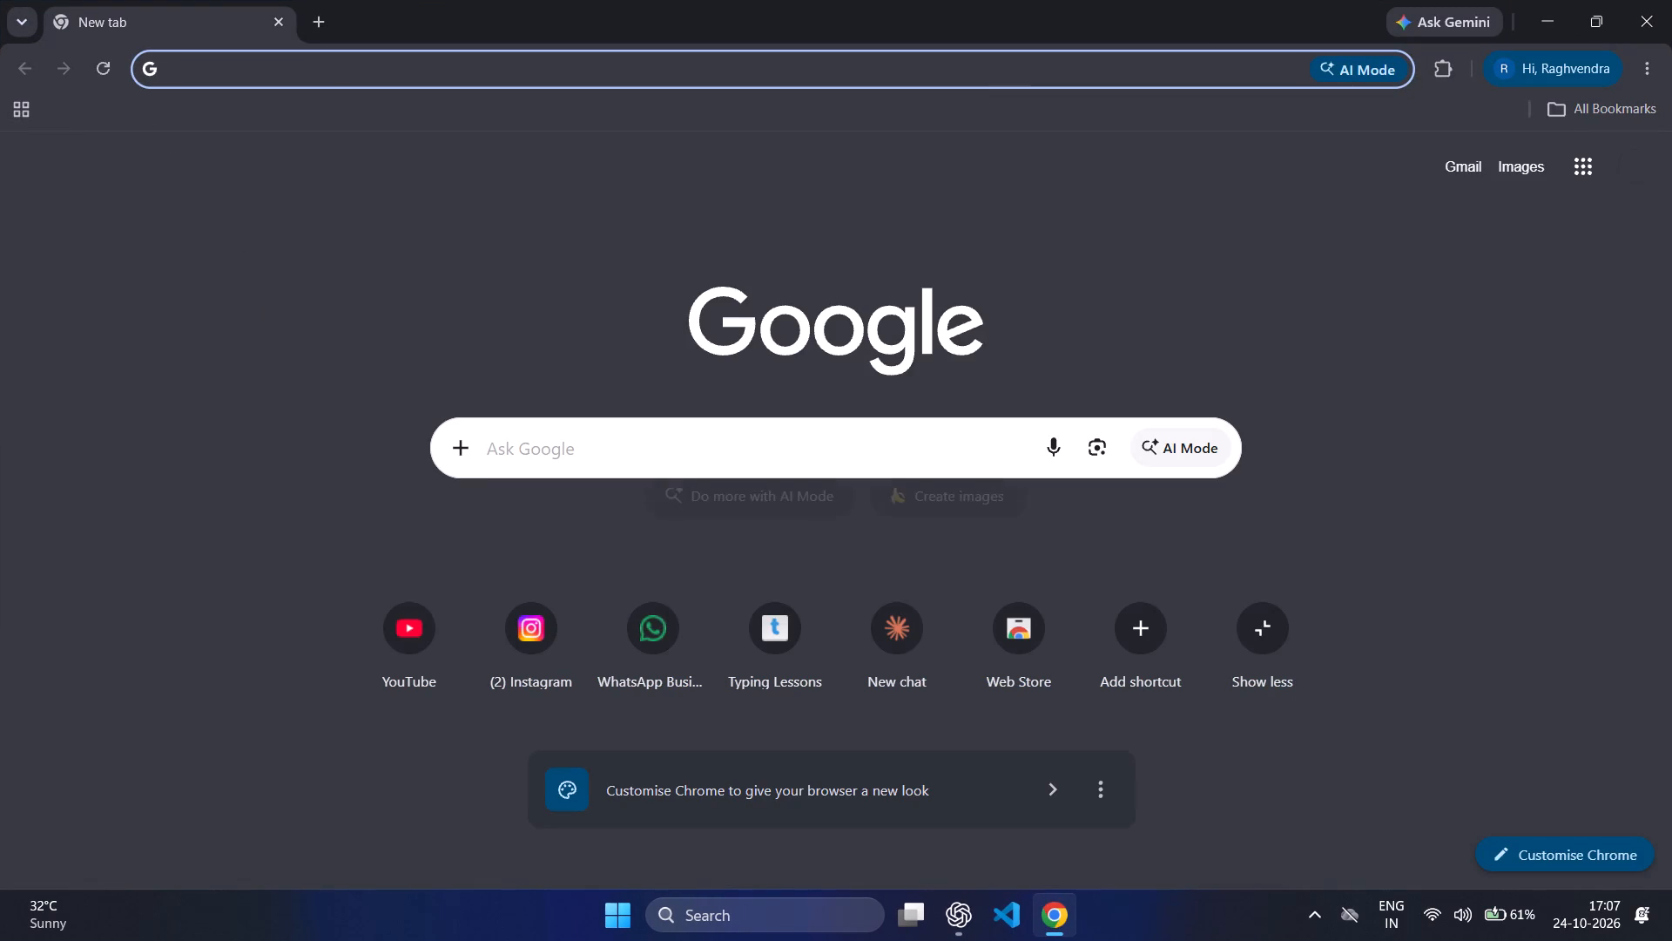
click(576, 424)
click(566, 536)
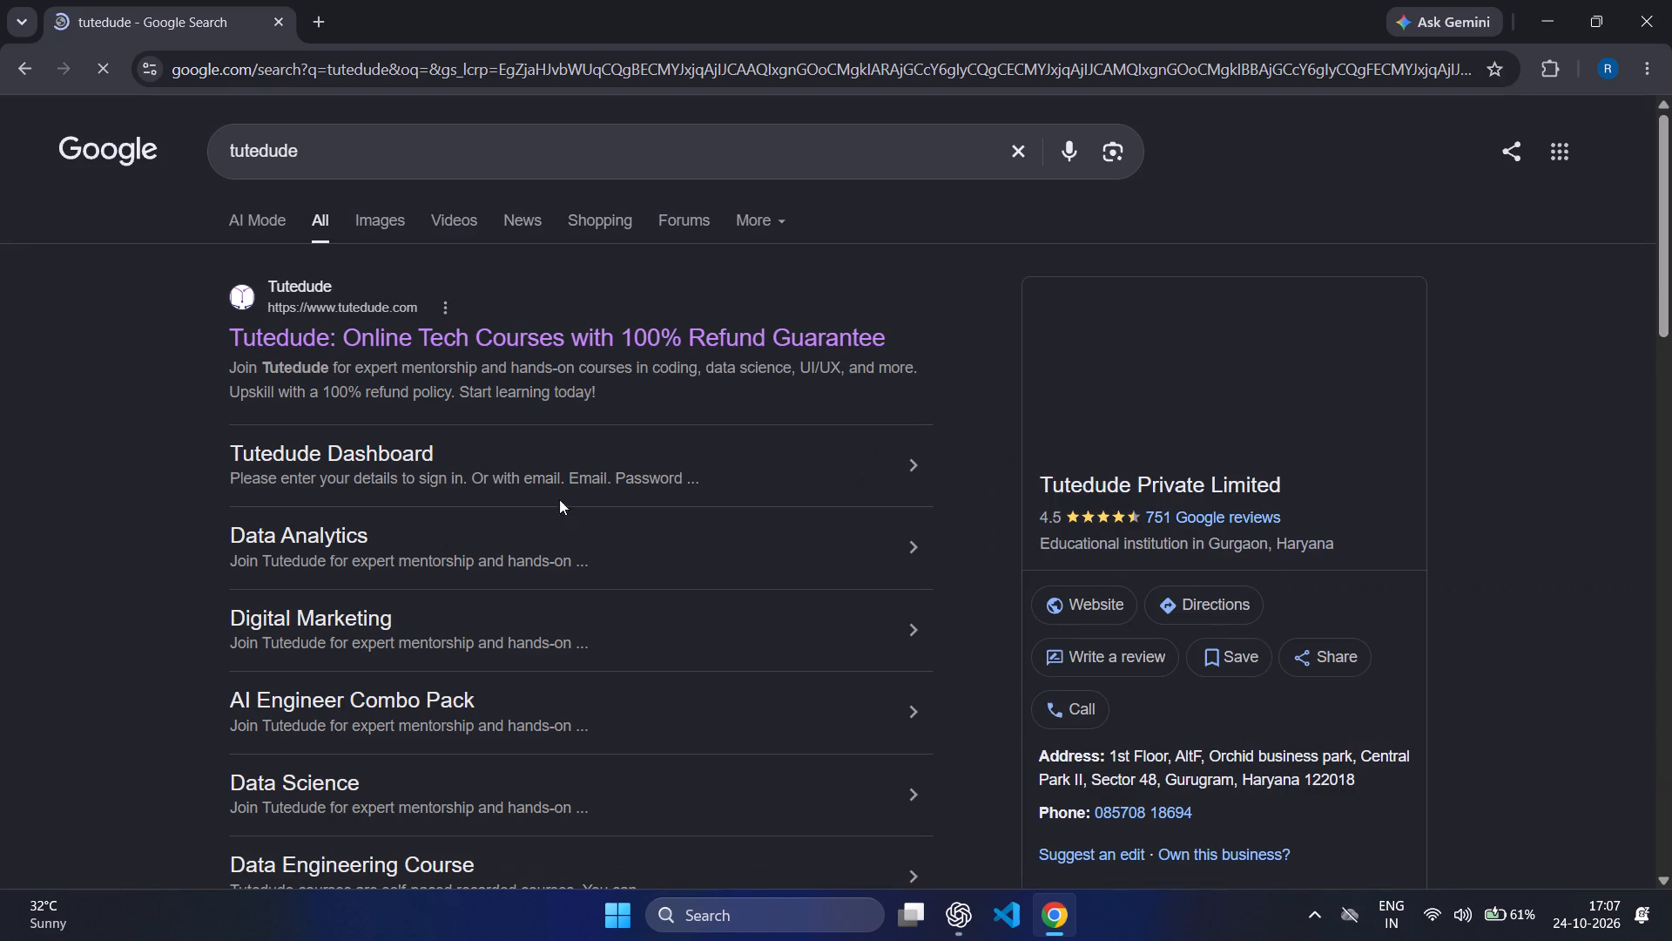
click(502, 342)
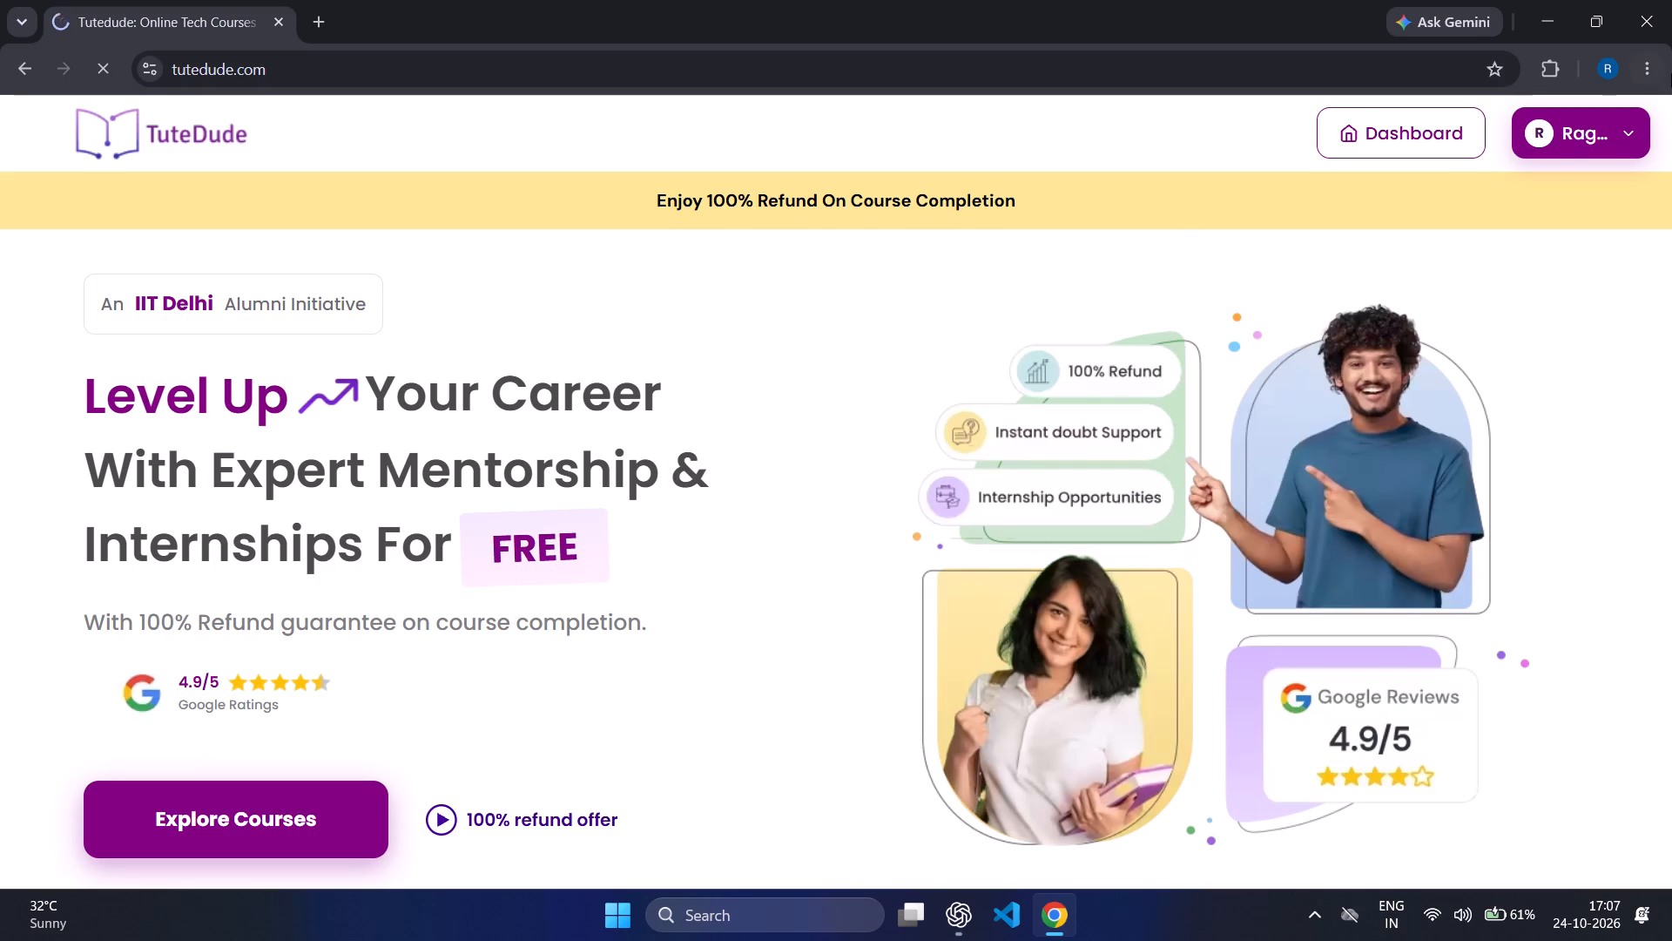
click(1389, 140)
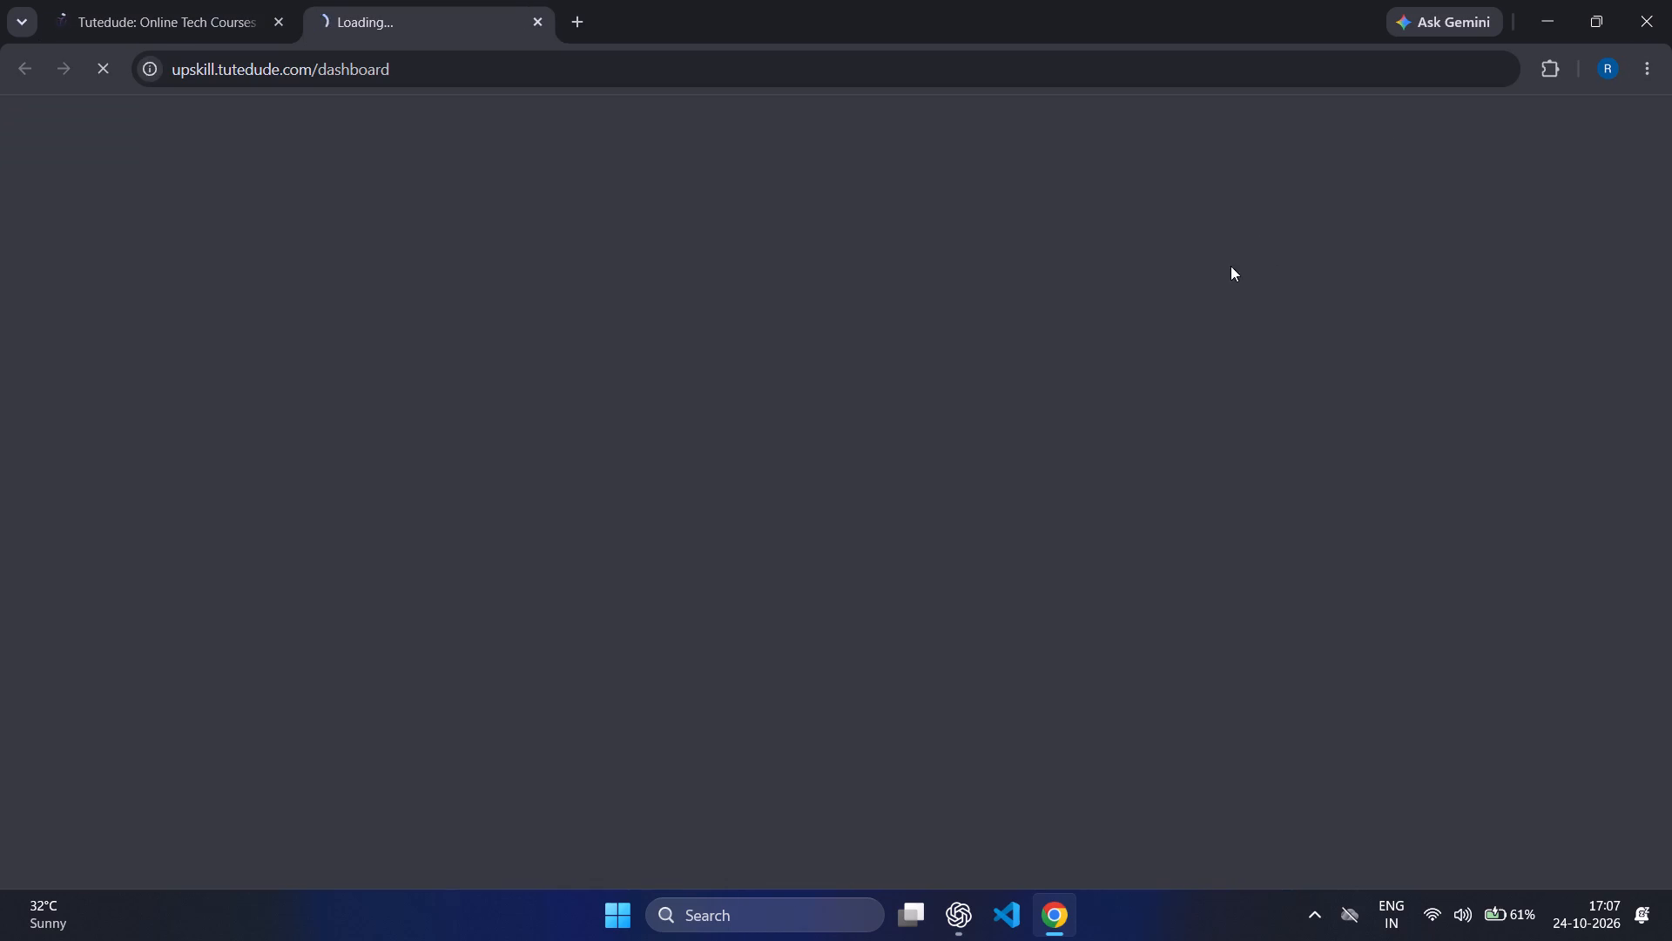
Launch the app with the K icon from the Other category of installed apps.
click(616, 908)
scroll(759, 632, down, 6)
click(863, 443)
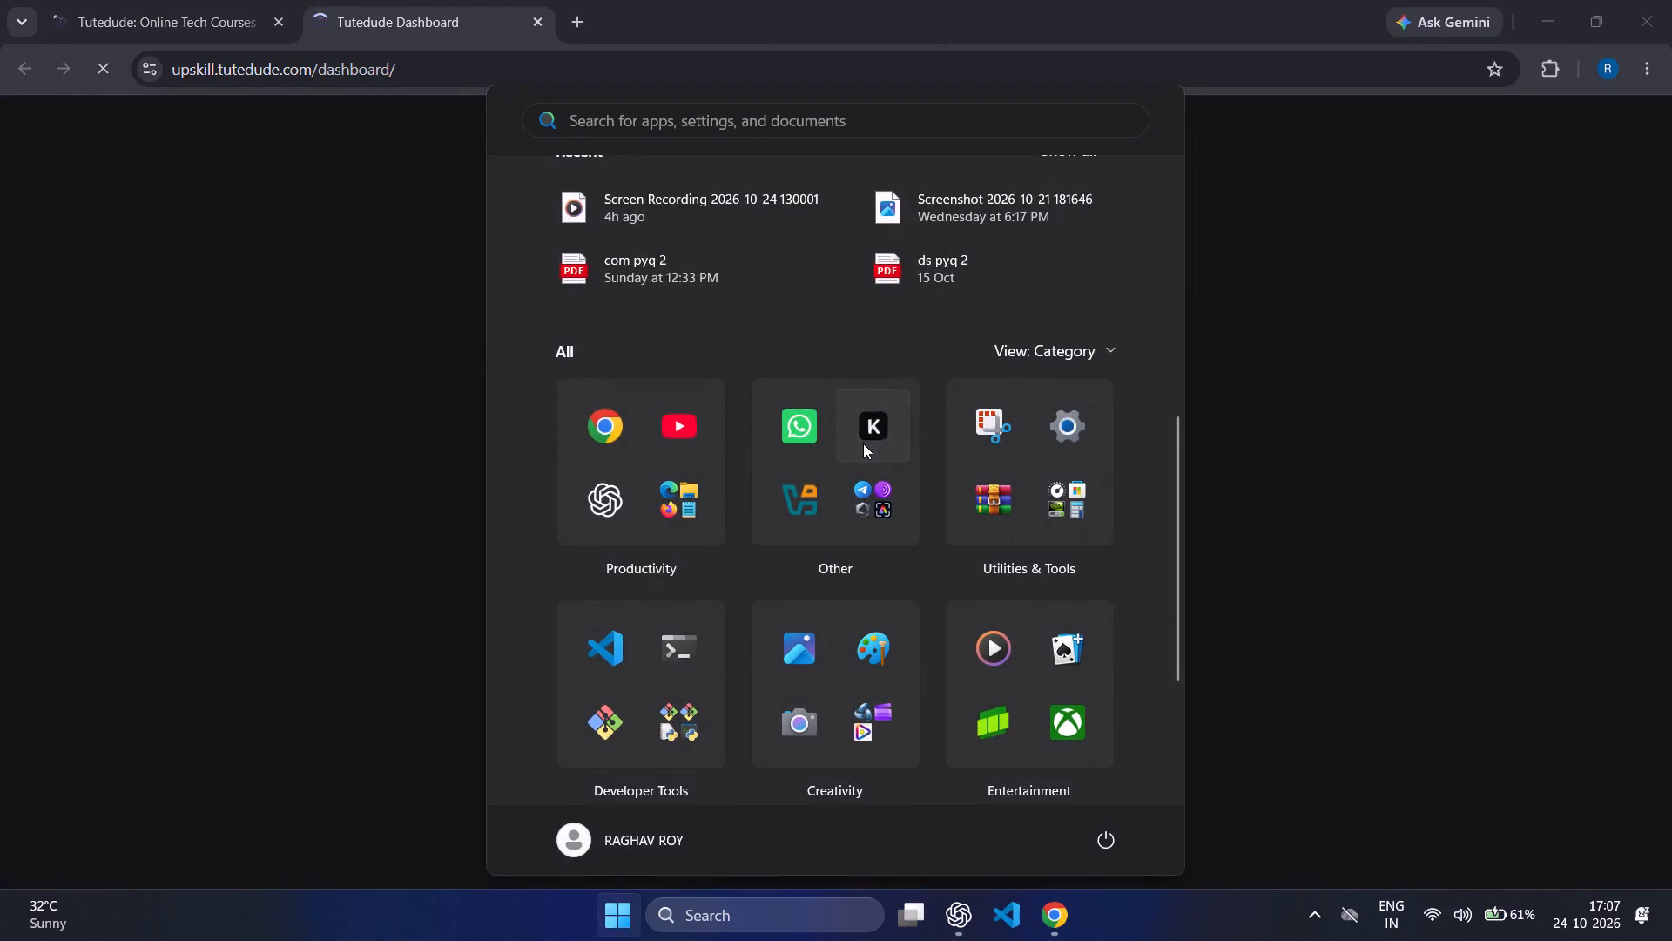
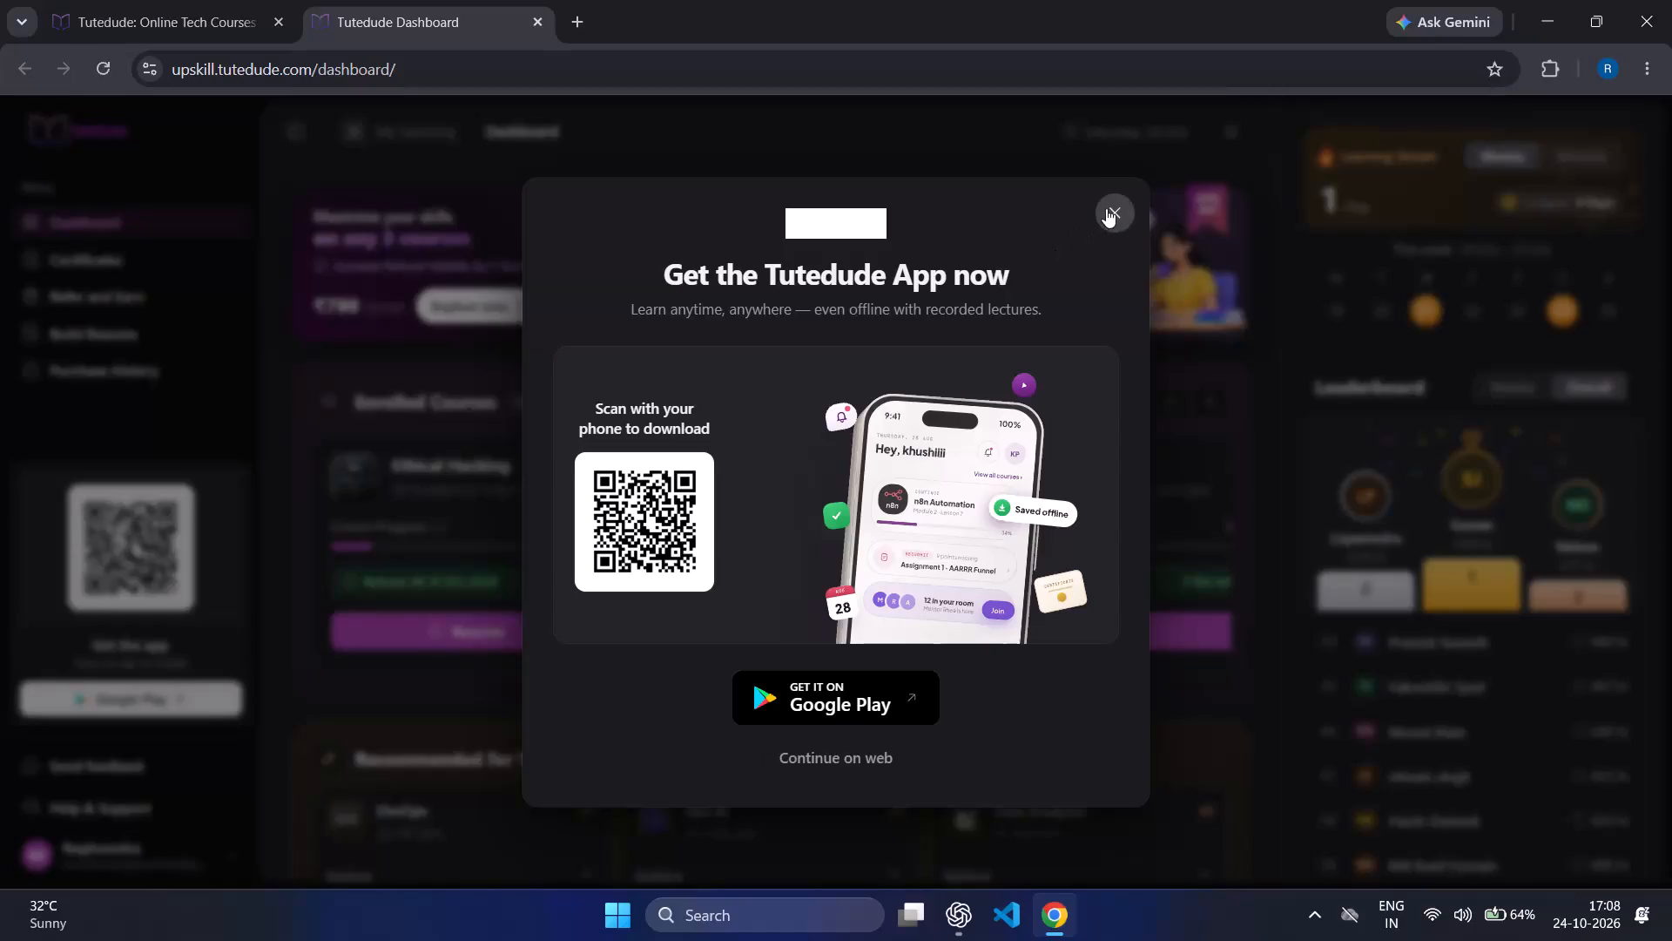
Dismiss the Tutedude app promotion and resume the Ethical Hacking course from the enrolled courses.
click(1106, 208)
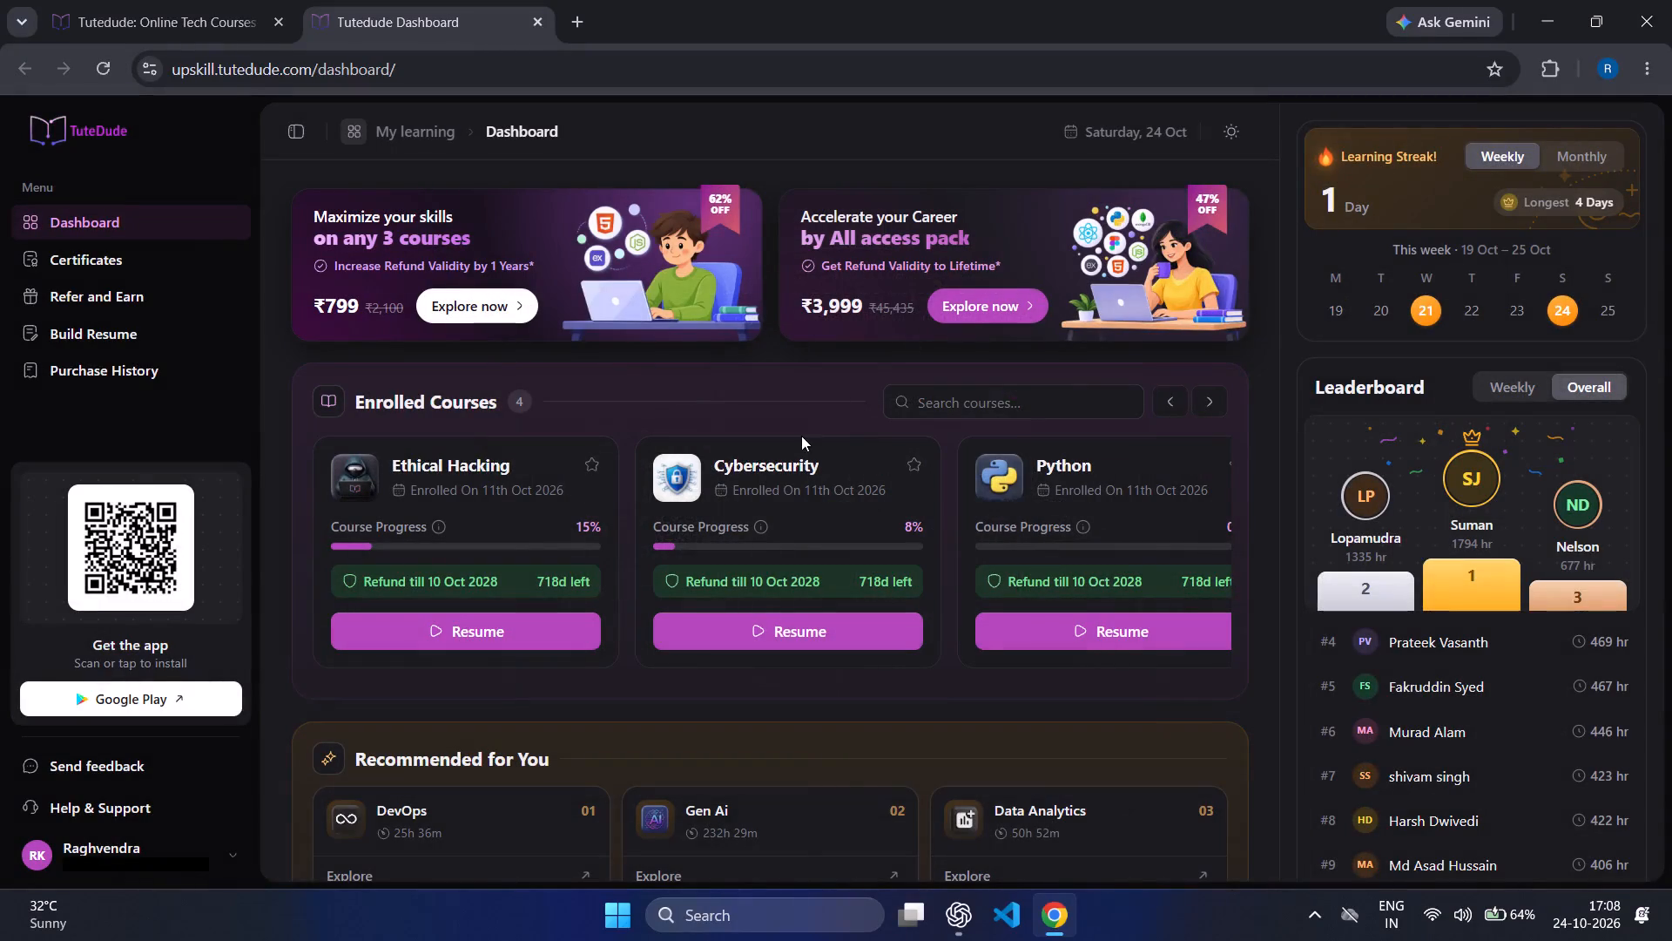
scroll(735, 430, up, 5)
scroll(735, 430, down, 4)
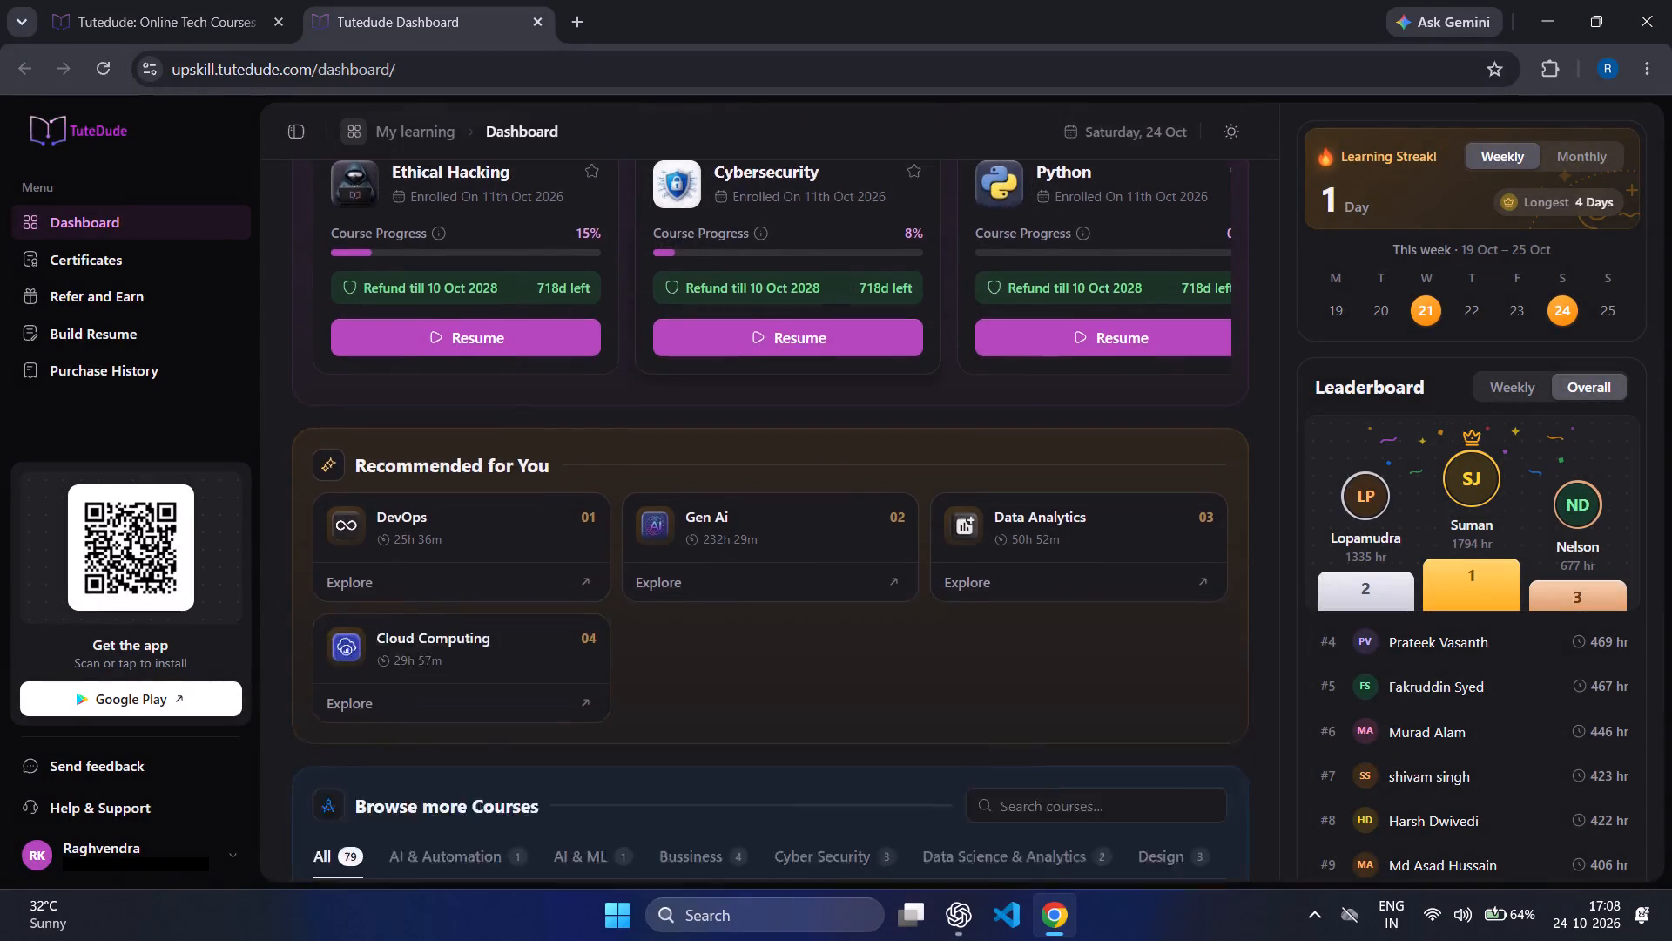
scroll(735, 430, up, 10)
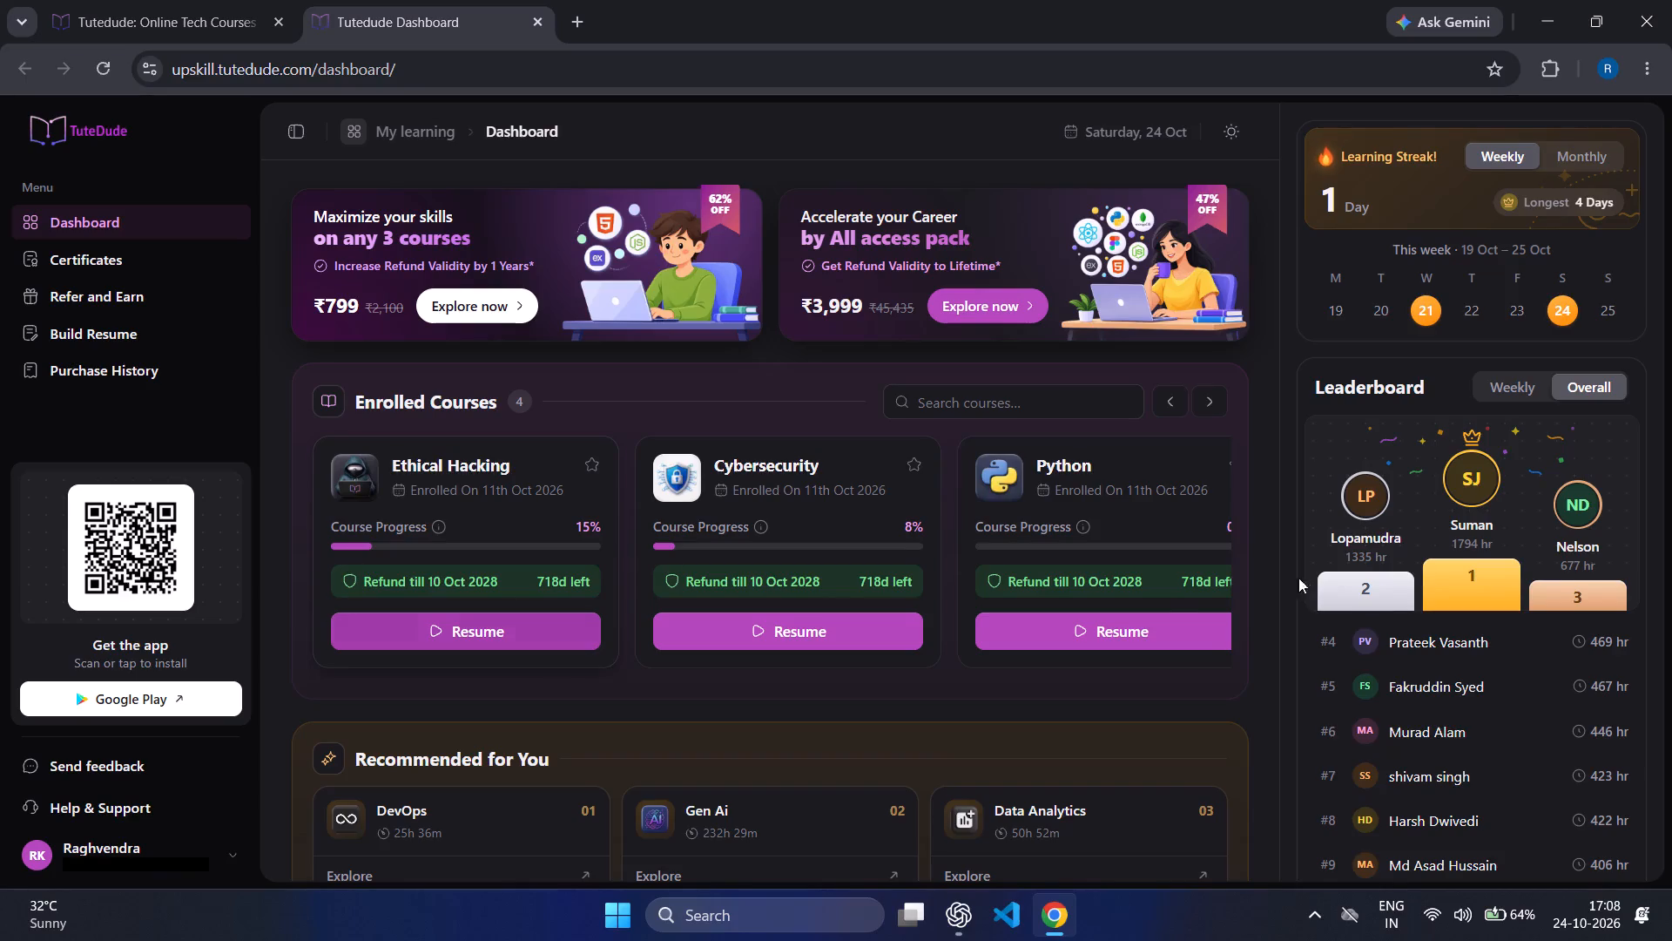
scroll(1458, 577, down, 8)
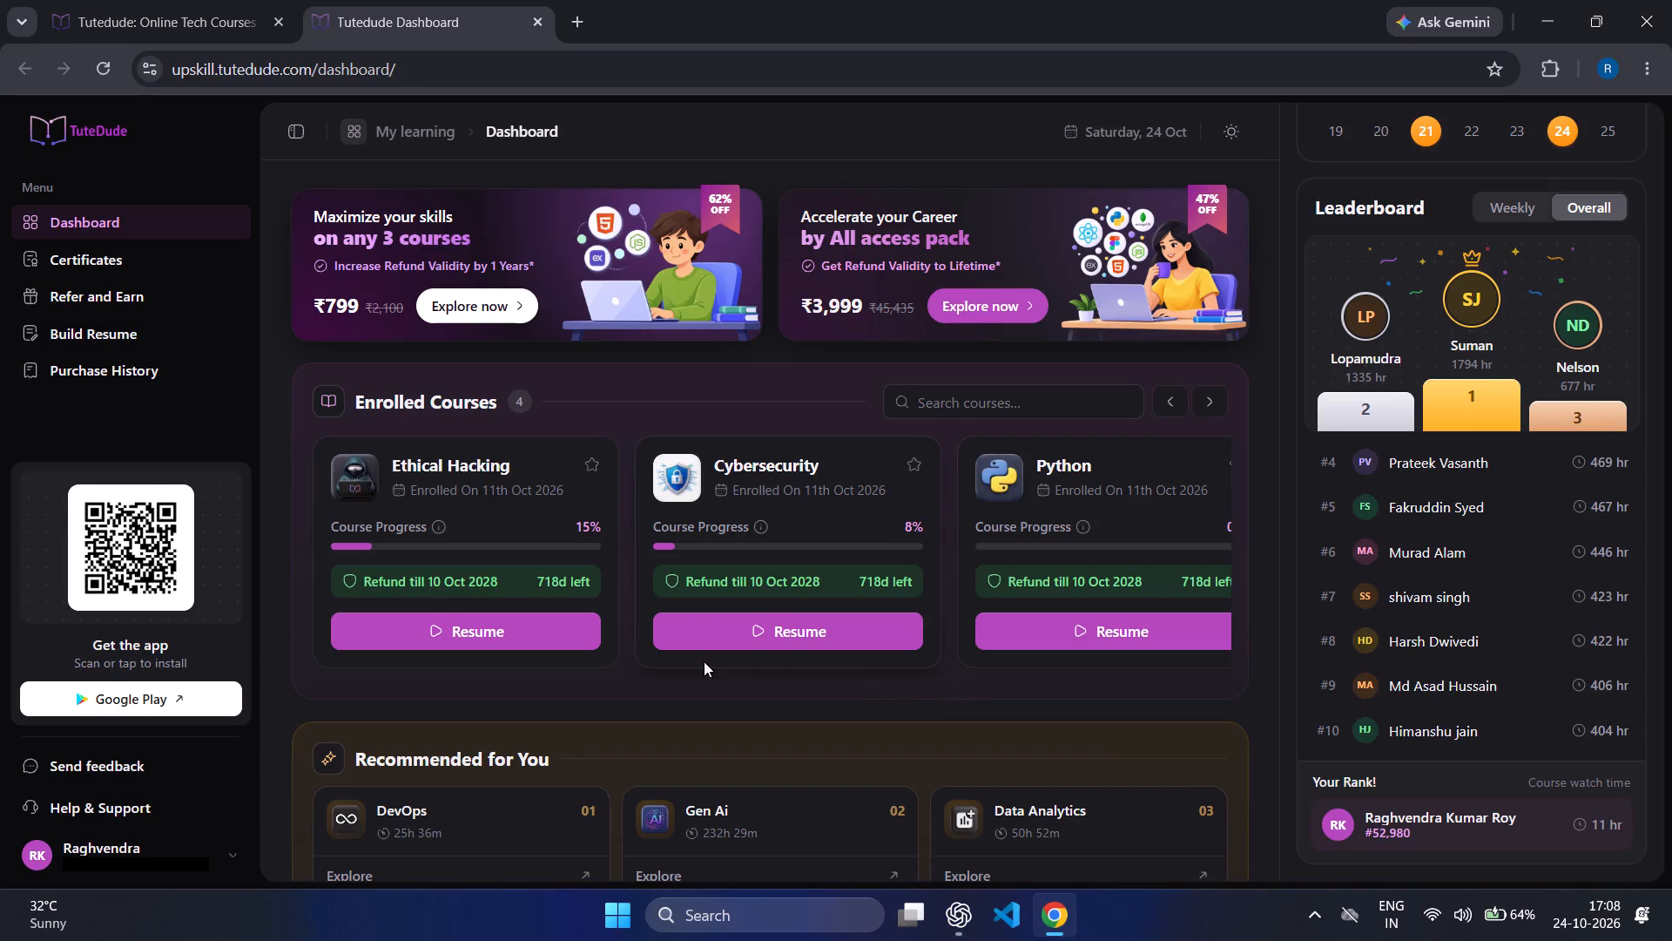
click(551, 627)
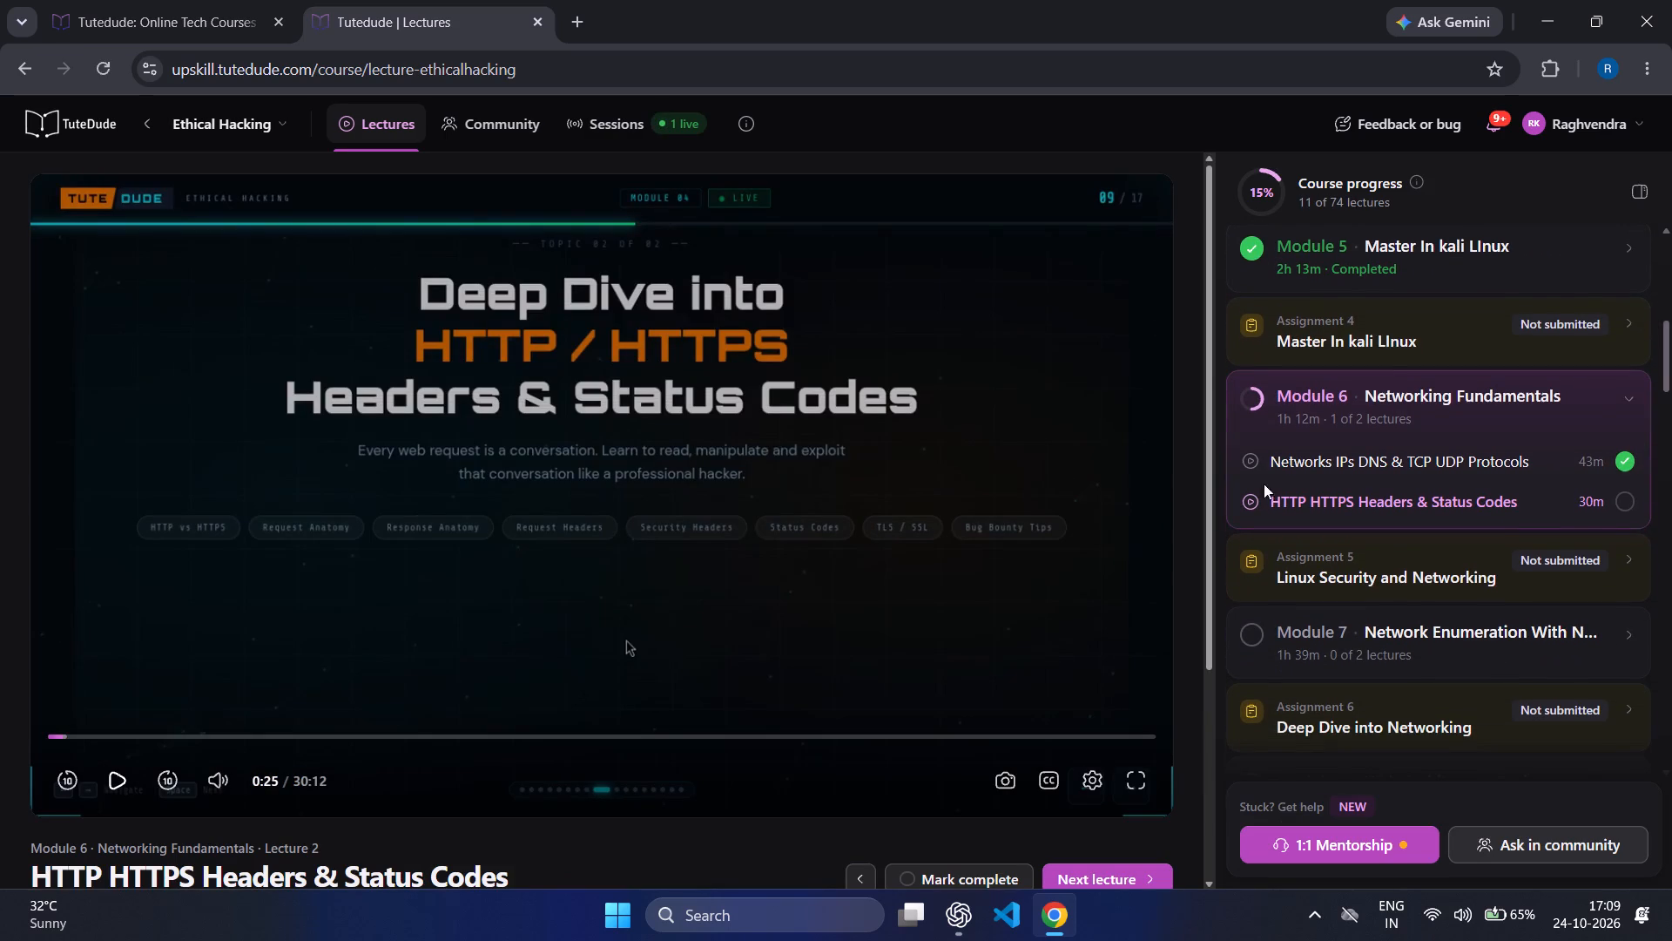
Open the task document for Assignment 2, The Hackers Kill Chain, from the course content.
scroll(1319, 470, up, 9)
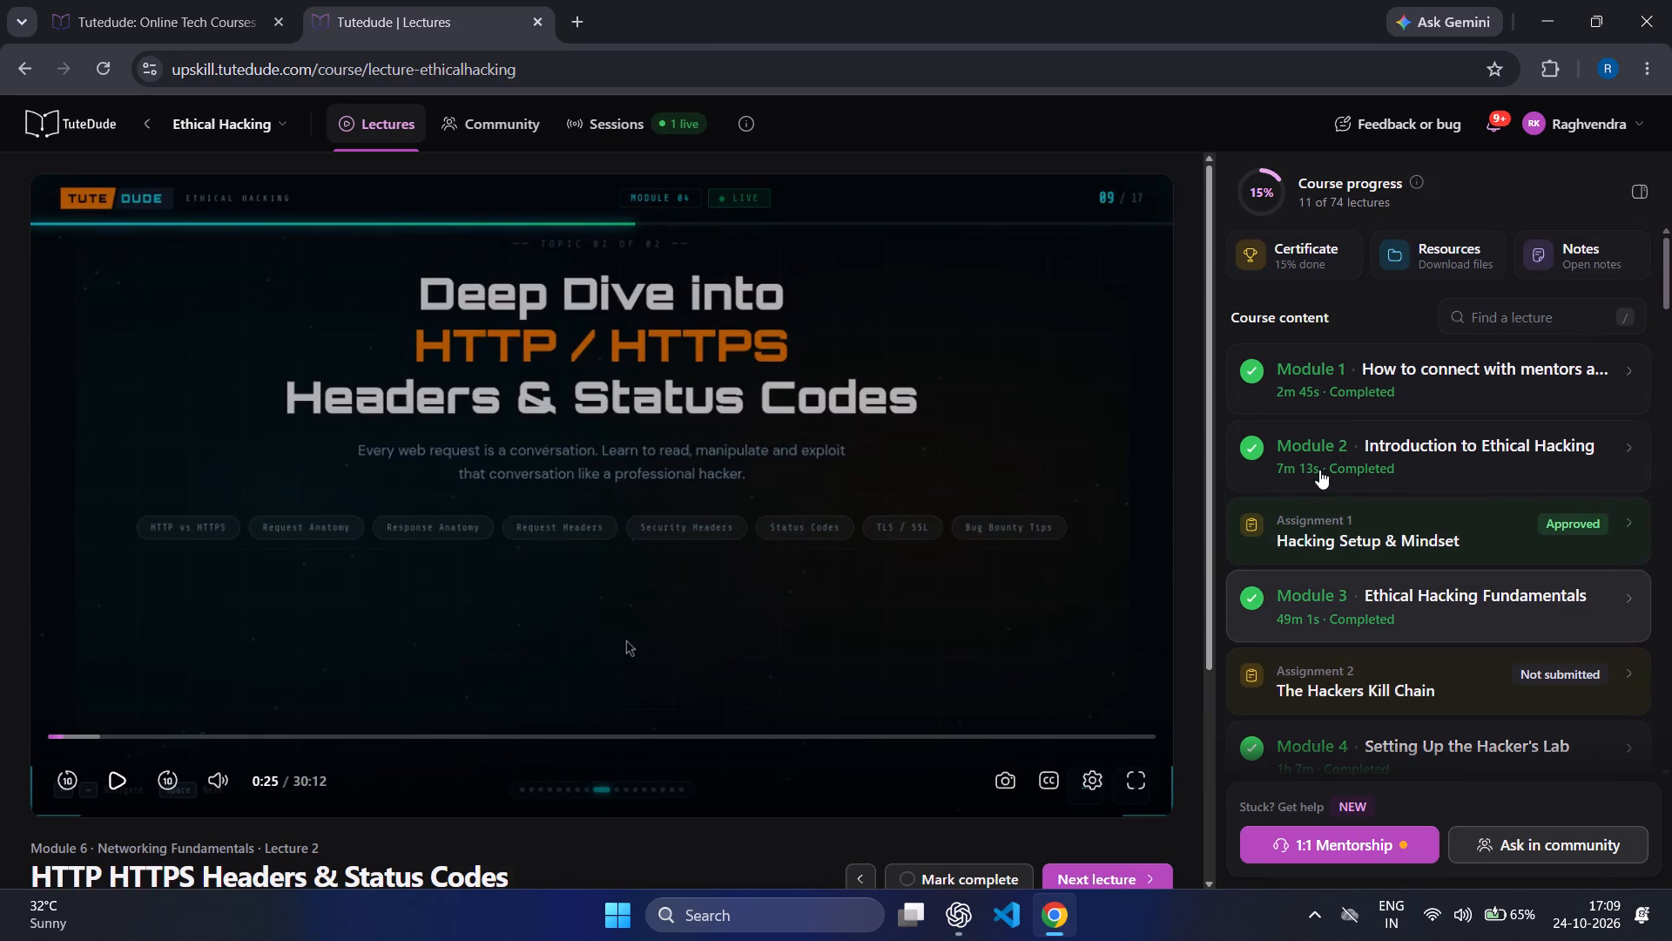
scroll(1339, 531, down, 2)
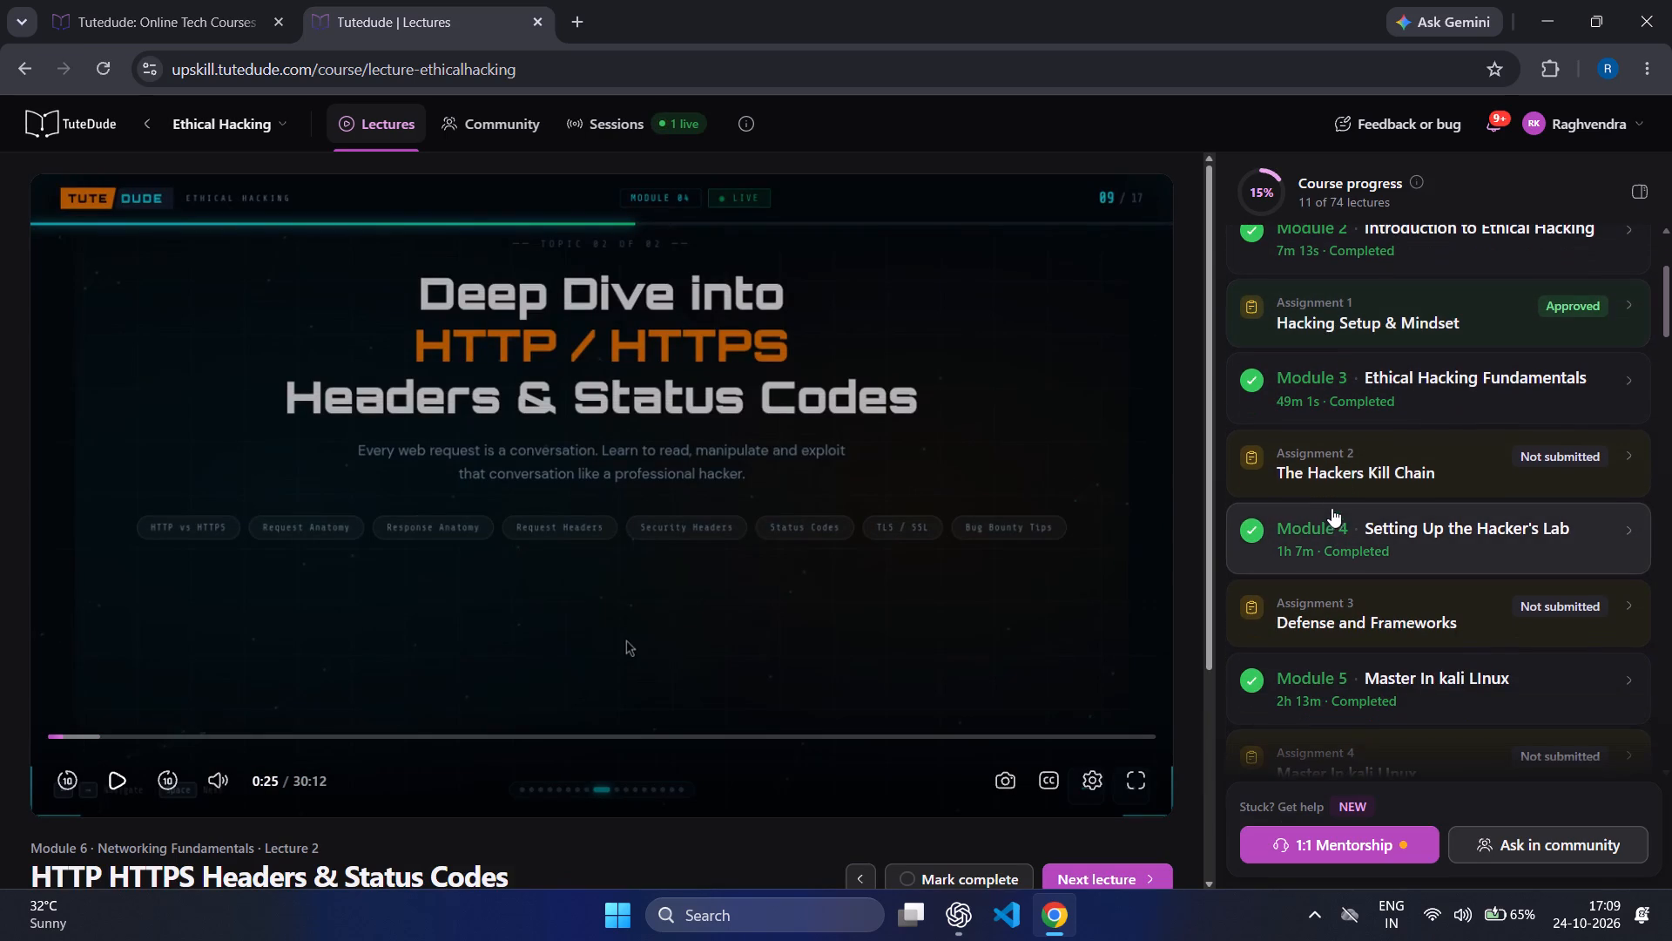
click(1389, 447)
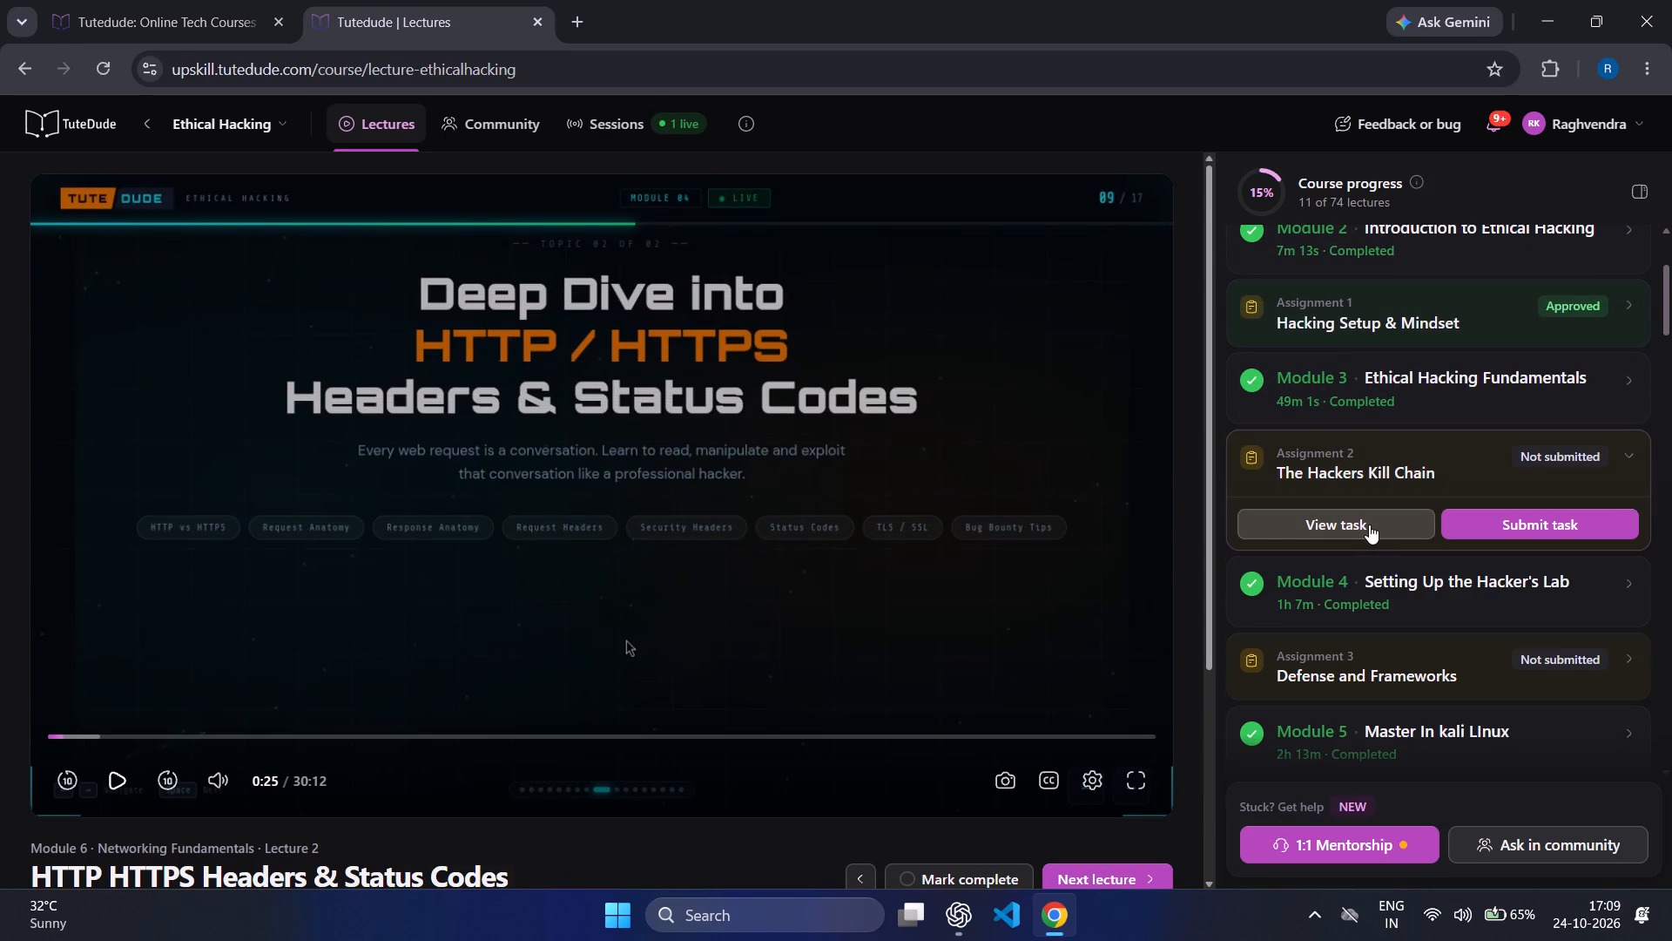
click(1369, 525)
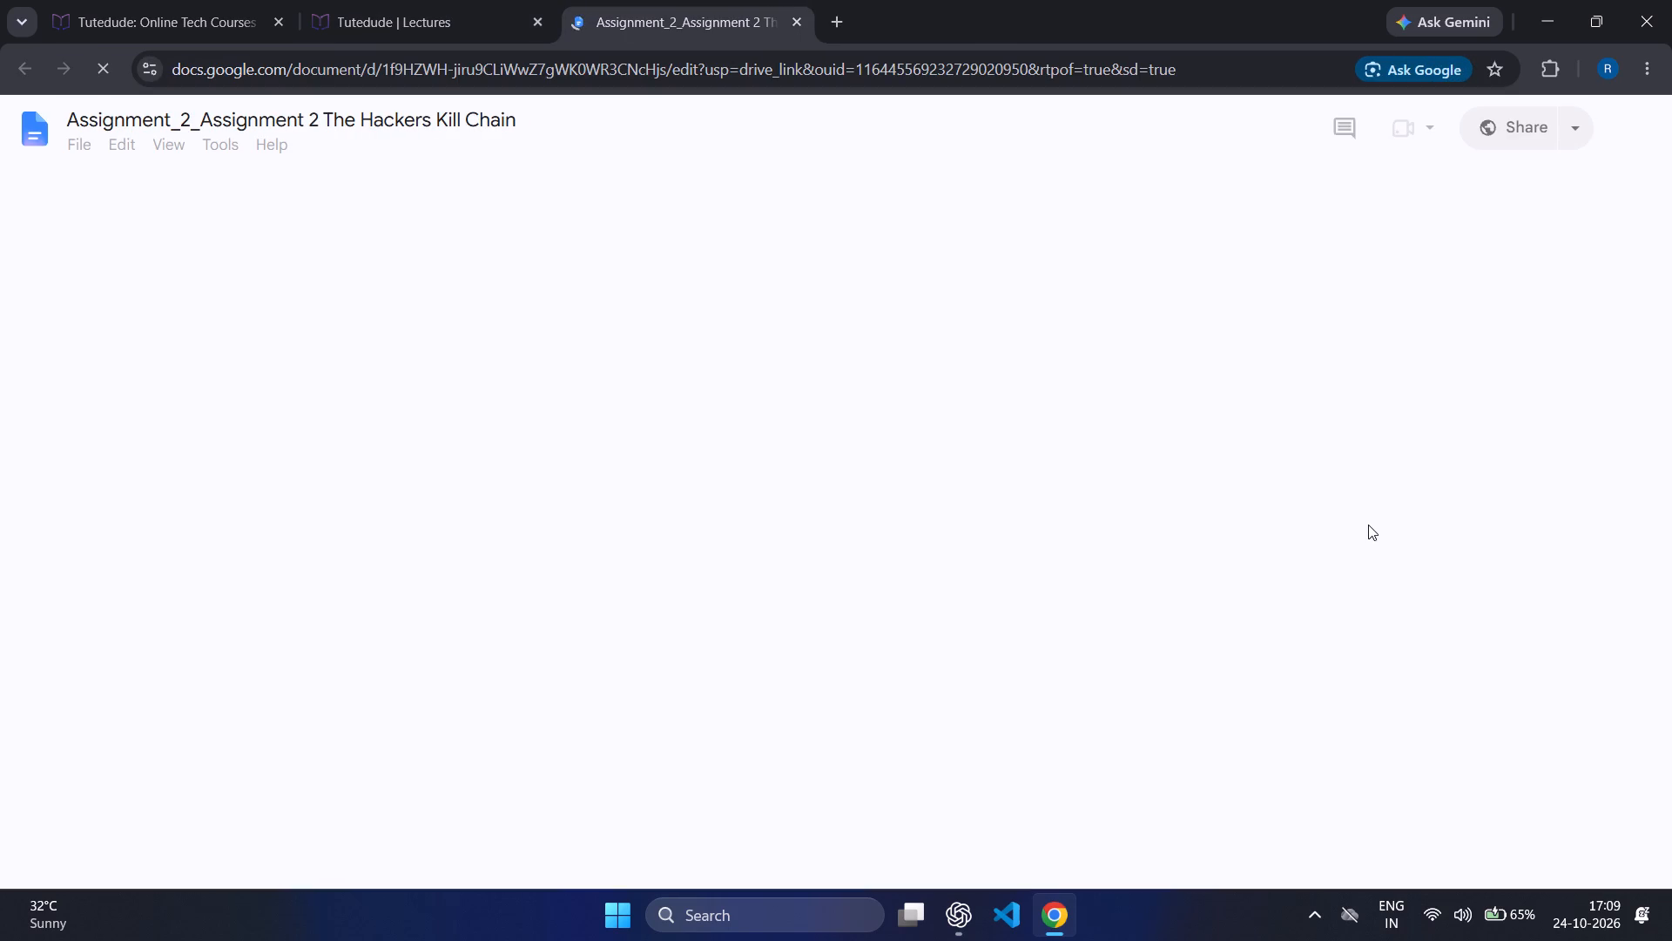
Open Google Docs in a new browser tab and create a blank document.
click(839, 20)
click(1569, 166)
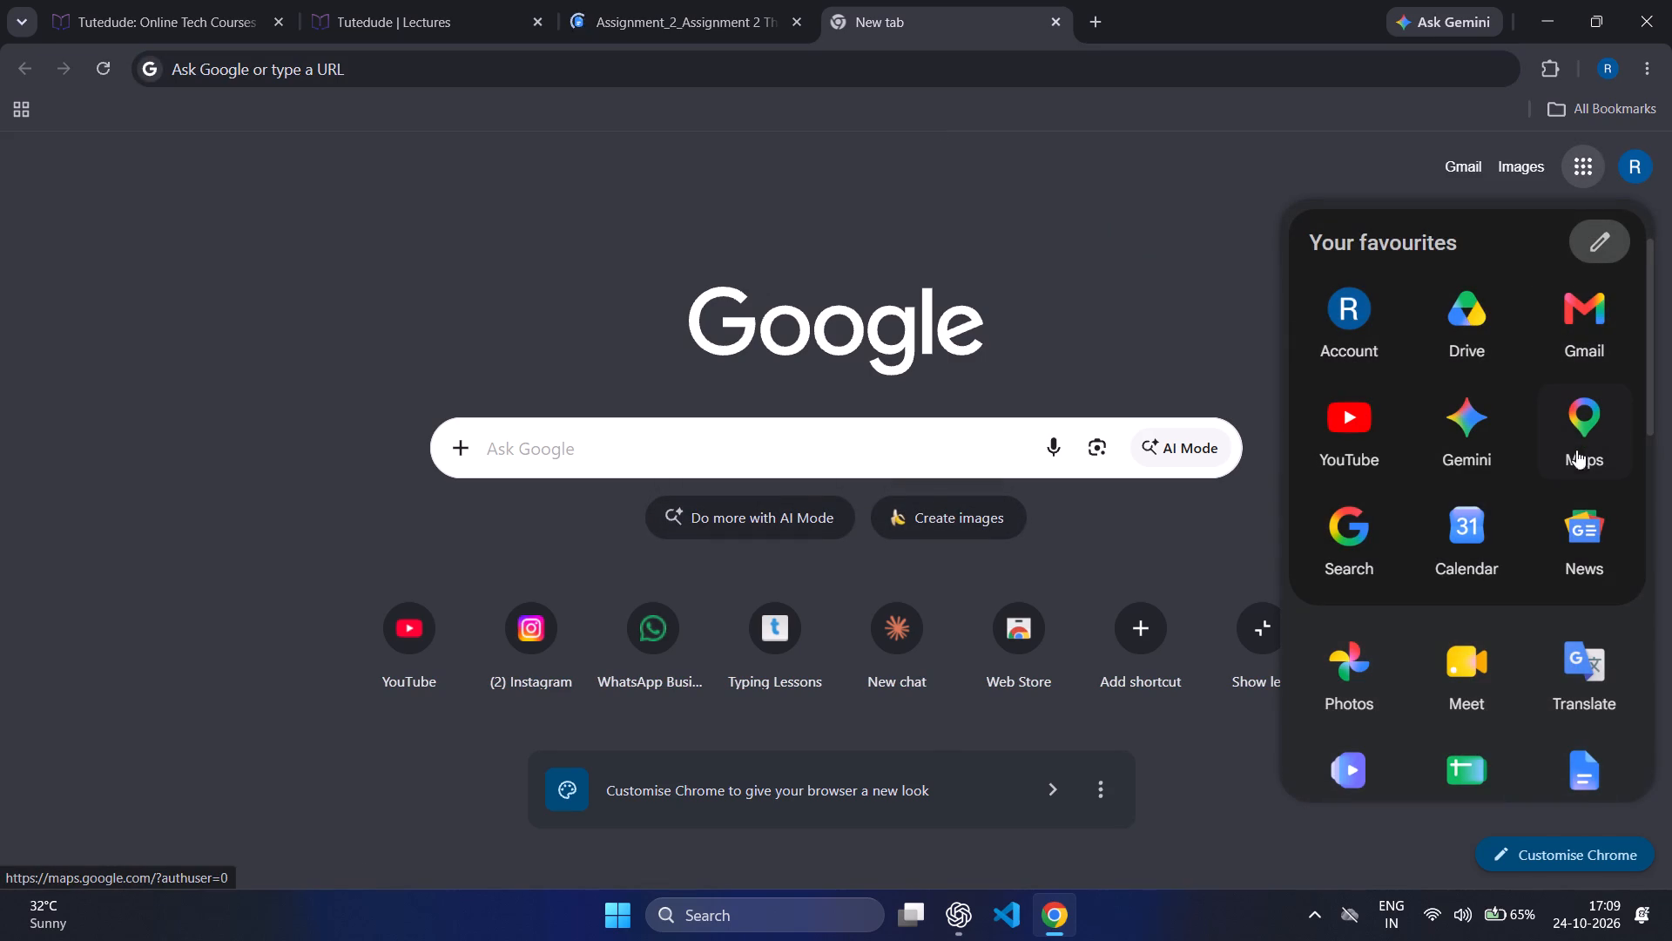
scroll(1528, 631, down, 4)
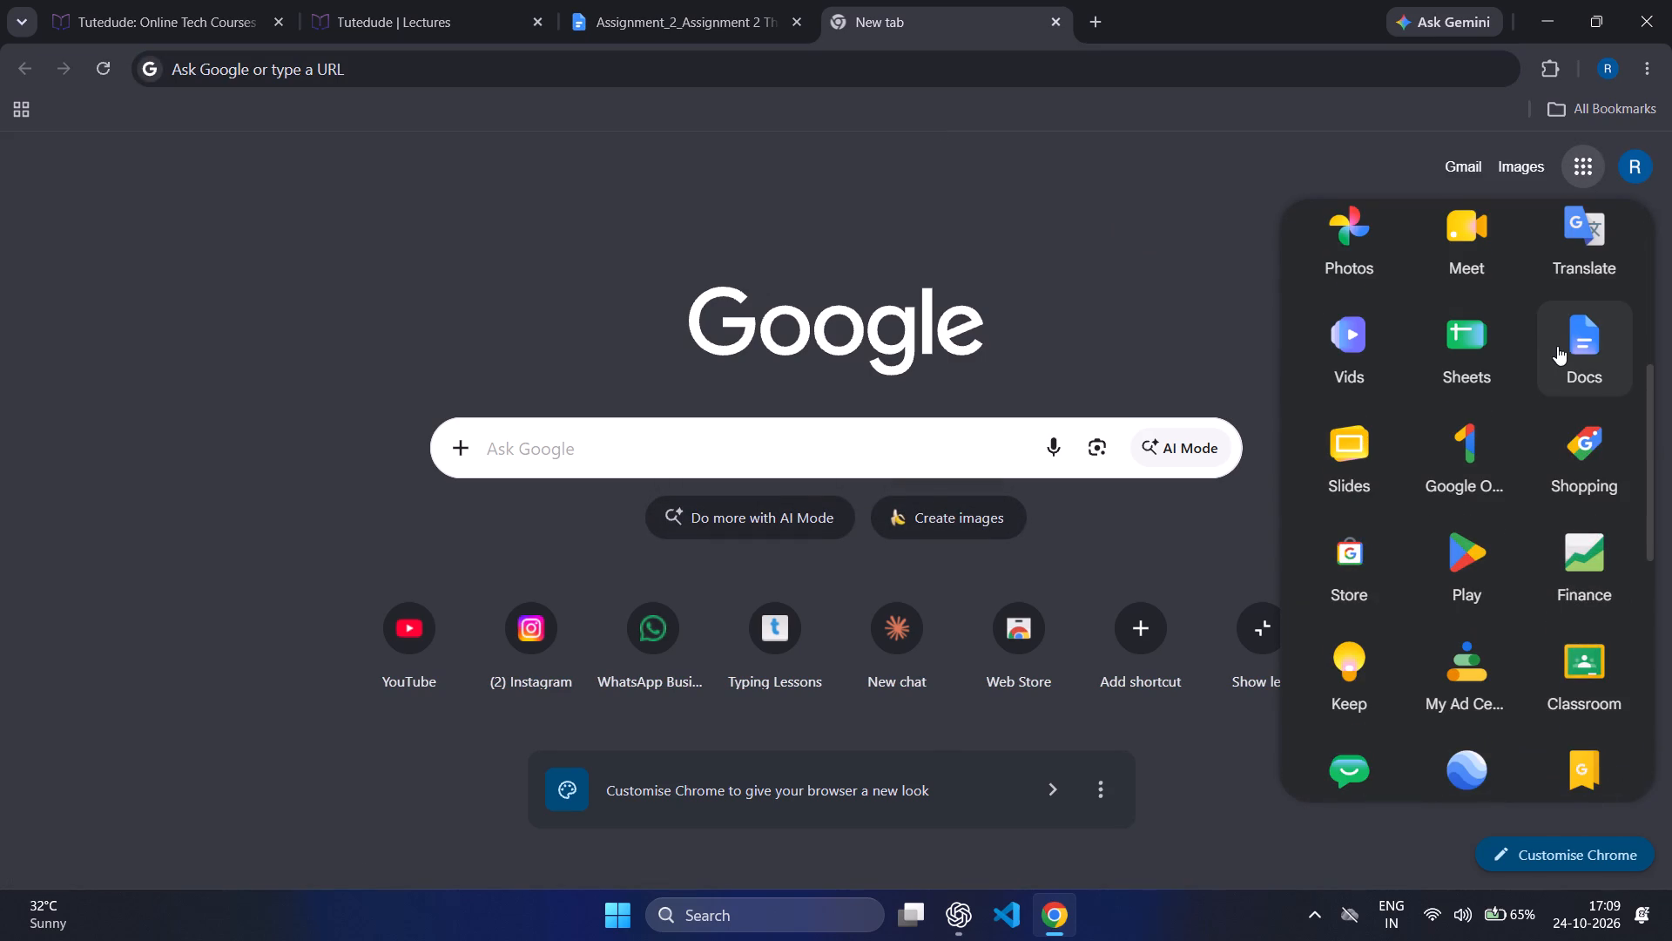
click(1559, 344)
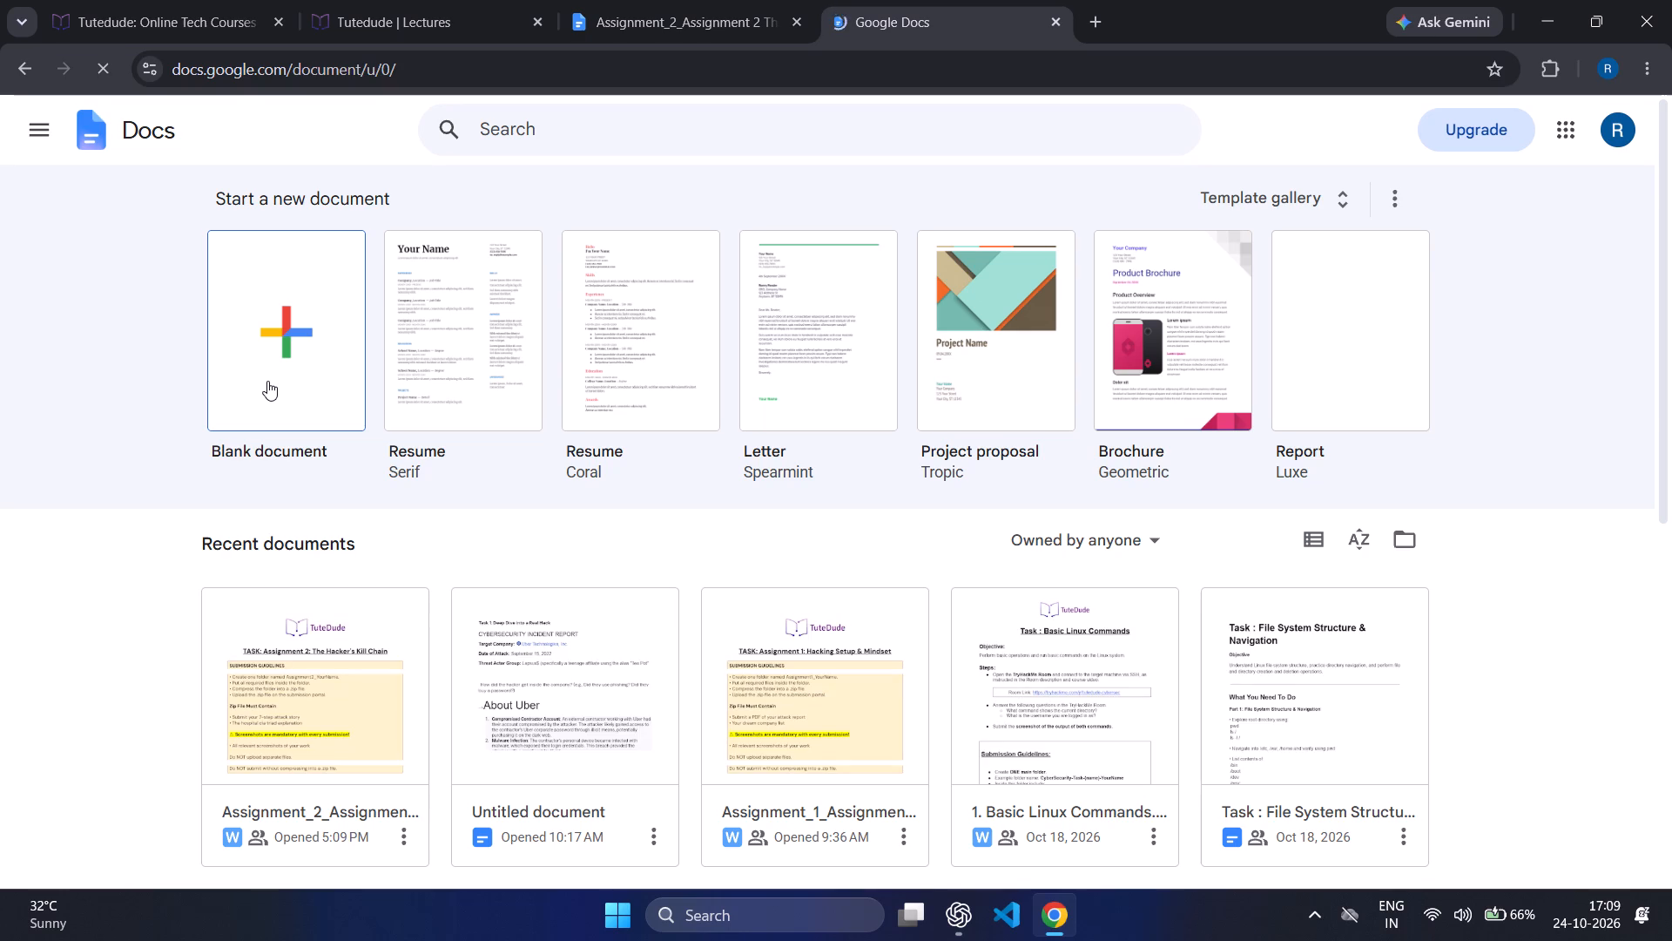
click(267, 381)
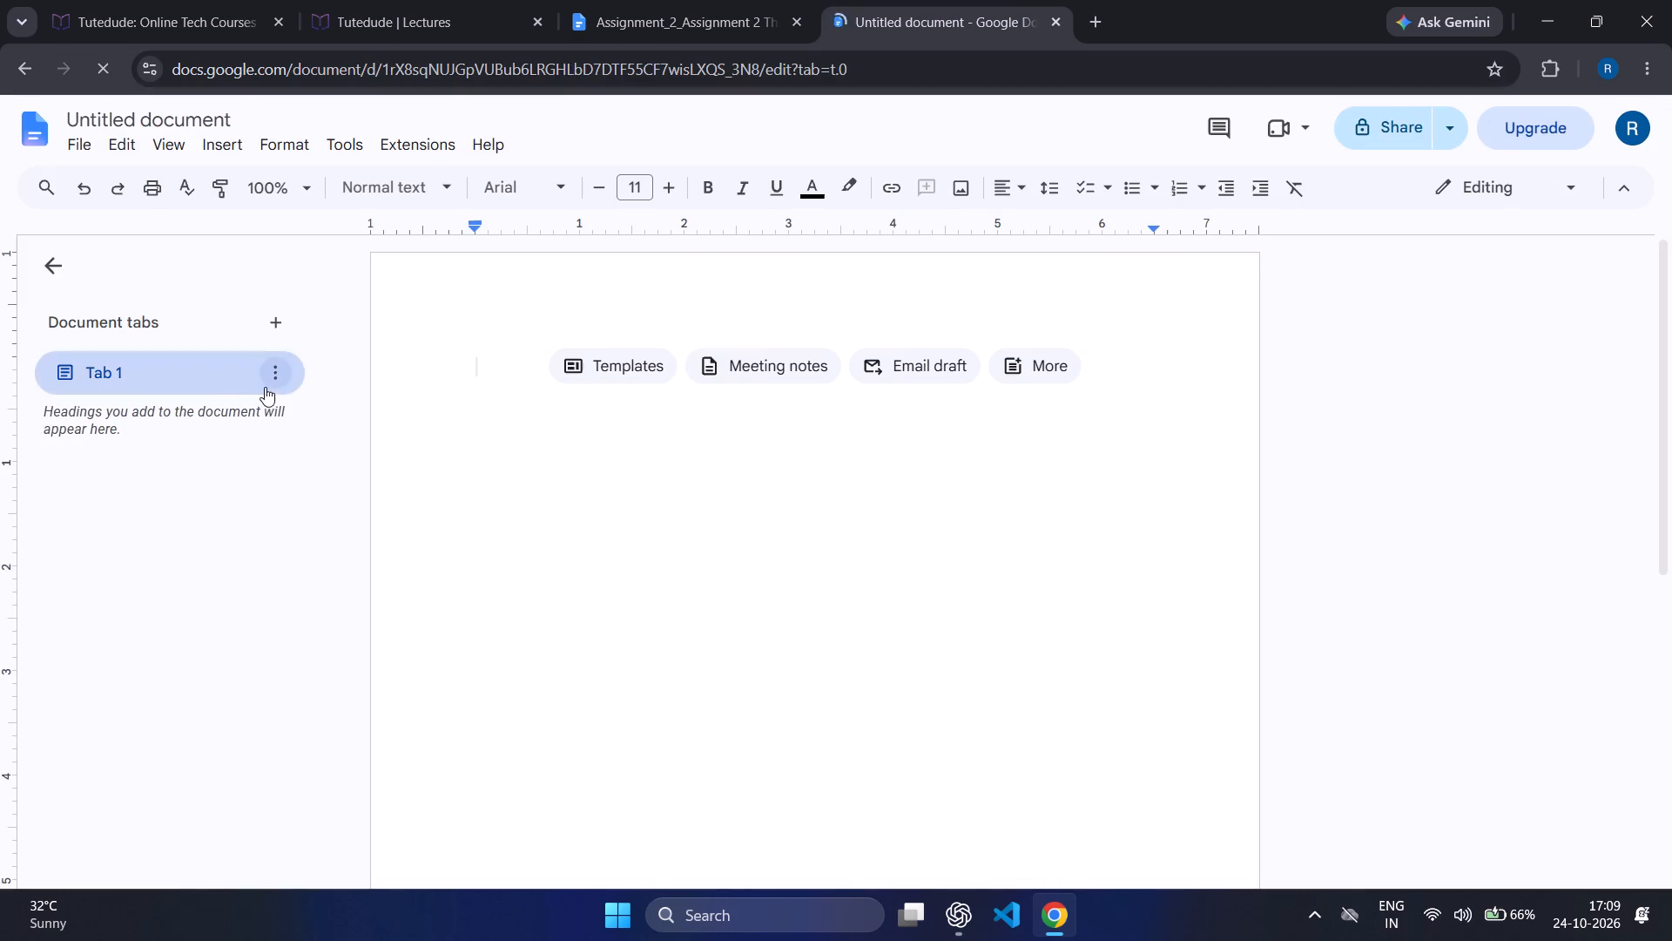
Rename the new document's Tab 1 as "Assignment2_" followed by the student's full name.
click(272, 372)
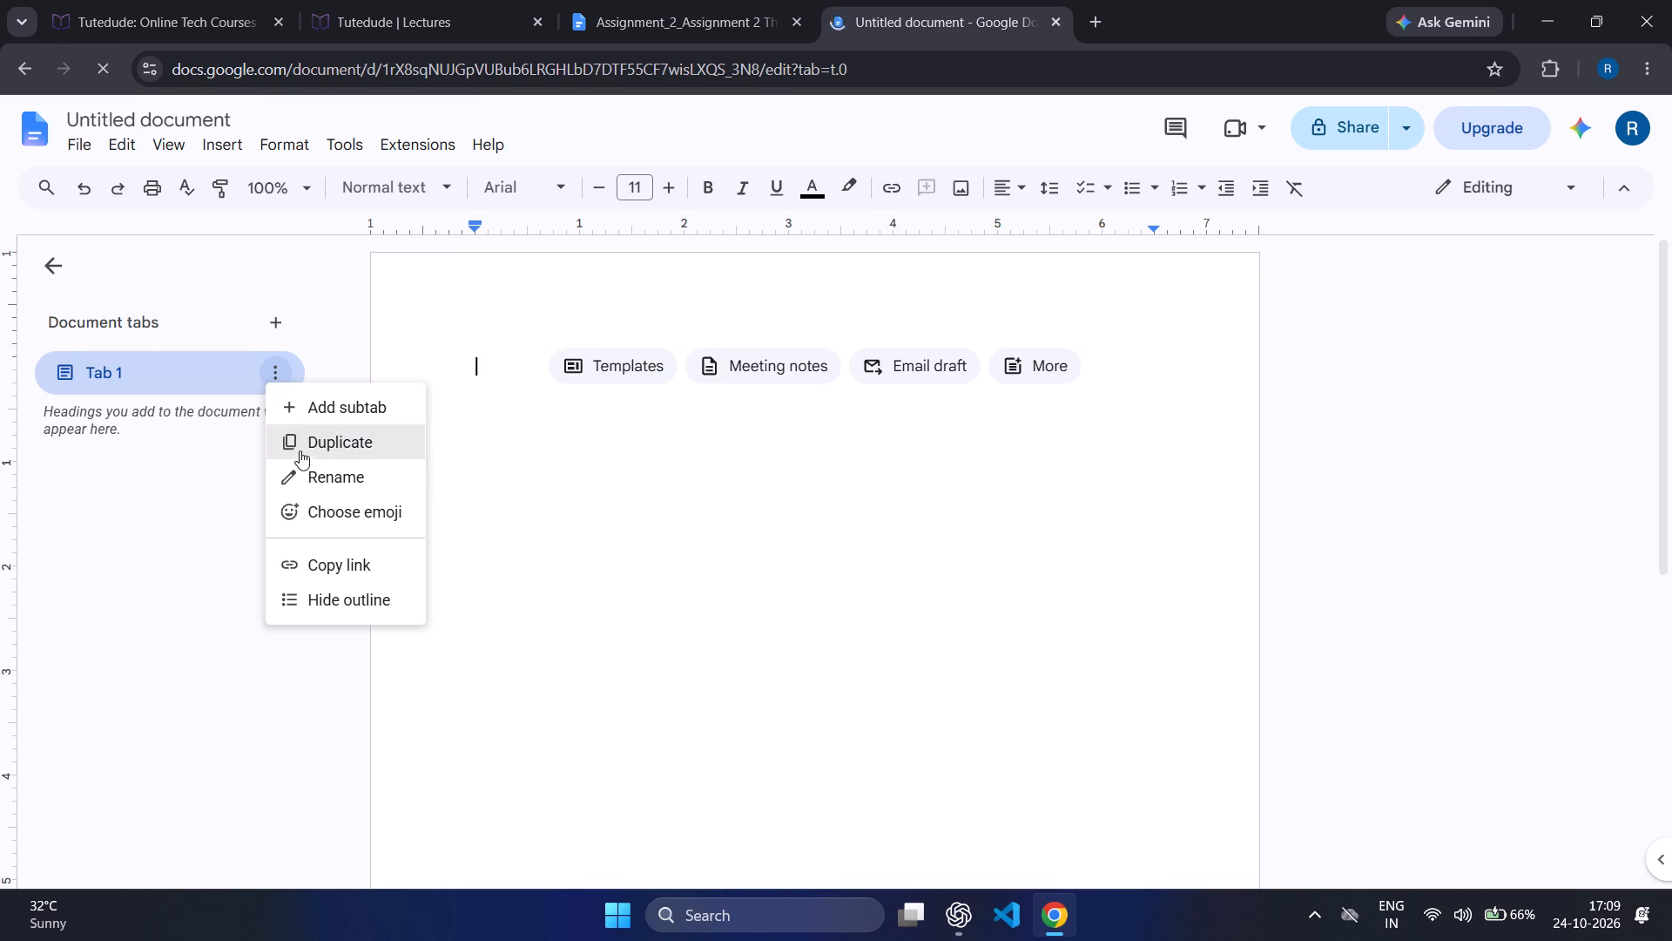
click(329, 481)
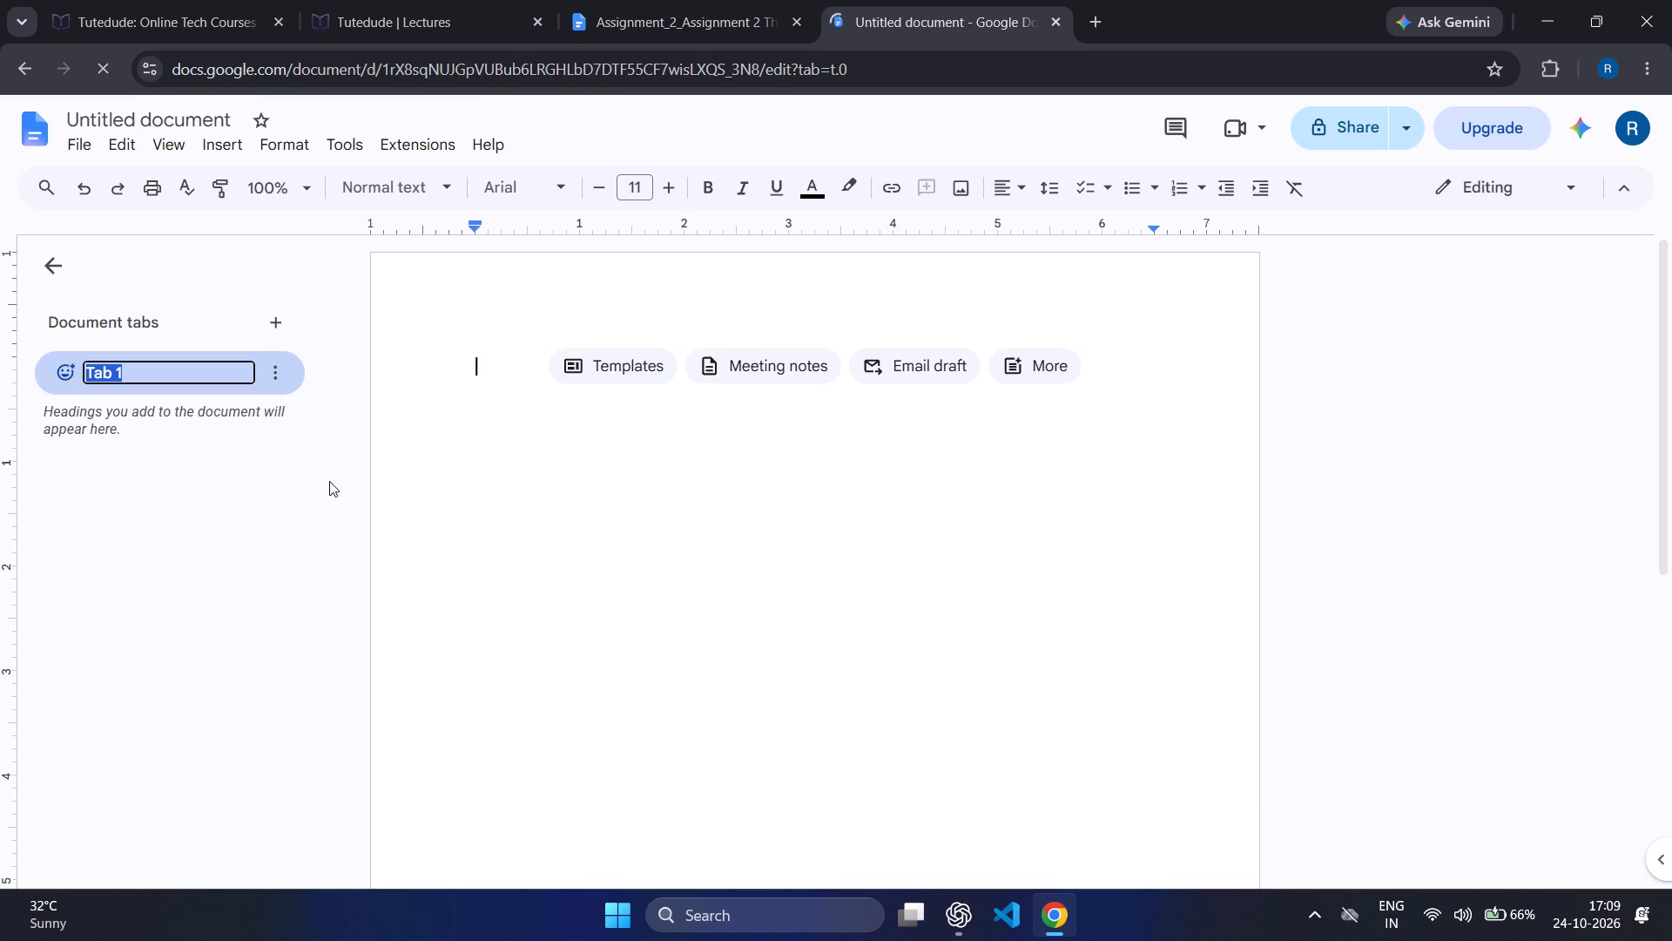
key(BackSpace)
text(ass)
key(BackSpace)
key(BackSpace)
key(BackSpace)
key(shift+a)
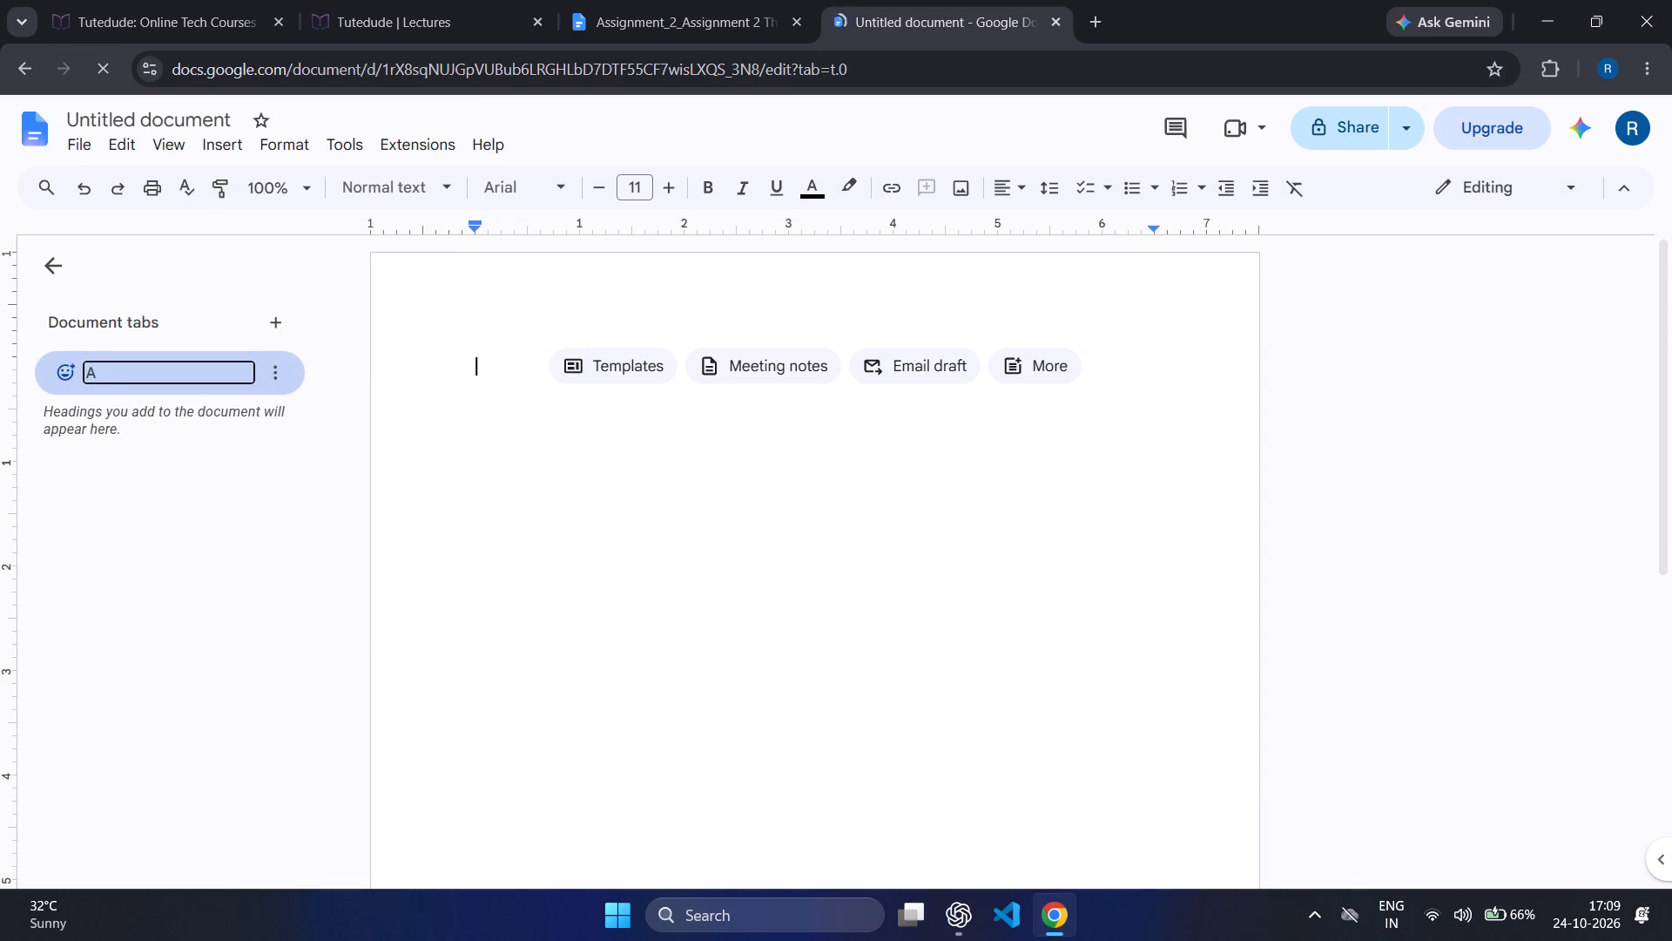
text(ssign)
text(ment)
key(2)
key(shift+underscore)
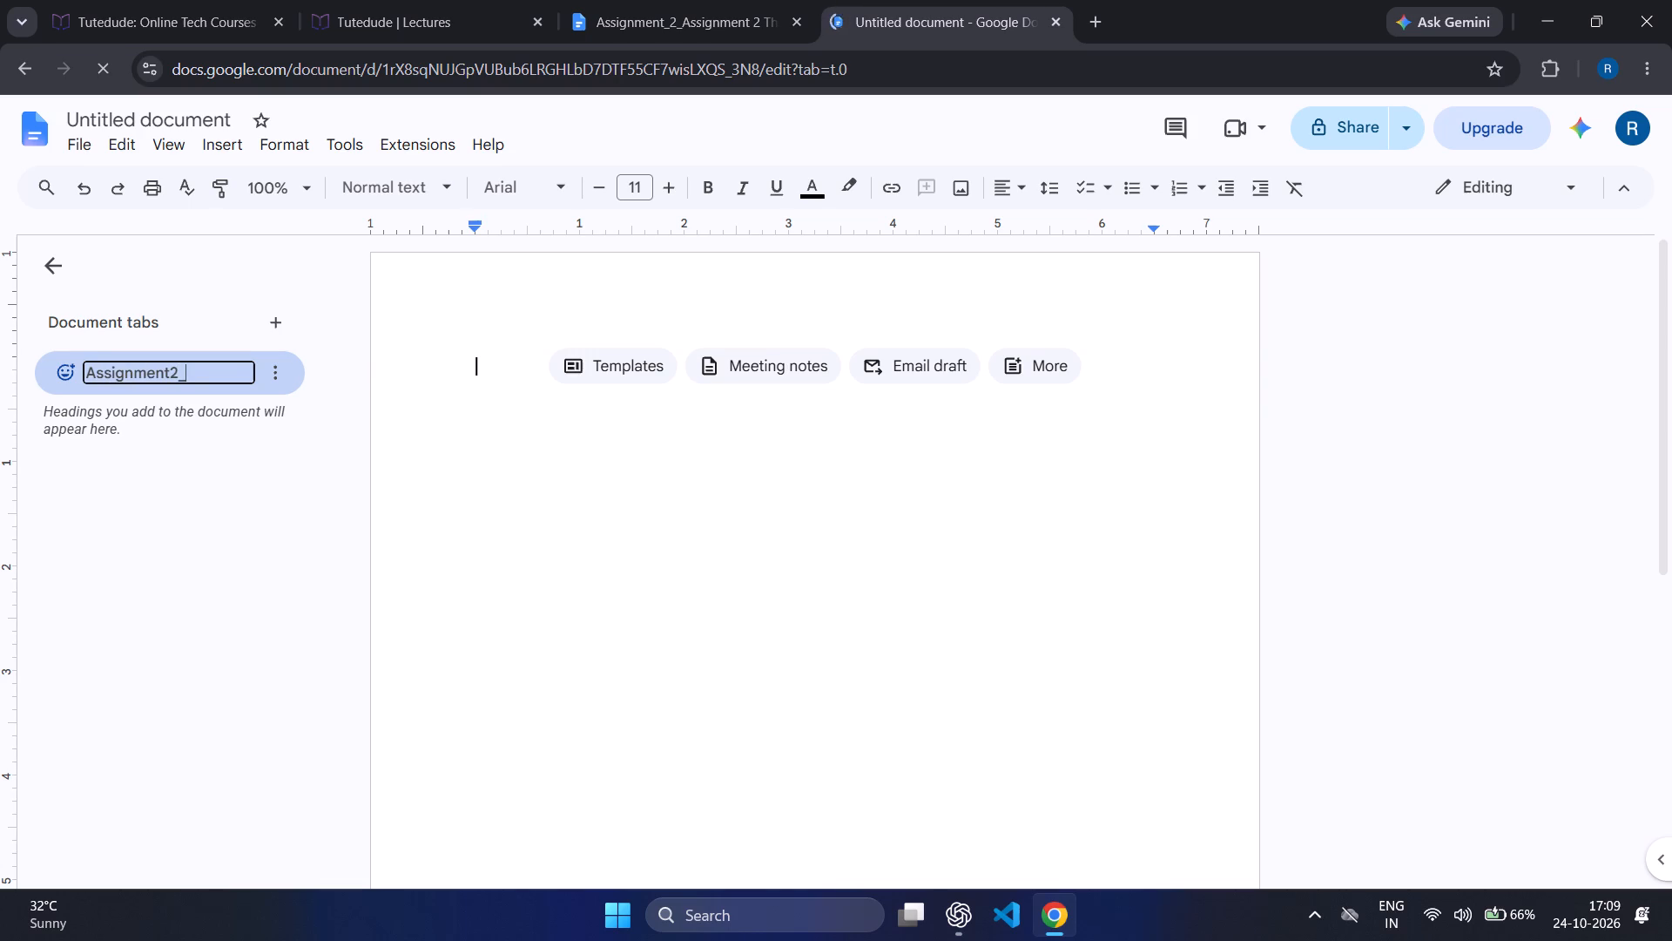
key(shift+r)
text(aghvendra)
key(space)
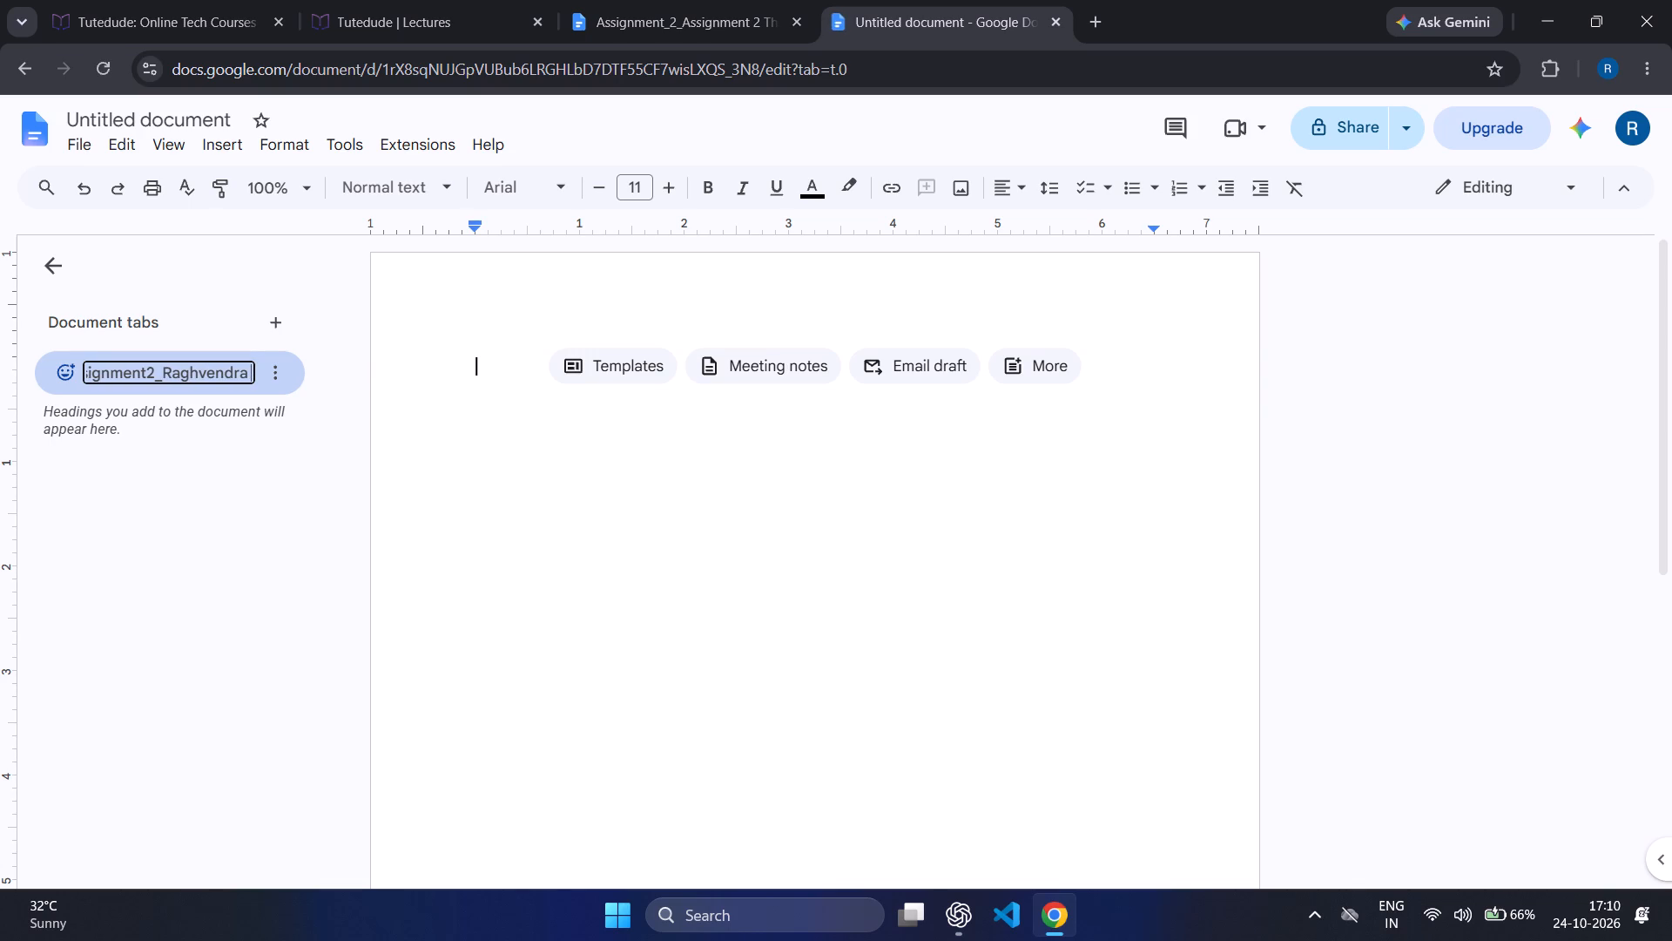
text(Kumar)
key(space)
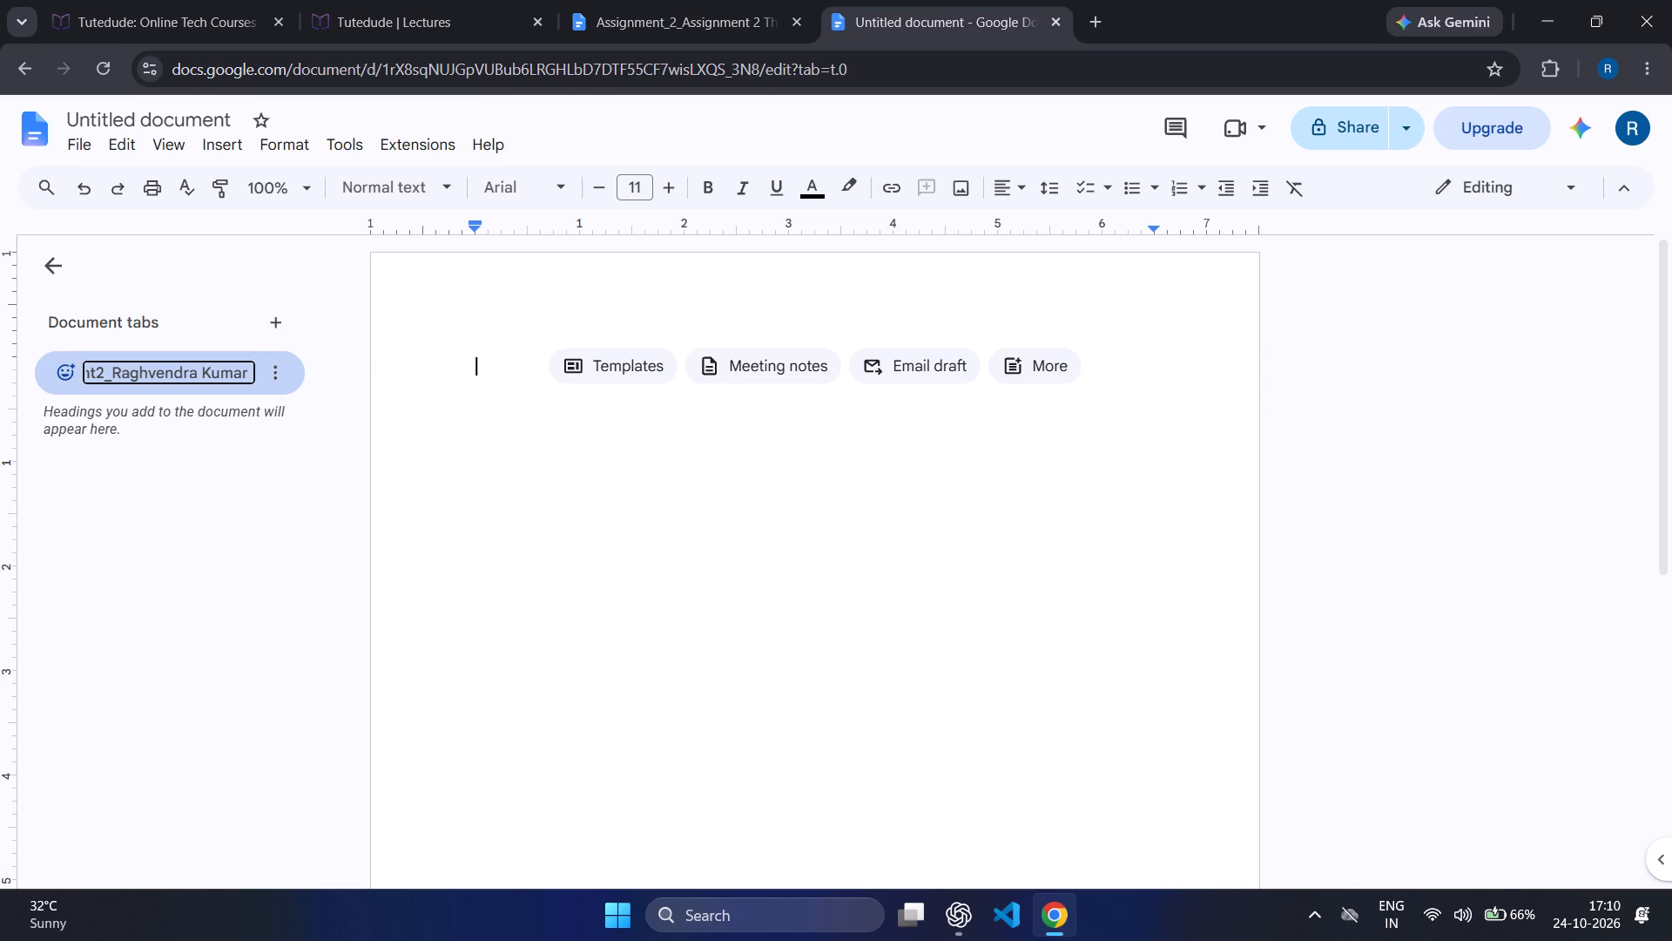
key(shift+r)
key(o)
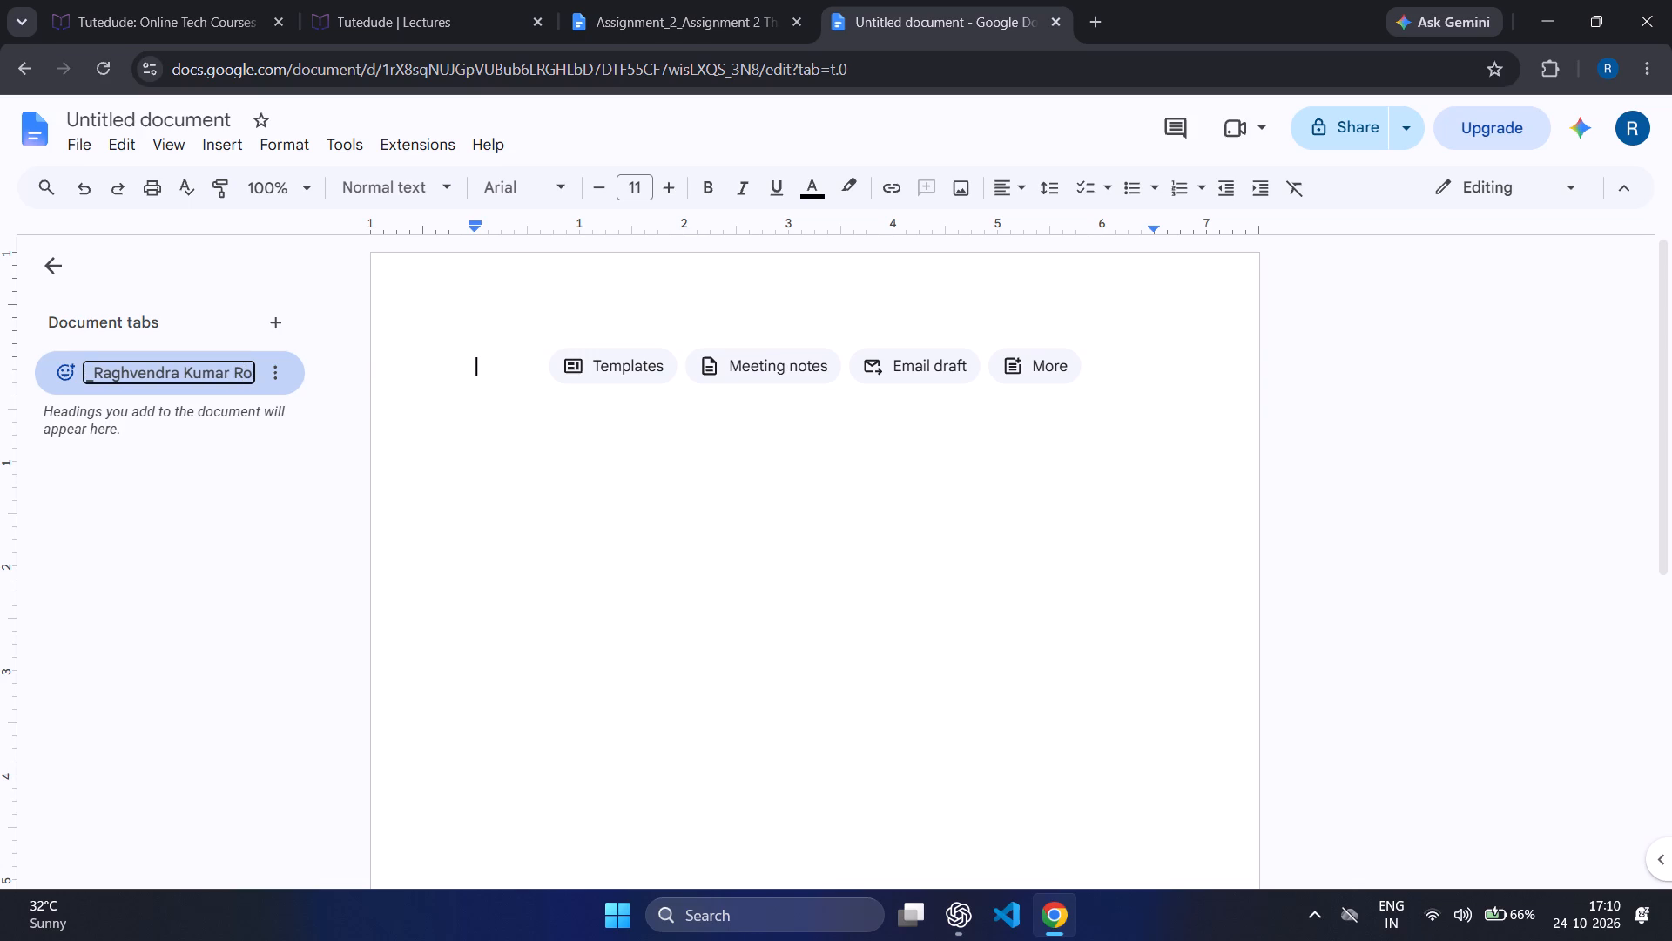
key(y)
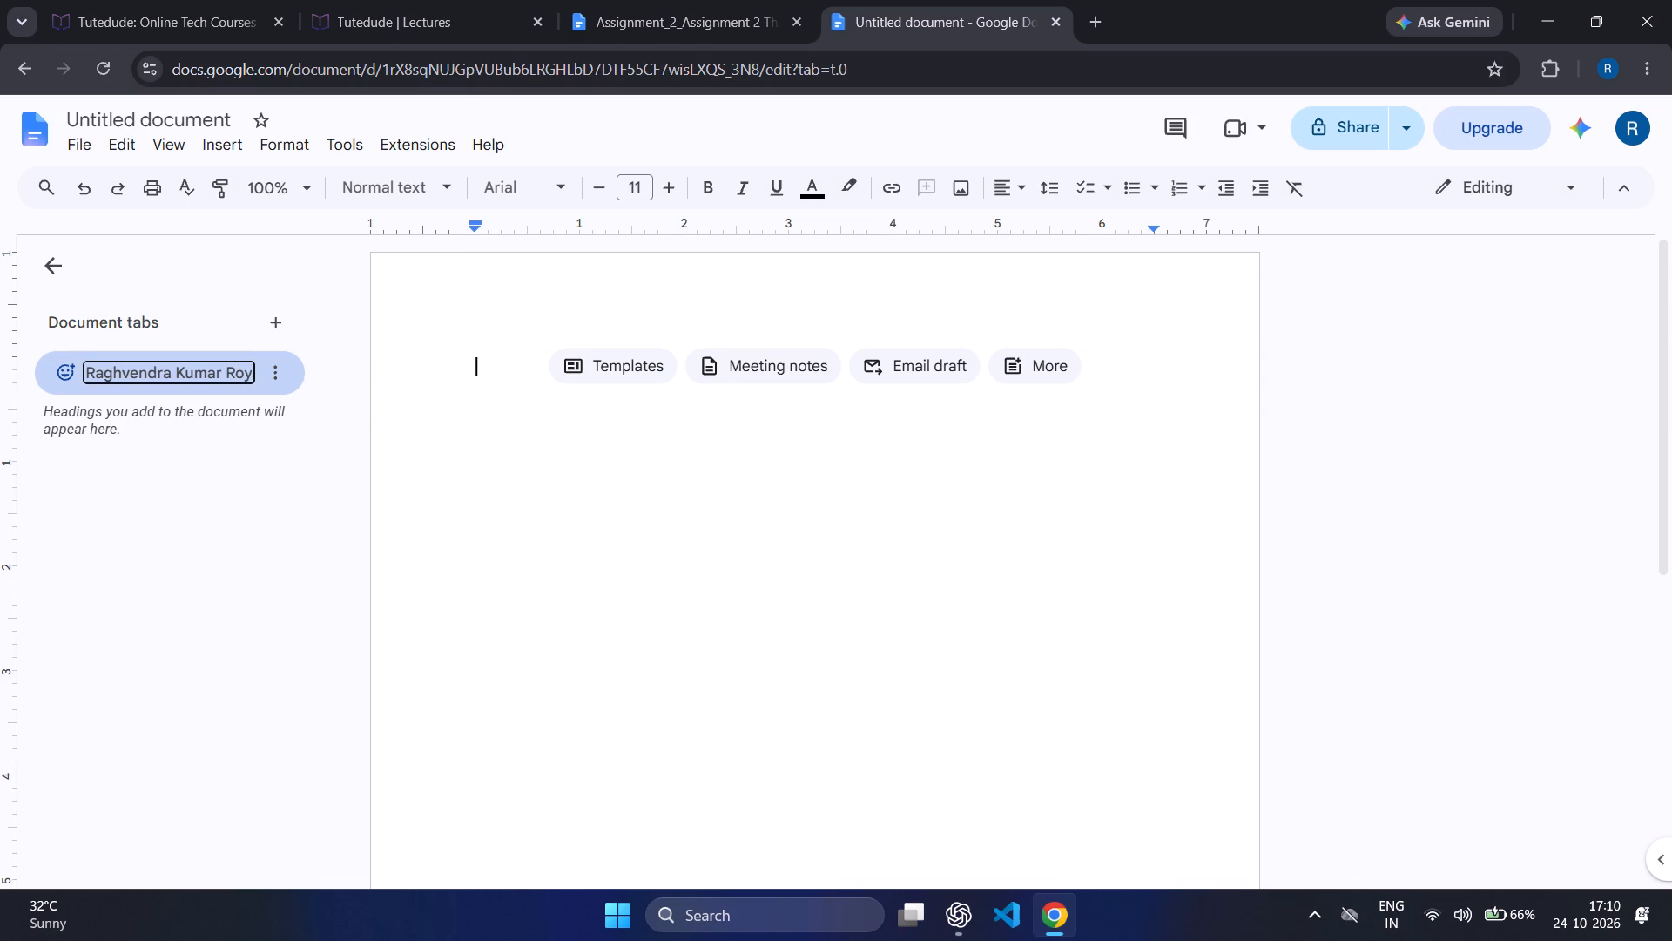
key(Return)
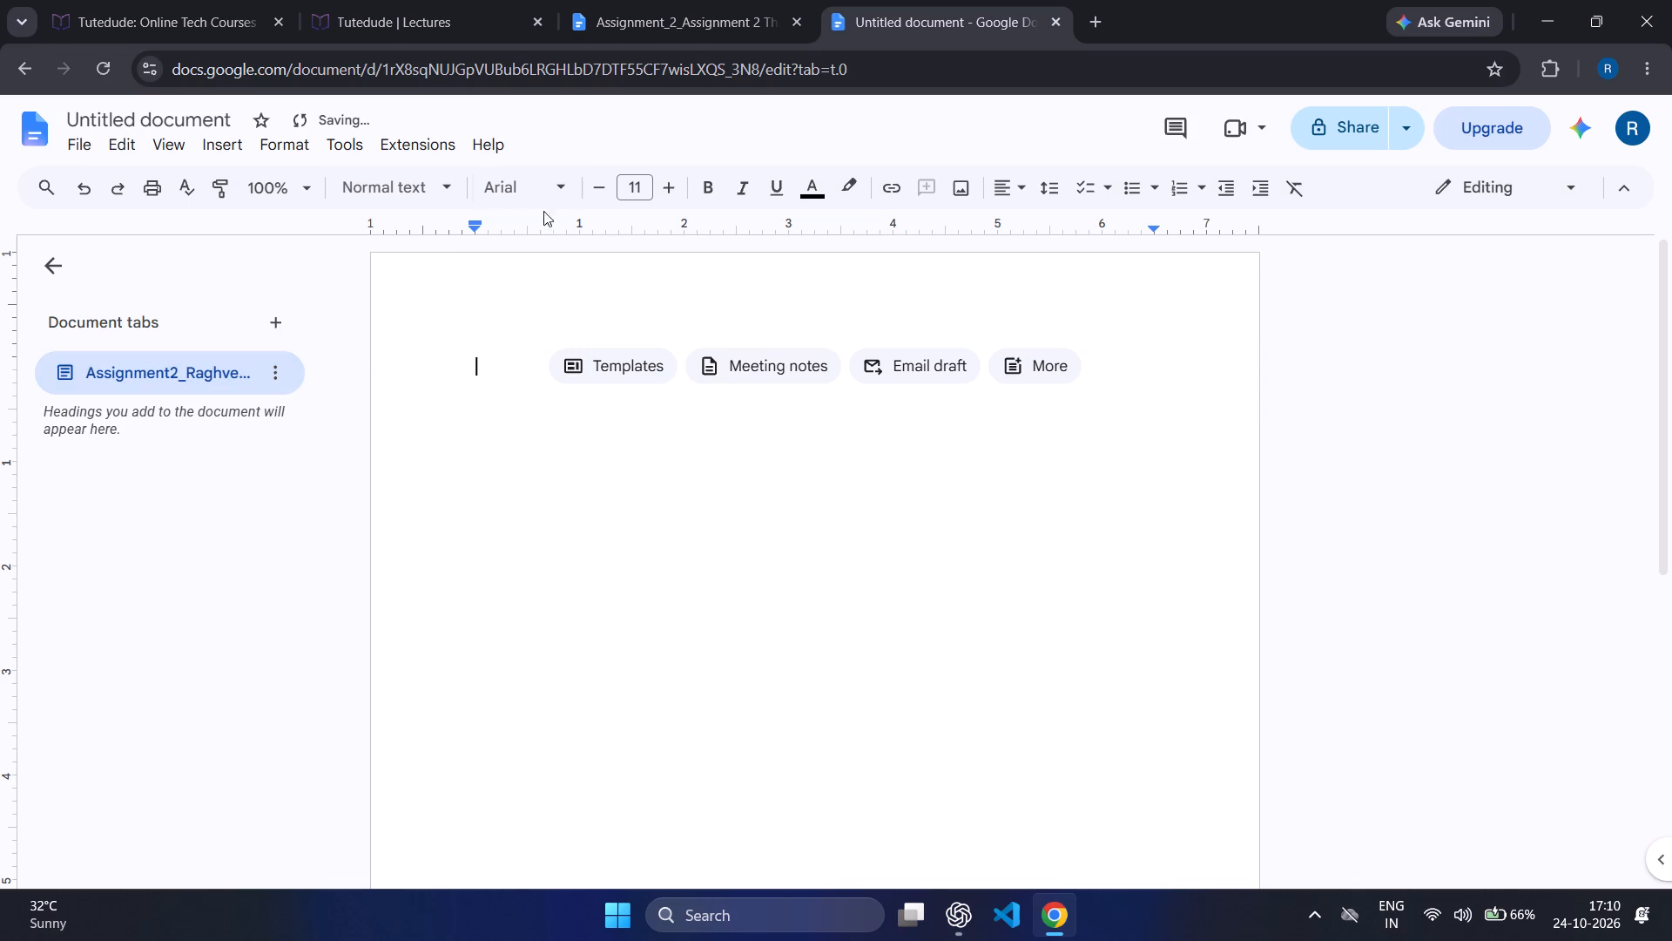
Copy the heading "Task 1: Creating an Attack Story" from the Assignment 2 document and paste it at the start of the new document.
click(637, 22)
scroll(605, 507, down, 2)
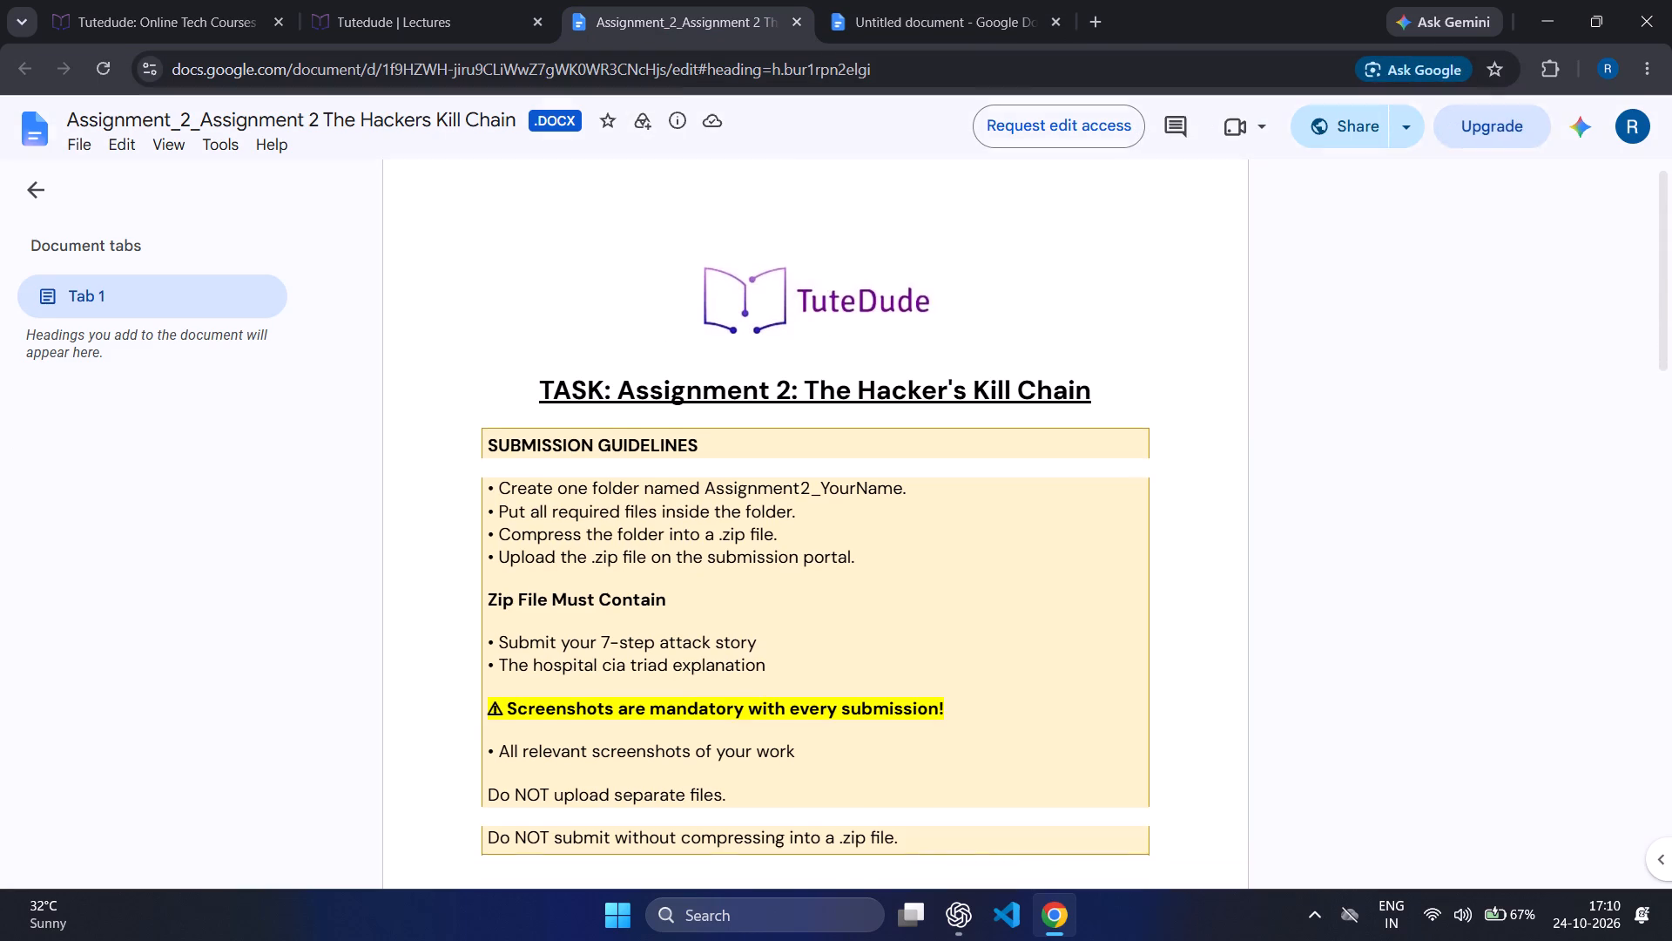
scroll(605, 507, down, 4)
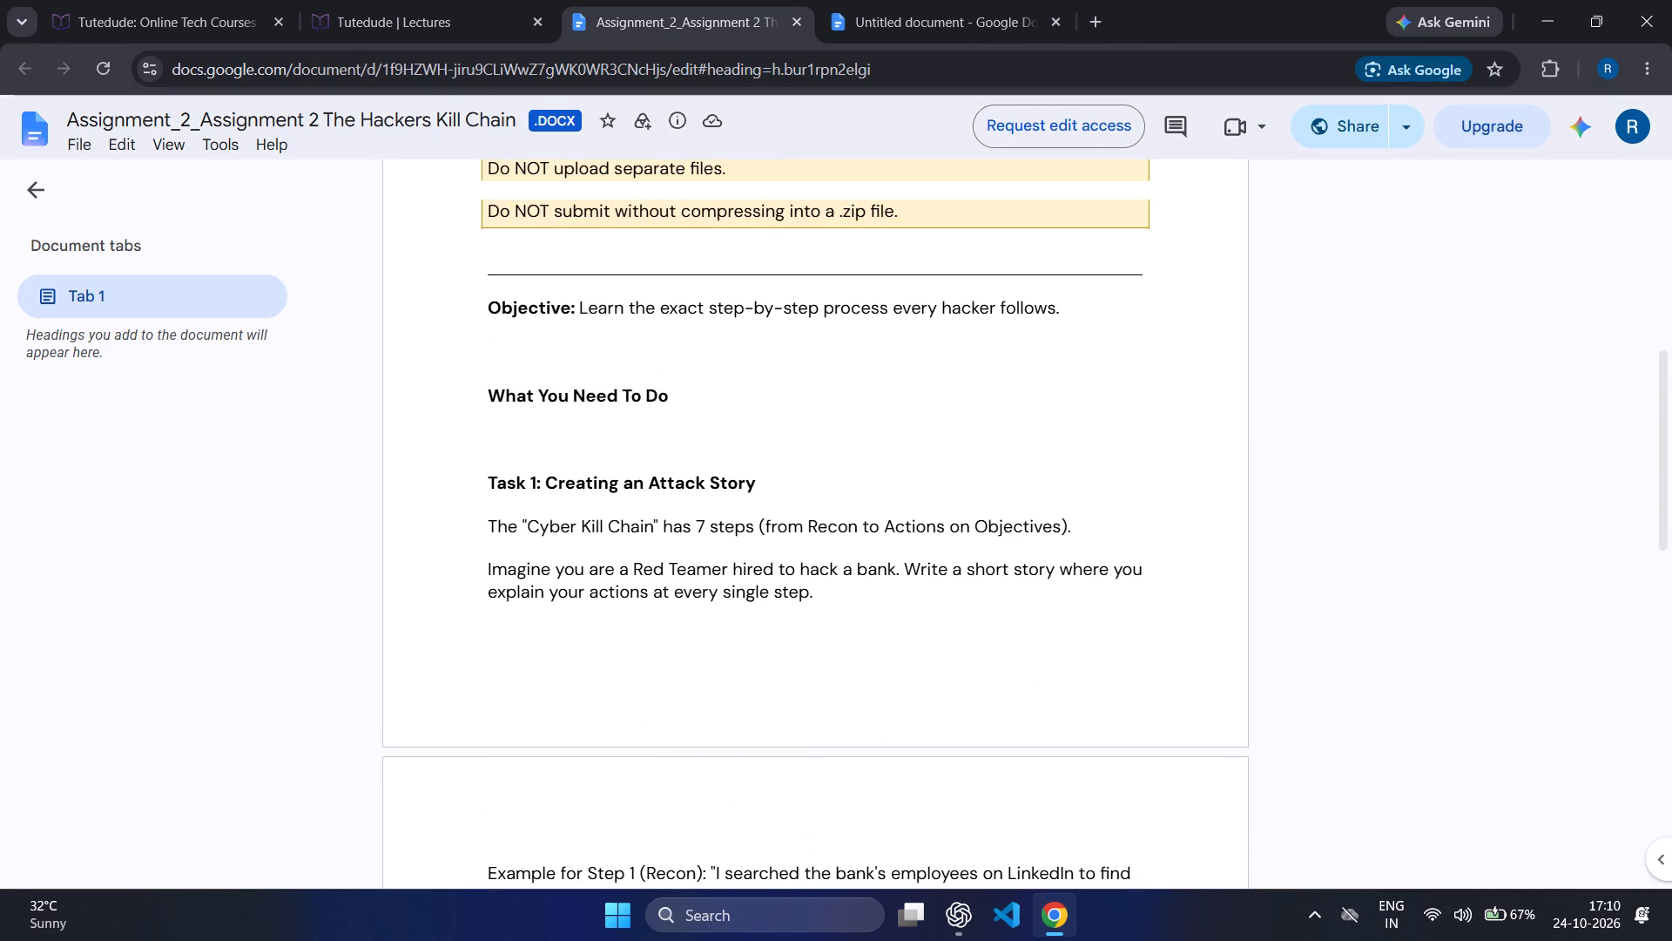
scroll(604, 447, down, 1)
scroll(607, 438, up, 3)
scroll(607, 438, down, 1)
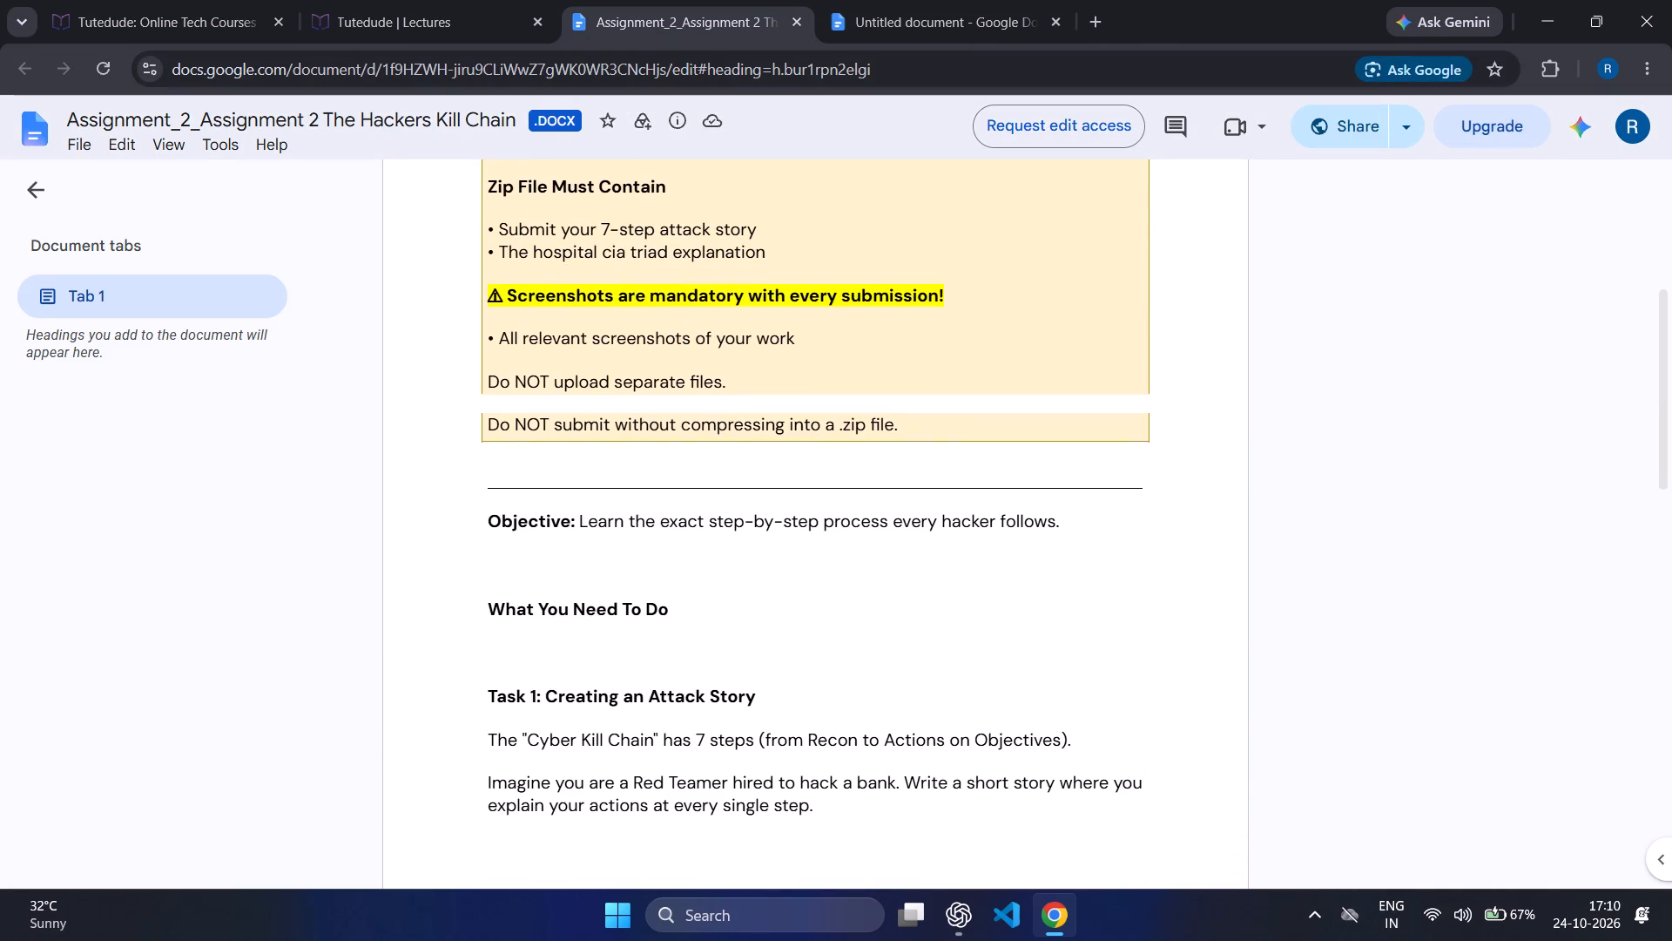
scroll(607, 438, down, 2)
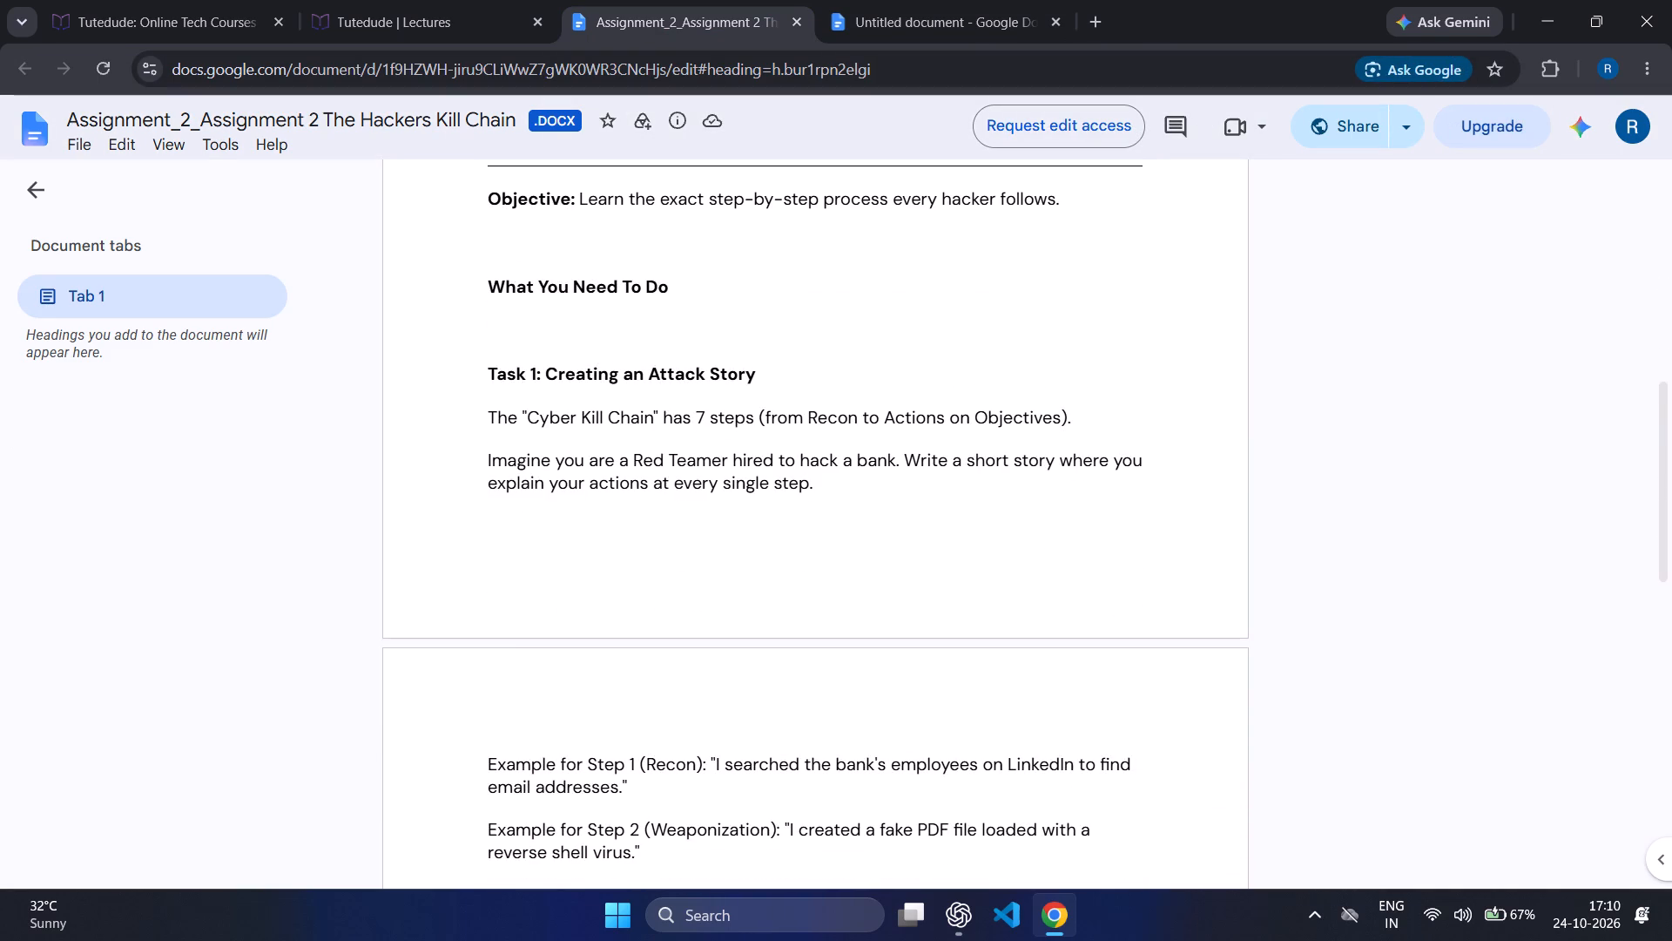
drag(484, 369, 637, 374)
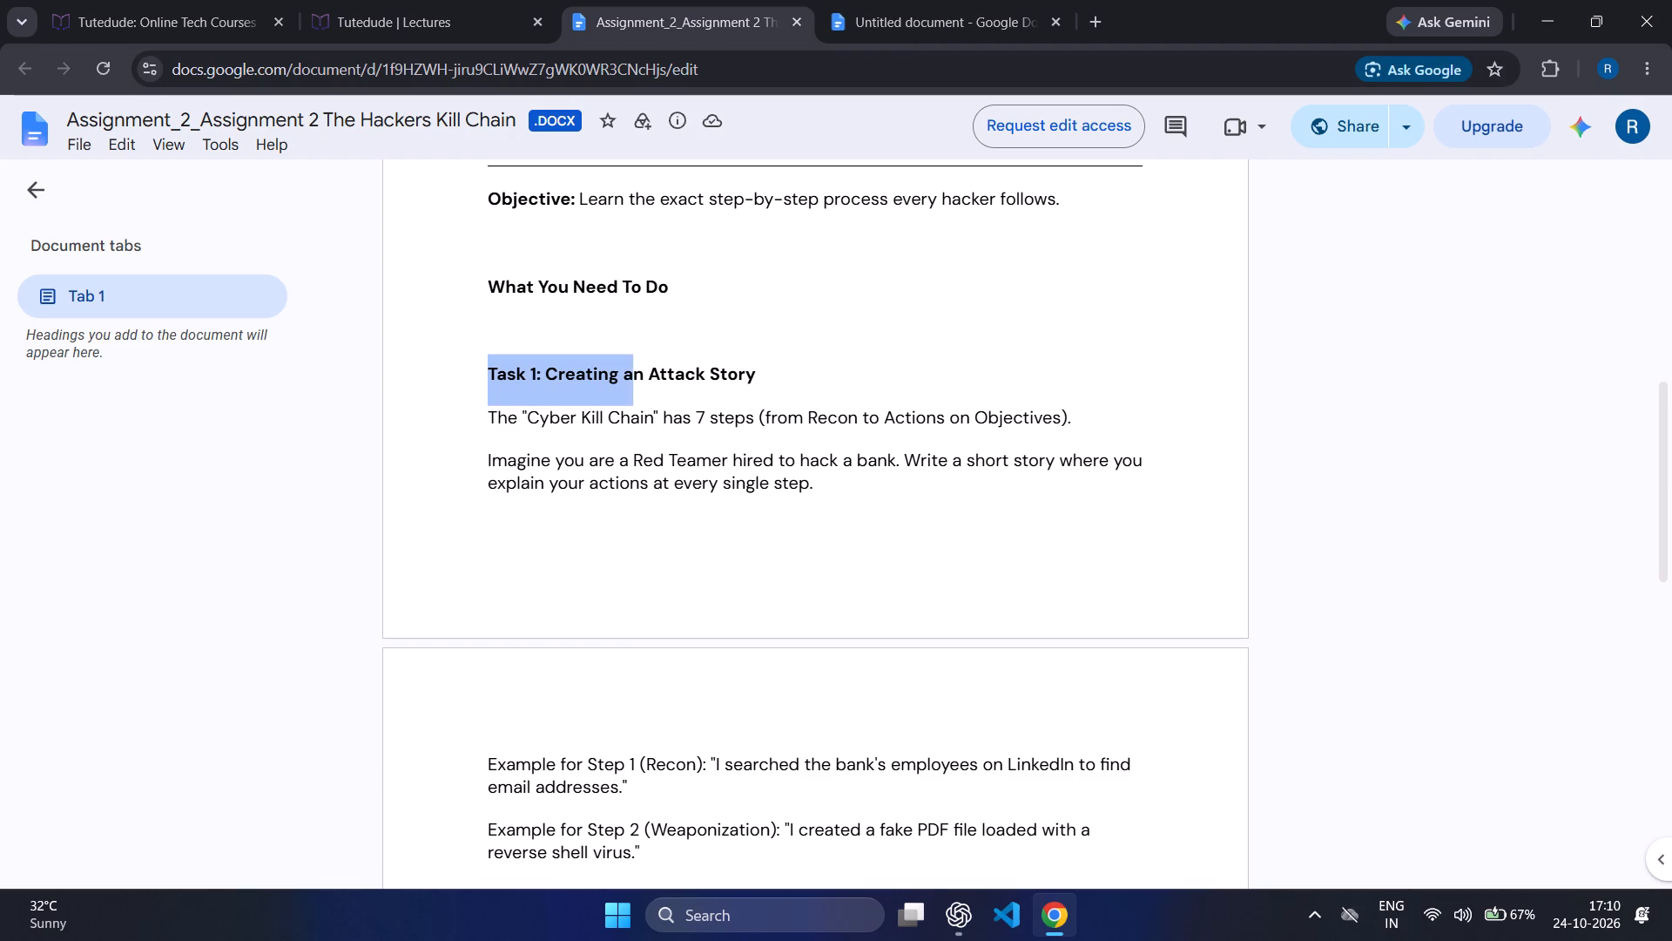
drag(637, 374, 765, 389)
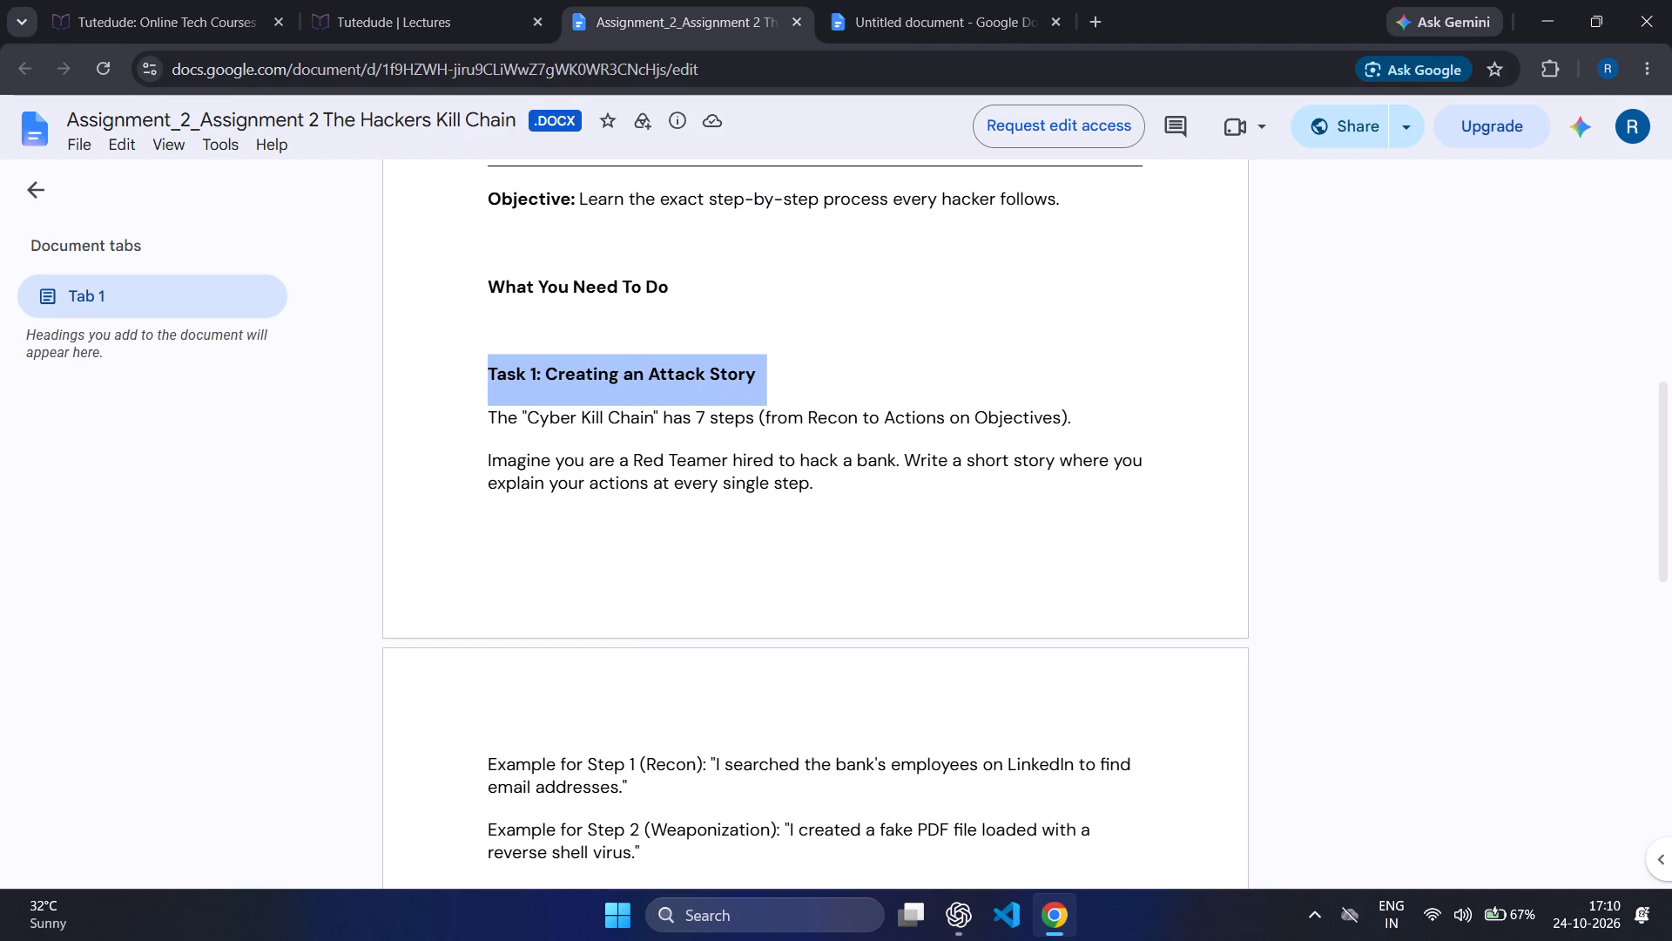
right_click(766, 389)
click(795, 406)
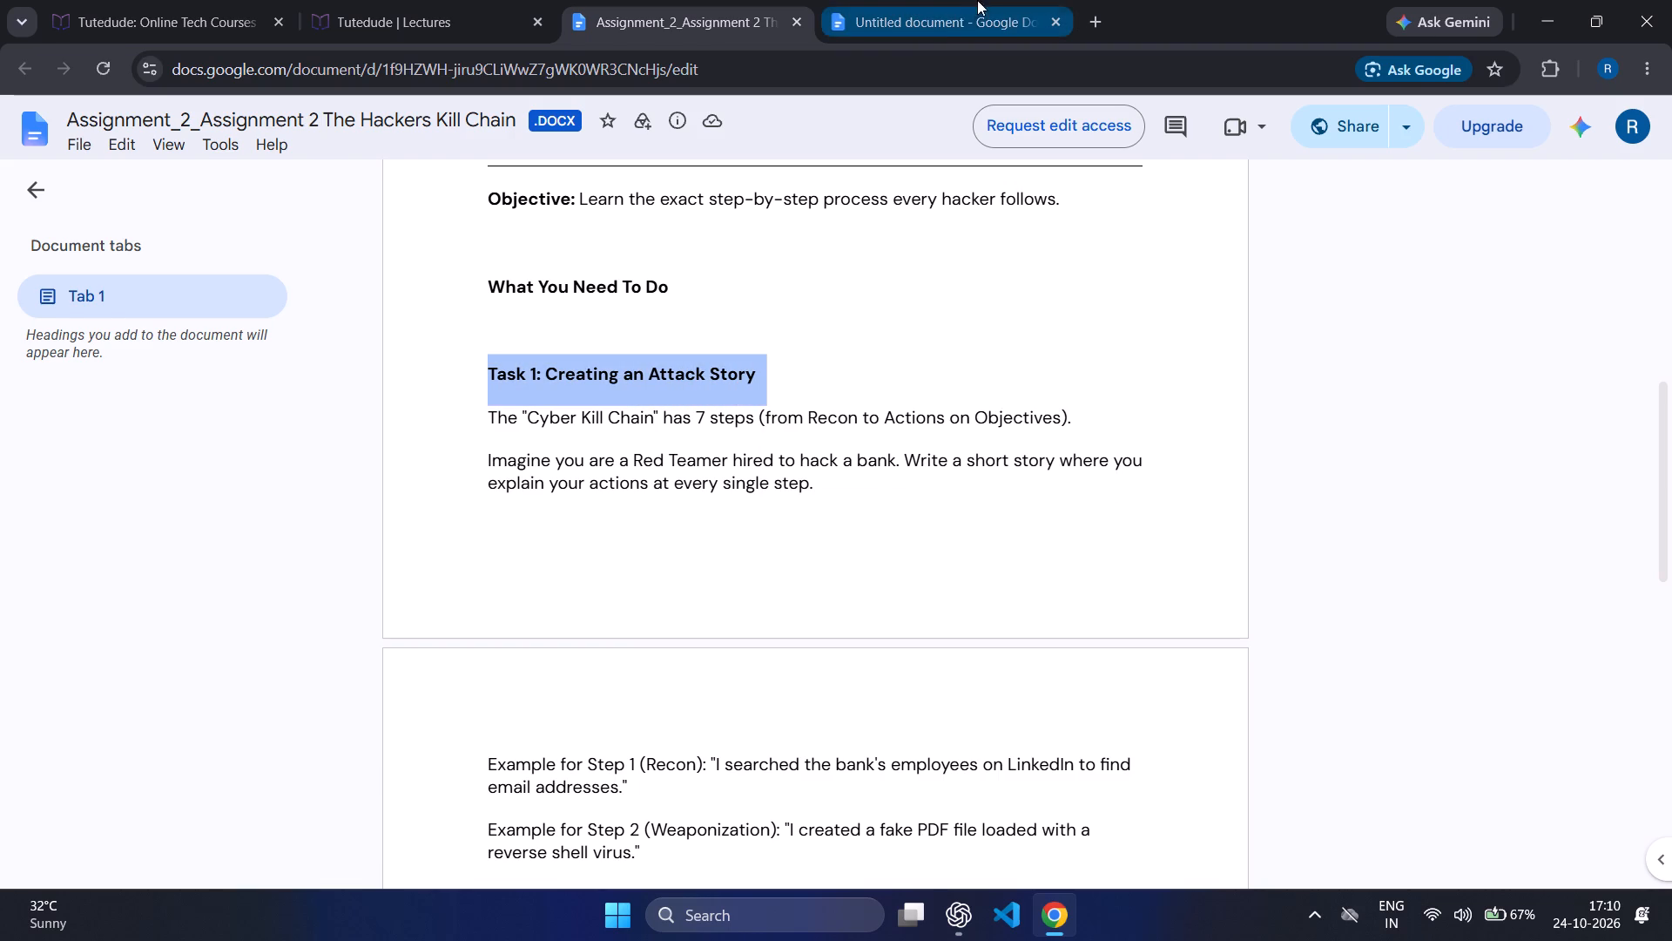
click(961, 15)
click(491, 367)
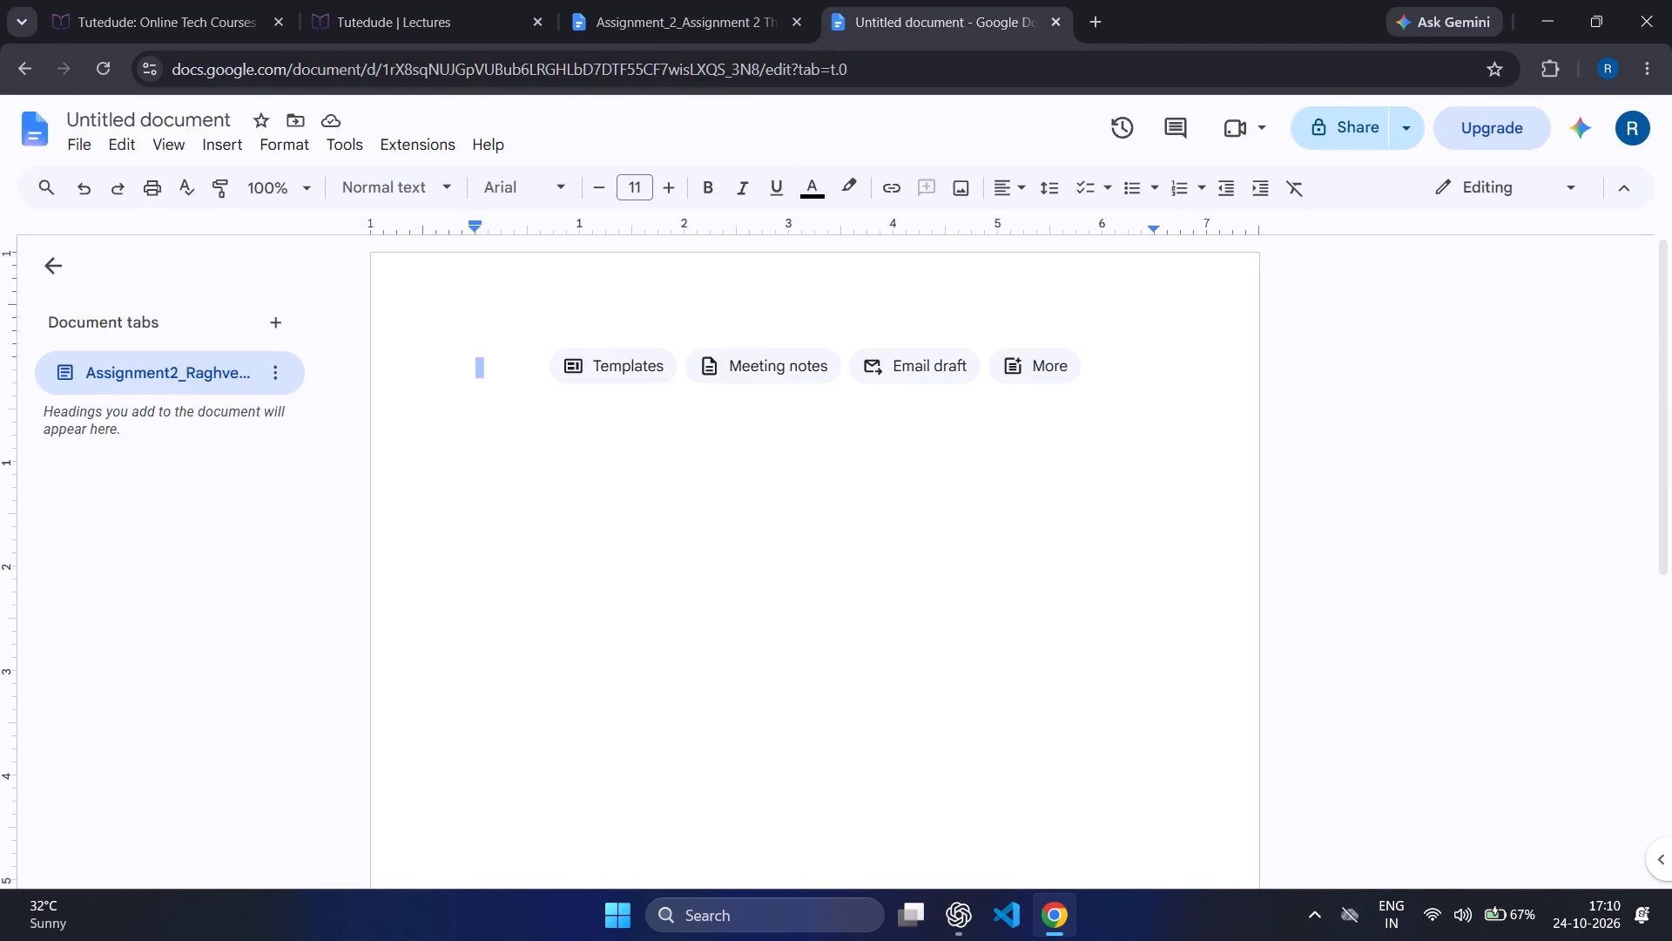
right_click(489, 360)
click(556, 446)
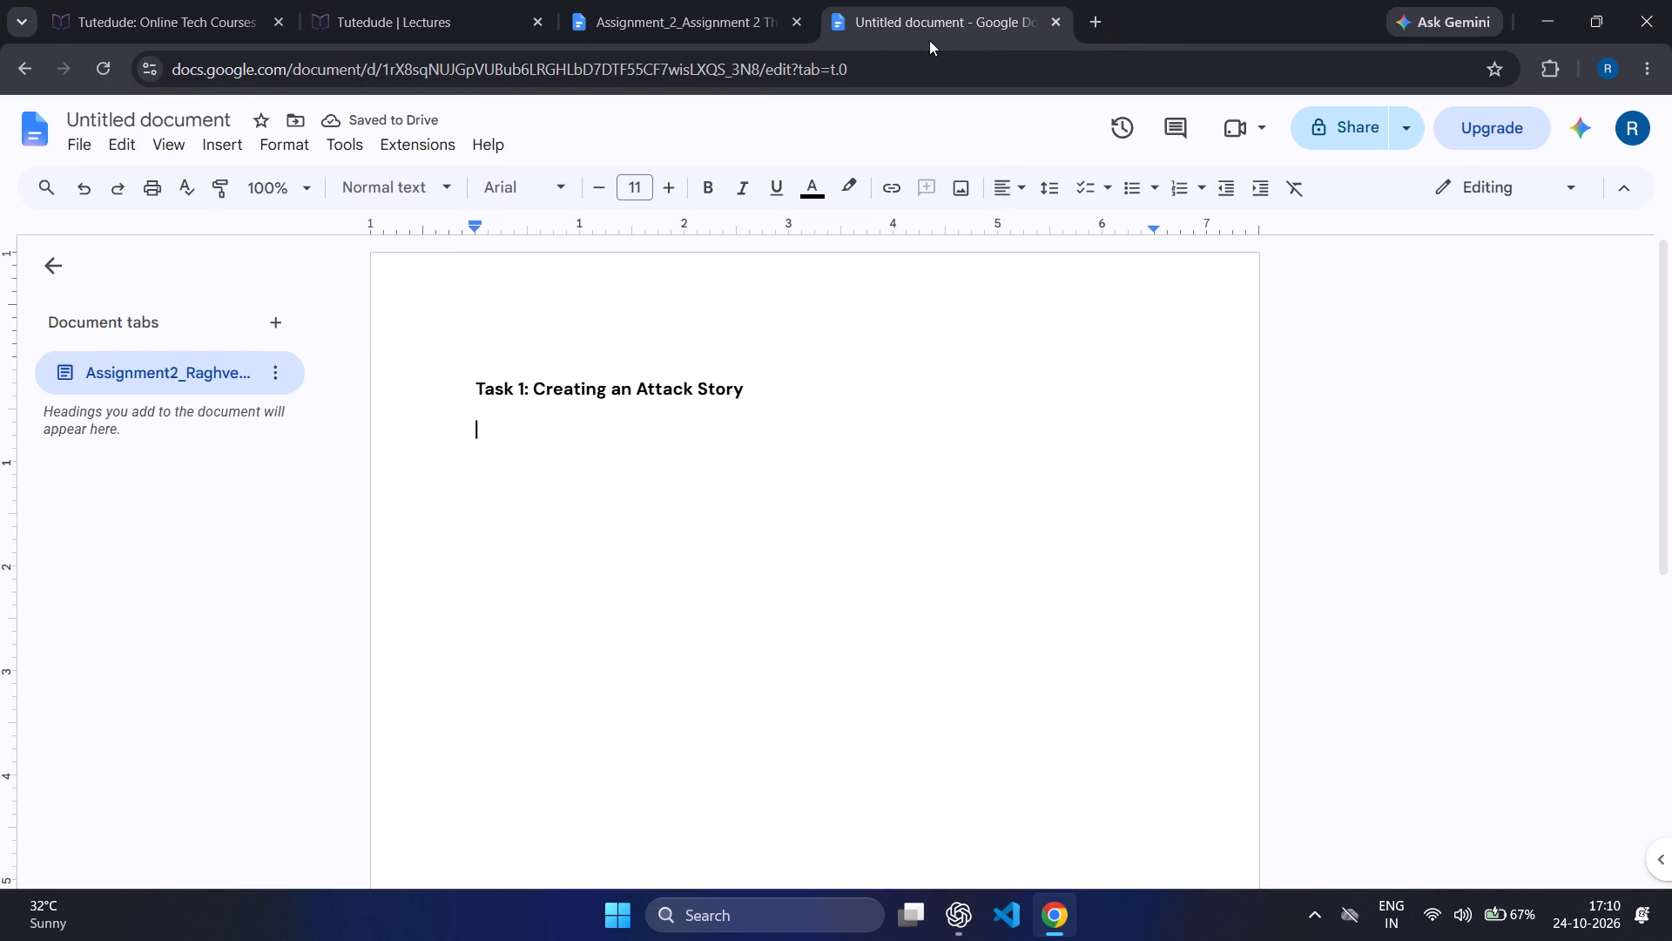
Copy the Task 1 sentence about the "Cyber Kill Chain" having 7 steps from the assignment document and paste it under the new document's heading.
click(624, 24)
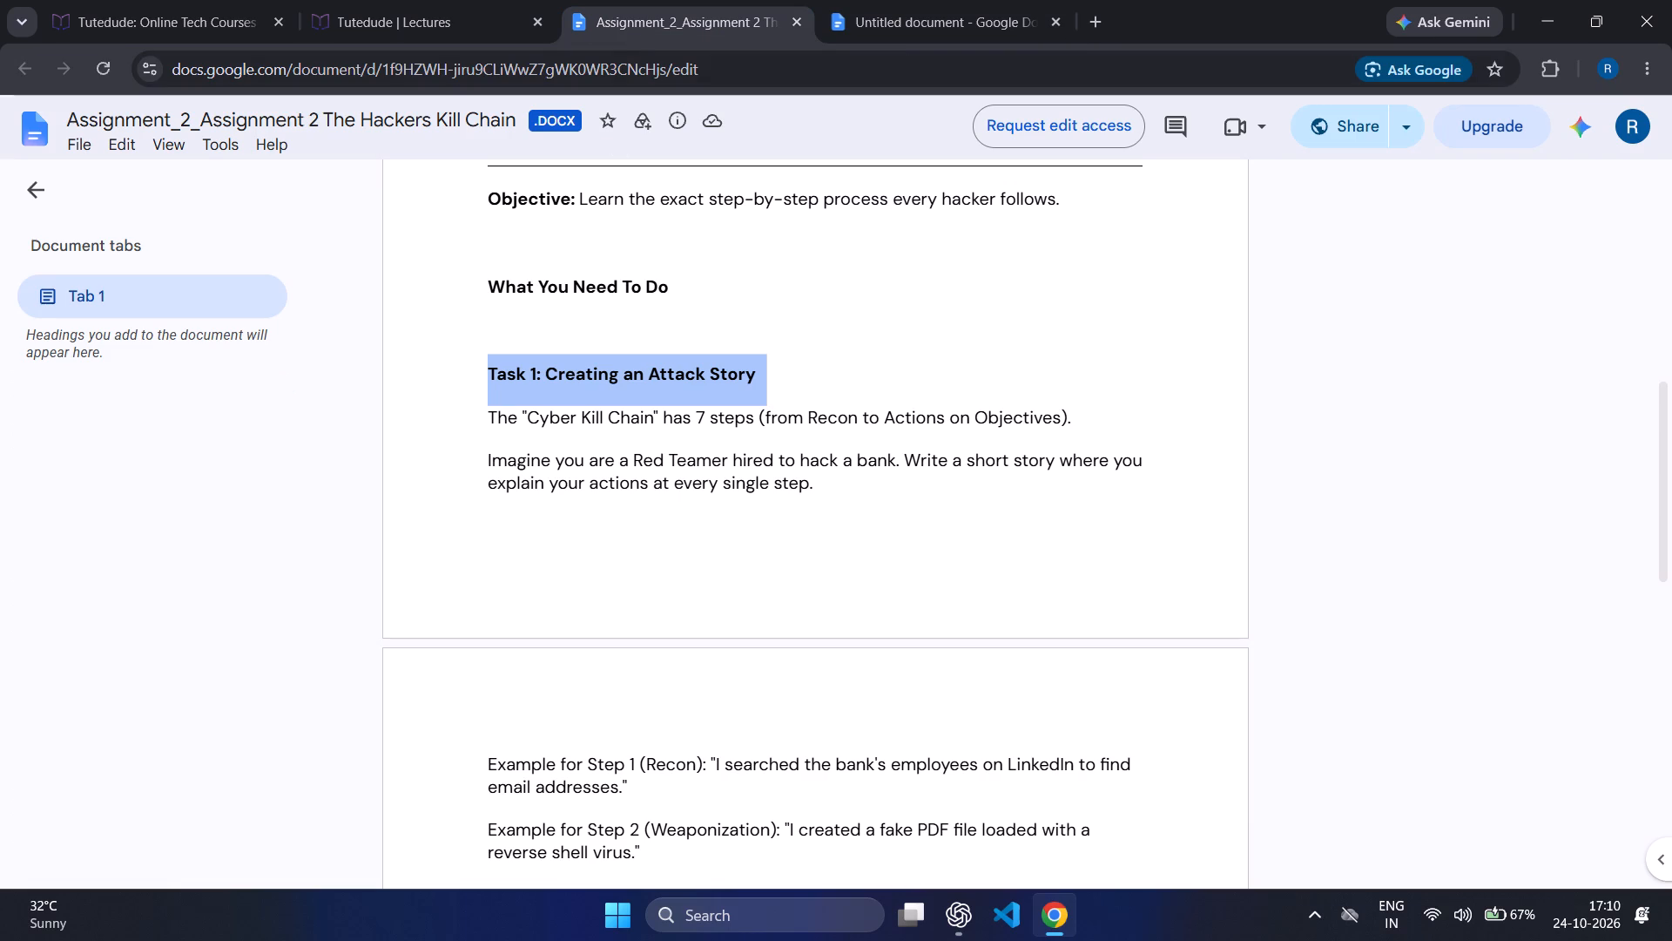
scroll(588, 440, down, 1)
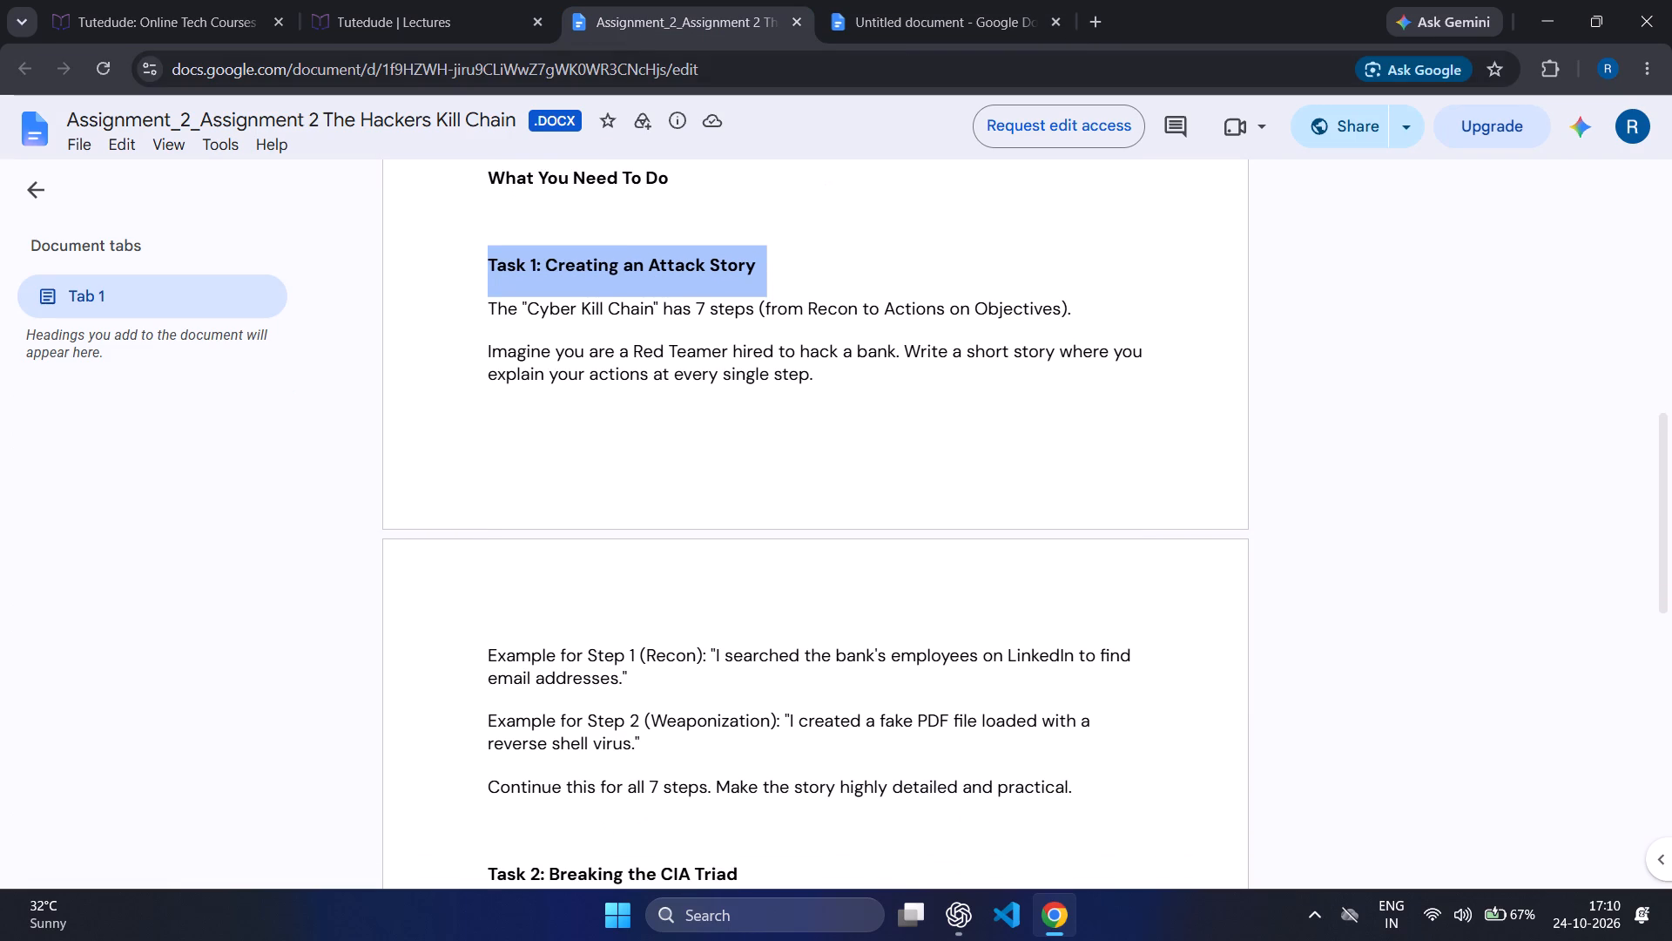
drag(480, 307, 491, 308)
drag(491, 308, 738, 300)
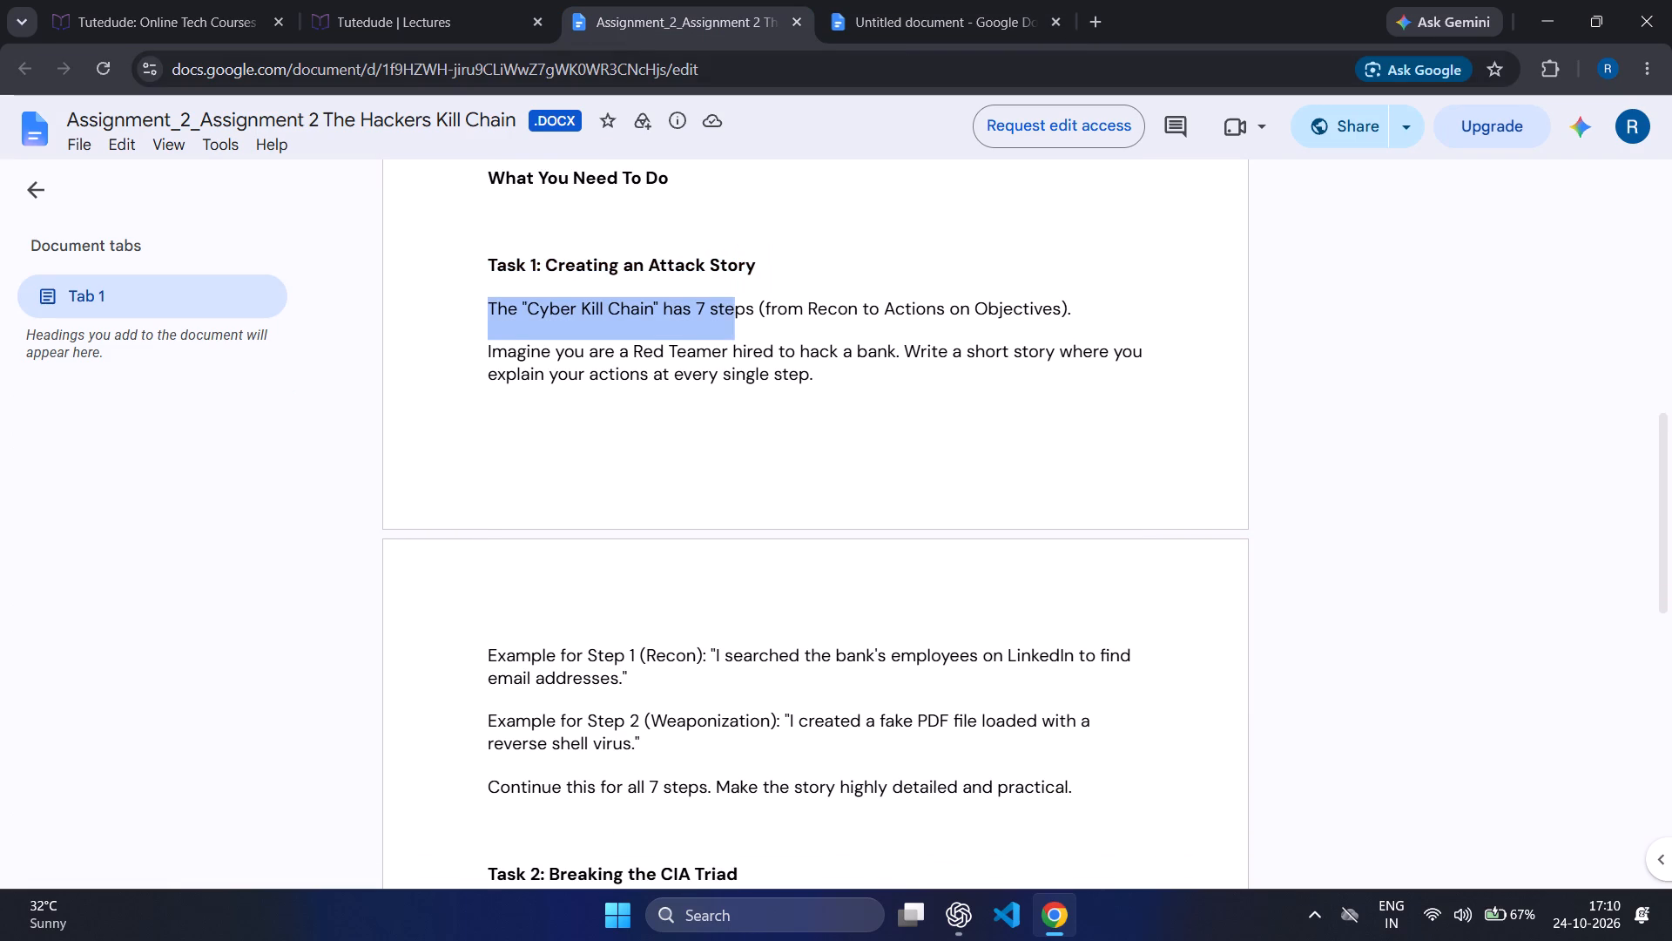
drag(738, 300, 1033, 308)
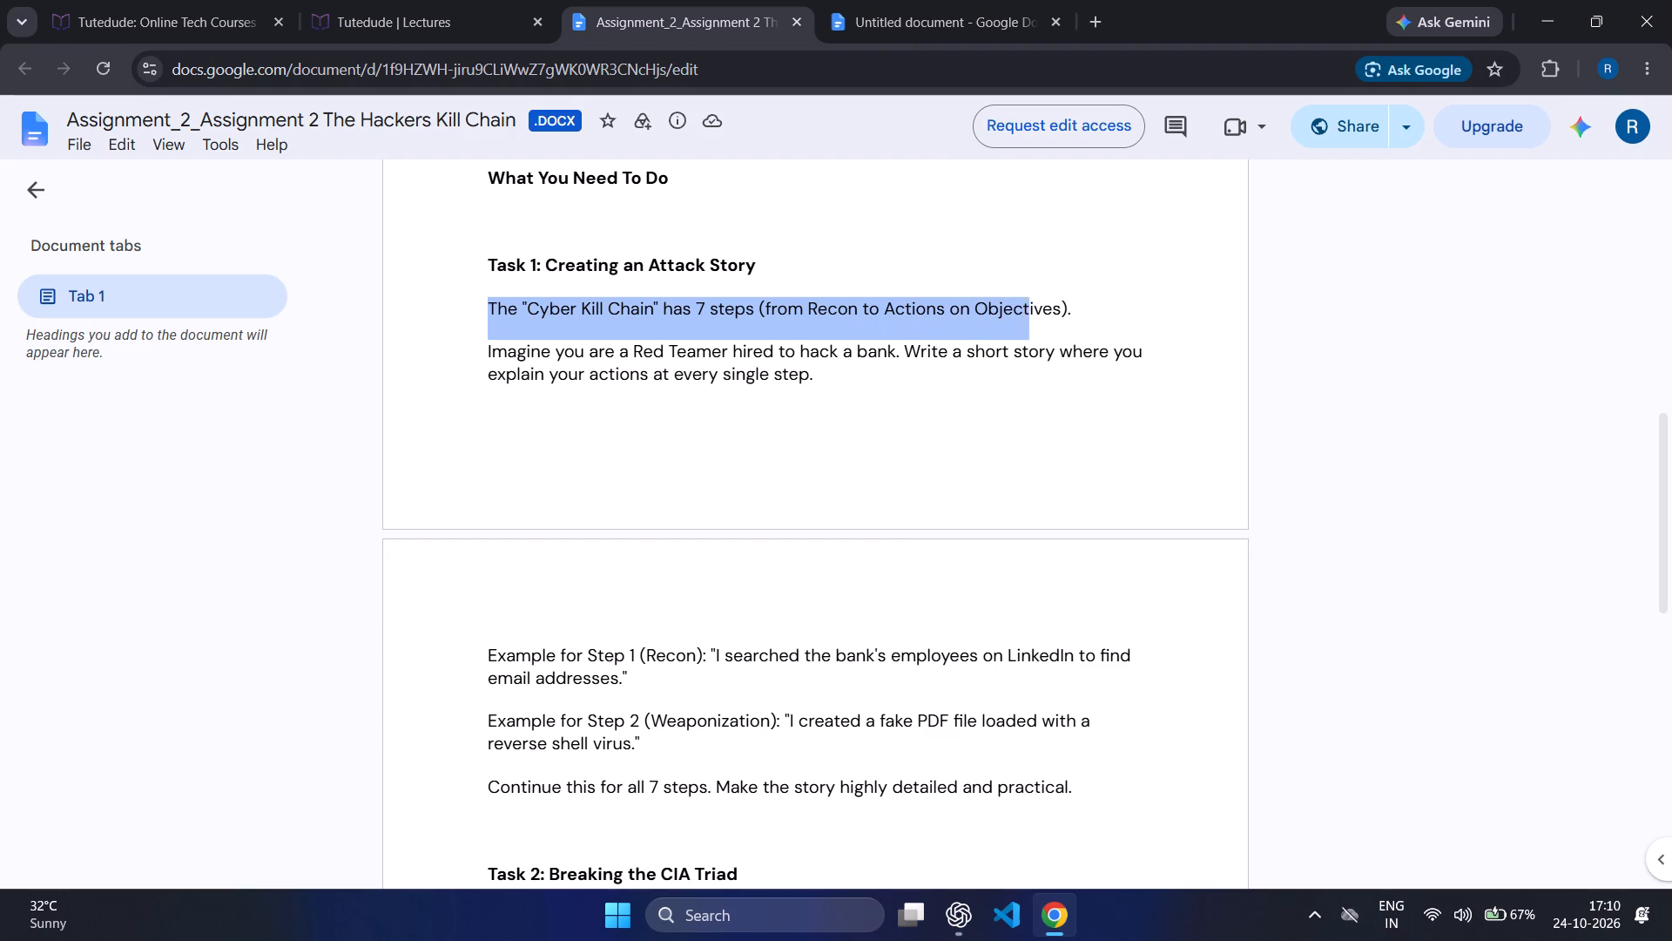
drag(1033, 308, 1070, 307)
right_click(1070, 307)
click(1102, 333)
click(906, 4)
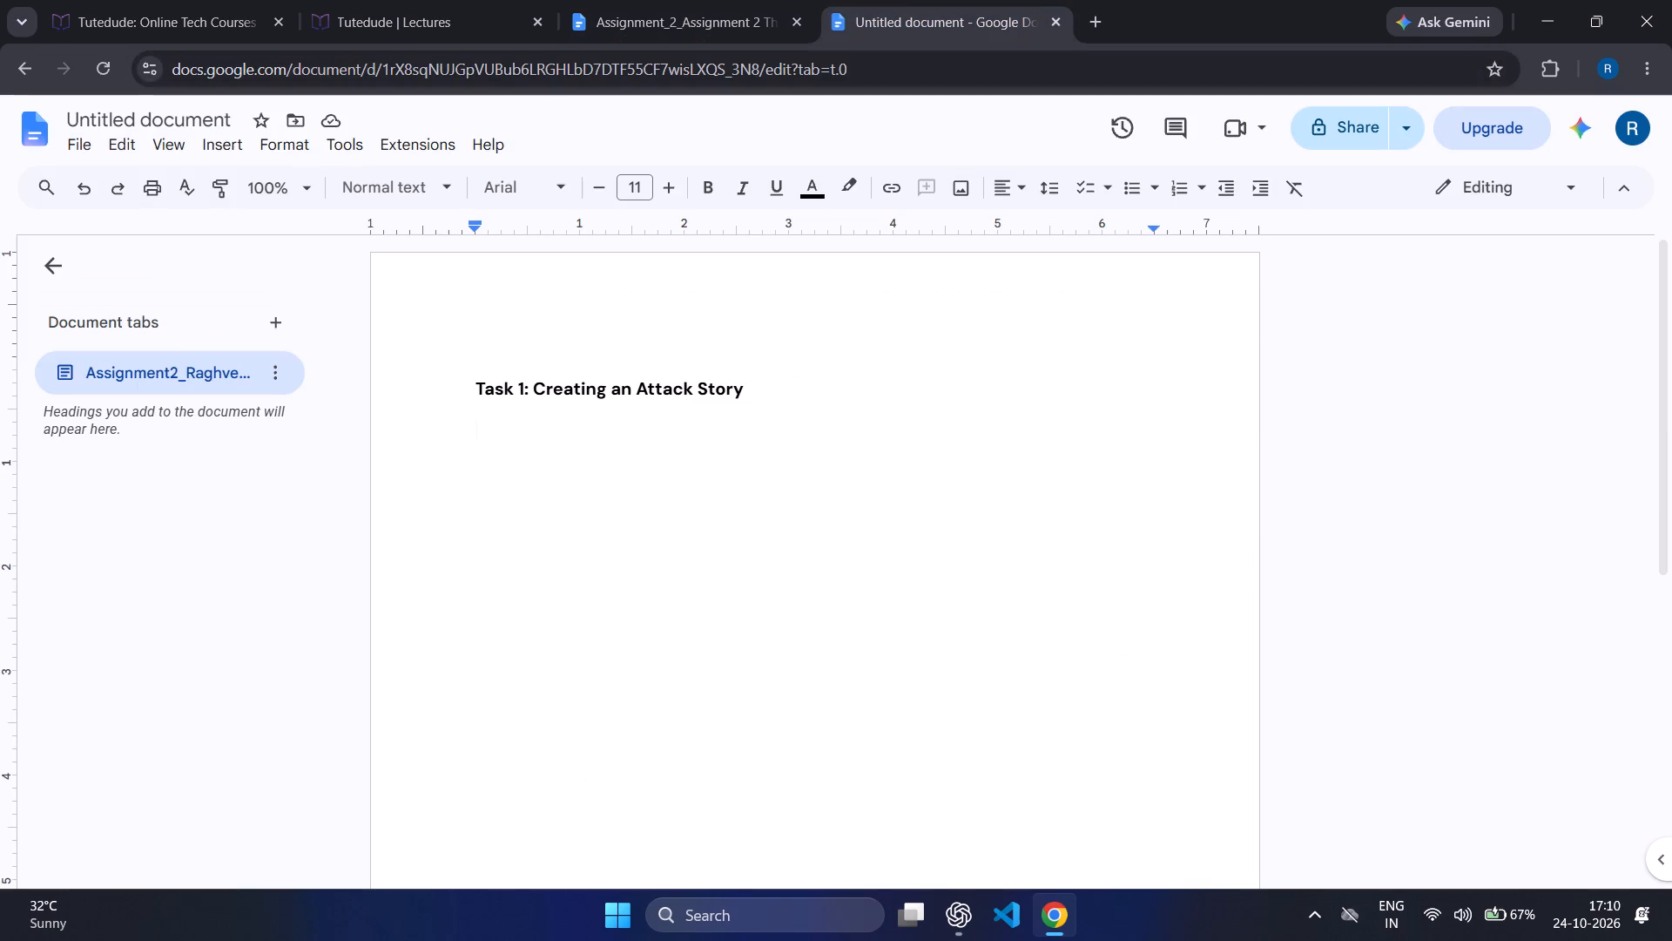
click(494, 429)
right_click(493, 430)
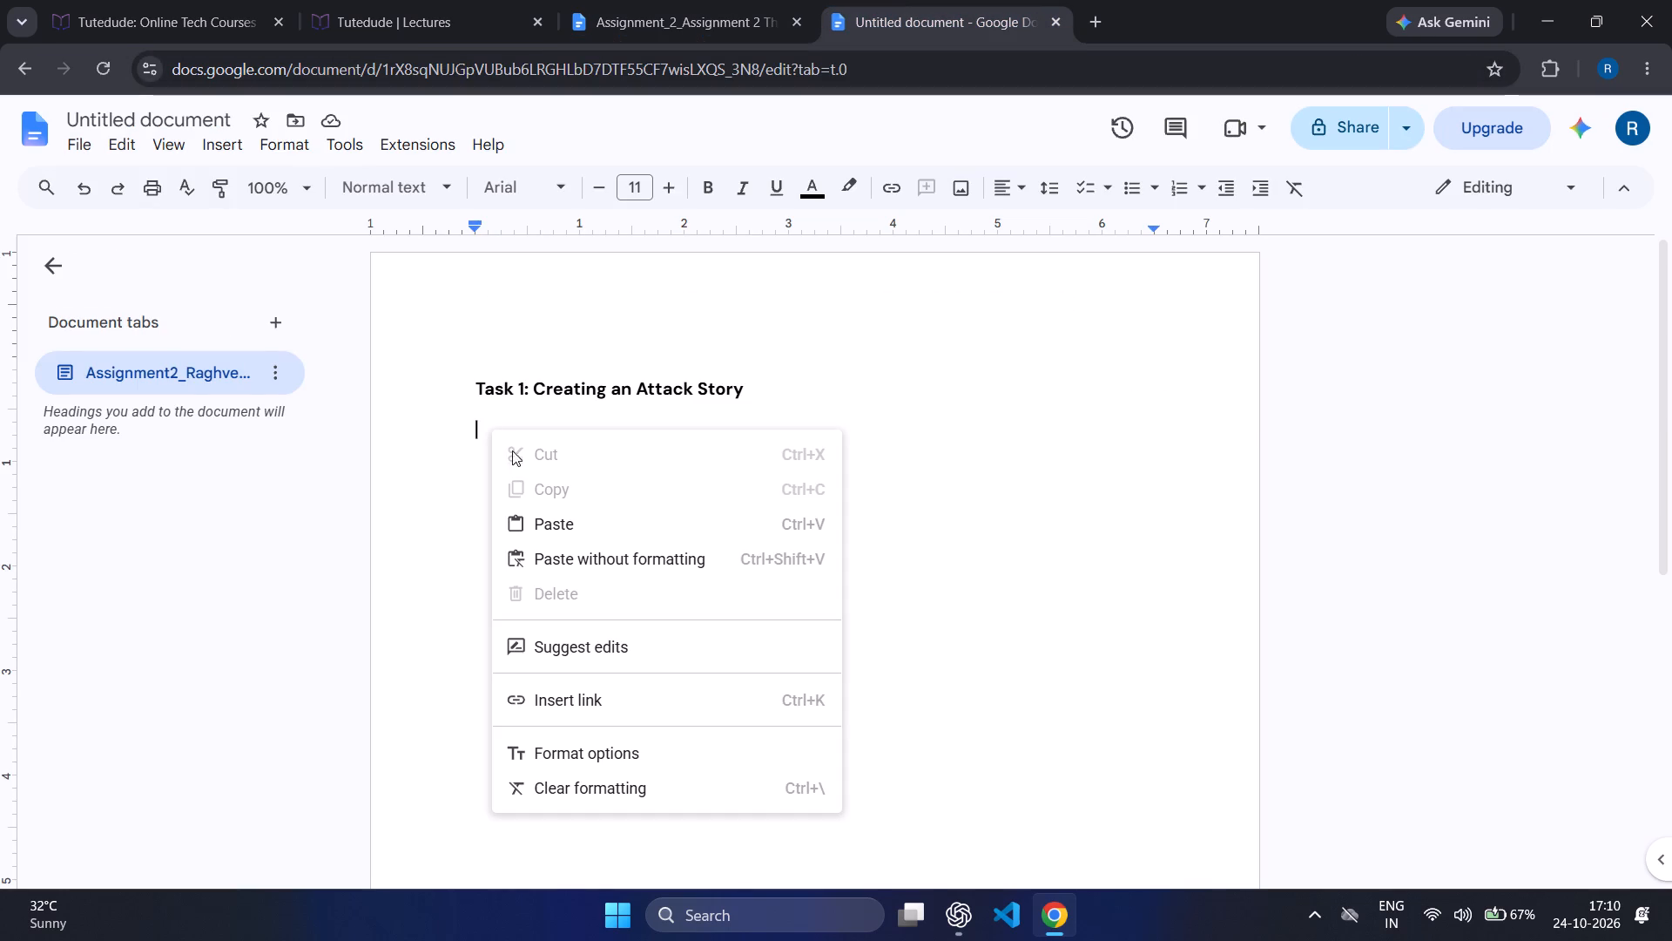
click(550, 527)
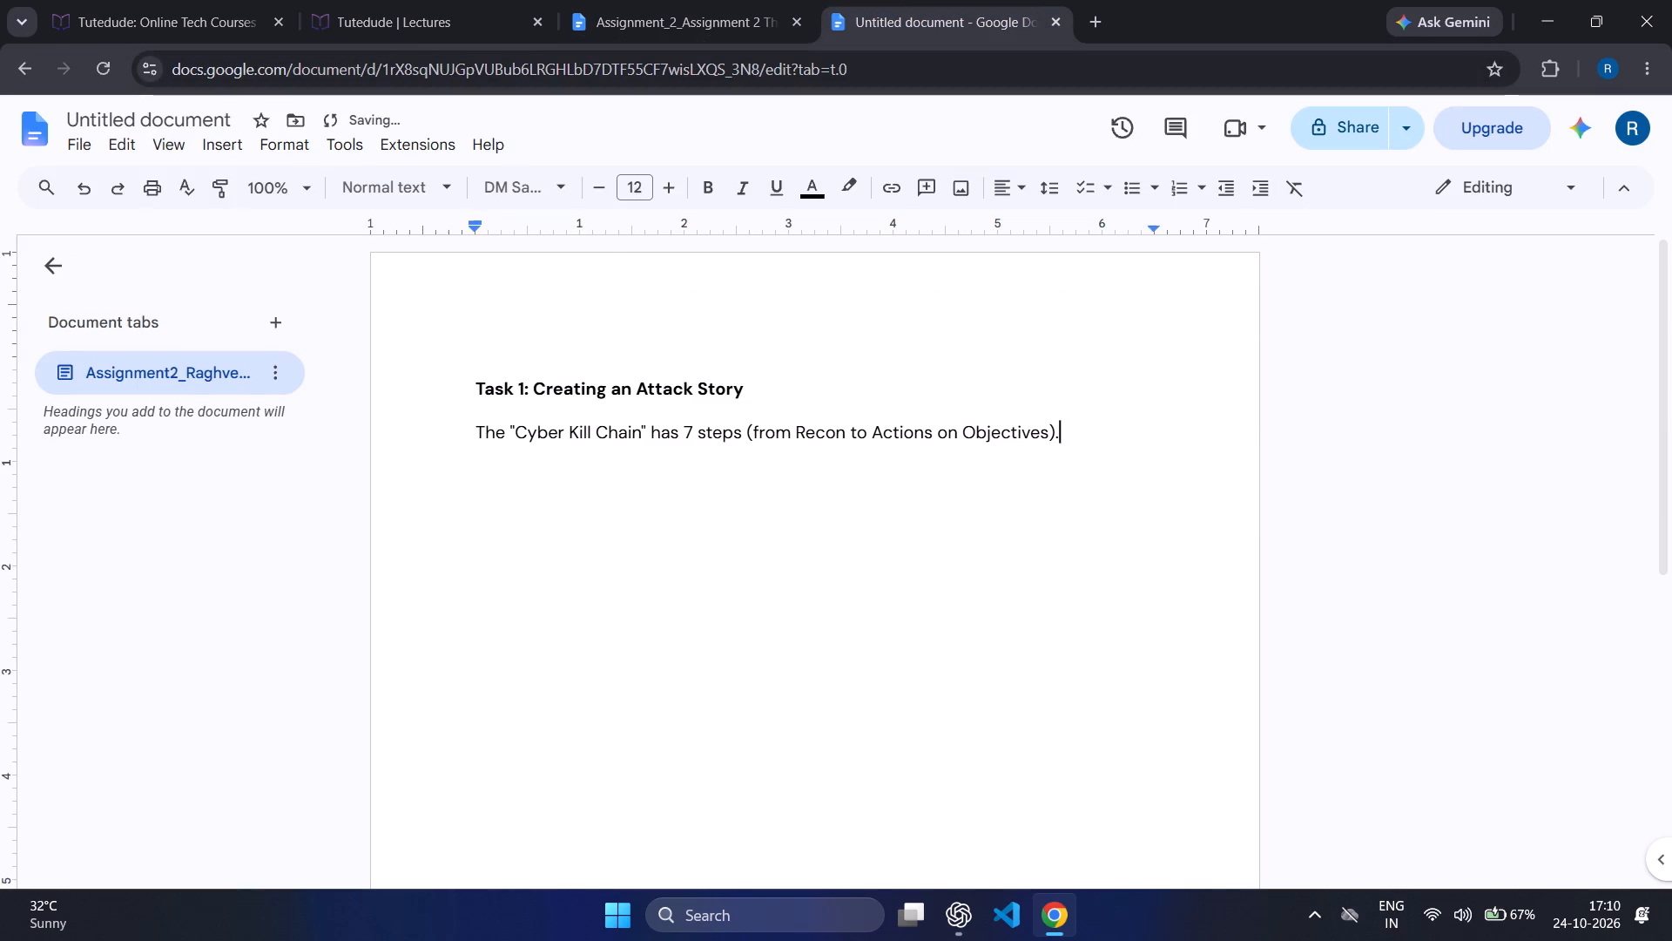
Open a new browser tab.
click(1088, 18)
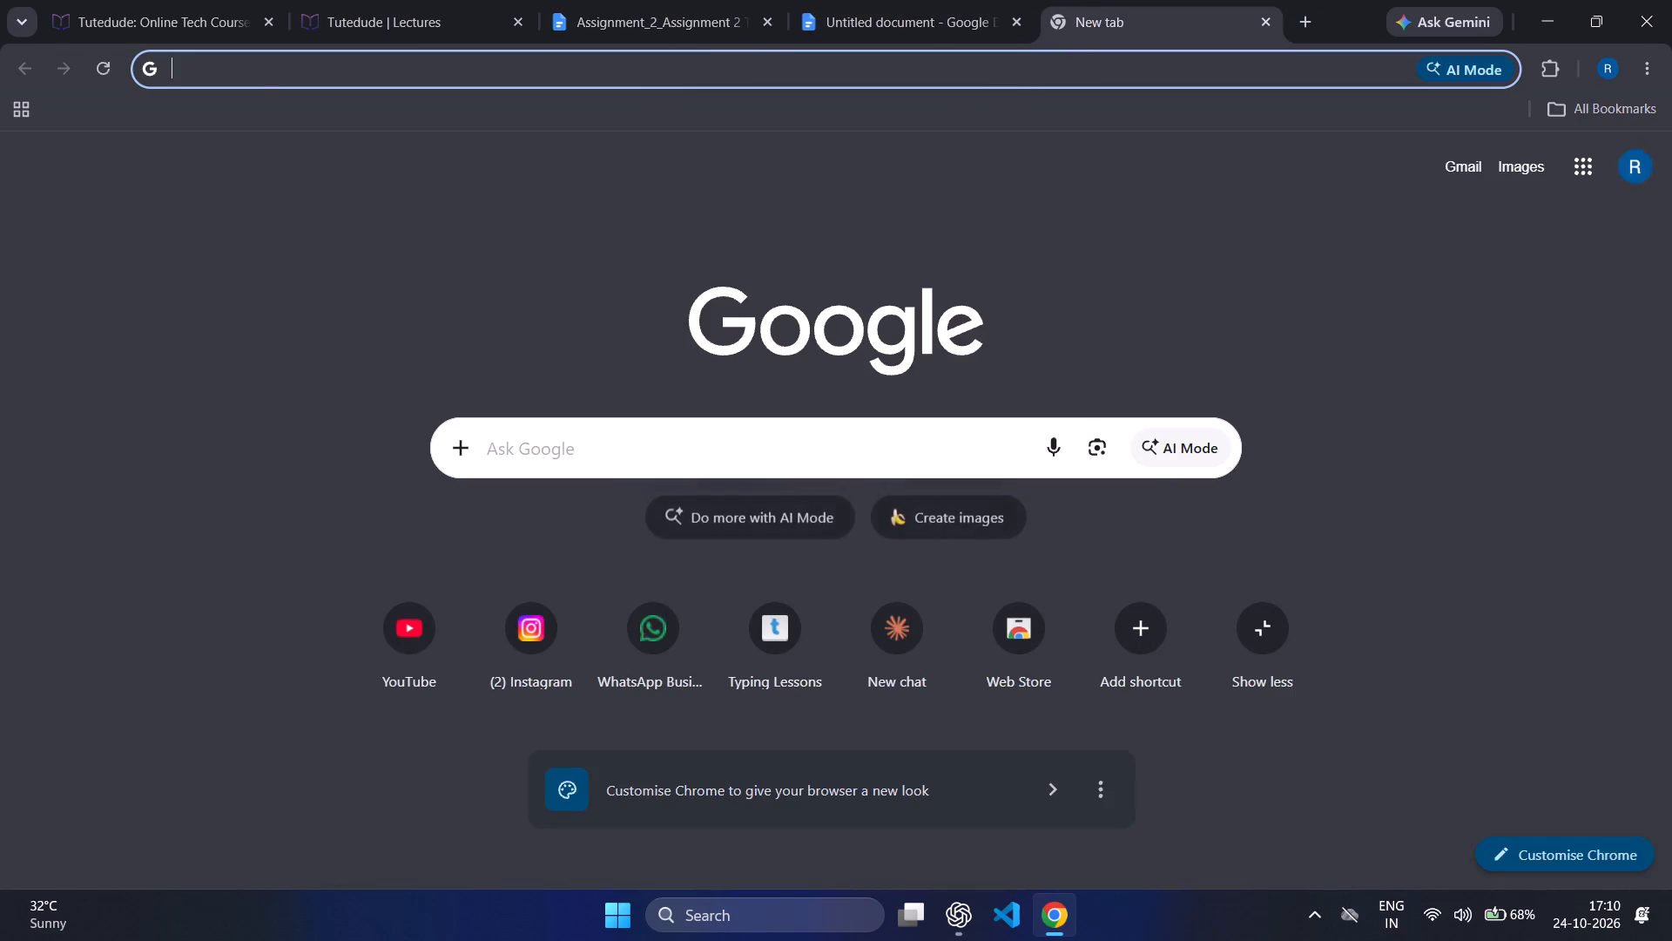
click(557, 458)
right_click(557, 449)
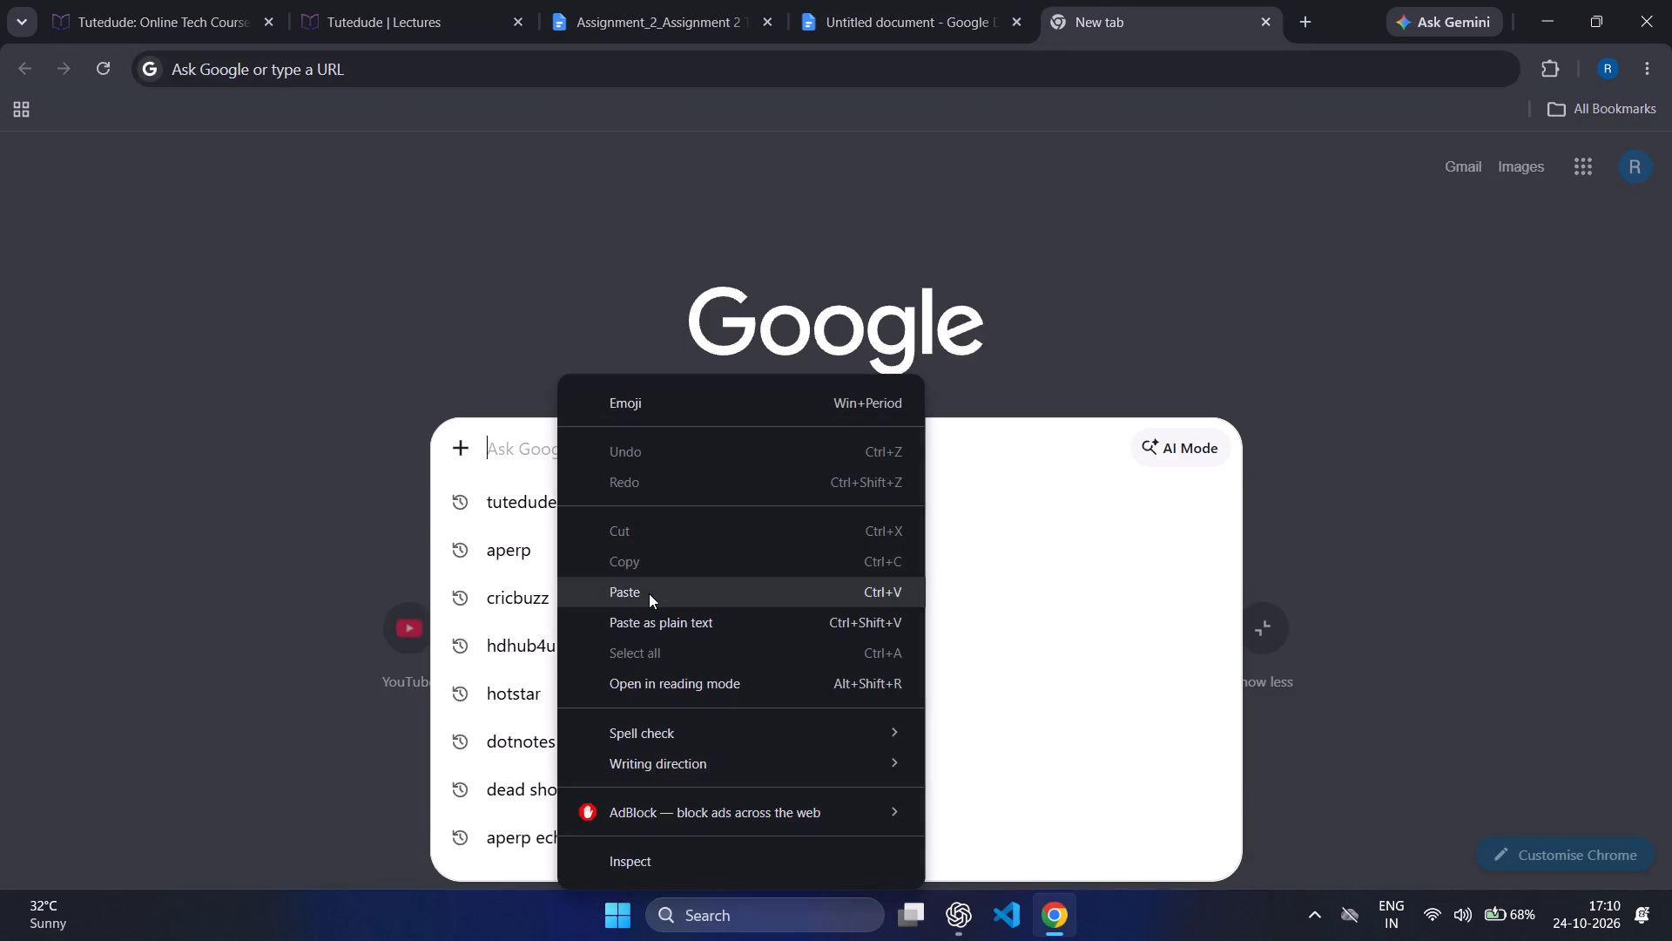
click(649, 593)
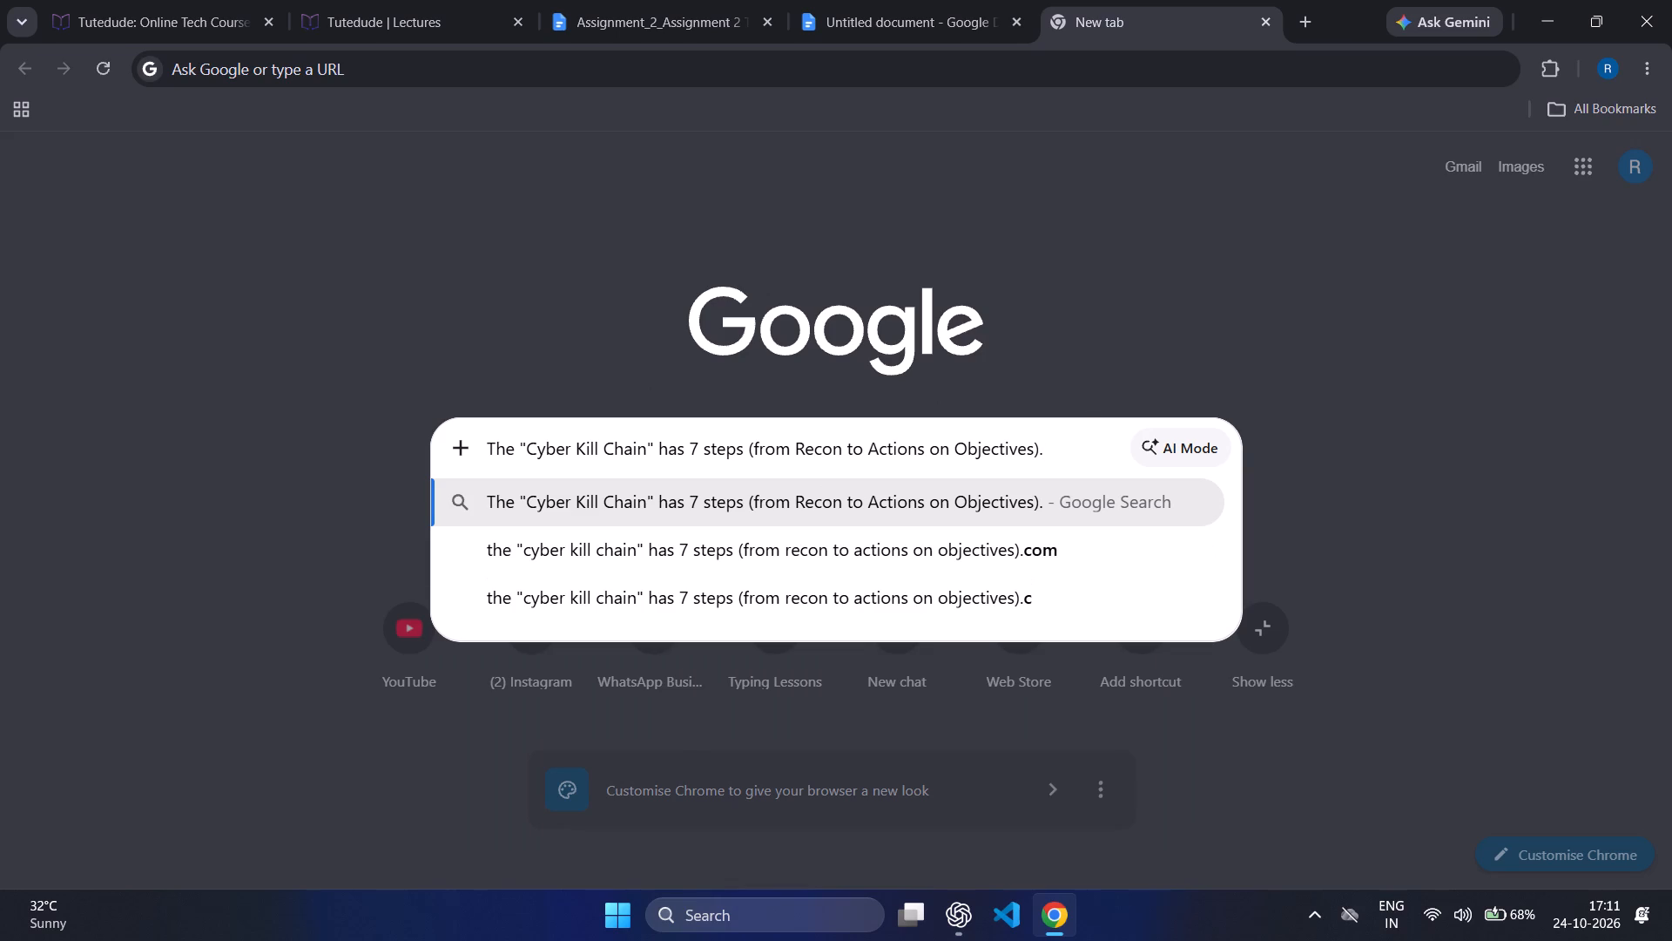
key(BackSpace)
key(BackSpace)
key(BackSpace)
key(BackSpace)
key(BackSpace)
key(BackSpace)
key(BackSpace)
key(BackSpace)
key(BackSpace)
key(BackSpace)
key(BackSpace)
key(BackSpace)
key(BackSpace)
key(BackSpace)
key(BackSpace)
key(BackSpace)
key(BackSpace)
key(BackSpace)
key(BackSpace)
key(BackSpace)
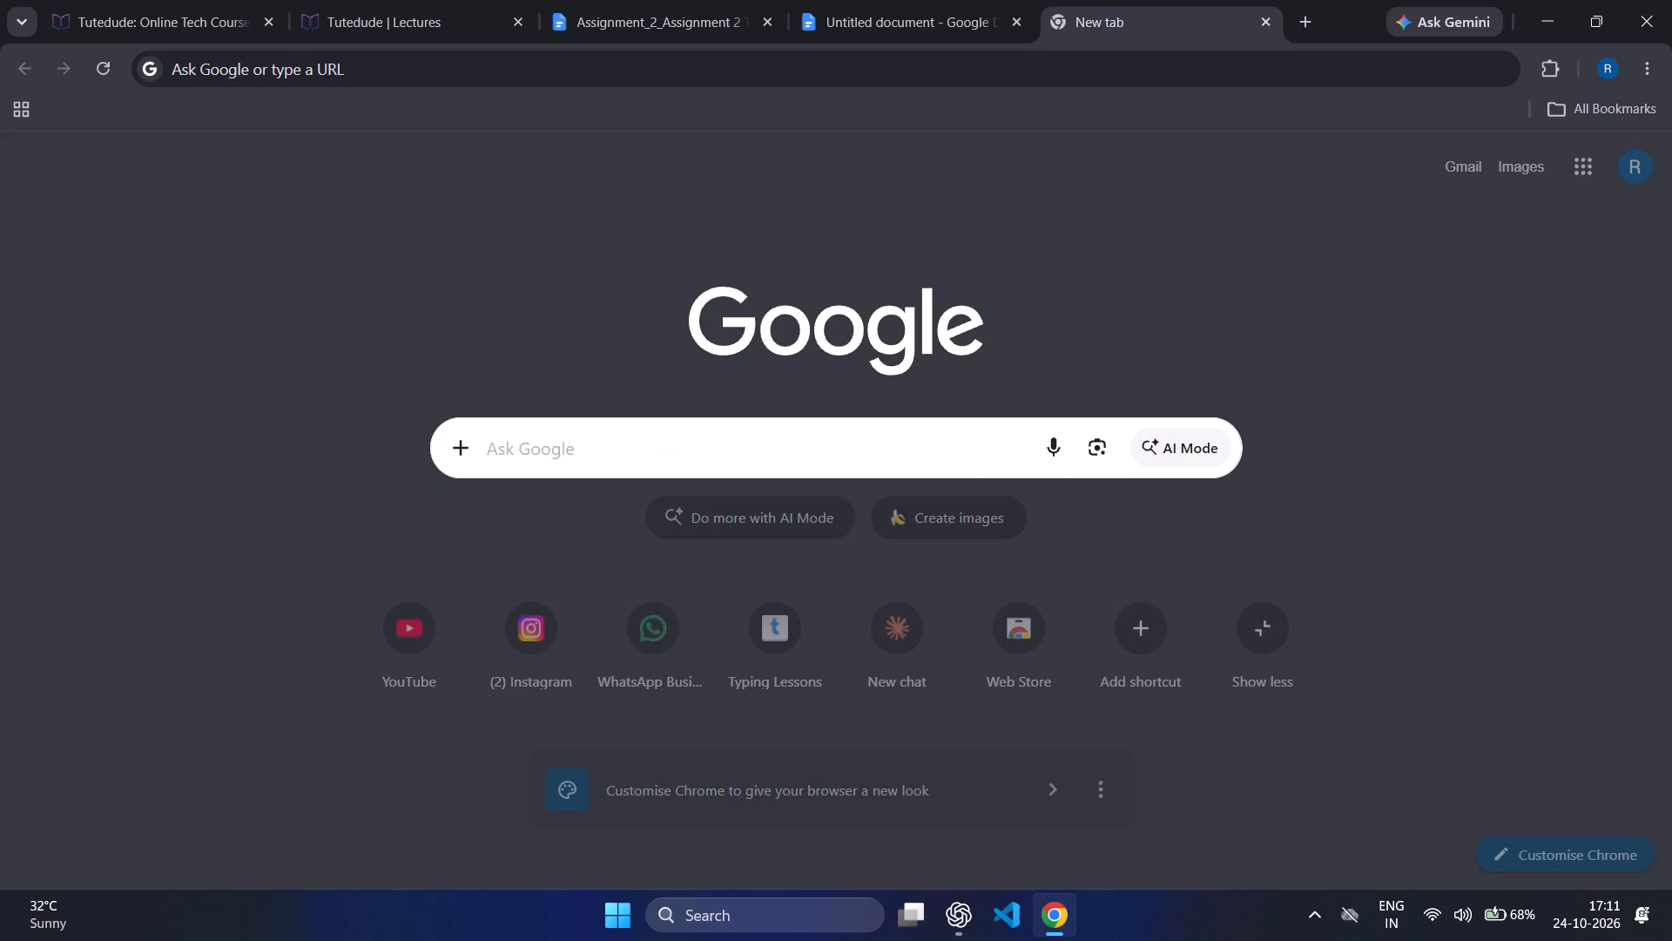
Copy the full Task 1 instructions, from the "Cyber Kill Chain" sentence through "highly detailed and practical", and search Google for them in the new tab.
click(630, 2)
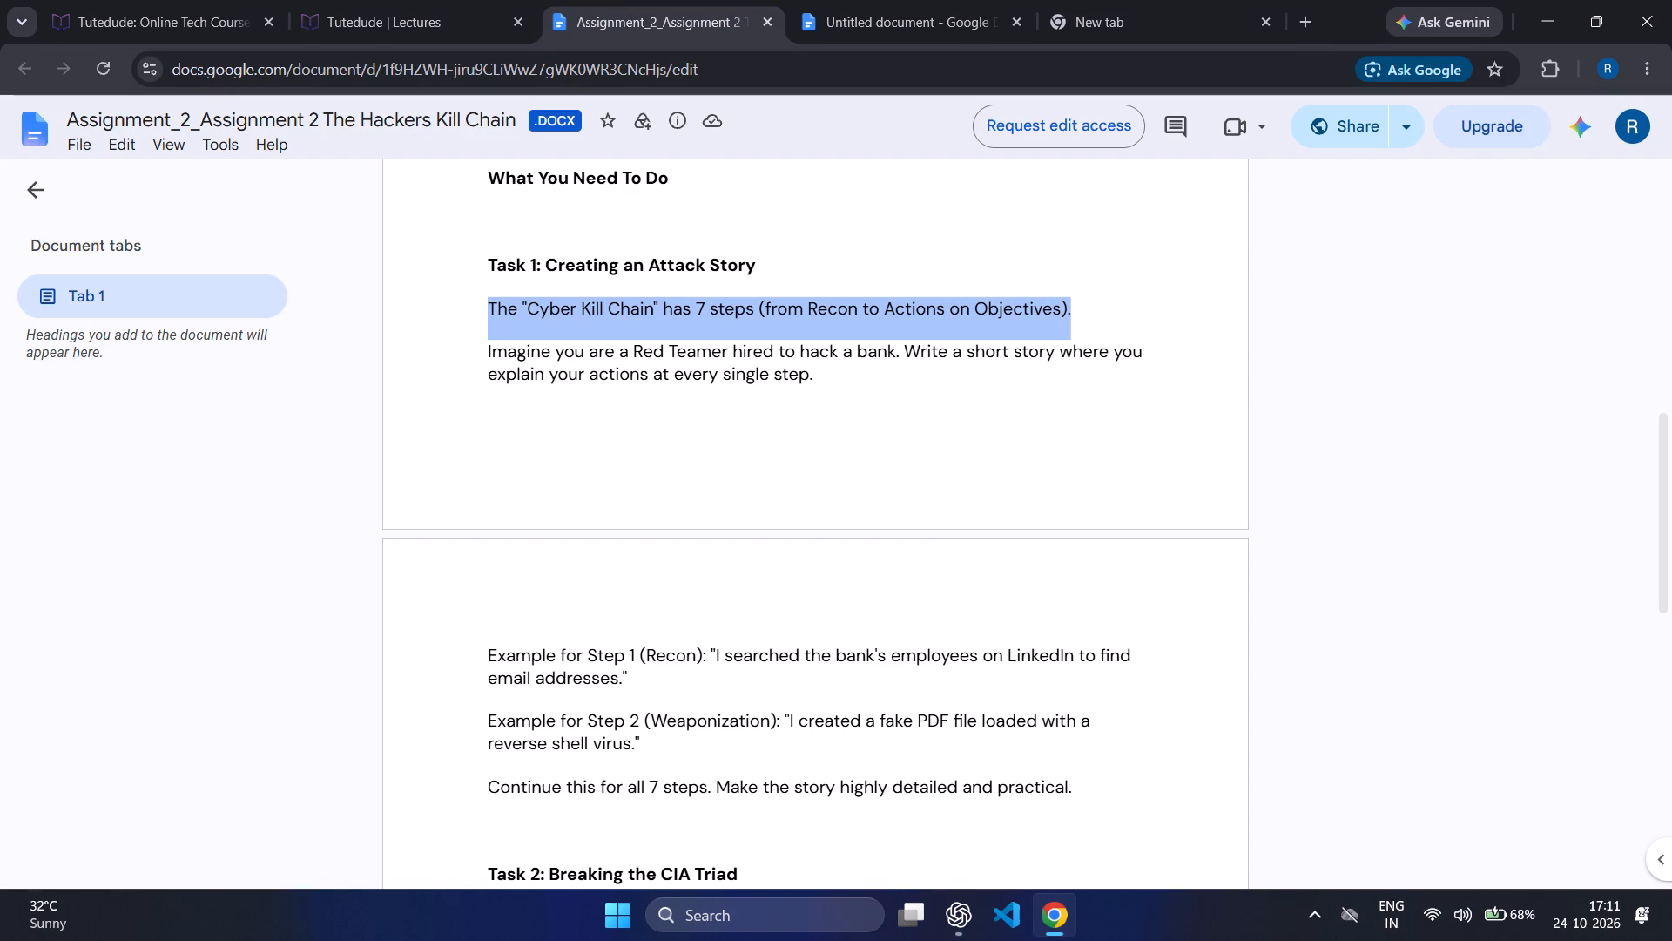
click(434, 452)
drag(468, 298, 1128, 342)
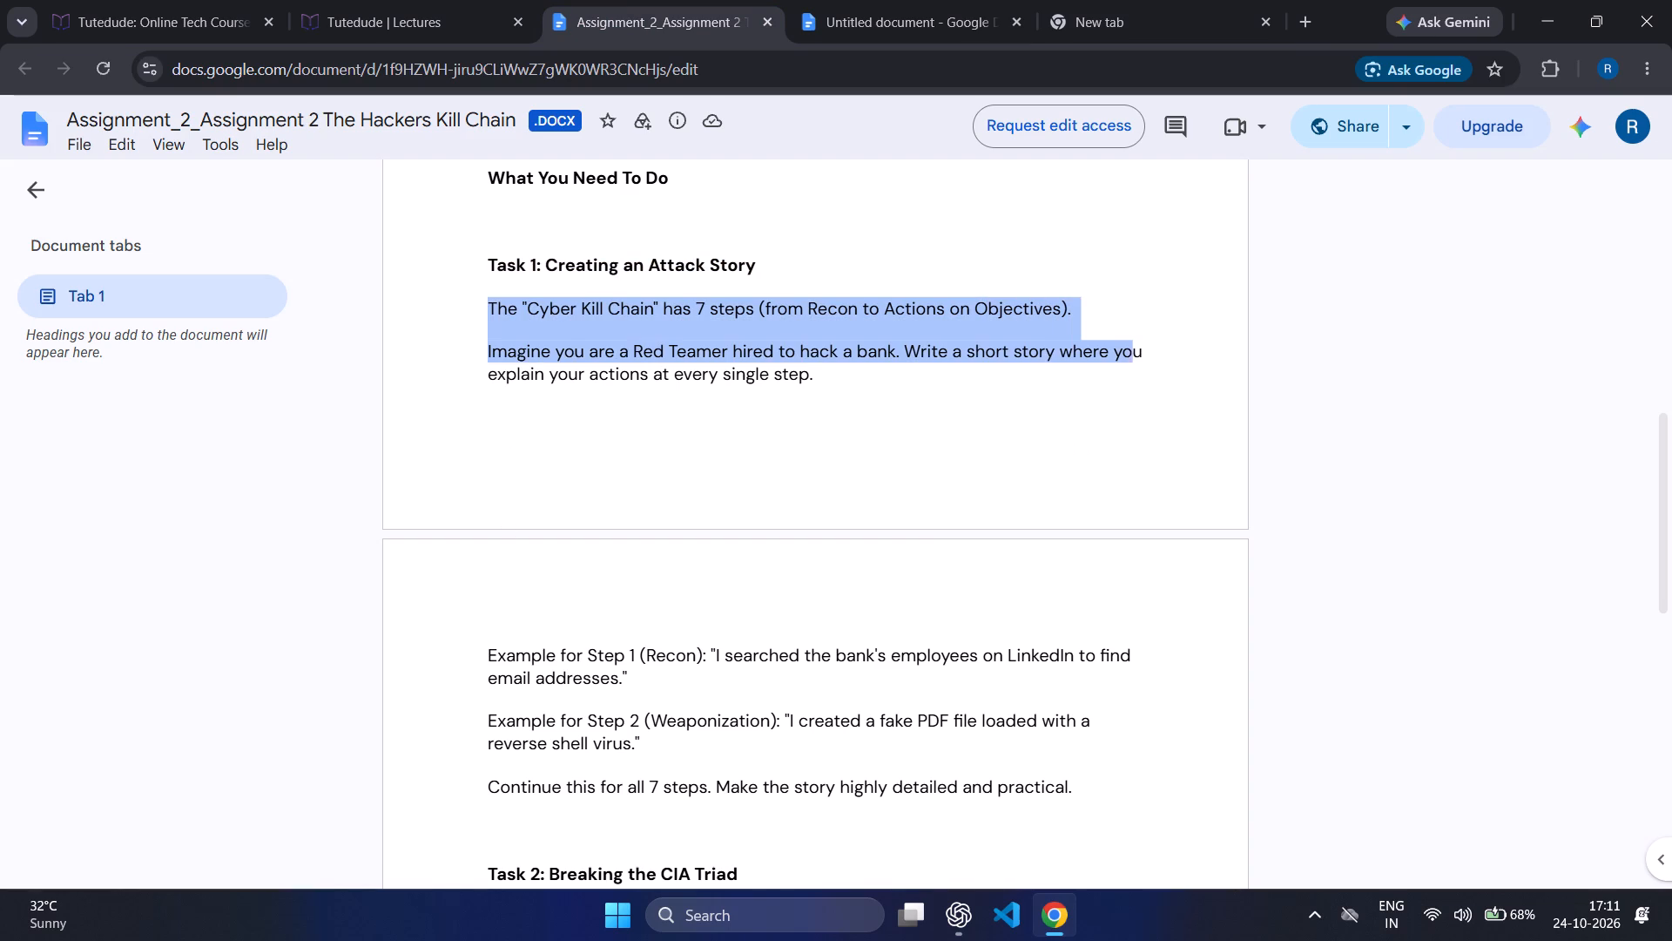
drag(1128, 342, 1202, 705)
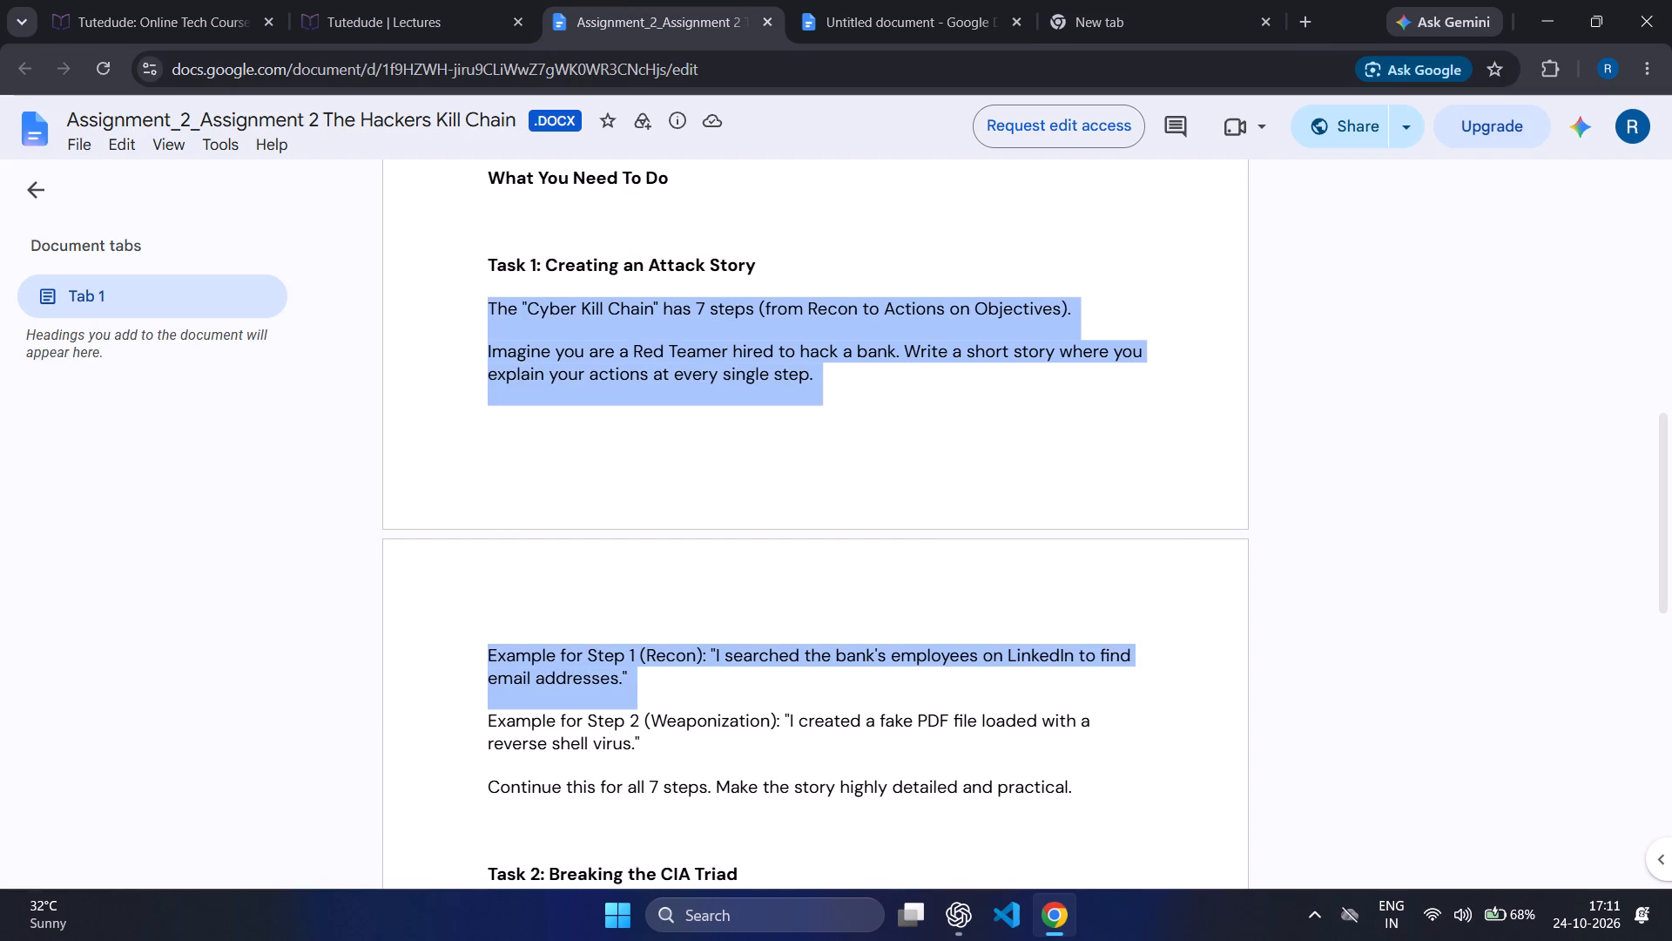
drag(1202, 705, 1202, 798)
right_click(1203, 798)
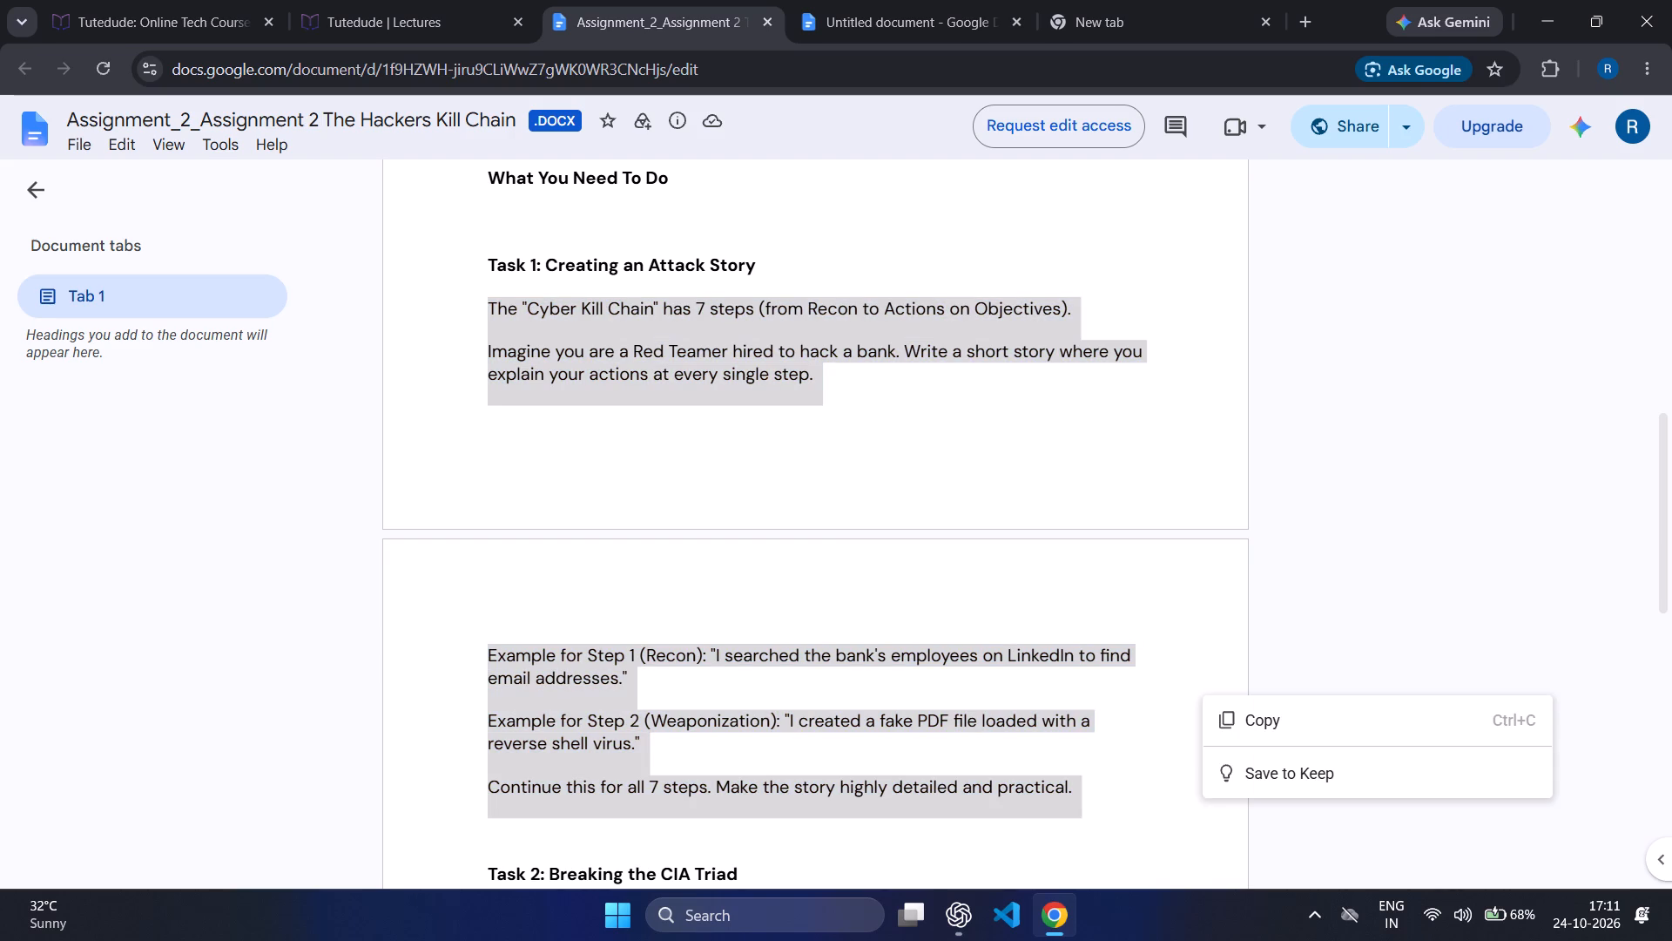
click(1249, 722)
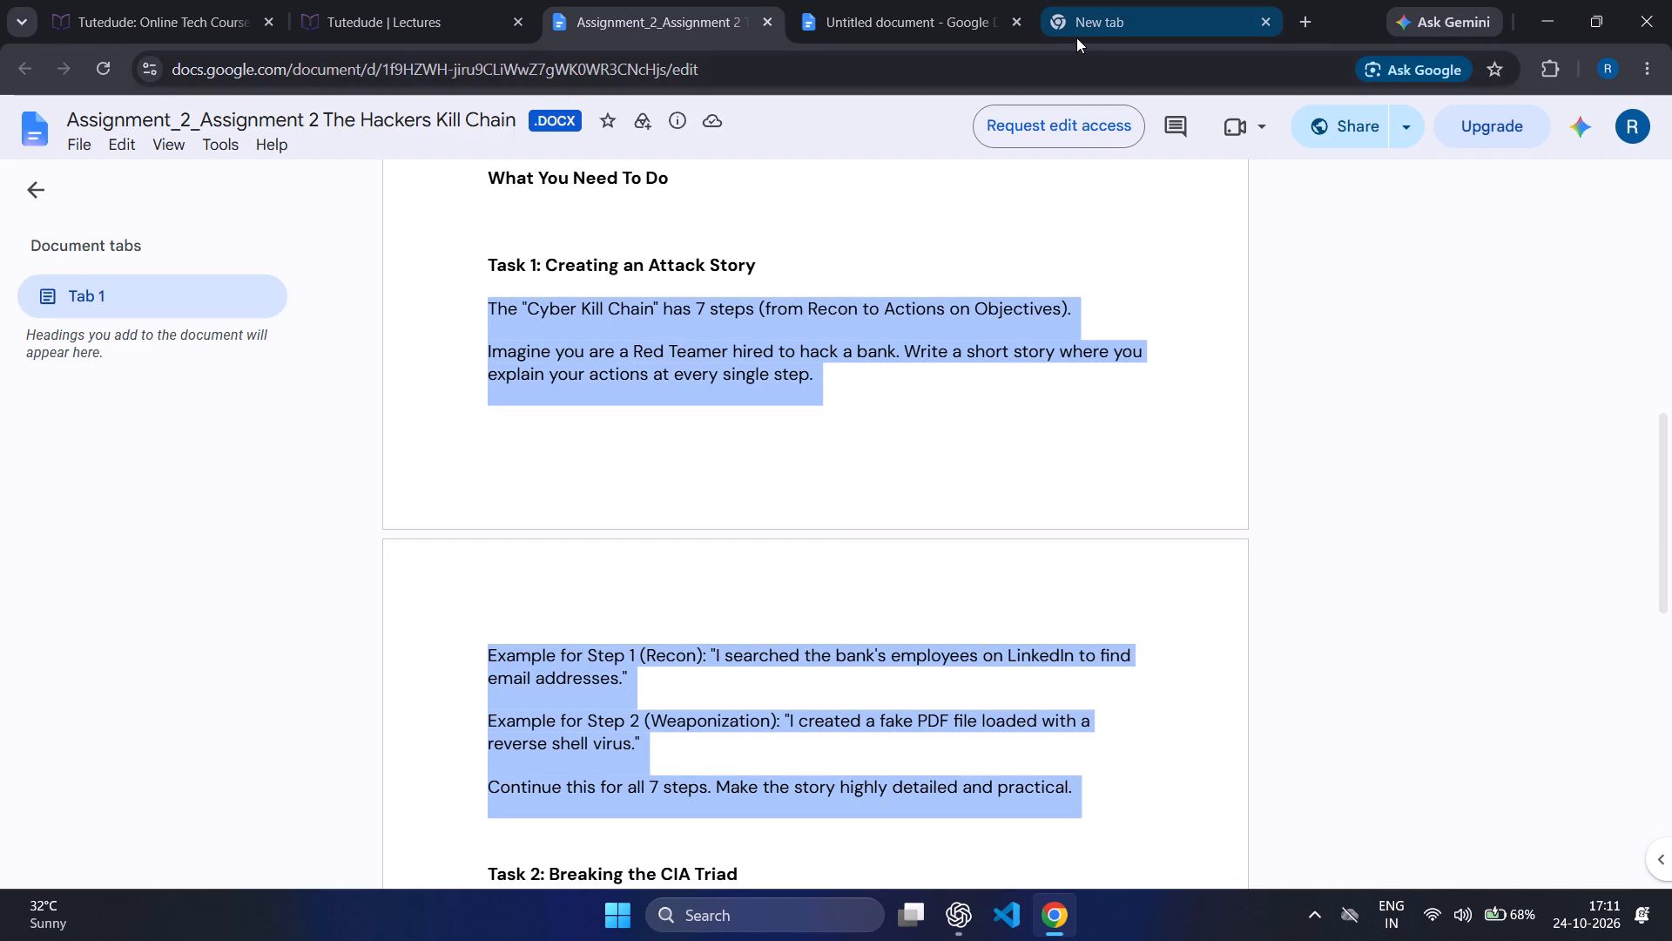
click(1078, 36)
click(845, 462)
right_click(845, 459)
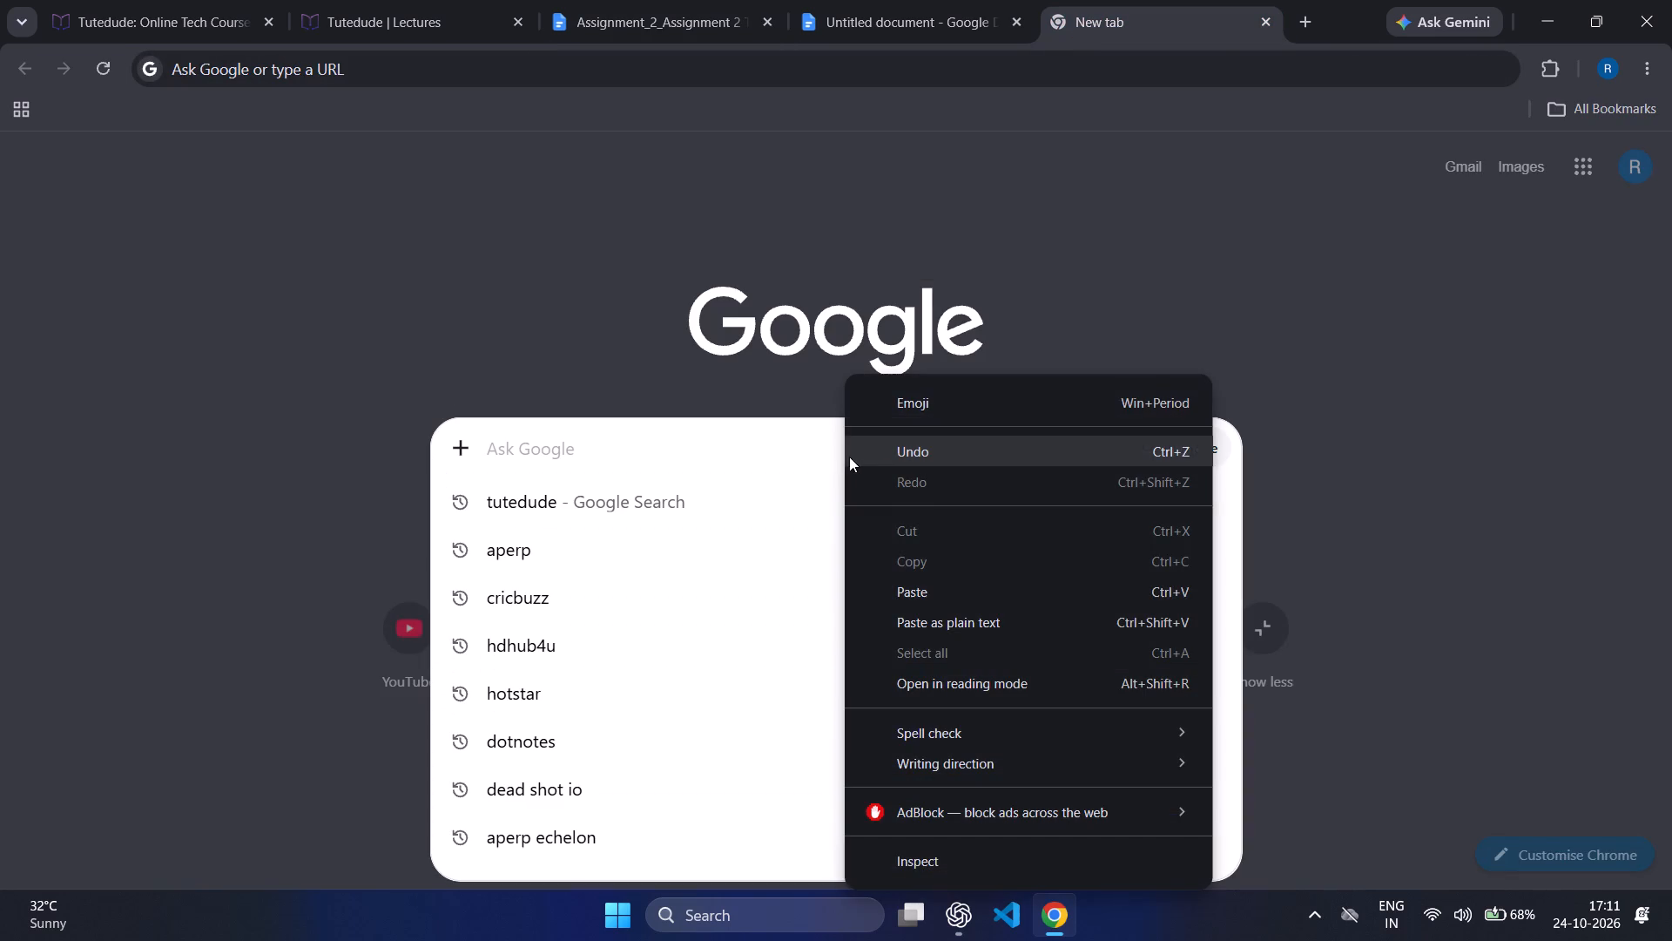
click(940, 592)
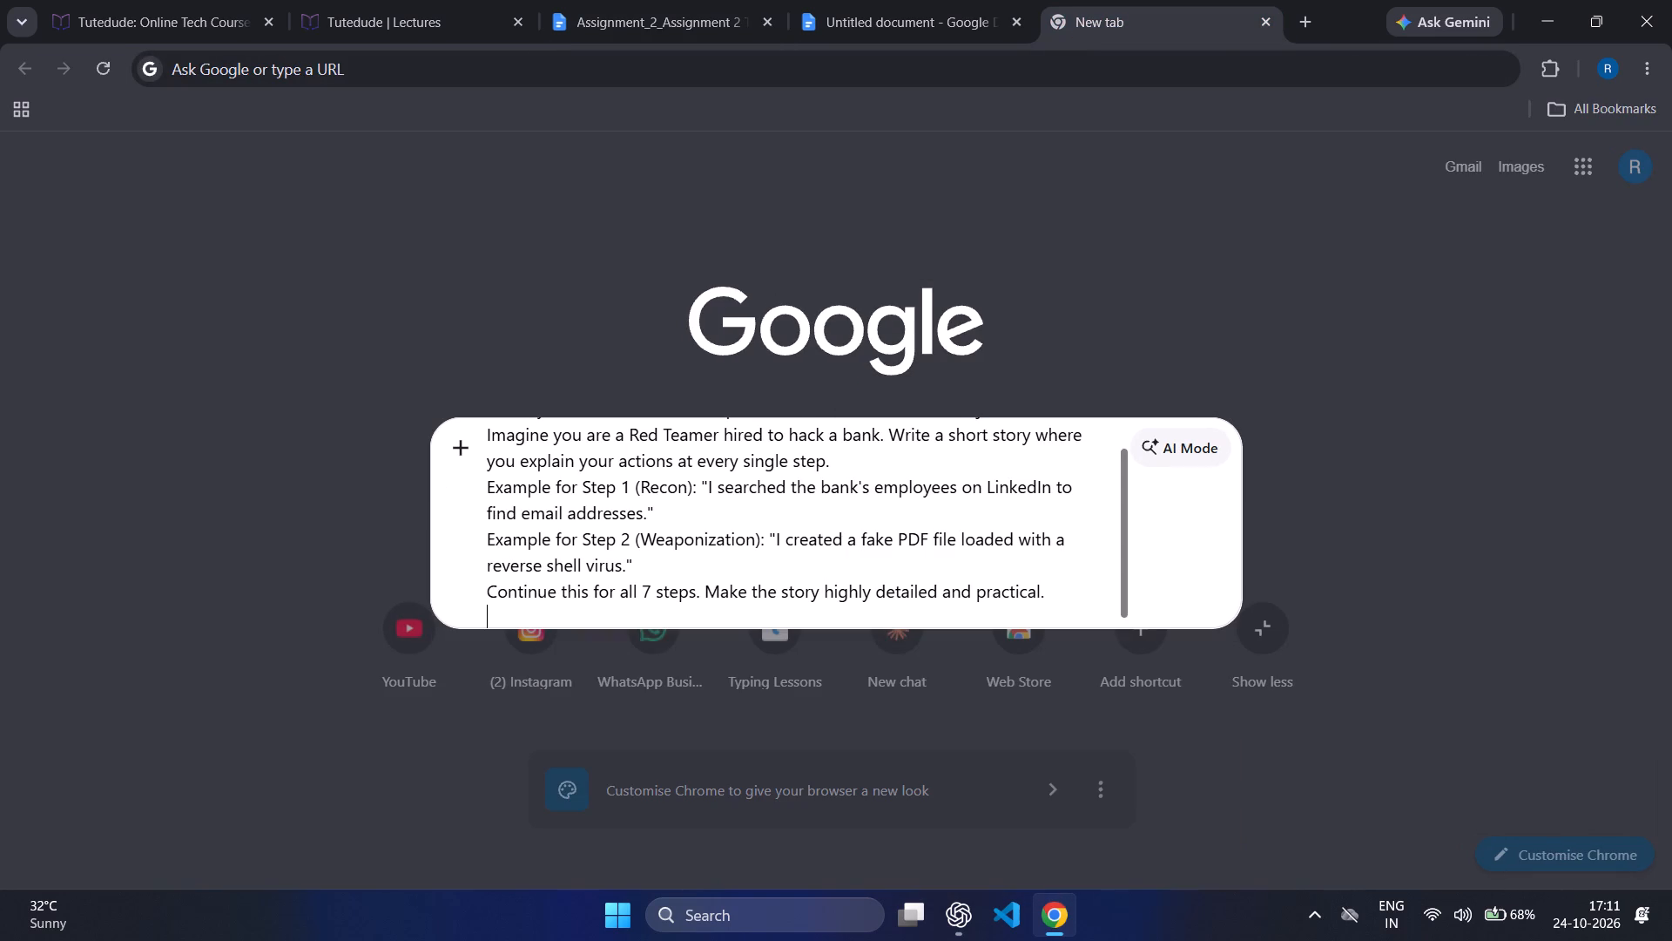
key(Return)
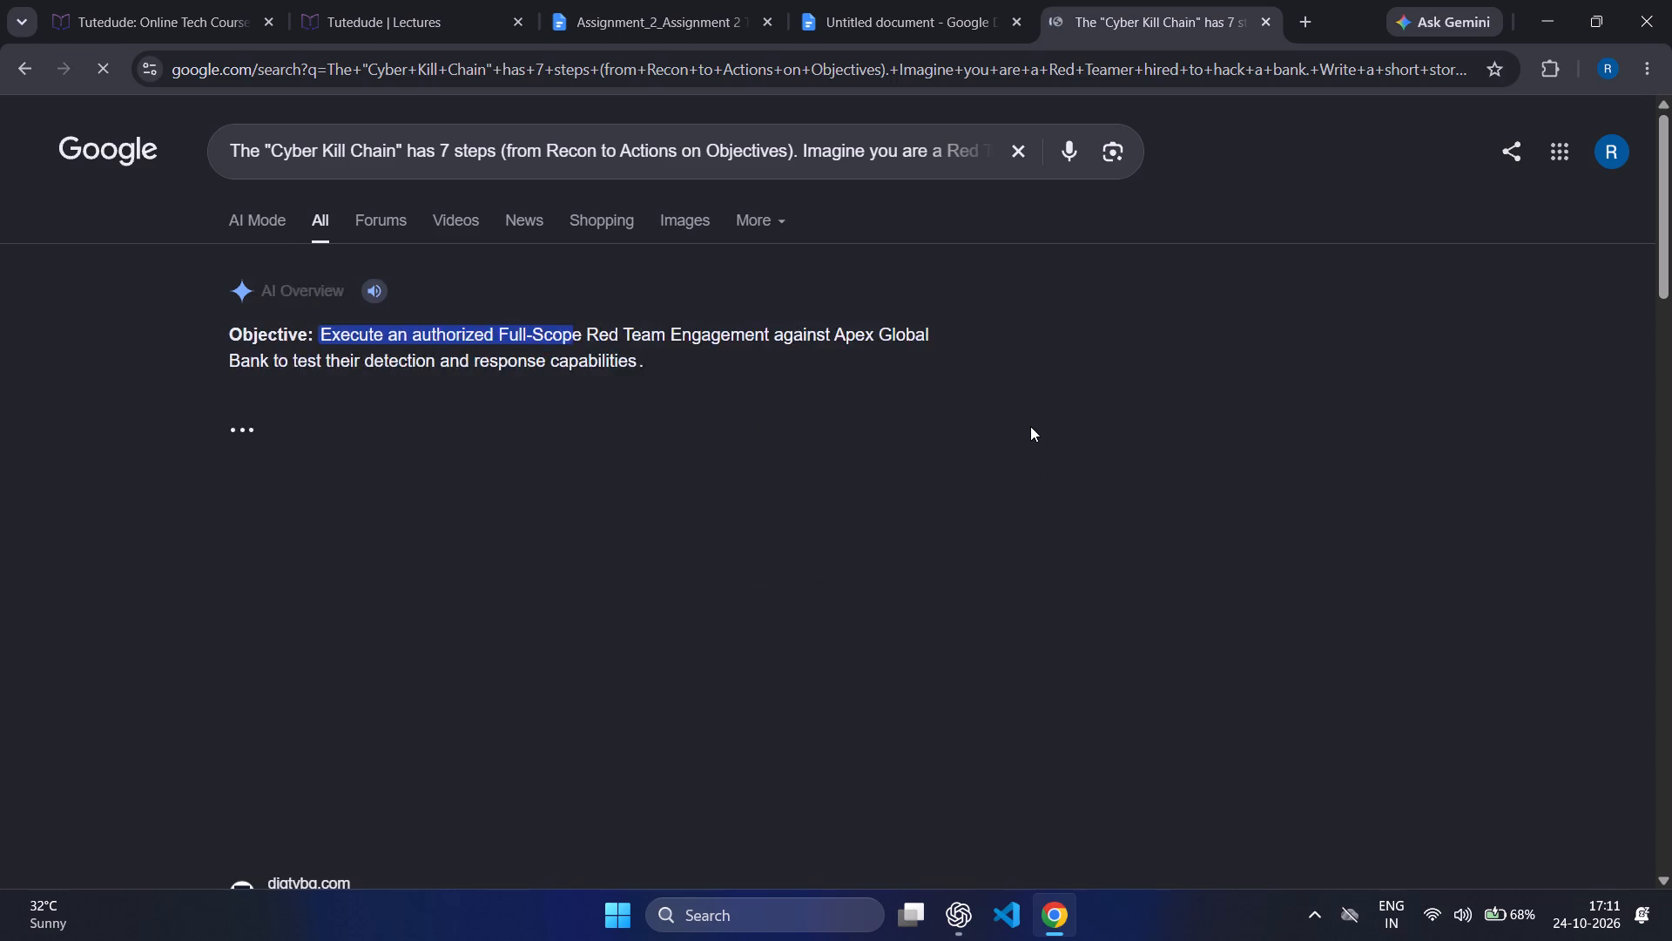
scroll(455, 468, down, 1)
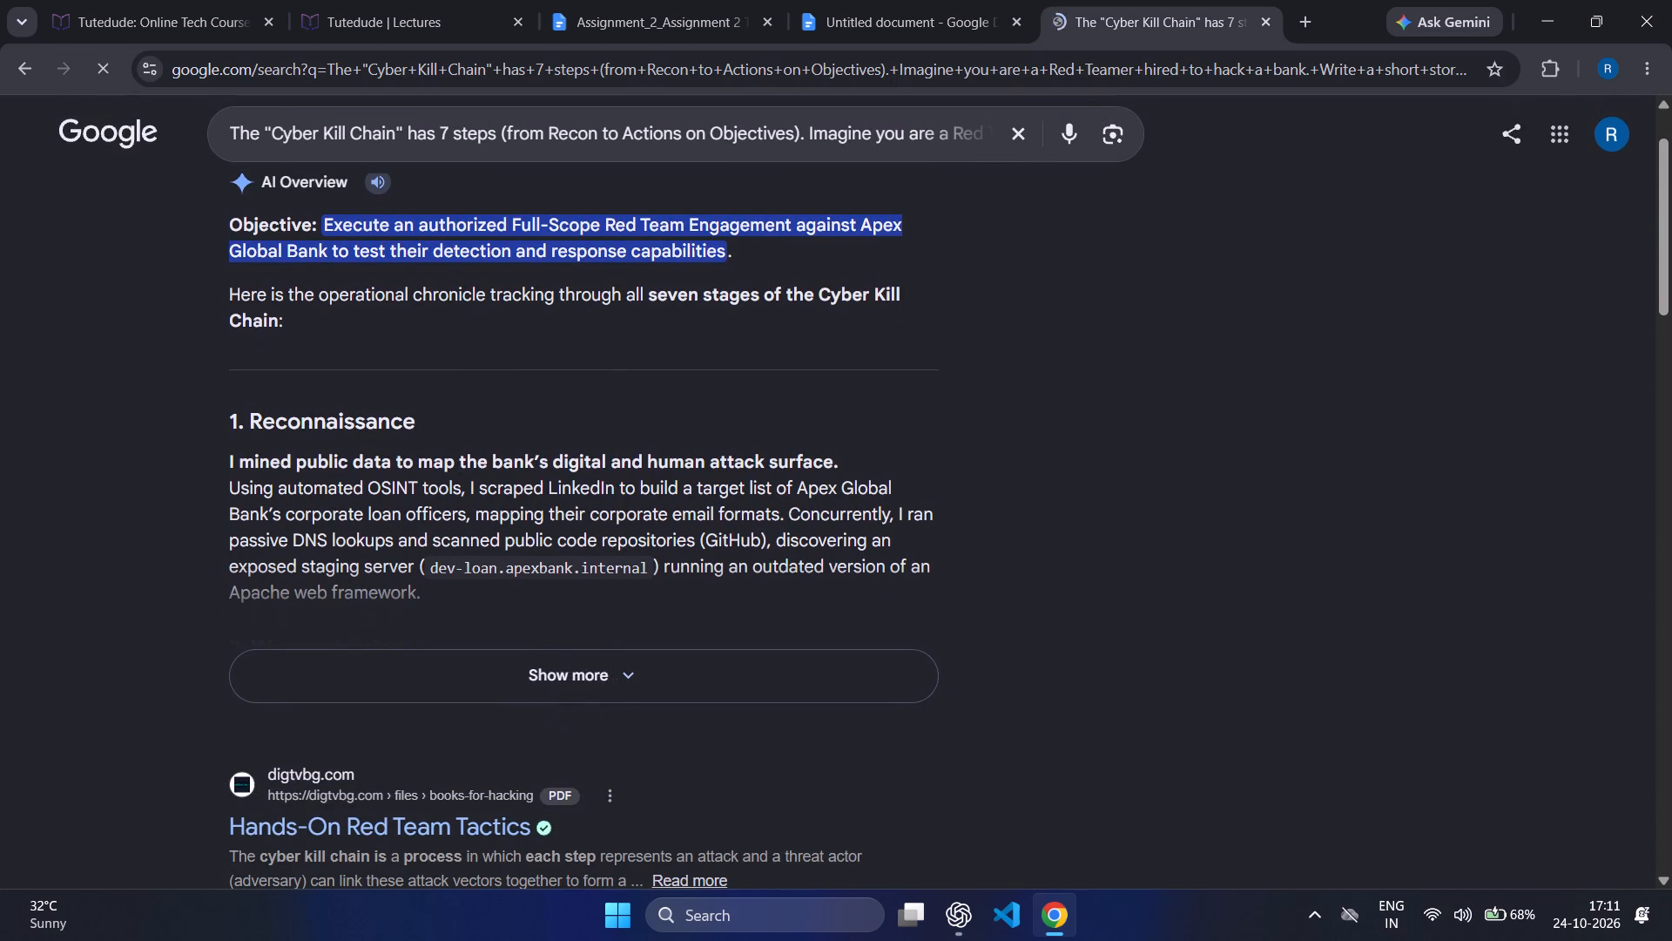
click(515, 673)
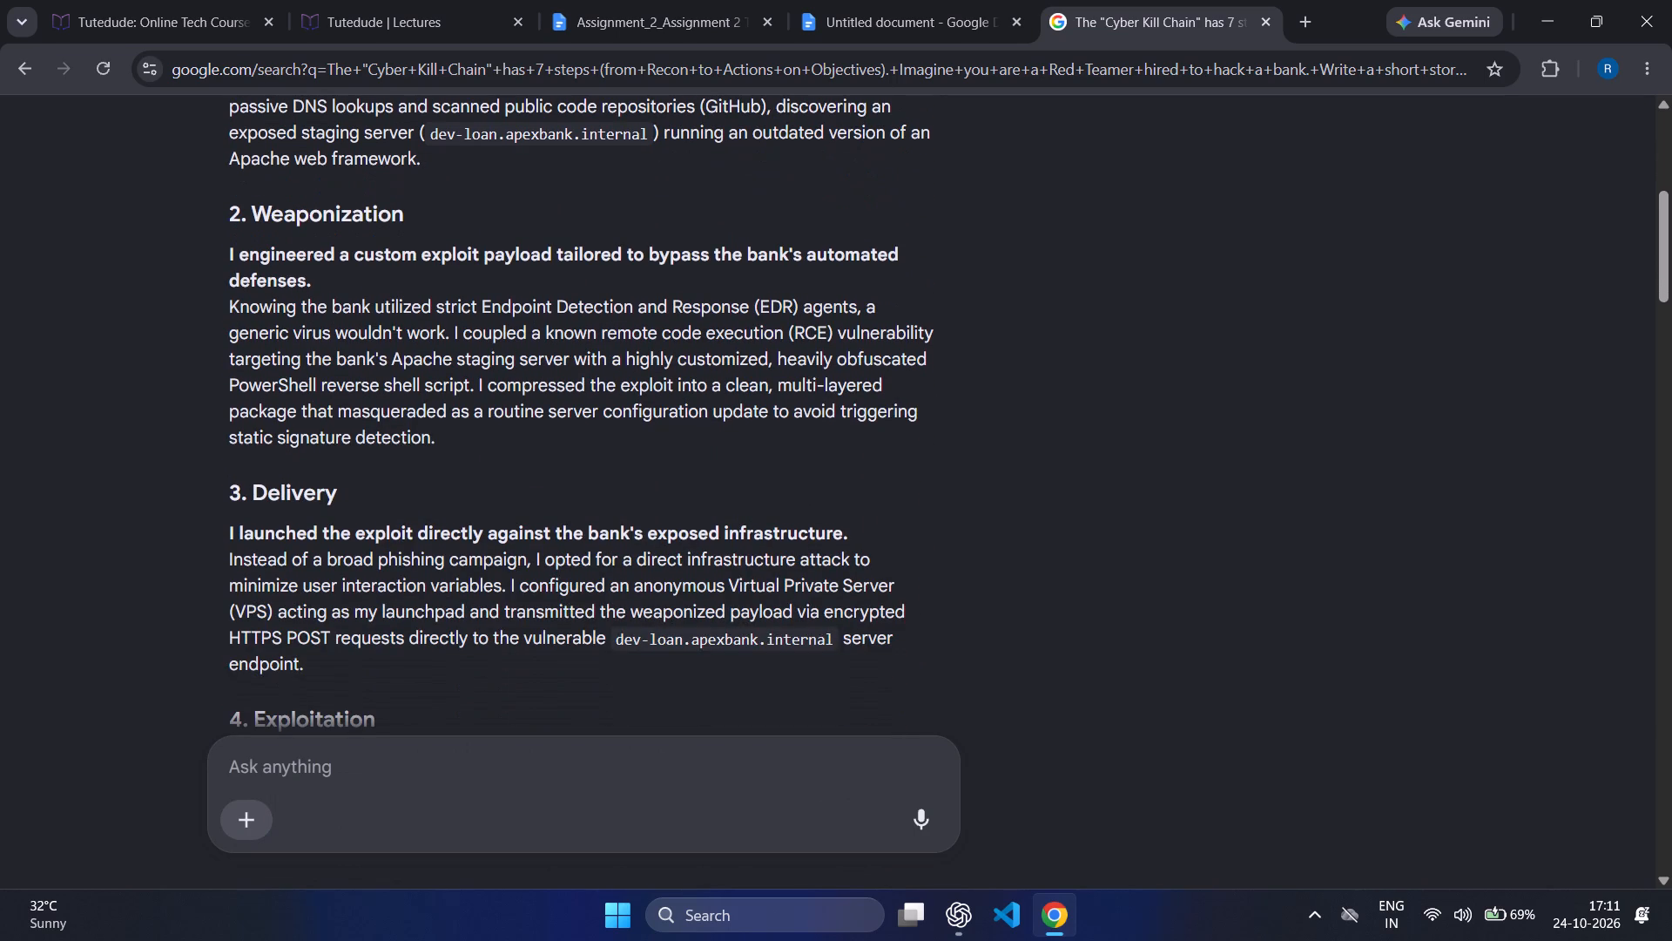
scroll(509, 553, down, 2)
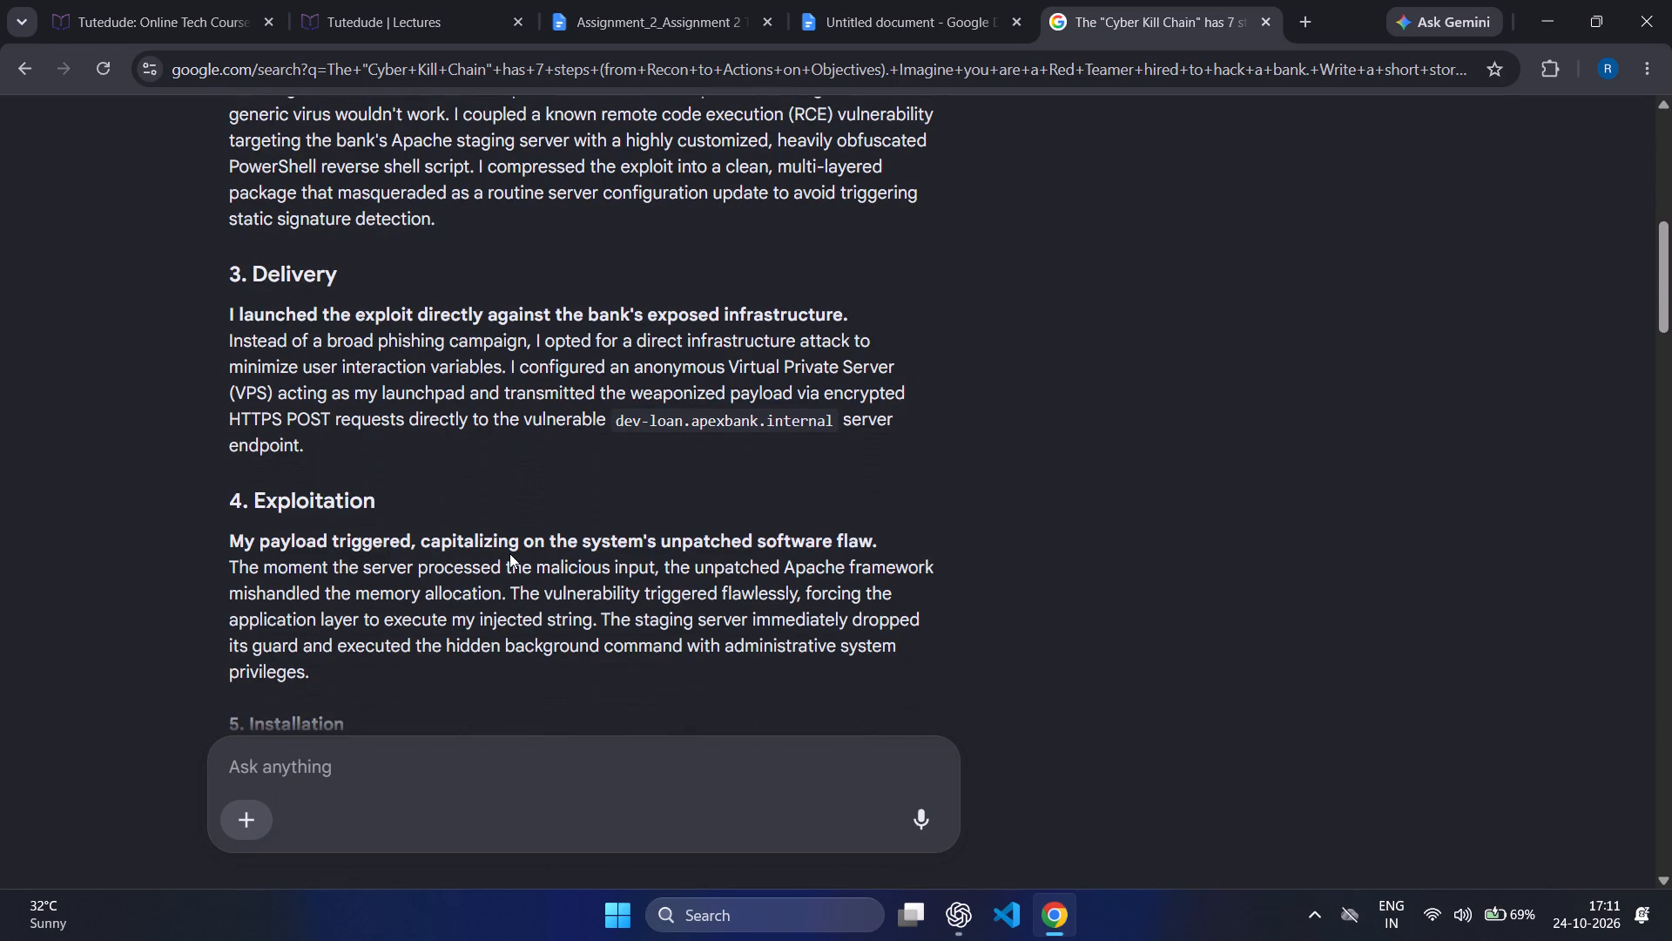
scroll(509, 553, down, 1)
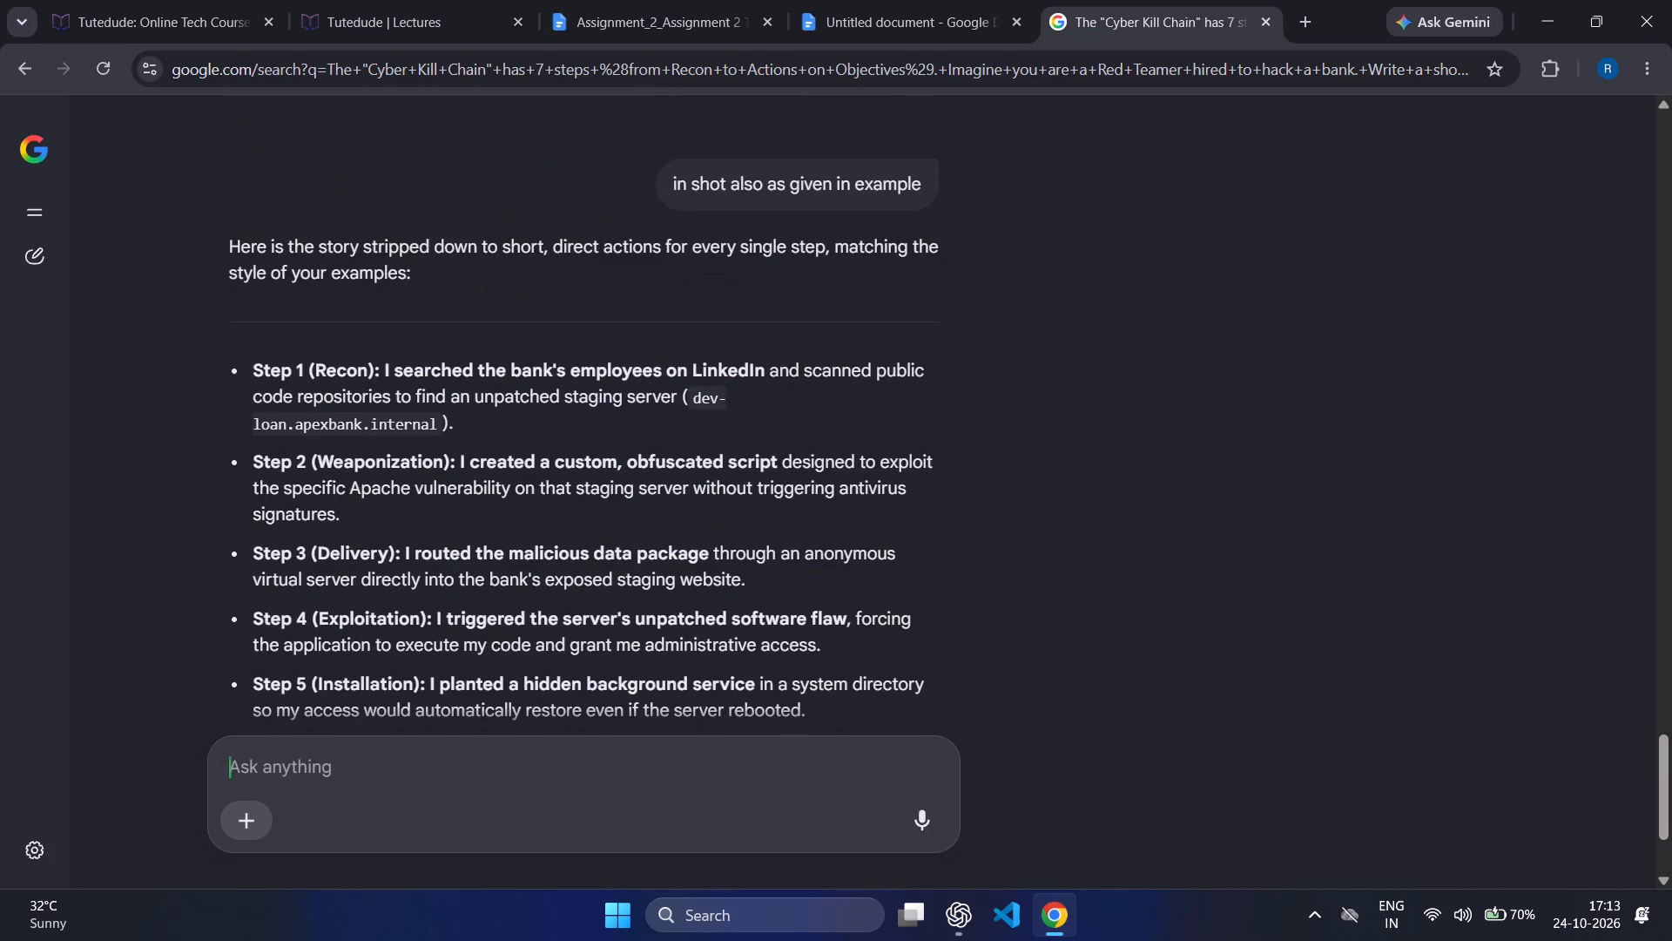
scroll(559, 400, down, 3)
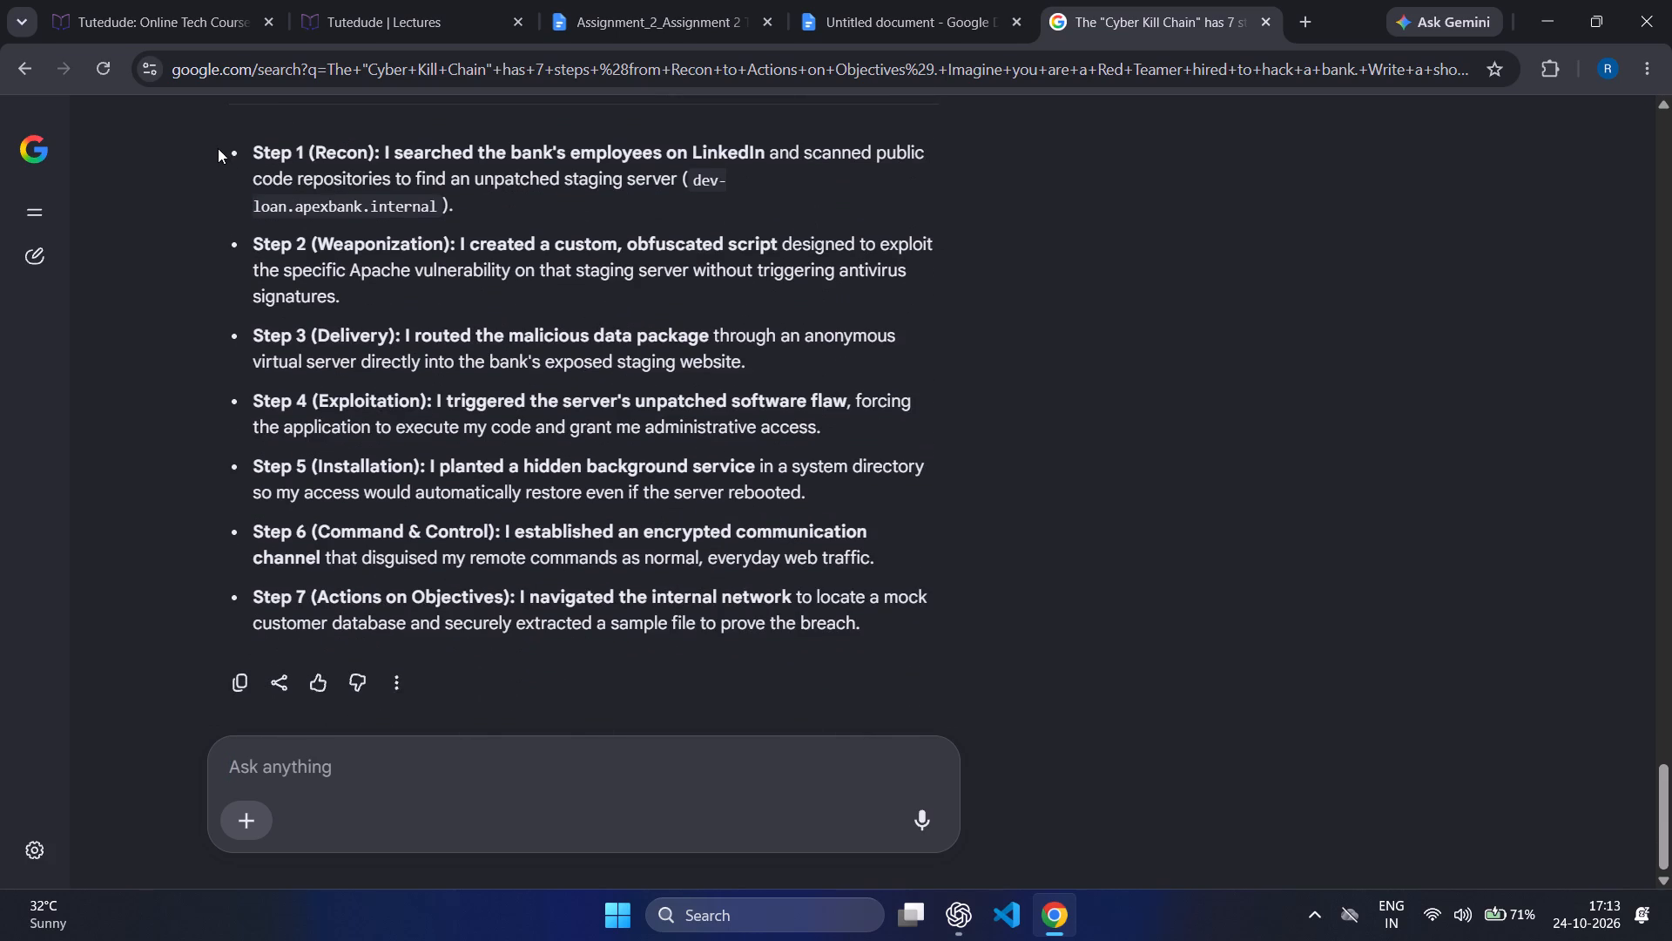
drag(218, 146, 704, 291)
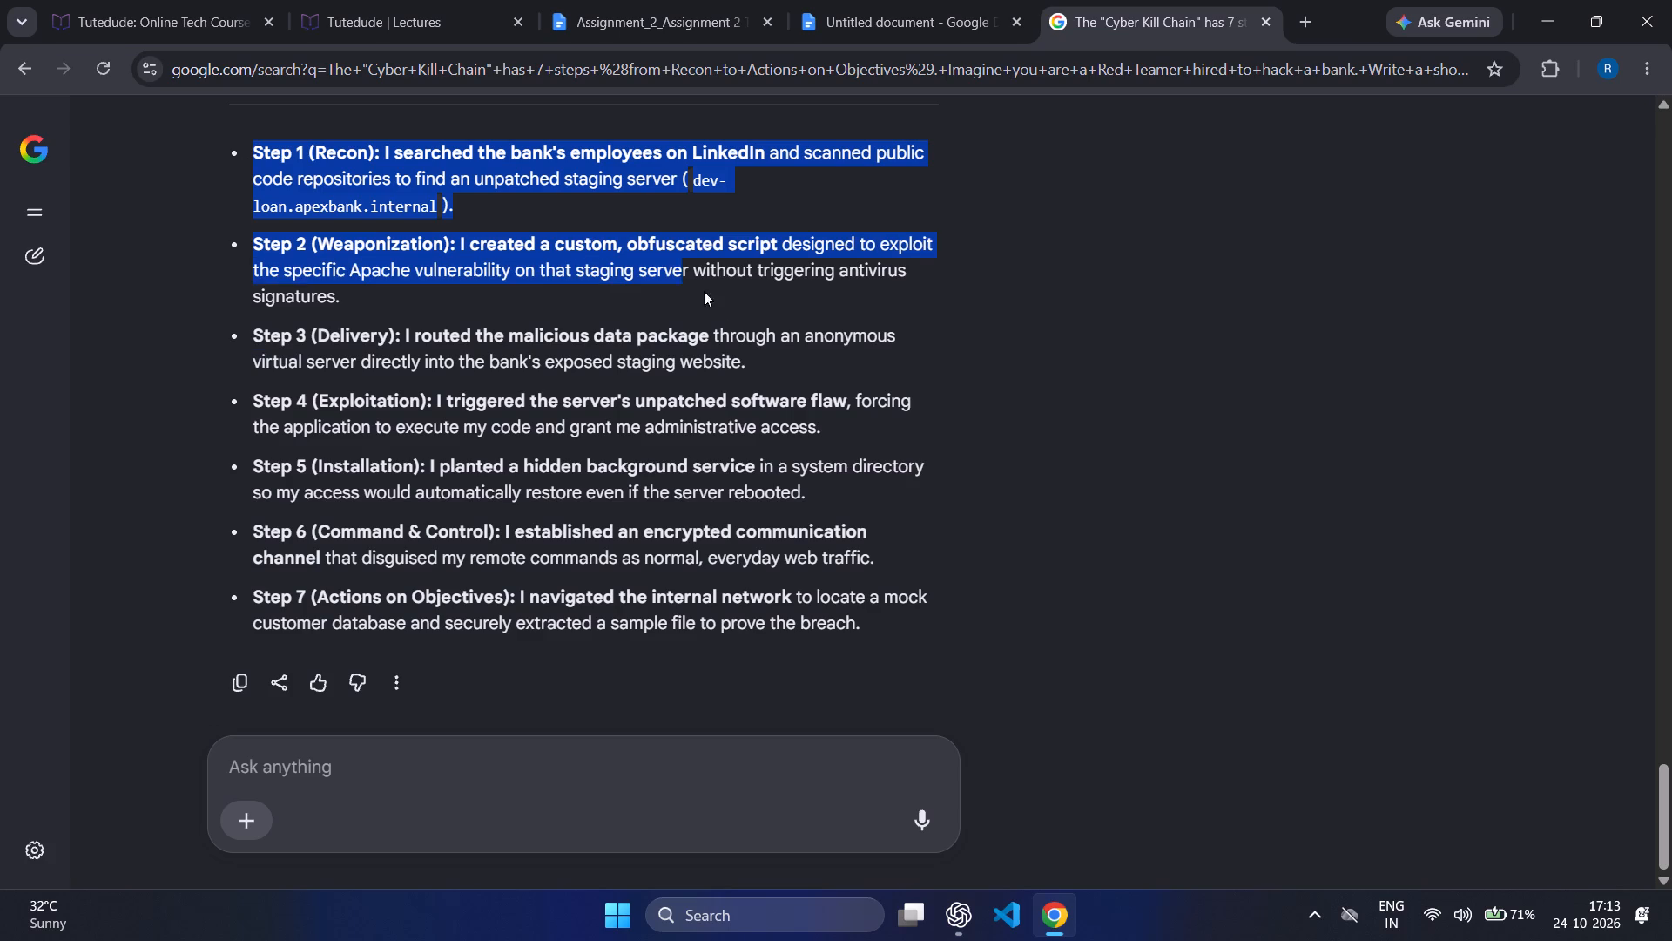
drag(704, 291, 906, 618)
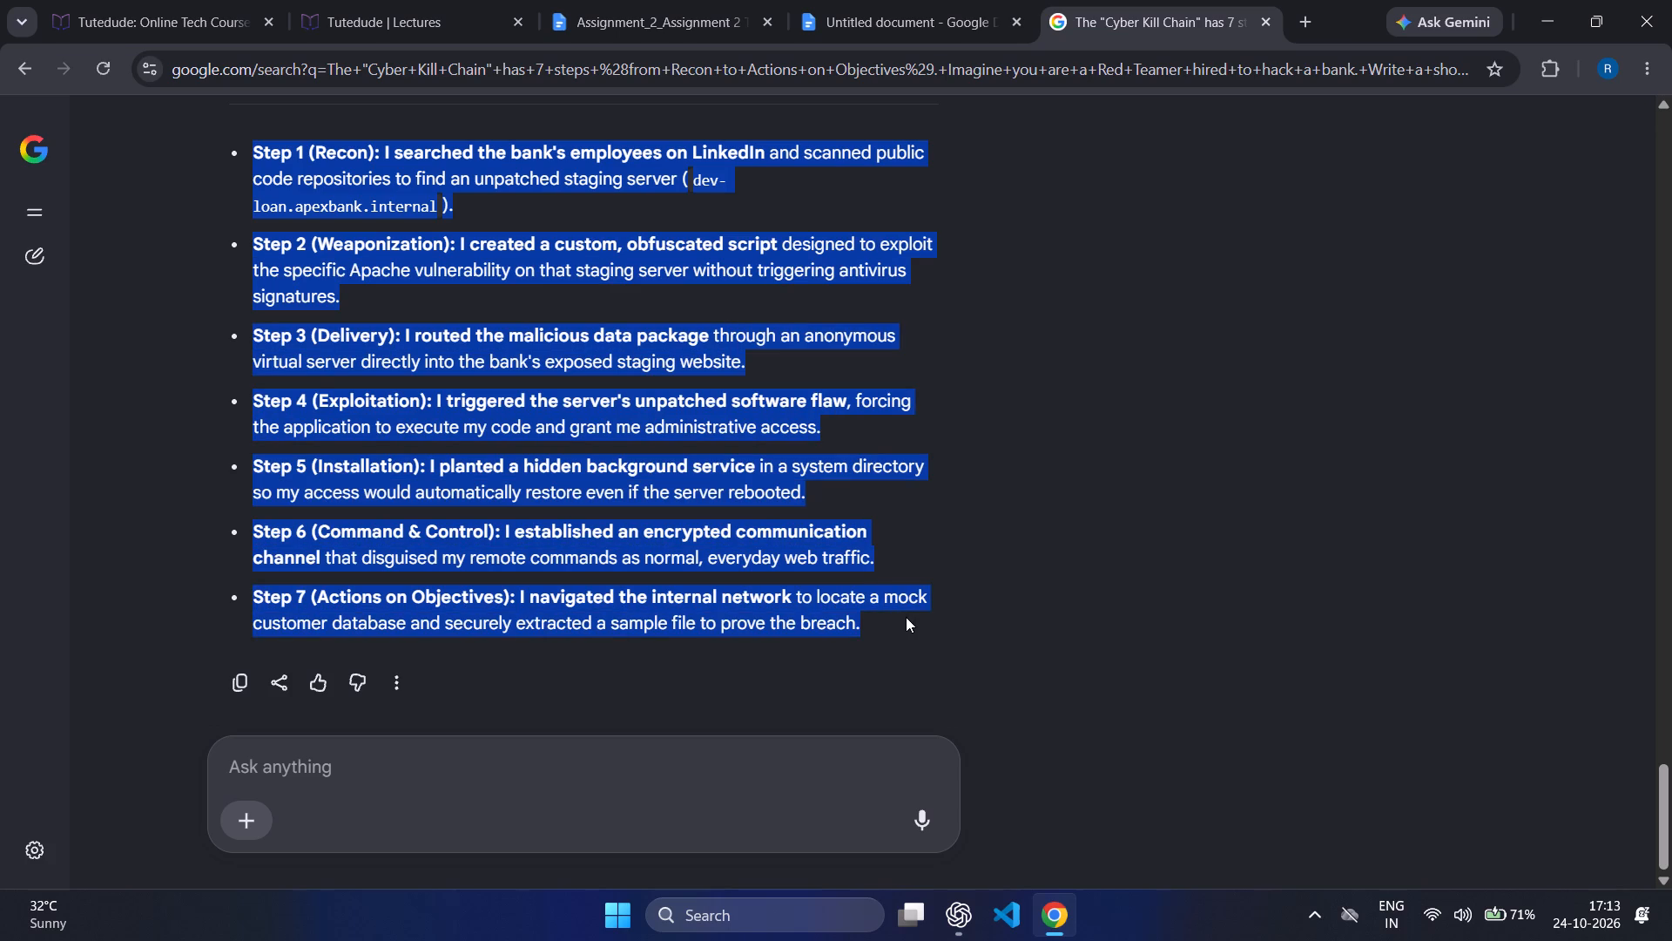
right_click(906, 617)
click(1008, 317)
click(885, 31)
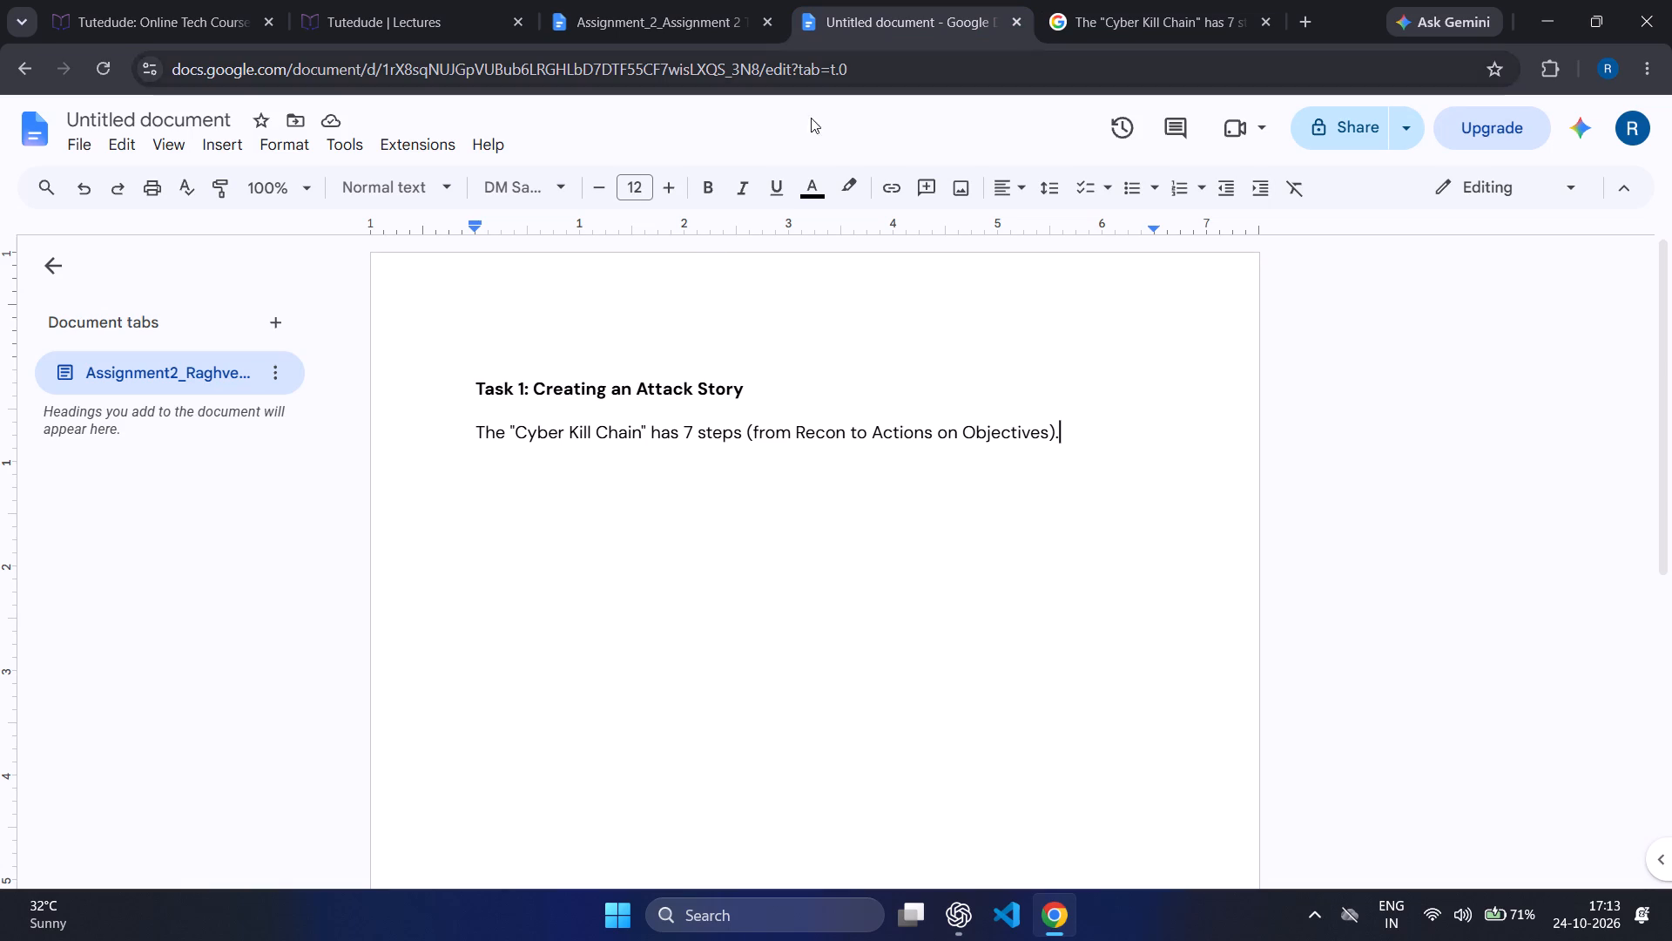
key(Return)
right_click(499, 484)
click(552, 573)
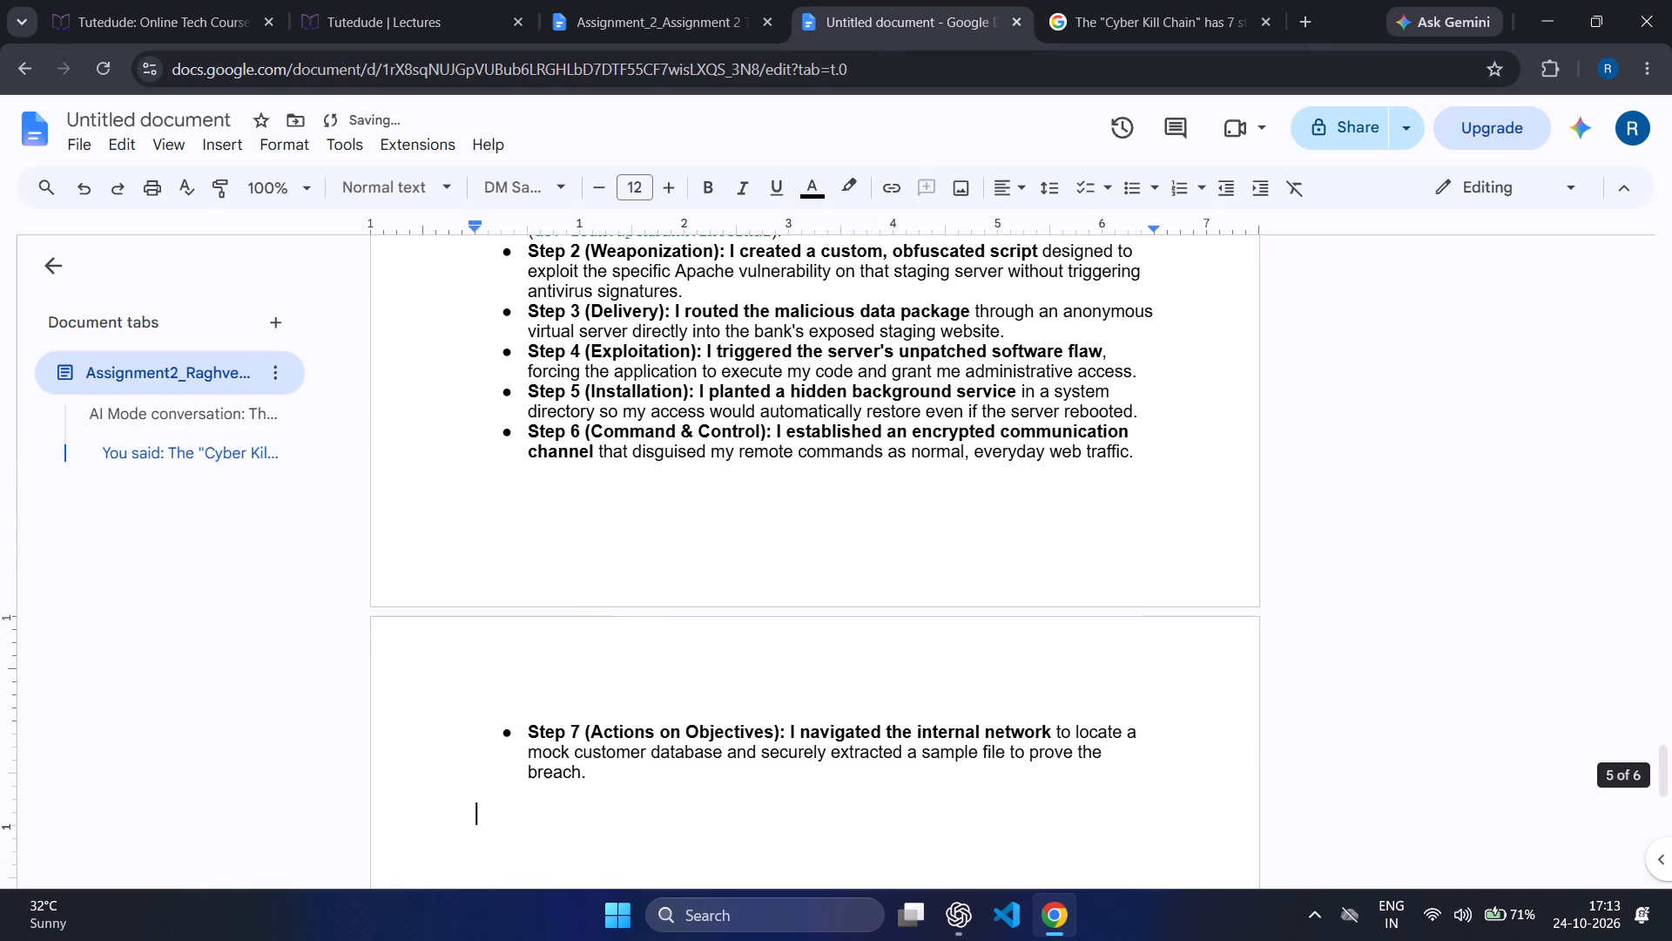
scroll(590, 552, down, 8)
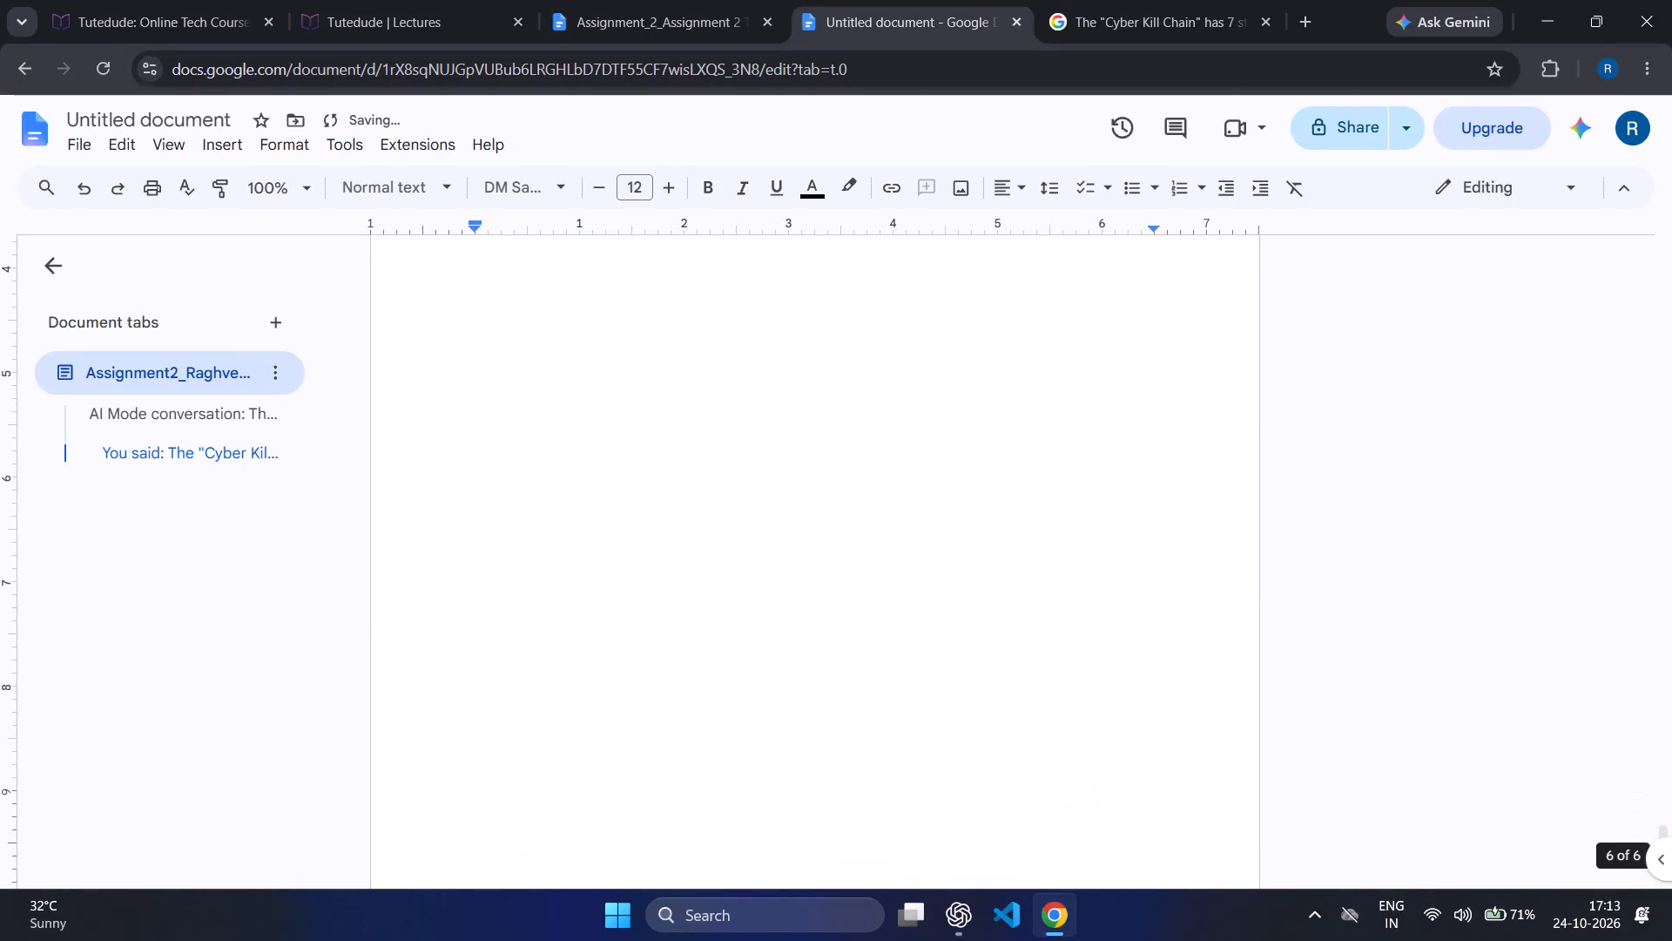
scroll(591, 552, up, 5)
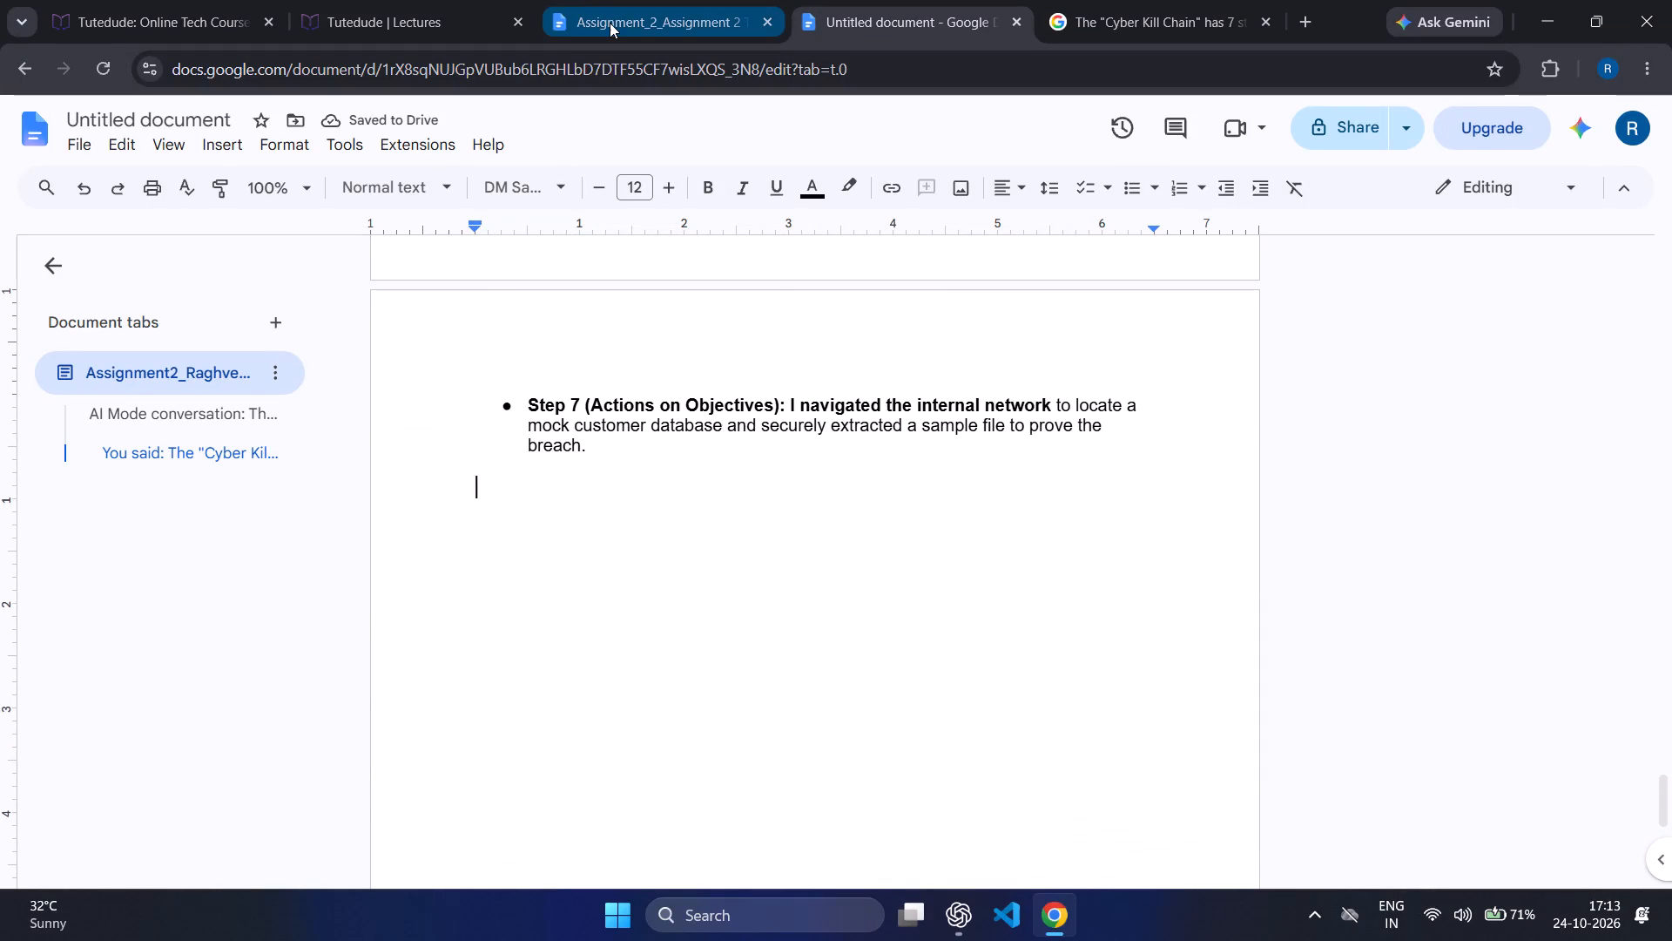
Copy the heading "Task 2: Breaking the CIA Triad" from the assignment document and paste it below Step 7 in the untitled document.
click(610, 23)
click(582, 538)
scroll(577, 518, down, 3)
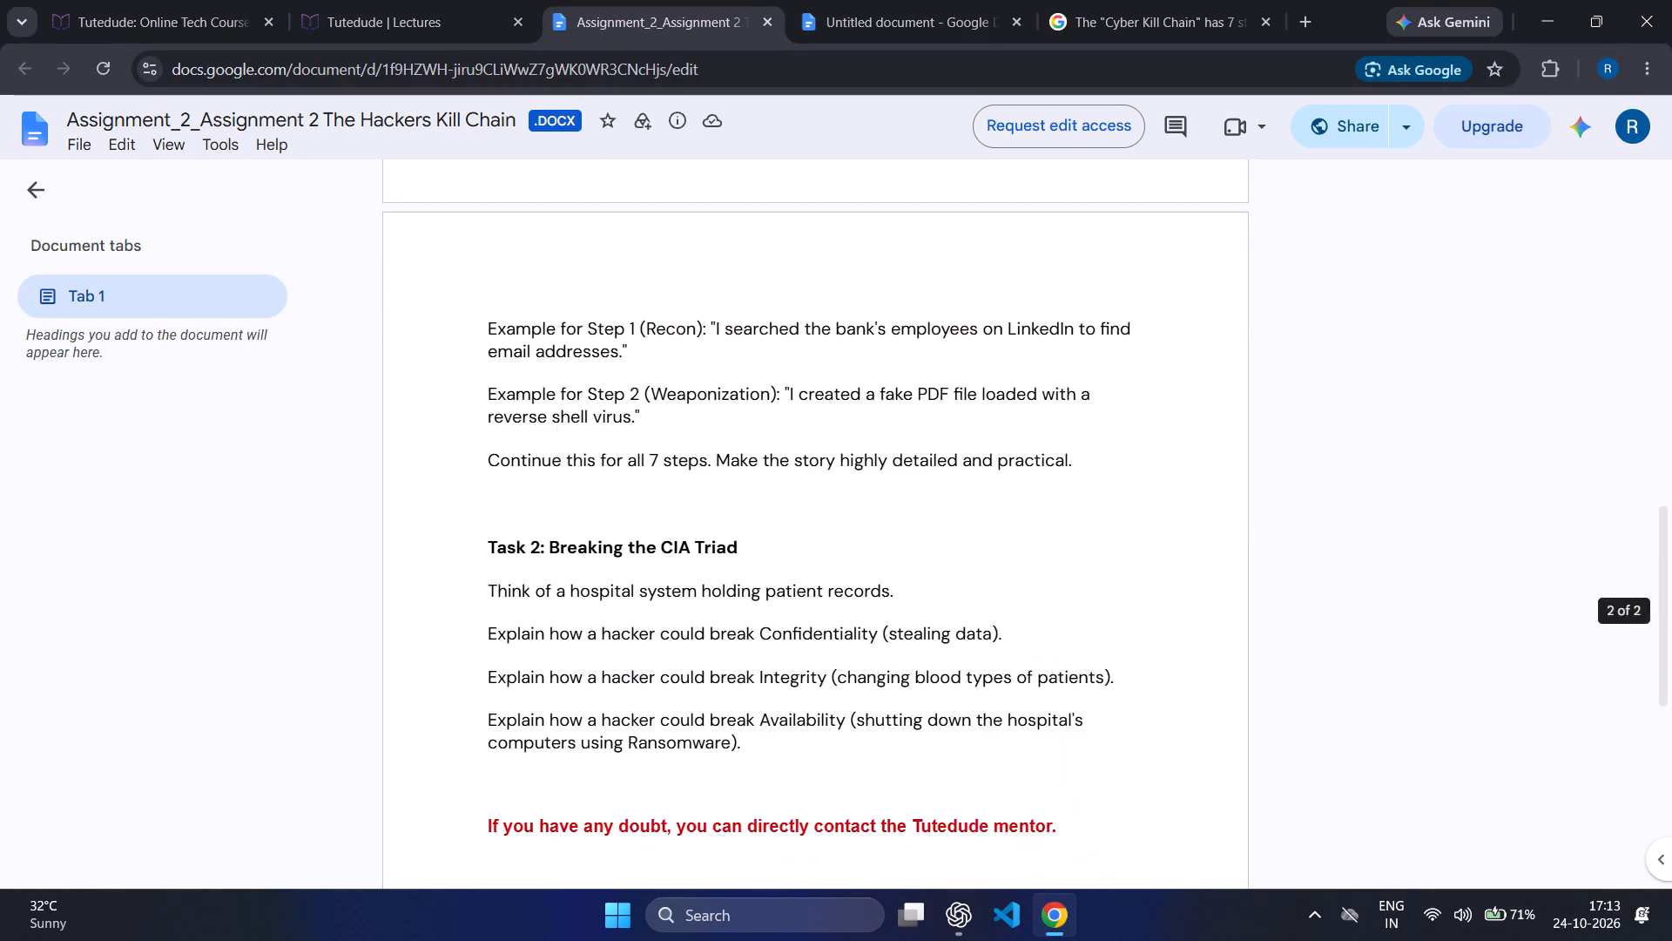
scroll(577, 518, down, 1)
drag(477, 435, 750, 432)
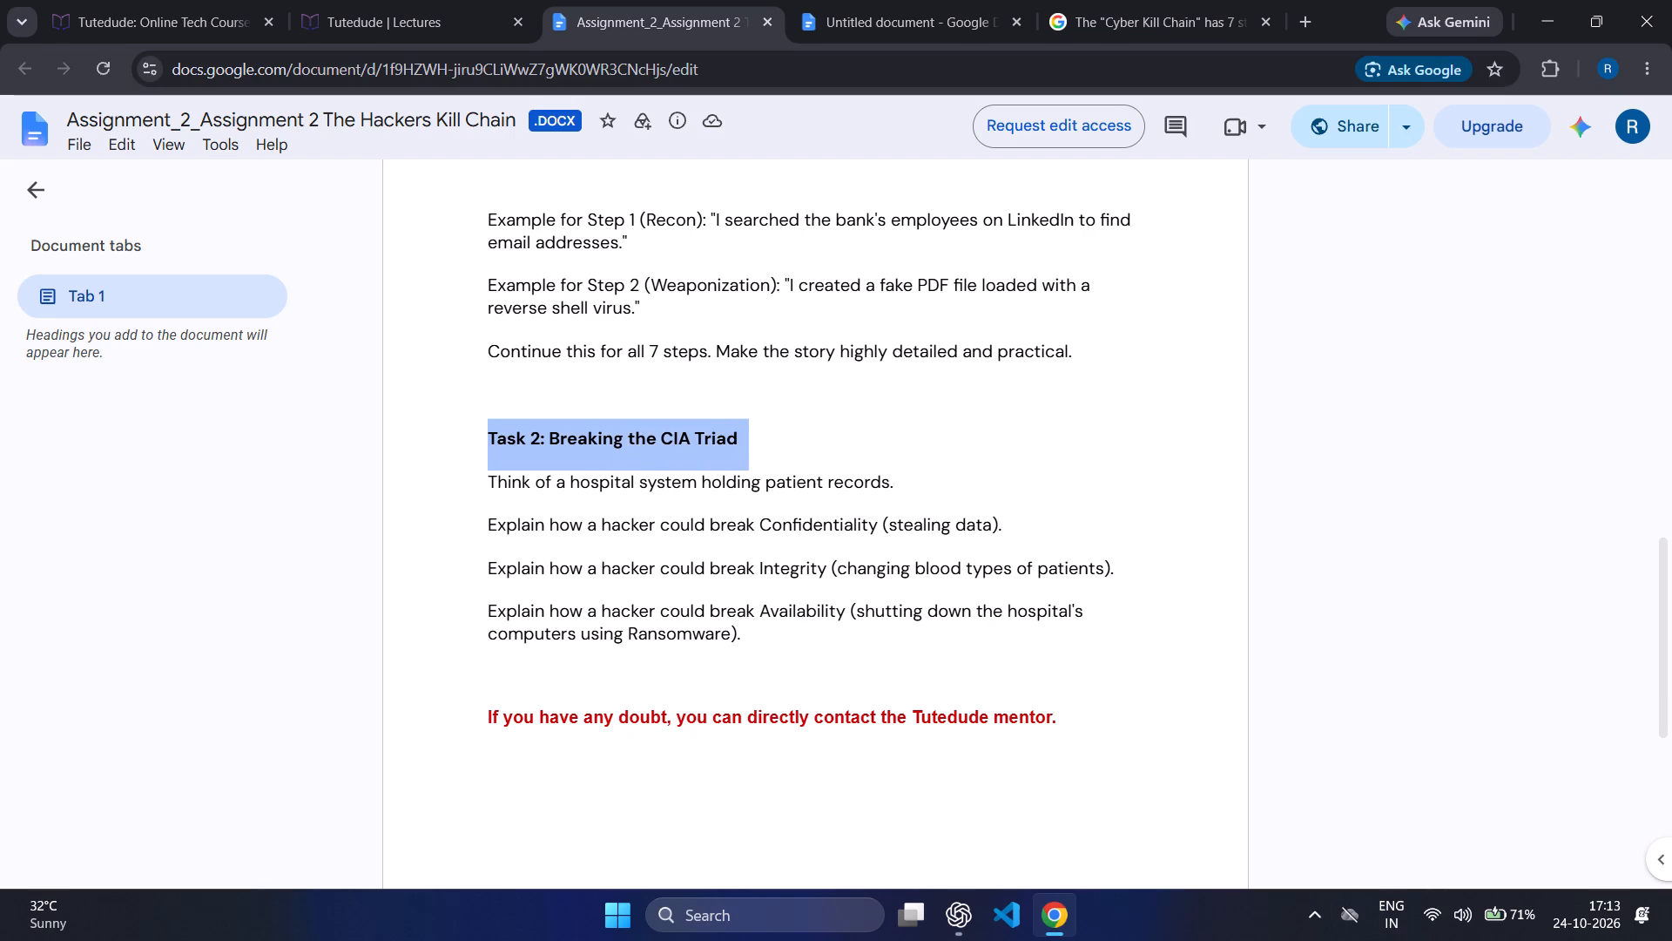
right_click(750, 432)
click(786, 457)
click(905, 3)
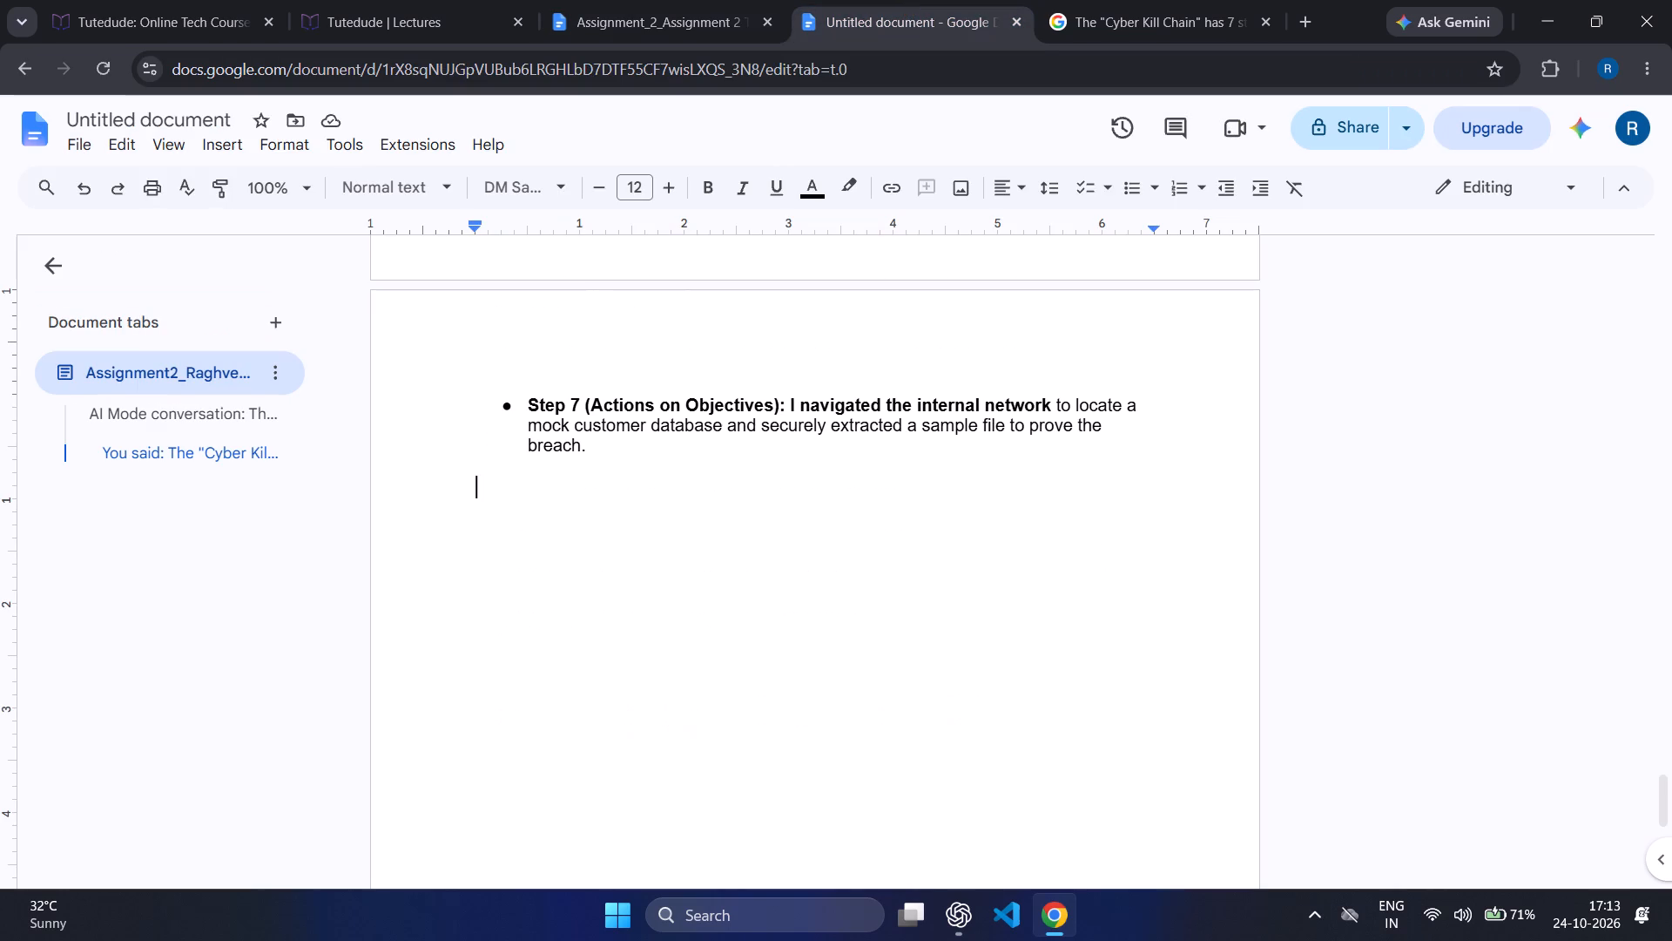
click(491, 489)
right_click(491, 489)
click(536, 574)
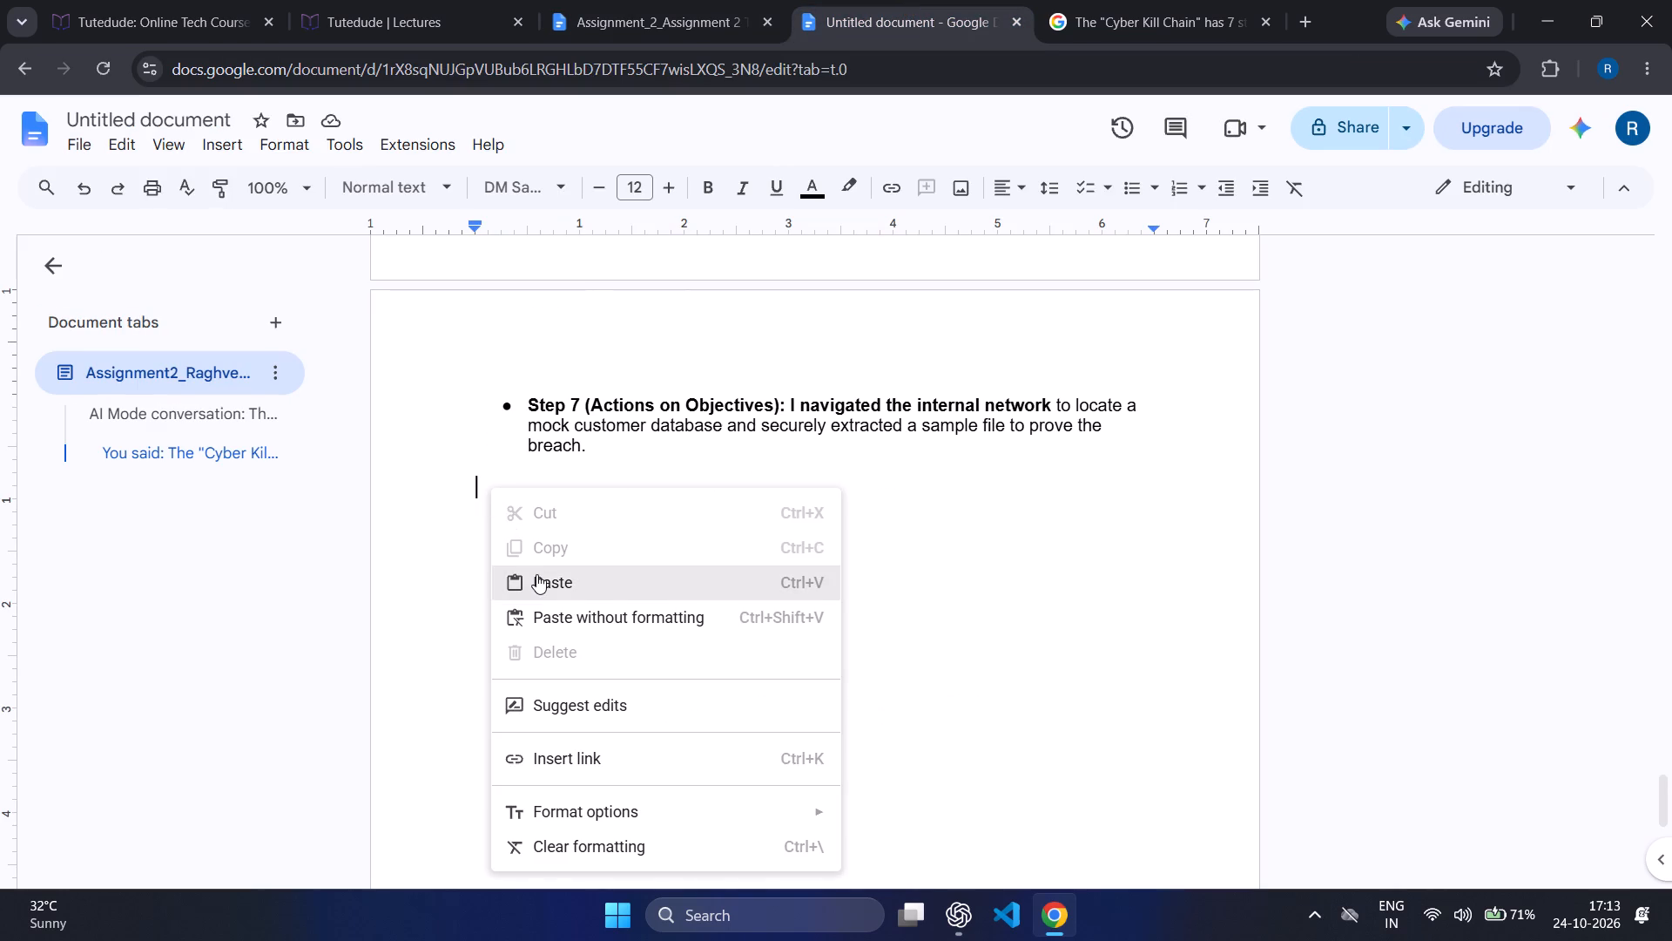
Copy the Task 2 instructions, from "Think of a hospital system" through "using Ransomware", and submit them to the Google AI conversation.
click(632, 36)
click(344, 472)
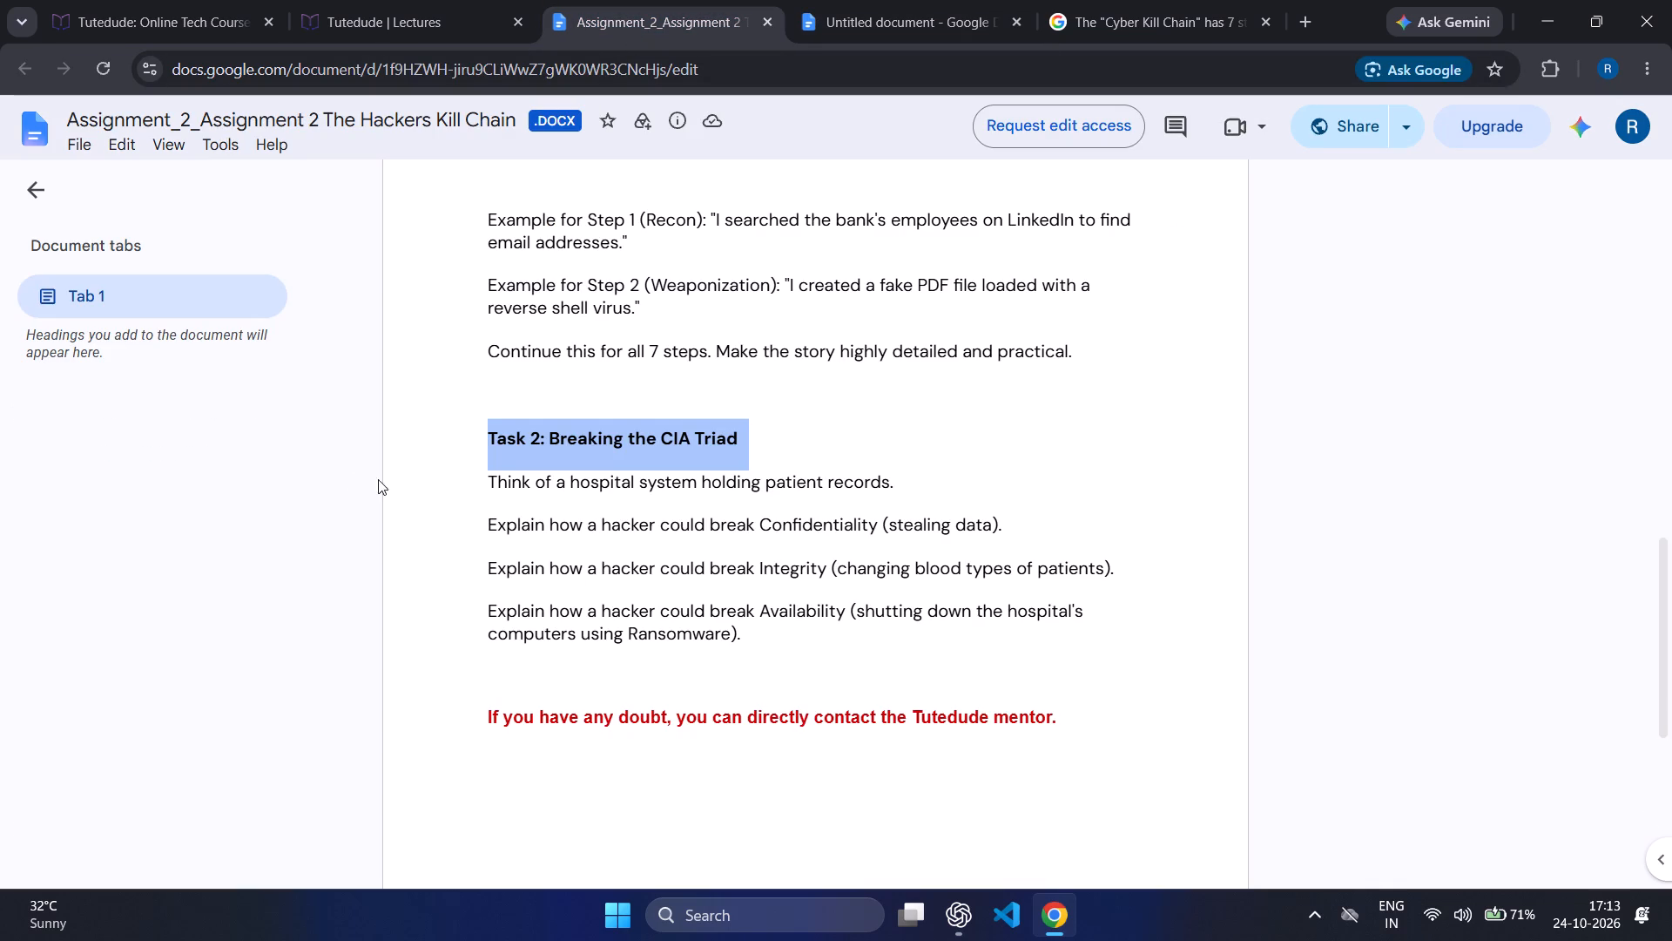
drag(482, 477, 816, 501)
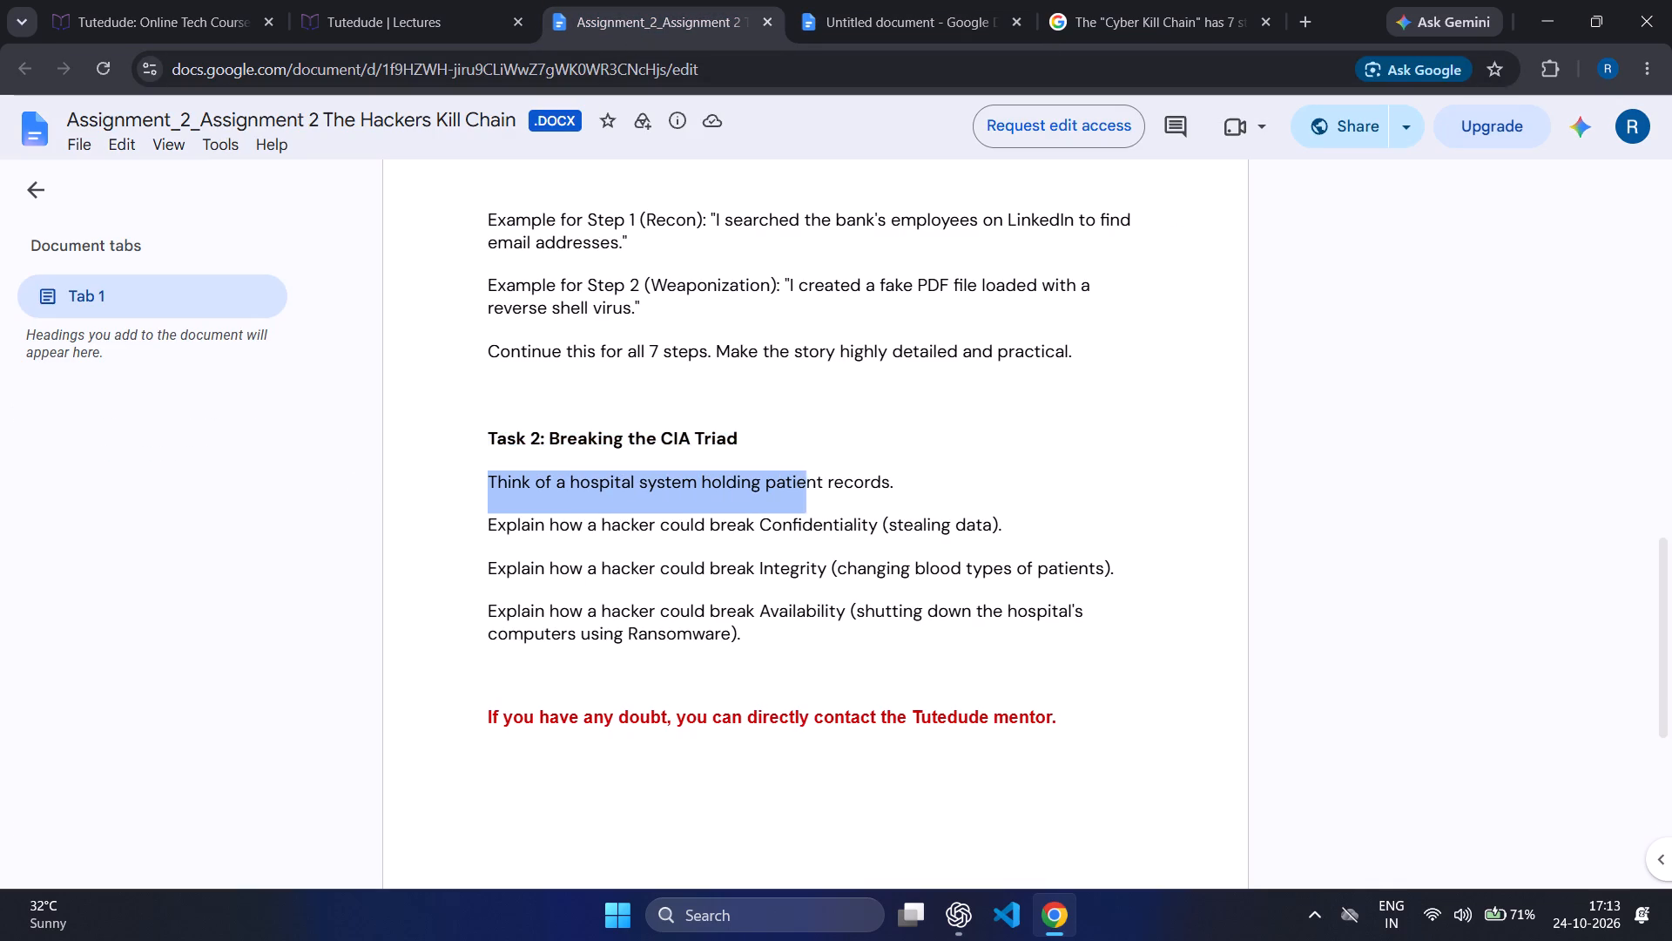
drag(816, 501, 1101, 627)
right_click(1101, 626)
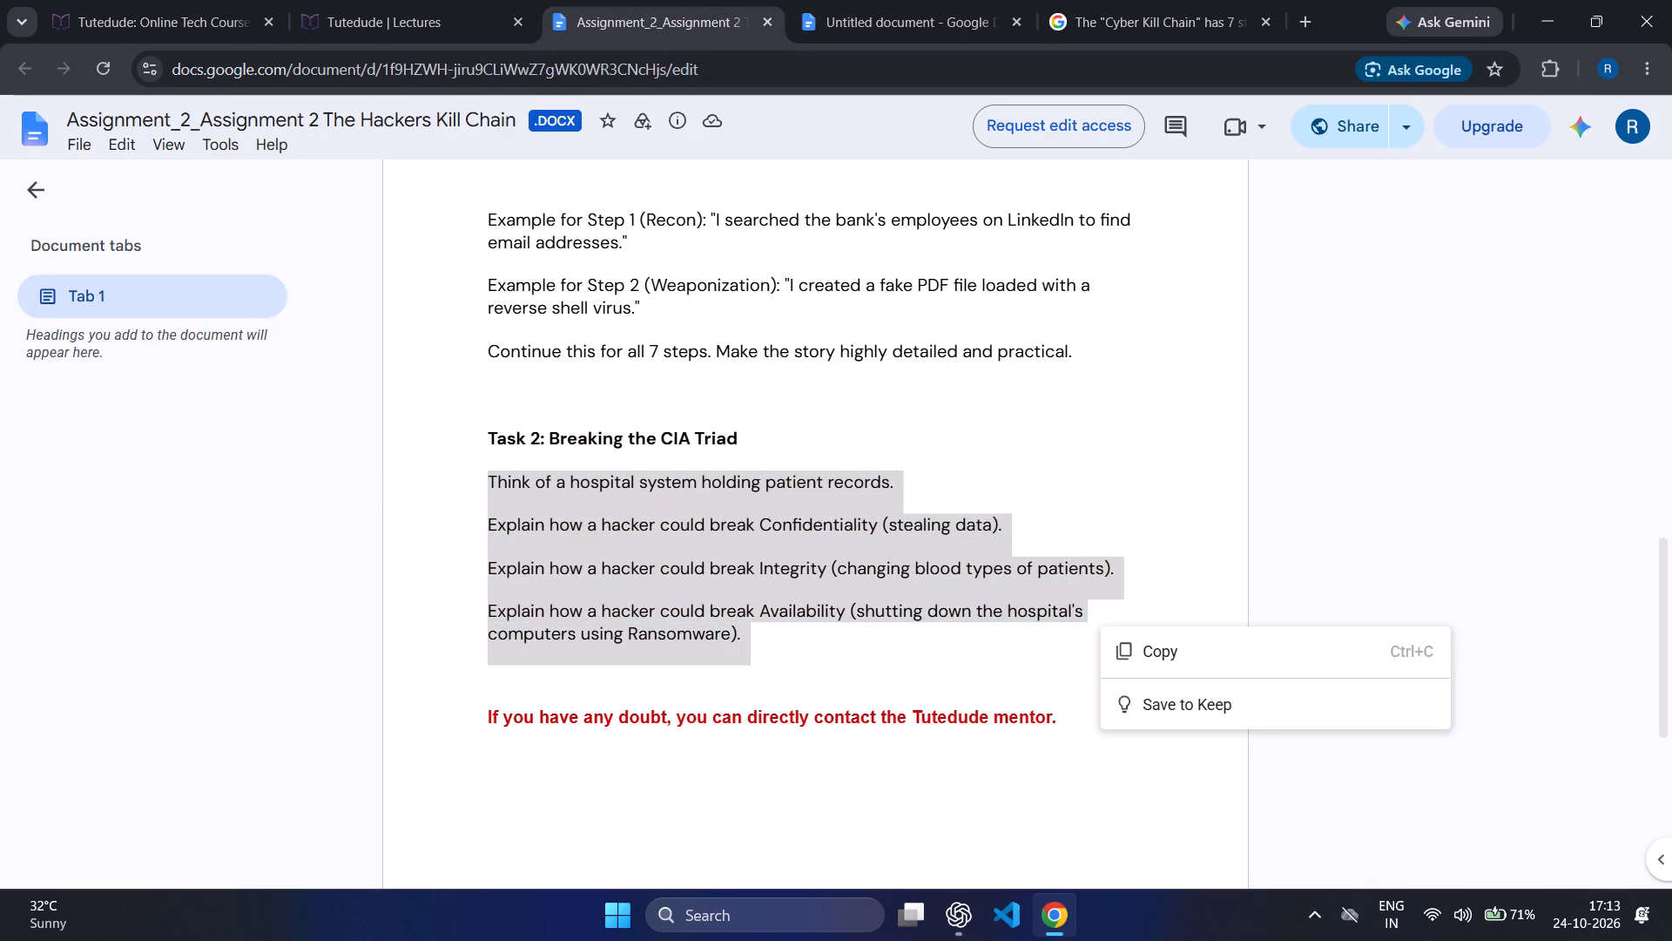
click(1125, 641)
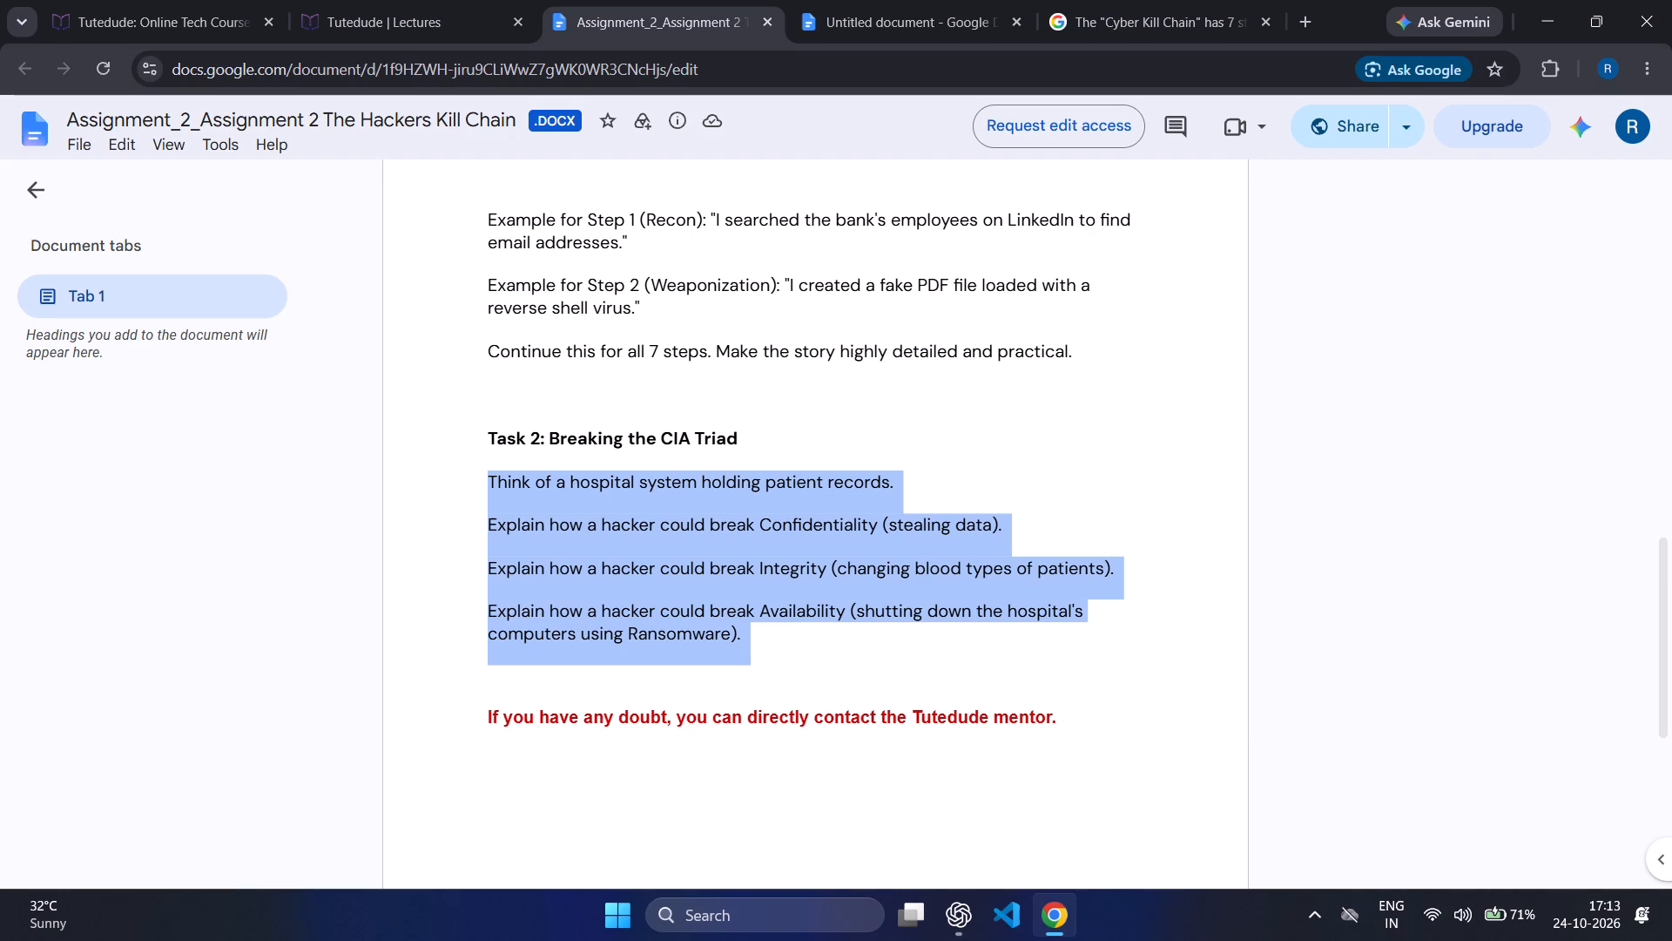
click(1116, 10)
click(413, 785)
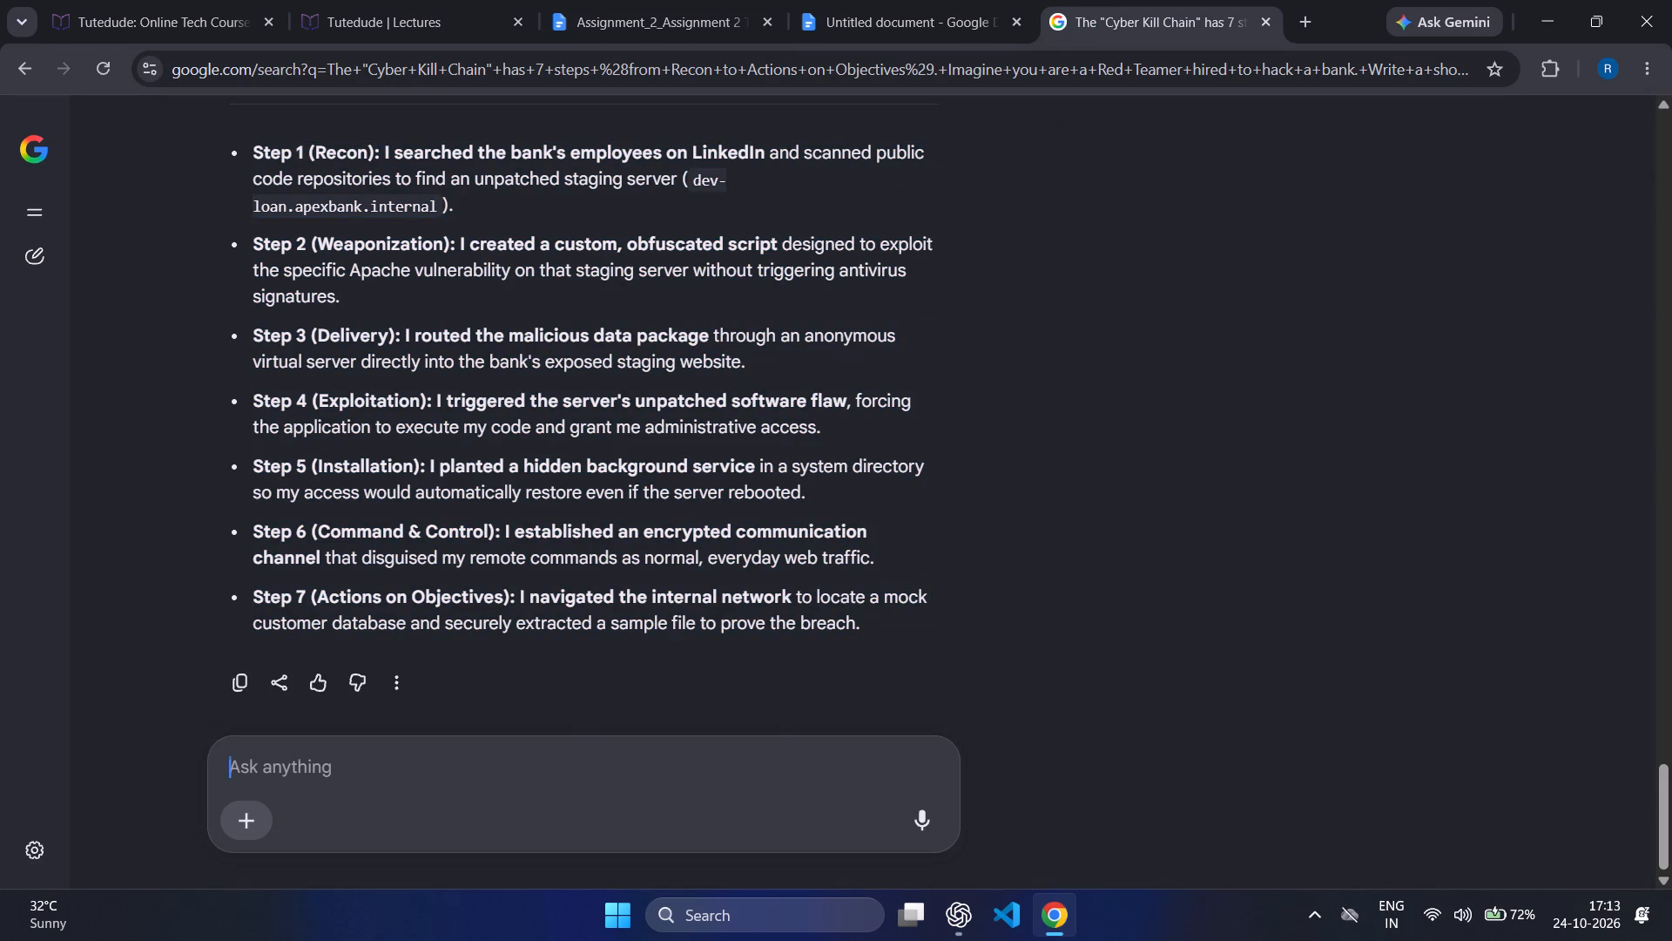
right_click(413, 769)
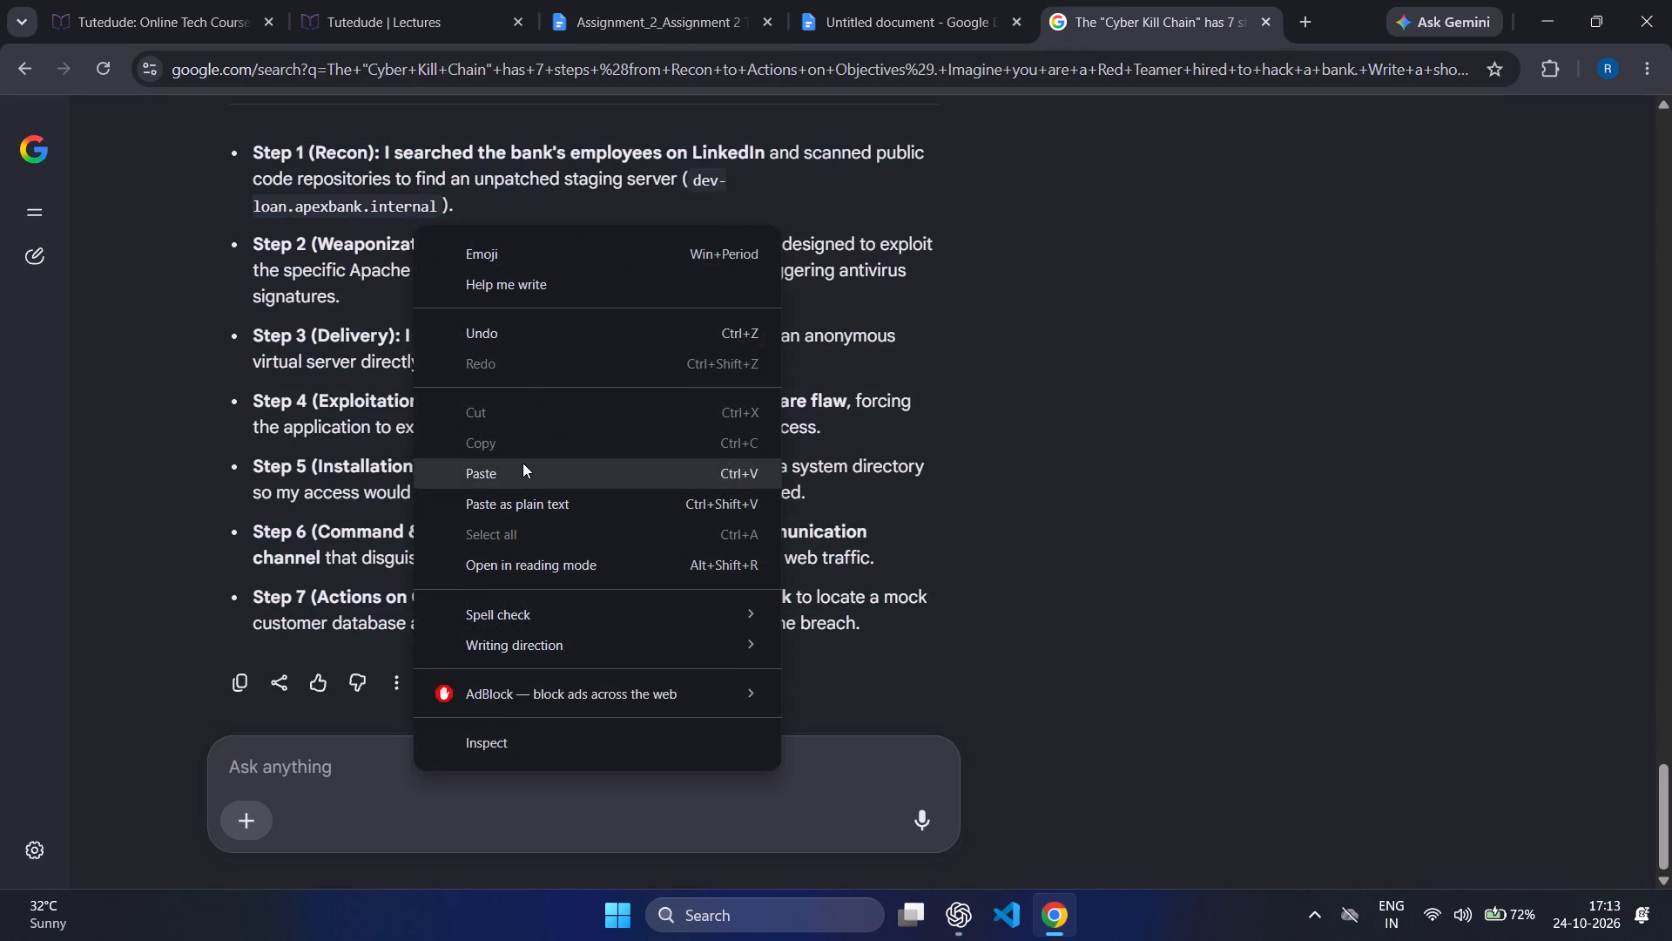
click(520, 481)
click(916, 816)
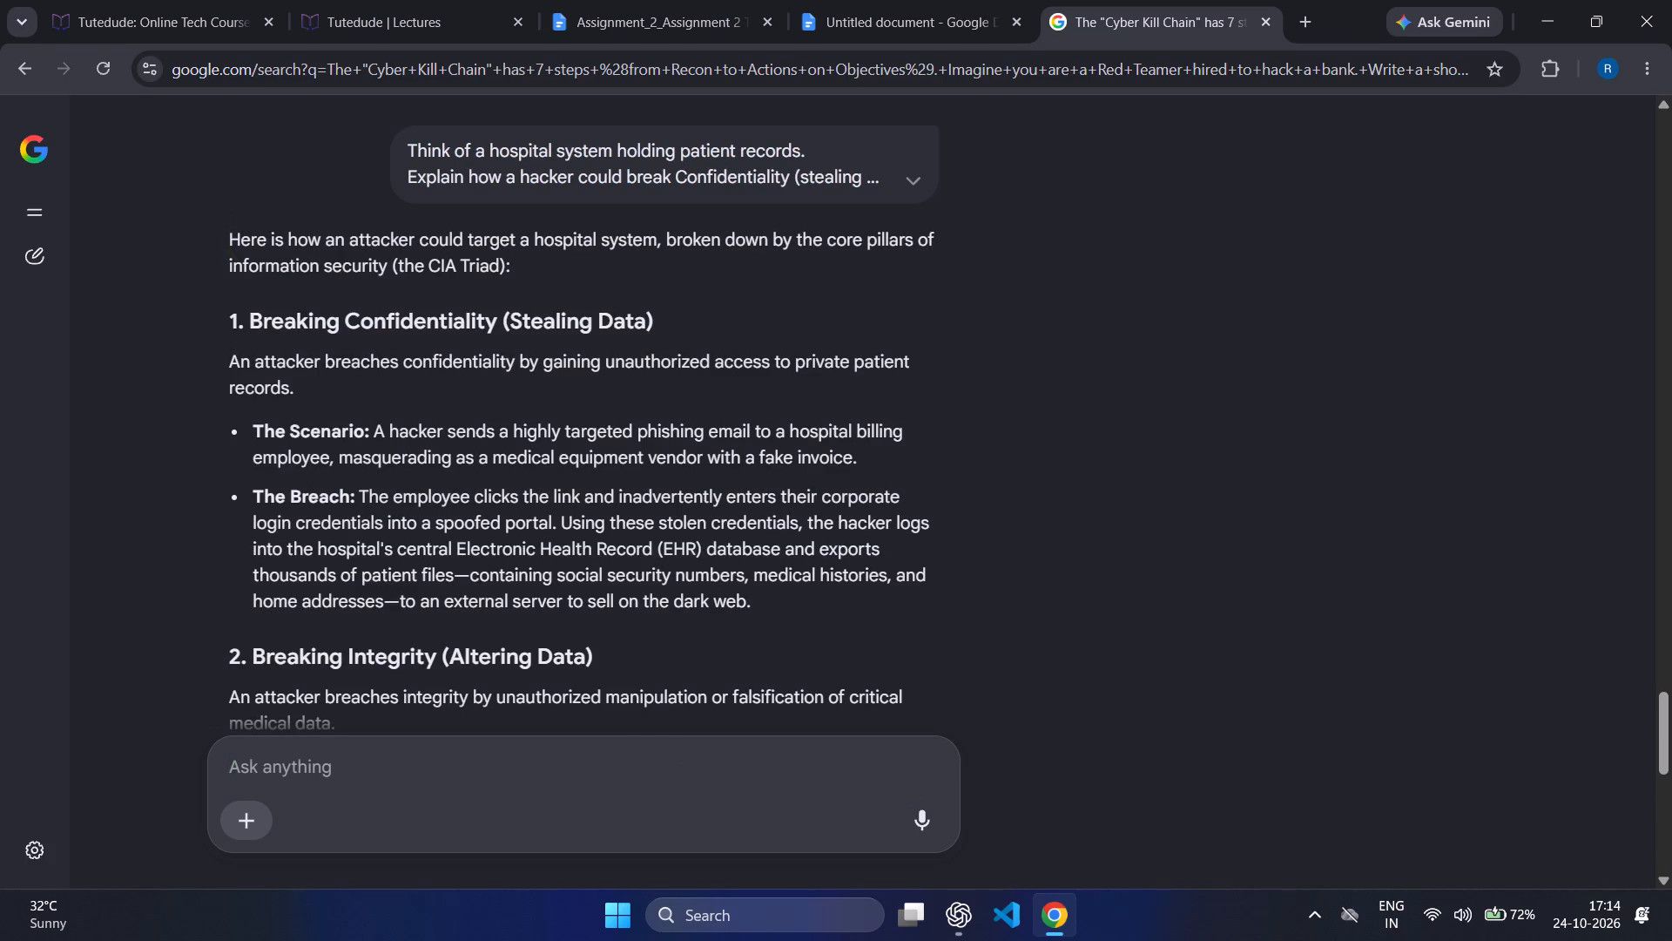
Read through the AI answer on breaking the hospital system's Confidentiality, Integrity and Availability.
scroll(536, 506, down, 4)
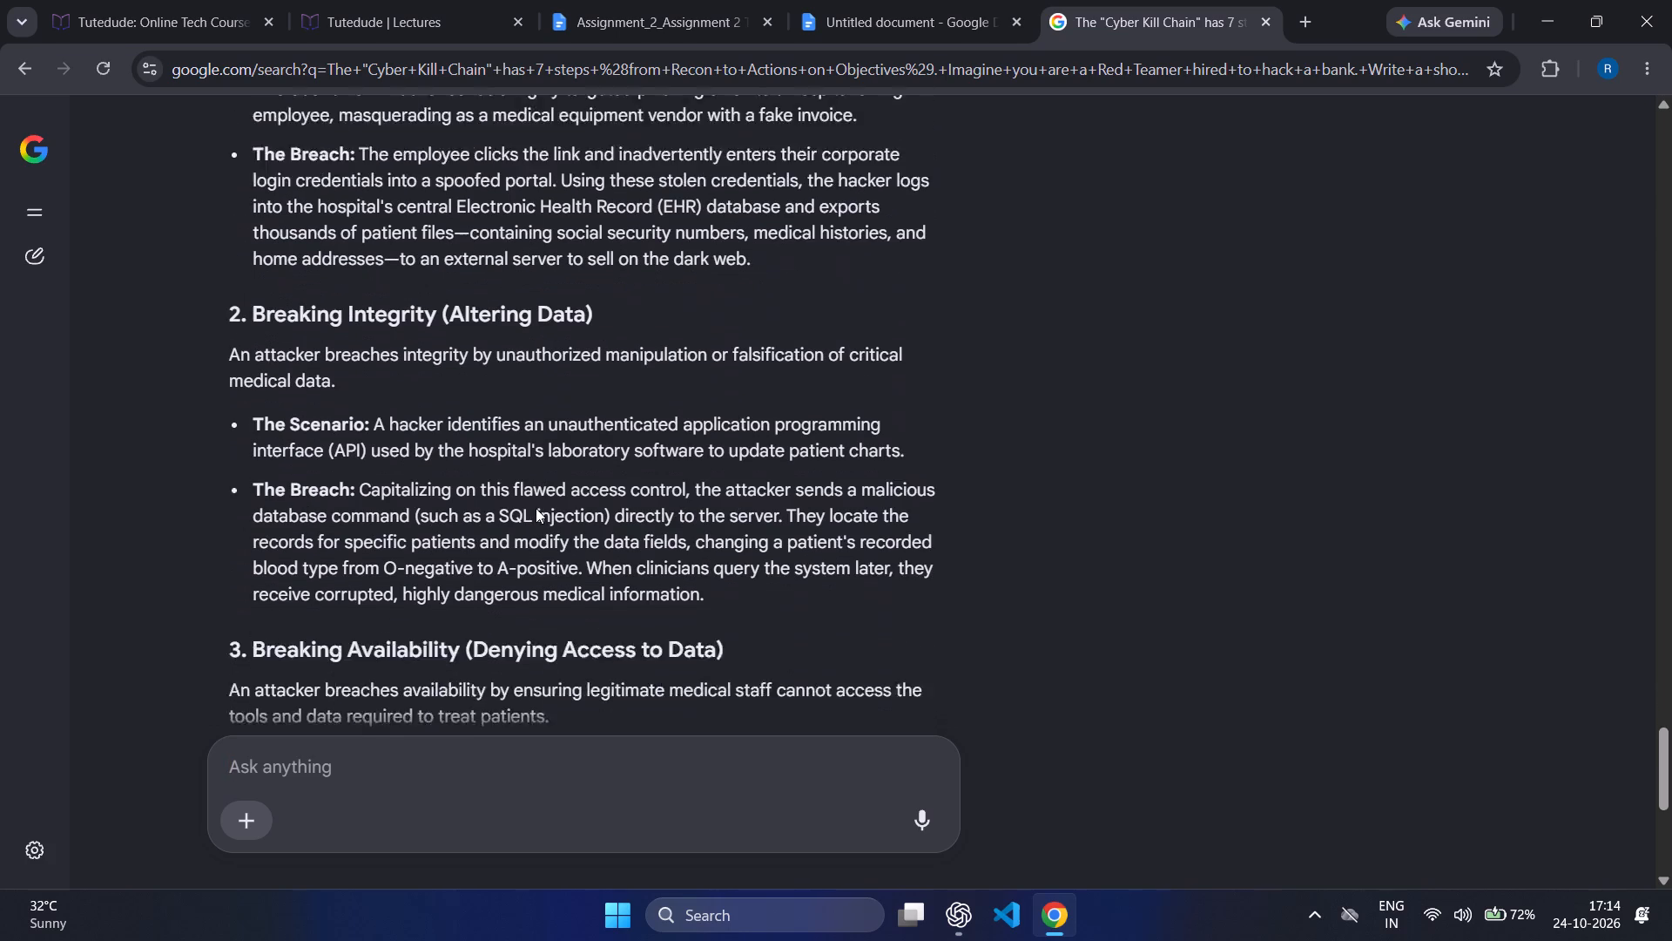
scroll(536, 508, down, 3)
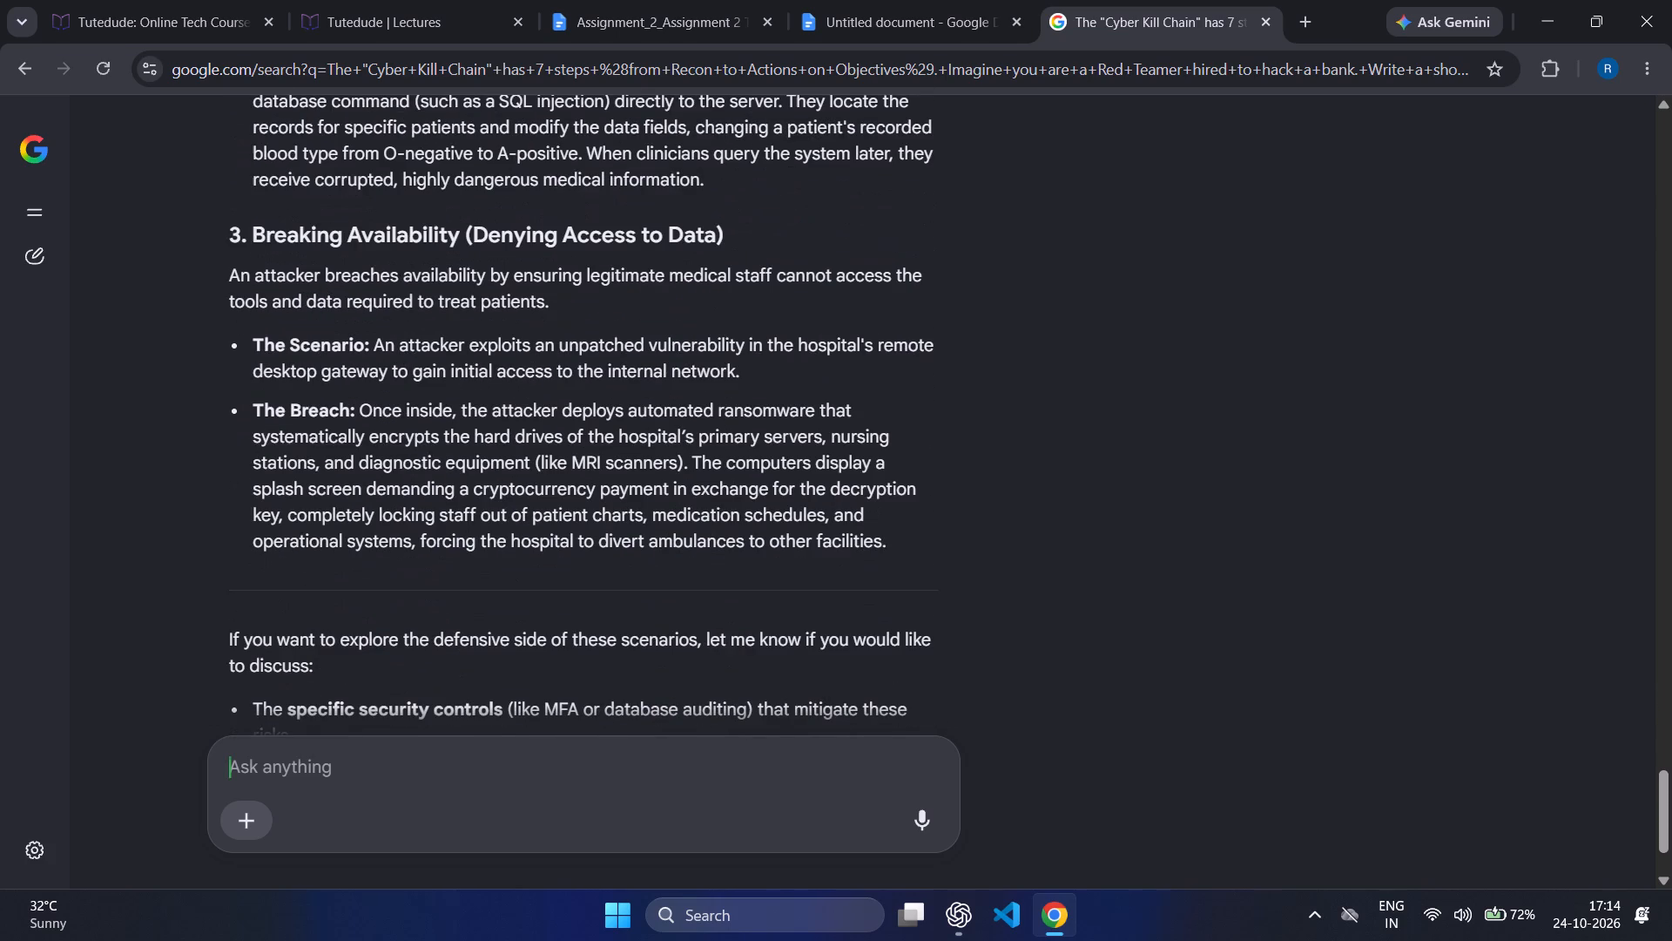
scroll(535, 510, down, 2)
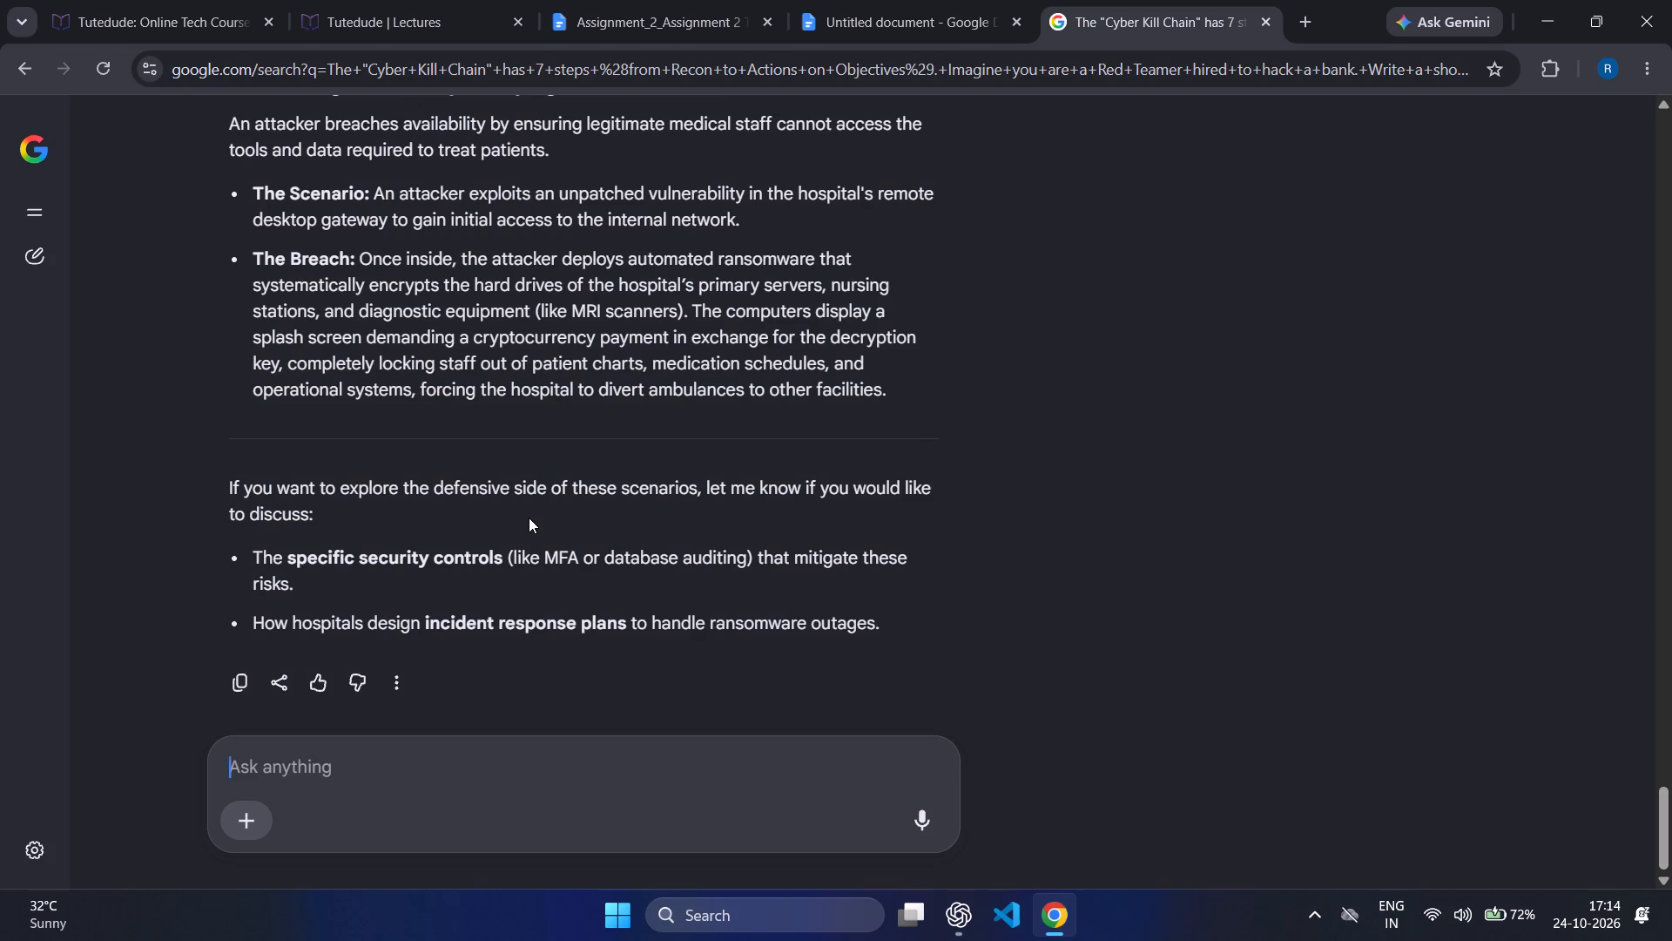
scroll(529, 518, down, 2)
scroll(528, 518, up, 5)
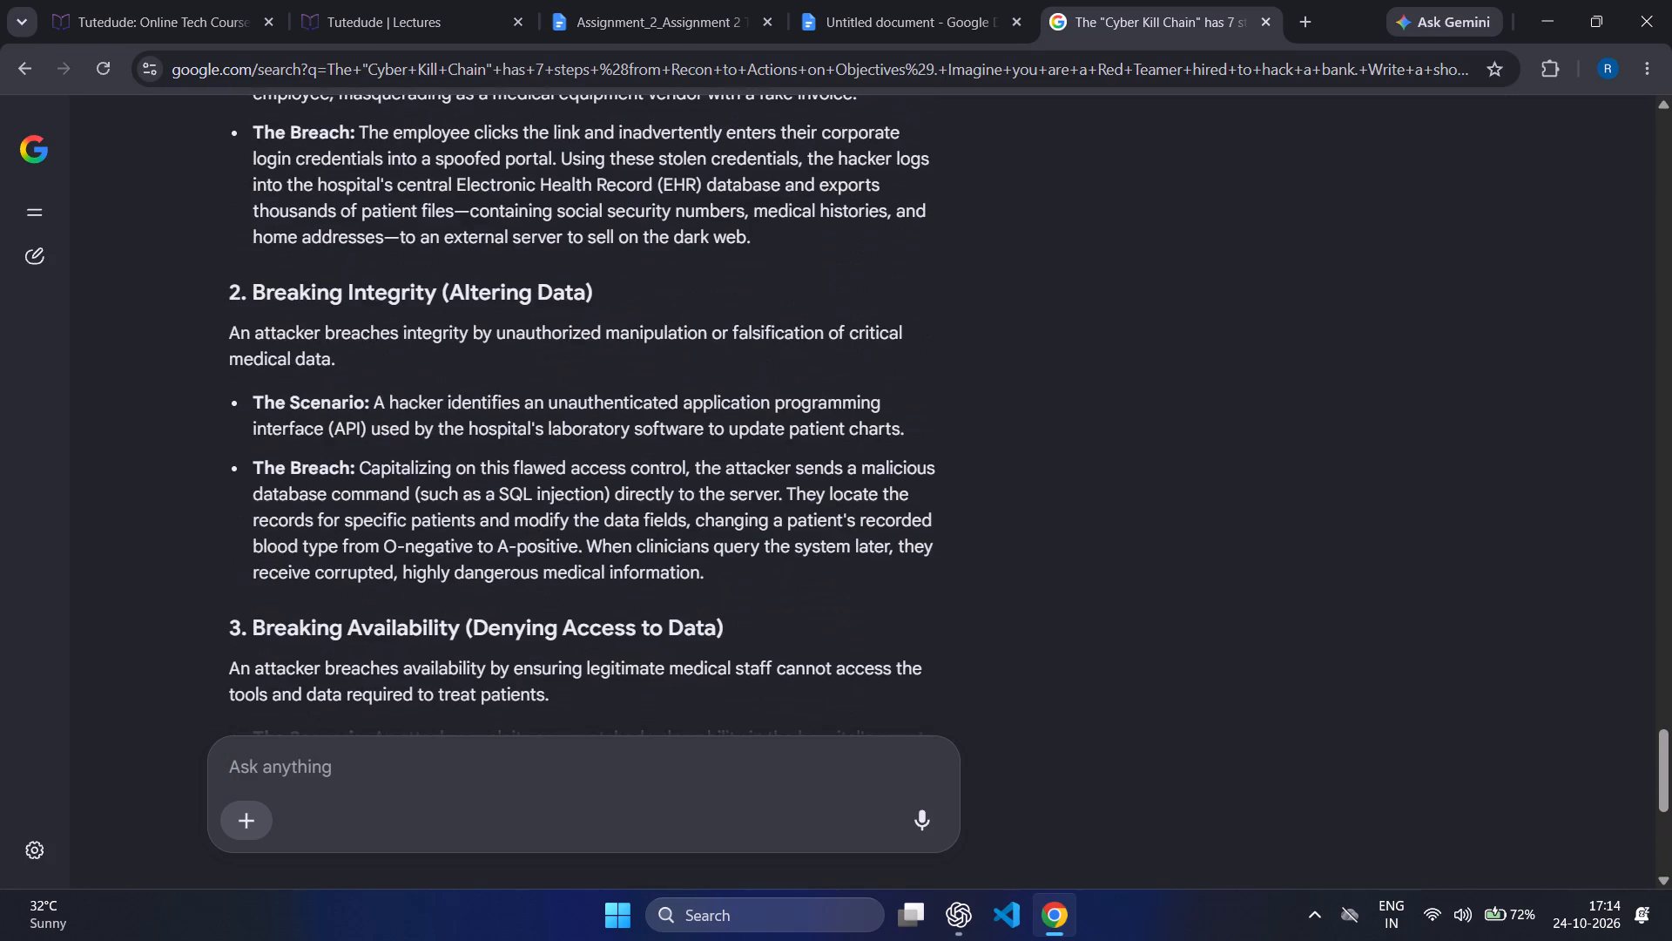
scroll(528, 517, up, 4)
scroll(528, 516, down, 1)
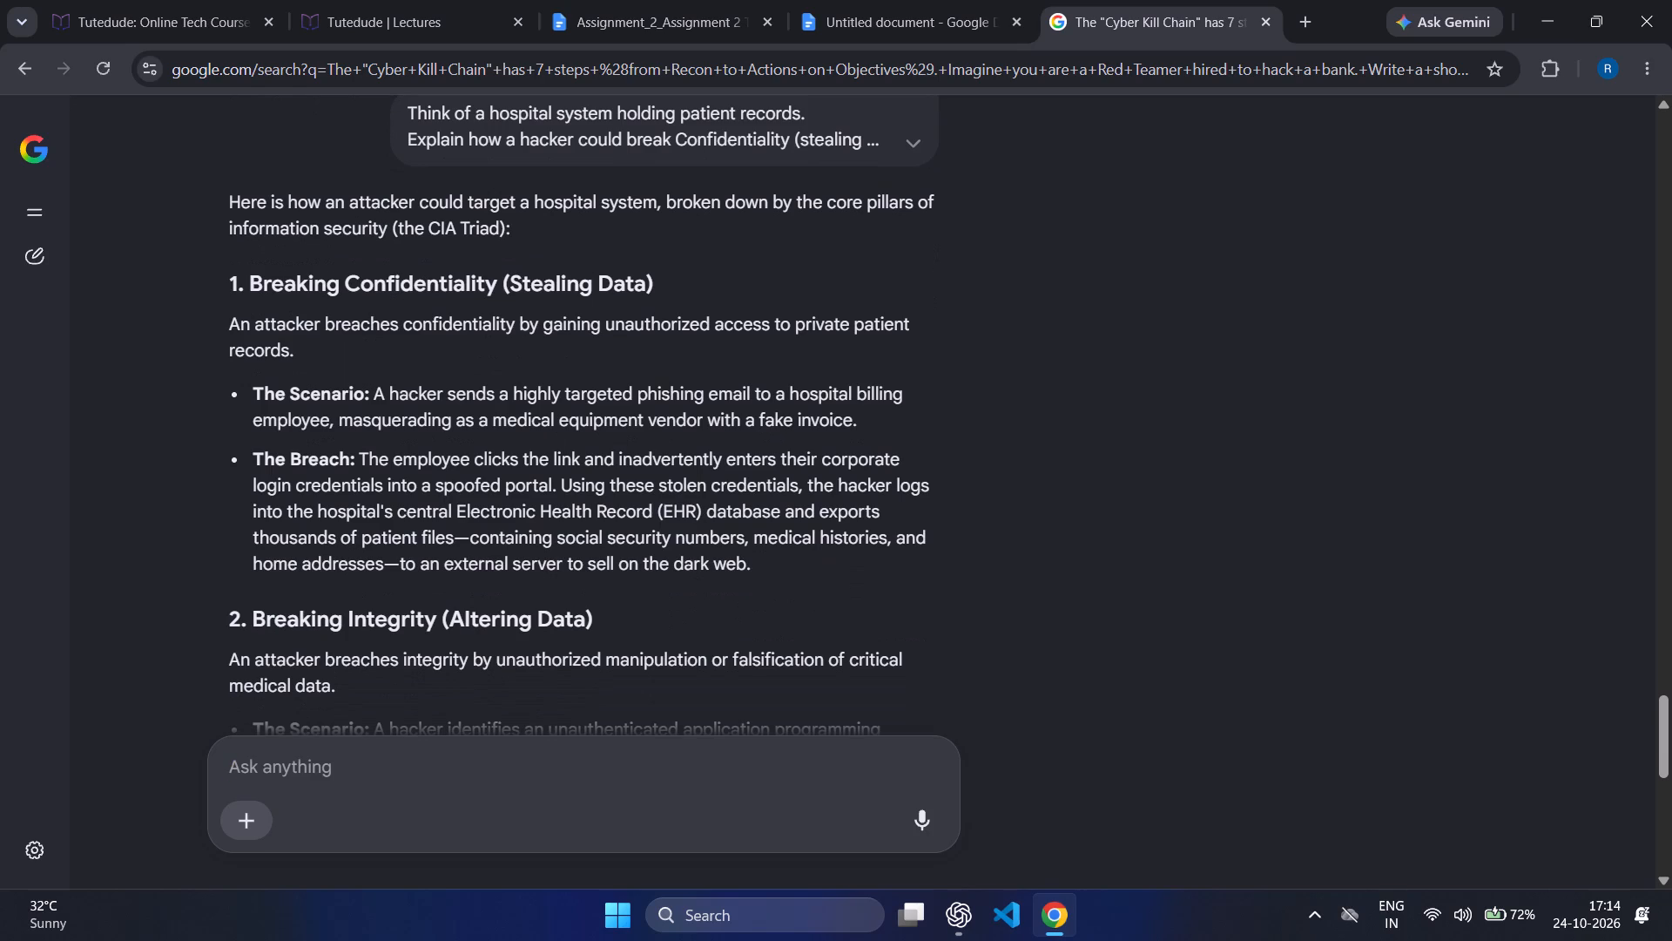
scroll(528, 518, down, 1)
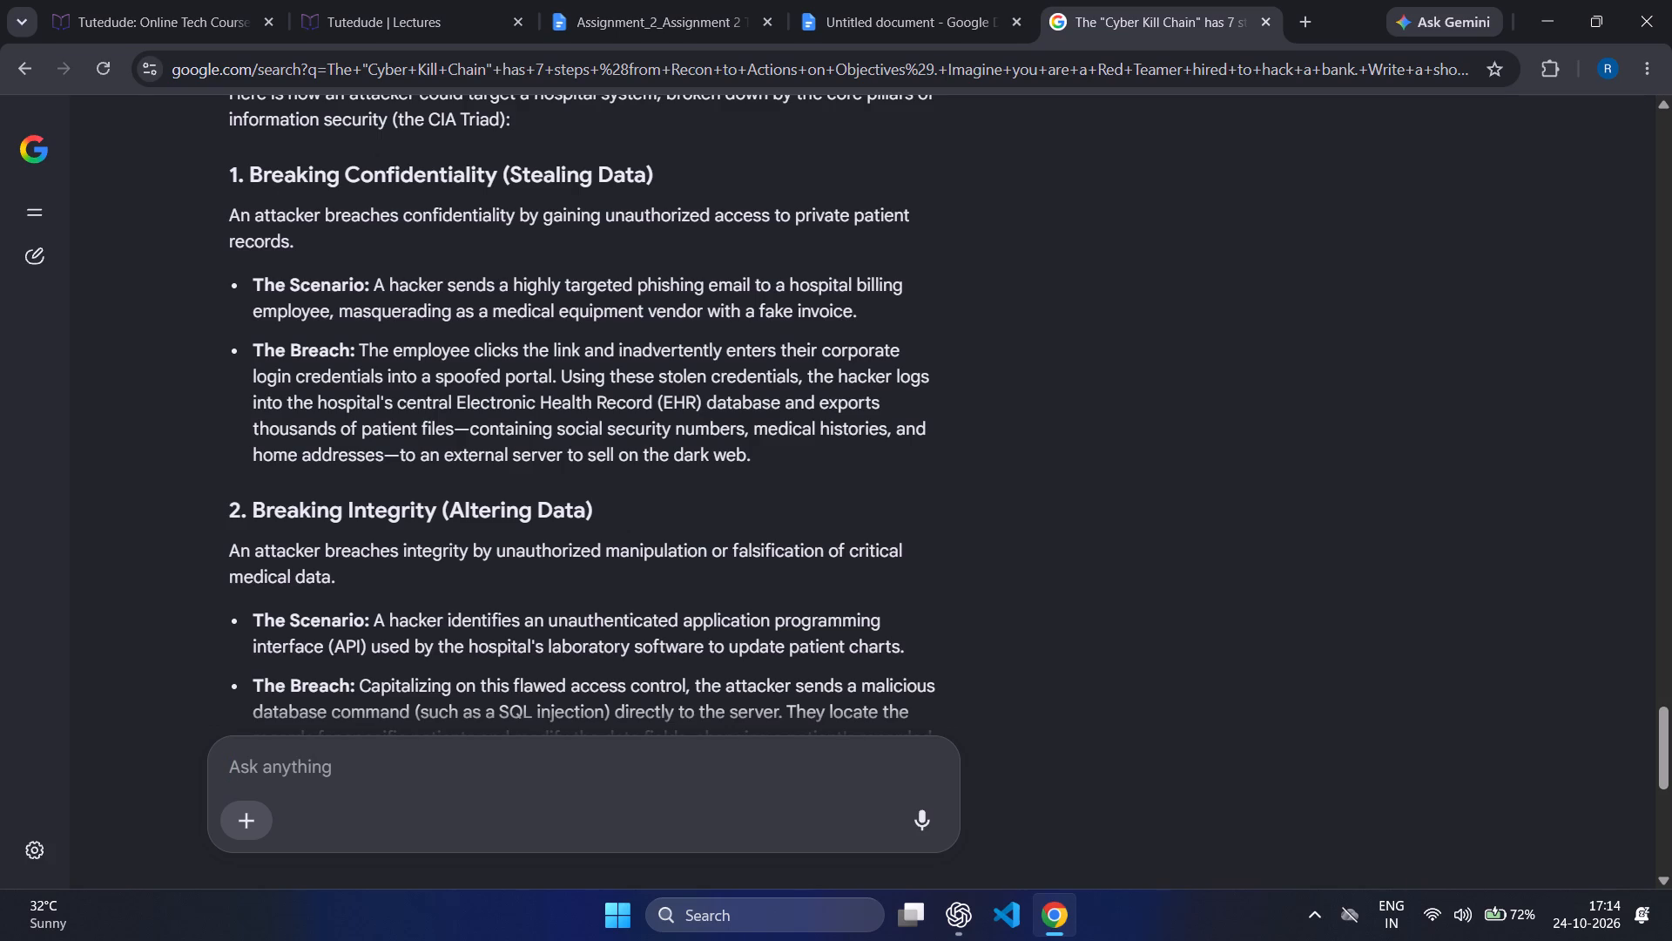
Review the AI answer's Confidentiality, Integrity and Availability sections against the Task 2 instructions in the assignment document.
scroll(528, 518, down, 1)
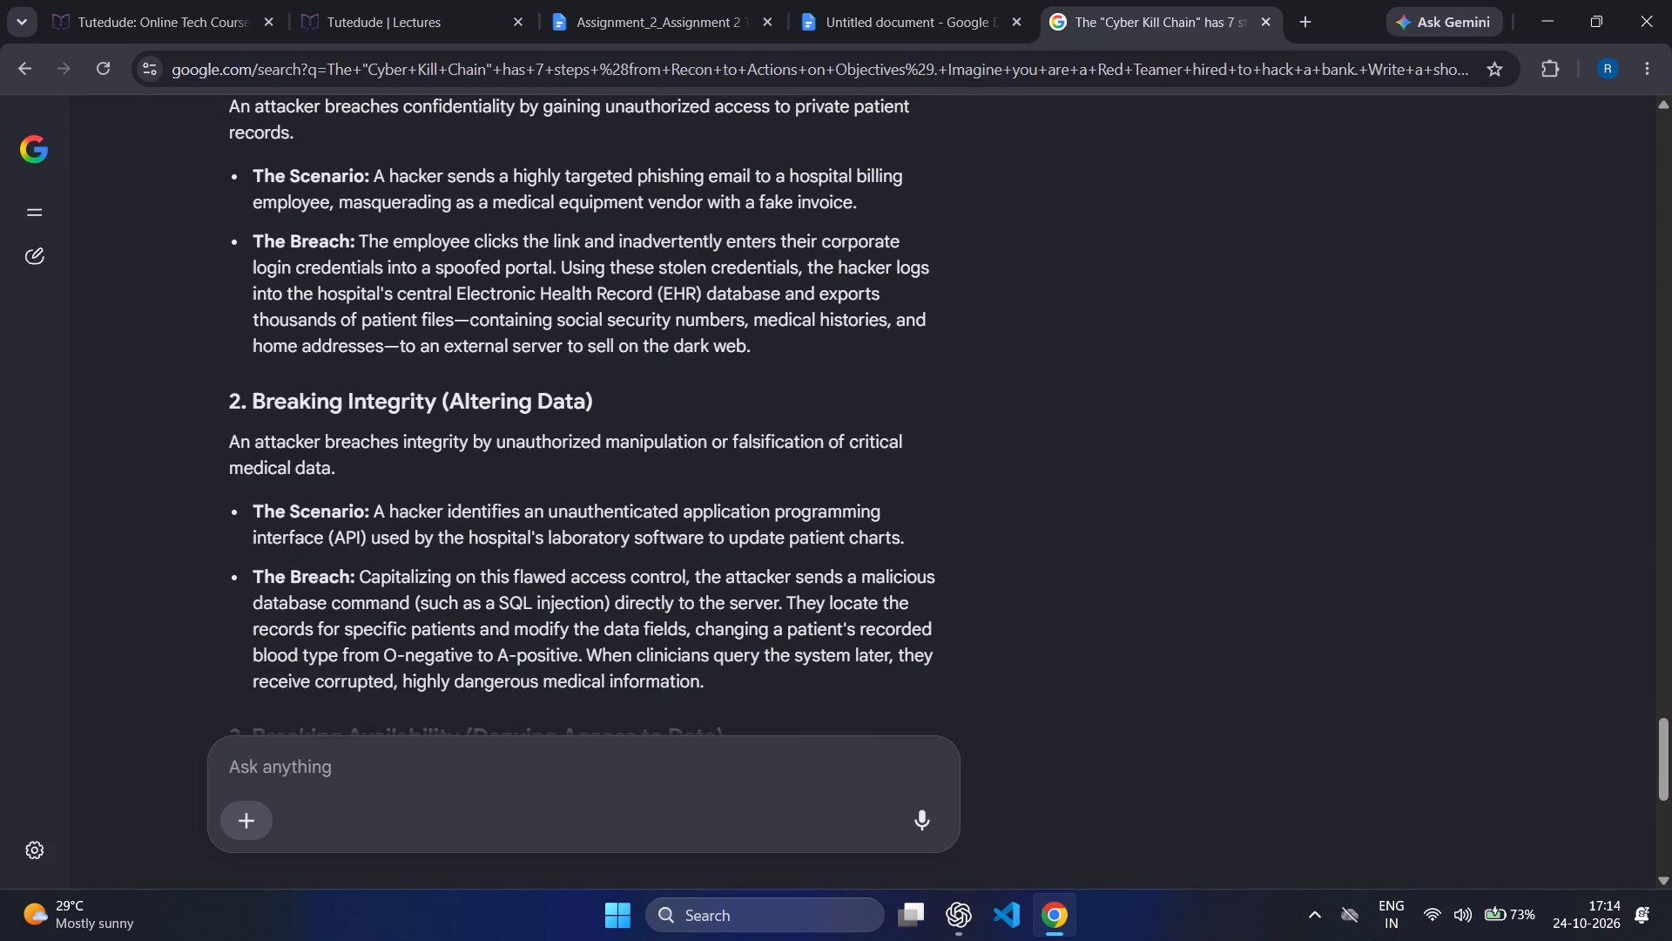
scroll(528, 518, down, 1)
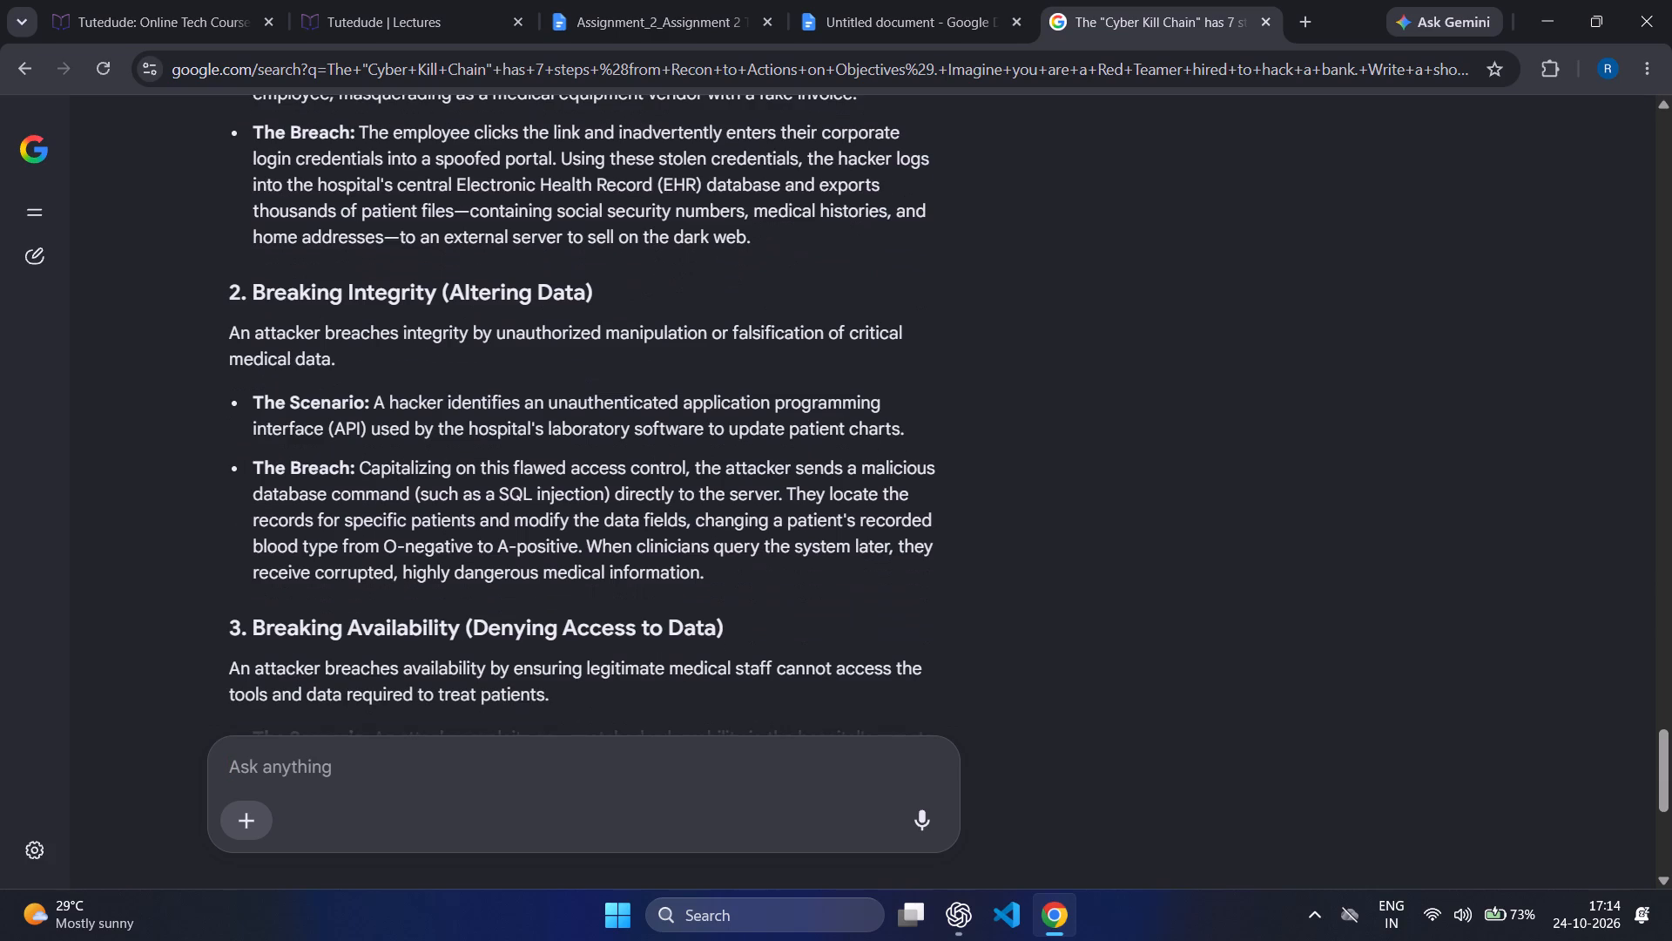
scroll(528, 519, down, 6)
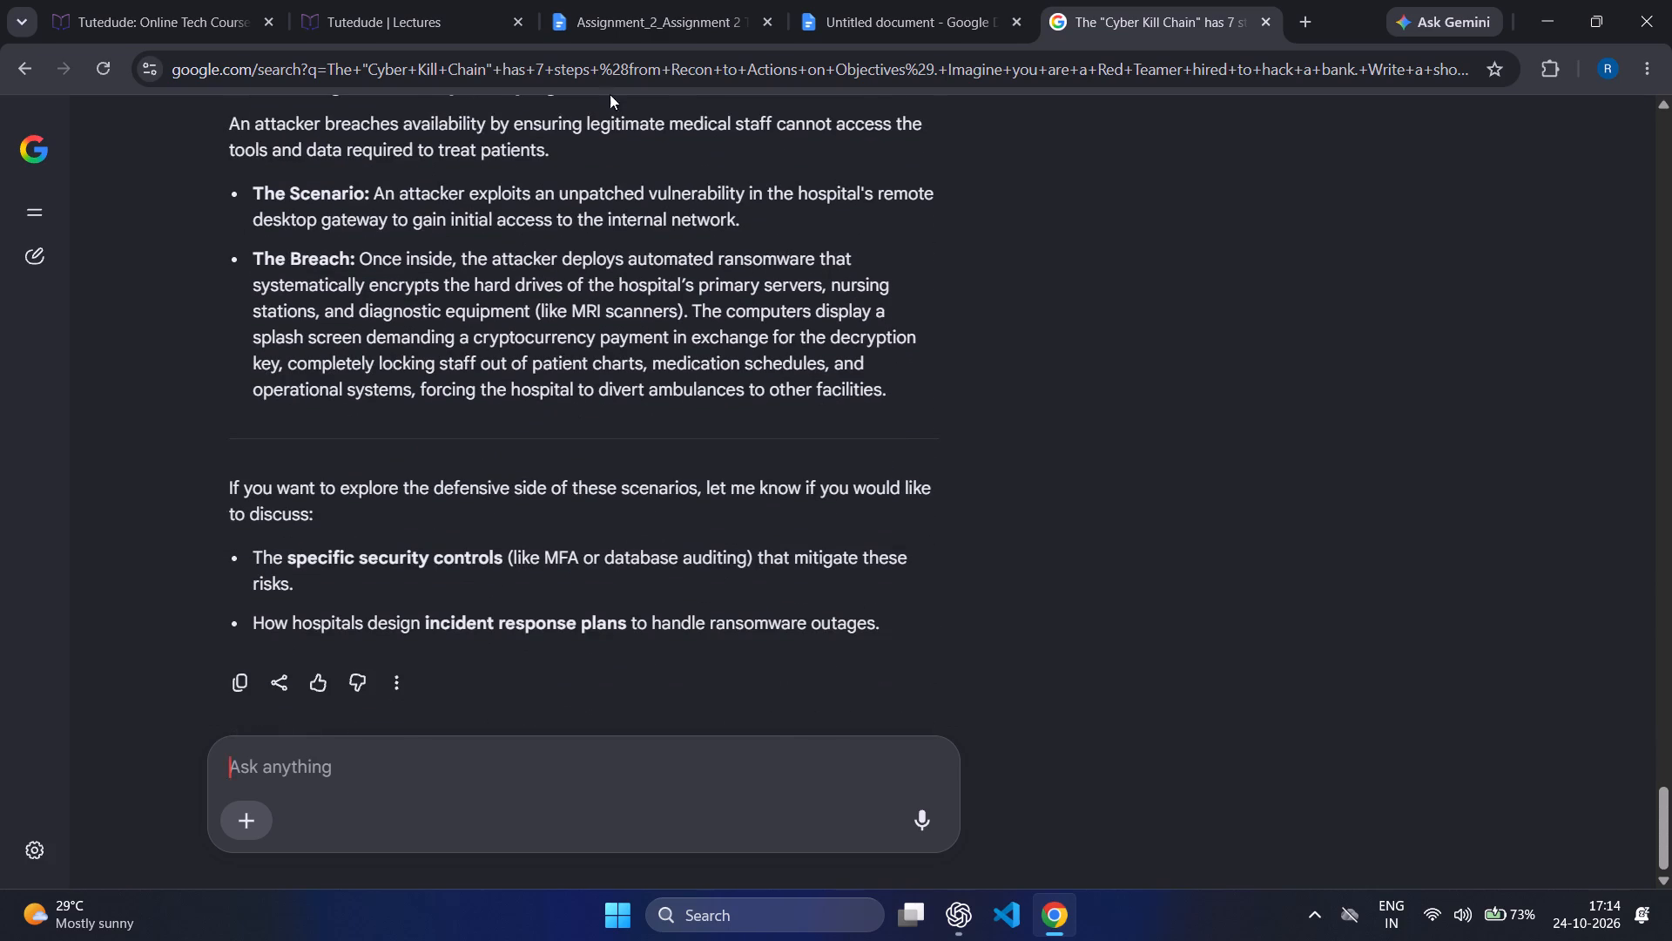
click(647, 10)
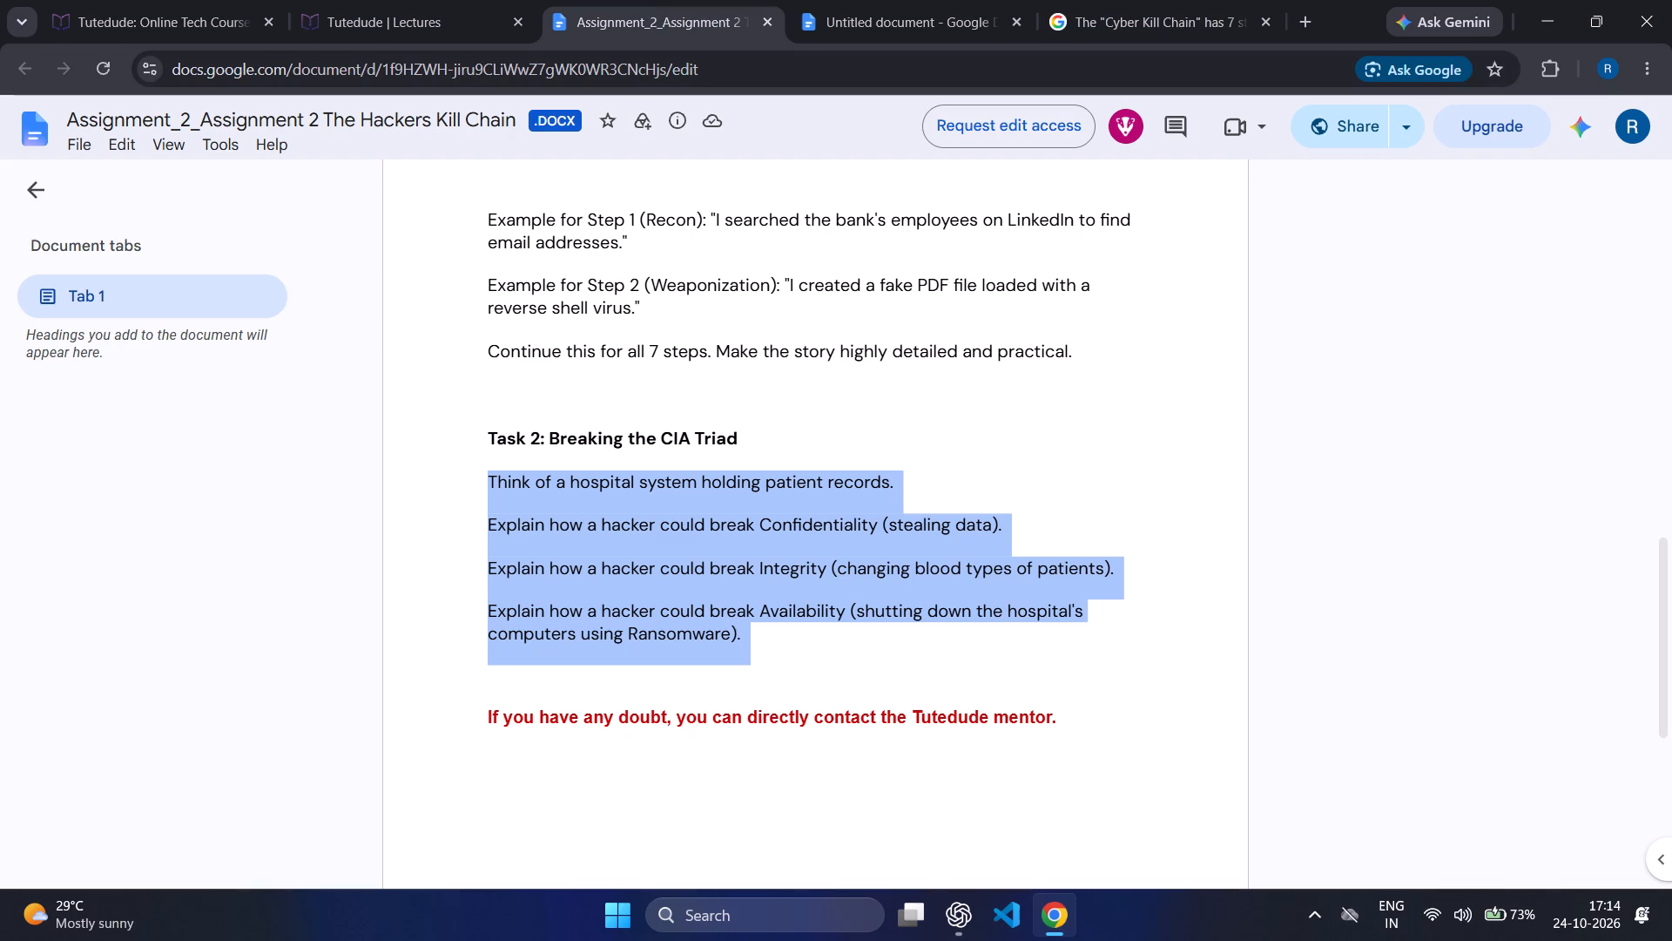
click(446, 664)
click(1092, 8)
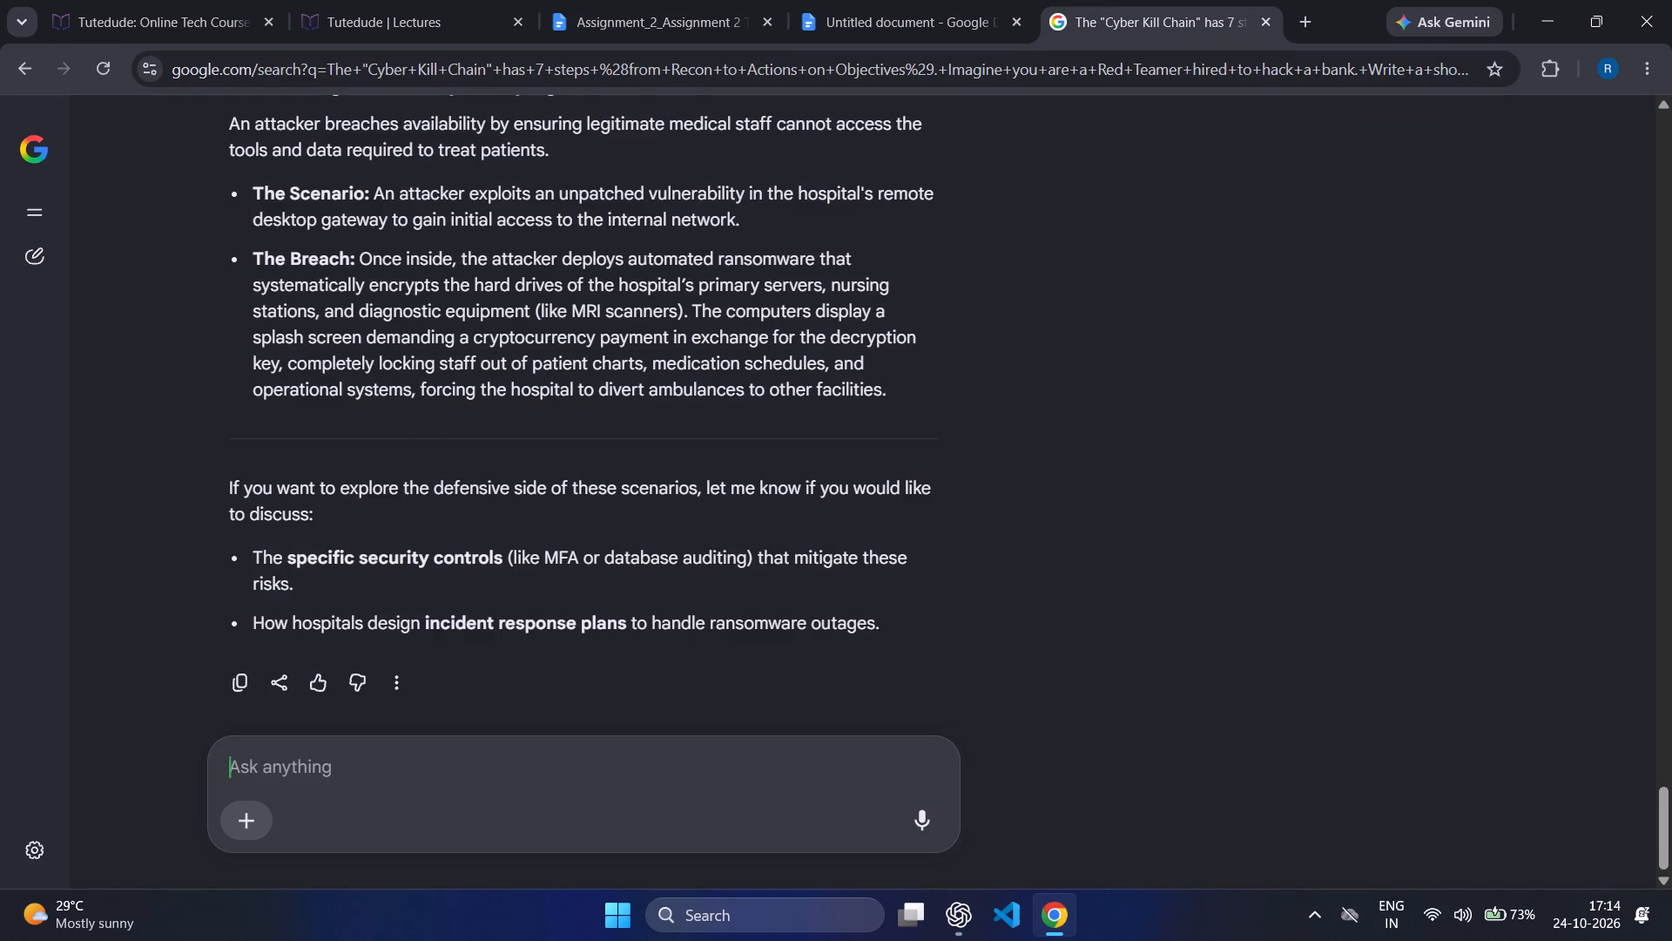
scroll(701, 308, up, 2)
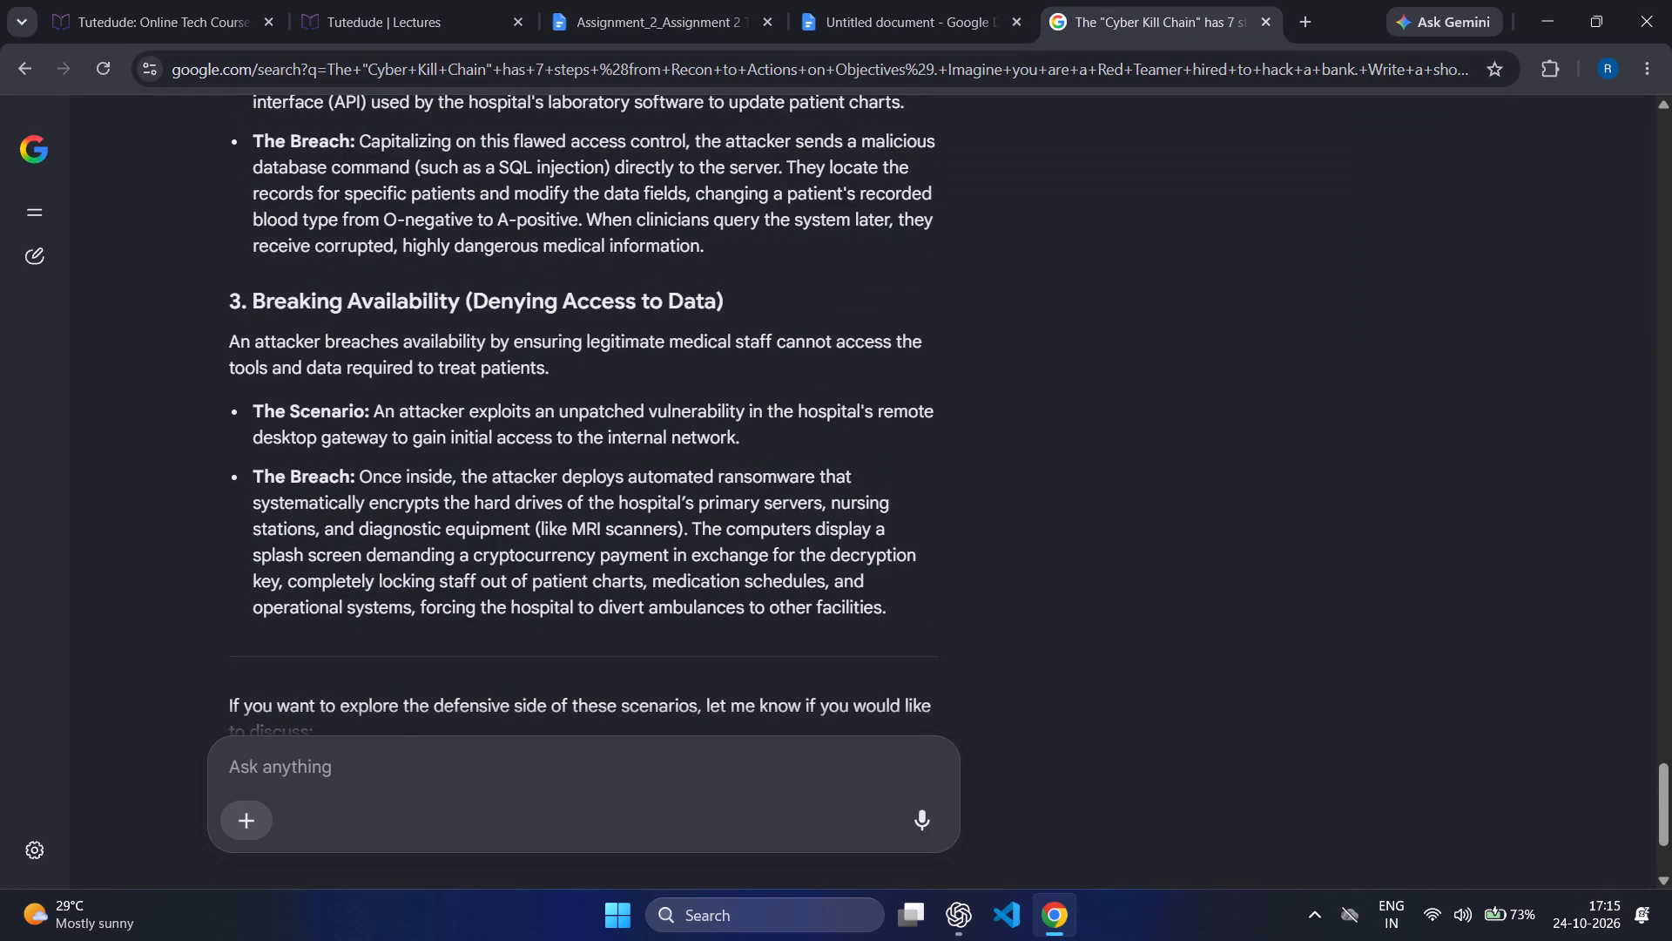
scroll(701, 308, up, 2)
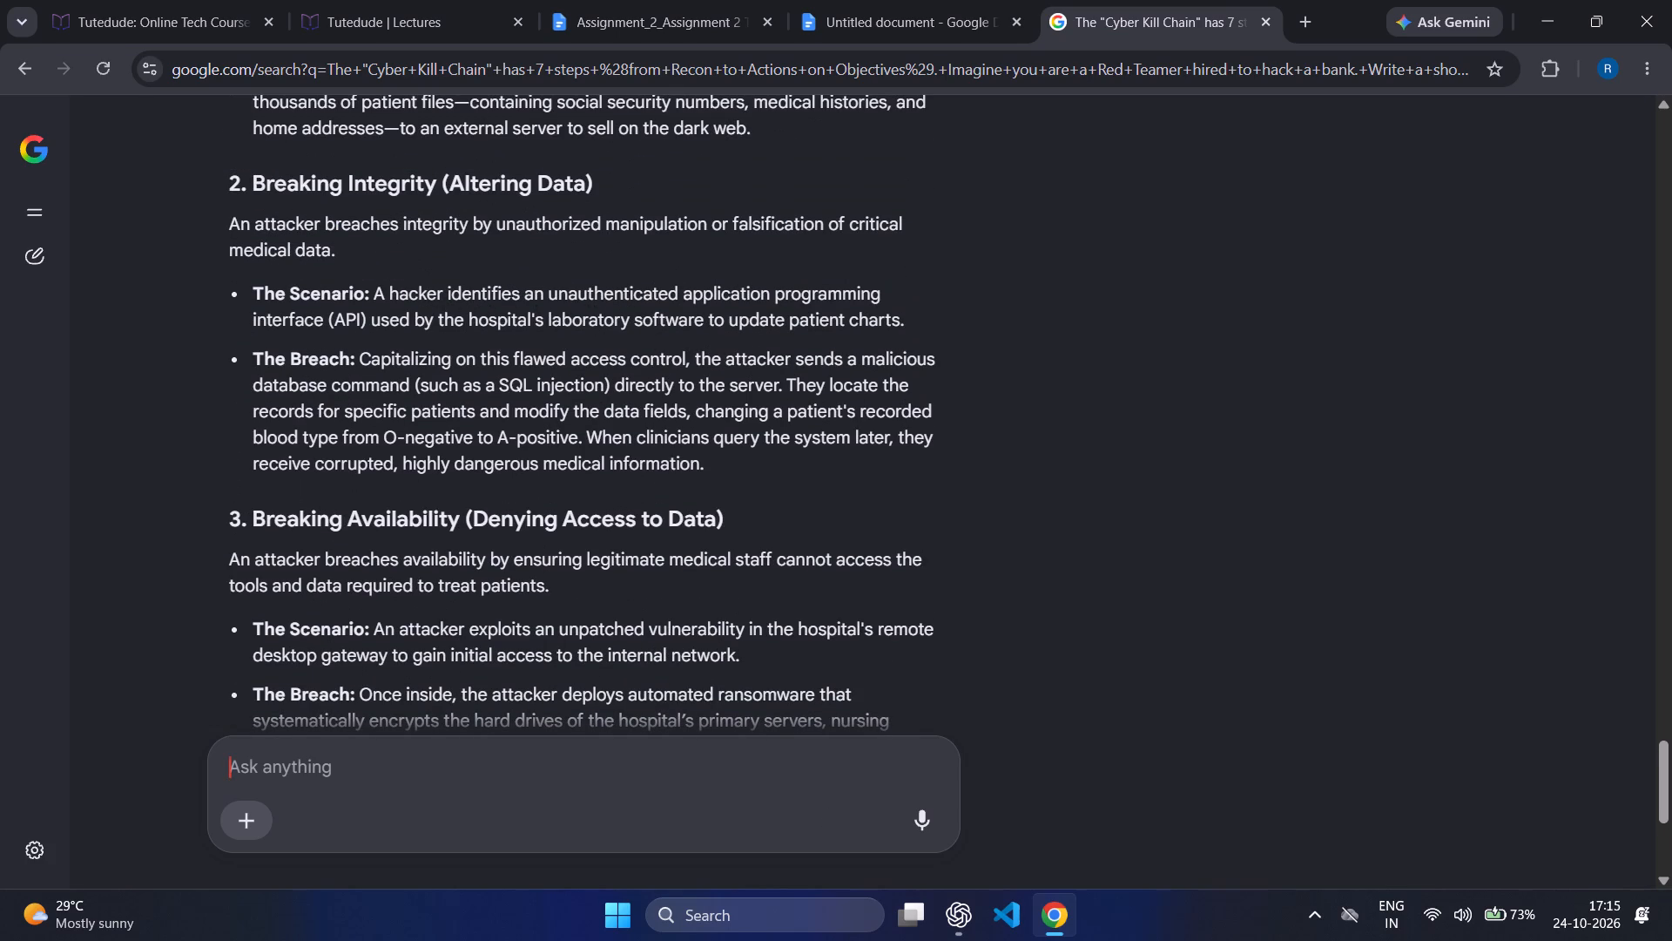
scroll(466, 392, up, 2)
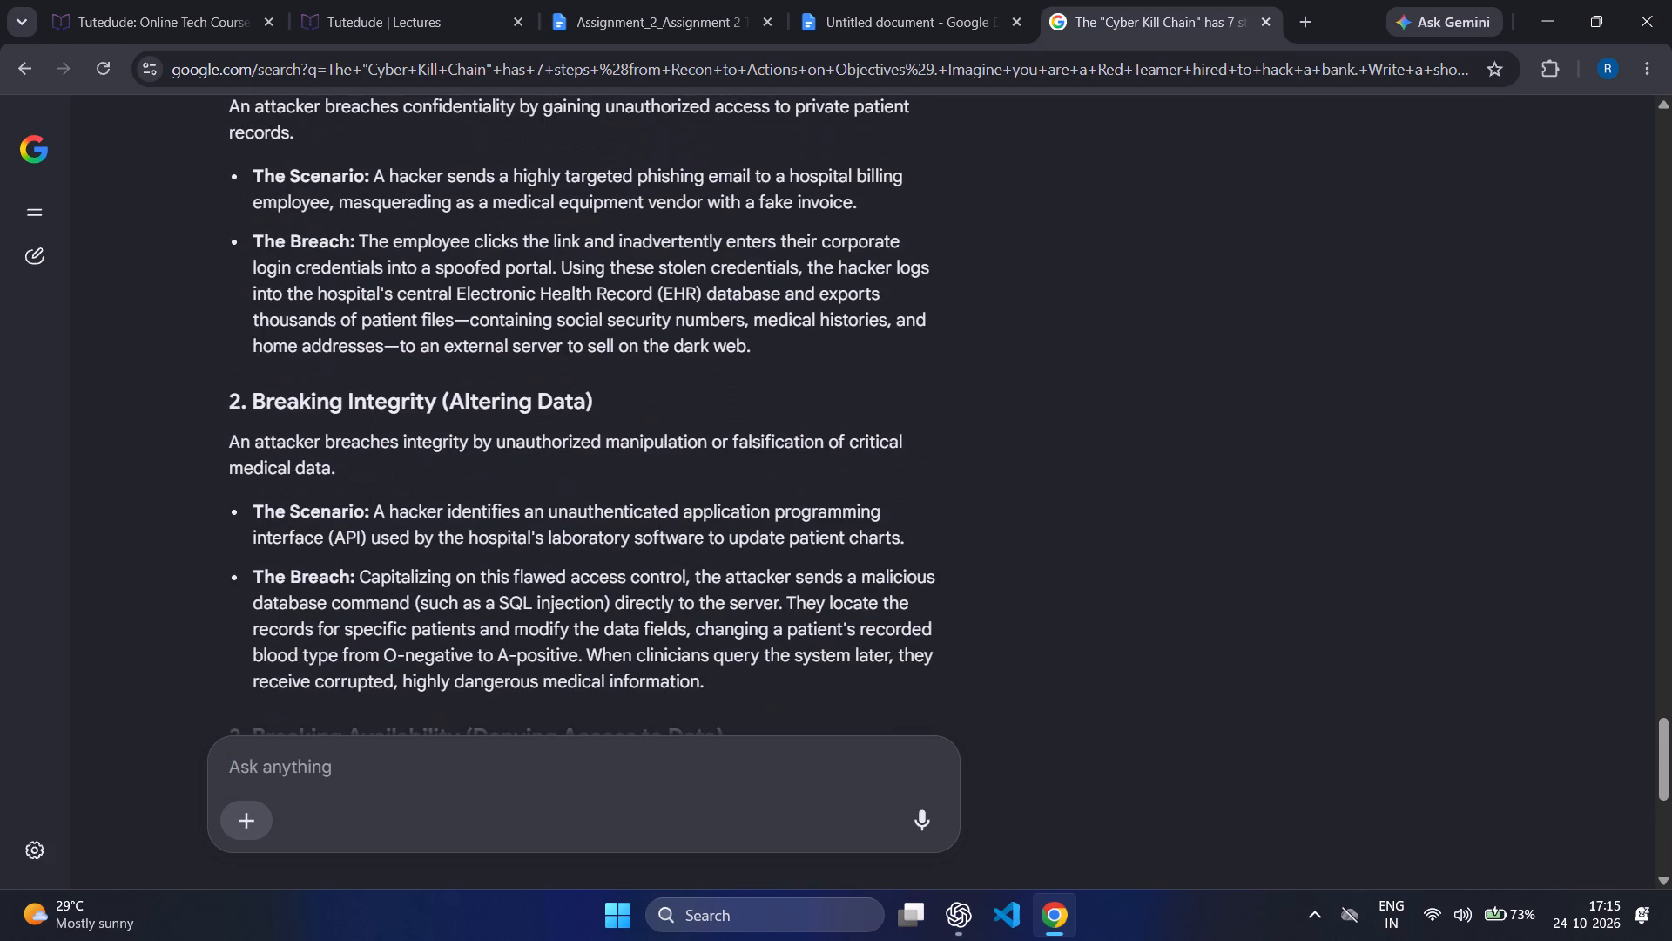
click(608, 22)
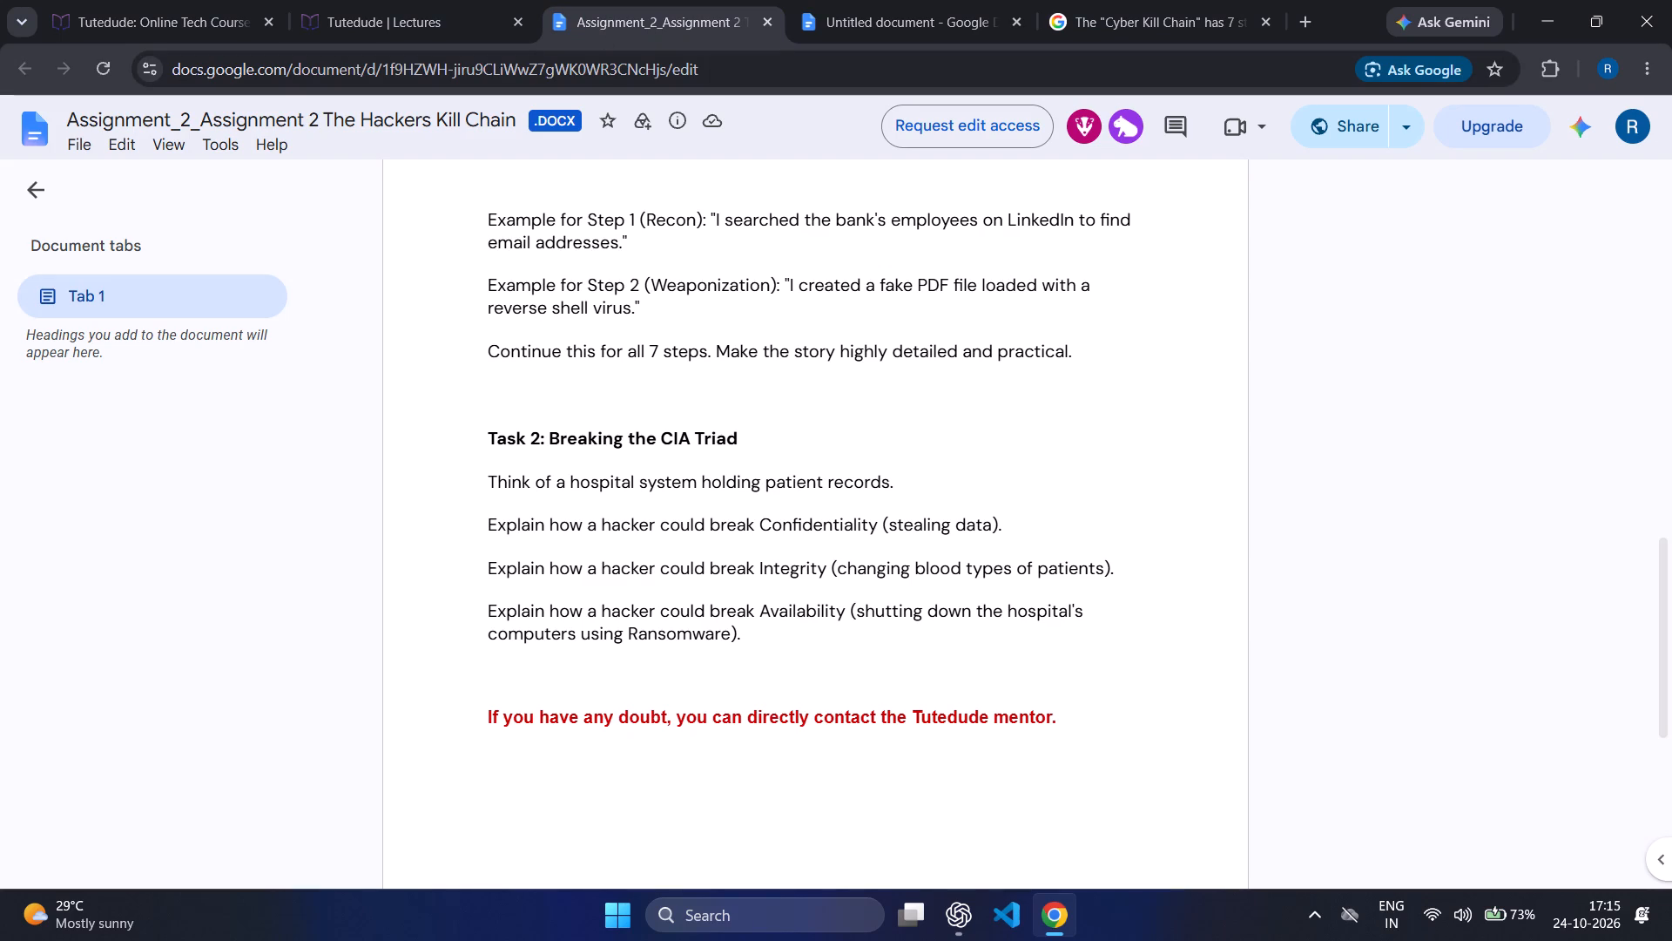
drag(458, 600, 465, 600)
drag(465, 600, 1064, 632)
right_click(1064, 632)
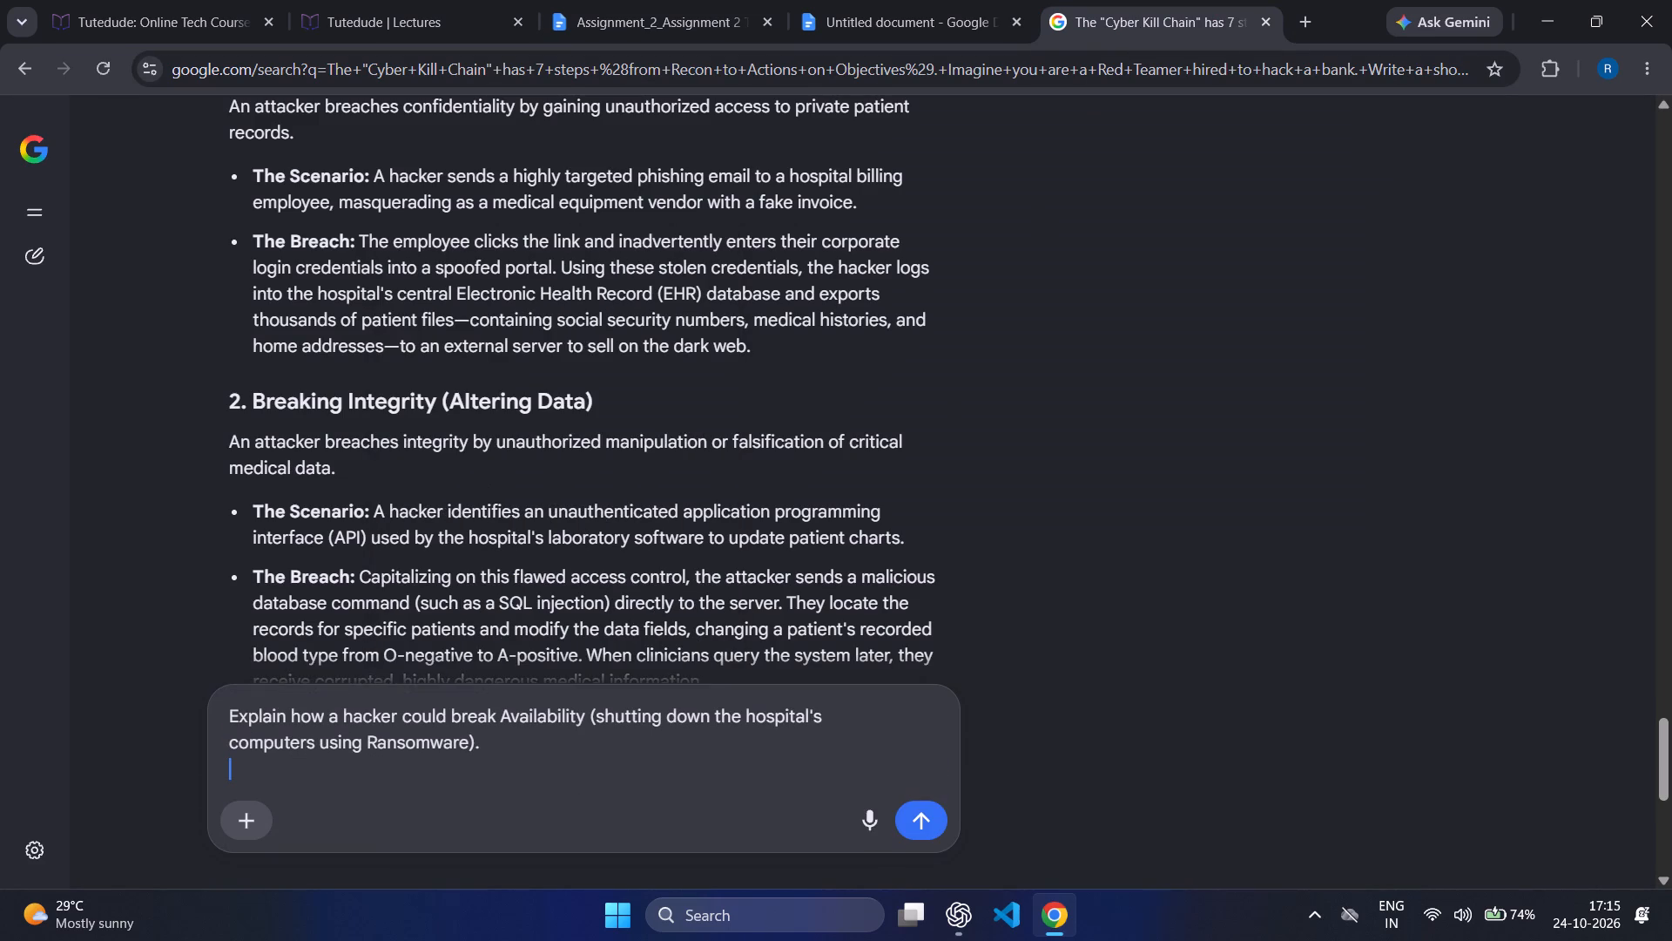
text(ye)
key(space)
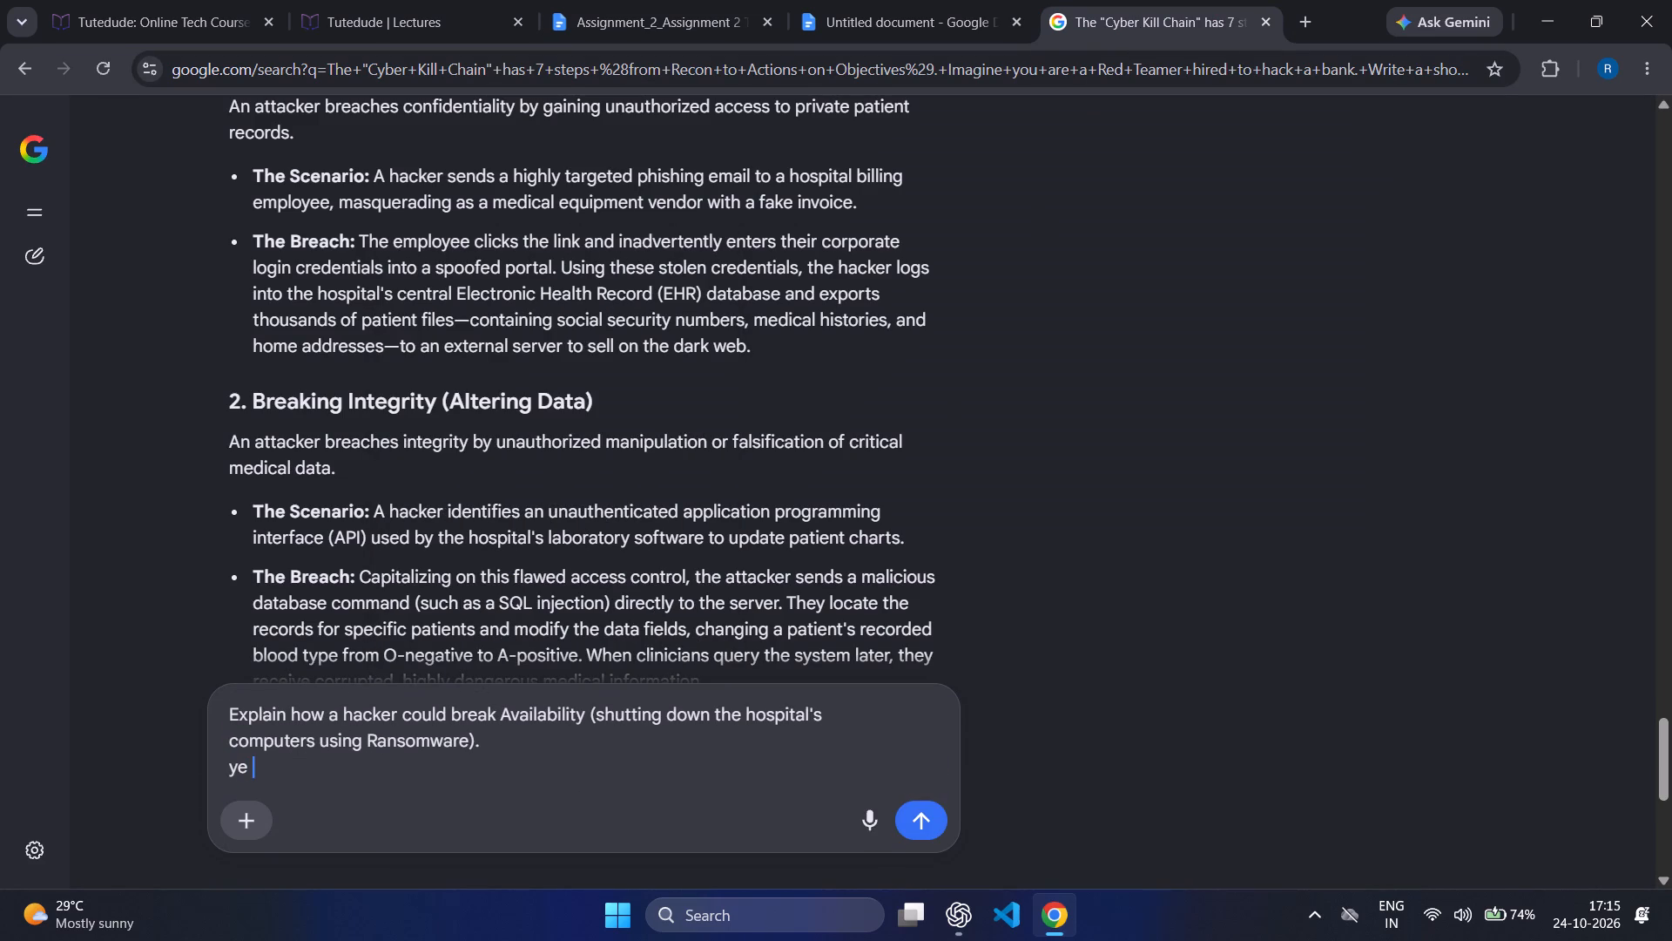
text(kom)
key(BackSpace)
text(n explain karega)
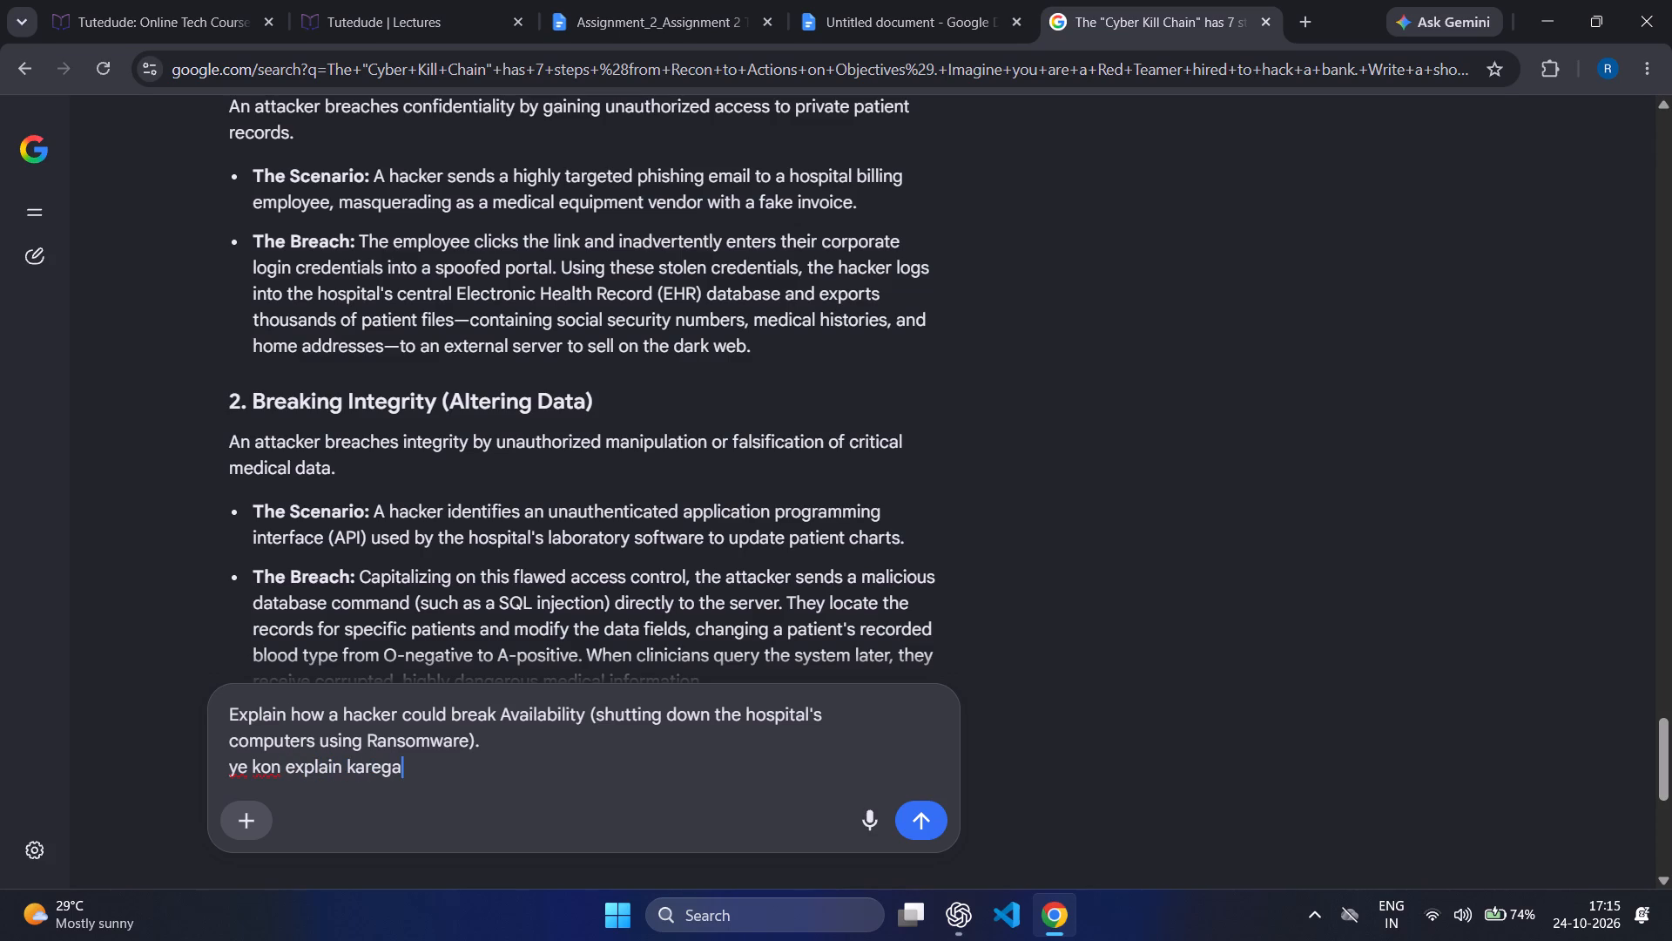
key(Return)
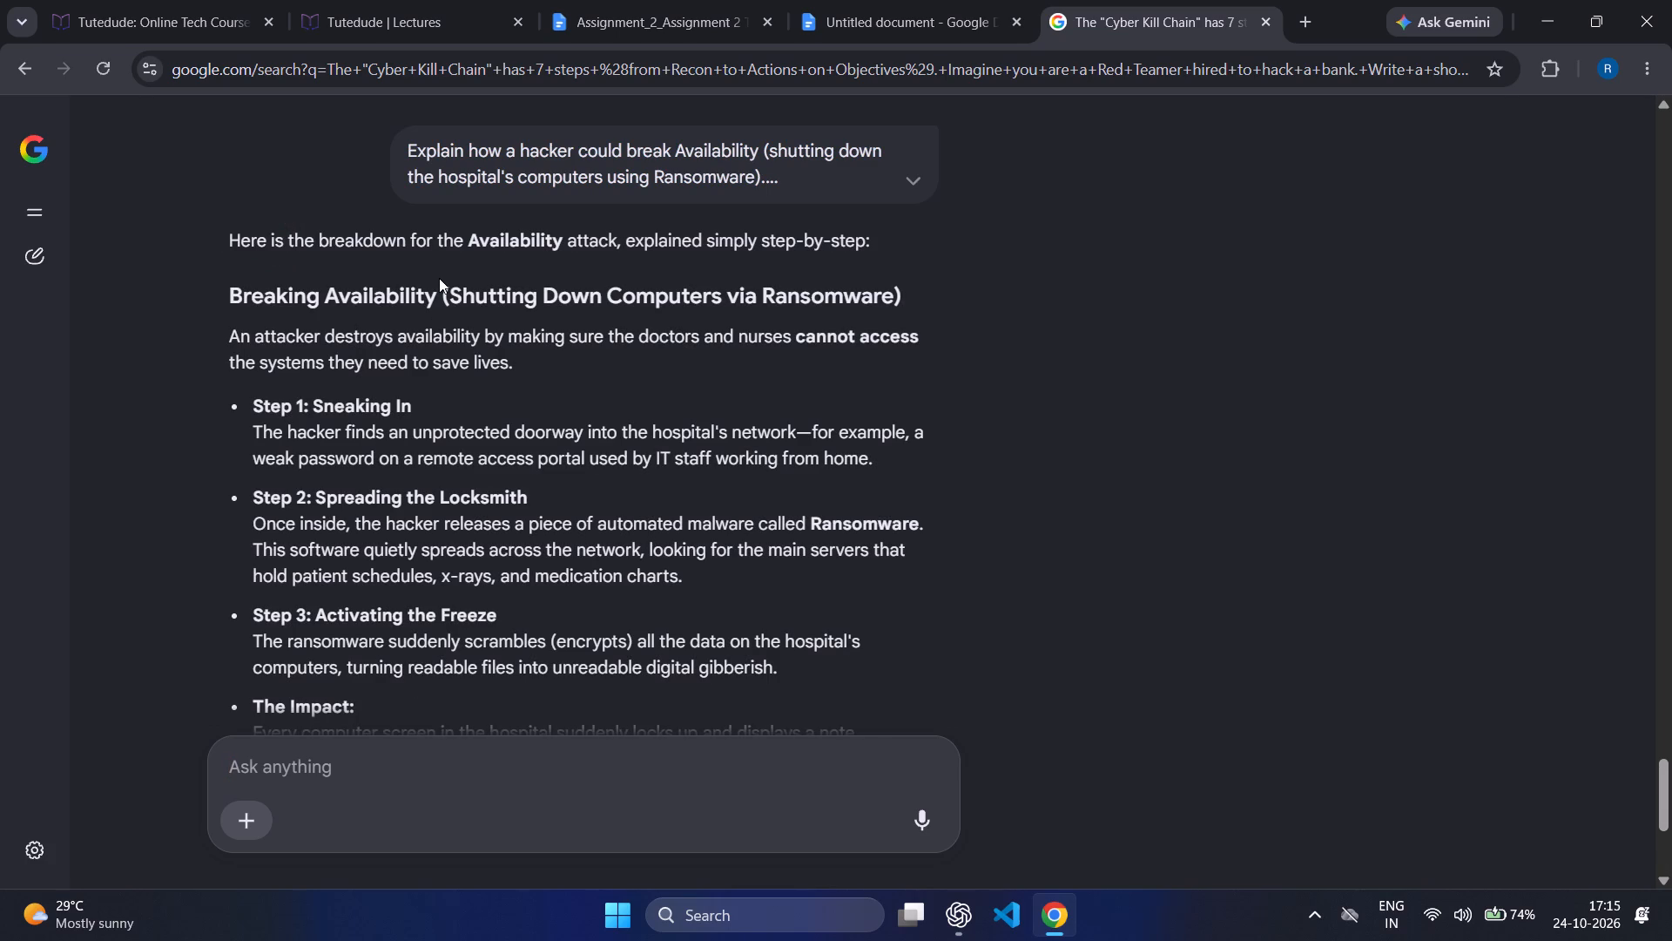
Read the new ransomware Availability answer and compare it with the Availability section of the earlier hospital answer.
scroll(441, 278, up, 9)
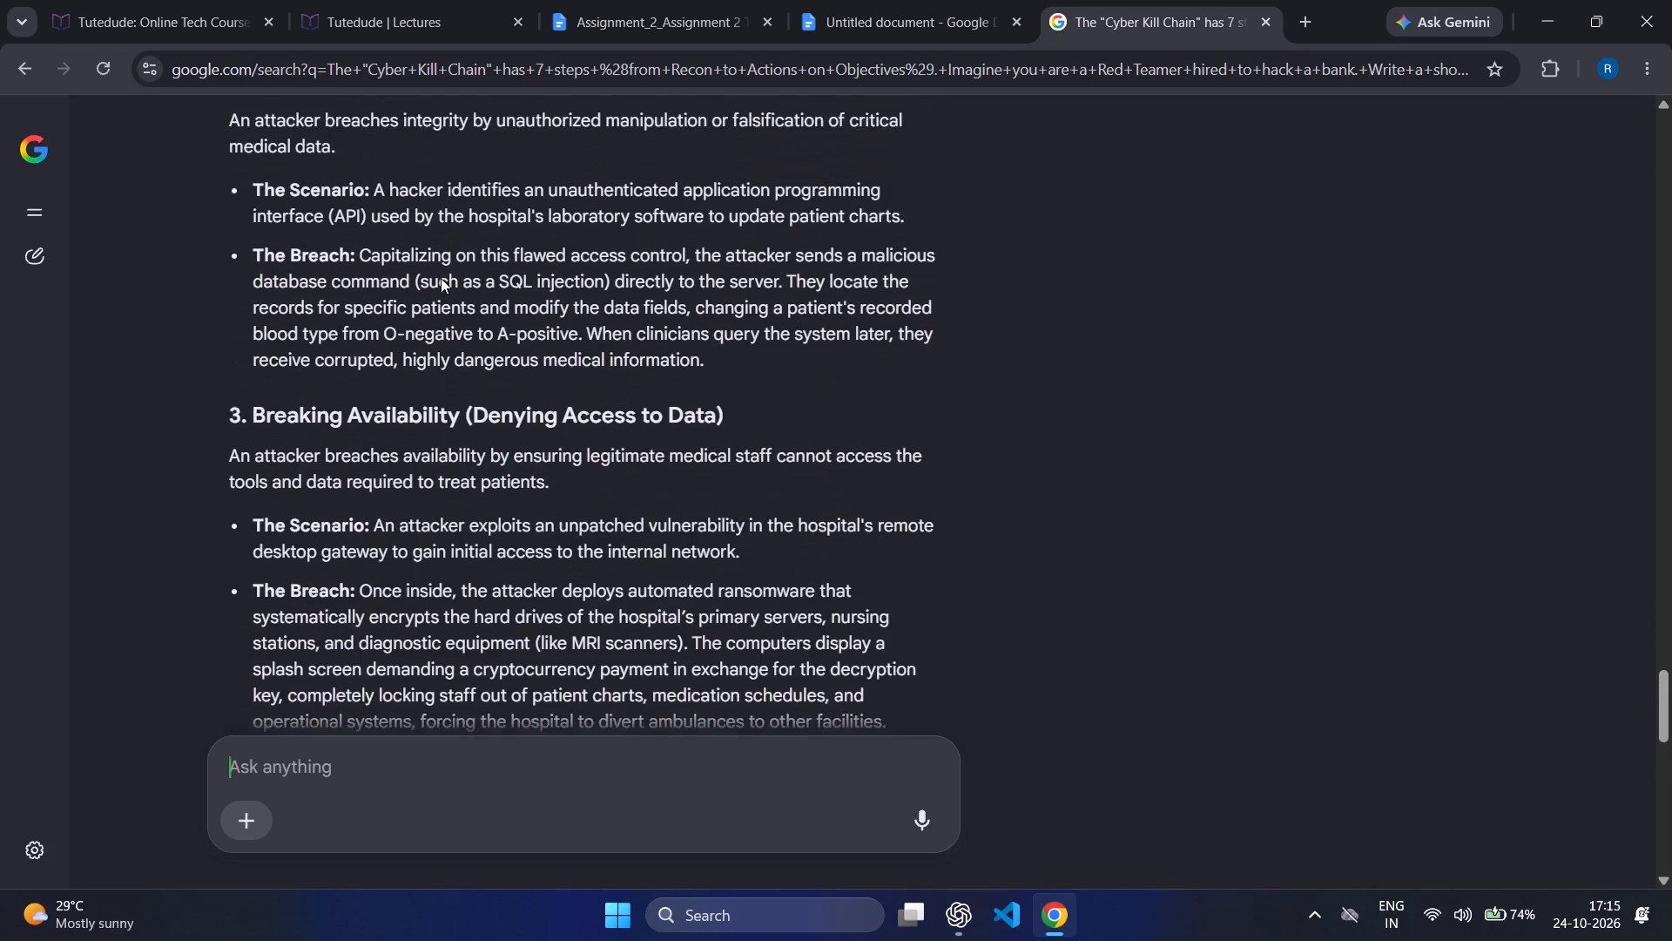
scroll(441, 278, up, 1)
scroll(441, 278, down, 2)
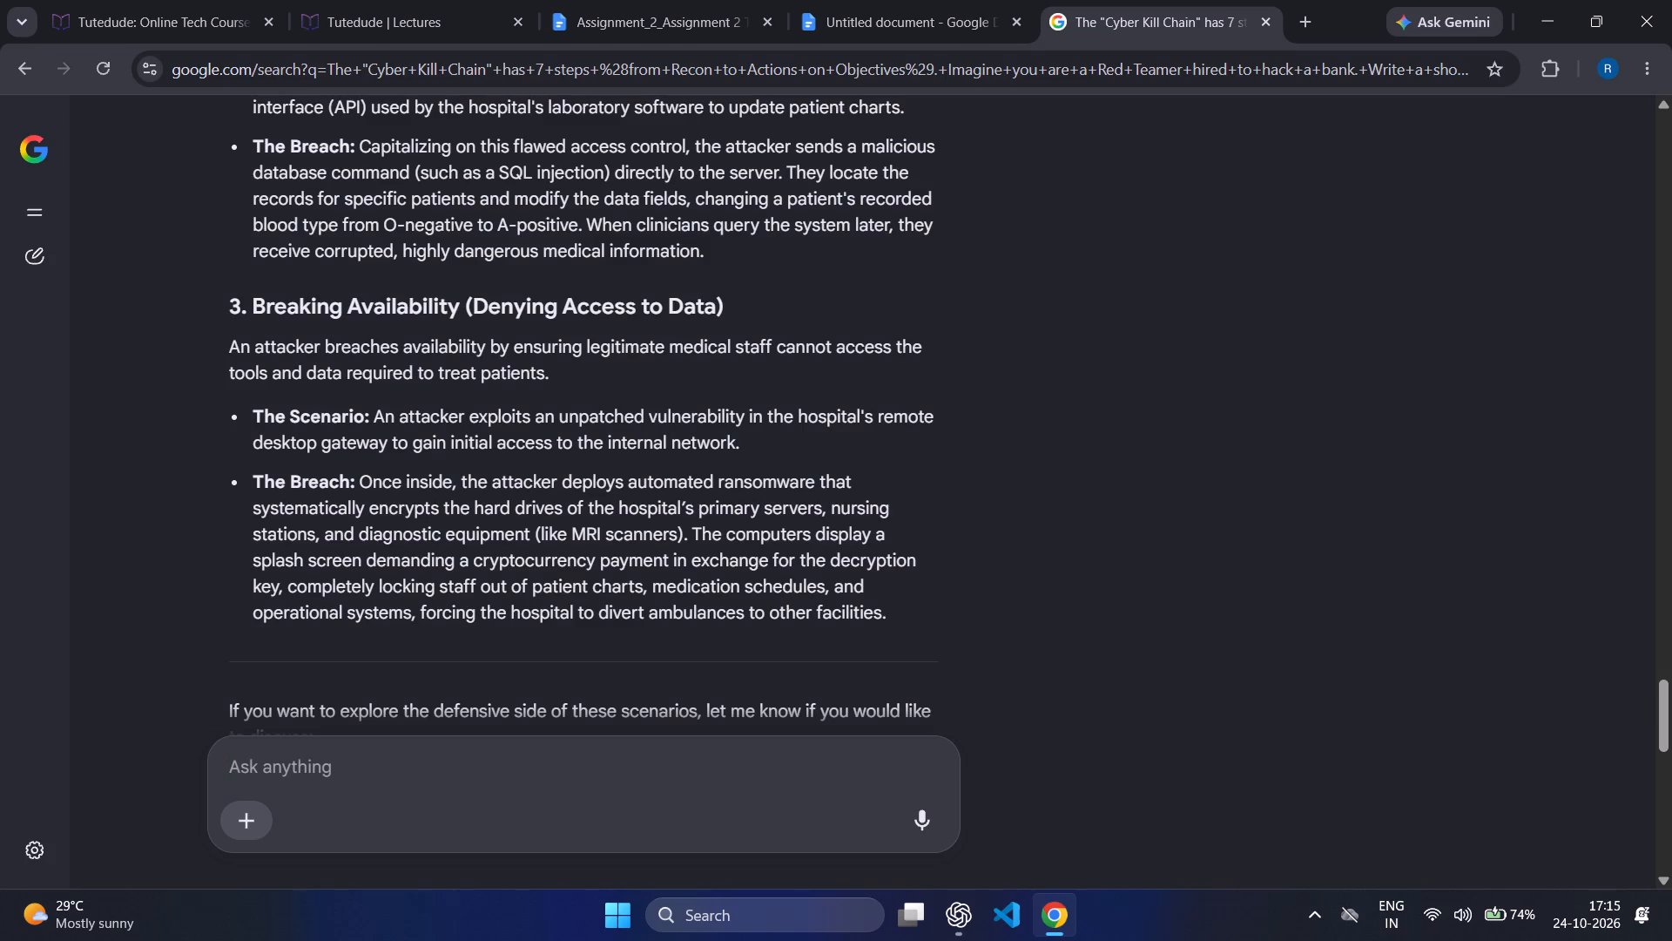
scroll(489, 531, down, 8)
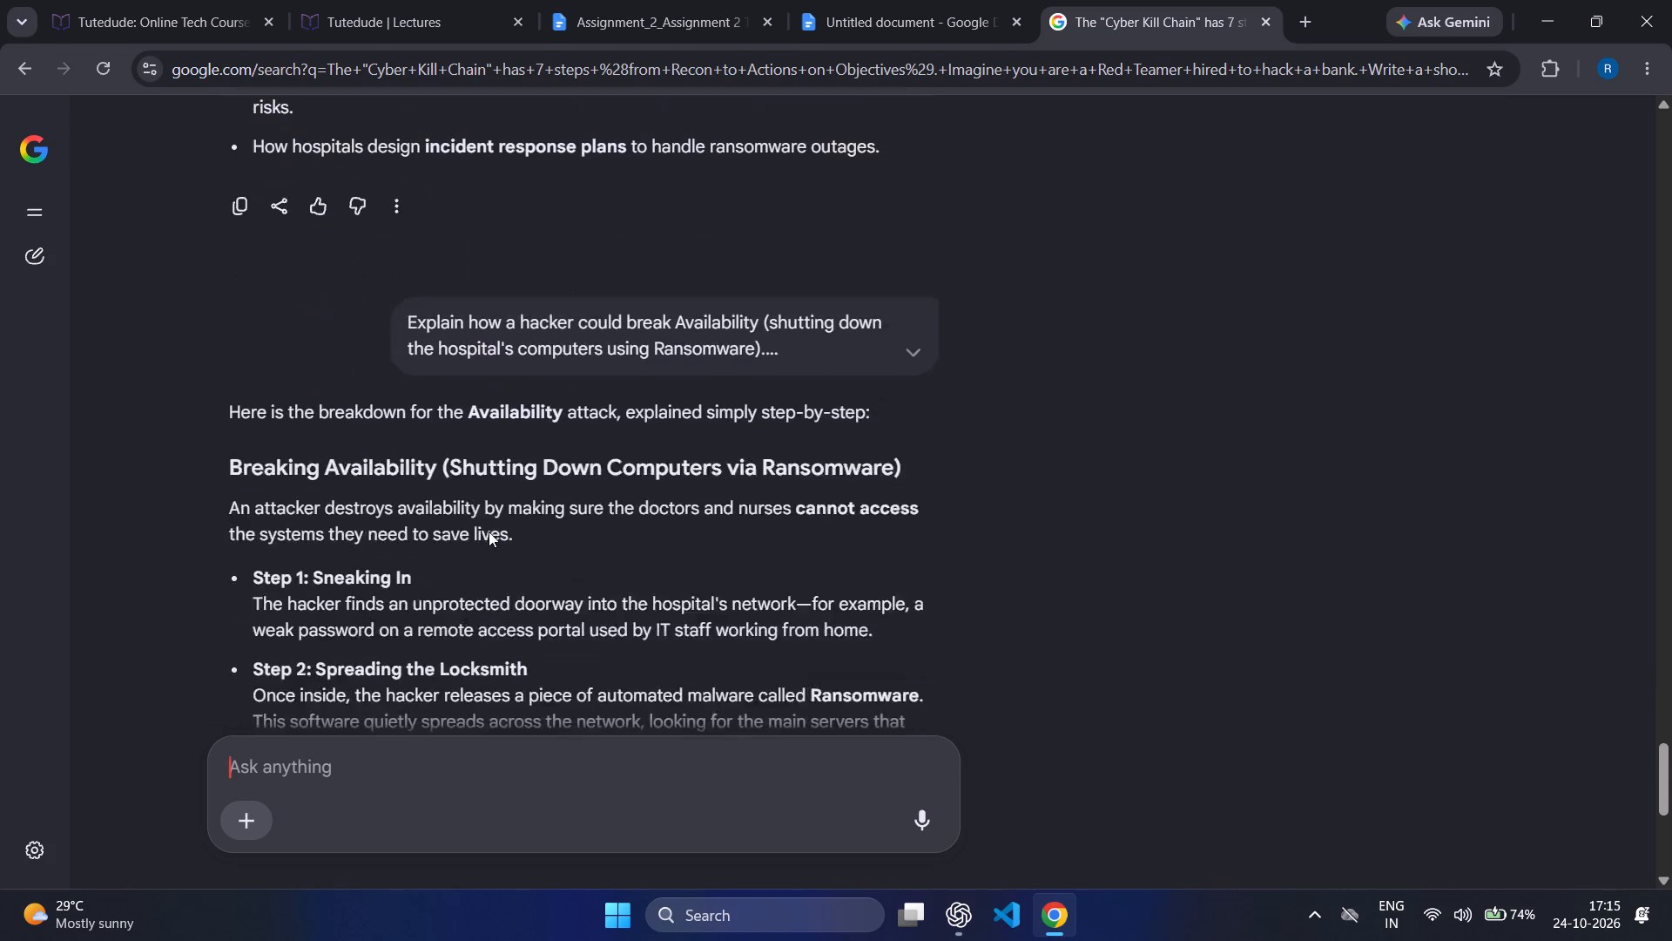
scroll(489, 530, down, 1)
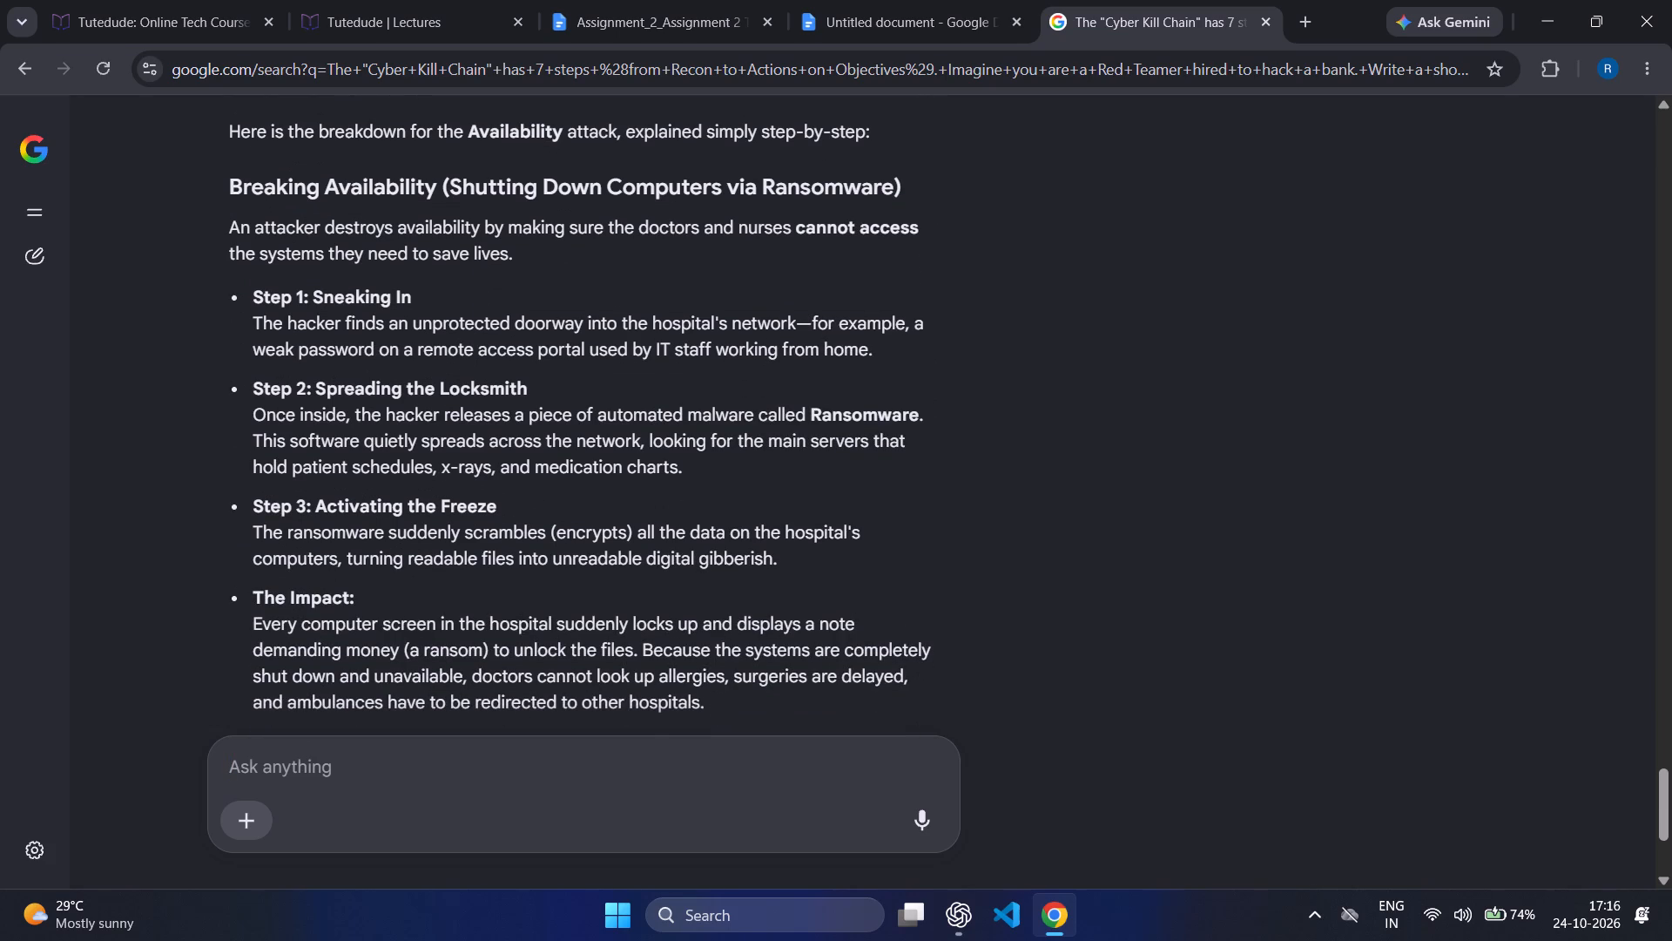
scroll(490, 529, down, 1)
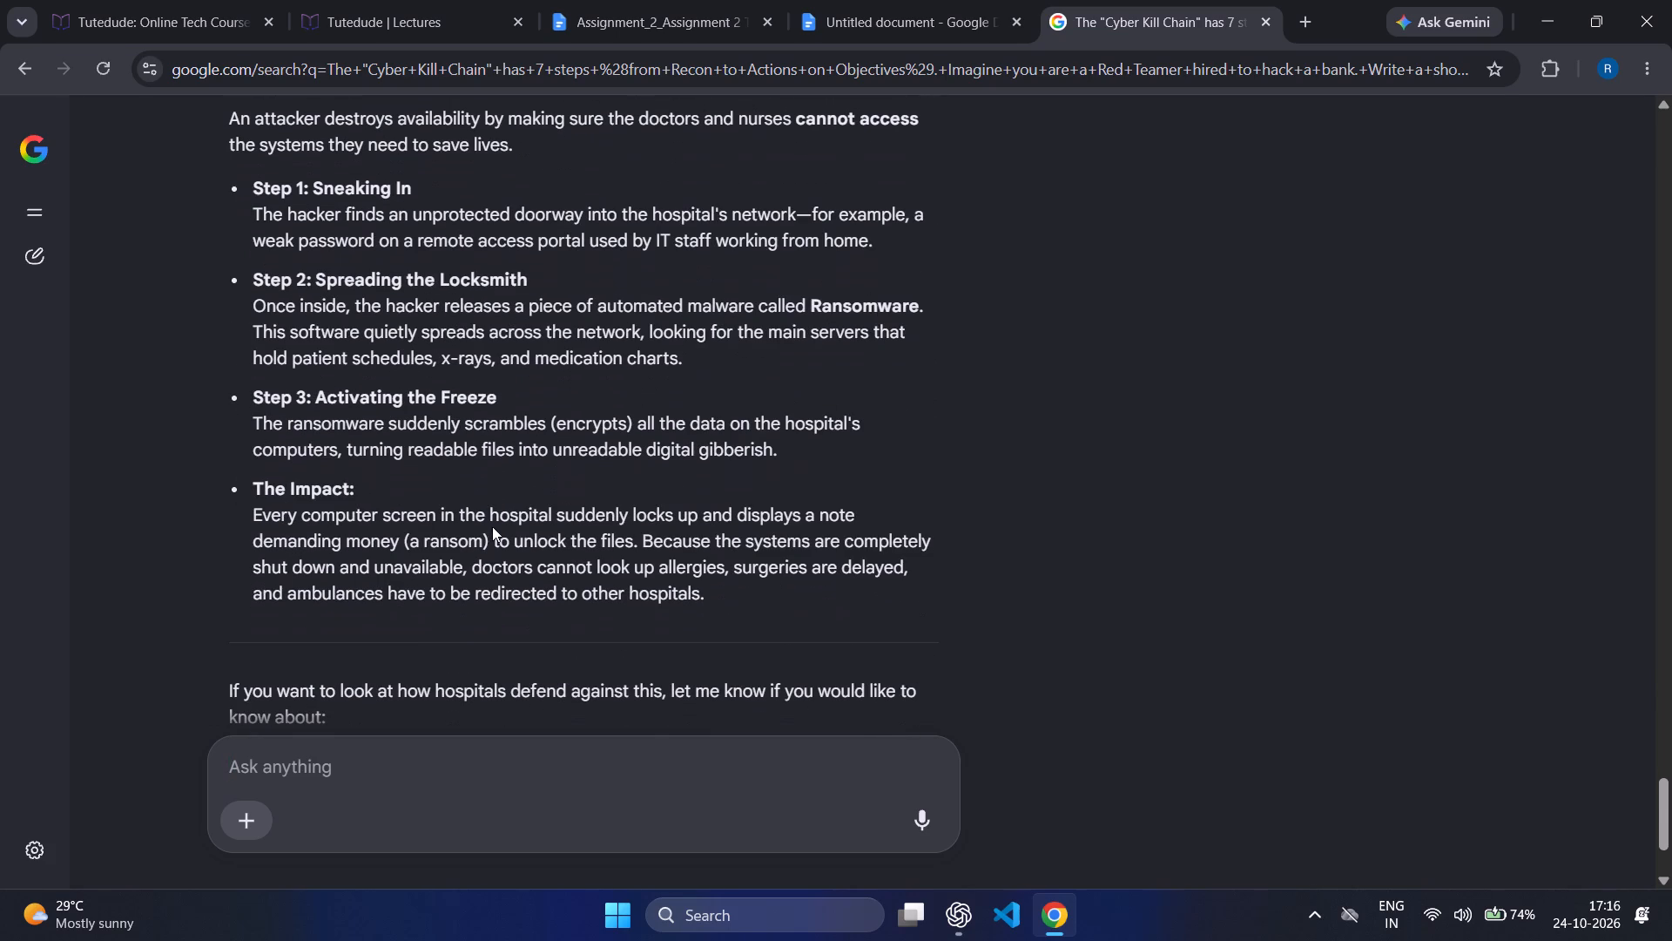
scroll(492, 526, down, 3)
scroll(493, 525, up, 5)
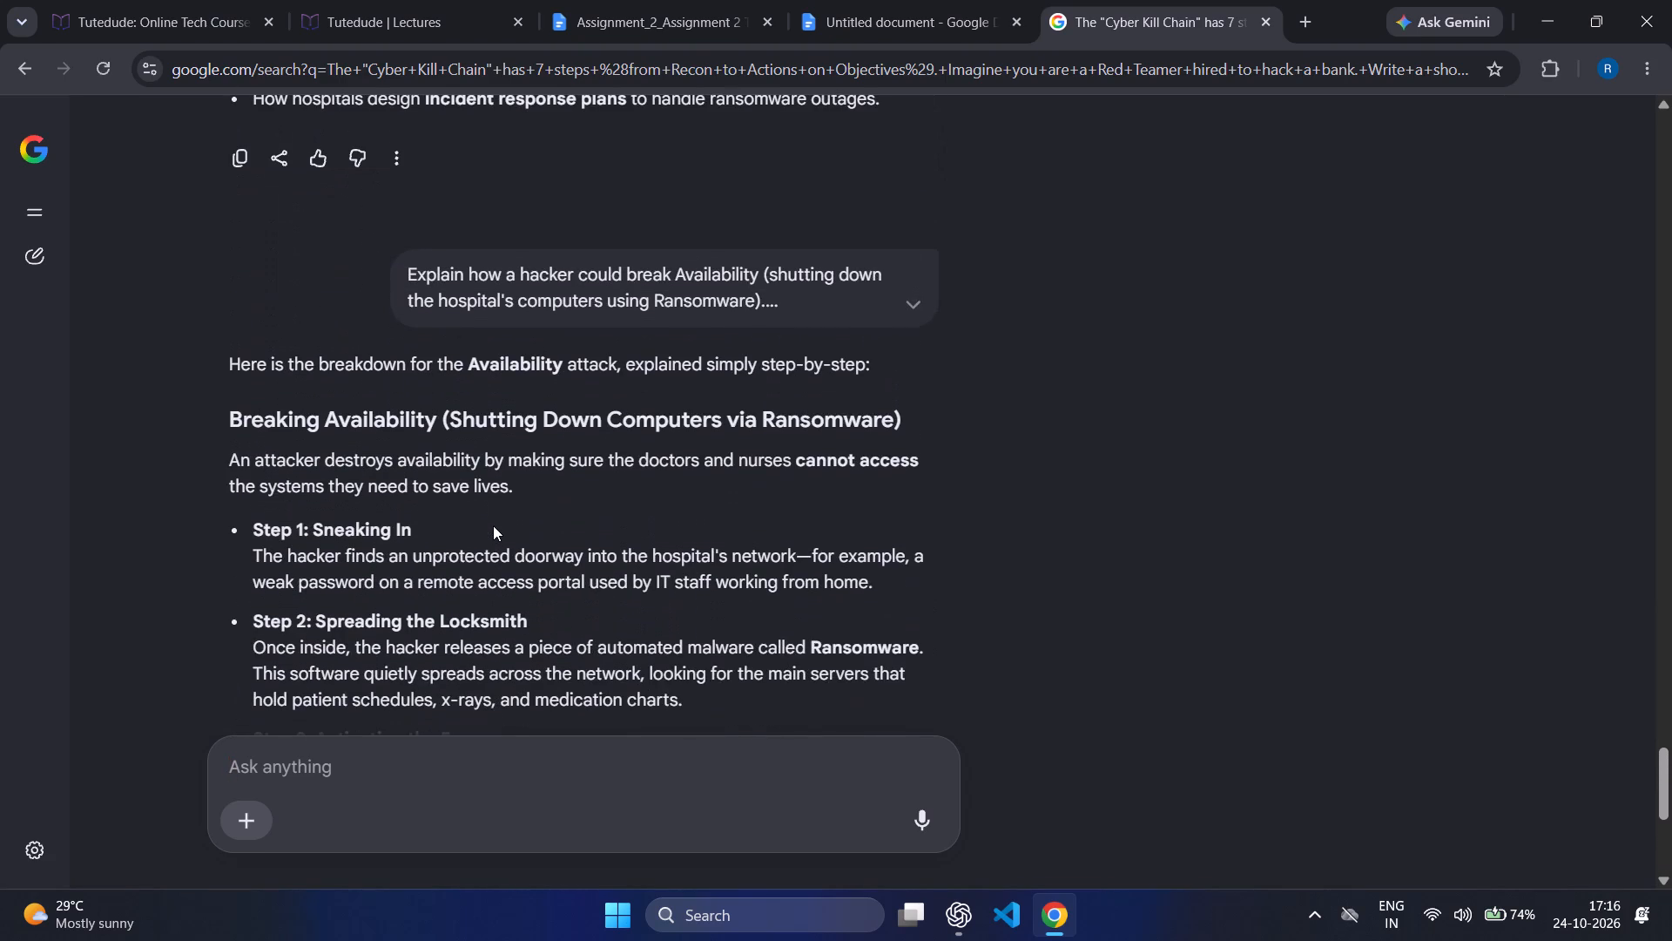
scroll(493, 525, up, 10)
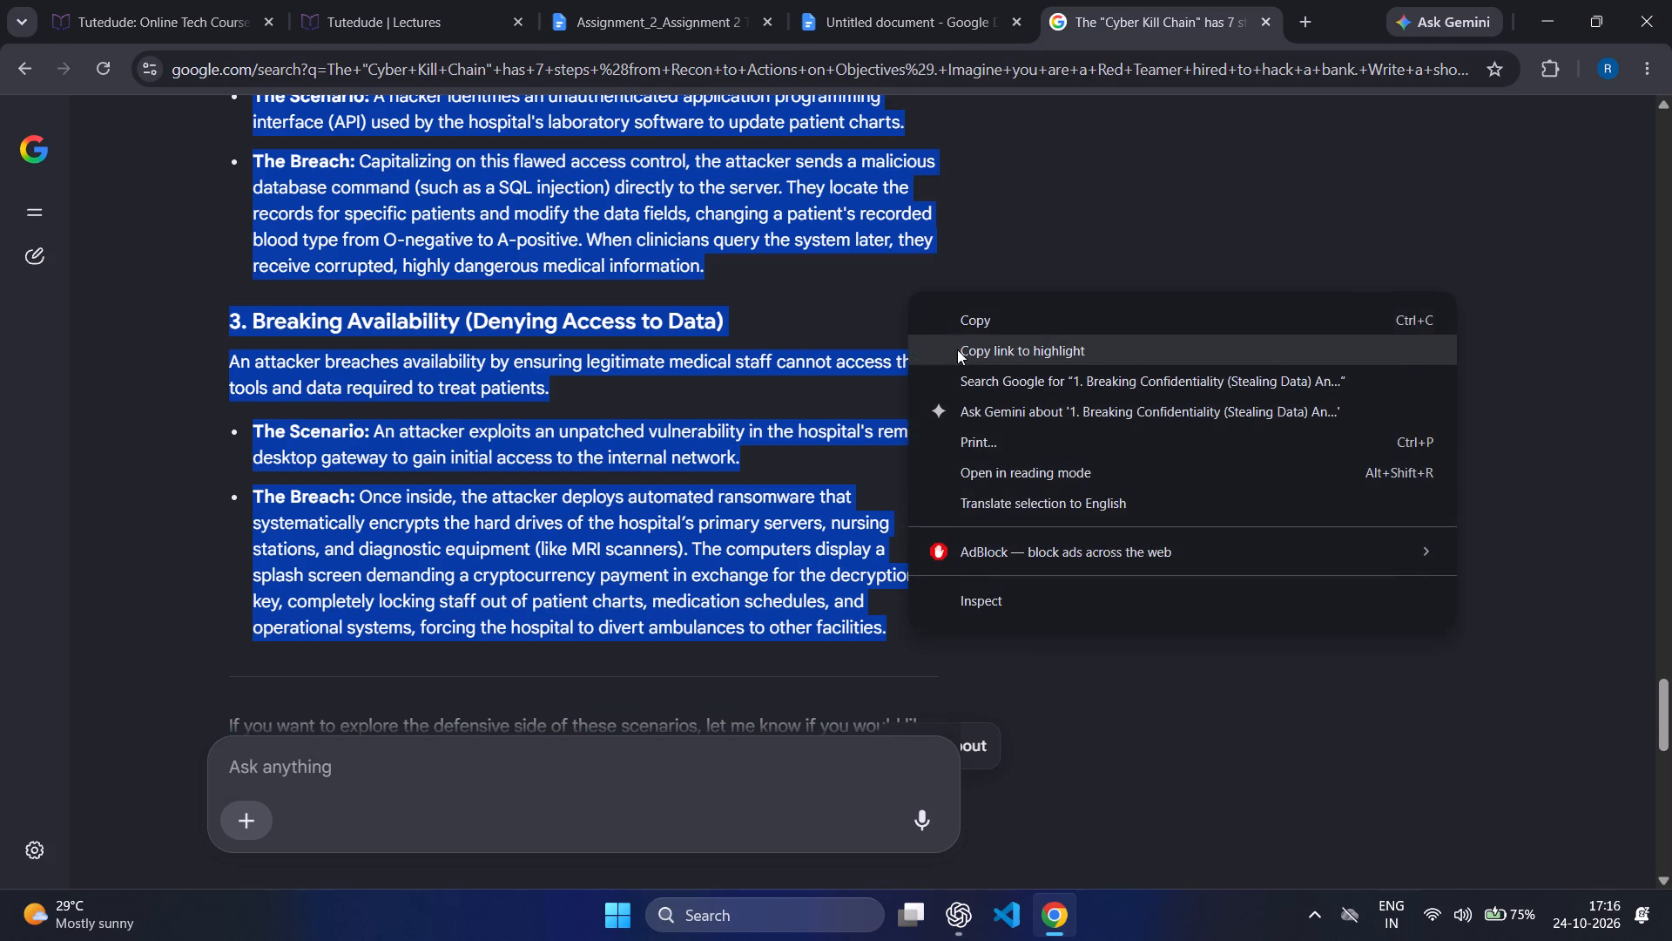
click(961, 330)
Paste the copied CIA answer under the "Task 2: Breaking the CIA Triad" heading in the untitled document, keeping its formatting.
click(641, 28)
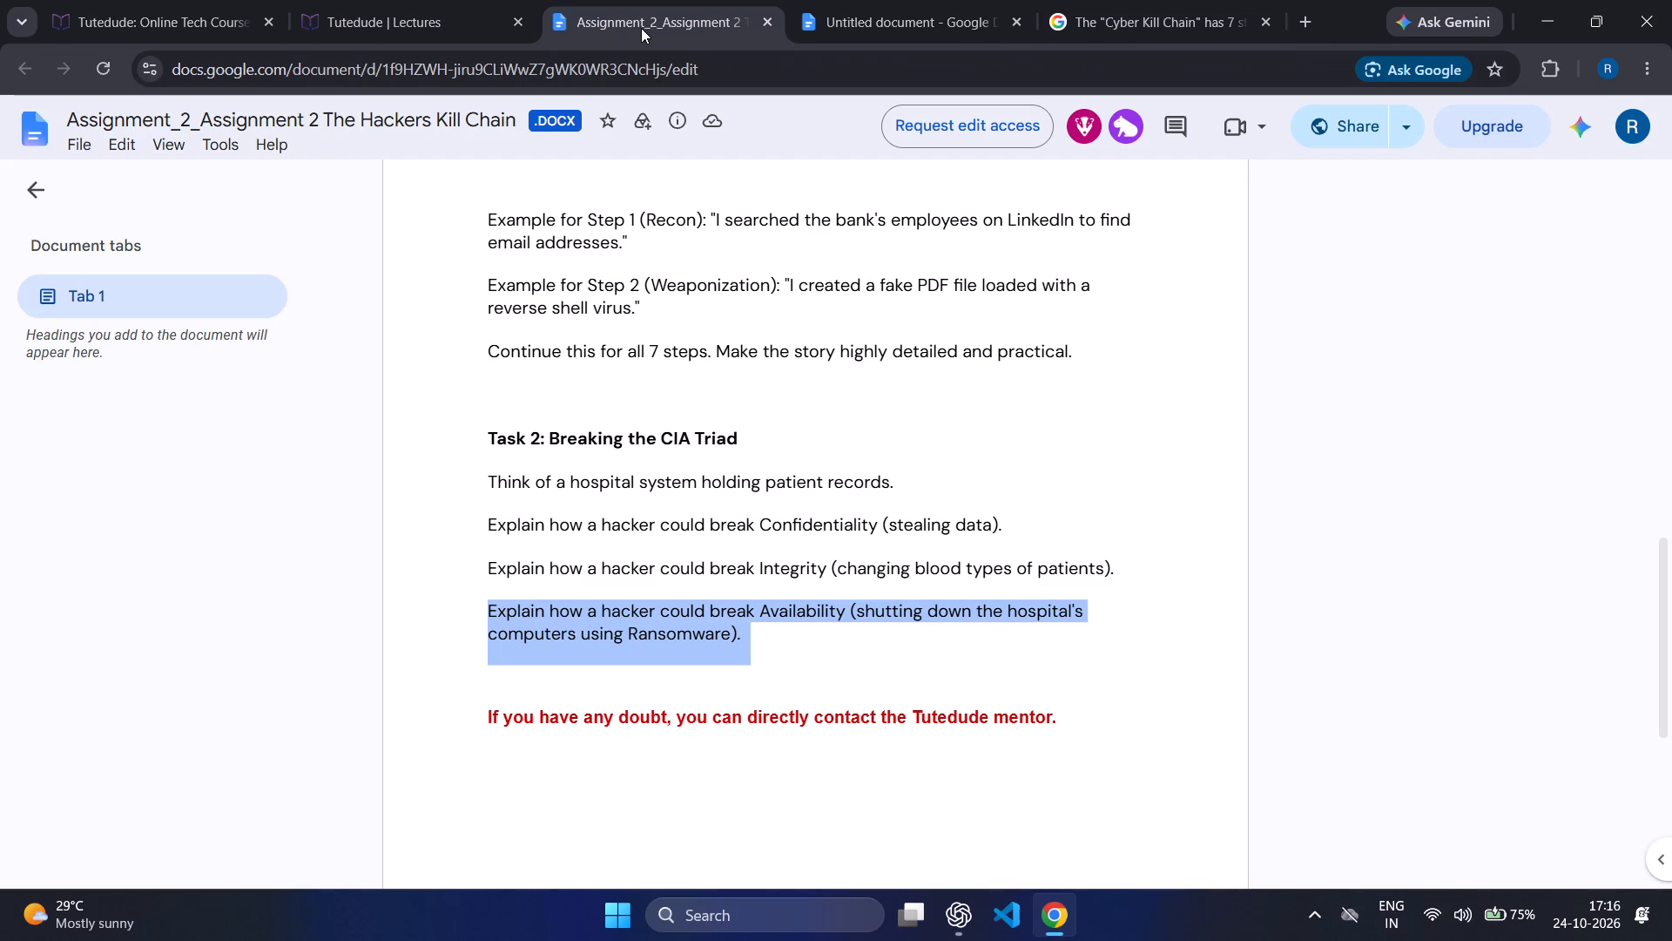
click(886, 27)
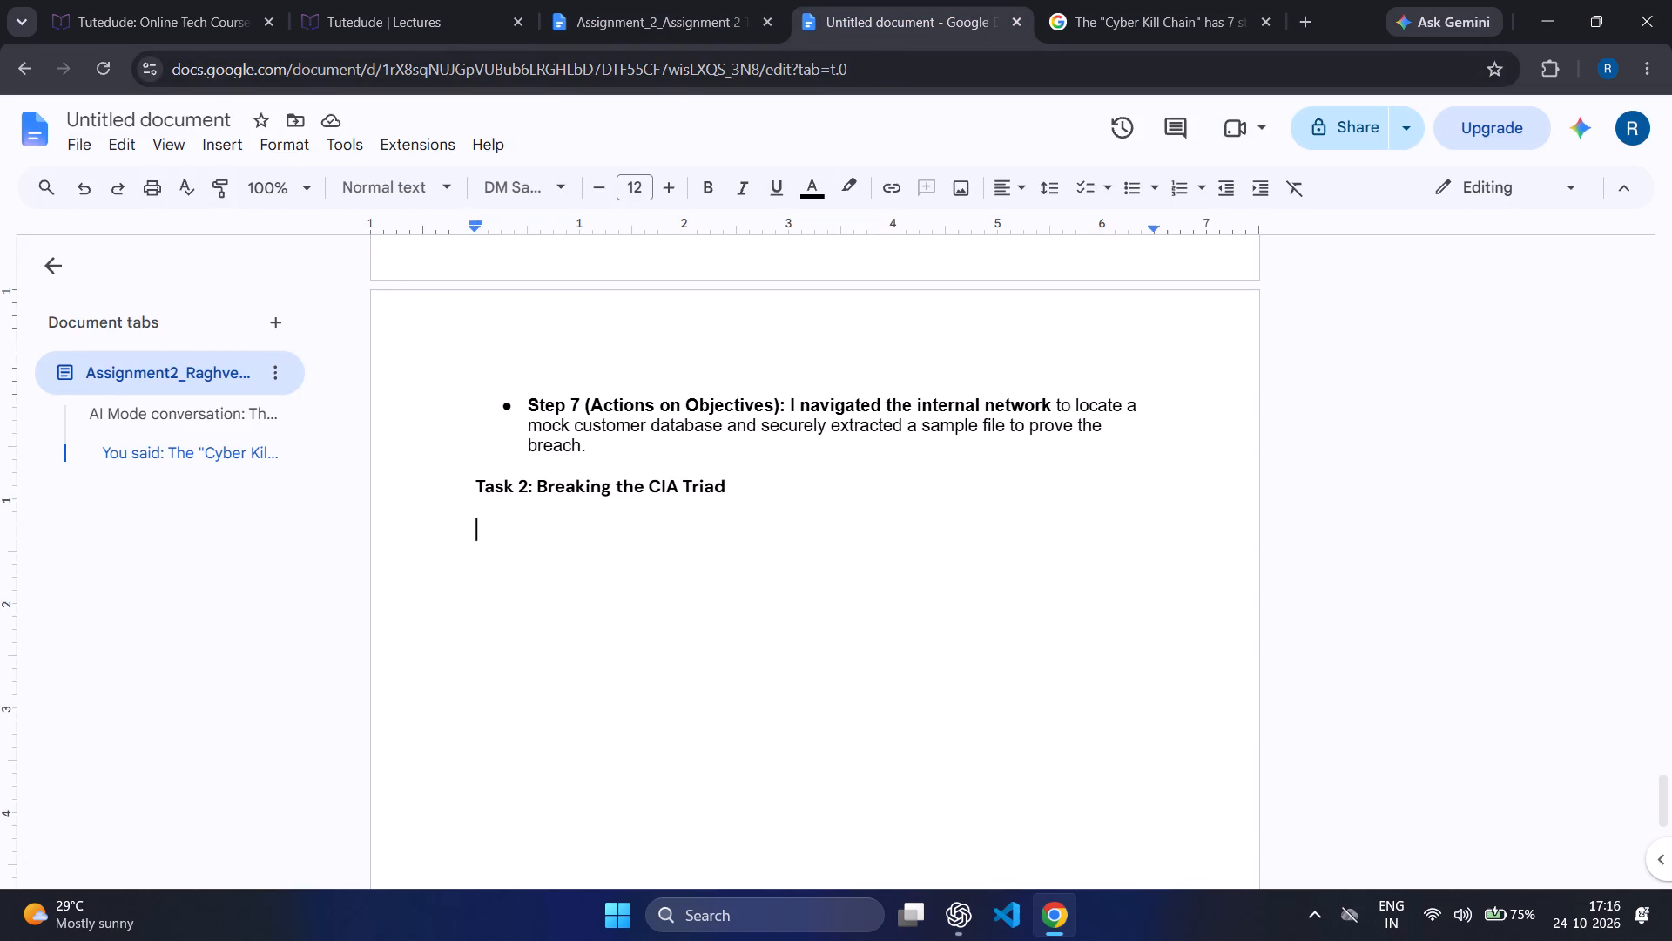
click(505, 524)
right_click(504, 524)
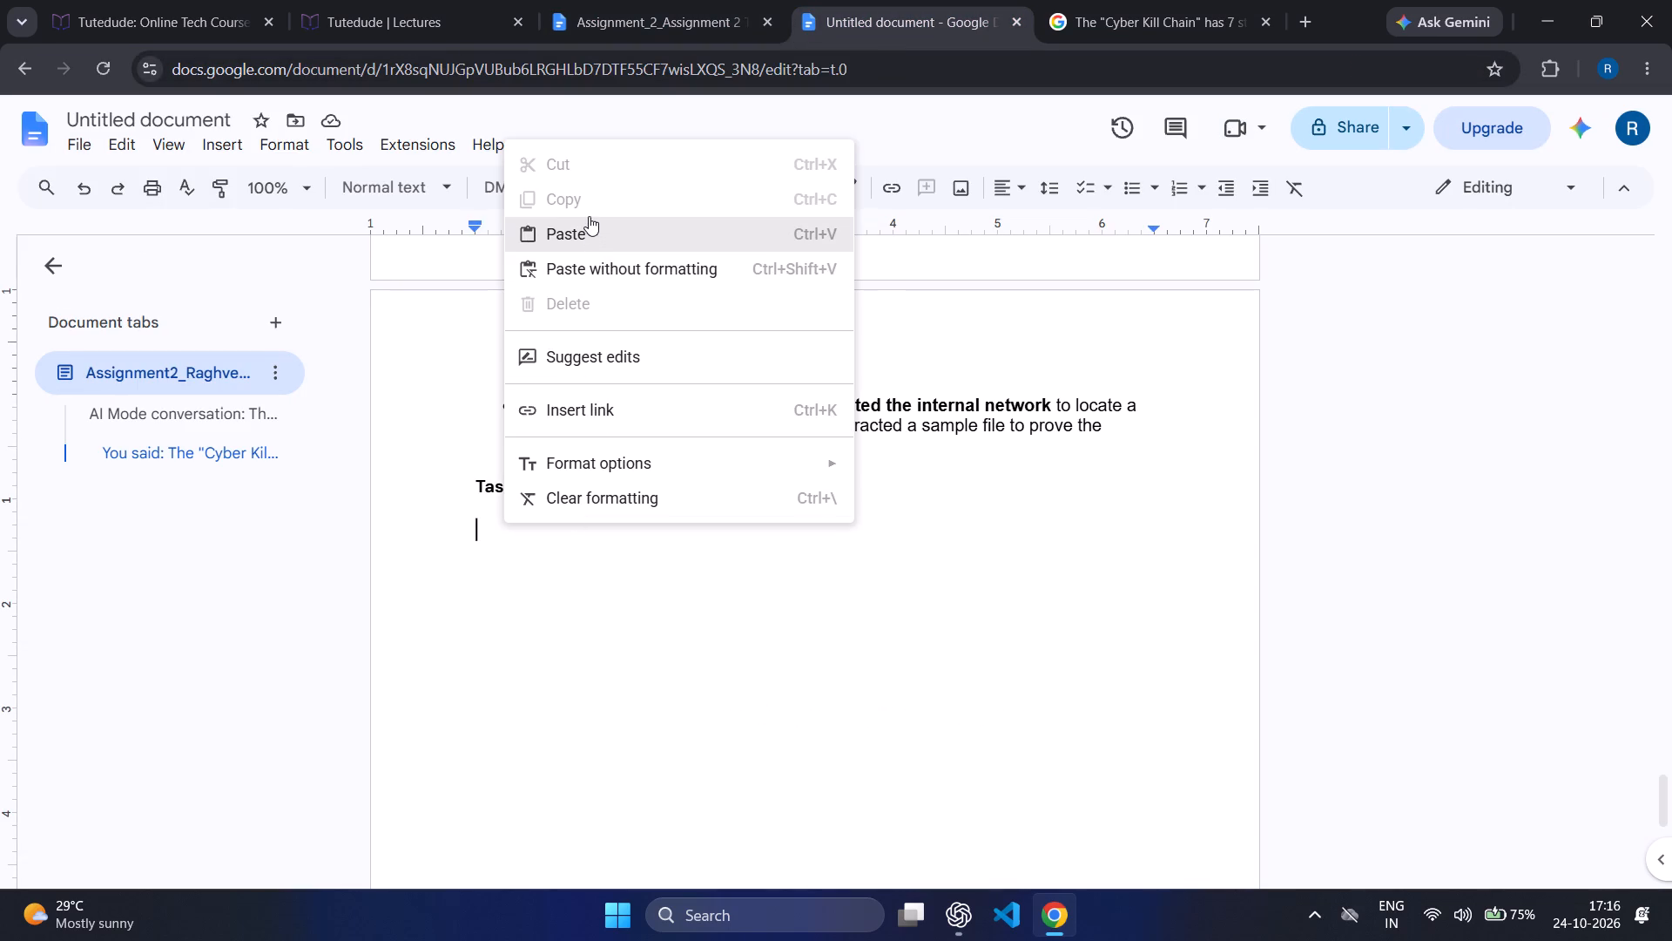
click(575, 569)
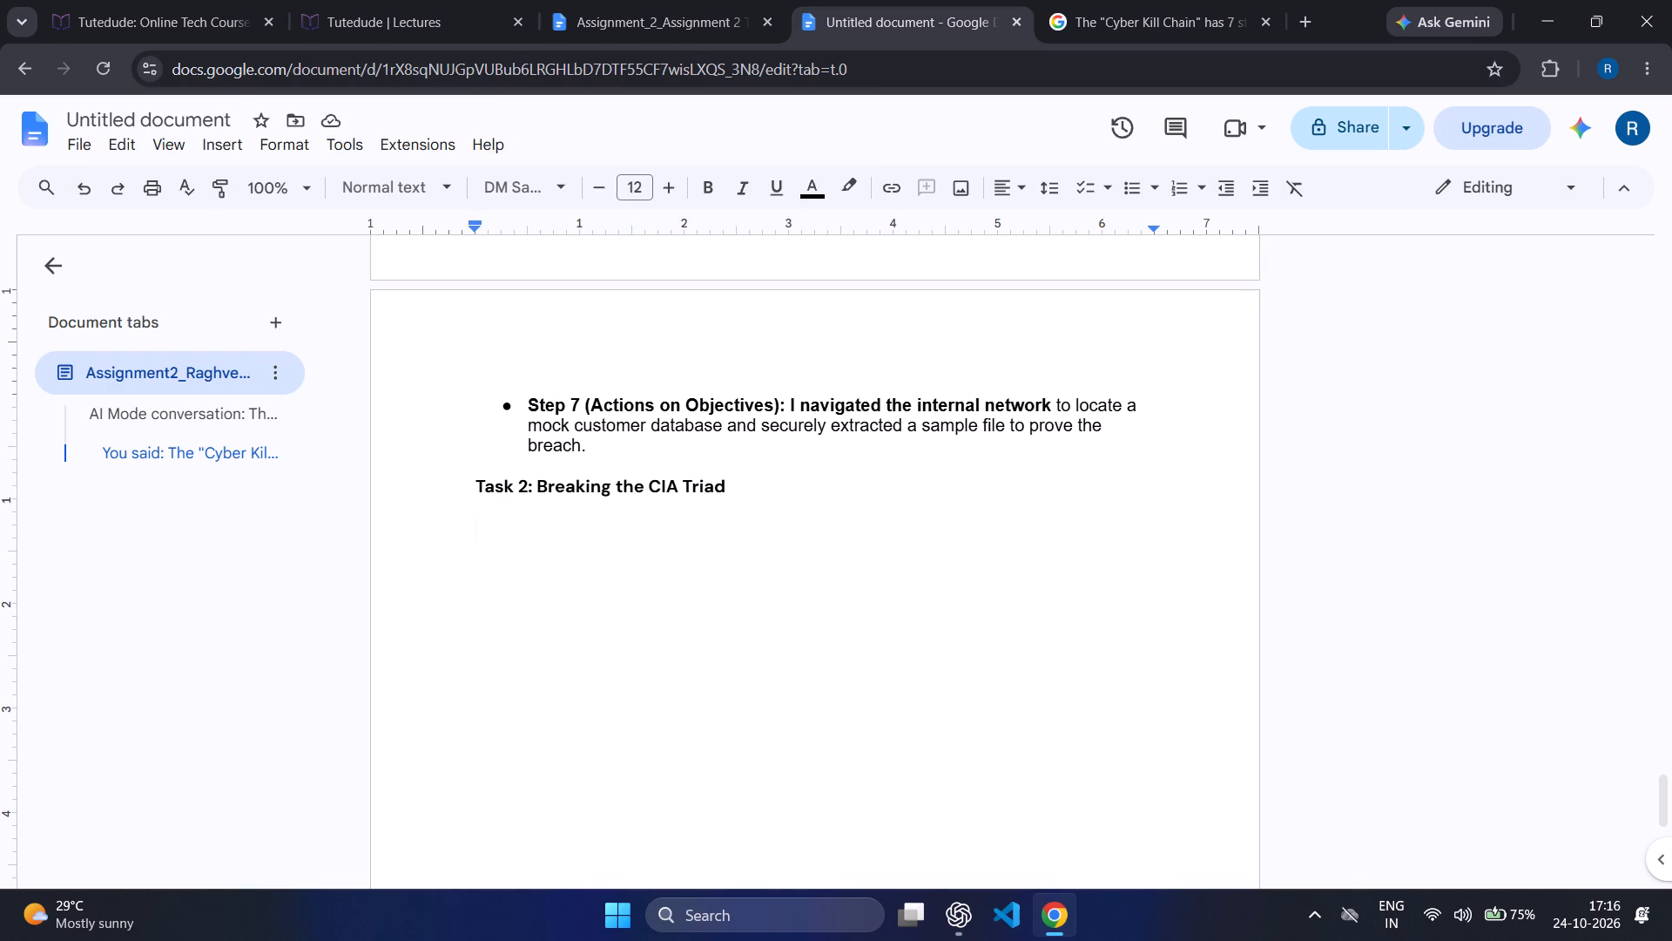
right_click(520, 541)
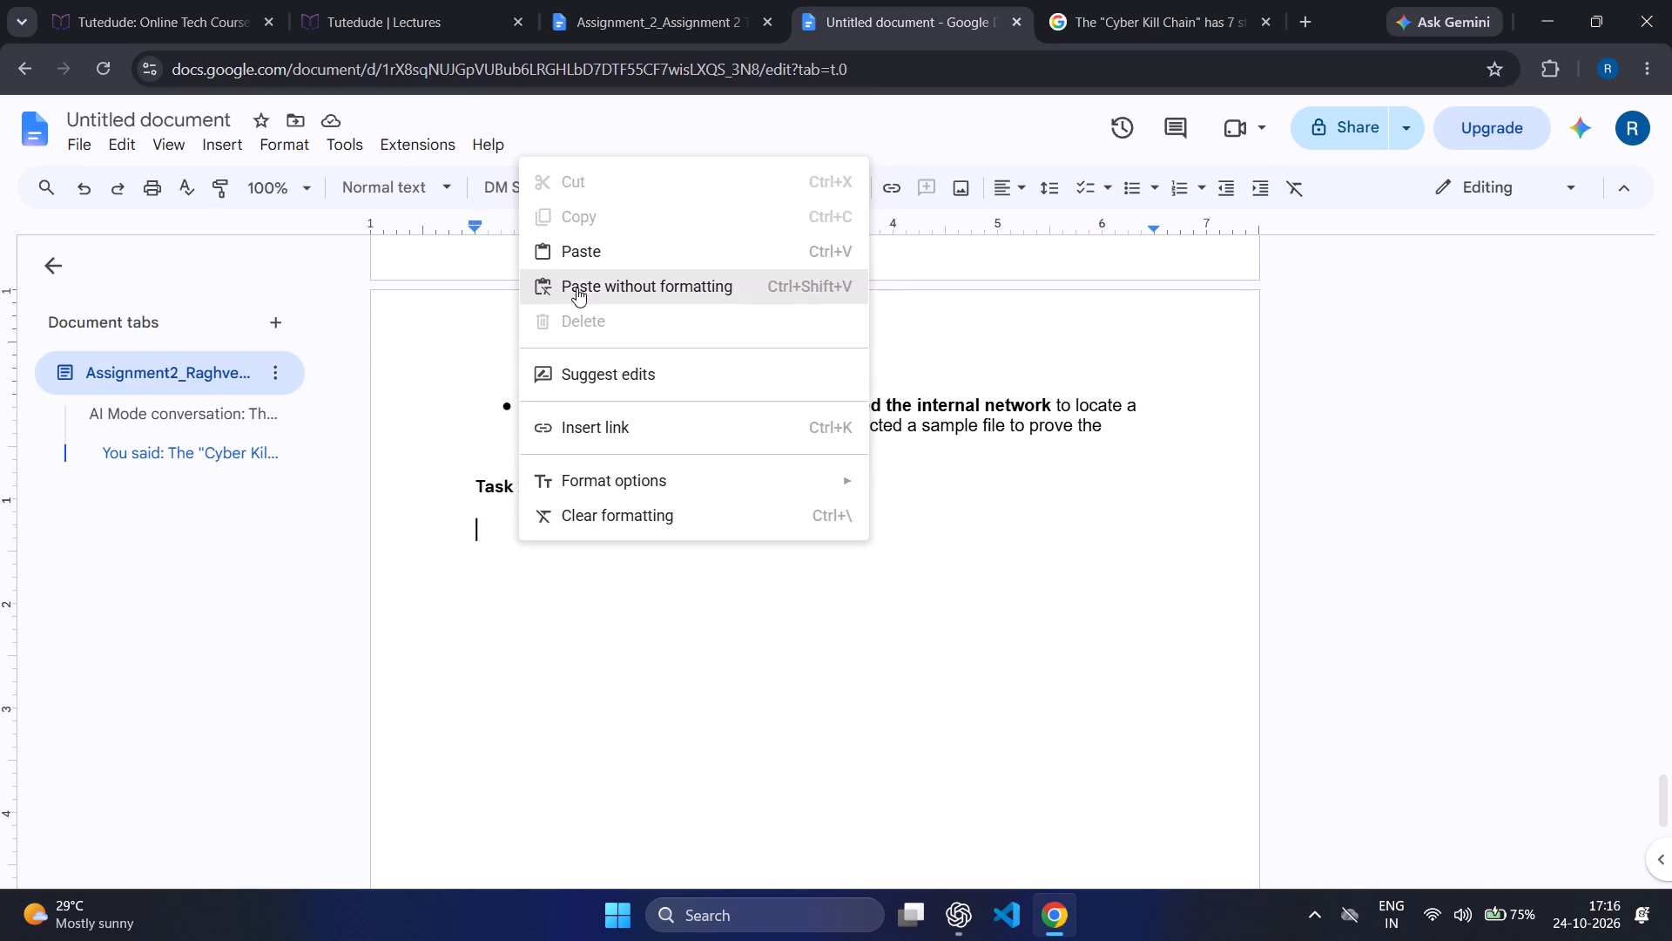
click(581, 260)
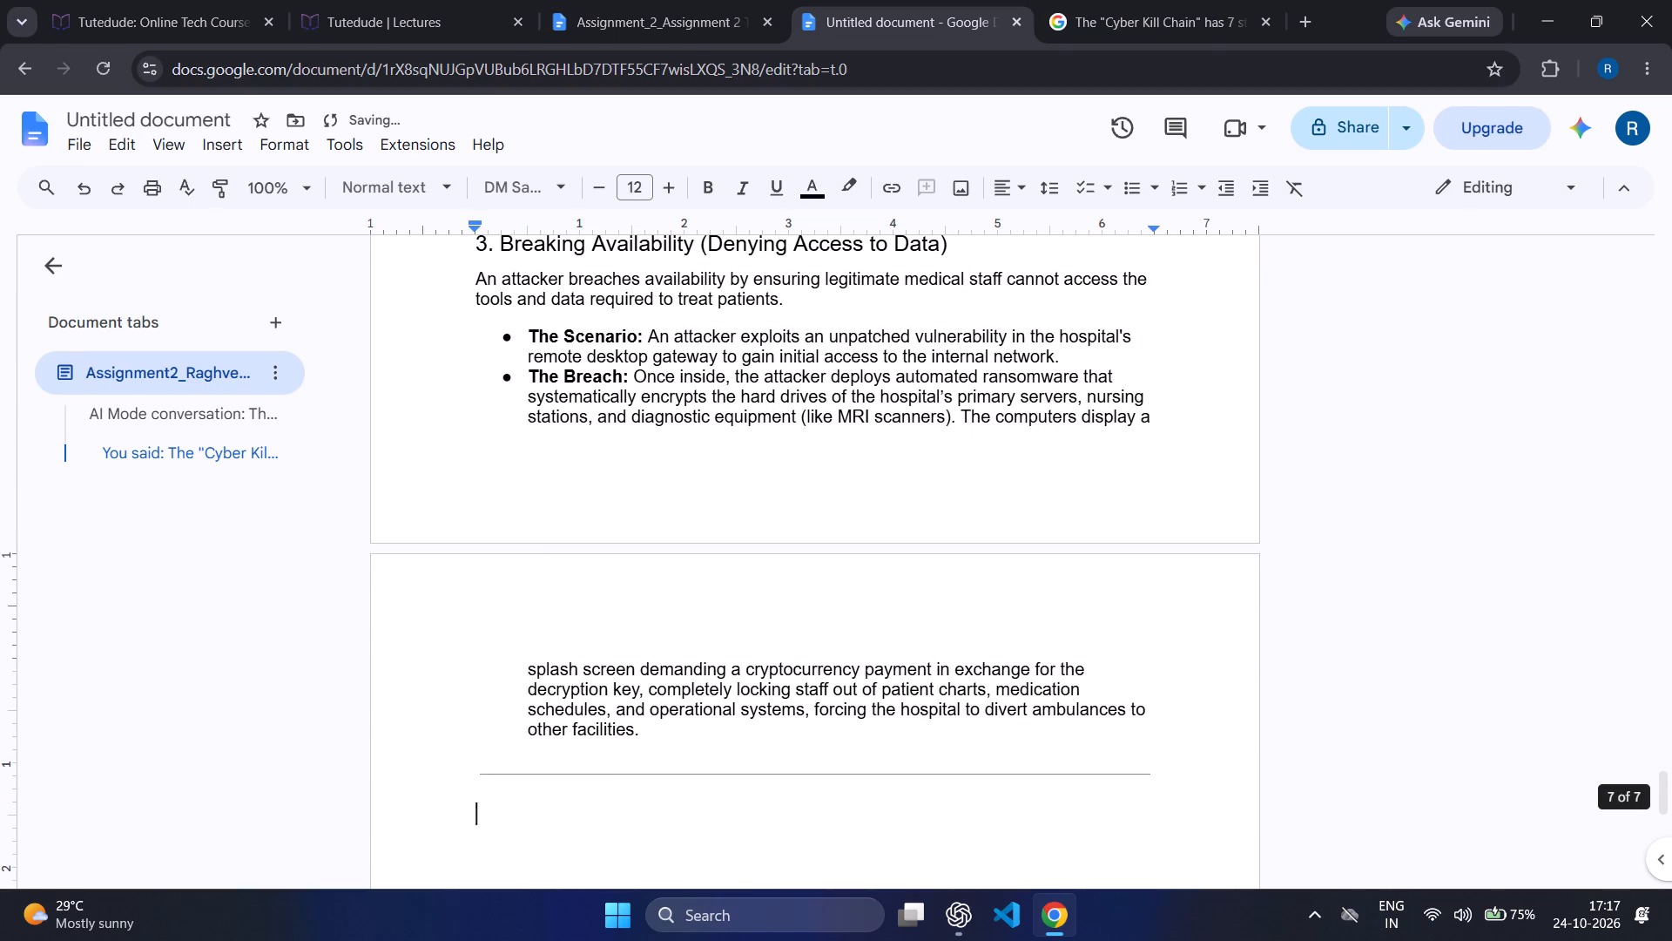
Check the pasted Task 2 answer in the document, from Confidentiality down to the end of Availability and the last page.
scroll(629, 461, up, 10)
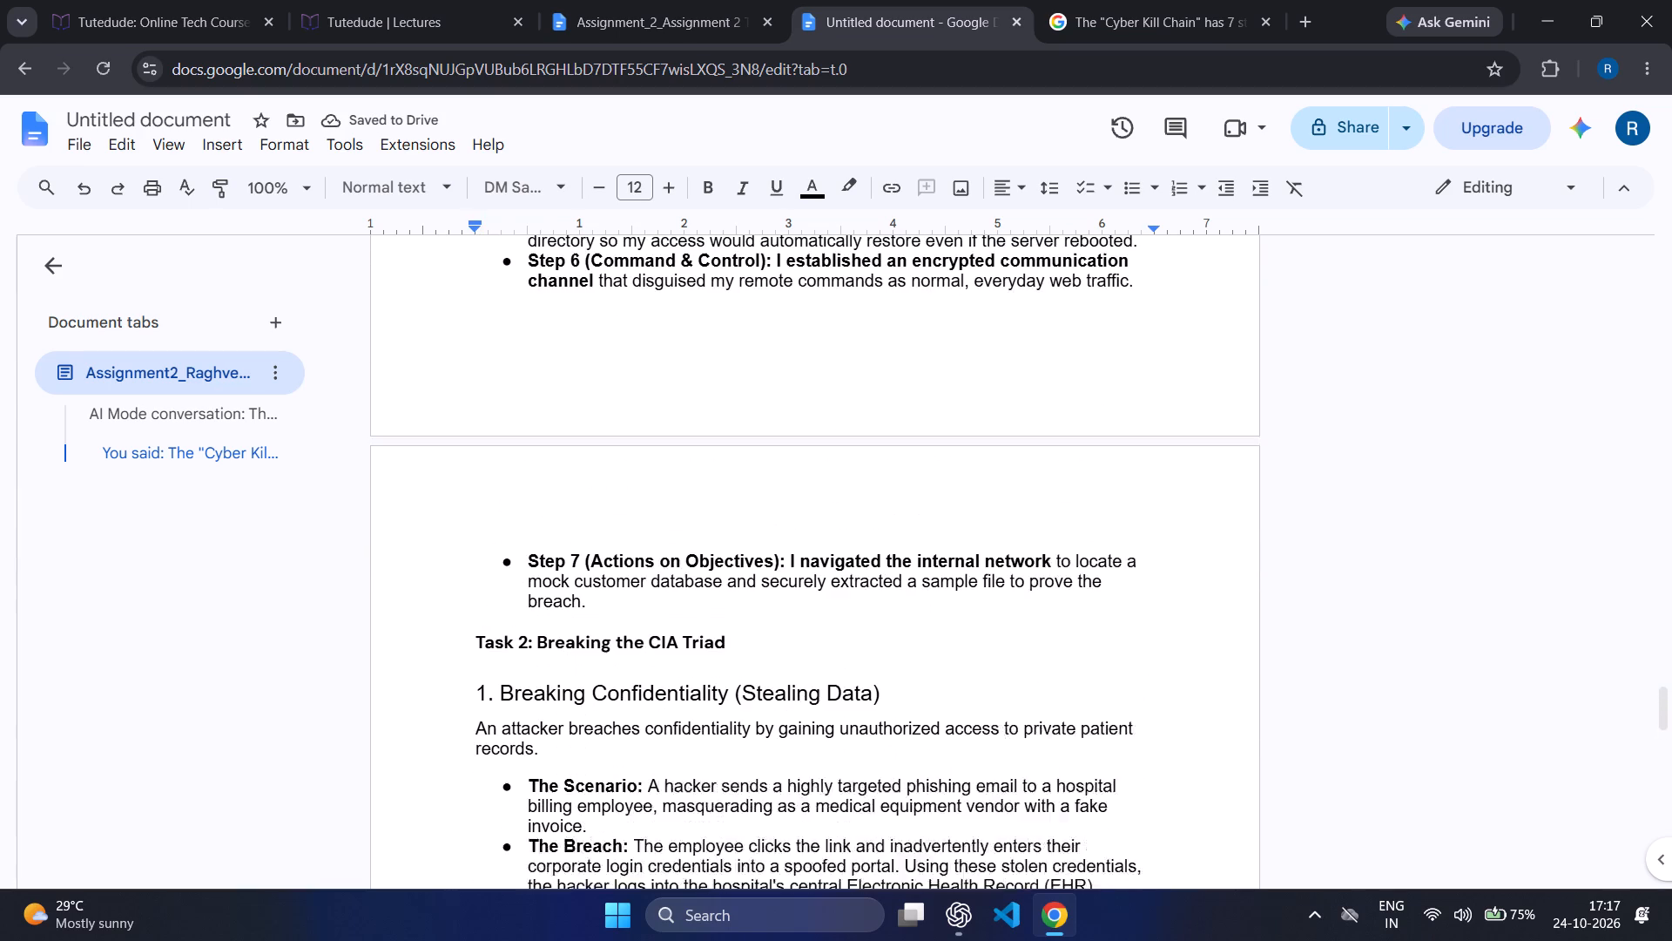
scroll(629, 461, down, 3)
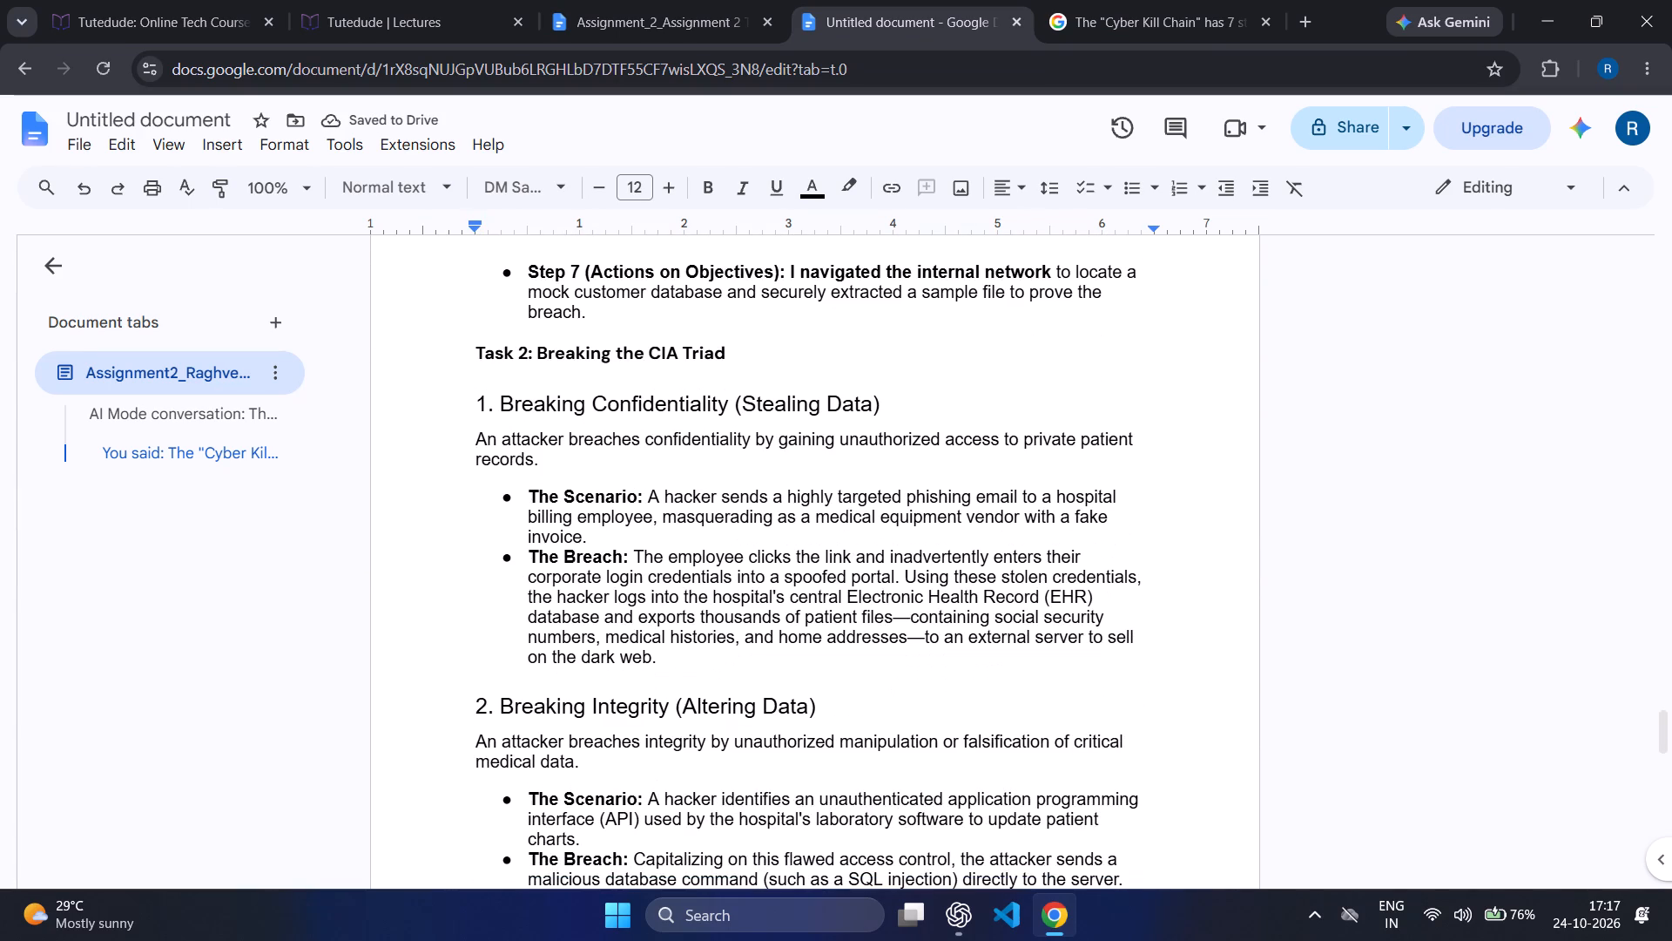
scroll(629, 462, down, 11)
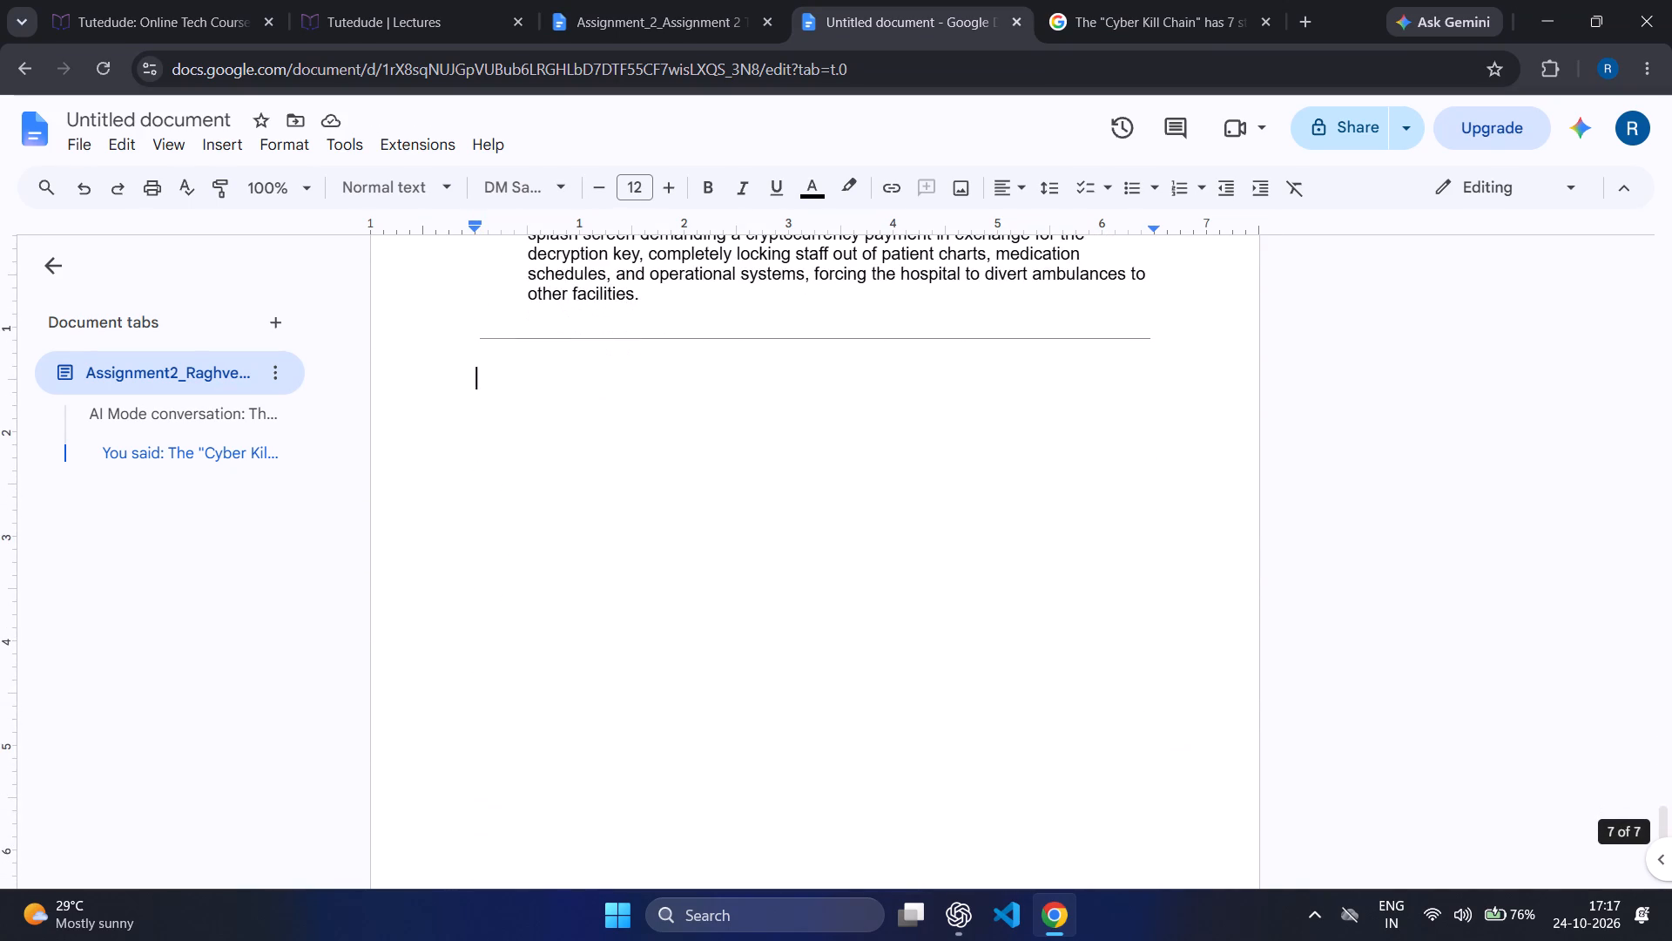
scroll(629, 462, down, 6)
scroll(629, 462, up, 6)
scroll(629, 462, down, 4)
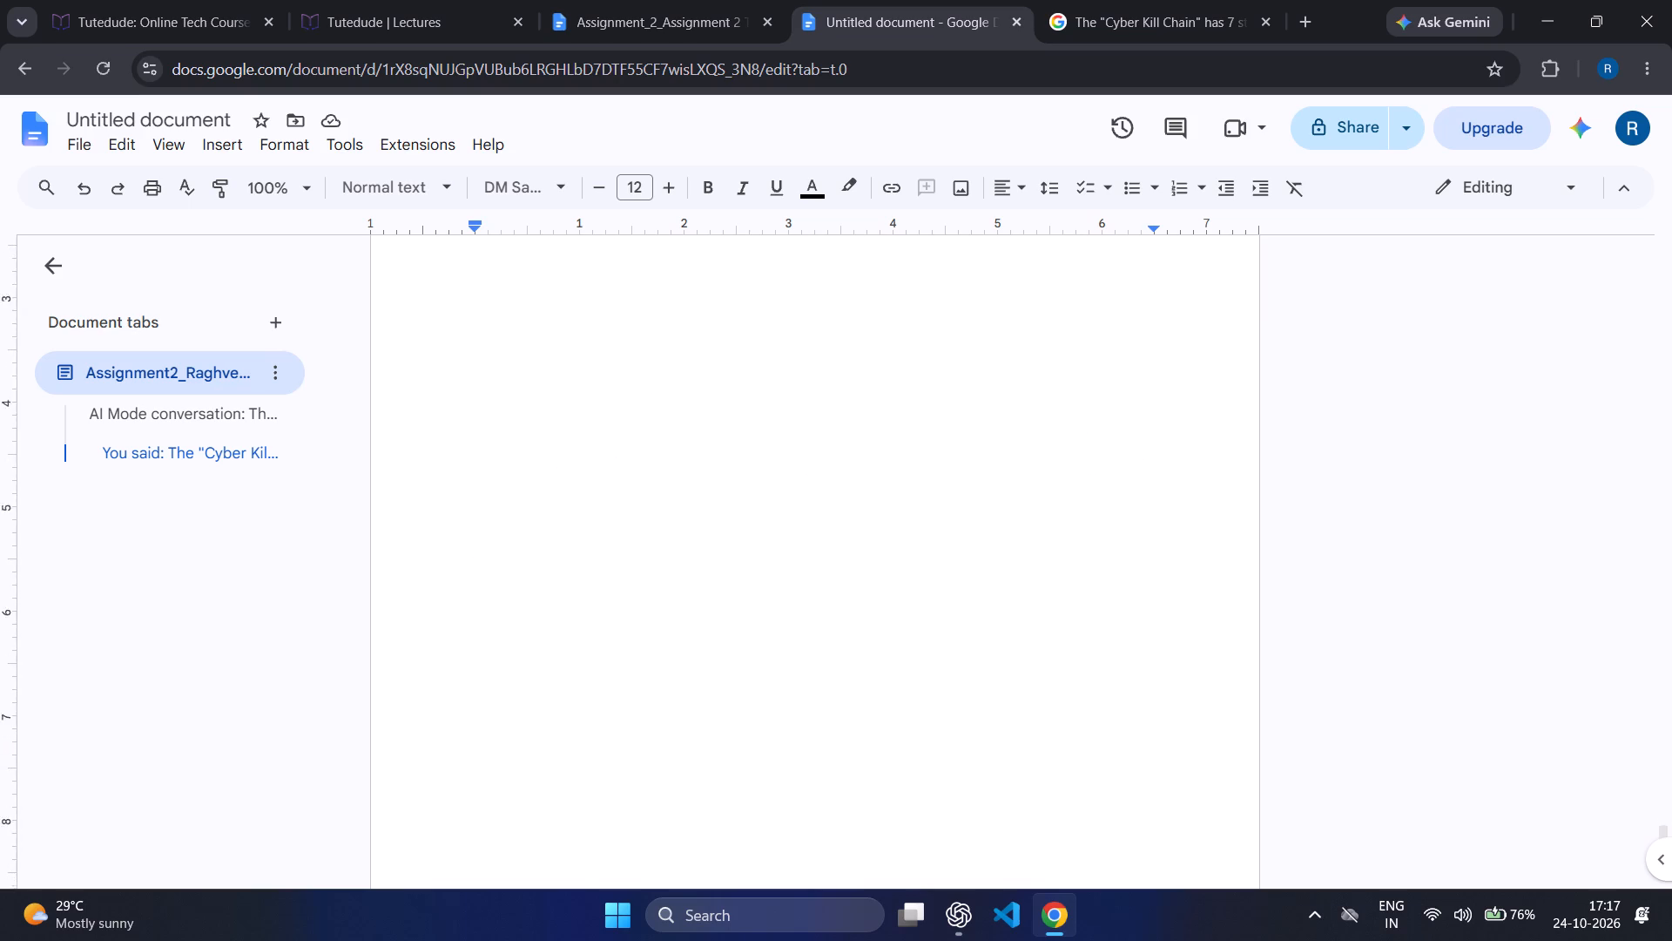
scroll(629, 462, down, 3)
scroll(629, 462, up, 13)
scroll(629, 462, down, 7)
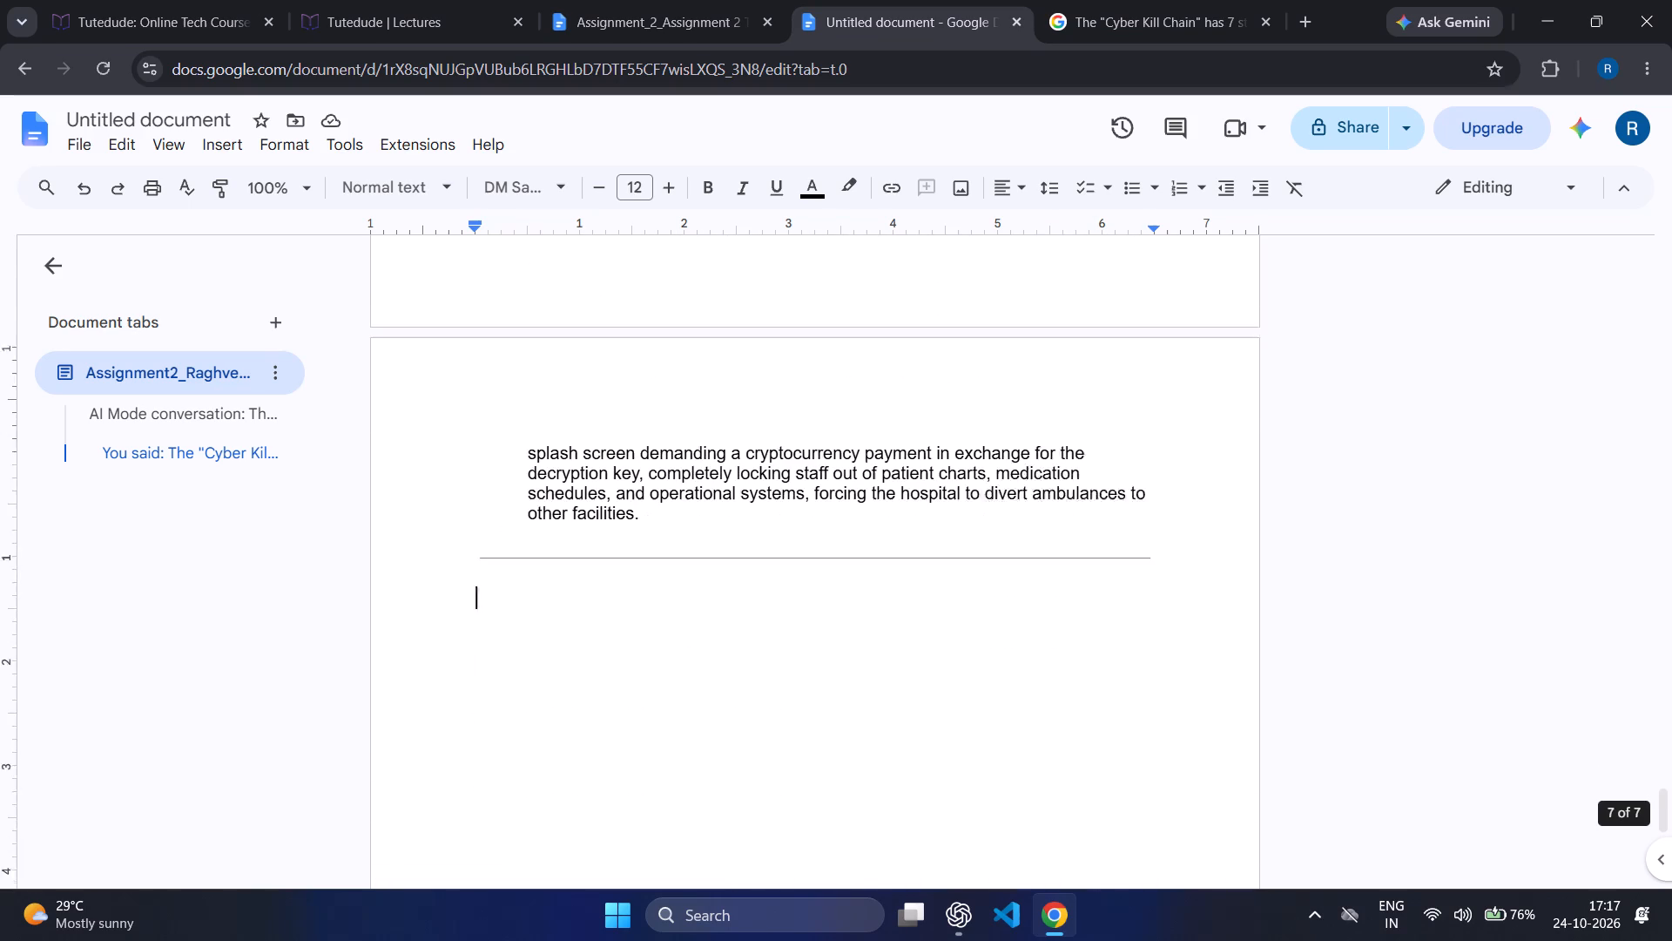
scroll(629, 462, down, 6)
scroll(629, 462, up, 20)
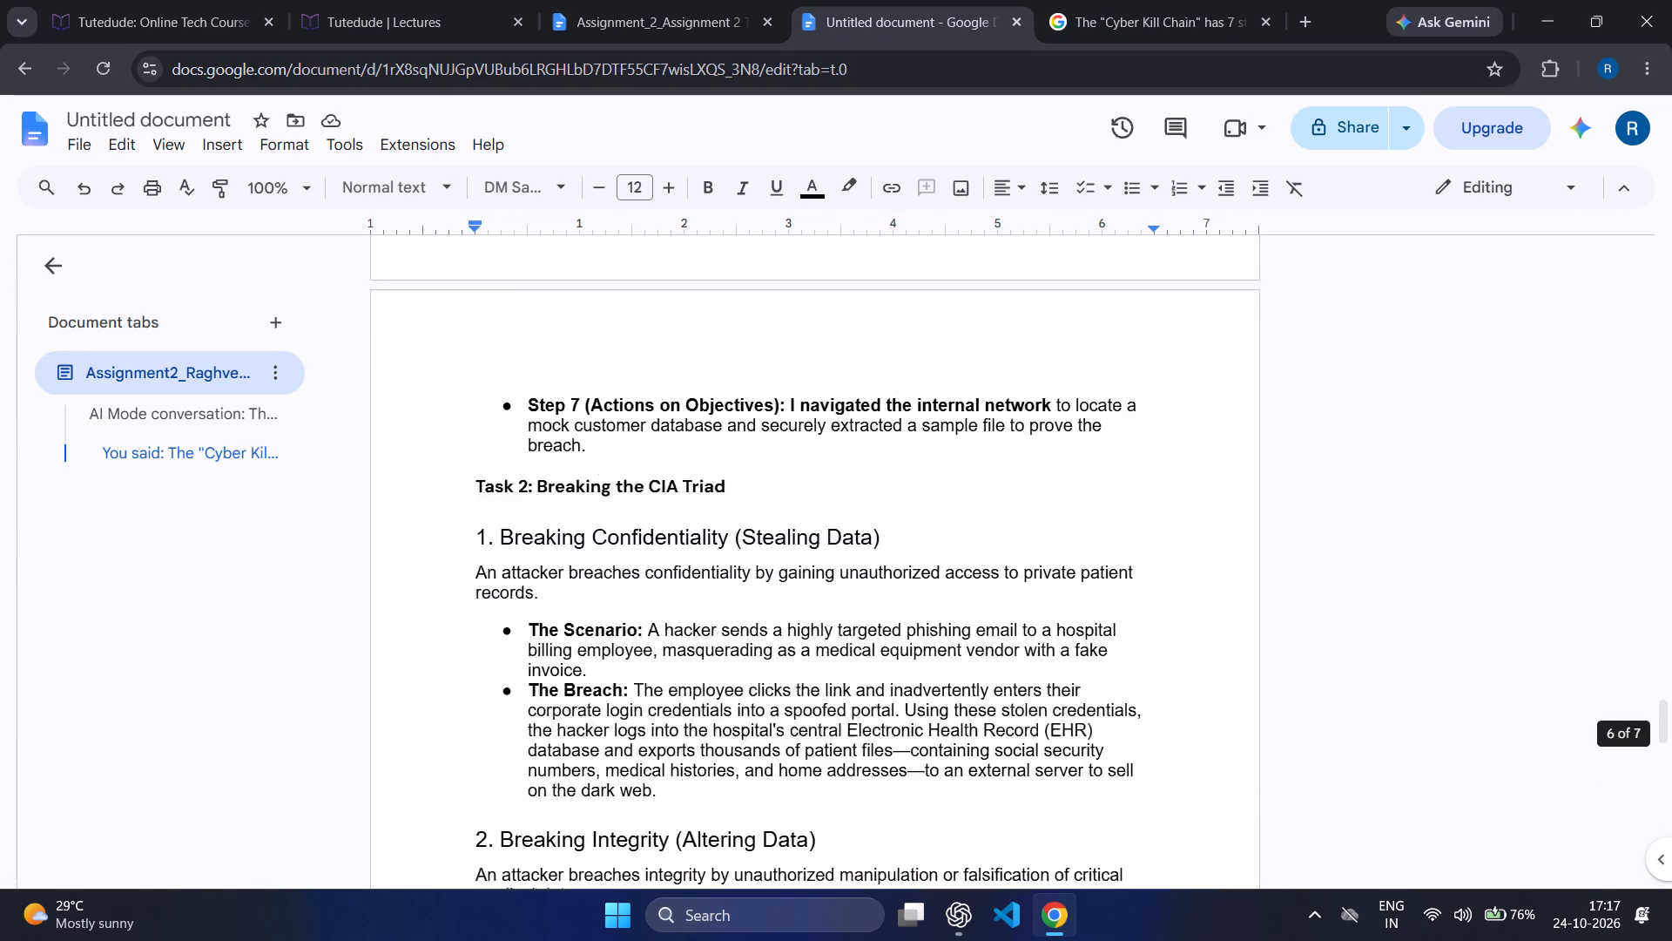
Review the whole untitled document from the "Task 1: Creating an Attack Story" heading down to the end of Task 2's Availability section.
scroll(629, 462, up, 14)
scroll(629, 462, up, 7)
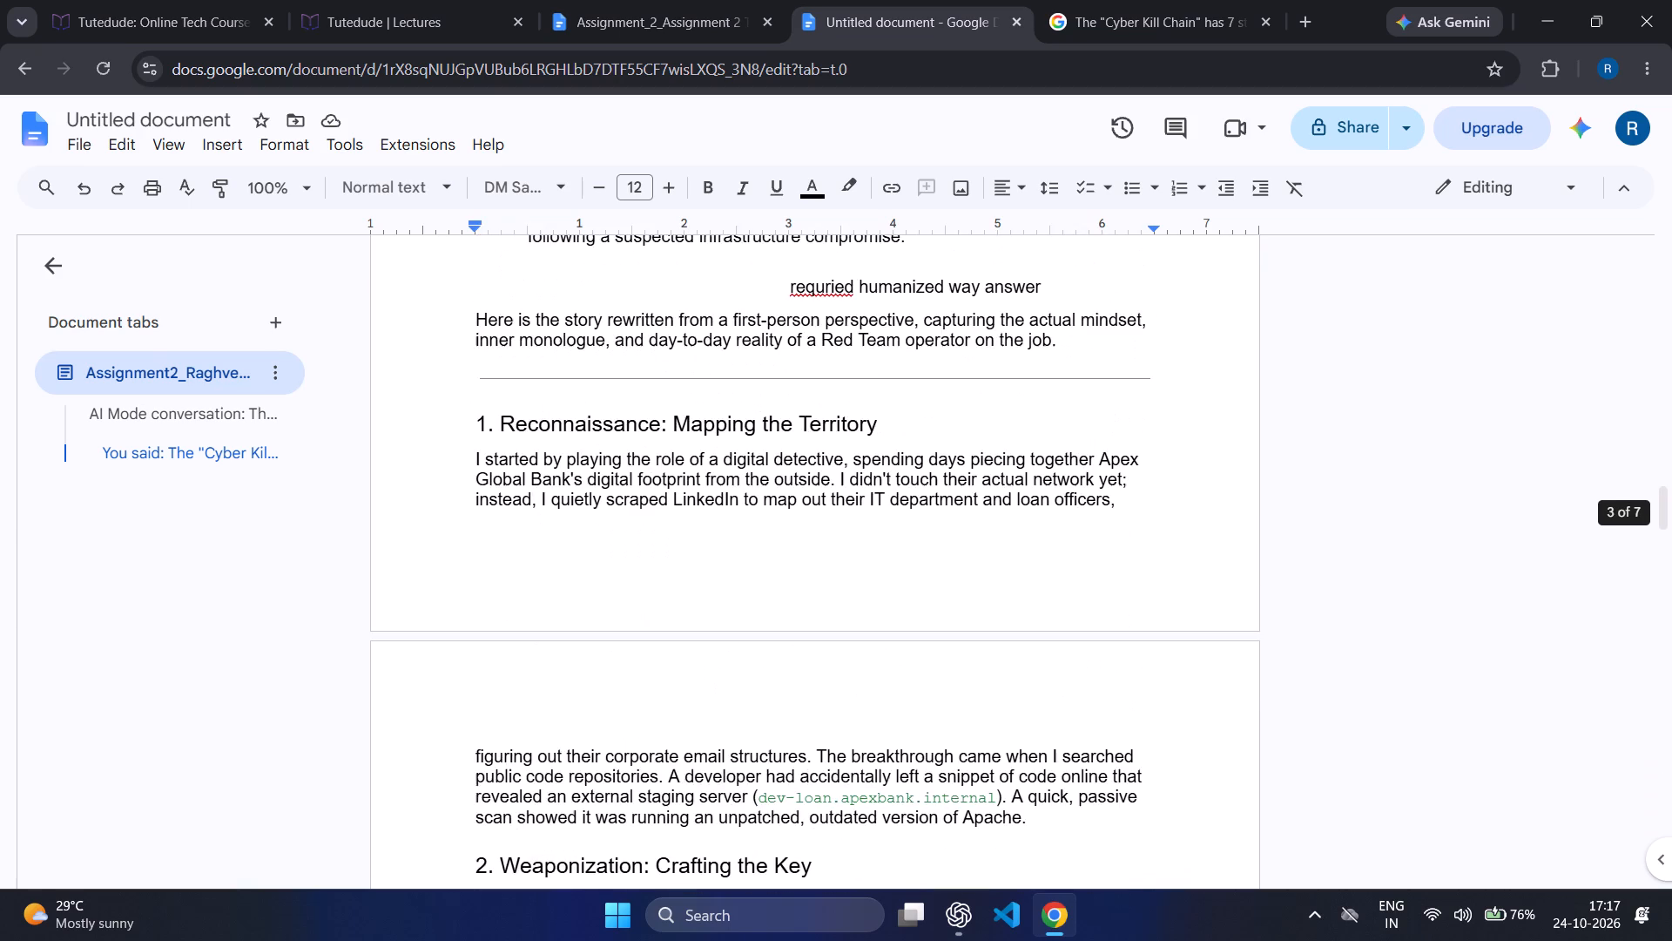
scroll(629, 462, up, 14)
scroll(629, 462, up, 7)
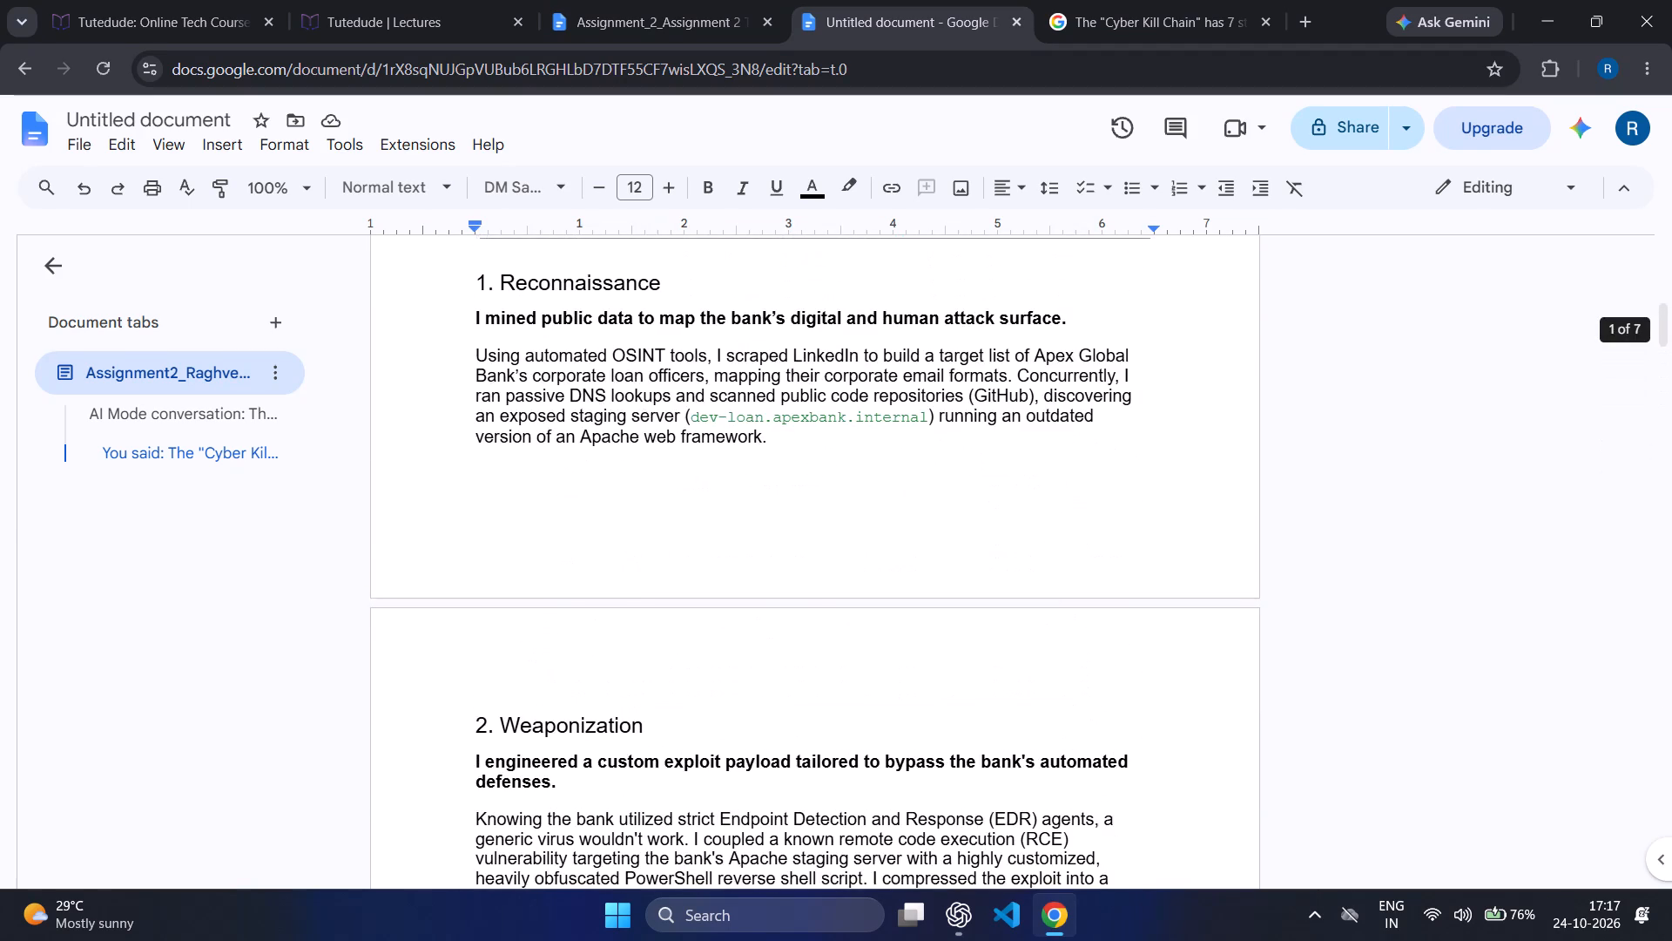
scroll(629, 462, up, 13)
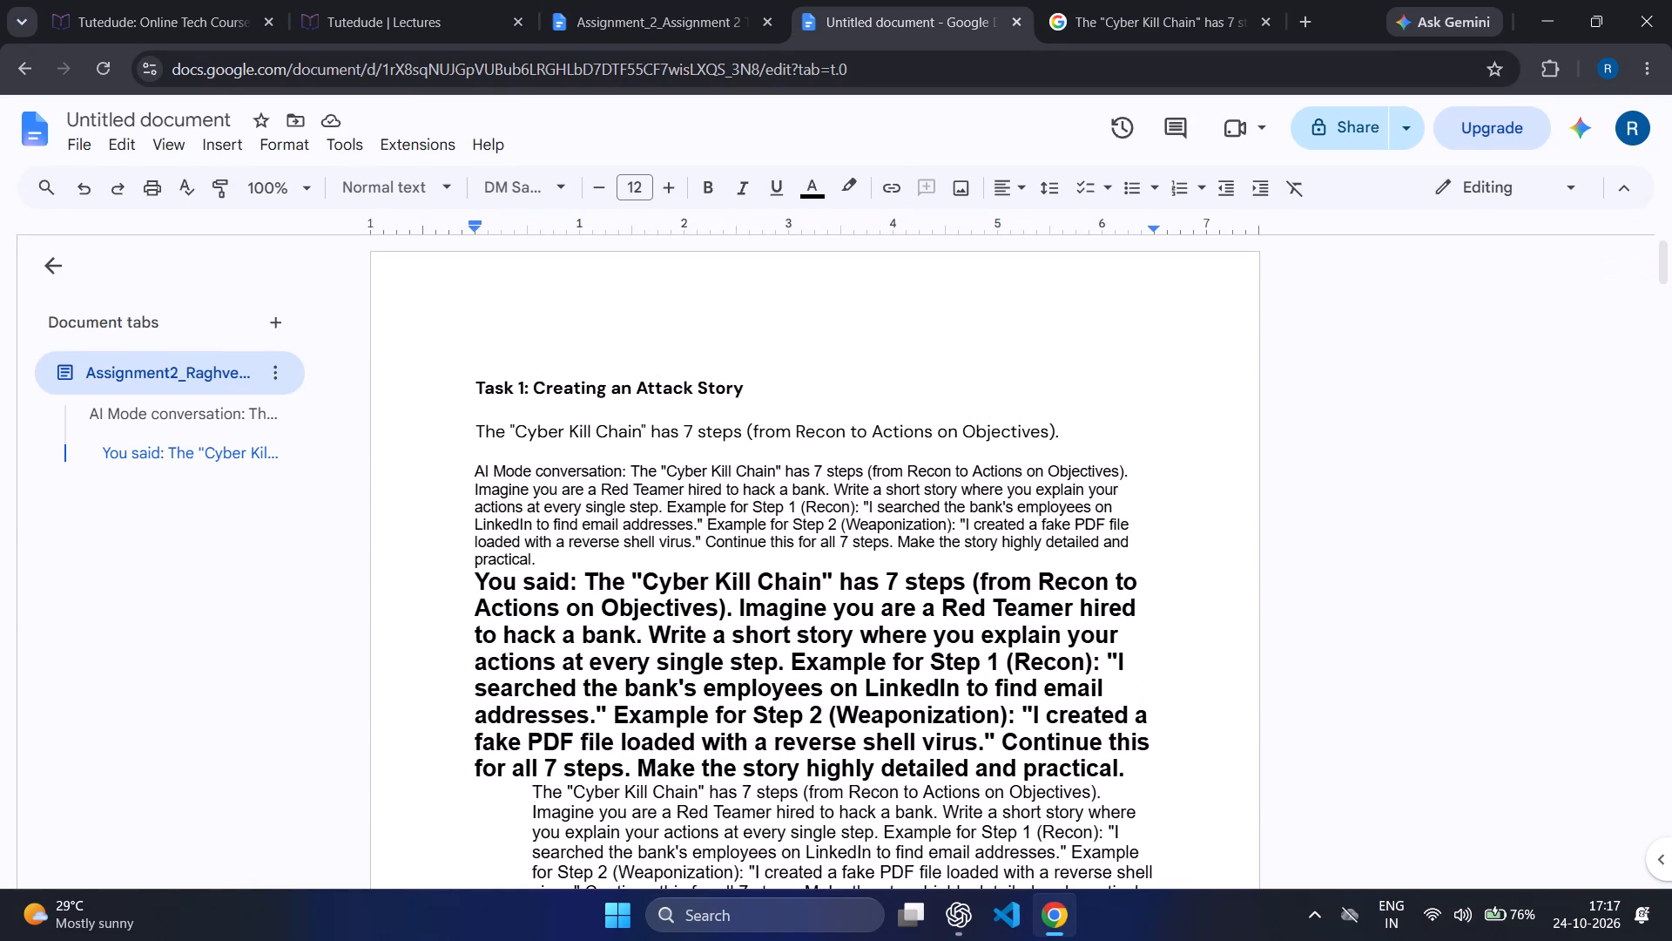
scroll(629, 462, down, 1)
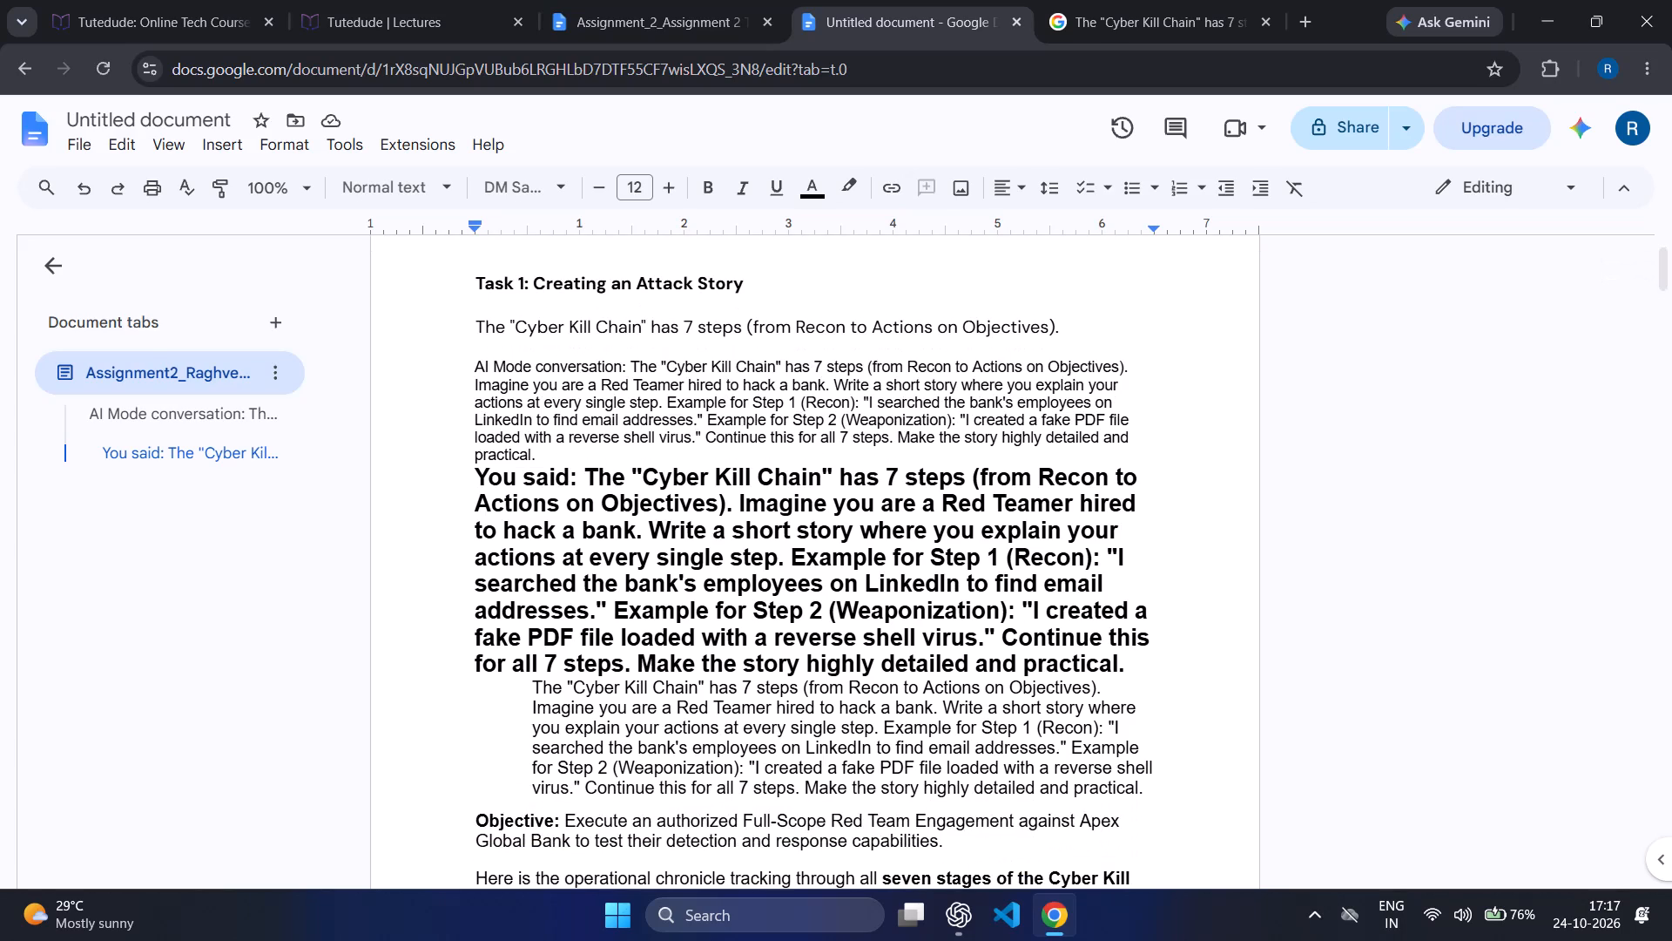
scroll(629, 462, down, 11)
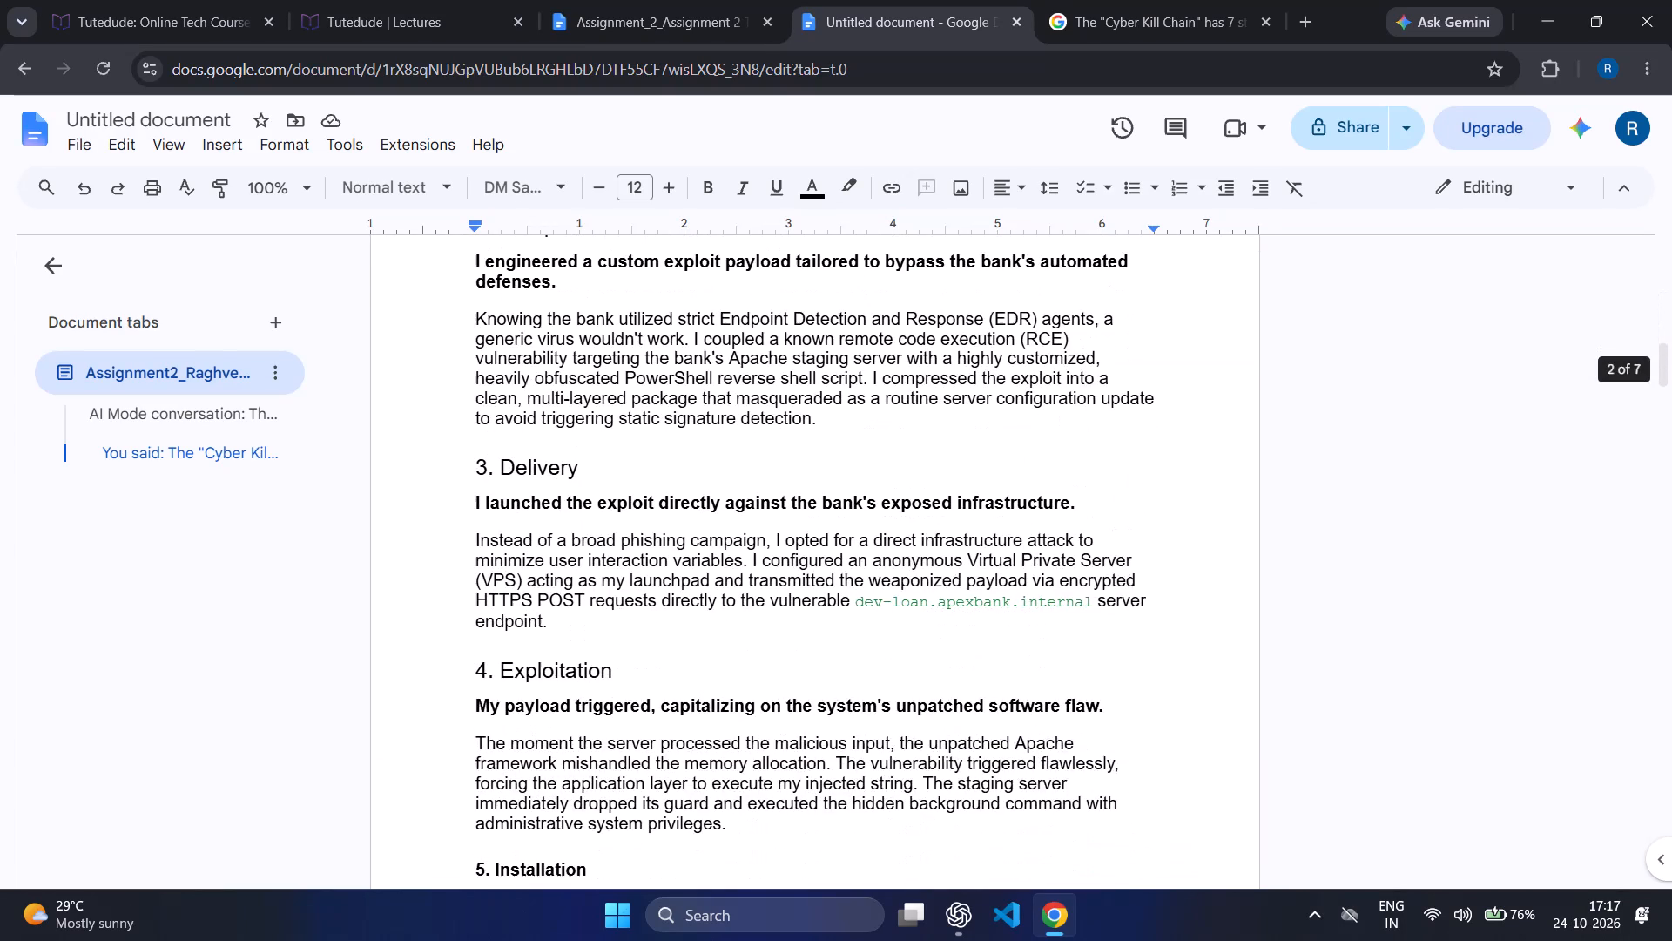
scroll(629, 462, down, 10)
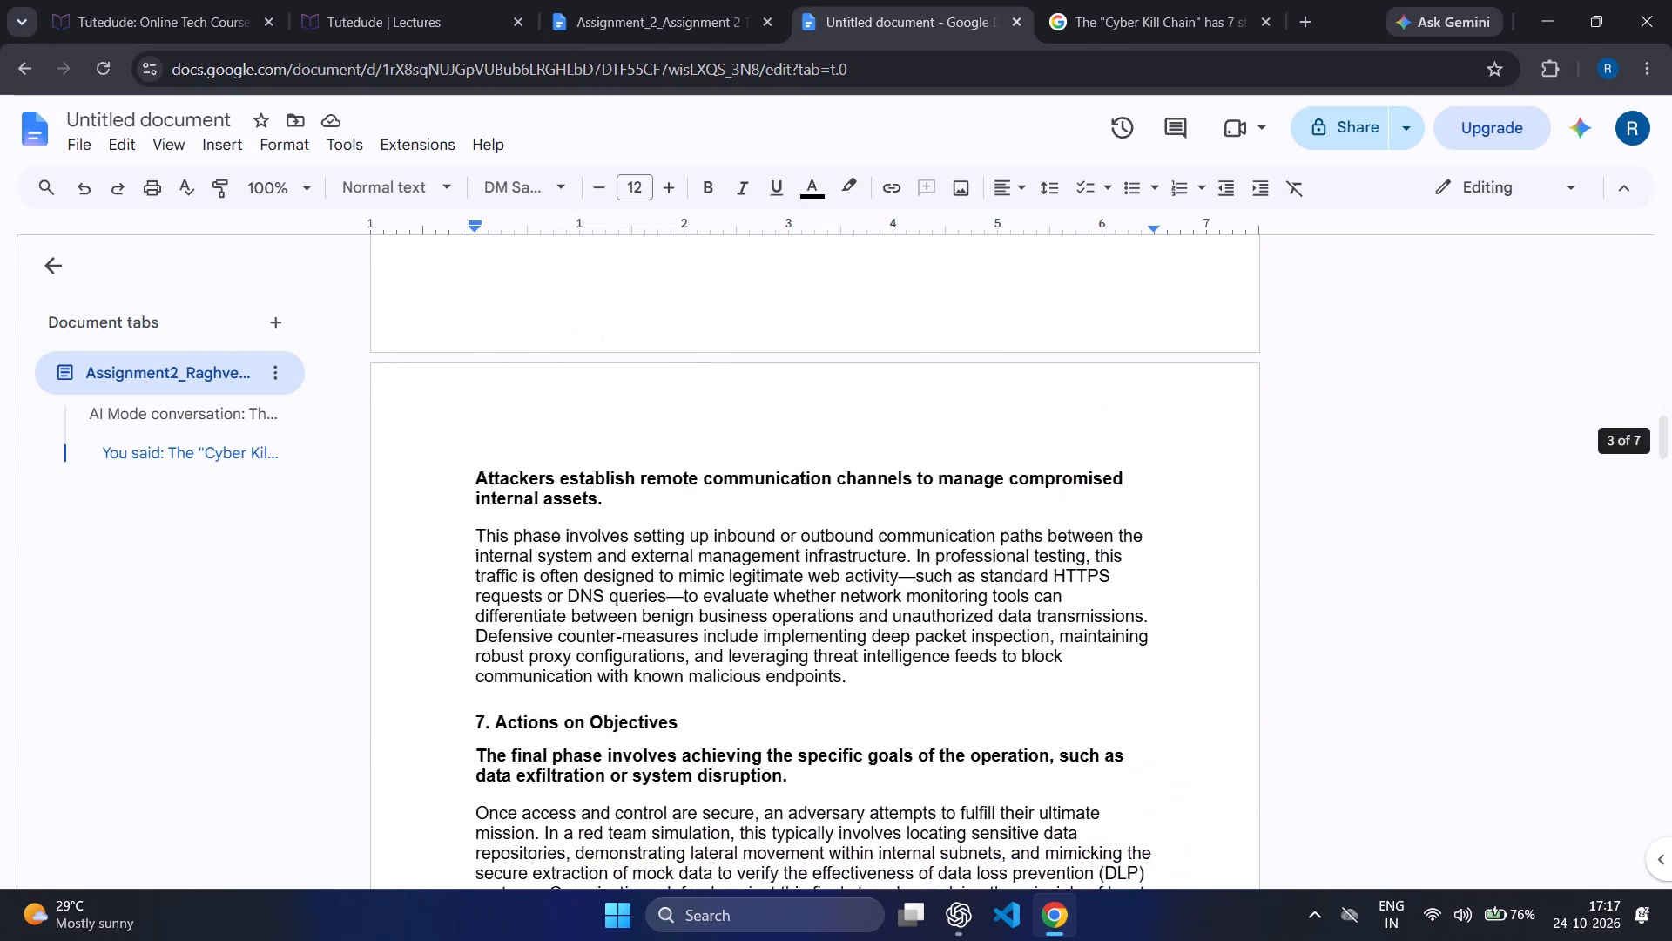
scroll(629, 462, down, 12)
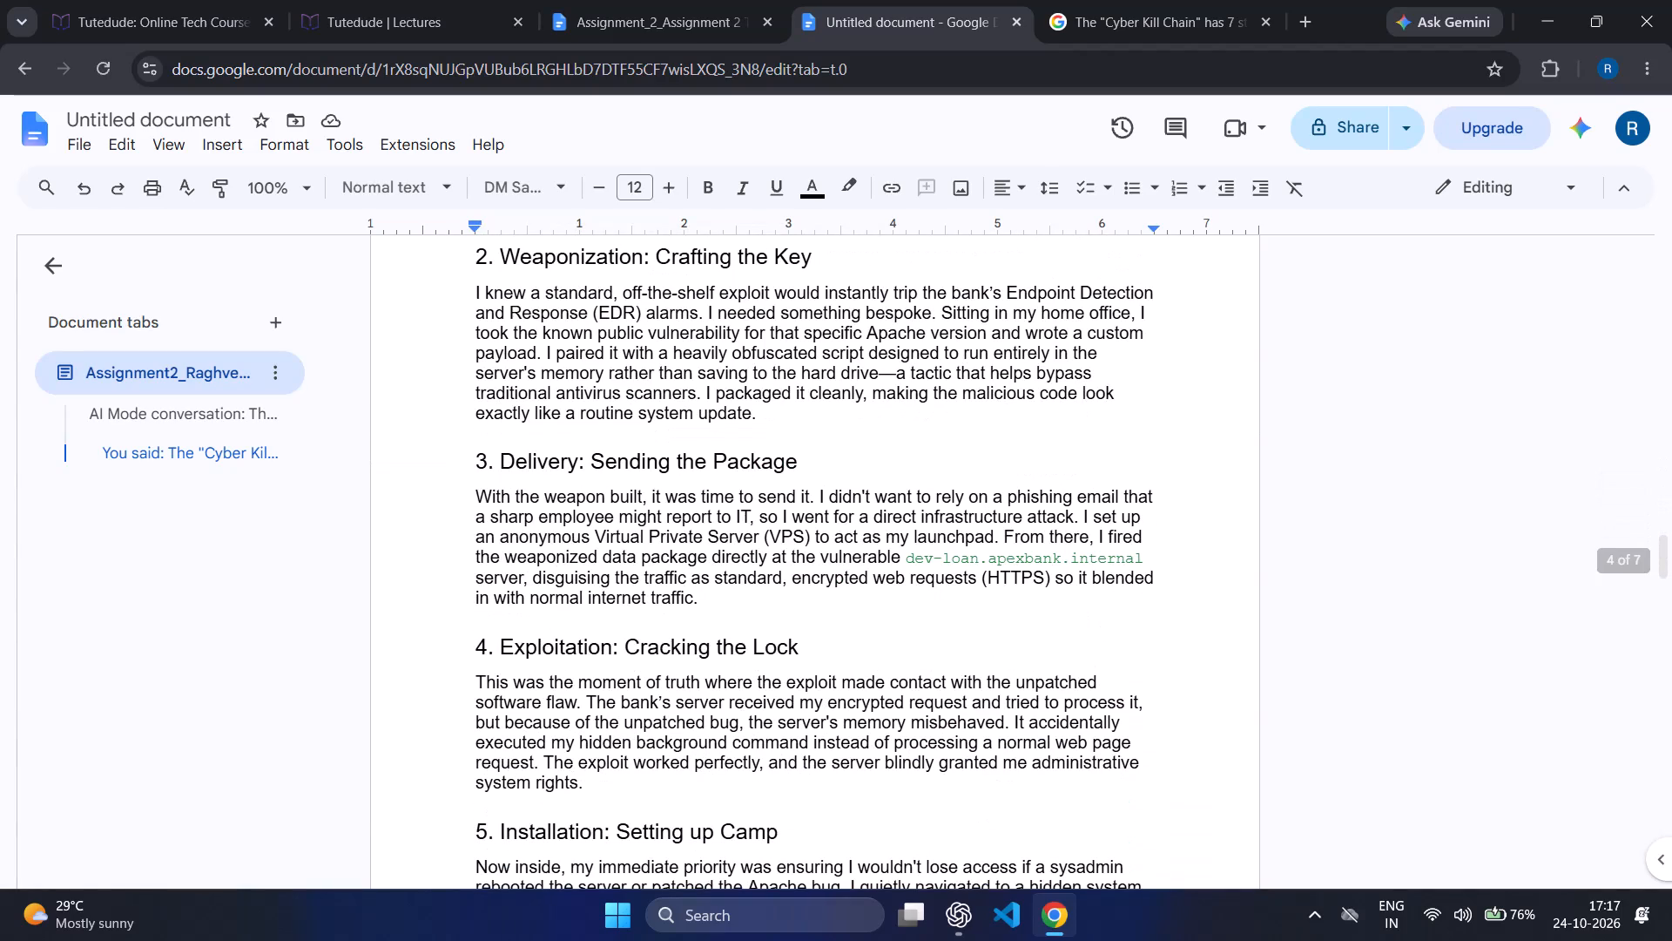
scroll(629, 462, down, 6)
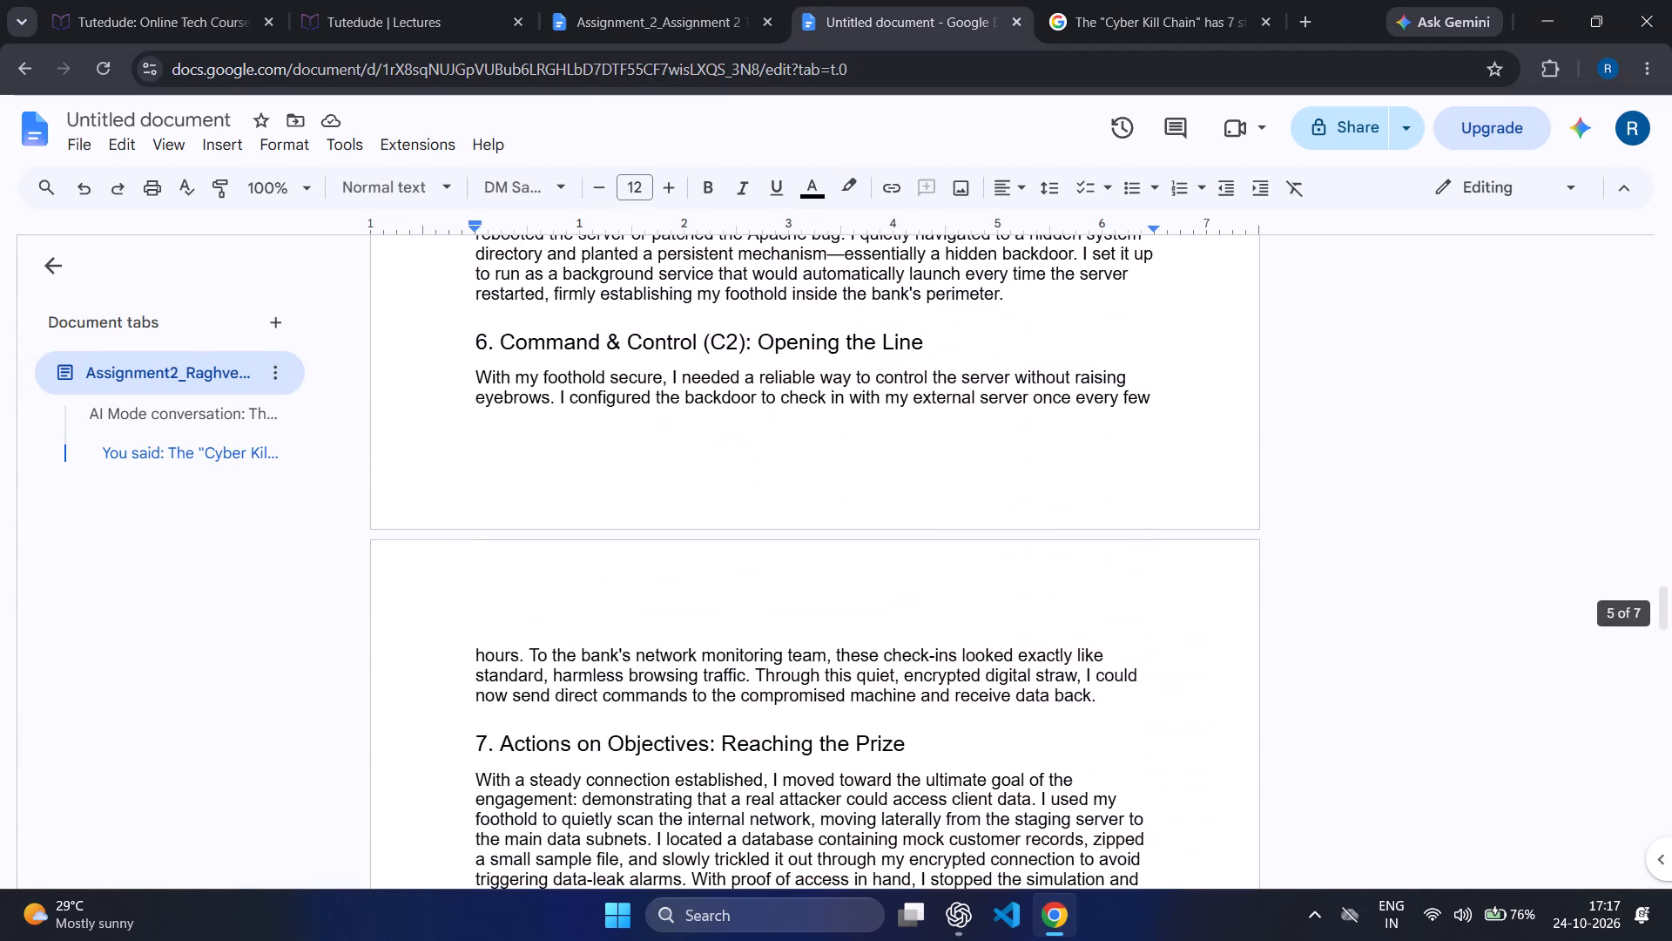
scroll(629, 462, down, 15)
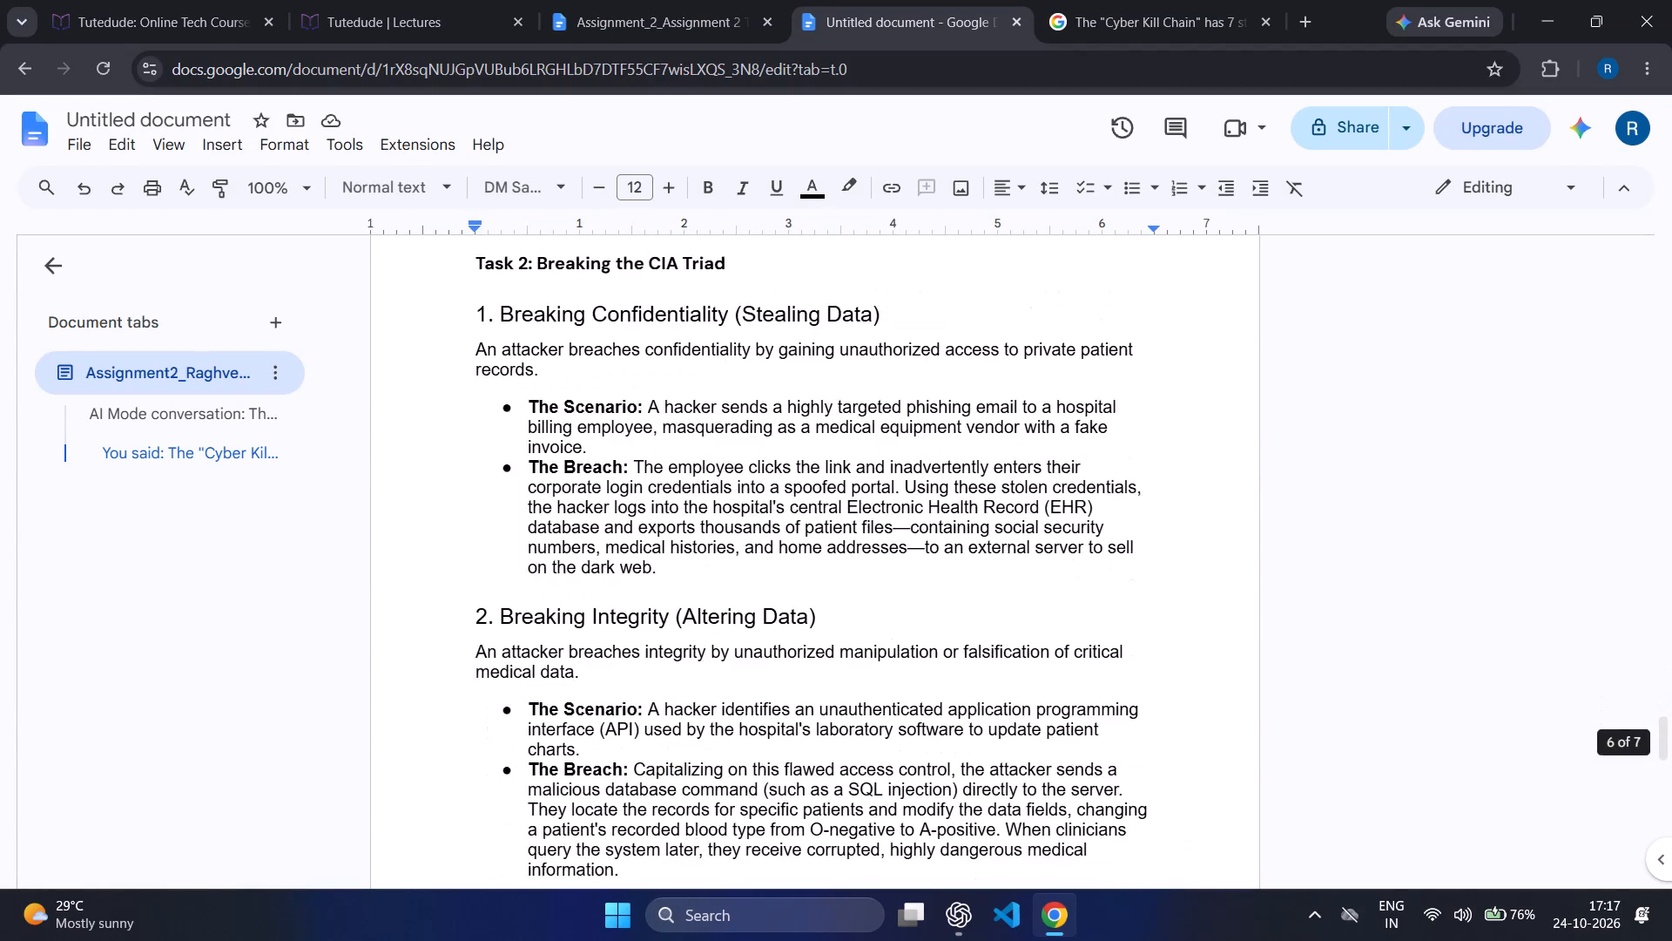
scroll(629, 462, down, 12)
Look back through the document from Task 2's Availability section up to the Task 1 heading.
scroll(629, 462, up, 7)
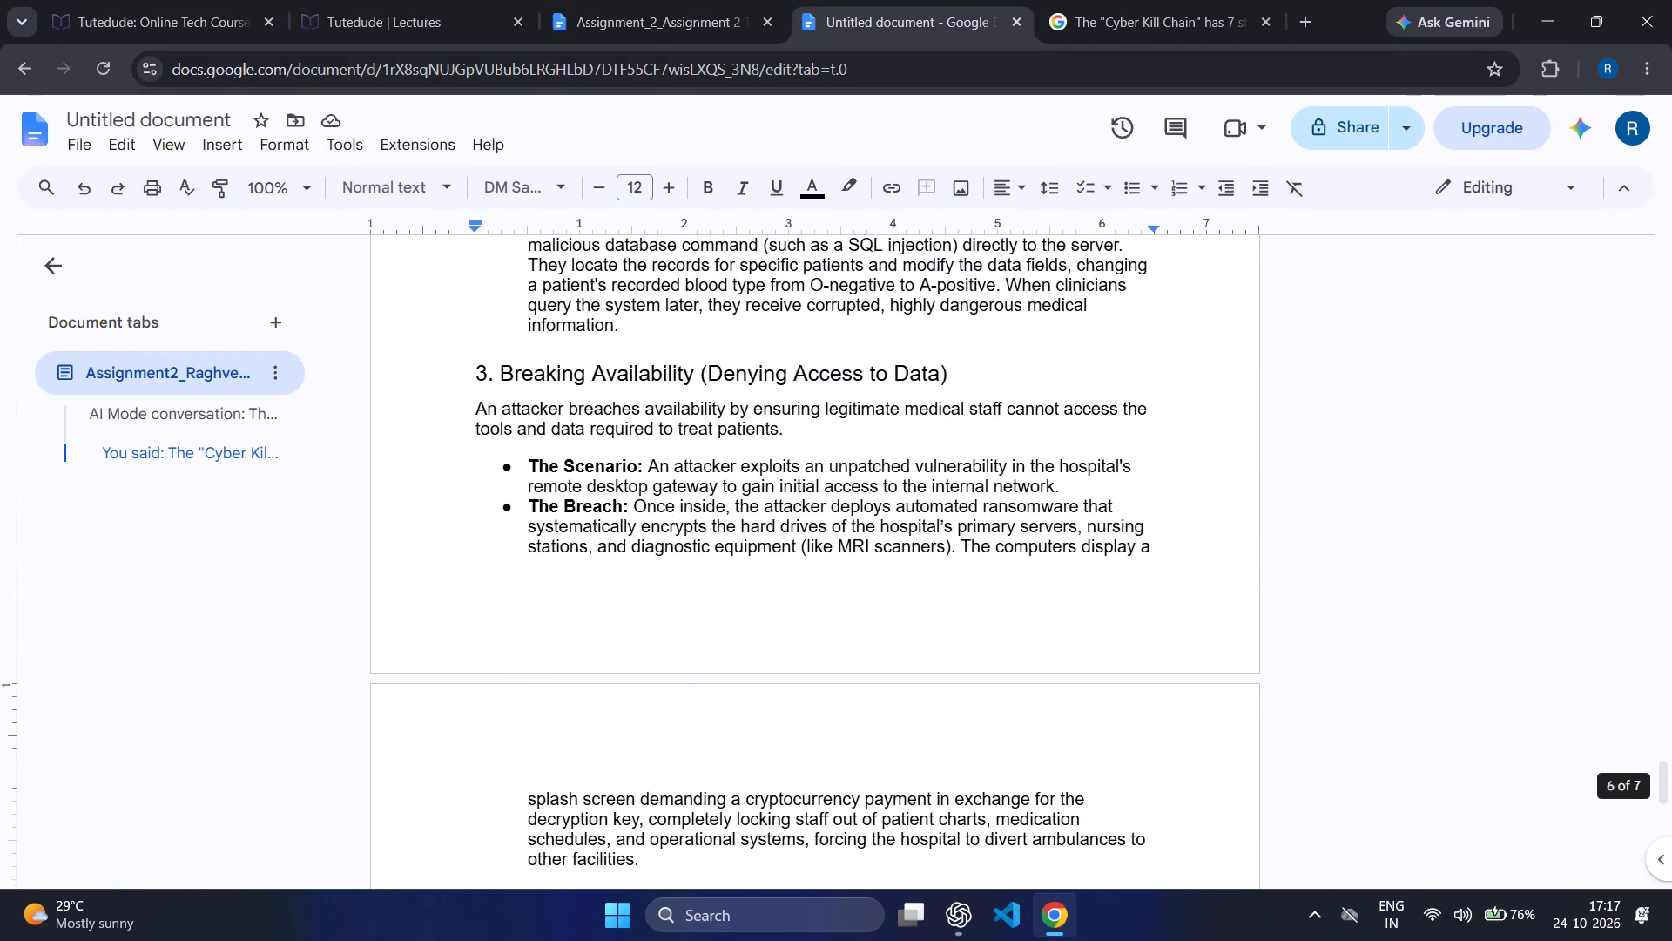
scroll(629, 461, up, 20)
scroll(629, 461, up, 4)
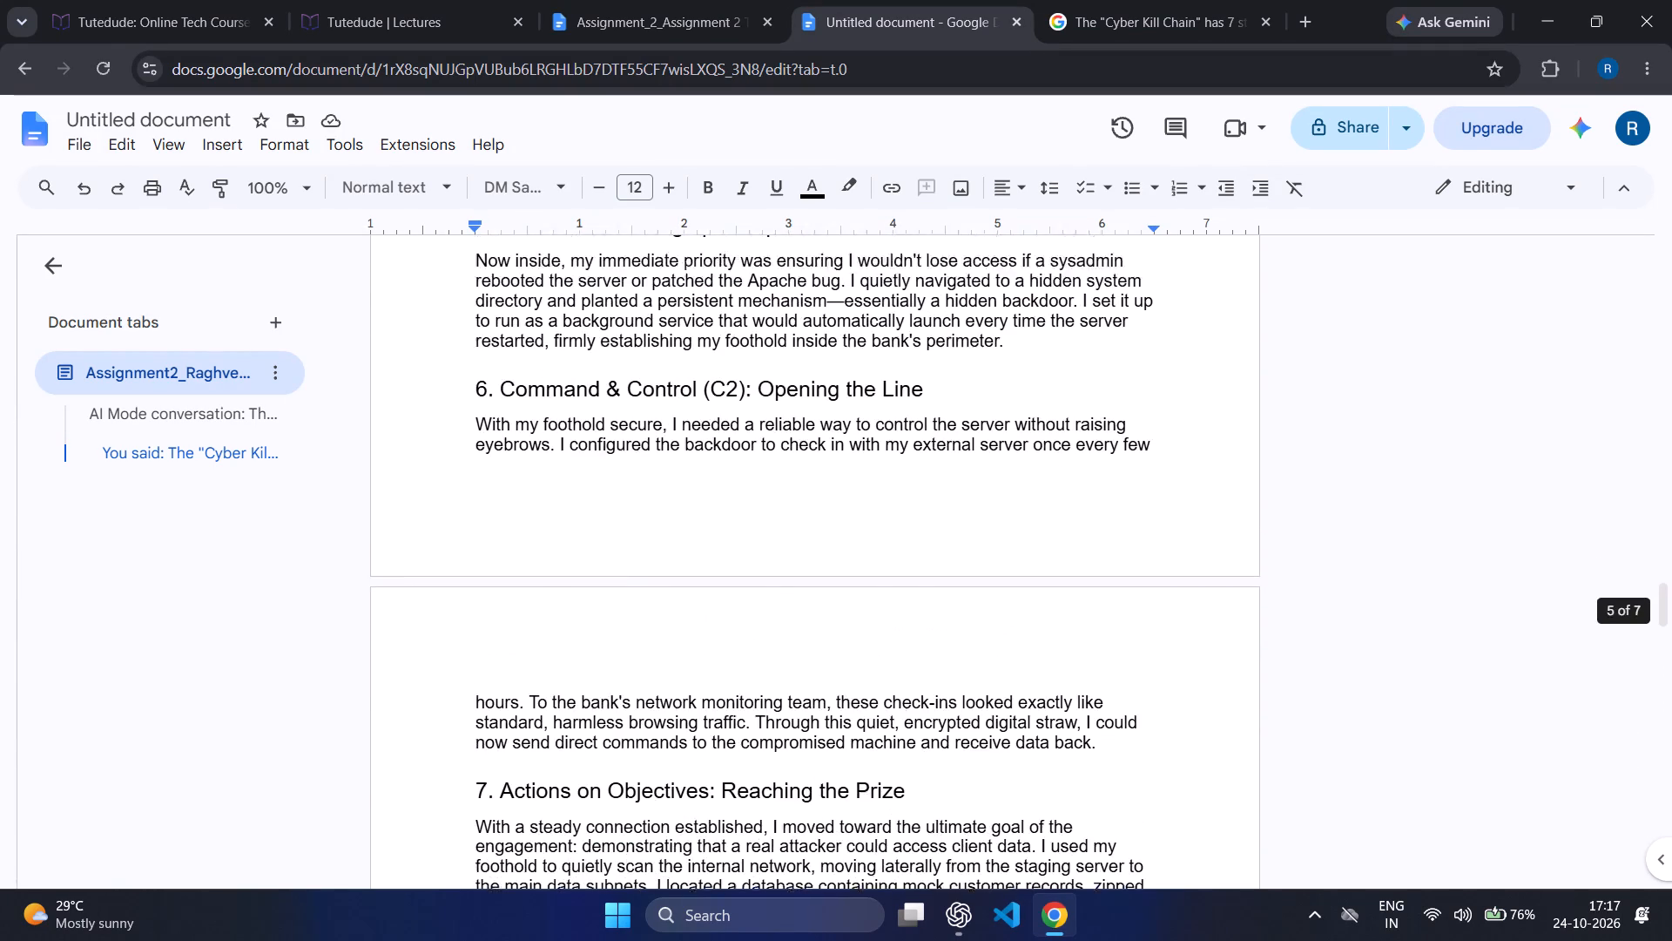
scroll(629, 461, up, 16)
scroll(629, 461, up, 19)
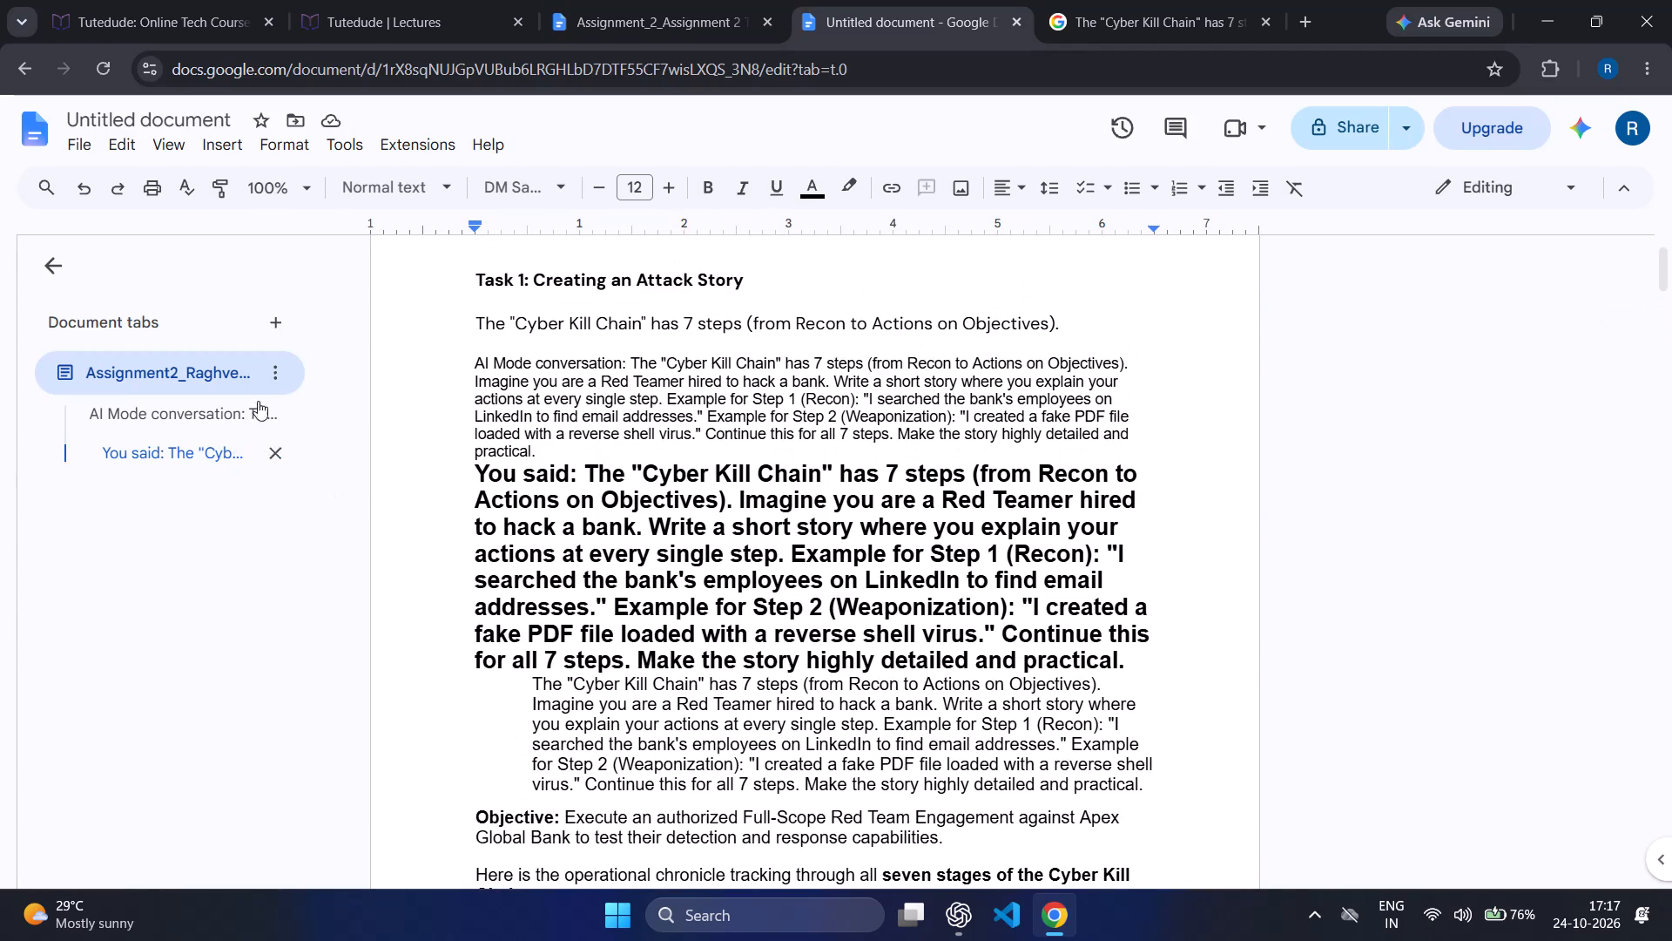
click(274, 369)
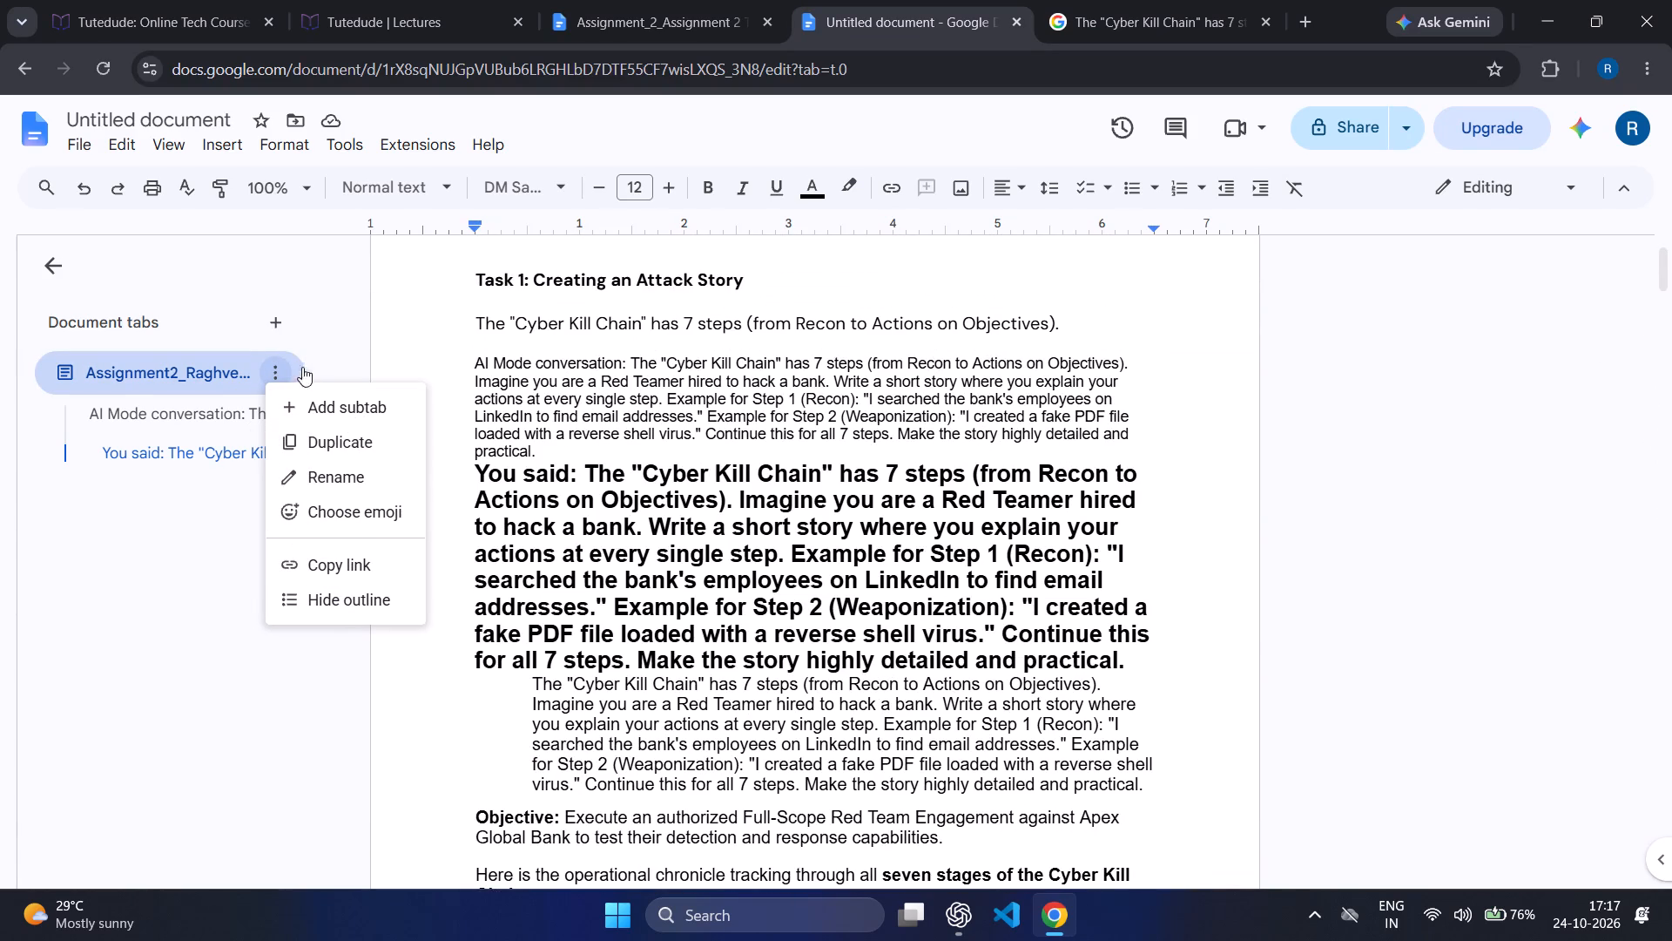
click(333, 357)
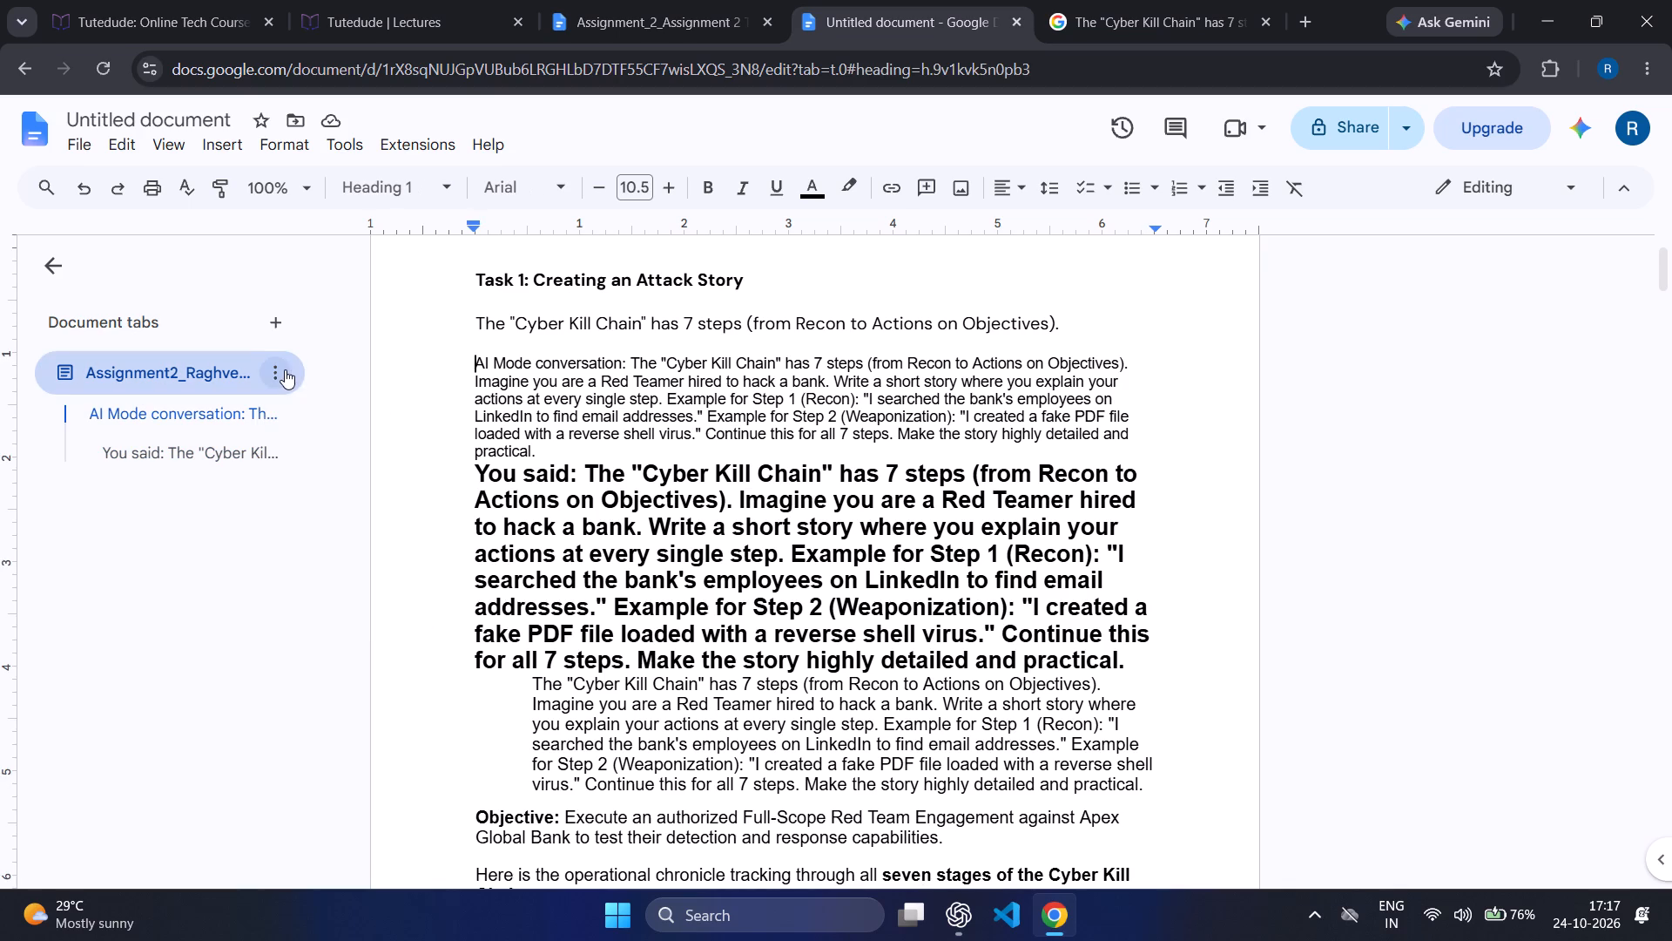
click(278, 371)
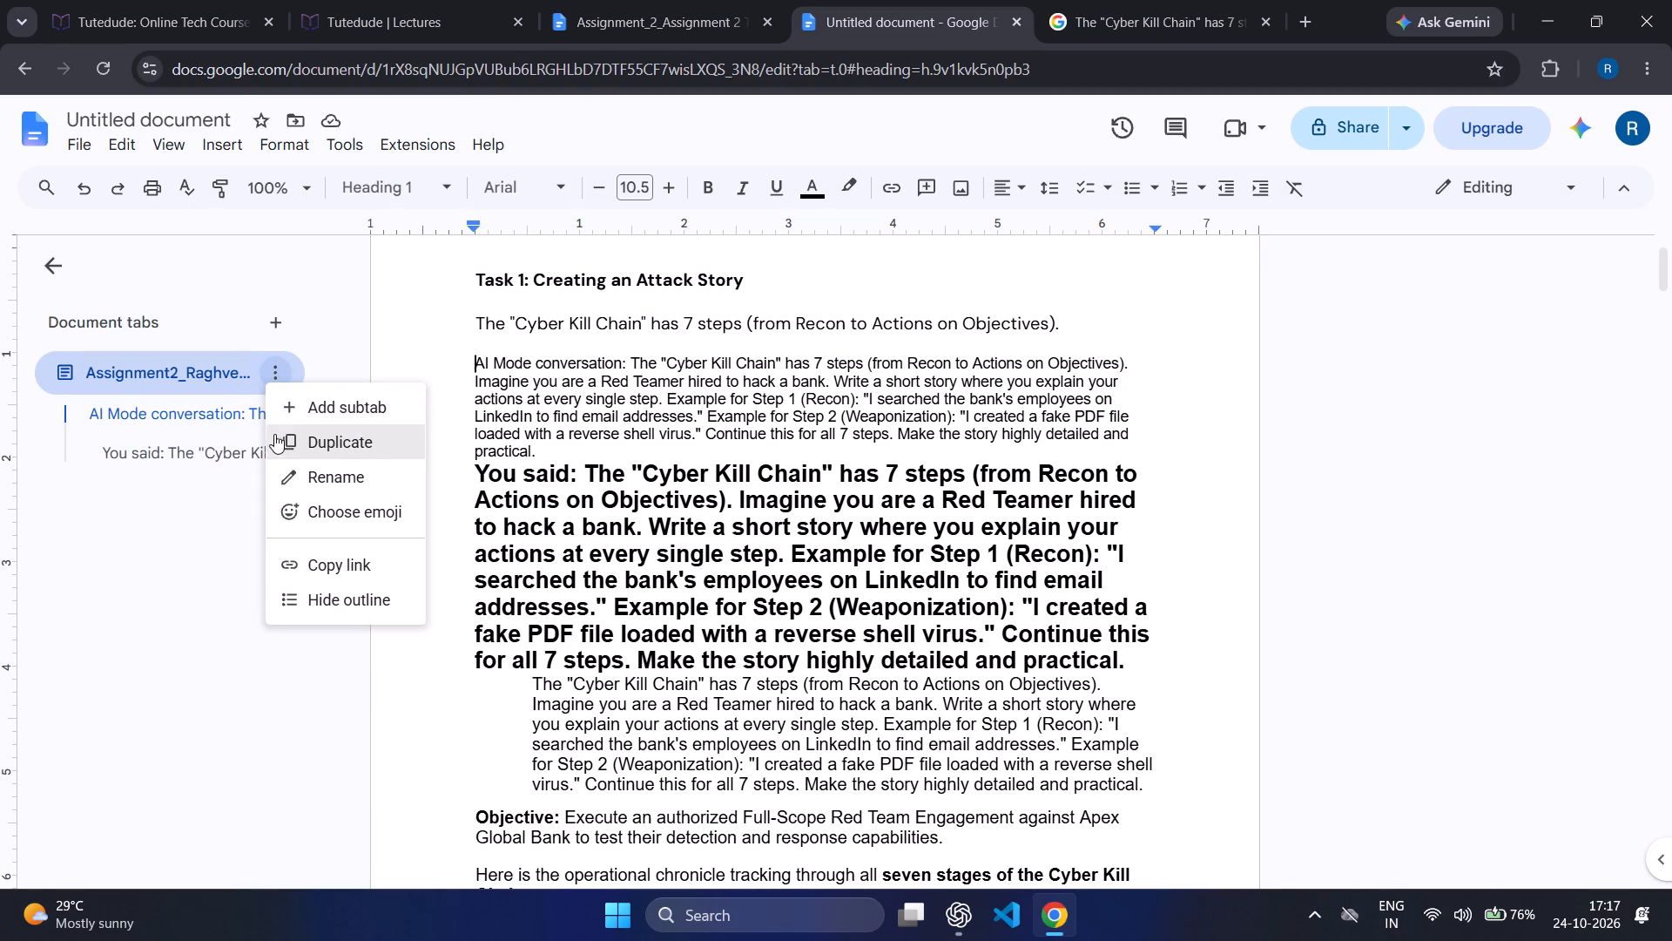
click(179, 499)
Look through the first Kill Chain answer in Task 1, down into the first-person rewrite.
scroll(525, 371, down, 4)
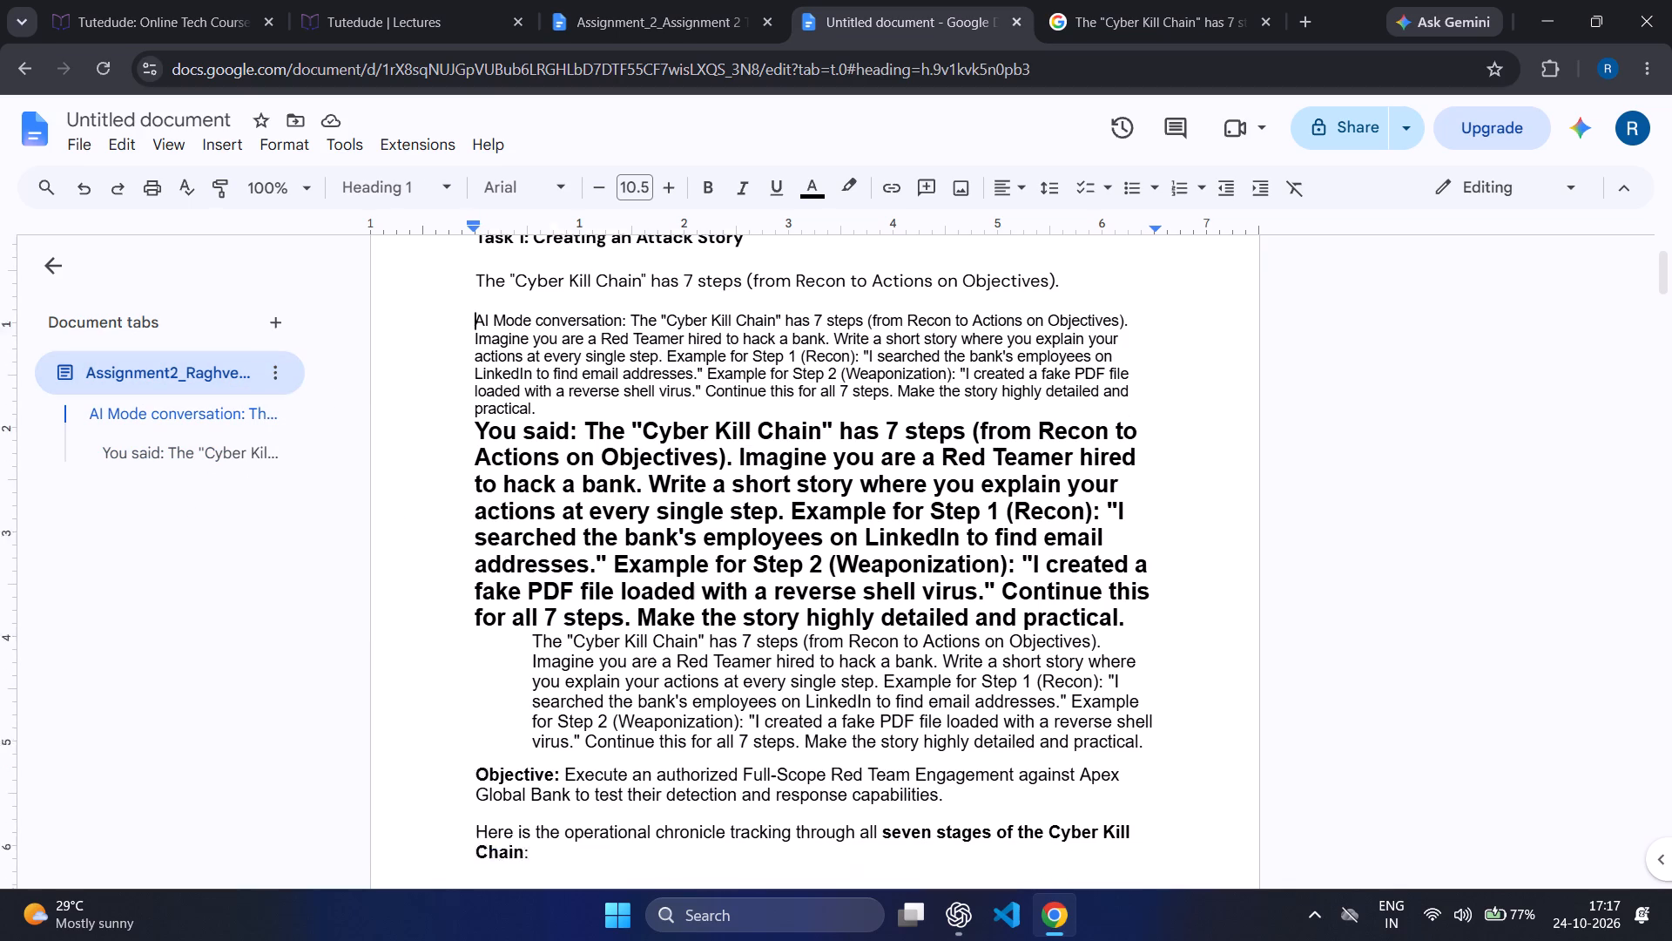
scroll(525, 372, down, 15)
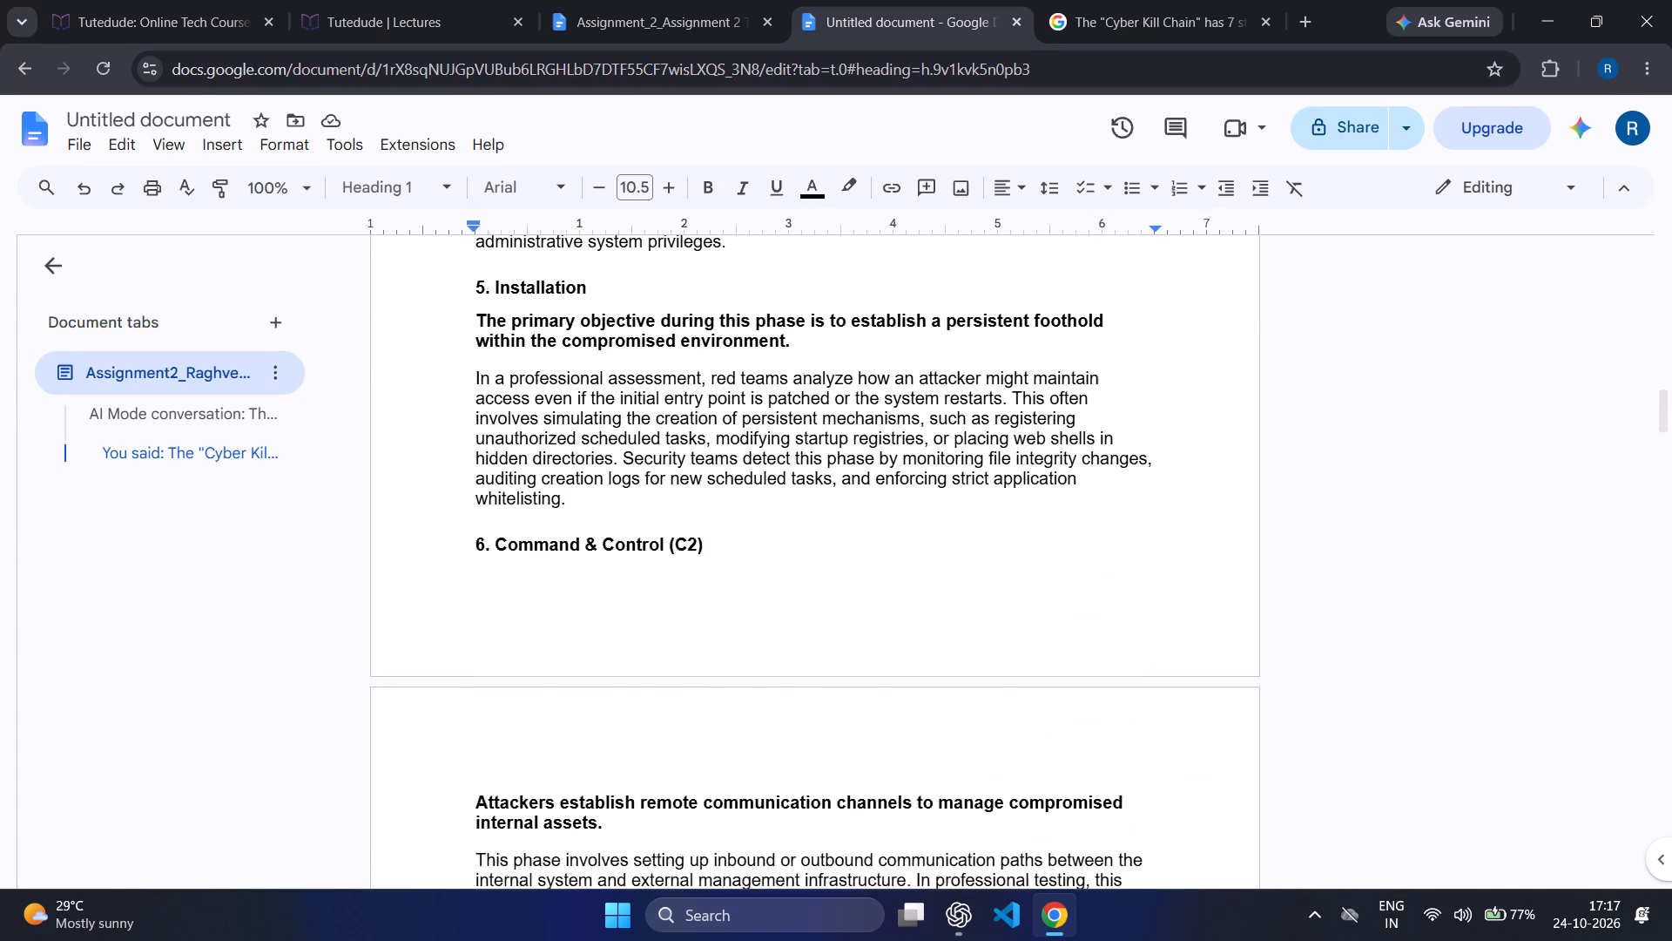
scroll(525, 372, down, 11)
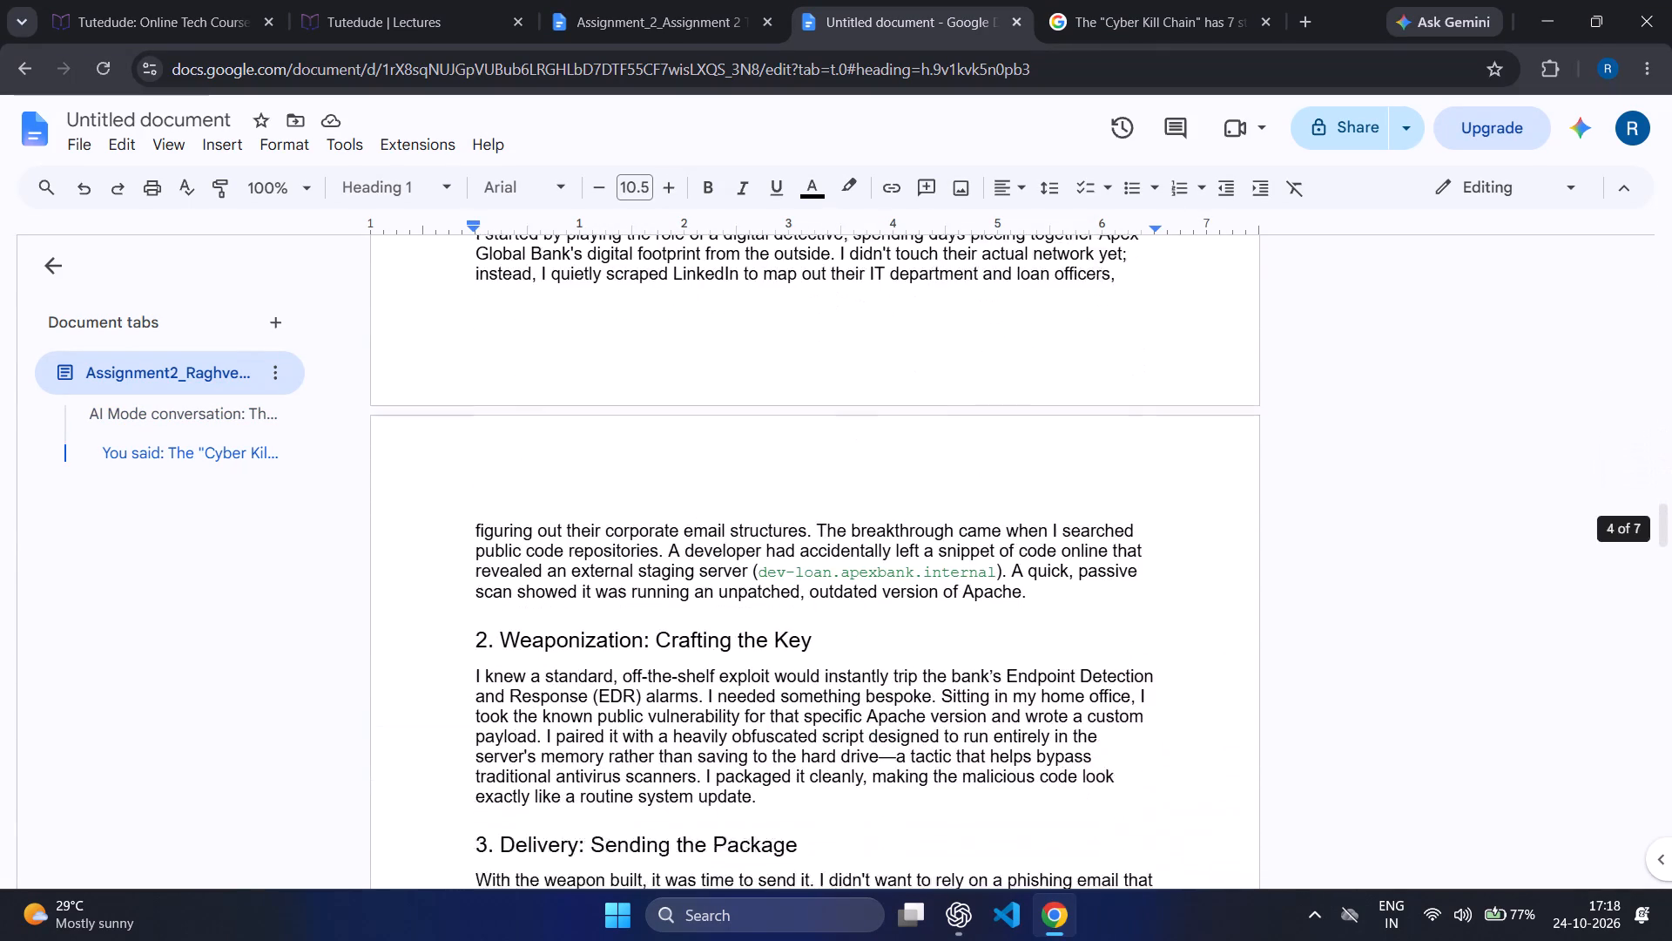
scroll(525, 372, down, 7)
Examine where the first answer ends and the first-person rewrite begins, around "requried humanized way answer", and the rewrite's sections that follow.
scroll(525, 372, up, 11)
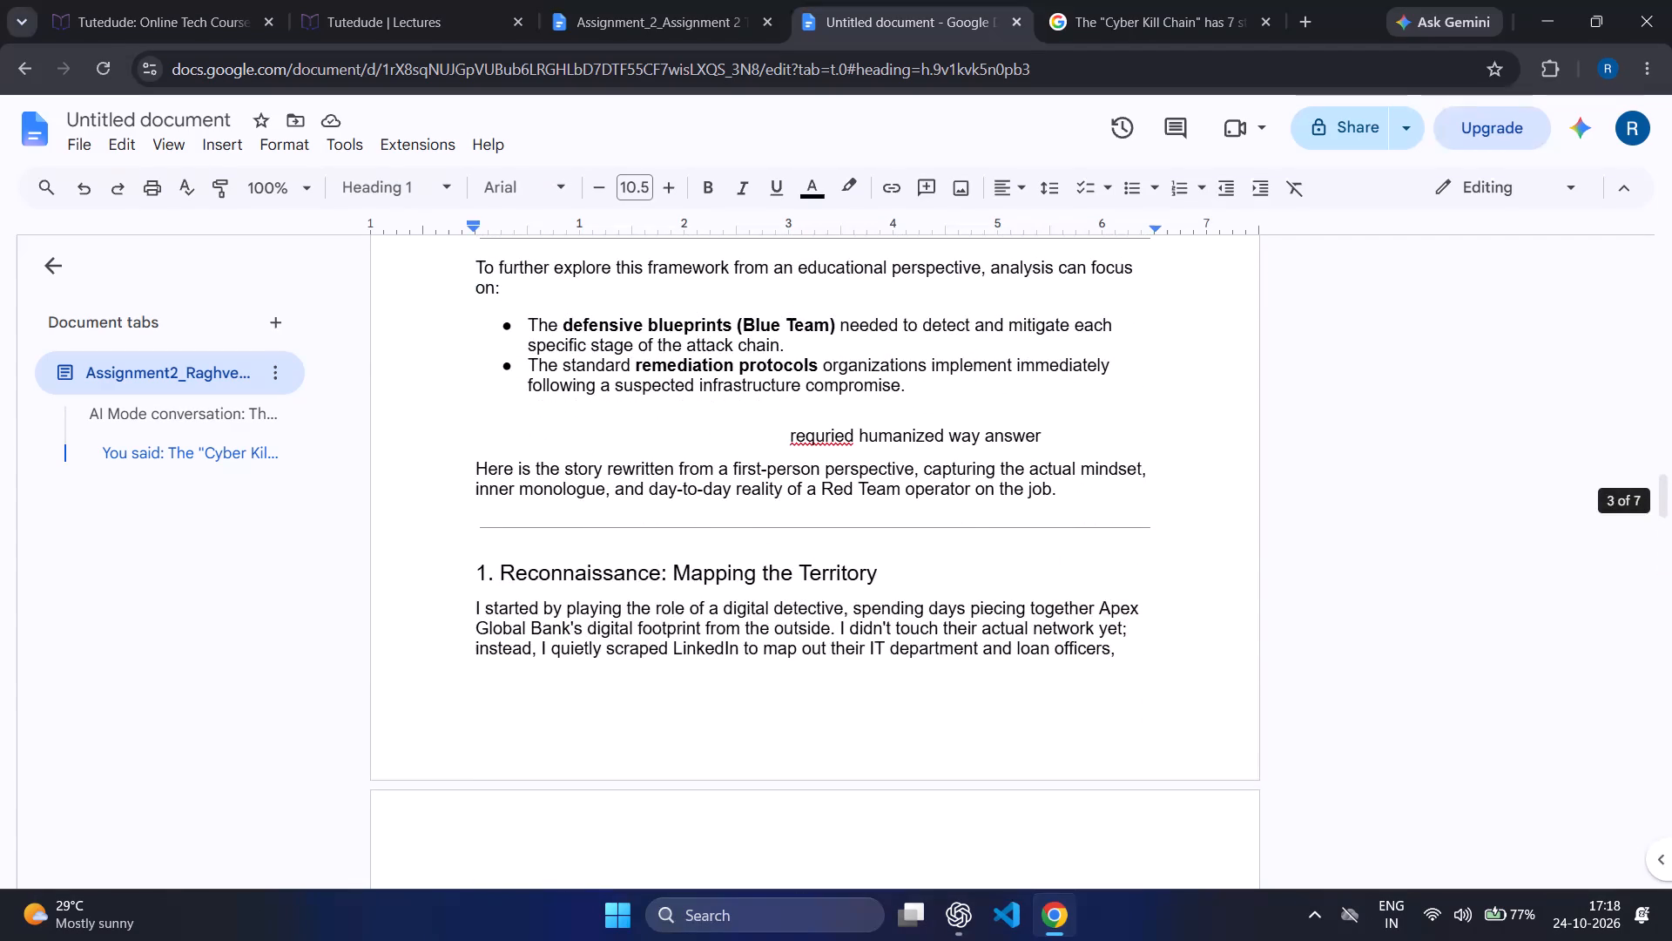
scroll(525, 372, up, 3)
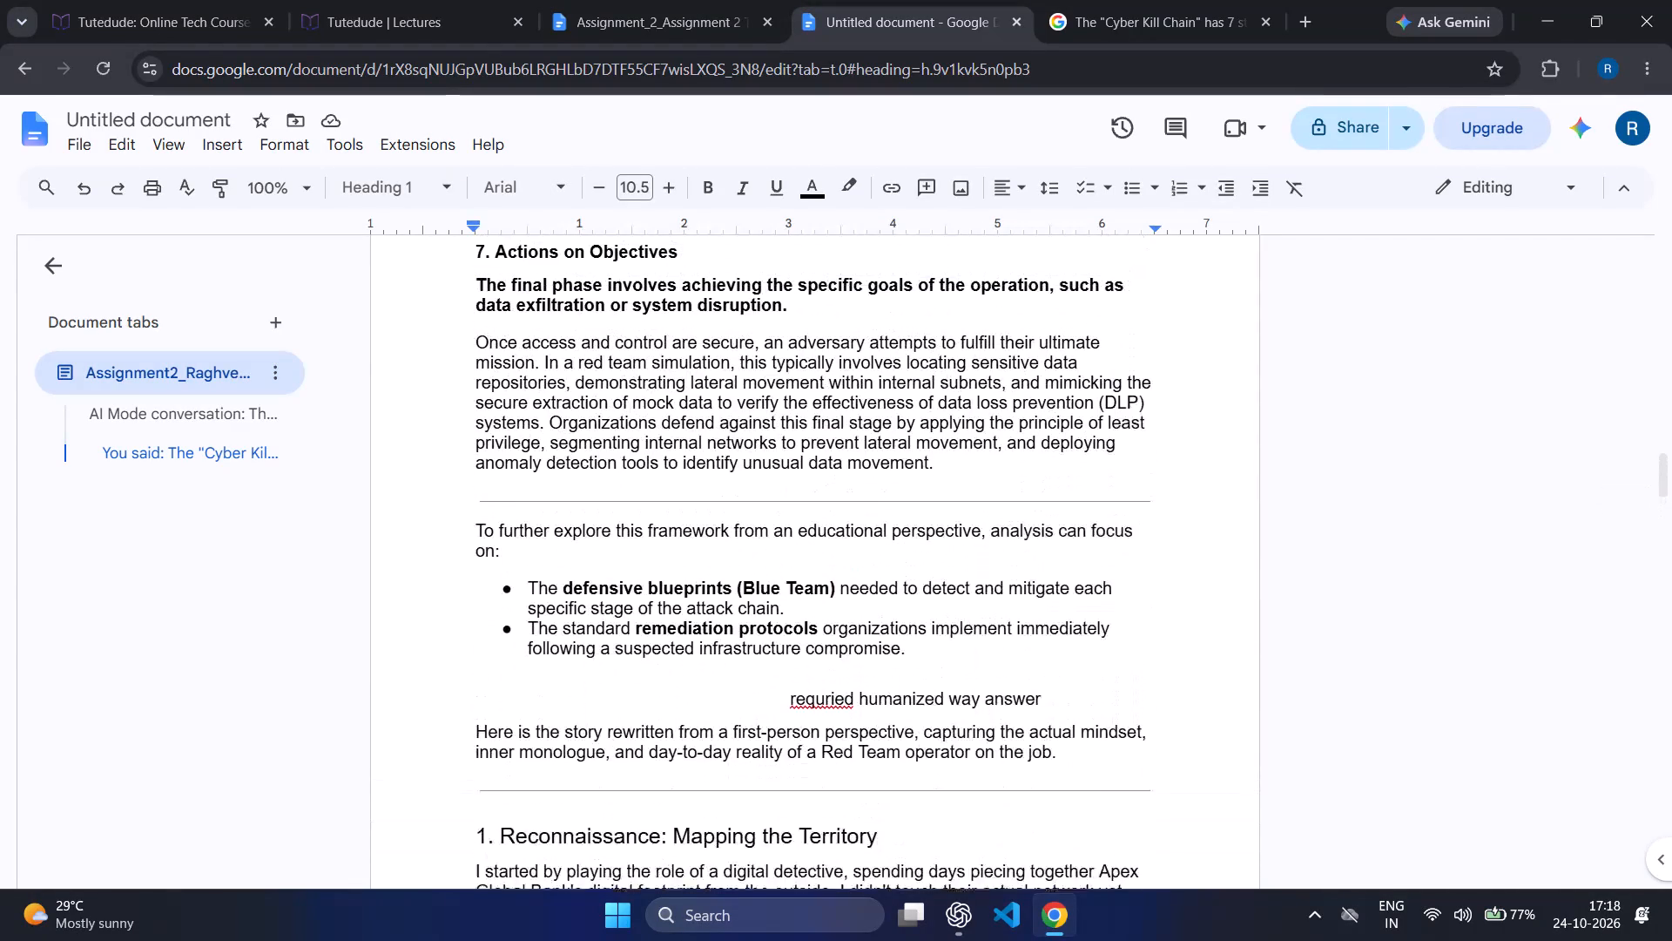
scroll(525, 372, up, 1)
scroll(525, 372, down, 7)
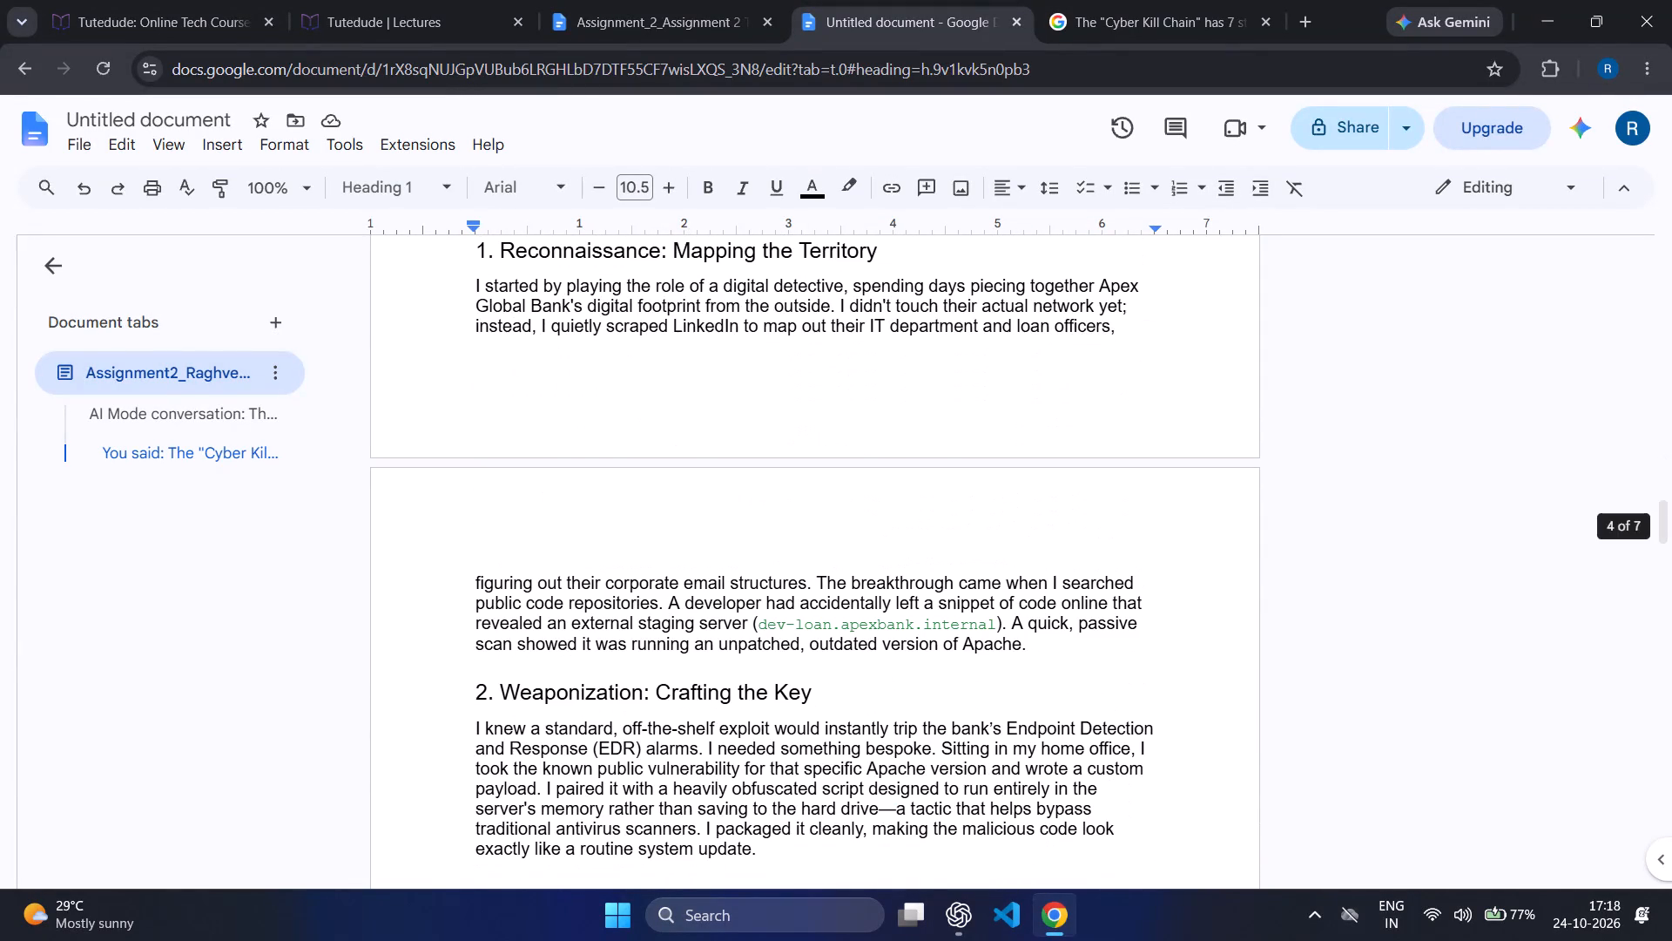
scroll(525, 372, down, 4)
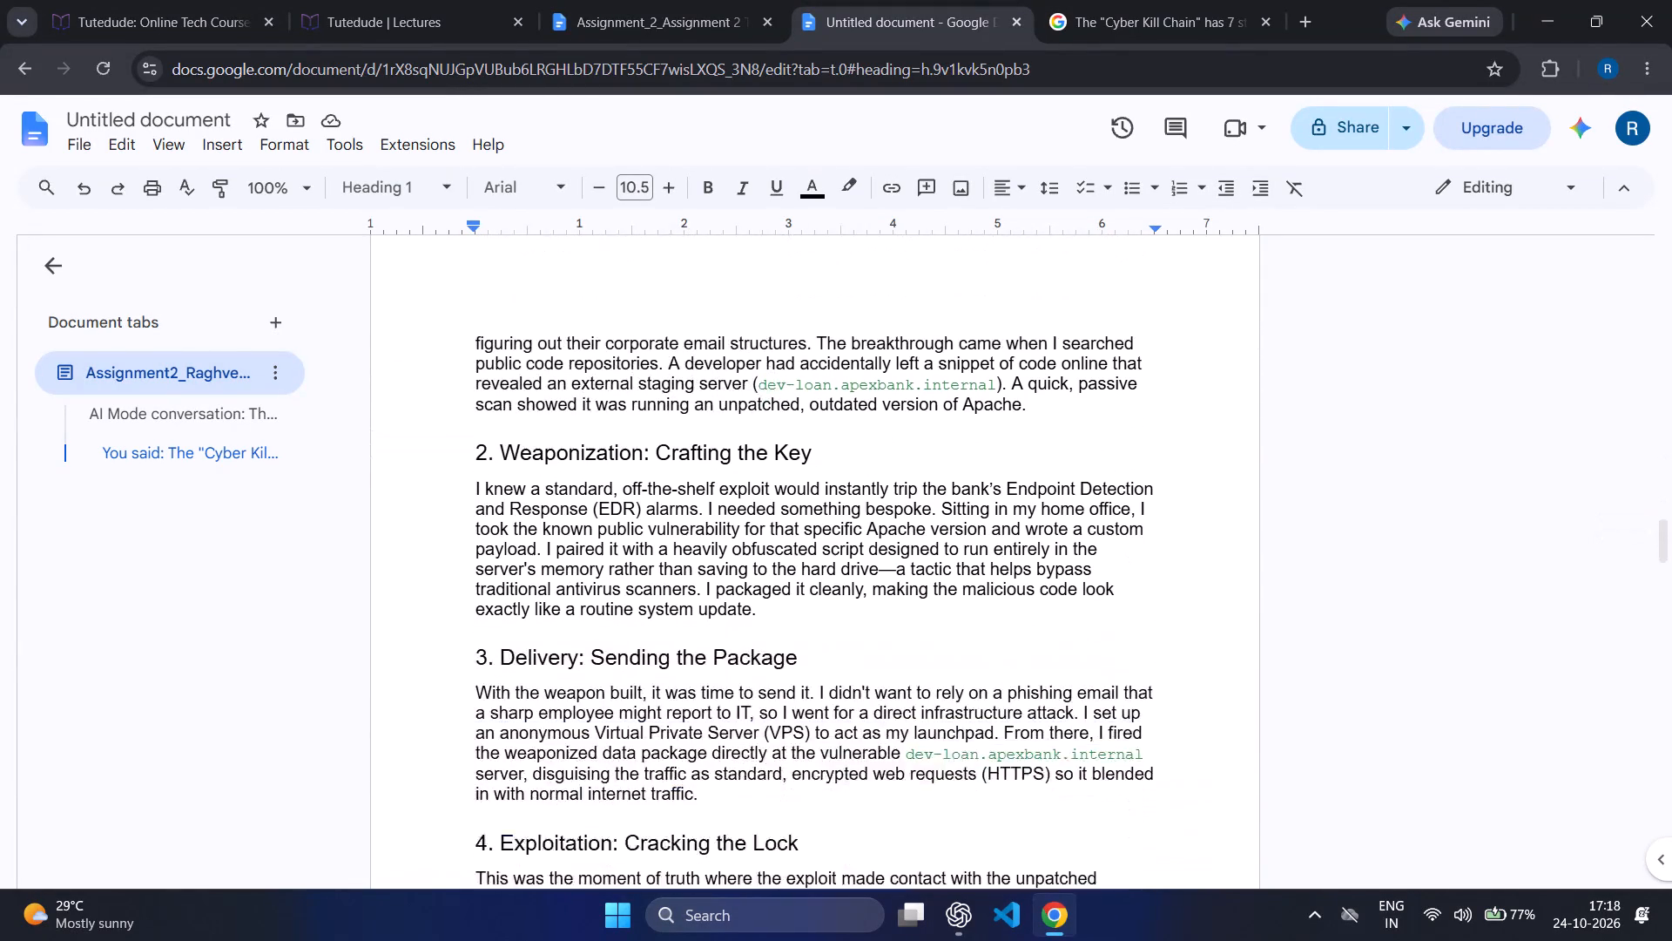
scroll(525, 372, down, 4)
scroll(525, 372, up, 3)
scroll(525, 372, down, 3)
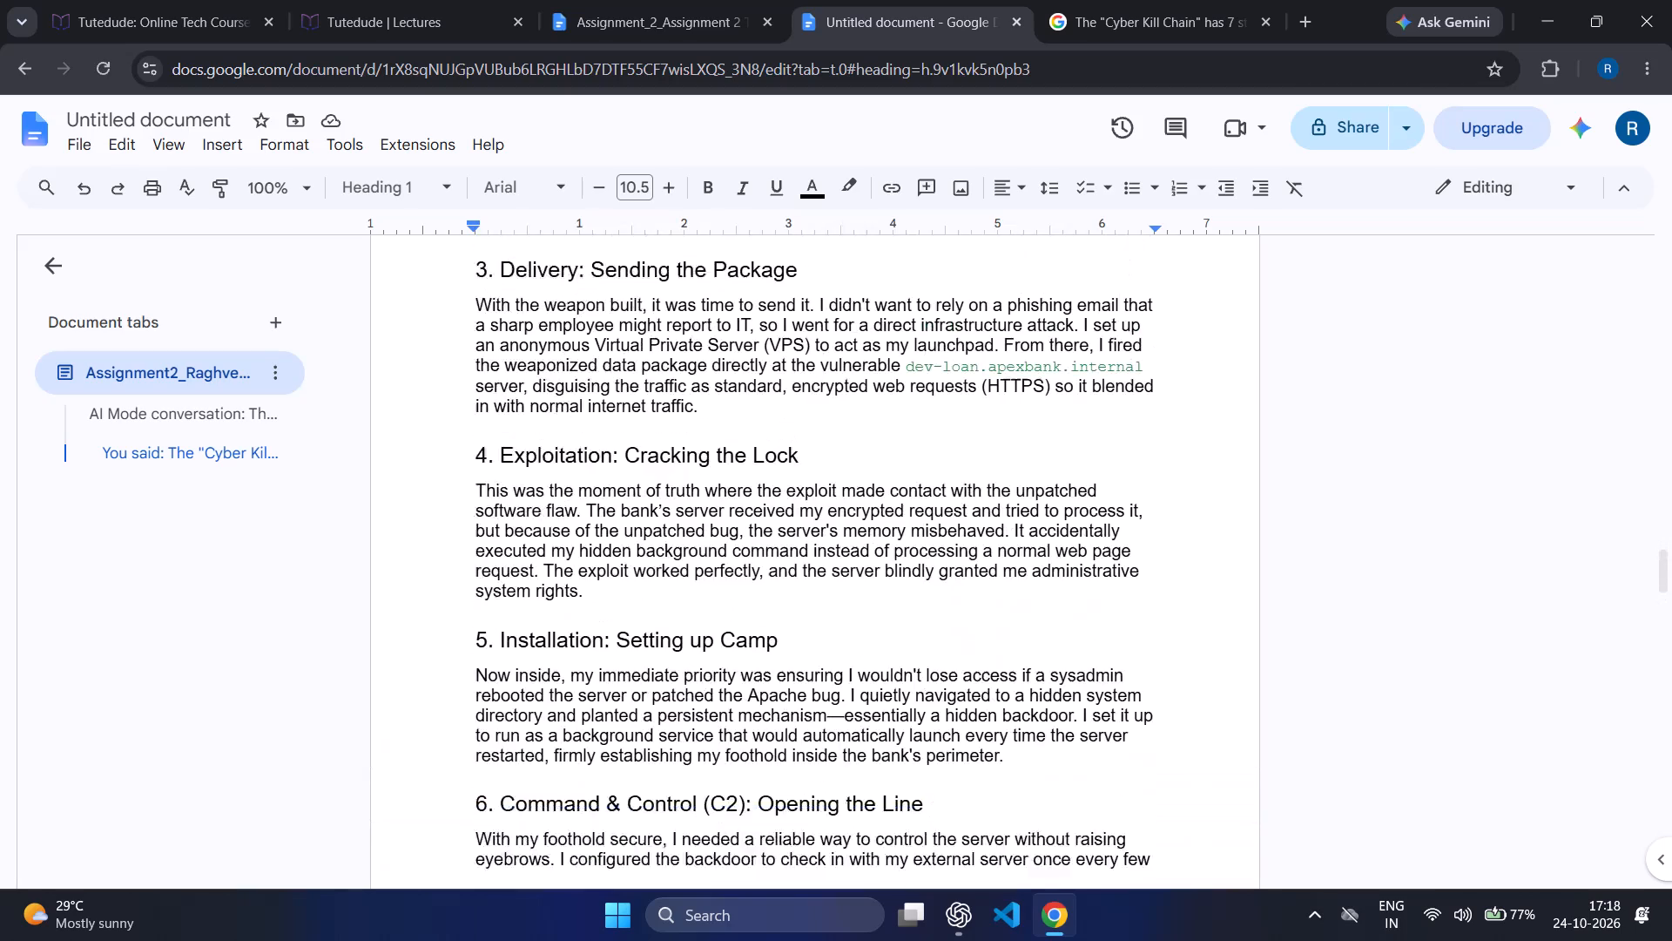
scroll(525, 372, up, 11)
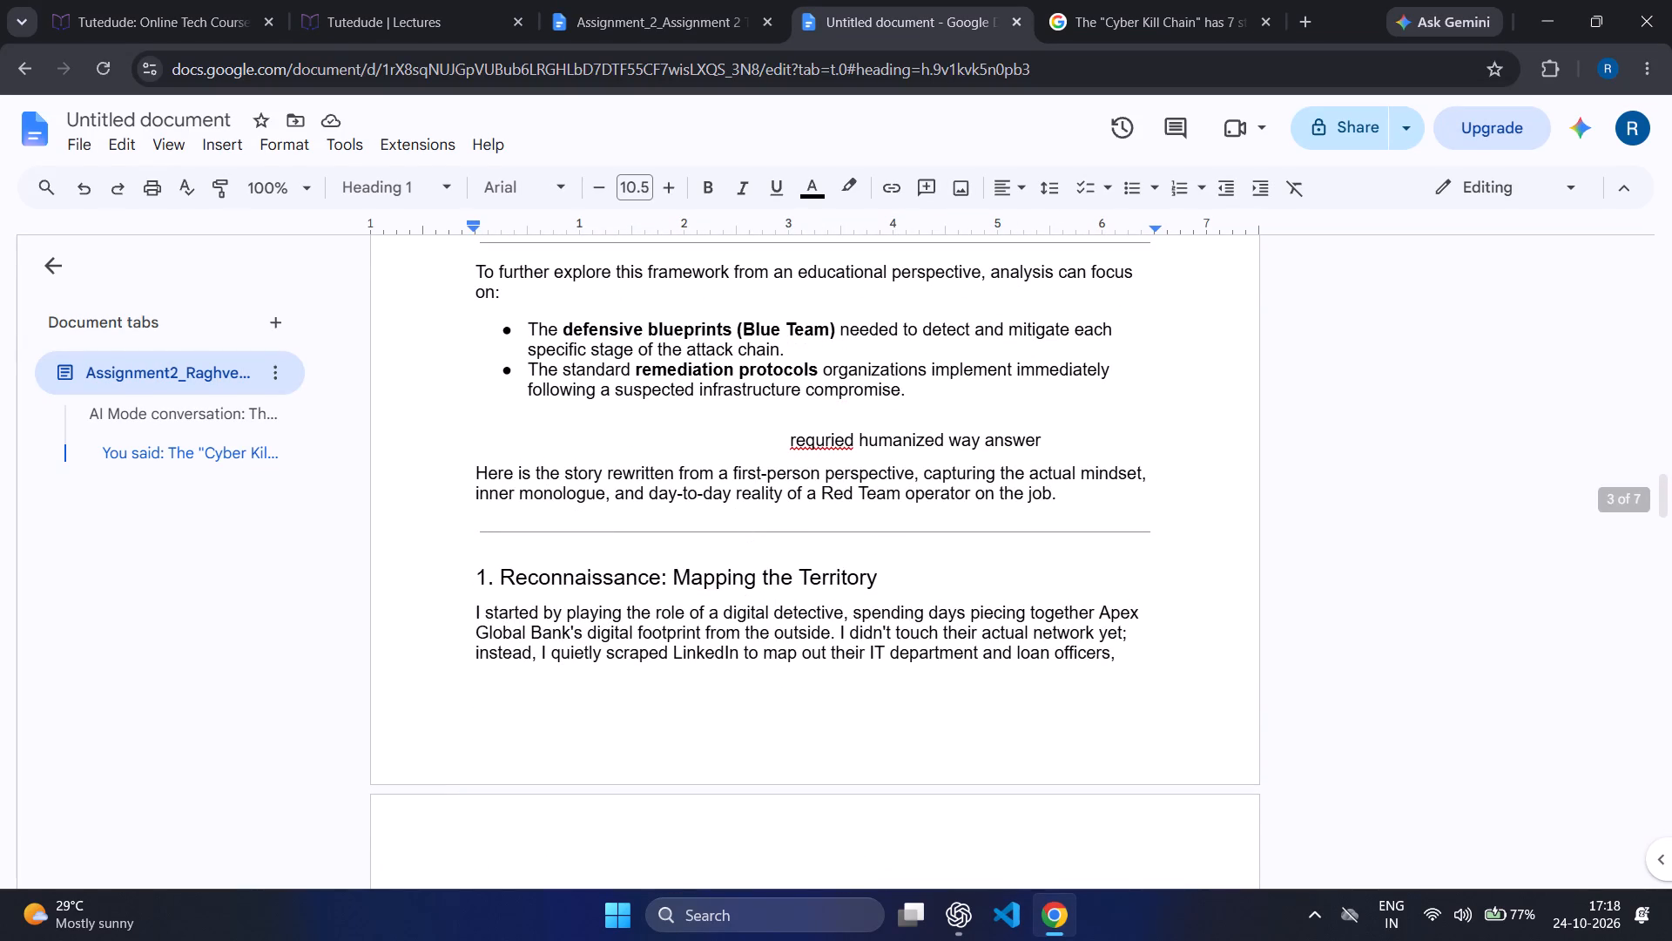
scroll(511, 498, up, 1)
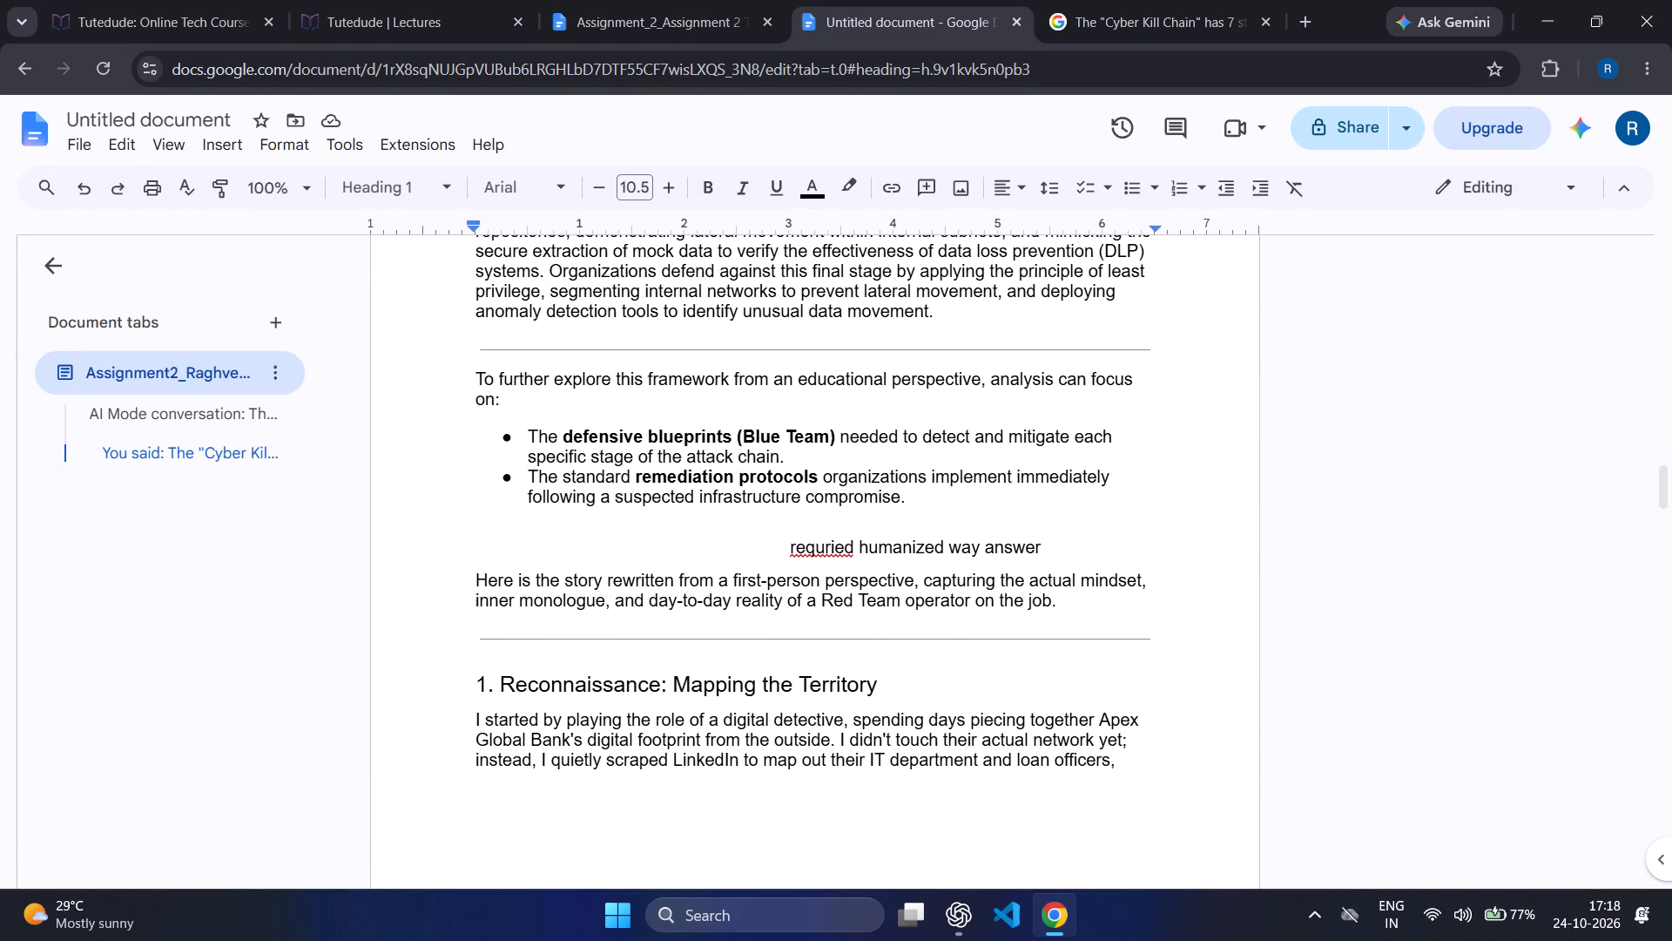
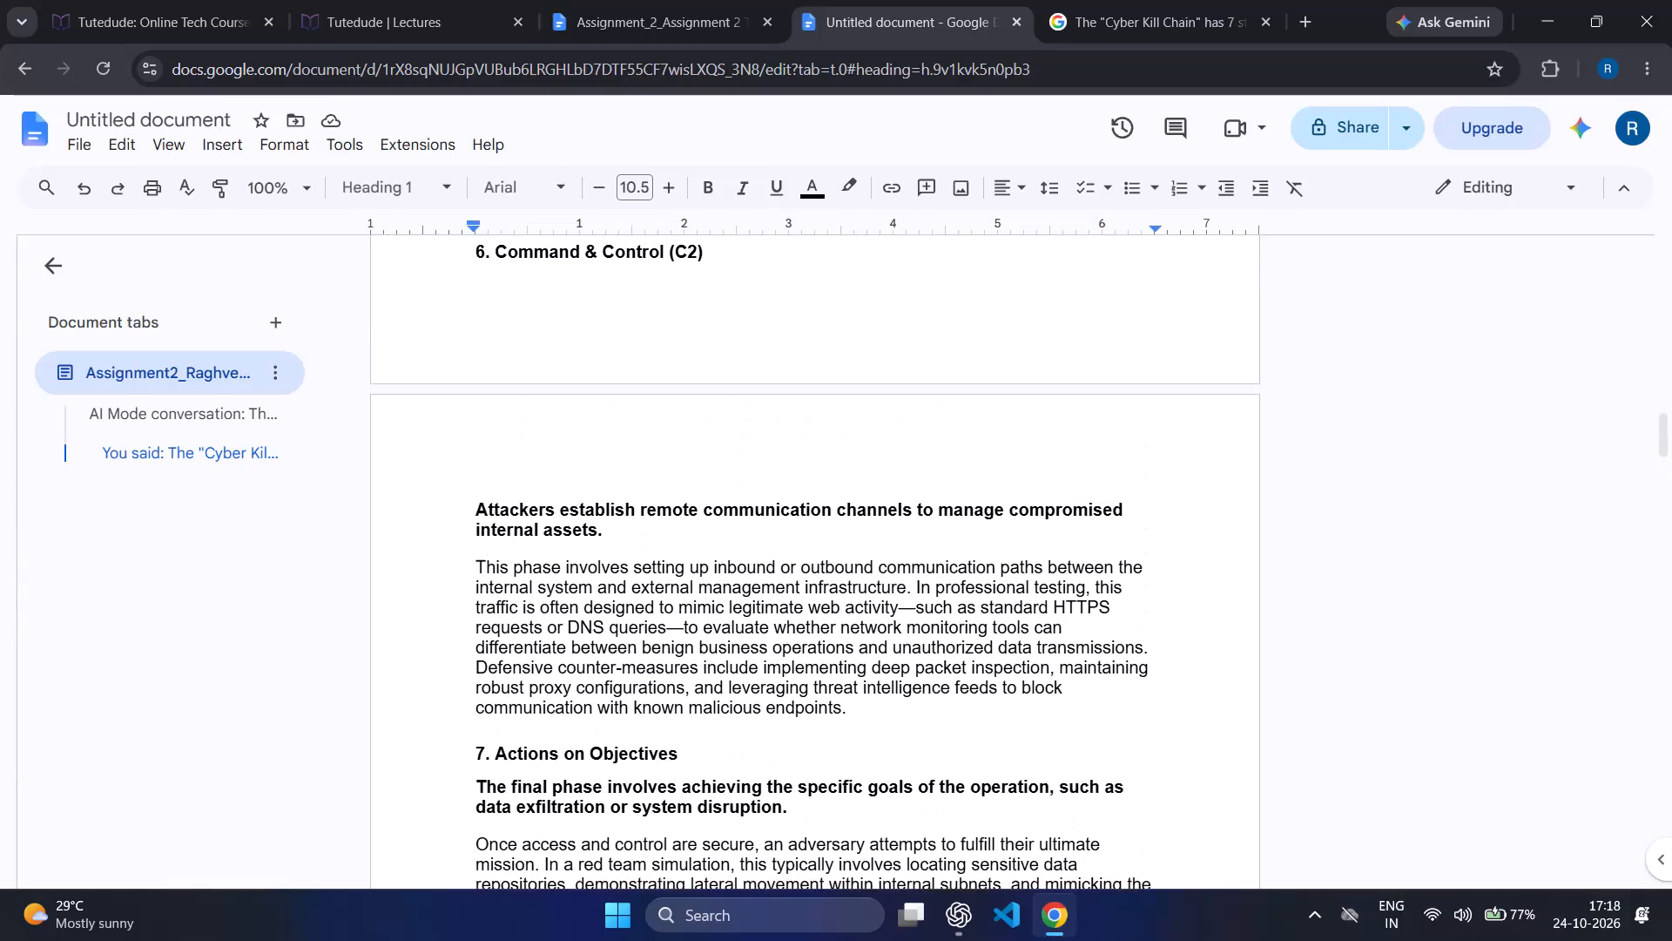
Examine the end of the first Kill Chain answer, from Command & Control, down to the start of the first-person rewrite.
scroll(511, 498, up, 2)
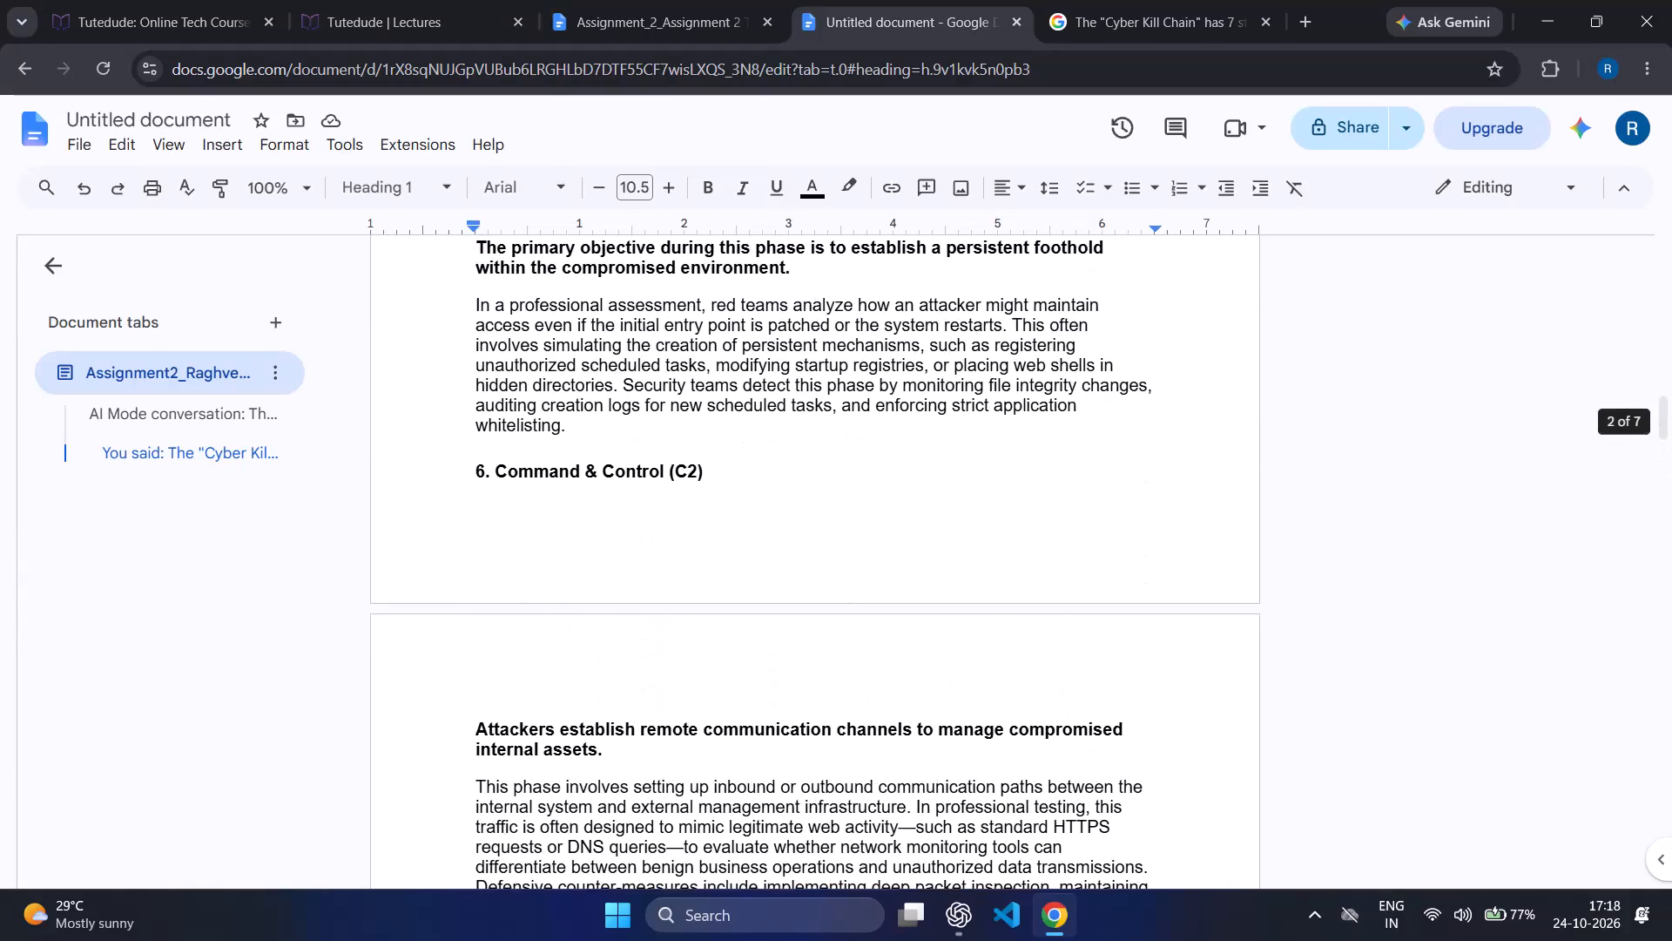
scroll(511, 498, down, 9)
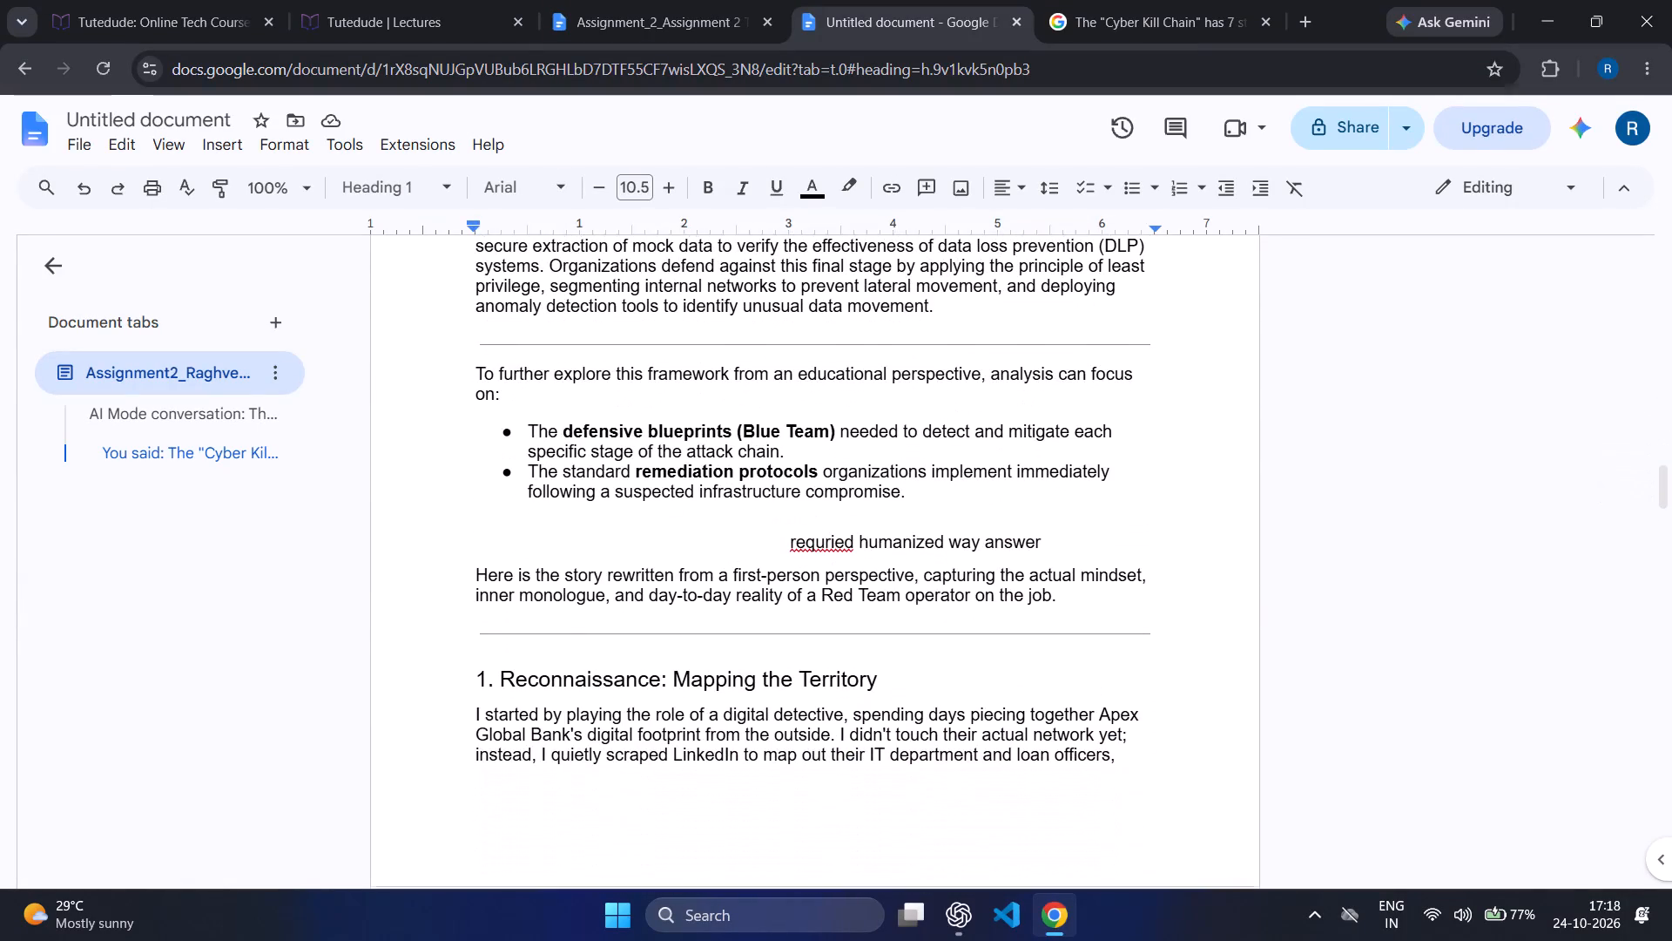
scroll(511, 498, down, 7)
scroll(511, 498, up, 6)
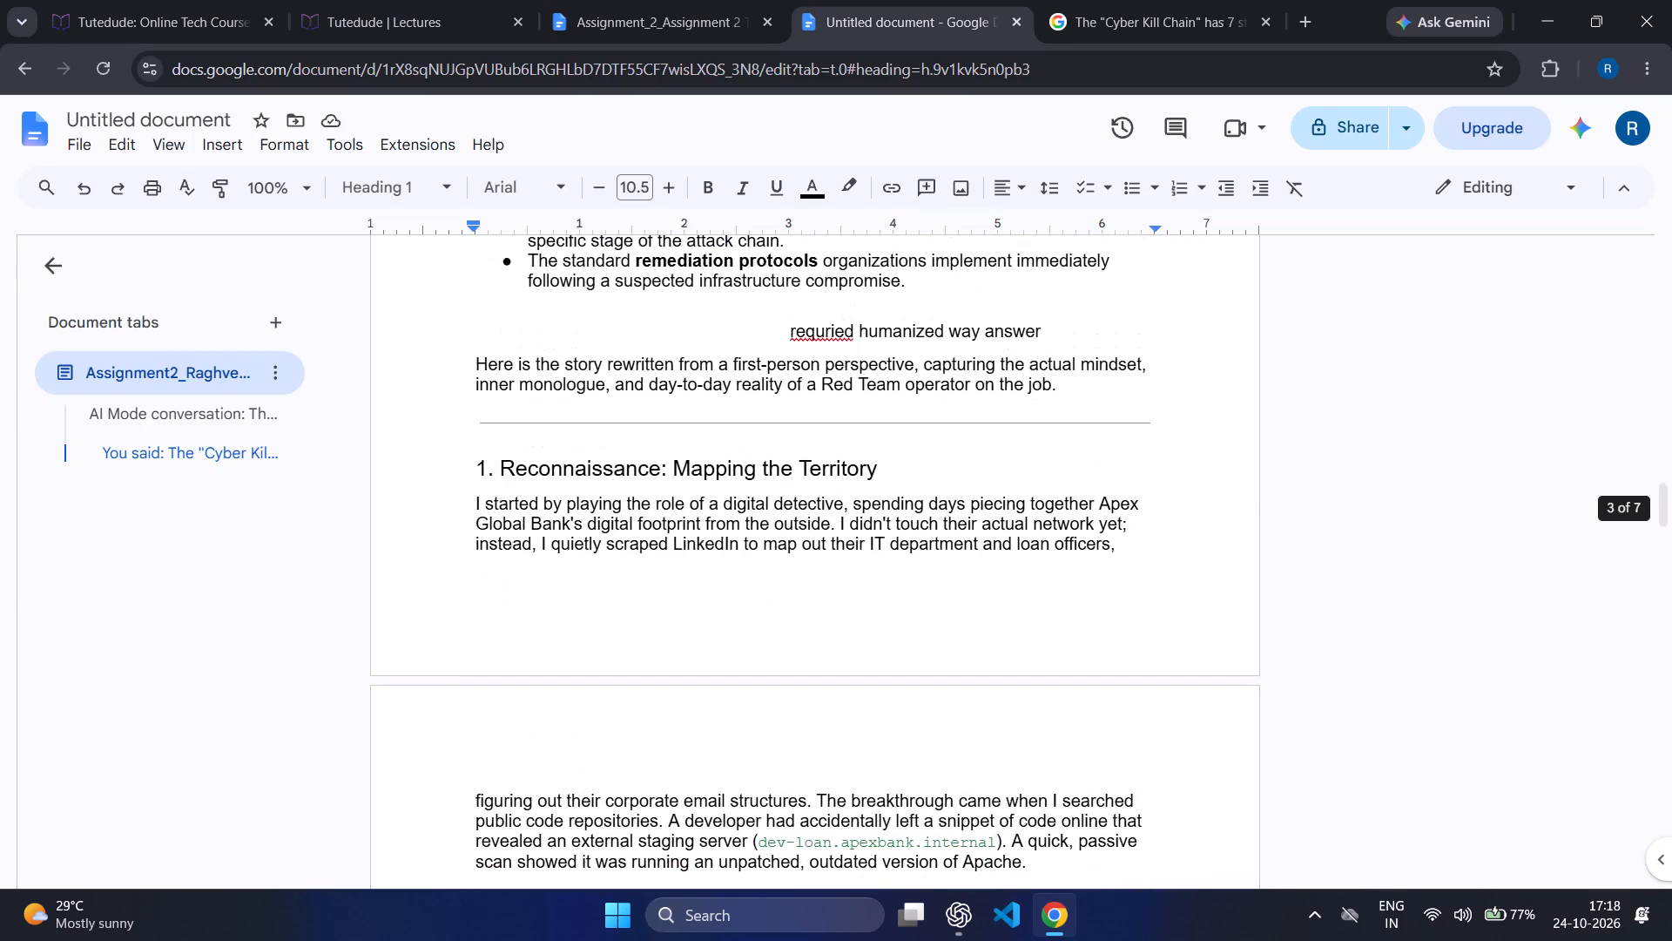
click(276, 378)
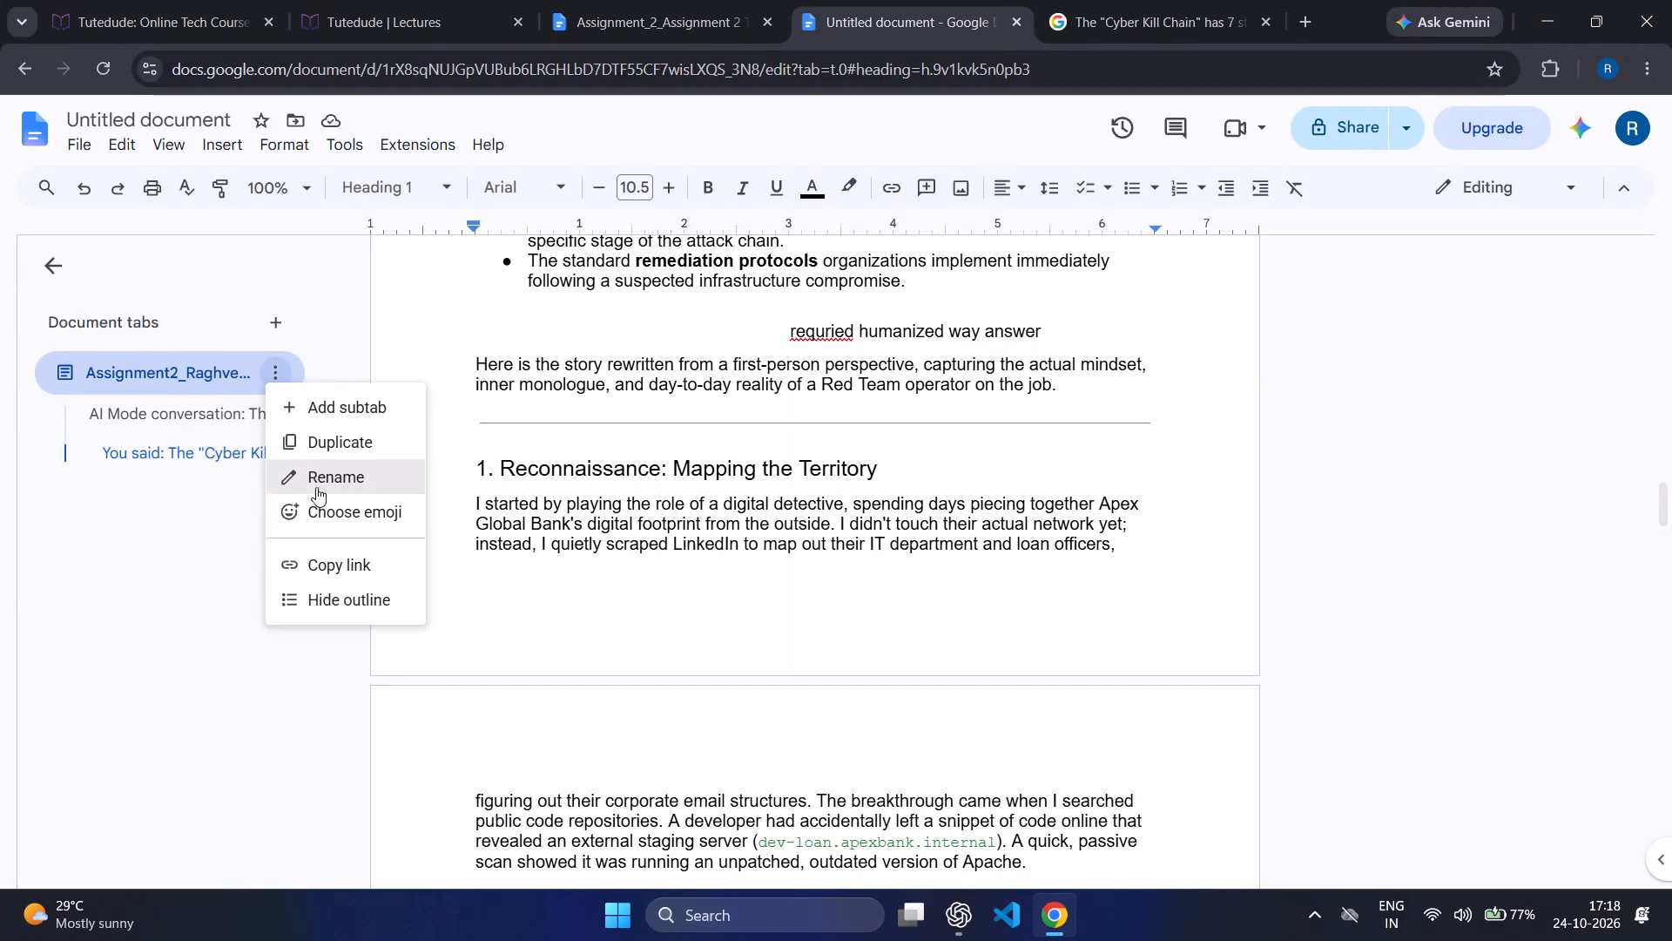
click(309, 359)
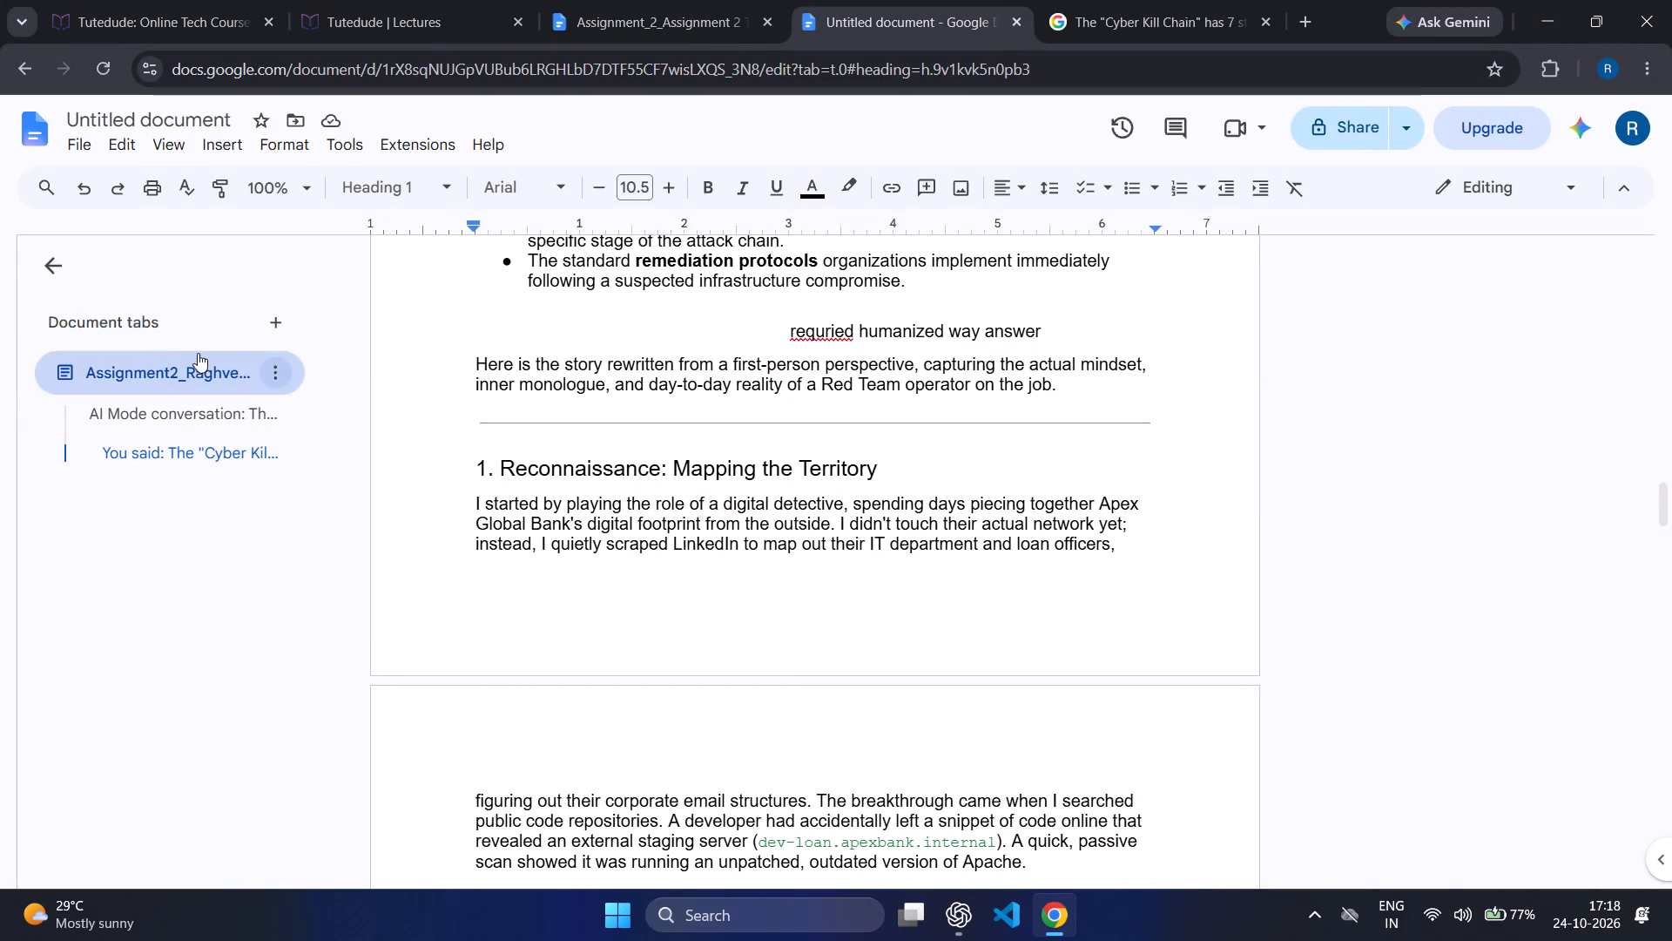
Undo the Task 2 content, the pasted Kill Chain answers and the question line, back to the bare "Task 1: Creating an Attack Story" heading.
click(86, 193)
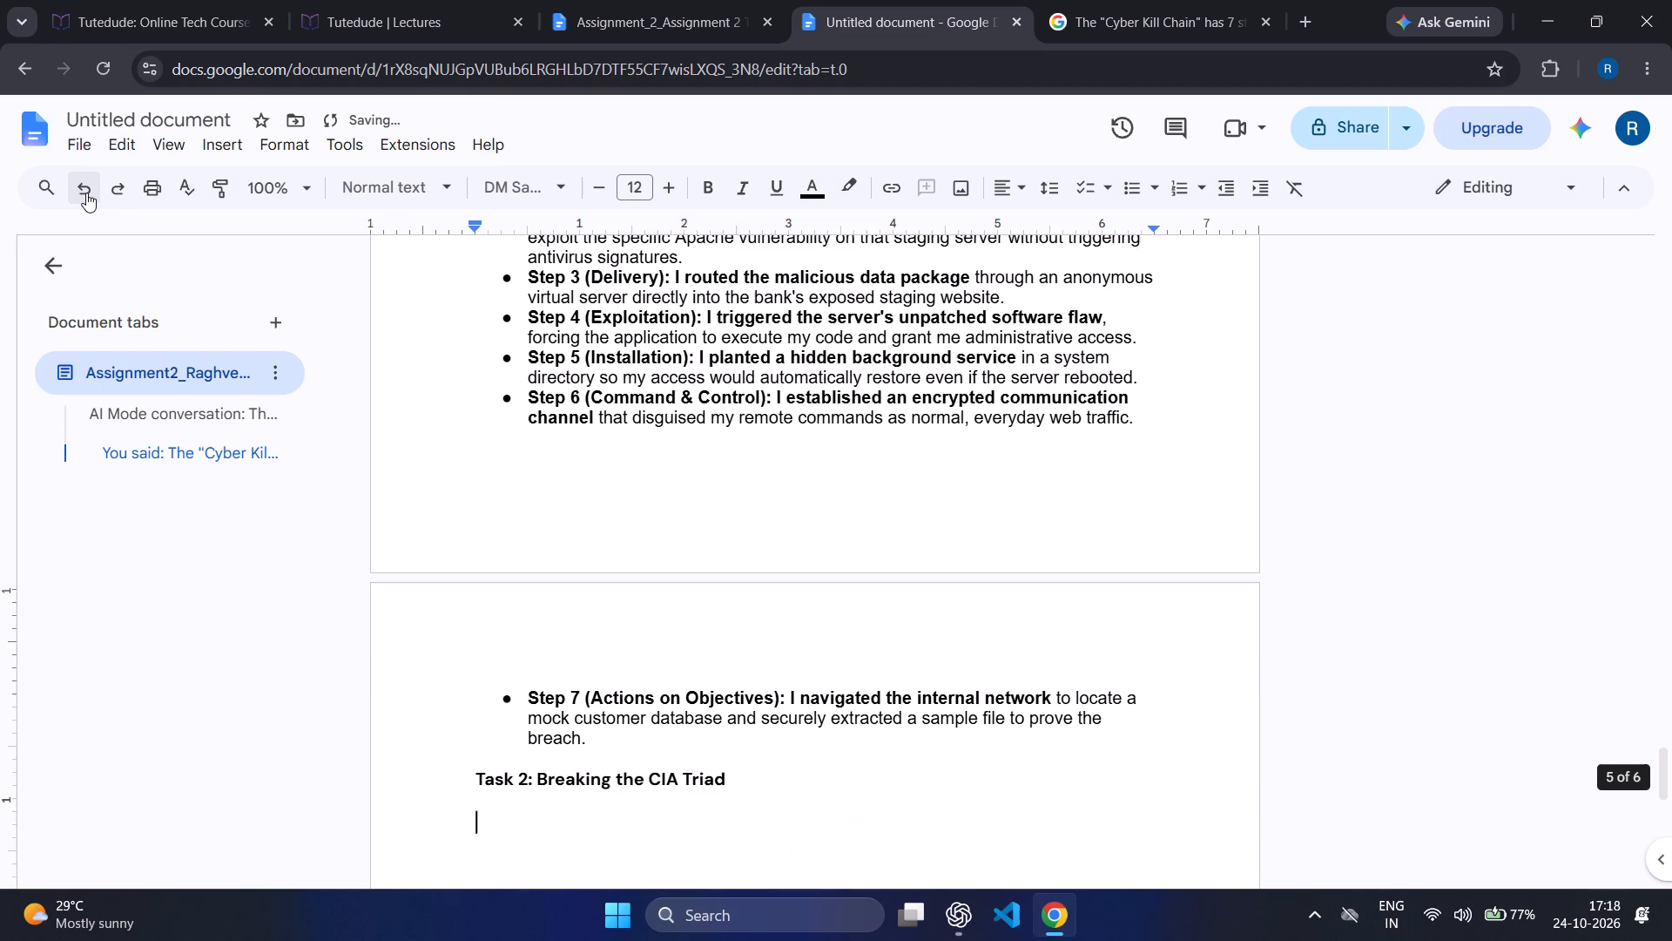
click(86, 193)
double_click(86, 193)
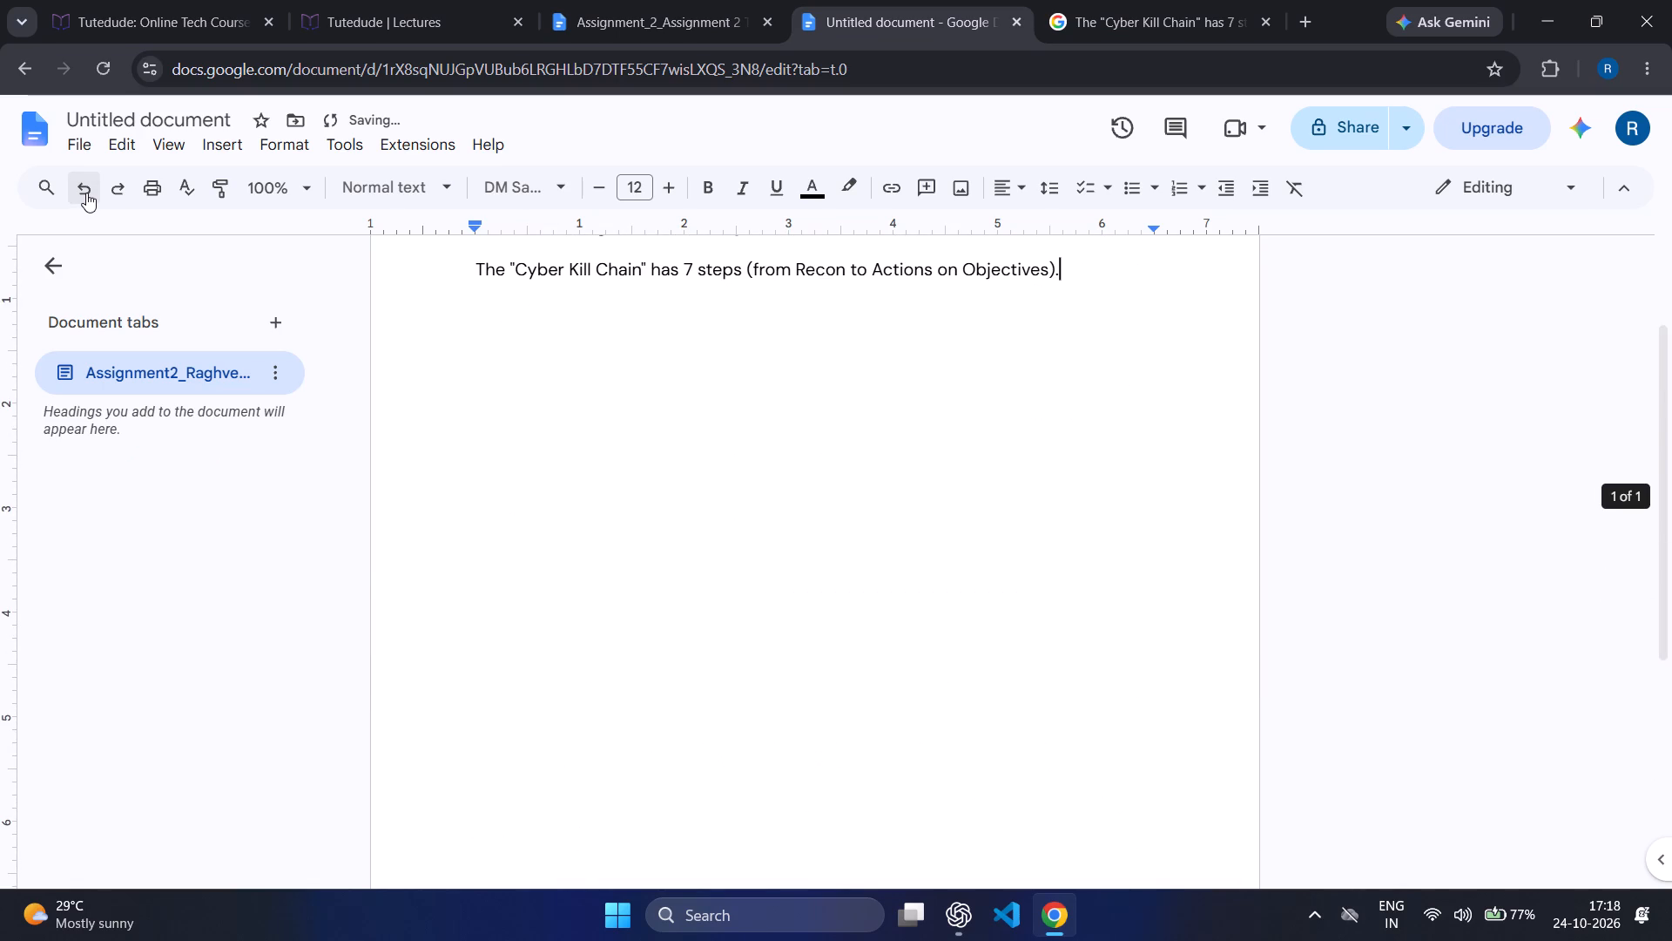
click(86, 193)
scroll(415, 377, up, 5)
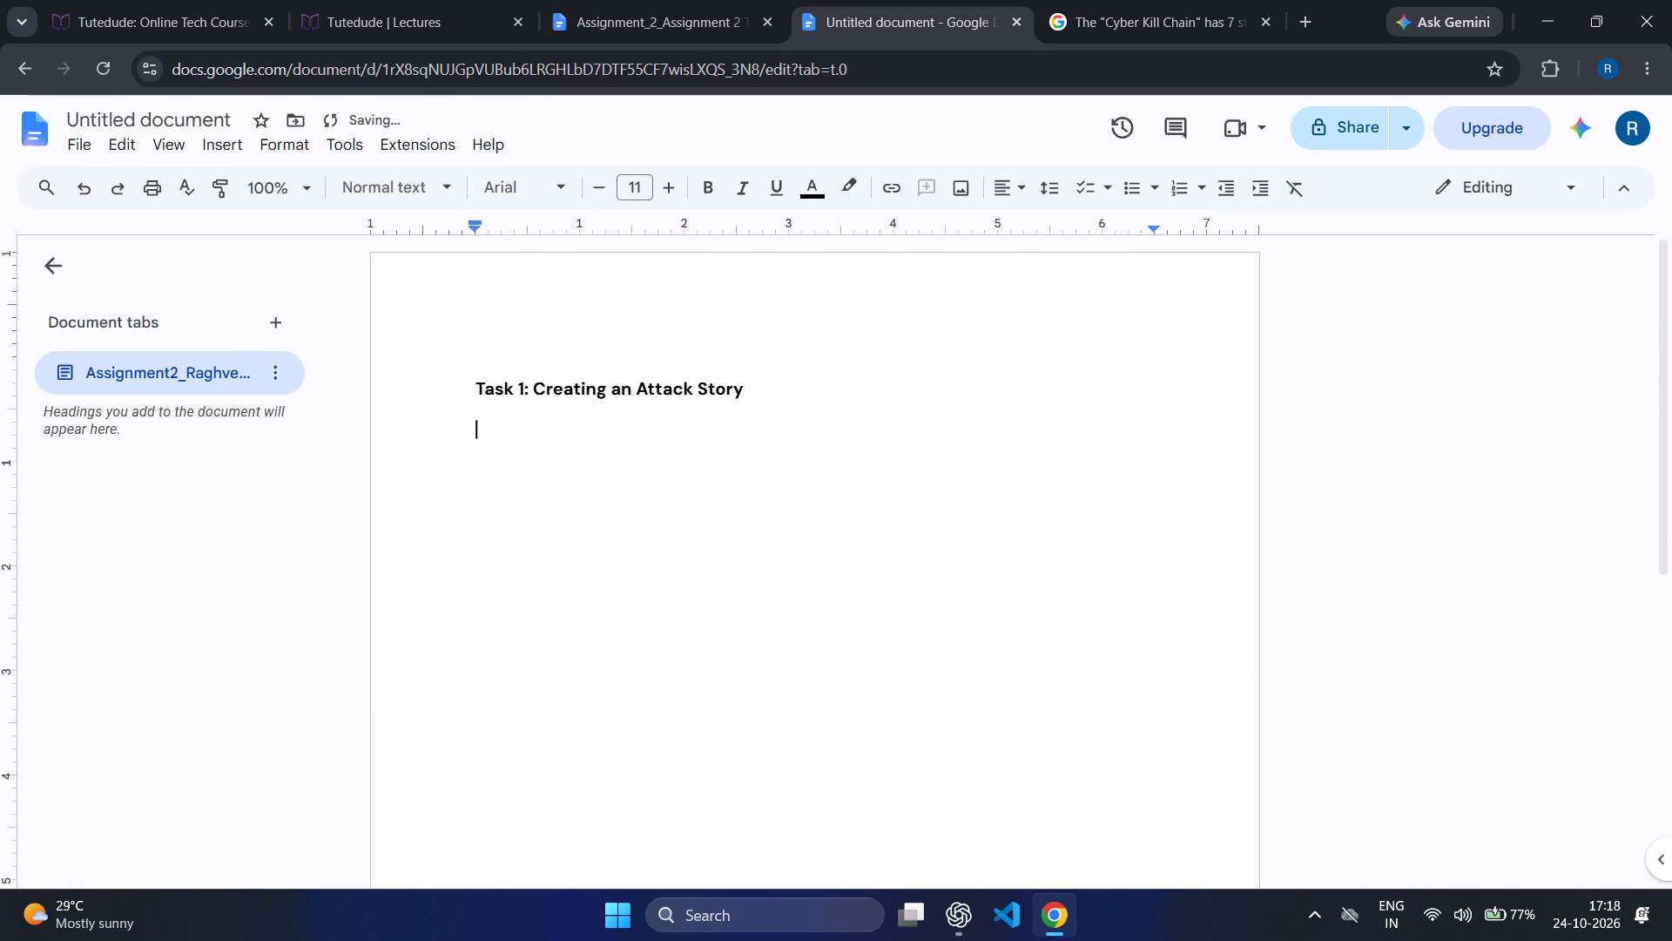
scroll(415, 377, up, 4)
scroll(637, 409, up, 4)
scroll(637, 409, down, 4)
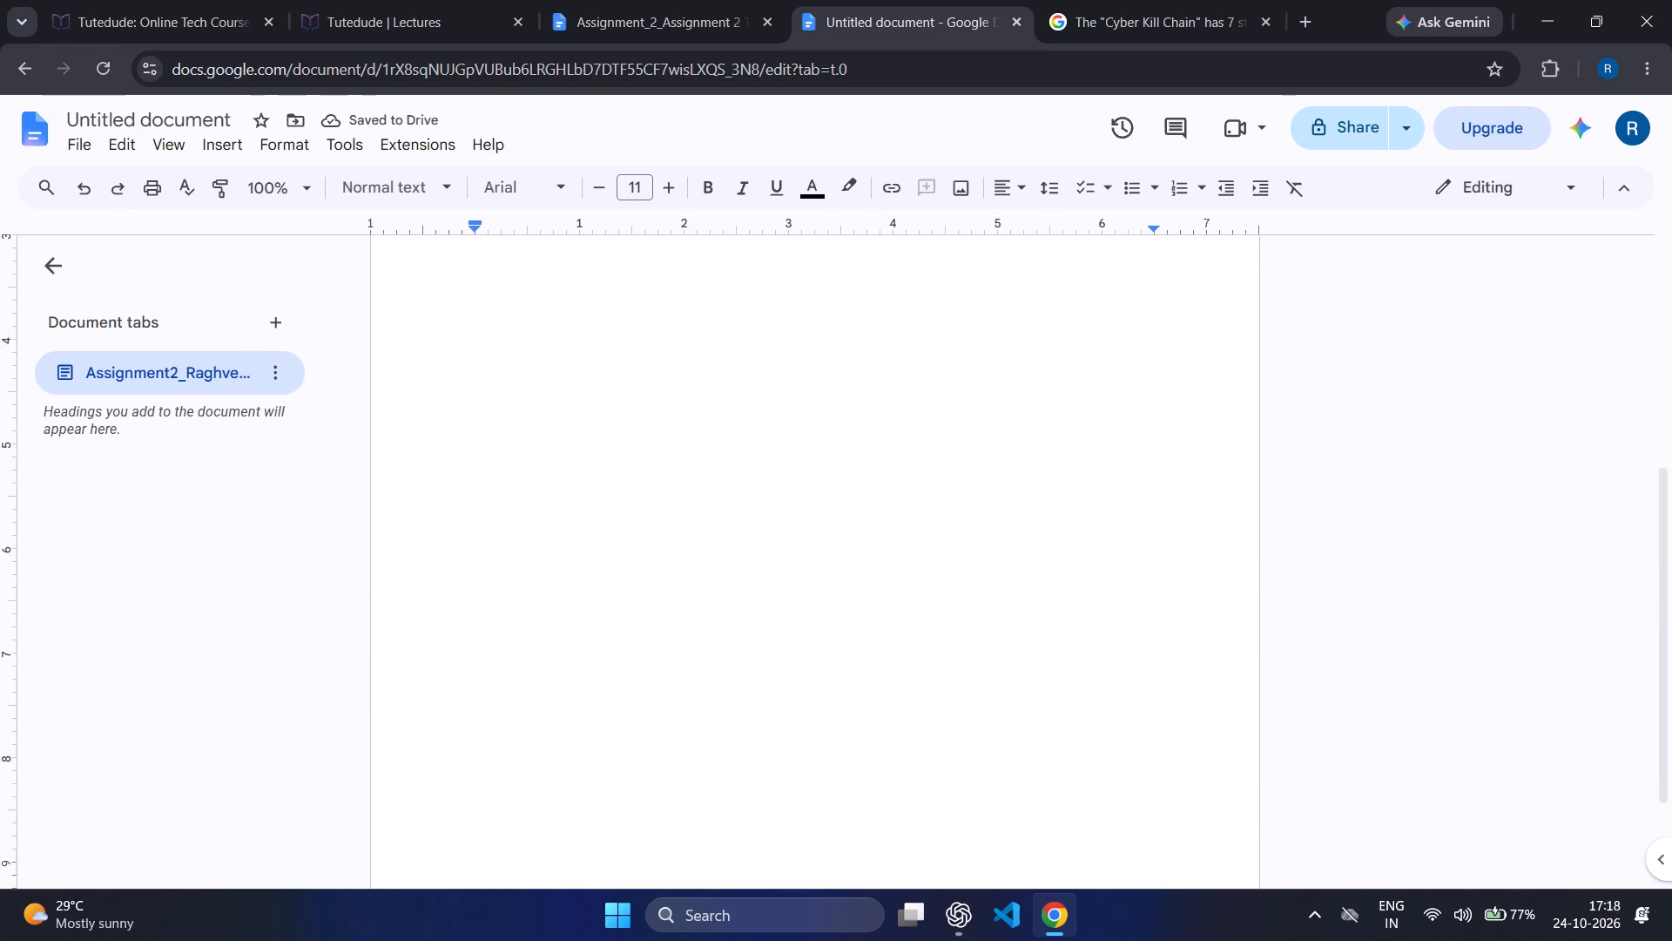
scroll(637, 409, up, 8)
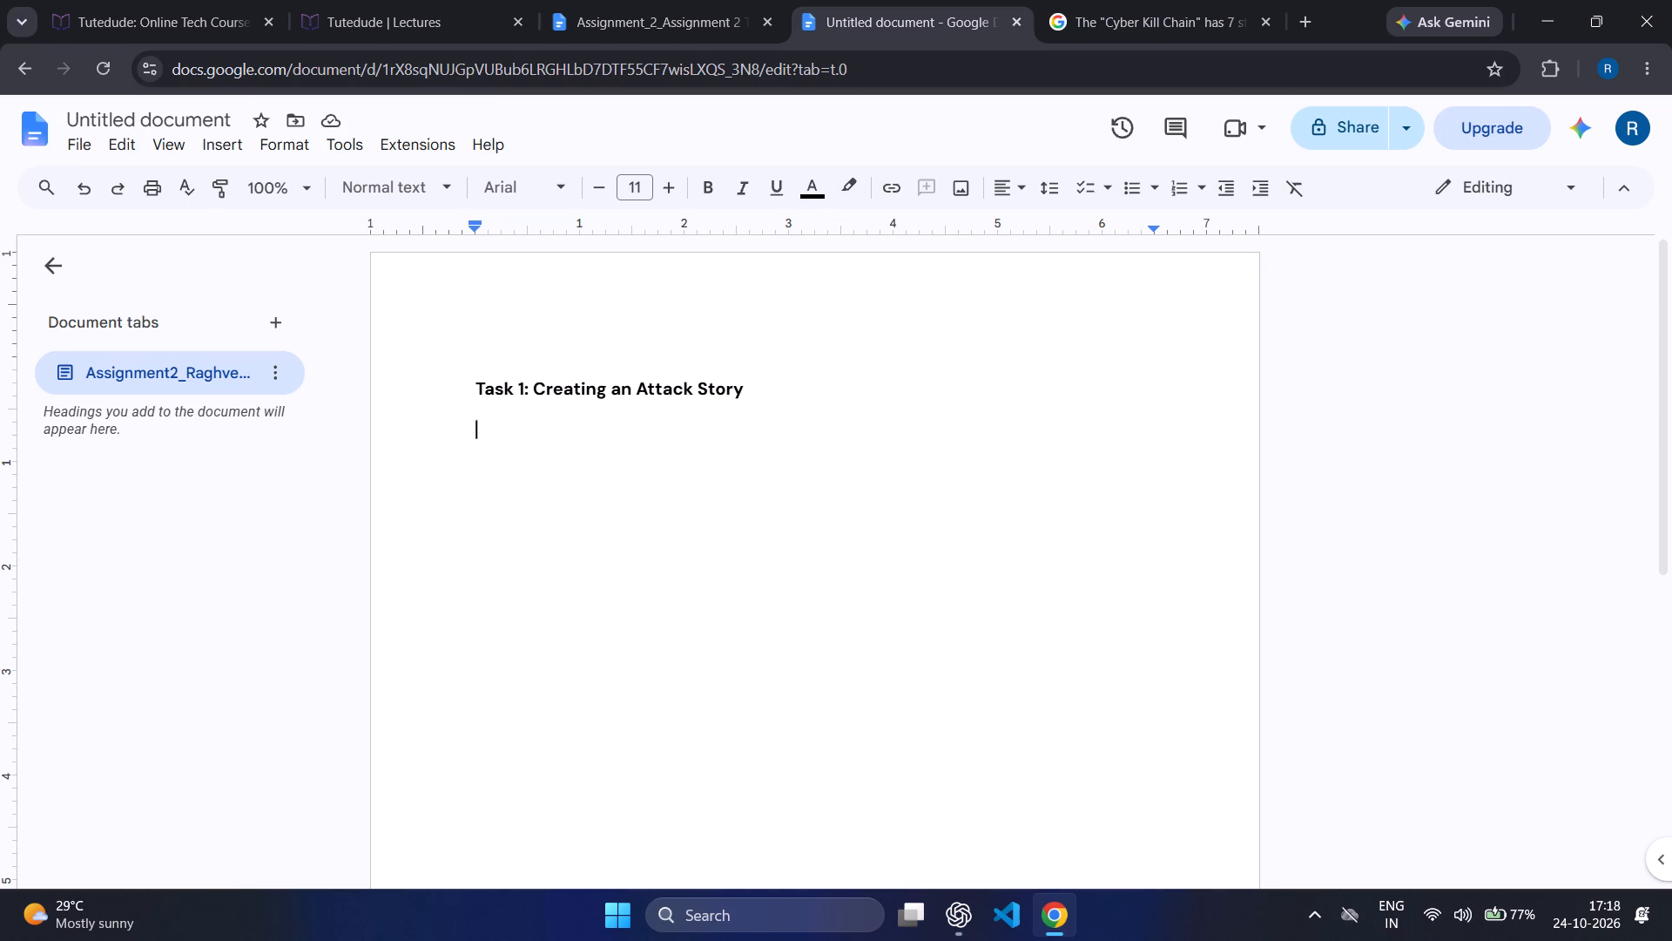
Redo the "Cyber Kill Chain" question line and the pasted AI Mode conversation under the Task 1 heading, without the Task 2 content.
click(108, 185)
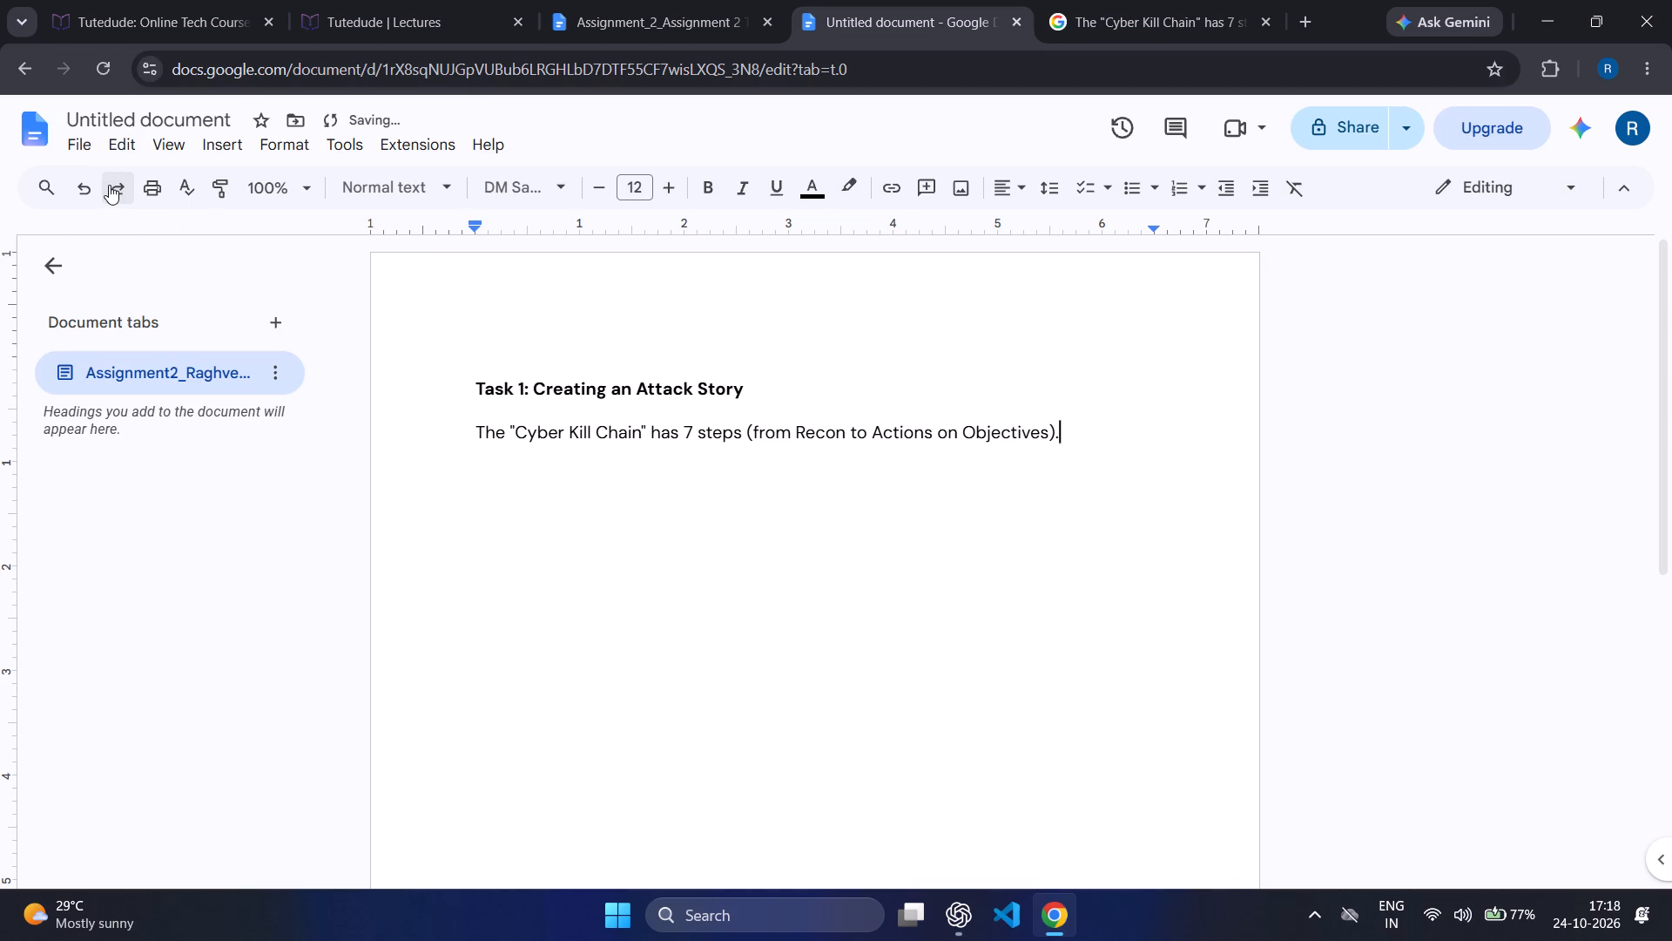
click(117, 194)
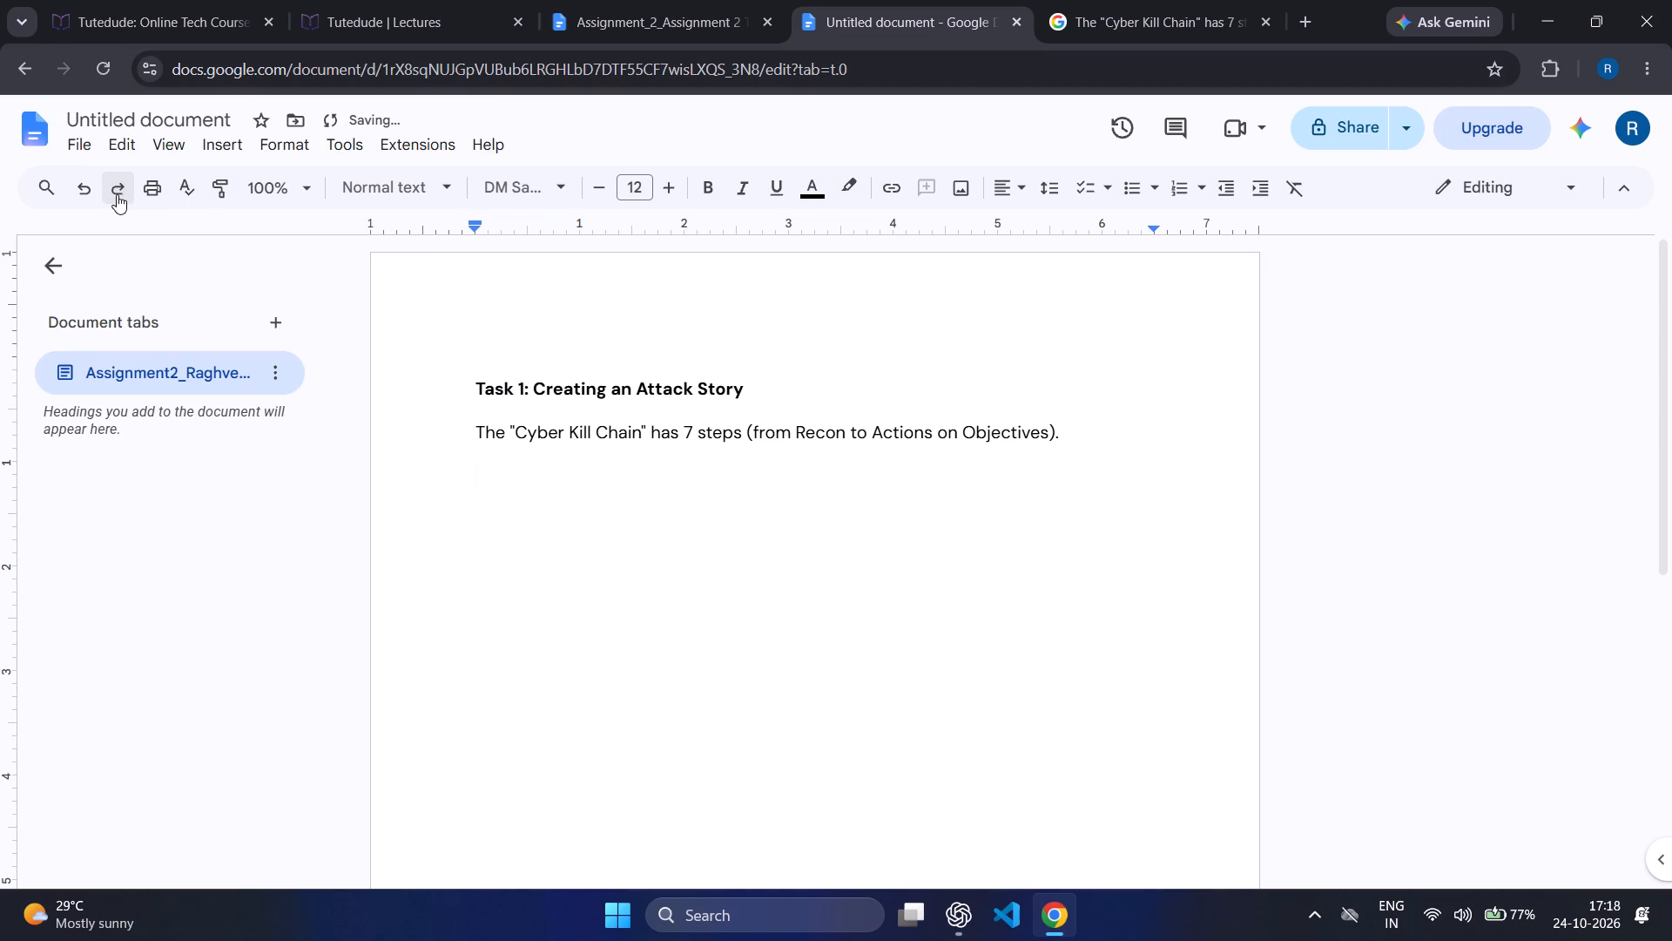
click(117, 194)
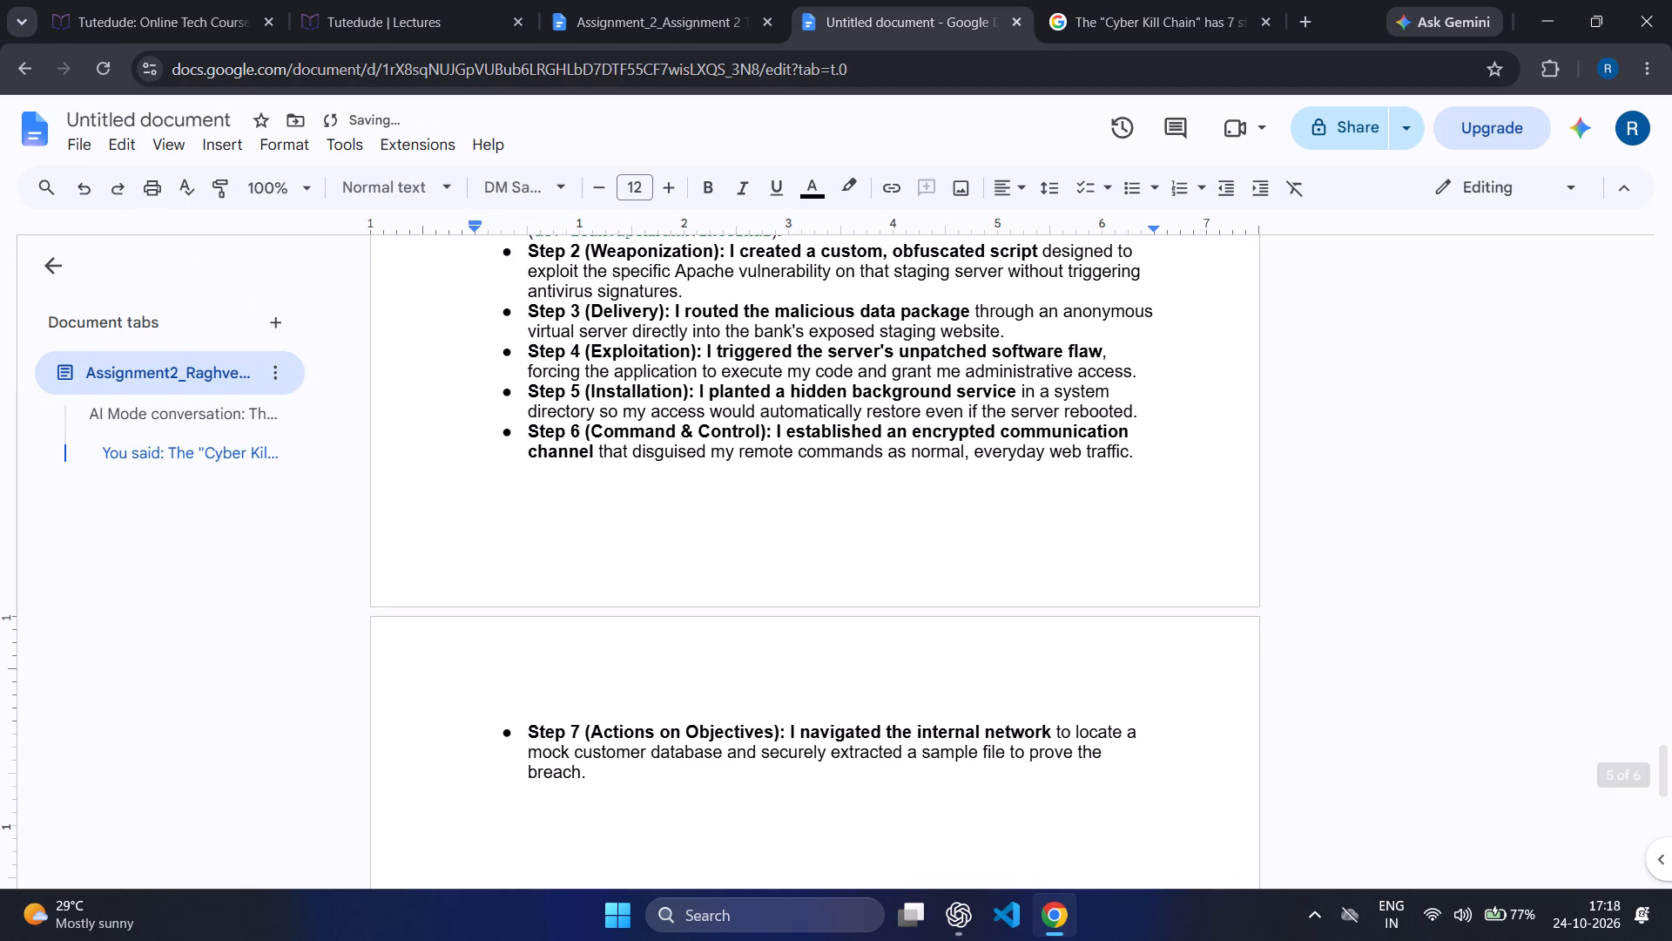
Look back through the restored AI Mode conversation from its Step 7 summary up to the Task 1 heading.
scroll(540, 478, up, 15)
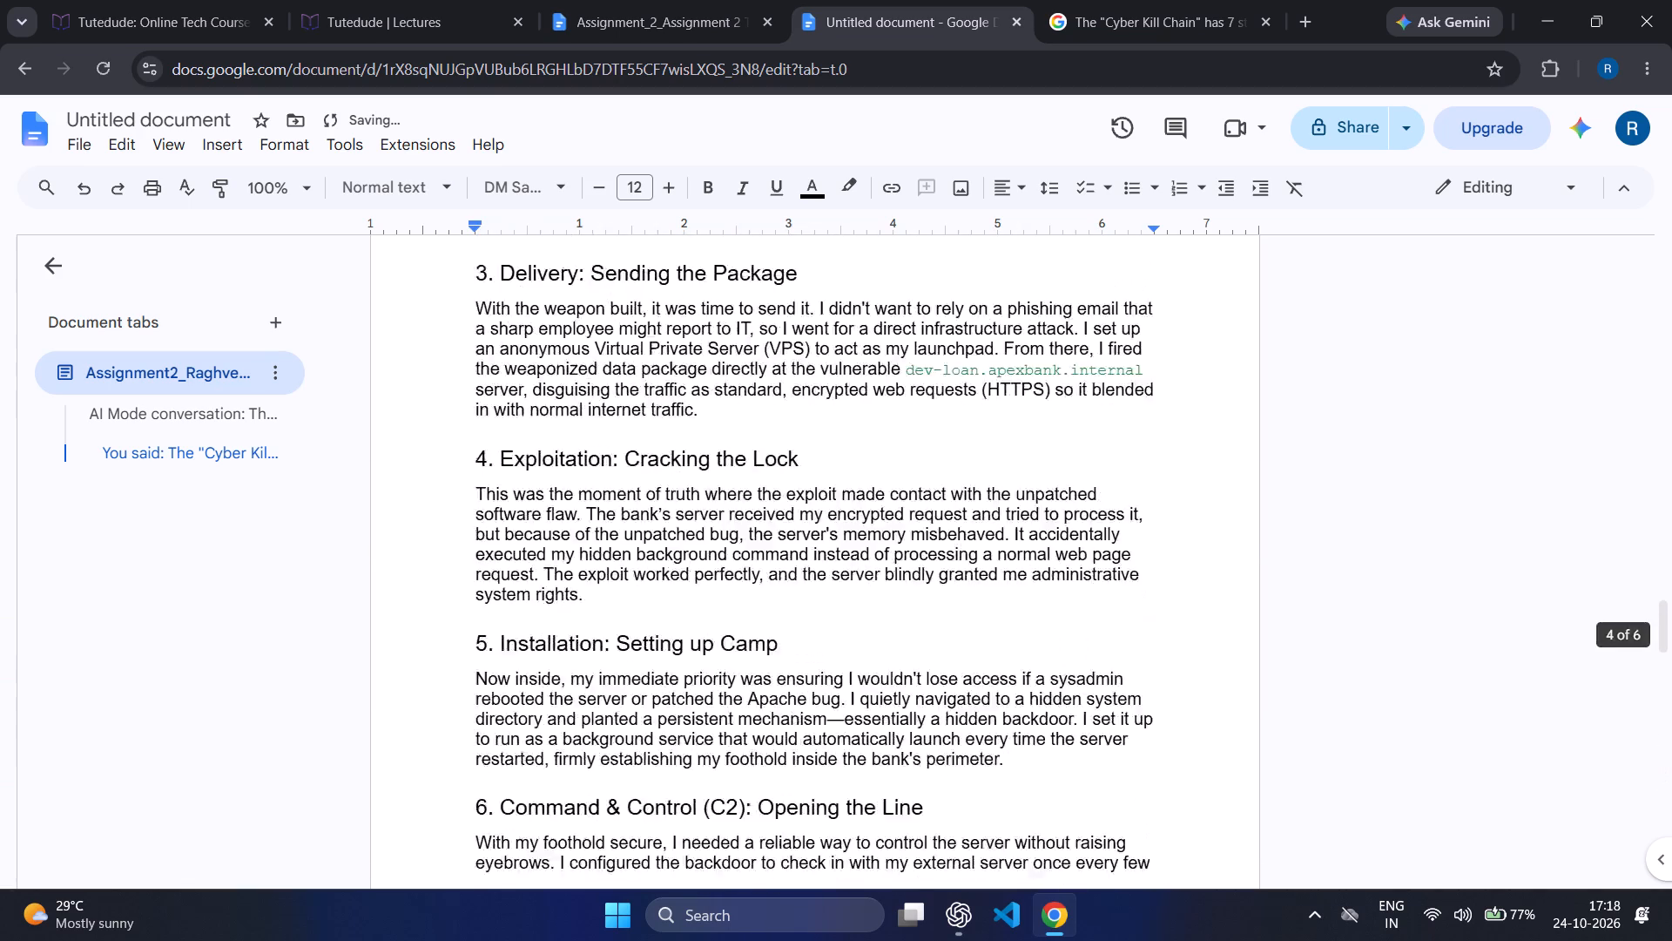
scroll(540, 475, up, 10)
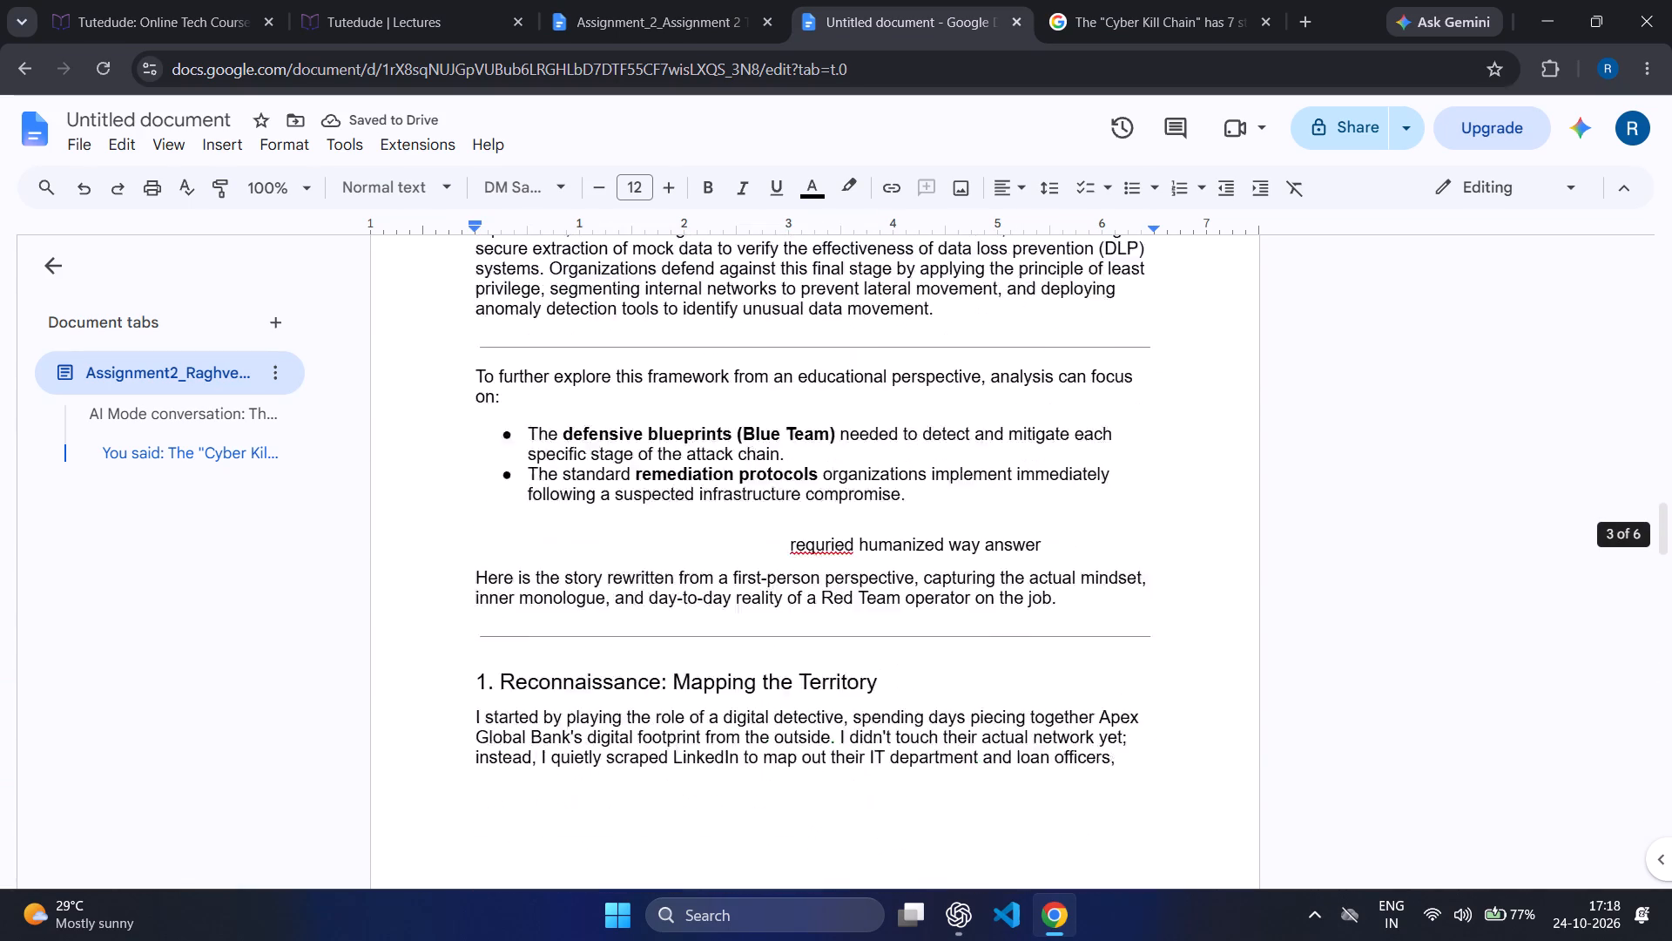
scroll(540, 475, up, 5)
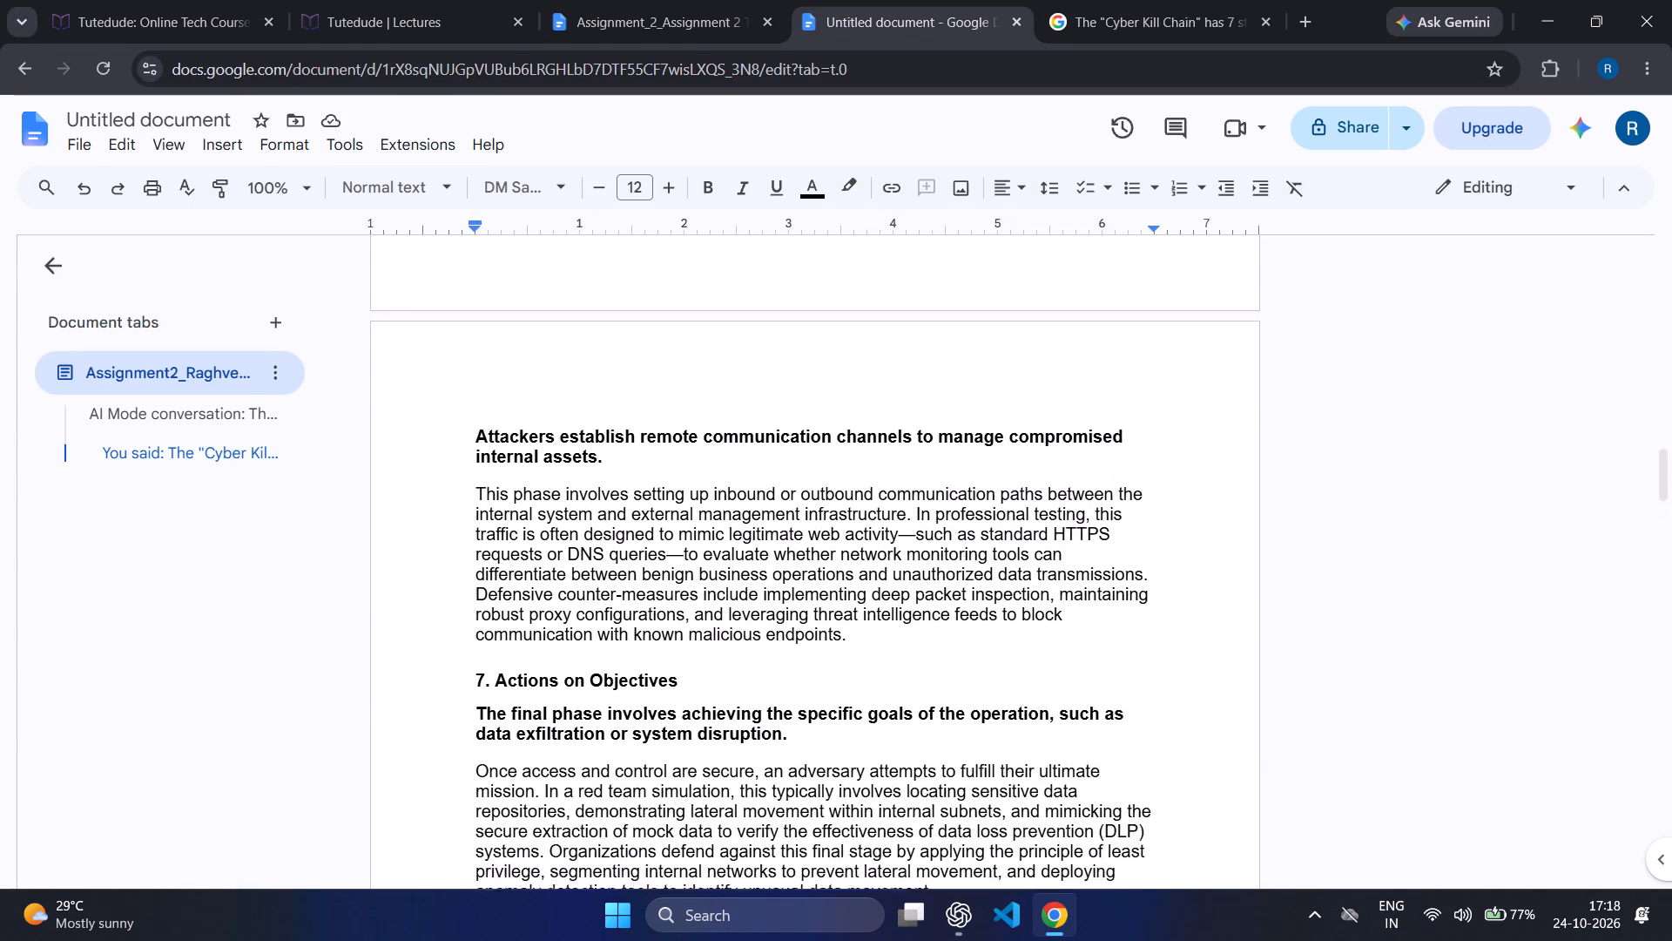
scroll(540, 475, up, 10)
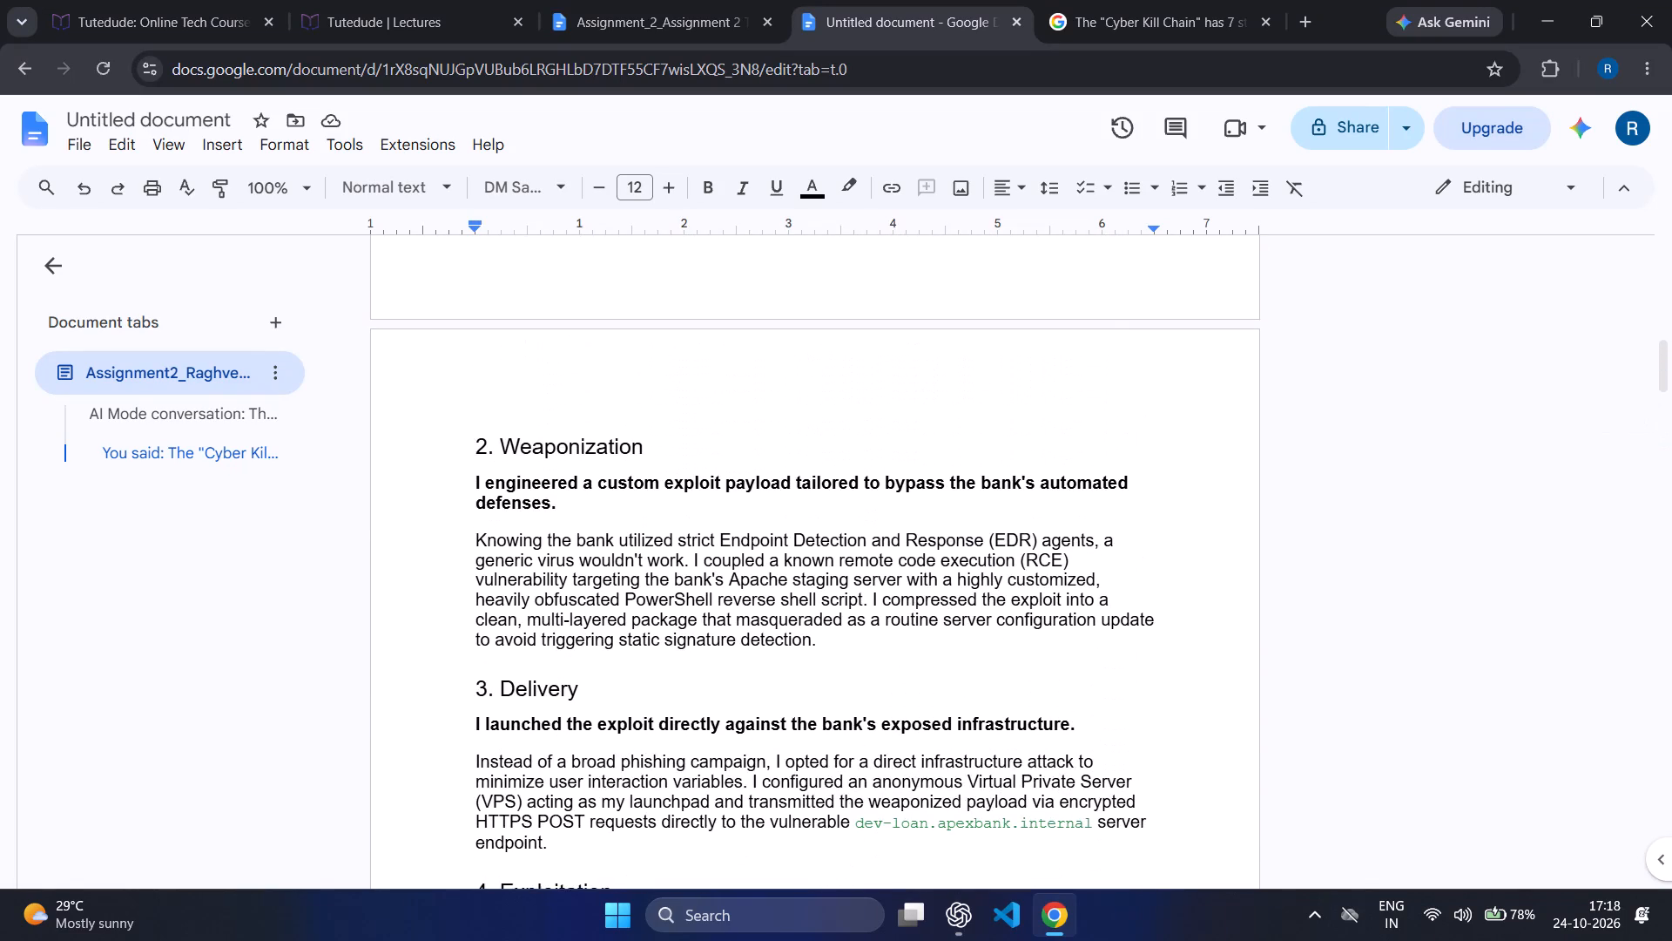
scroll(540, 475, up, 10)
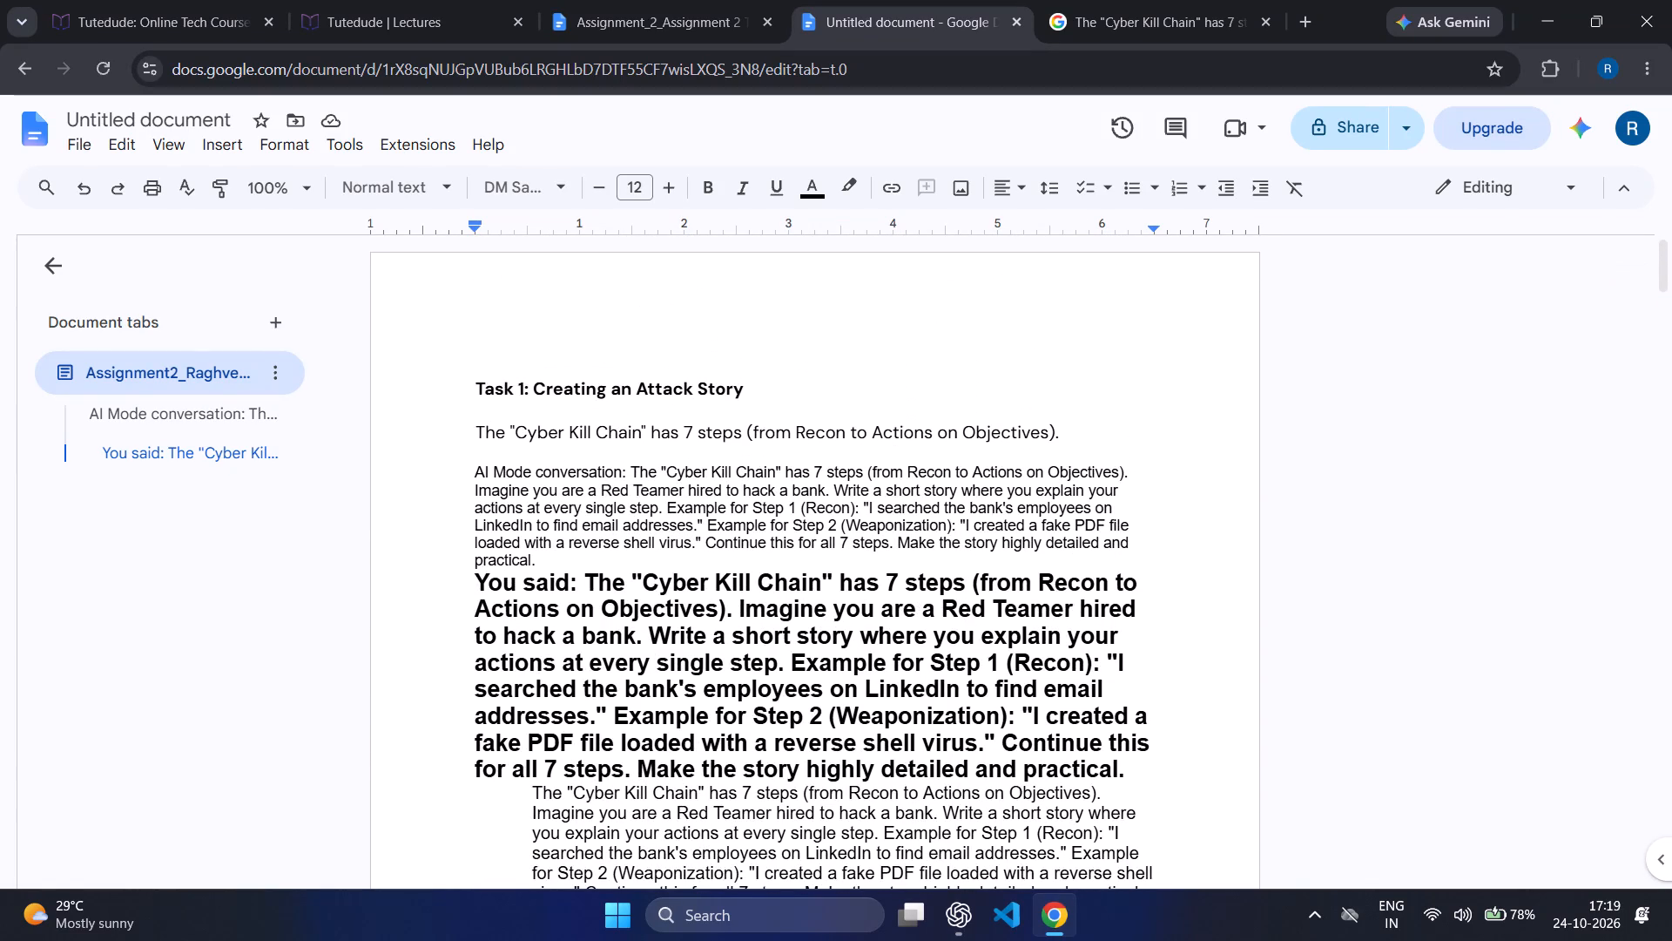
Delete the text from "AI Mode conversation" through the "seven stages of the Cyber Kill Chain" intro line, above 1. Reconnaissance.
scroll(704, 518, down, 1)
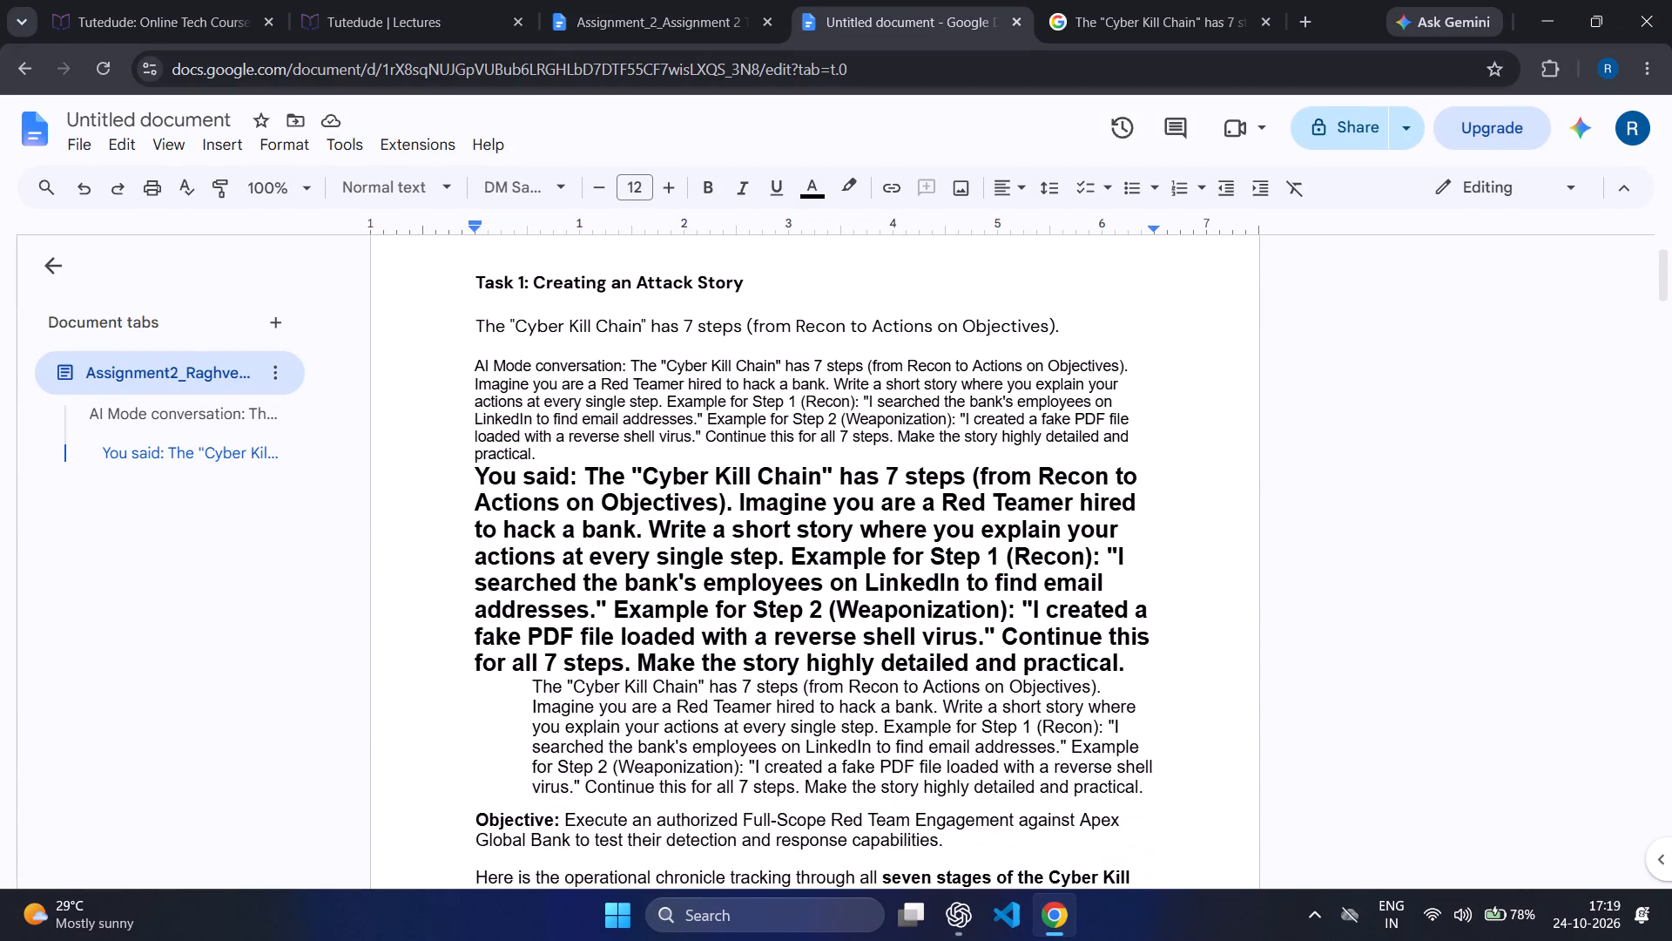
scroll(705, 518, down, 5)
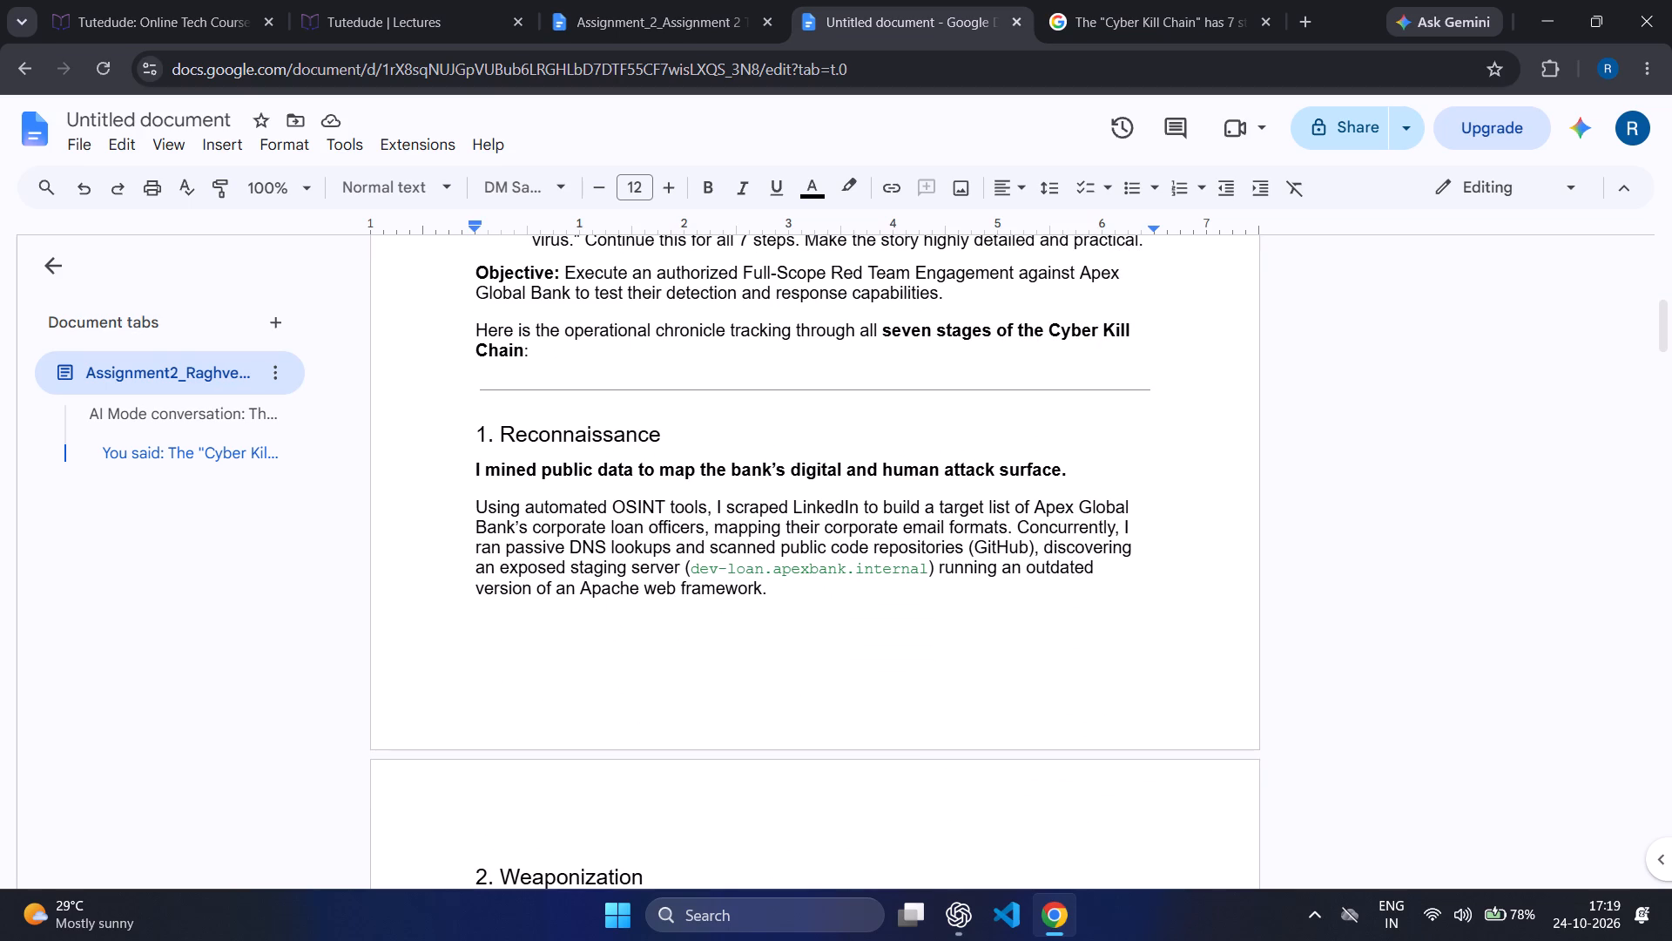
scroll(570, 355, down, 3)
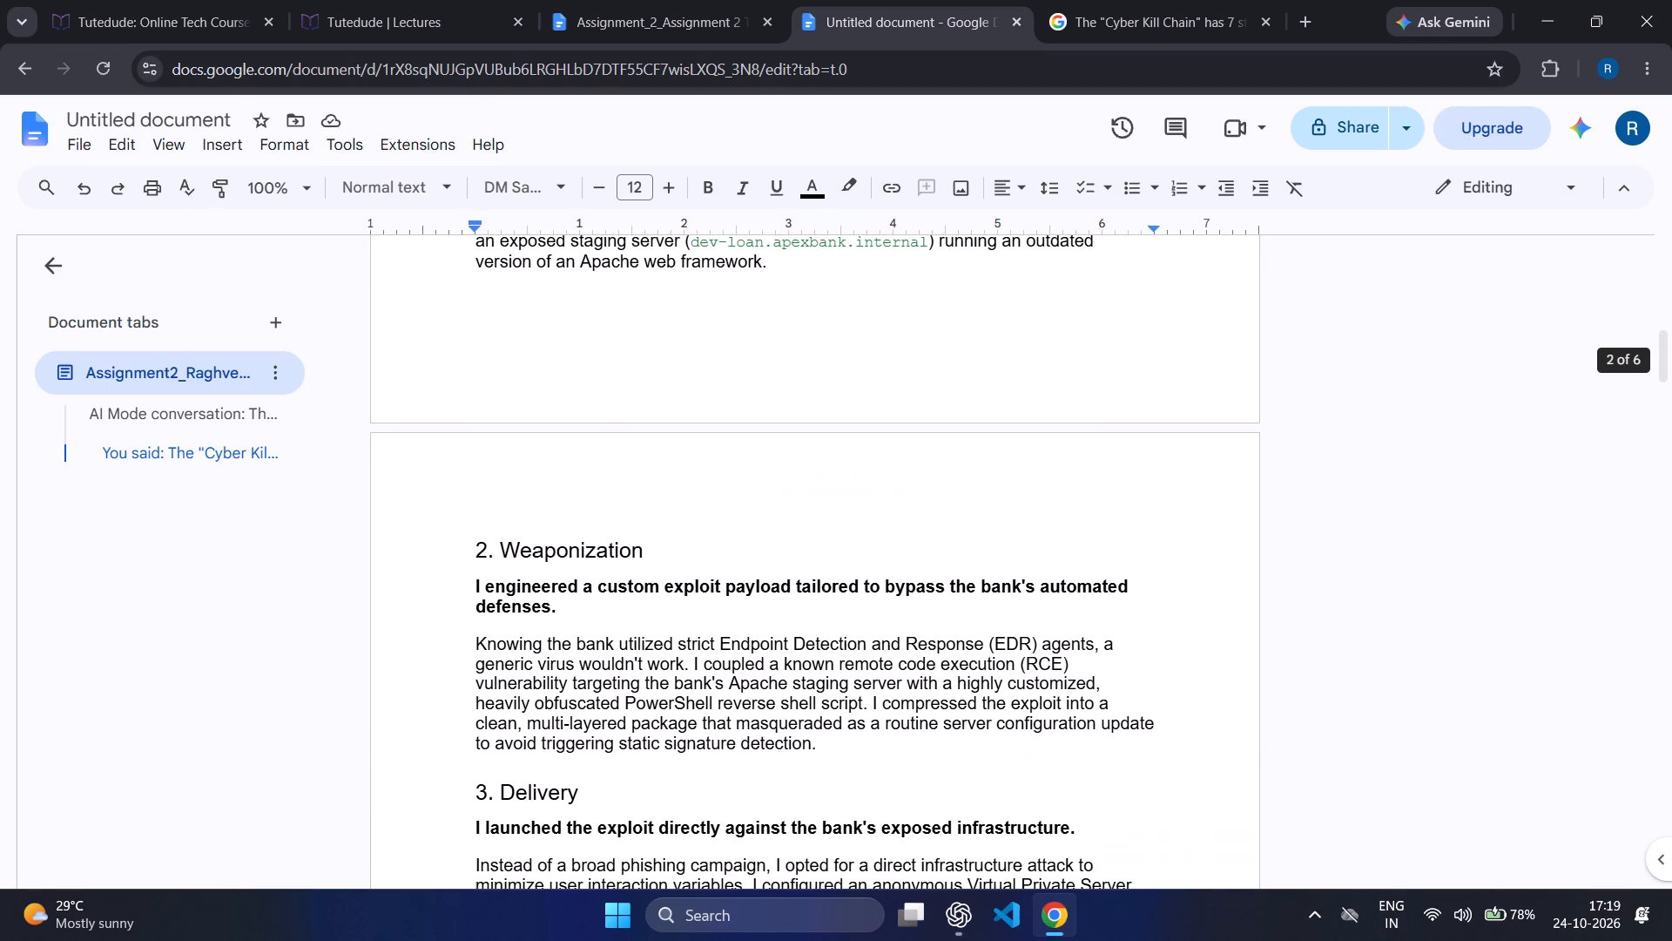
scroll(570, 356, down, 4)
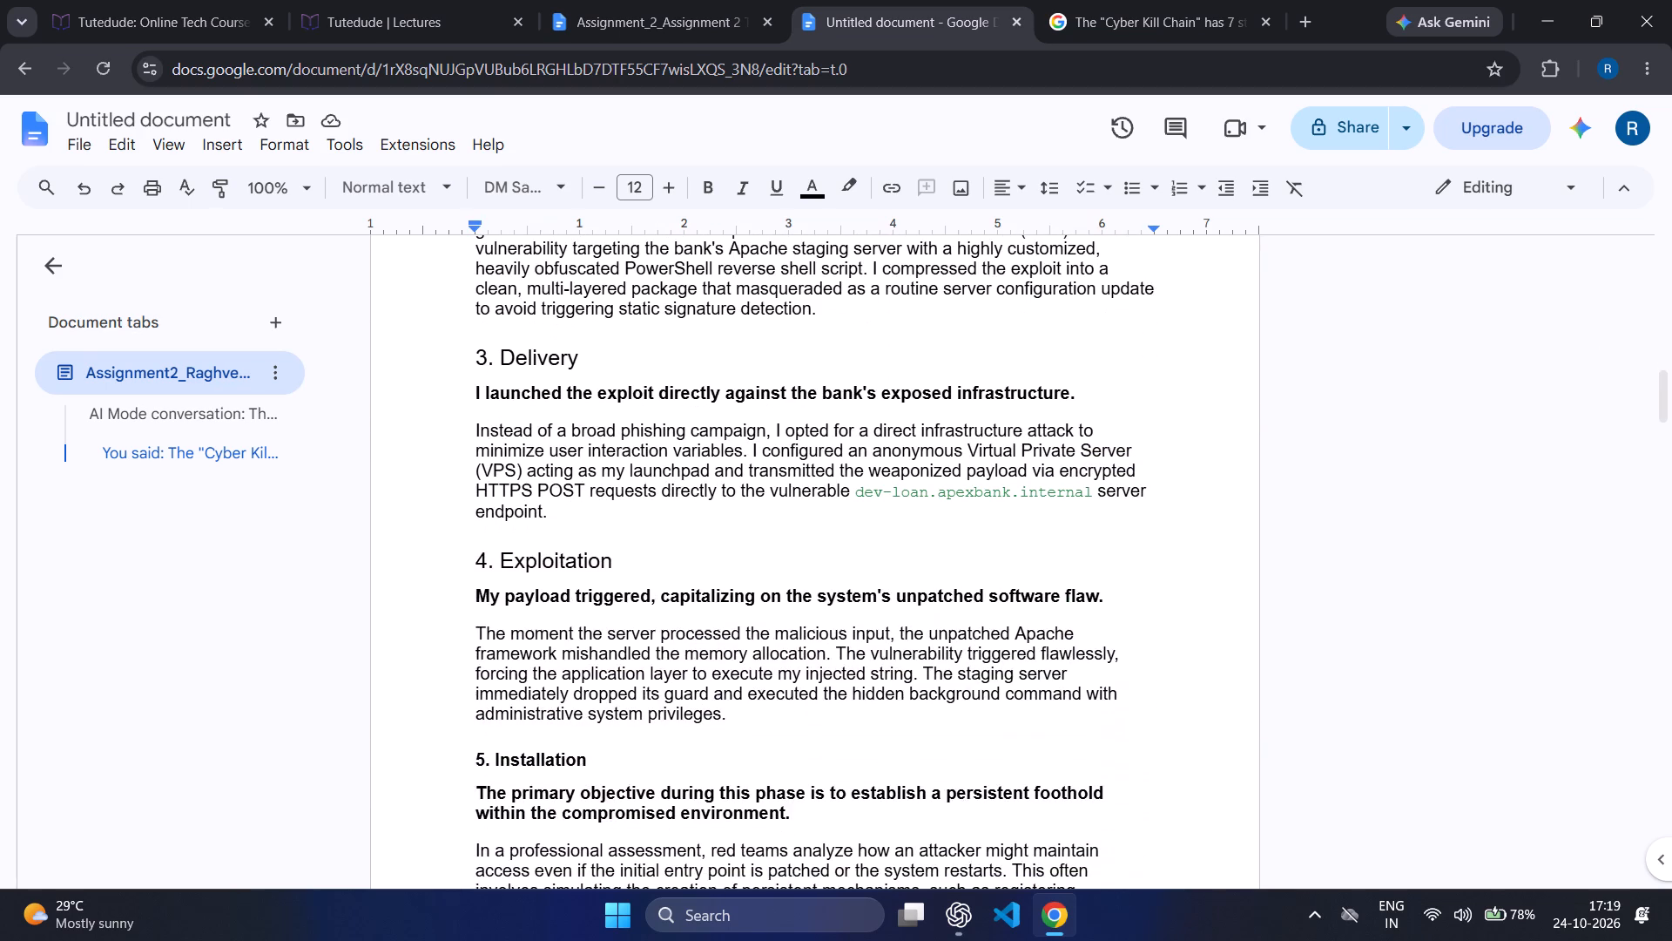
scroll(570, 356, up, 14)
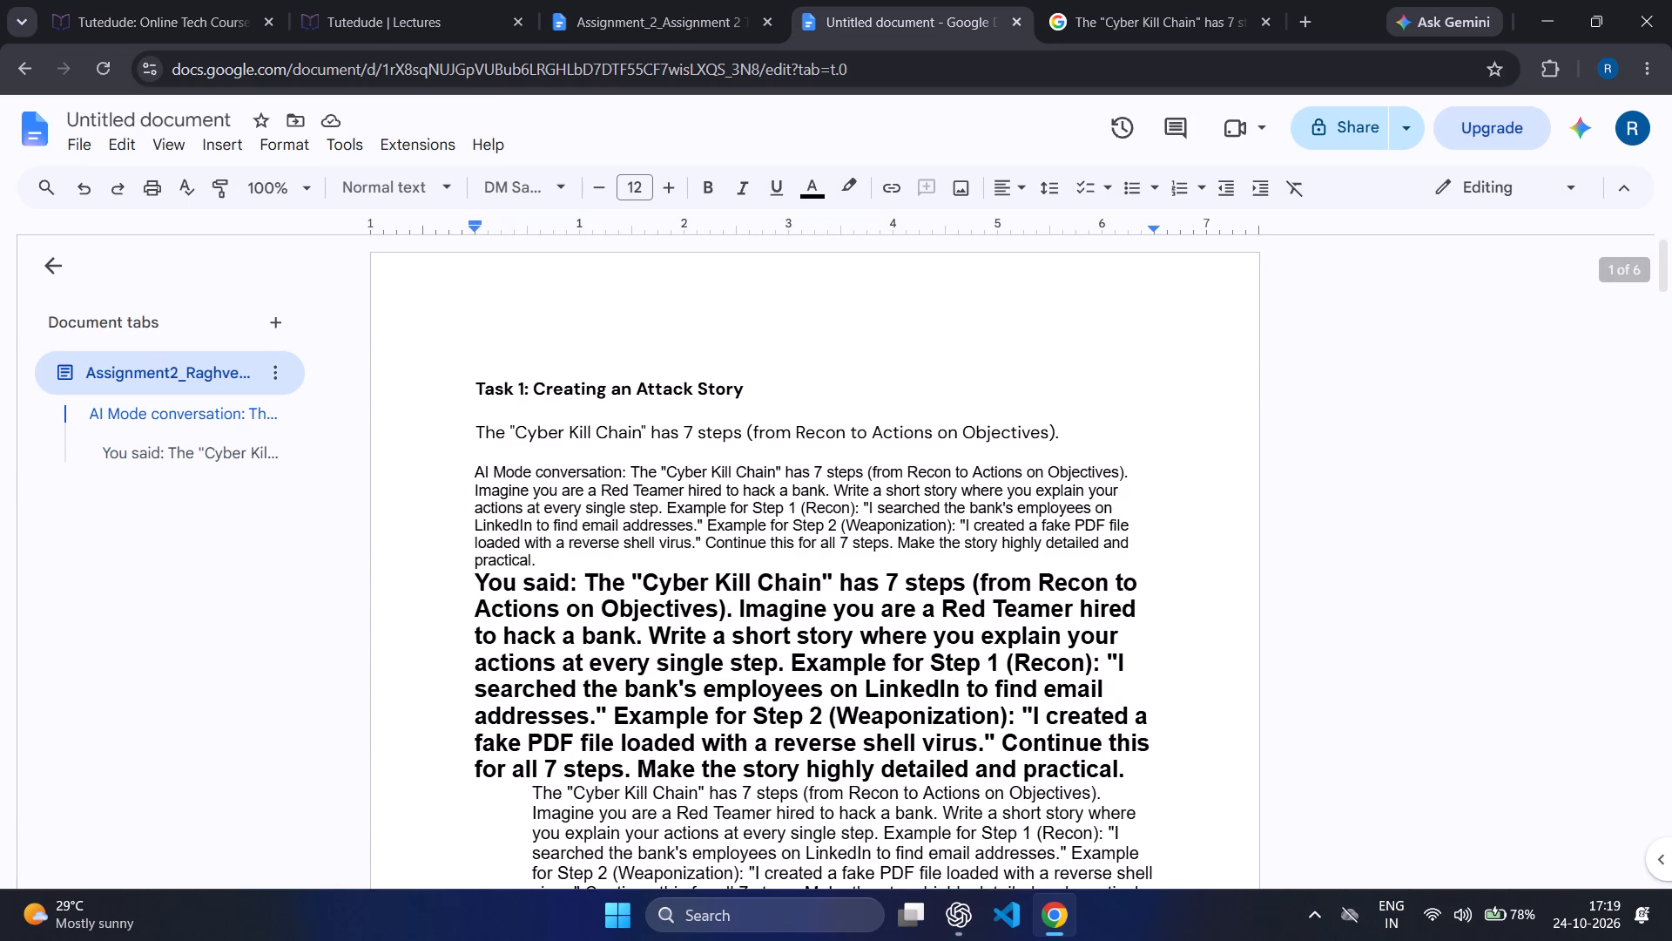
drag(469, 474, 685, 437)
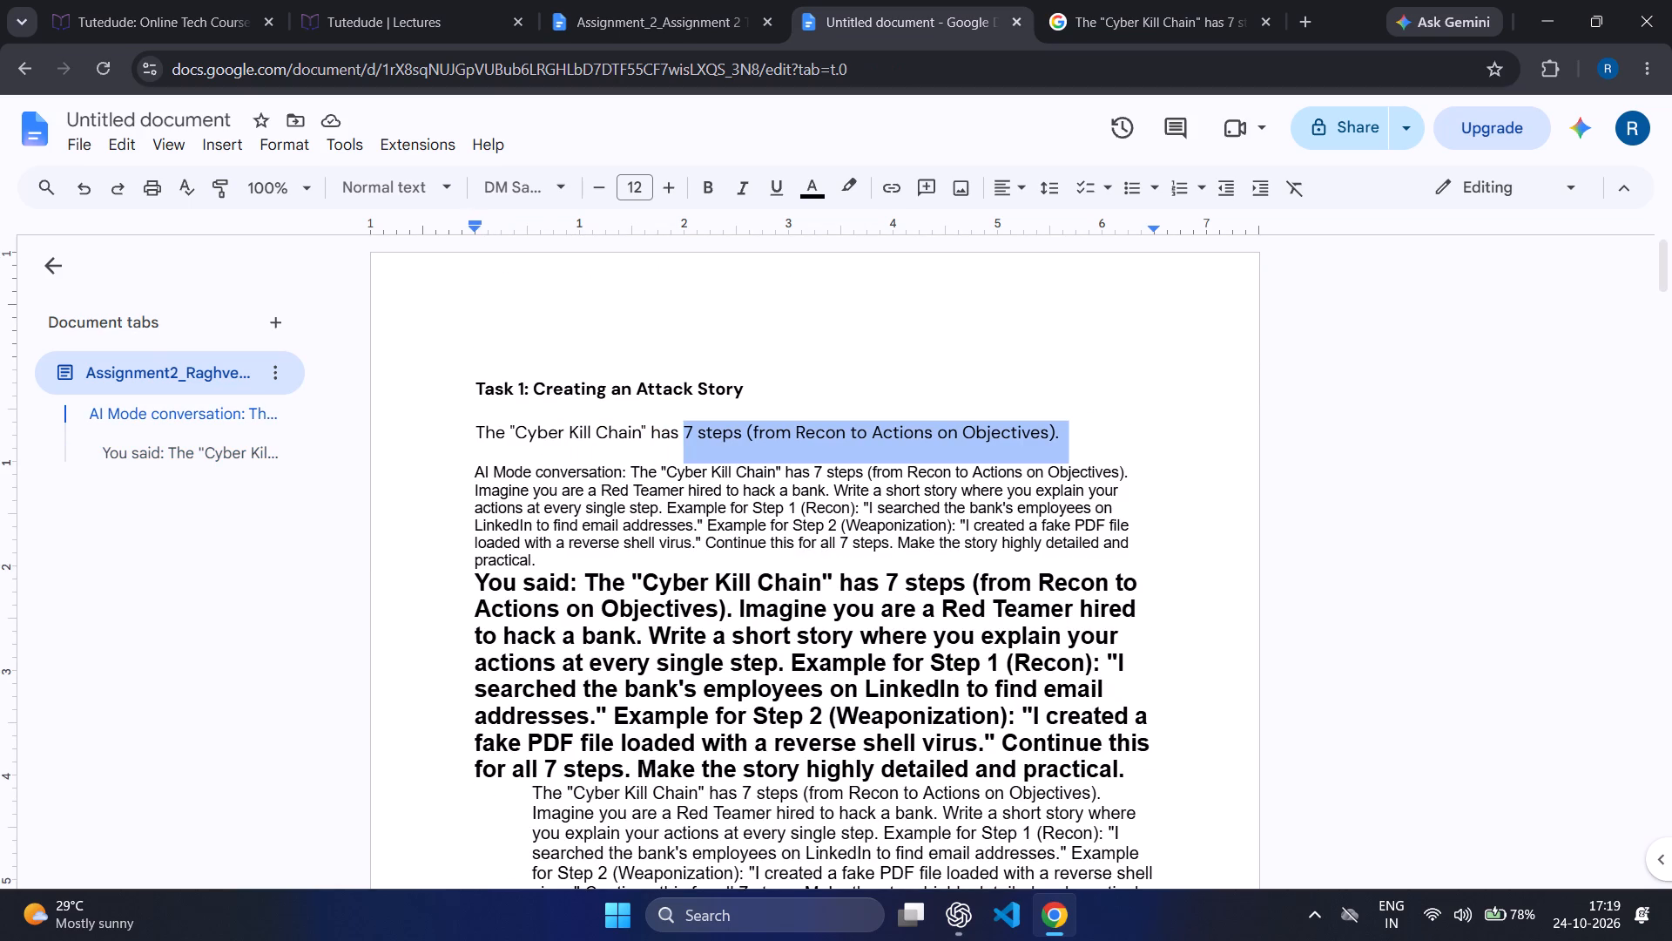
drag(685, 437, 686, 437)
click(462, 457)
drag(465, 475, 996, 634)
scroll(976, 643, down, 3)
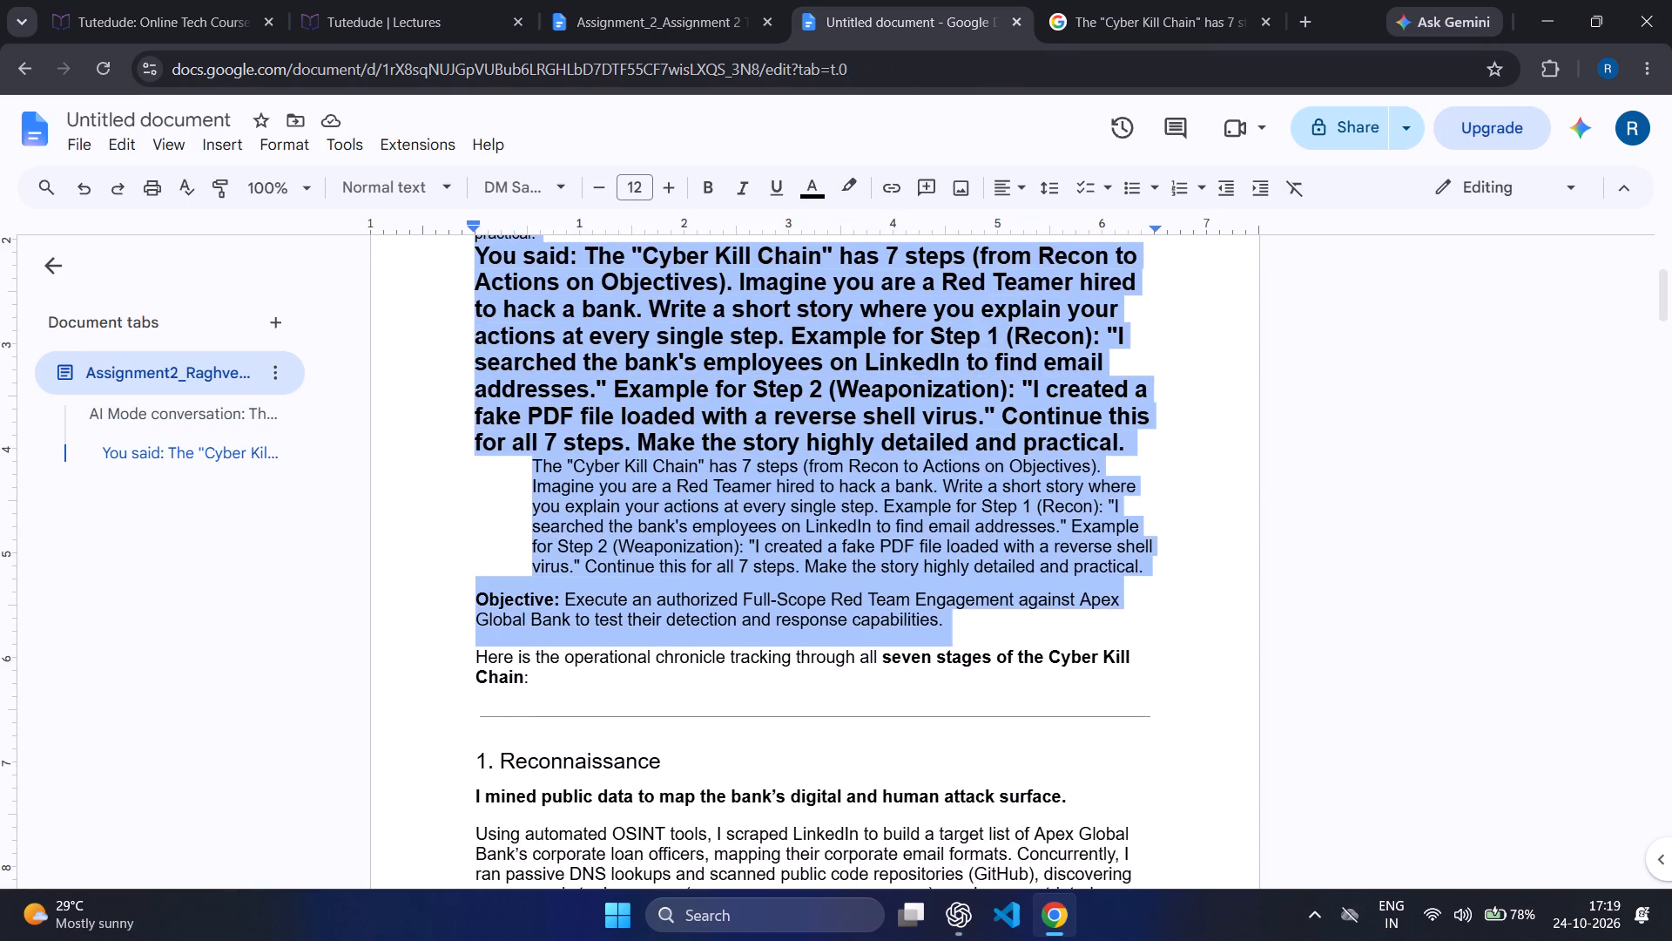
drag(996, 634, 1119, 674)
key(BackSpace)
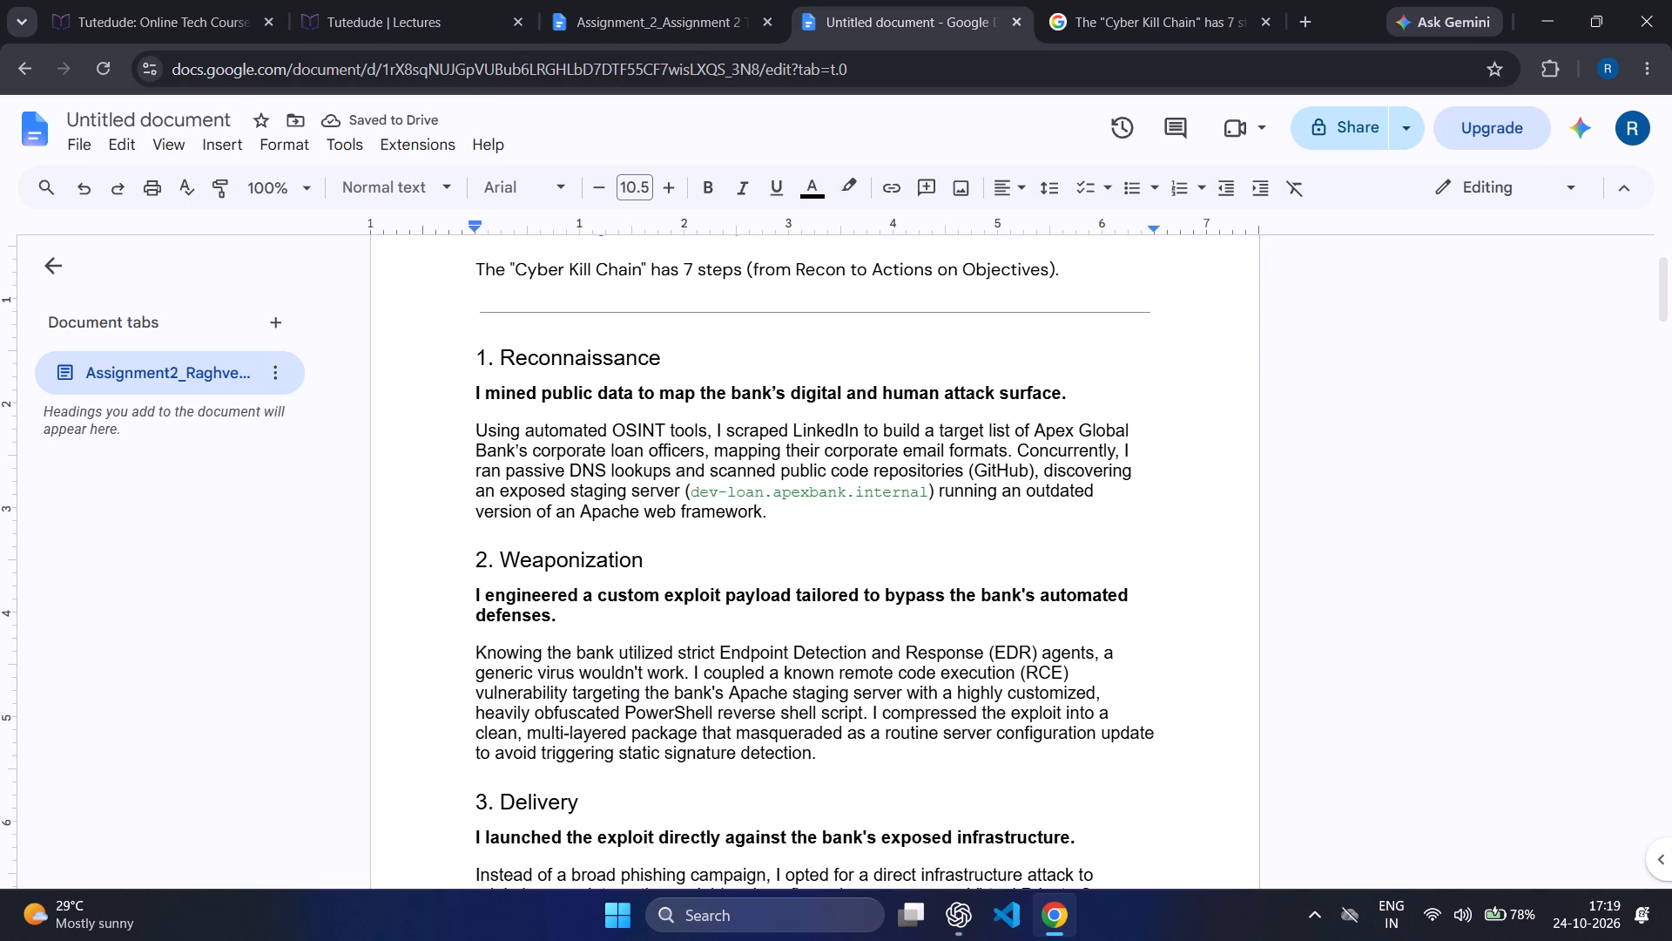
Delete the detailed paragraphs under Reconnaissance, Weaponization and Delivery in the first answer, keeping their headings and bold summary lines.
drag(465, 428, 489, 431)
drag(489, 431, 947, 530)
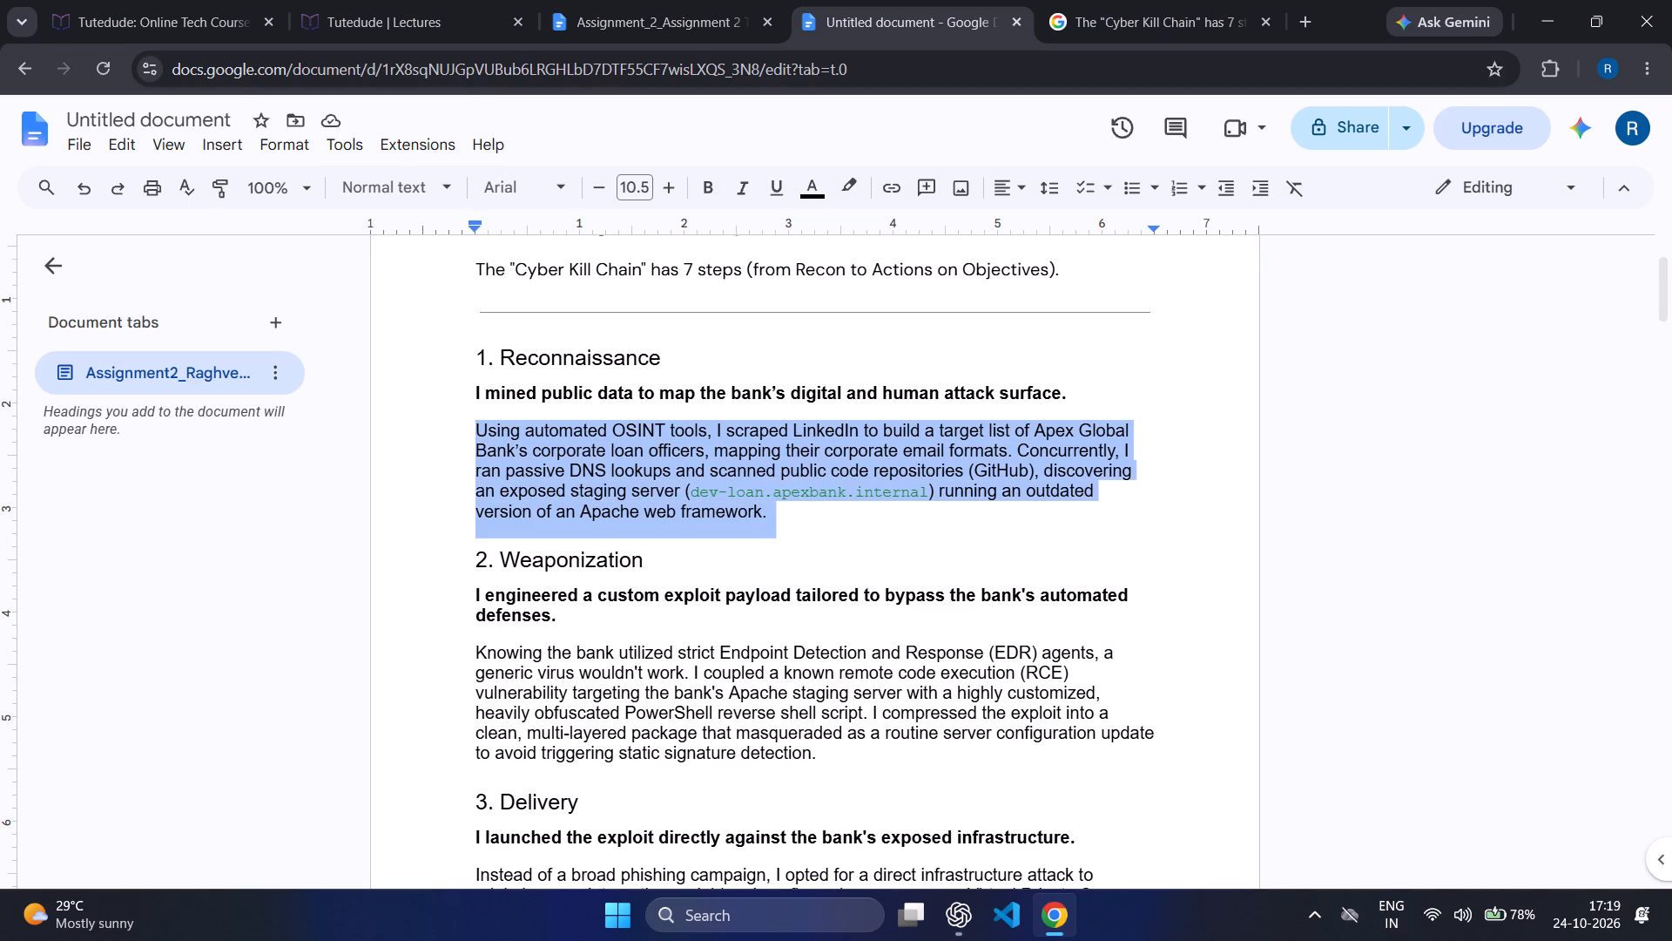
drag(947, 530, 948, 530)
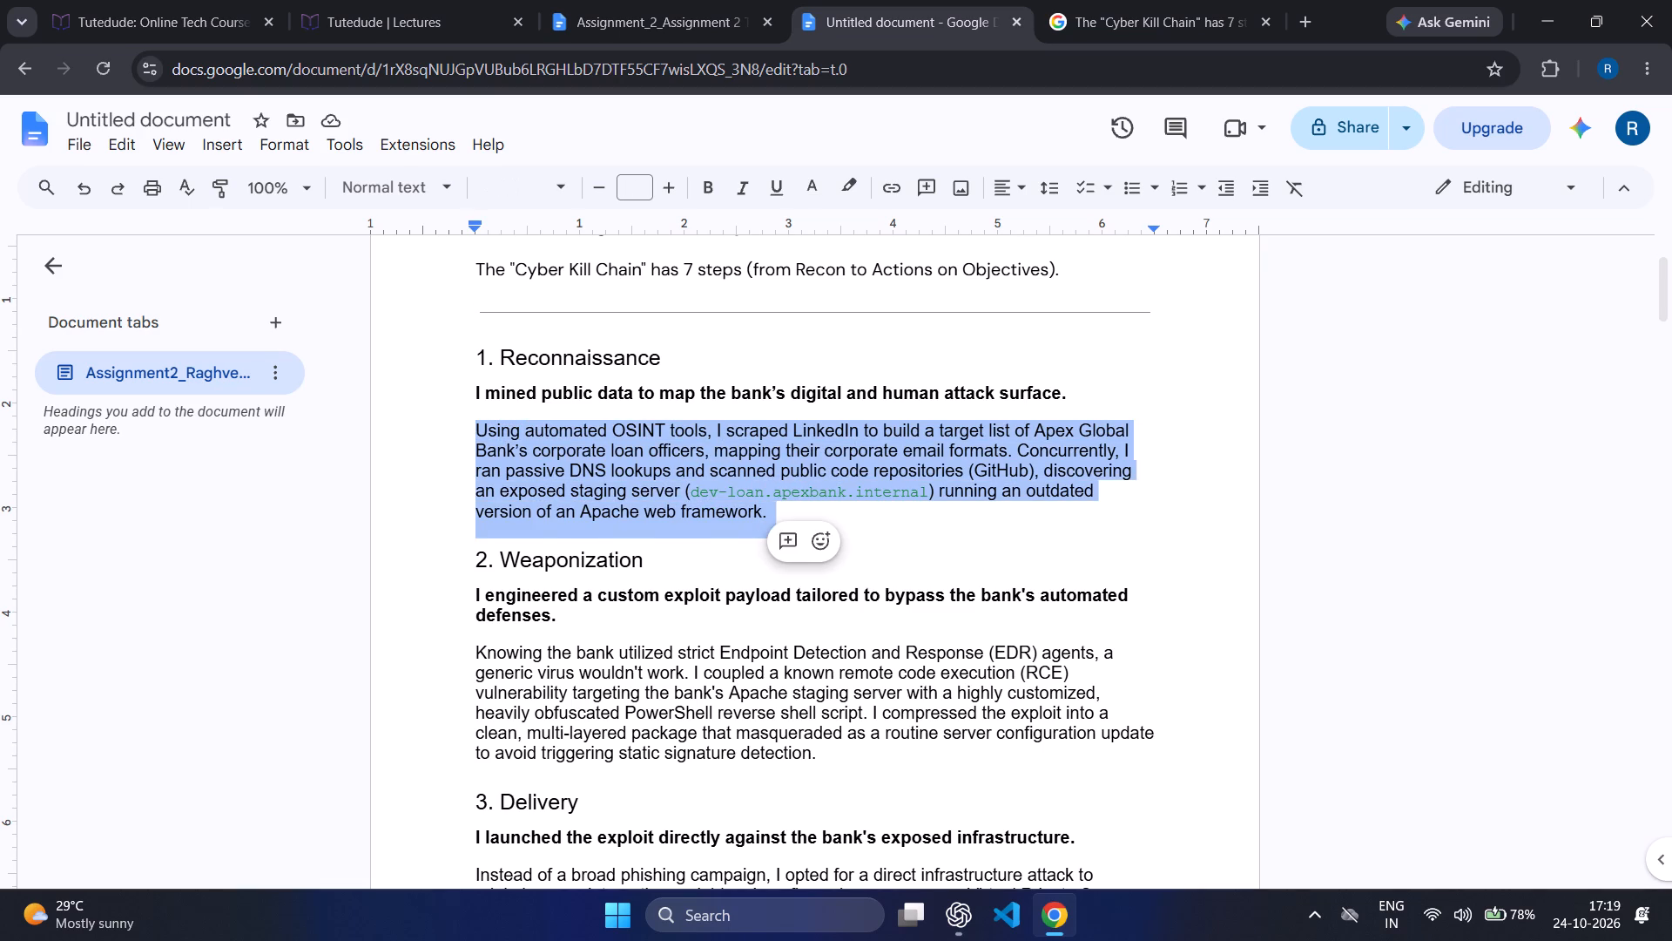
key(BackSpace)
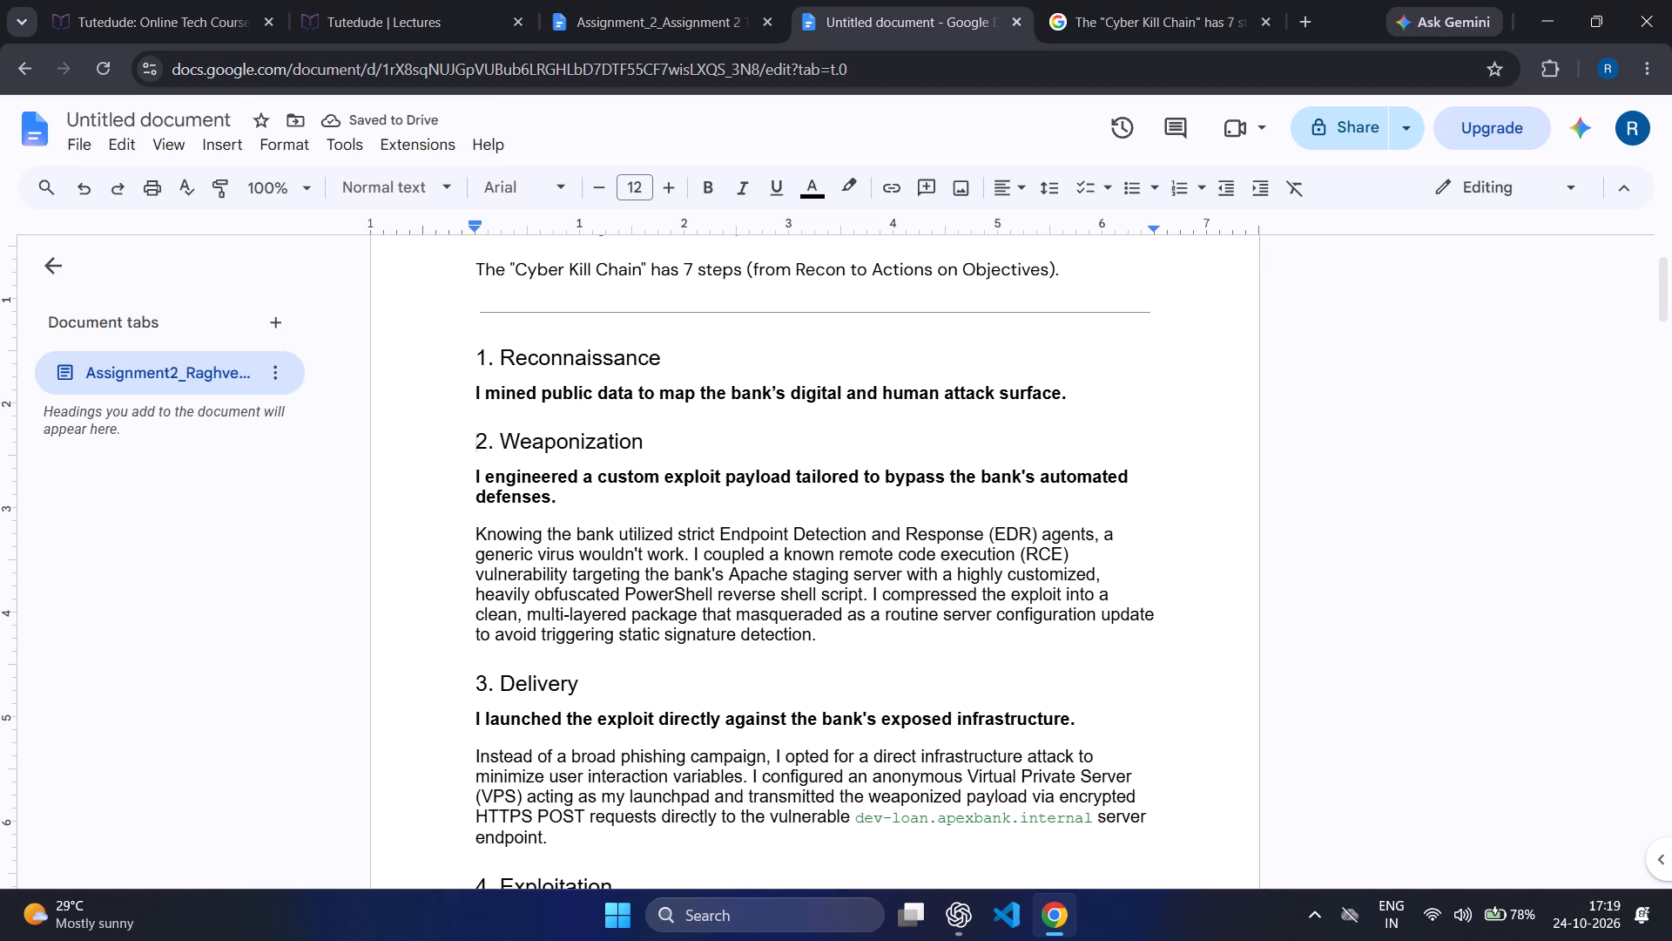
drag(468, 536, 1159, 616)
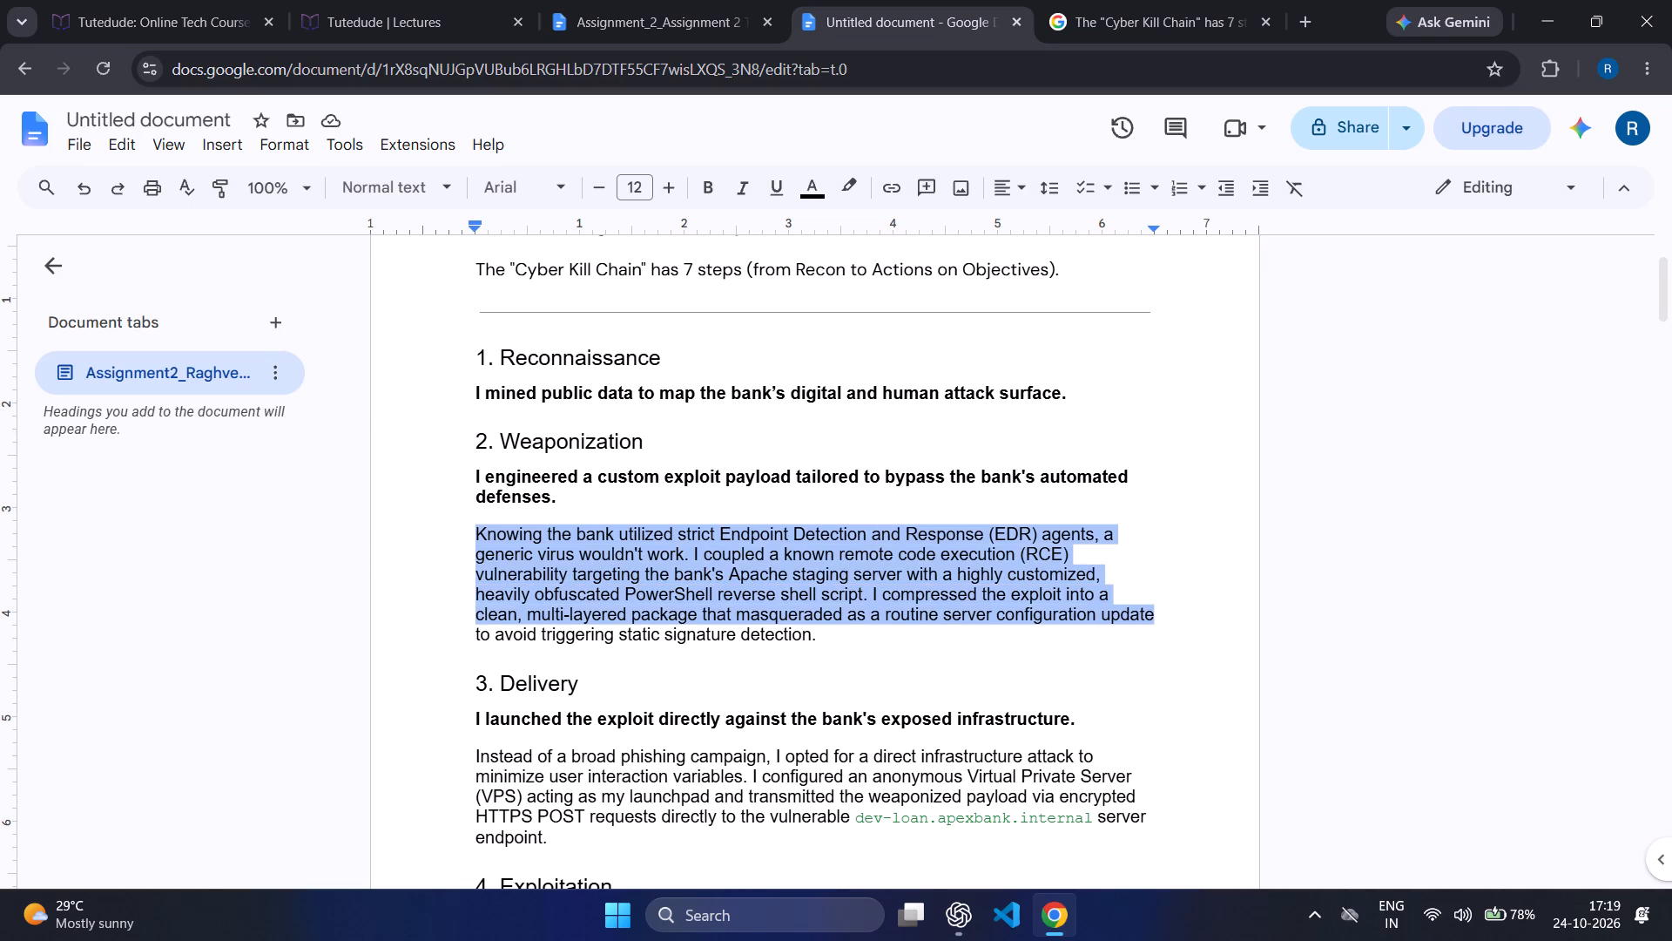
drag(1159, 616, 1160, 632)
key(BackSpace)
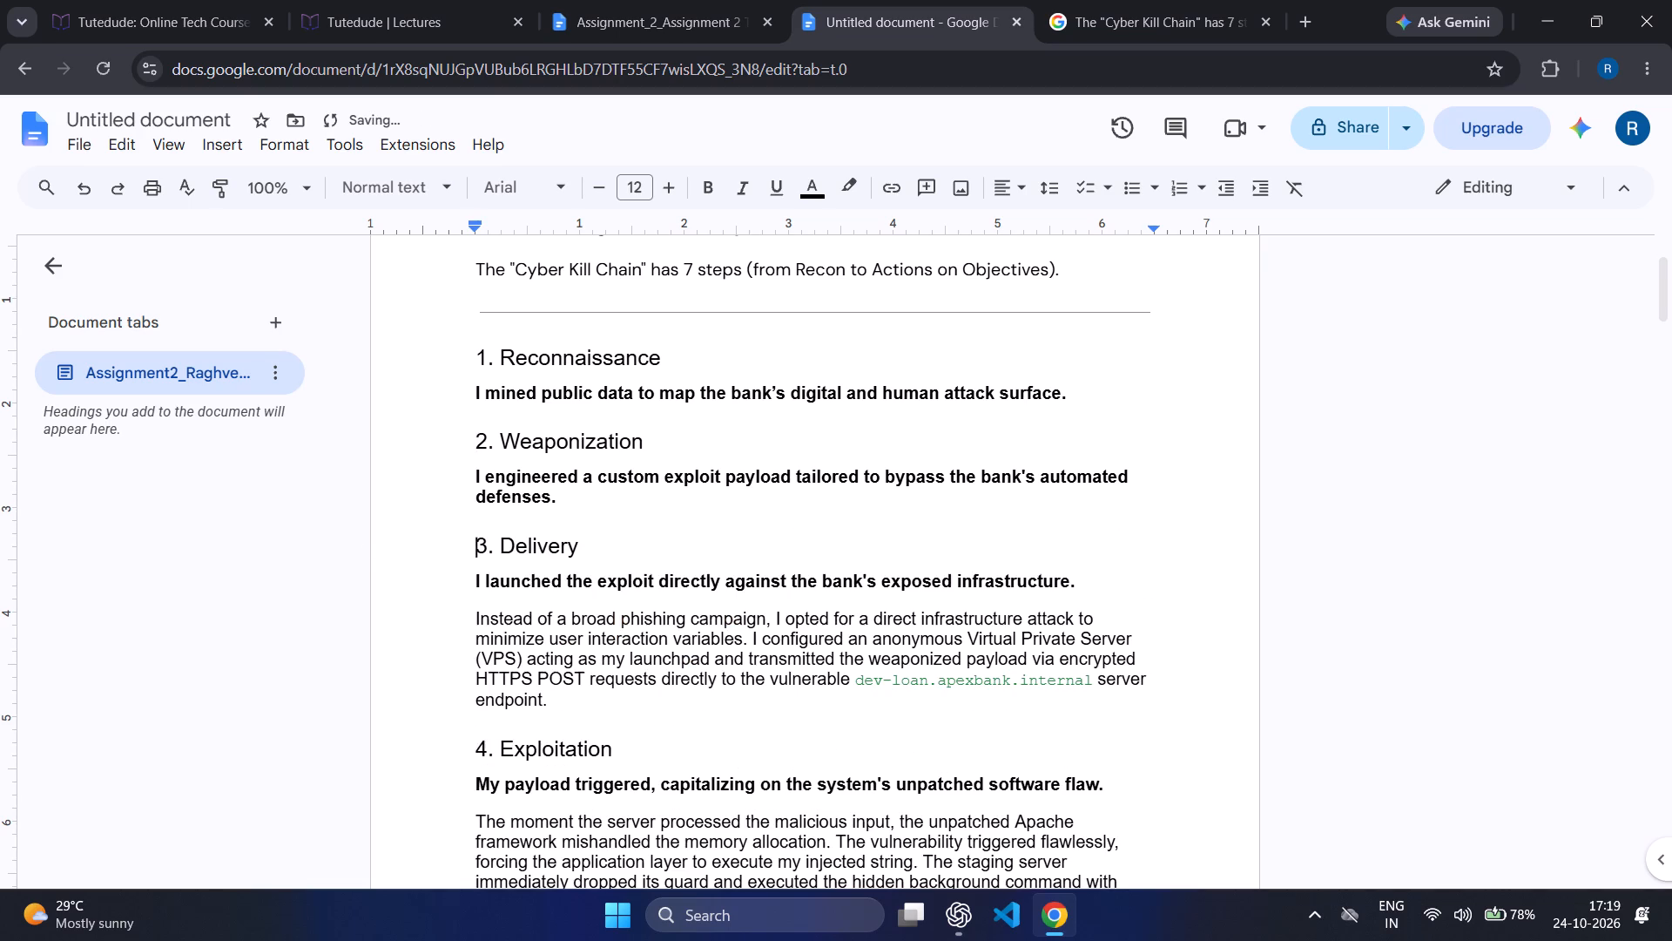
drag(465, 620, 772, 676)
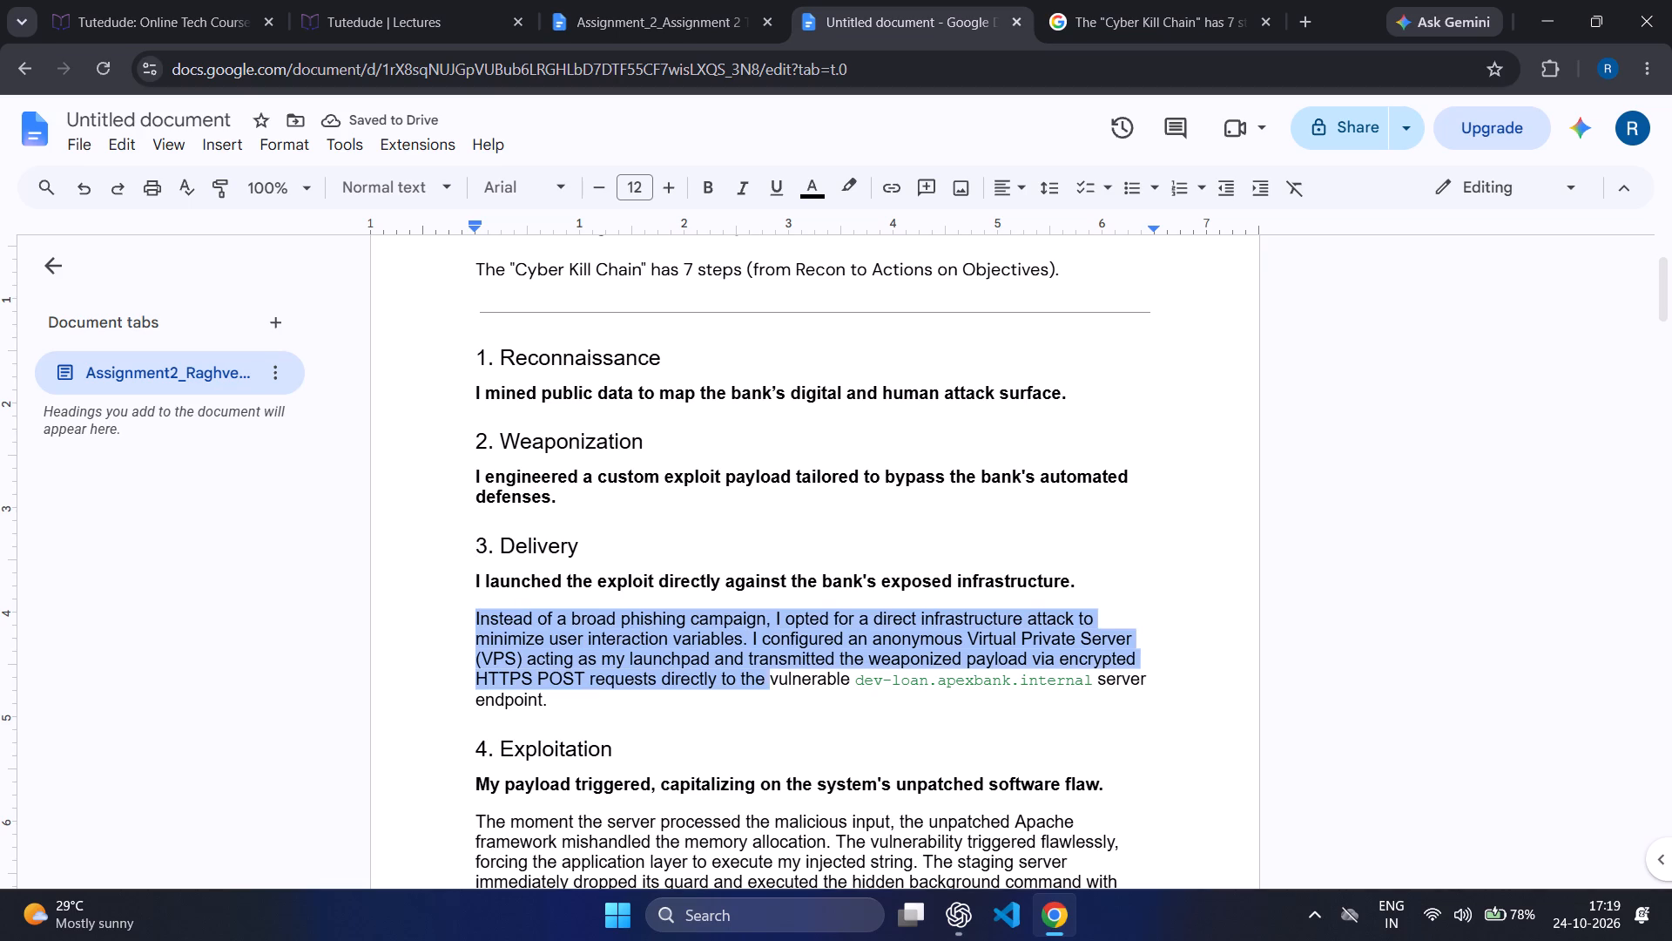
drag(772, 676, 983, 717)
key(BackSpace)
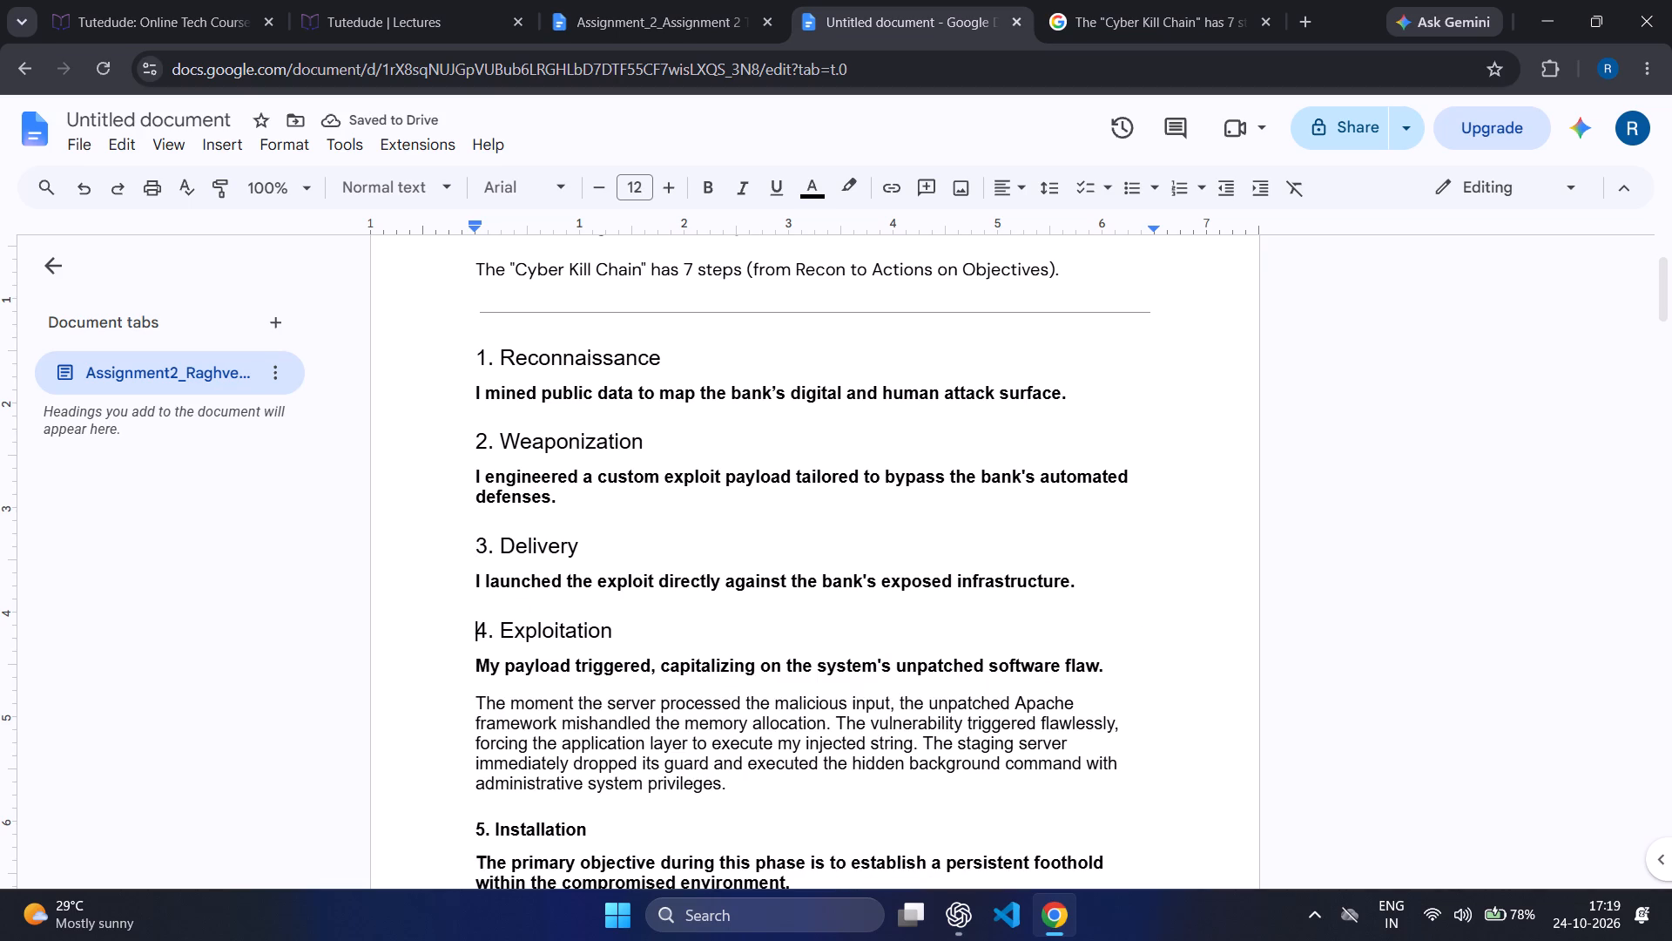
Delete the detailed paragraphs under Exploitation, Installation, Command & Control (C2) and Actions on Objectives, keeping their headings and bold summary lines.
drag(466, 703, 972, 775)
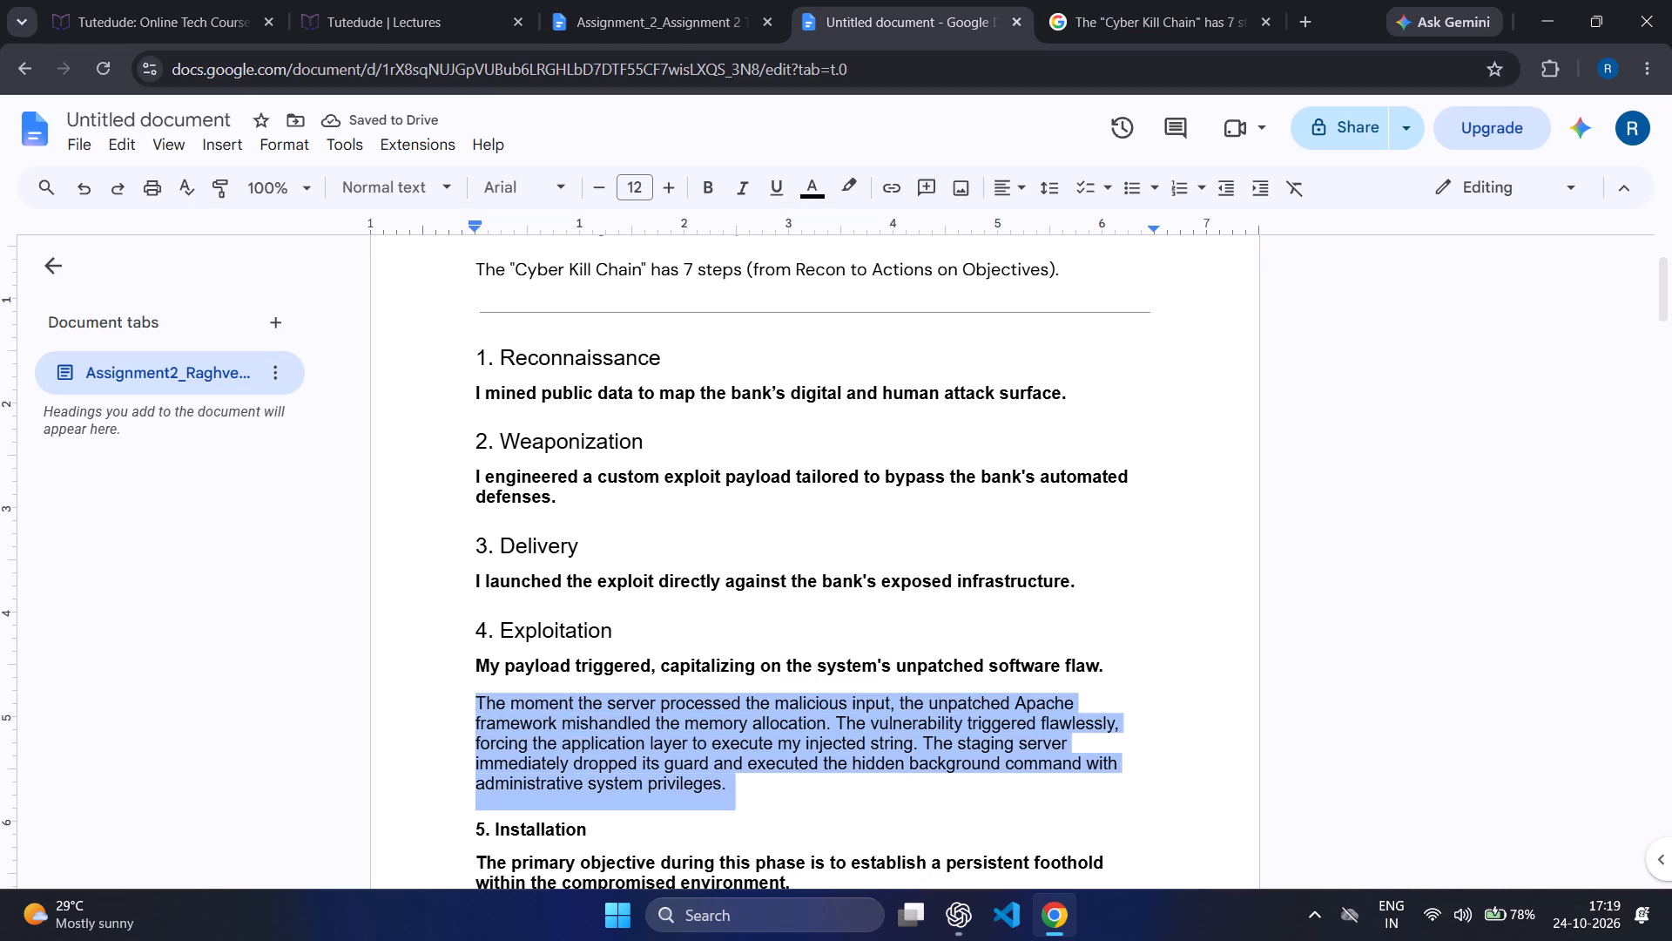
drag(972, 775, 984, 783)
key(BackSpace)
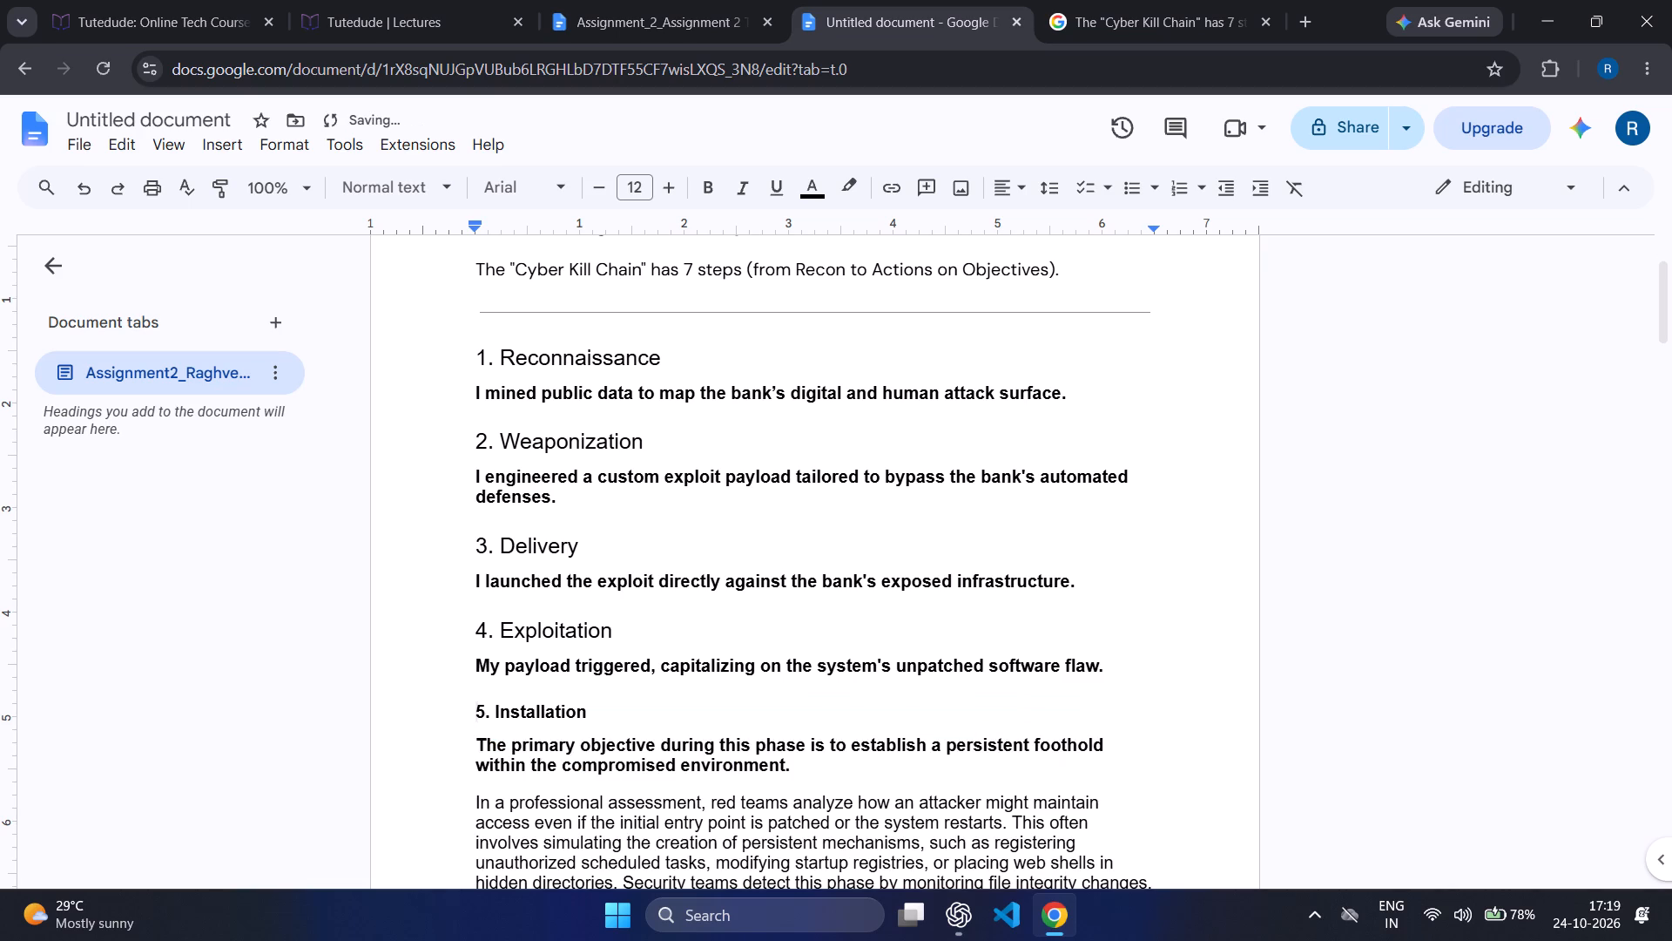
scroll(809, 668, down, 3)
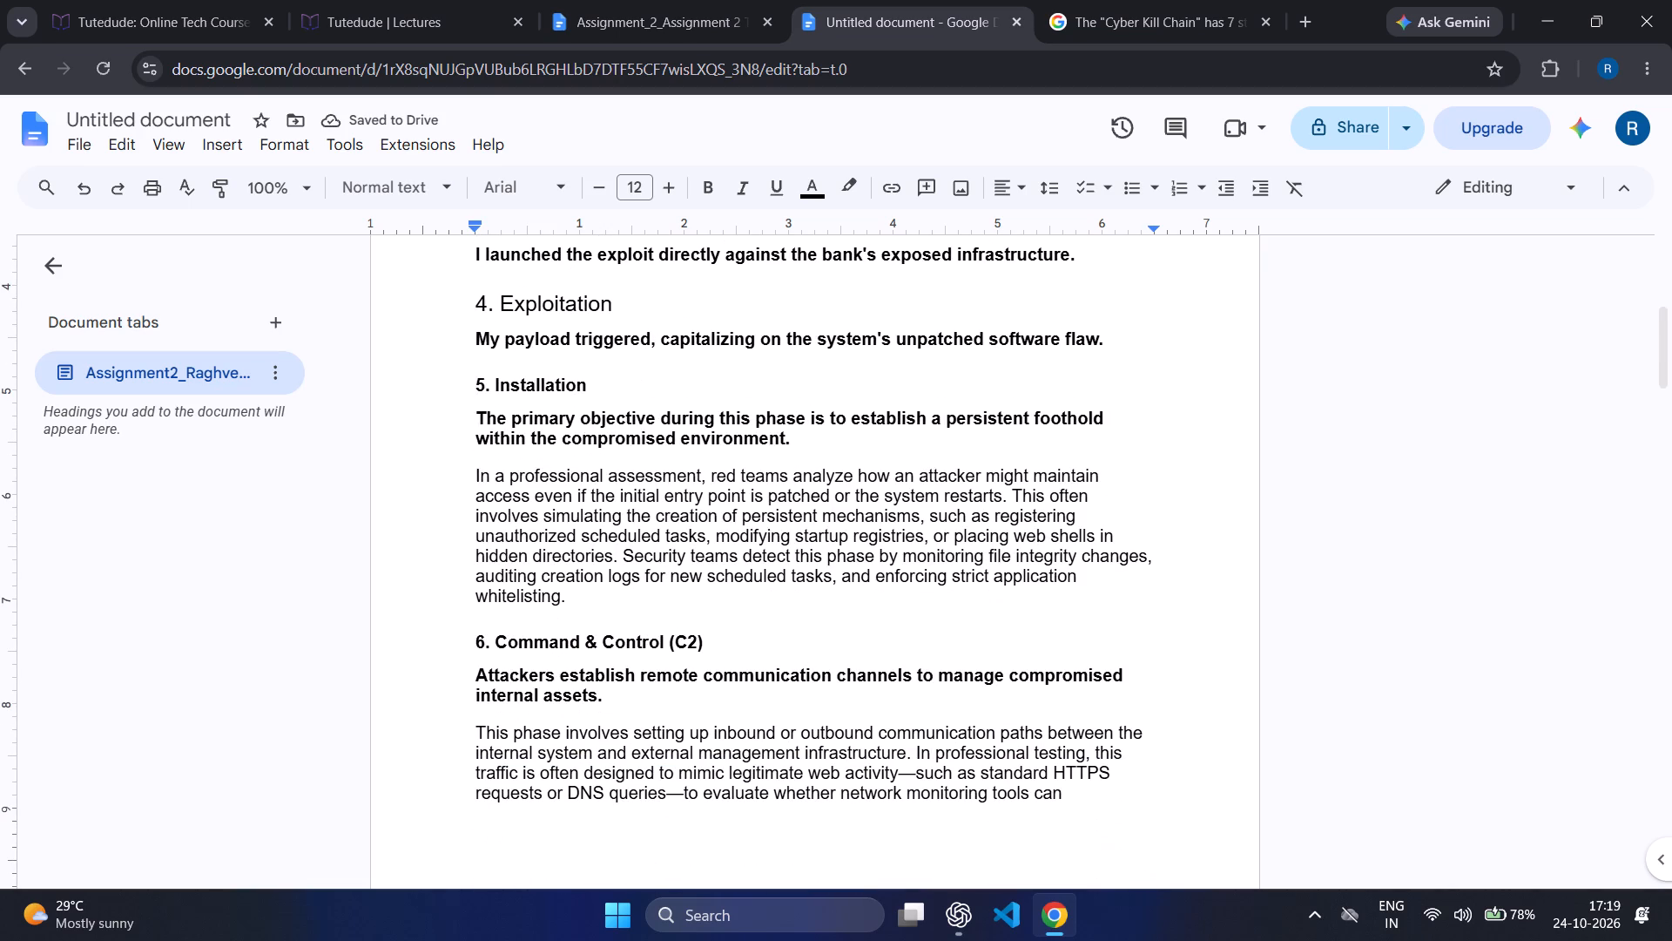
drag(470, 473, 918, 592)
key(BackSpace)
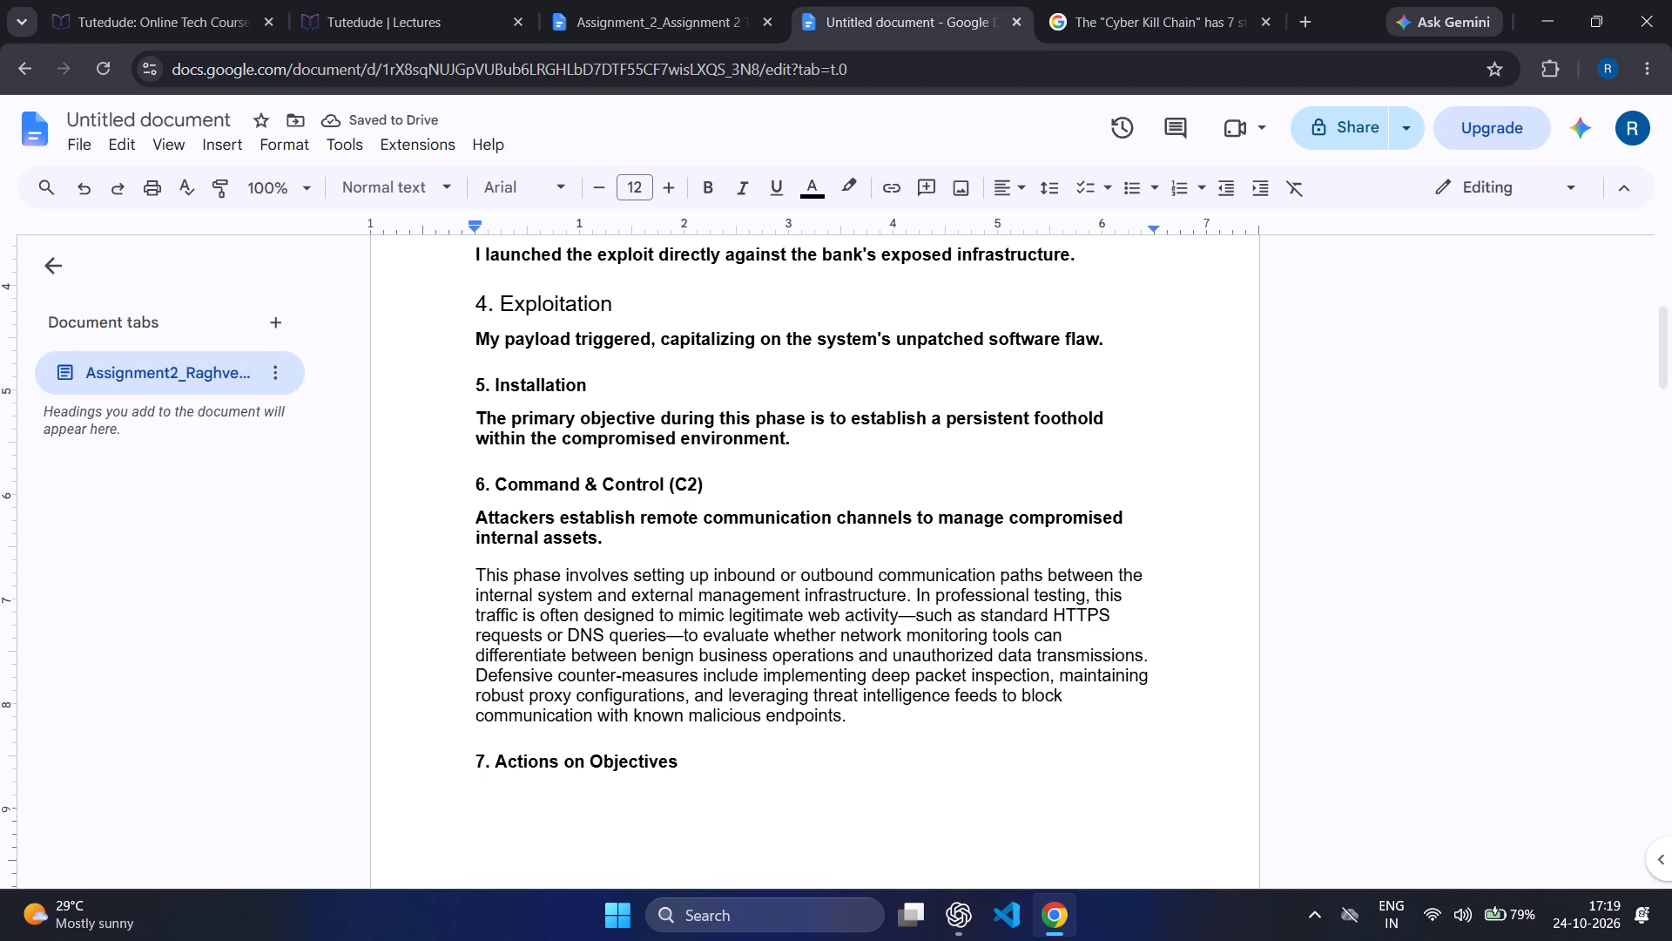
drag(463, 573, 1102, 703)
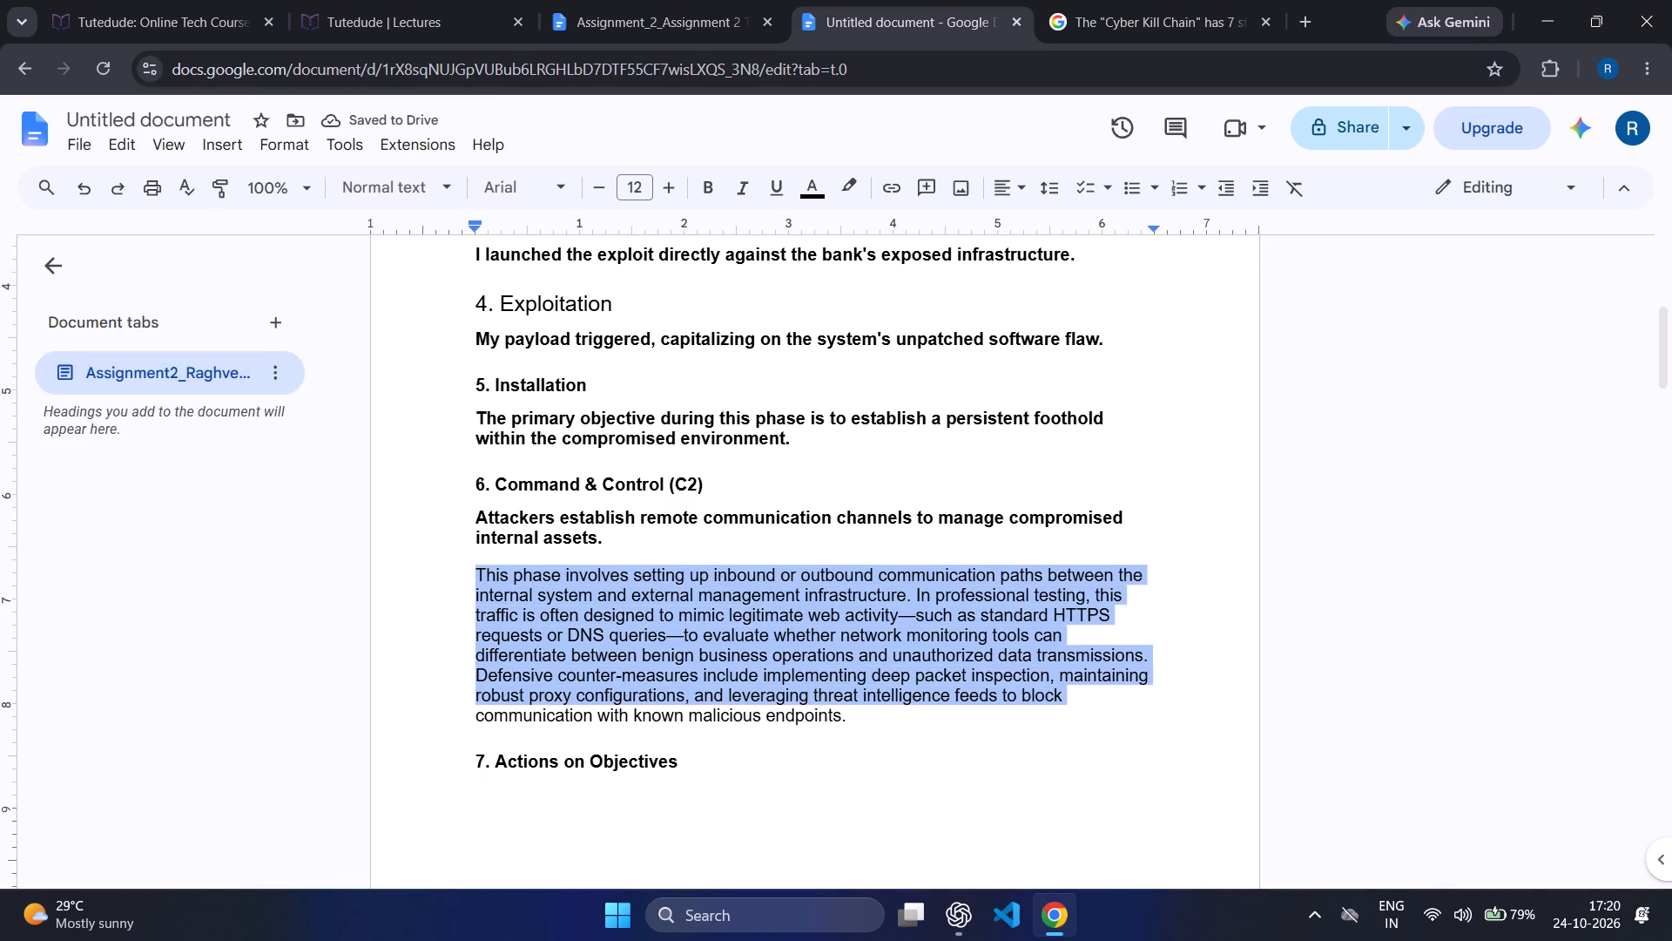
drag(1102, 703, 1104, 711)
key(BackSpace)
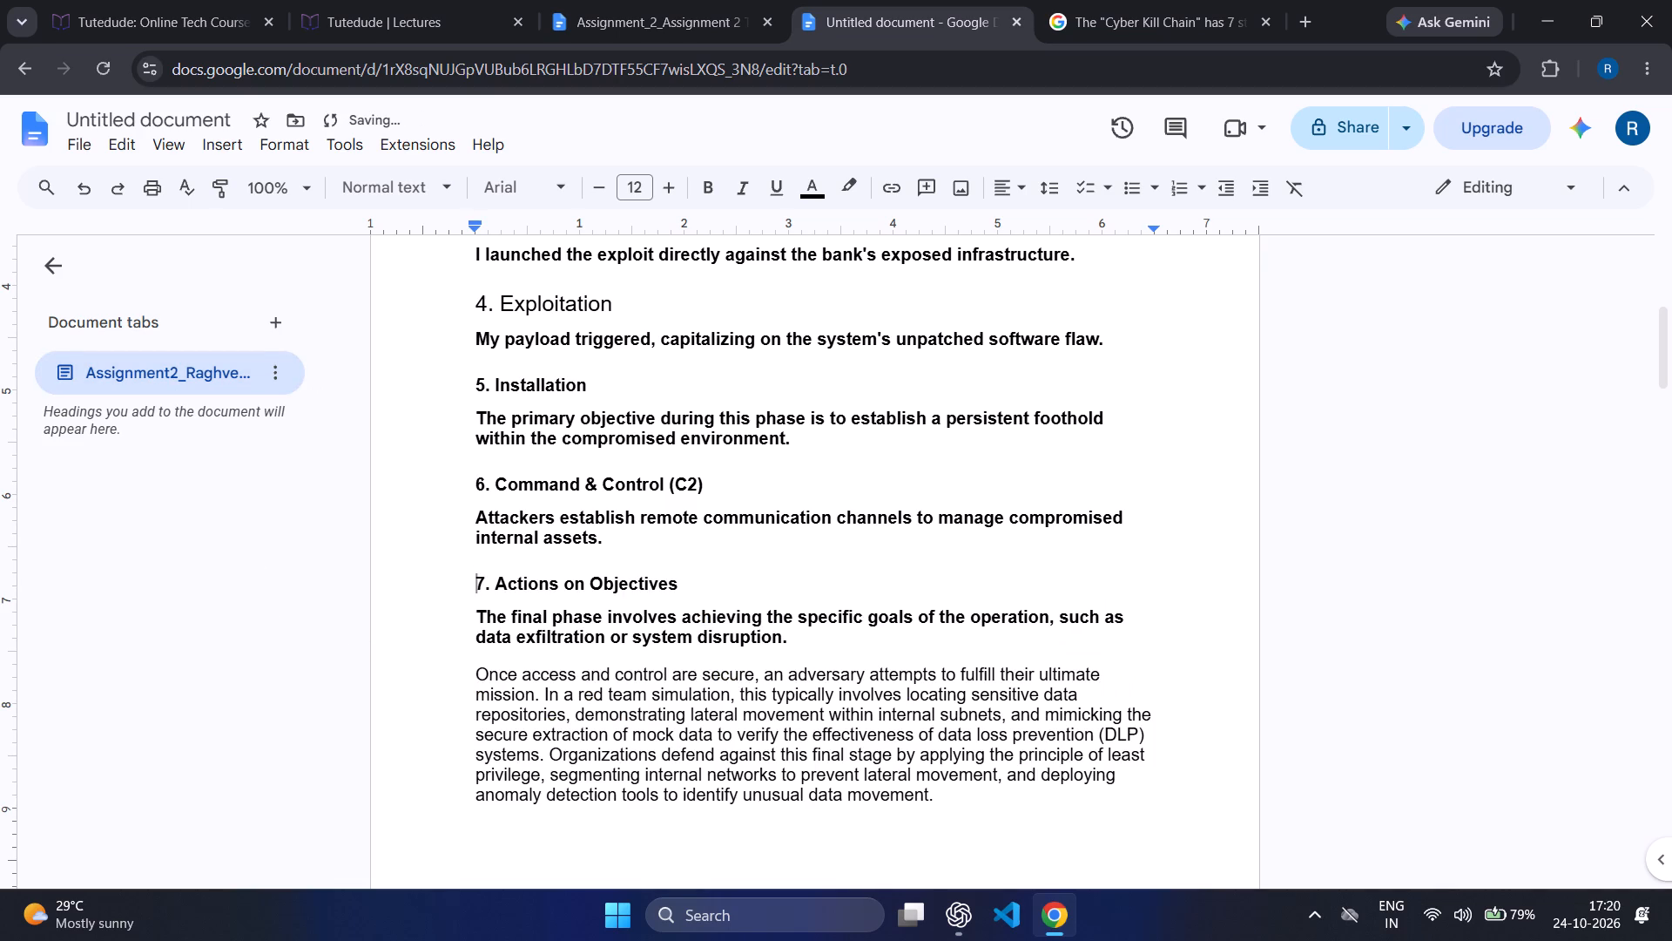
scroll(802, 797, down, 1)
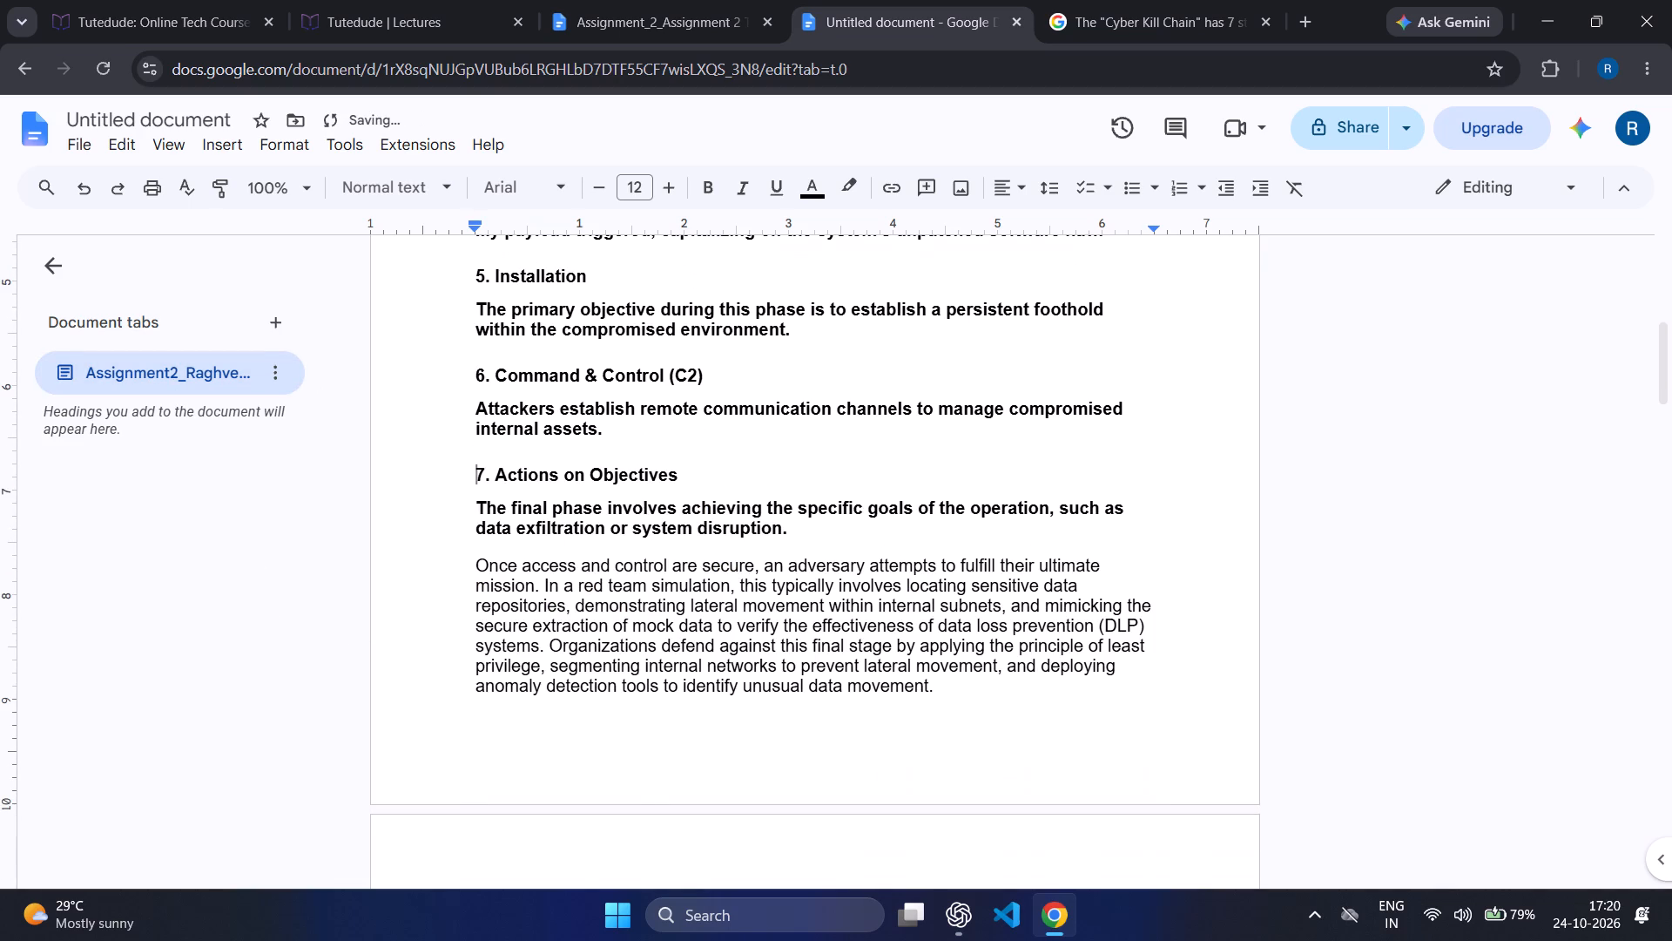
drag(468, 565, 1136, 718)
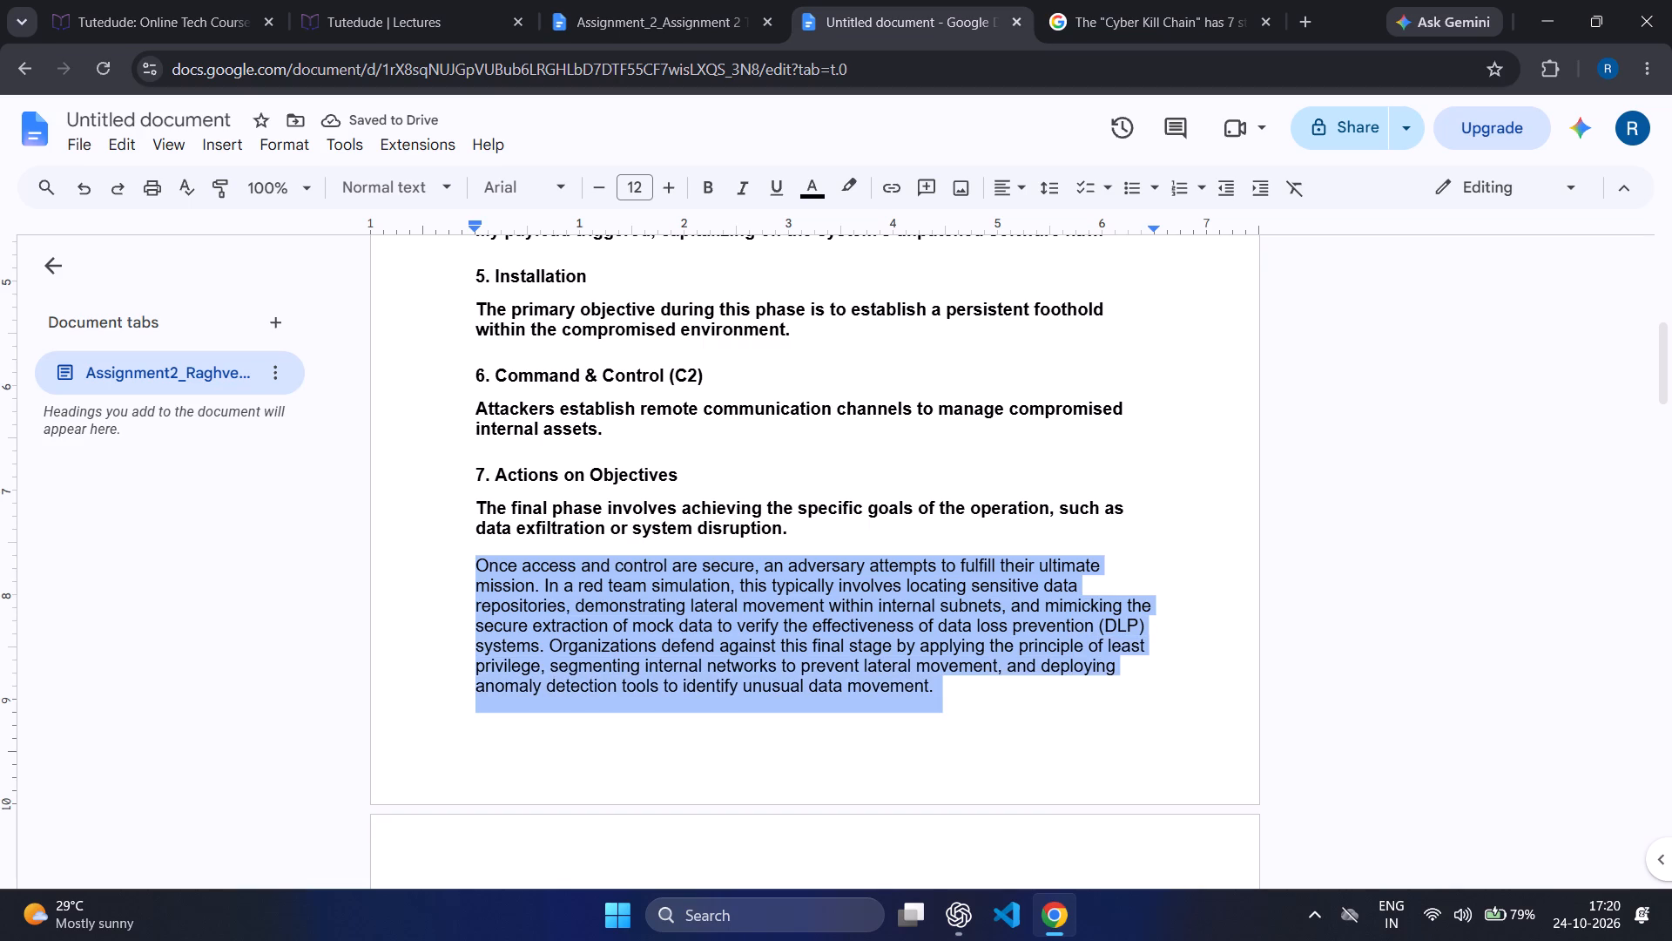
key(BackSpace)
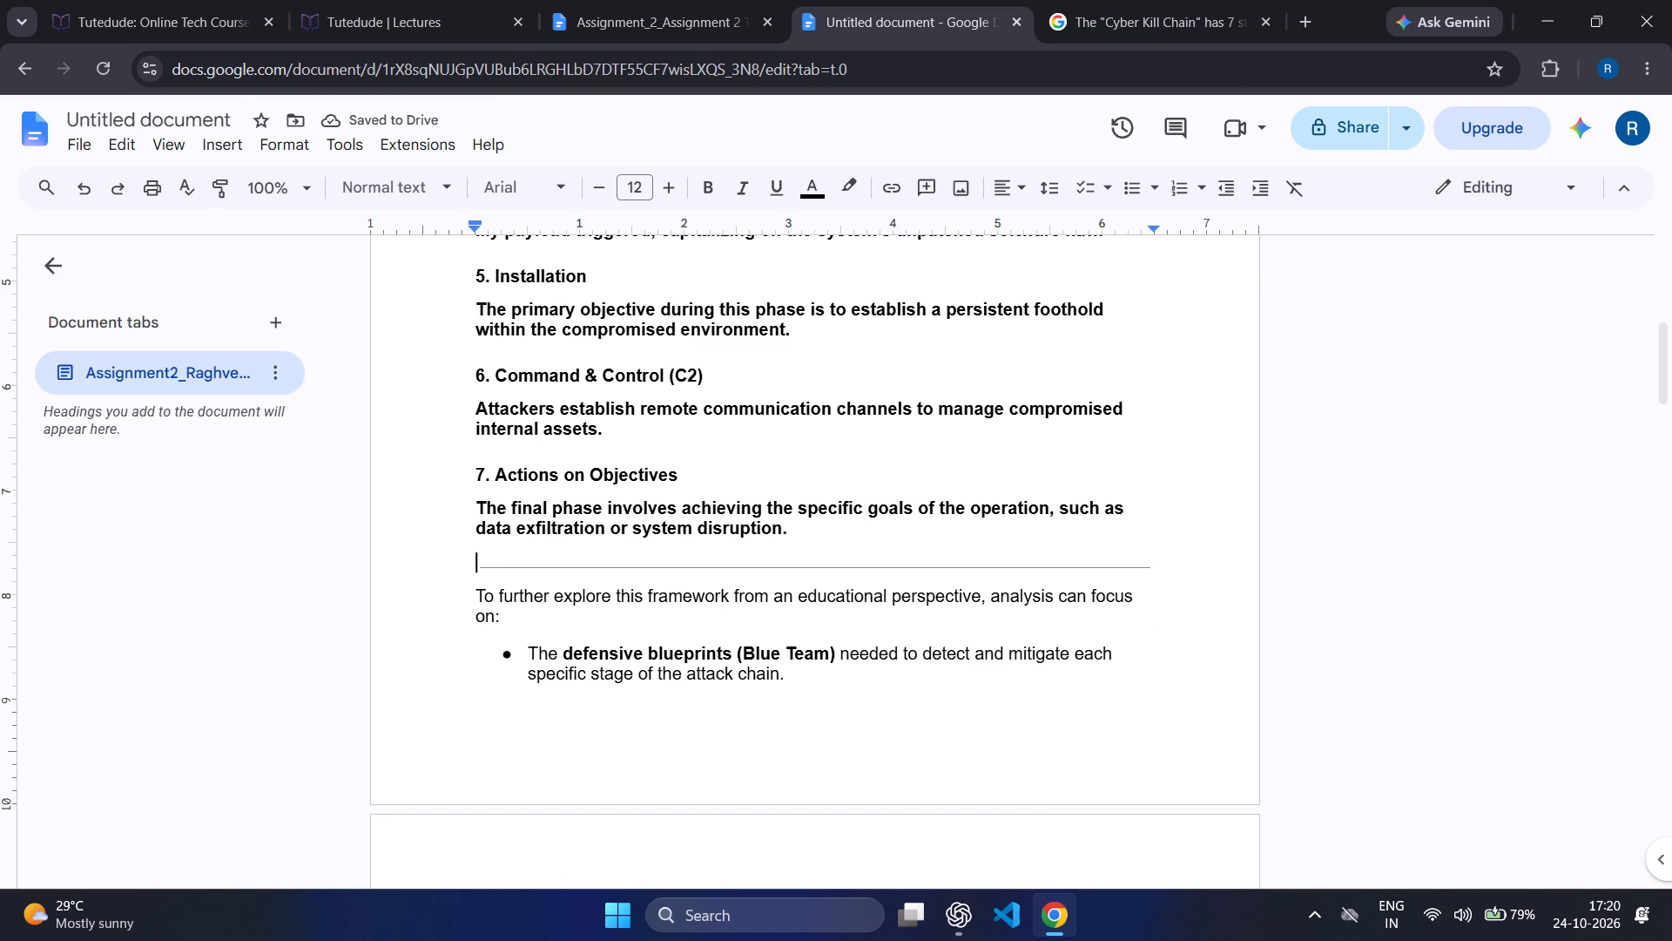
Delete the text below the first answer, from "To further explore this framework" through the "Here is the story rewritten" intro and its divider.
drag(458, 595, 997, 676)
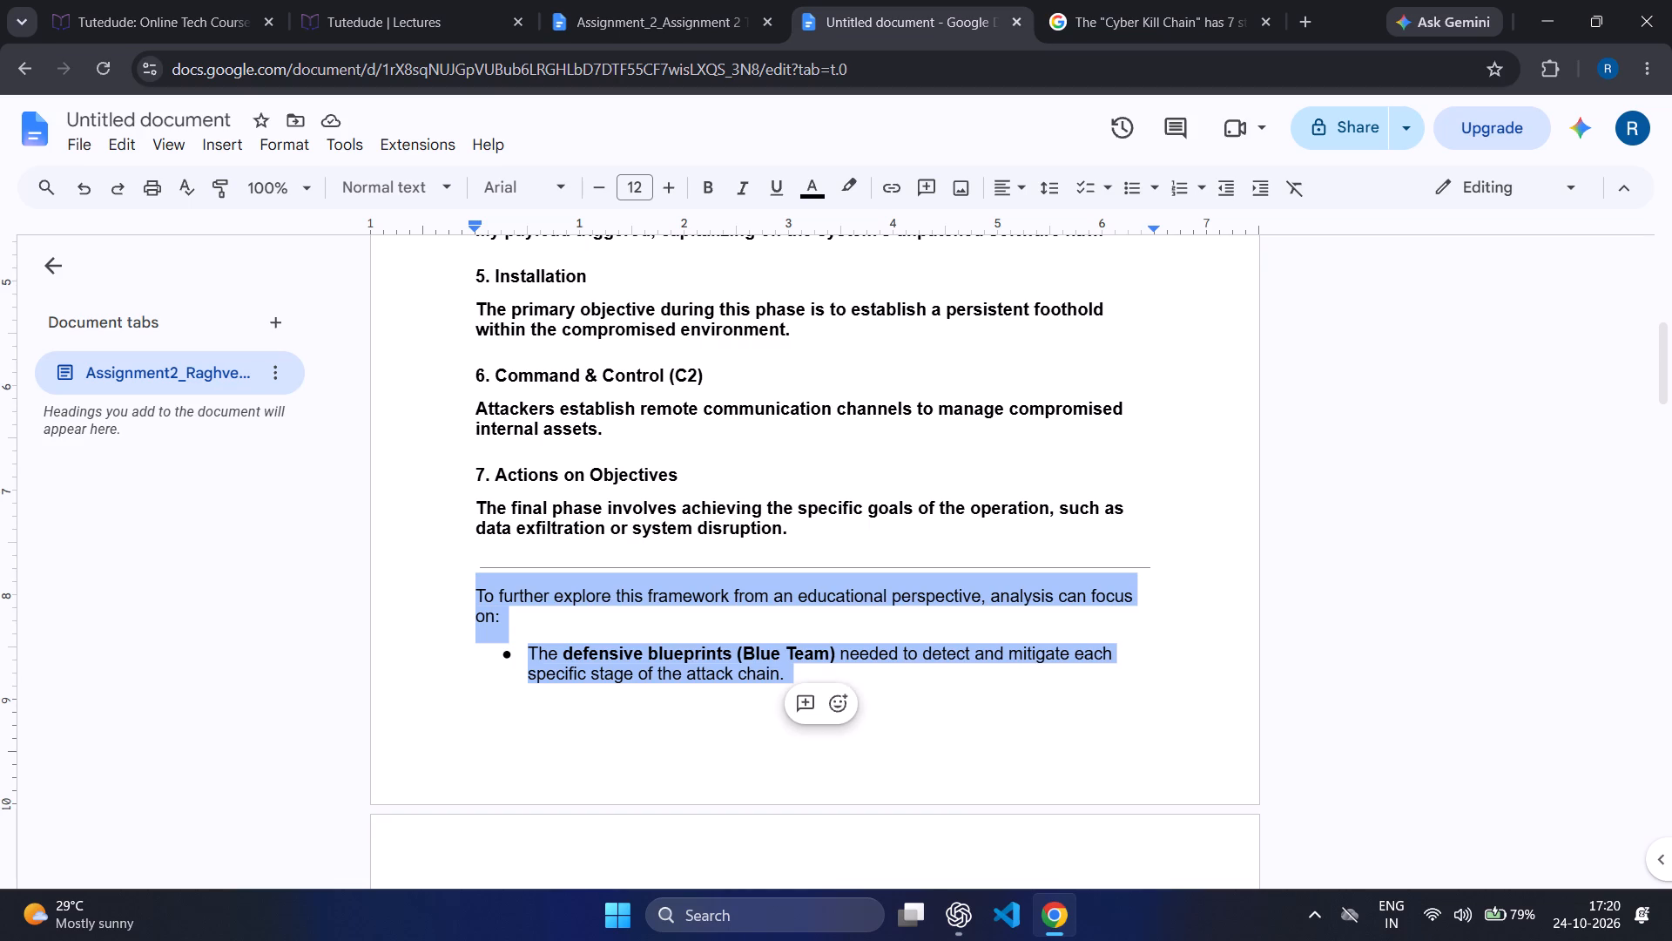
key(BackSpace)
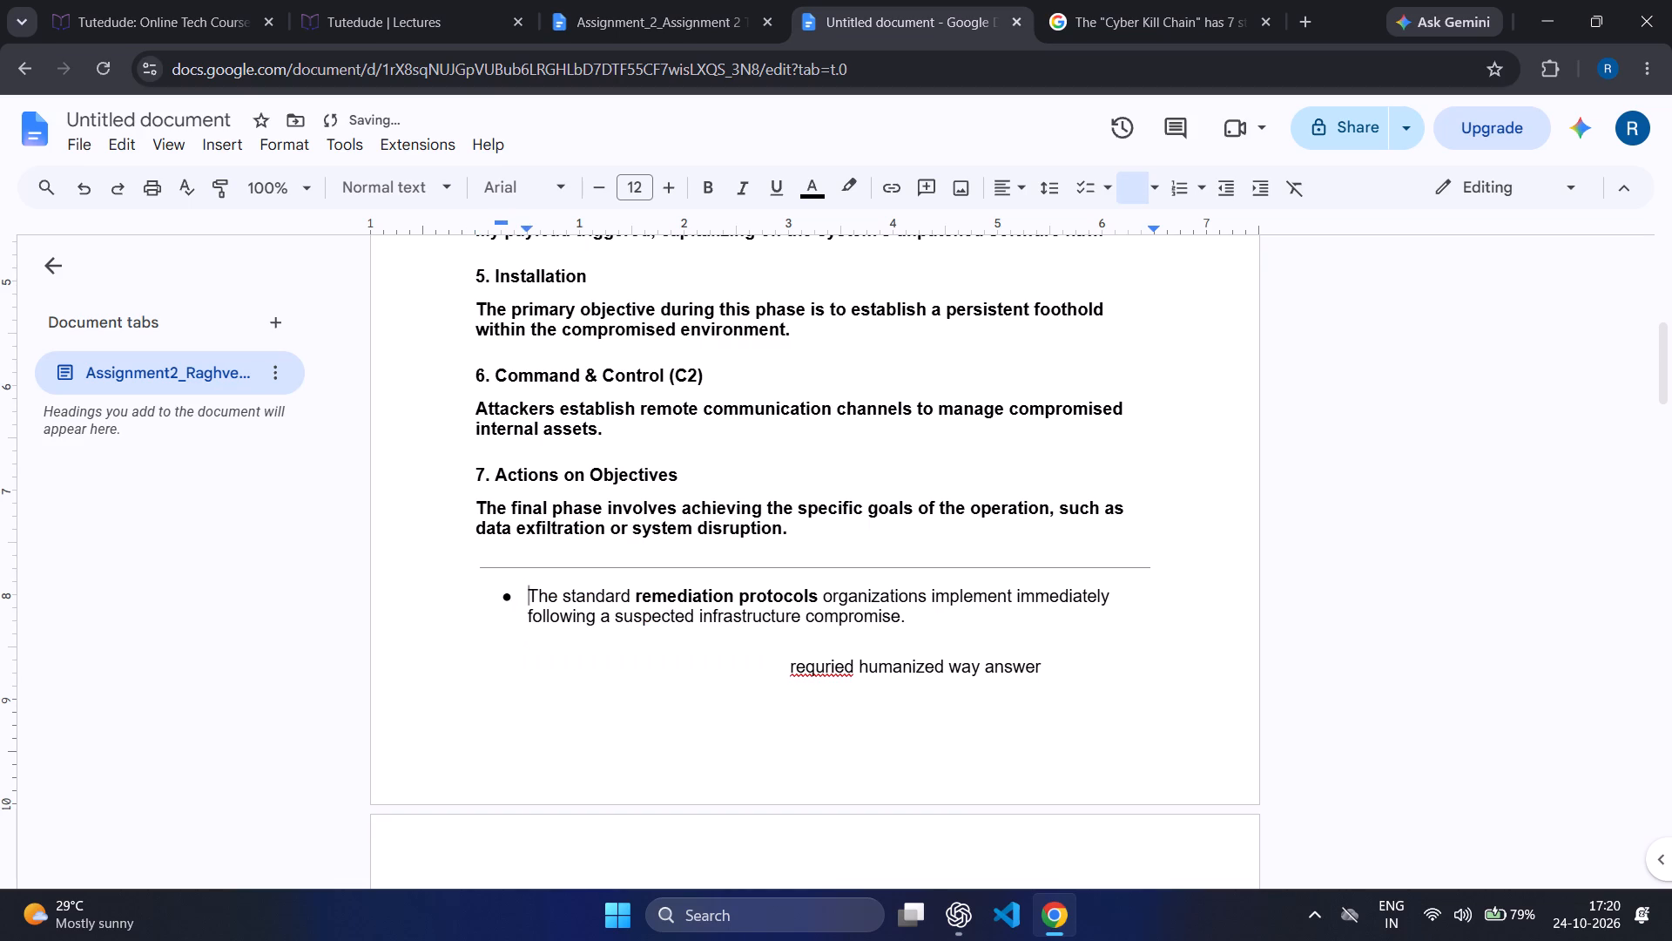
drag(494, 589, 974, 647)
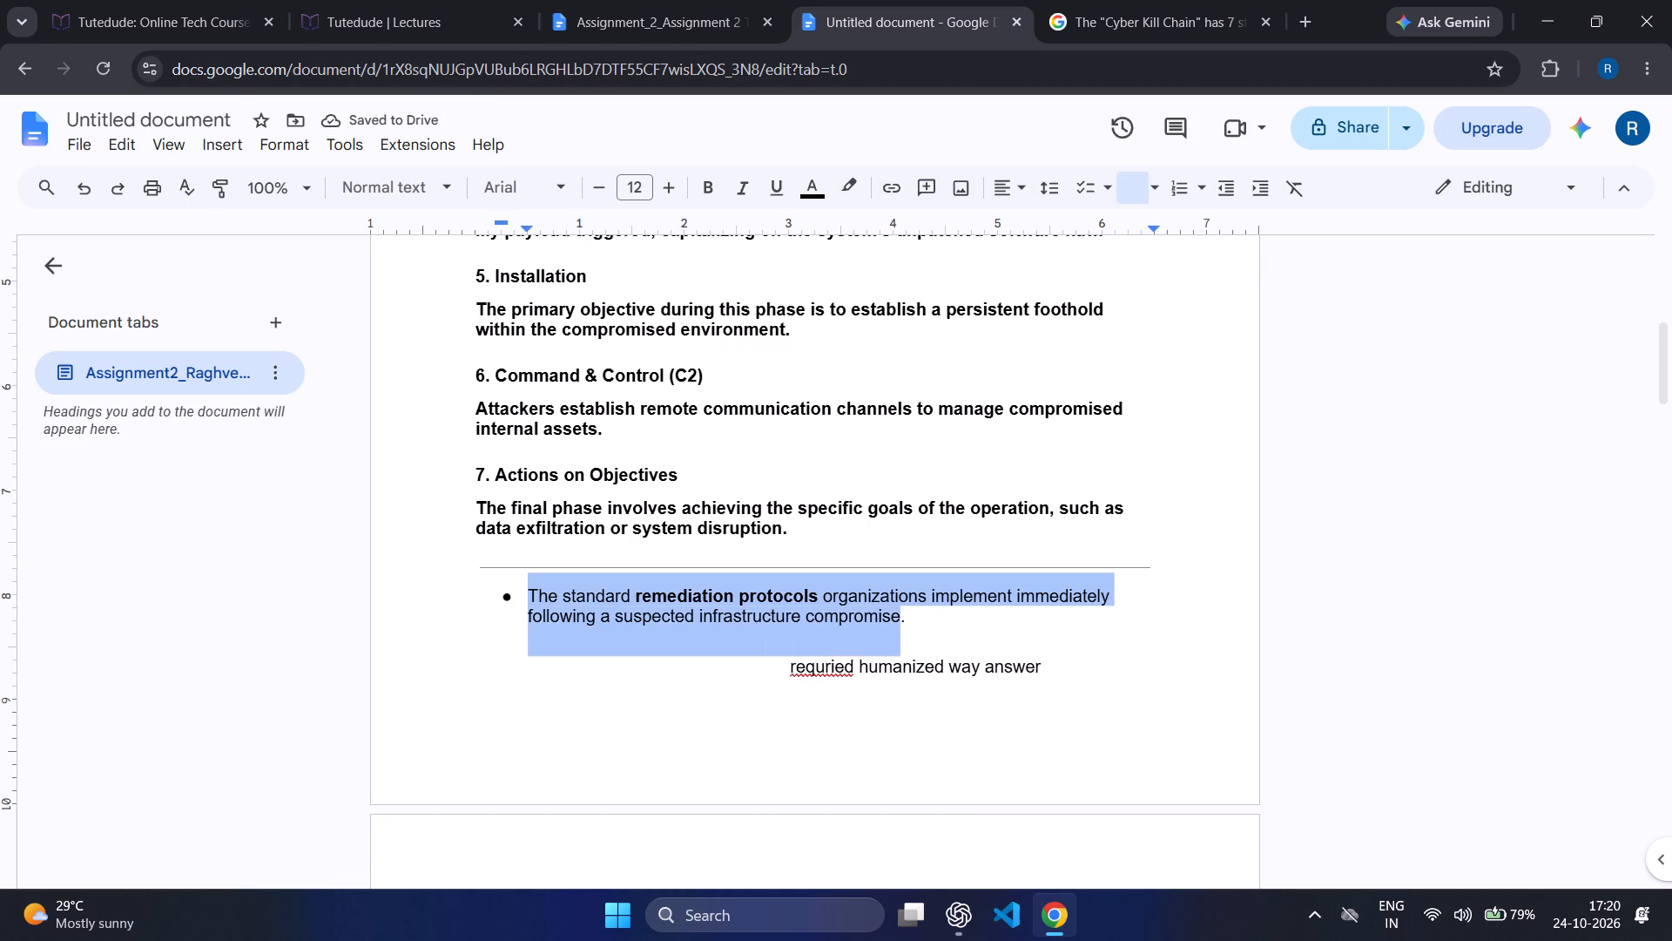
drag(974, 647, 1067, 703)
key(BackSpace)
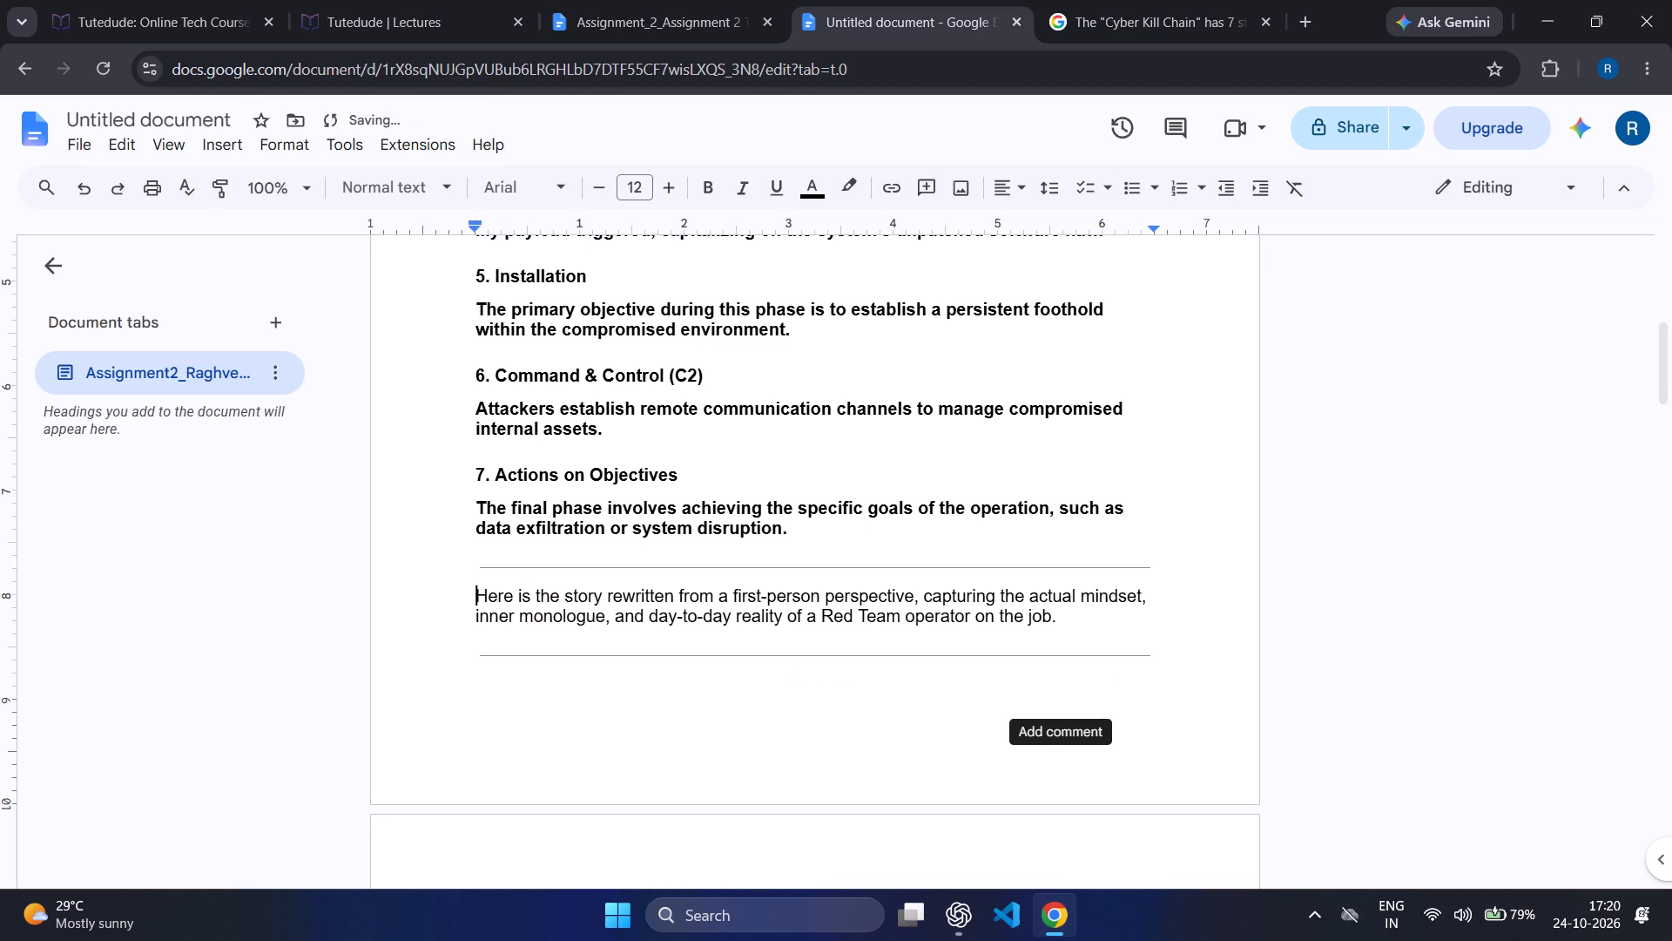
drag(462, 583, 554, 606)
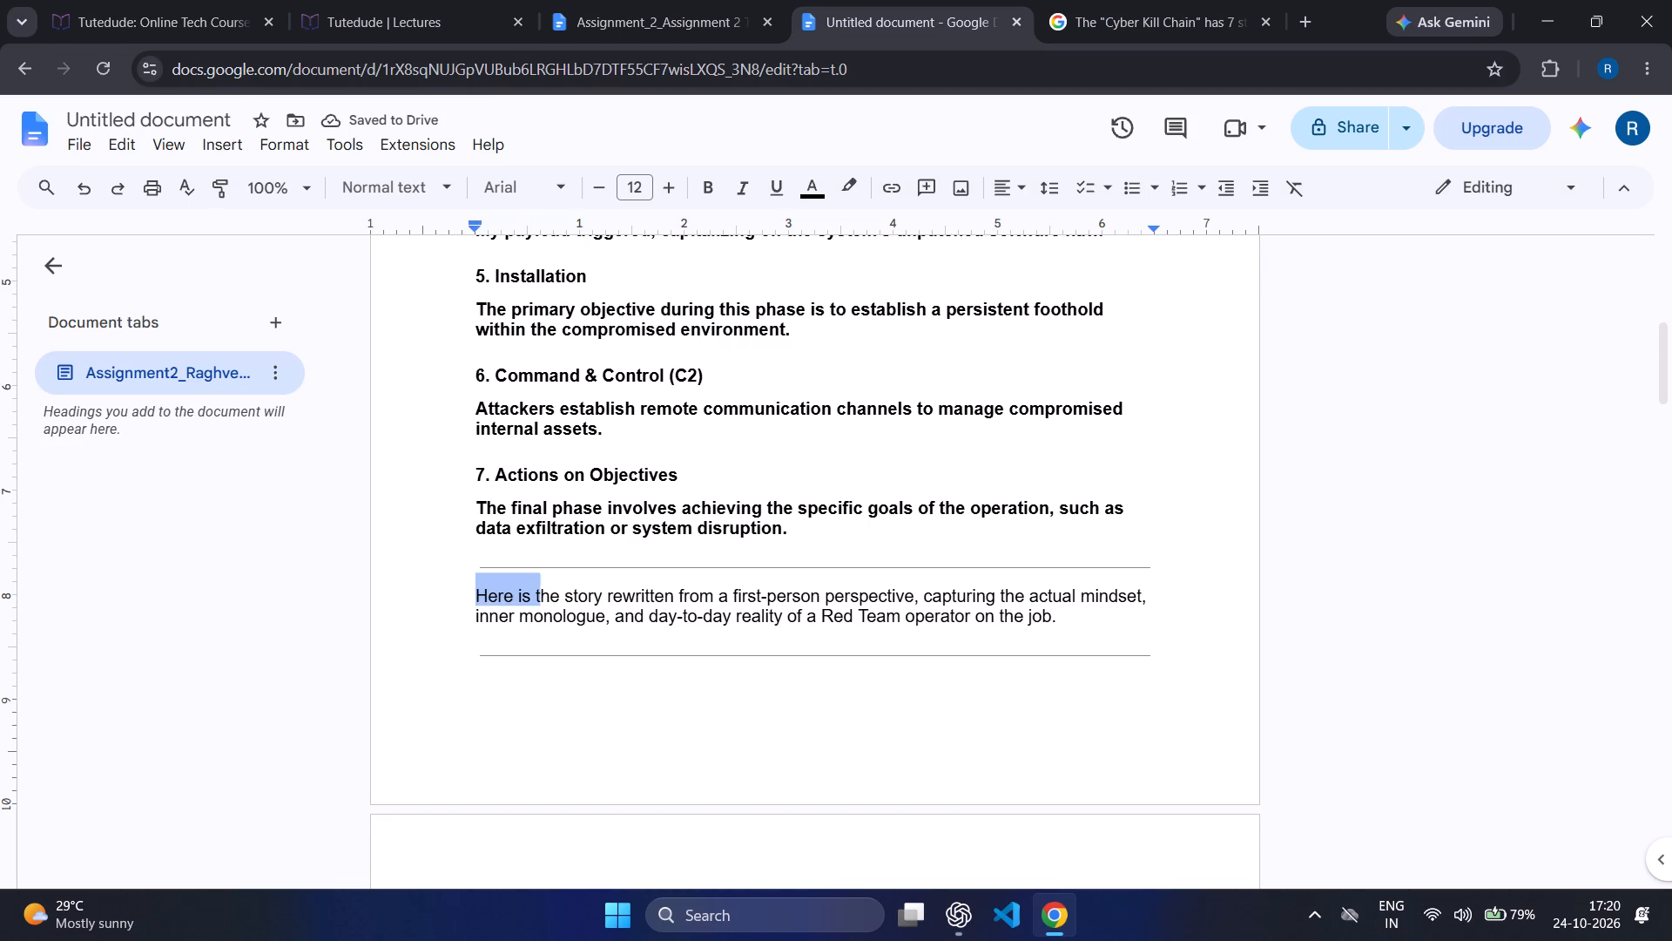
drag(554, 606, 1001, 669)
key(BackSpace)
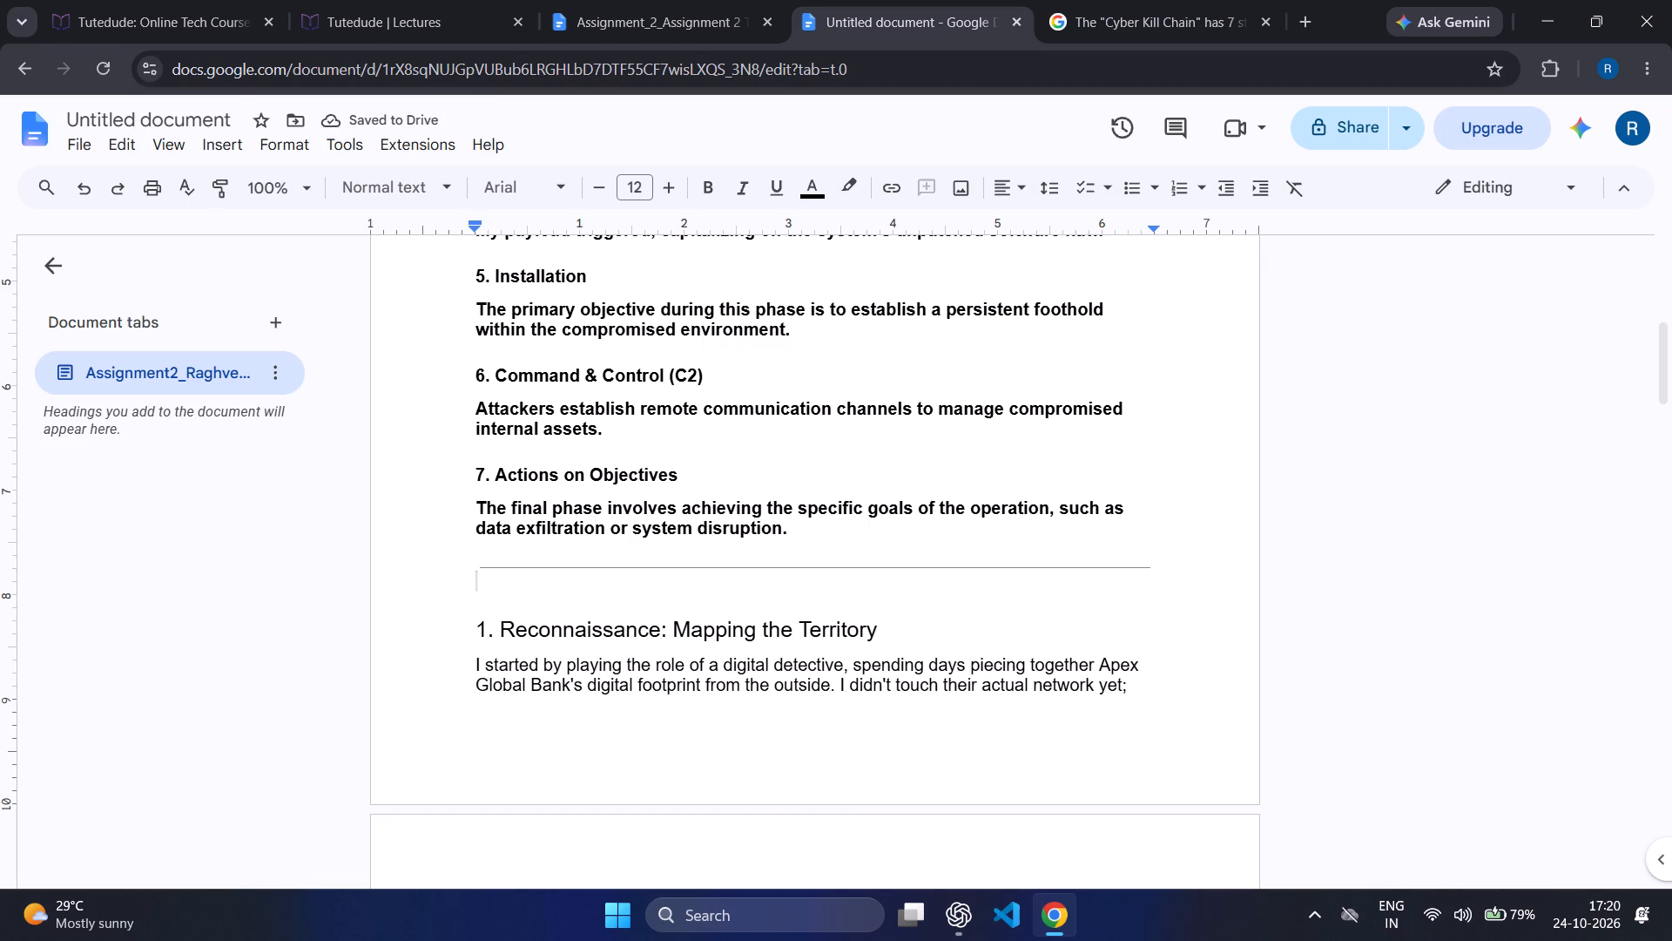
Delete the second, first-person answer from "1. Reconnaissance: Mapping the Territory" through the Step 7 (Actions on Objectives) summary bullet.
scroll(748, 683, up, 4)
scroll(748, 683, down, 10)
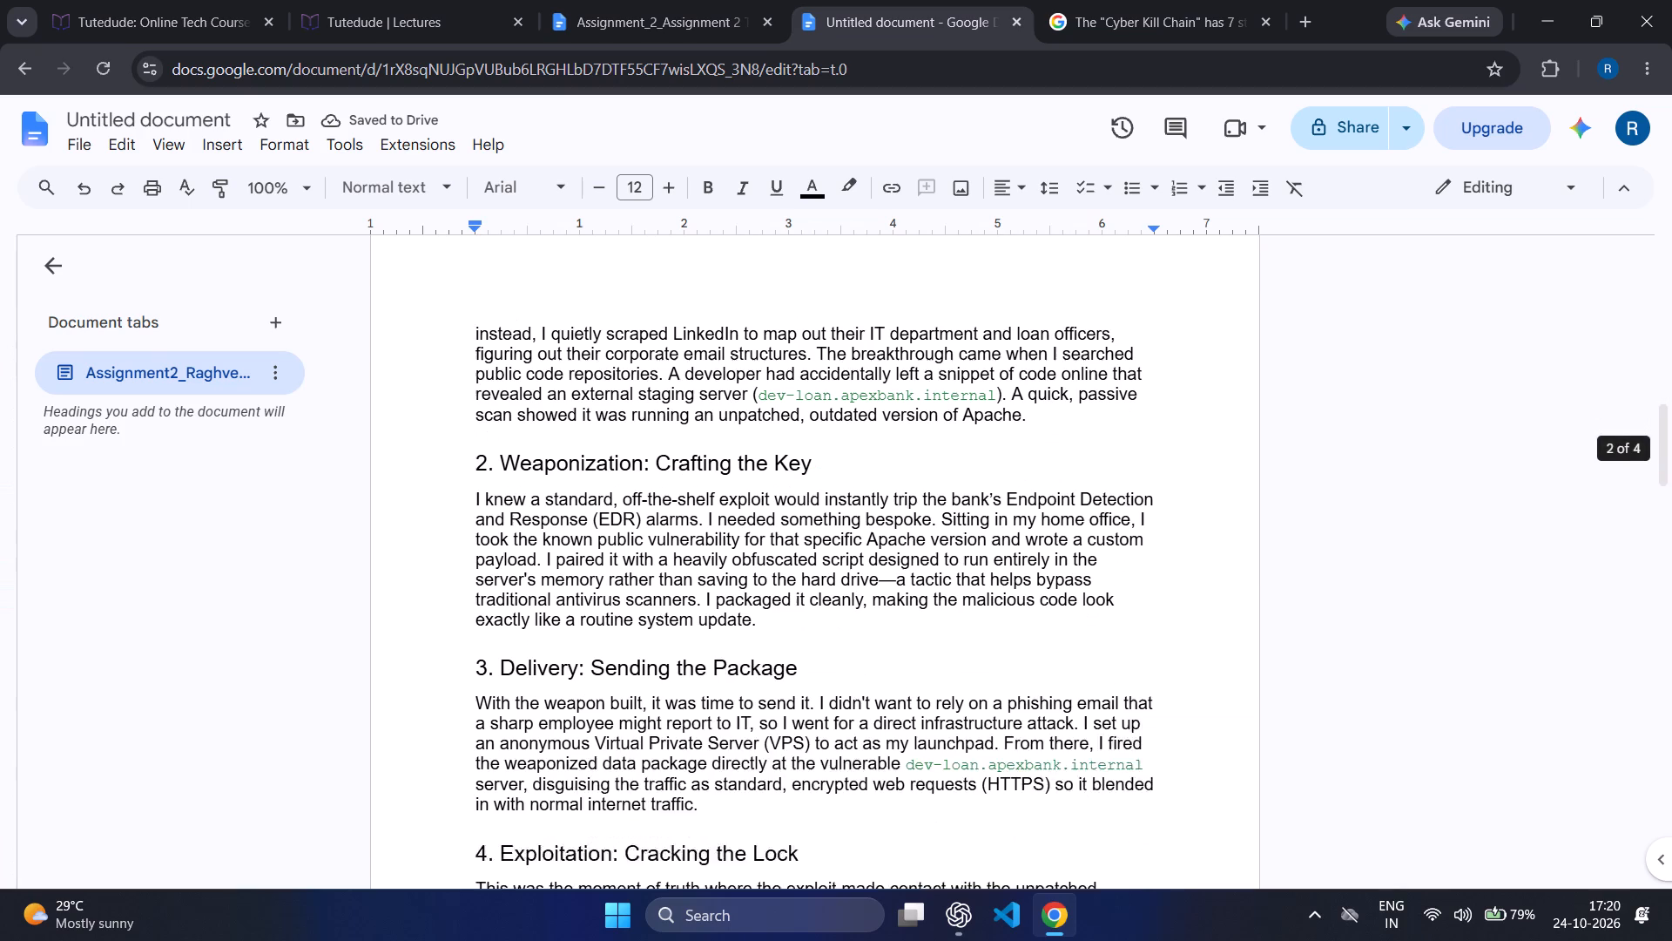
scroll(748, 678, down, 2)
scroll(748, 678, up, 5)
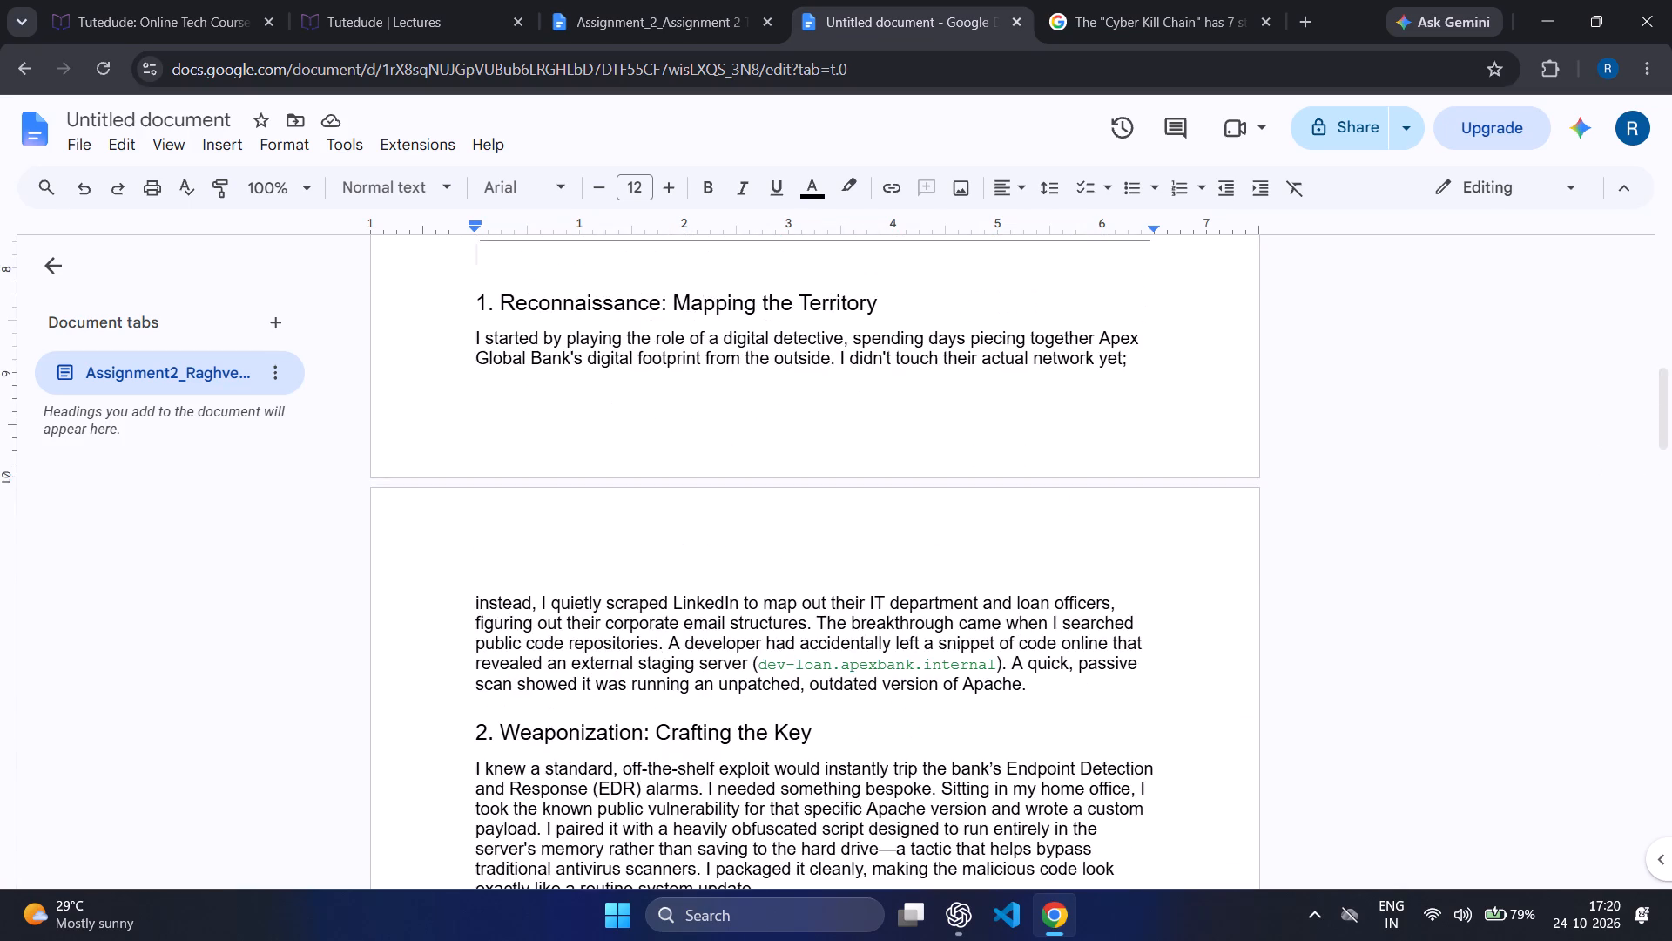
scroll(748, 675, up, 6)
scroll(746, 645, down, 4)
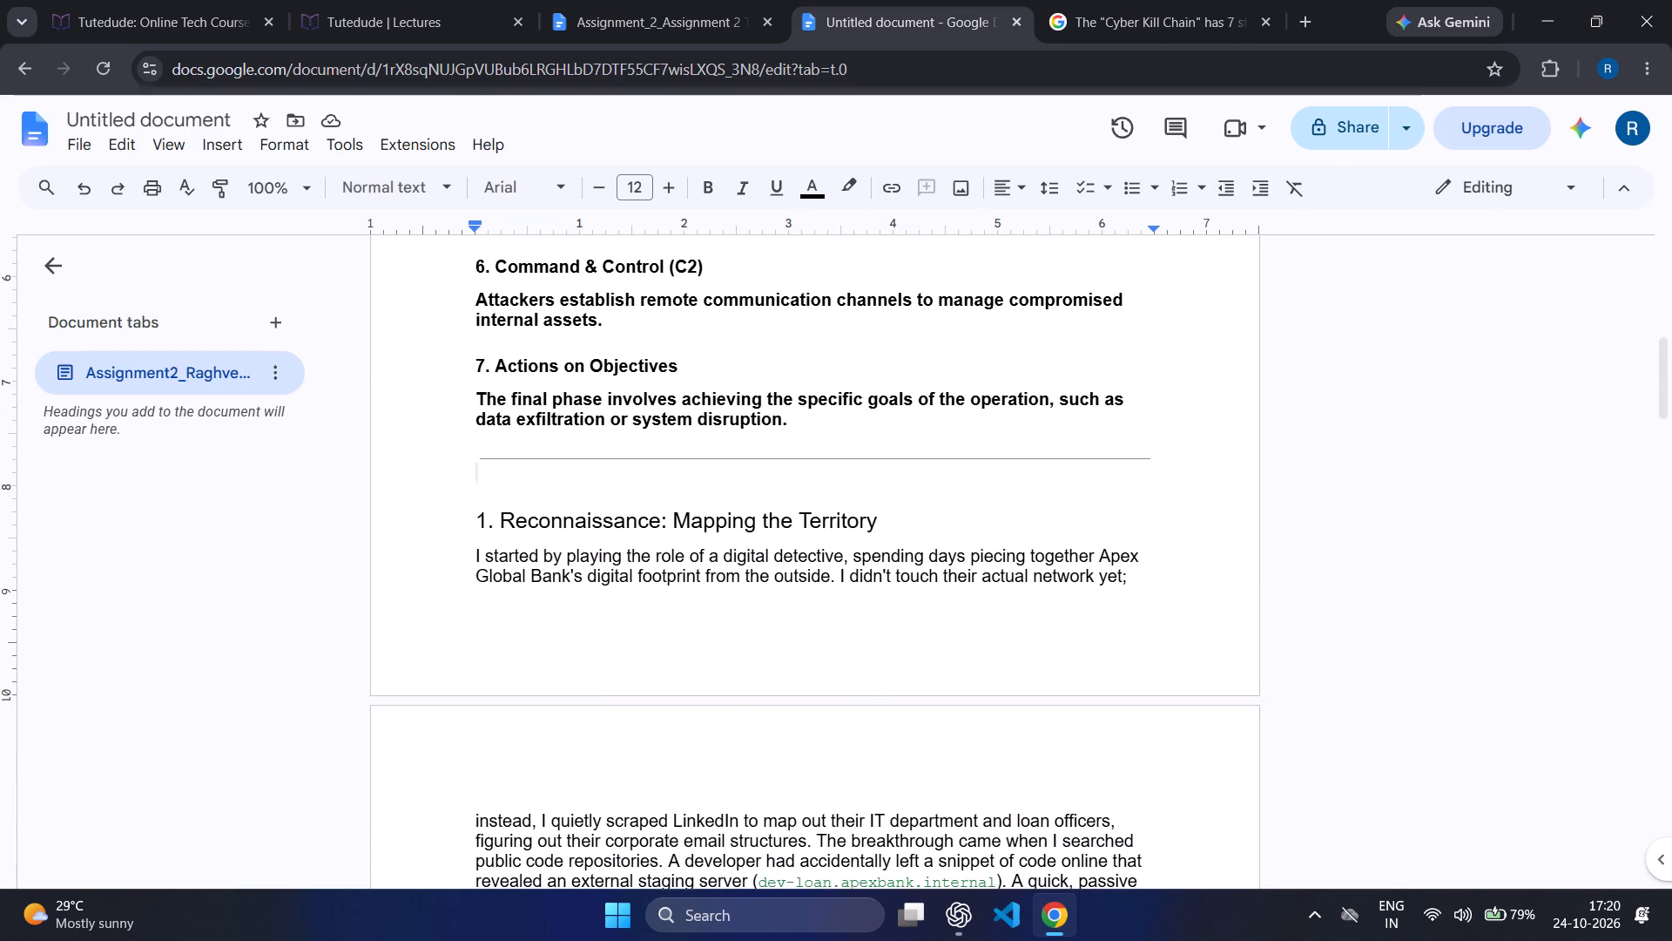
drag(439, 517, 1048, 799)
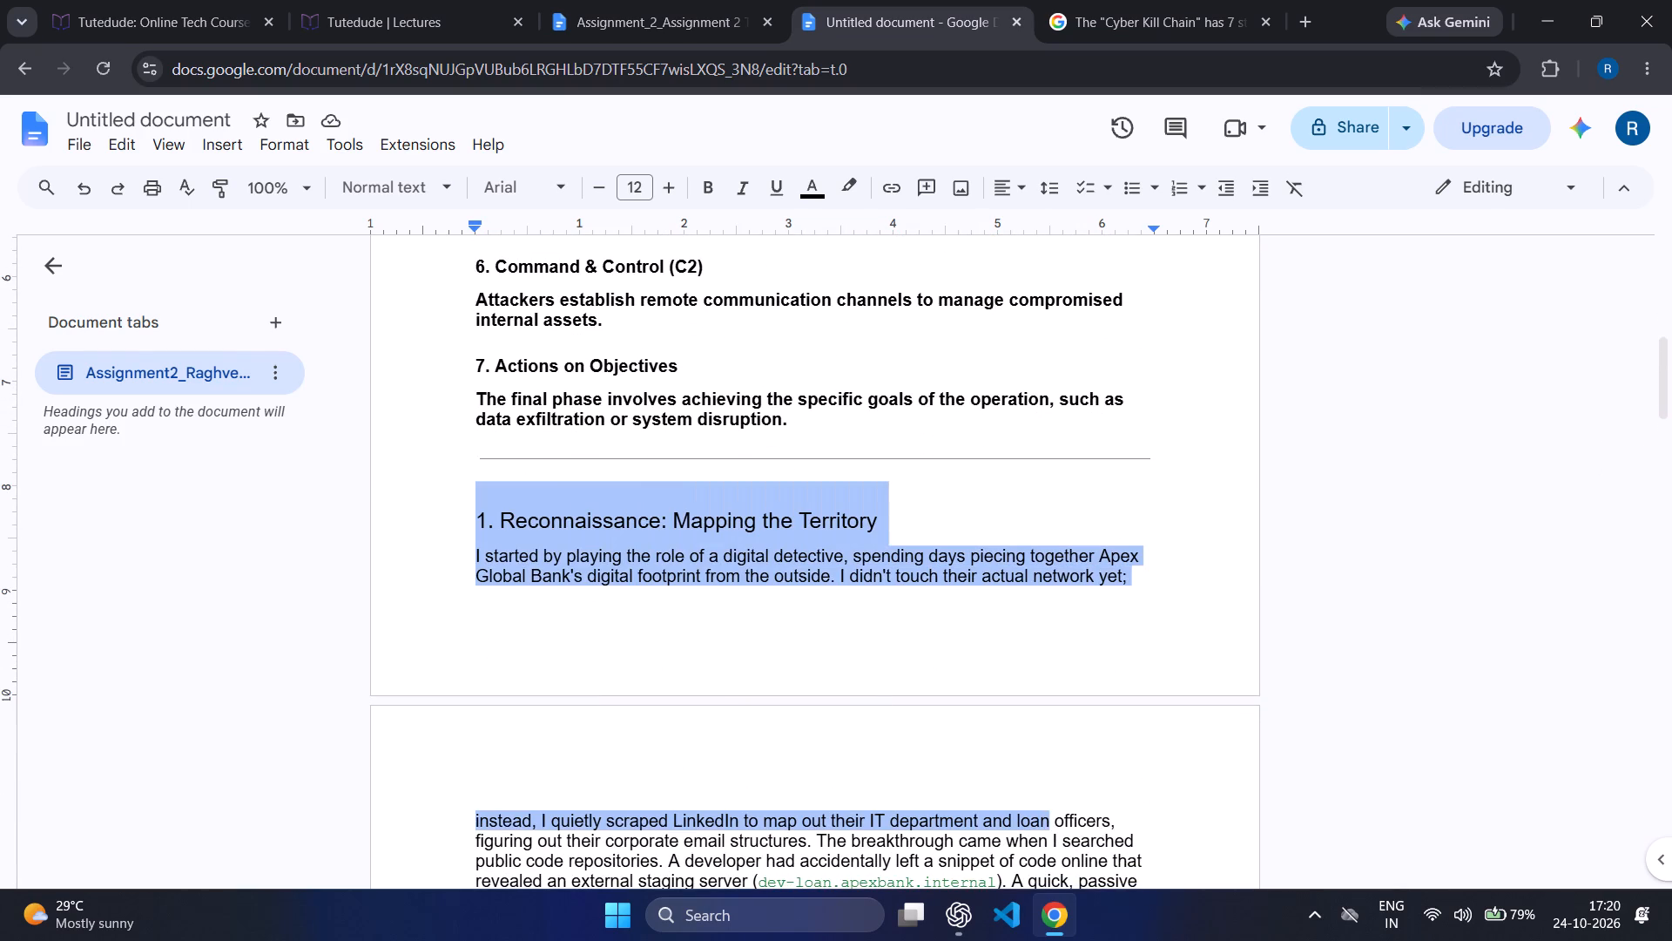
drag(1048, 799, 1041, 829)
scroll(1048, 855, down, 6)
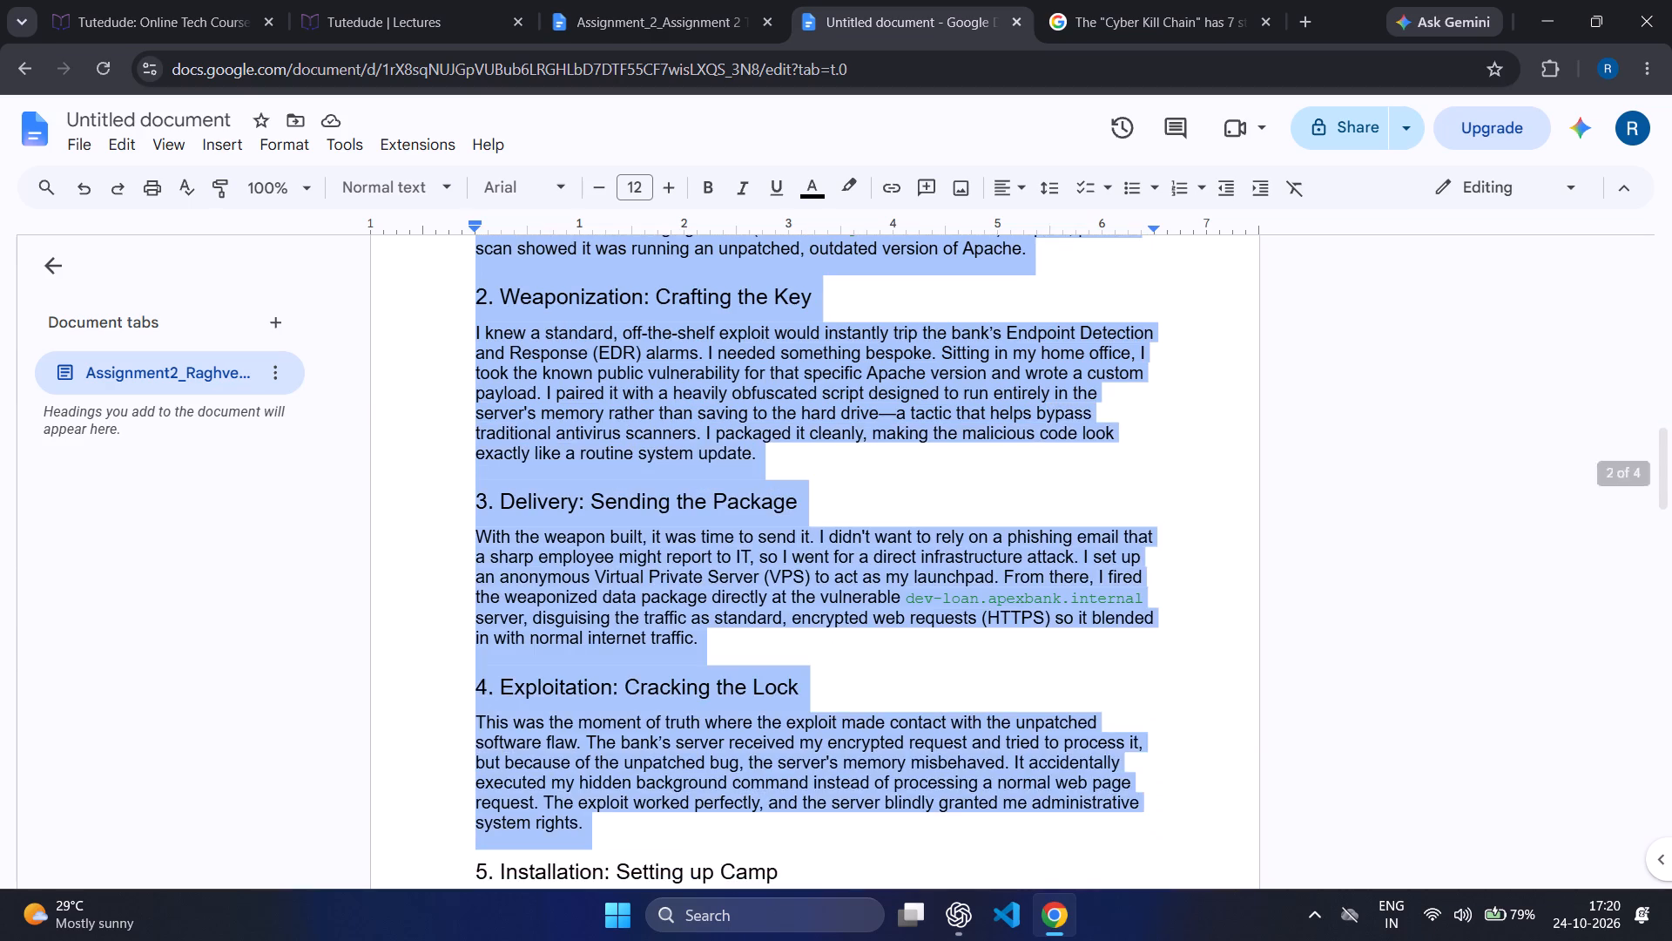
drag(1041, 829, 1047, 899)
scroll(1041, 829, down, 6)
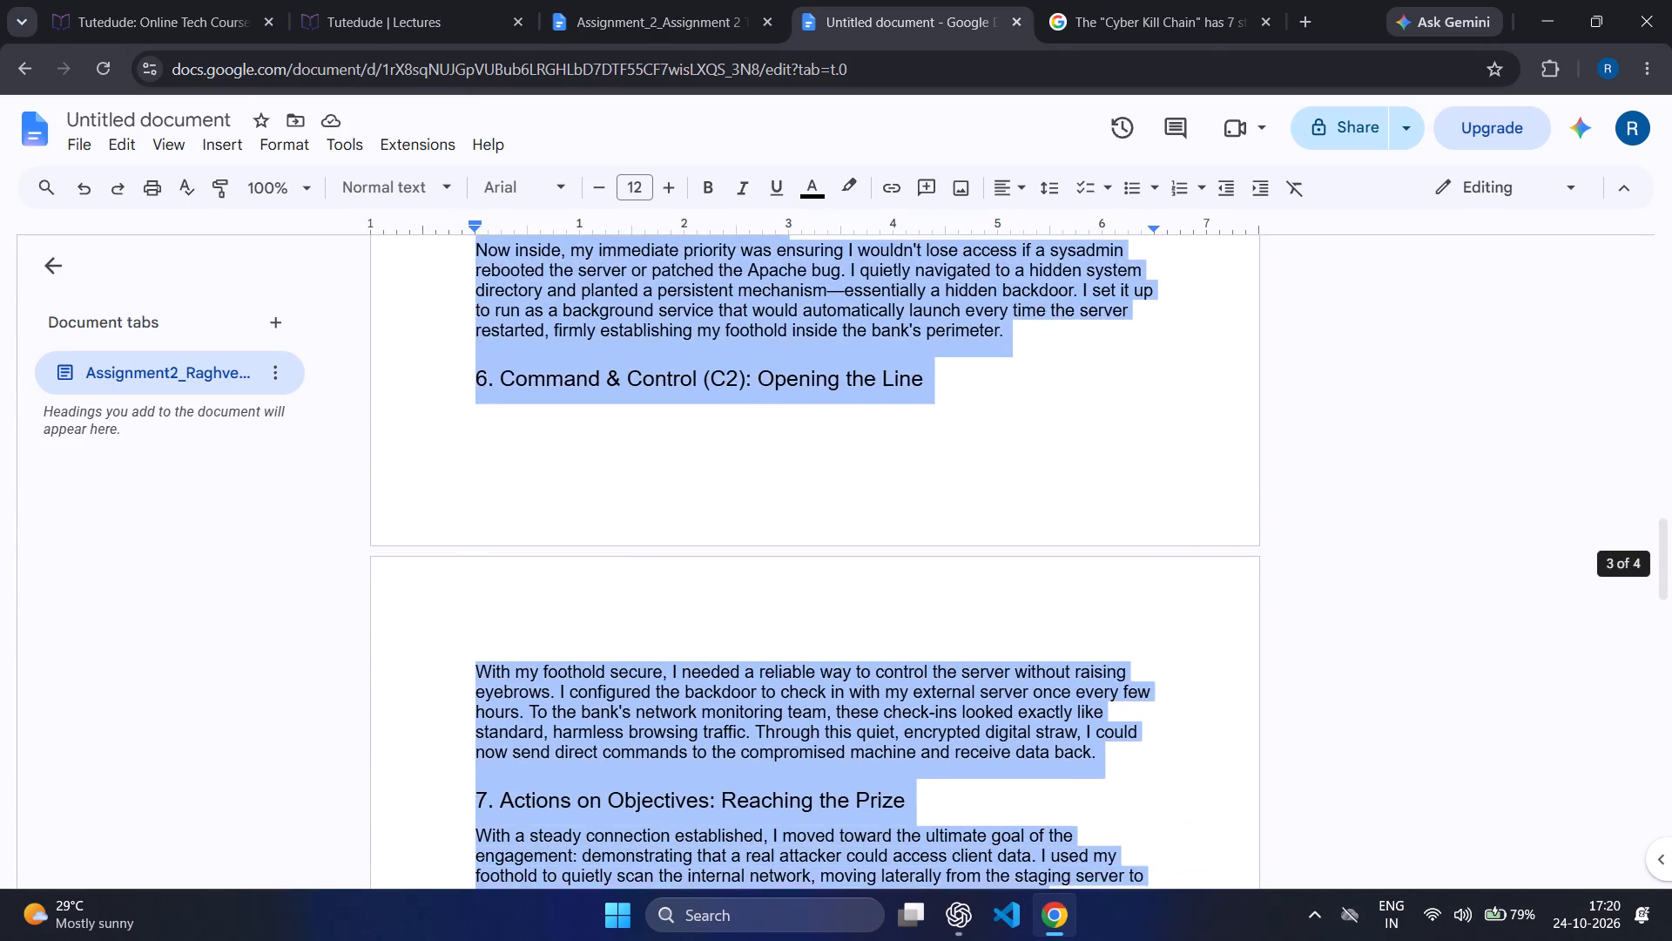
drag(1047, 899, 1026, 888)
scroll(1047, 898, down, 1)
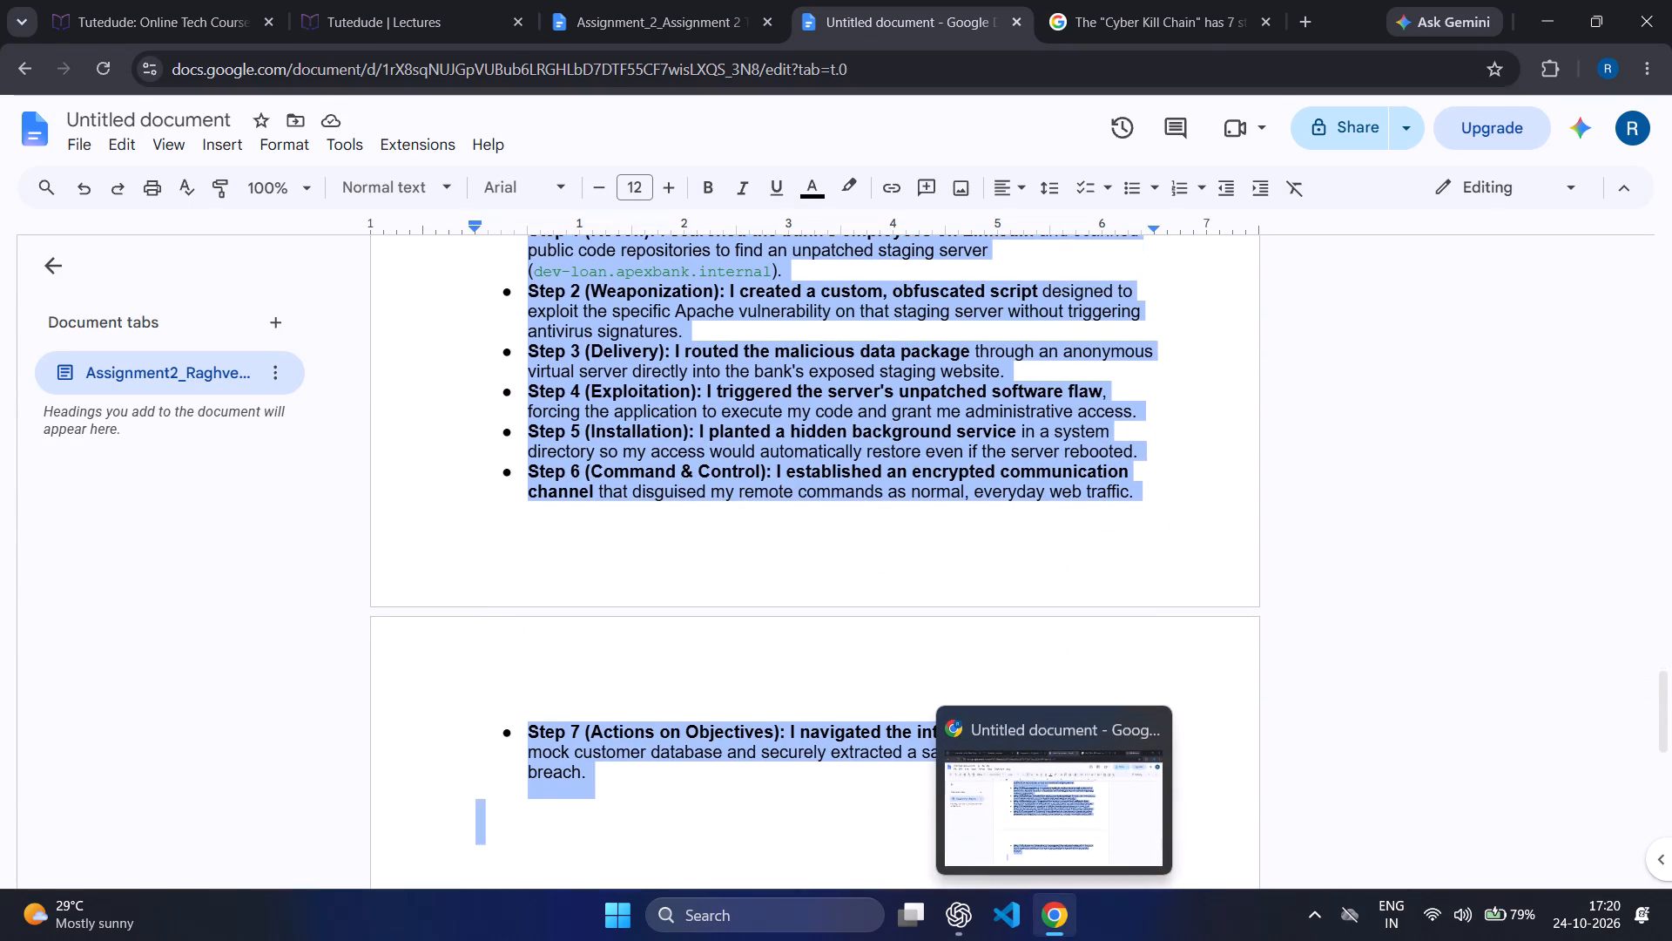
drag(1026, 888, 990, 790)
key(BackSpace)
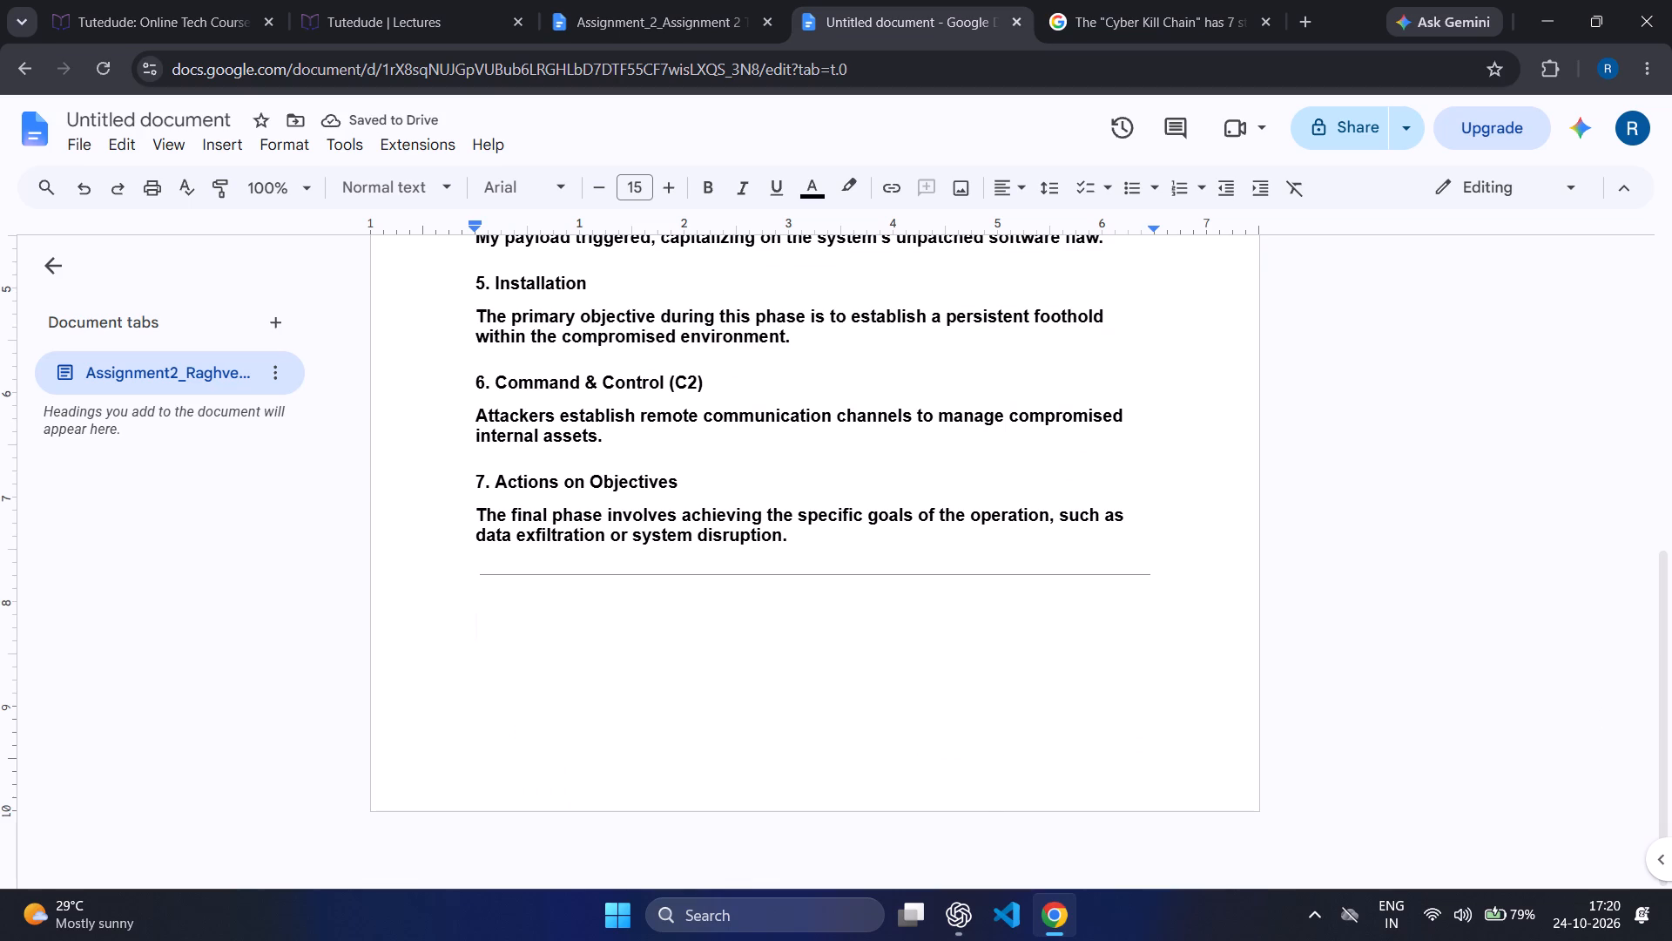
Review the trimmed Task 1 write-up from its heading through 7. Actions on Objectives and the closing divider.
scroll(981, 751, up, 4)
scroll(981, 751, down, 1)
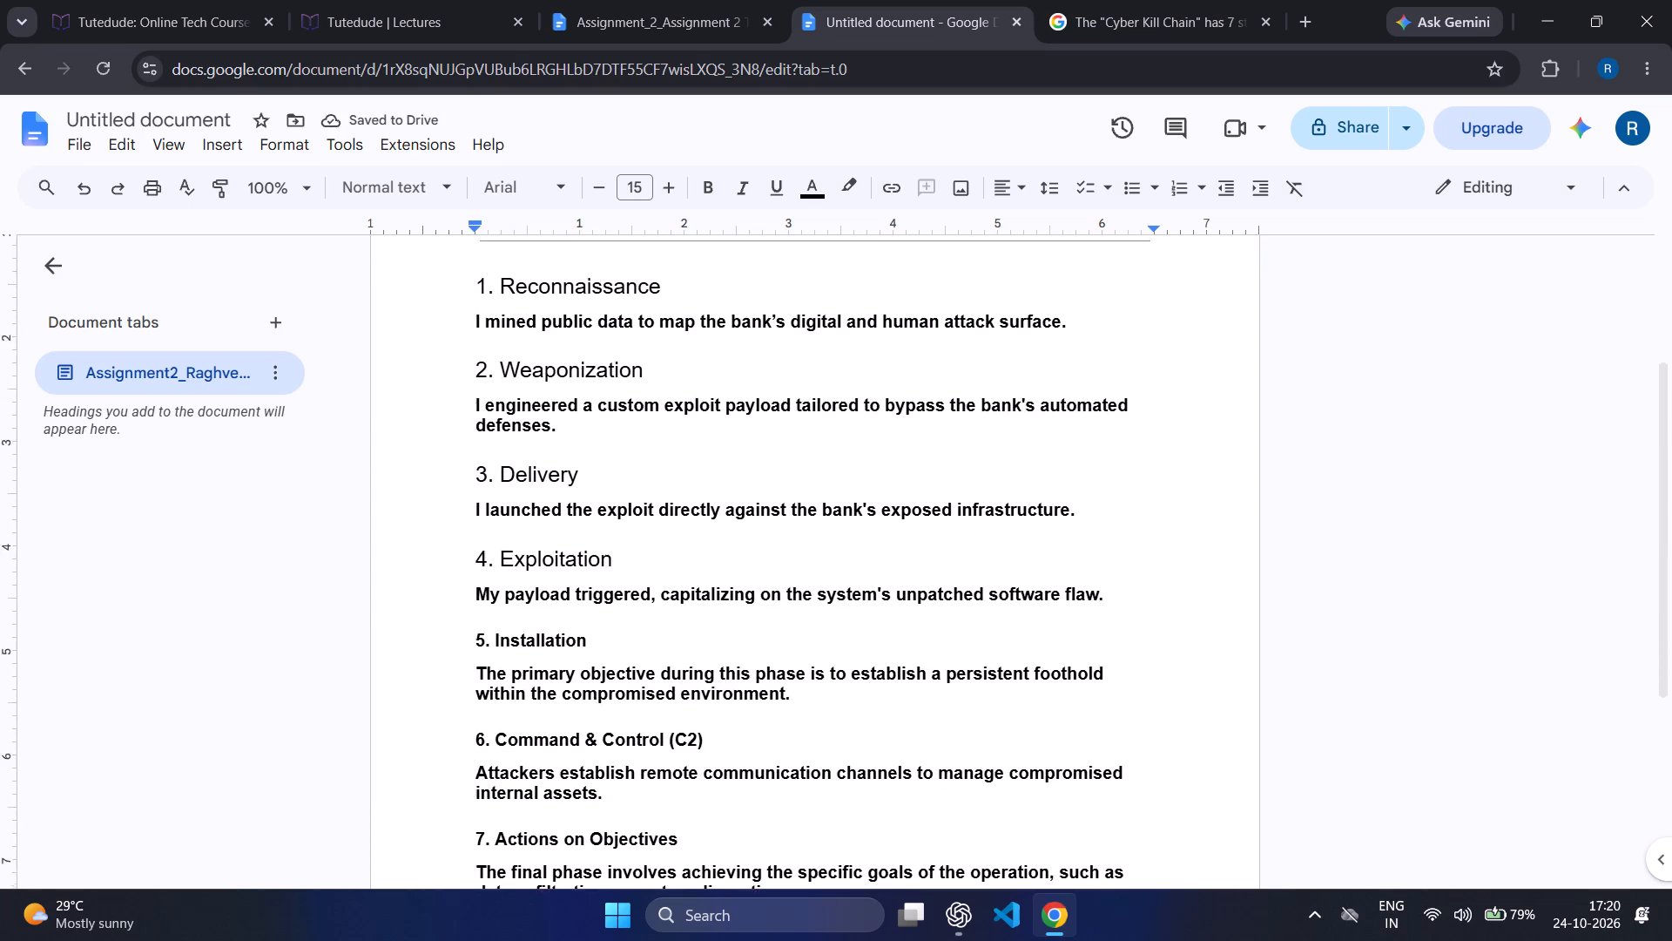
scroll(981, 752, down, 2)
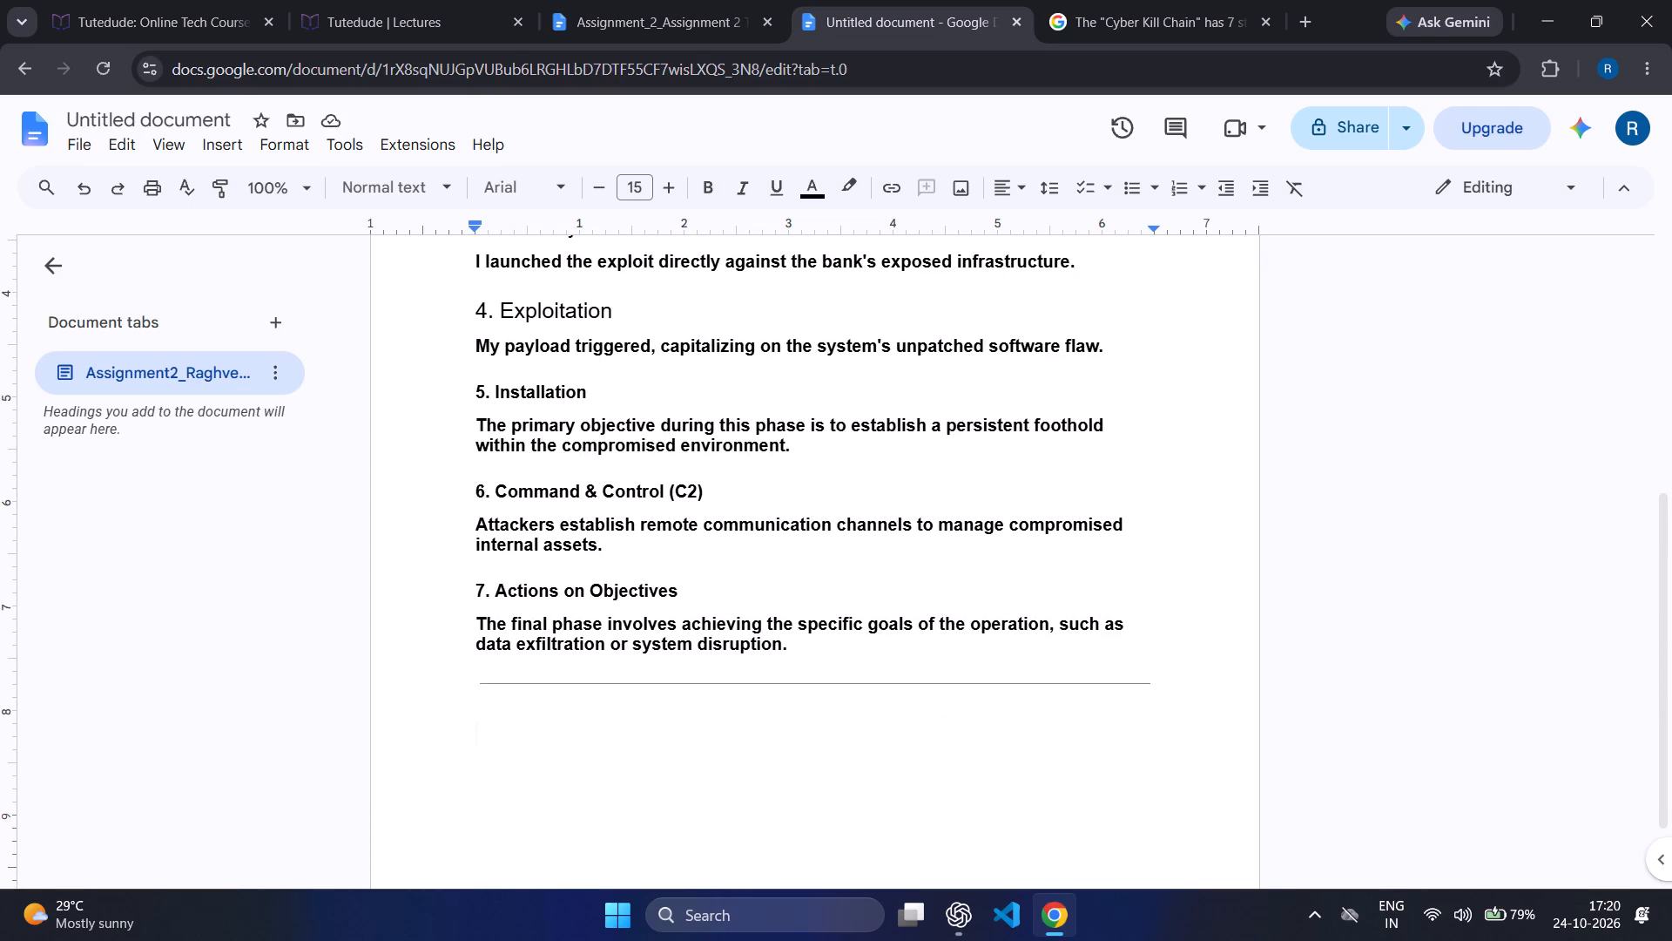
scroll(981, 752, up, 3)
scroll(981, 752, down, 5)
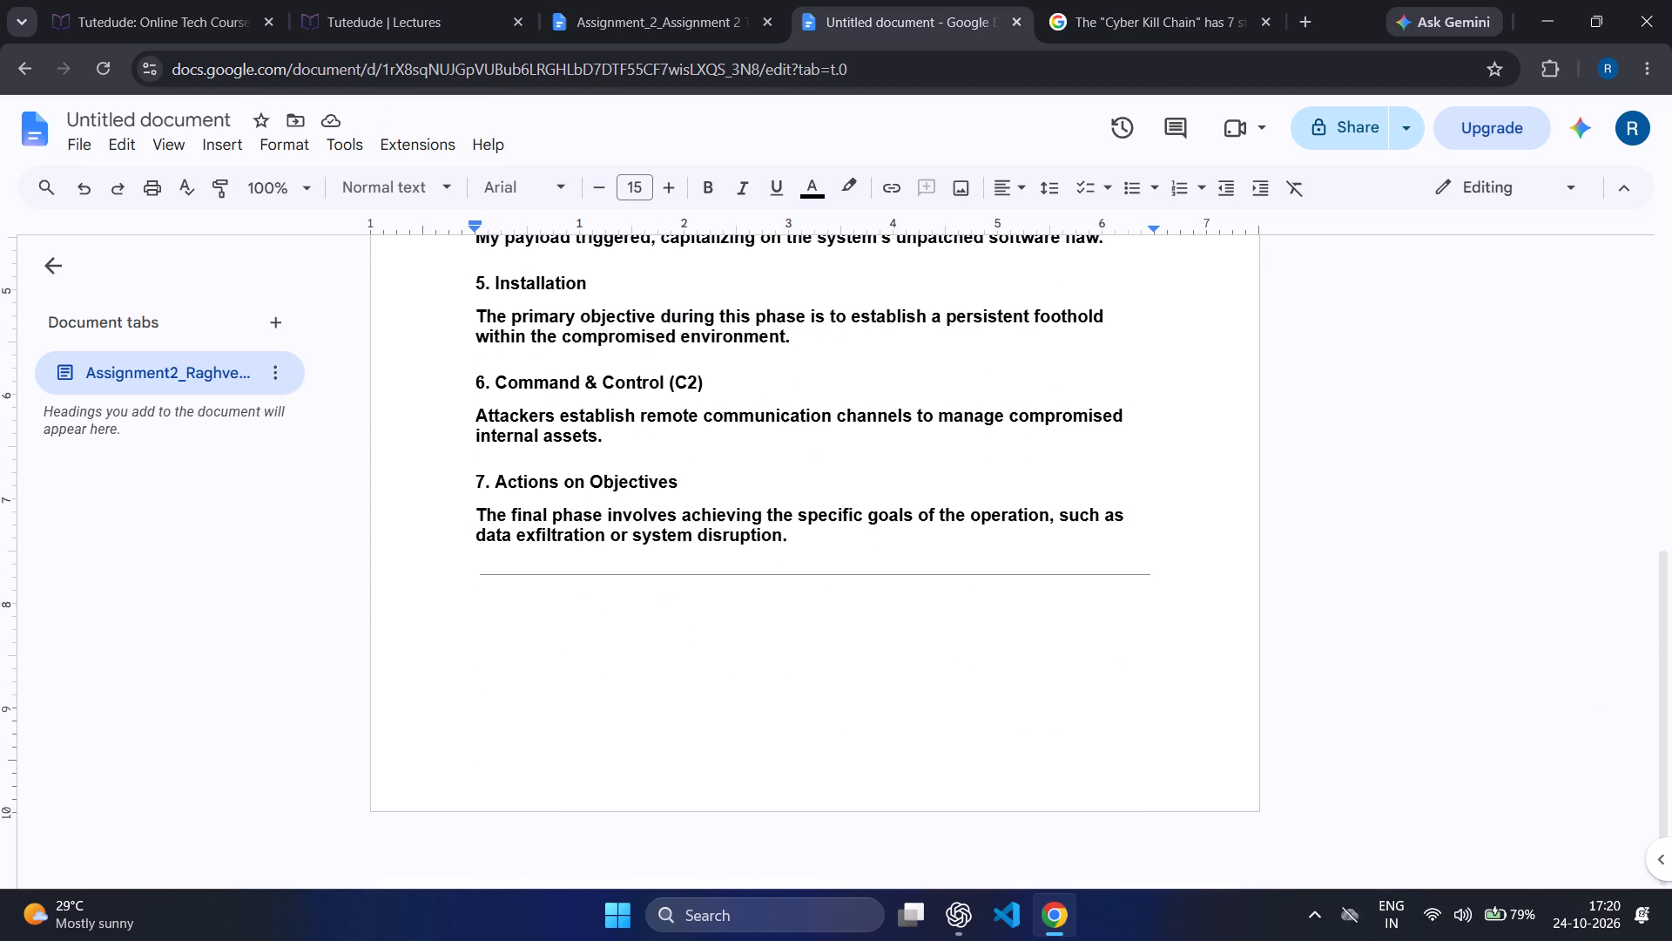
scroll(981, 752, down, 5)
scroll(981, 752, up, 11)
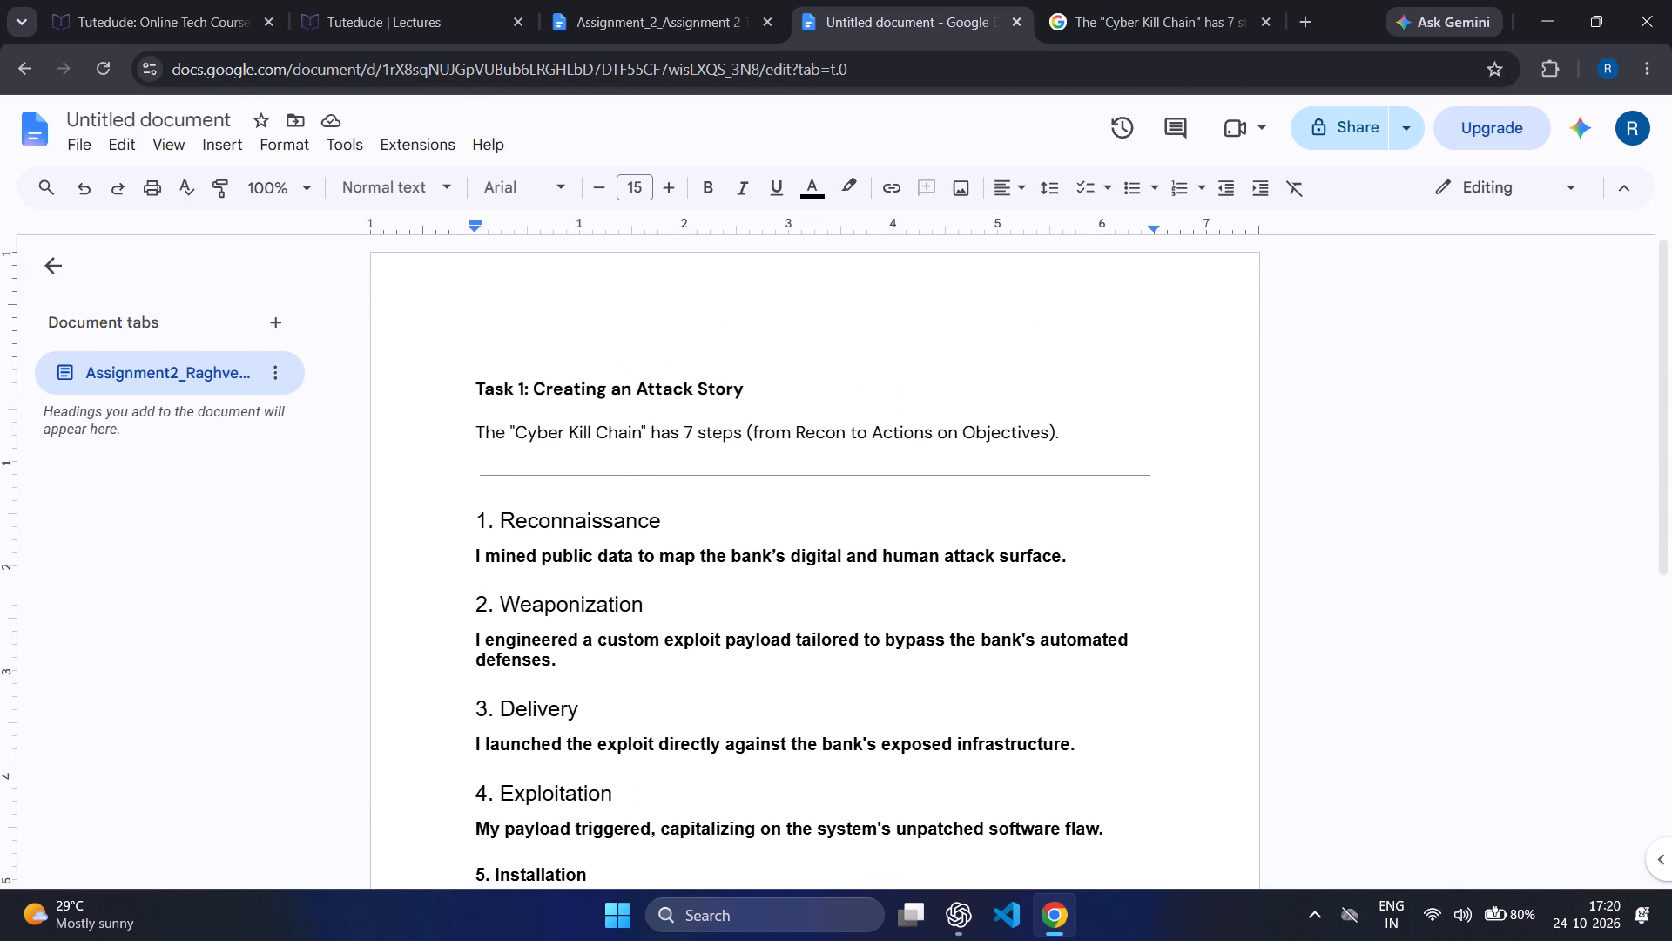
scroll(981, 752, down, 2)
scroll(981, 752, up, 7)
scroll(981, 751, down, 10)
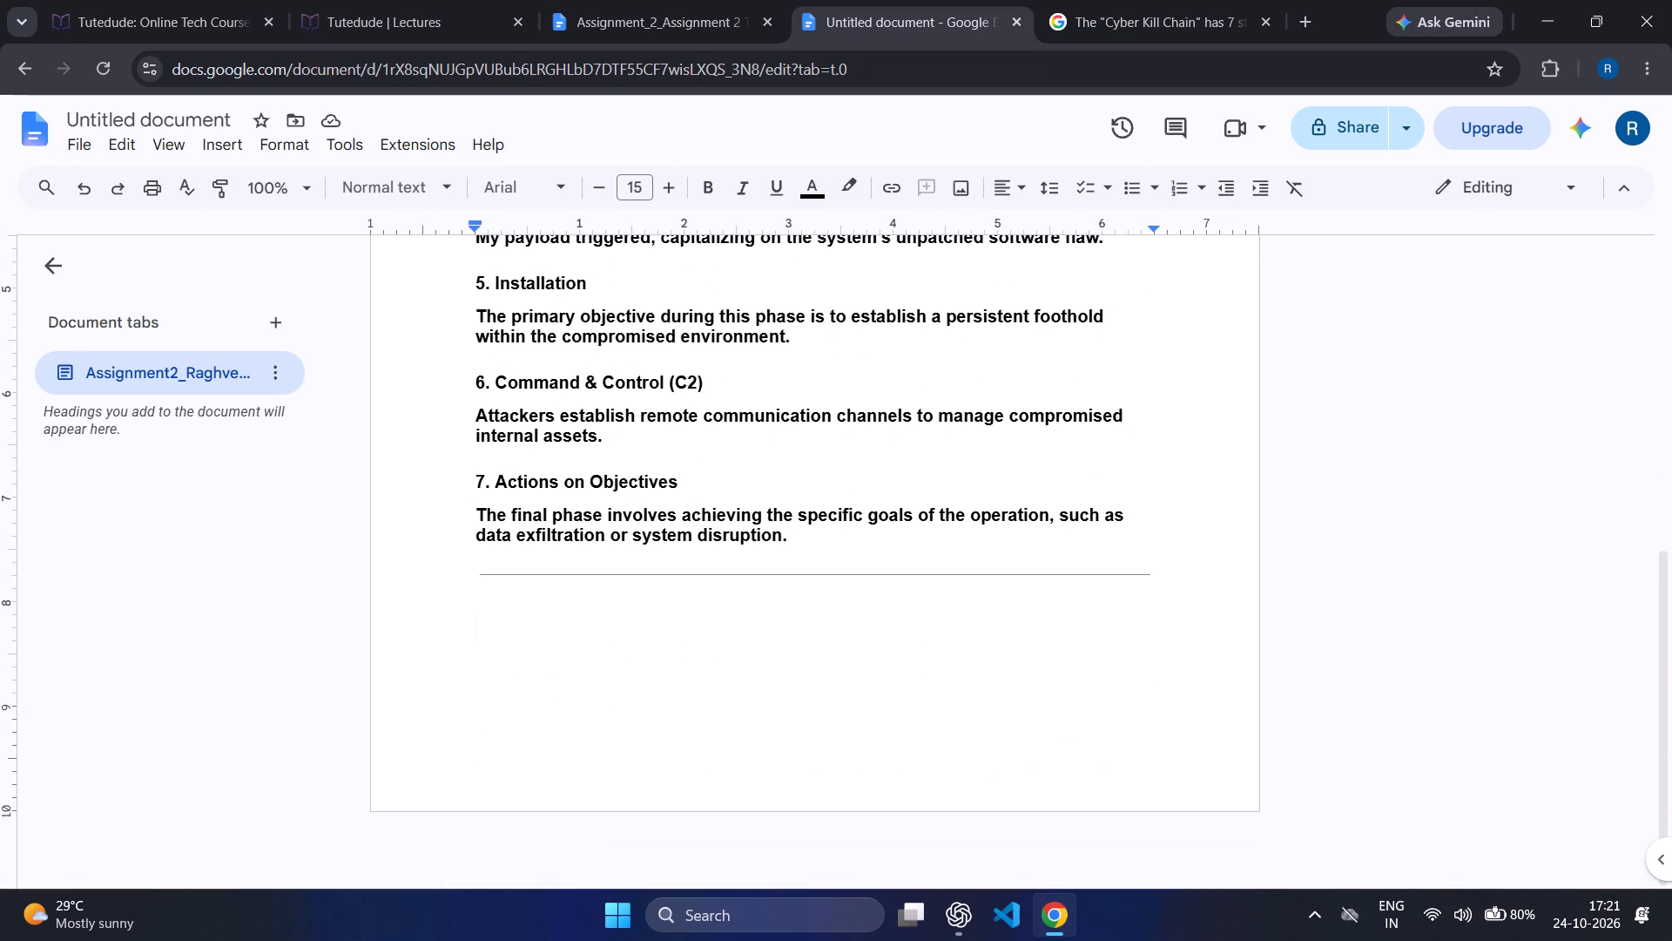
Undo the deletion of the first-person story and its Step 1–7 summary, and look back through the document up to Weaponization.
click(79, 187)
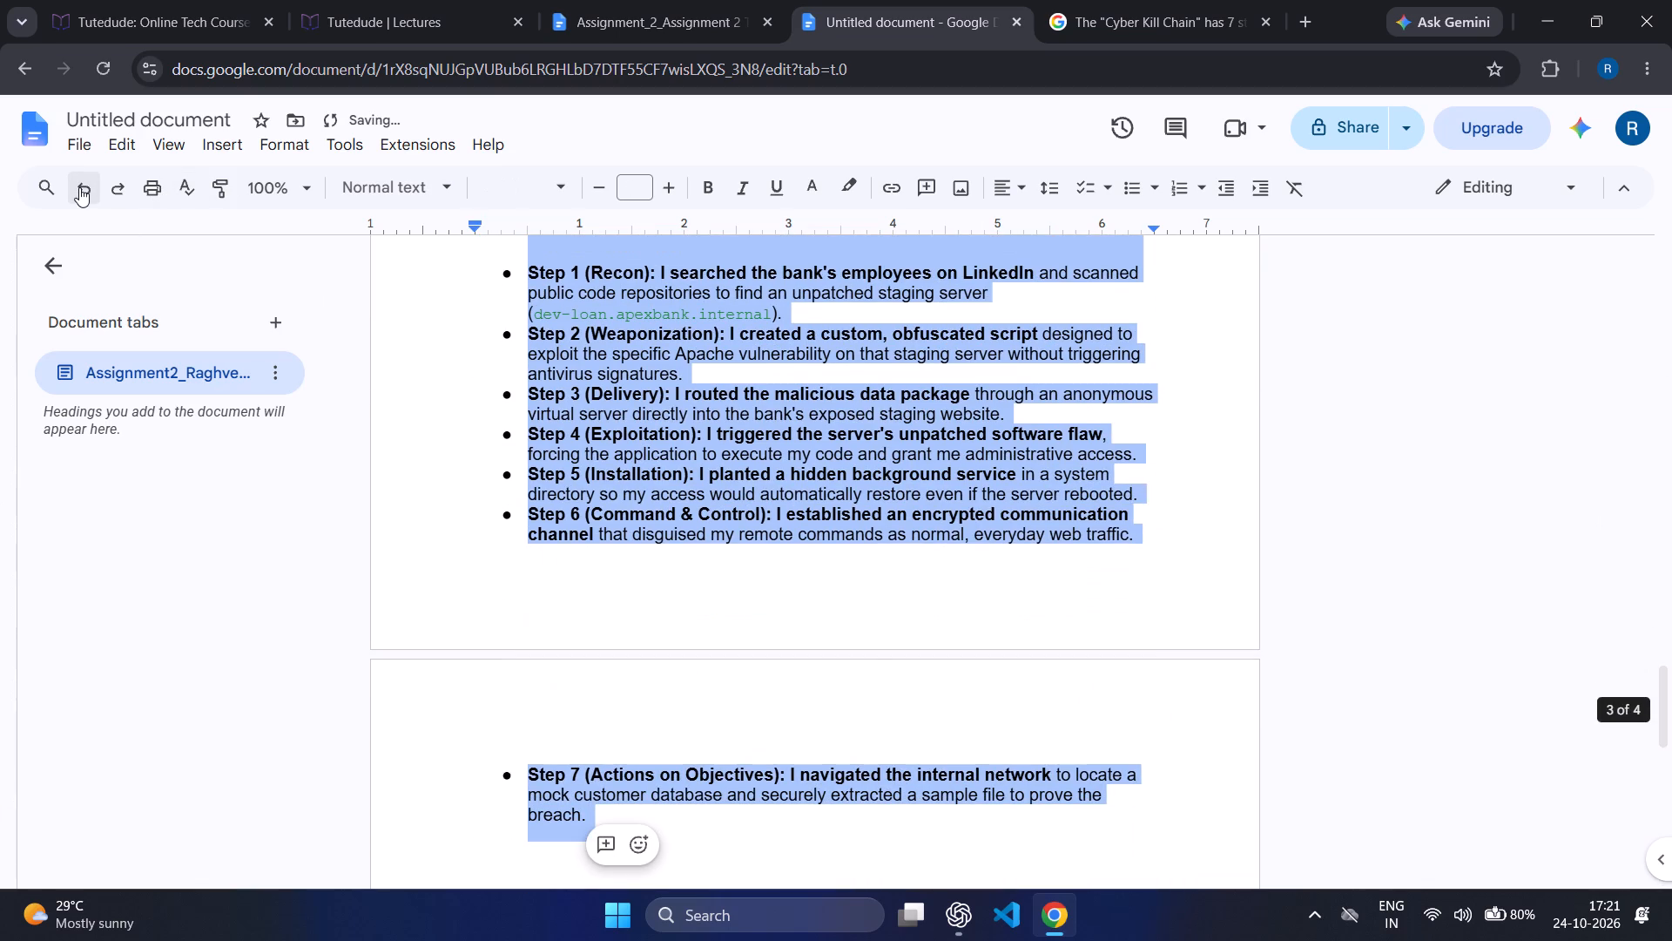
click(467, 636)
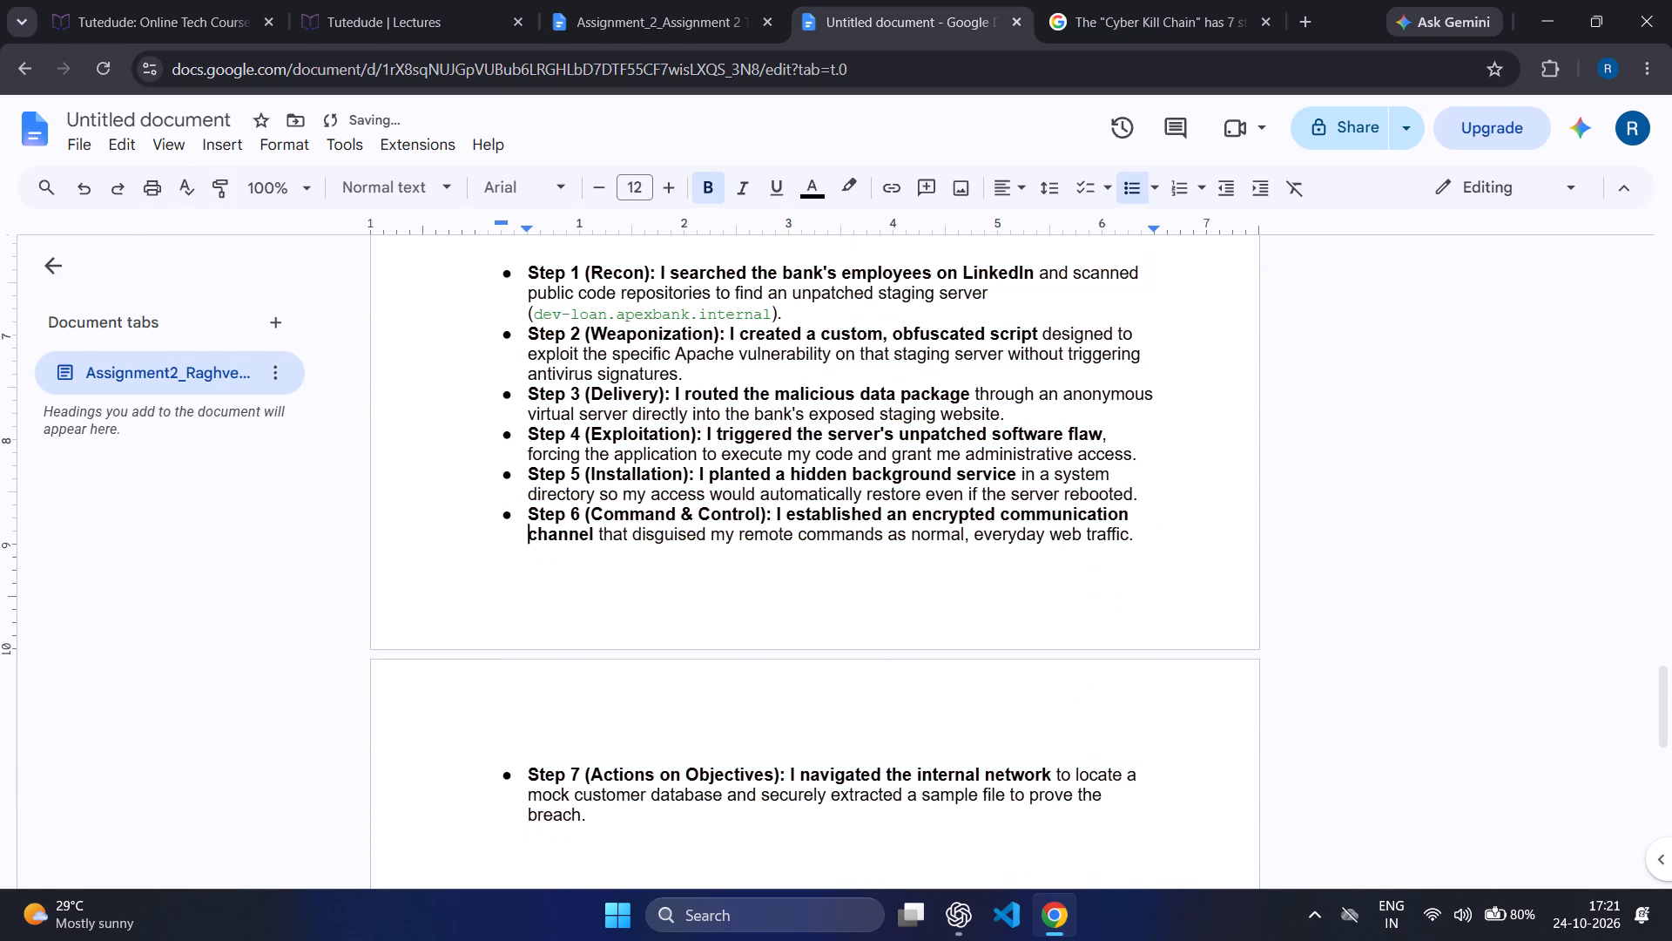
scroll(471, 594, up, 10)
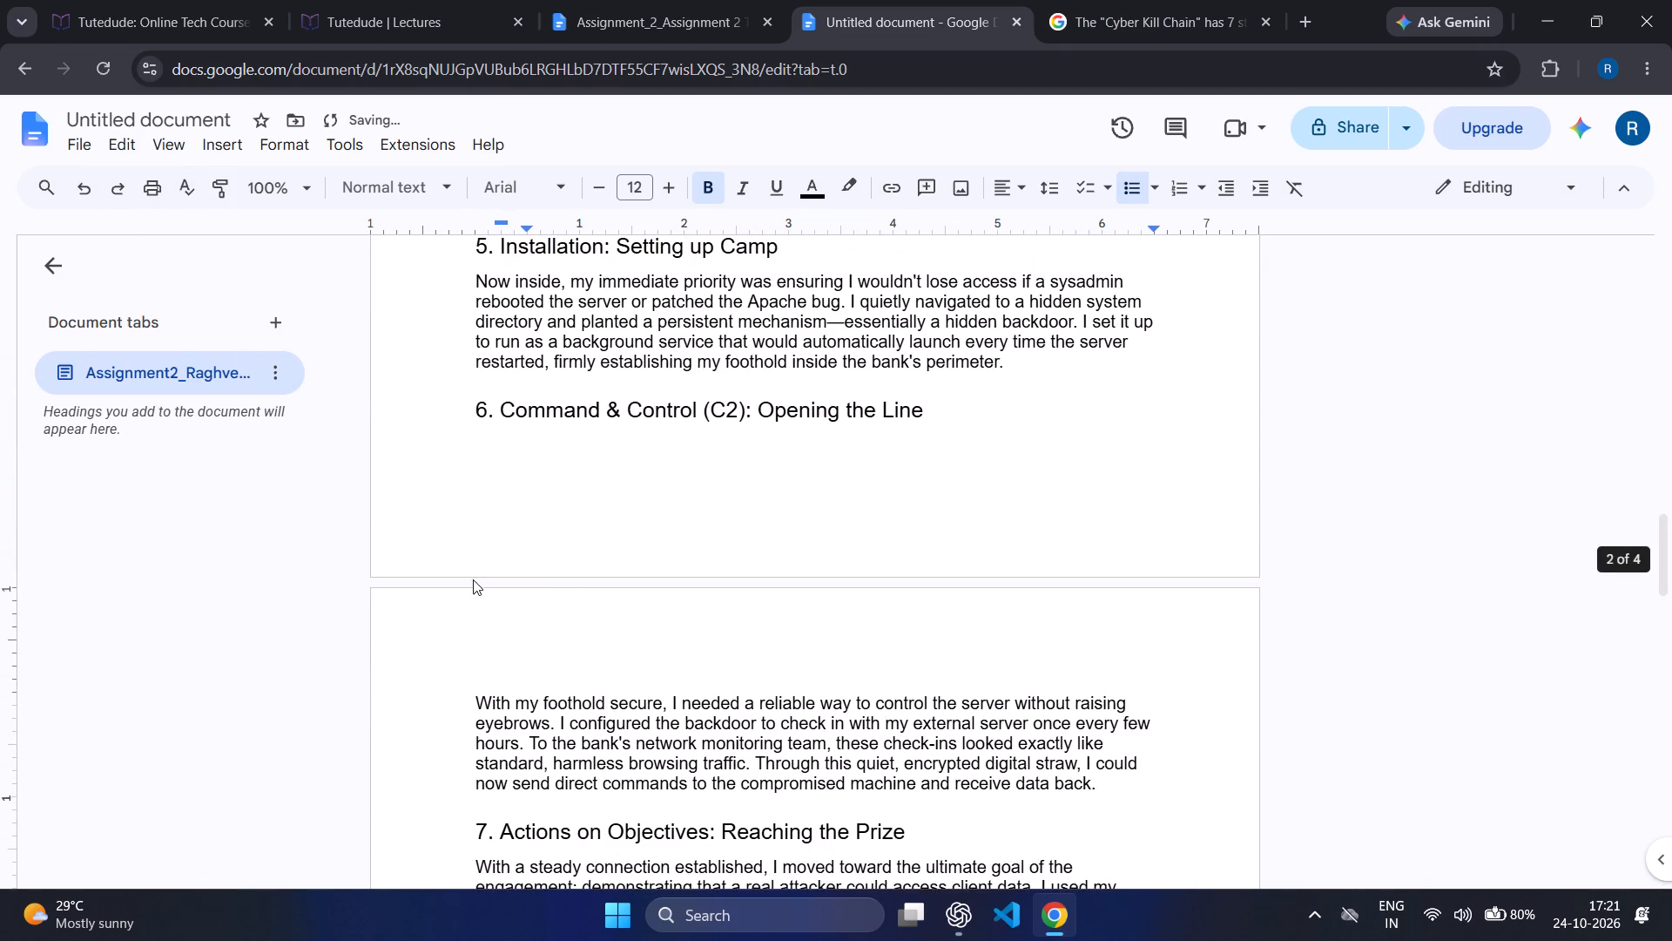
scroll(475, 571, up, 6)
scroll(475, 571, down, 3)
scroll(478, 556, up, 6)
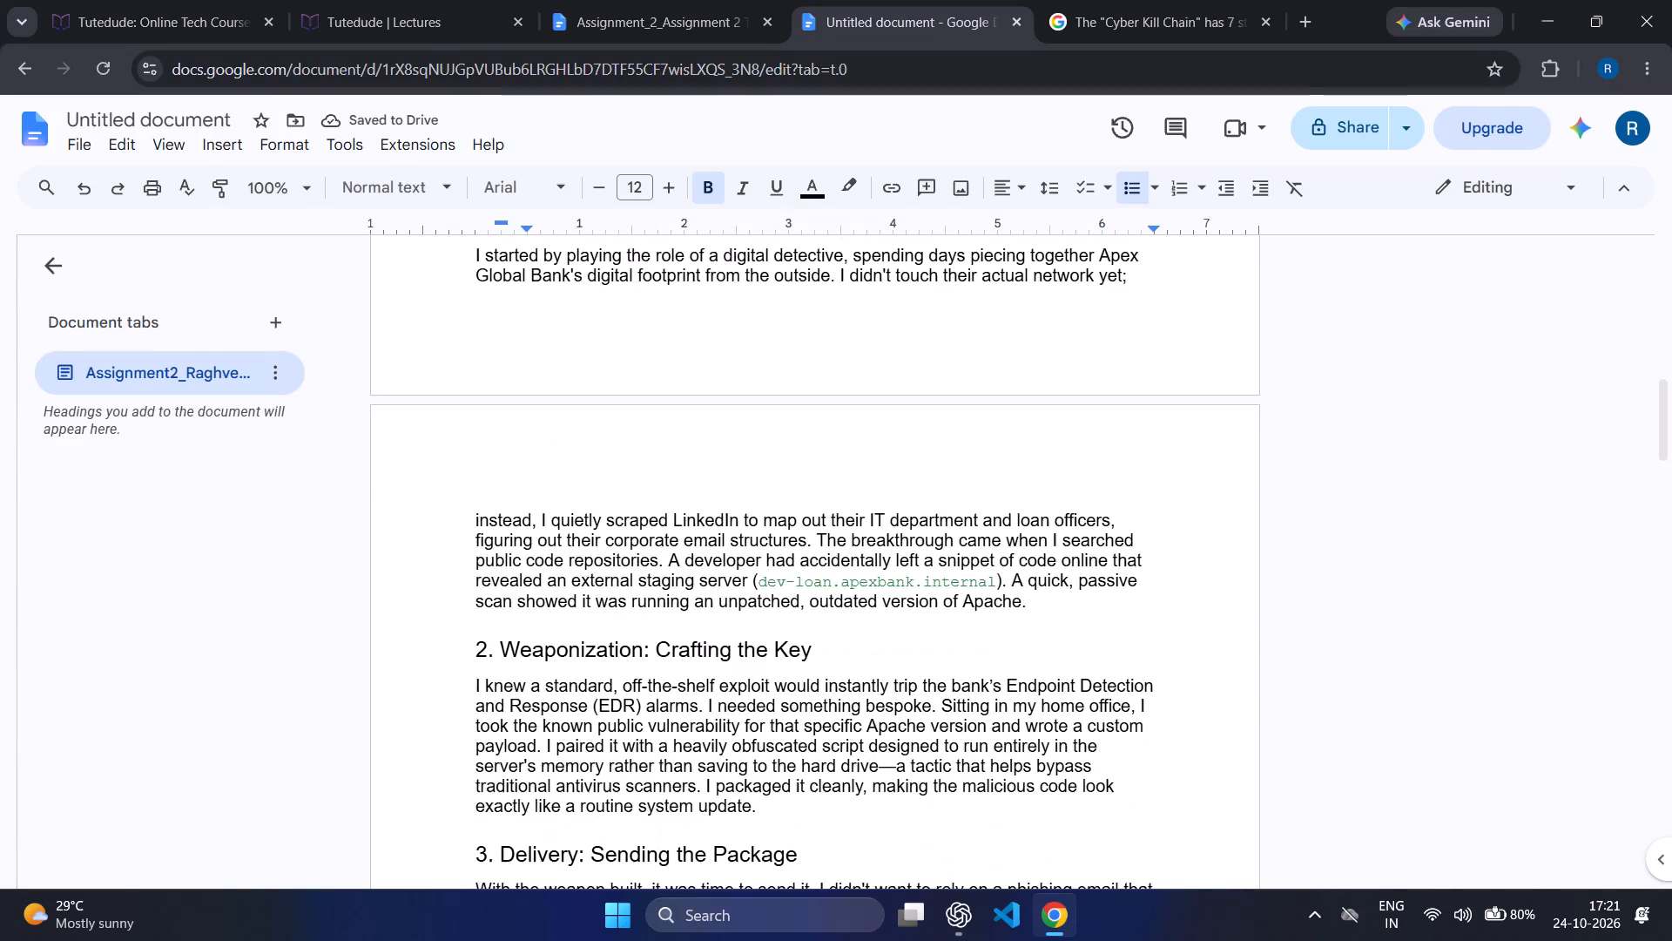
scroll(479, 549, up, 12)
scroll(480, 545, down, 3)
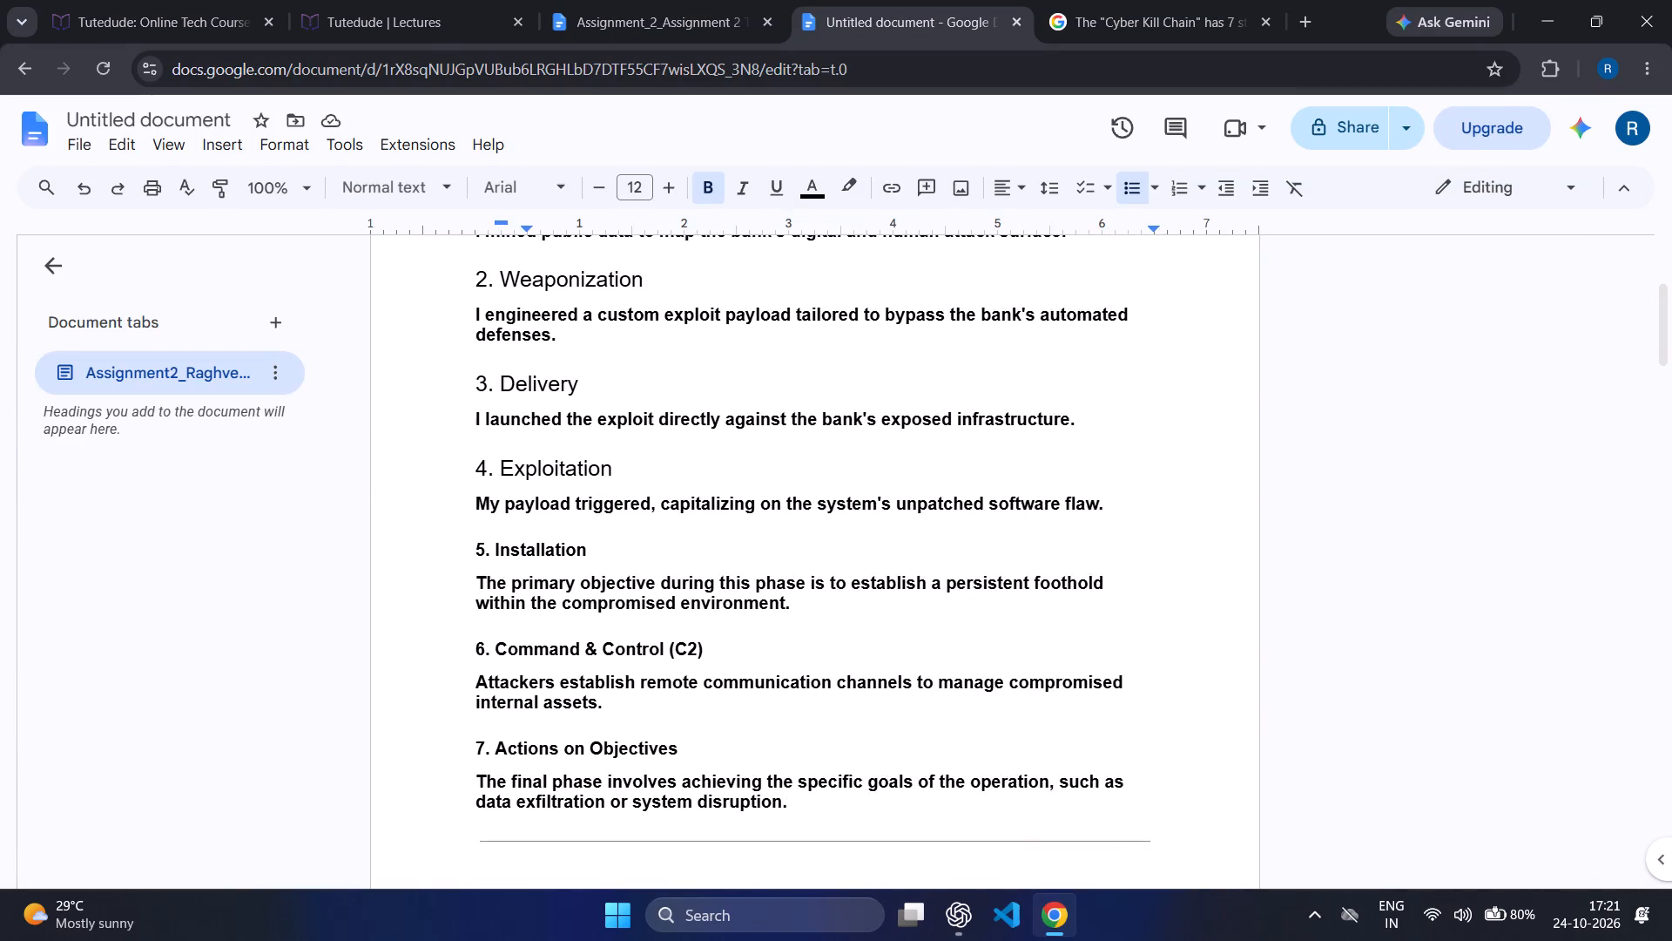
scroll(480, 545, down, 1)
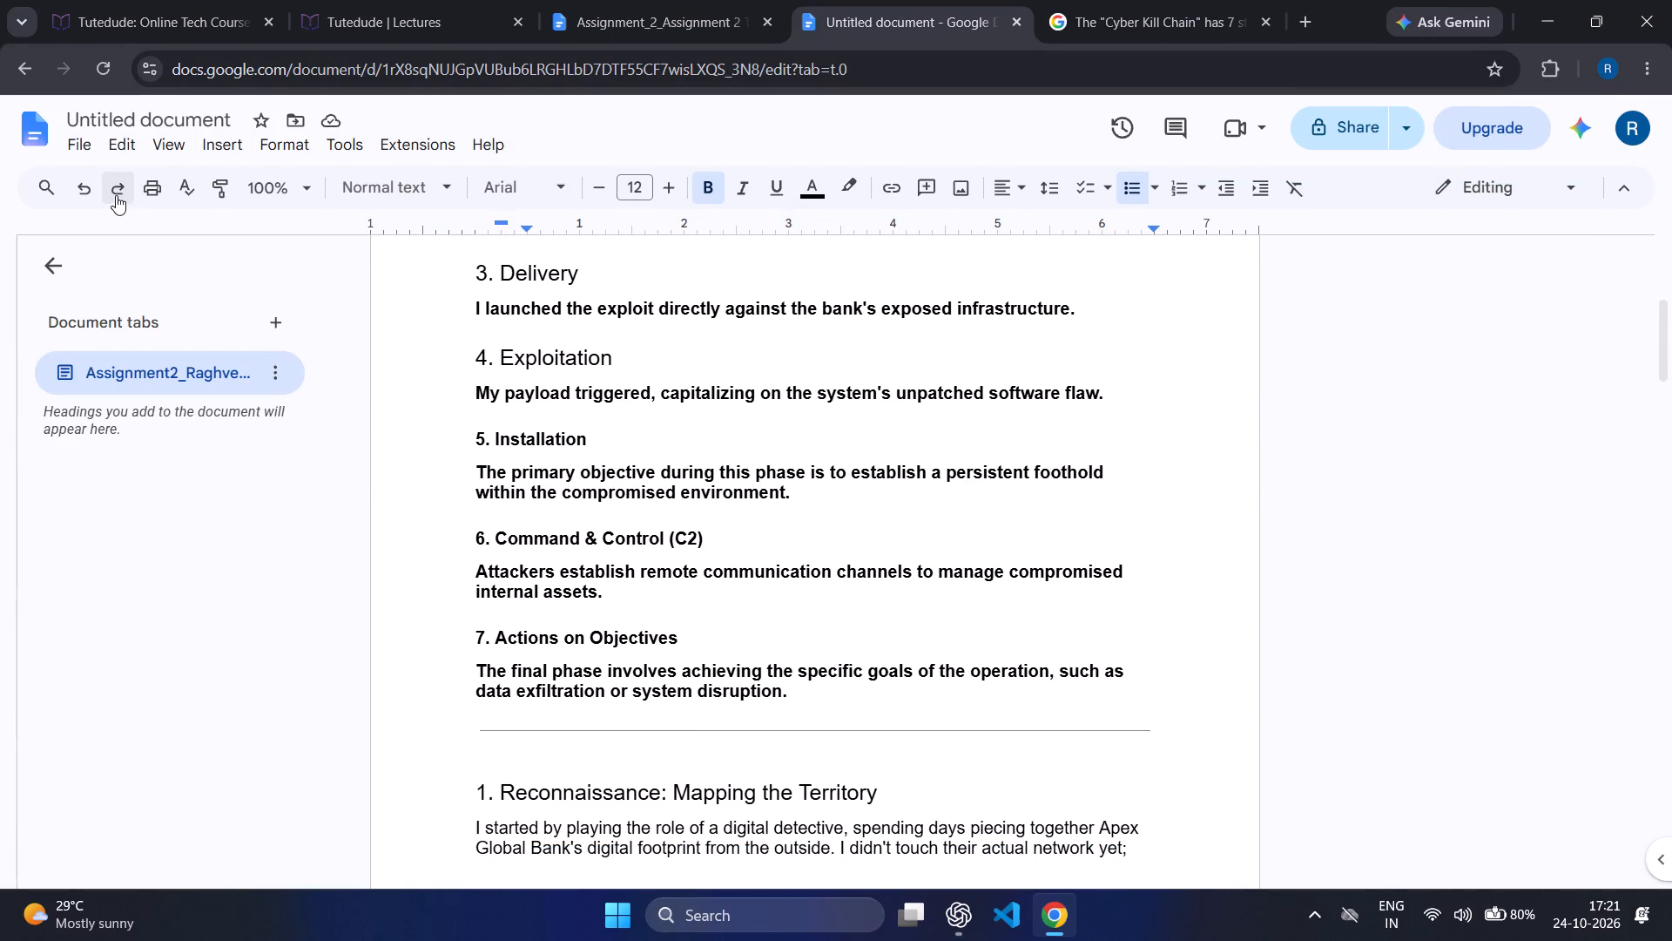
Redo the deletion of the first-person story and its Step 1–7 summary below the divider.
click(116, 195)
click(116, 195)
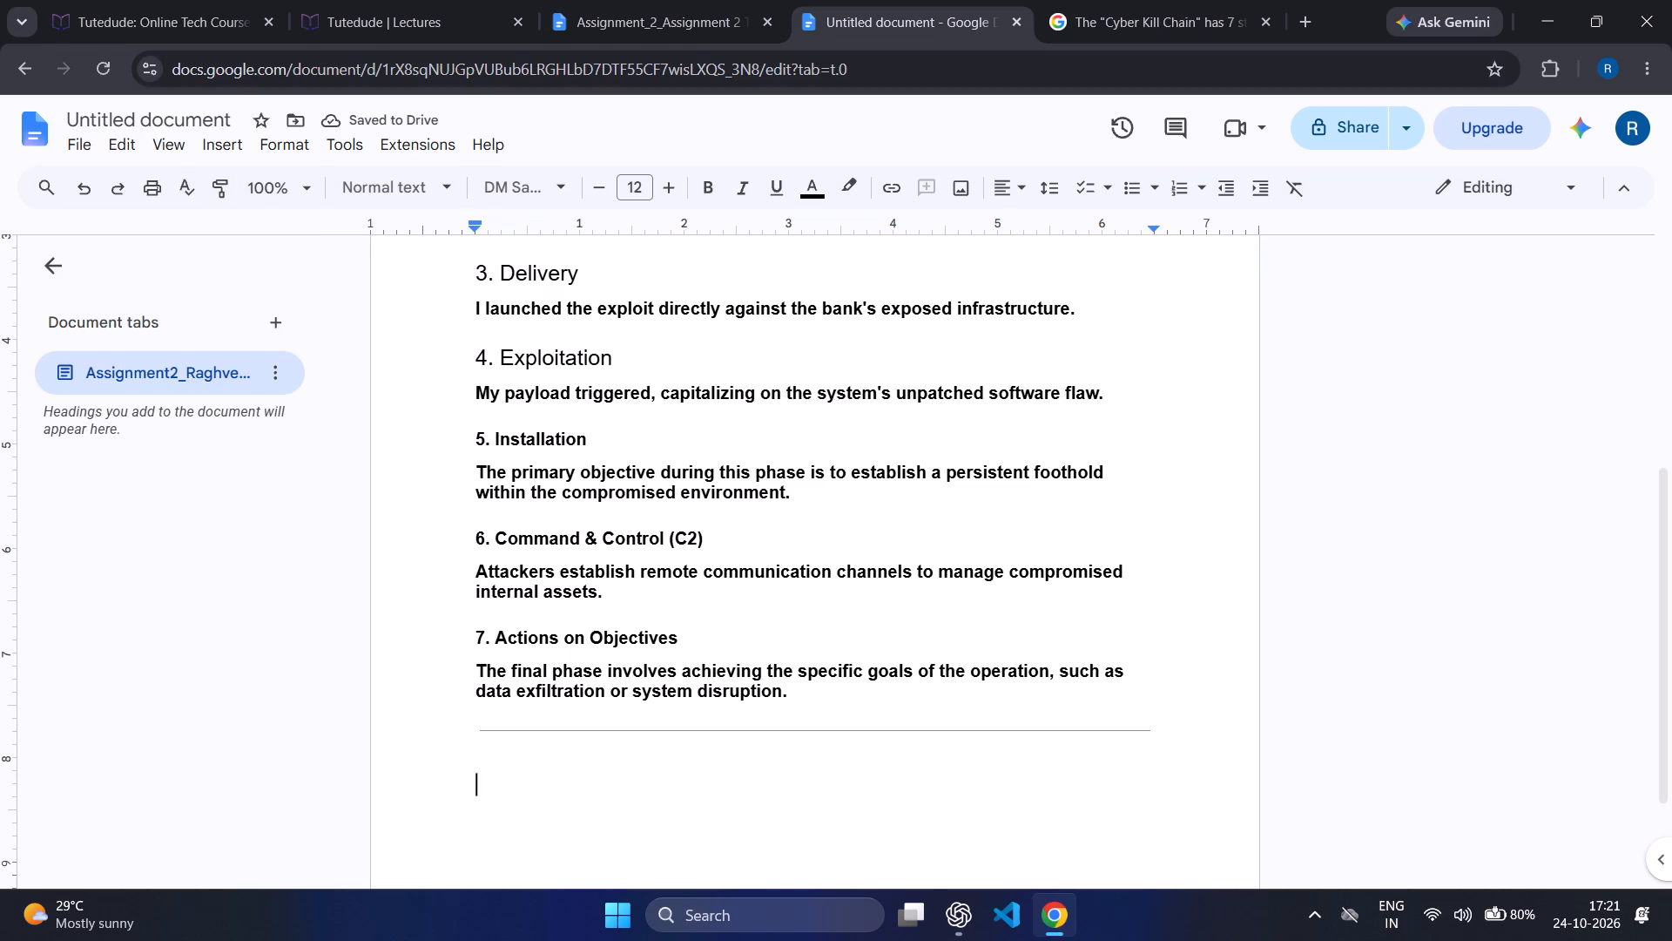
Delete everything below the "Cyber Kill Chain" intro sentence, from the first divider through 7. Actions on Objectives and the closing divider.
scroll(859, 419, down, 4)
scroll(859, 419, up, 12)
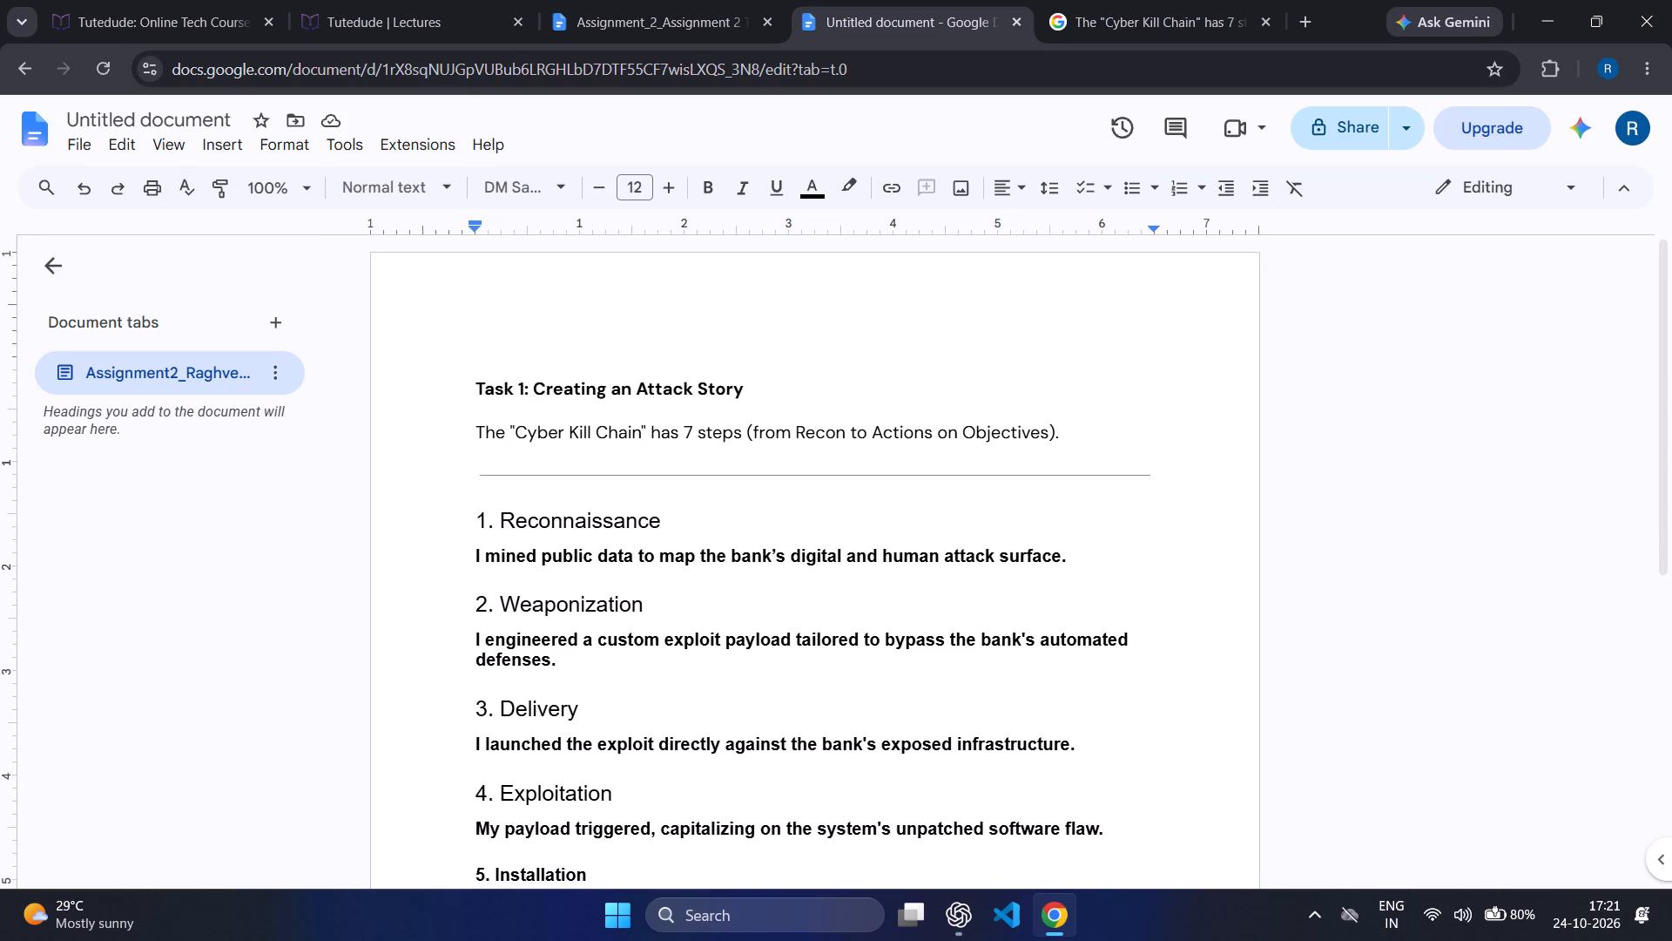
drag(469, 469, 735, 470)
drag(458, 470, 662, 482)
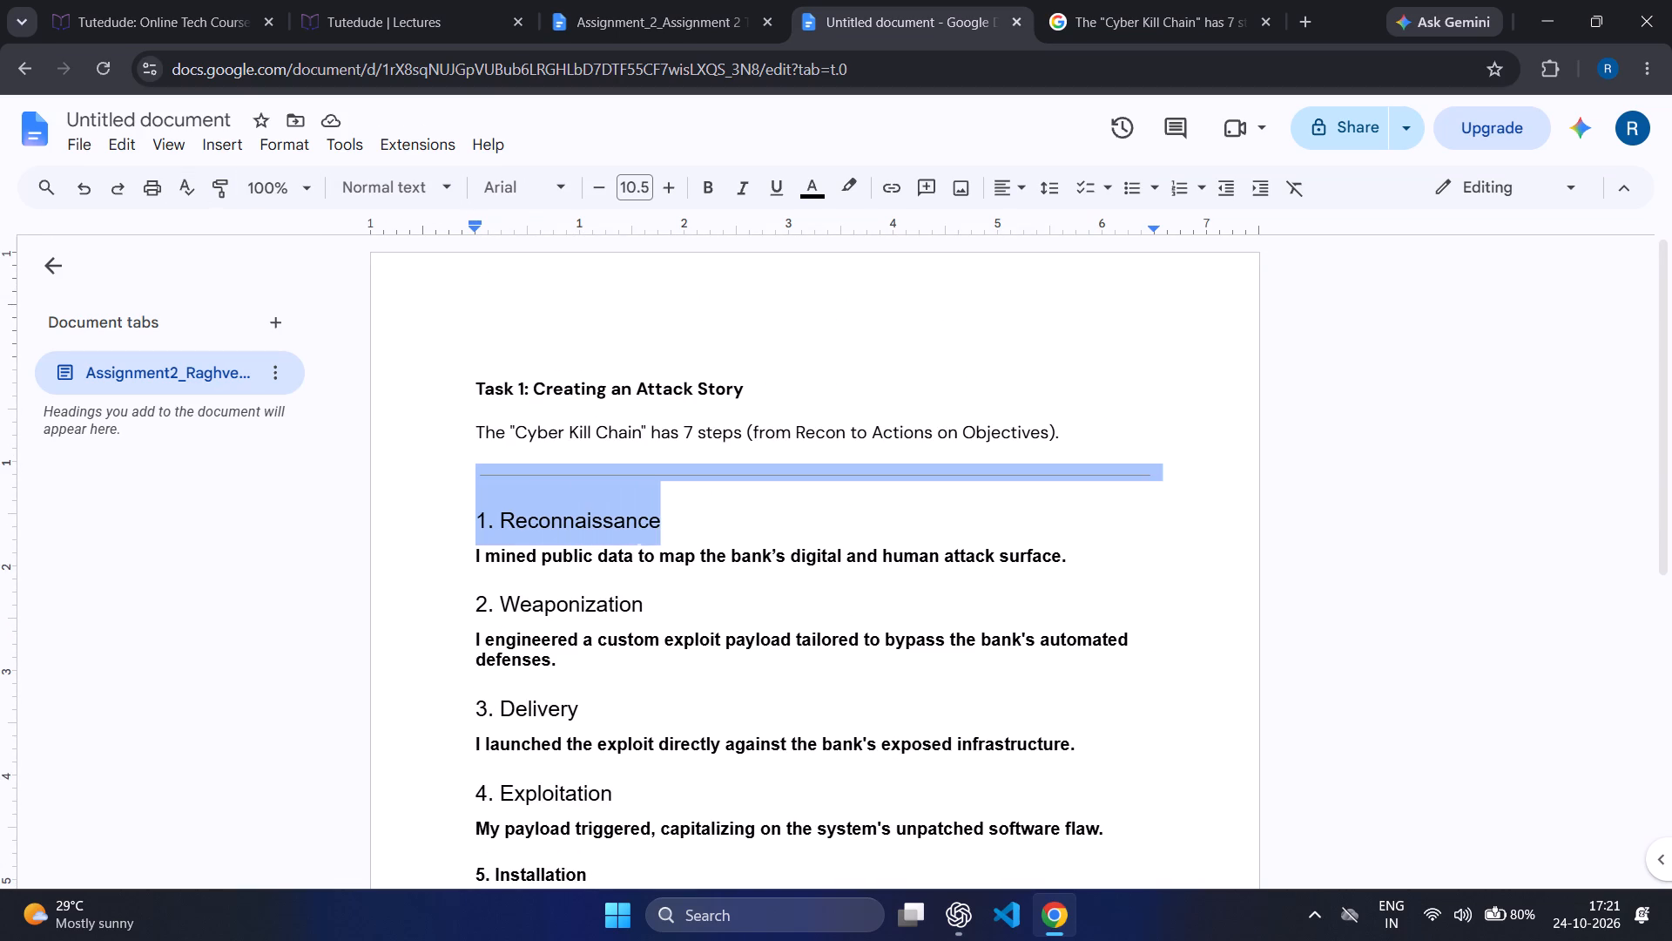
drag(662, 482, 958, 867)
scroll(949, 910, down, 1)
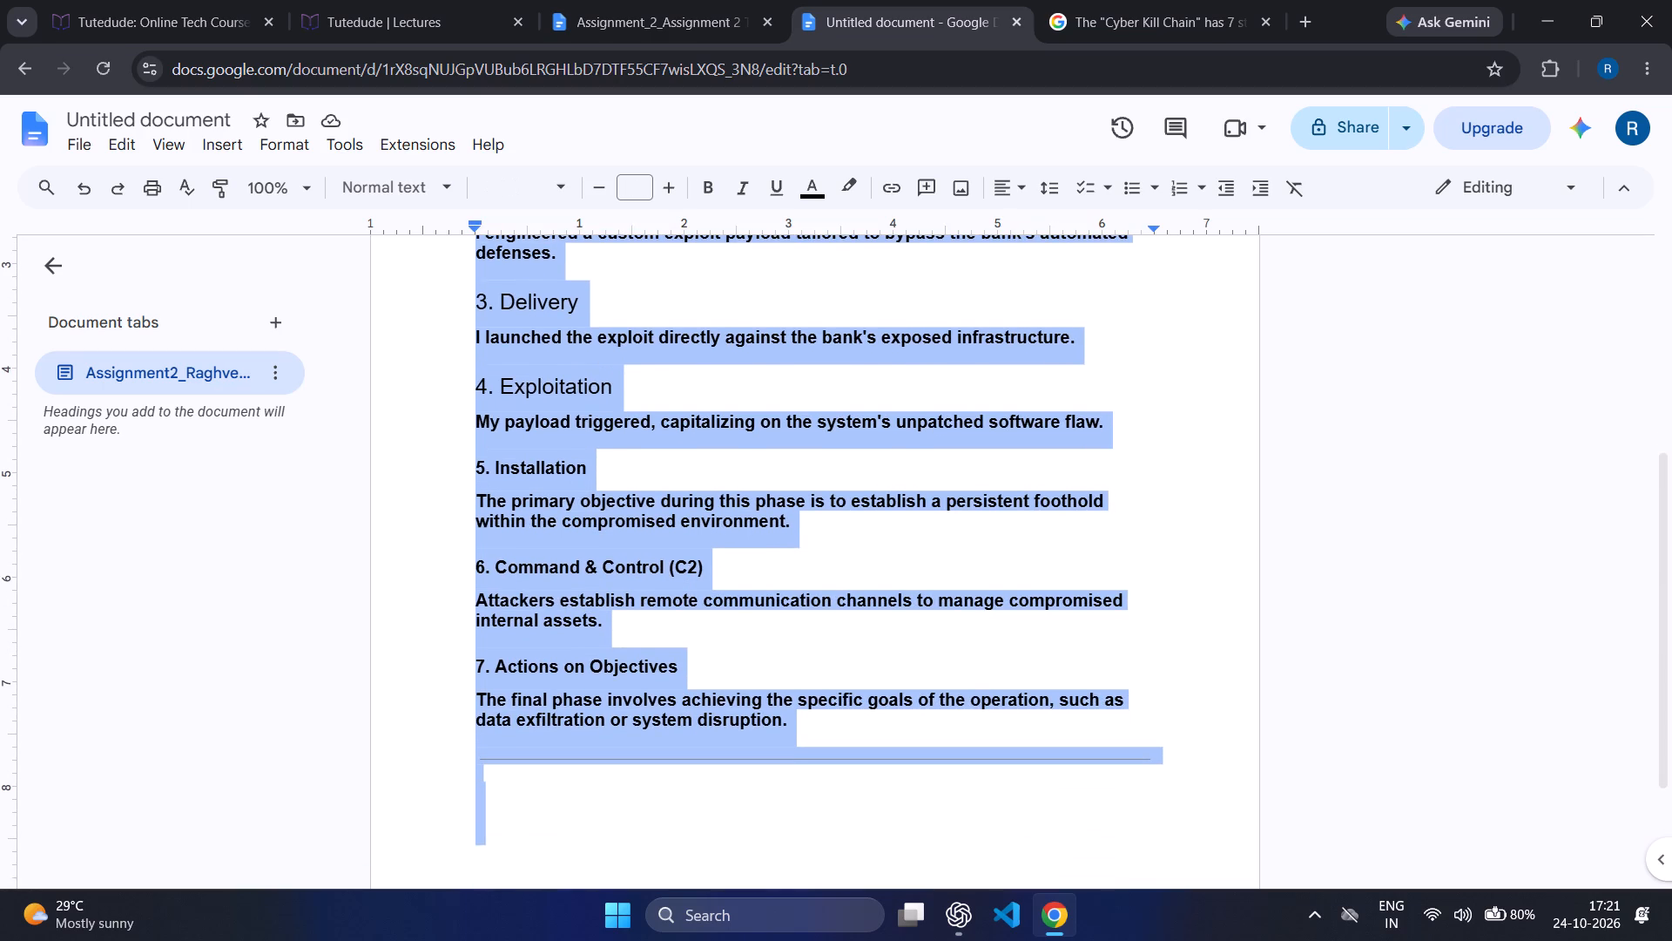
key(BackSpace)
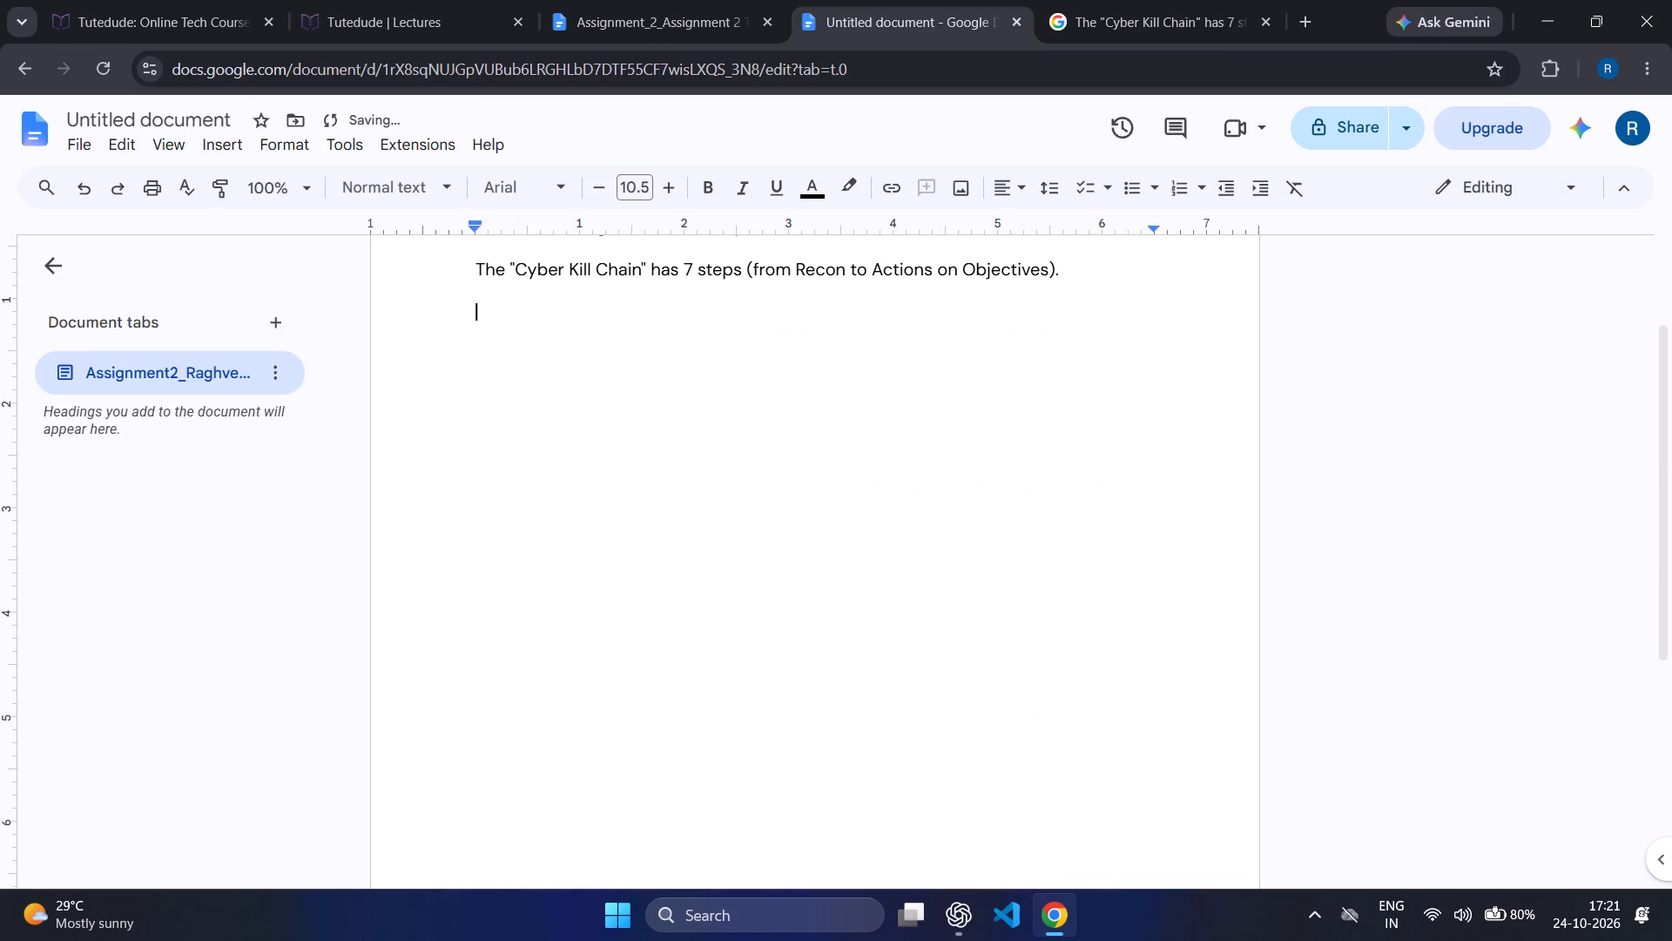
Switch to the Google AI conversation and look back through its kill-chain stories, including the short Step 1–7 version.
click(1139, 24)
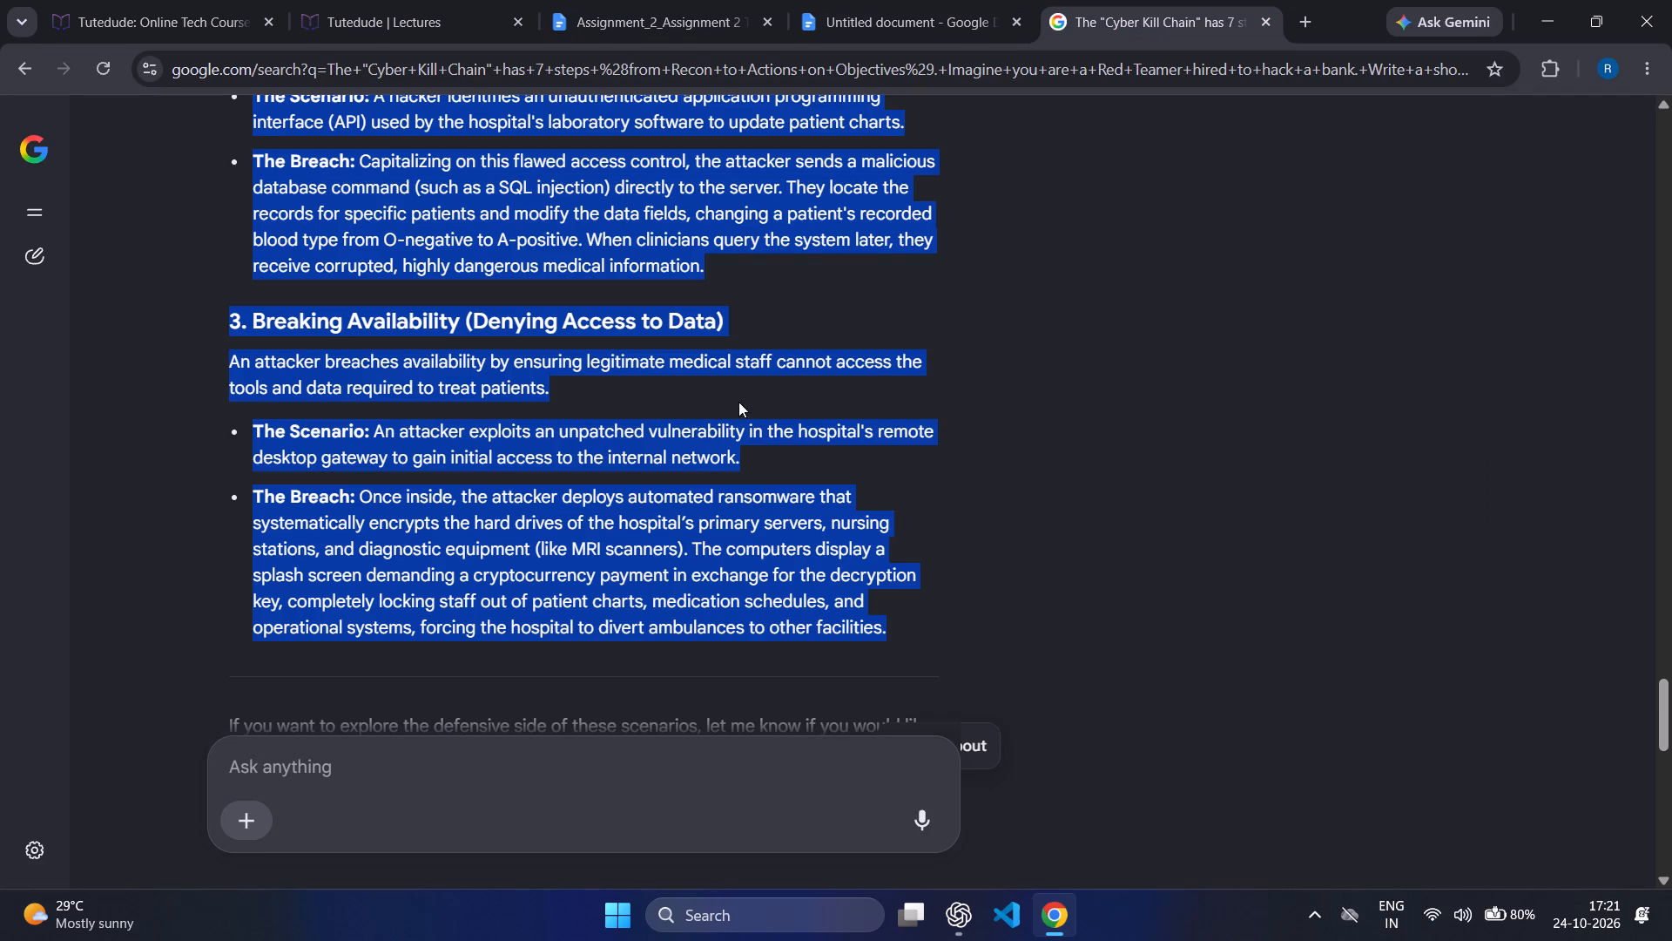
click(1001, 323)
scroll(893, 370, up, 6)
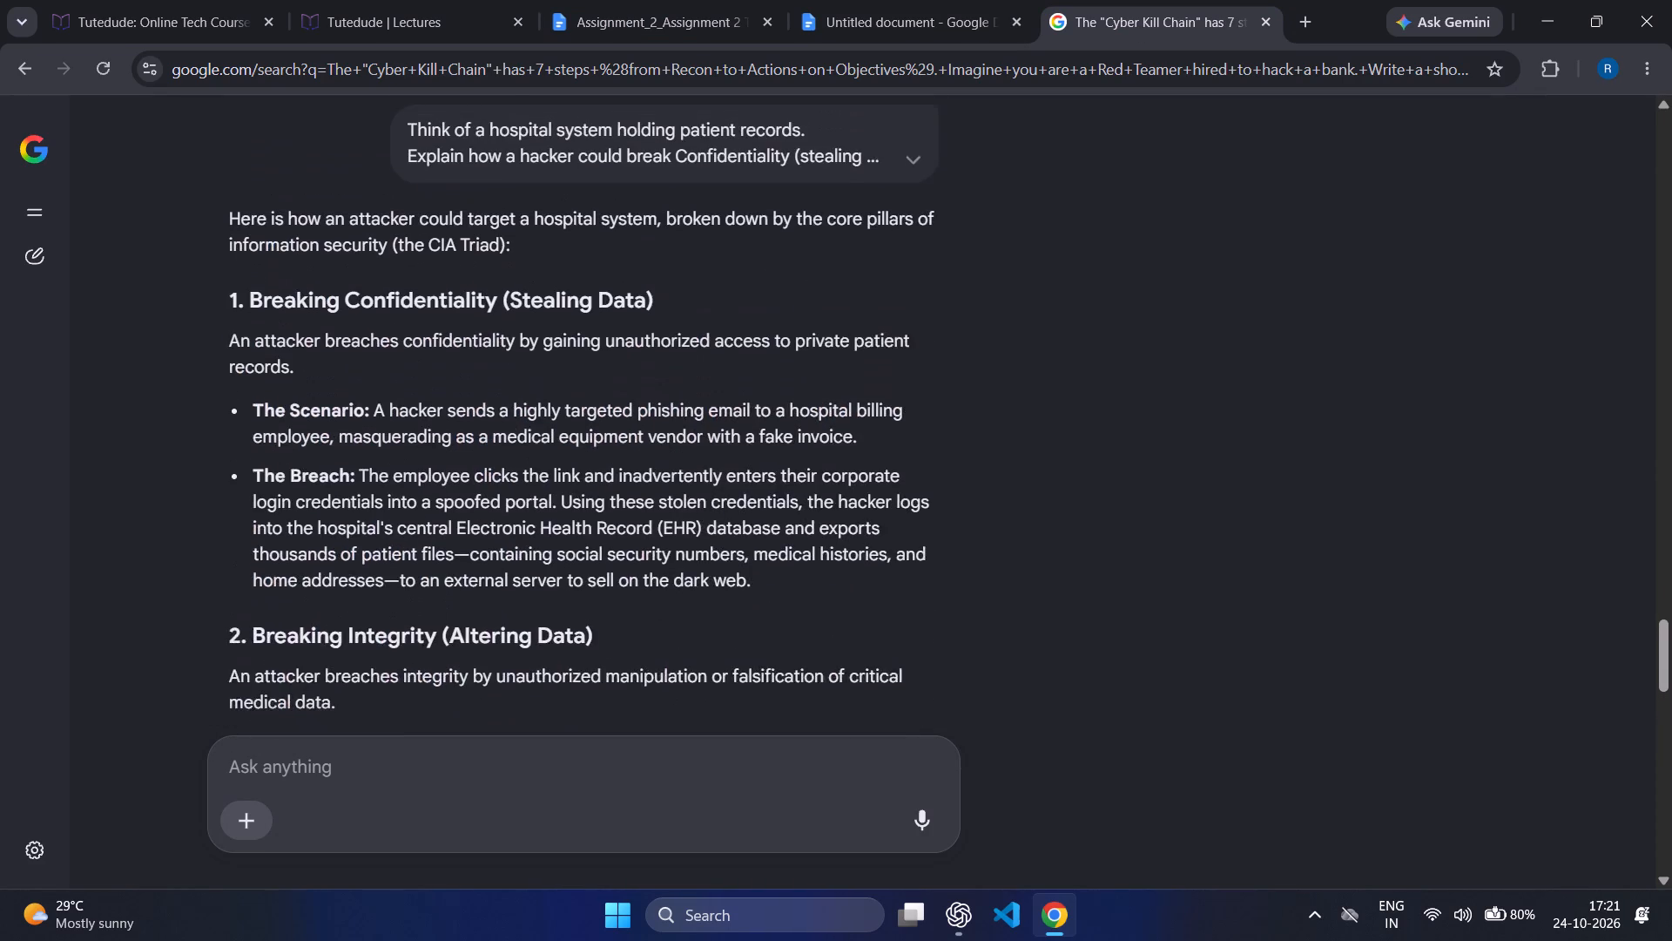
scroll(893, 370, up, 10)
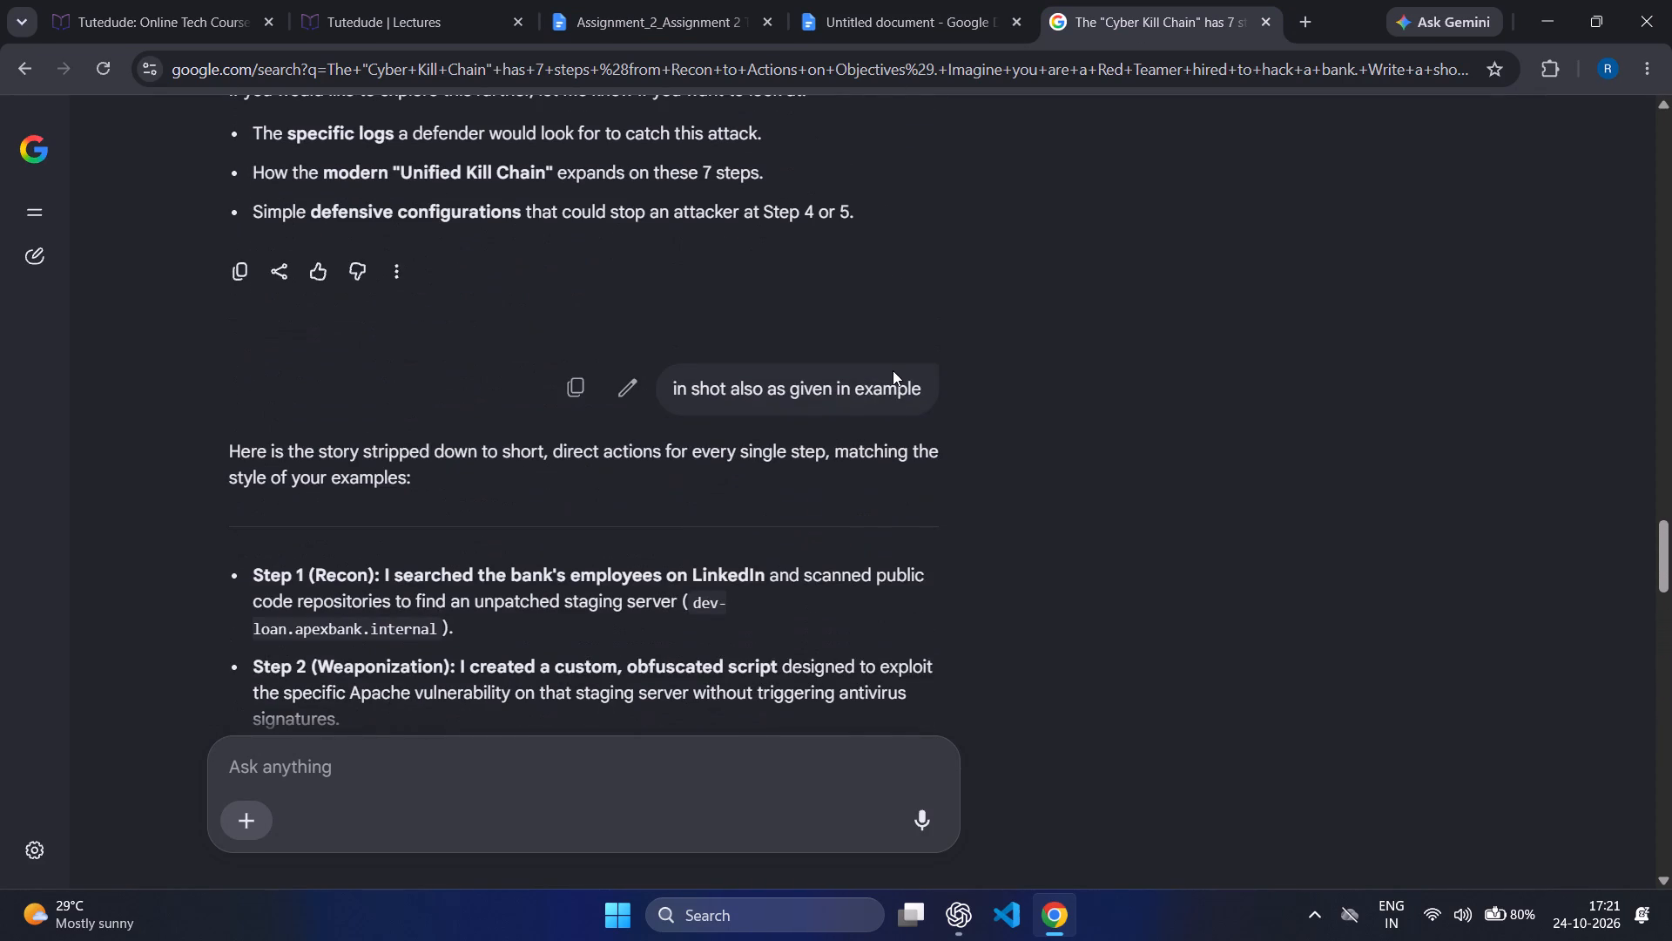
scroll(893, 370, up, 5)
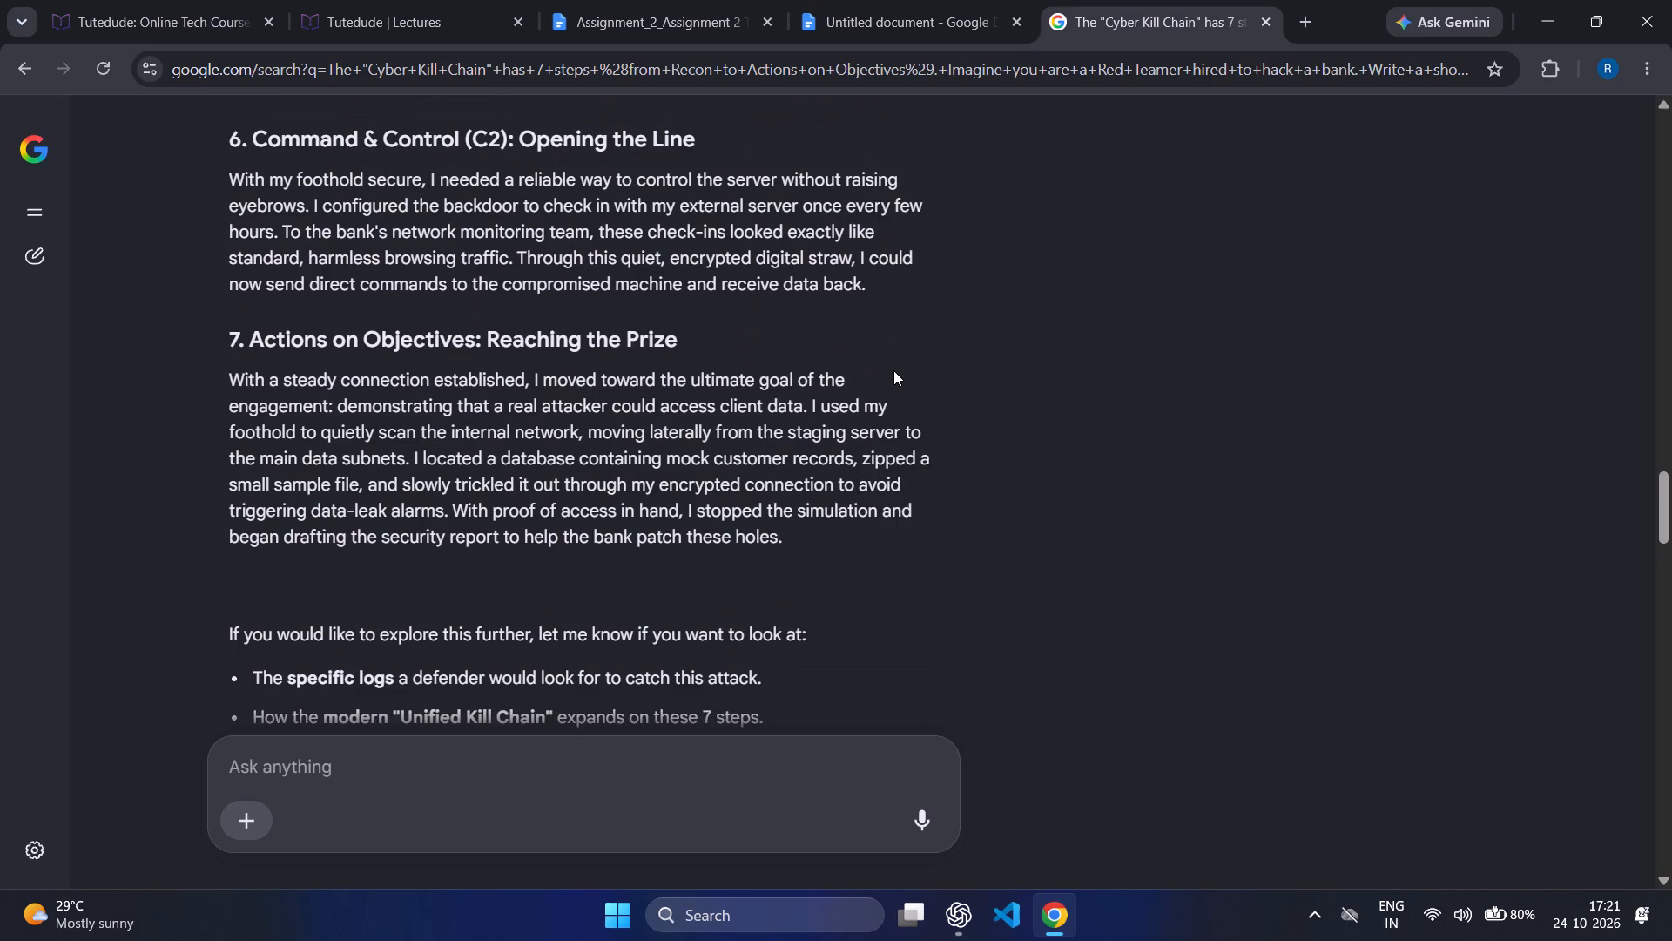
scroll(893, 369, up, 11)
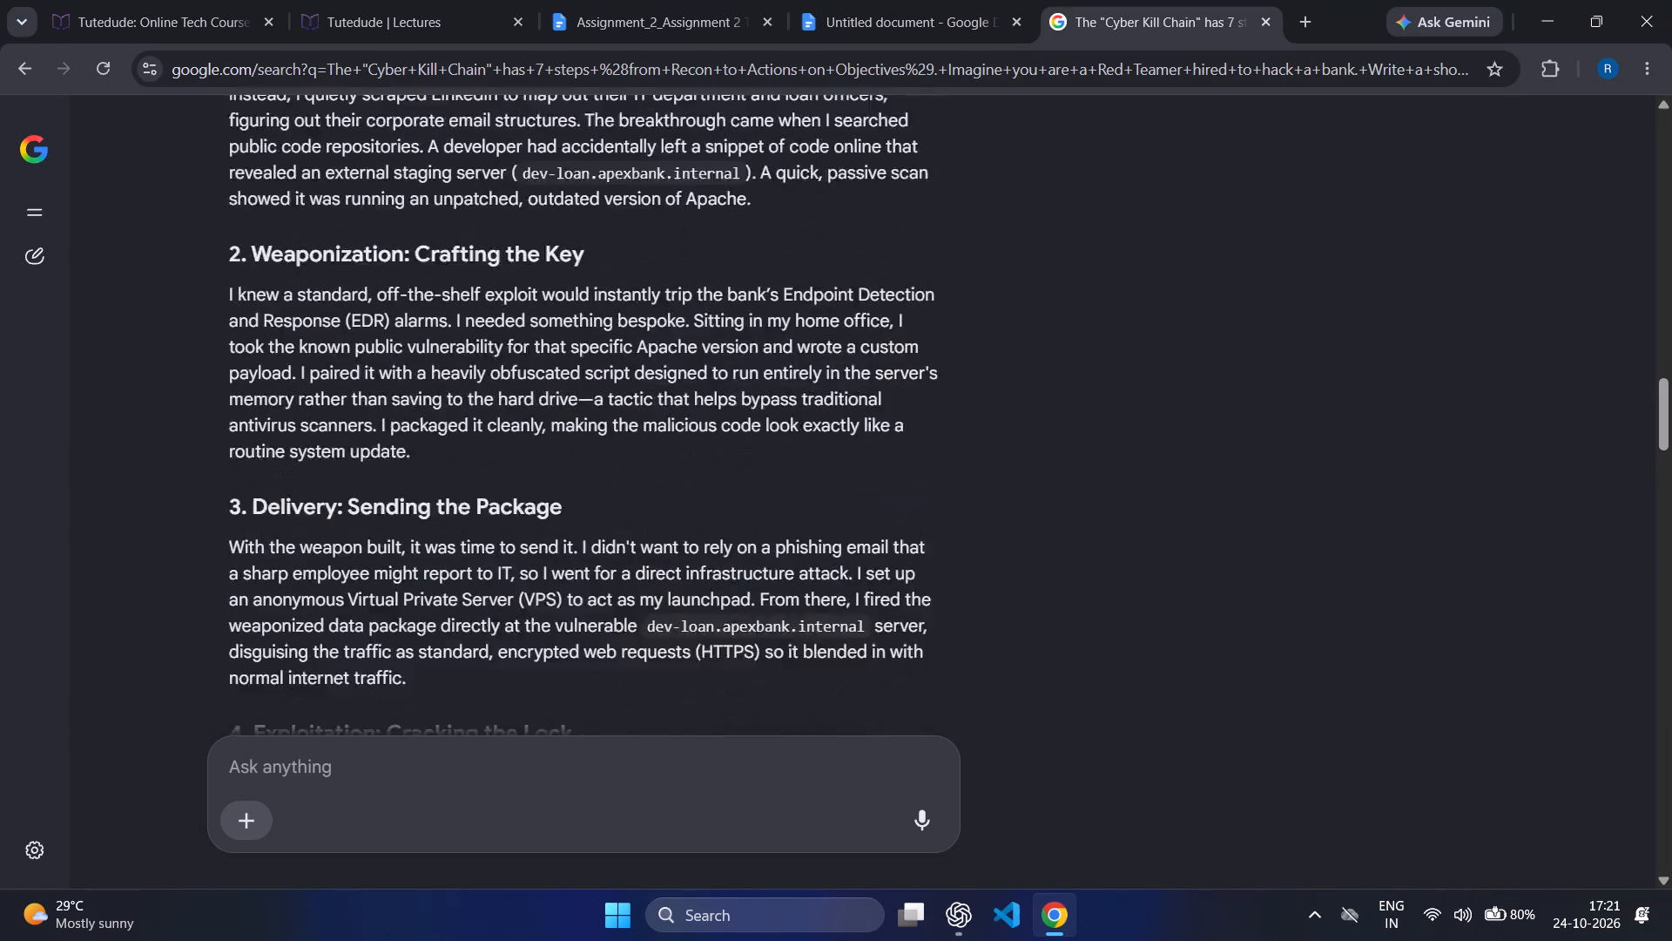
scroll(893, 369, down, 17)
scroll(893, 369, down, 4)
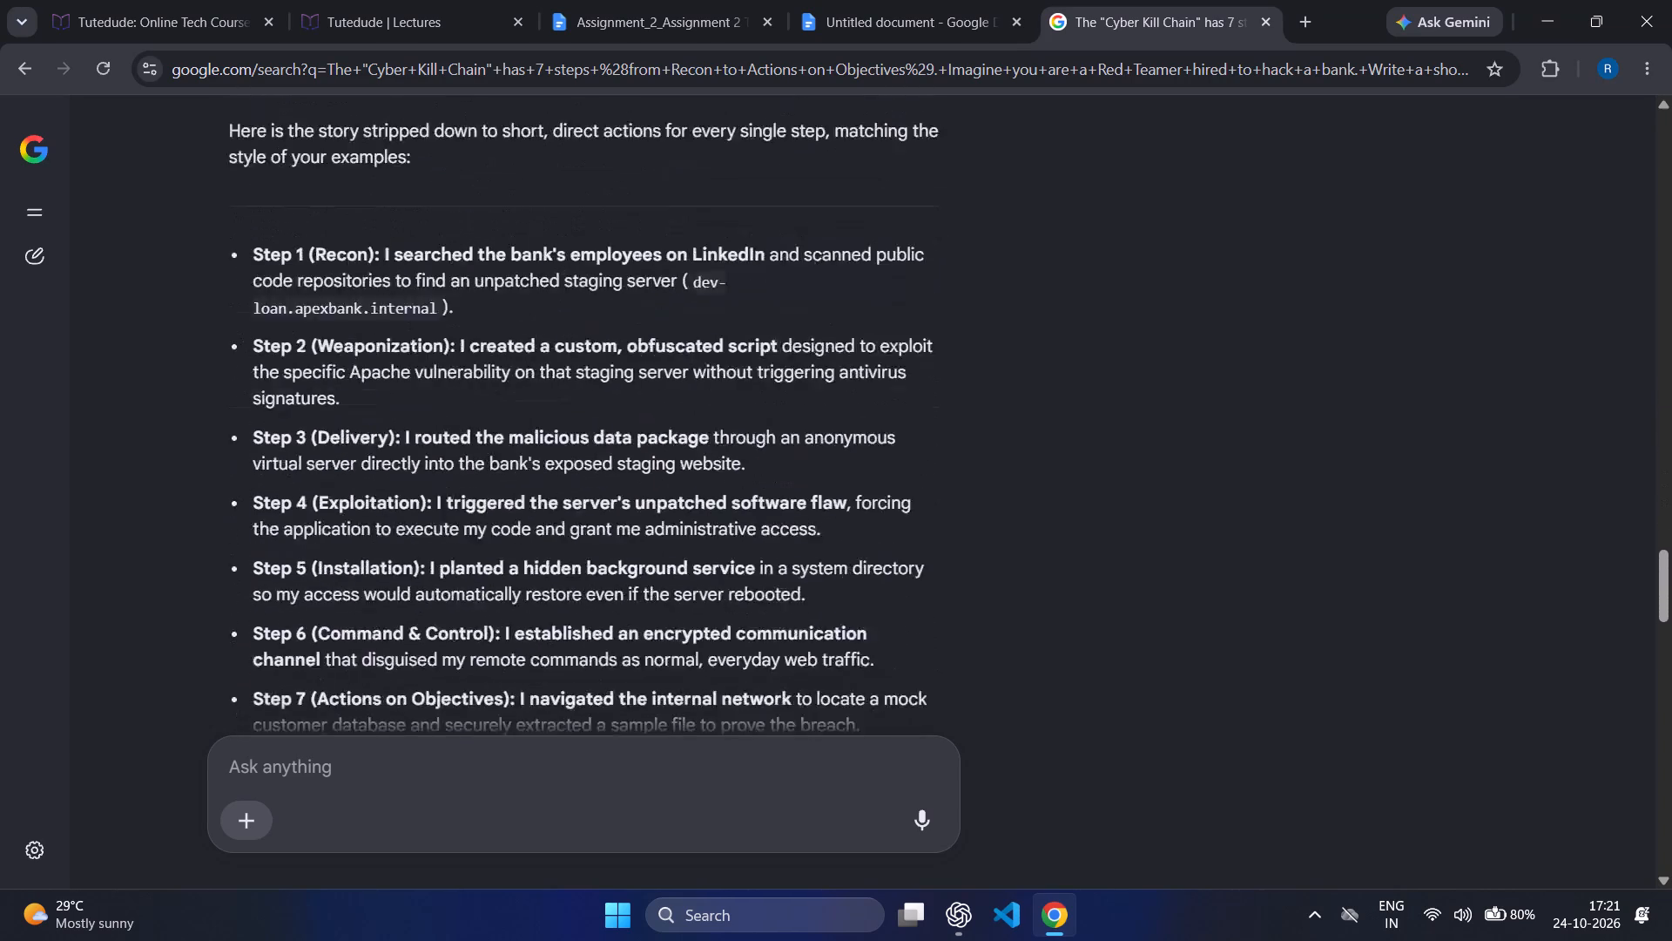
scroll(893, 369, up, 2)
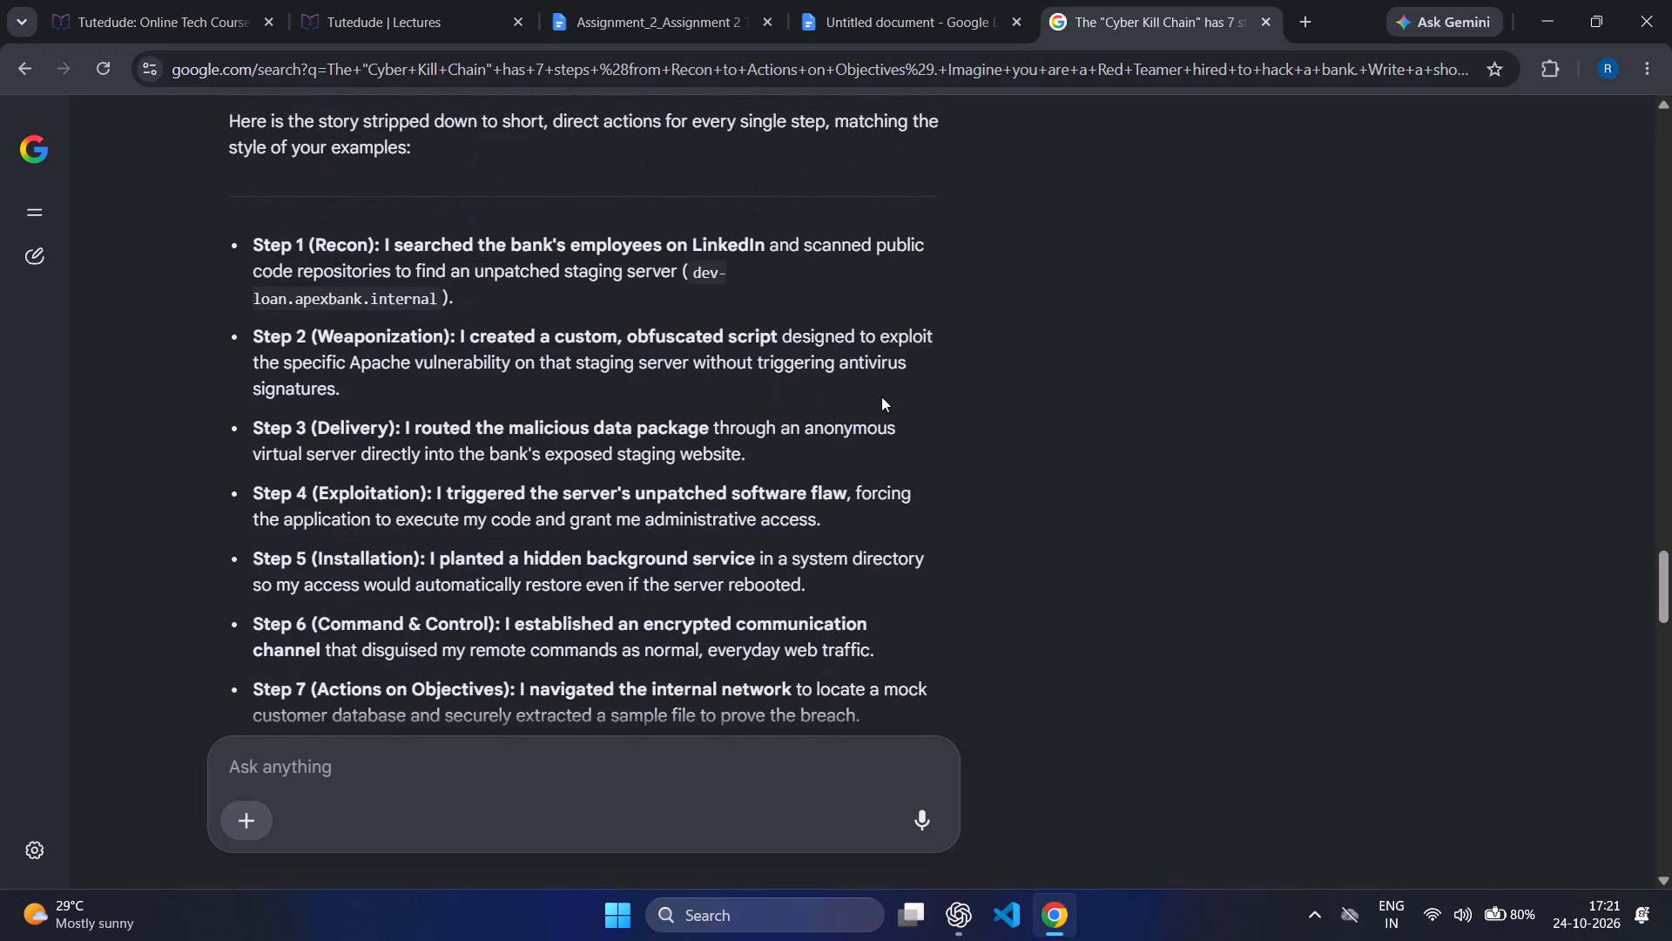
scroll(880, 396, down, 1)
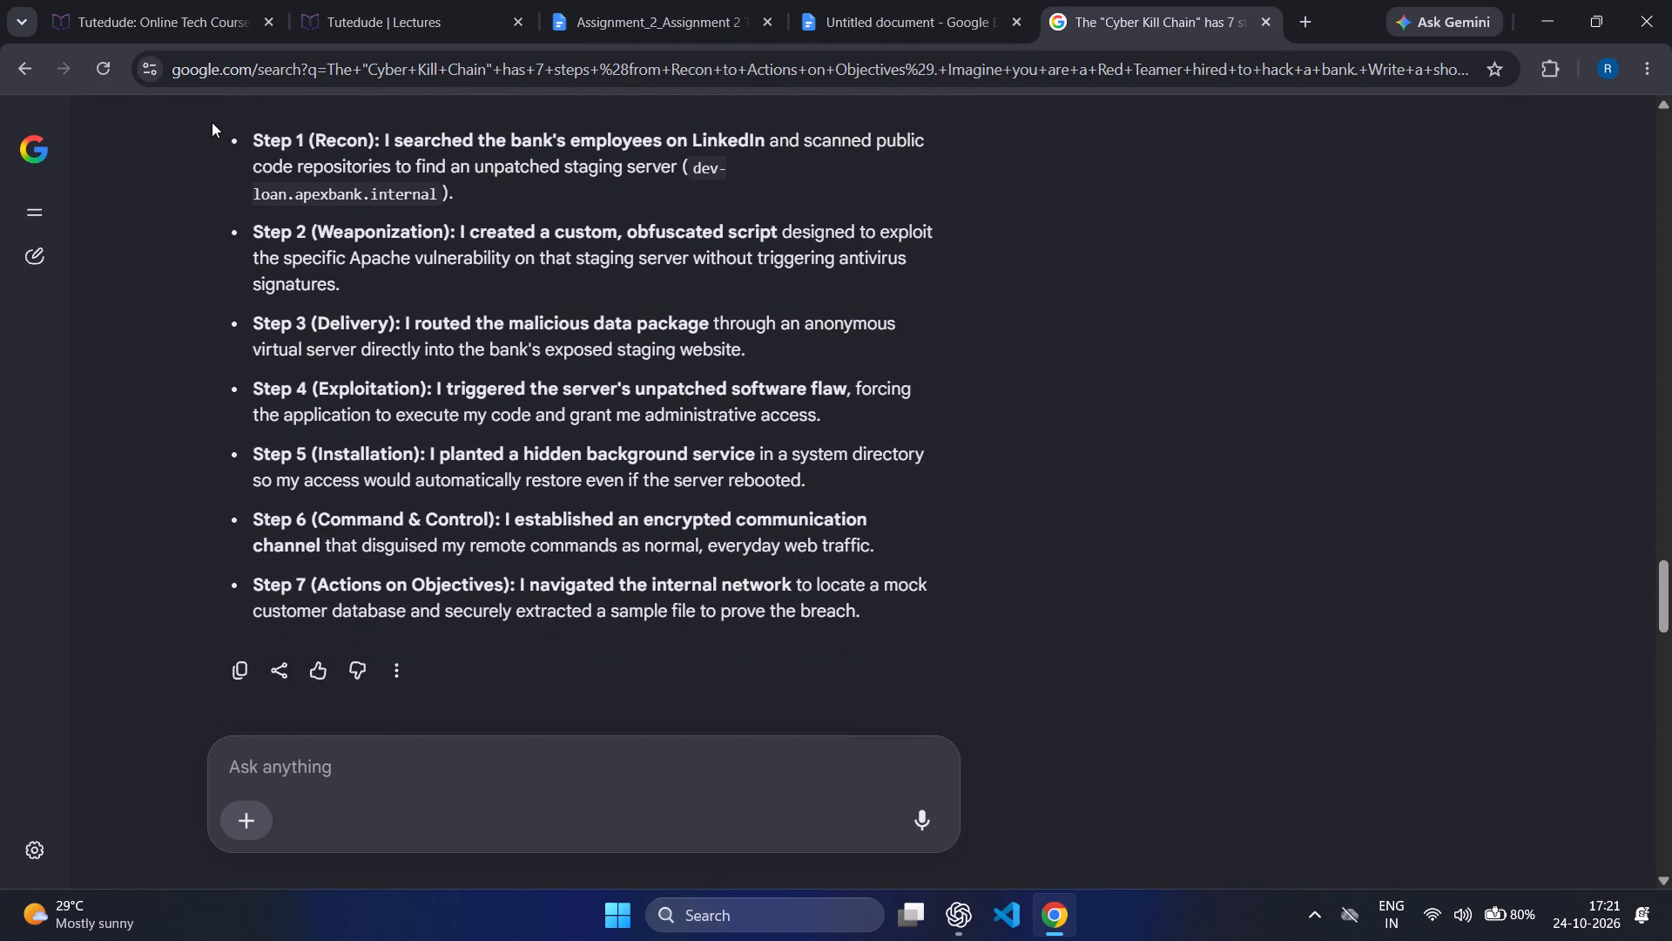
Copy the short Step 1 (Recon) to Step 7 (Actions on Objectives) bullets and paste them below the write-up's intro sentence.
drag(235, 131, 615, 214)
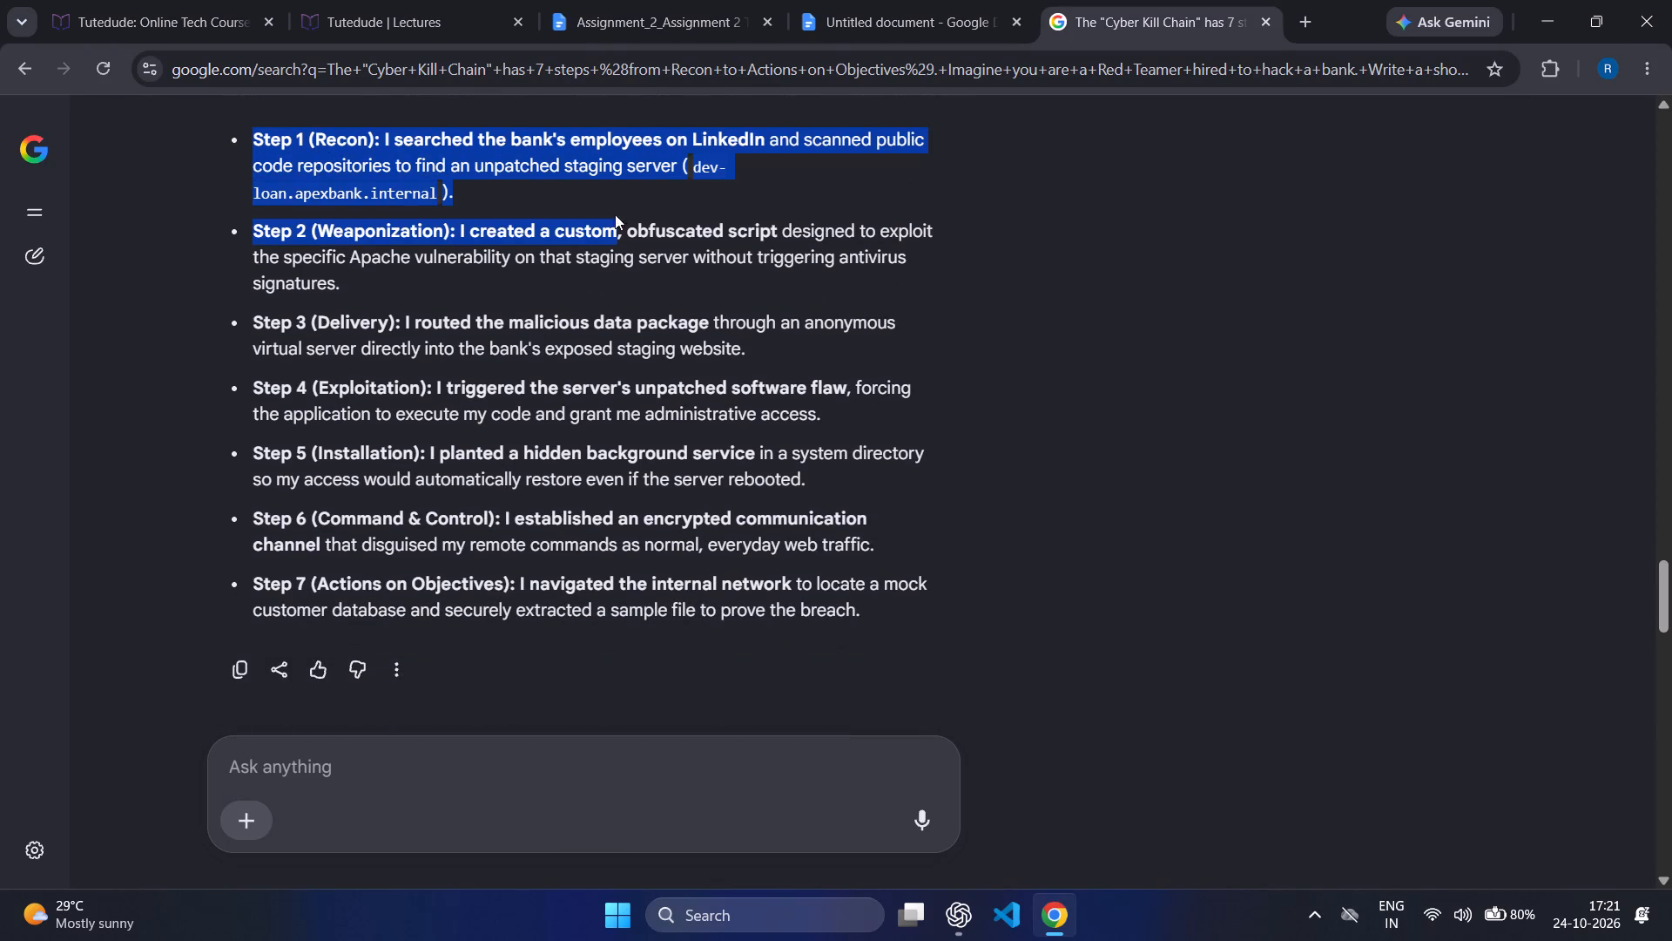
drag(615, 214, 928, 566)
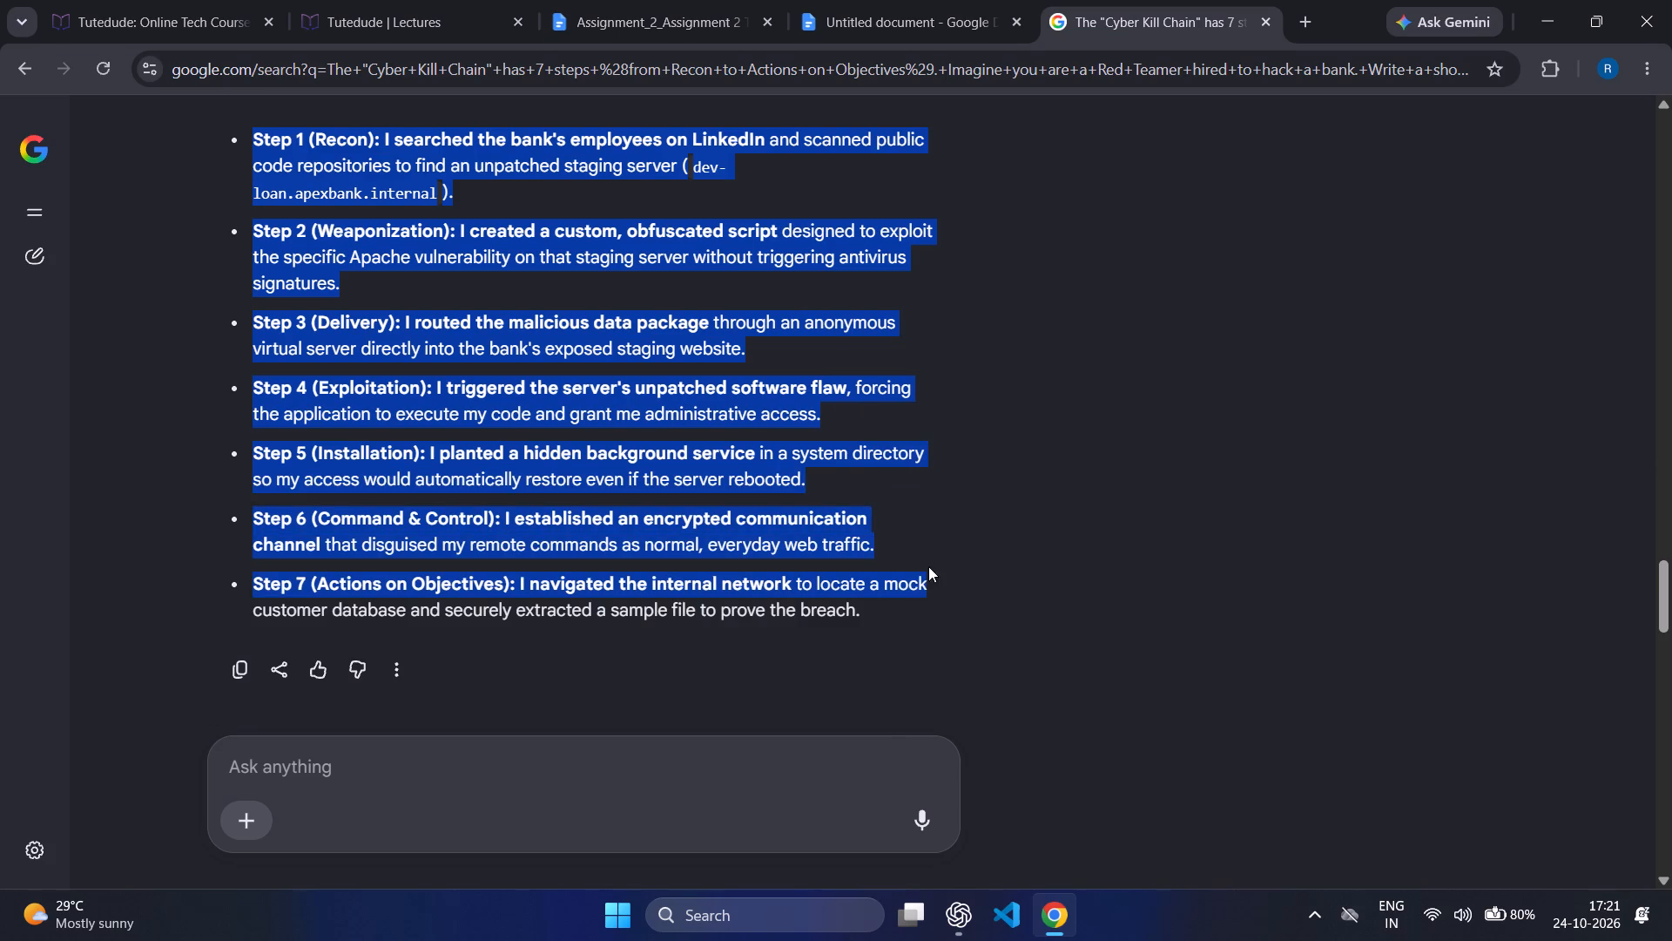
drag(928, 566, 940, 603)
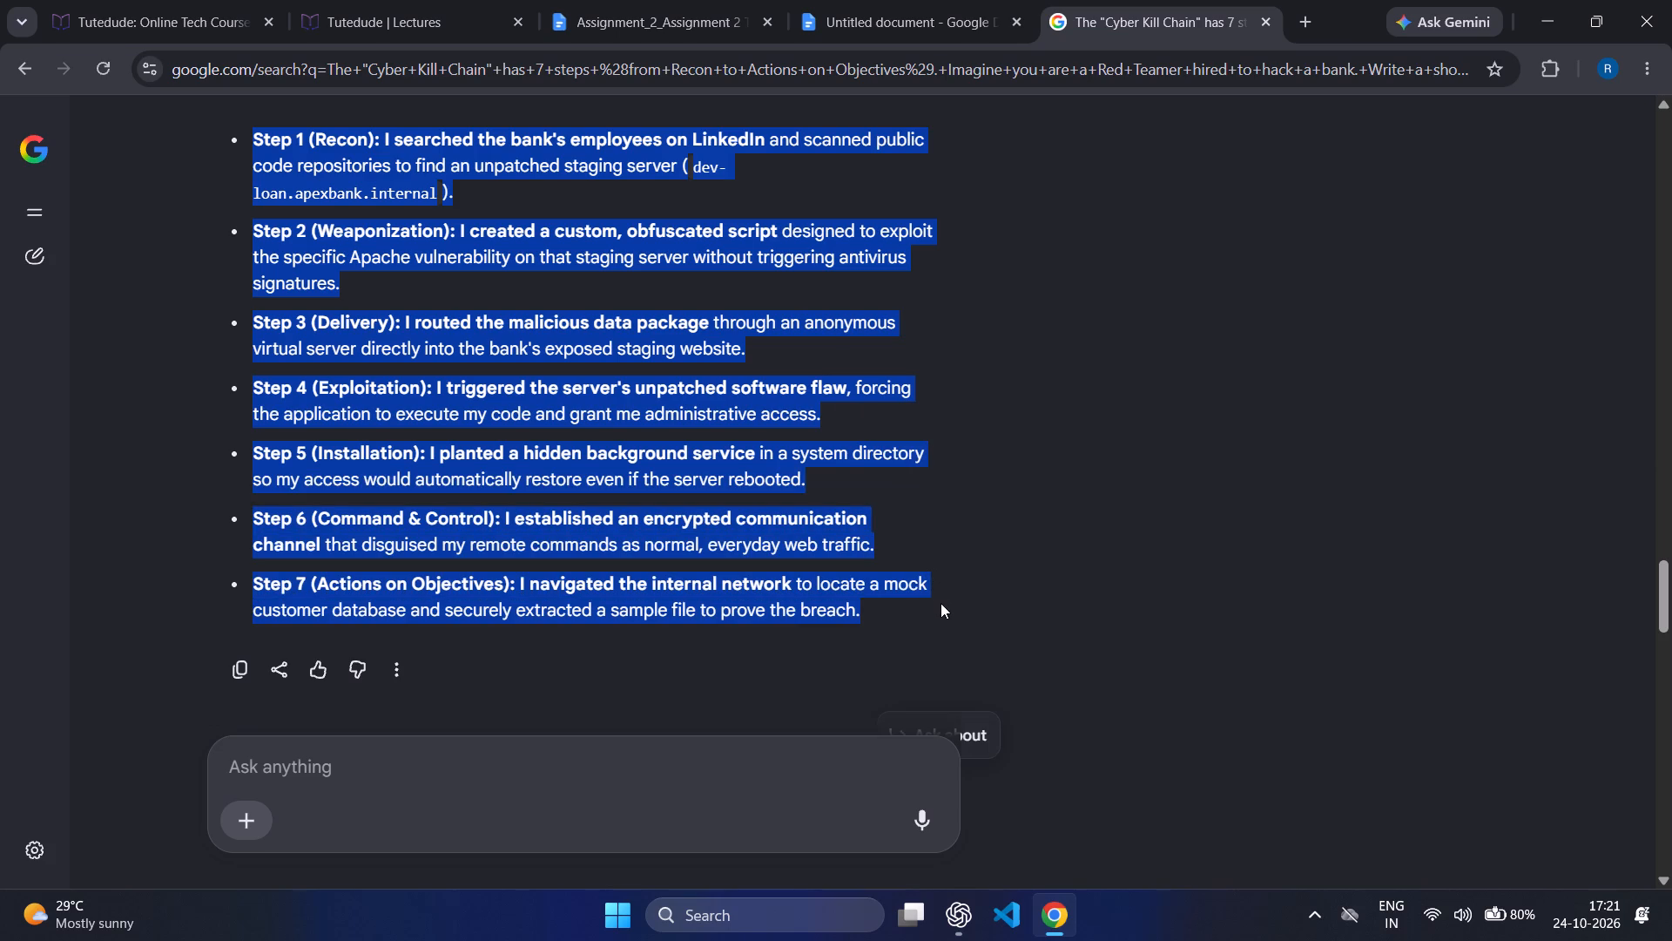
right_click(940, 603)
click(1055, 290)
click(839, 29)
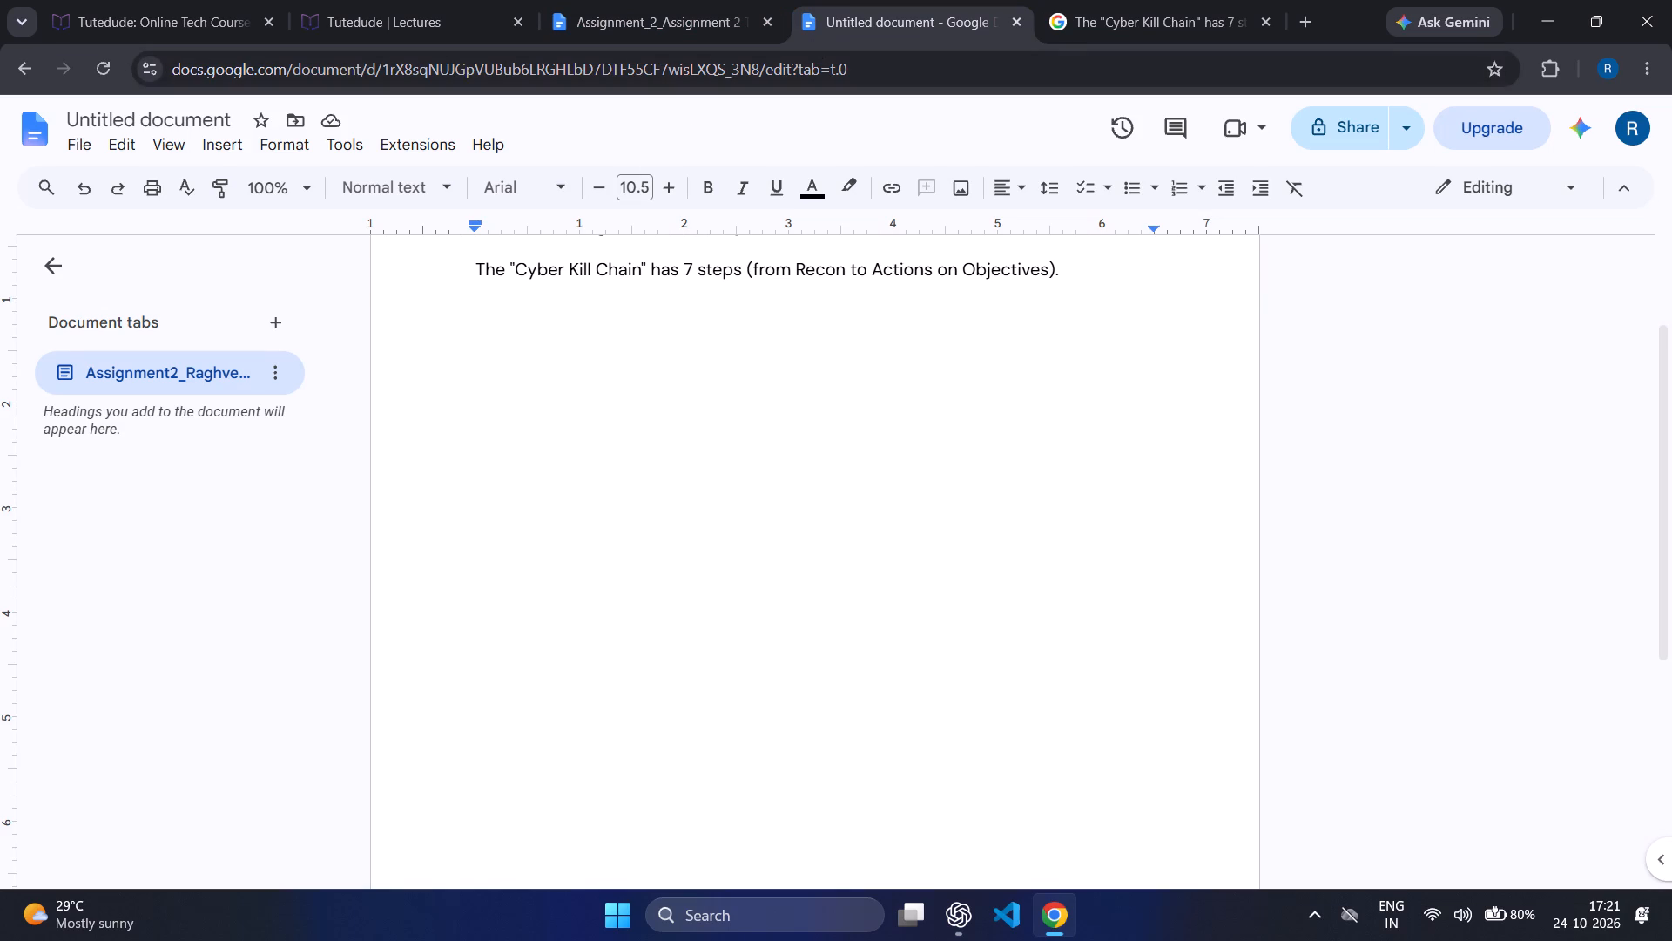
click(499, 314)
right_click(499, 314)
click(570, 401)
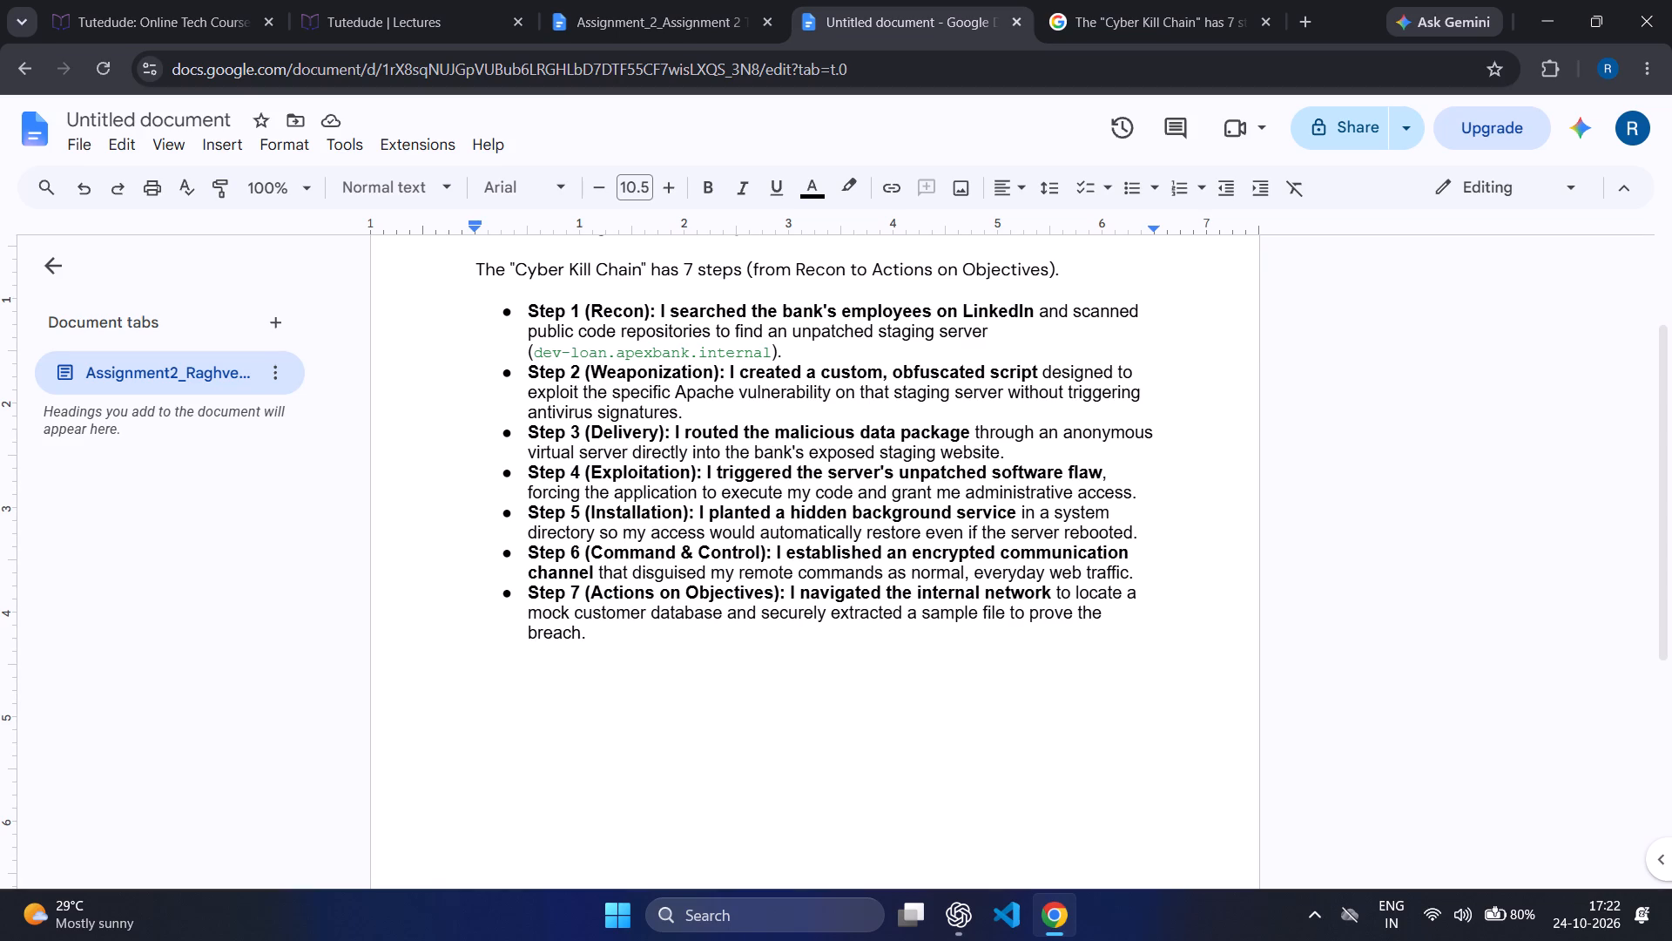
Copy the heading "Task 2: Breaking the CIA Triad" from the assignment brief and return to the write-up document.
click(687, 32)
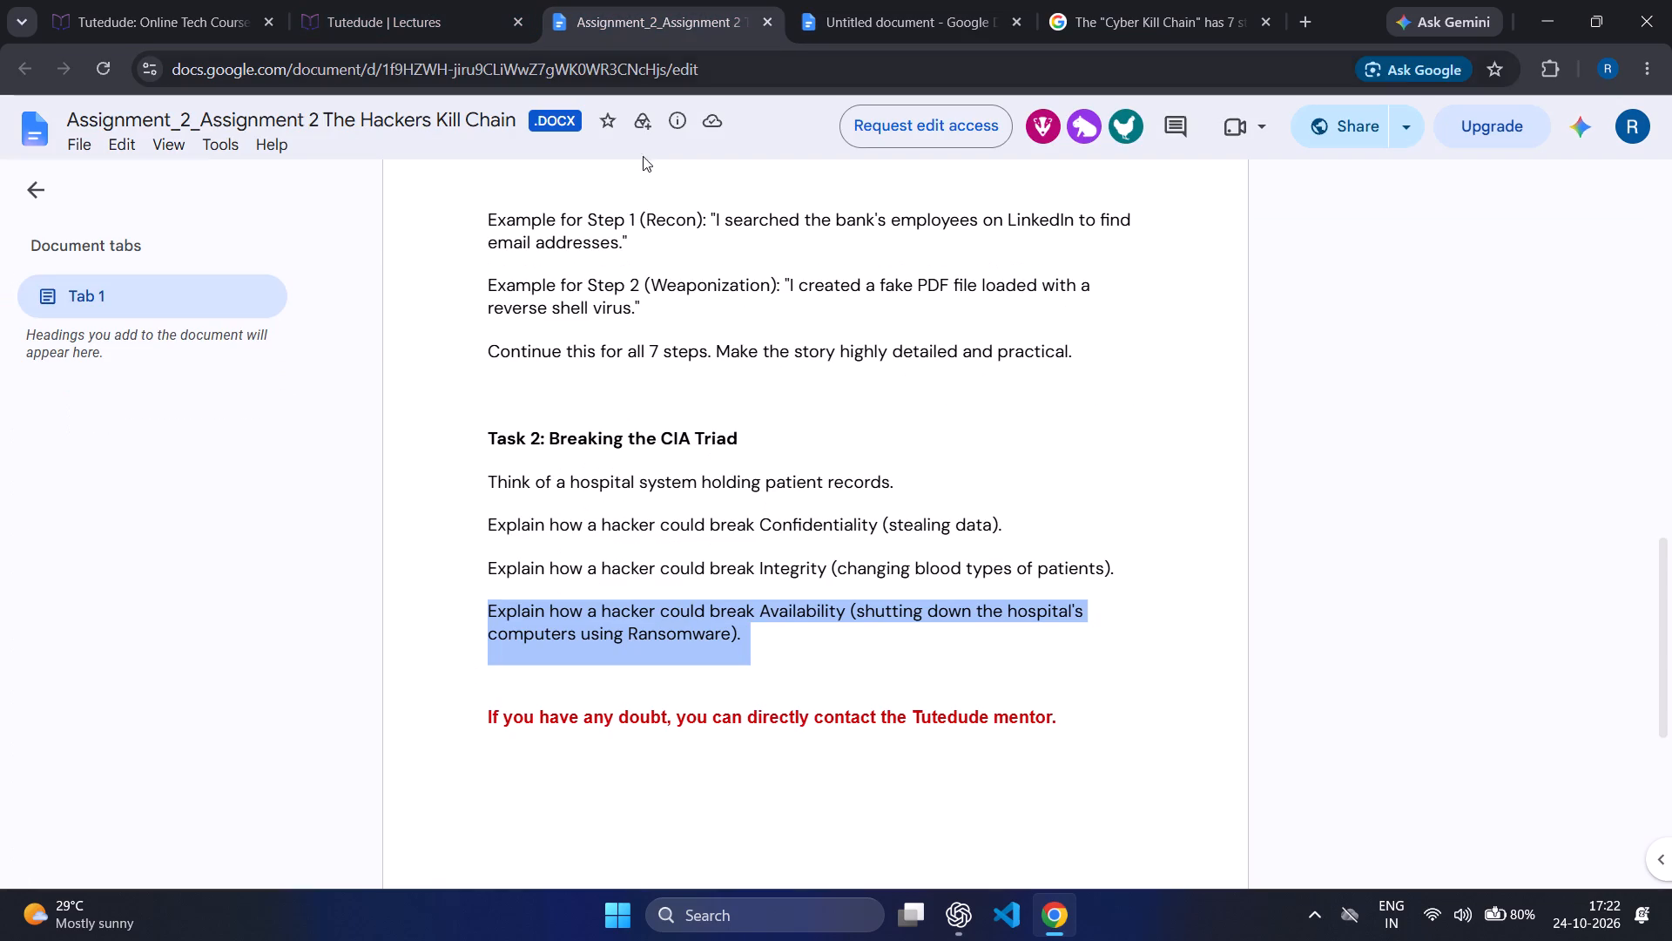
click(763, 428)
drag(485, 434, 743, 441)
right_click(743, 441)
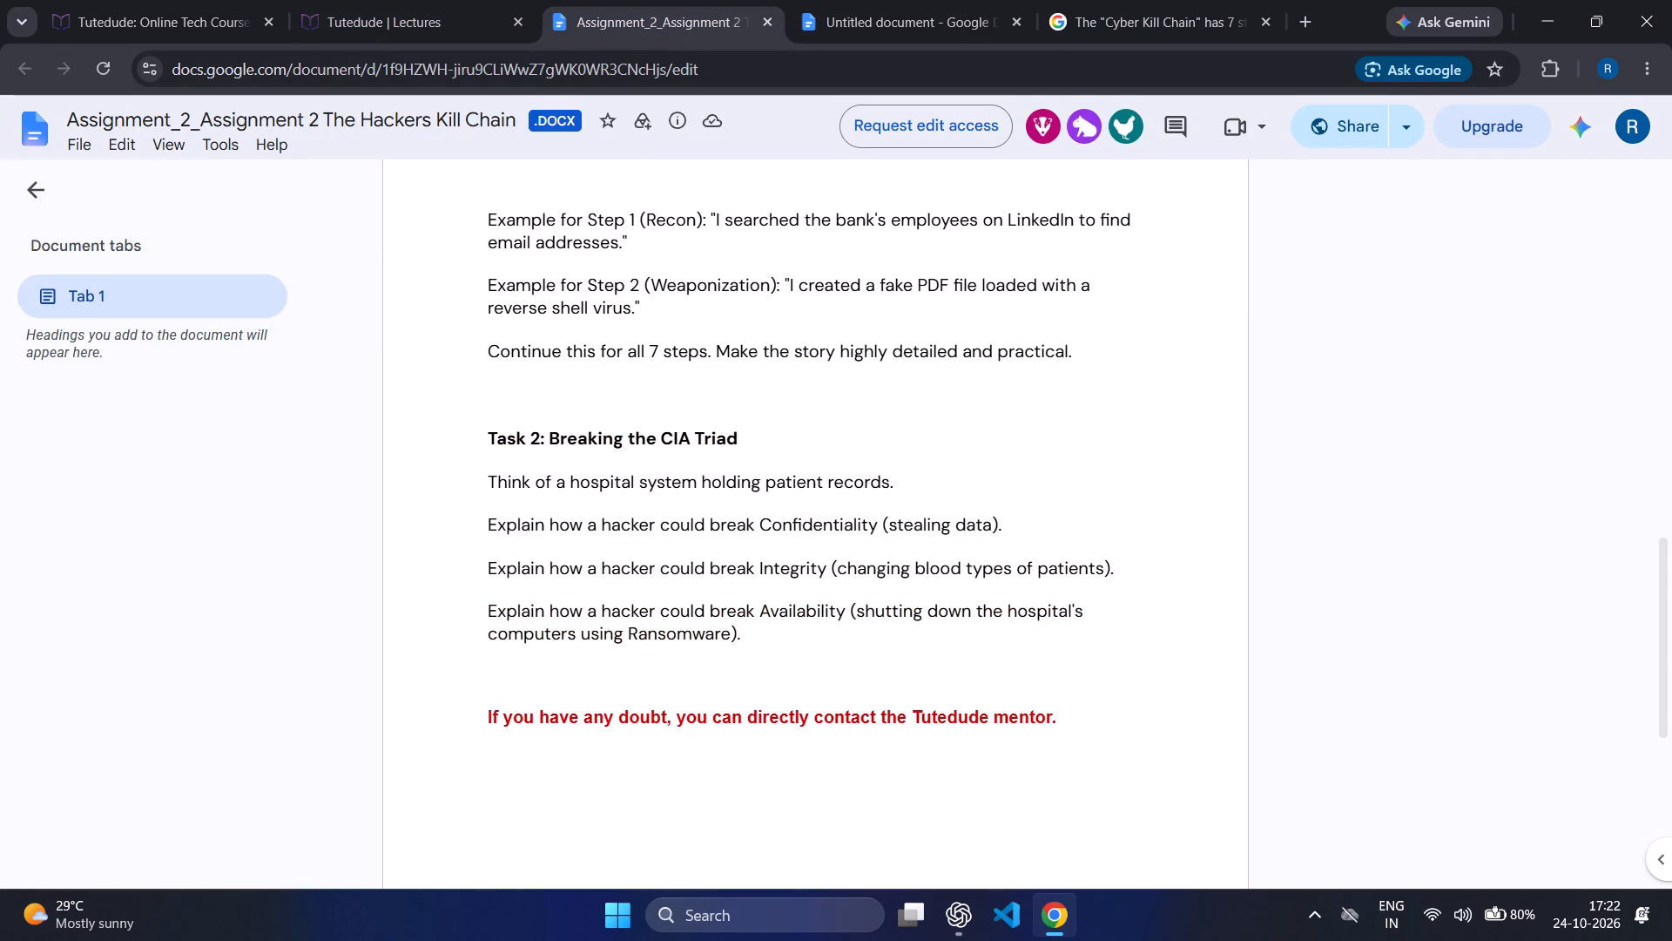
drag(481, 441, 540, 442)
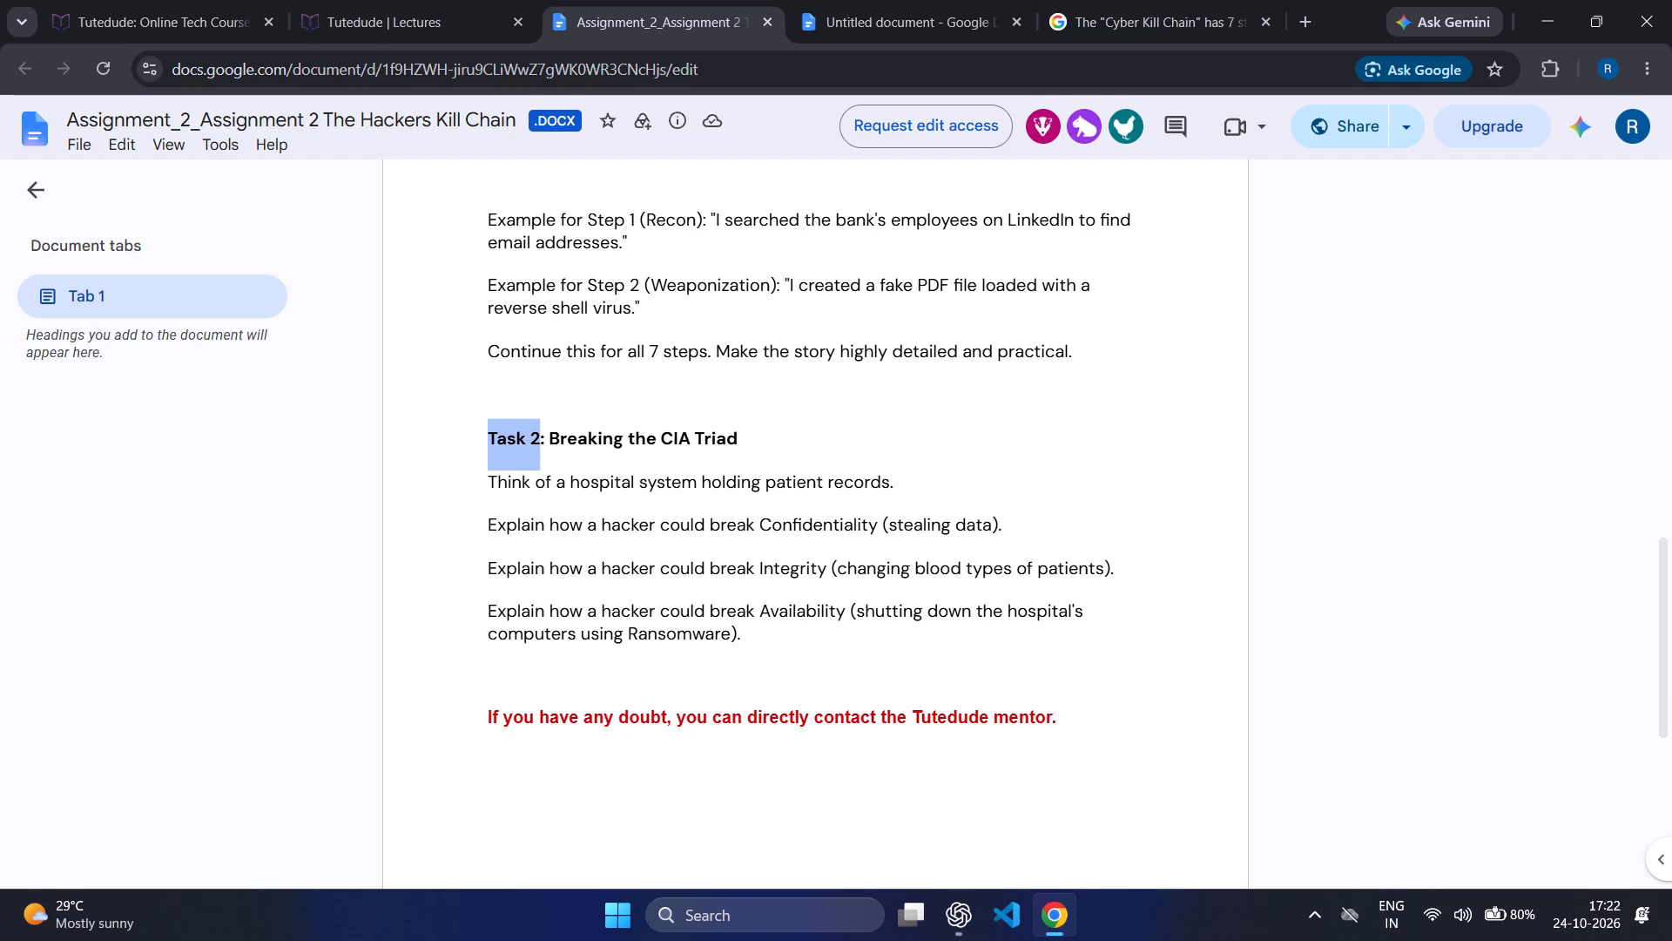
drag(540, 442, 765, 443)
right_click(765, 443)
click(774, 466)
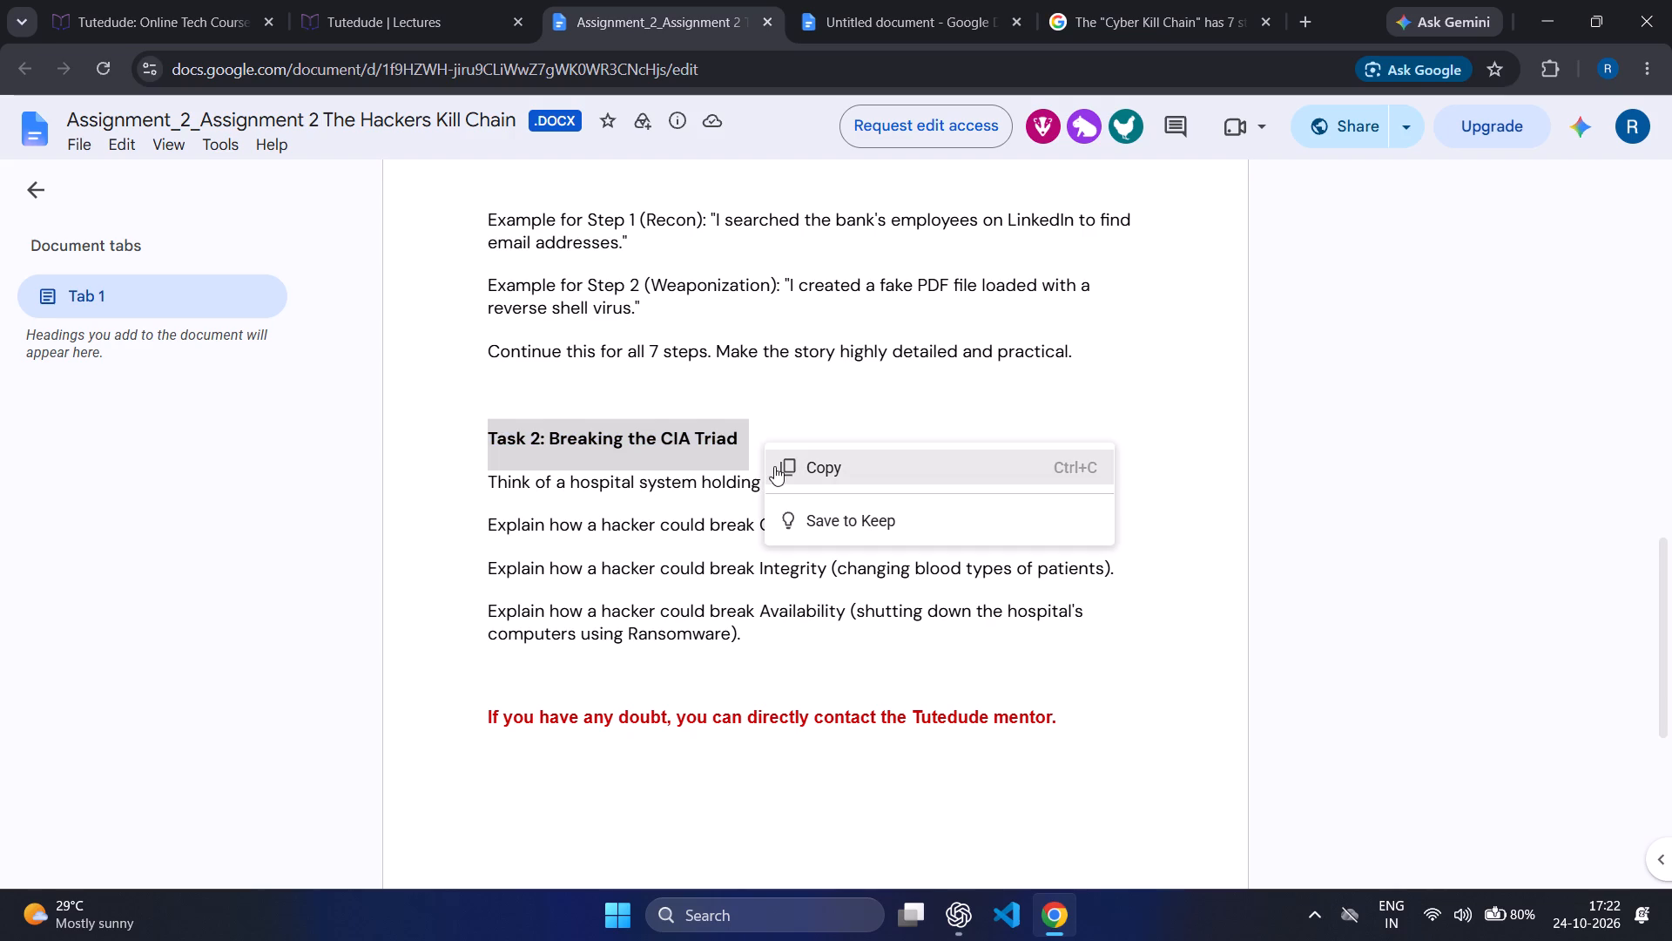
click(885, 30)
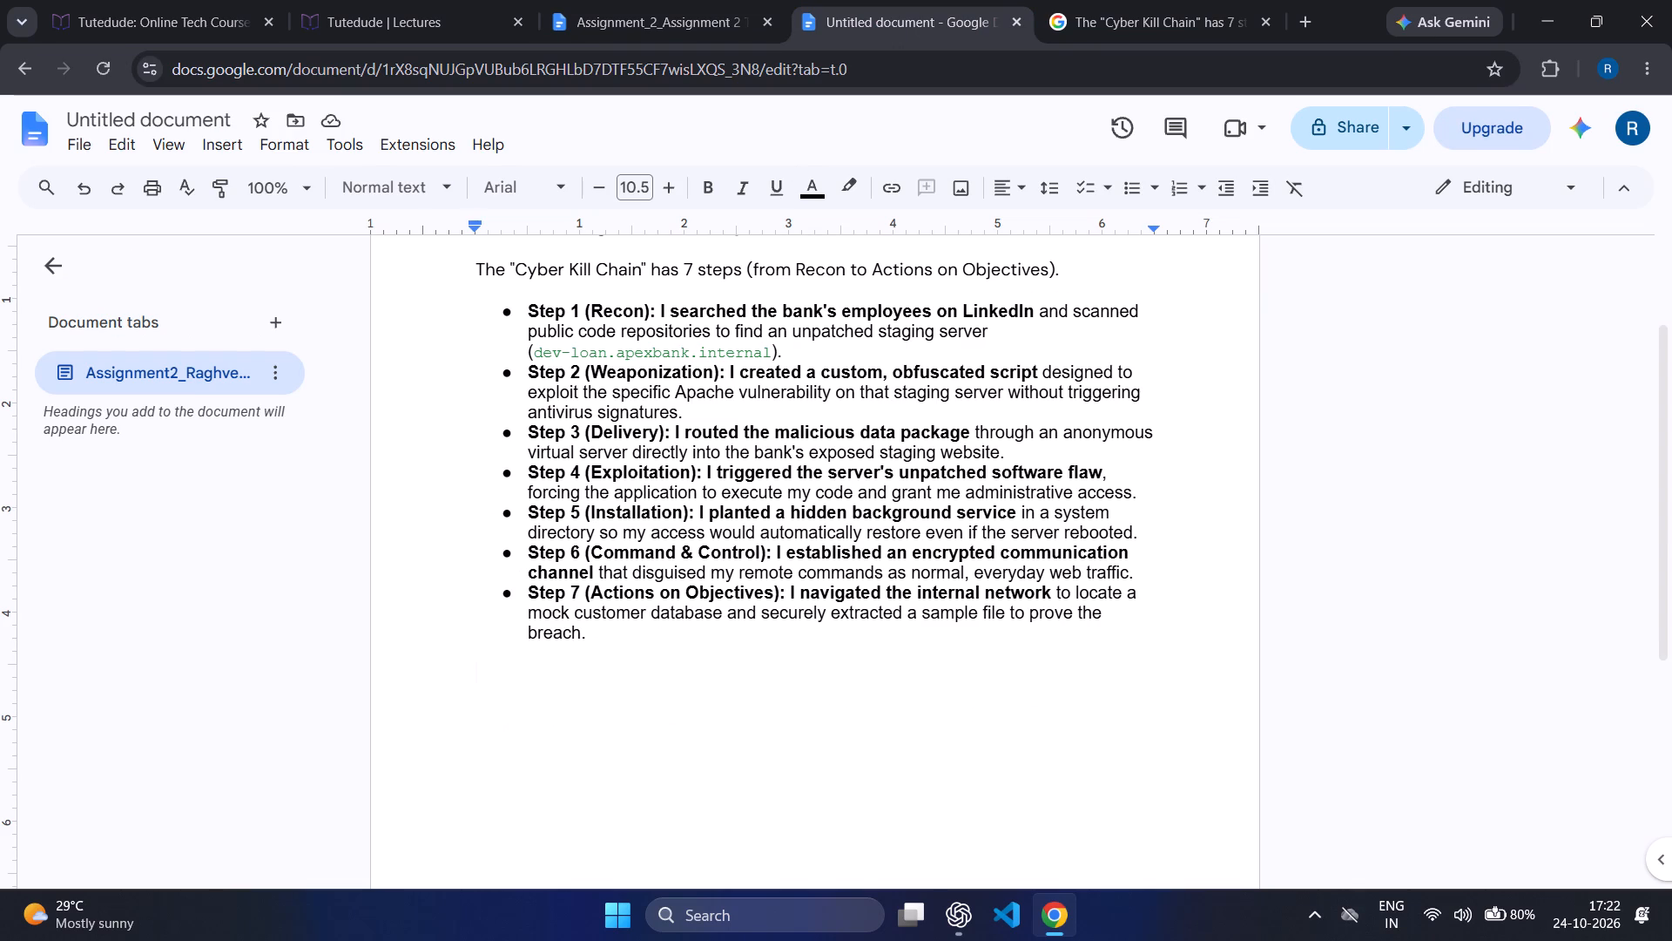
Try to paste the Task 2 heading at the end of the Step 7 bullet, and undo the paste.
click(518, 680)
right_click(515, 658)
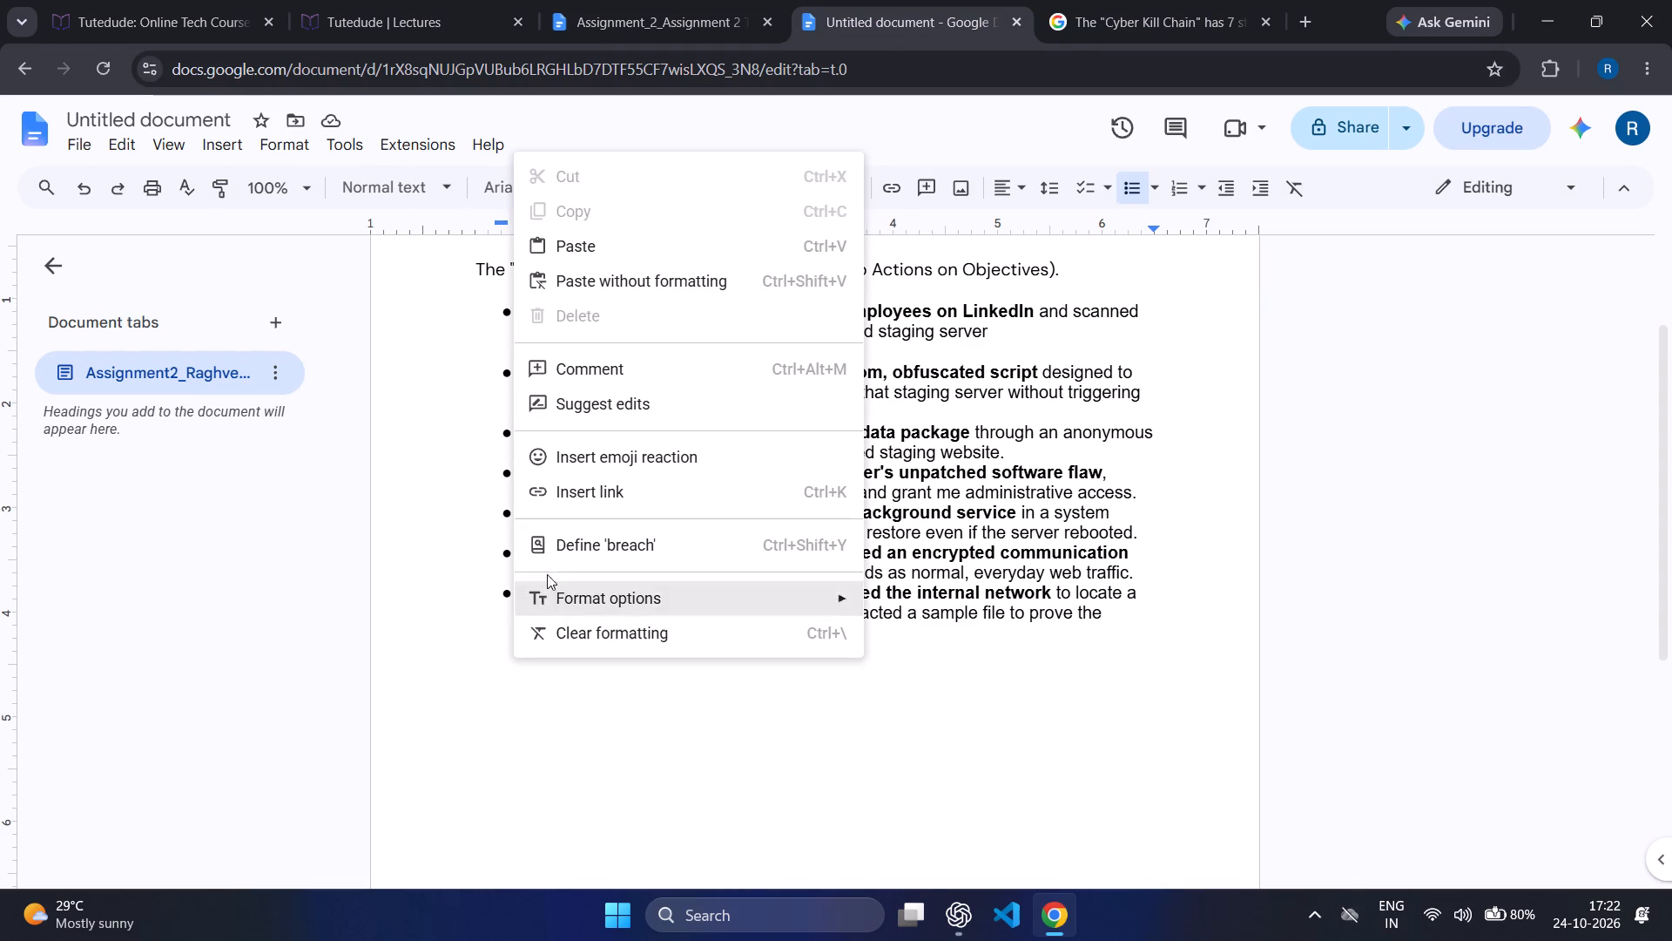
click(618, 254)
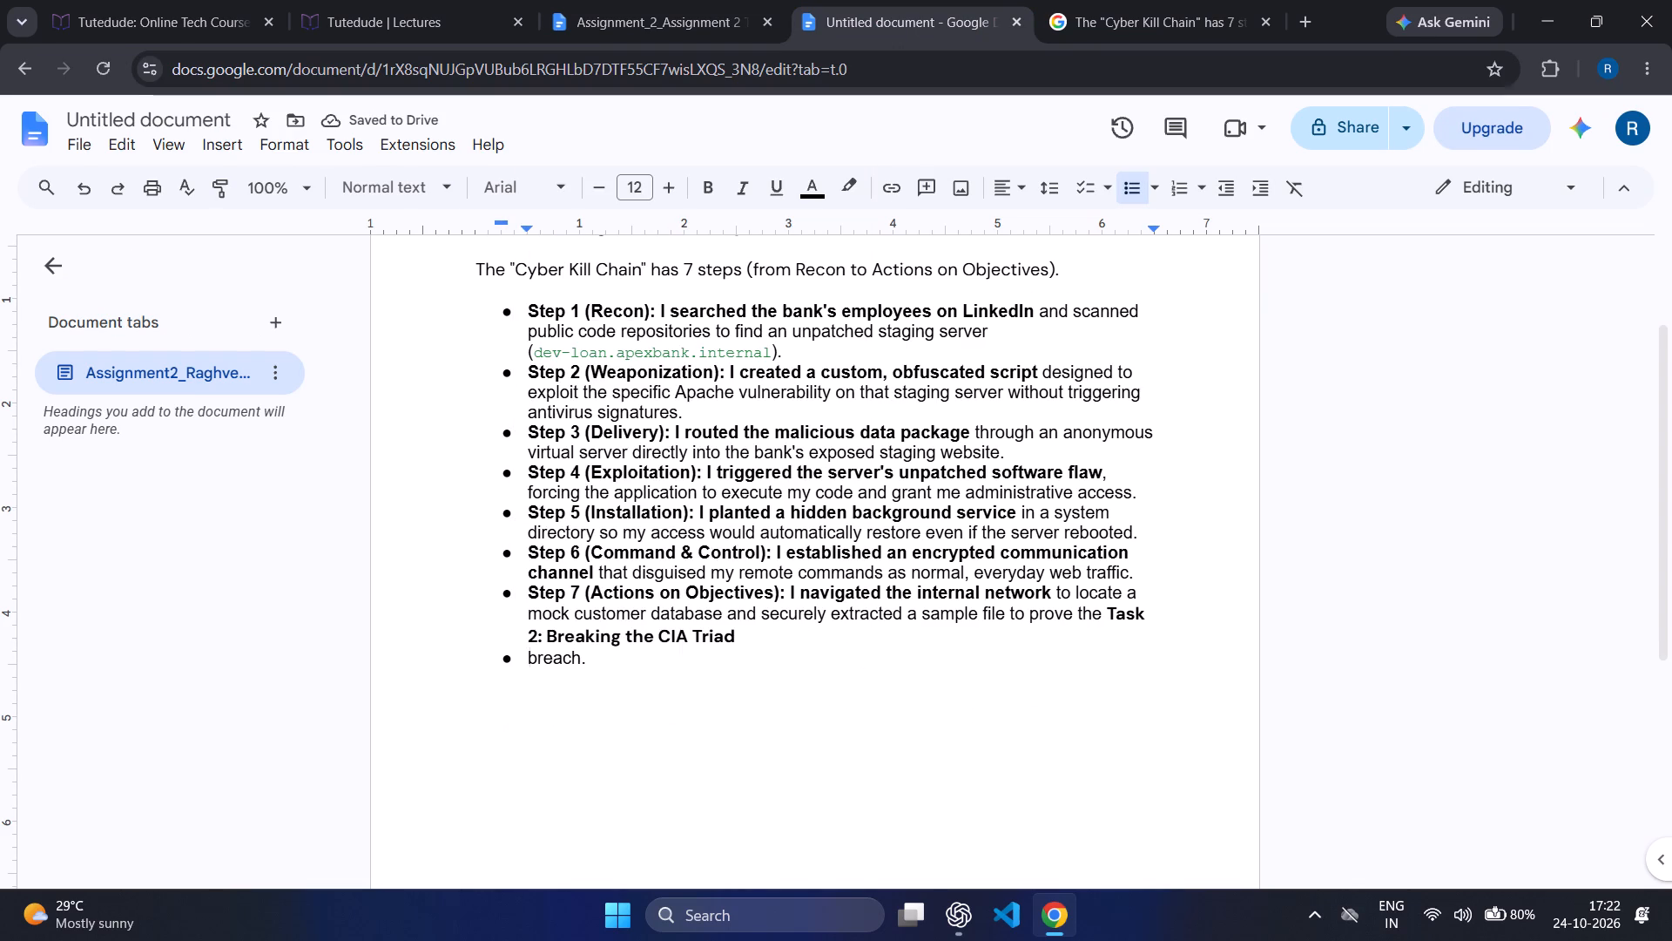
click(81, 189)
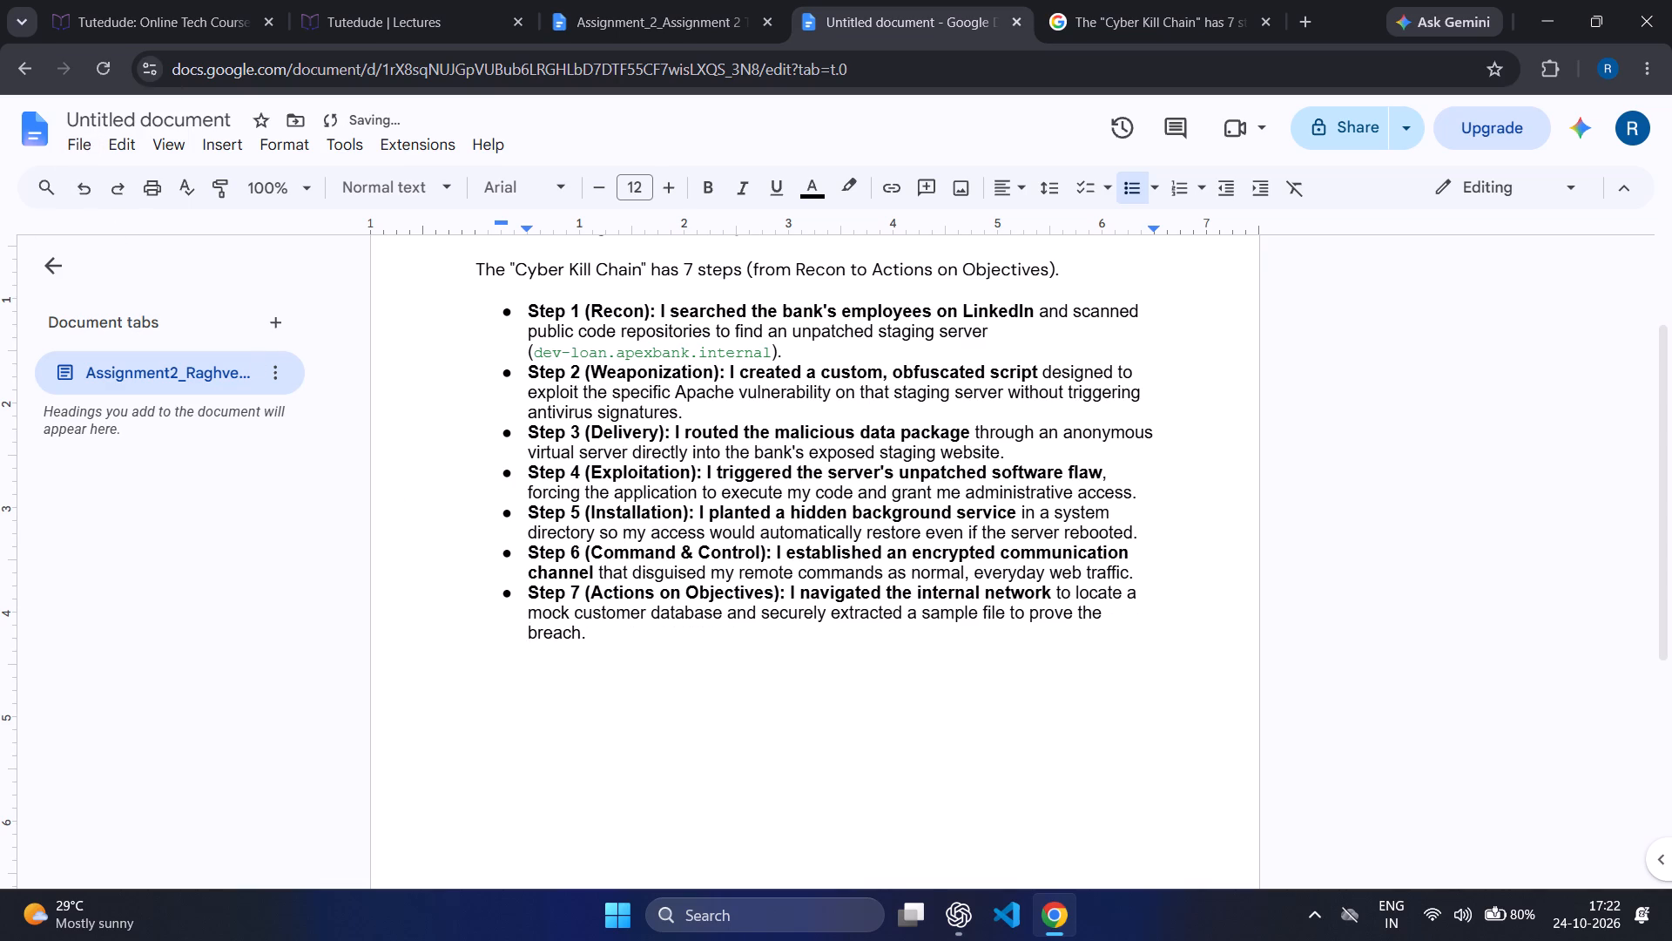
Paste the heading "Task 2: Breaking the CIA Triad" on the blank line below the Step 1–7 bullets.
click(528, 705)
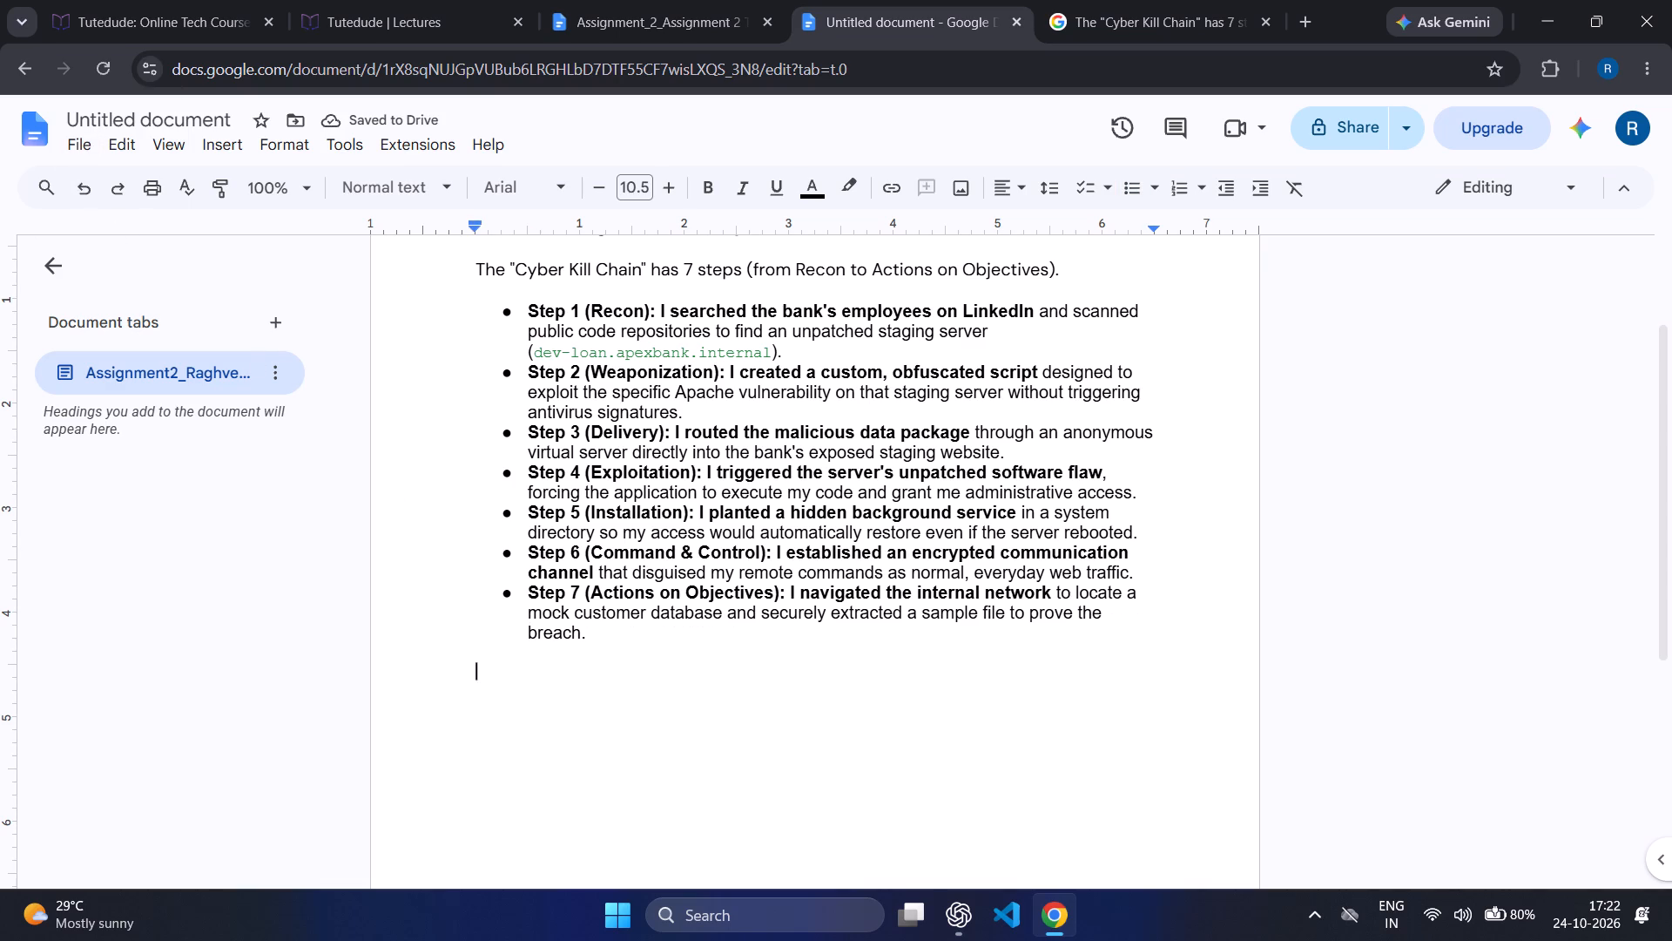
right_click(521, 702)
click(554, 414)
Return to the Google AI conversation and locate the answer on breaking the hospital system's Confidentiality, Integrity and Availability.
click(711, 1)
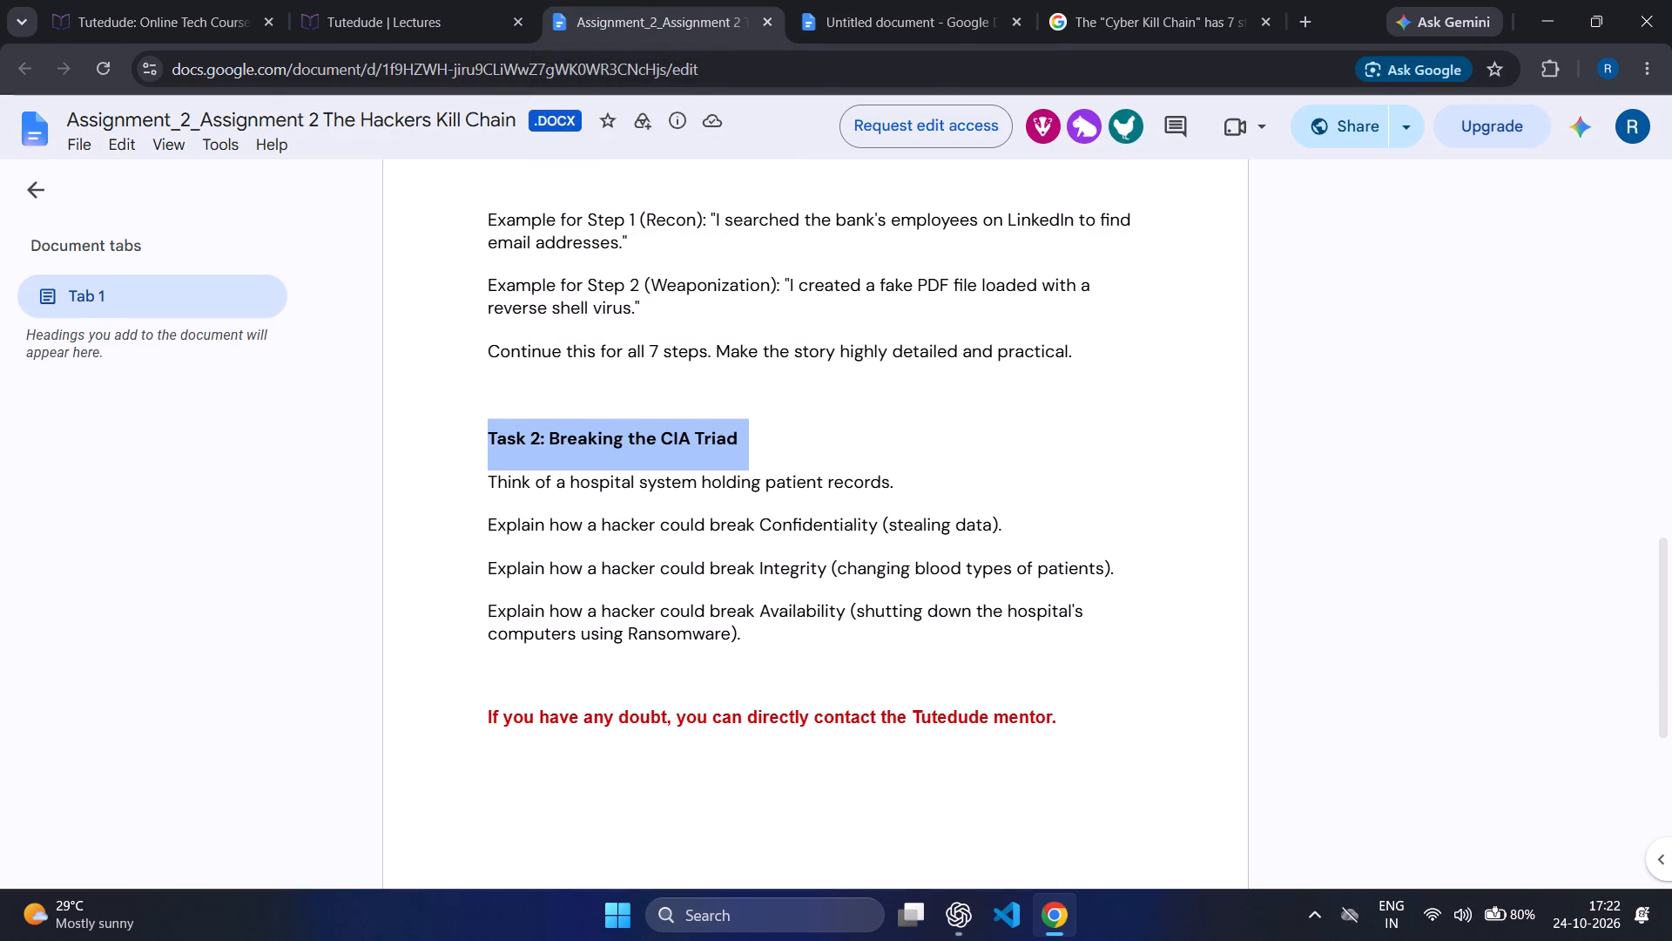
click(1073, 19)
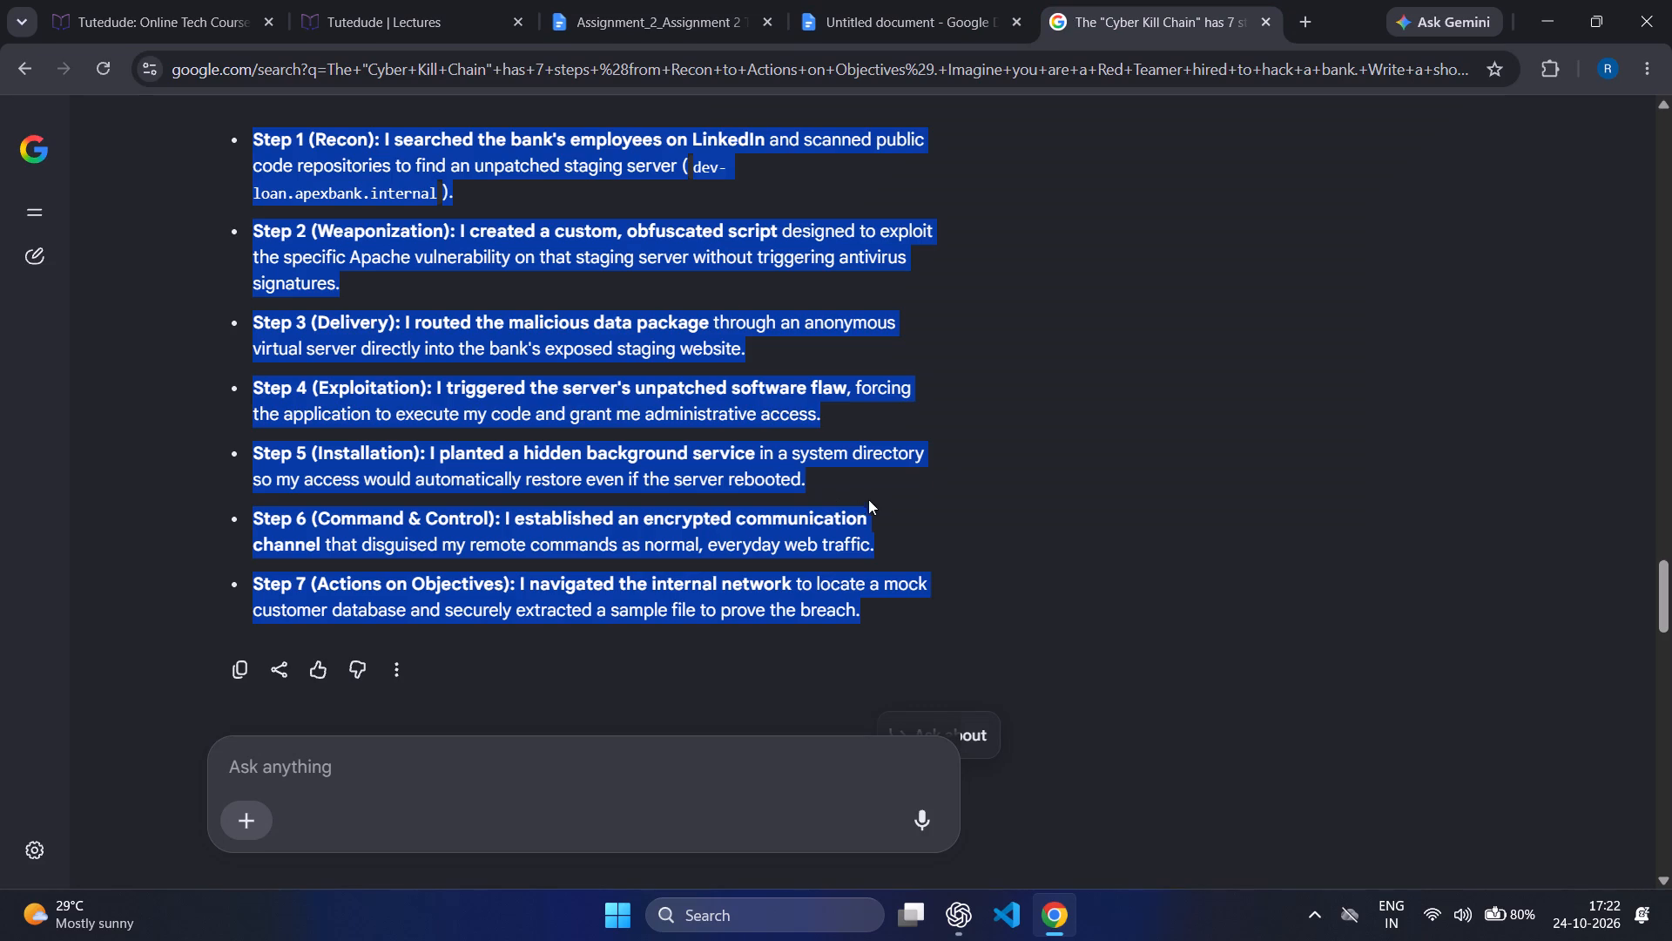
click(1026, 473)
scroll(927, 460, down, 5)
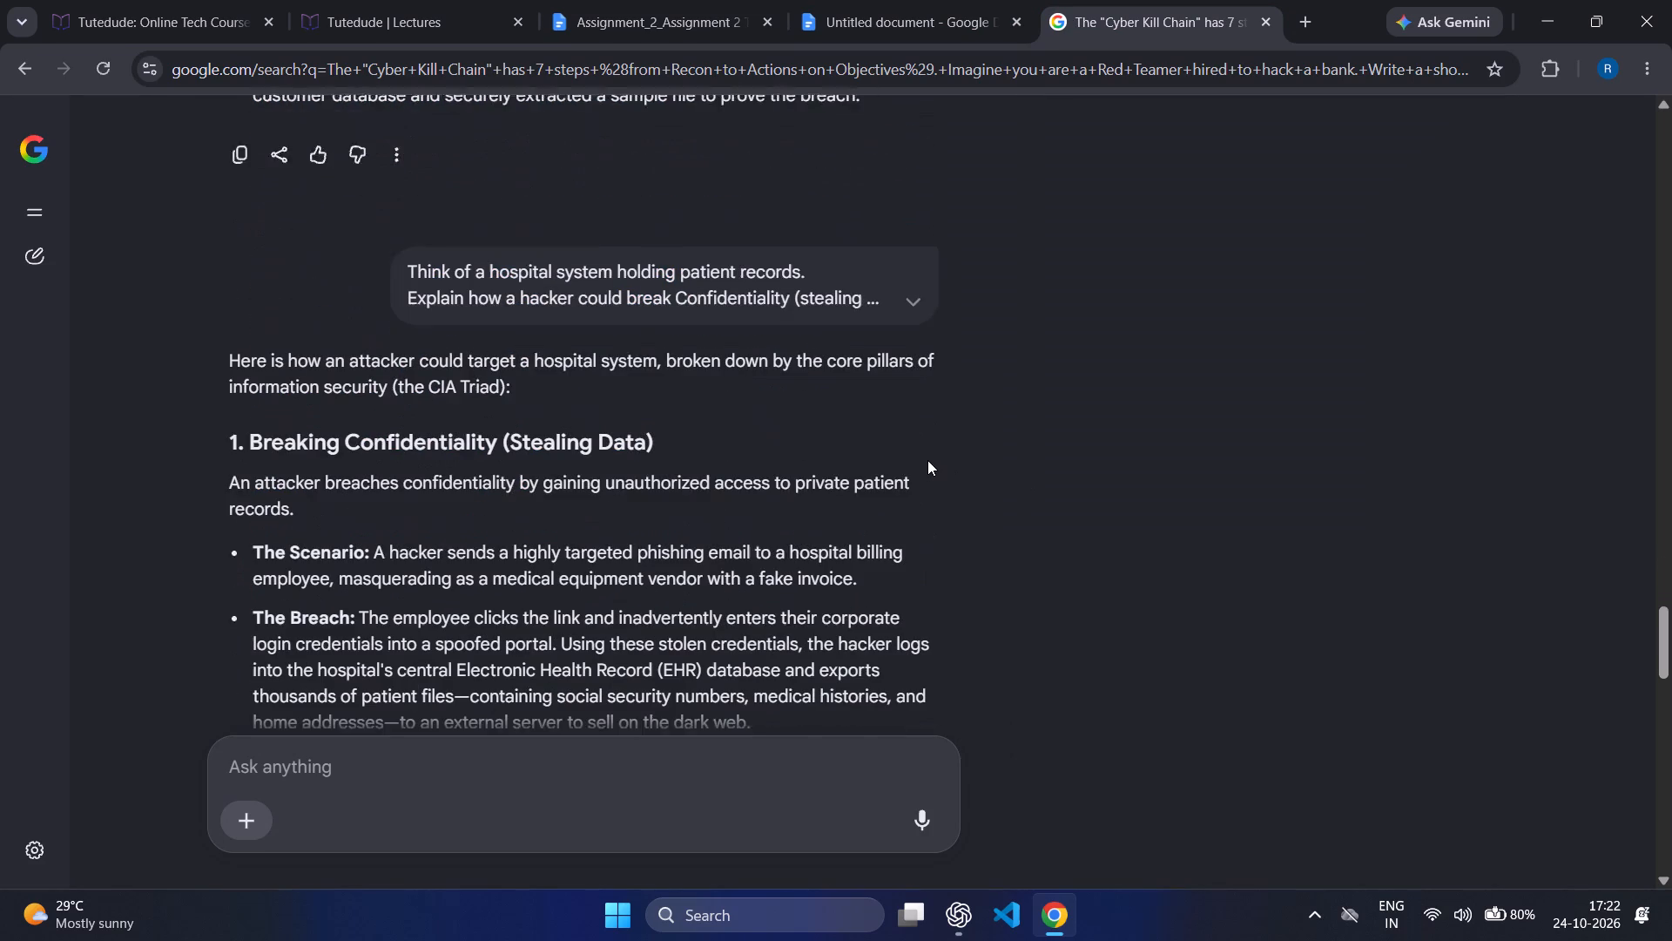
scroll(641, 366, down, 2)
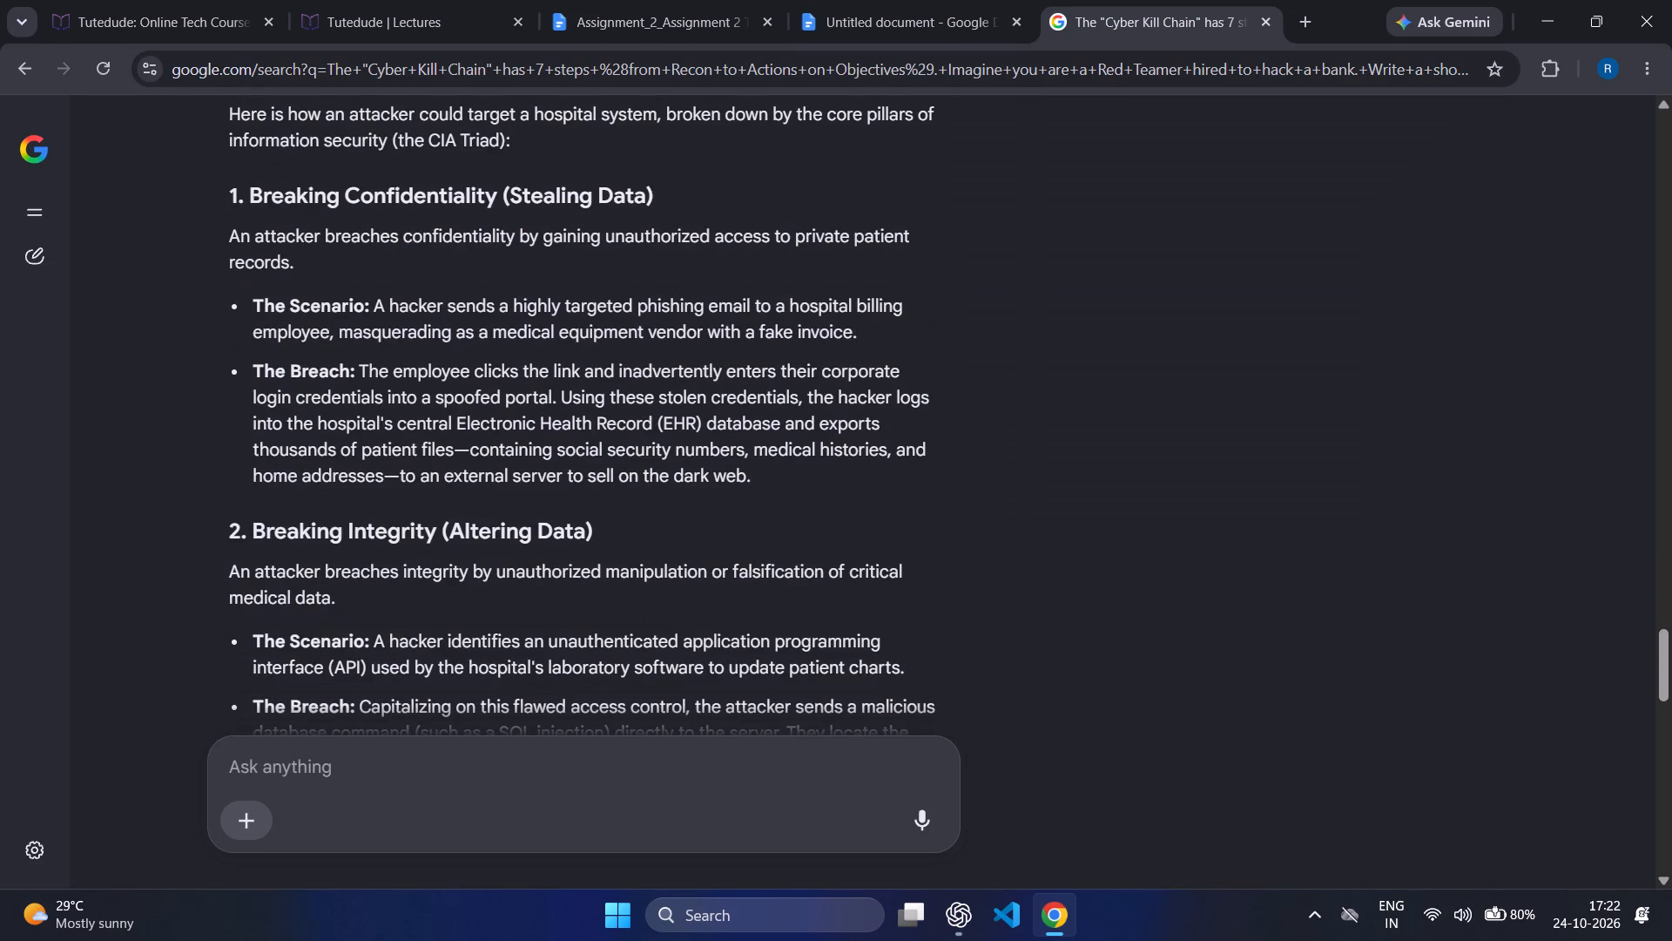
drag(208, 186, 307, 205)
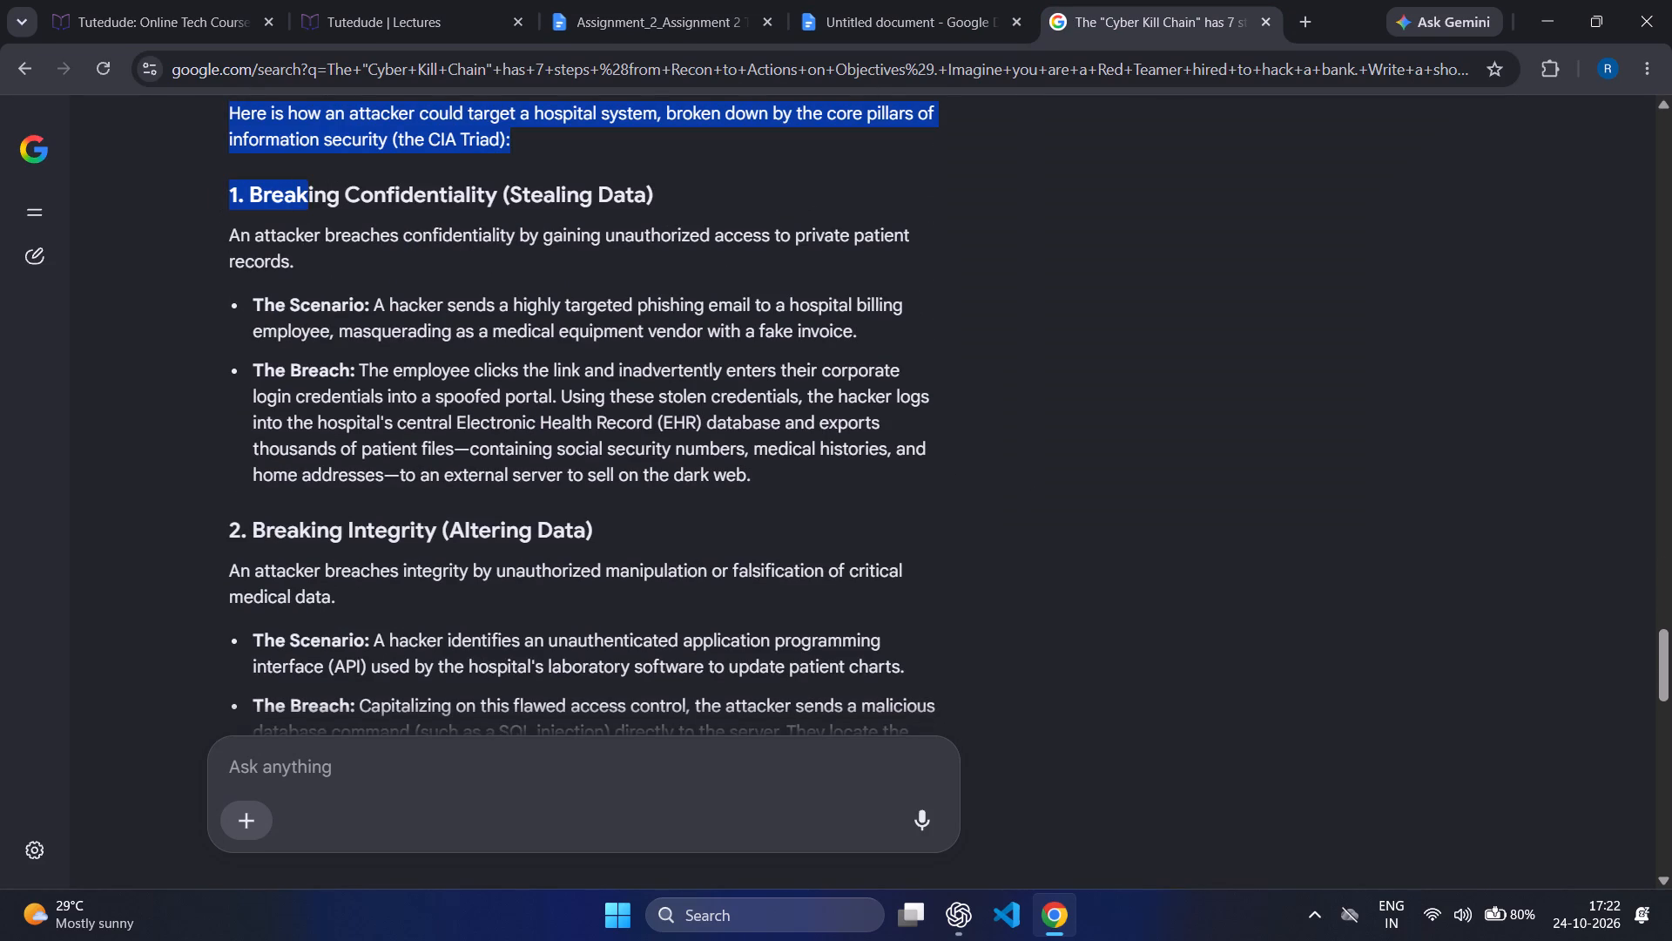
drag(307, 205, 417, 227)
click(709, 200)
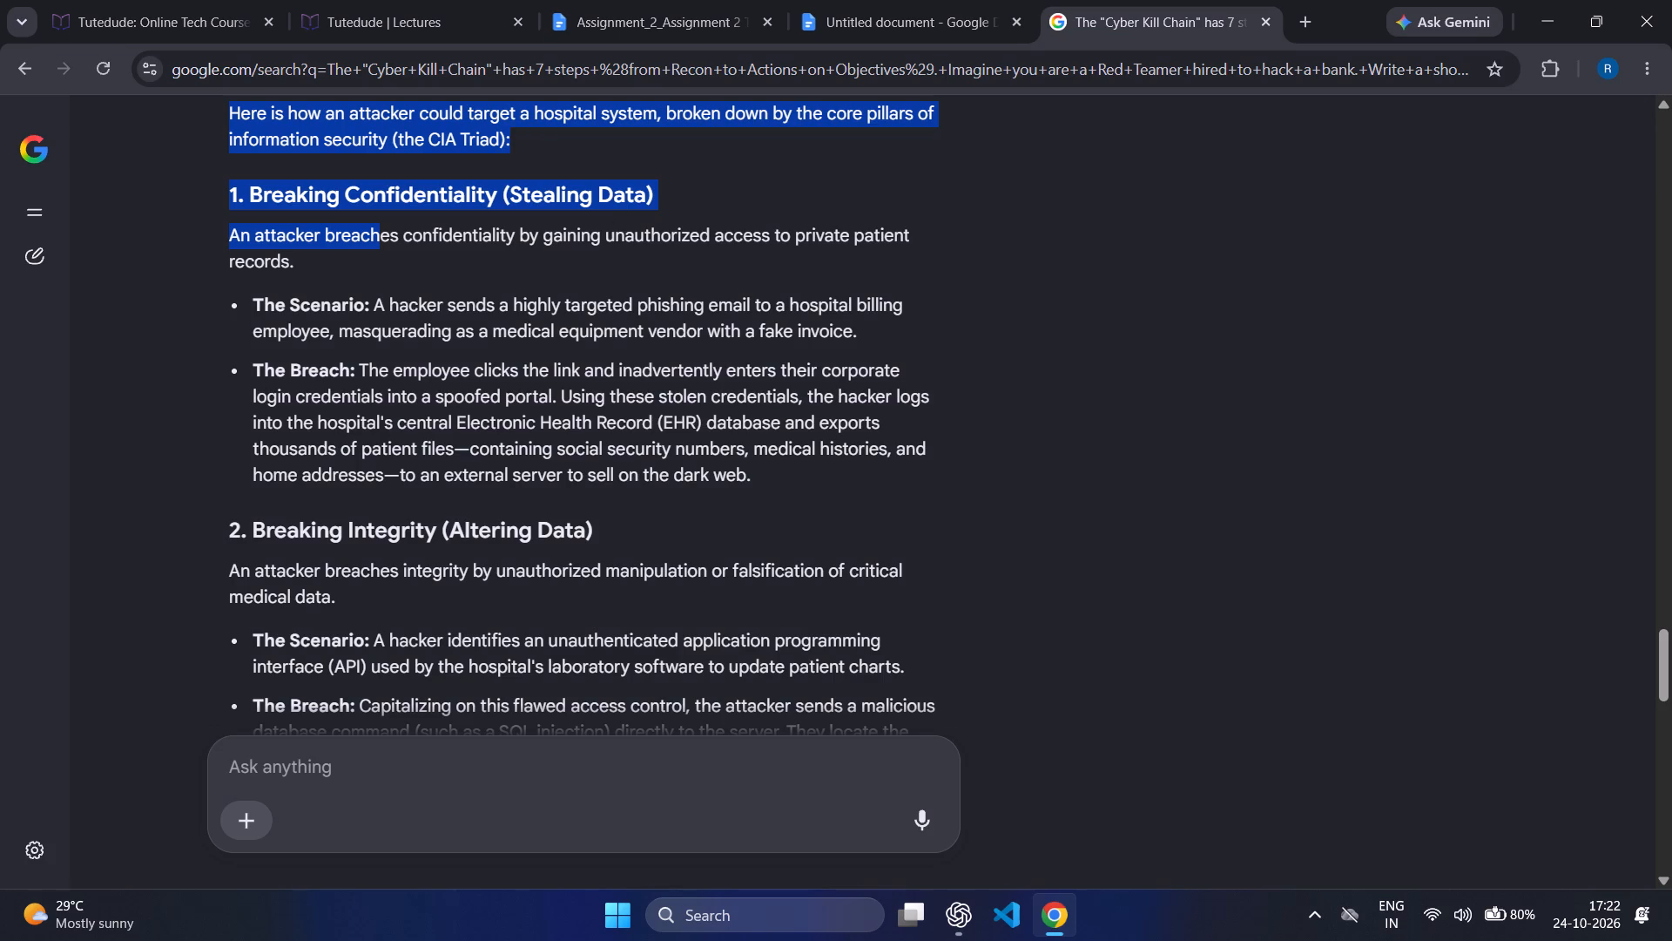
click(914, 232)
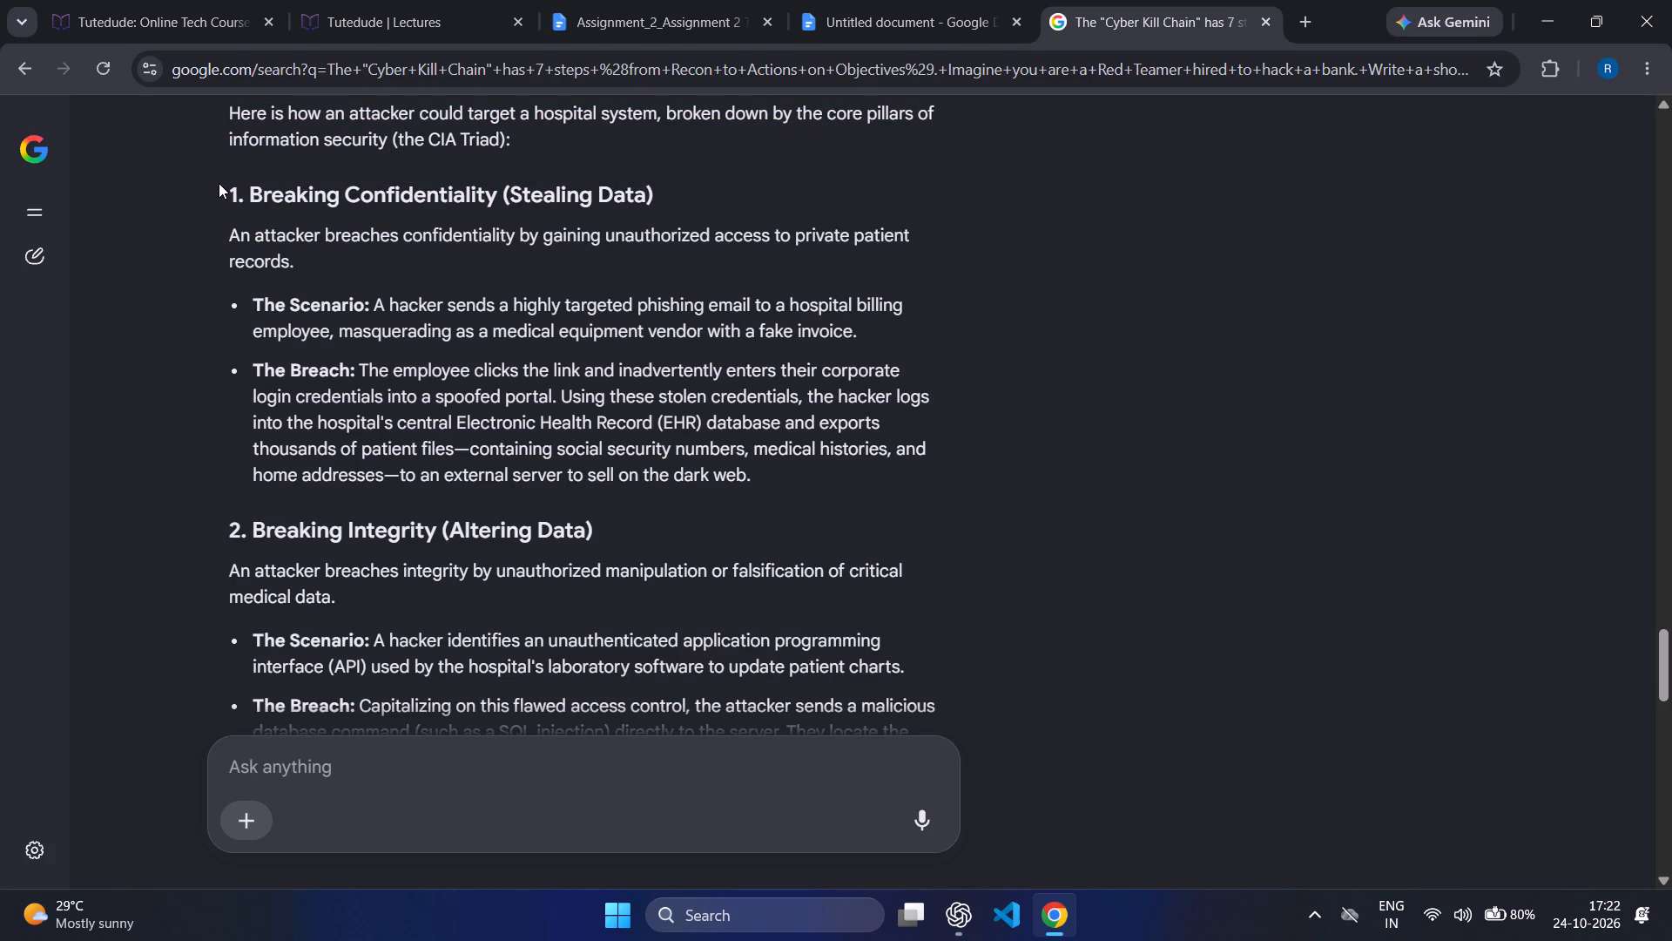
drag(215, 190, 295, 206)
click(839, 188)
Copy the AI answer from "Breaking Confidentiality (Stealing Data)" through the last Availability bullet and paste it below the write-up's Task 2 heading.
drag(246, 193, 725, 385)
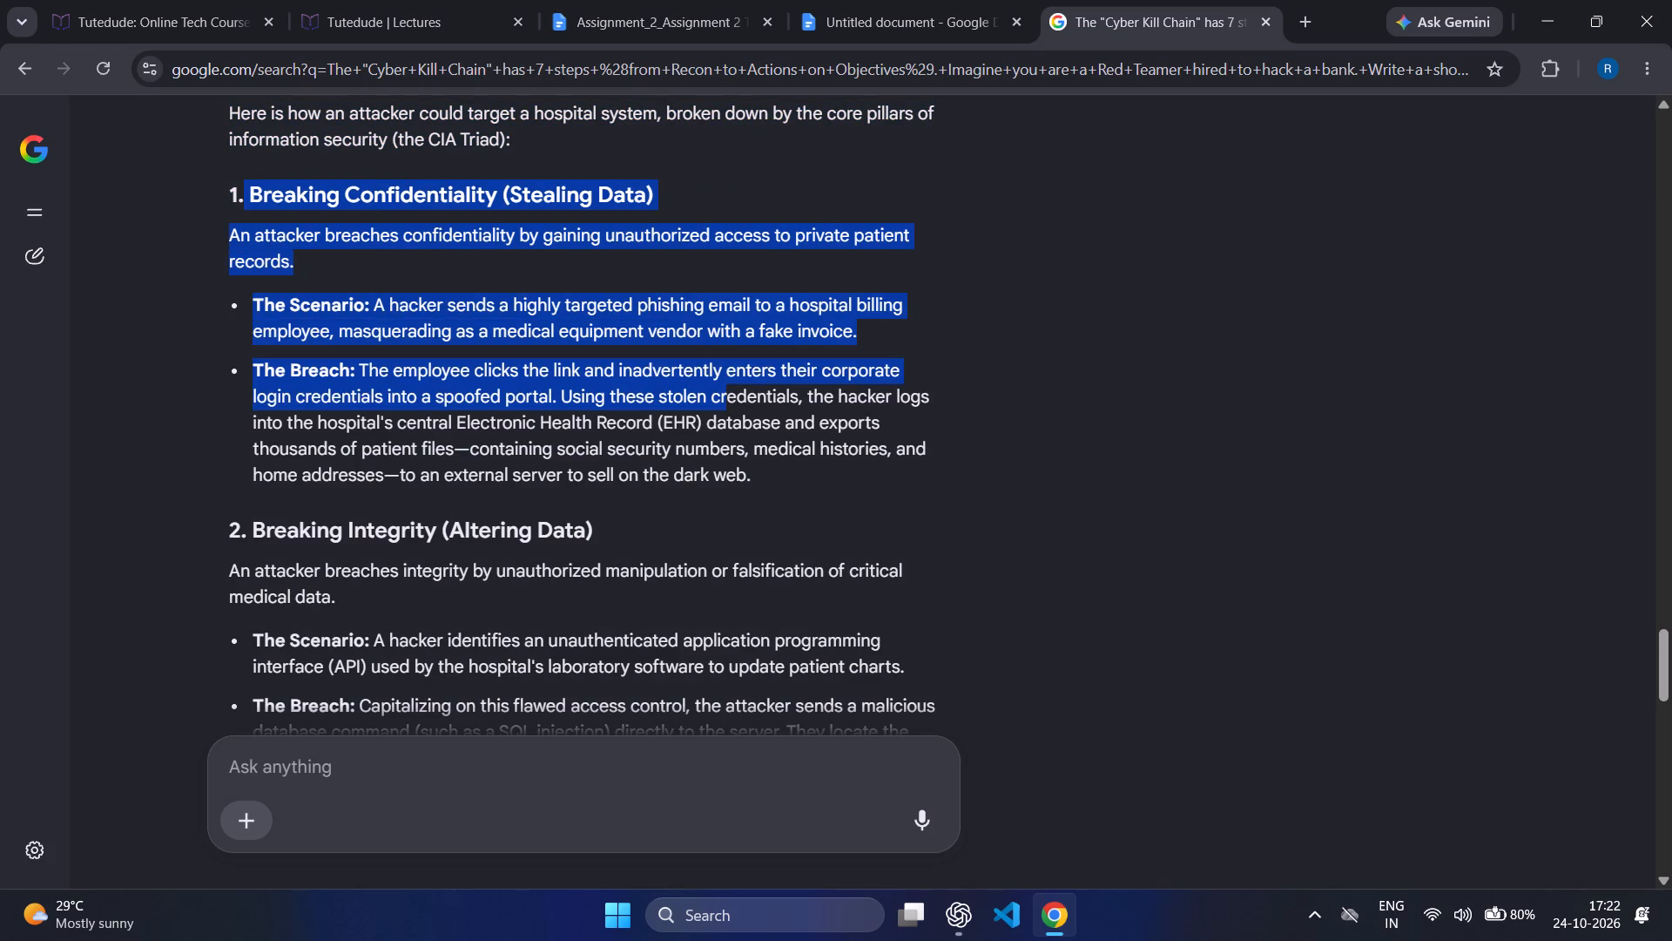
drag(725, 385, 900, 479)
scroll(873, 532, down, 2)
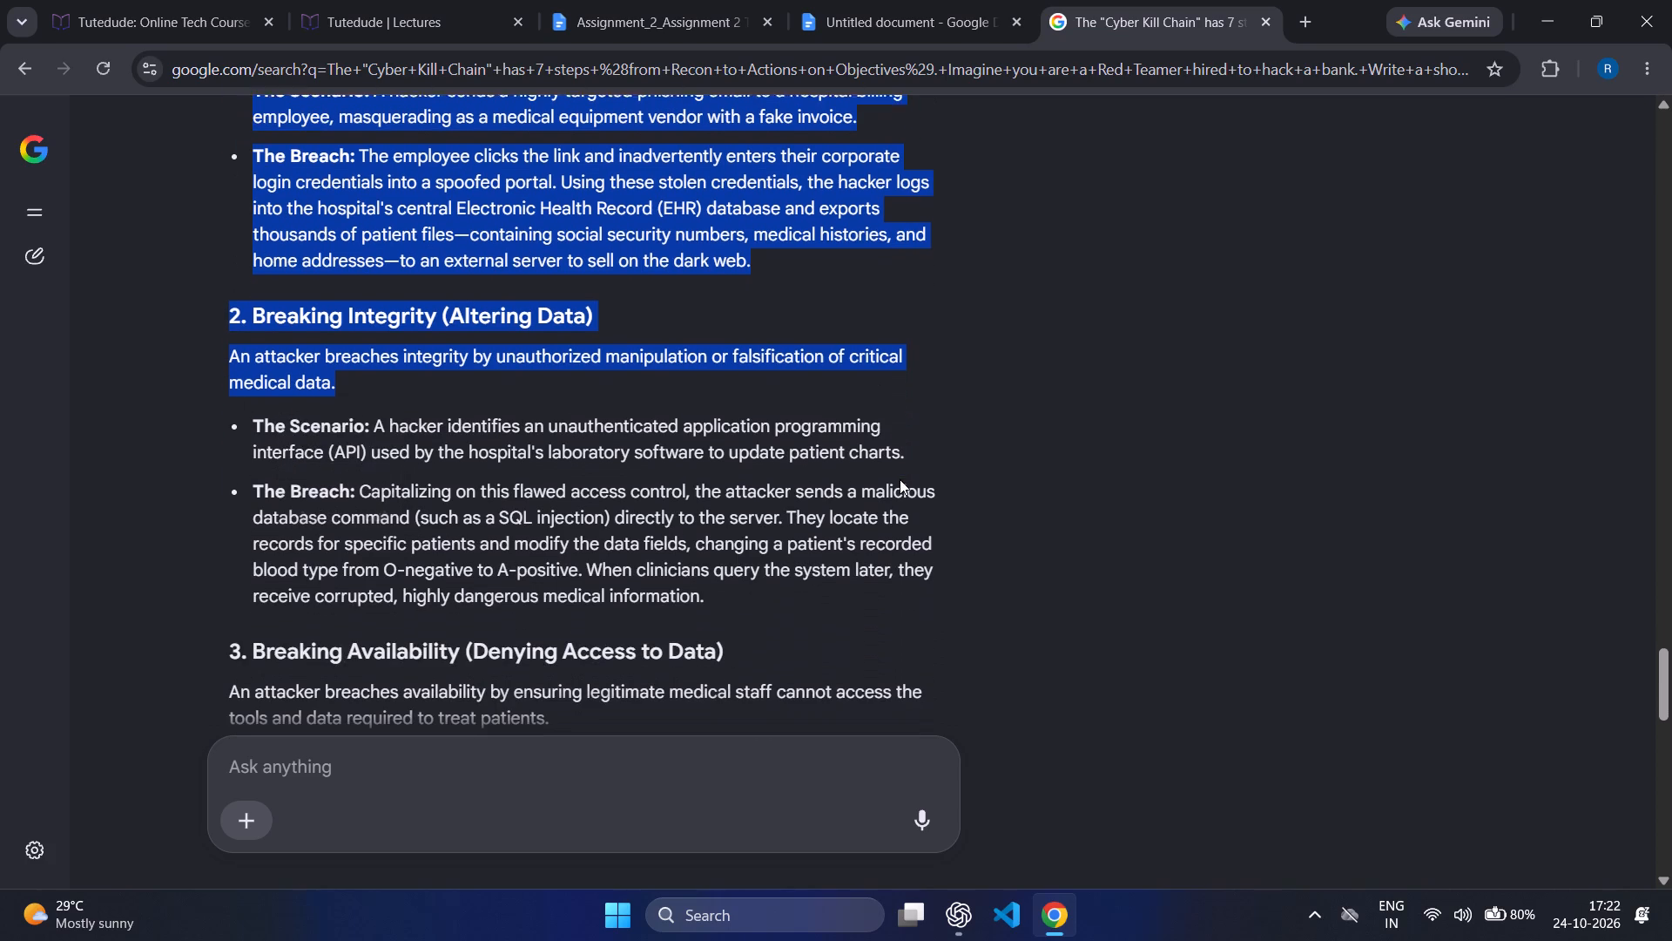
drag(900, 479, 908, 535)
scroll(906, 521, down, 1)
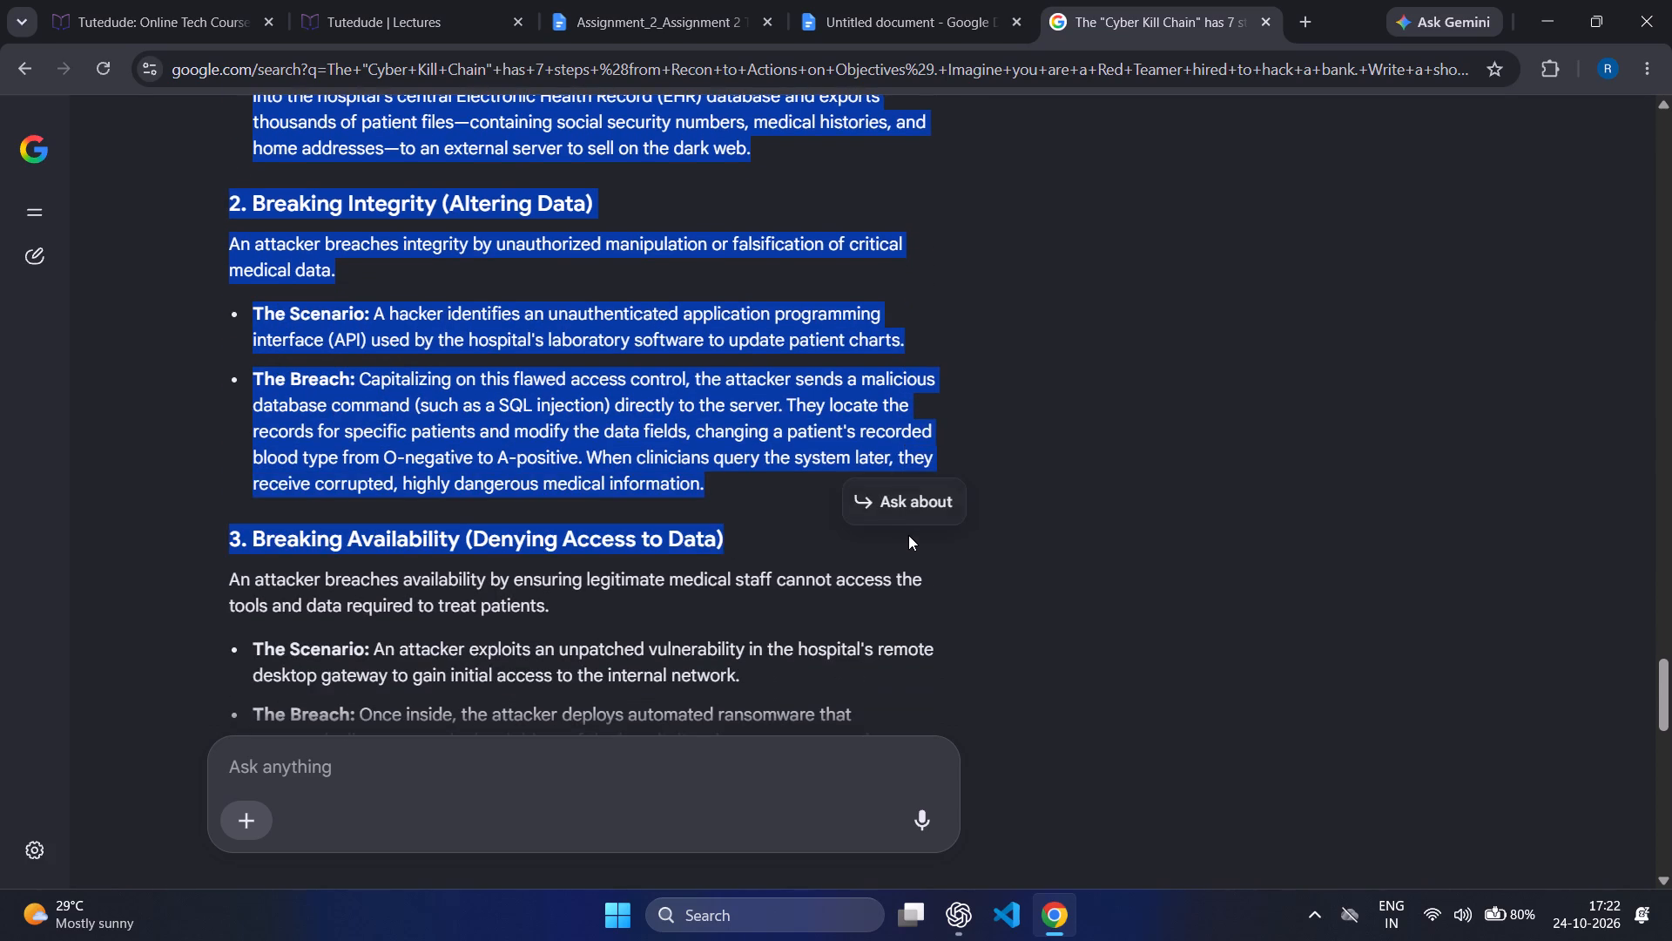
drag(908, 535, 915, 556)
scroll(909, 539, down, 2)
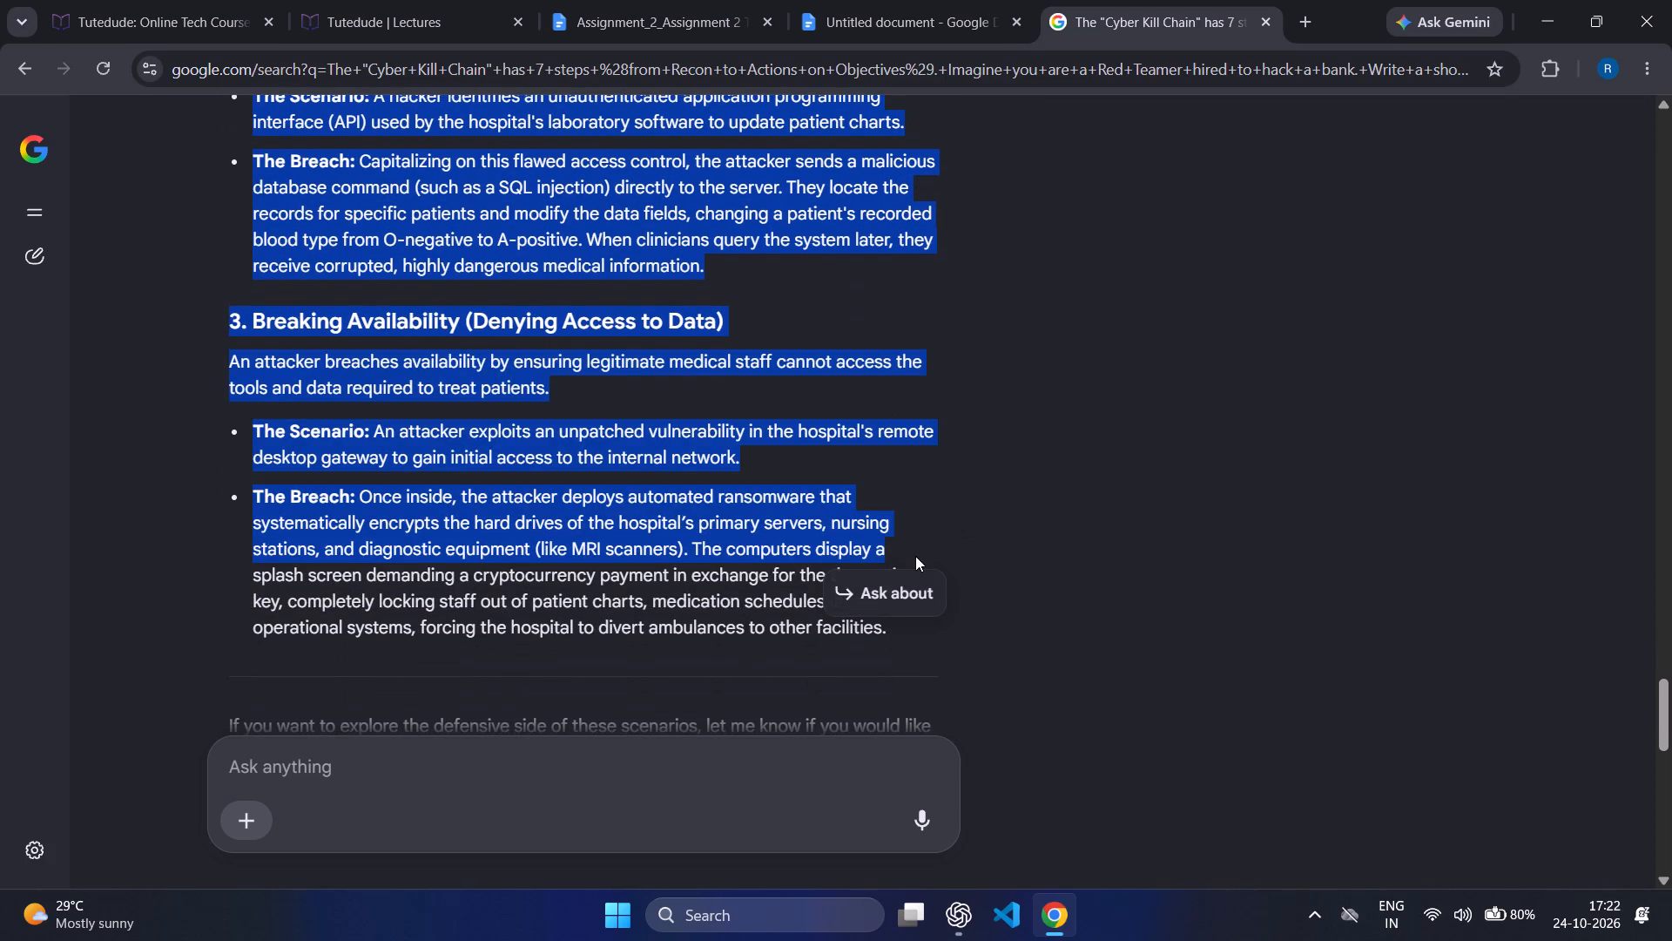
drag(915, 556, 871, 654)
right_click(870, 653)
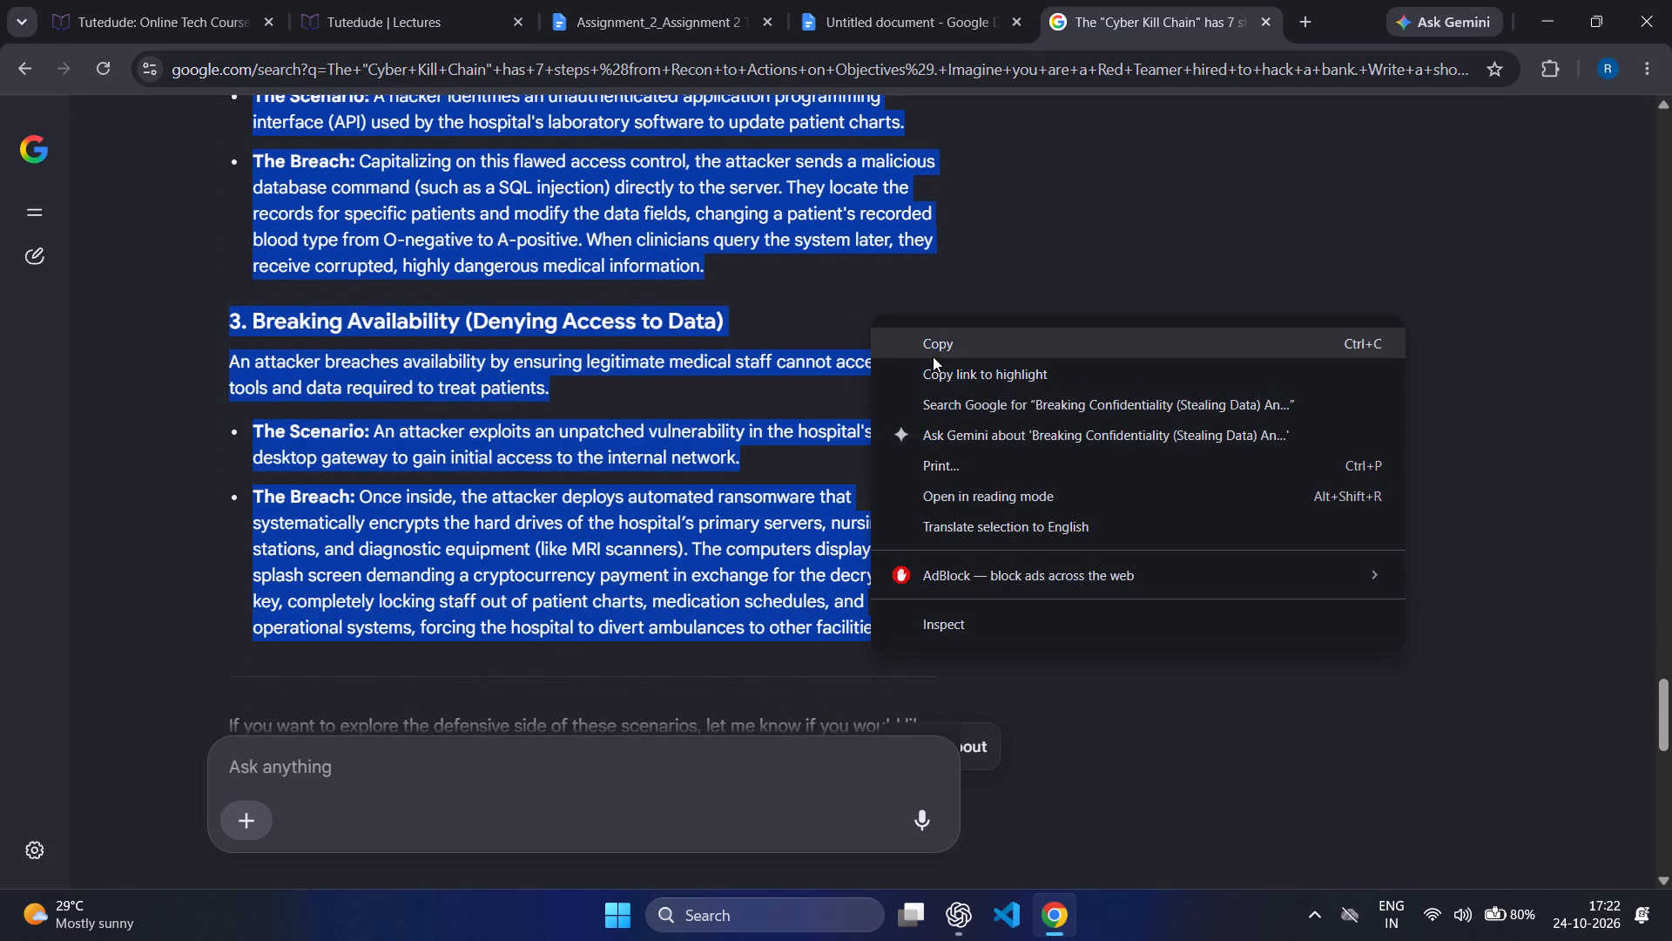
click(933, 356)
click(868, 35)
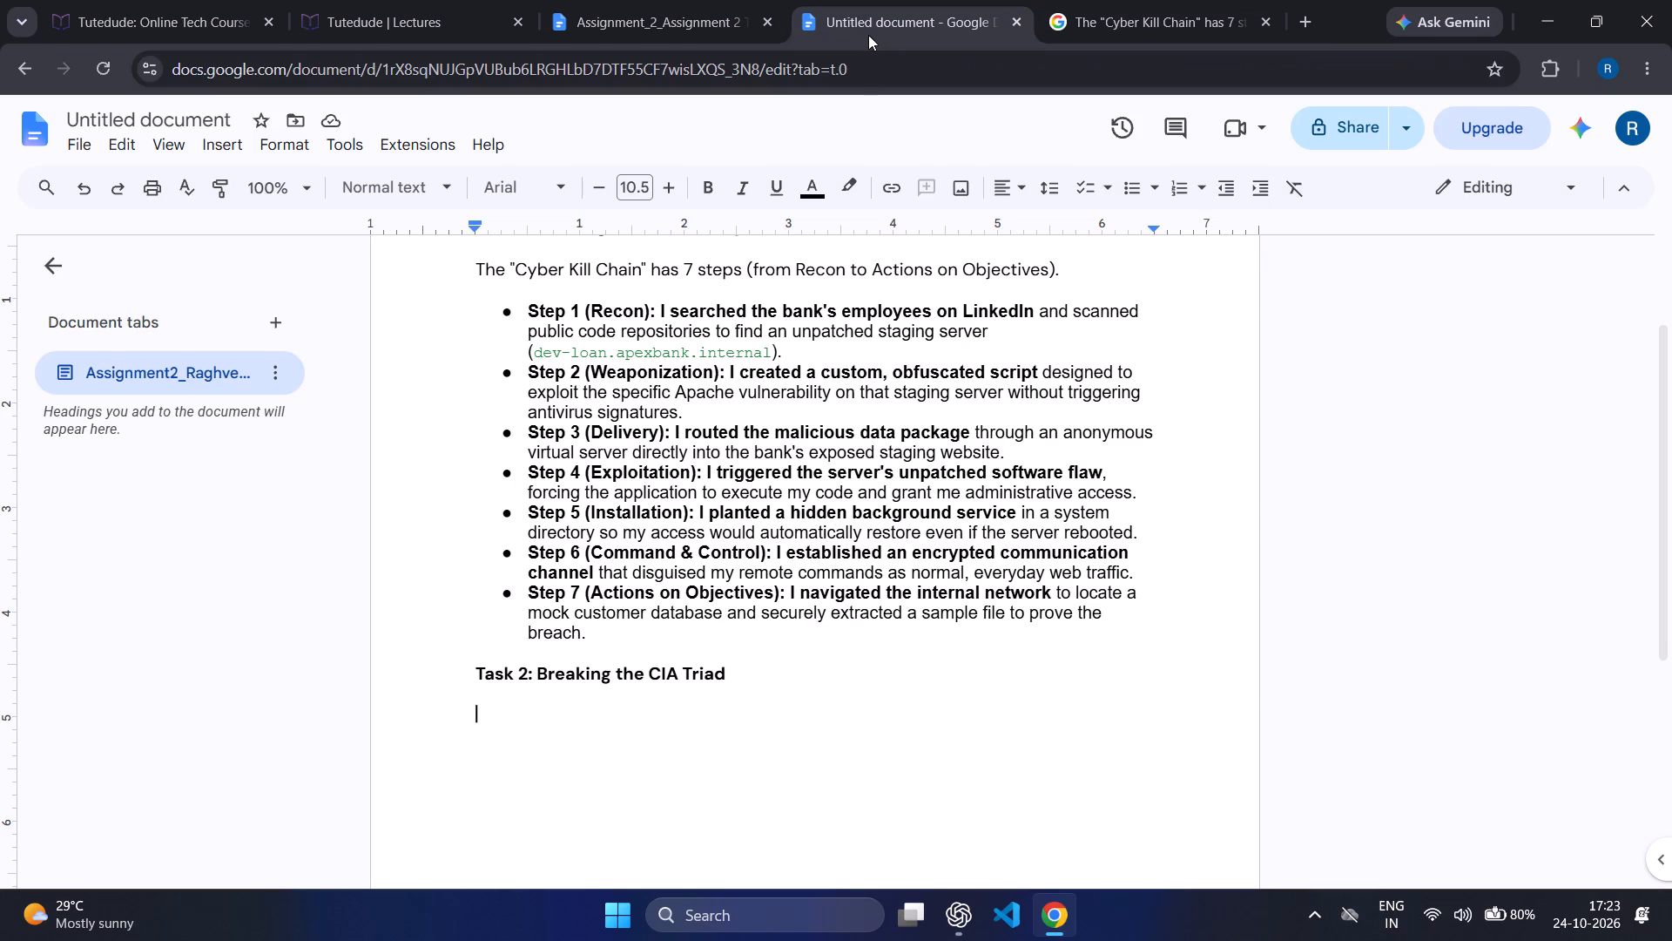
click(501, 720)
right_click(501, 719)
click(597, 423)
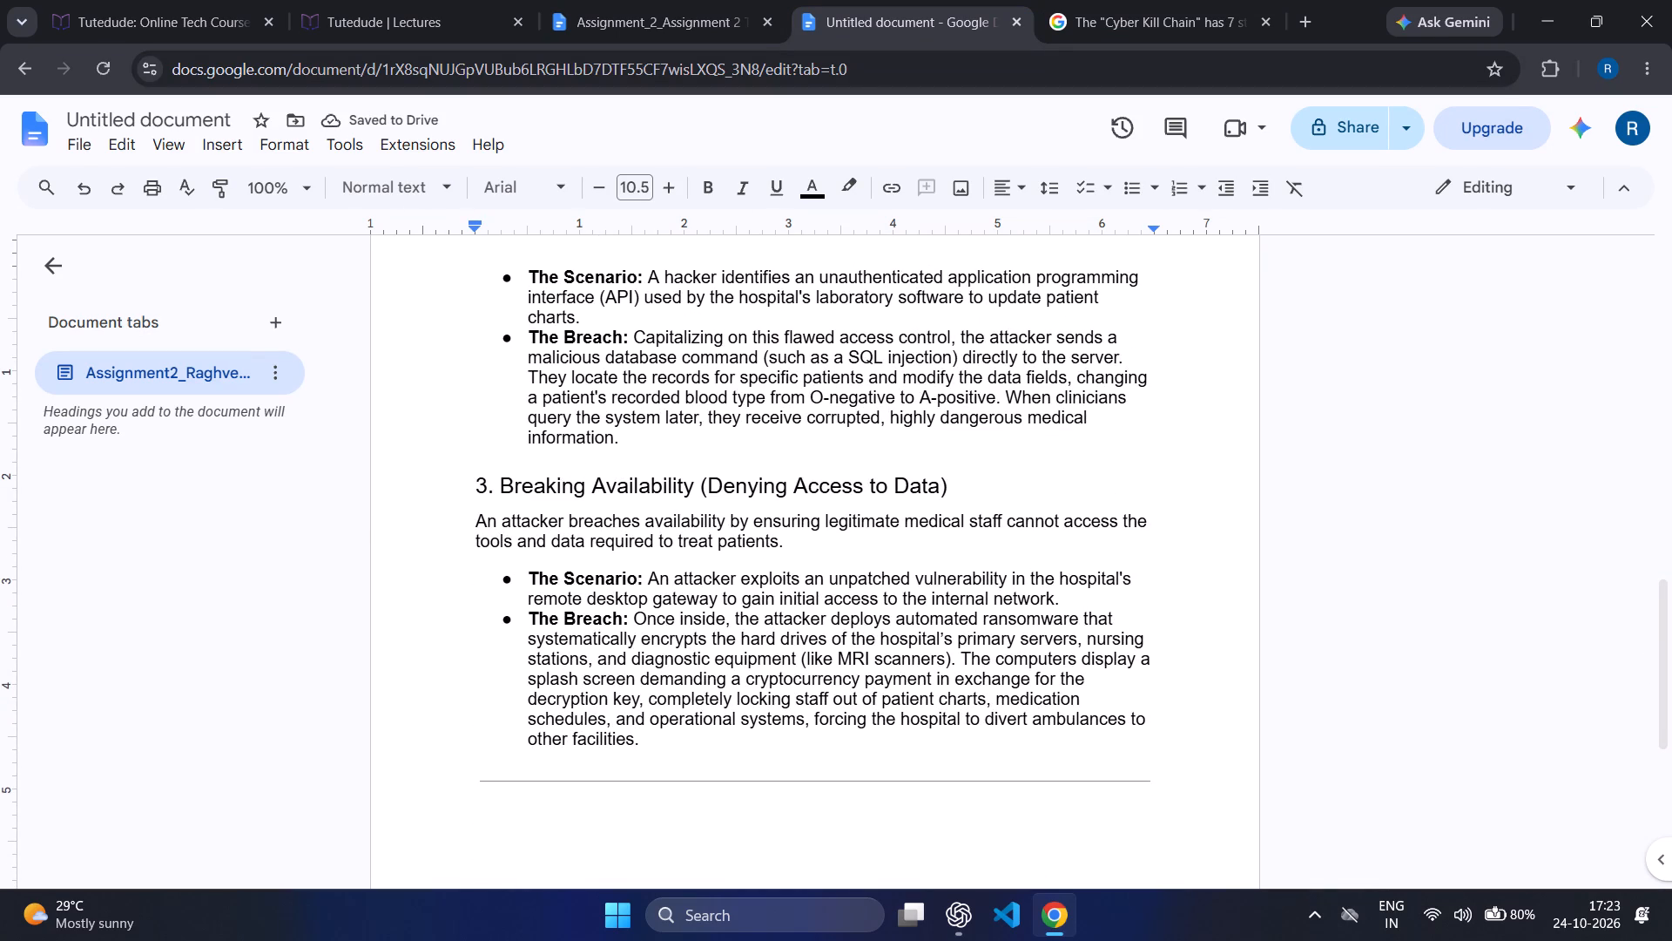
Copy the brief's question "Explain how a hacker could break Availability (shutting down the hospital's computers using Ransomware)." and paste it at the write-up's end.
scroll(615, 550, down, 3)
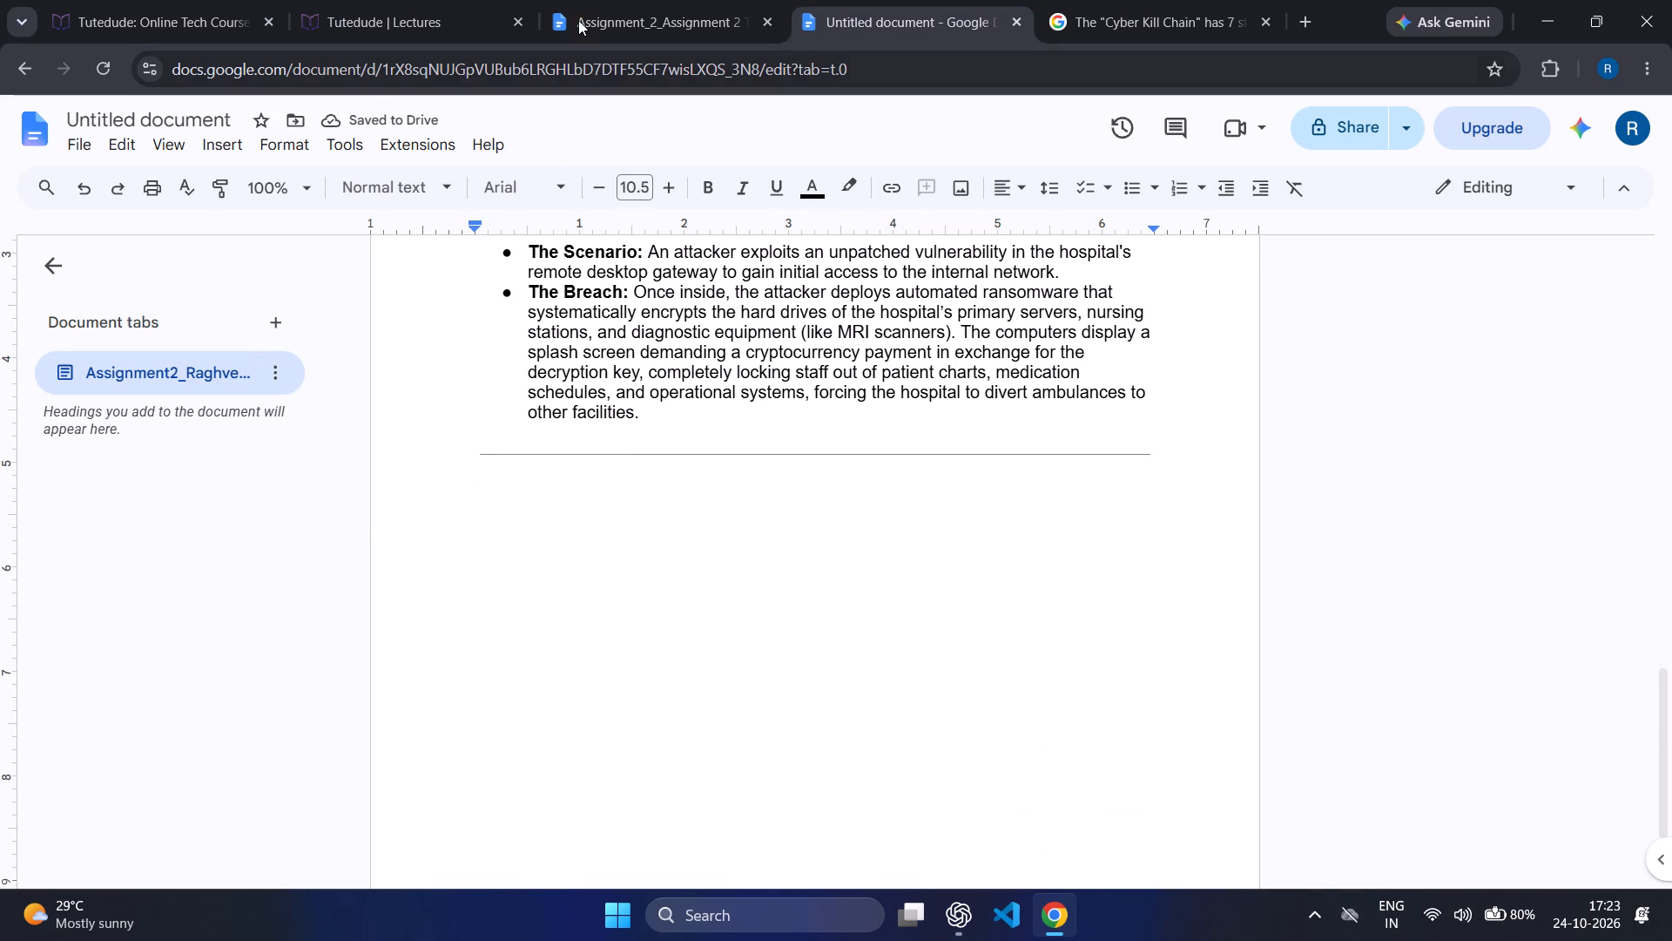
click(570, 11)
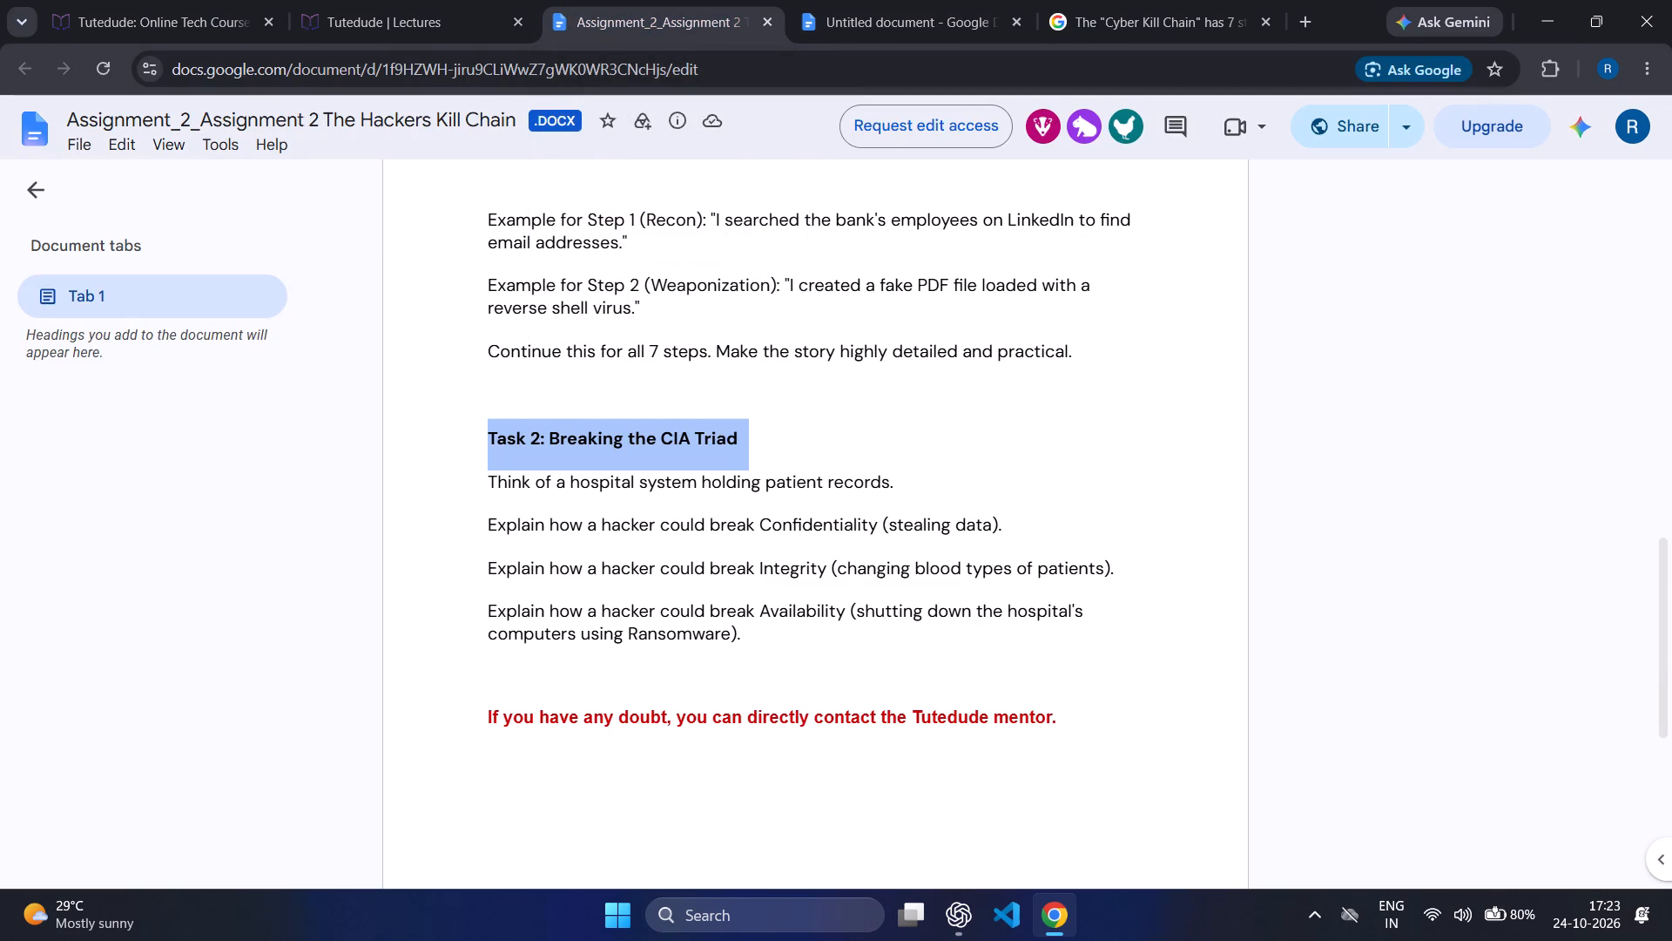
drag(474, 603, 837, 625)
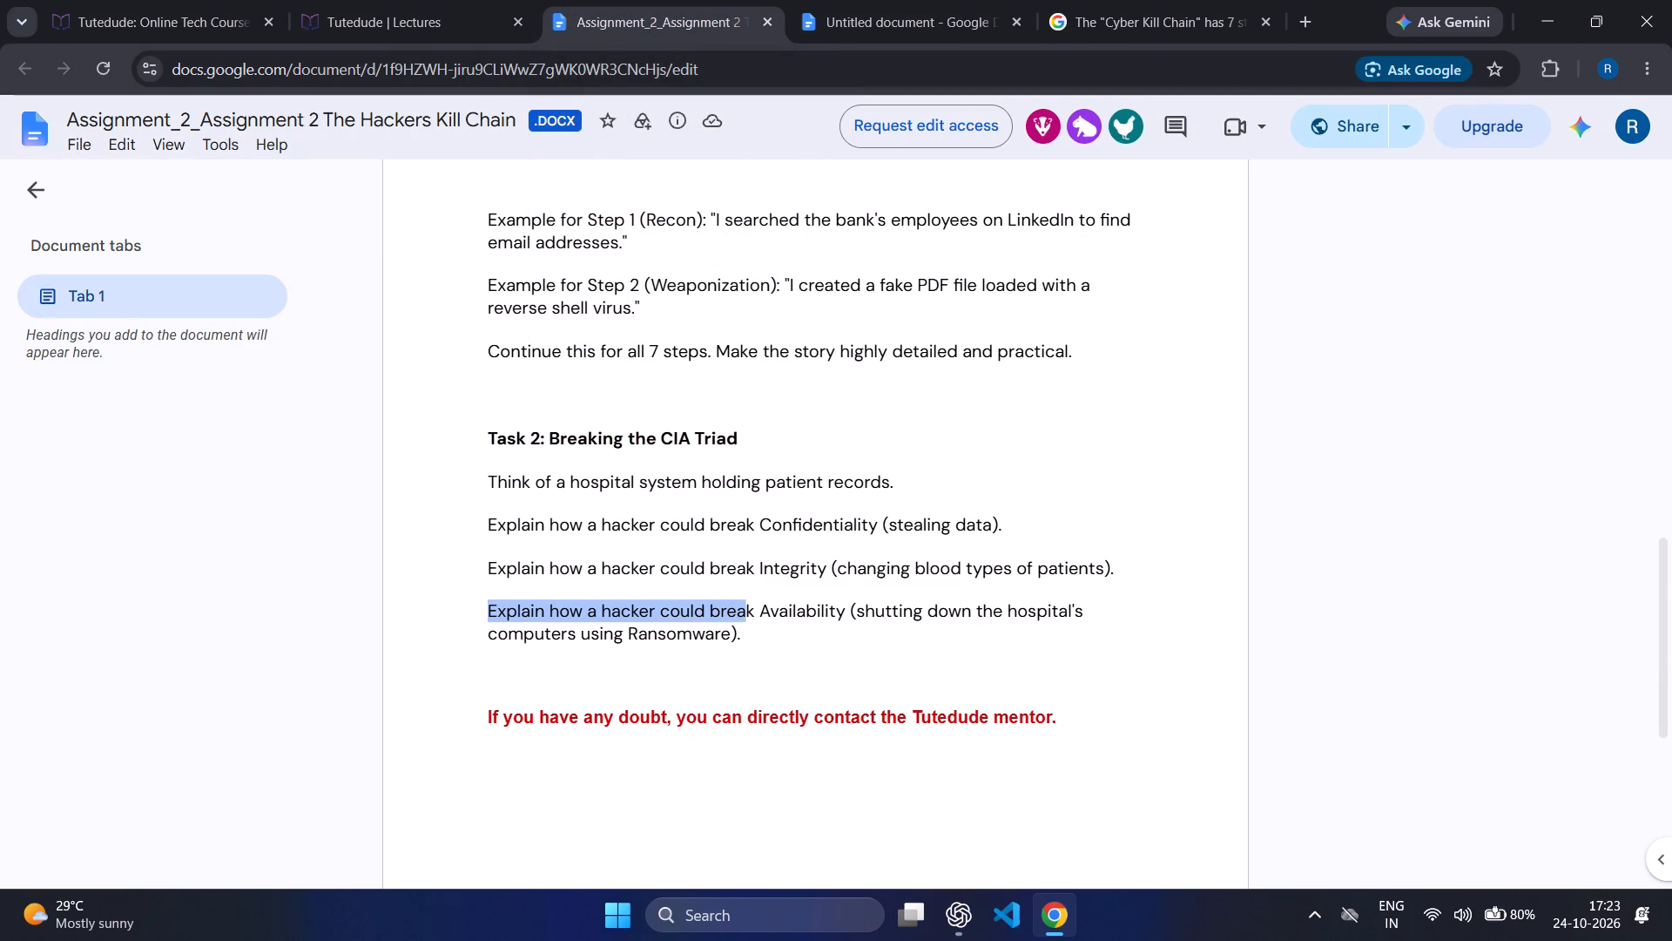
drag(837, 625, 885, 625)
right_click(885, 625)
click(900, 646)
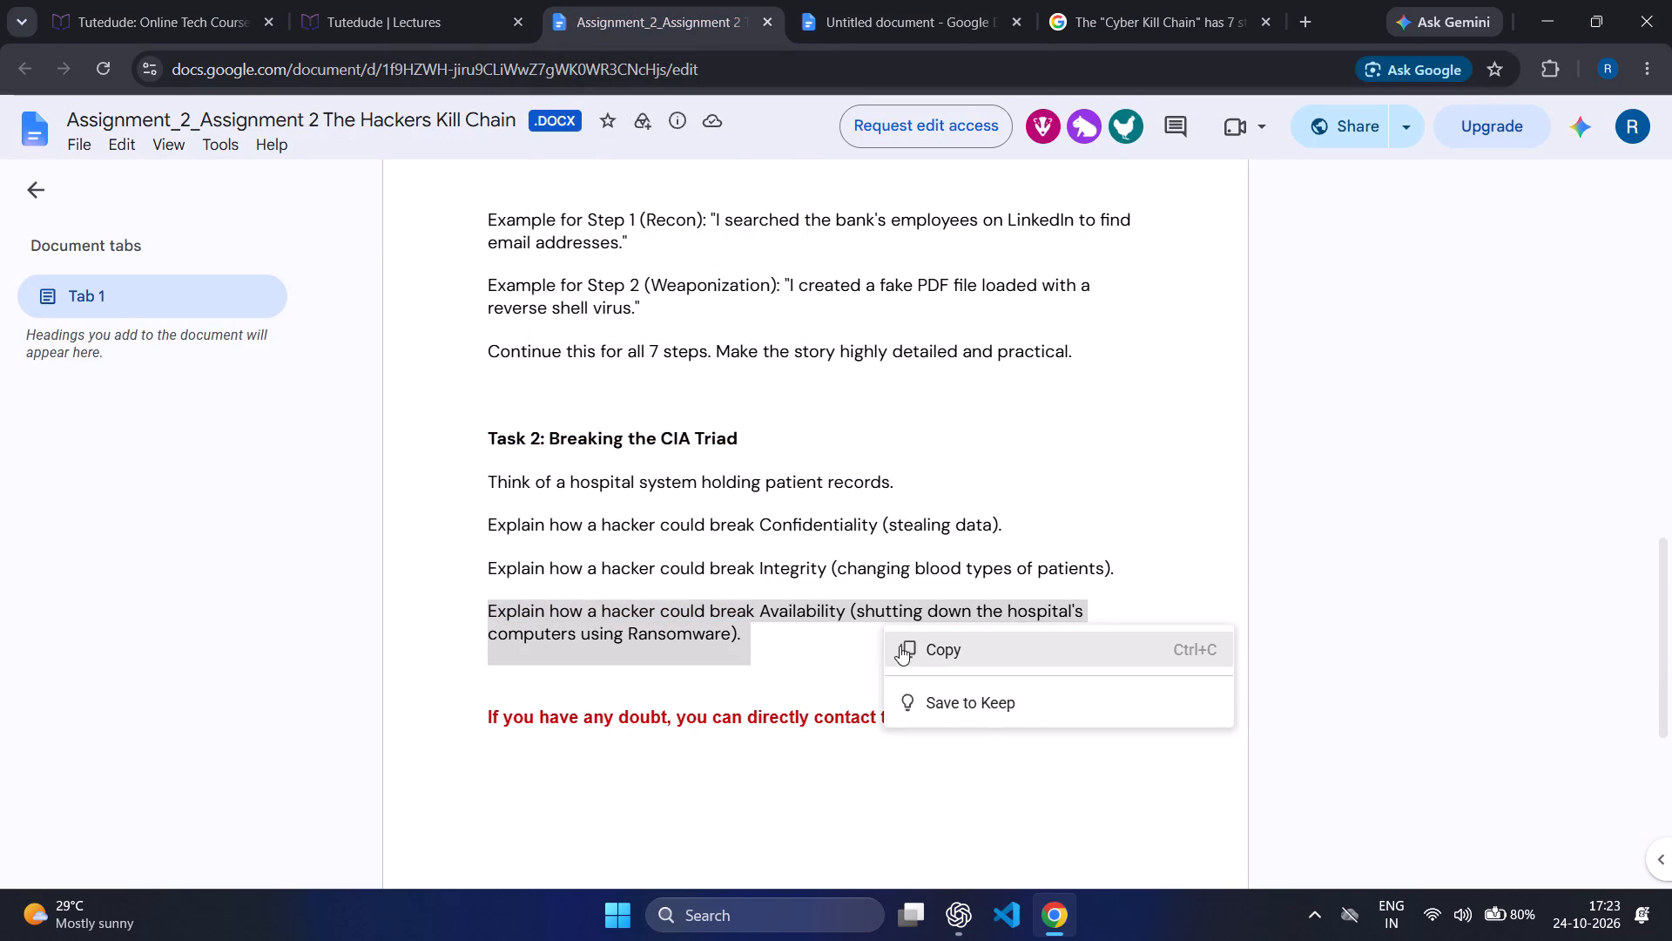
click(849, 33)
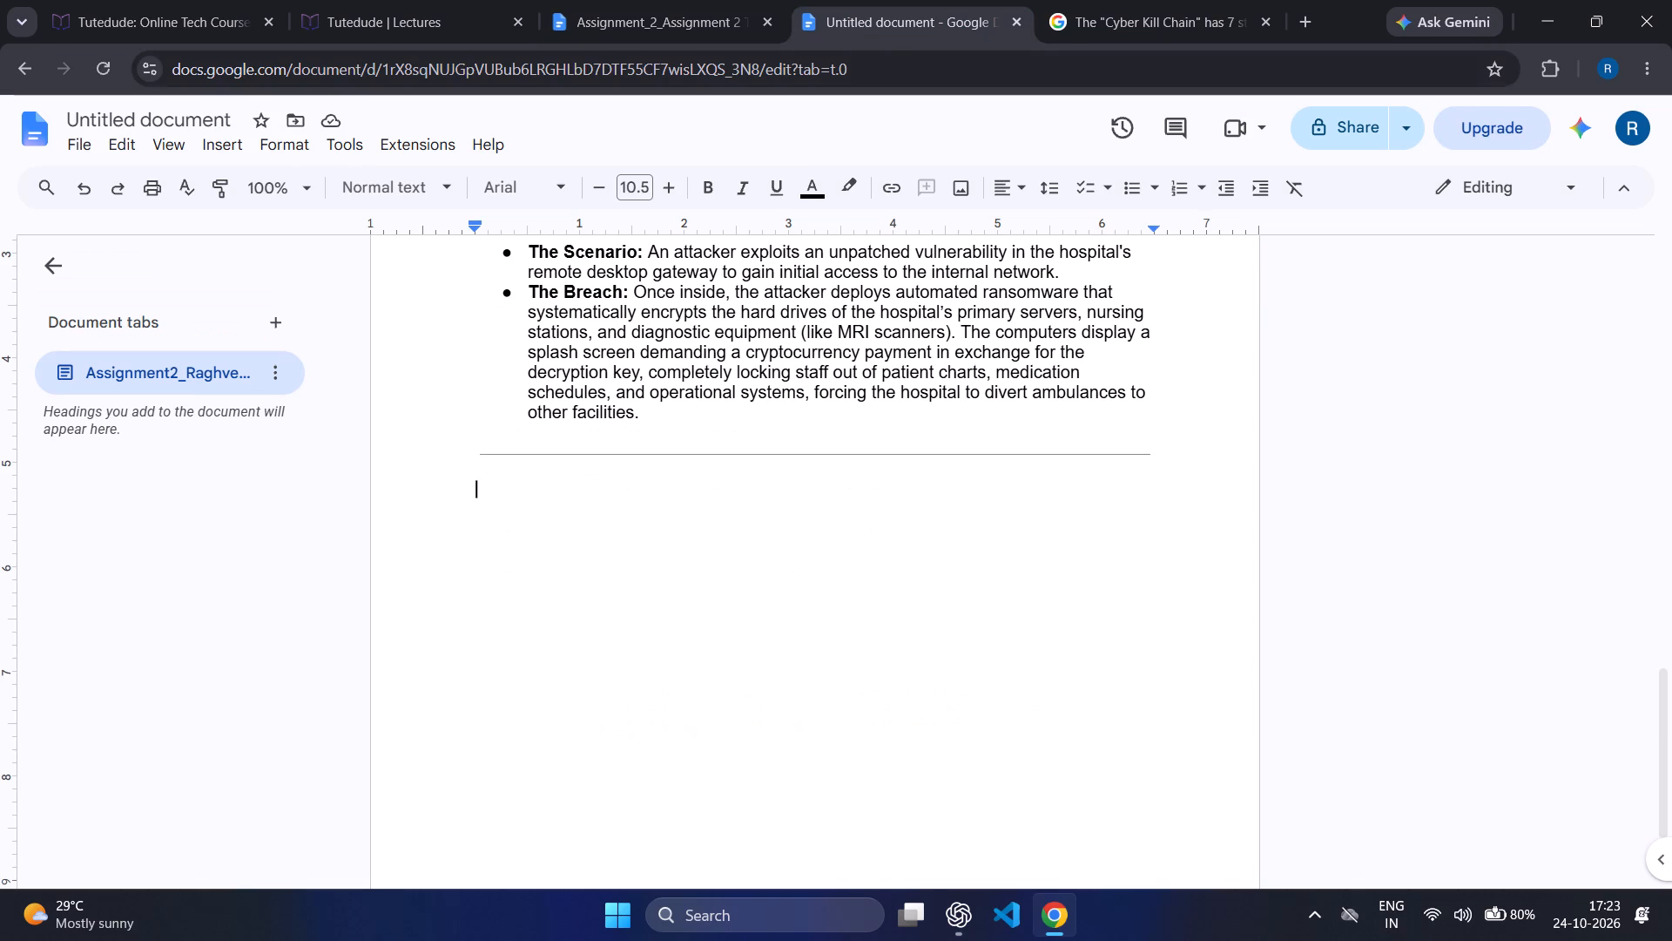
right_click(500, 507)
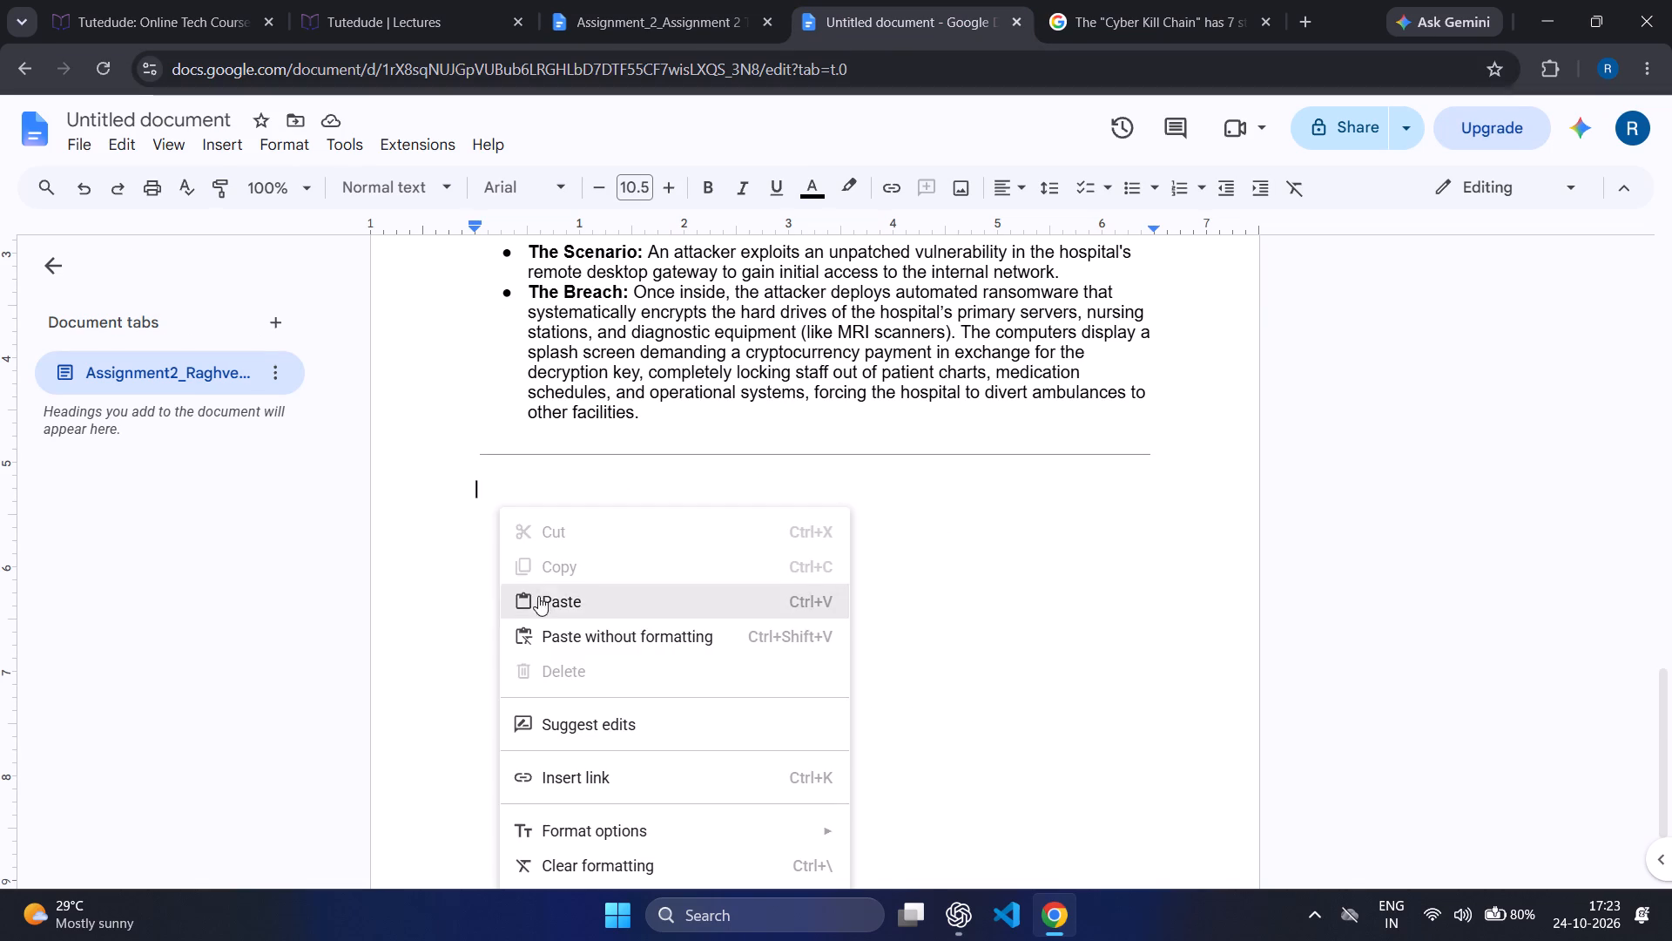
click(538, 596)
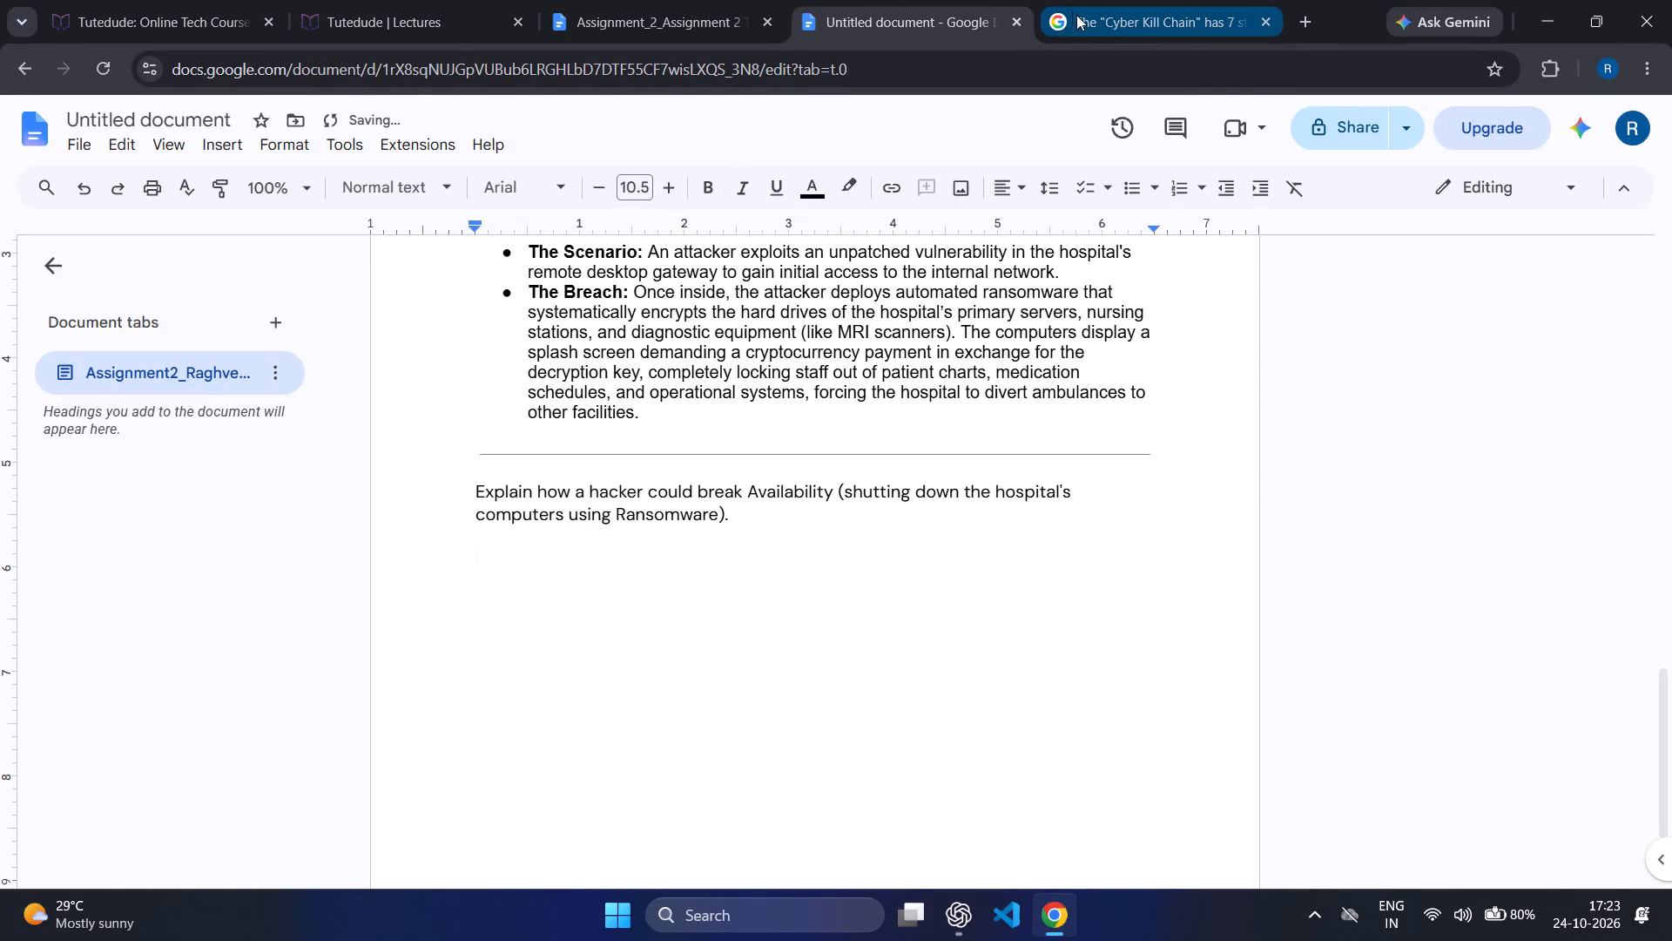
Locate the step-by-step "Breaking Availability (Shutting Down Computers via Ransomware)" answer in the Google AI conversation.
click(1076, 15)
scroll(704, 417, down, 7)
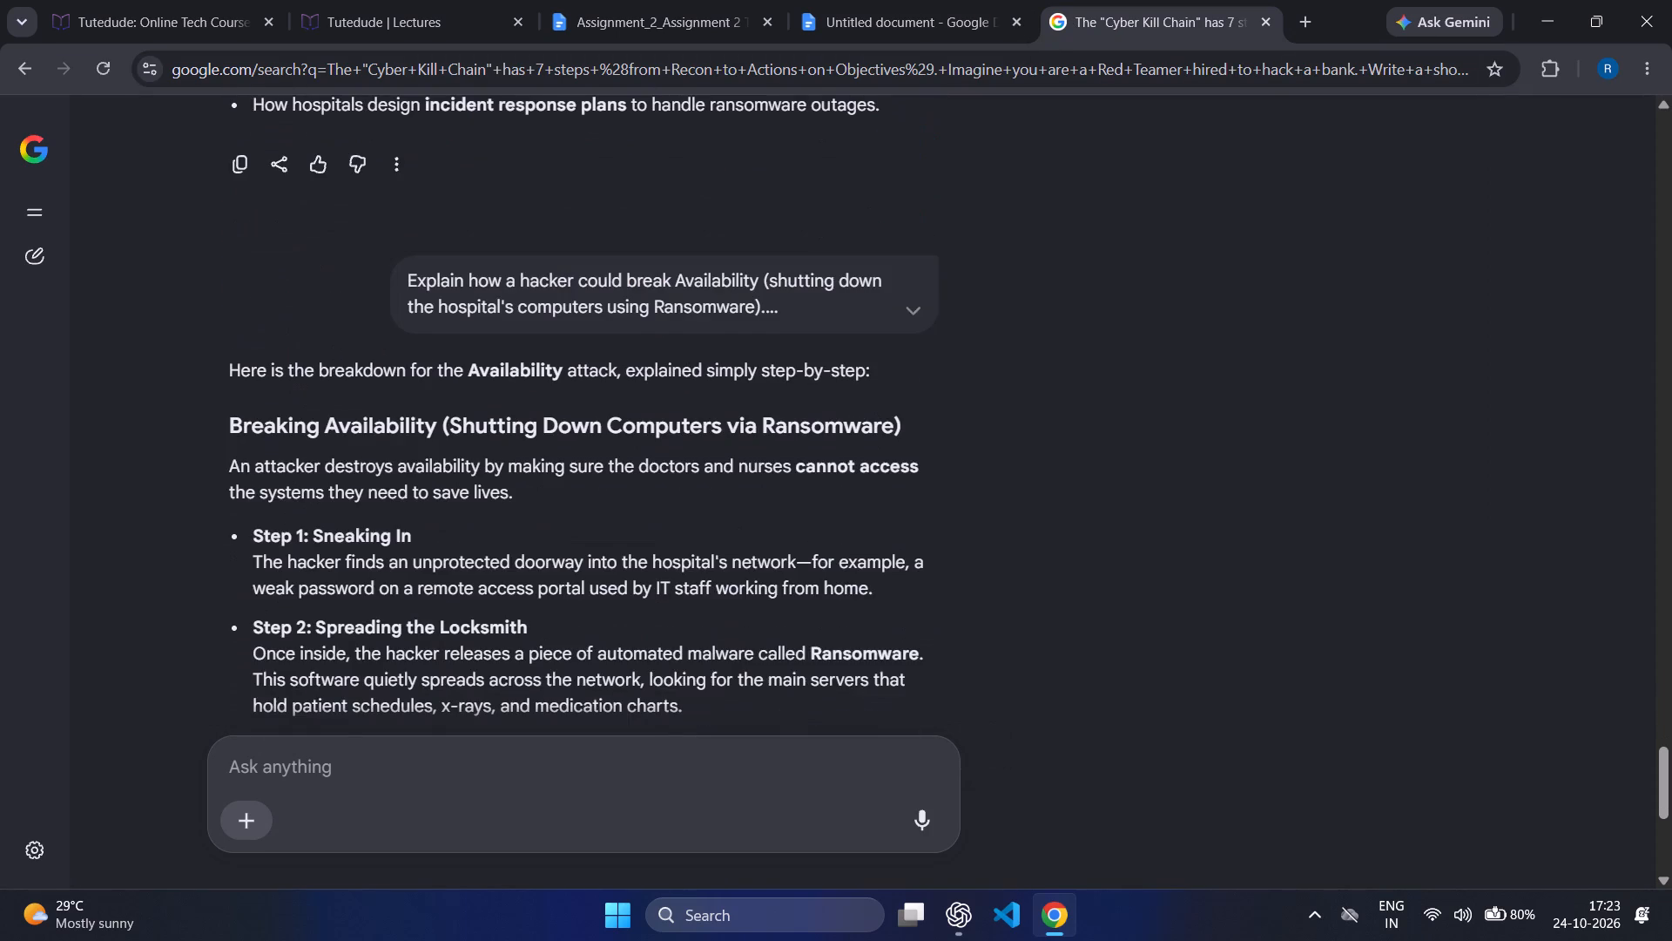
scroll(703, 416, down, 3)
scroll(703, 415, up, 1)
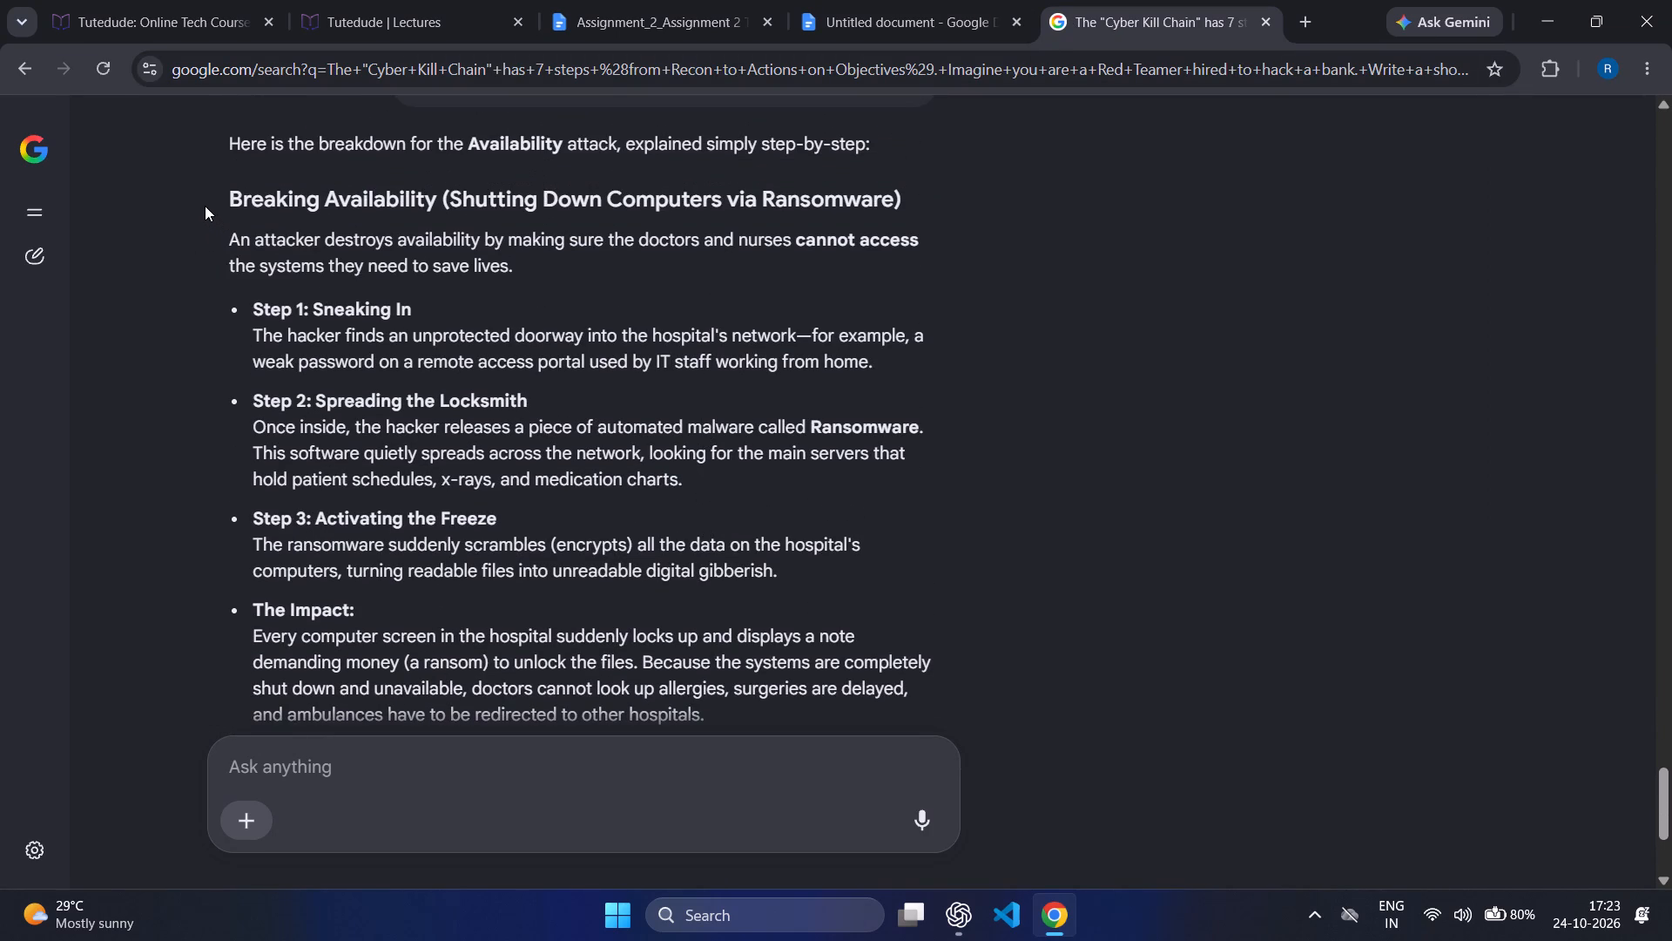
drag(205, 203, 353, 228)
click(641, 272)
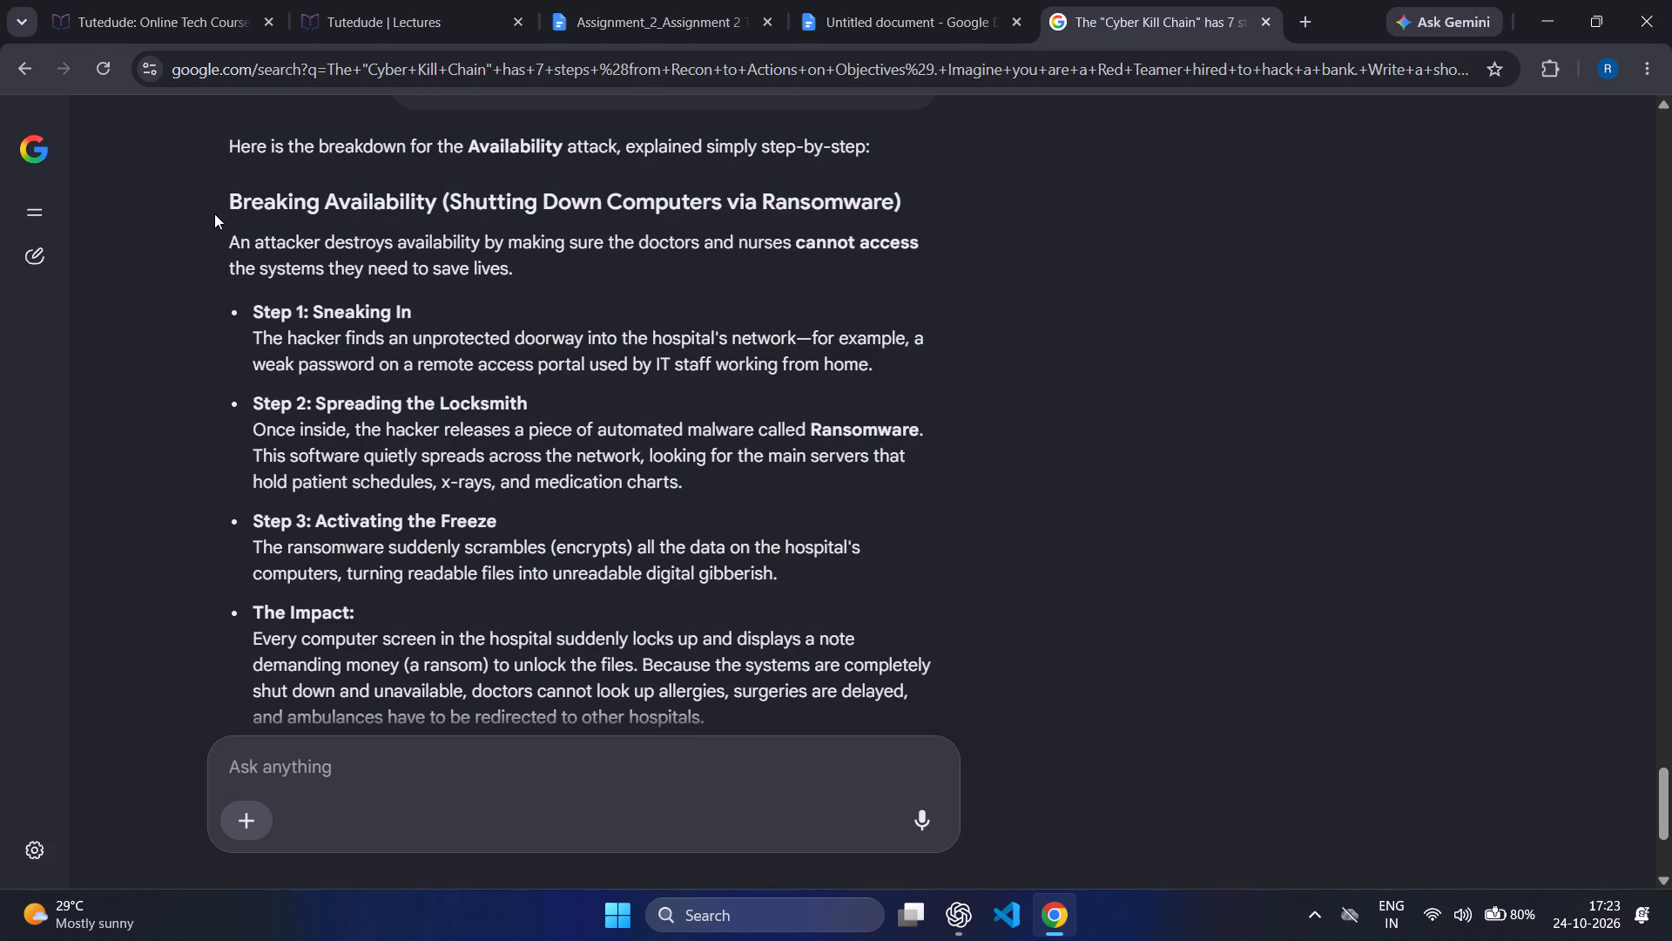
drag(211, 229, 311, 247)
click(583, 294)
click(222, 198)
Copy the AI's "Breaking Availability" answer from its heading through The Impact bullet and paste it below the Availability question in the write-up.
drag(225, 201, 522, 291)
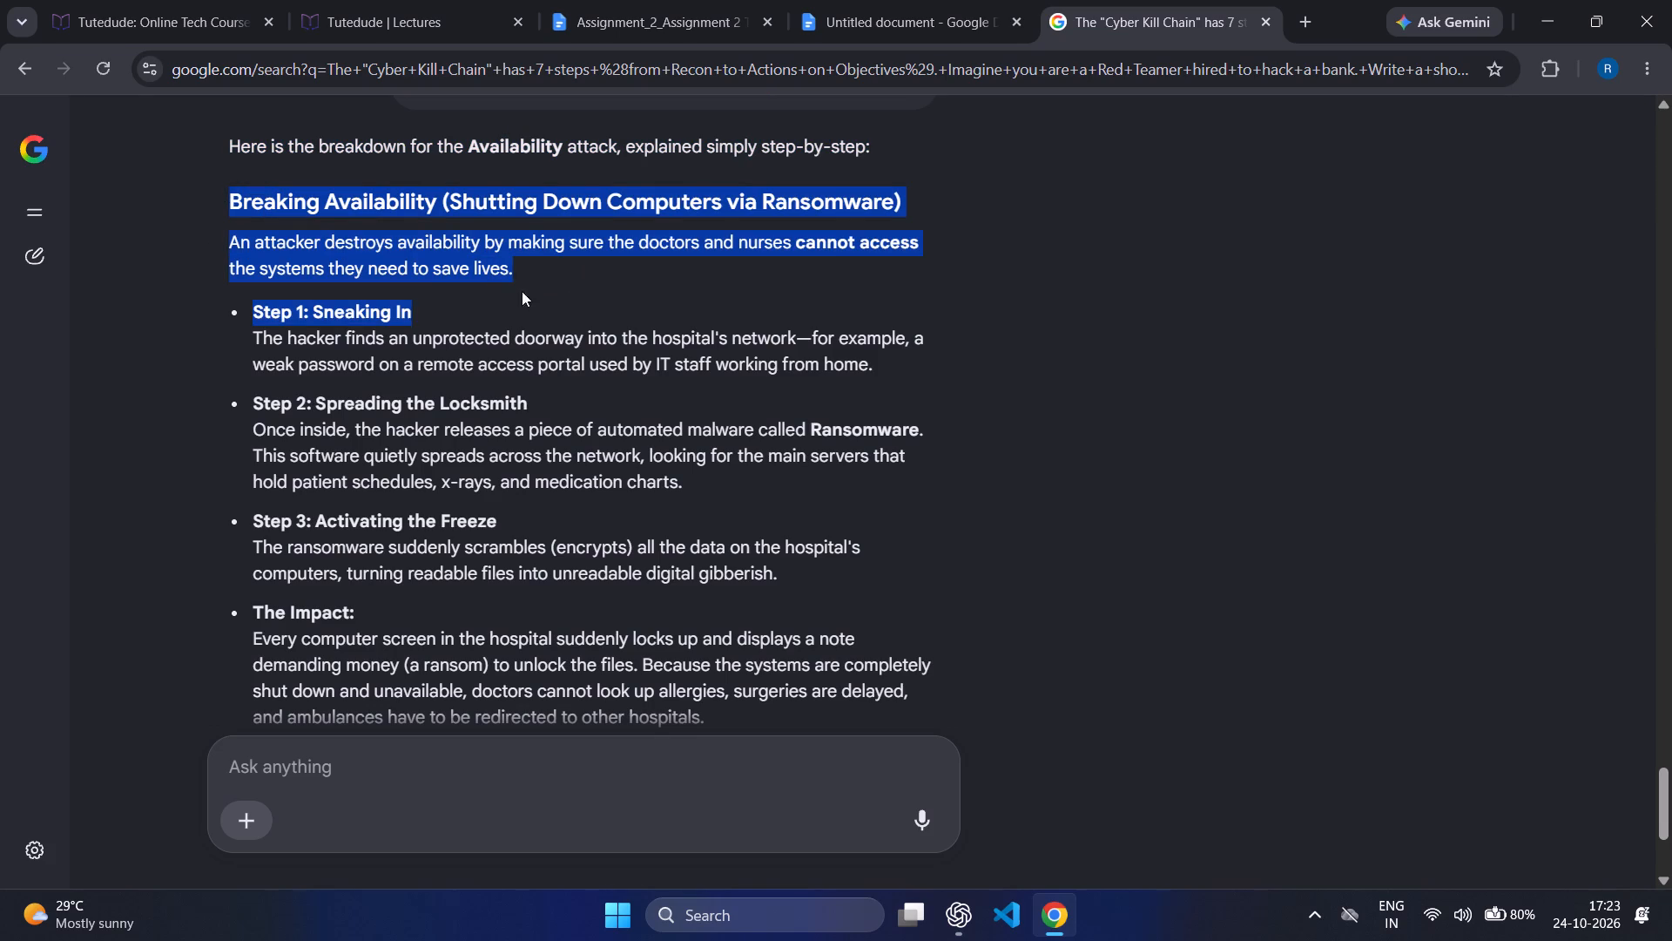
drag(522, 291, 808, 577)
scroll(771, 553, down, 1)
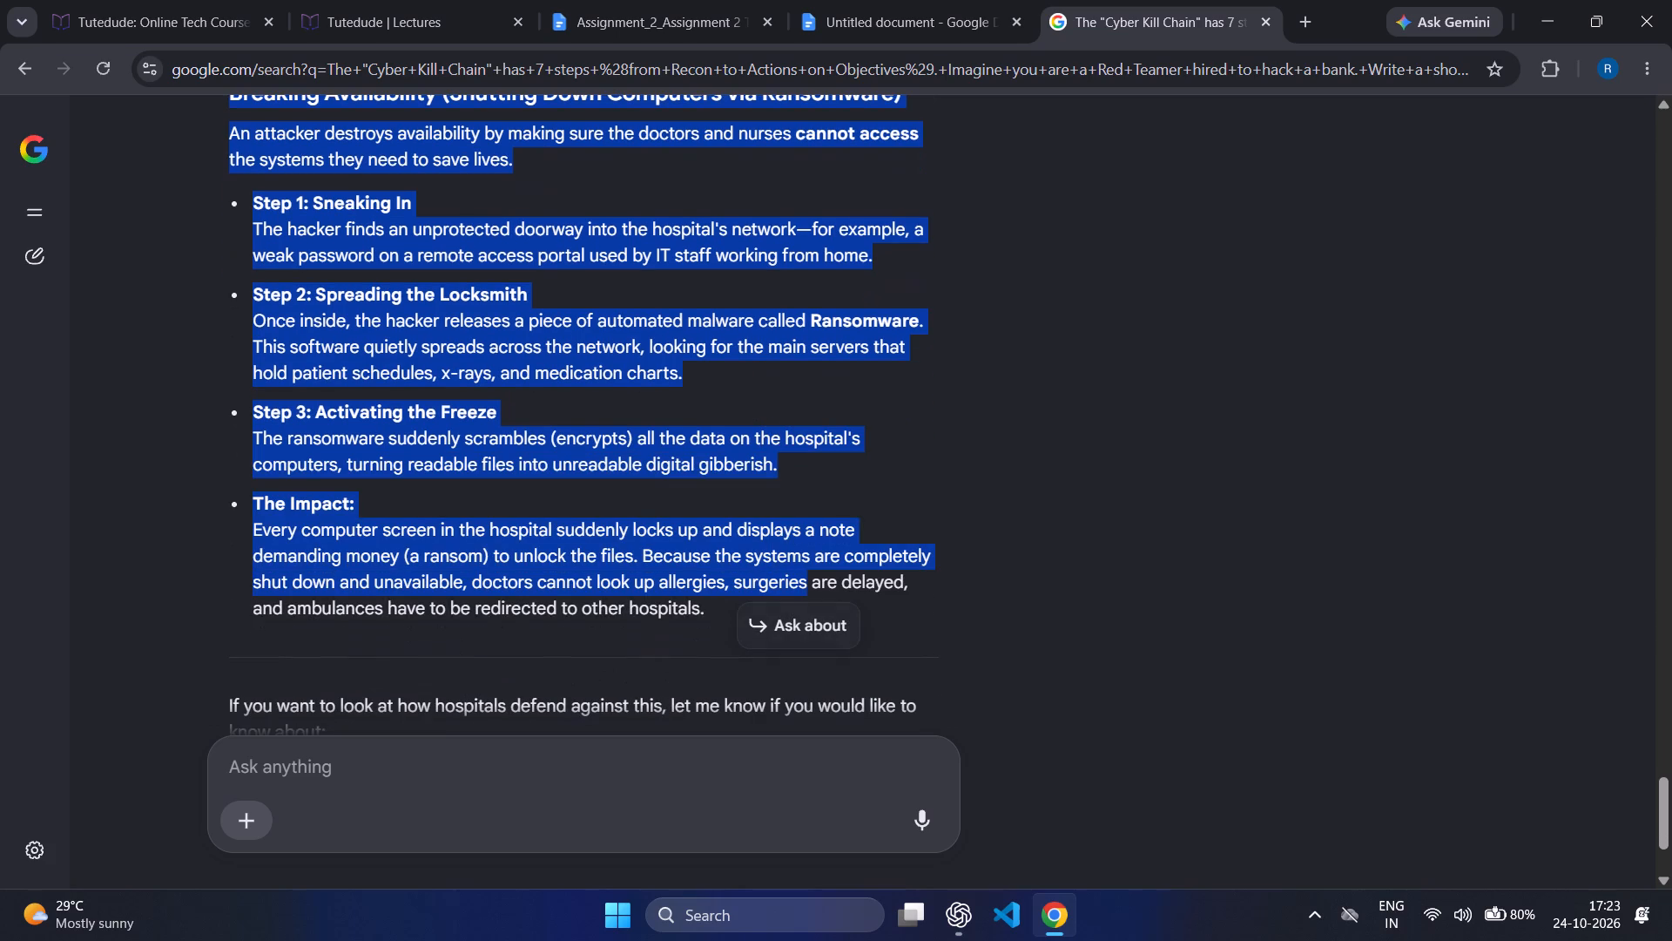
drag(808, 577, 826, 599)
right_click(826, 599)
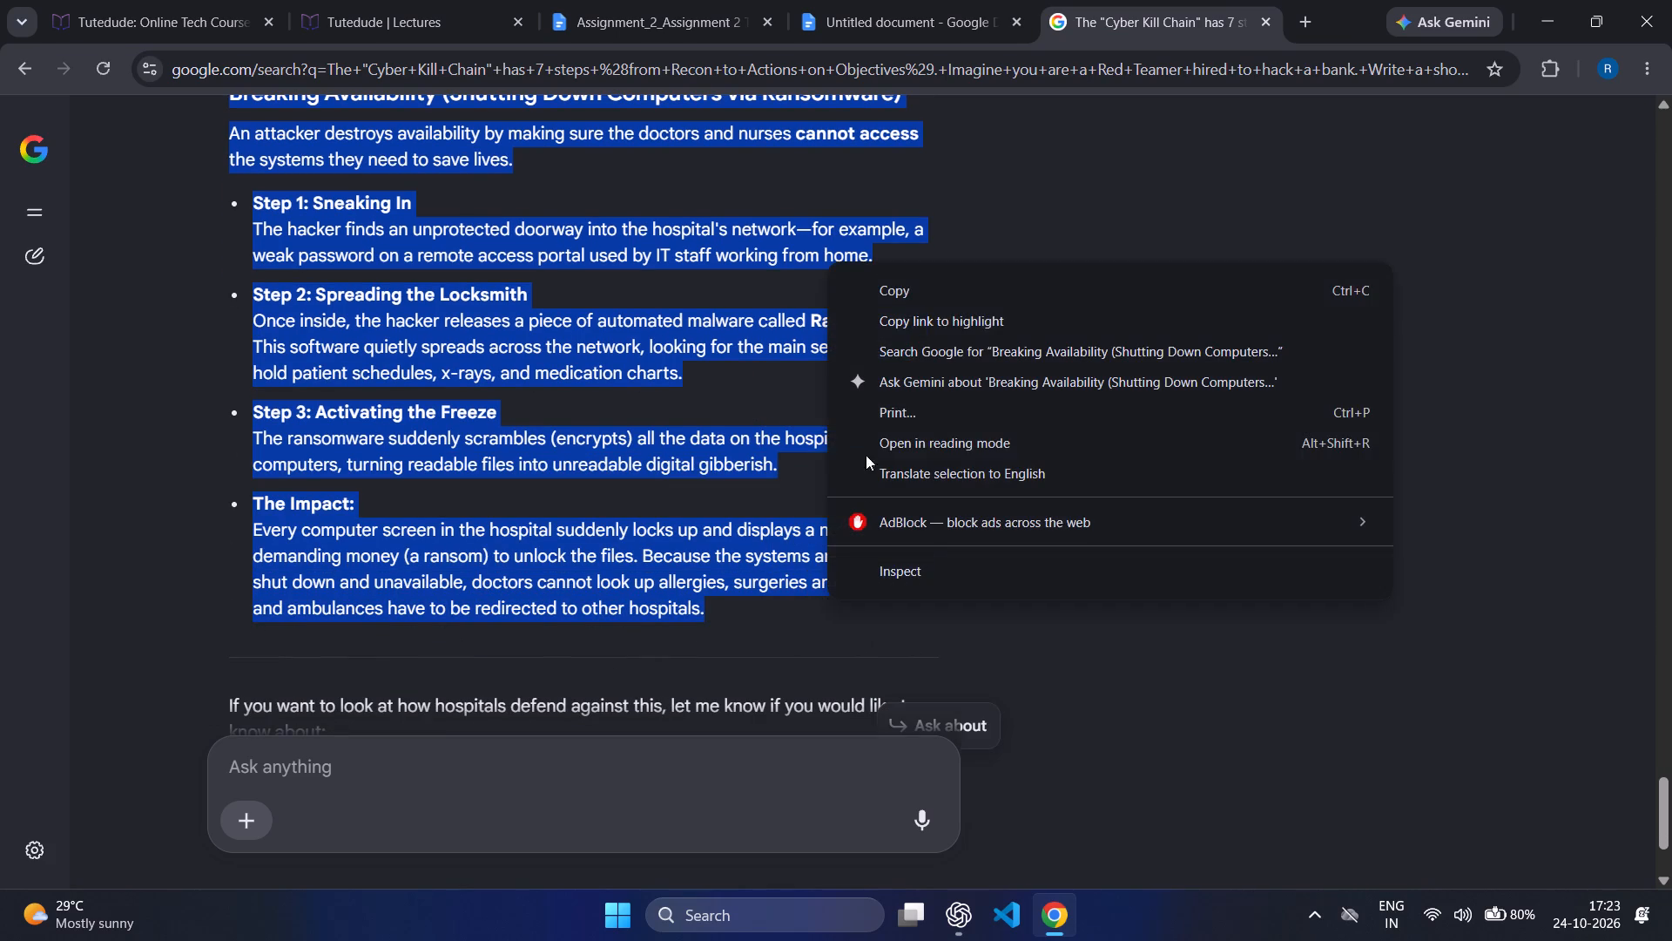
click(853, 277)
click(852, 6)
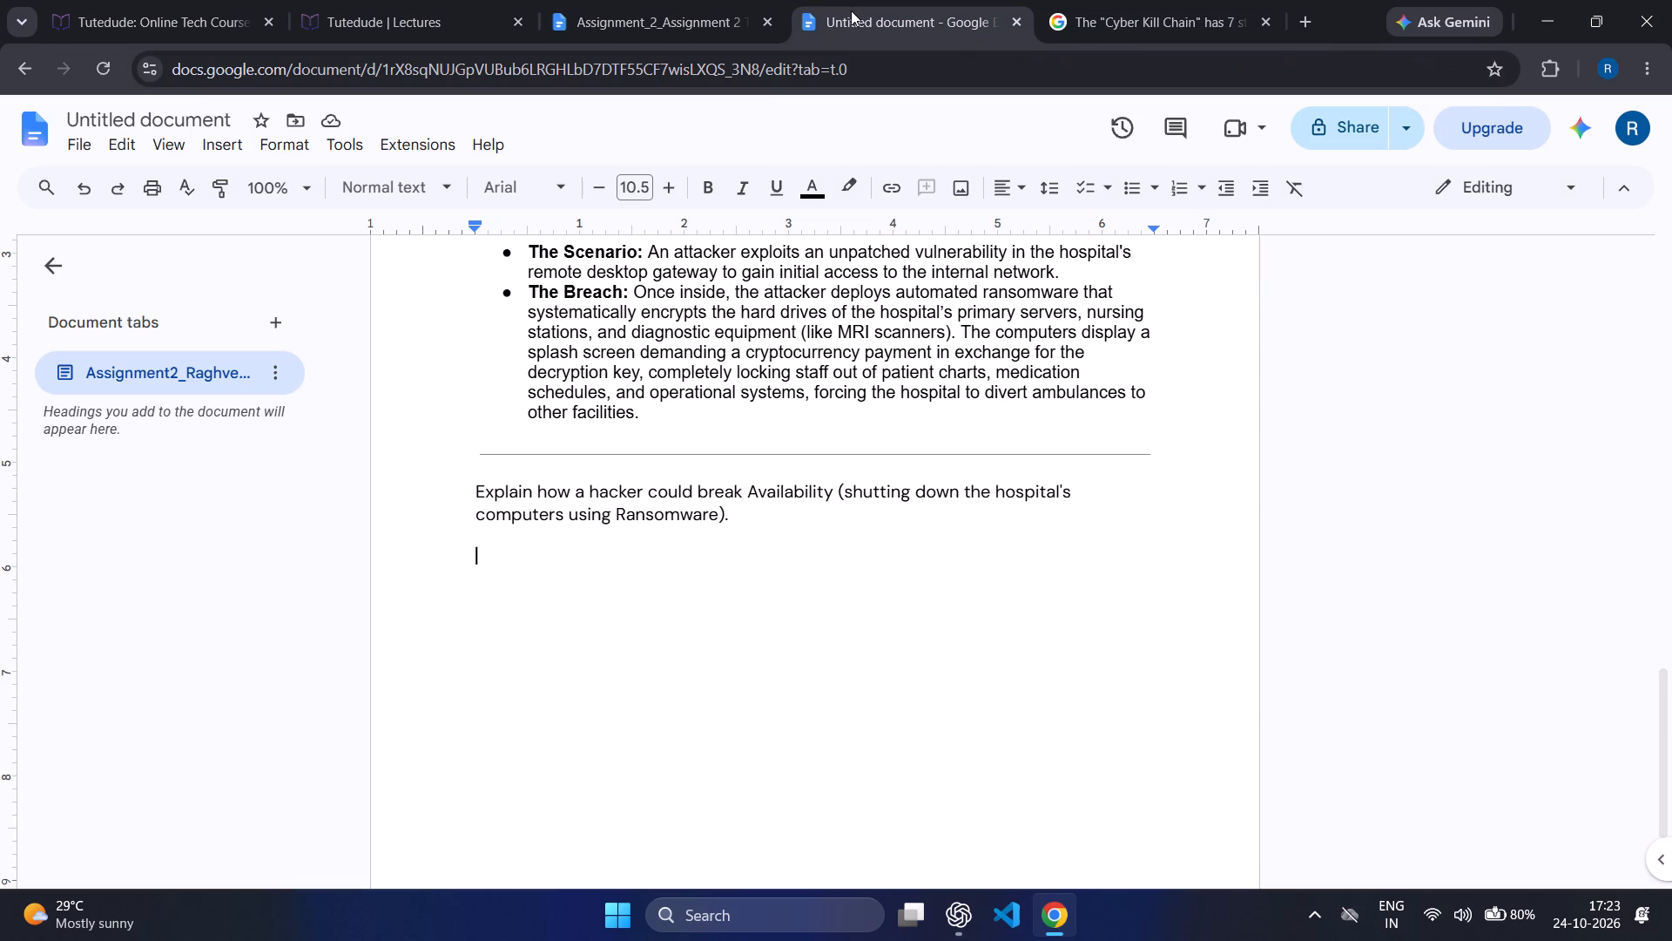
click(515, 564)
right_click(515, 563)
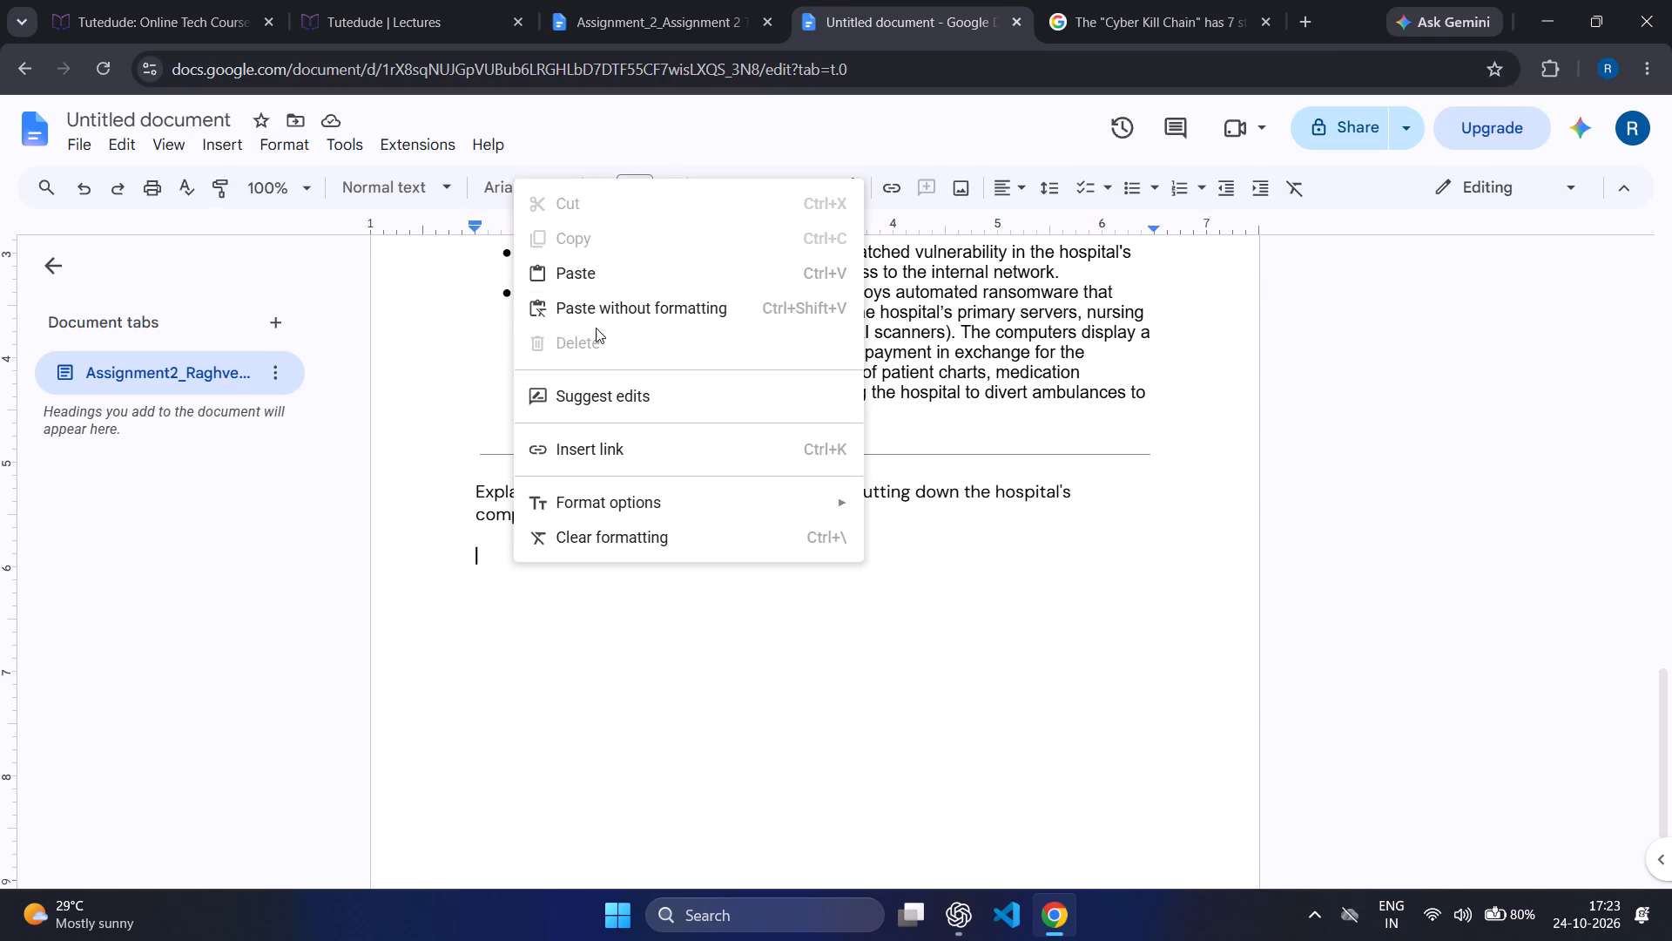
click(596, 281)
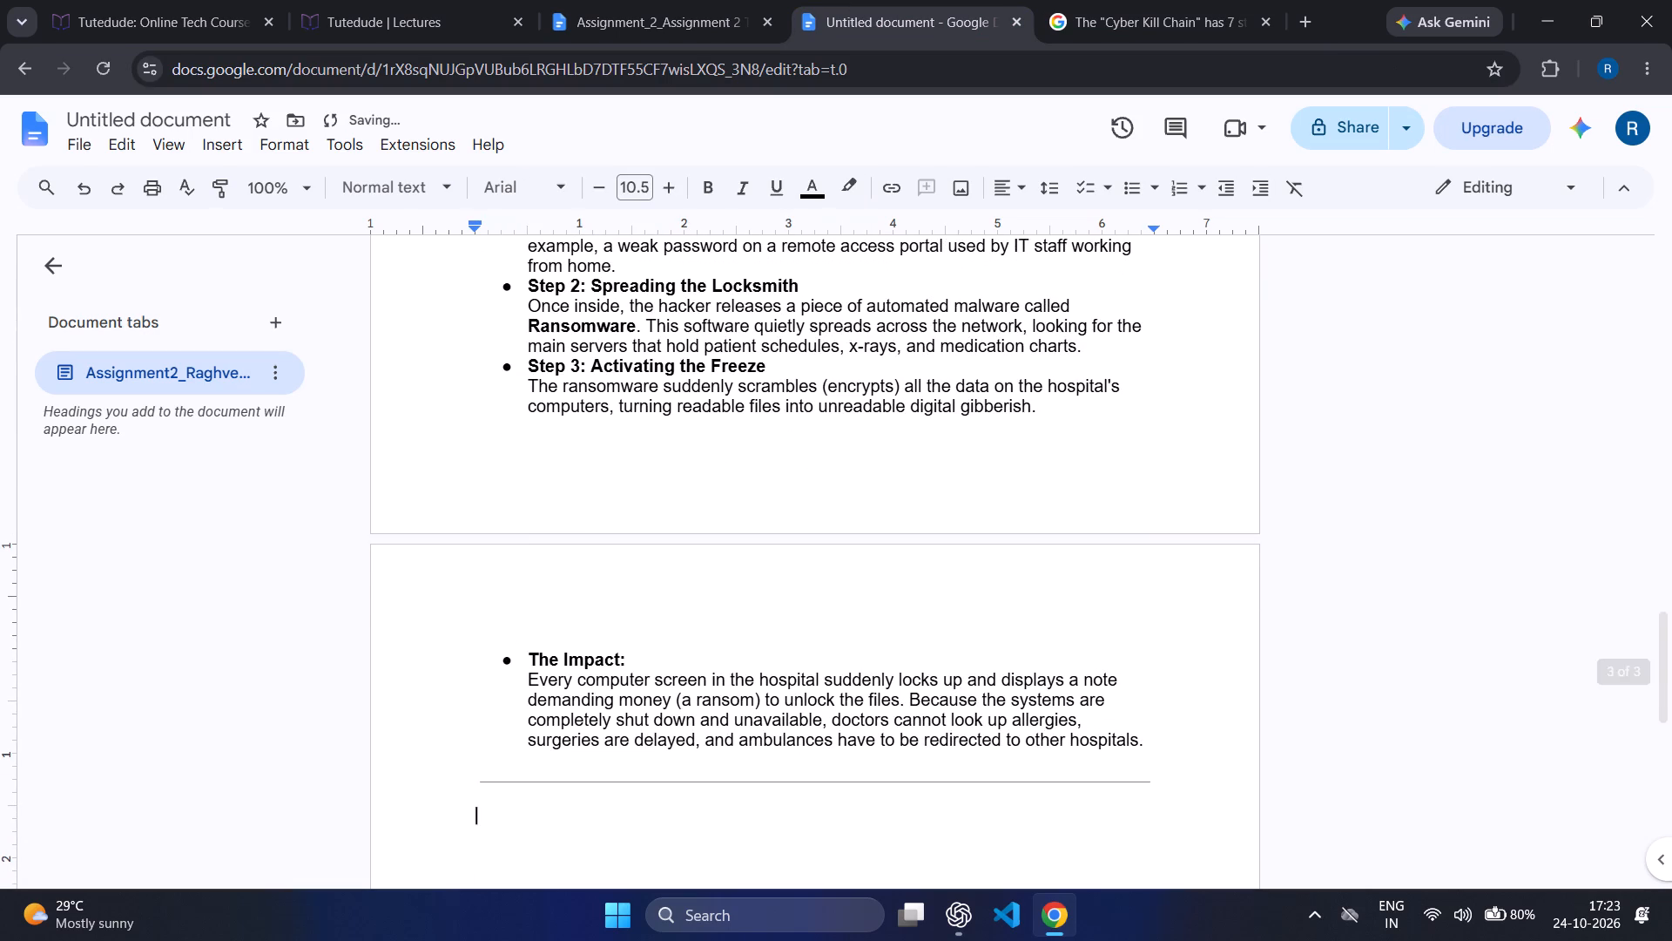
Review the last pages of the write-up around the pasted Availability answer.
scroll(776, 580, up, 5)
scroll(775, 579, down, 12)
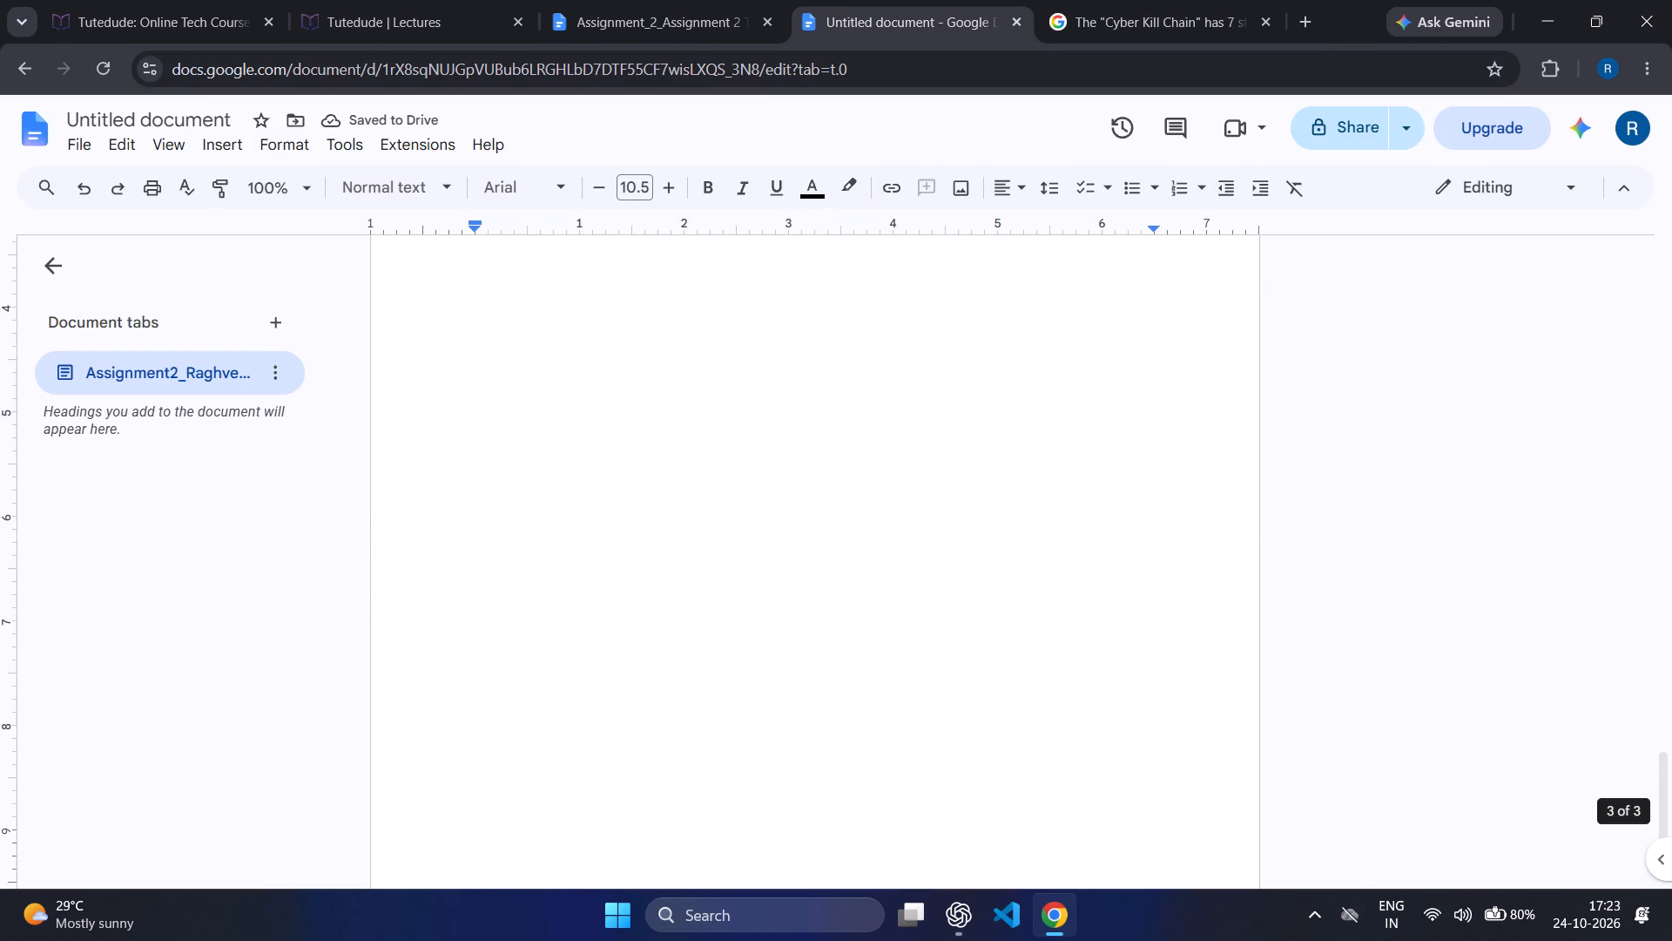
scroll(775, 579, down, 6)
scroll(775, 579, up, 12)
scroll(775, 578, down, 5)
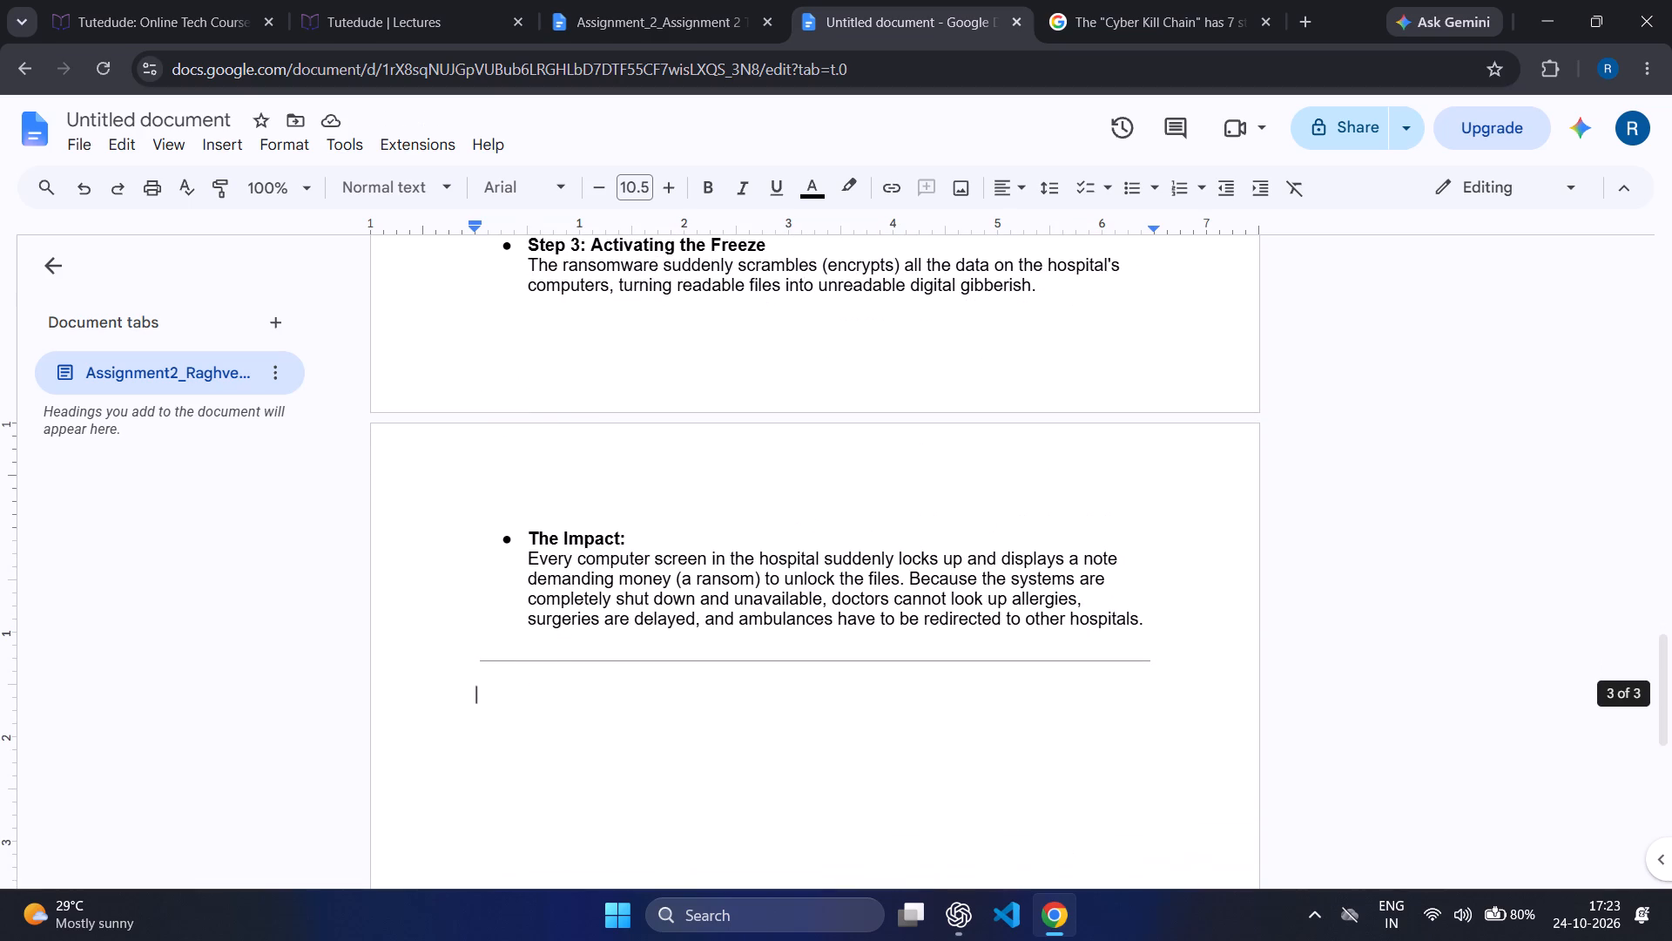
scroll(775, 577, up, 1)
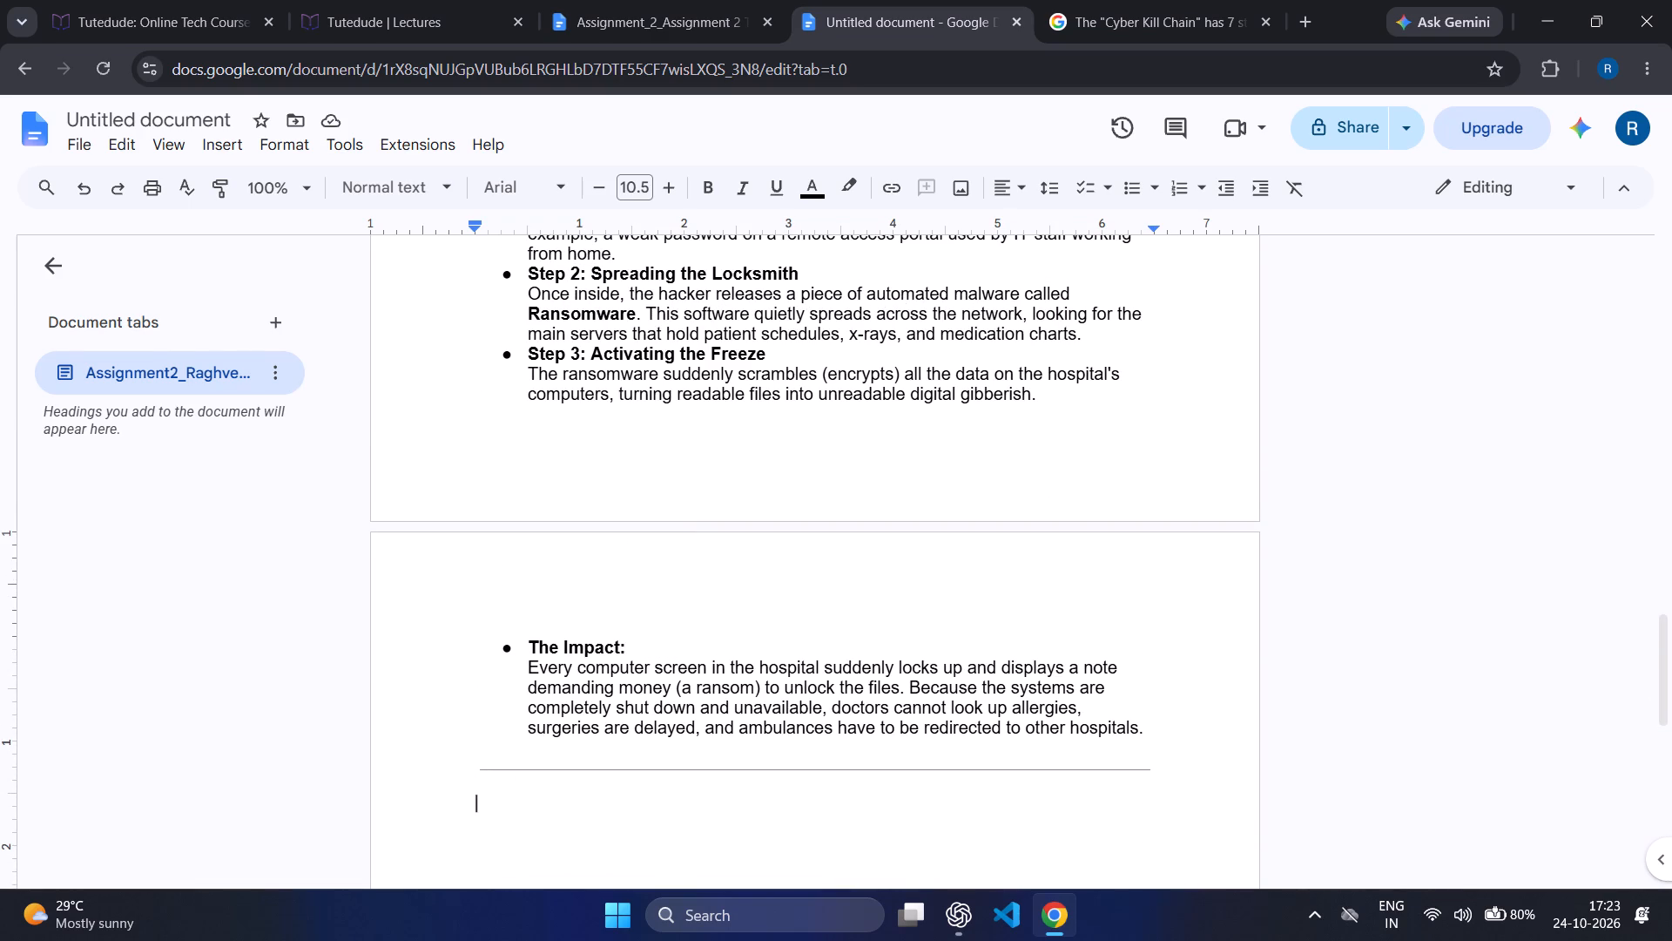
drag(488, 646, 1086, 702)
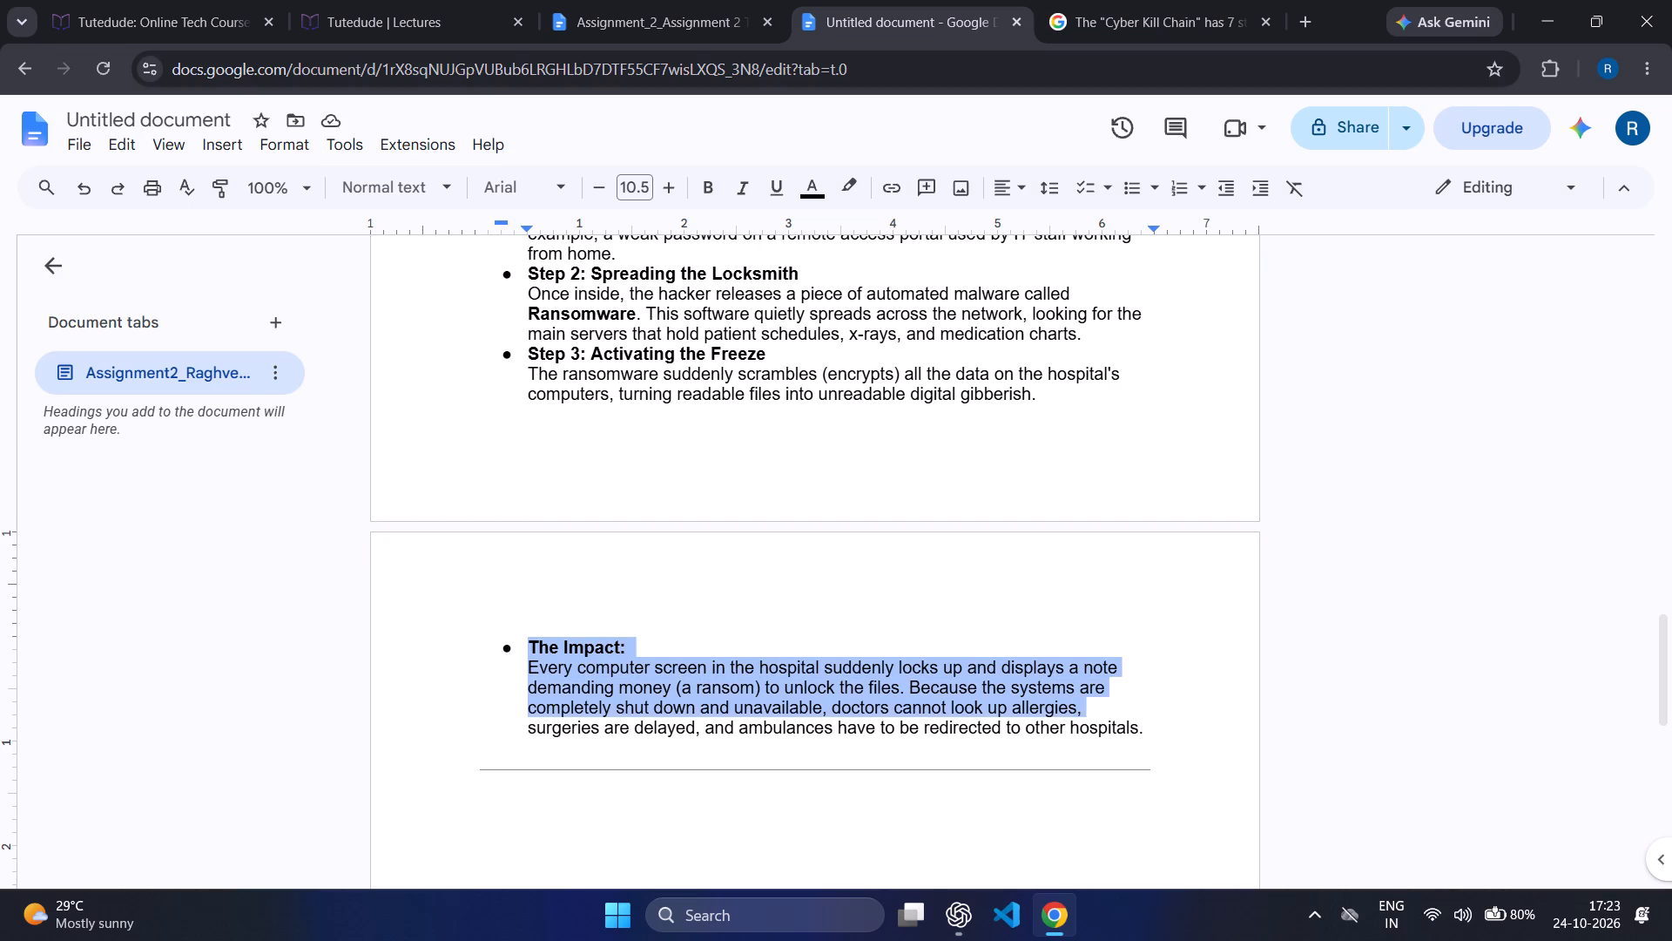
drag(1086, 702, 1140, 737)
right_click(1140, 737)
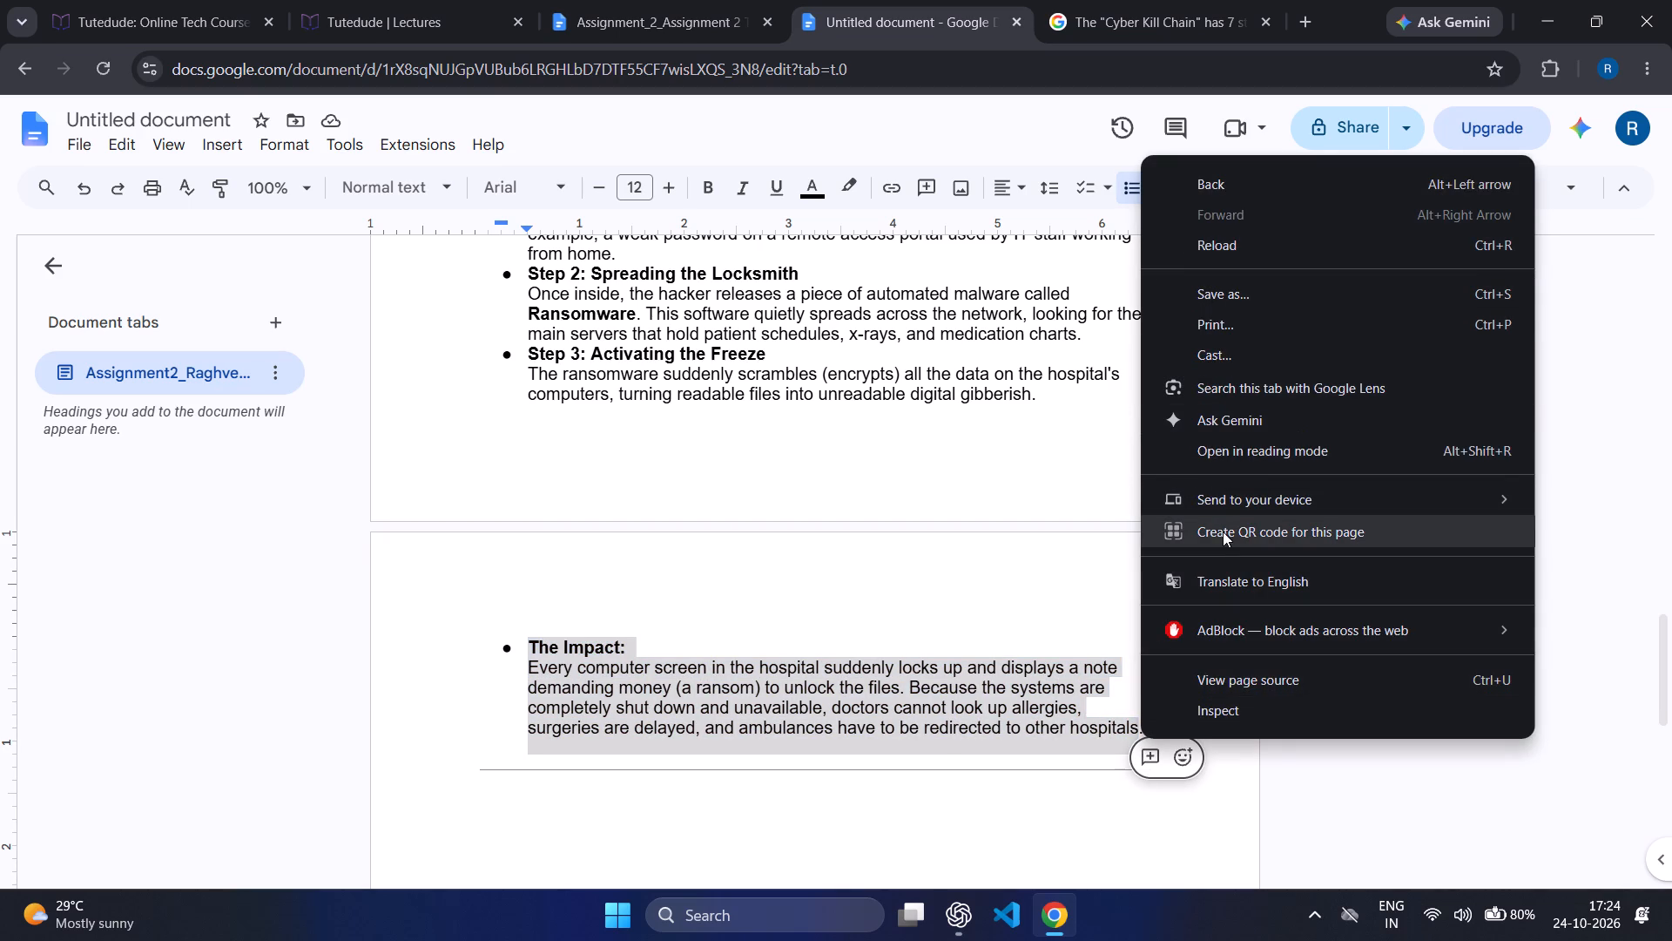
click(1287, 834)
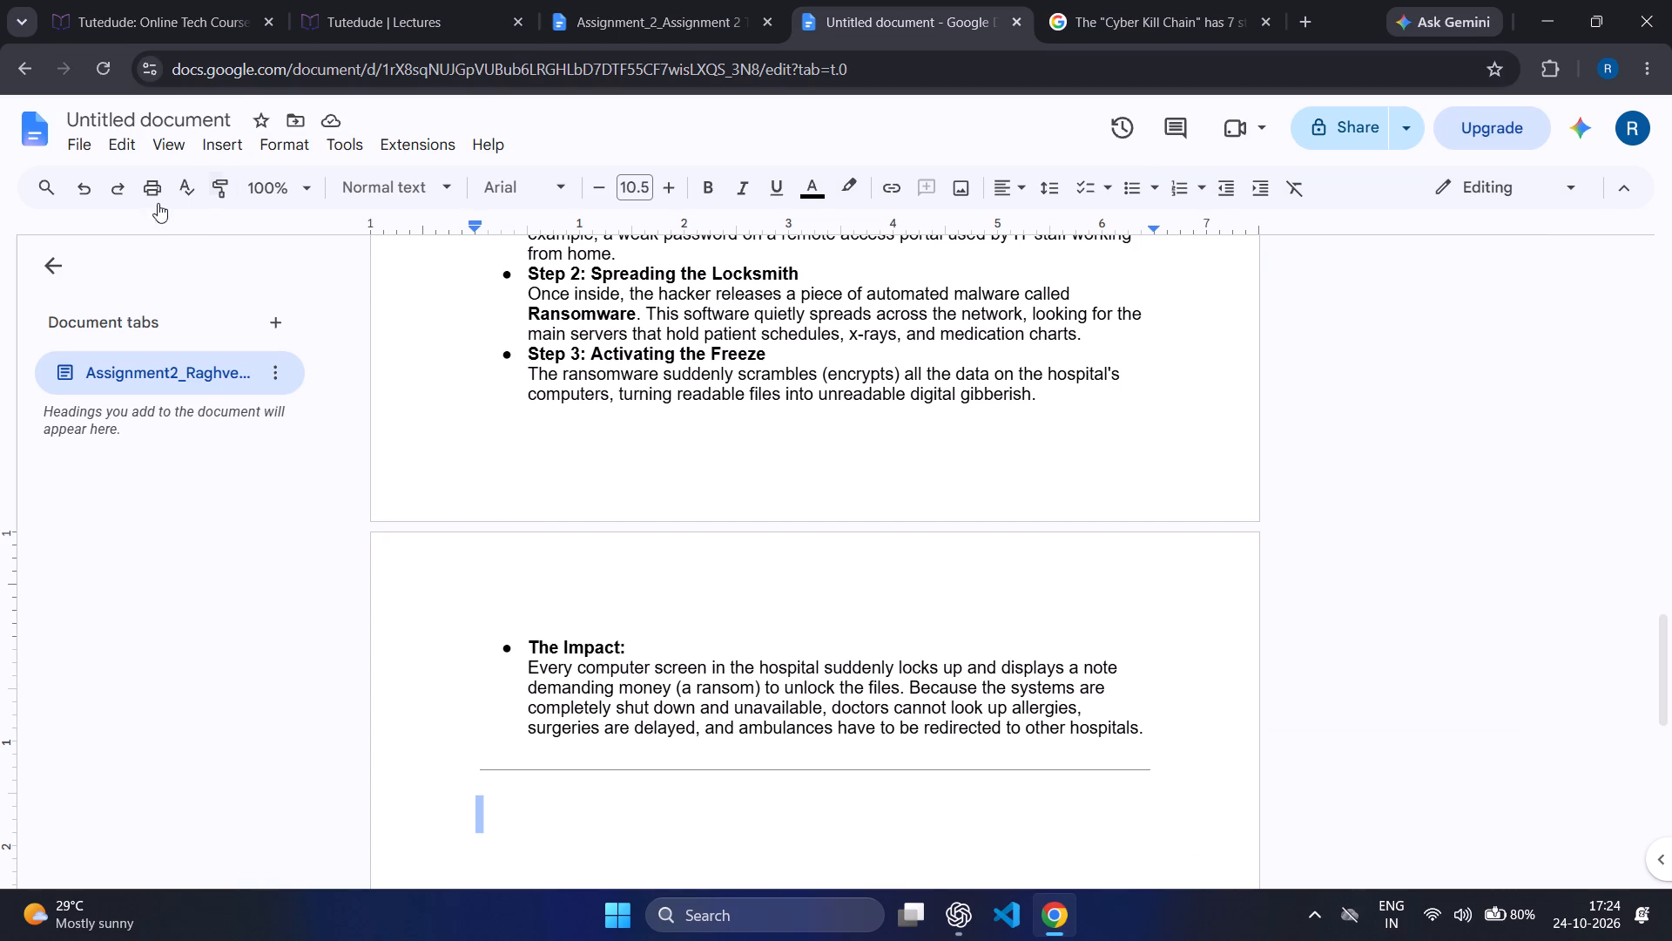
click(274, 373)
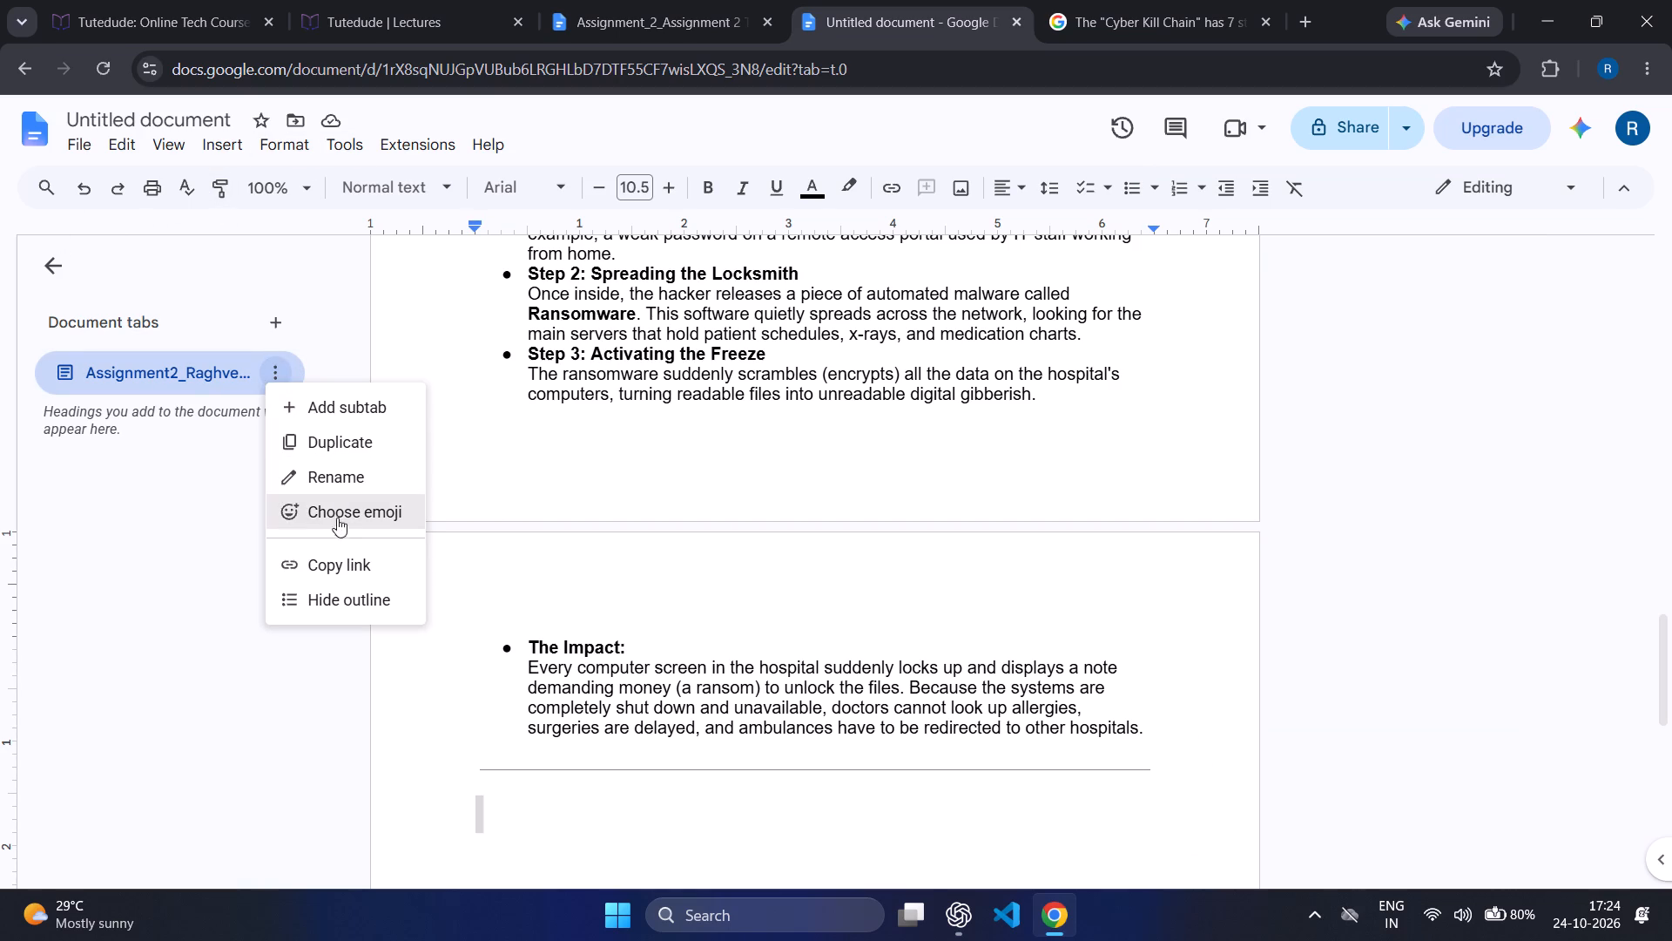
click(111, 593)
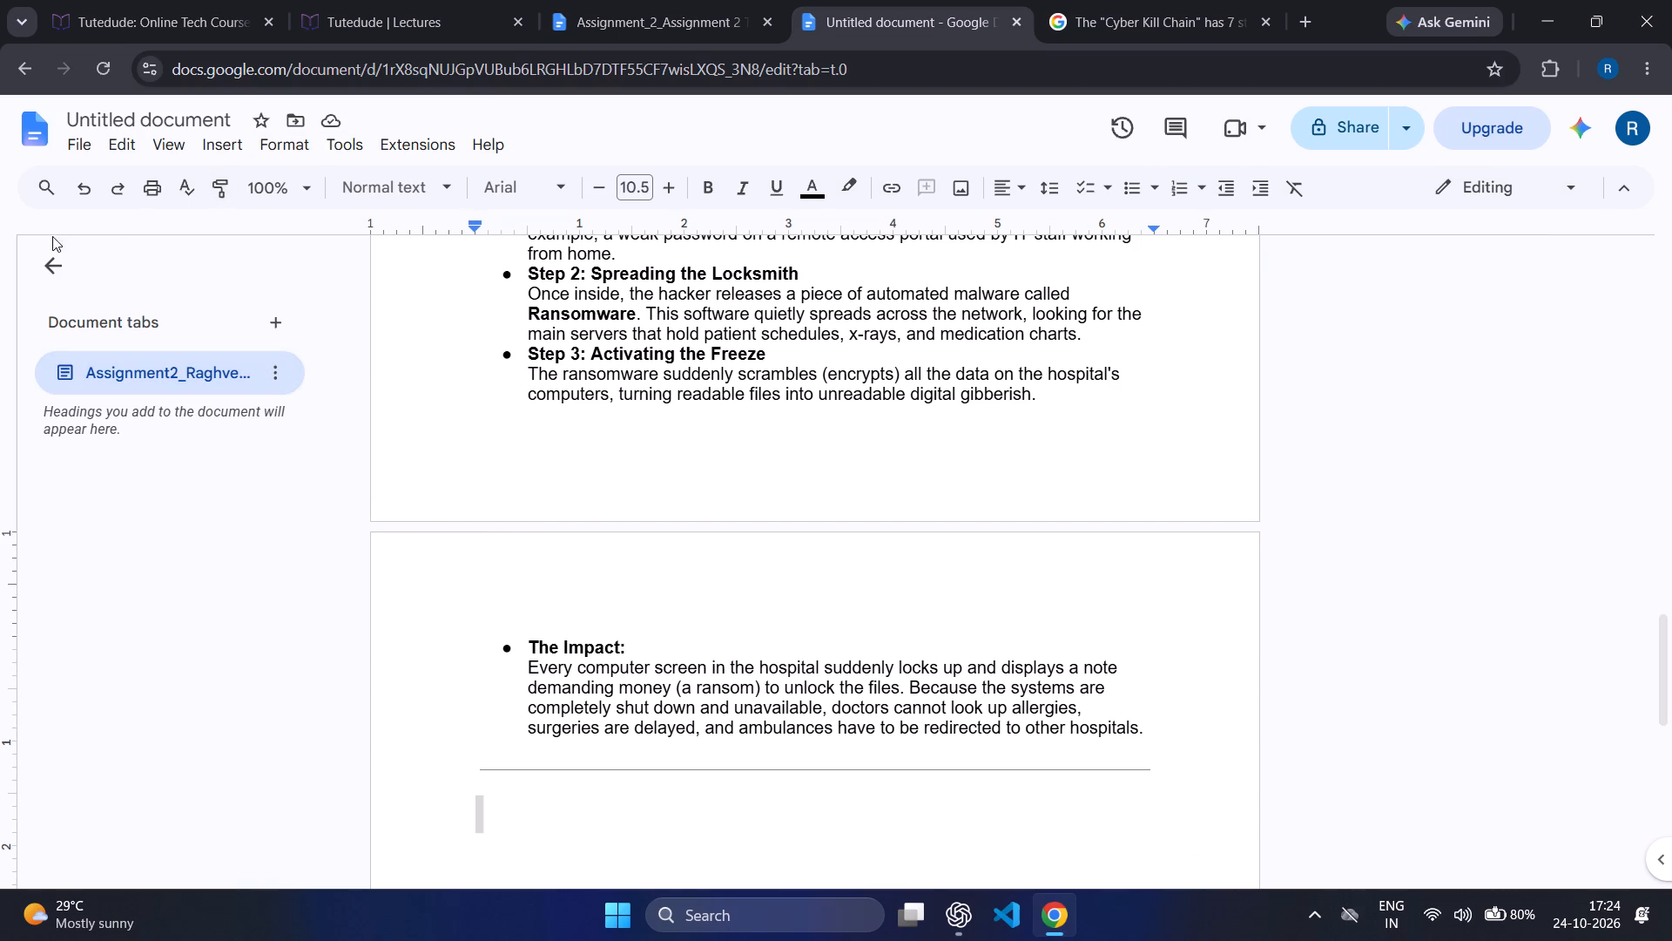
Download the write-up as a PDF document and dismiss the Acrobat window showing it.
click(65, 141)
click(84, 144)
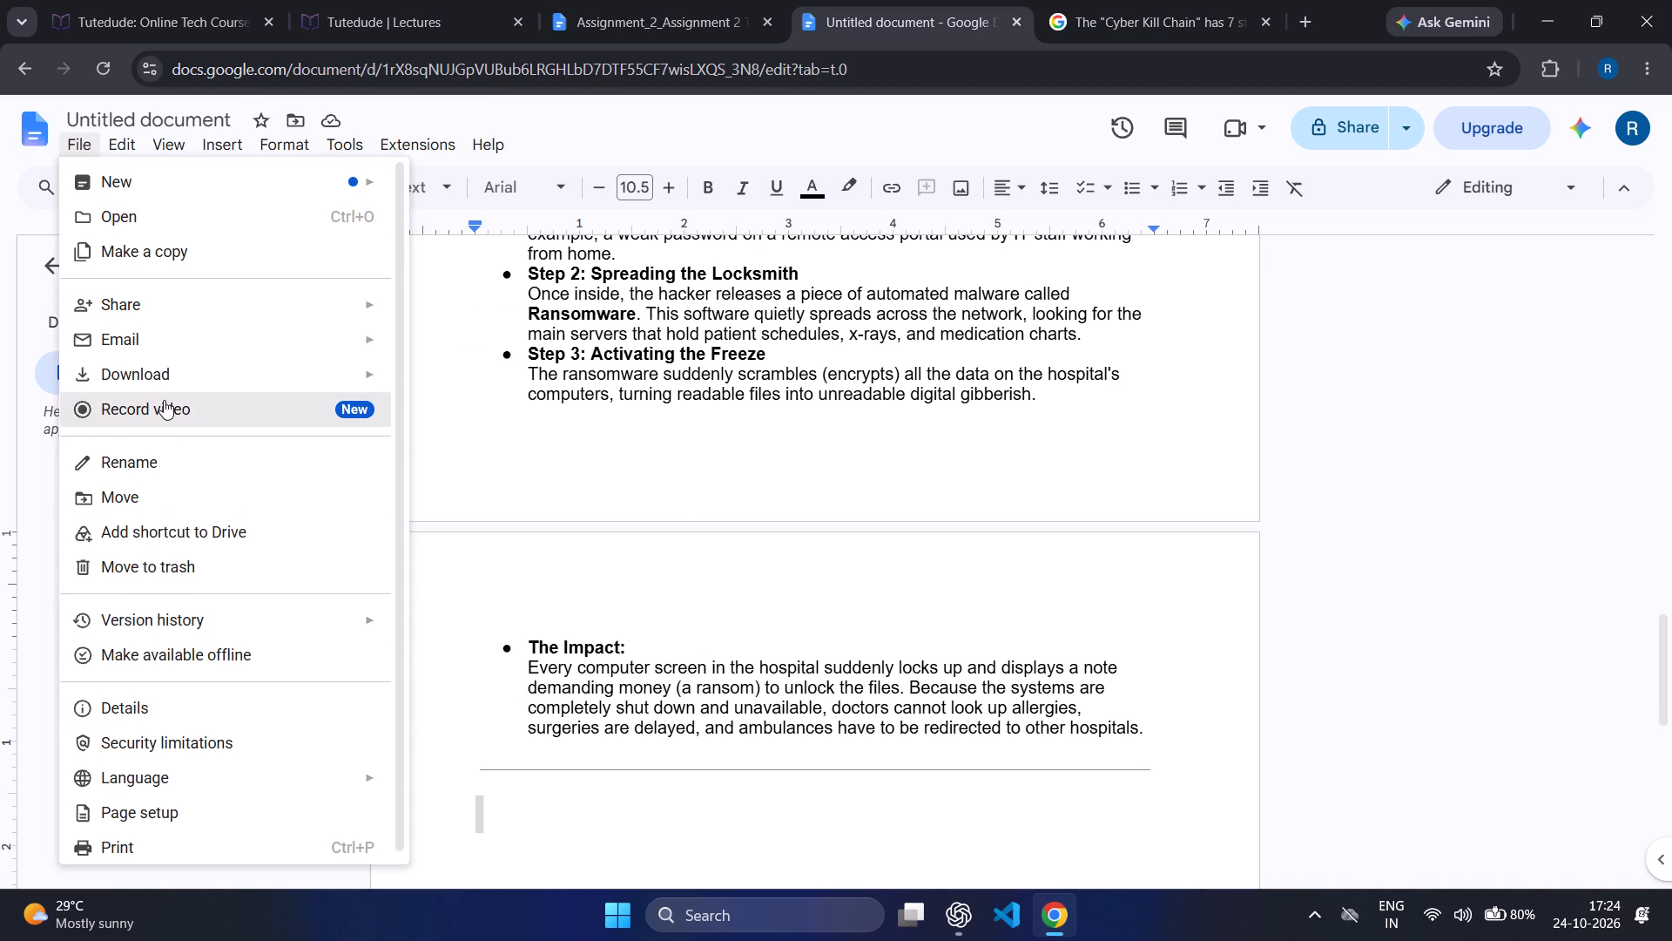
click(167, 378)
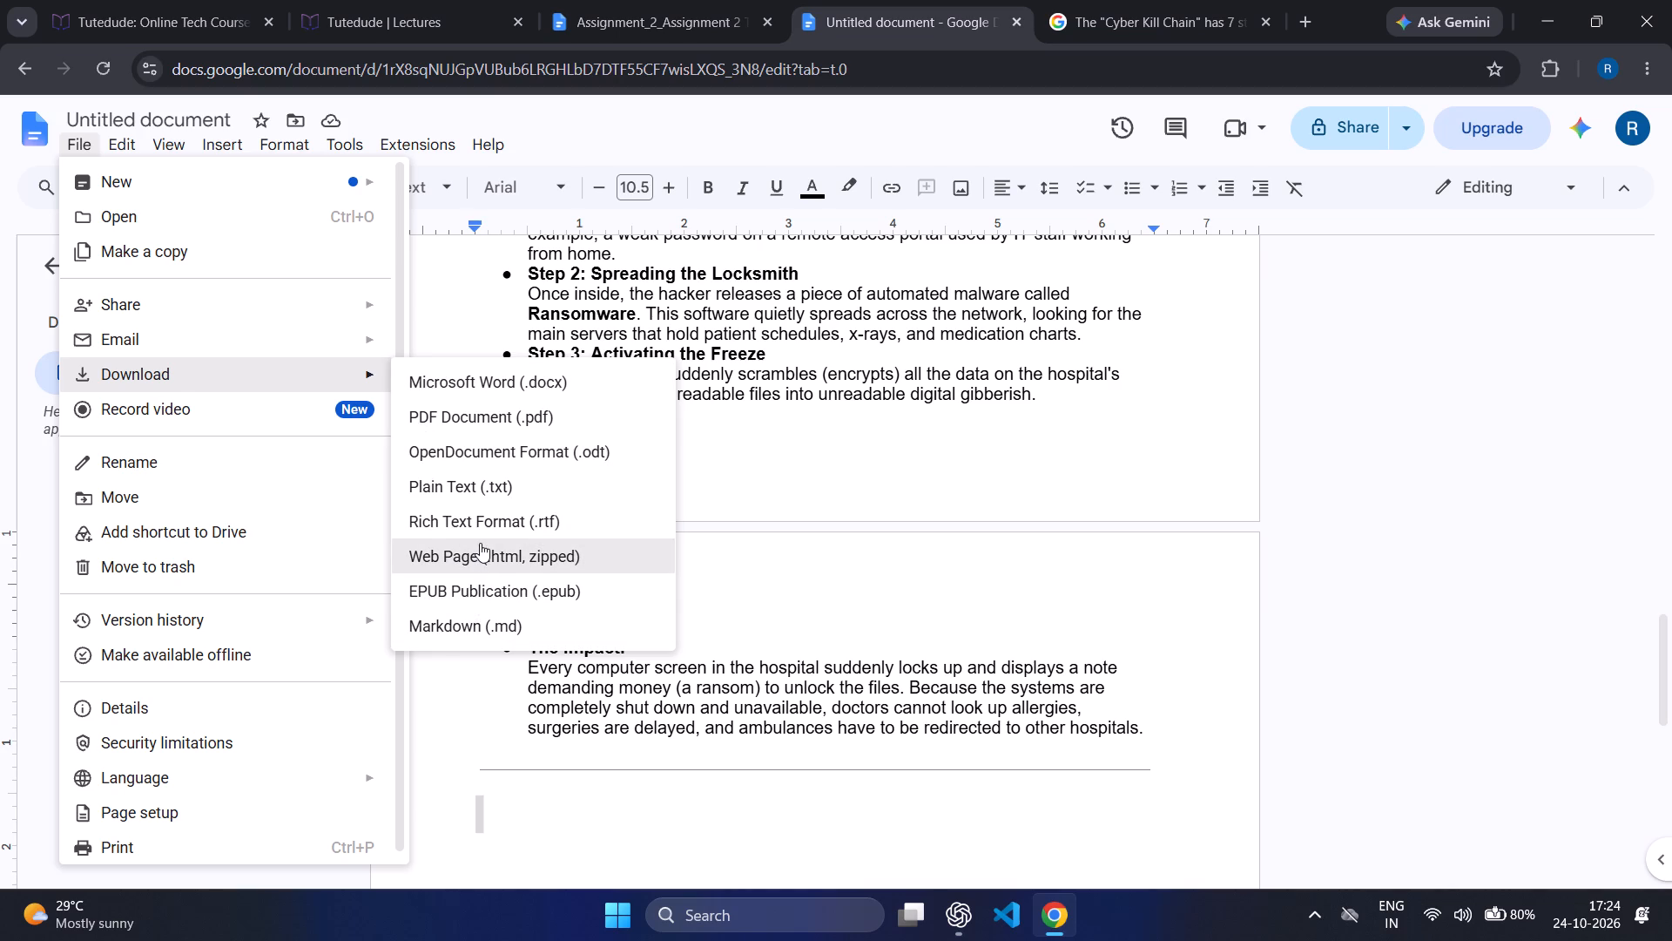
click(491, 422)
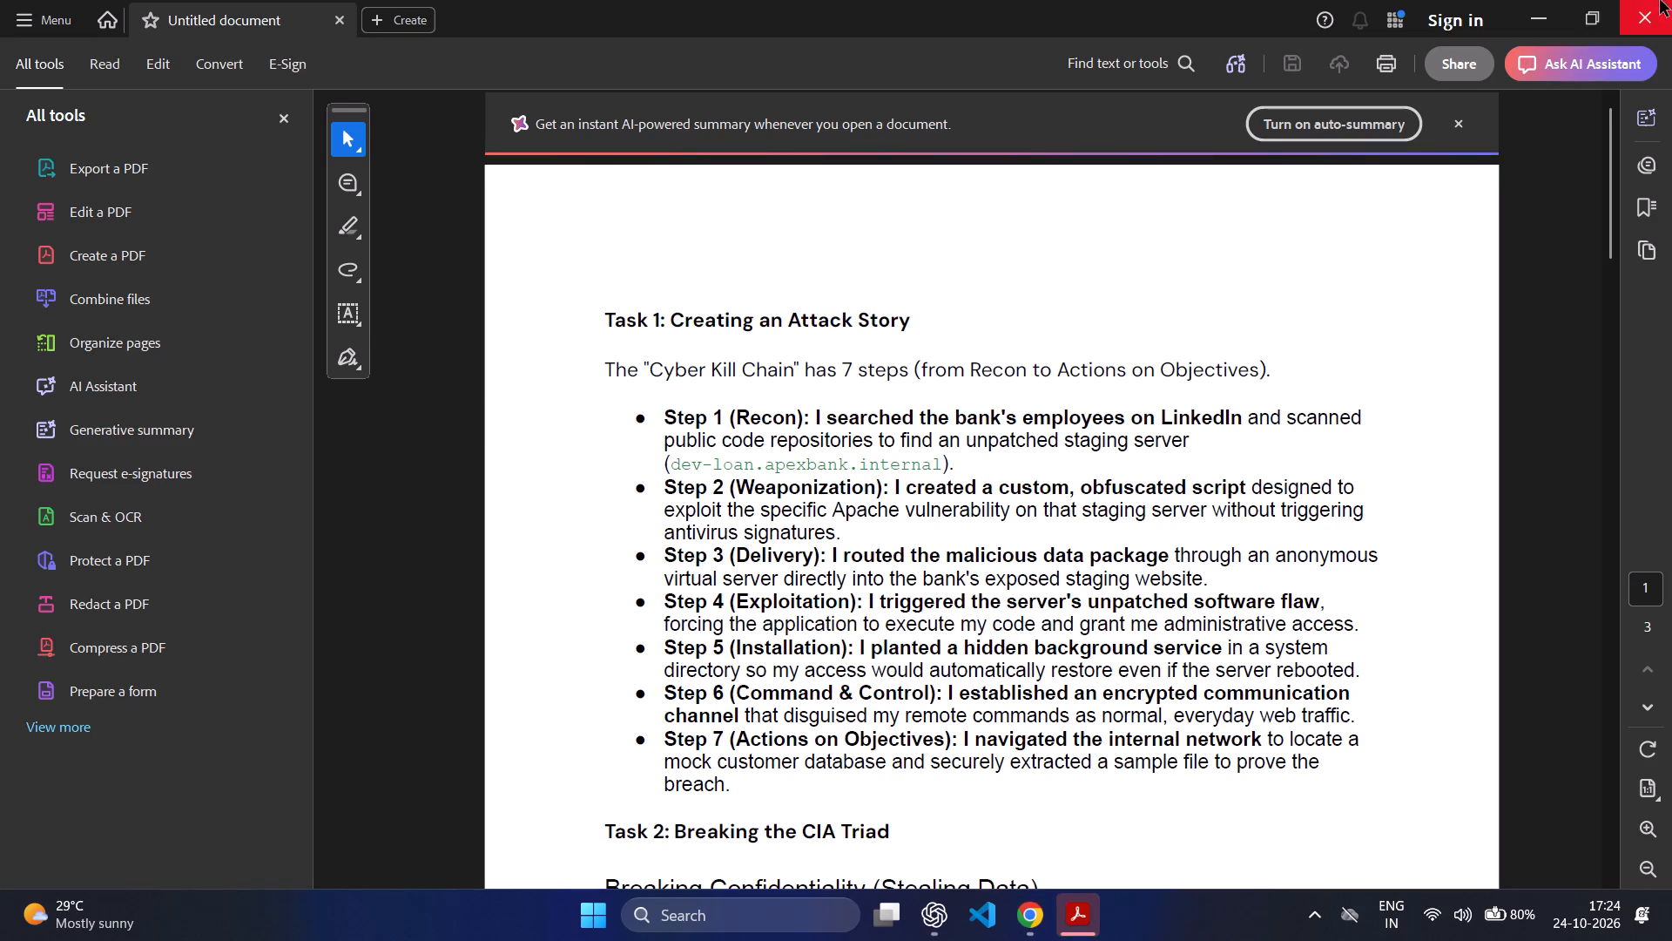
click(1527, 19)
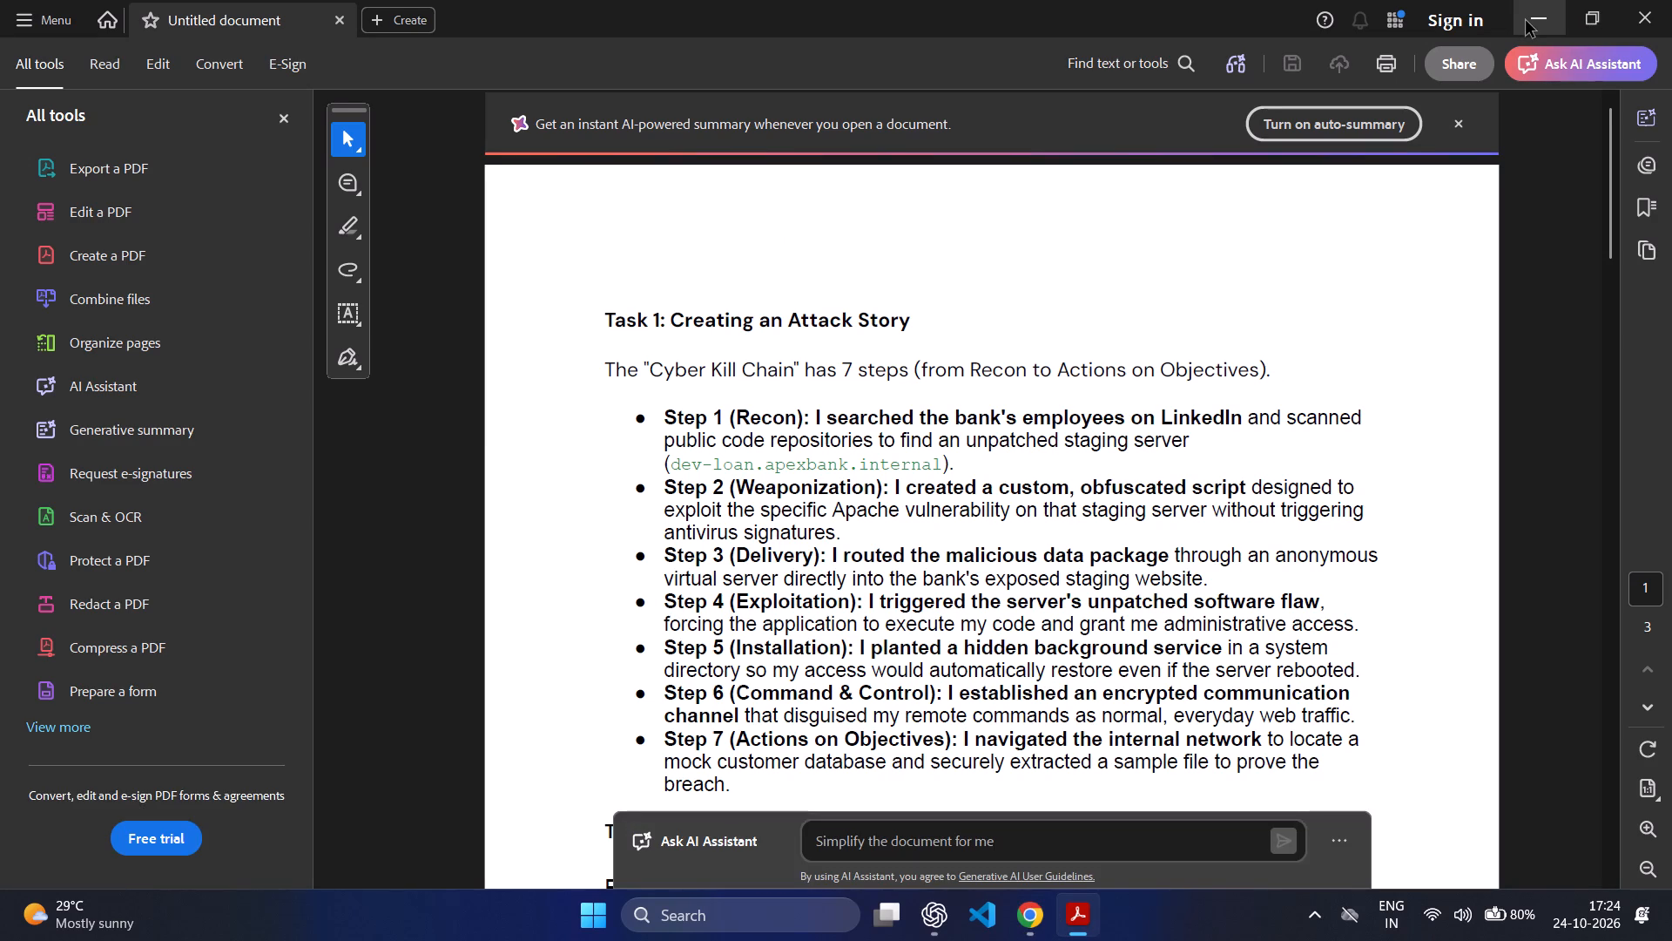
click(1526, 21)
Look for the downloaded PDF in File Explorer, checking the Downloads and Documents folders.
click(1526, 21)
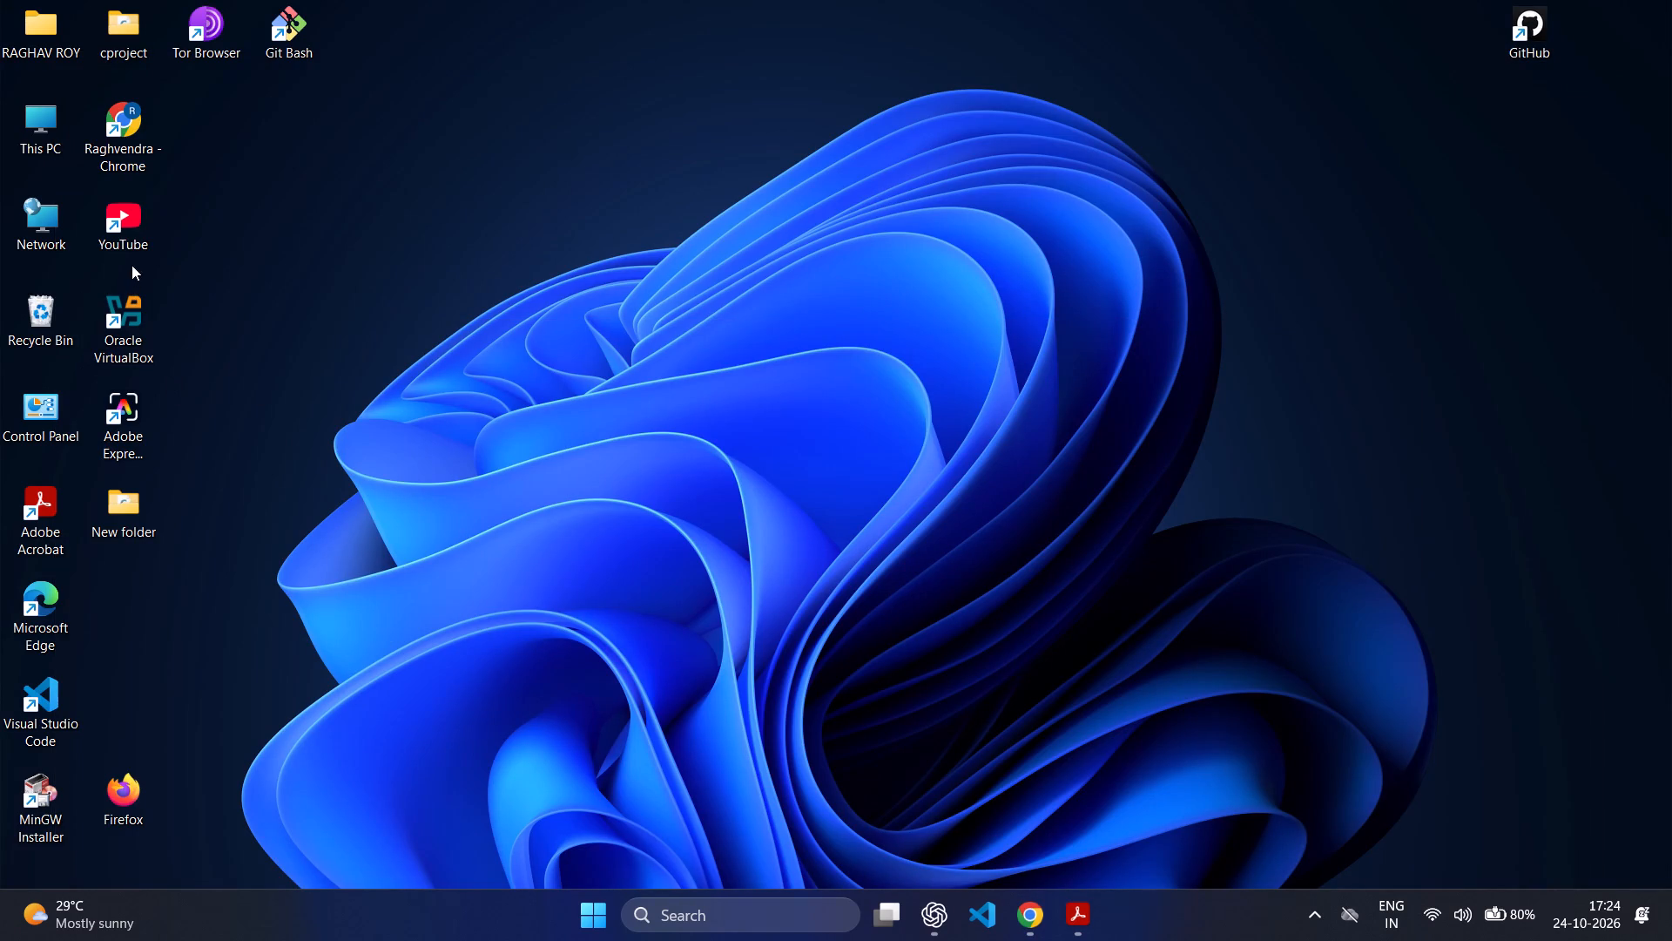
double_click(53, 49)
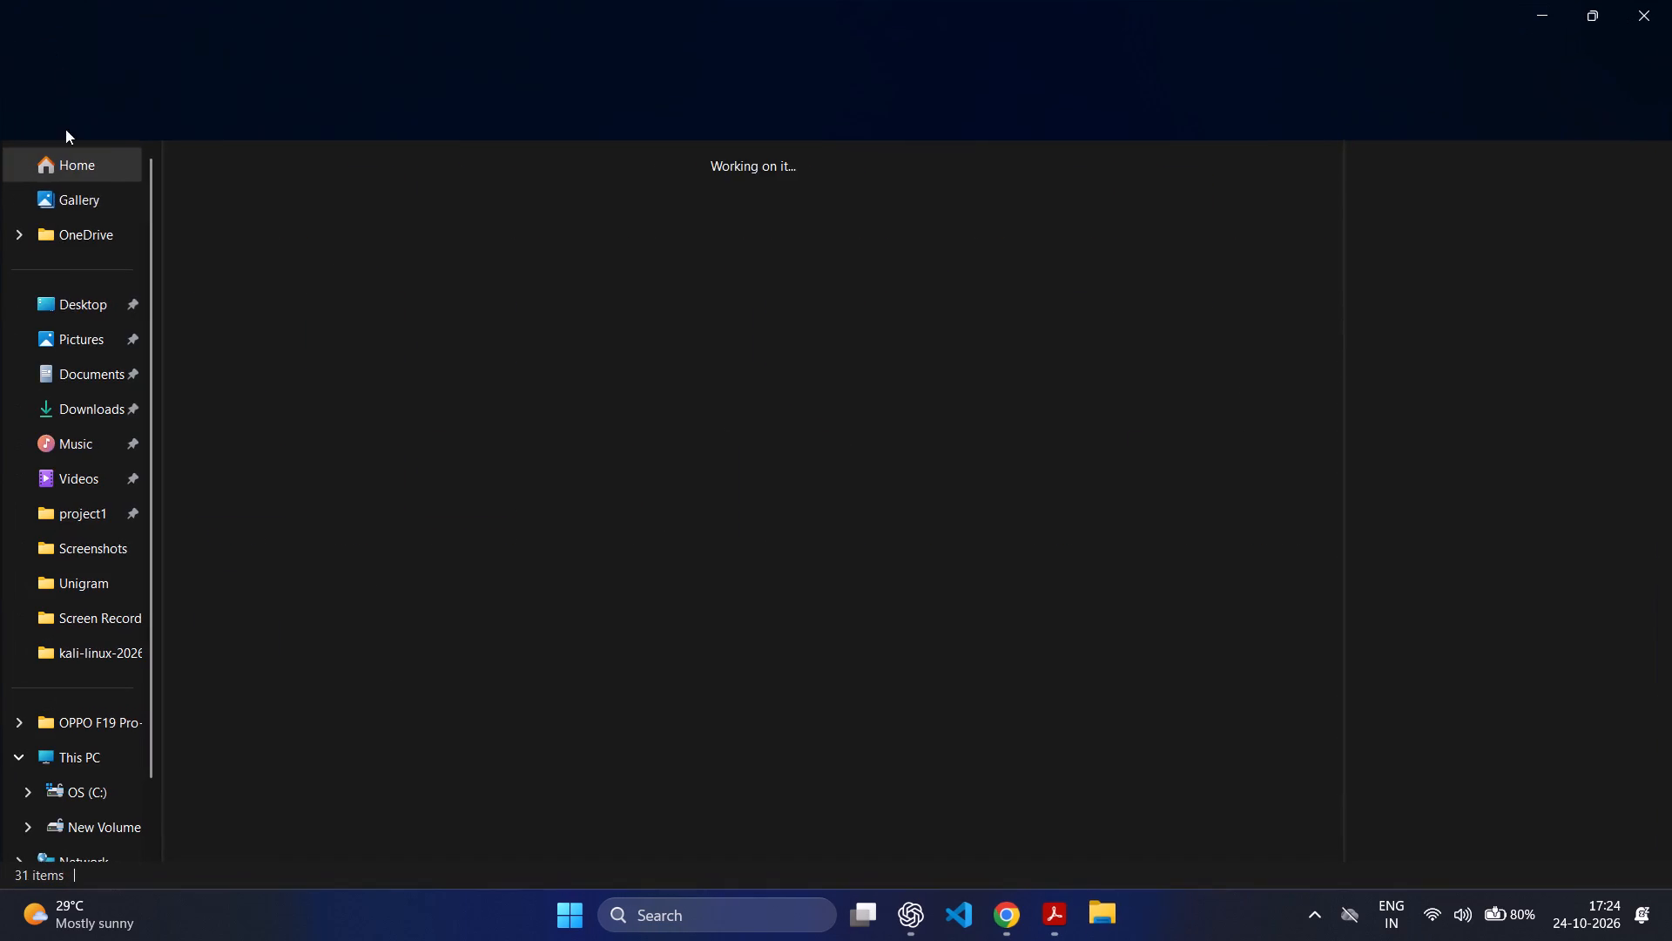
click(109, 420)
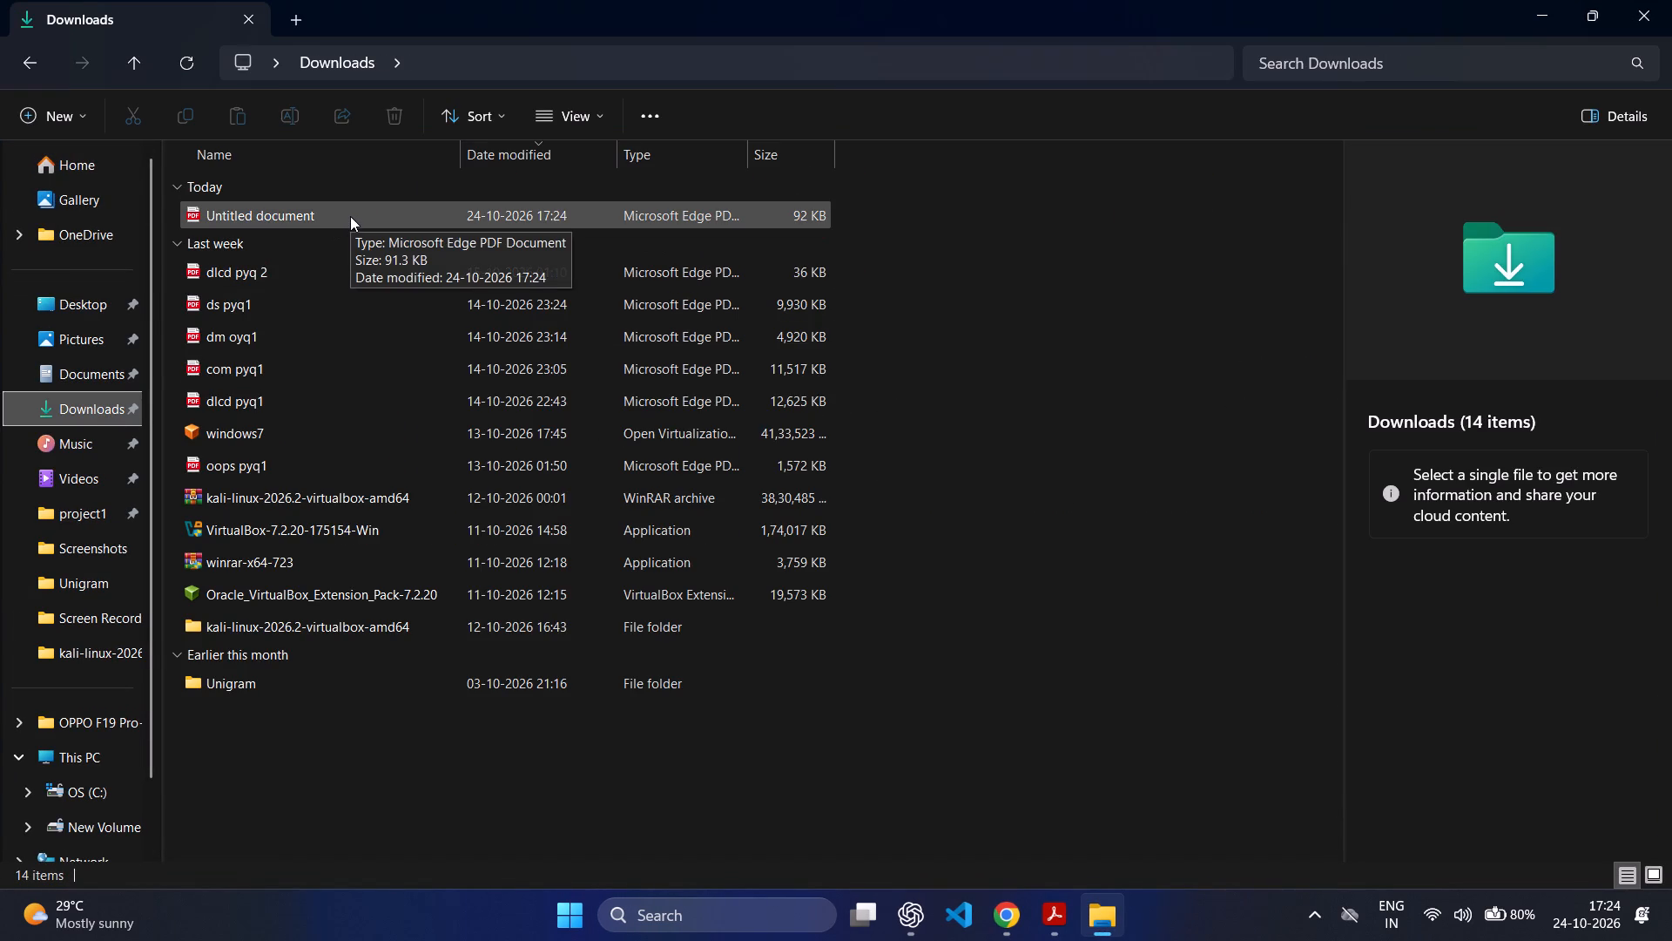
click(108, 378)
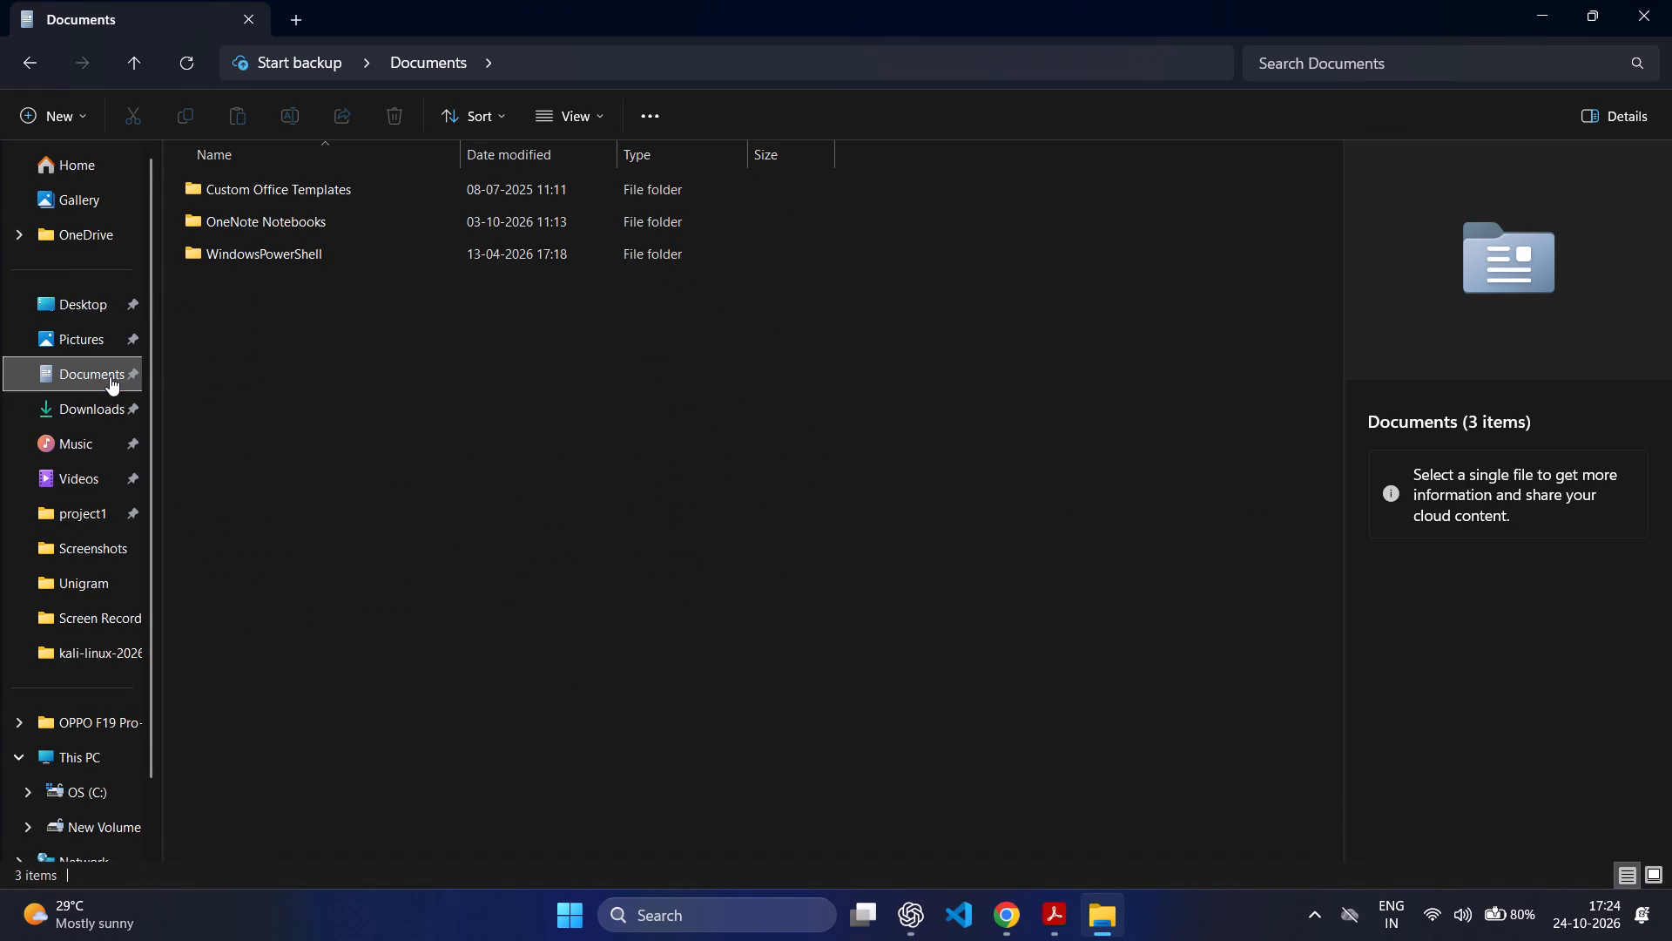
click(102, 408)
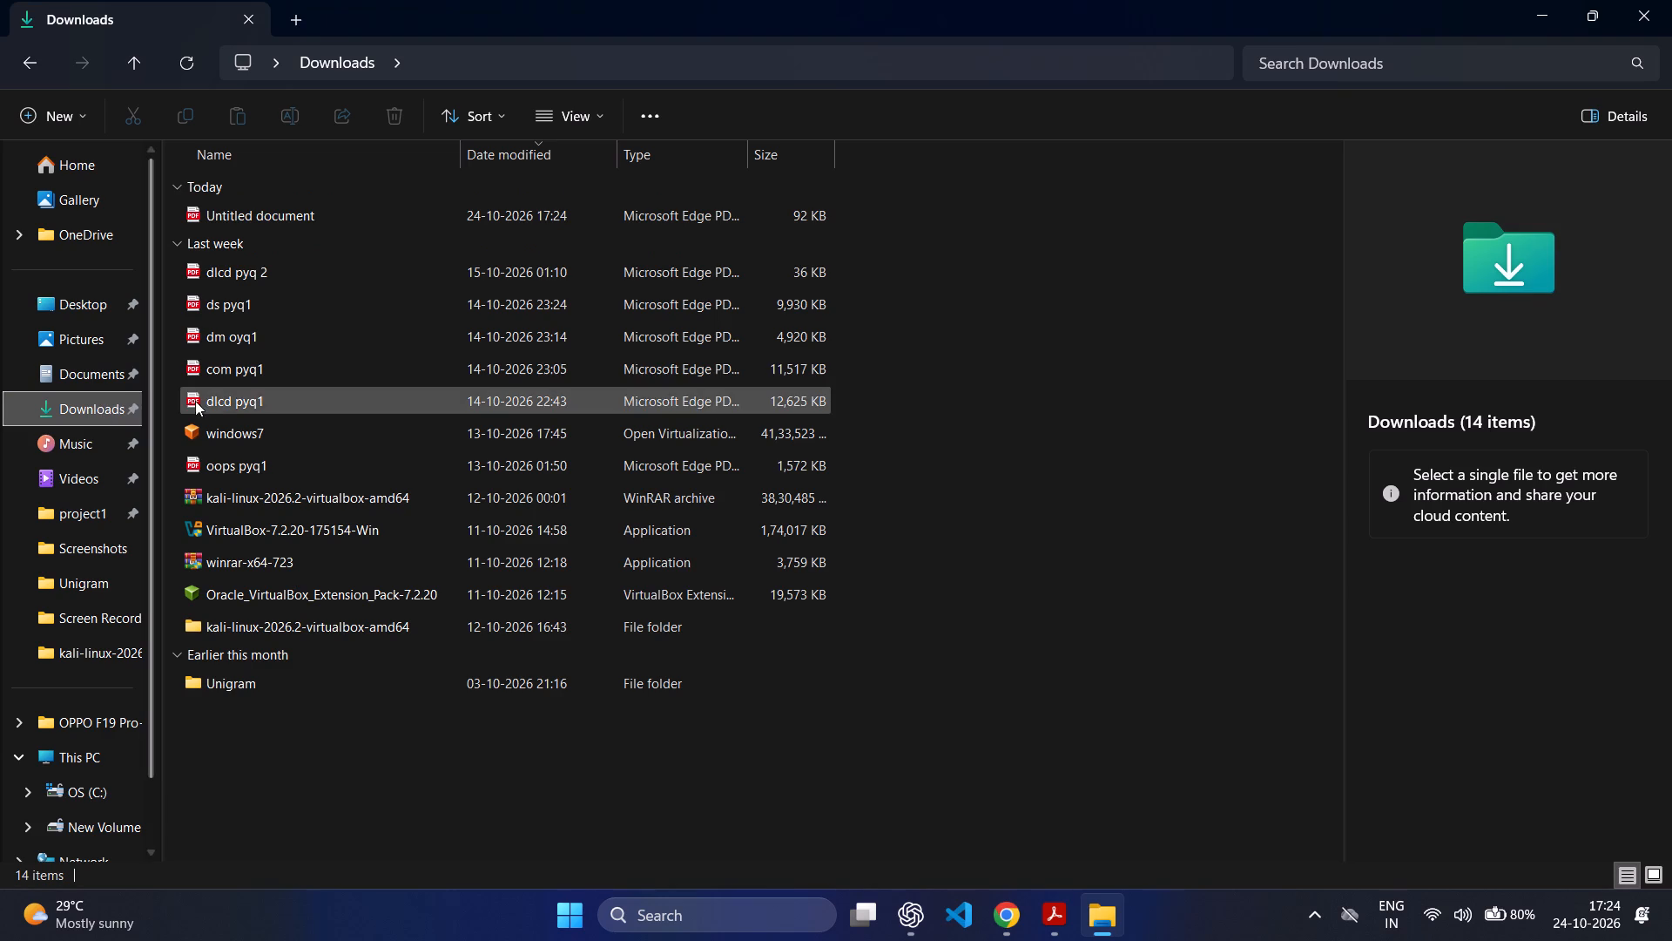
scroll(387, 423, down, 5)
scroll(388, 426, up, 5)
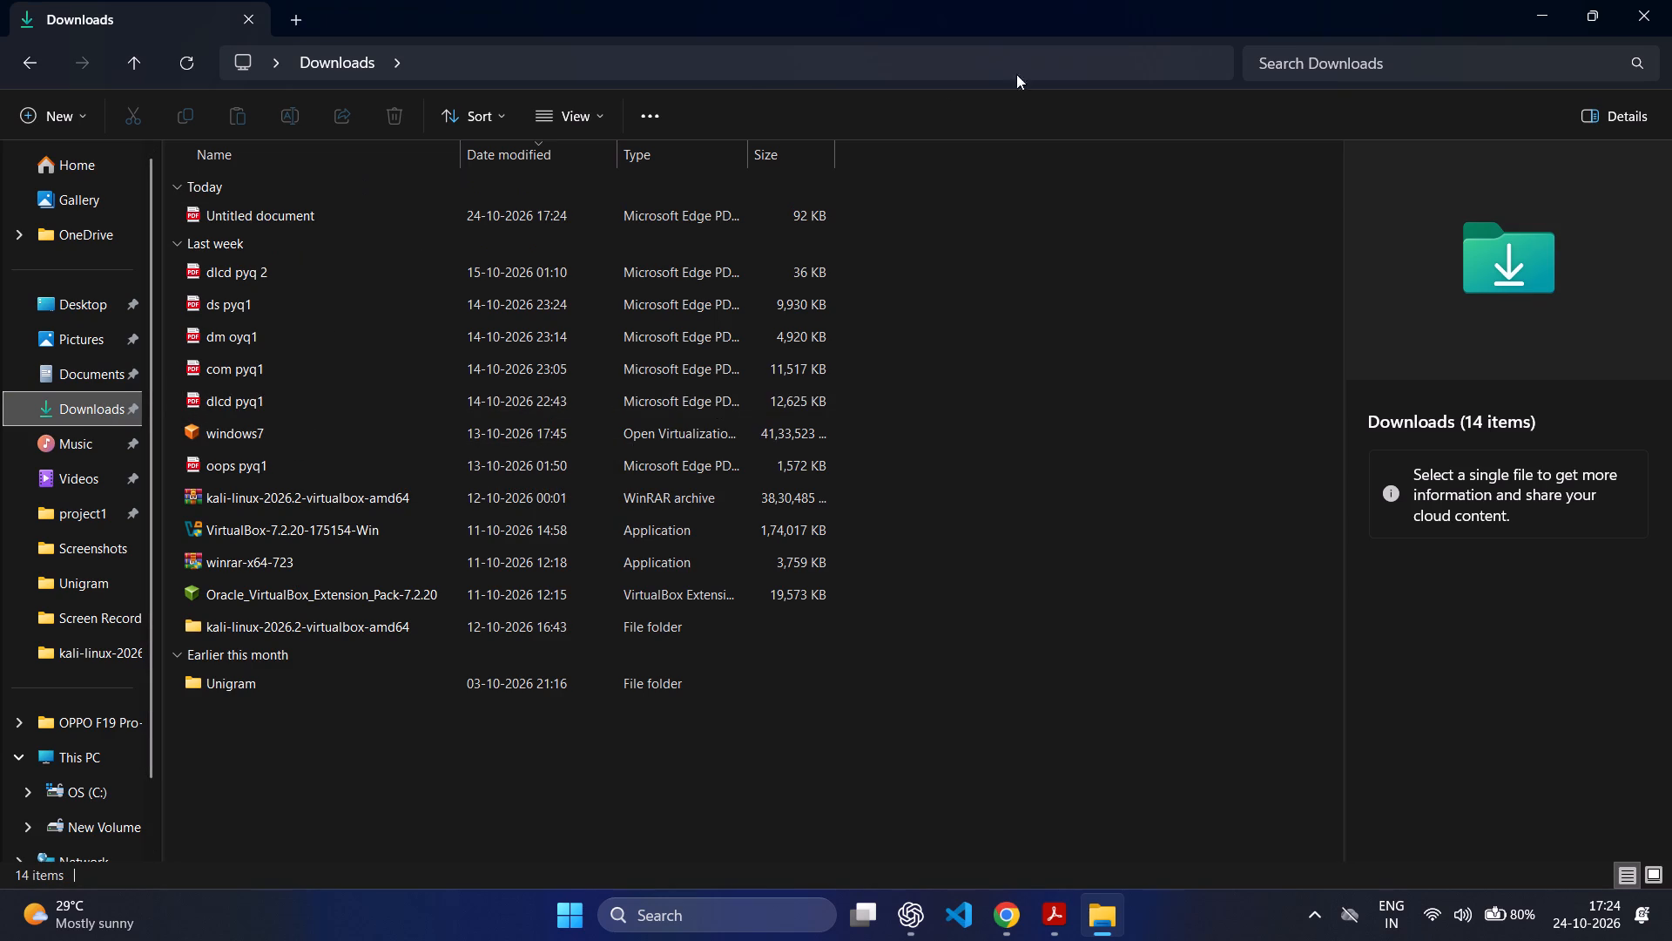
click(1543, 7)
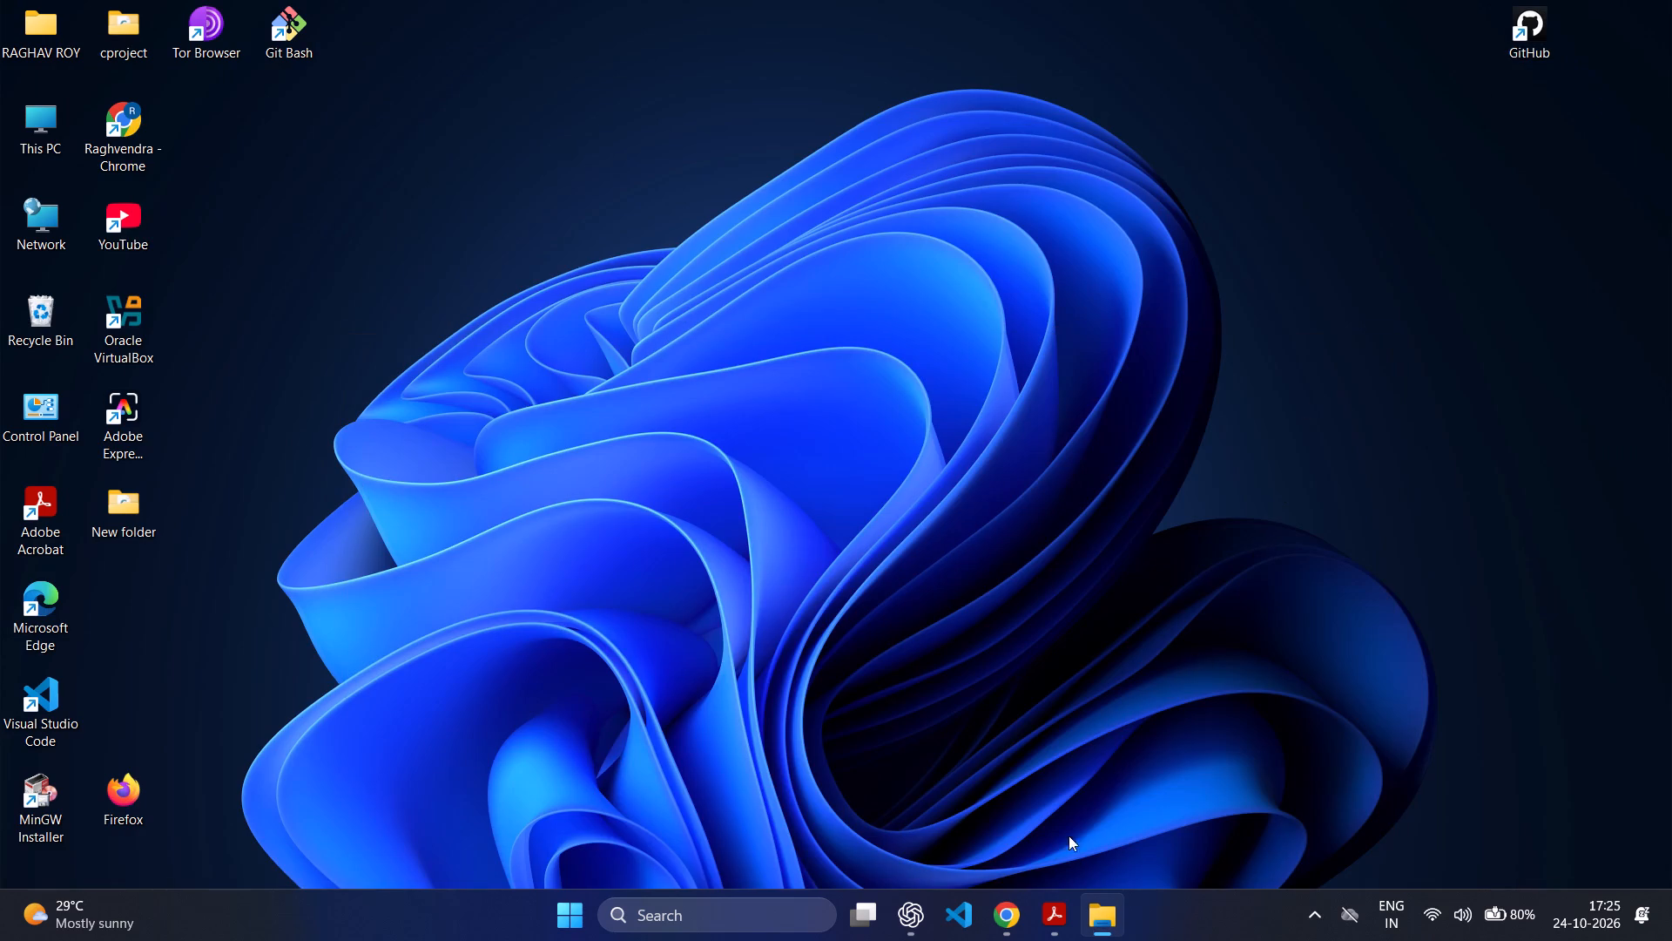
Switch back to Chrome and check its recent download history and the options for the older Untitled document.pdf entry.
click(1009, 818)
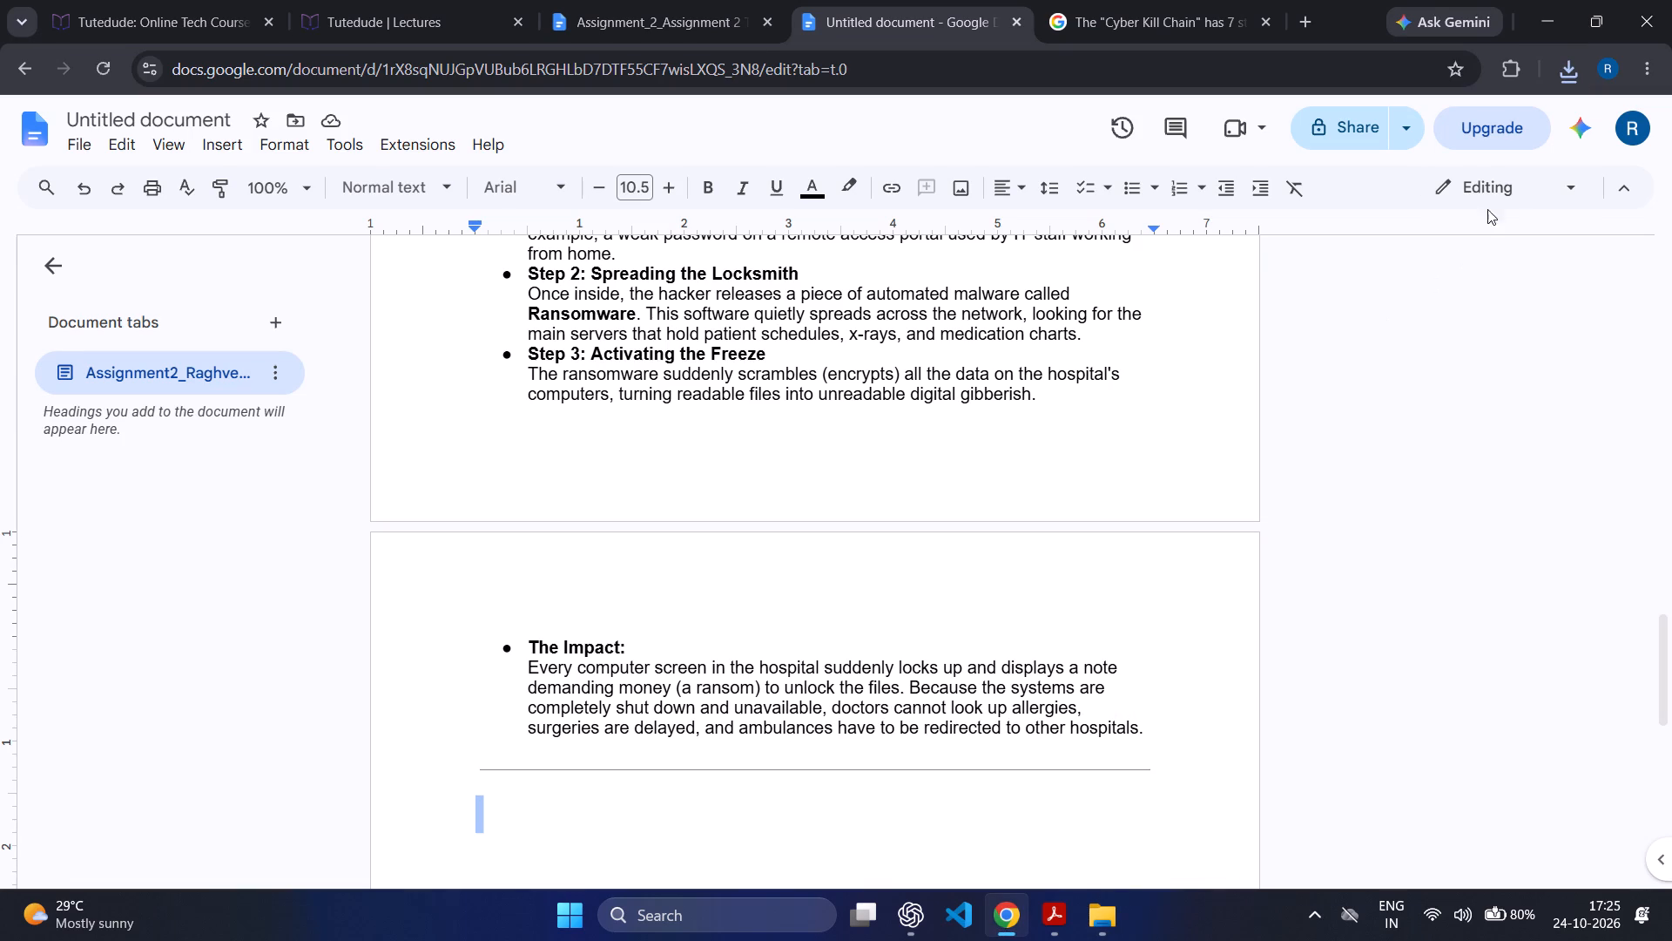
click(1554, 69)
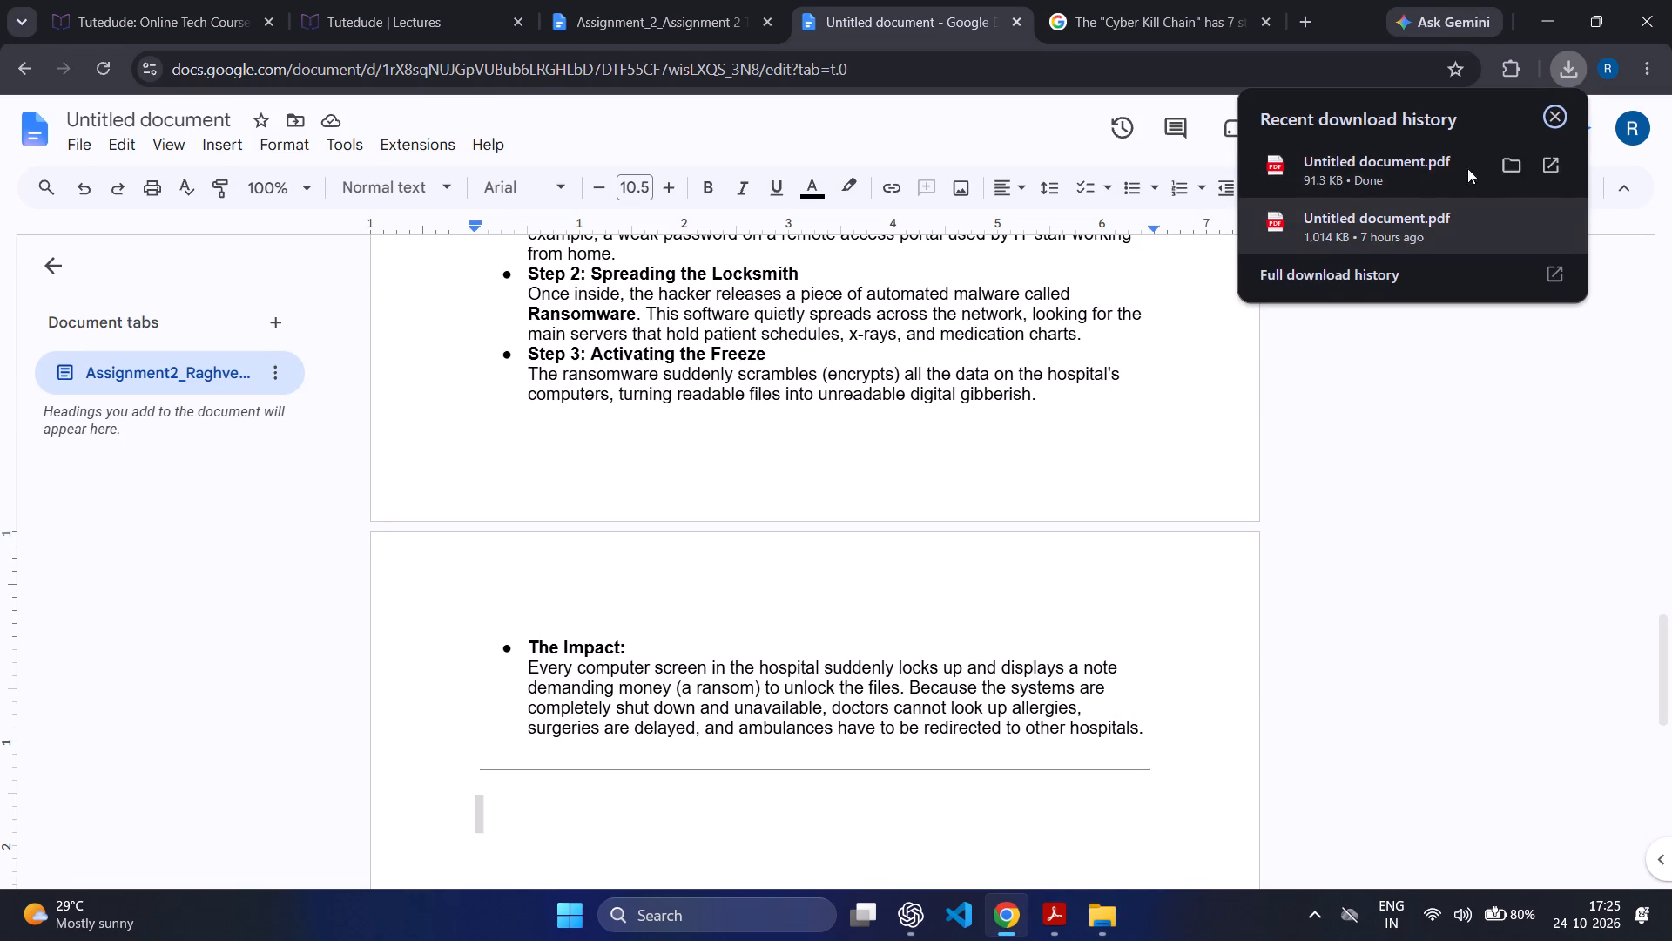
right_click(1450, 220)
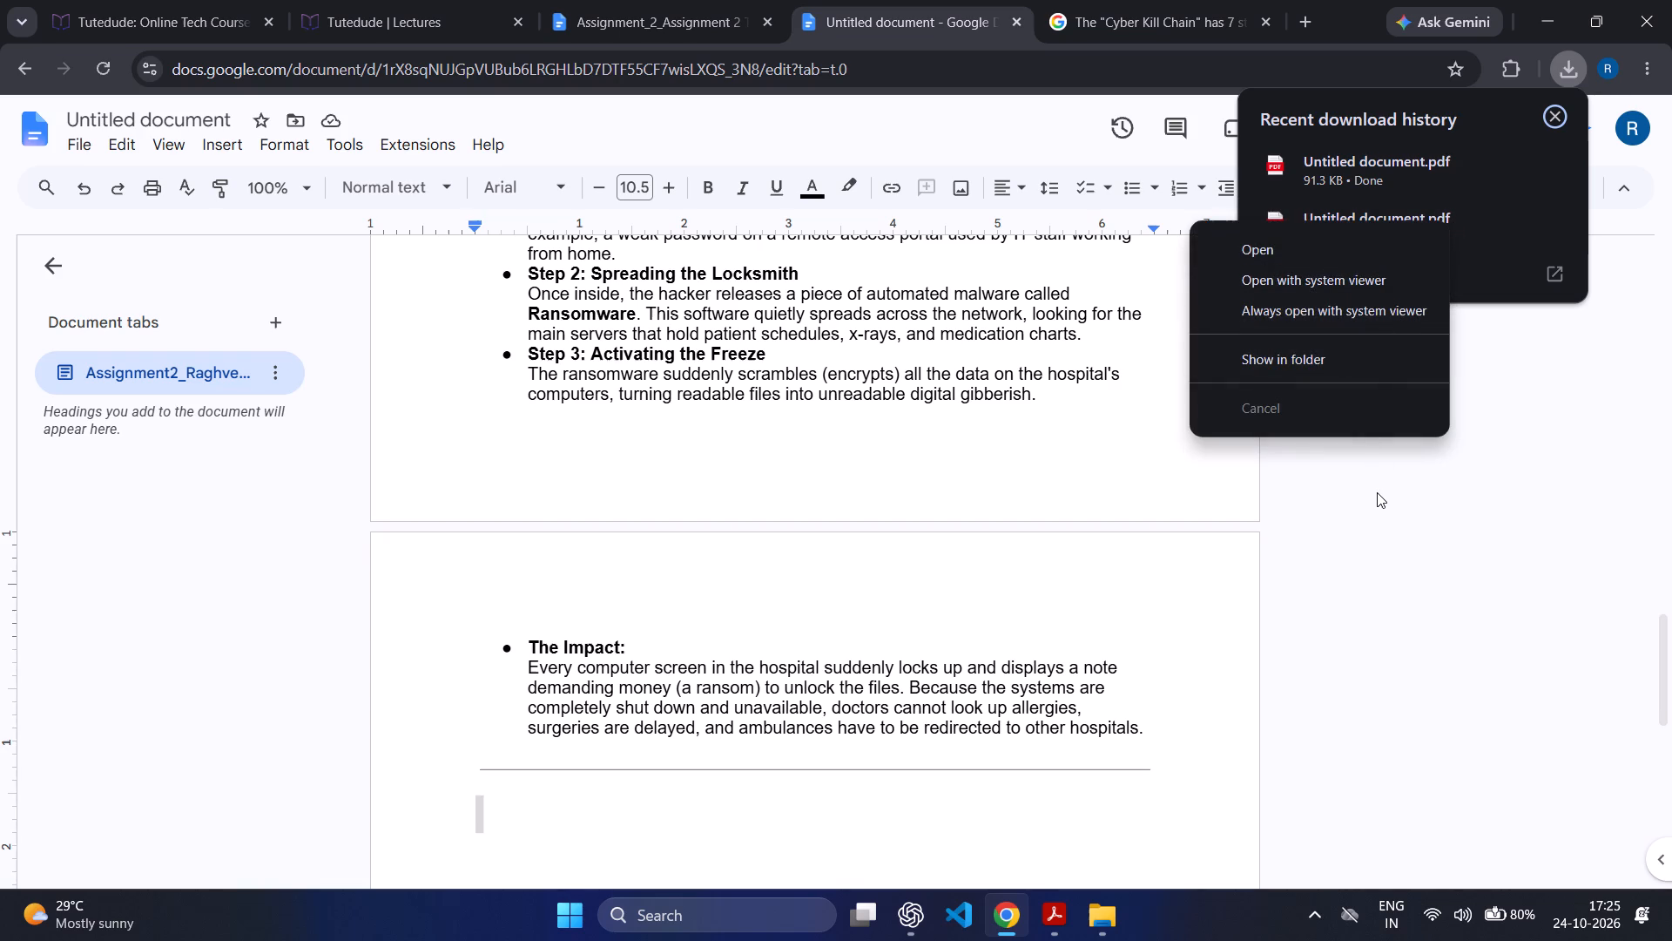
click(1377, 492)
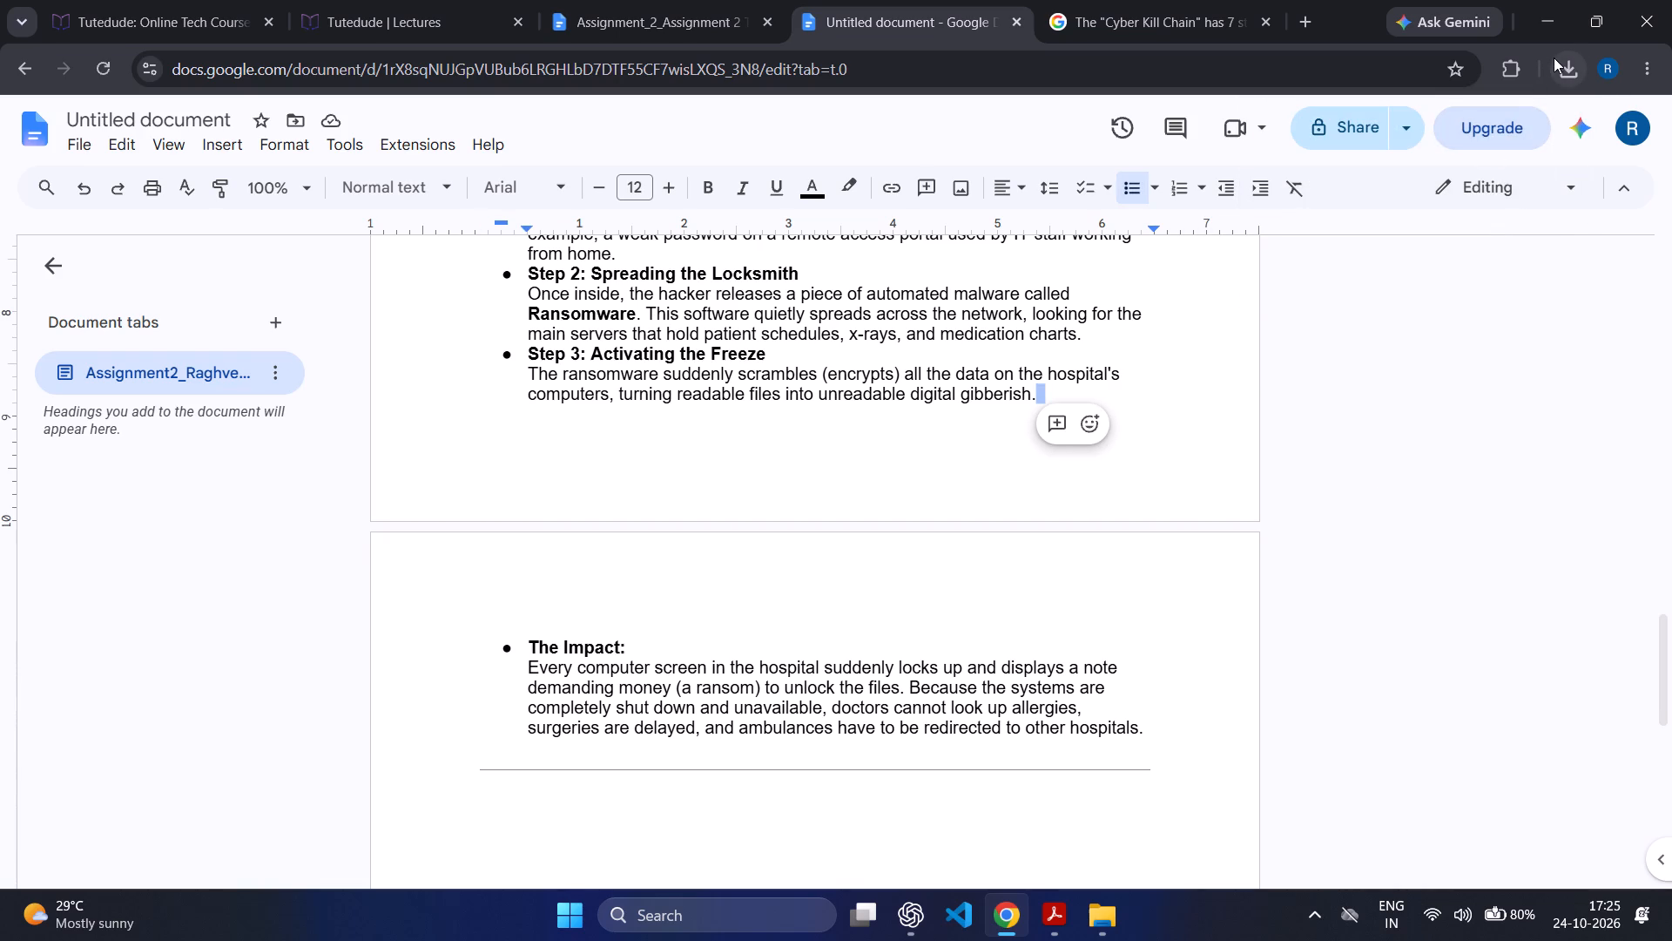
click(1557, 58)
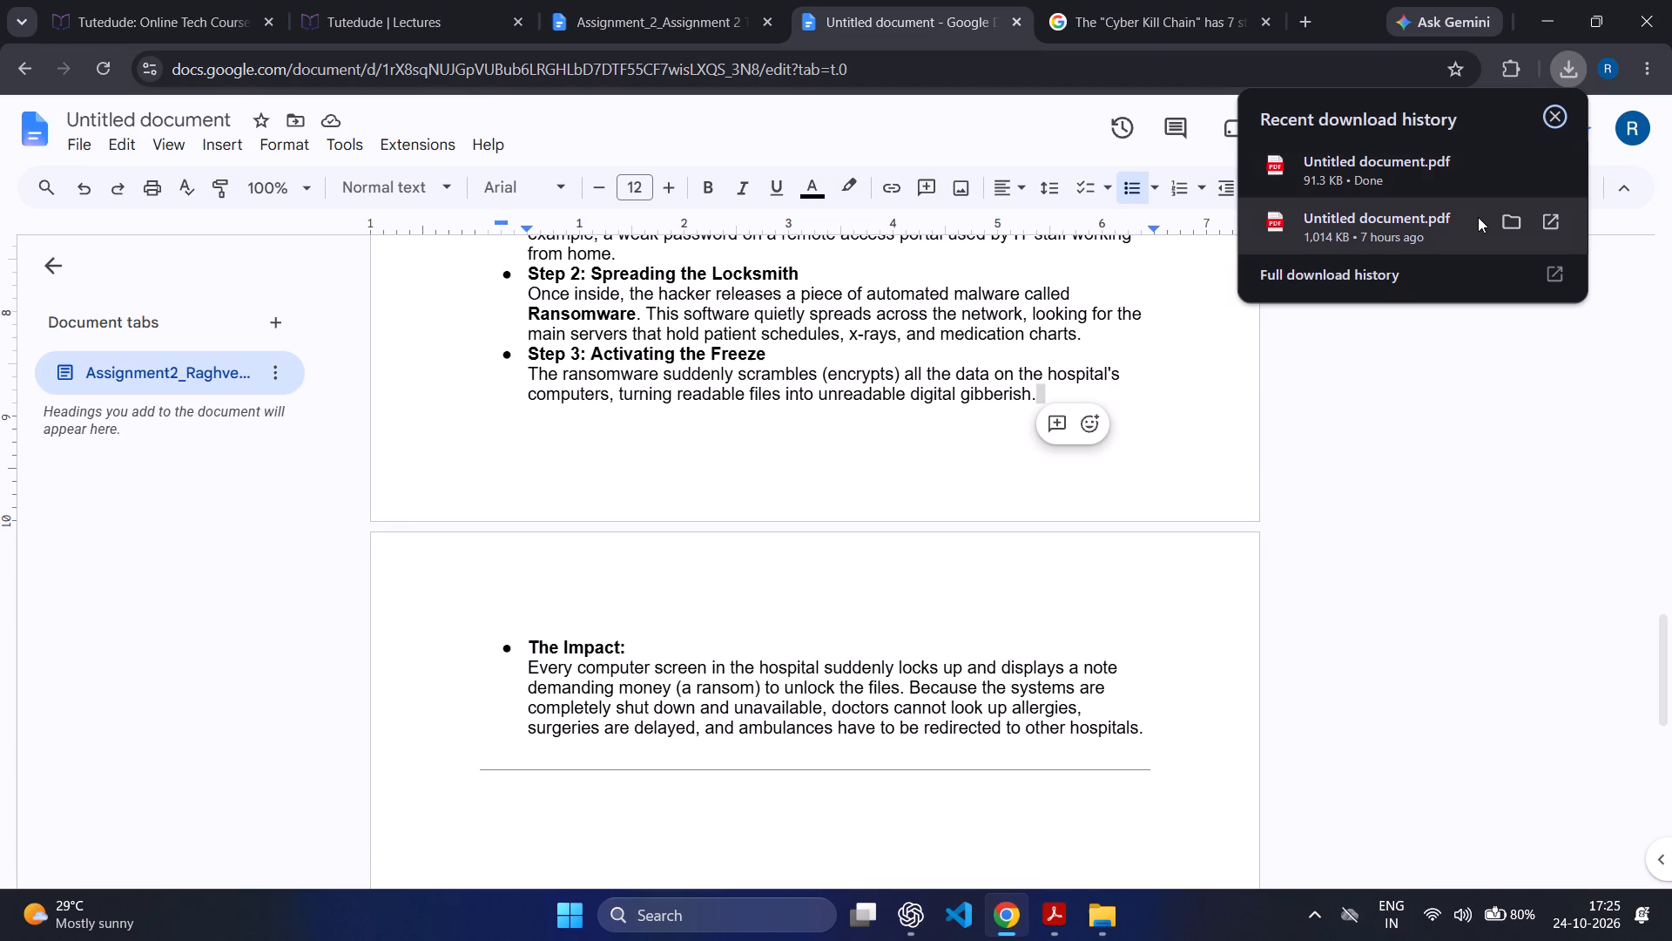
right_click(1477, 215)
click(1466, 494)
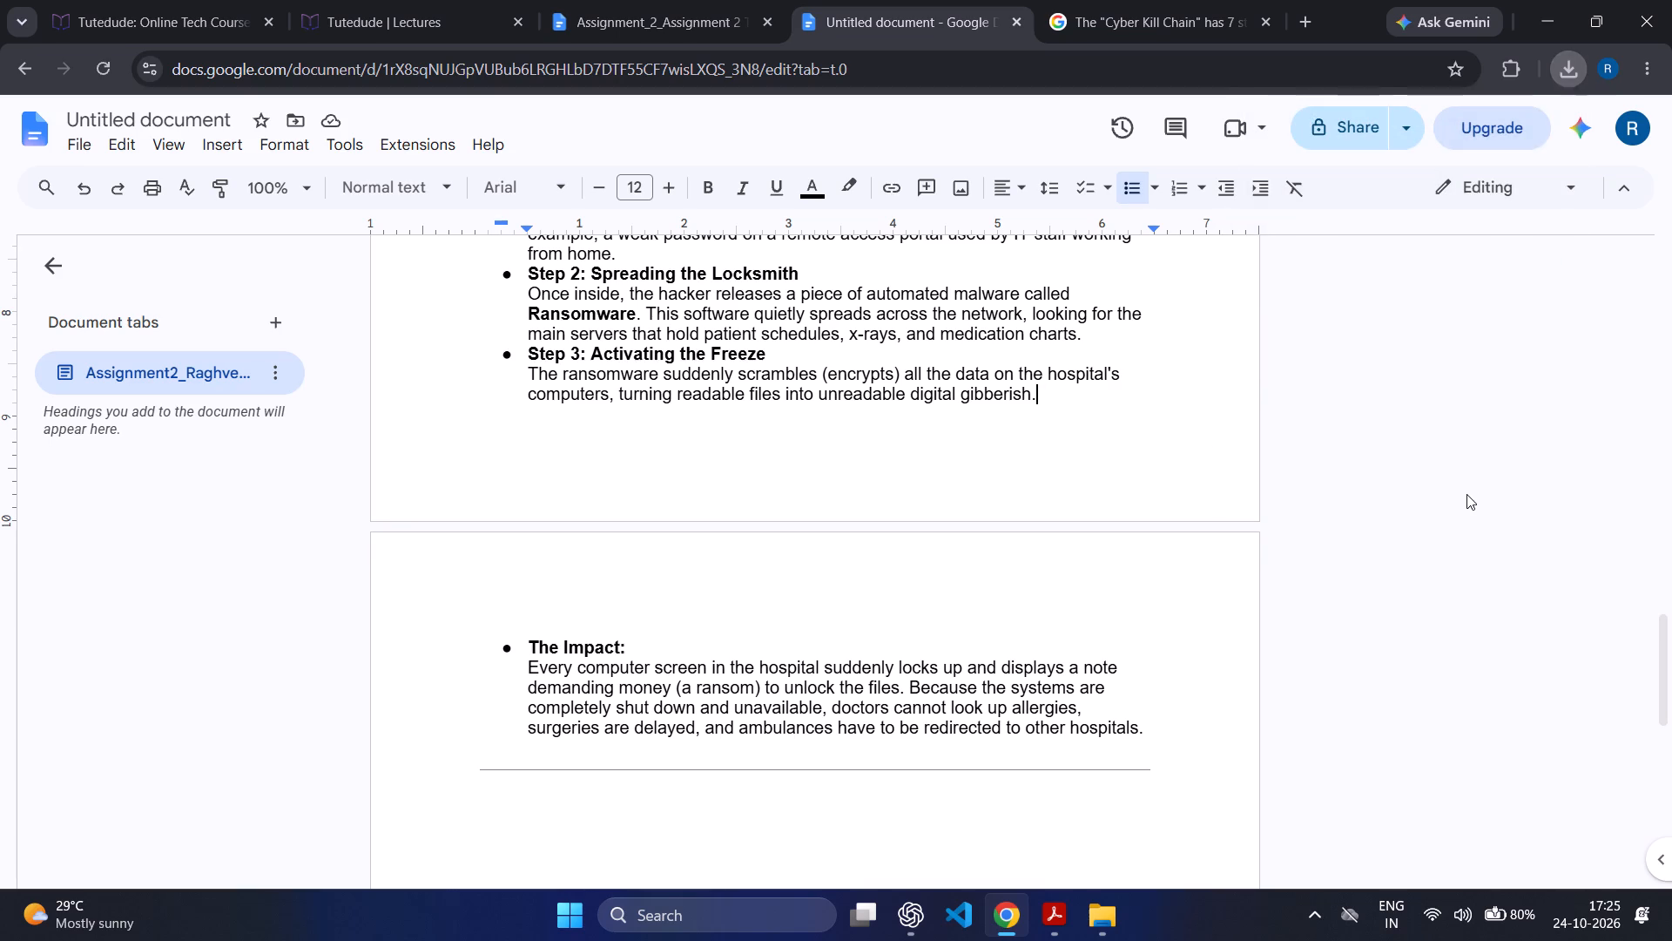
click(1564, 70)
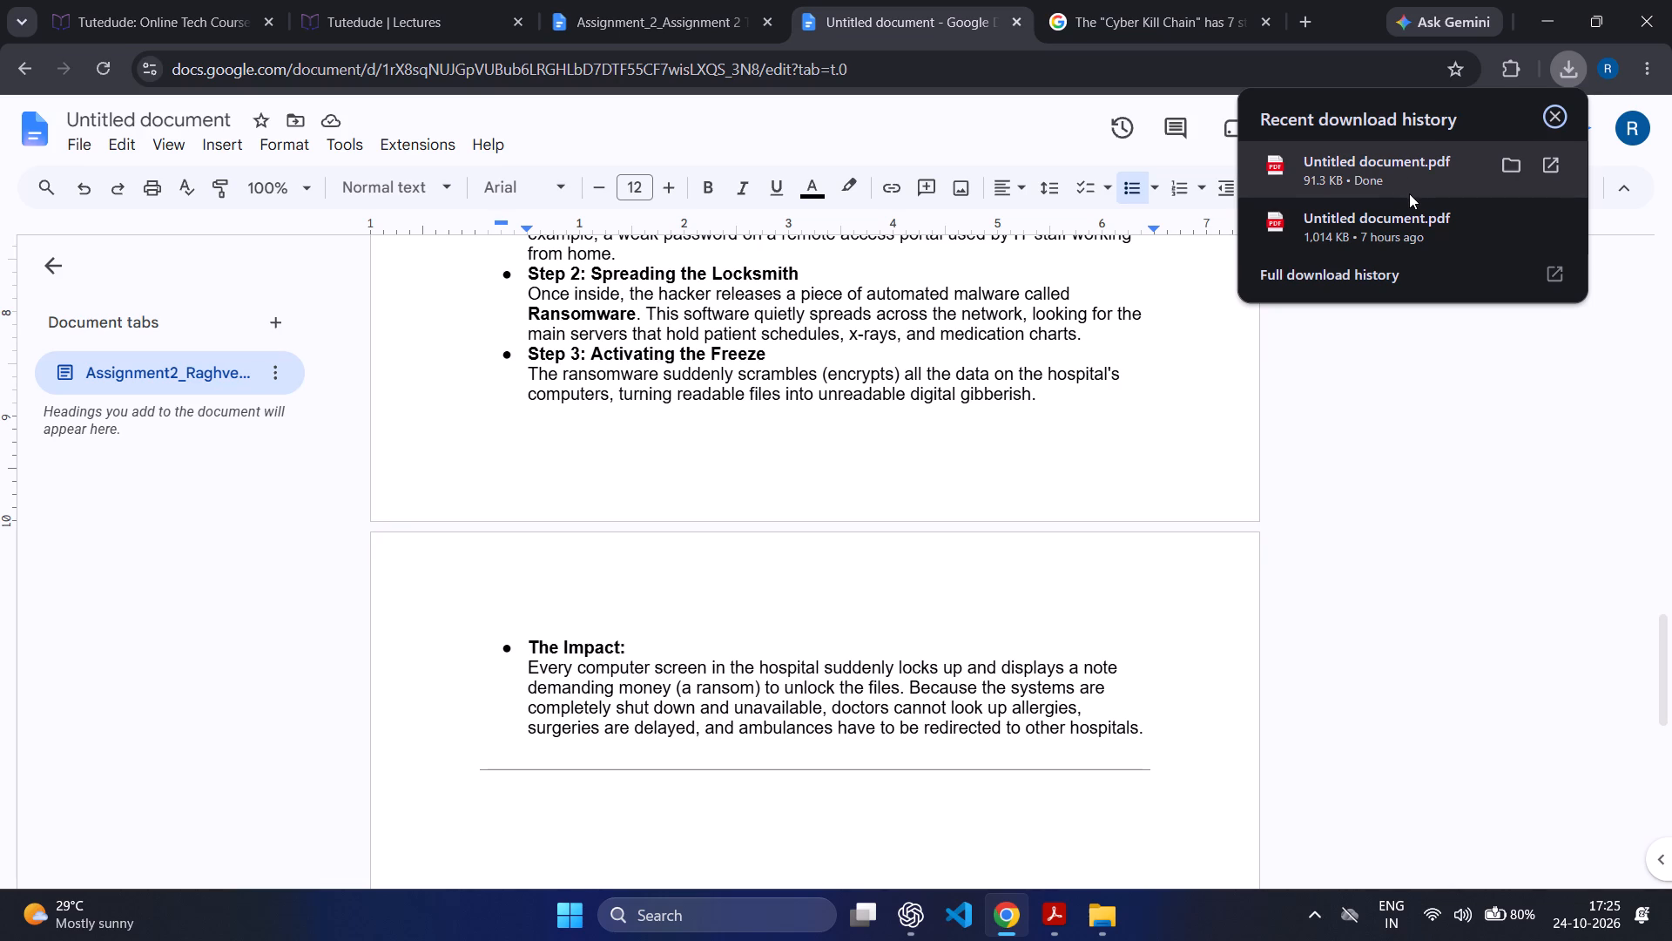
Open the Untitled document PDF from the Downloads folder, look through its pages, and close it.
click(1543, 13)
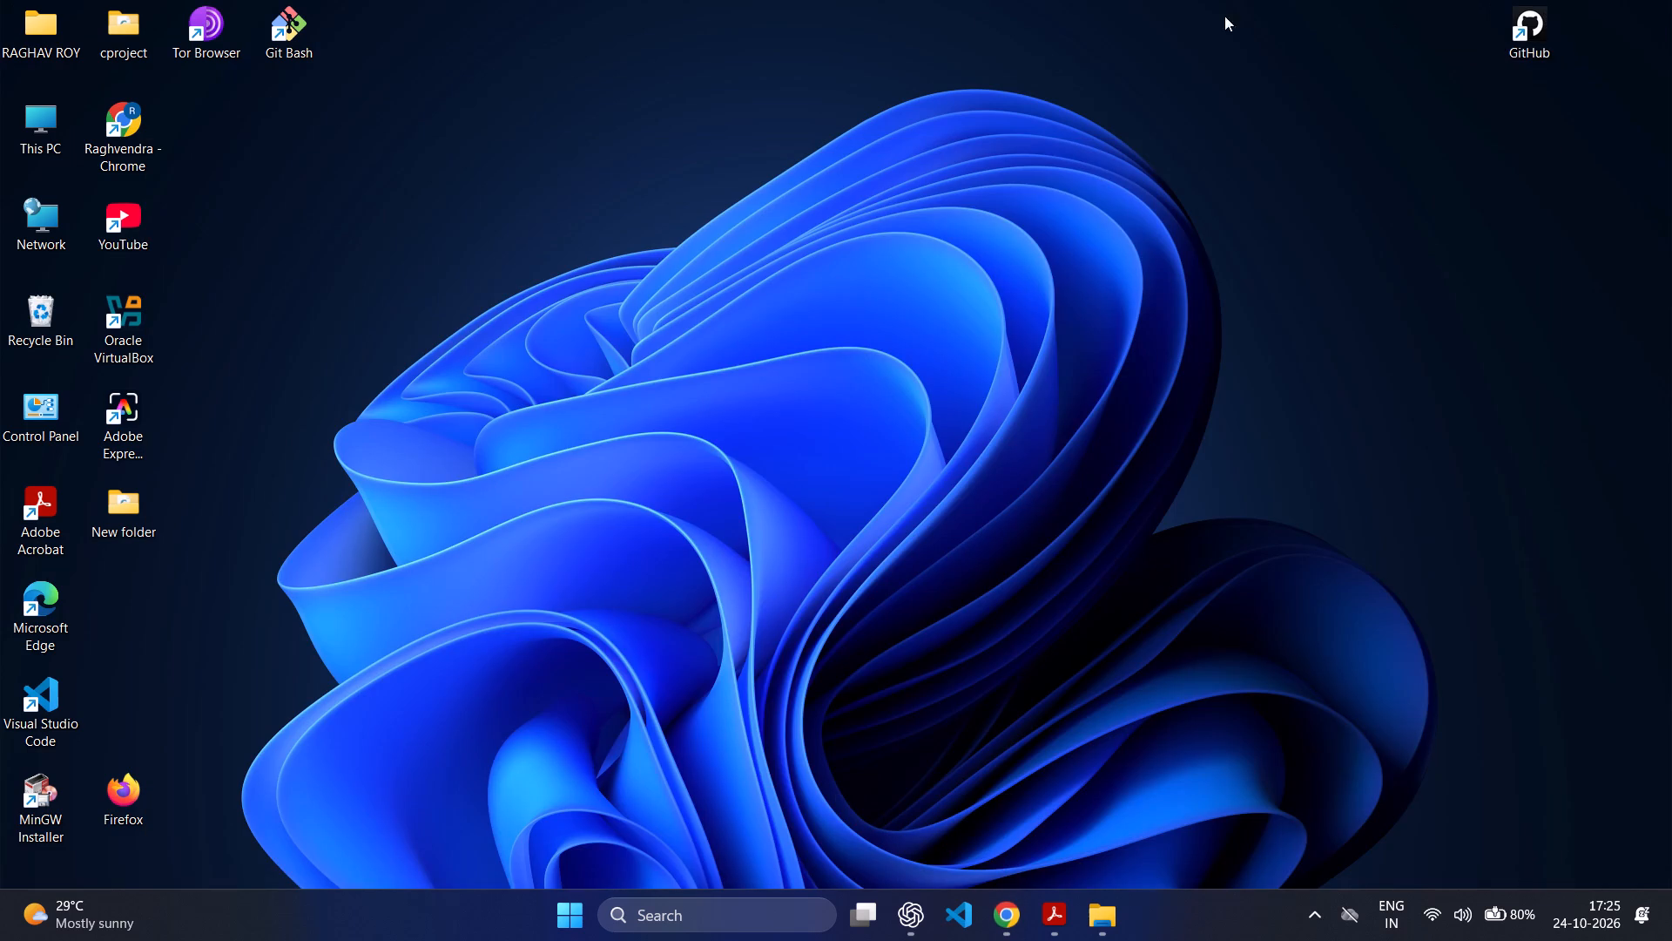
double_click(36, 36)
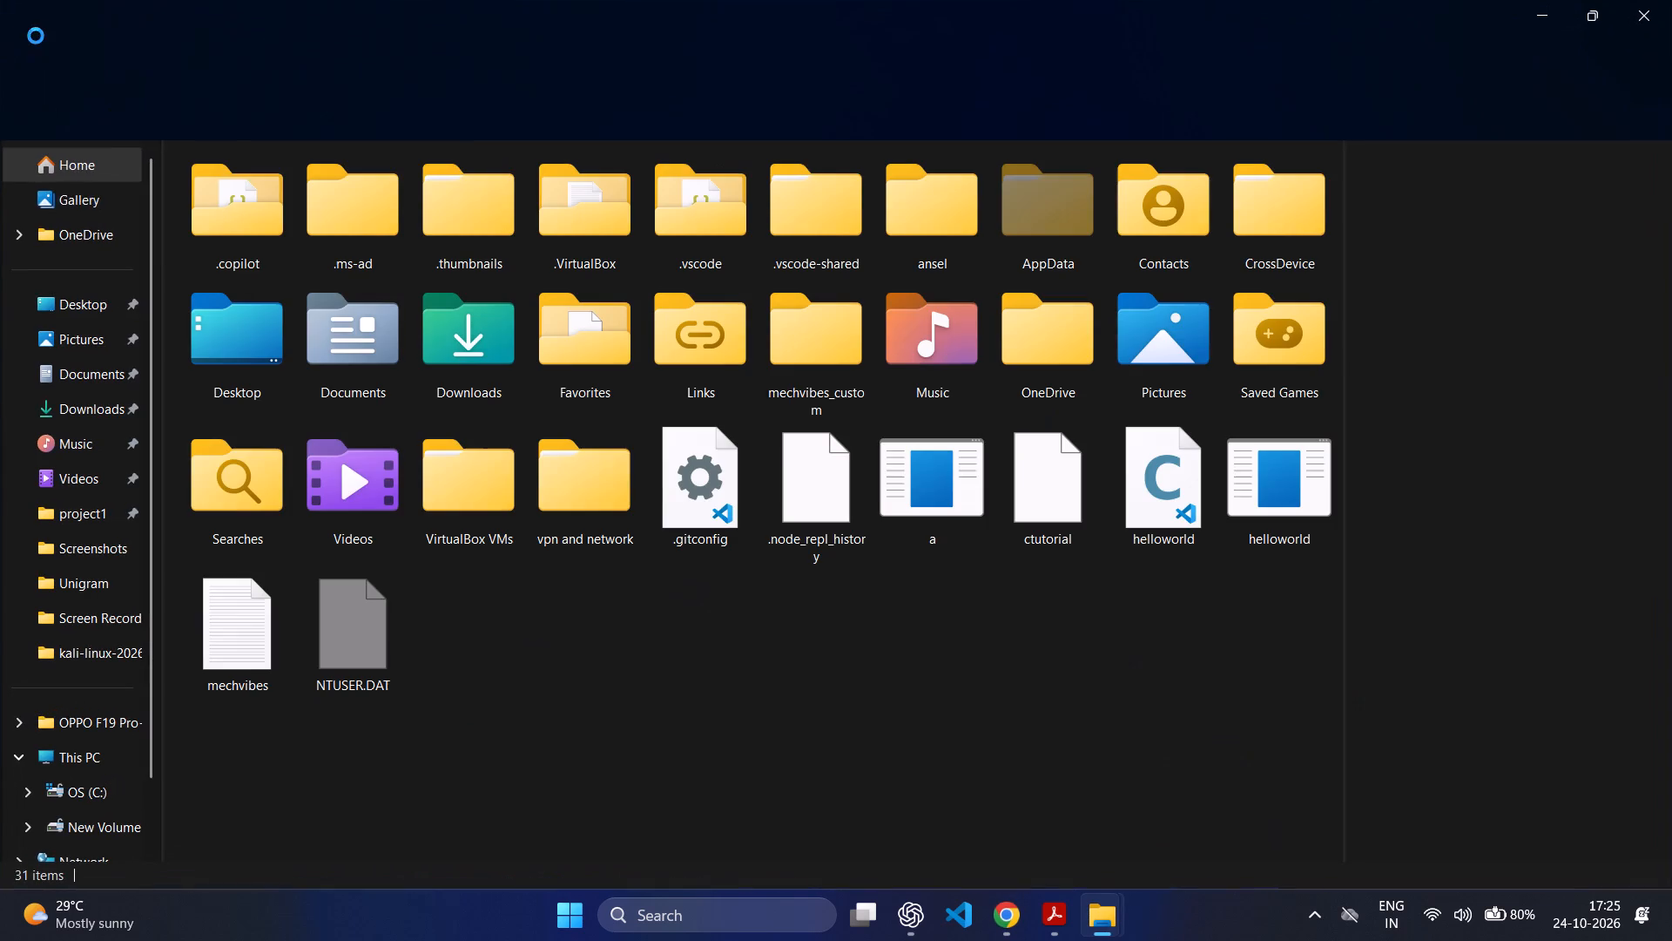
click(84, 413)
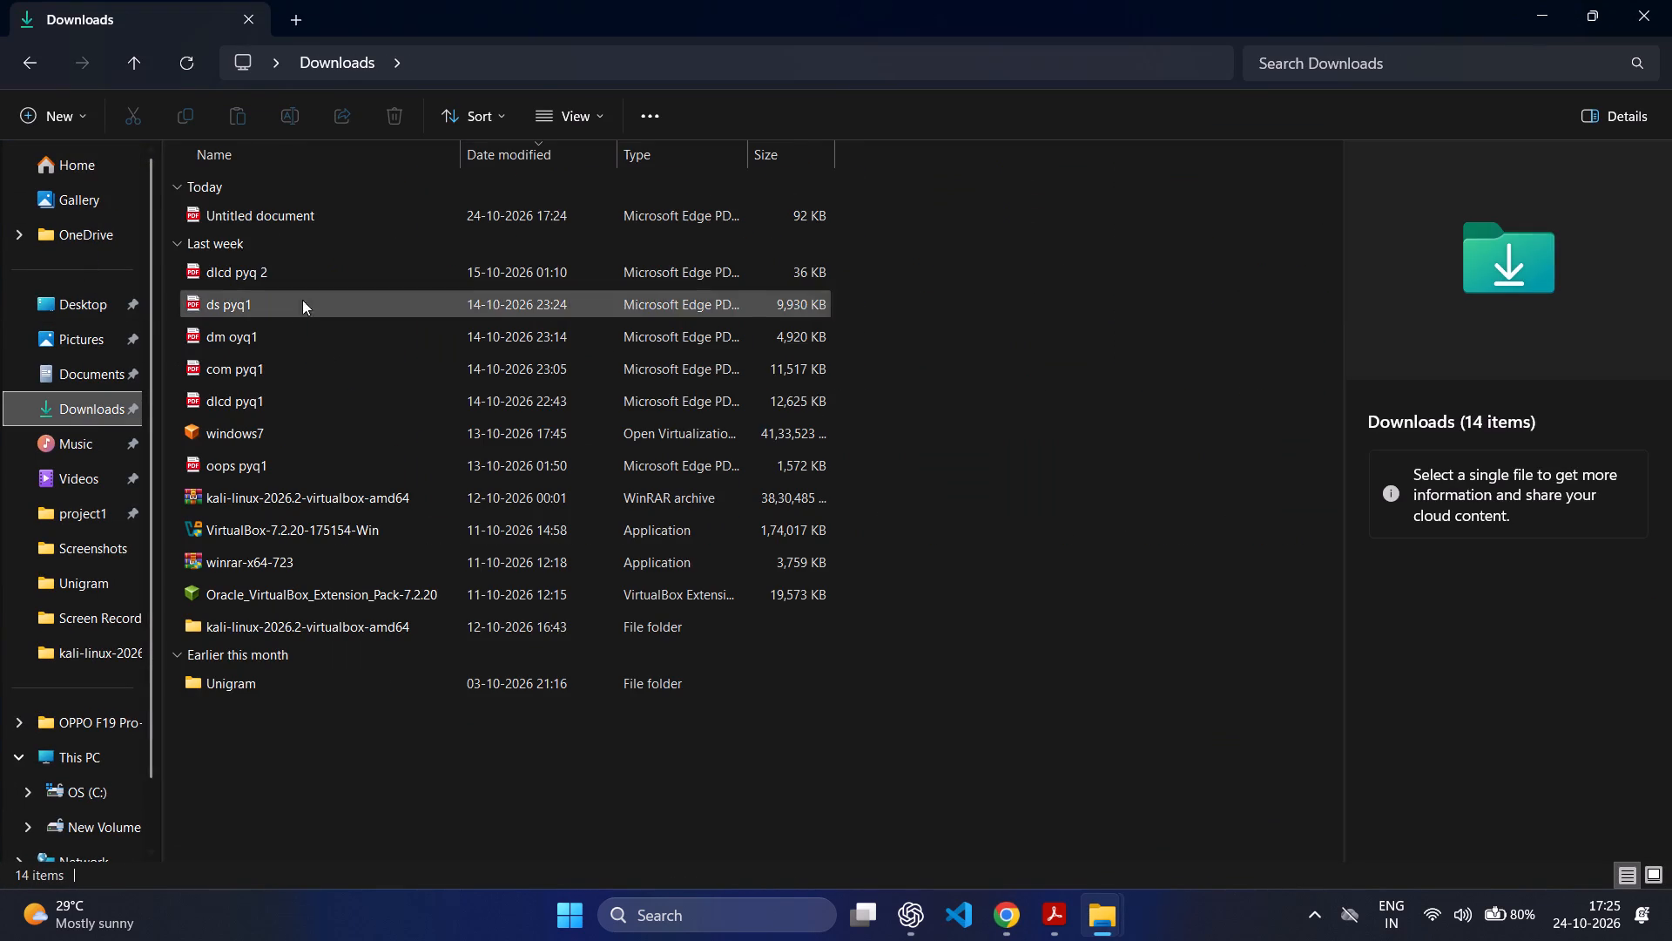
double_click(348, 219)
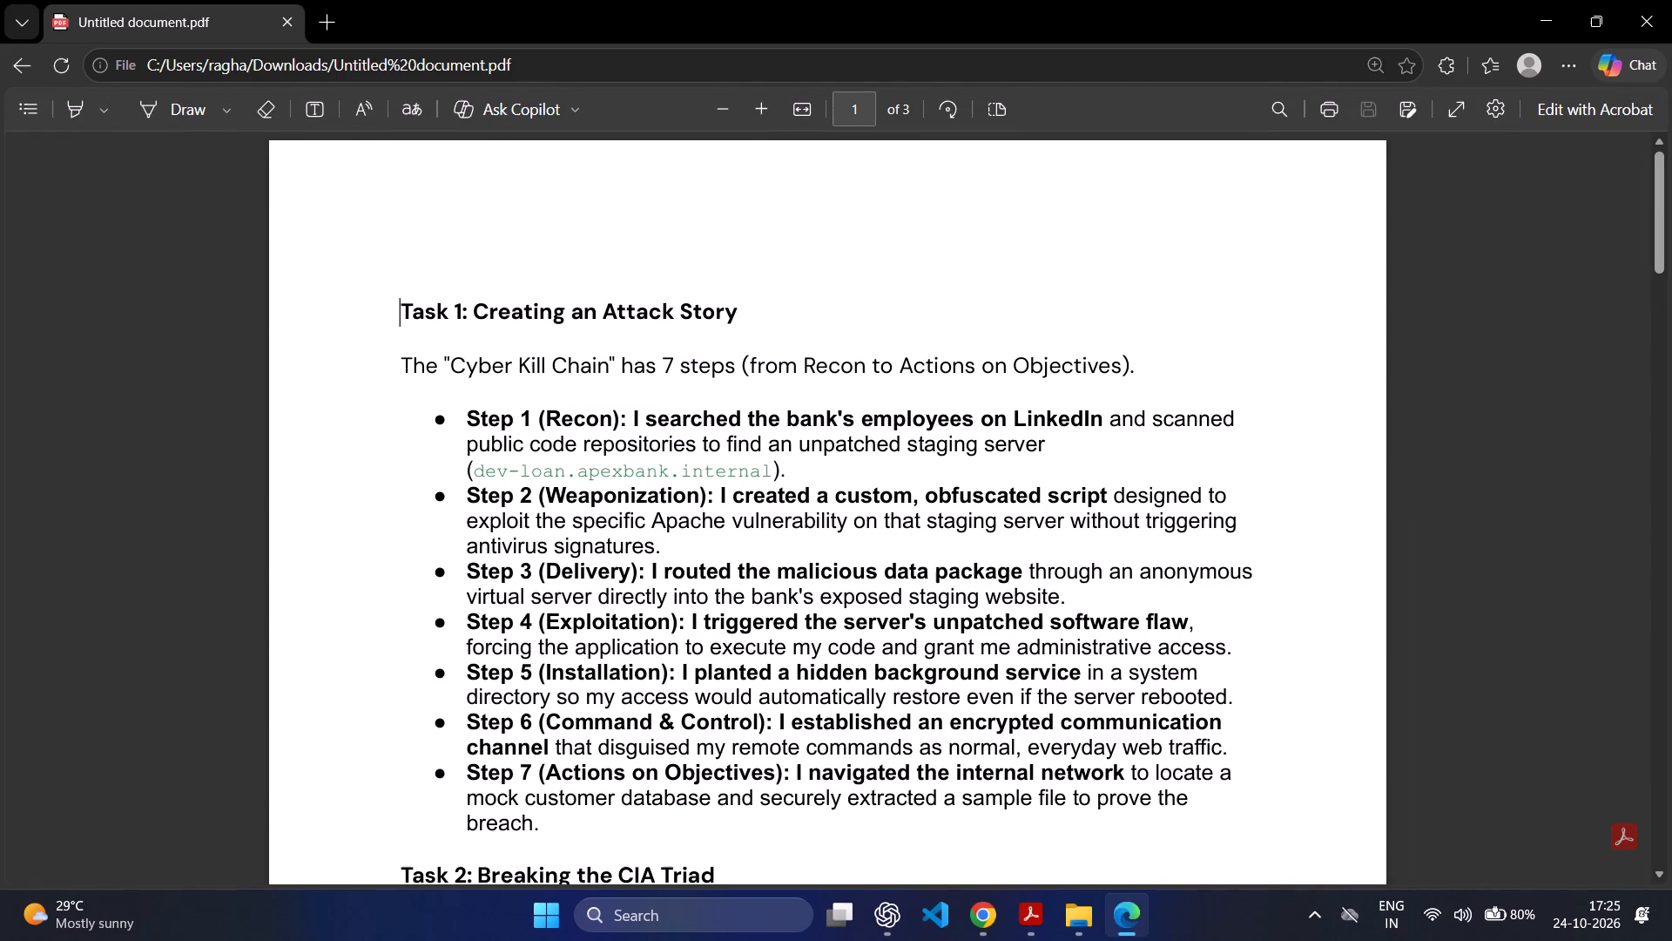
scroll(570, 288, down, 4)
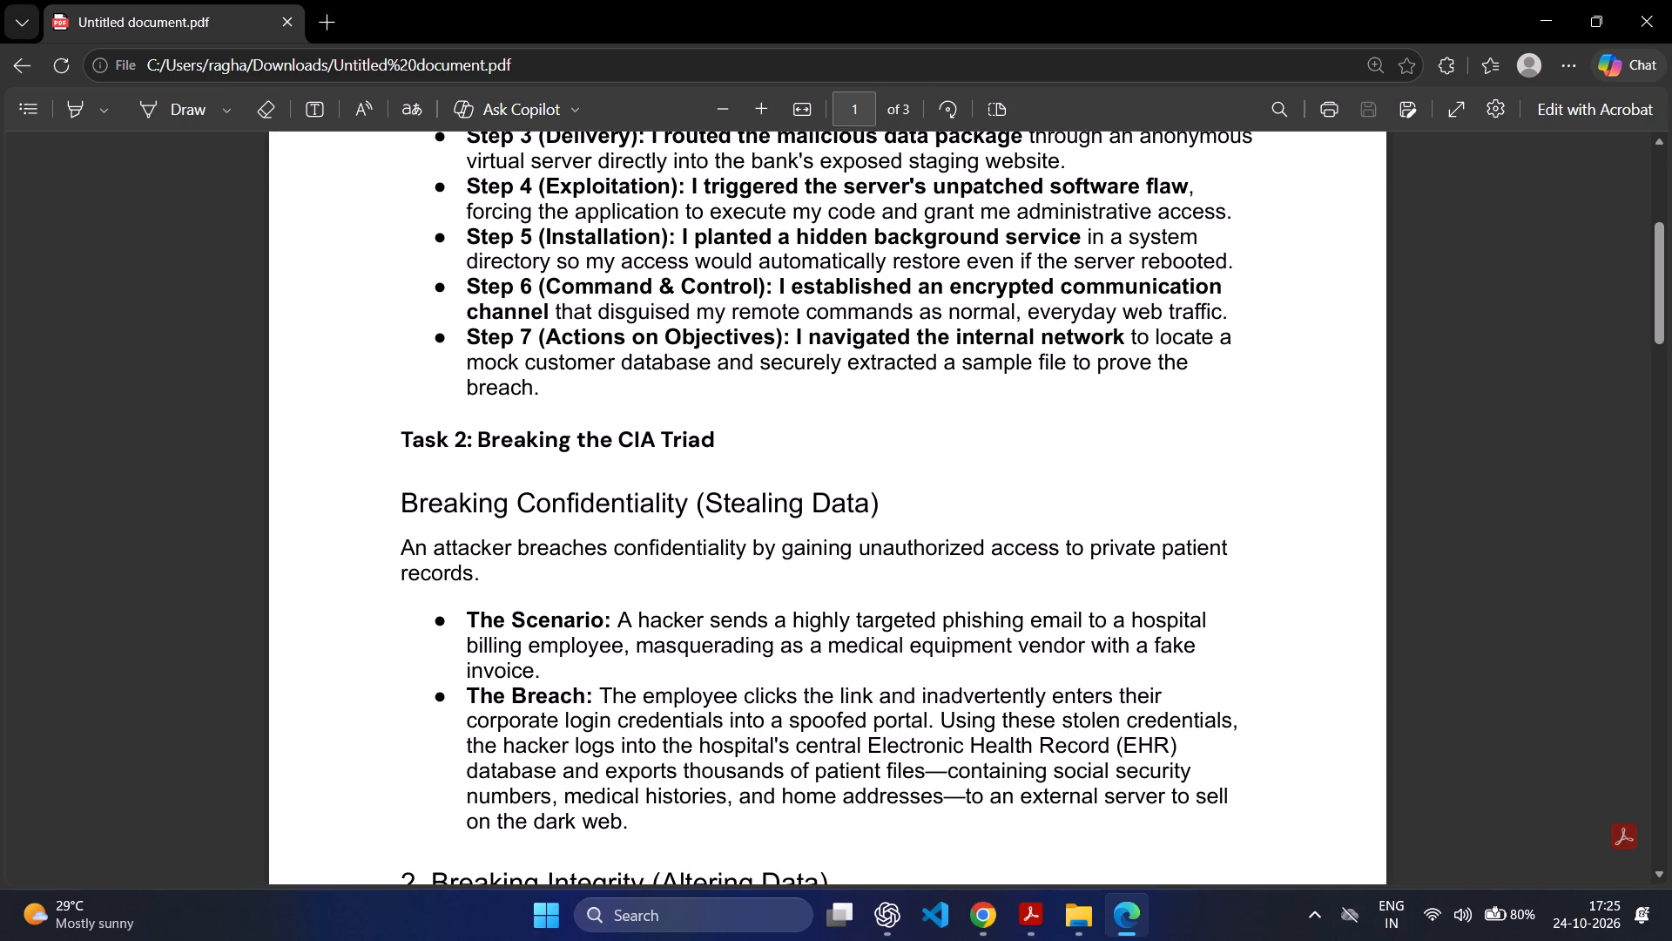
scroll(570, 288, down, 10)
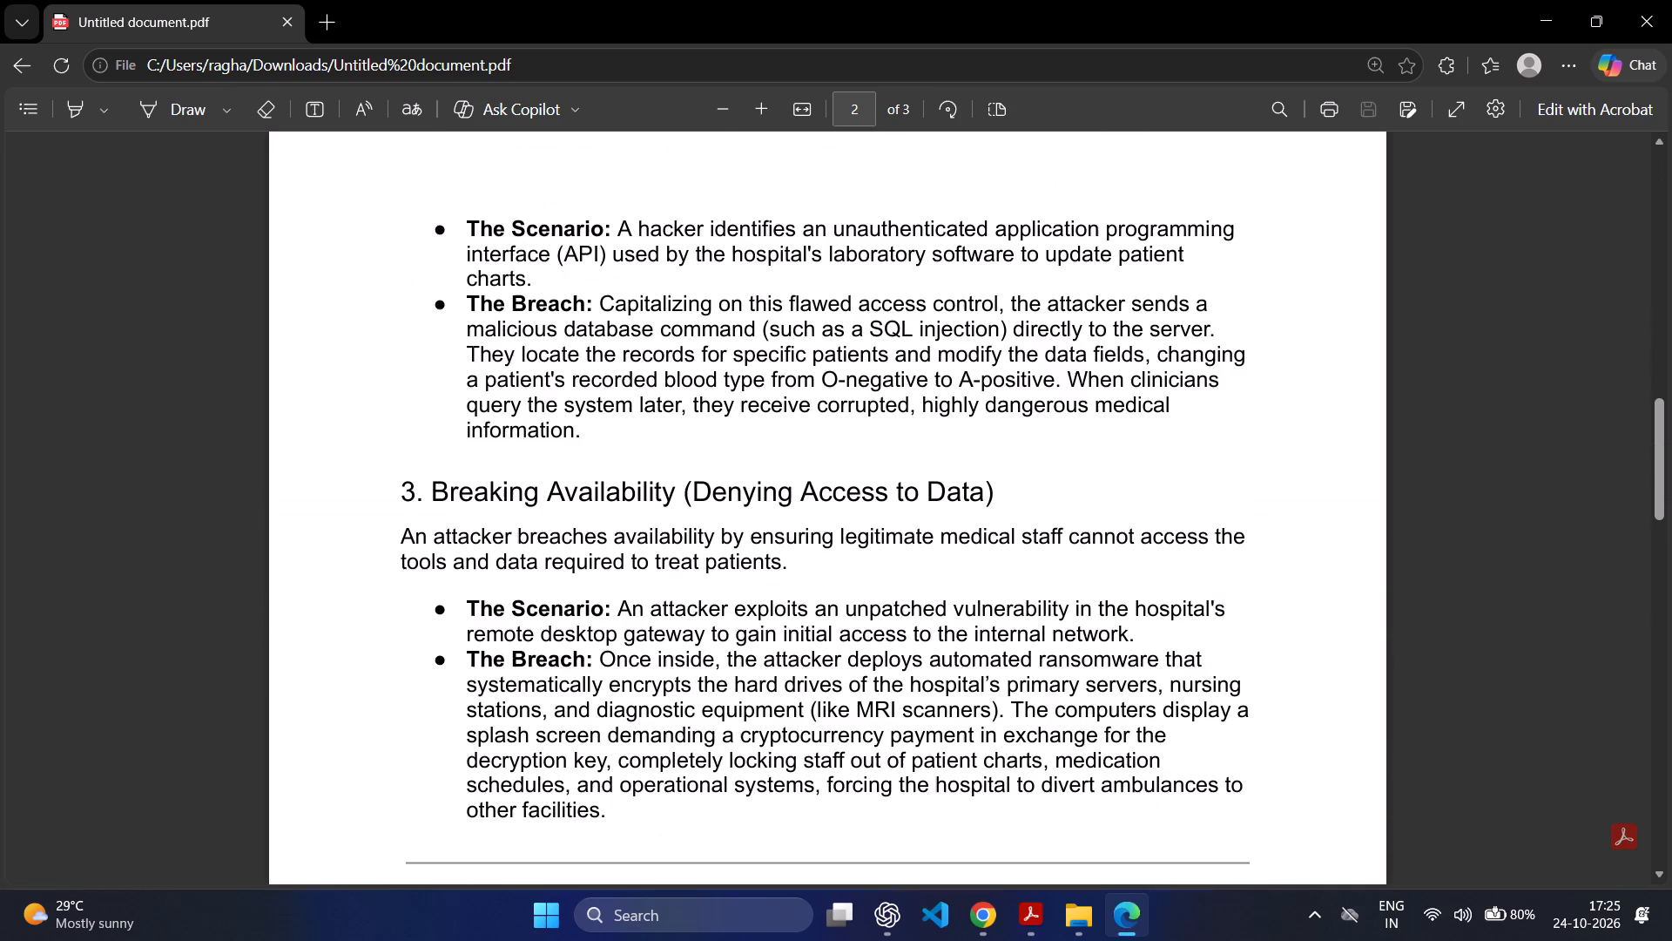
scroll(570, 287, down, 18)
scroll(567, 279, up, 11)
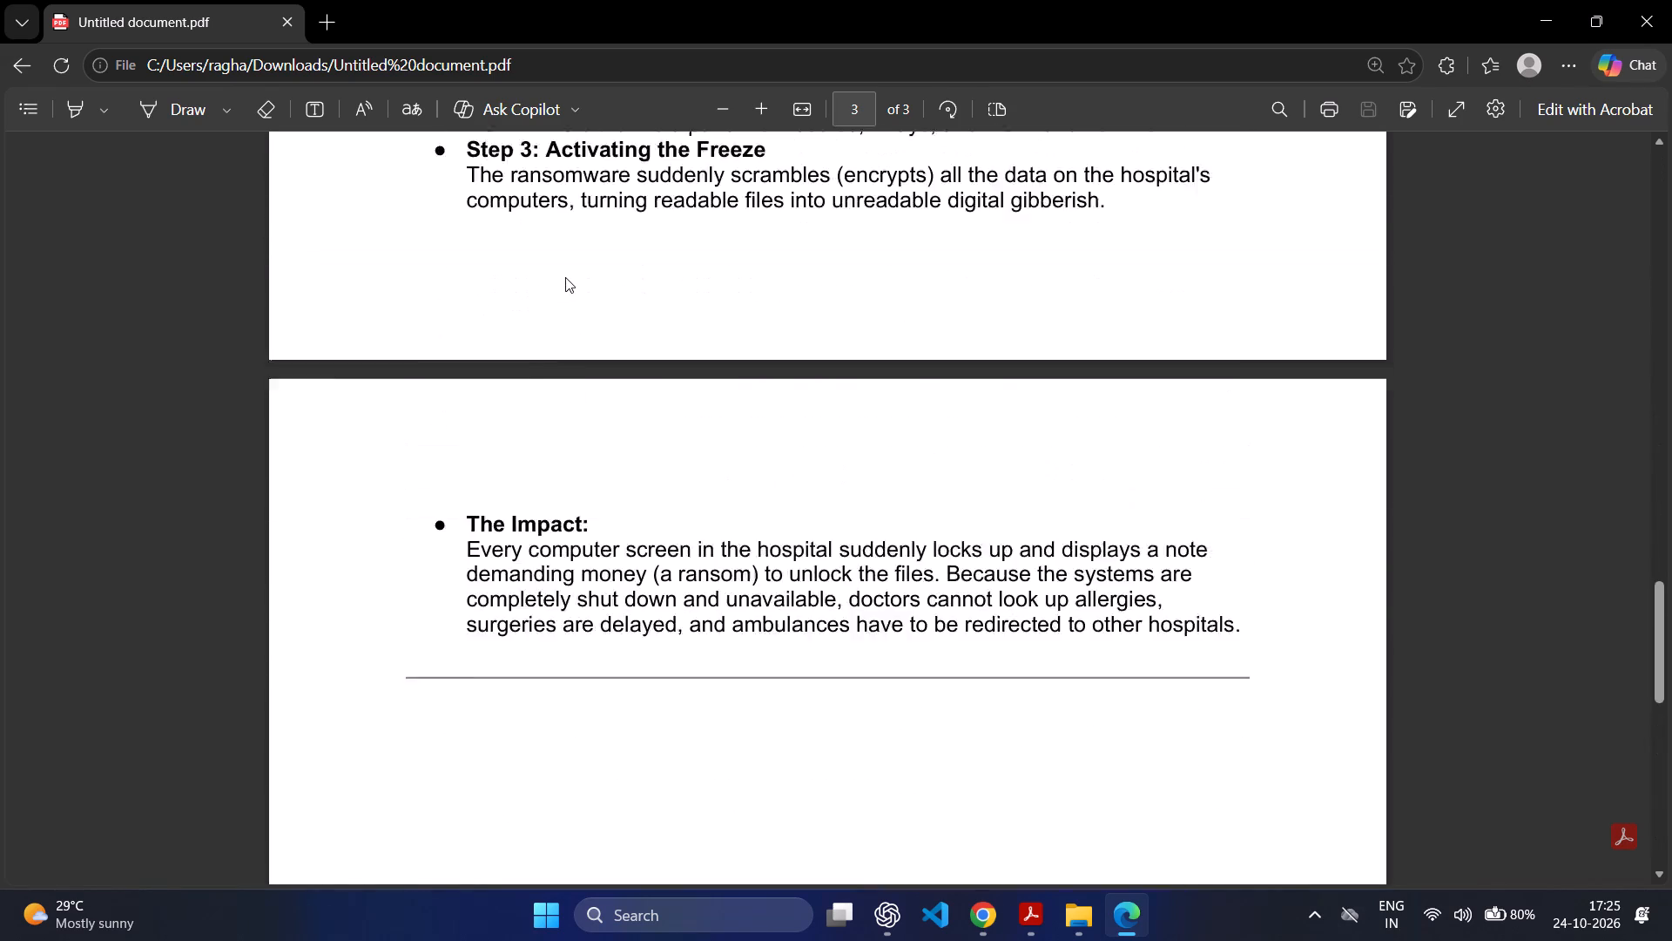
scroll(565, 277, up, 4)
click(1642, 10)
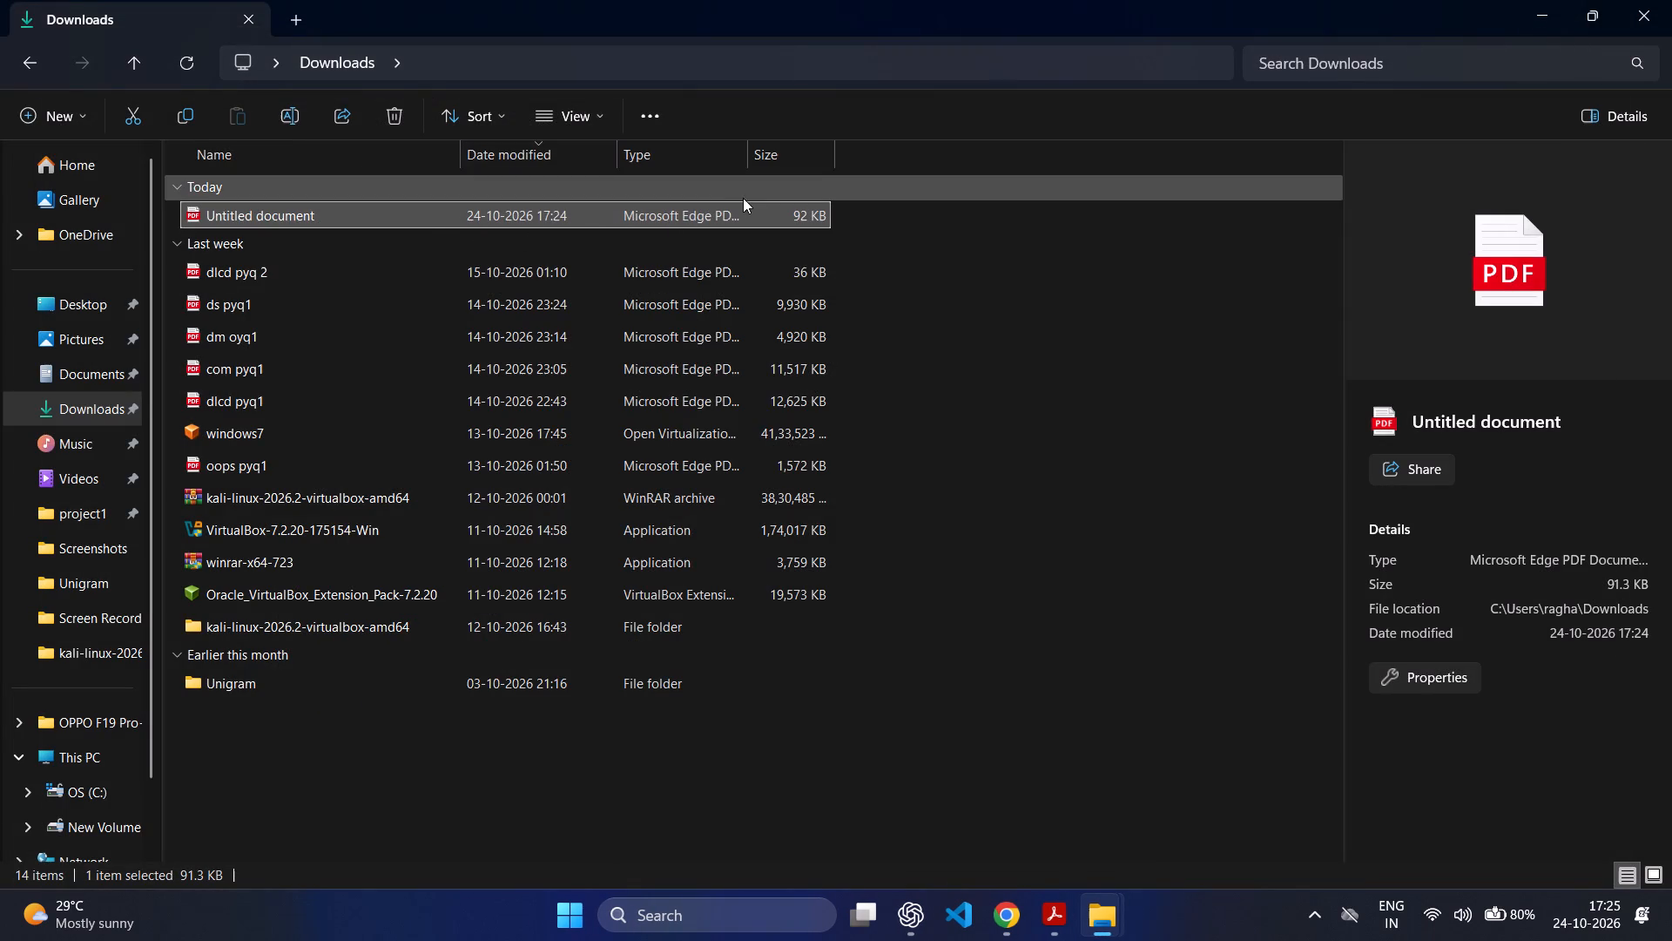
Compress the Untitled document PDF in Downloads into a ZIP file.
right_click(753, 207)
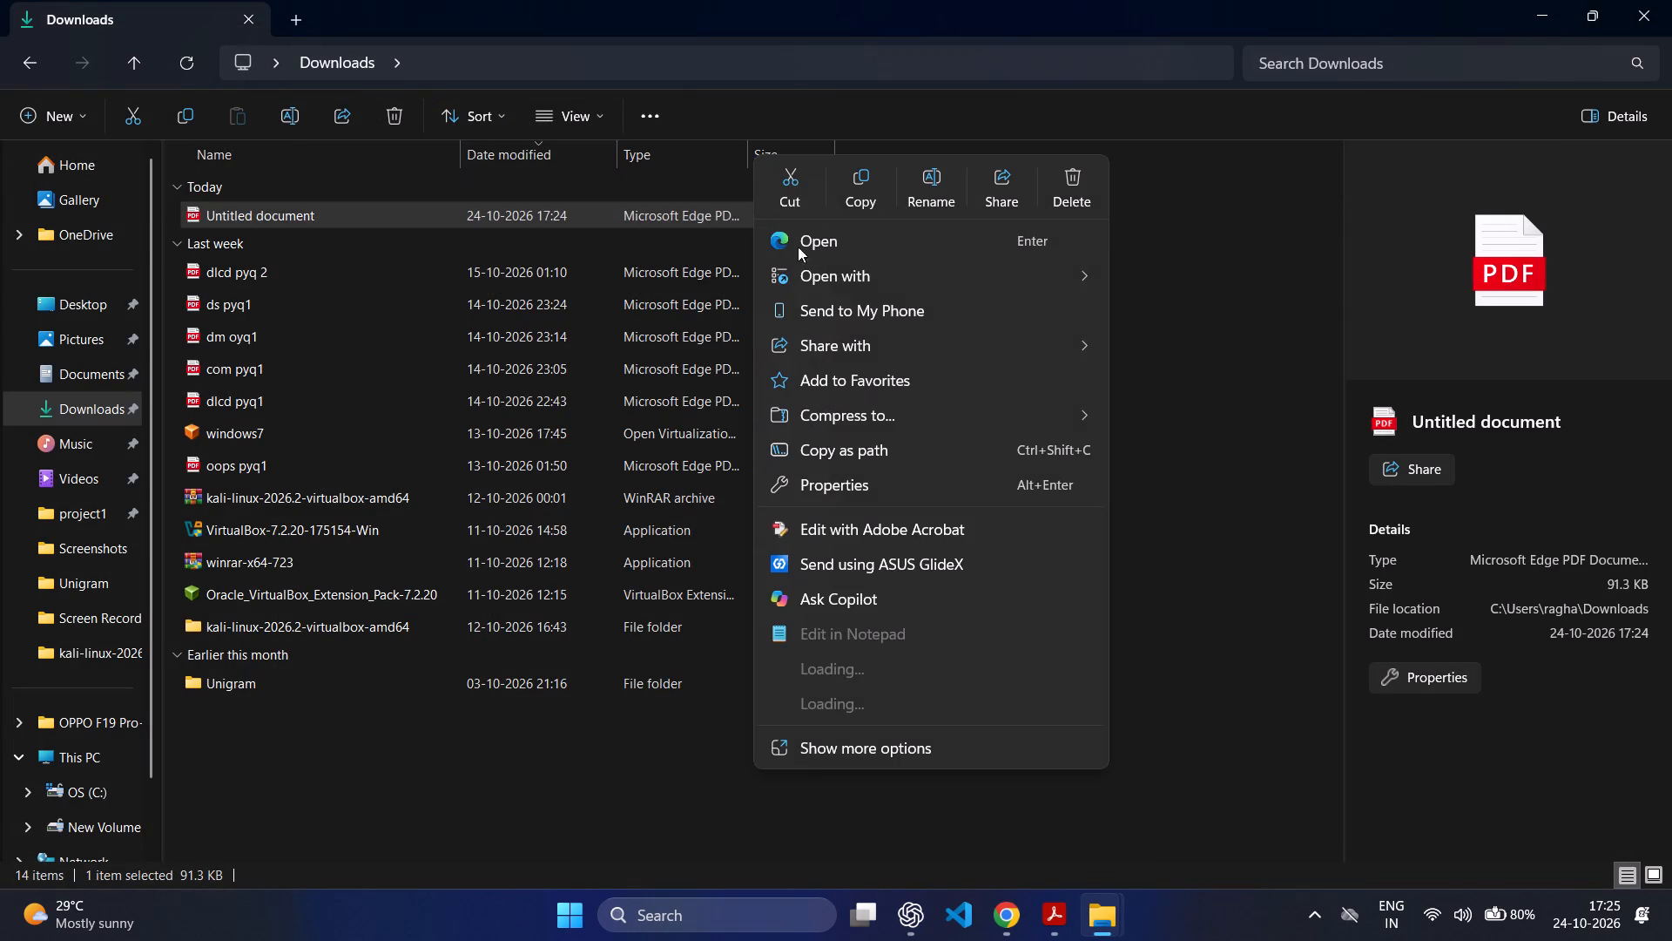
click(883, 421)
click(1129, 410)
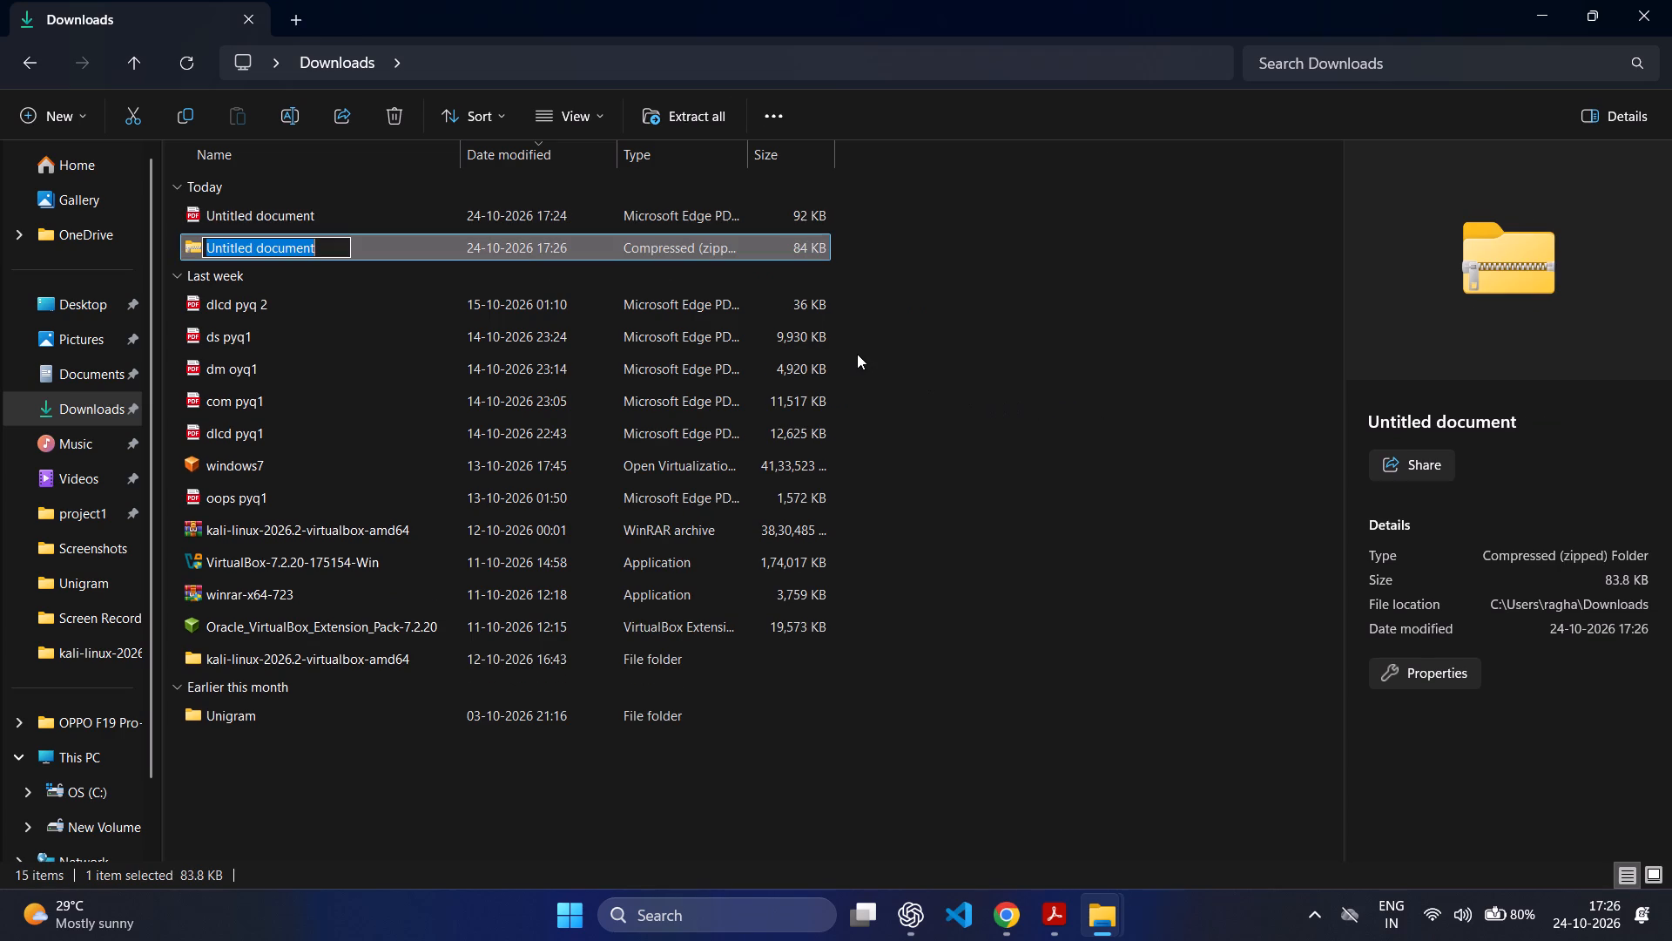
Name the new ZIP file Assignment2_ followed by the student's full name, with a capital A.
key(BackSpace)
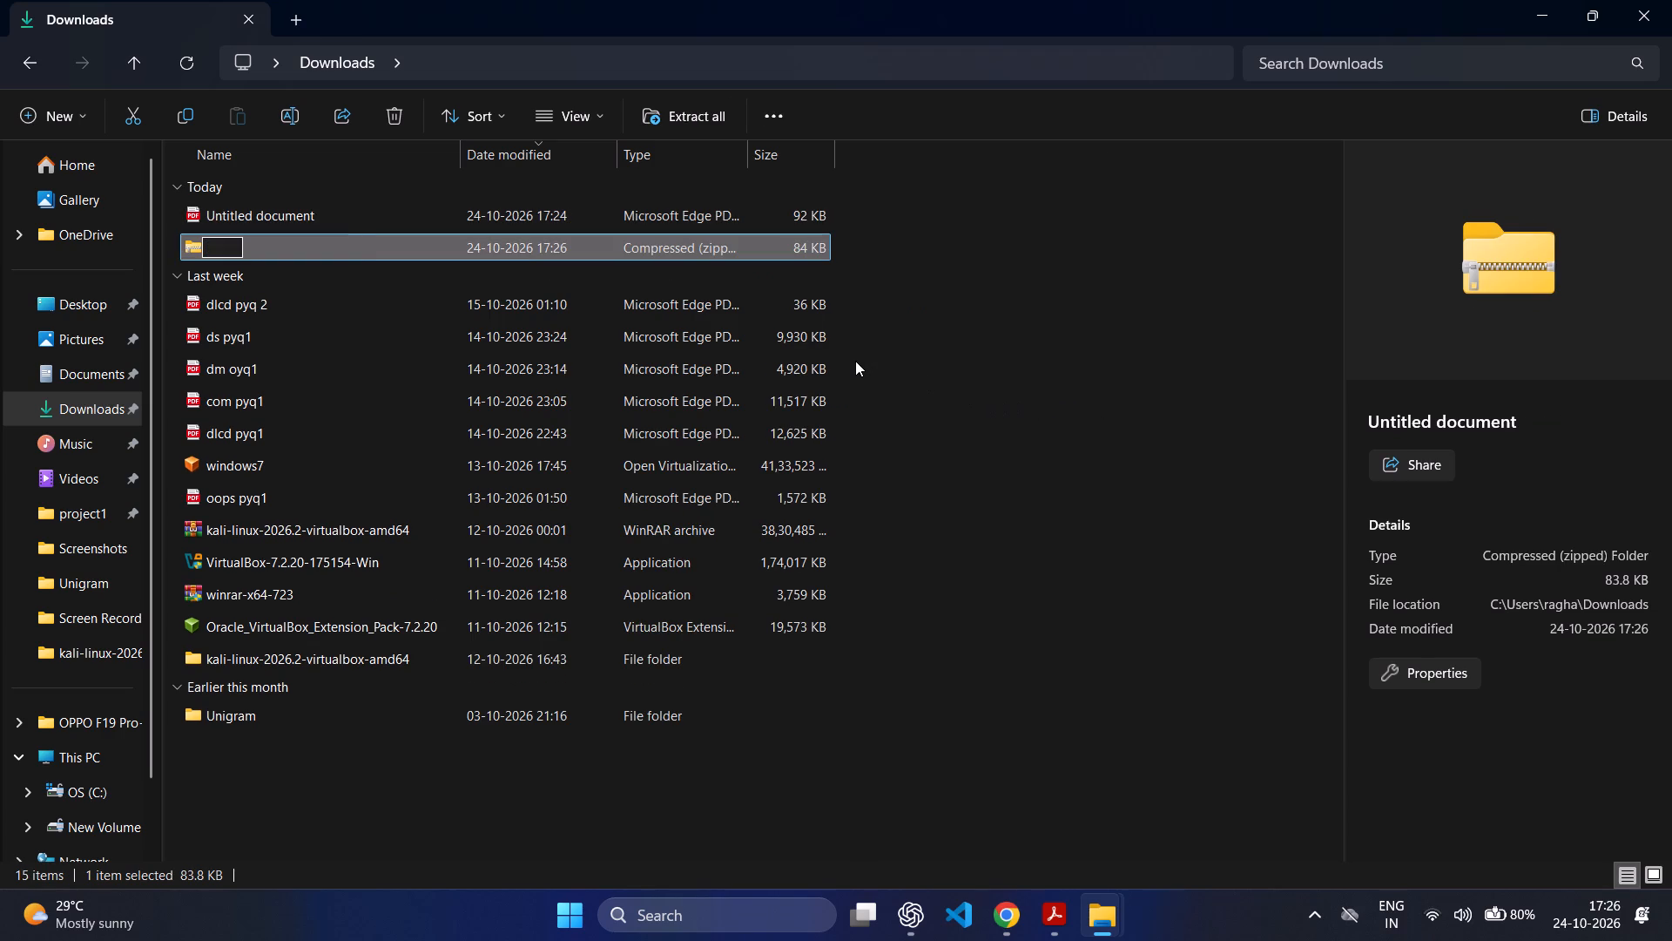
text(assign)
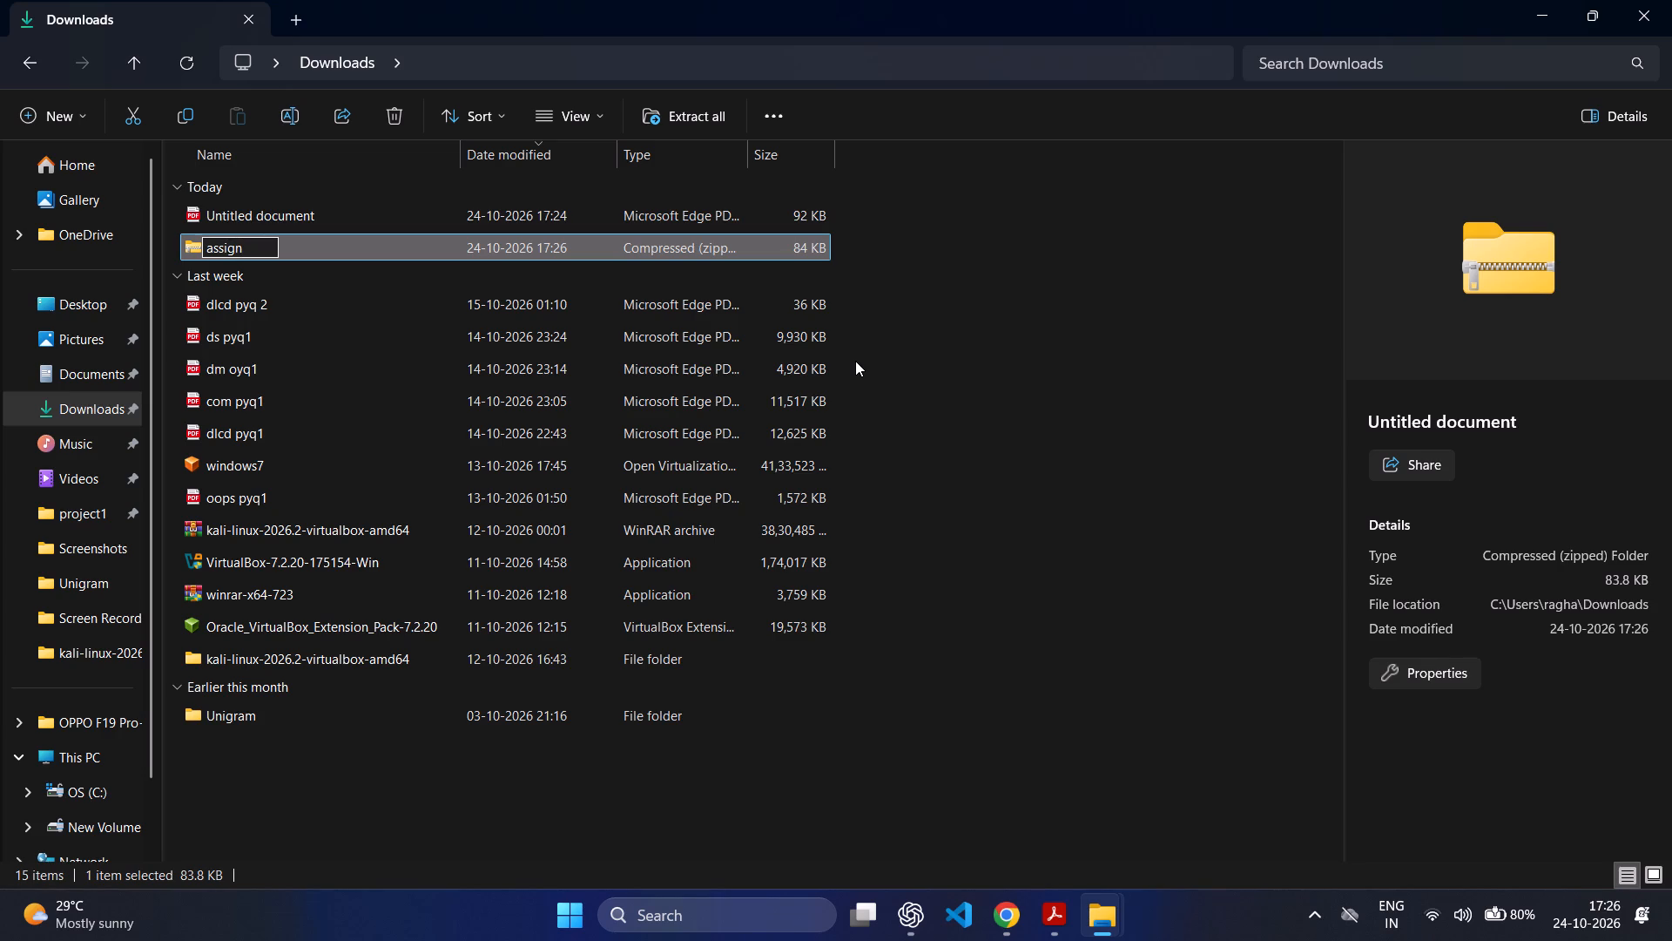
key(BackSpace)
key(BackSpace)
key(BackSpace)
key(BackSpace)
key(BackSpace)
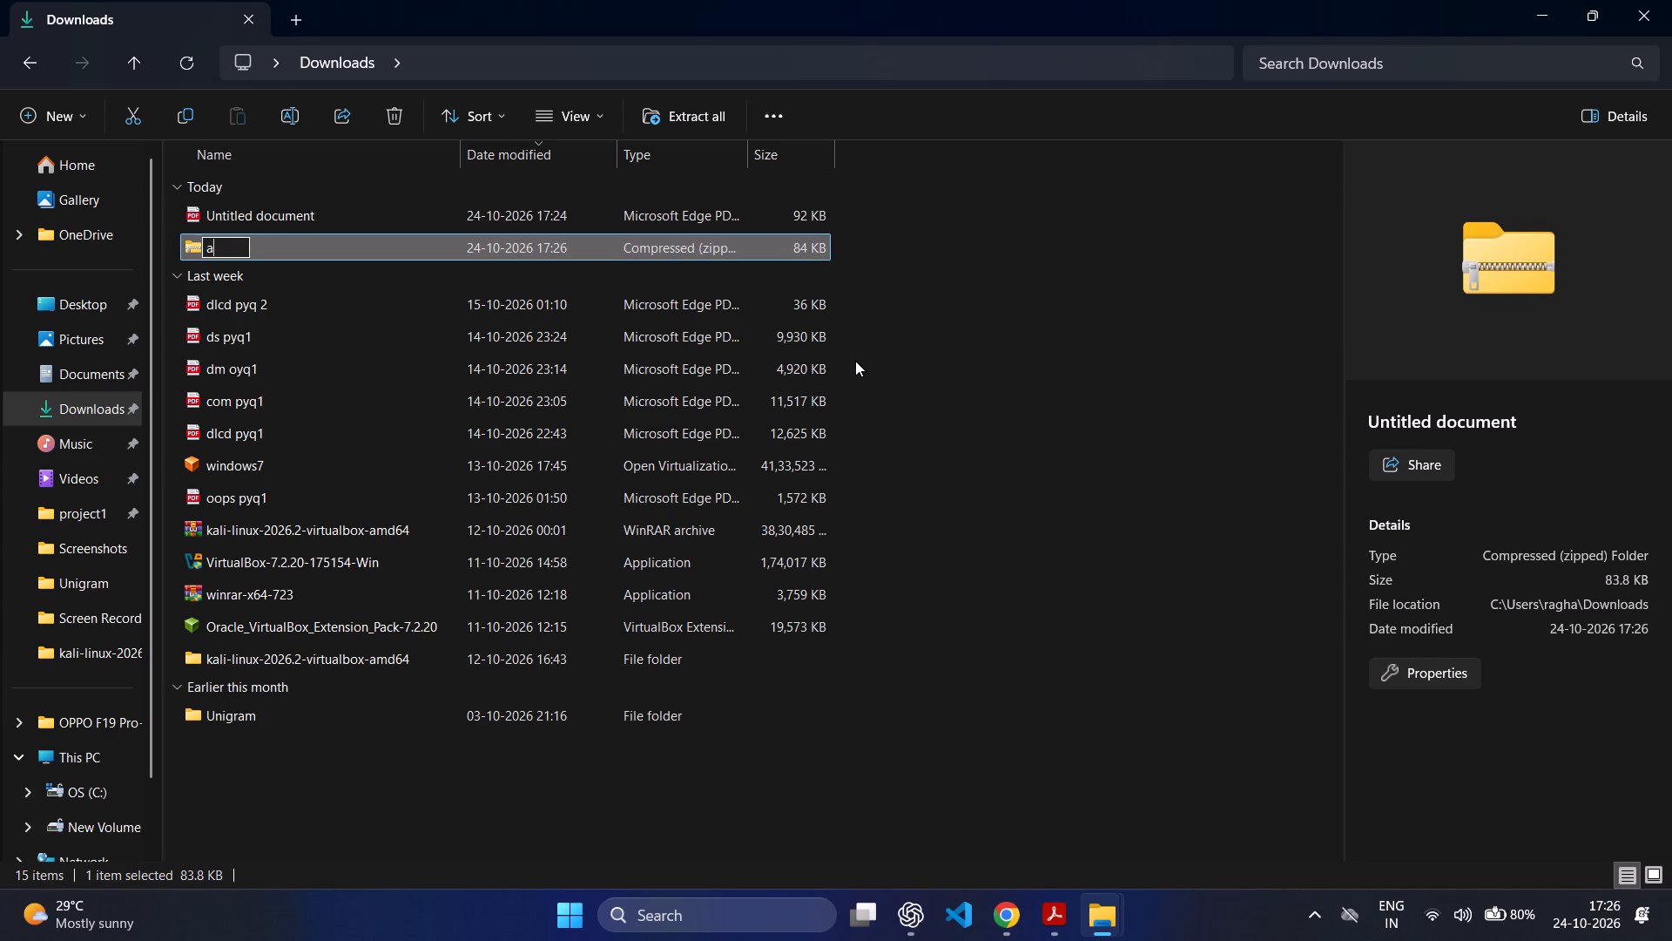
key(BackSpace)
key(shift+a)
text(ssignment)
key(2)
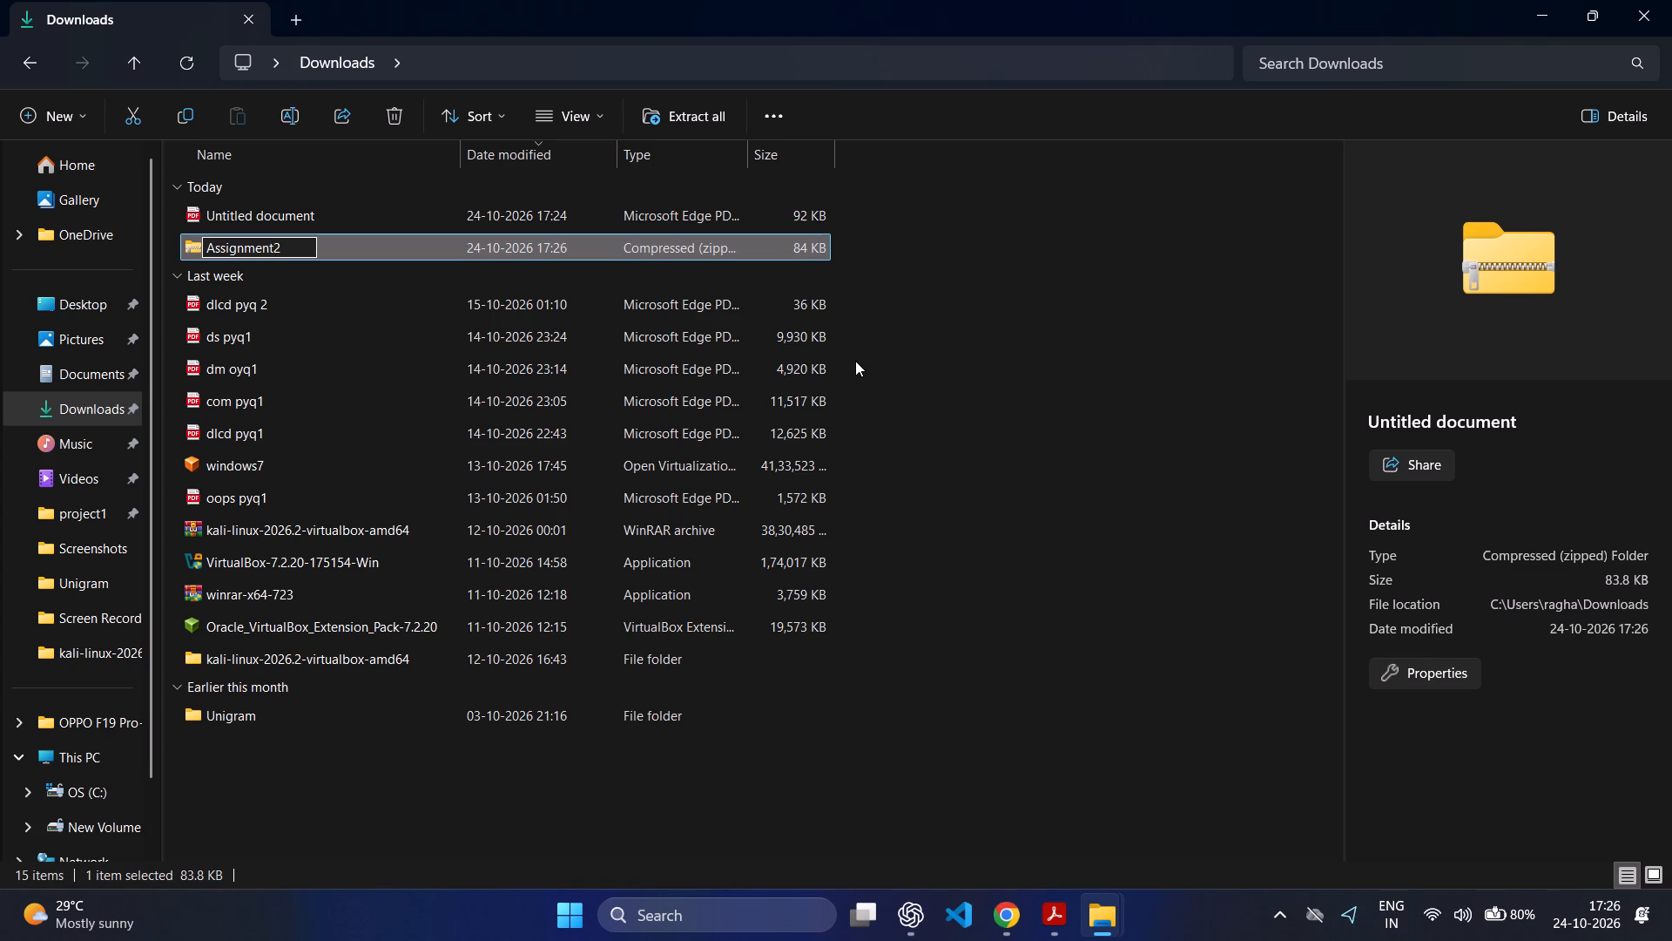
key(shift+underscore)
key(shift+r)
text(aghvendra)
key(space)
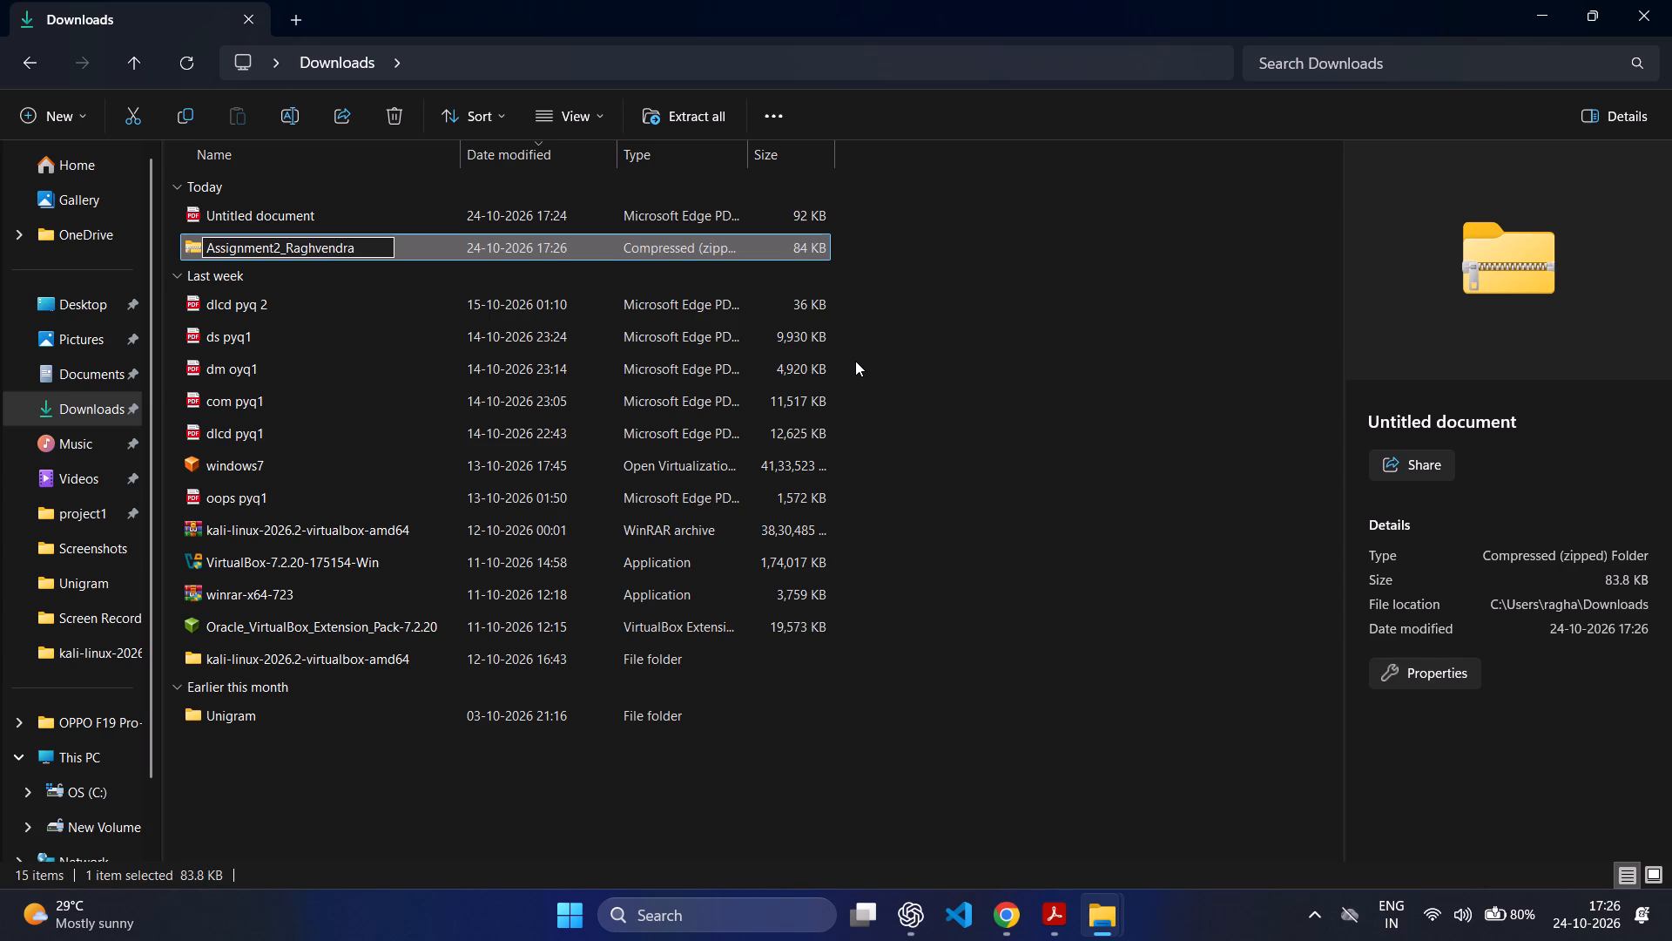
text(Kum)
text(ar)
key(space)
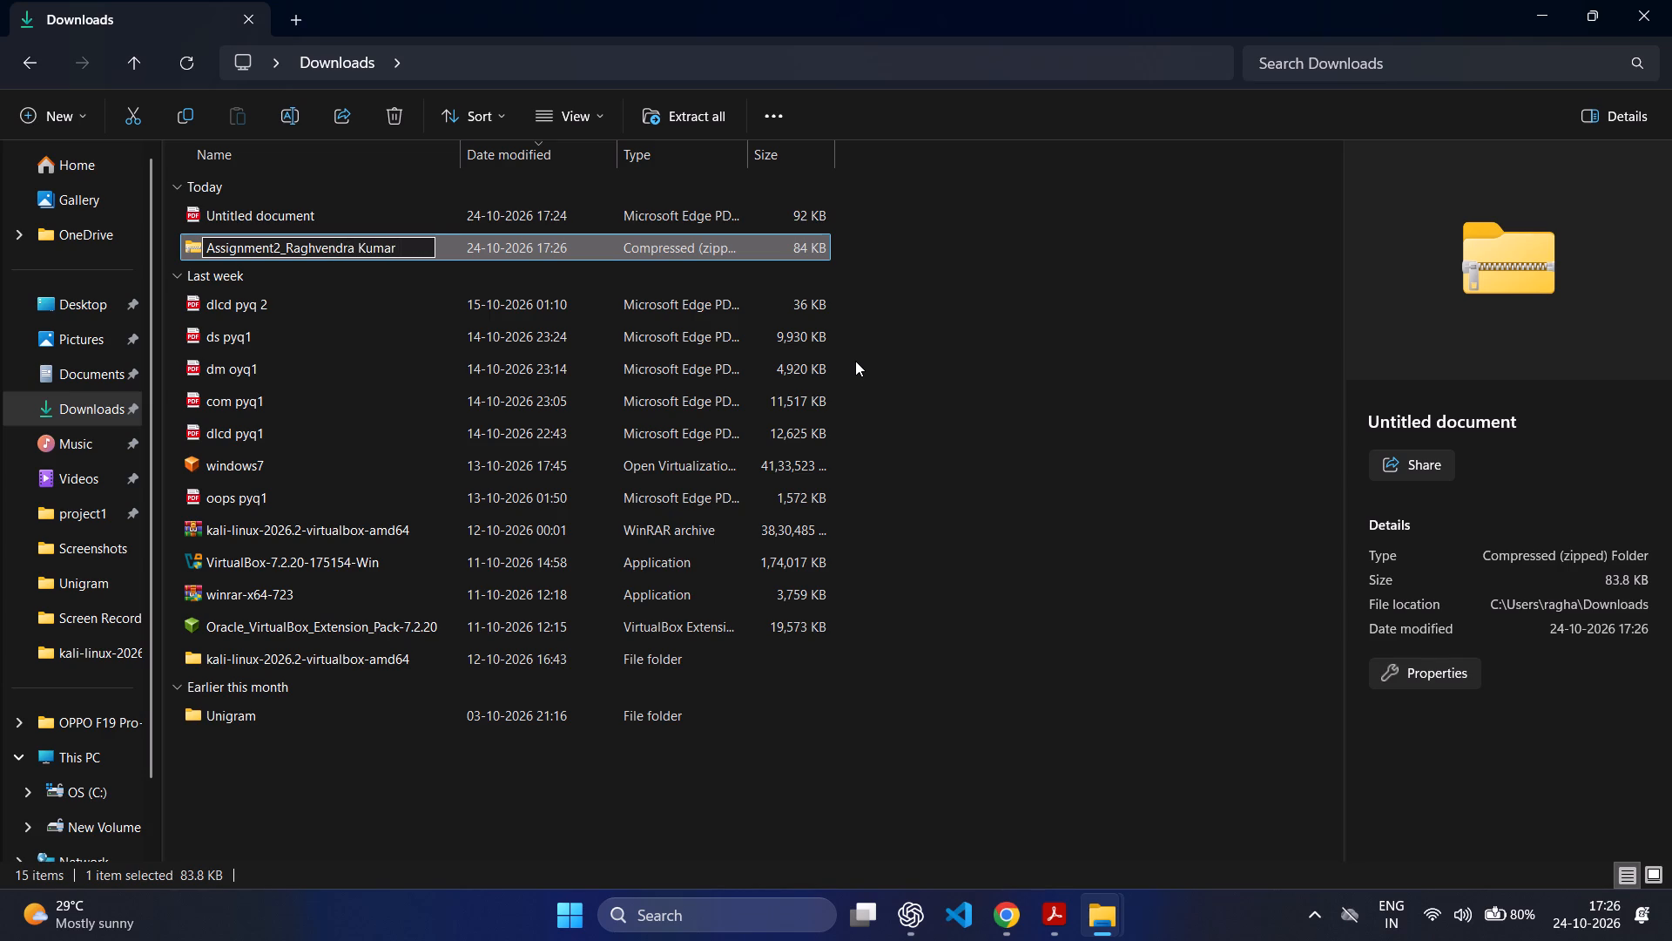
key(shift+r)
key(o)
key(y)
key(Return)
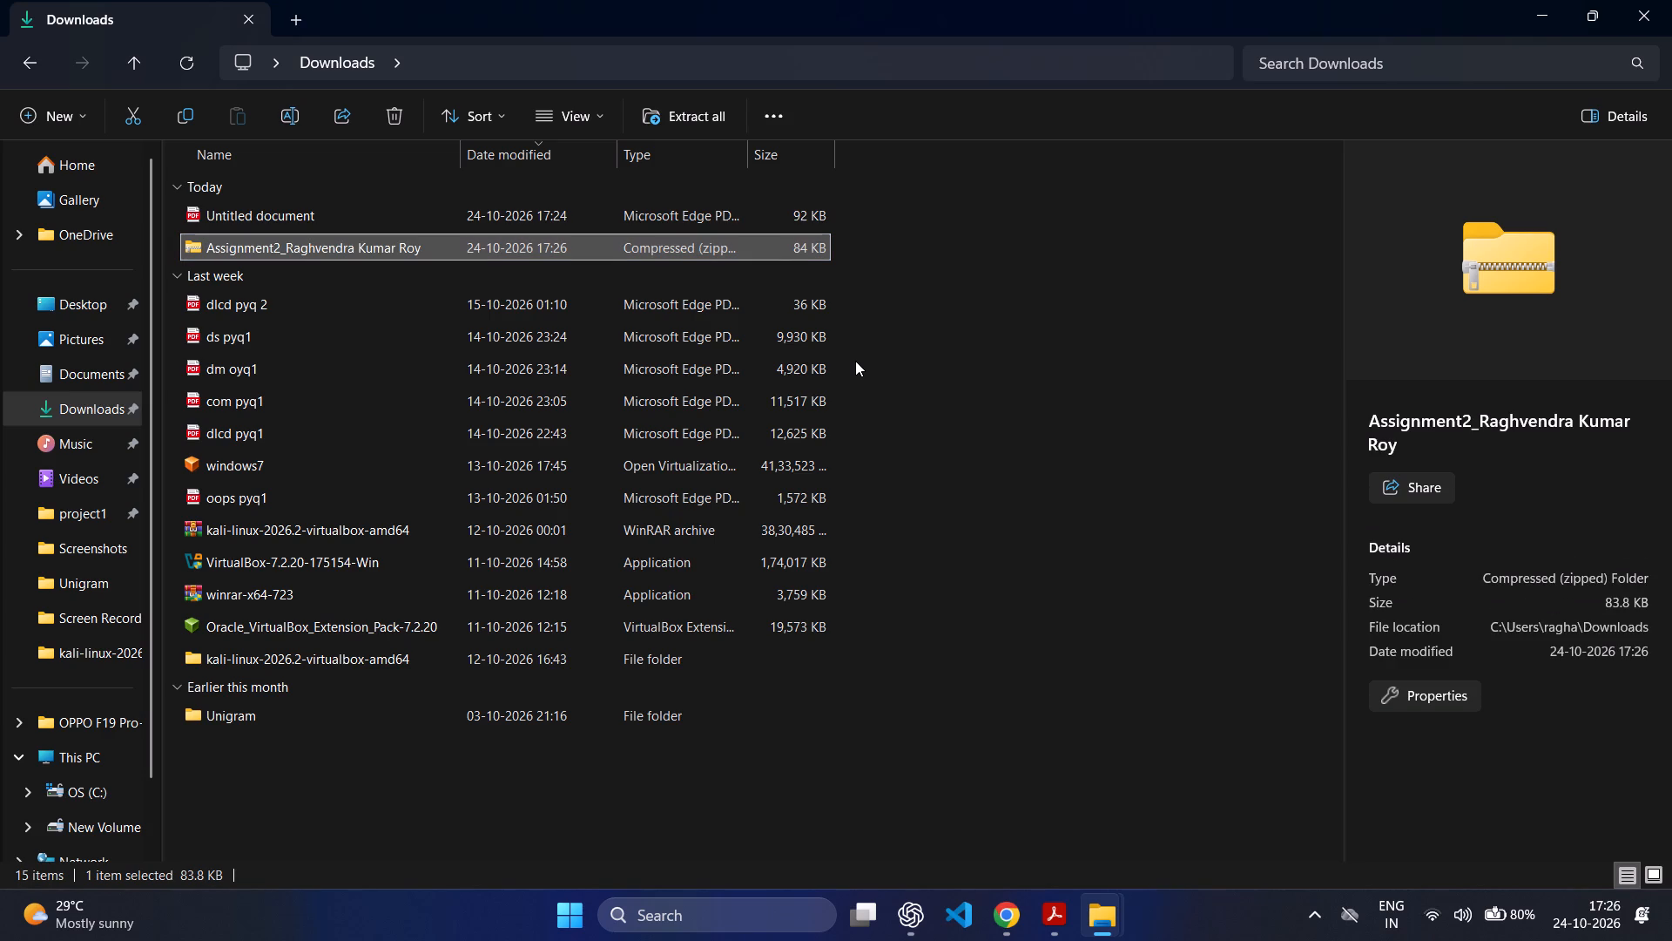
Switch to the Tutedude lectures page in Chrome and try to open the submission form for Assignment 2, The Hackers Kill Chain.
click(1548, 2)
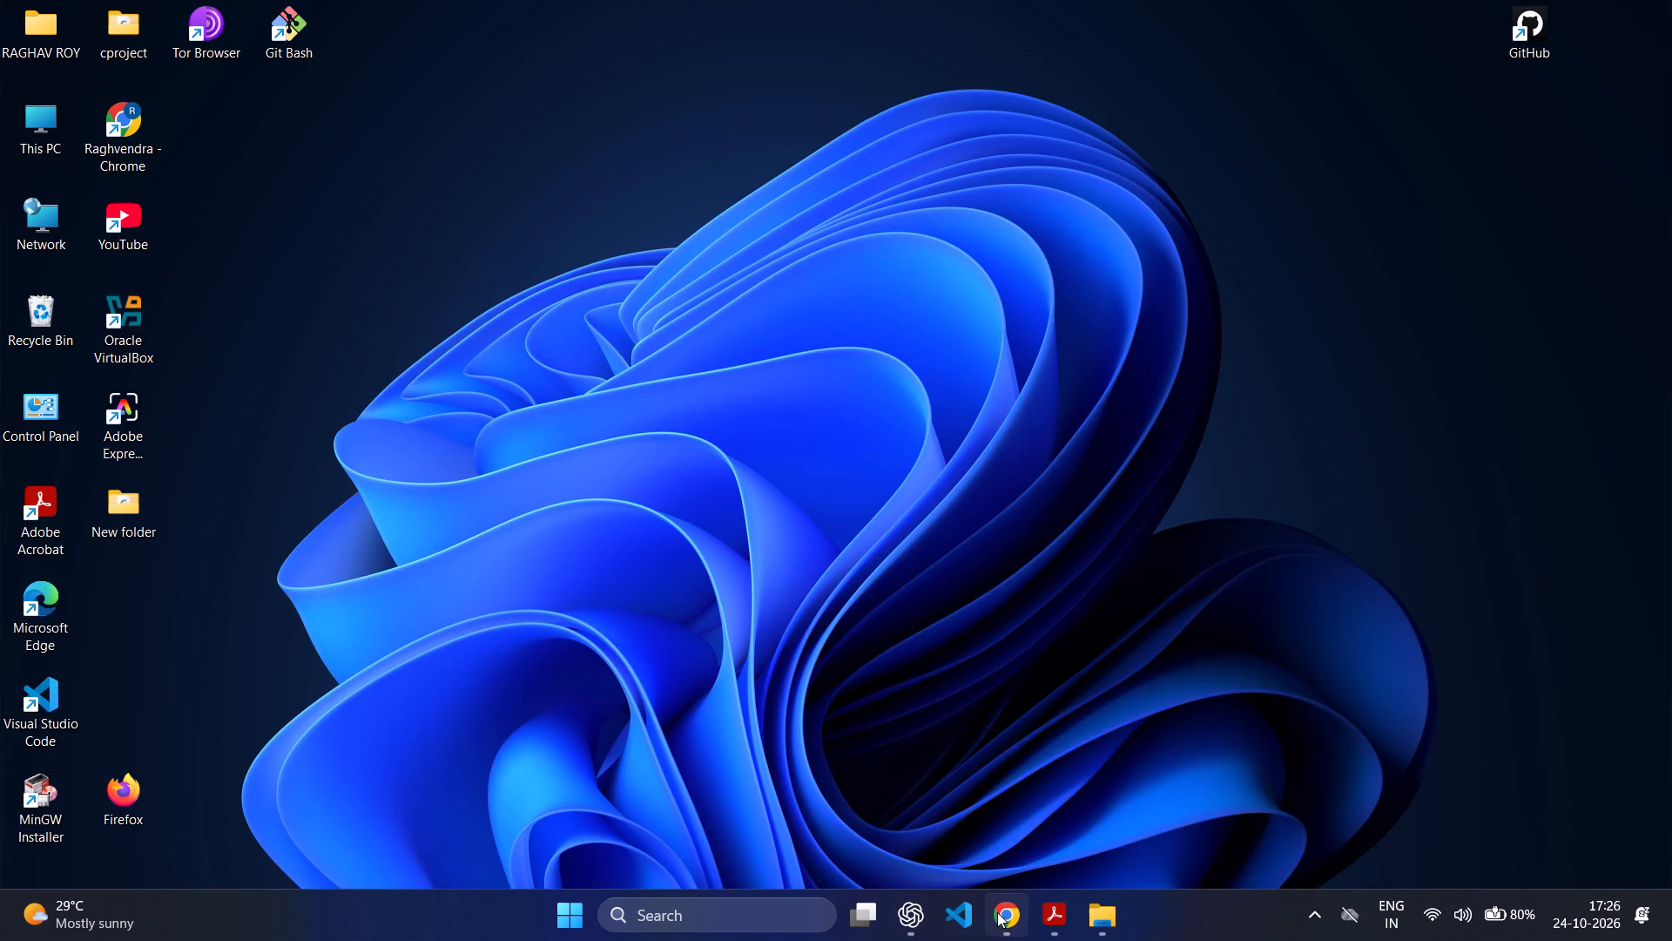
click(1012, 826)
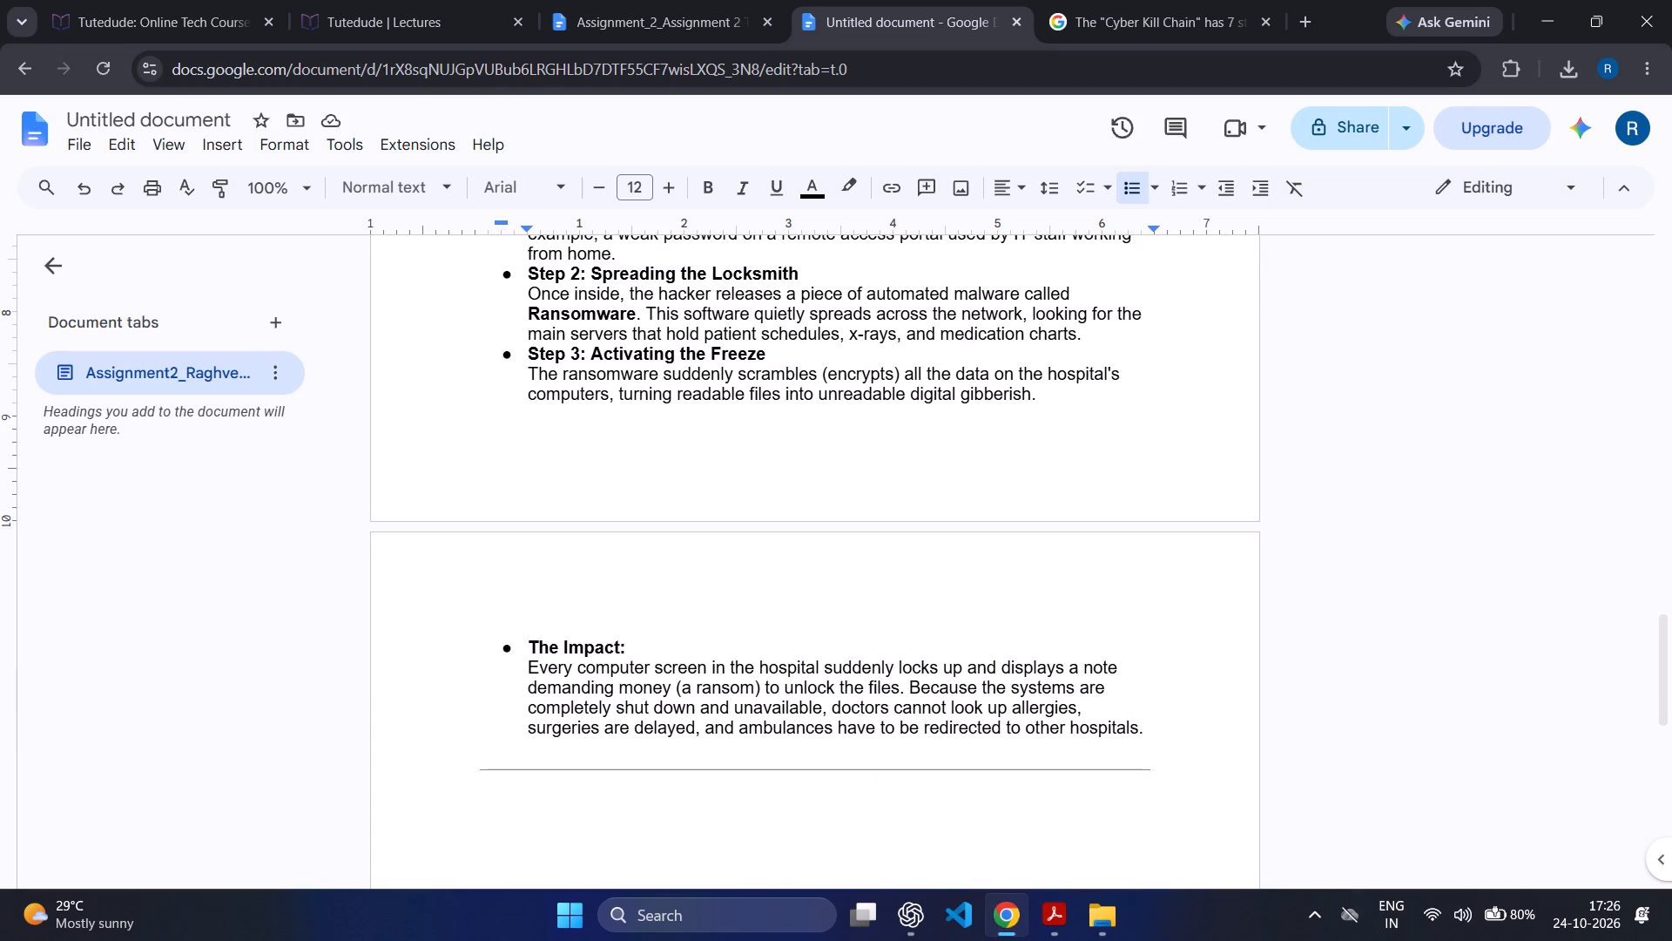
click(358, 28)
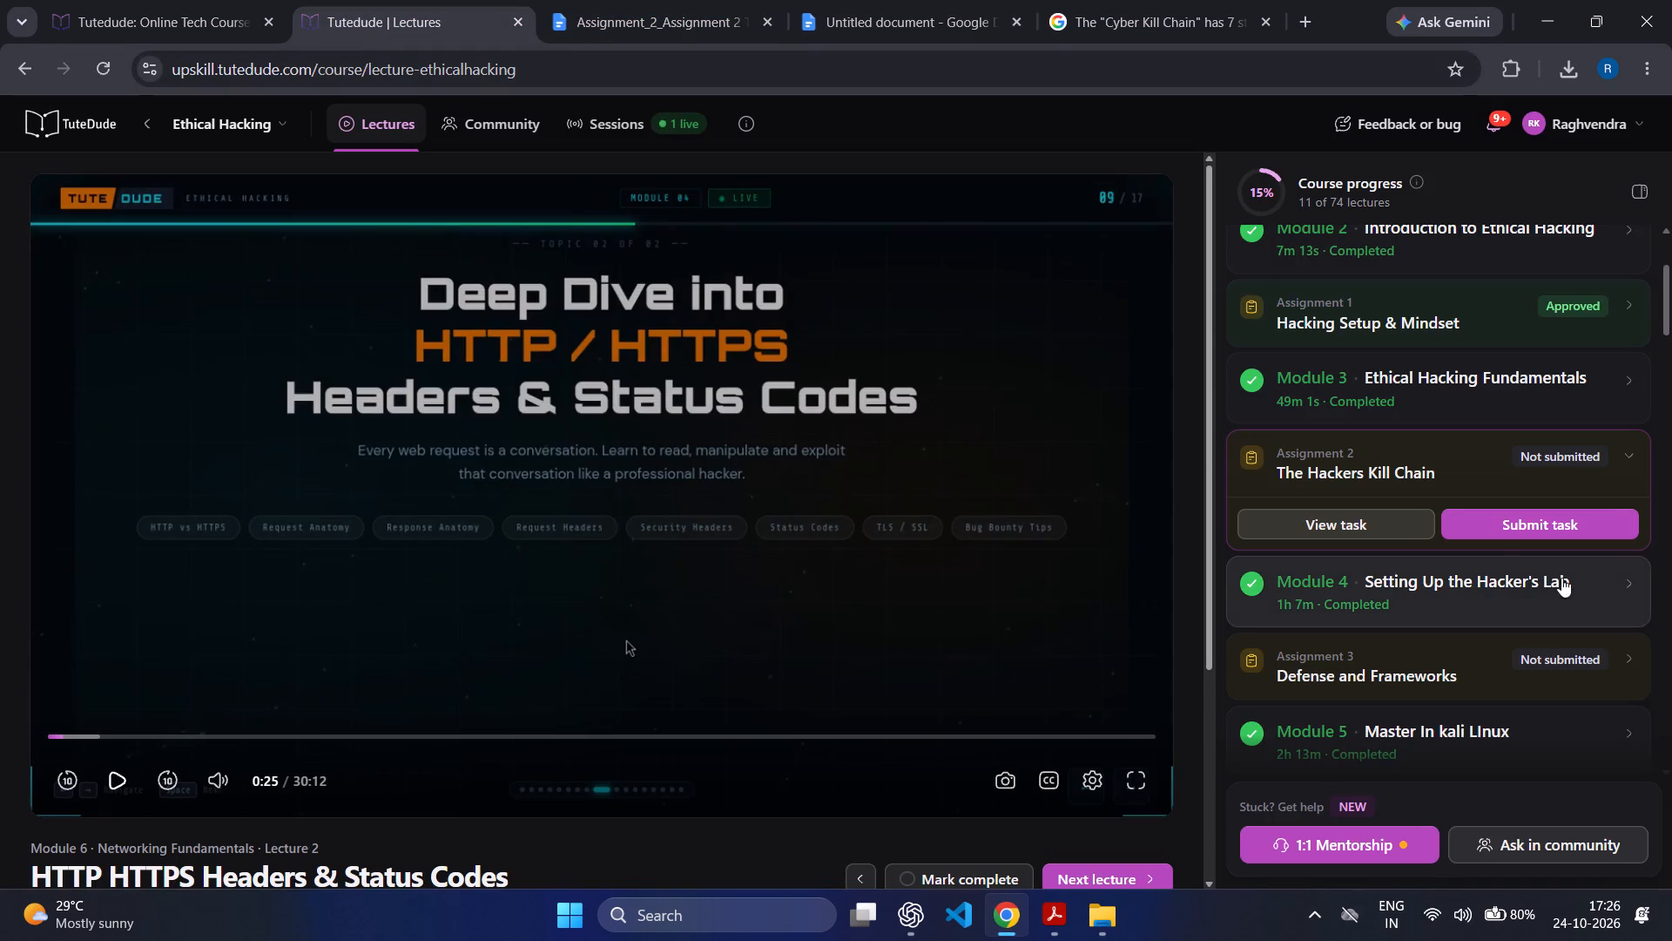
click(1473, 510)
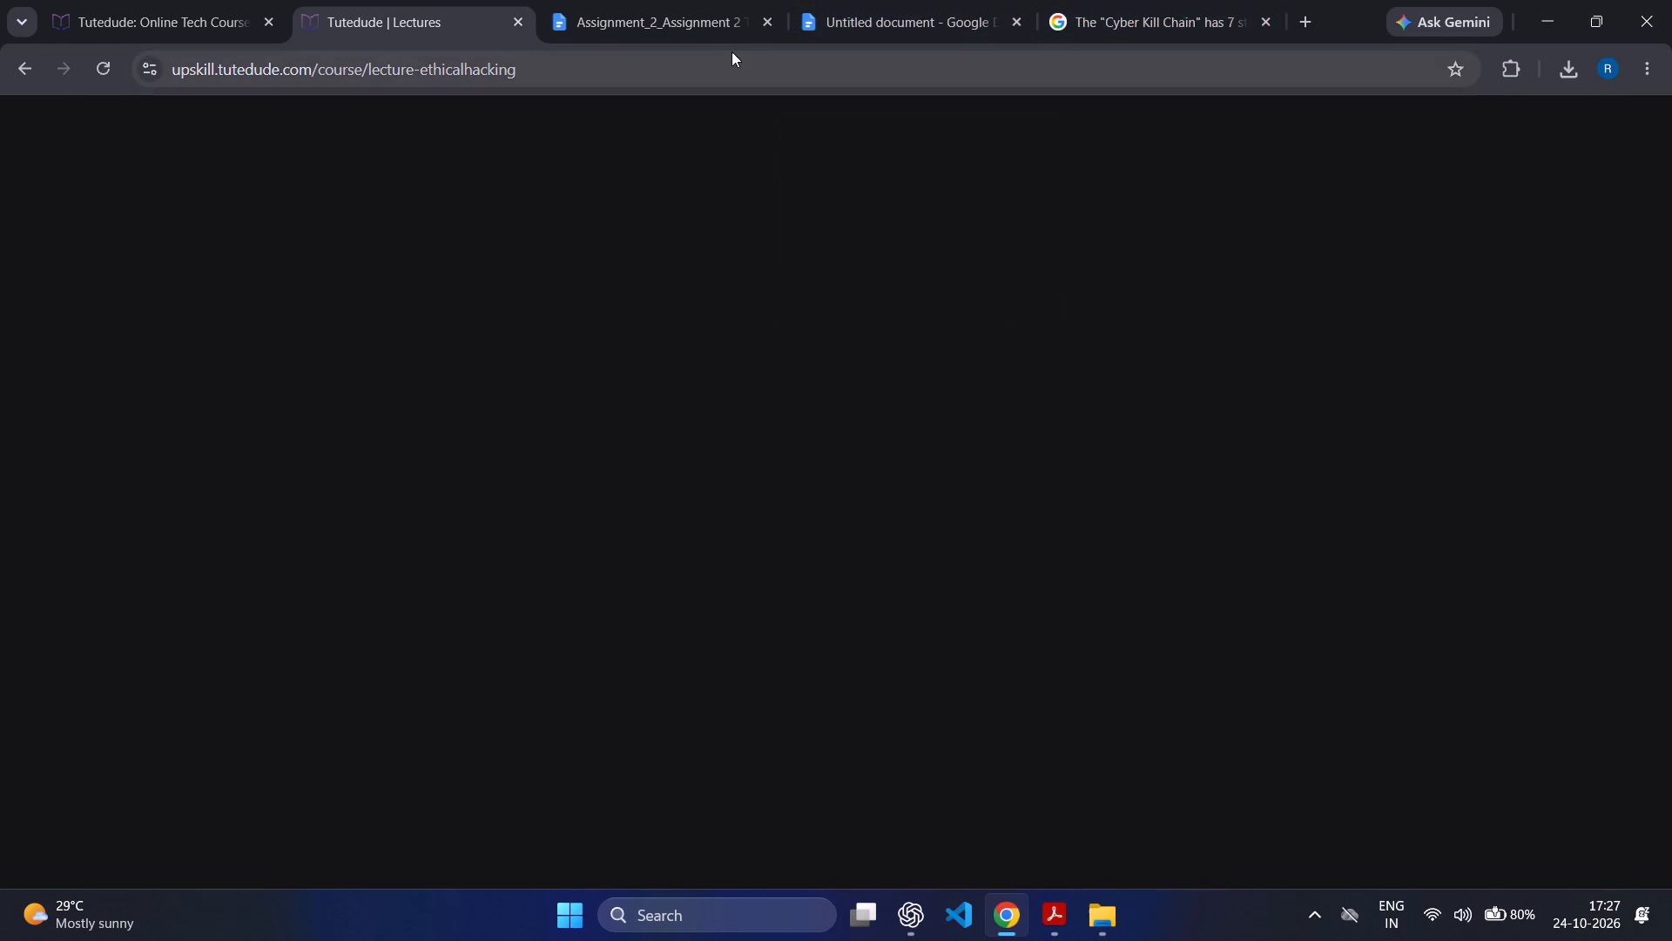
Remove the older of today's Untitled document.pdf entries from Chrome's full download history.
click(1561, 76)
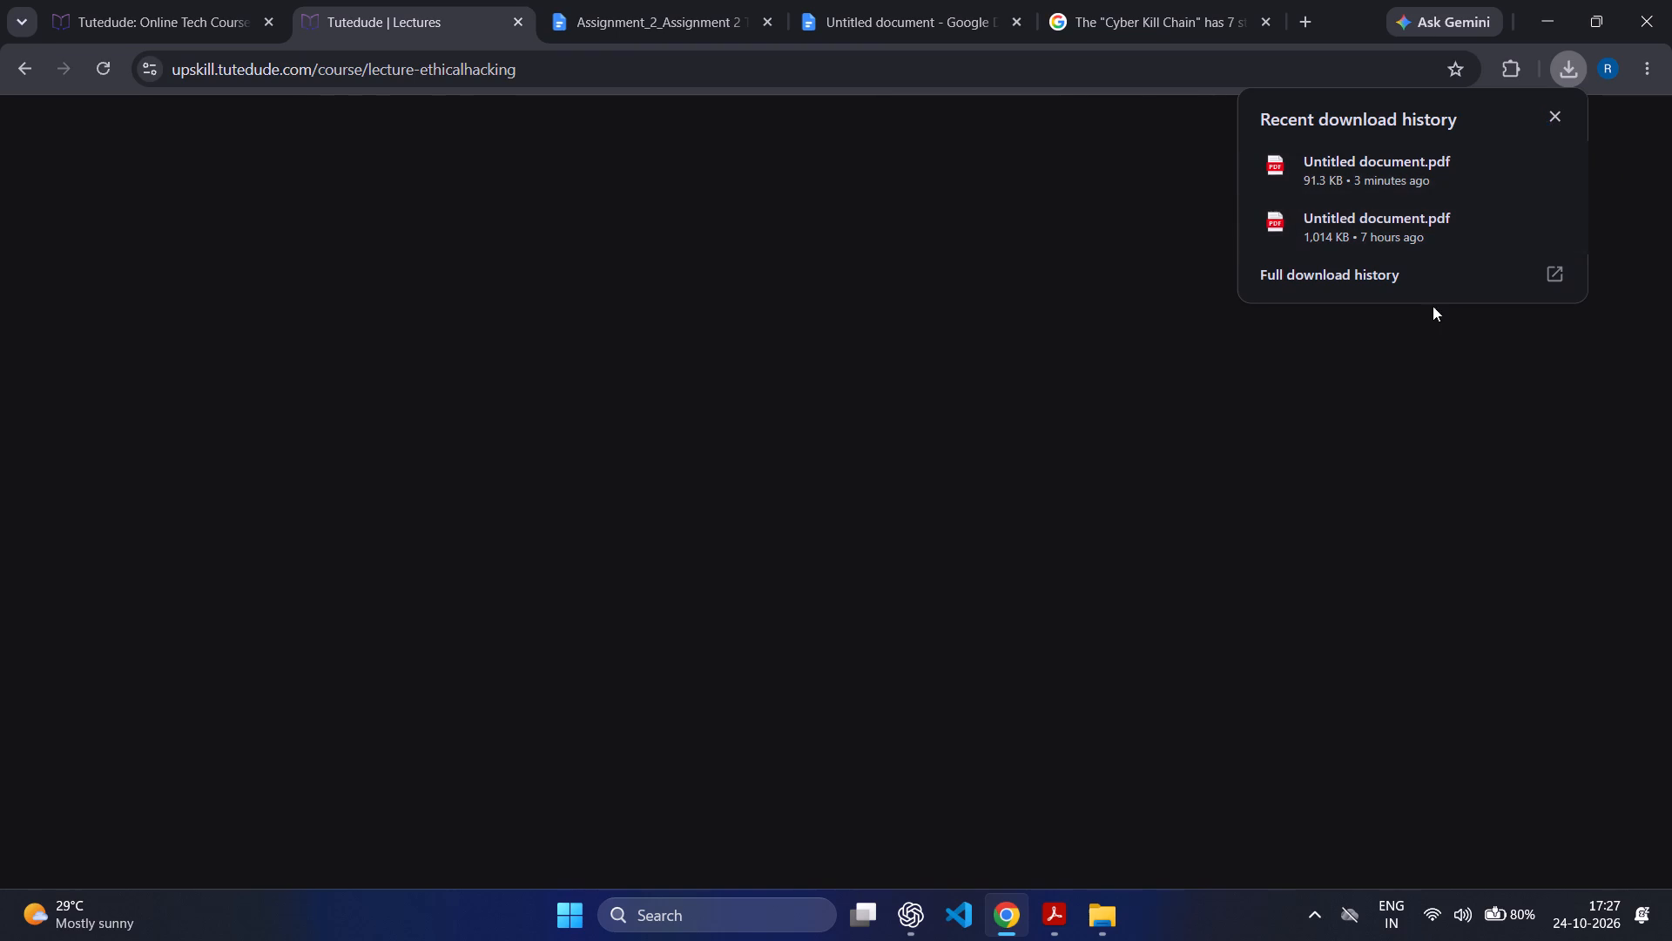
click(1376, 275)
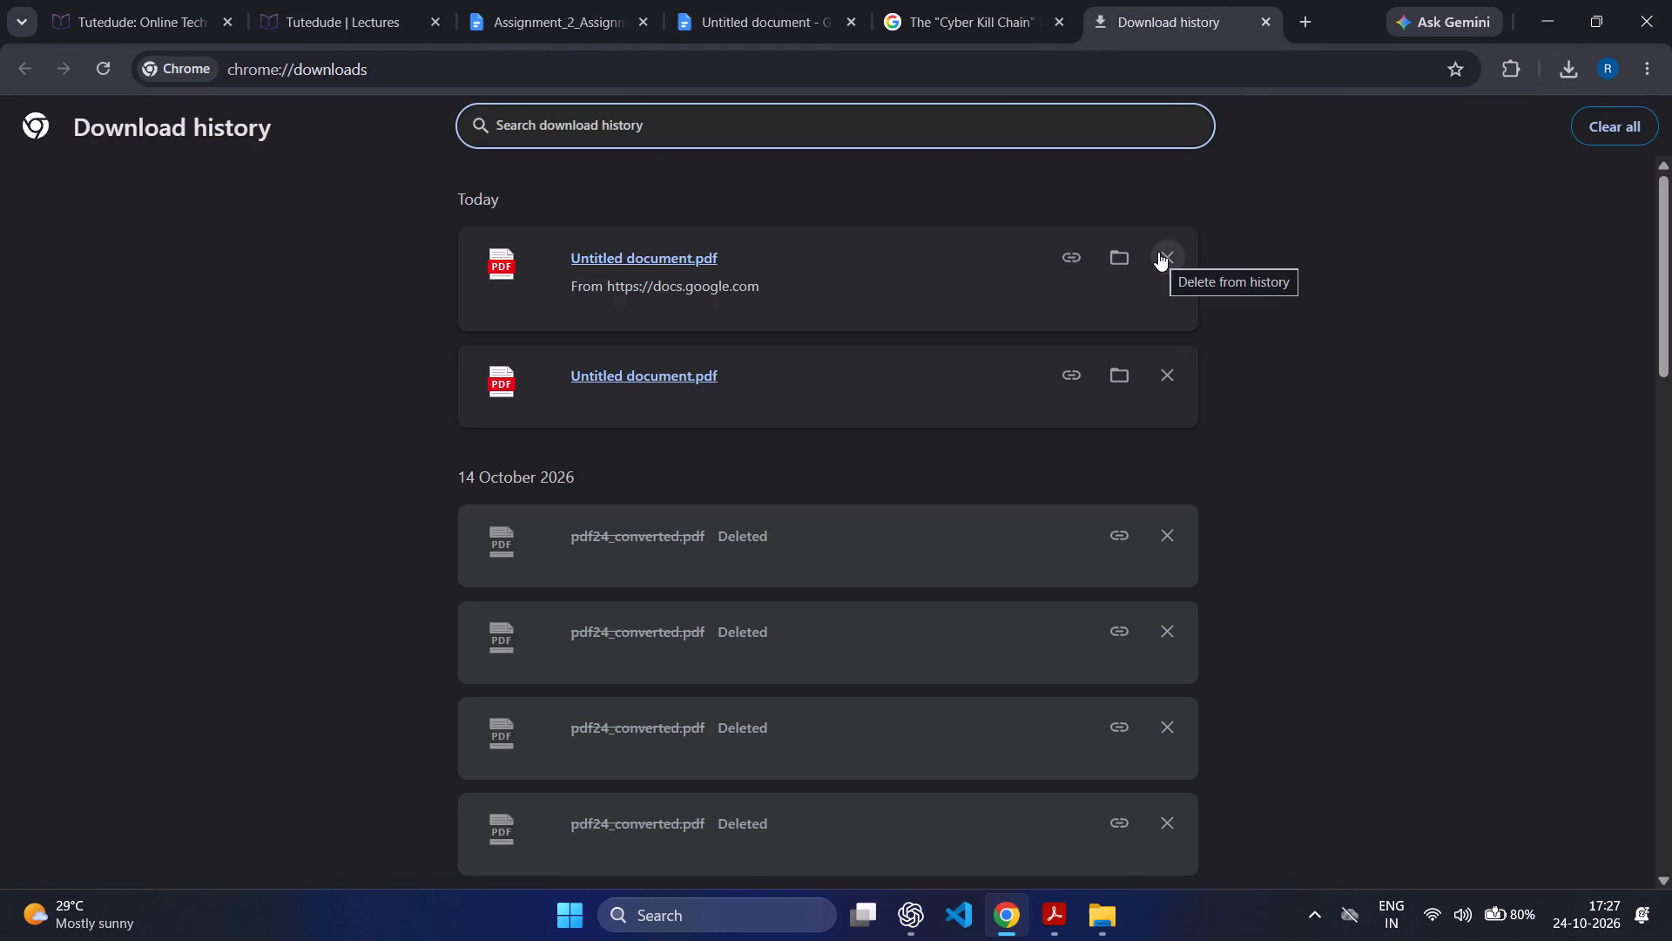
click(1167, 369)
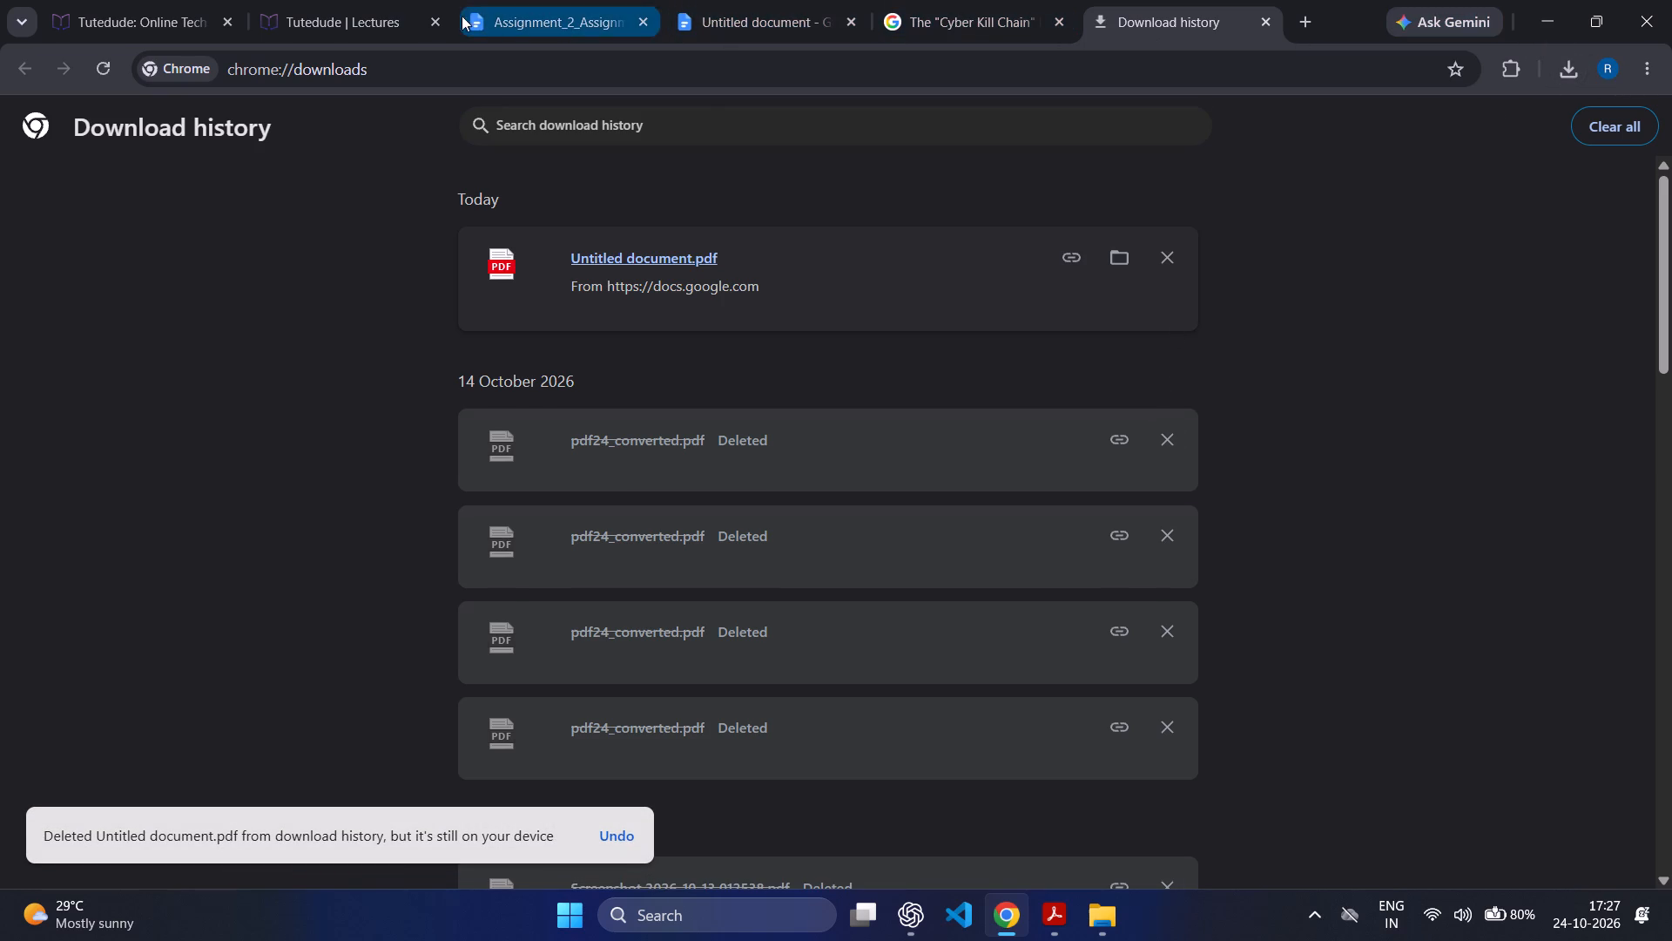
Return to the blank Tutedude lectures page and reload it.
click(380, 10)
click(397, 27)
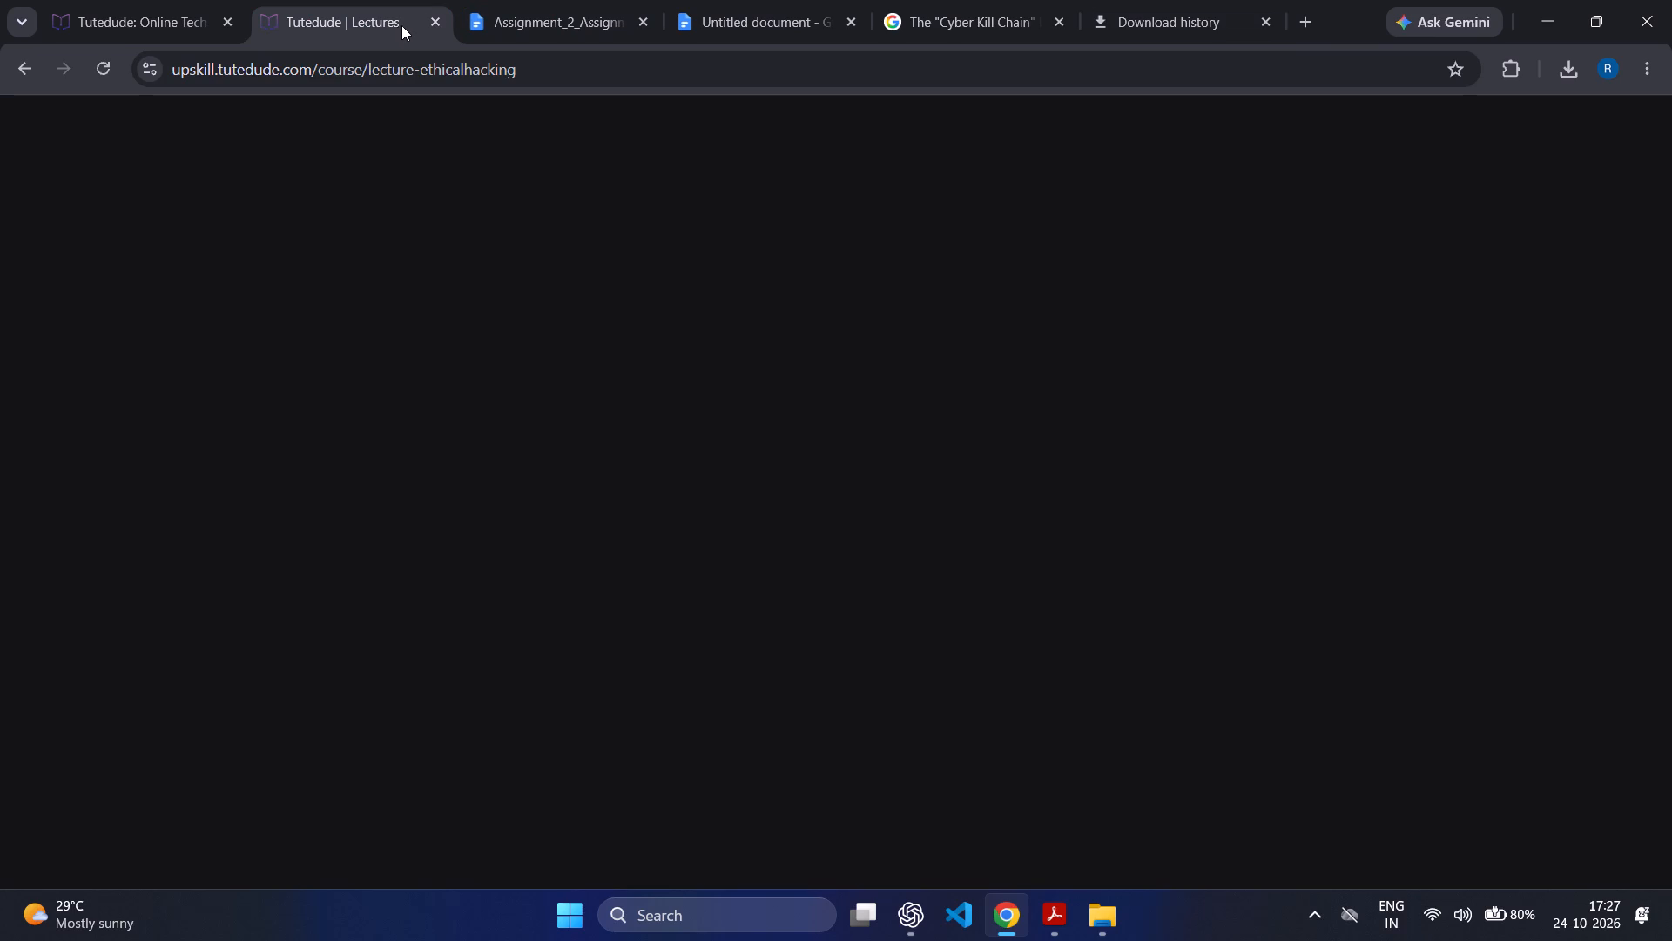
click(505, 9)
click(384, 24)
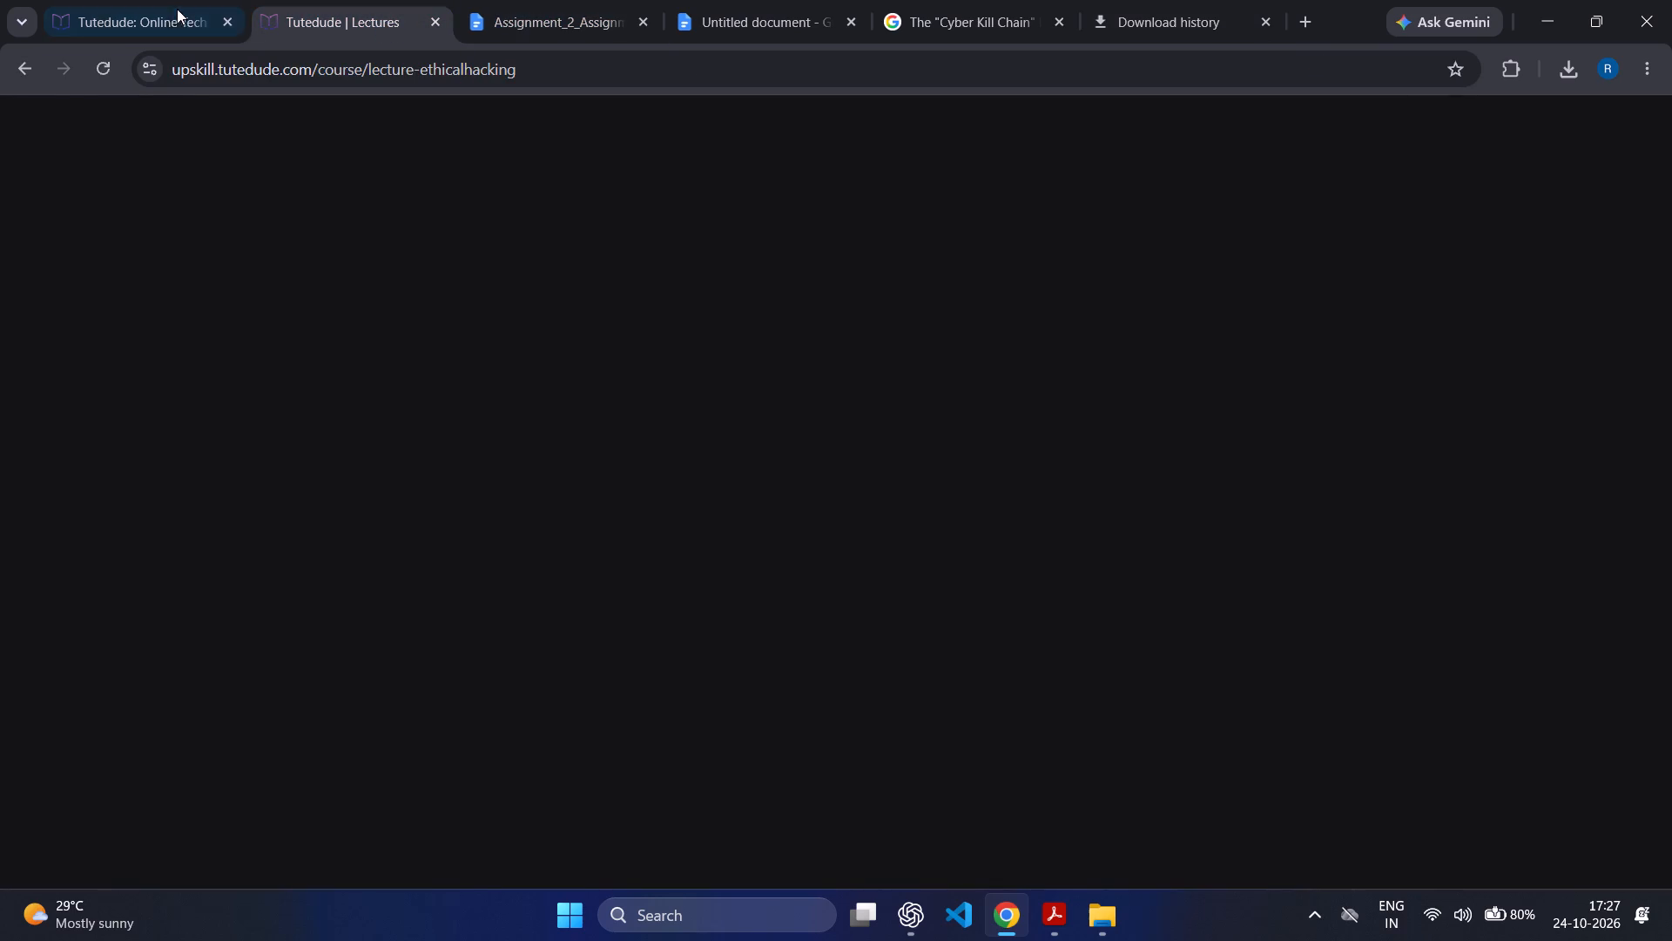
click(171, 8)
click(304, 21)
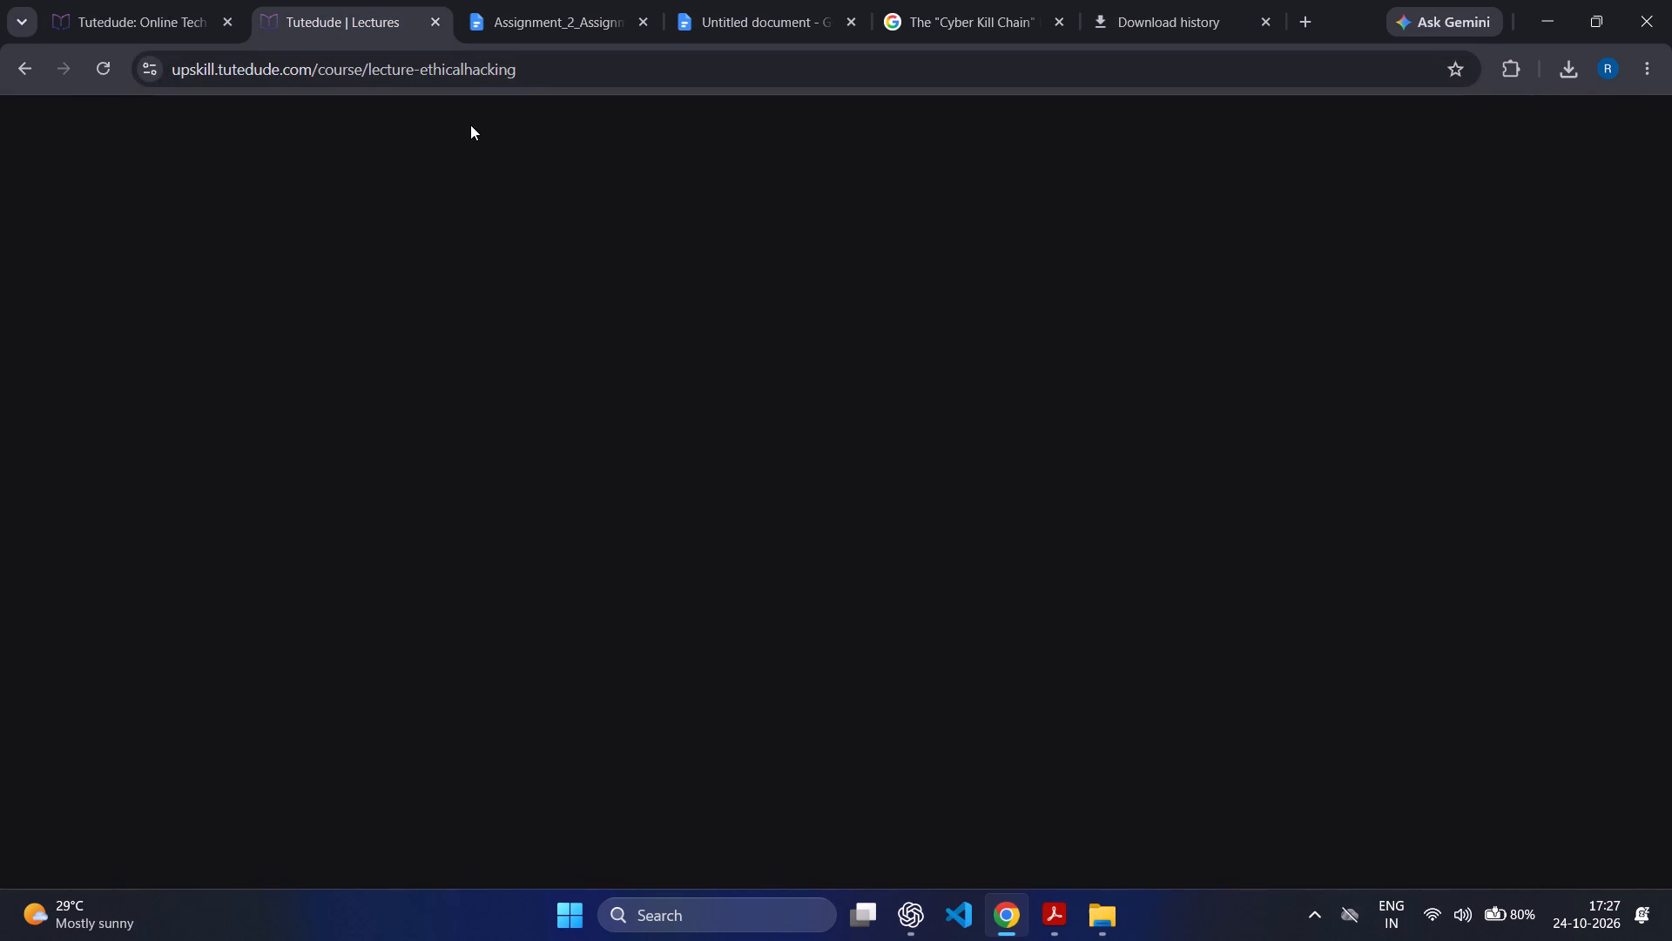
click(100, 68)
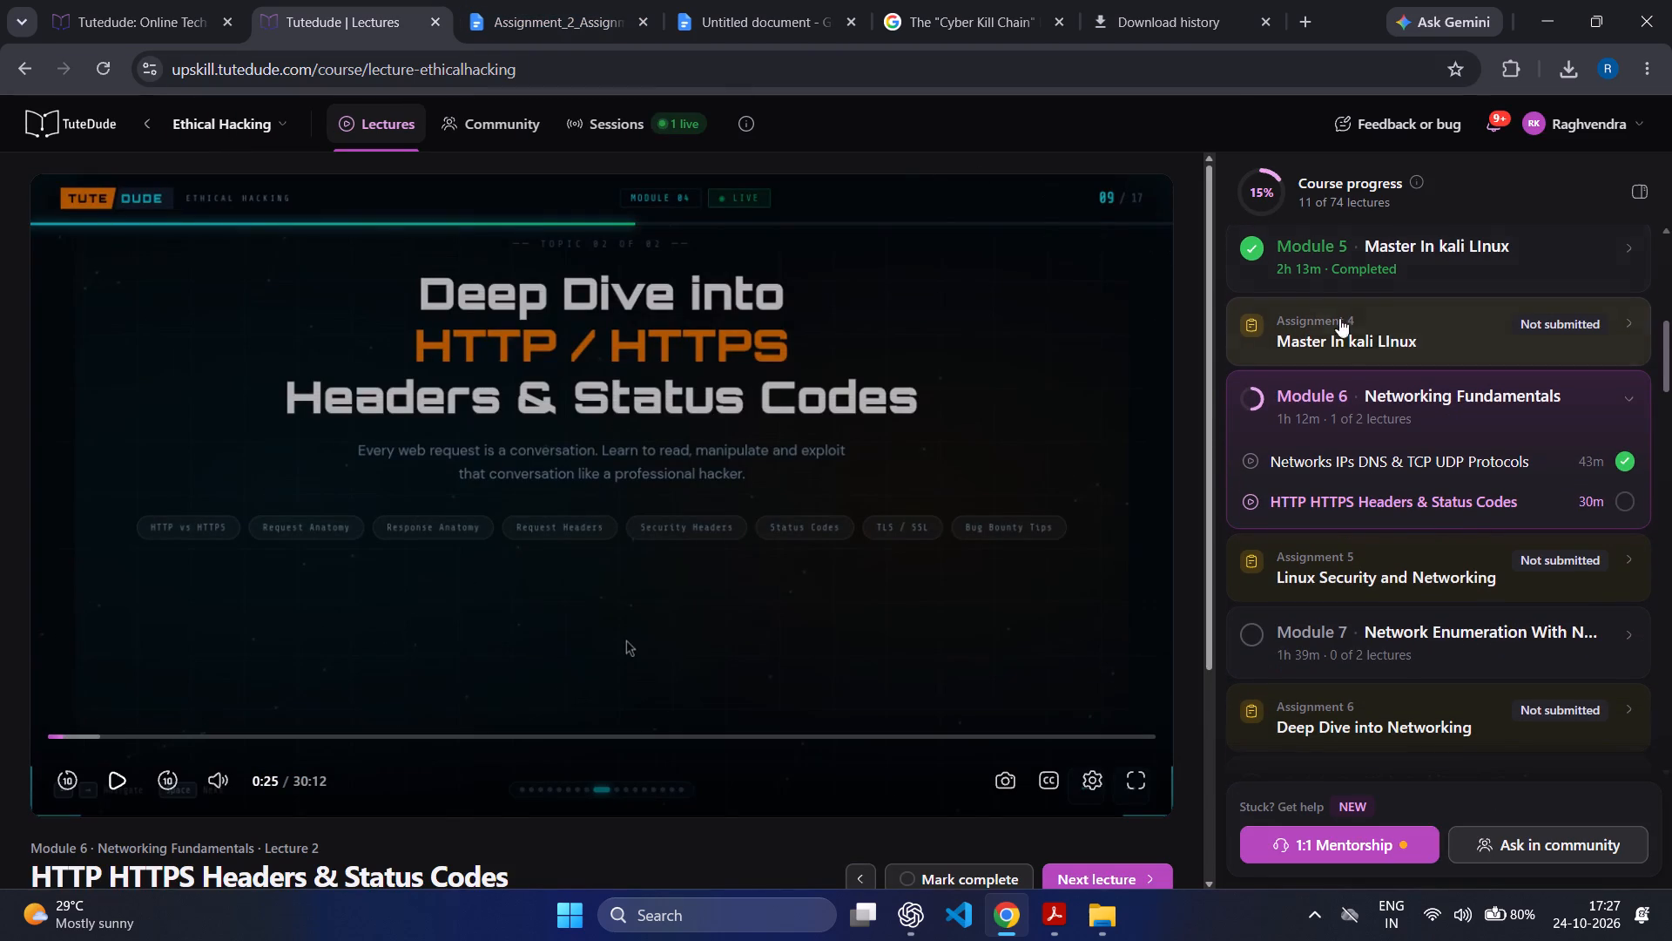
Submit the Assignment2 ZIP from Downloads as the project ZIP for Assignment 2, The Hackers Kill Chain.
scroll(1368, 349, up, 3)
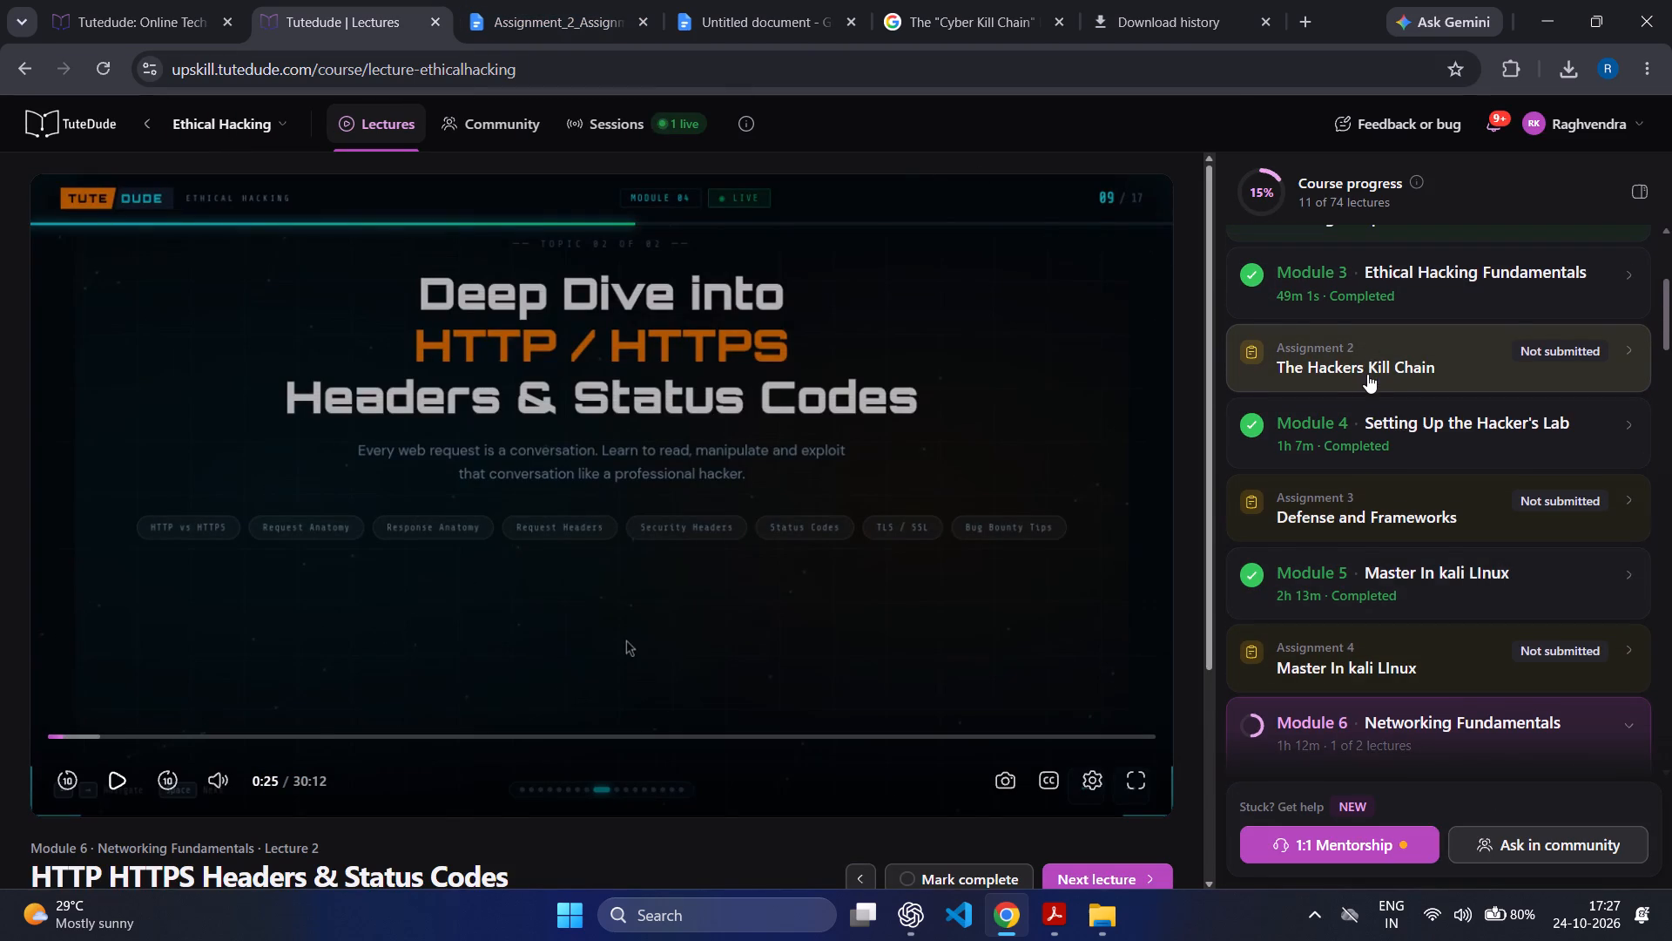
scroll(1368, 378, up, 2)
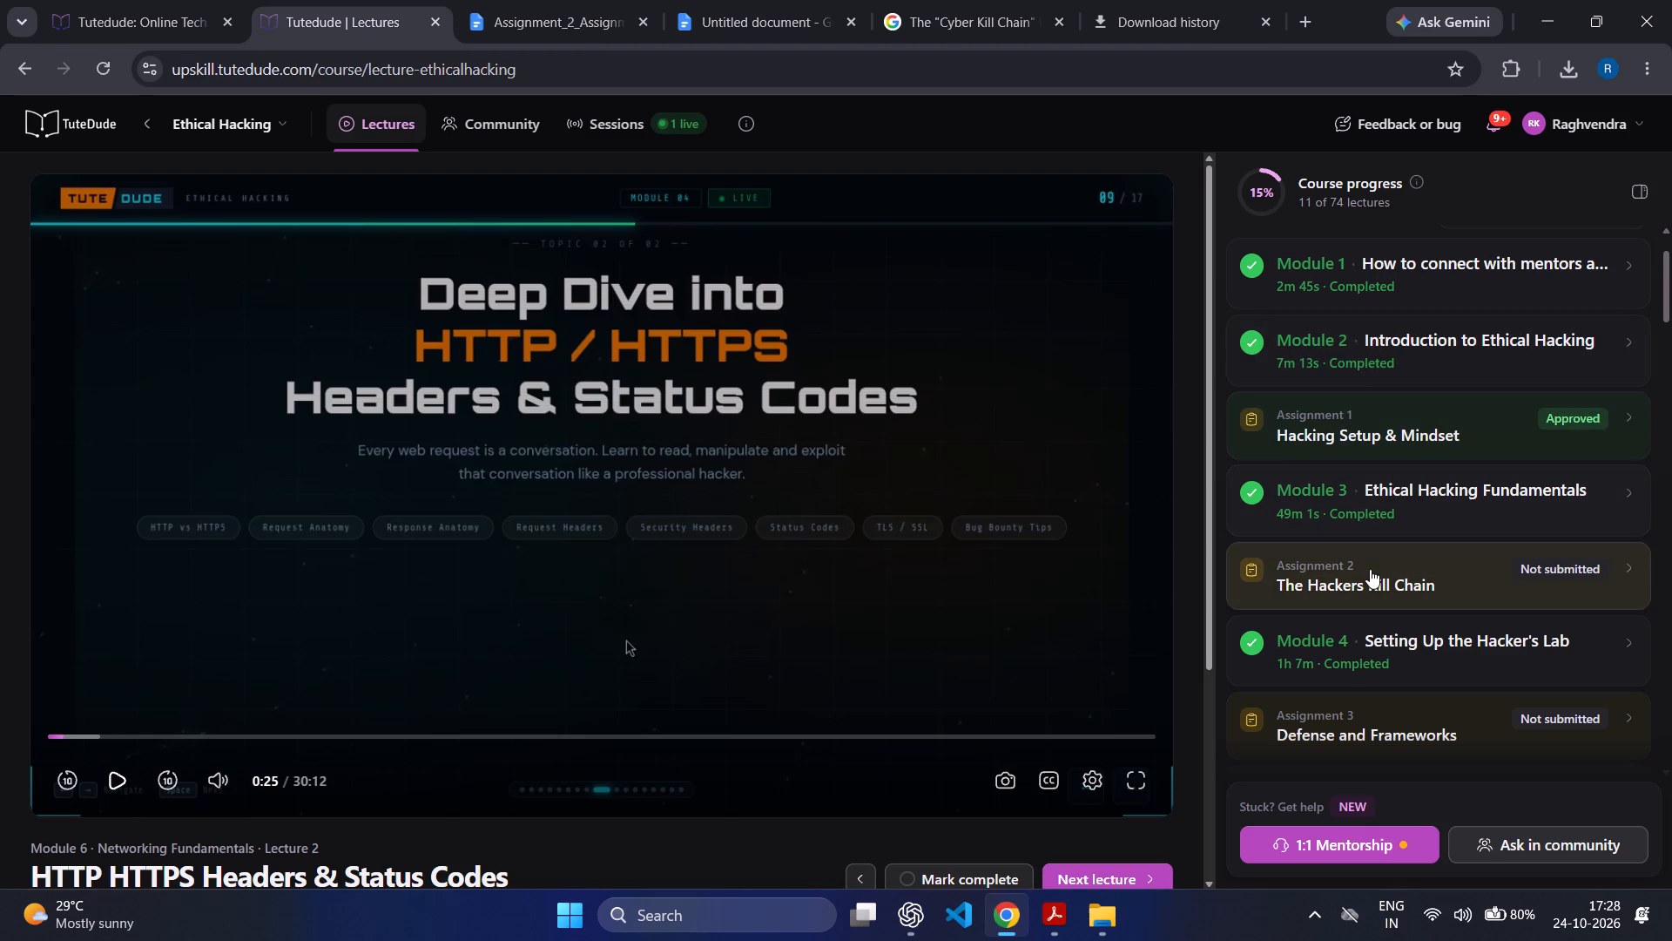
click(1370, 579)
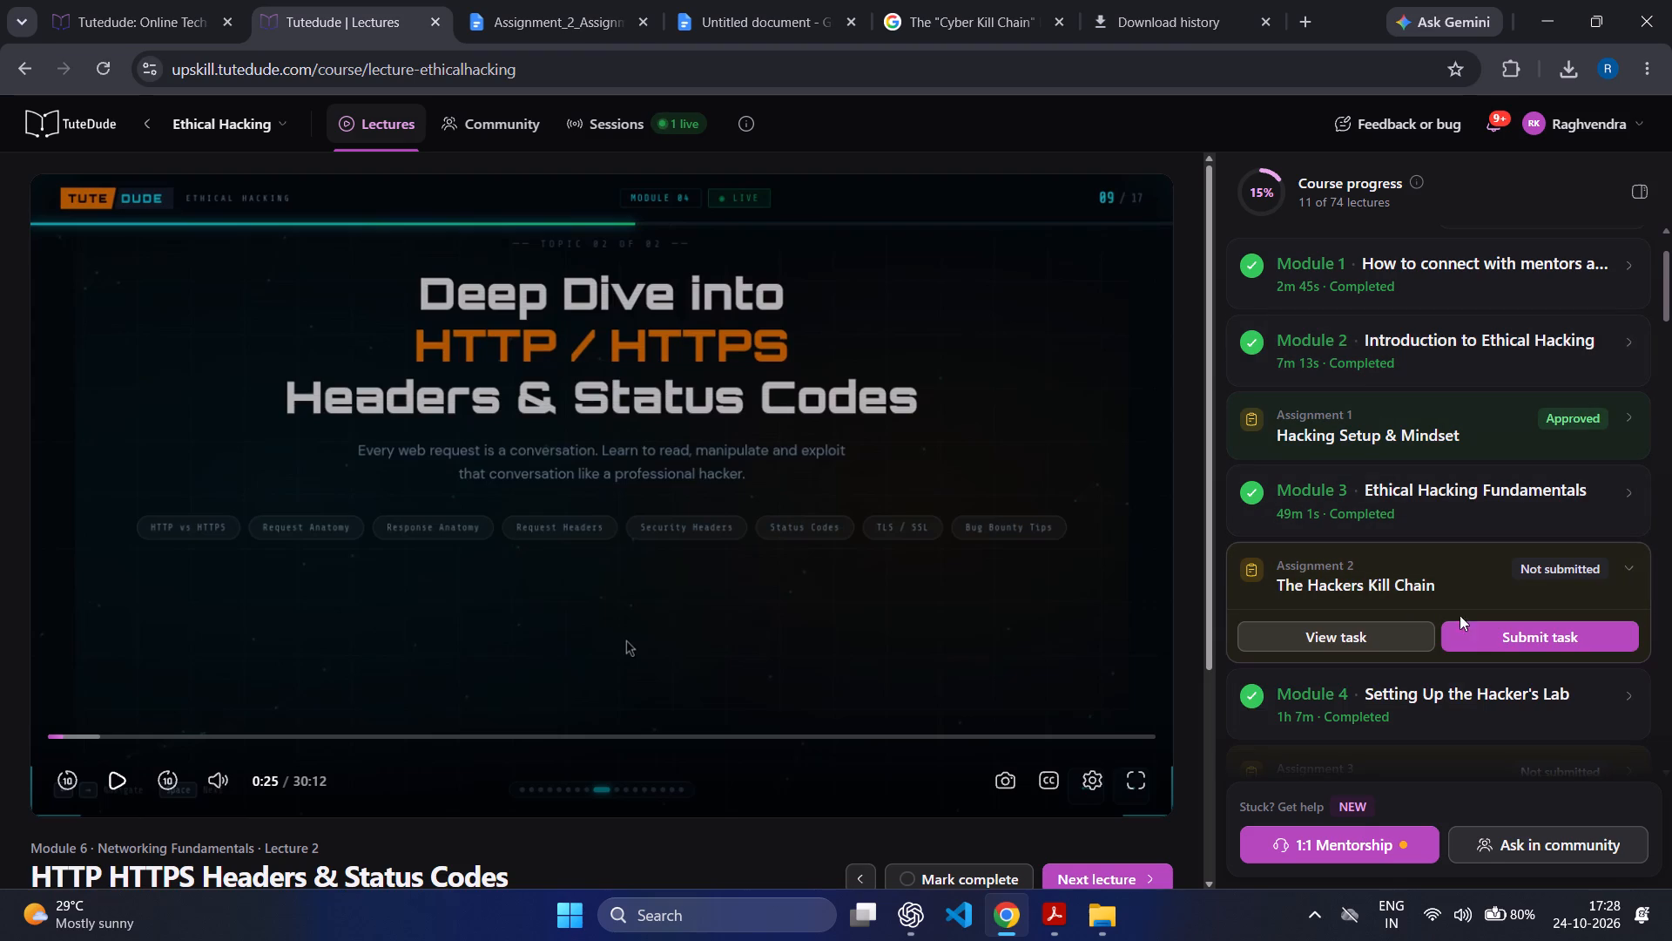
click(1487, 635)
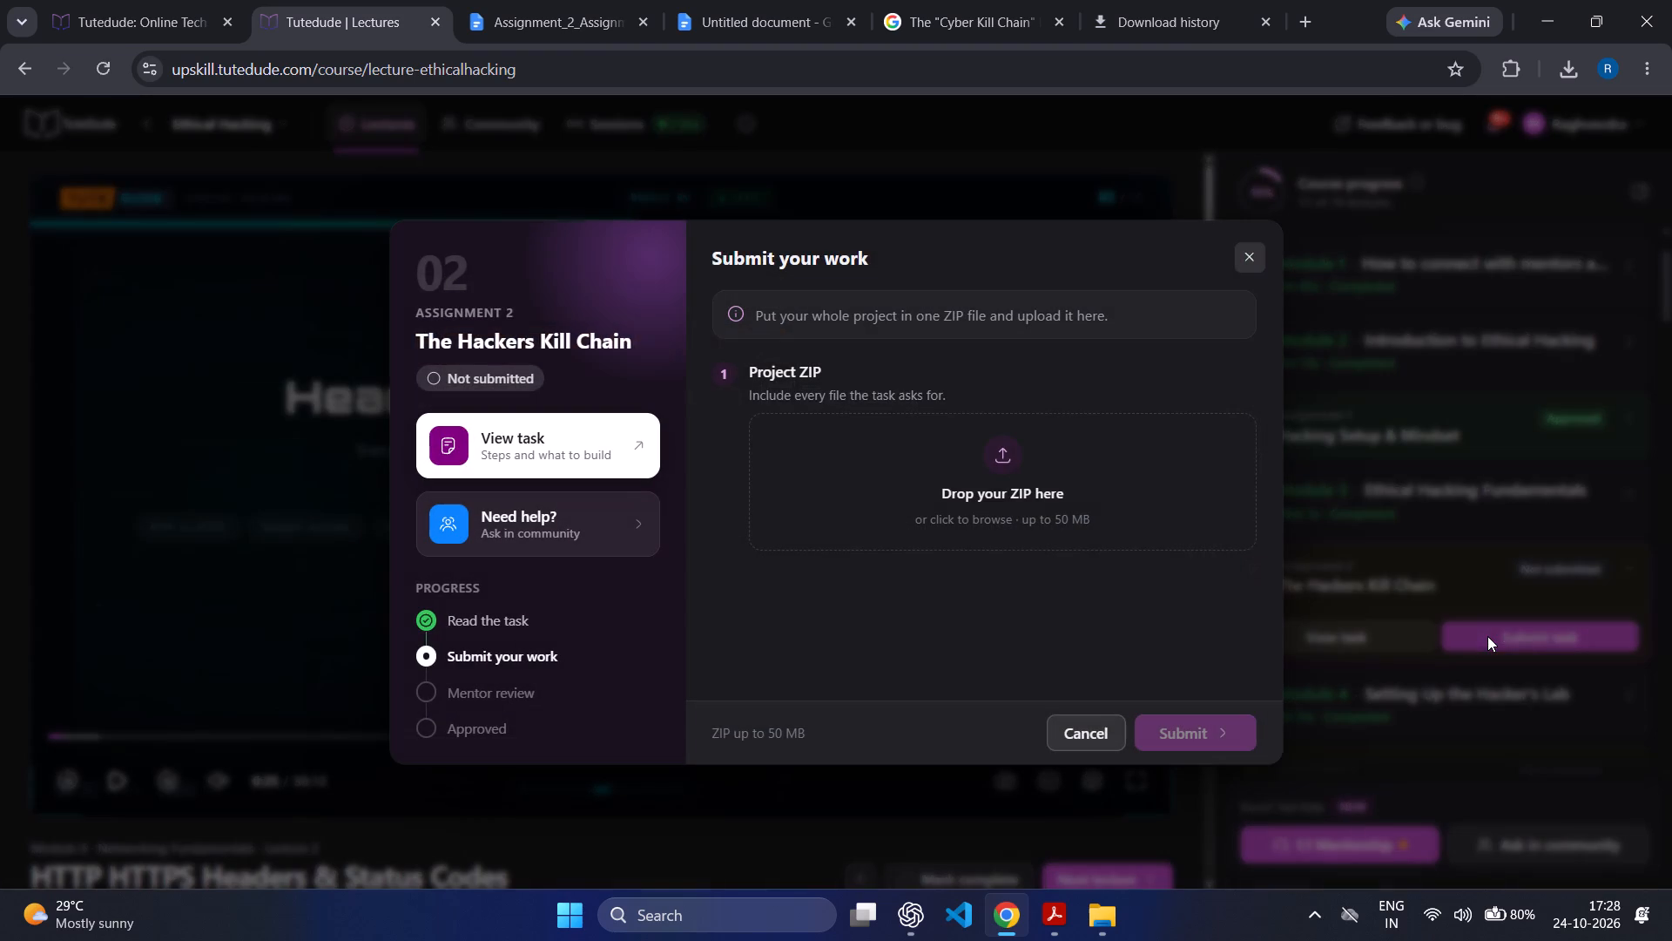
click(991, 457)
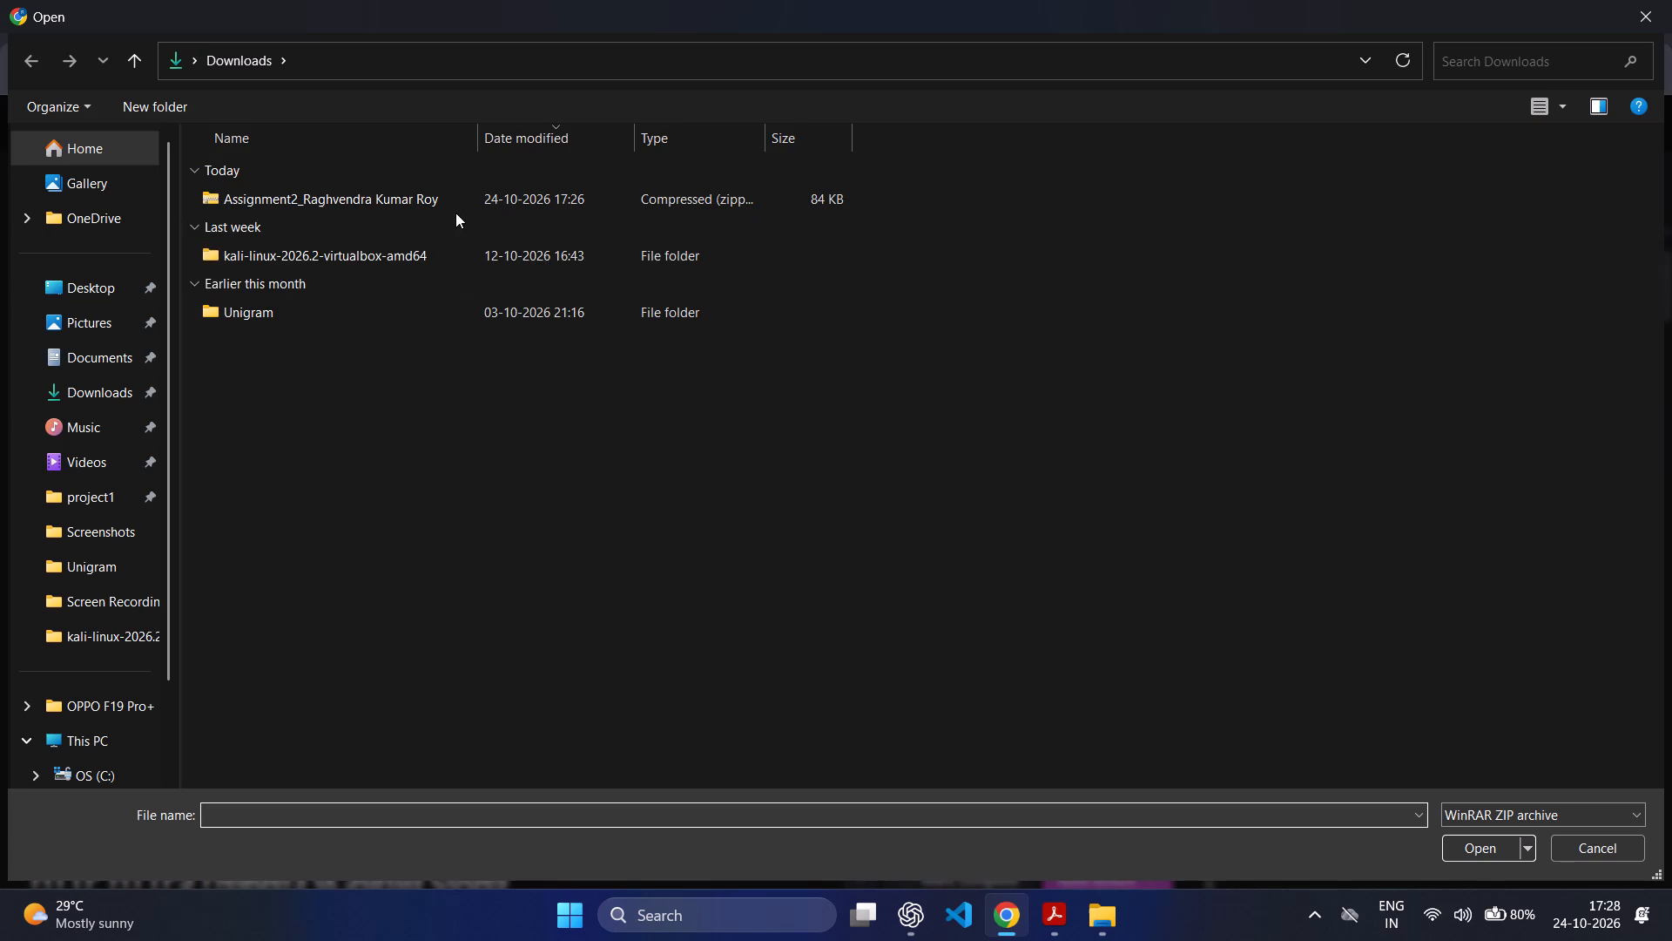
click(456, 210)
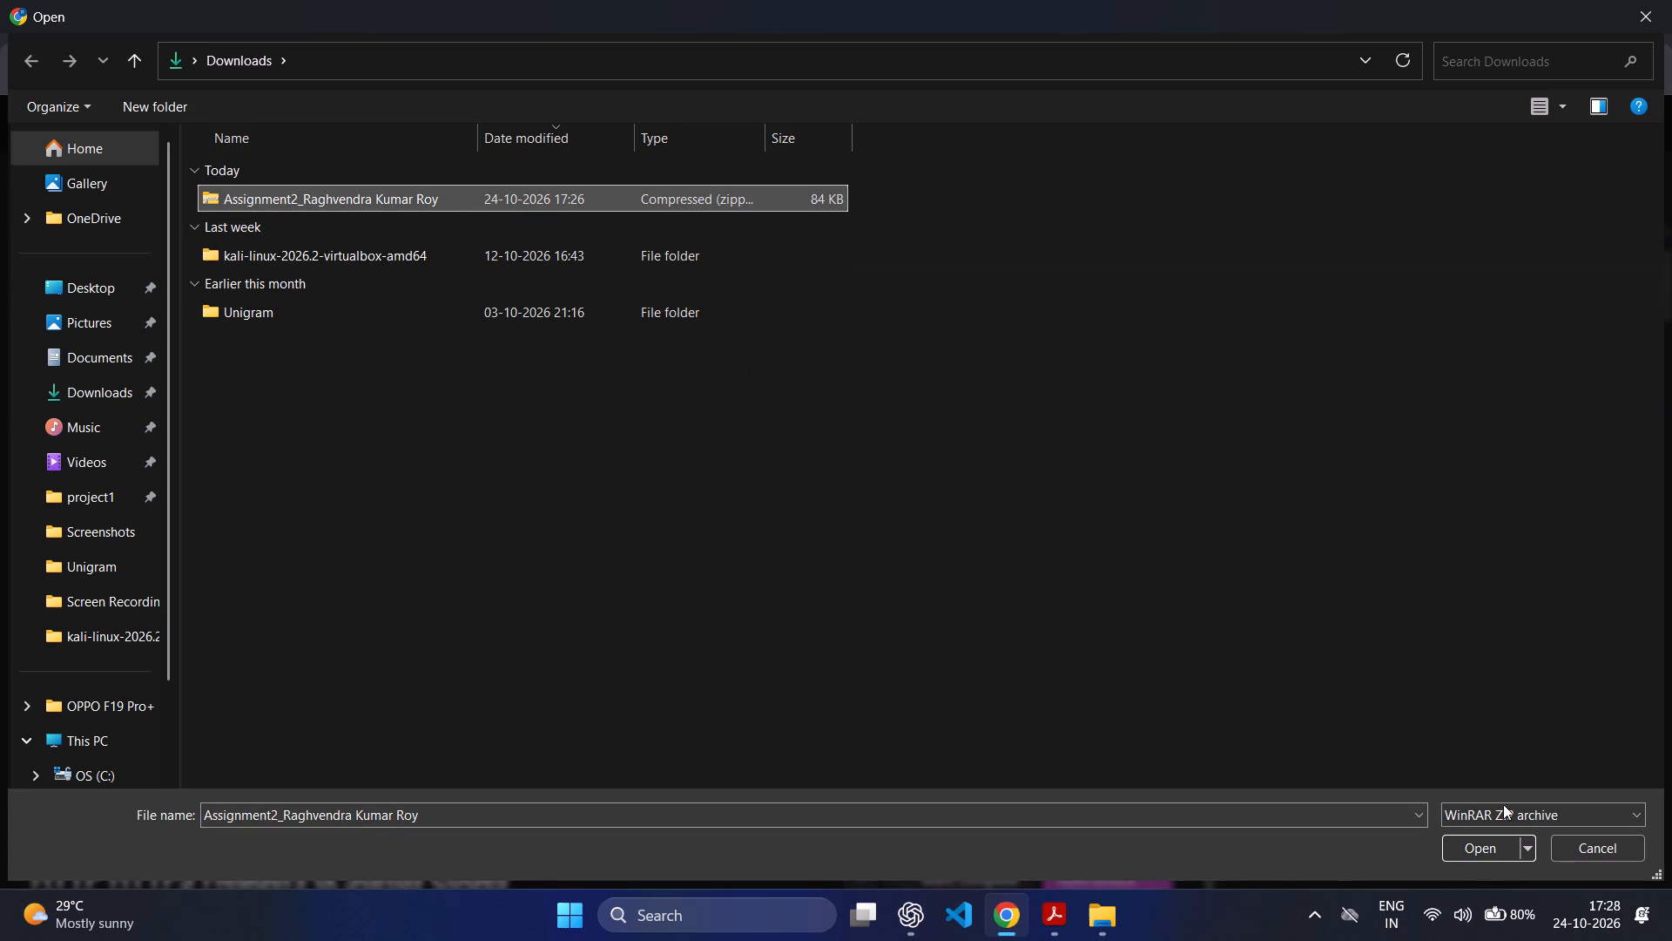
click(1498, 847)
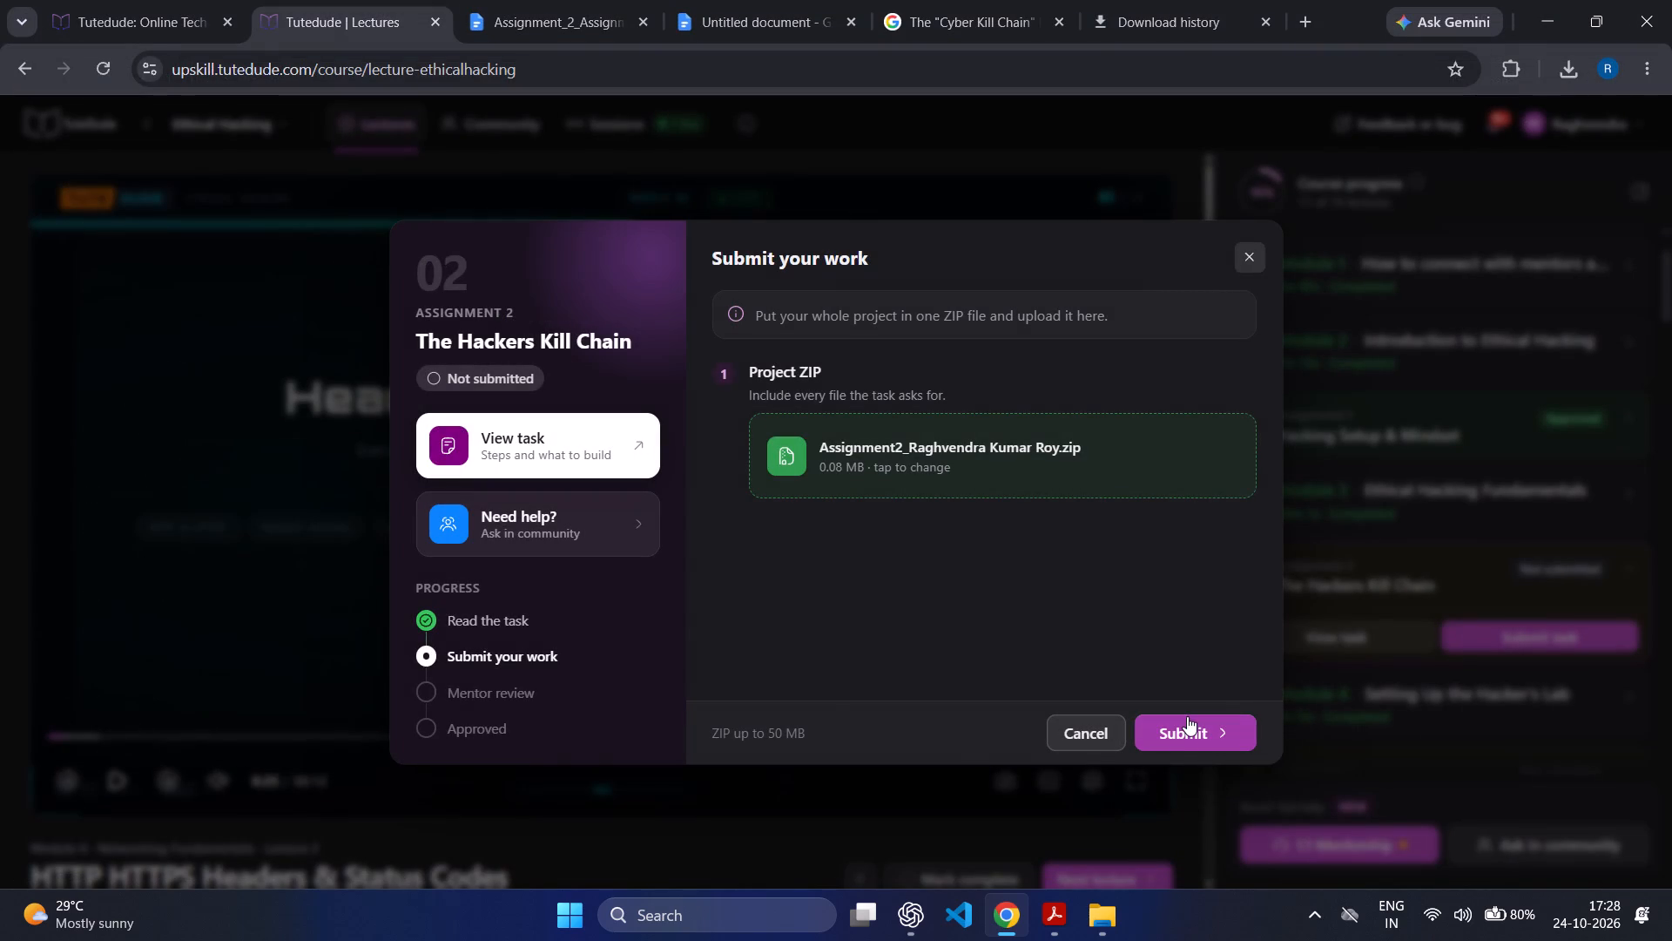
click(1184, 737)
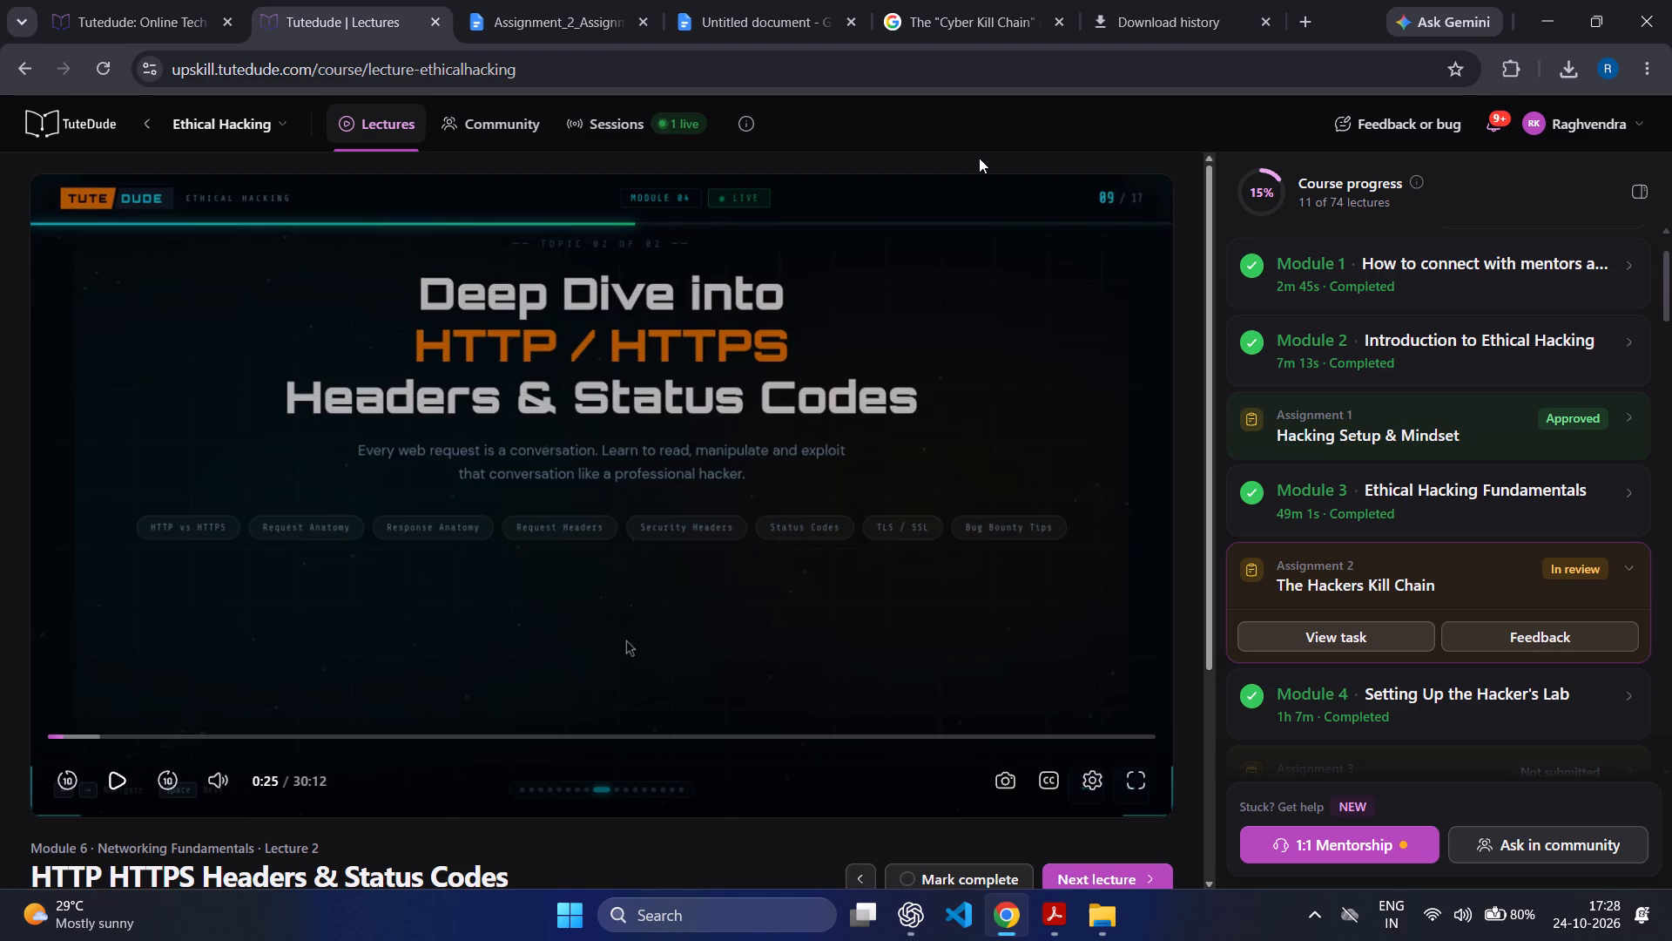
Check the review status and feedback of the Assignment 2 submission in the course content, and close its window.
scroll(1360, 384, down, 6)
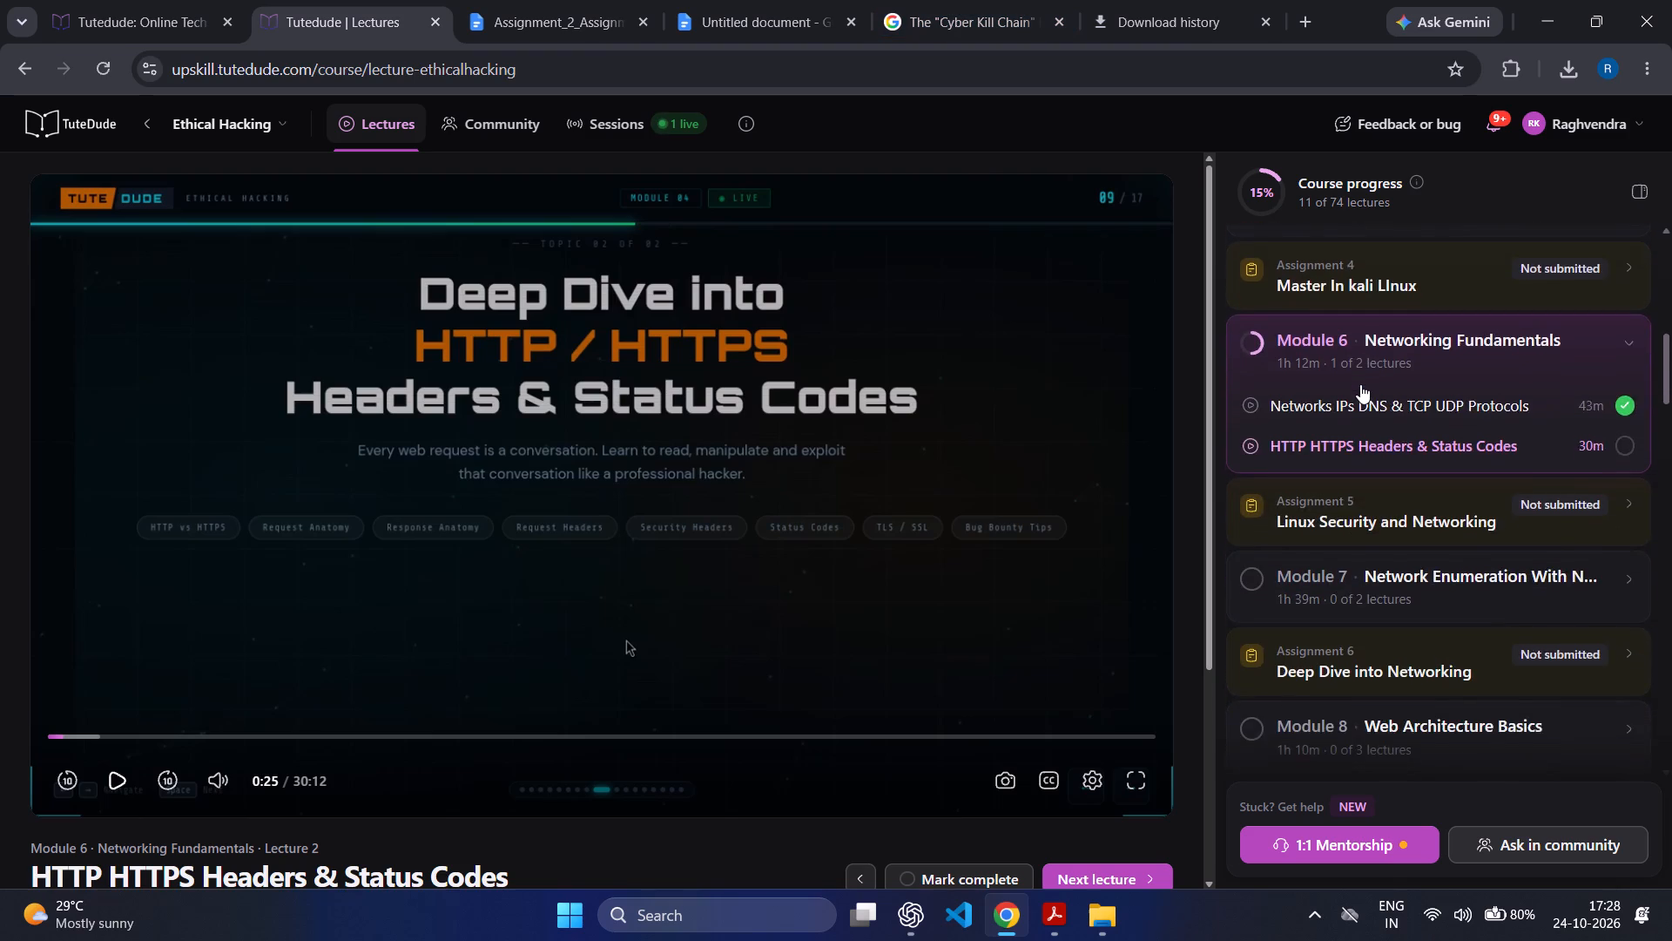
scroll(1359, 383, down, 7)
scroll(1358, 382, up, 19)
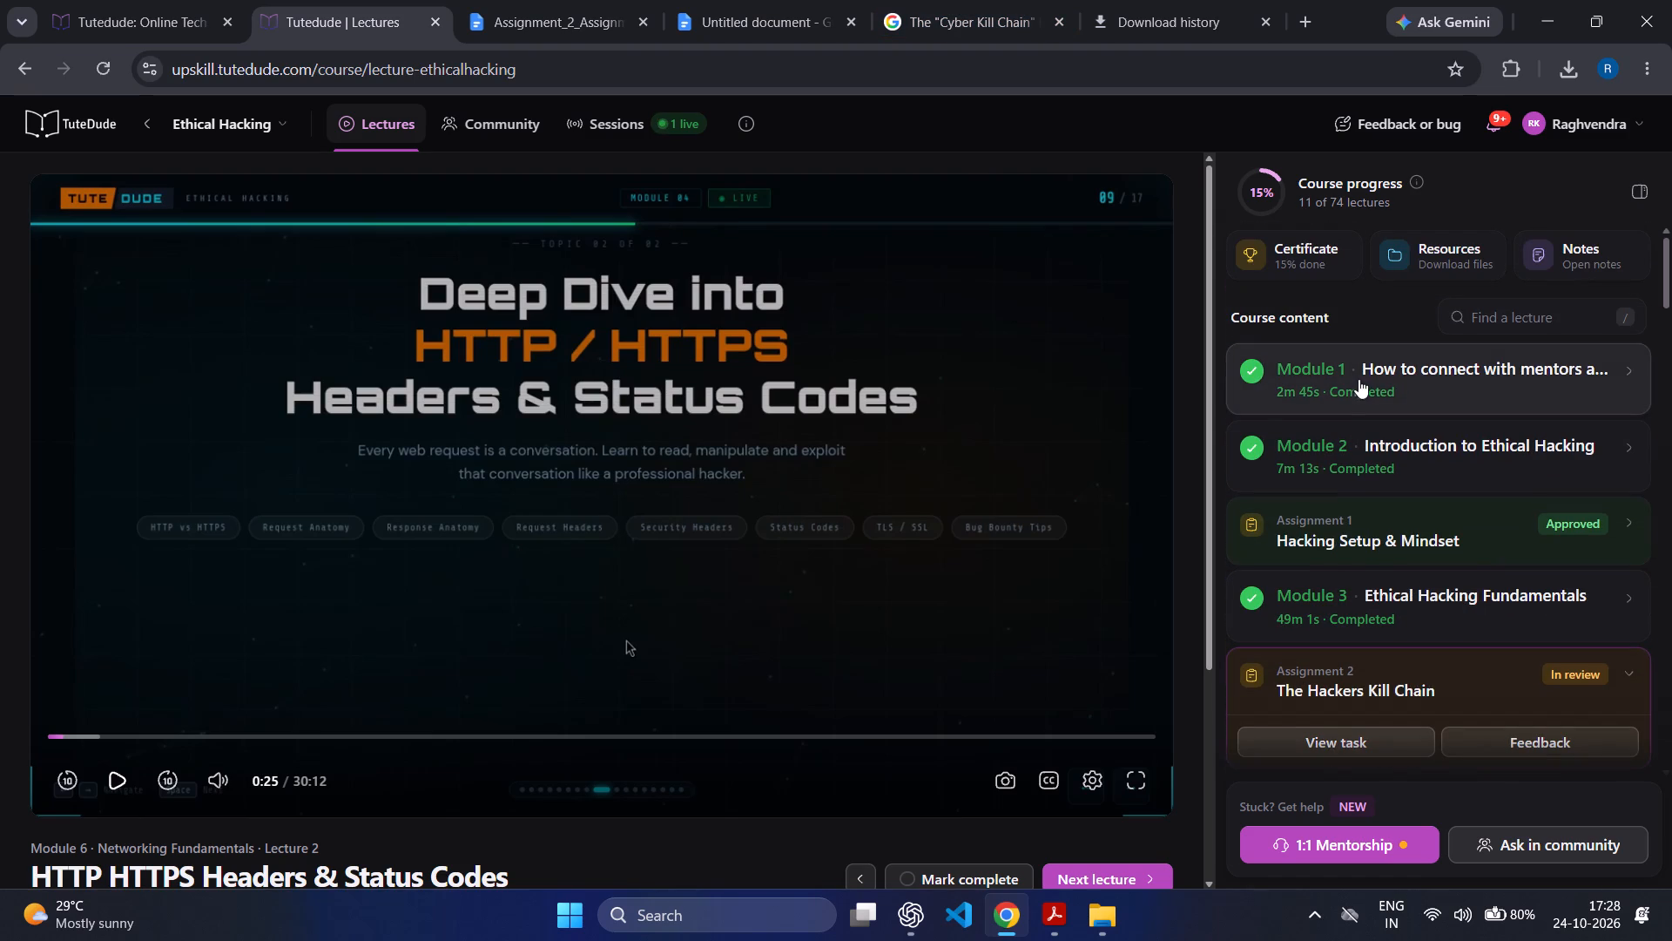
click(1525, 739)
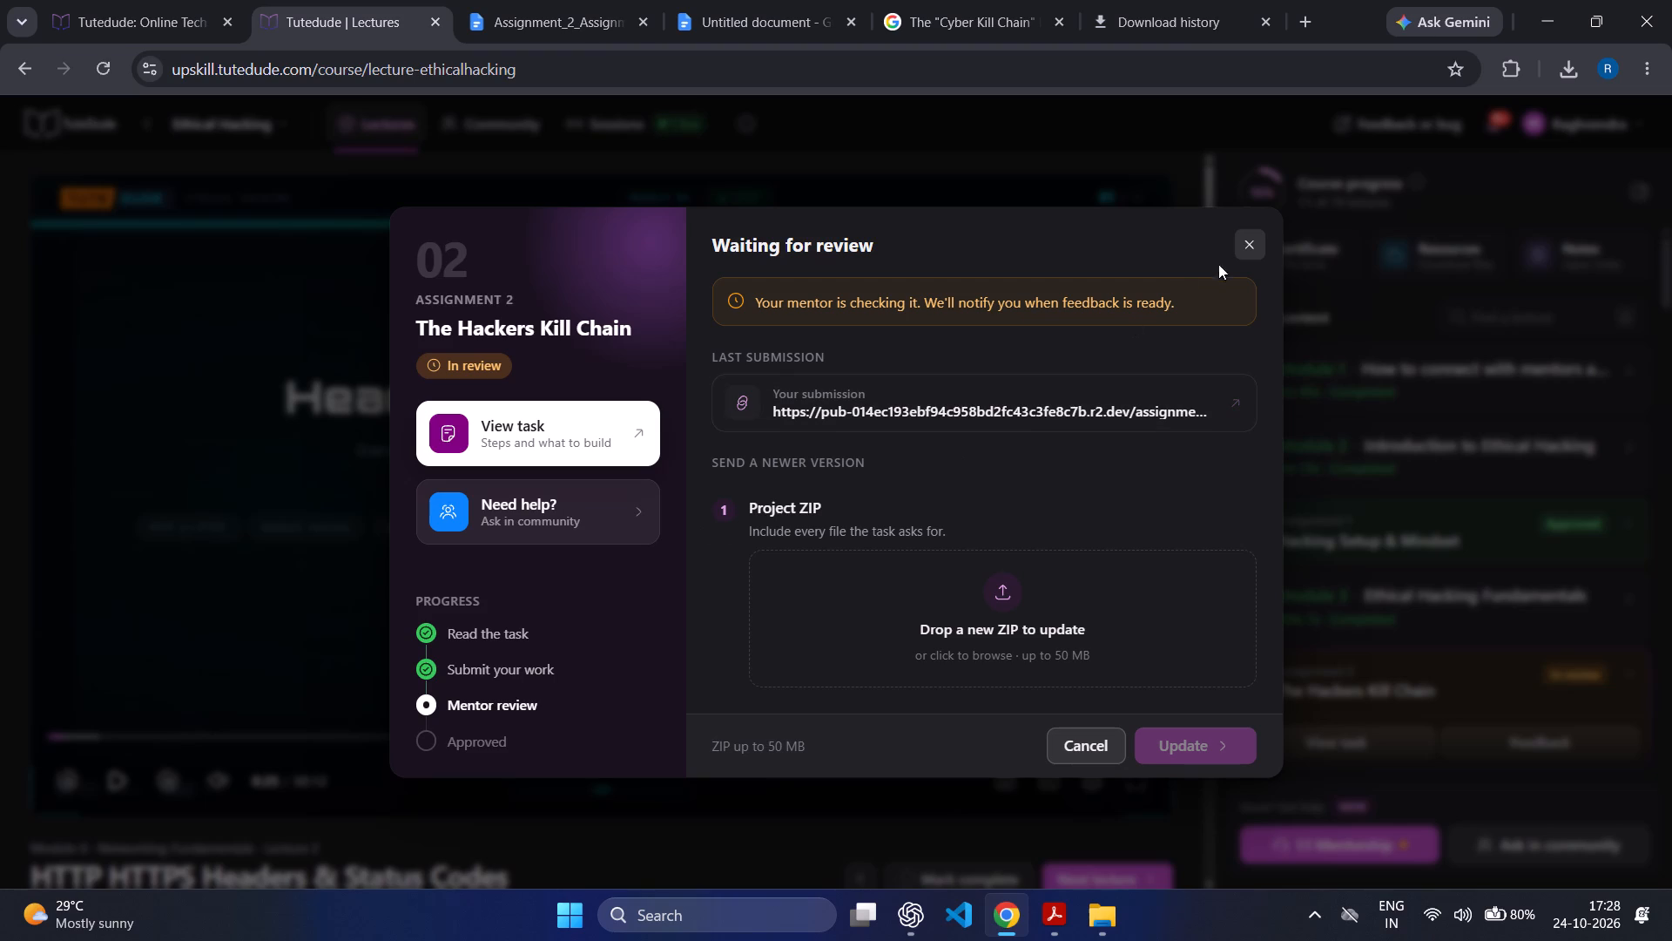
click(1245, 244)
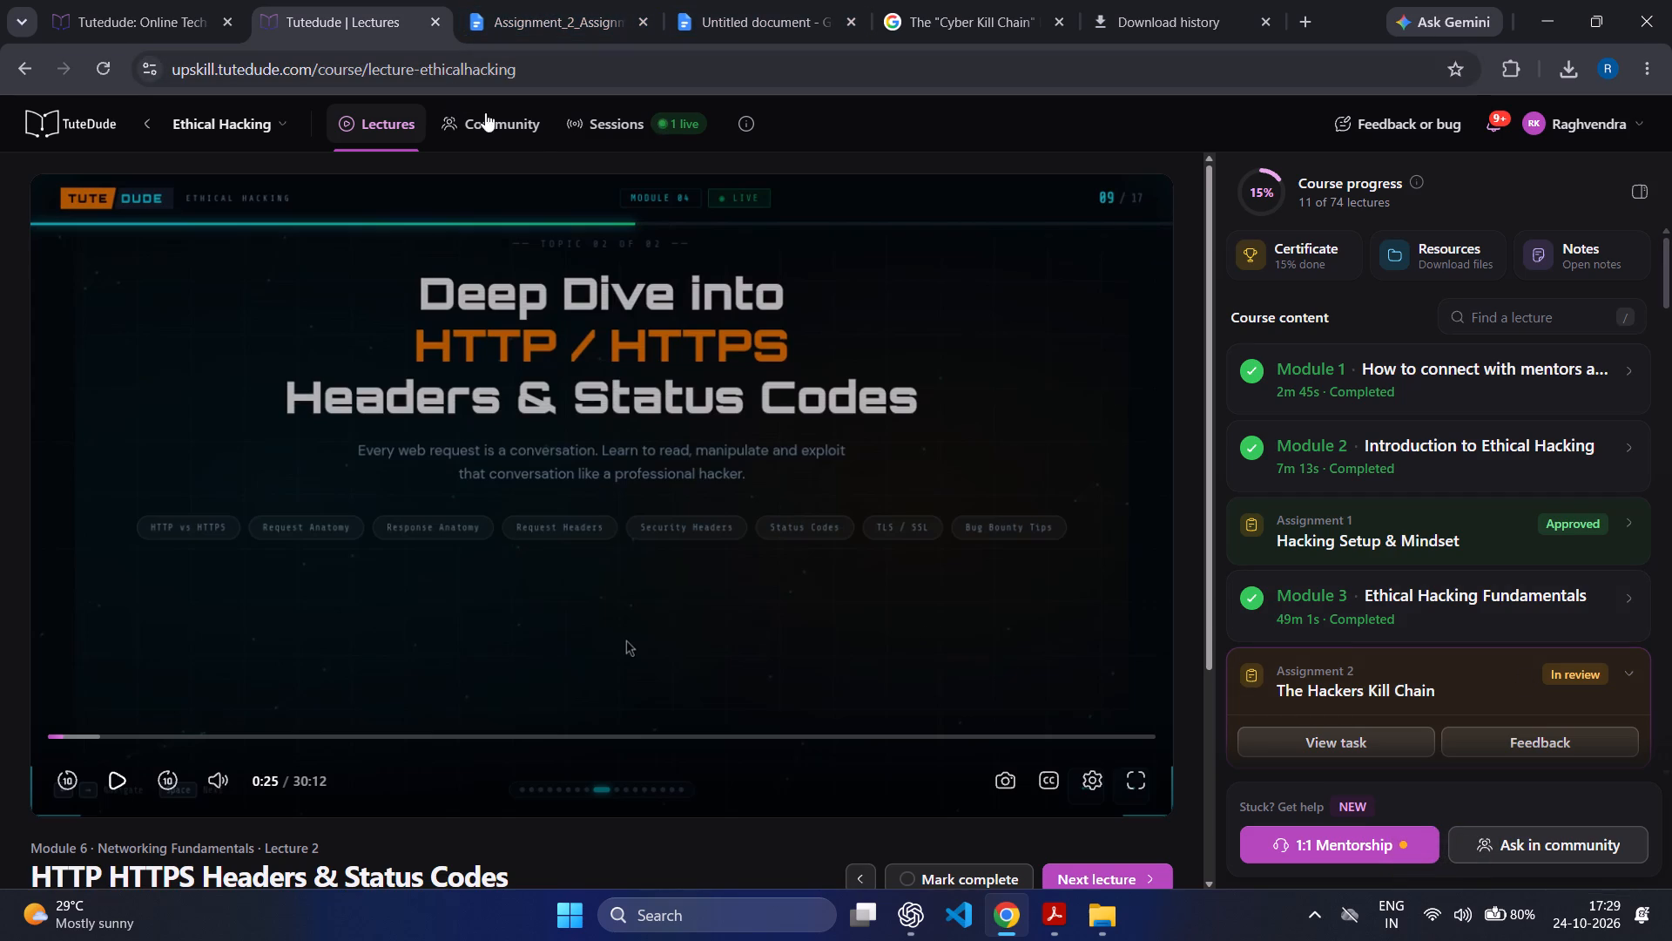
Open the Ethical Hacking course's Sessions page to view the live meets.
click(629, 120)
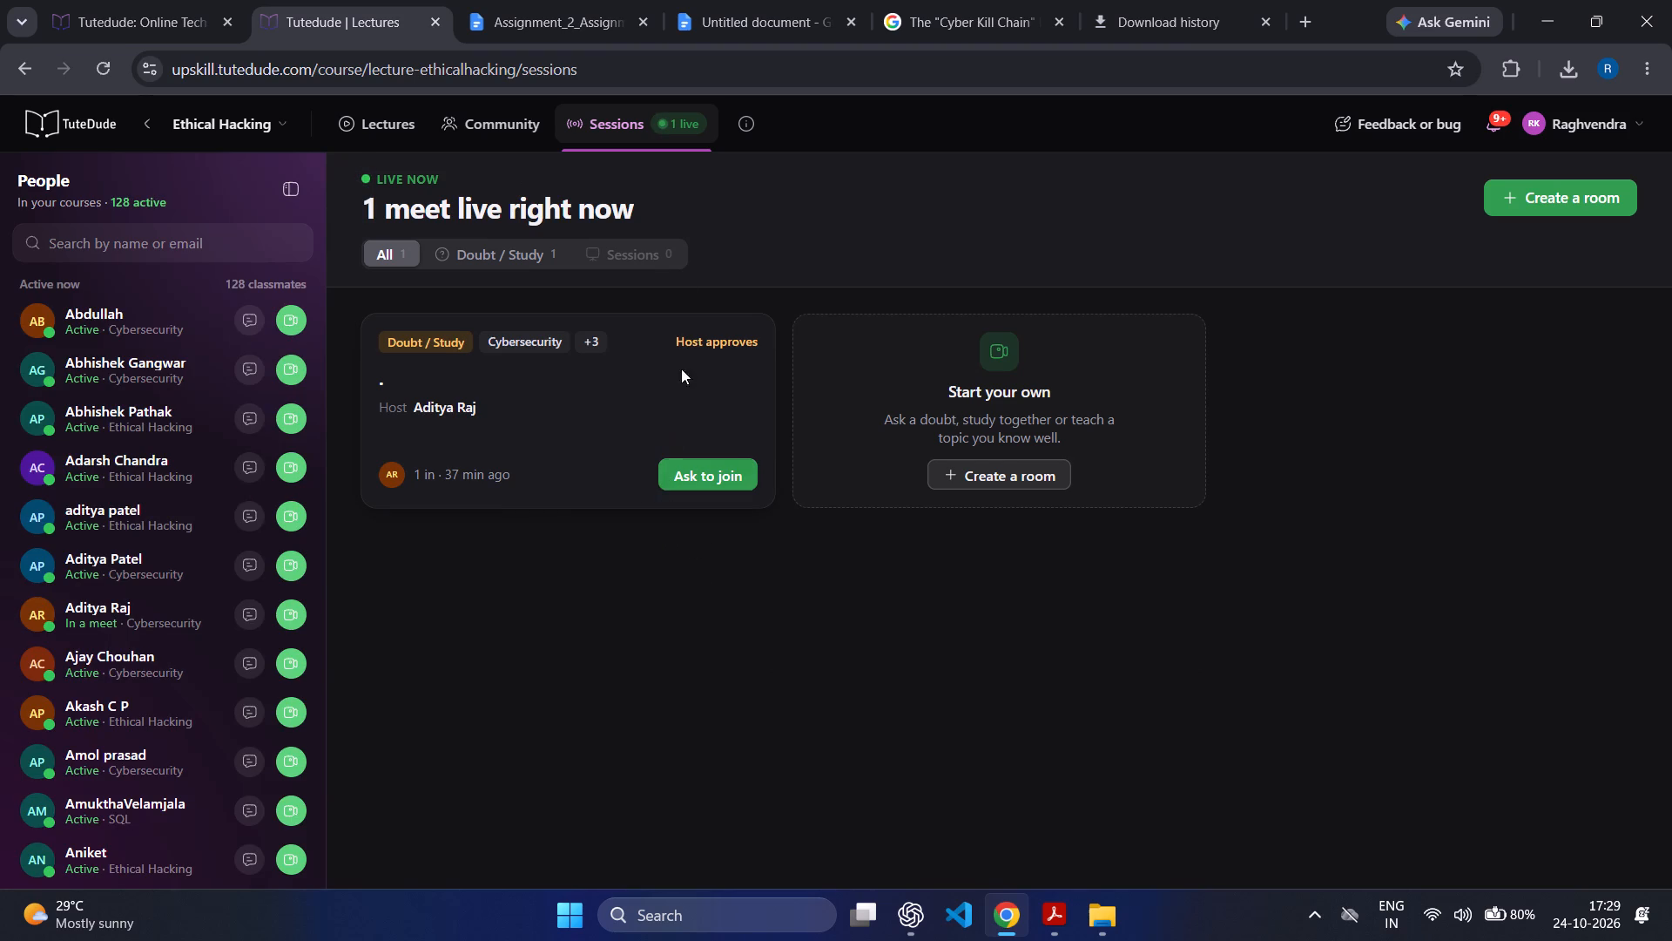
Open the Assignment 3, Defense and Frameworks, brief from the Ethical Hacking lectures page and close the Assignment 2 document.
click(380, 122)
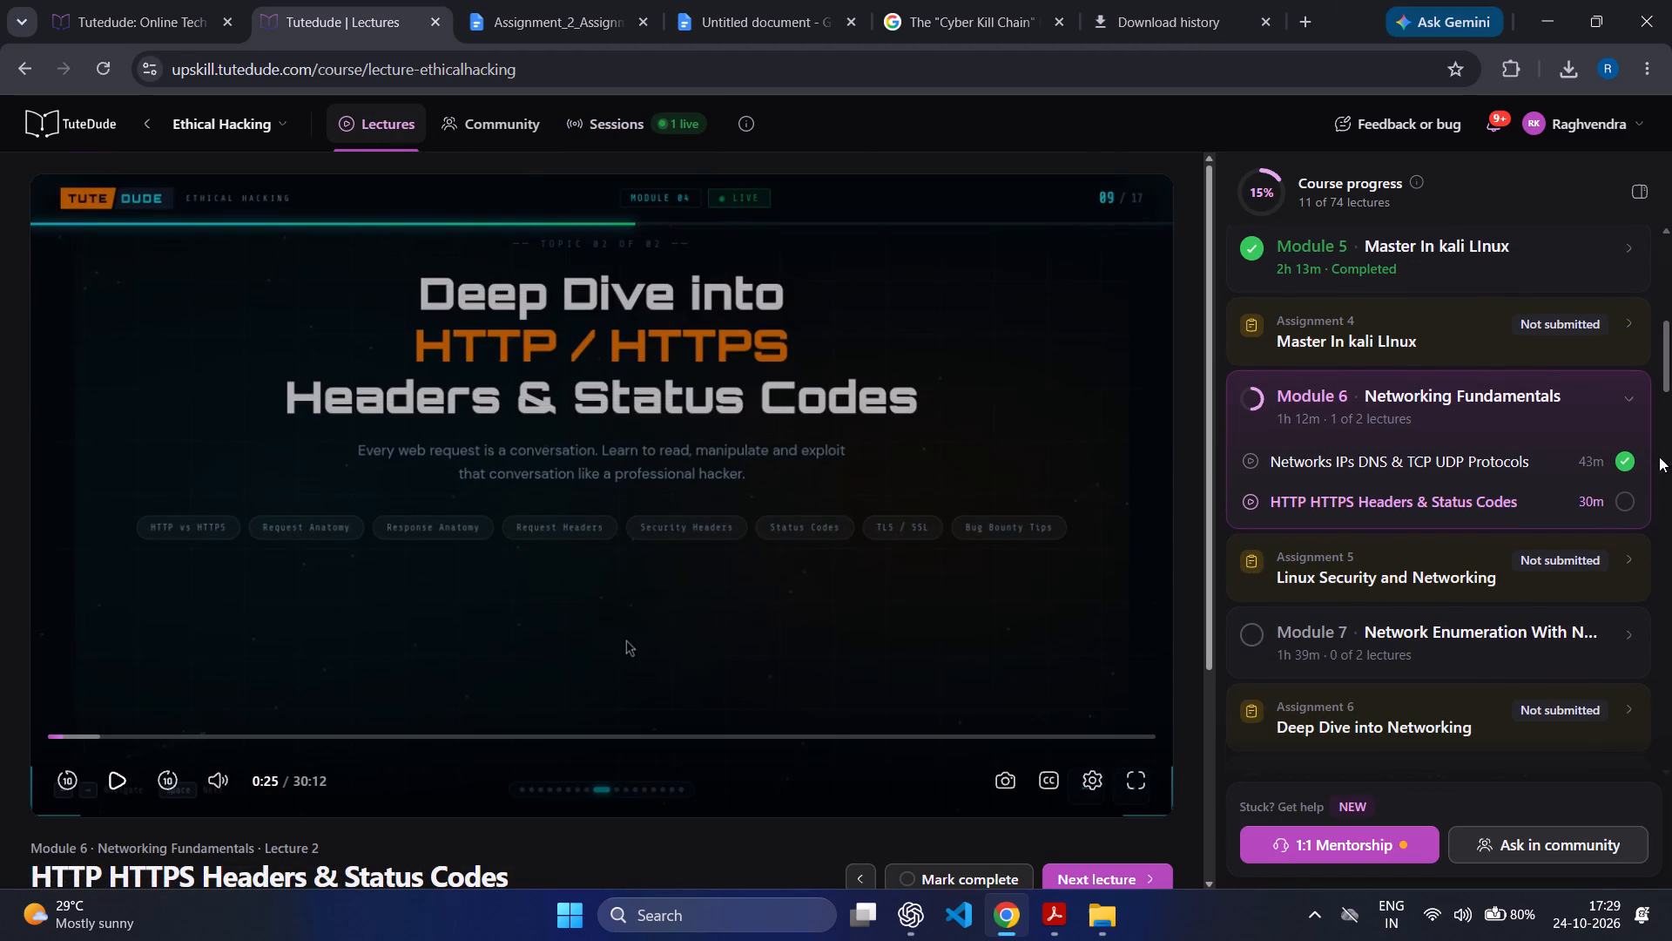
scroll(1531, 375, up, 3)
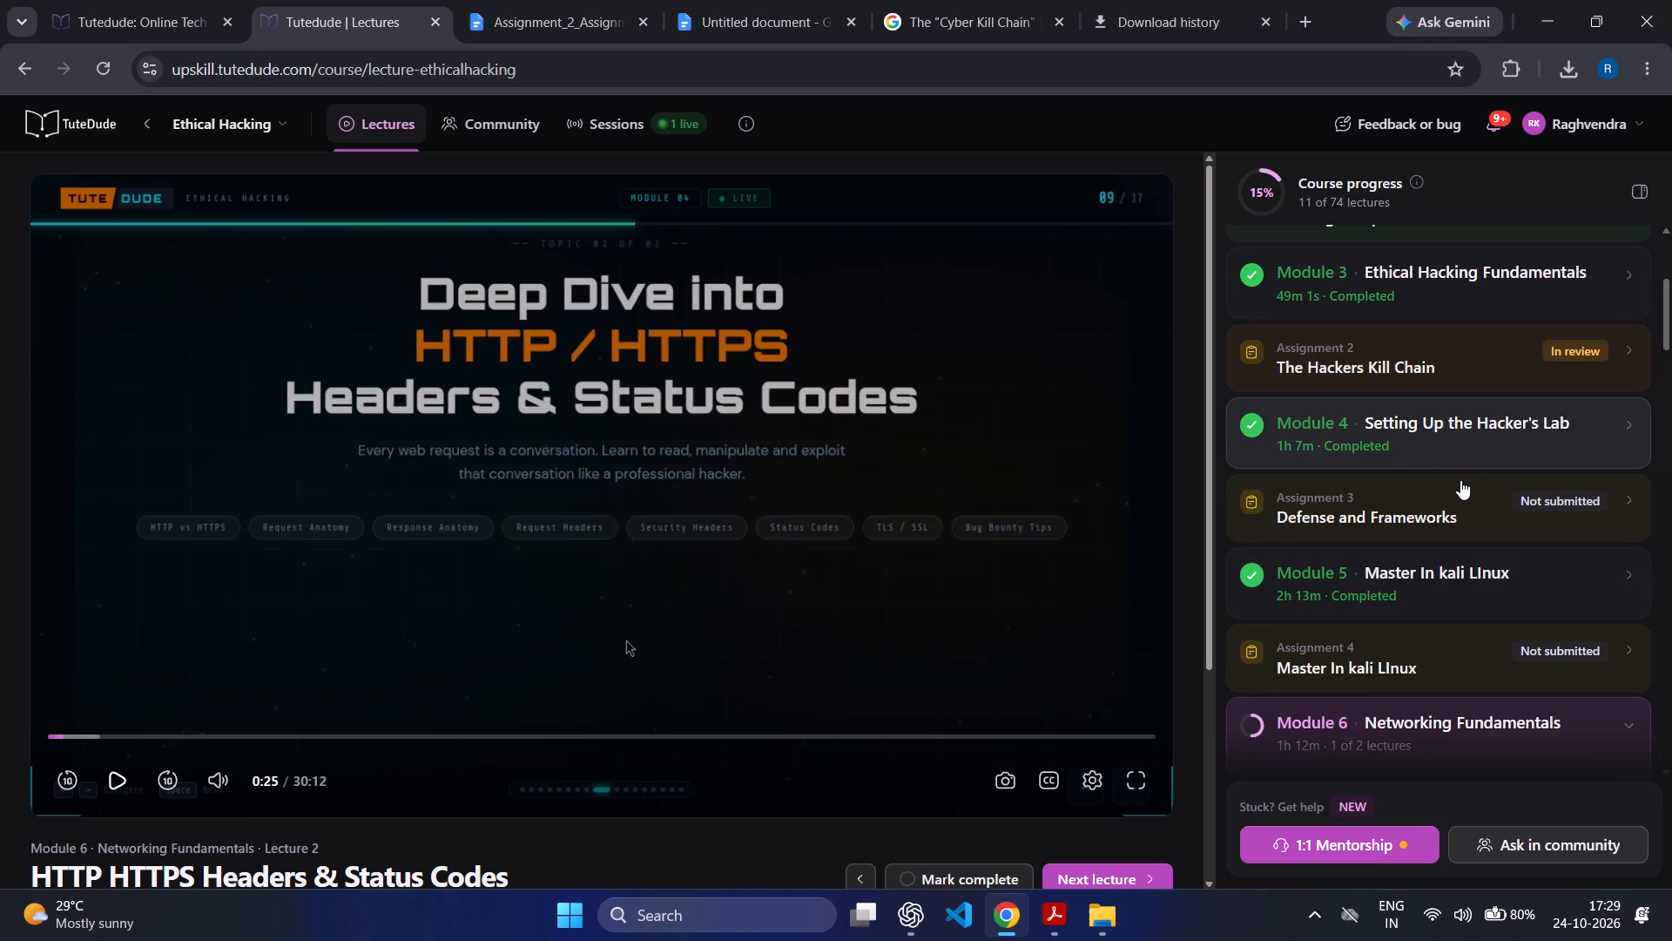
click(1448, 499)
click(1397, 557)
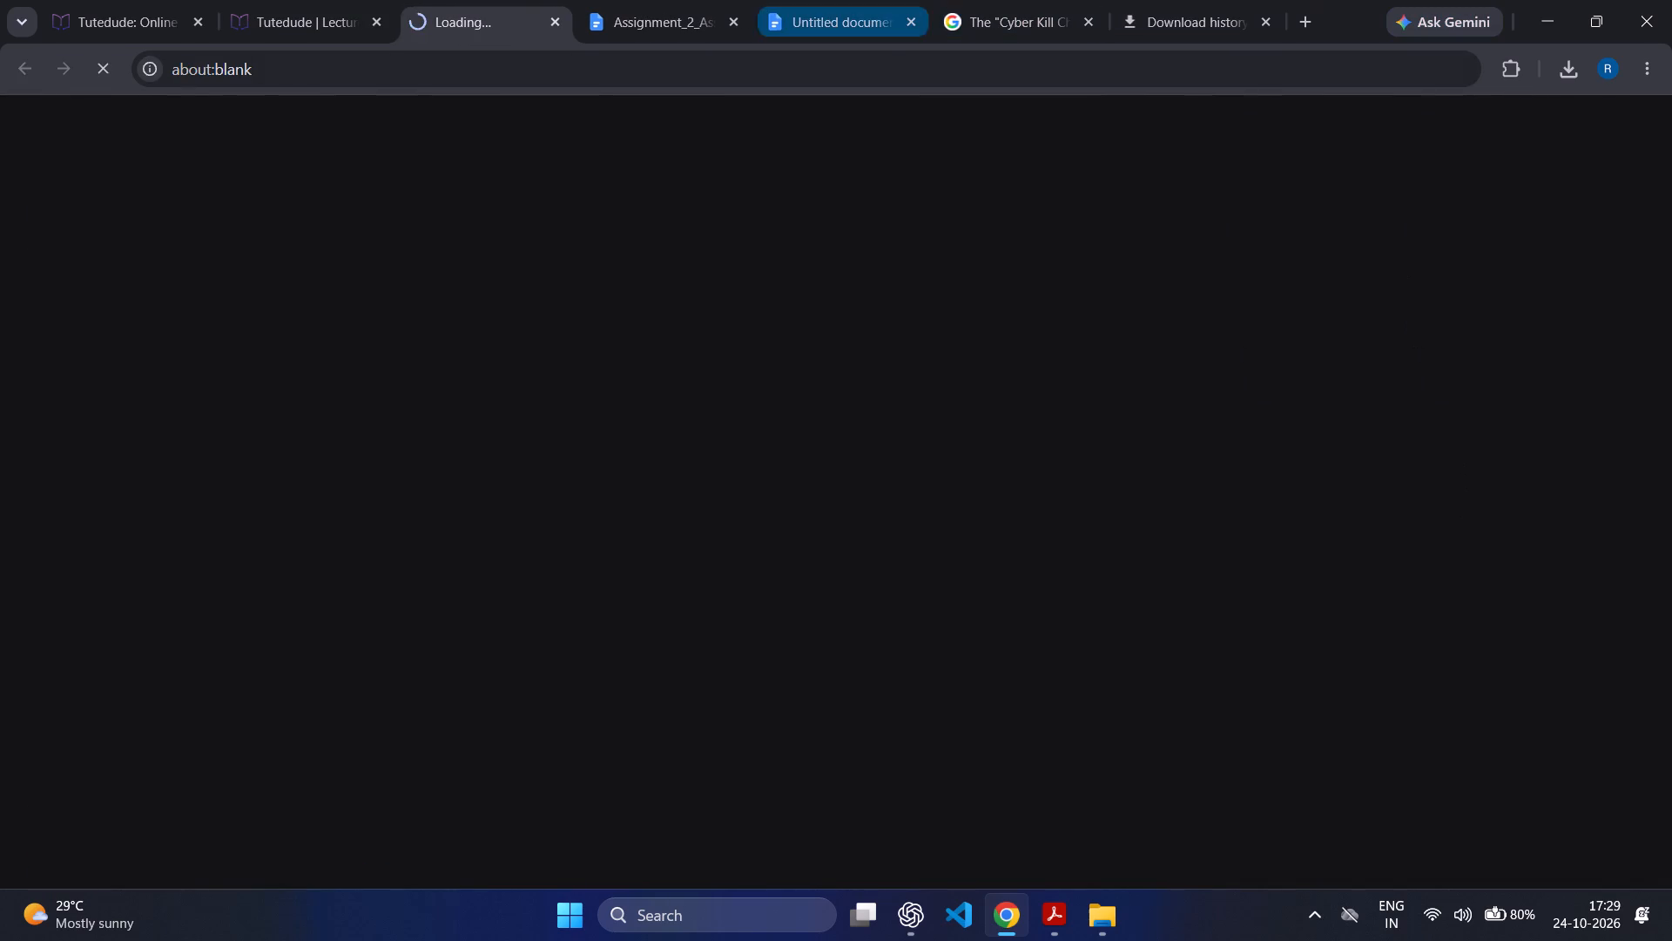
click(731, 18)
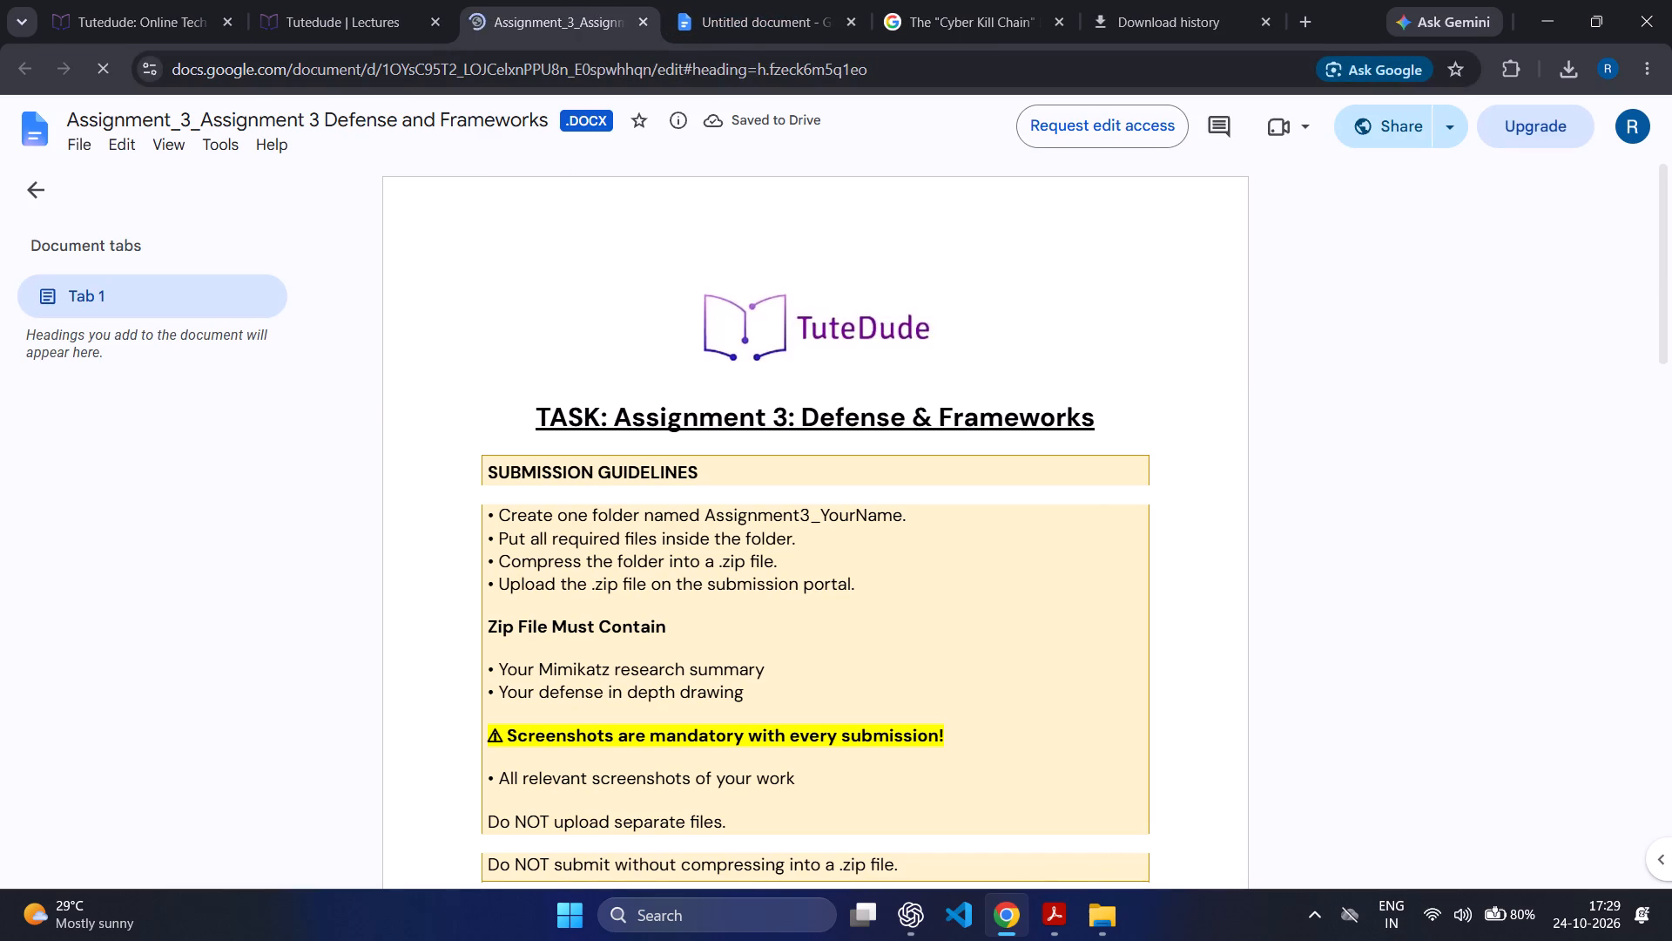
Read the Assignment 3 brief, covering its submission guidelines, the MITRE ATT&CK task and the defense layers task.
scroll(737, 665, down, 4)
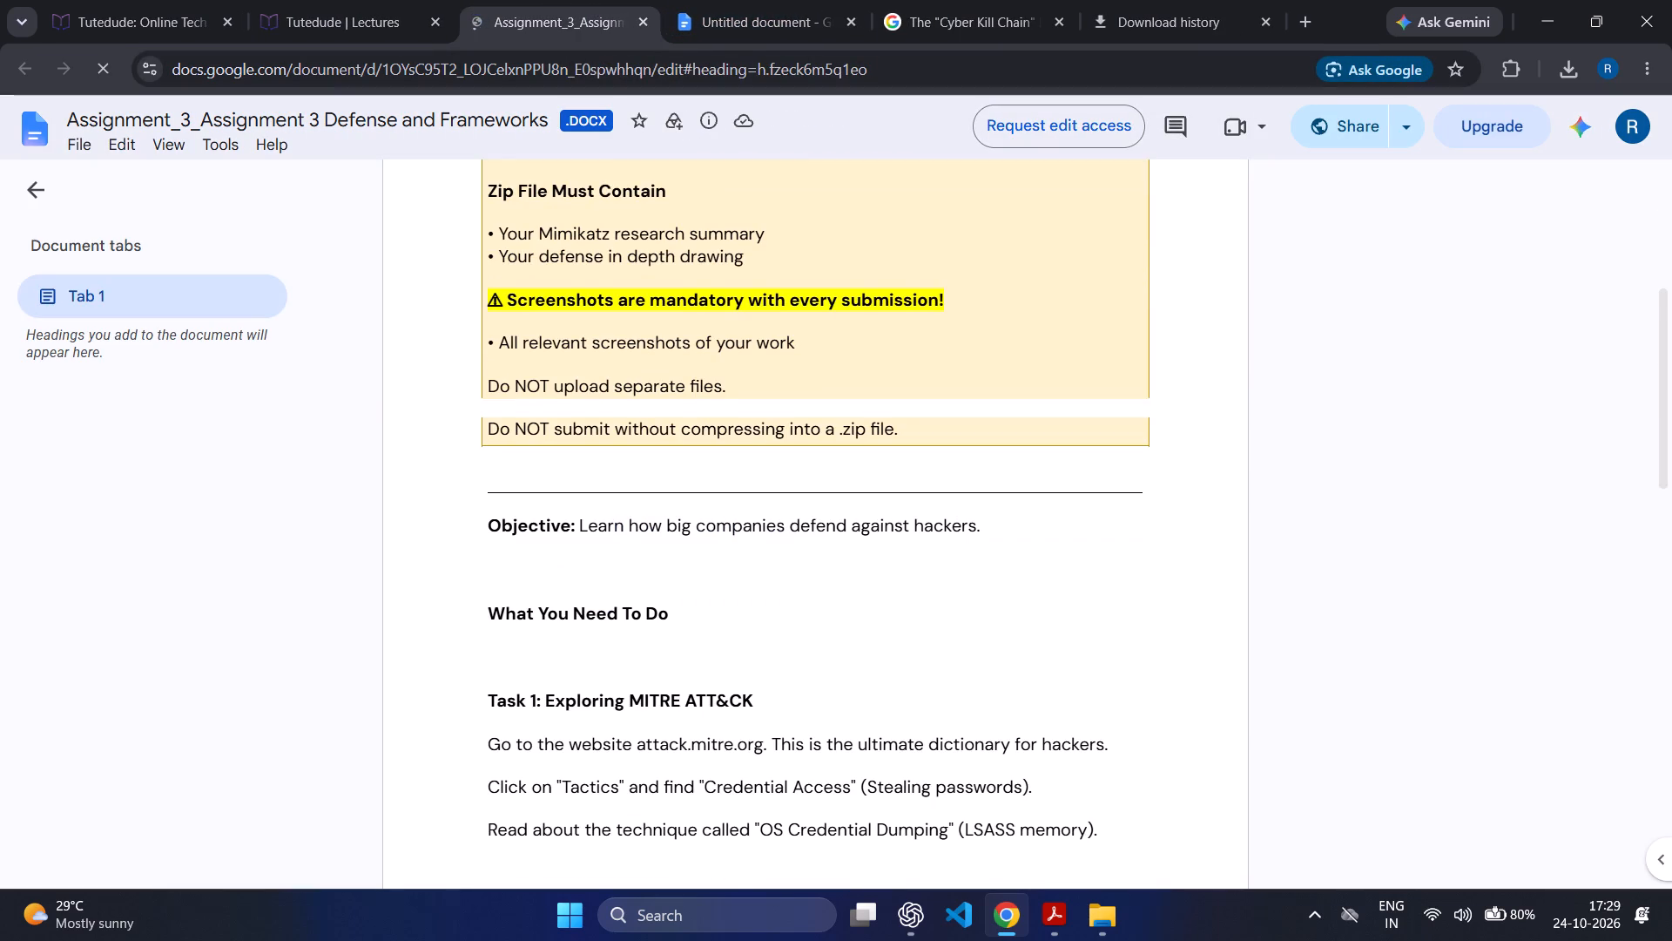
scroll(733, 667, down, 2)
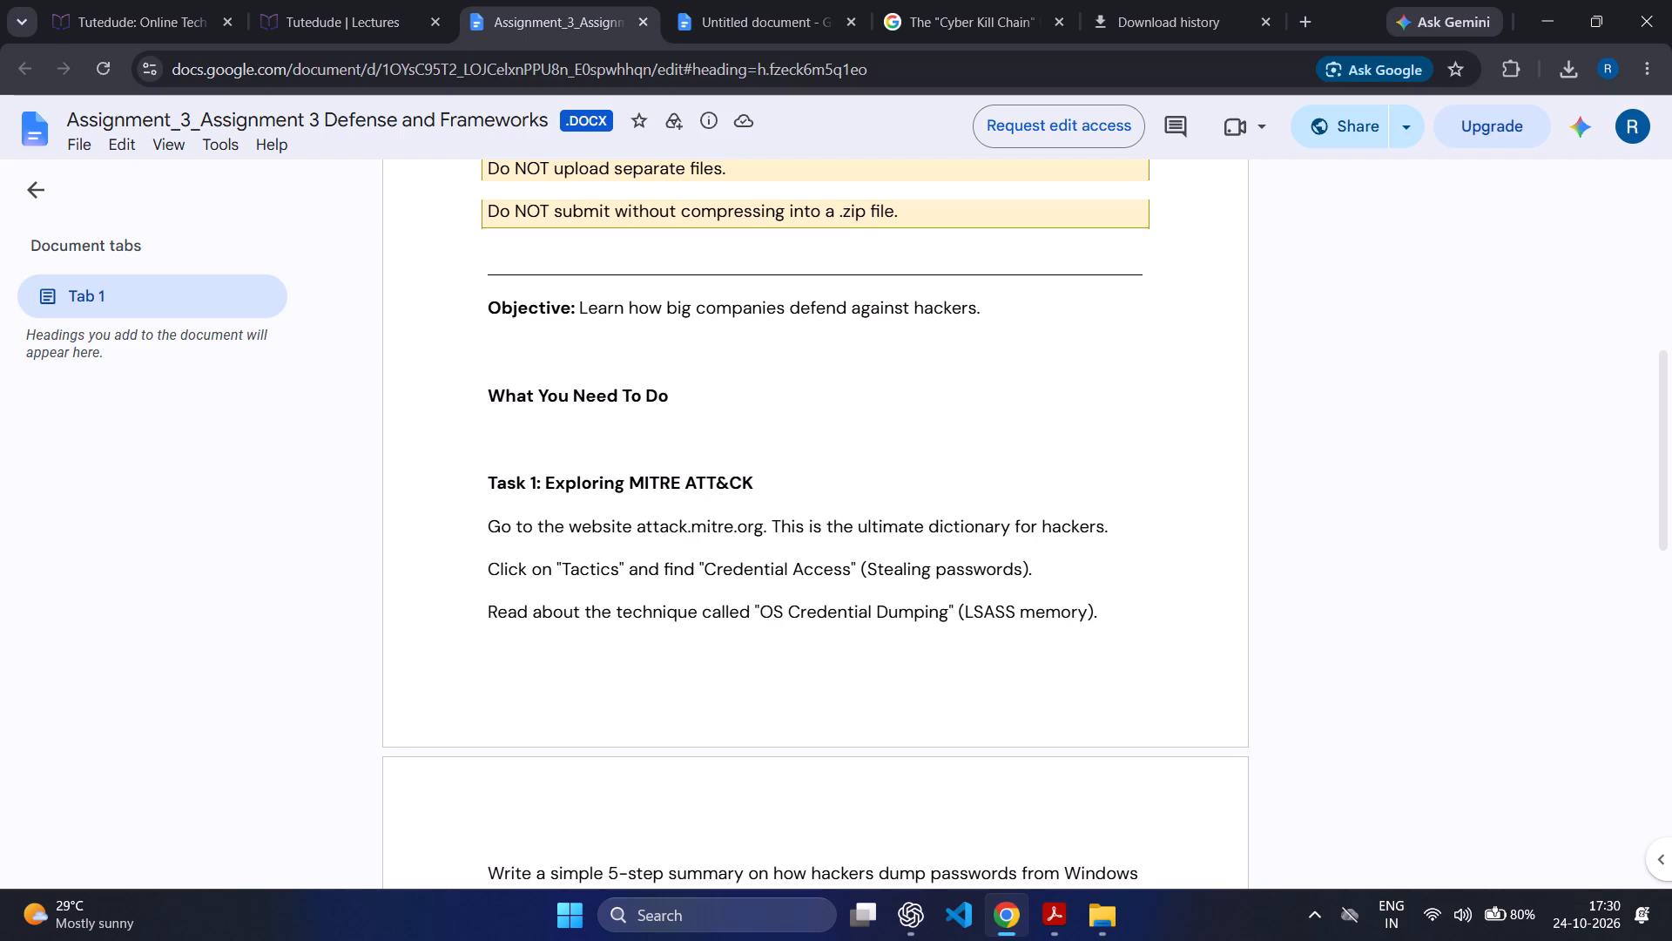
scroll(731, 668, down, 3)
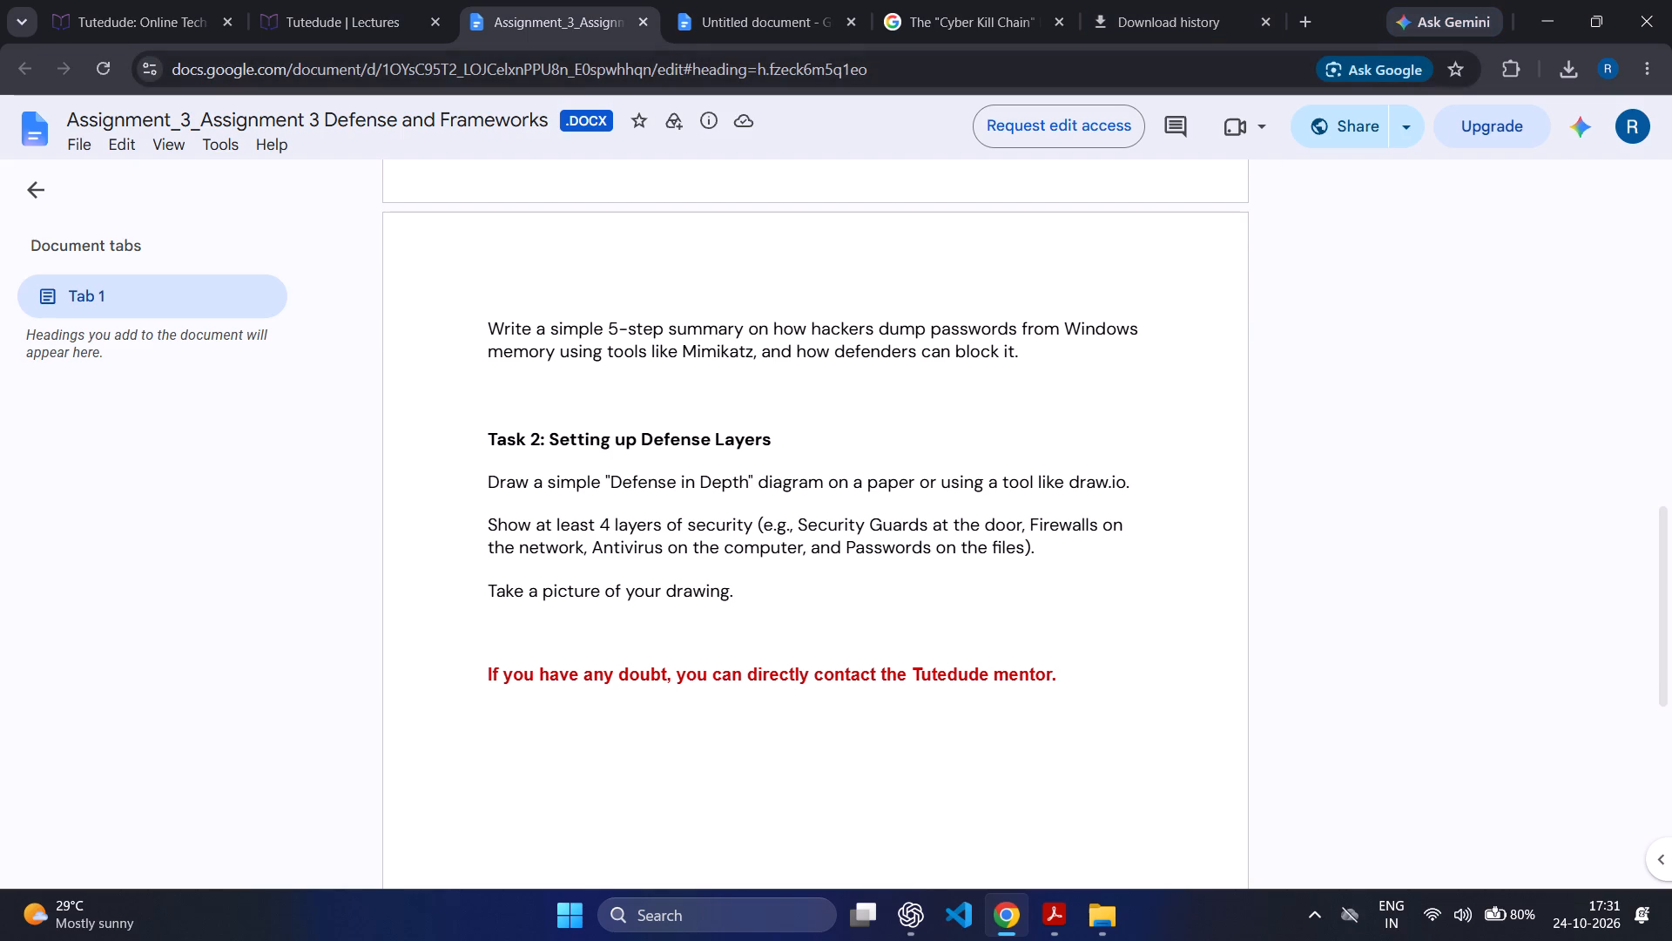
scroll(592, 289, up, 5)
scroll(596, 292, down, 1)
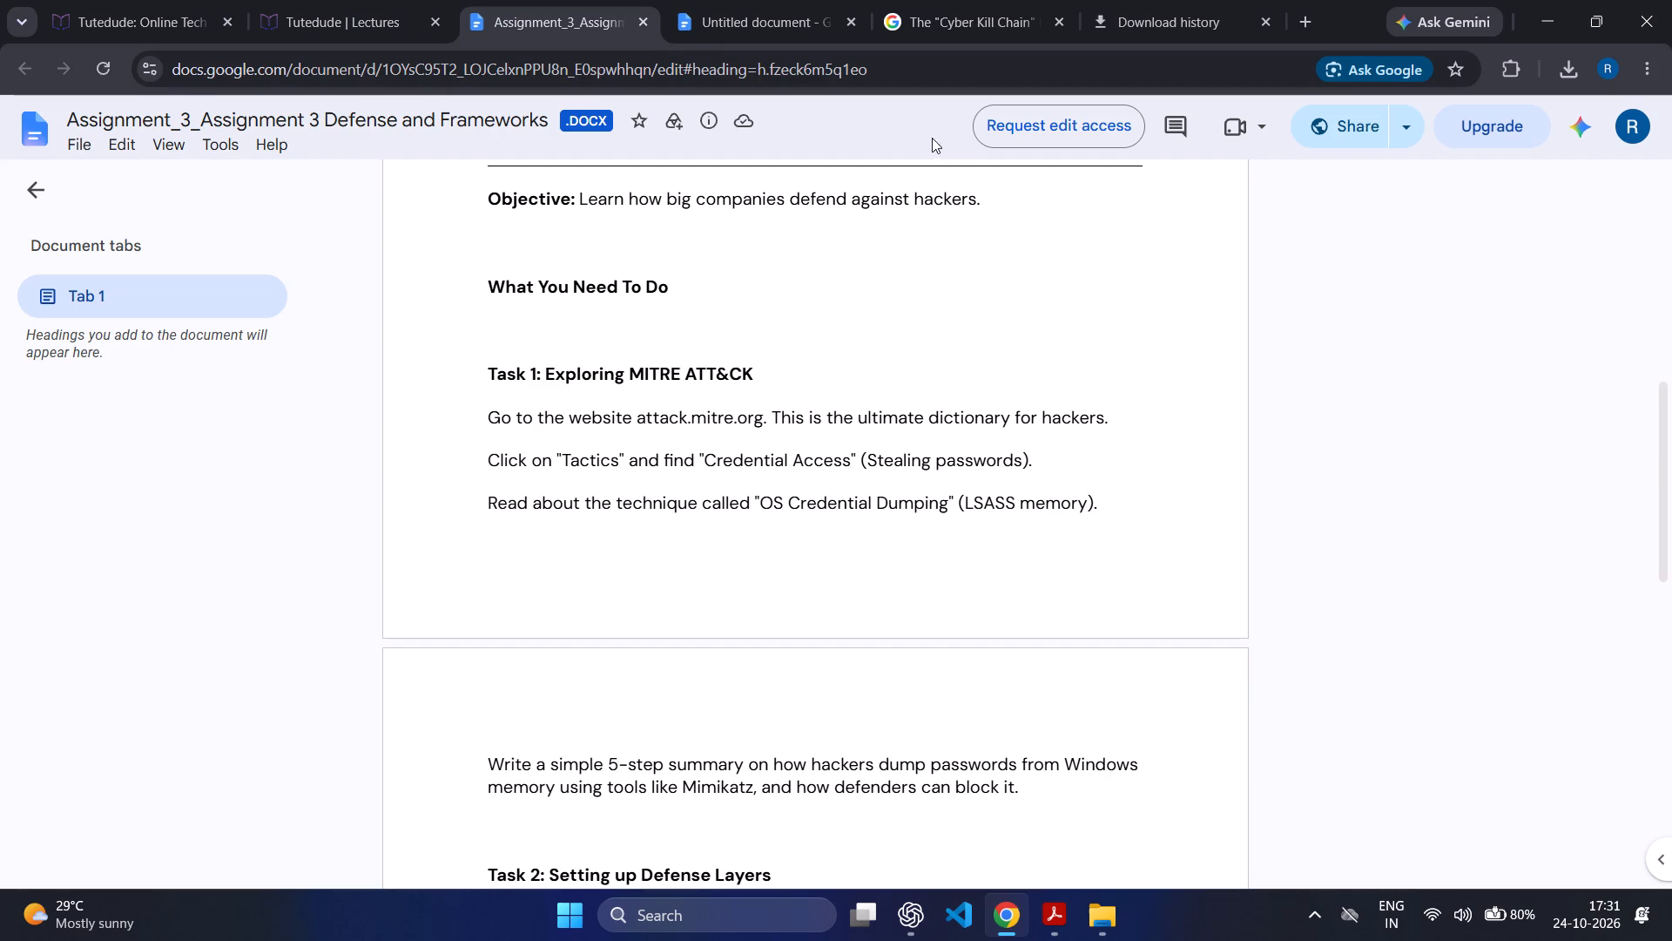
Look through the computer's installed apps and launch one.
click(566, 911)
scroll(1232, 680, down, 5)
scroll(997, 657, down, 3)
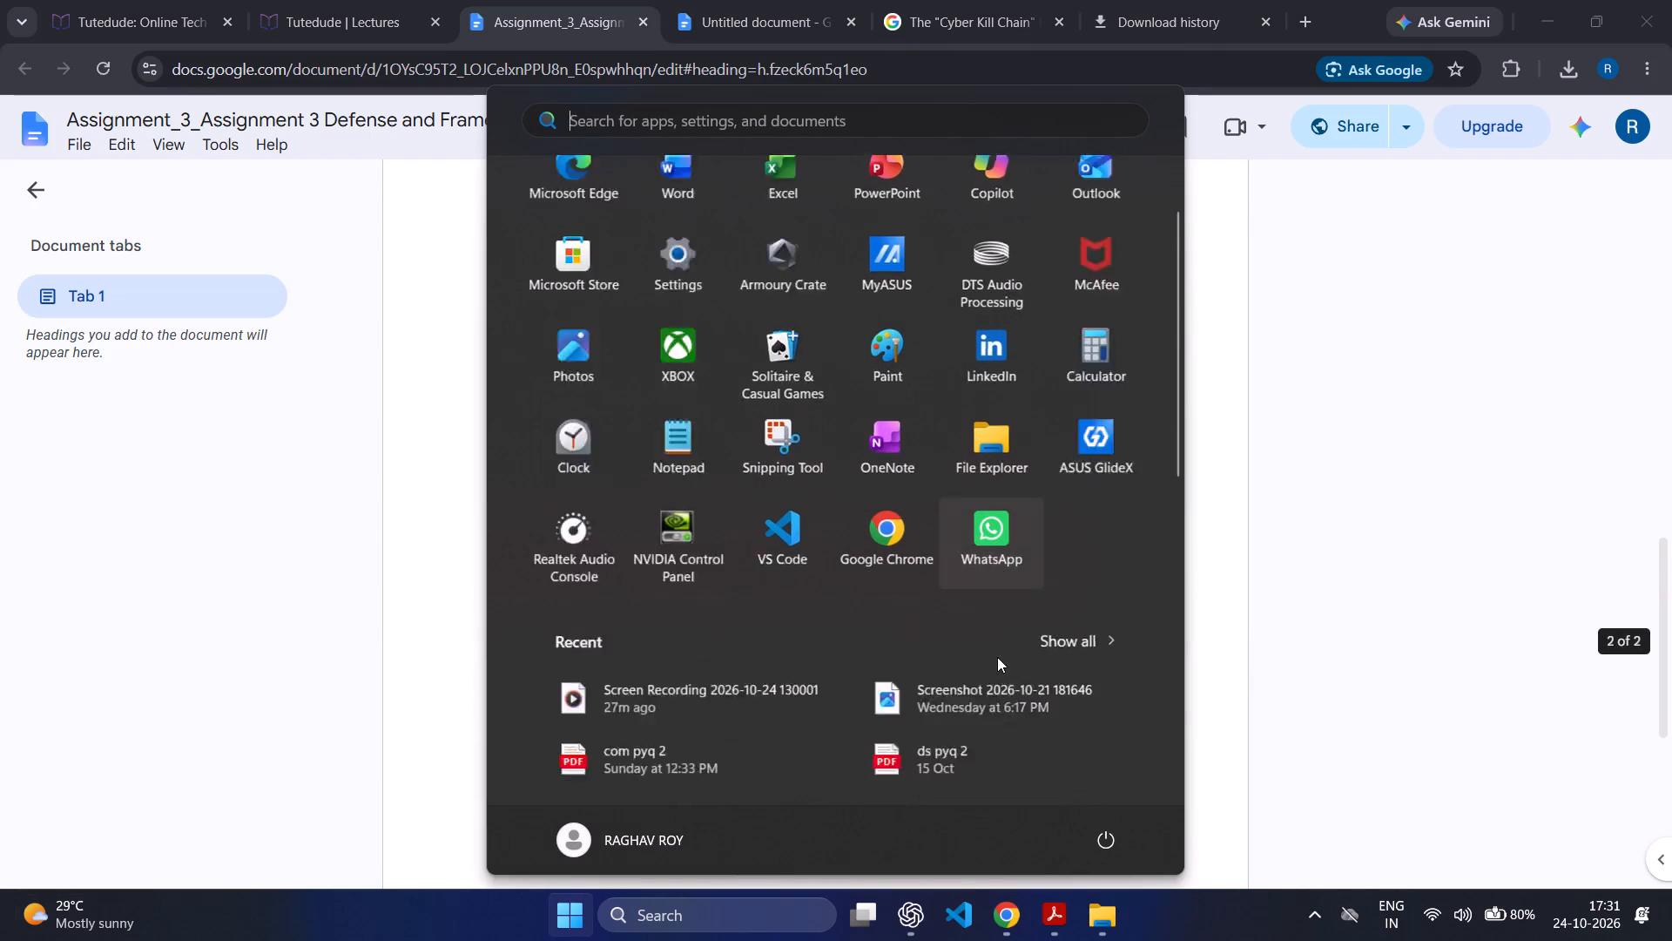
scroll(997, 657, down, 1)
click(863, 622)
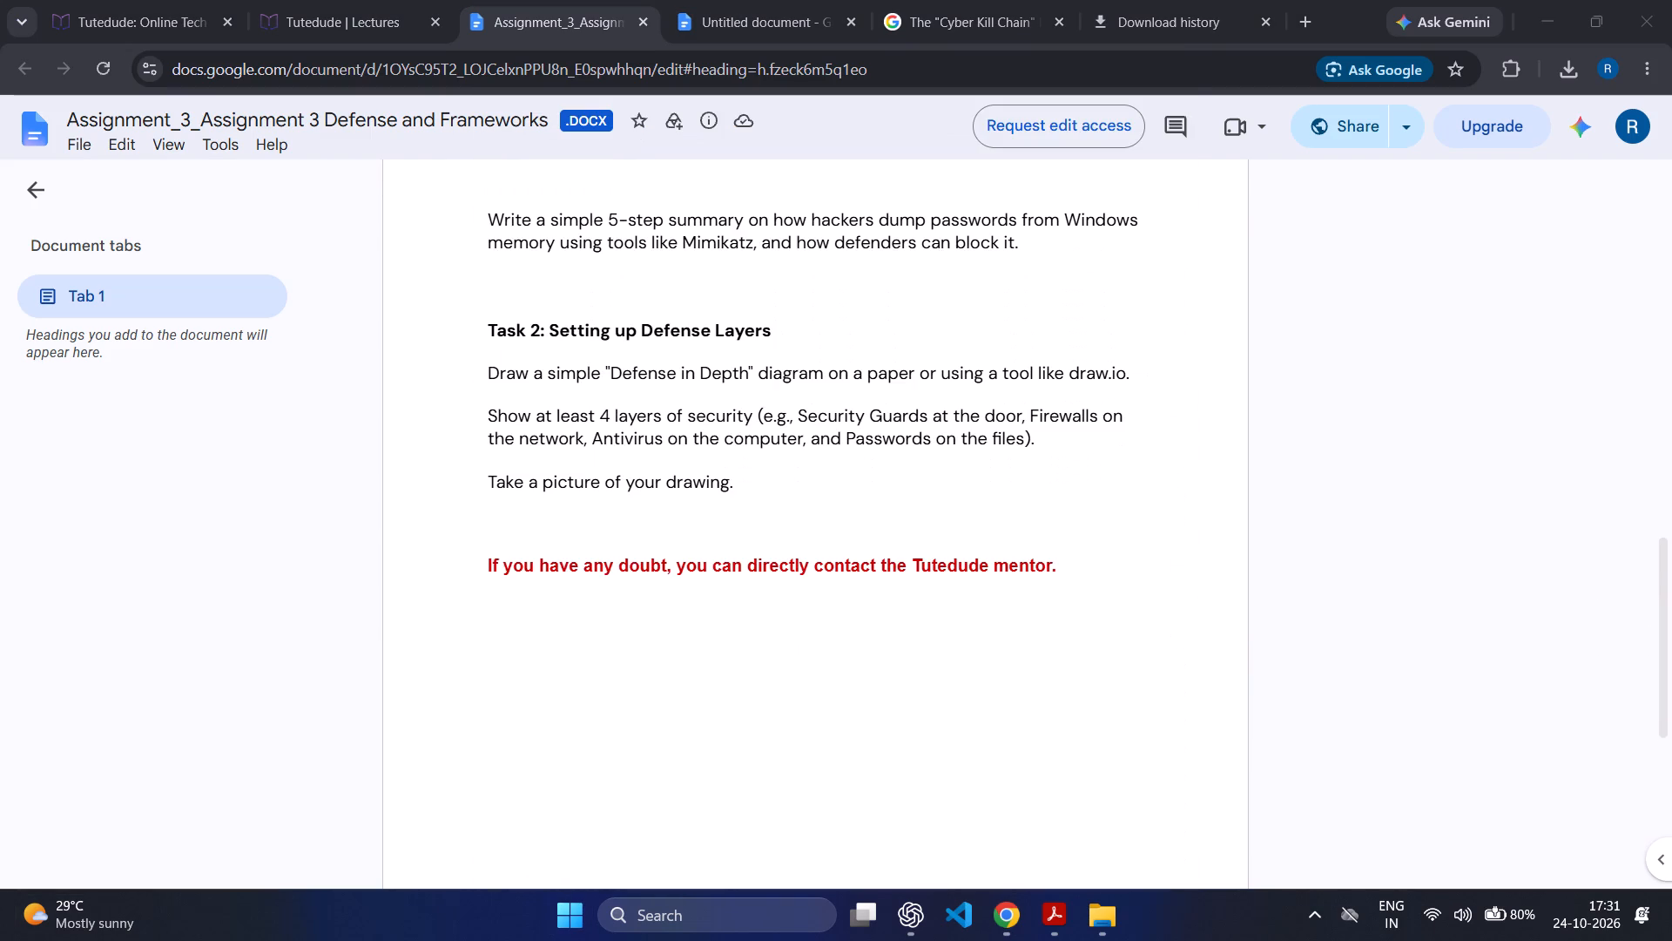
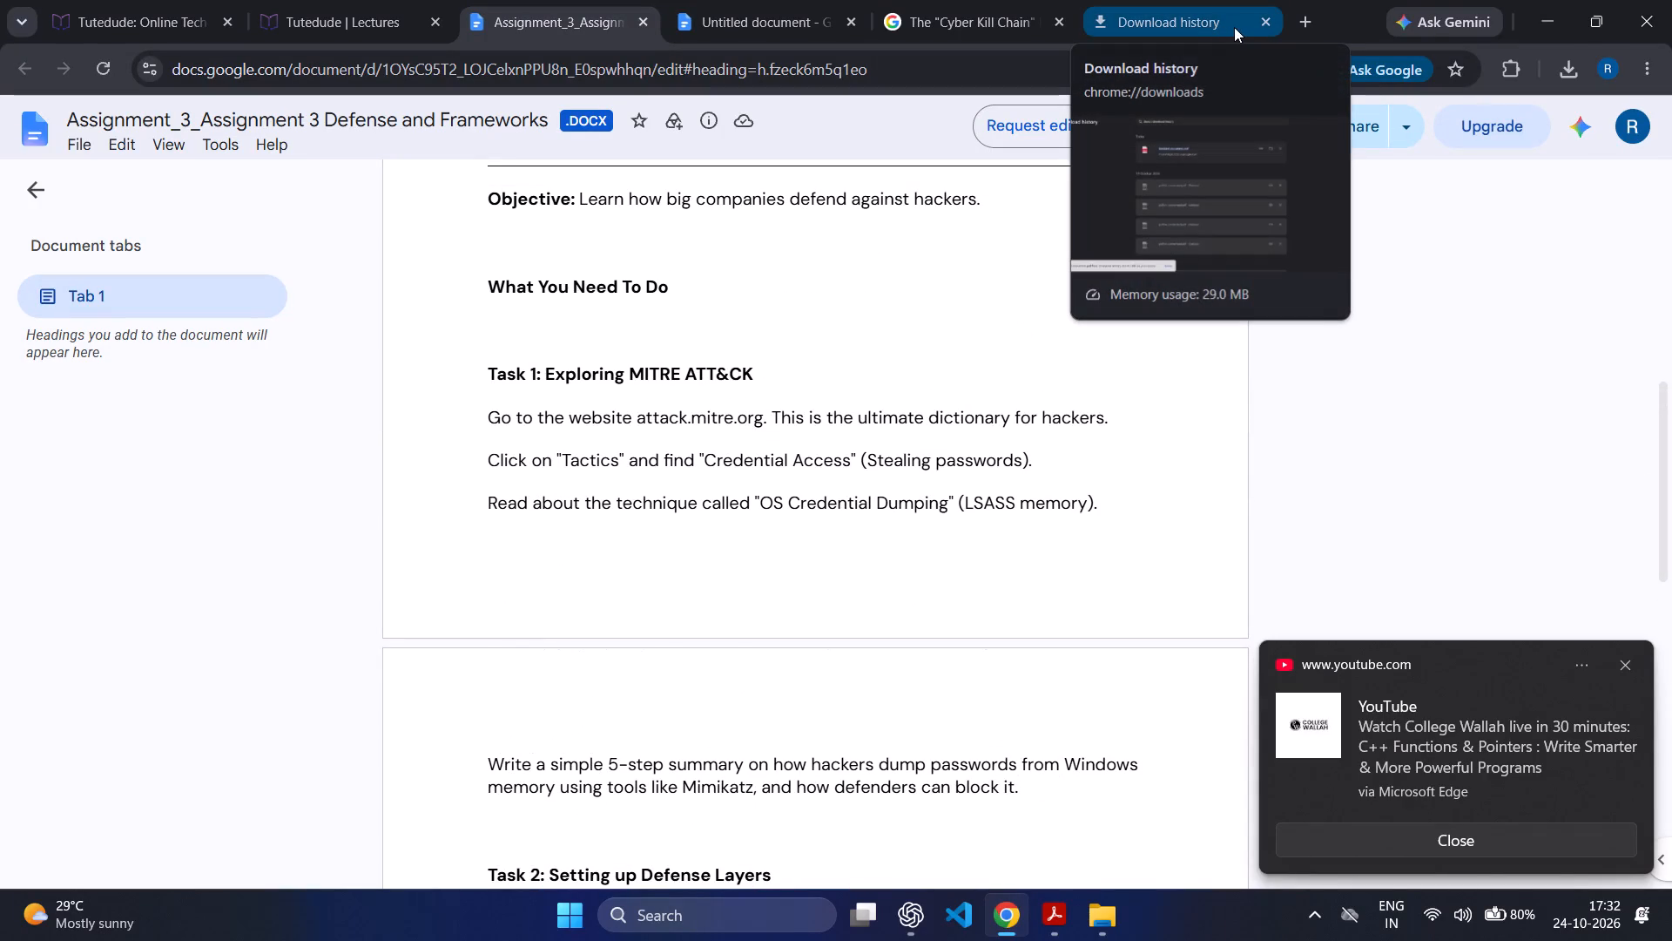
Close the Download history and "Cyber Kill Chain" search tabs and open a new blank browser tab.
click(1267, 18)
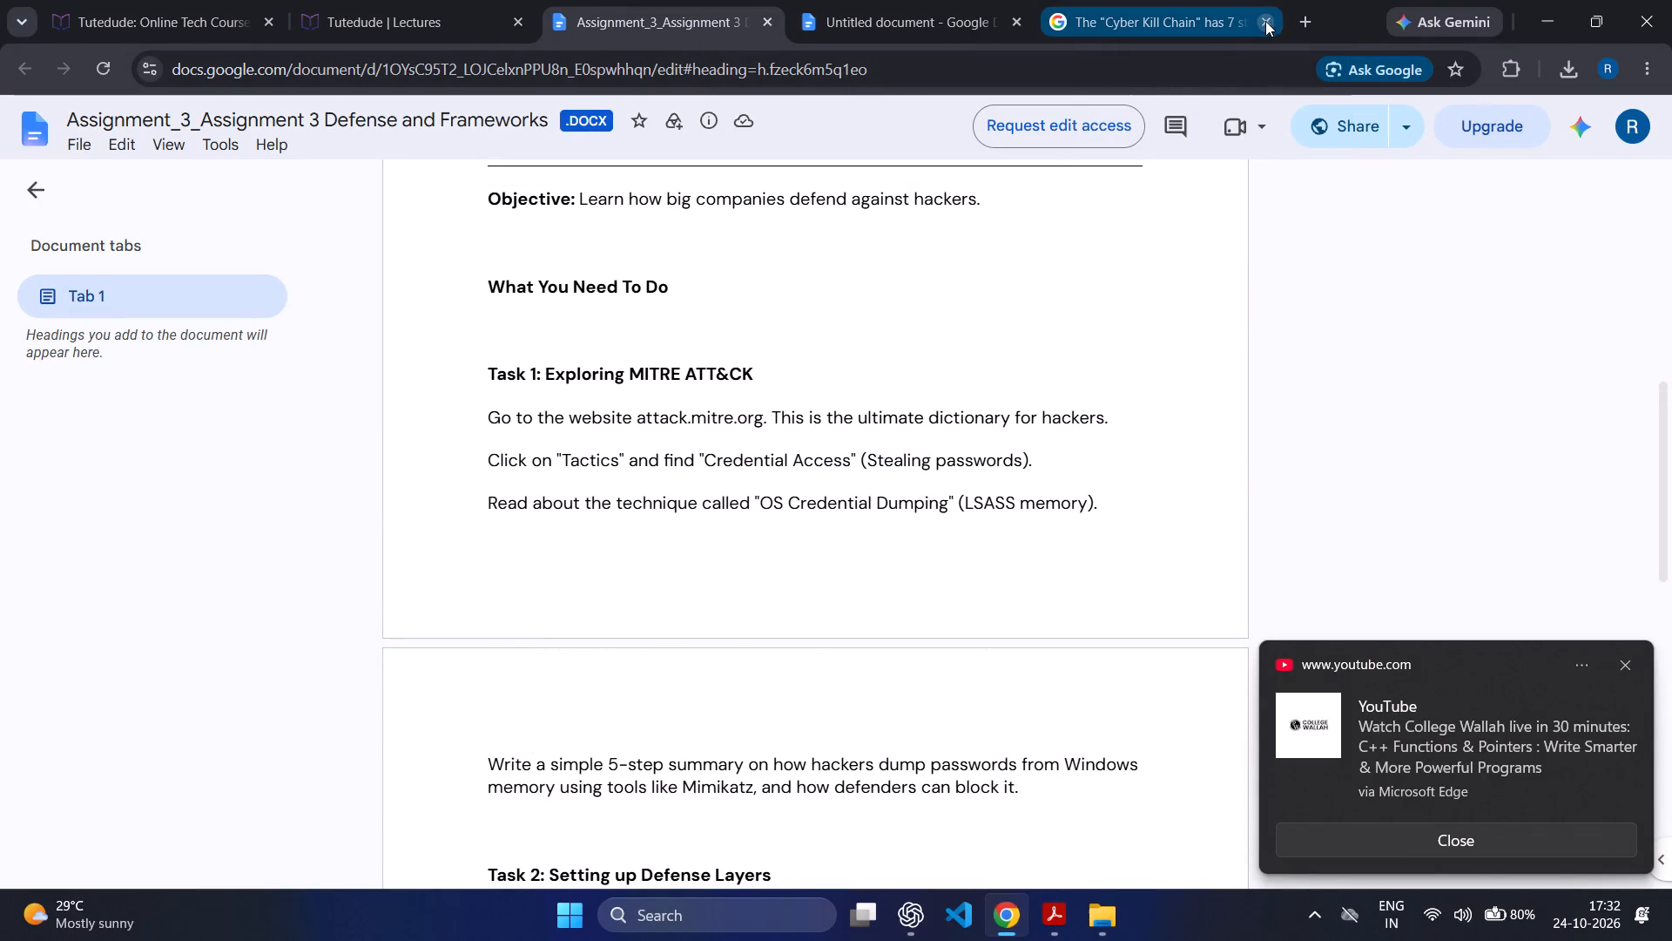
click(1257, 23)
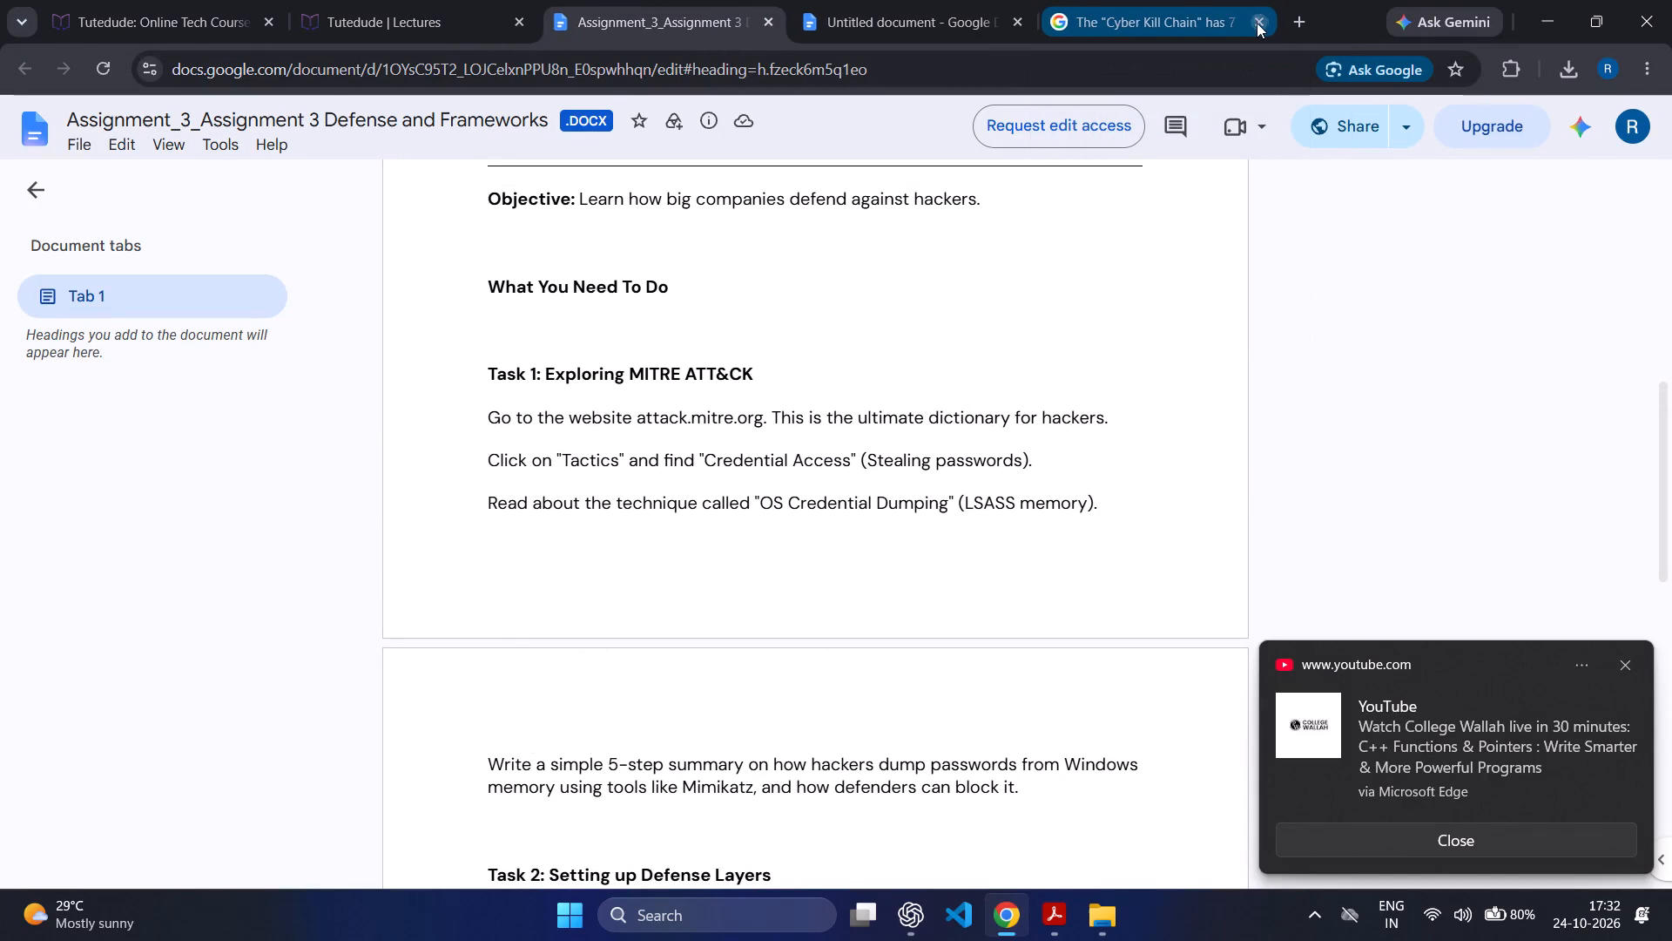
click(1098, 25)
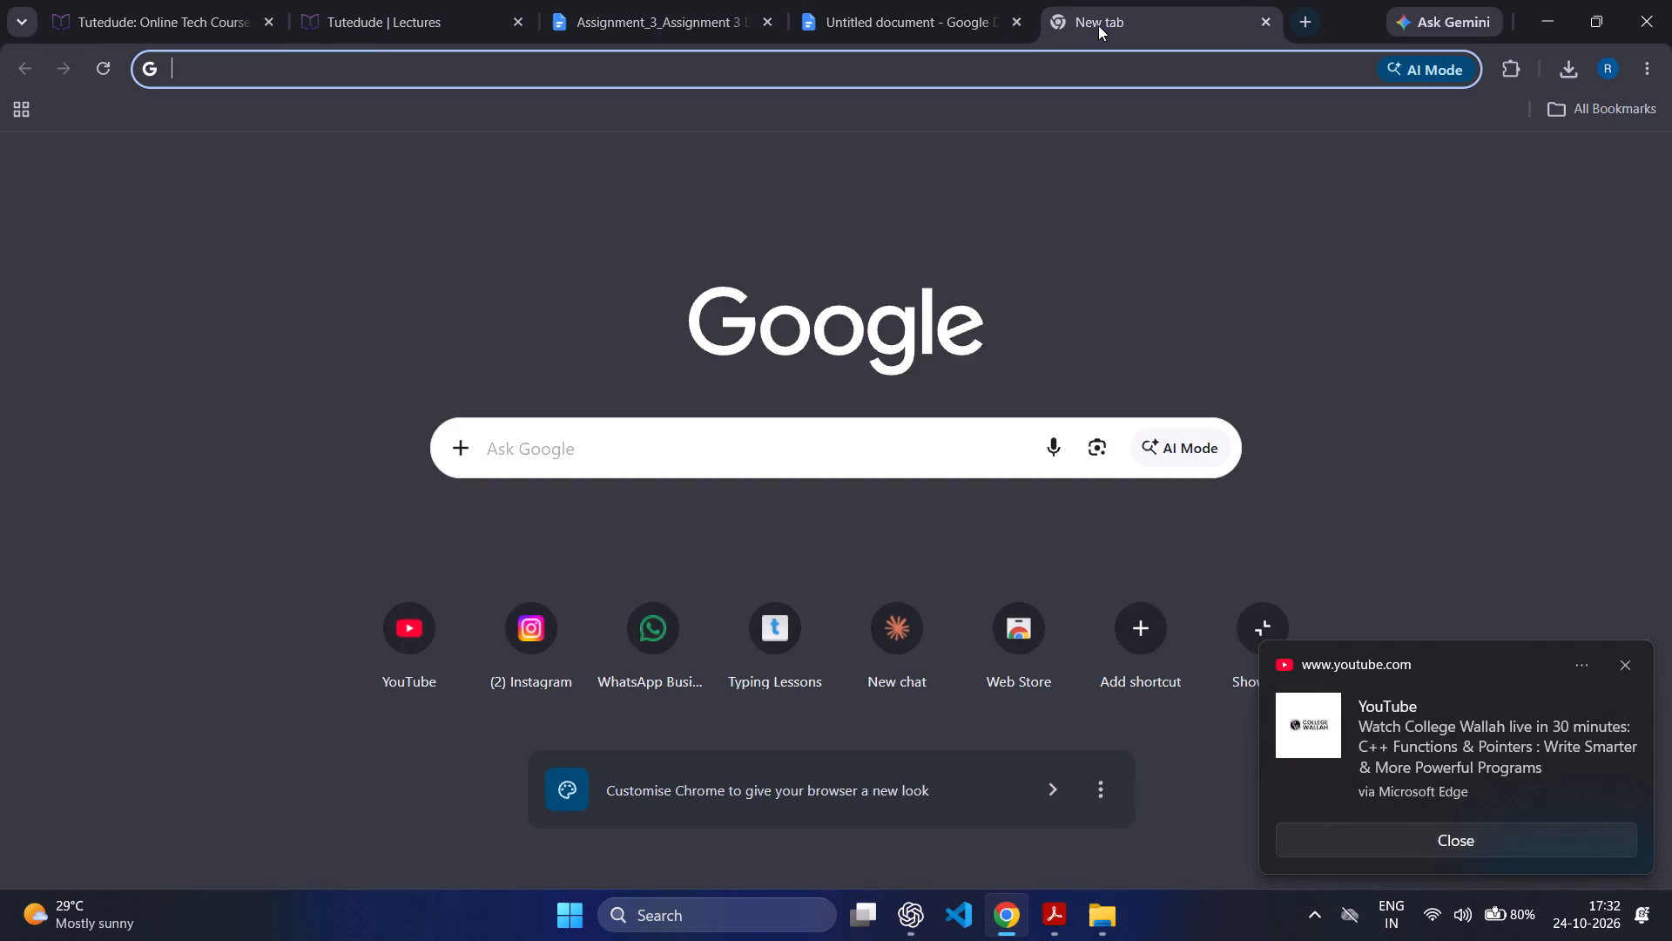
Create a new blank Google Docs document from the Assignment 2 document and close the Assignment 2 one.
click(955, 18)
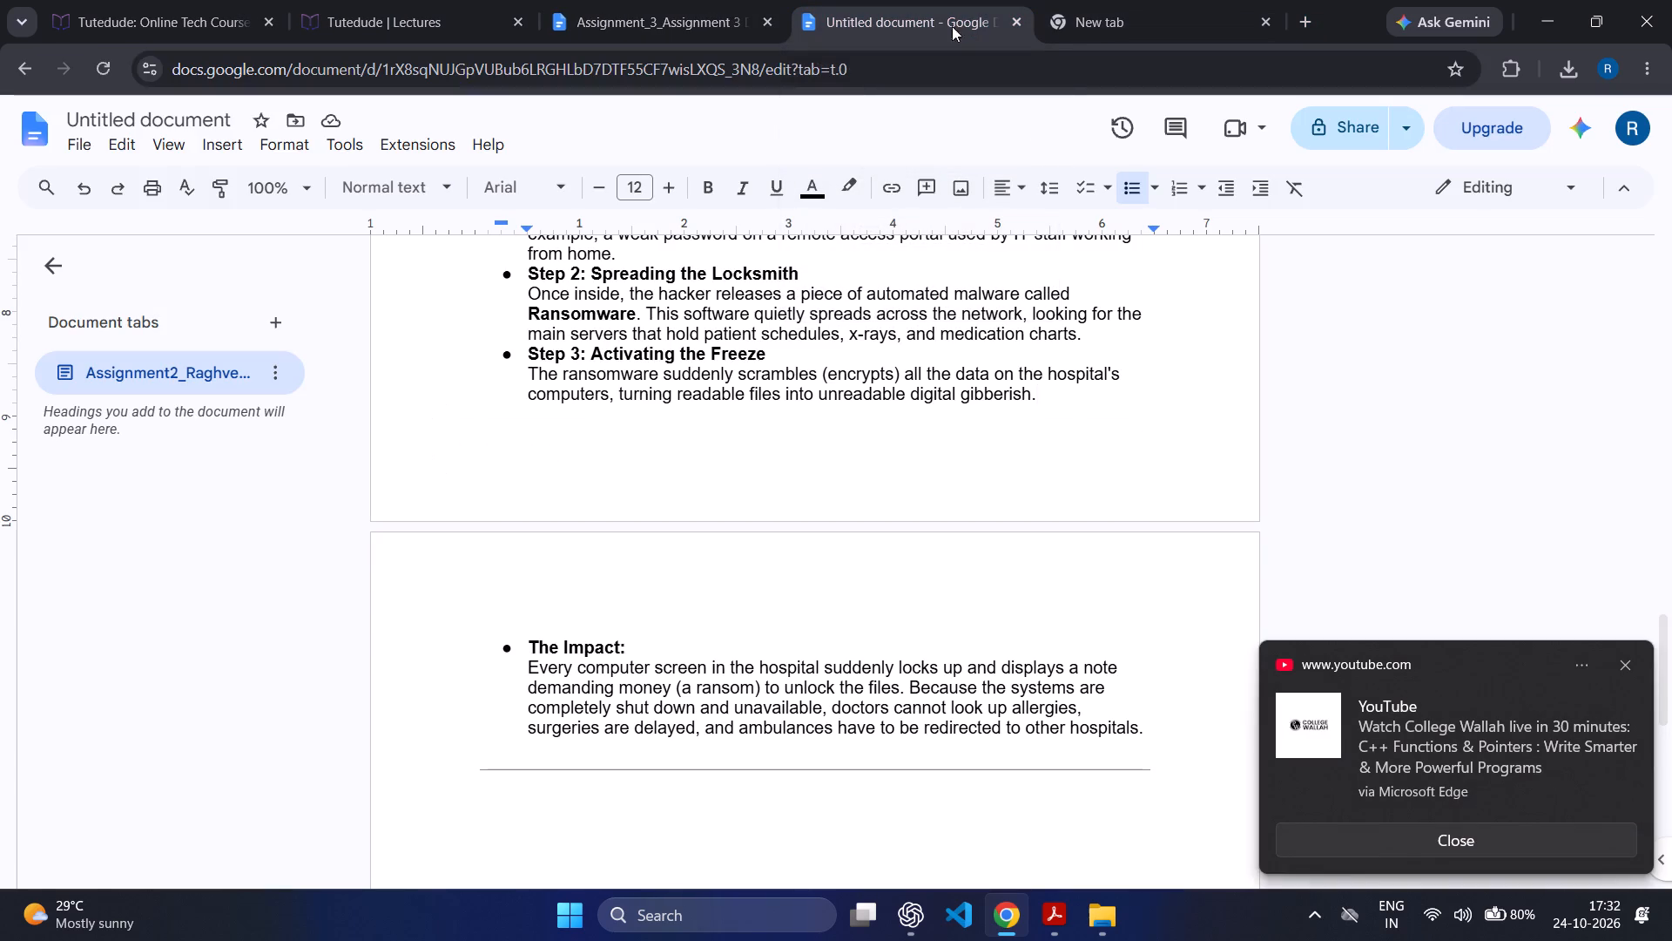
click(283, 368)
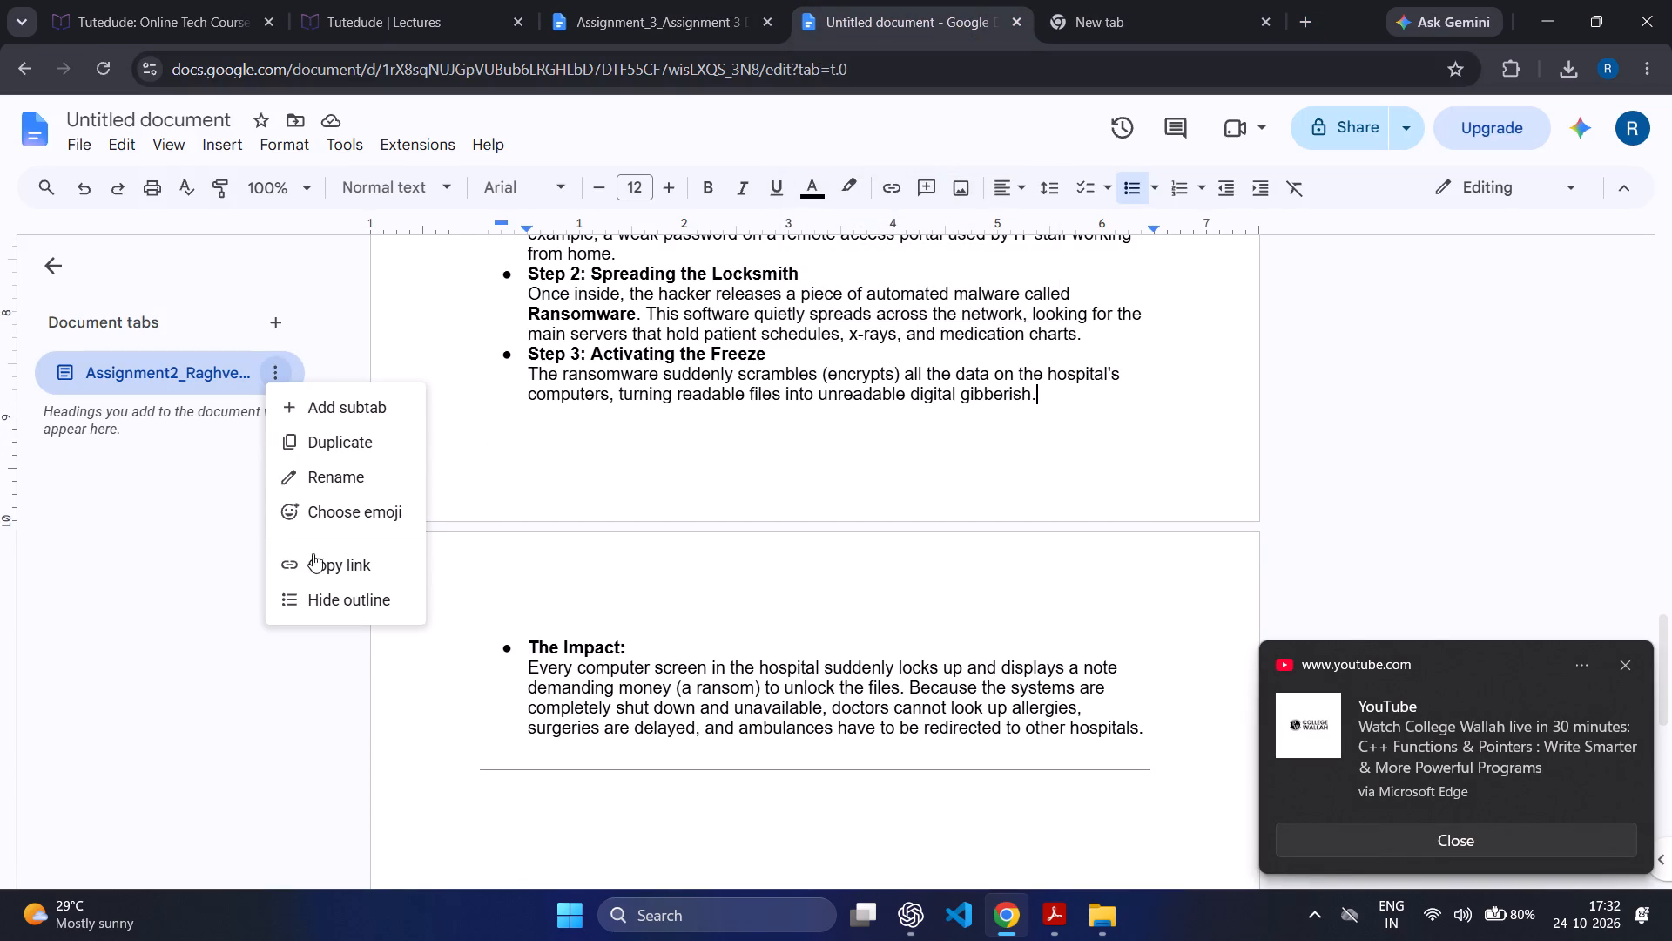
click(282, 602)
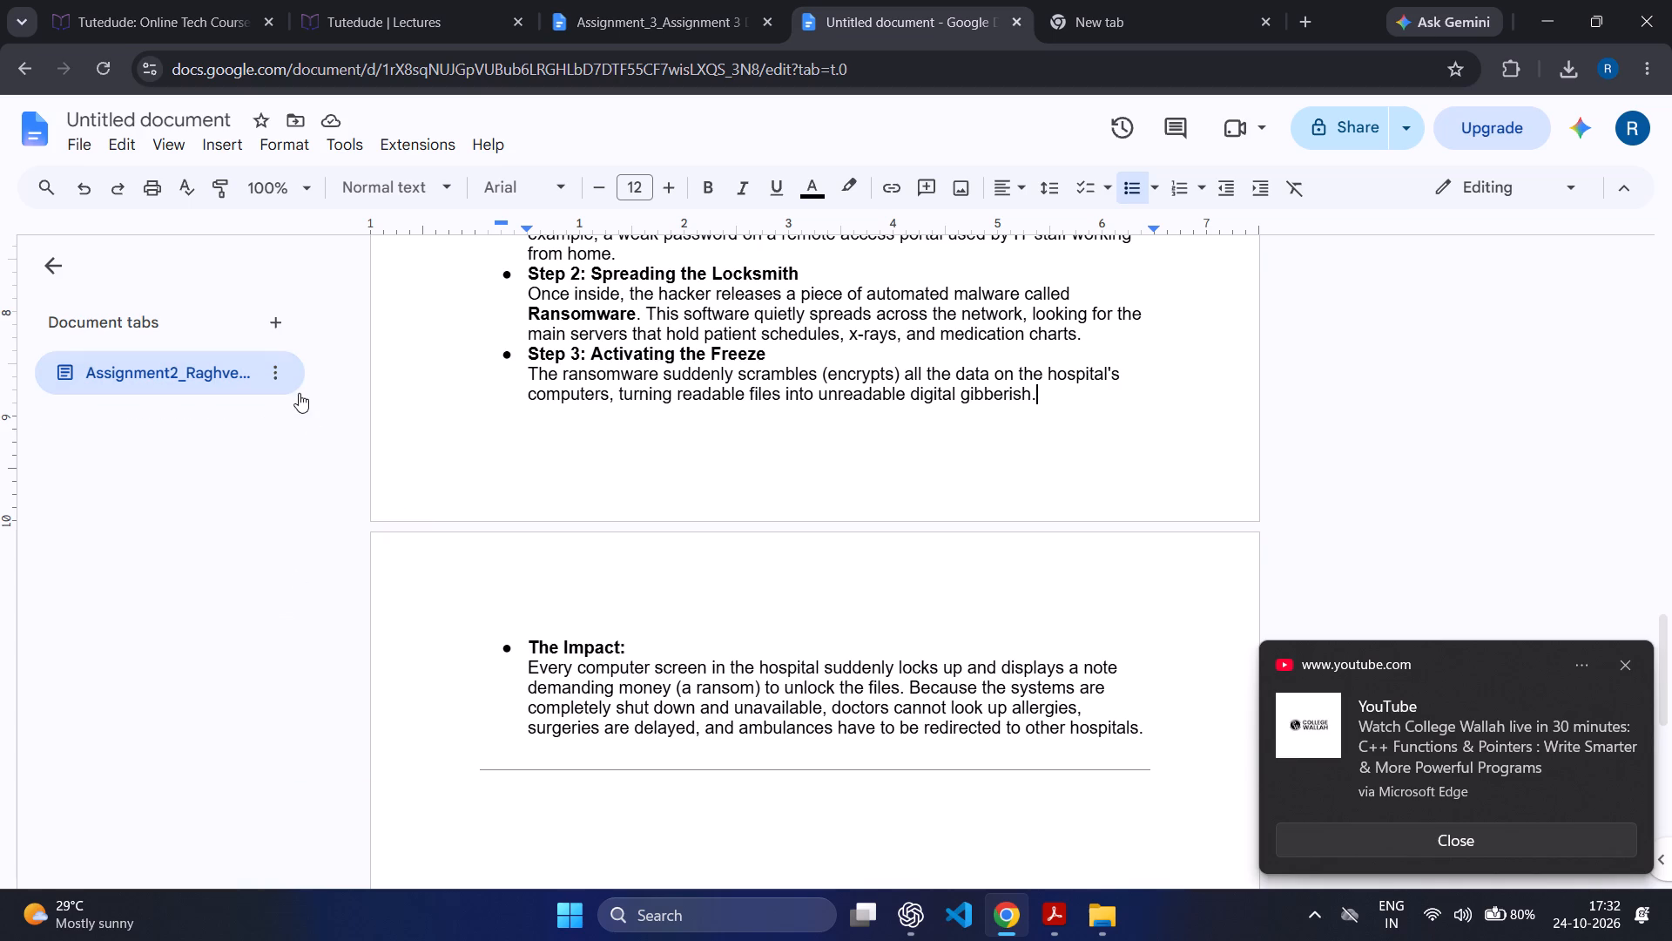
click(289, 387)
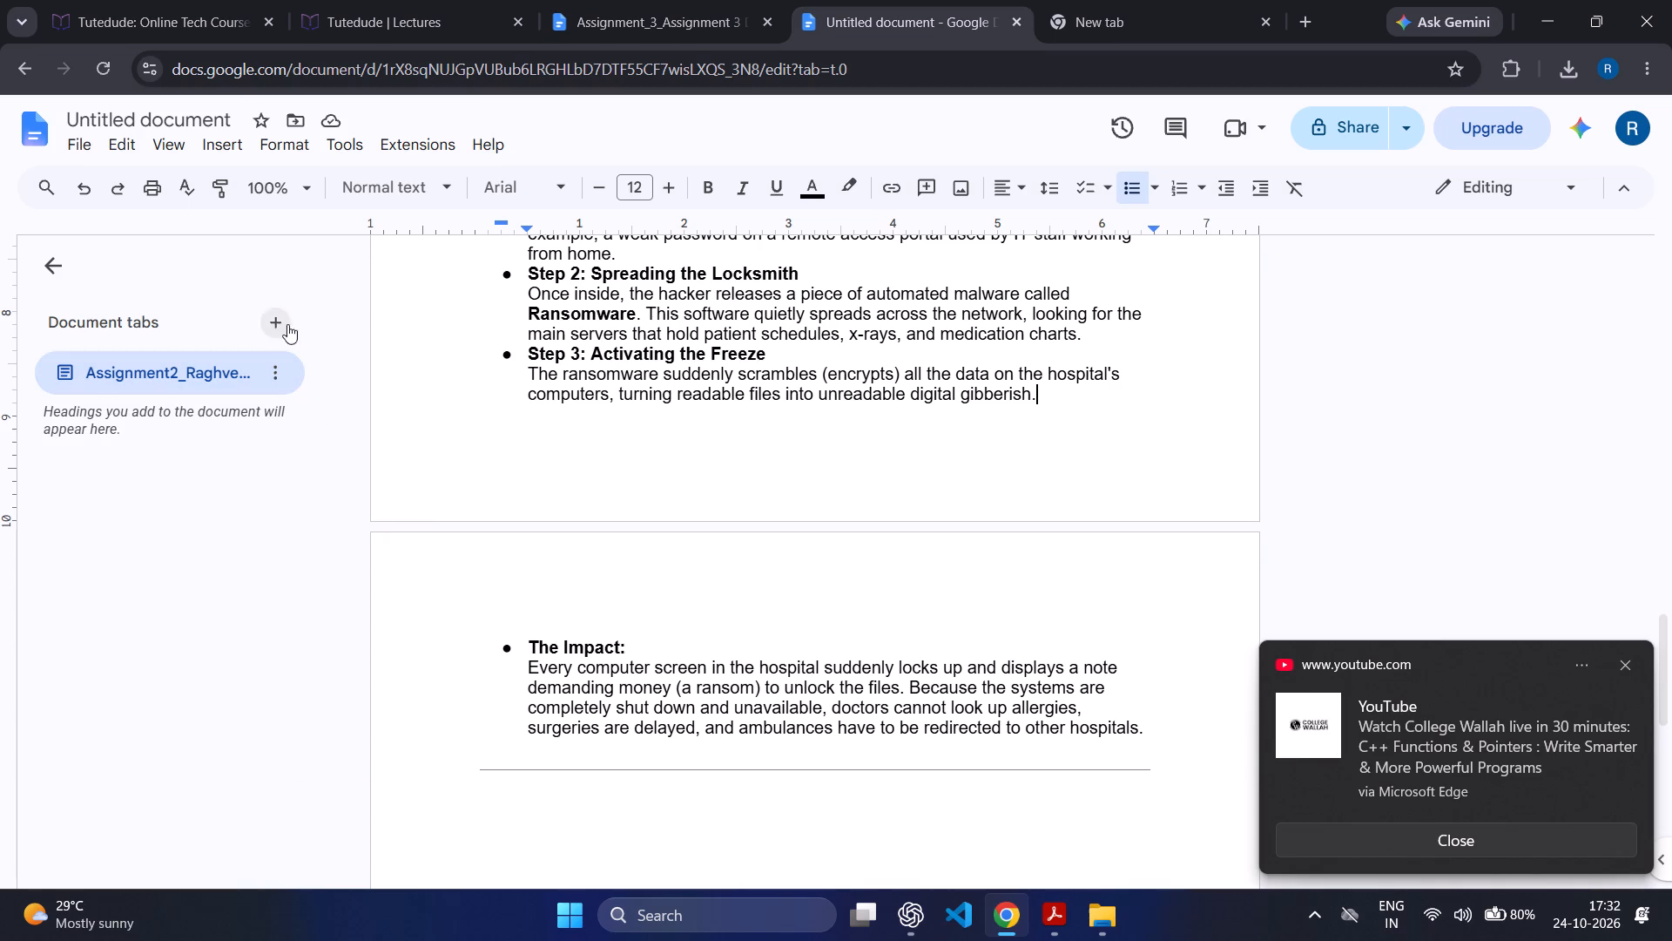
click(84, 153)
click(125, 182)
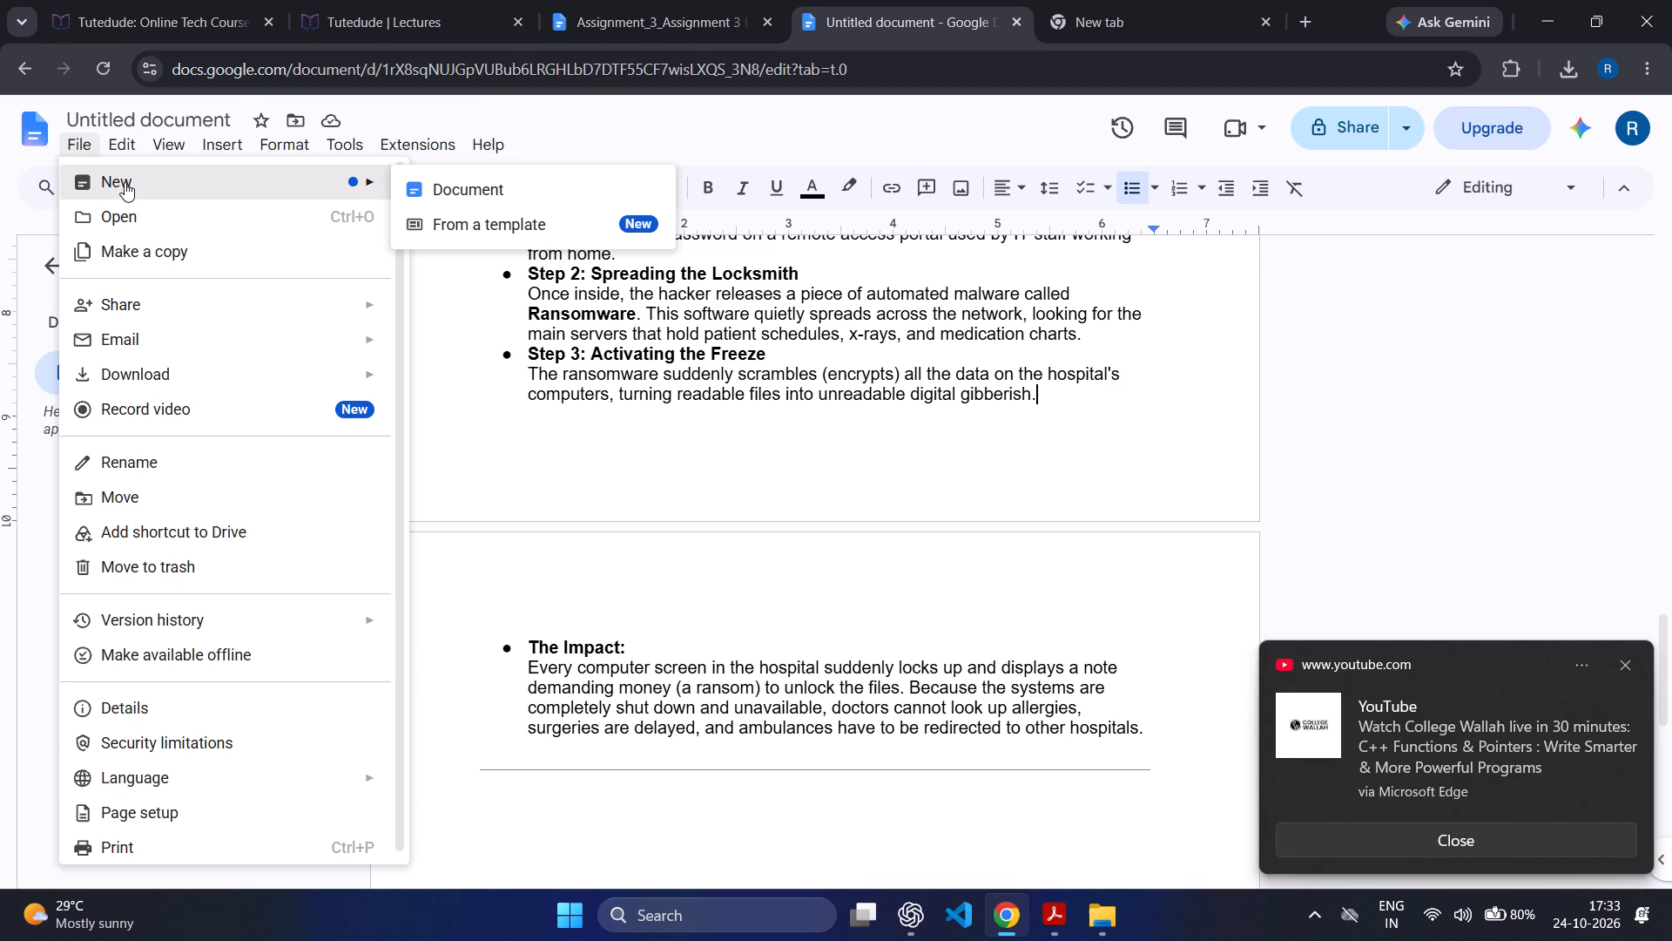
click(469, 186)
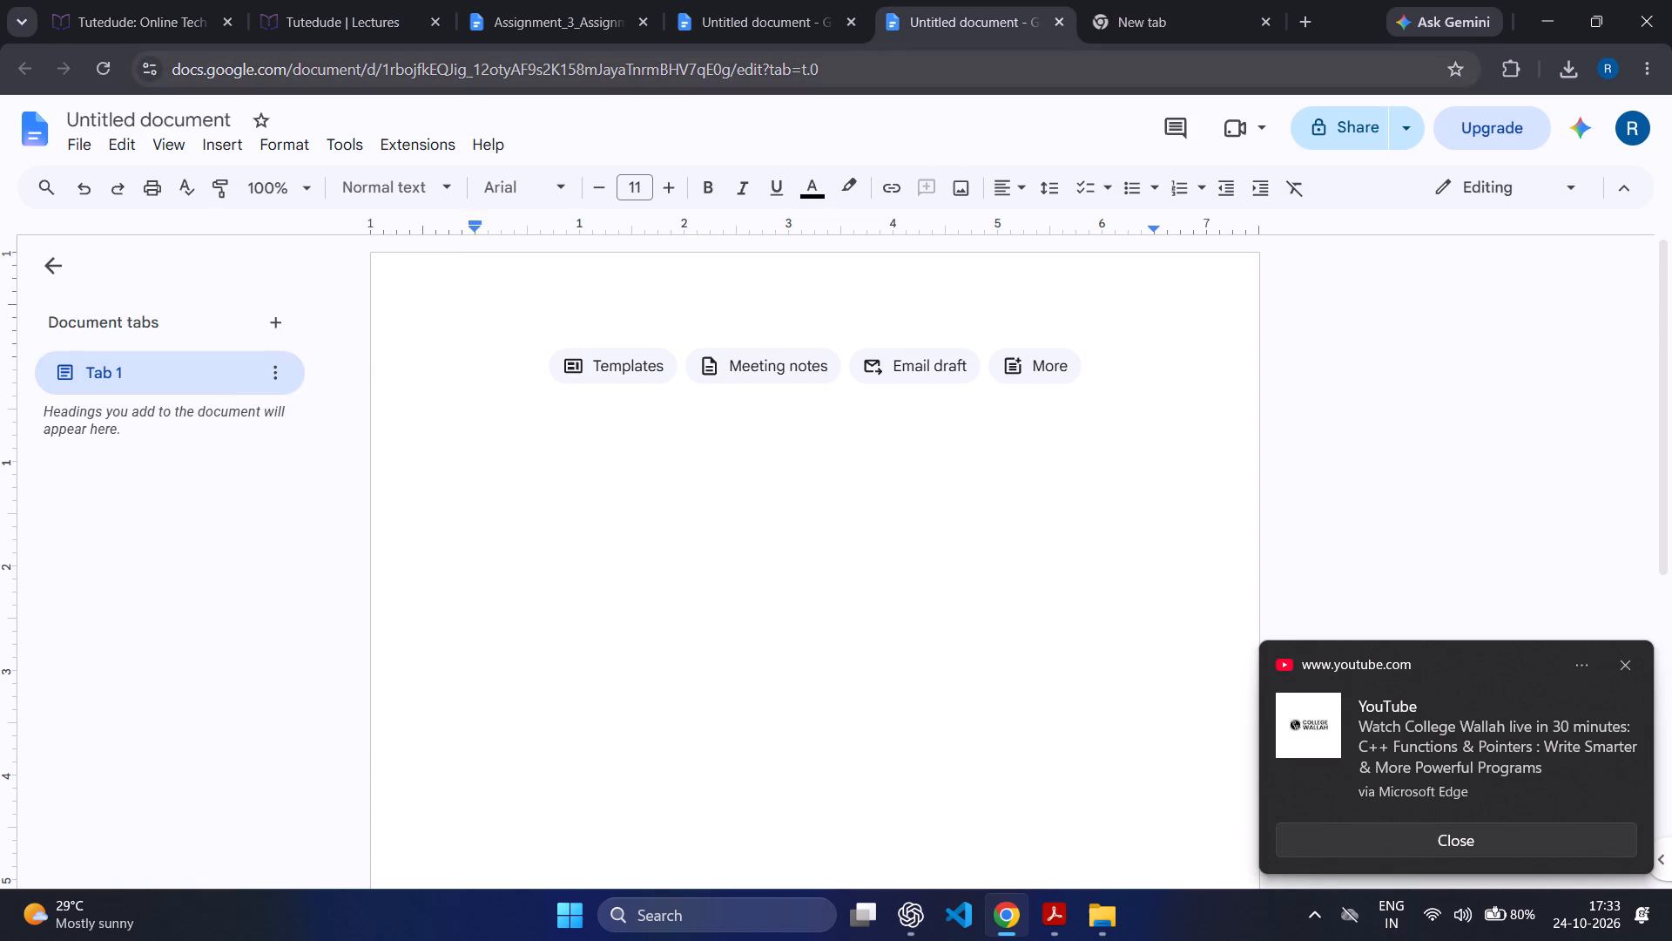
click(853, 24)
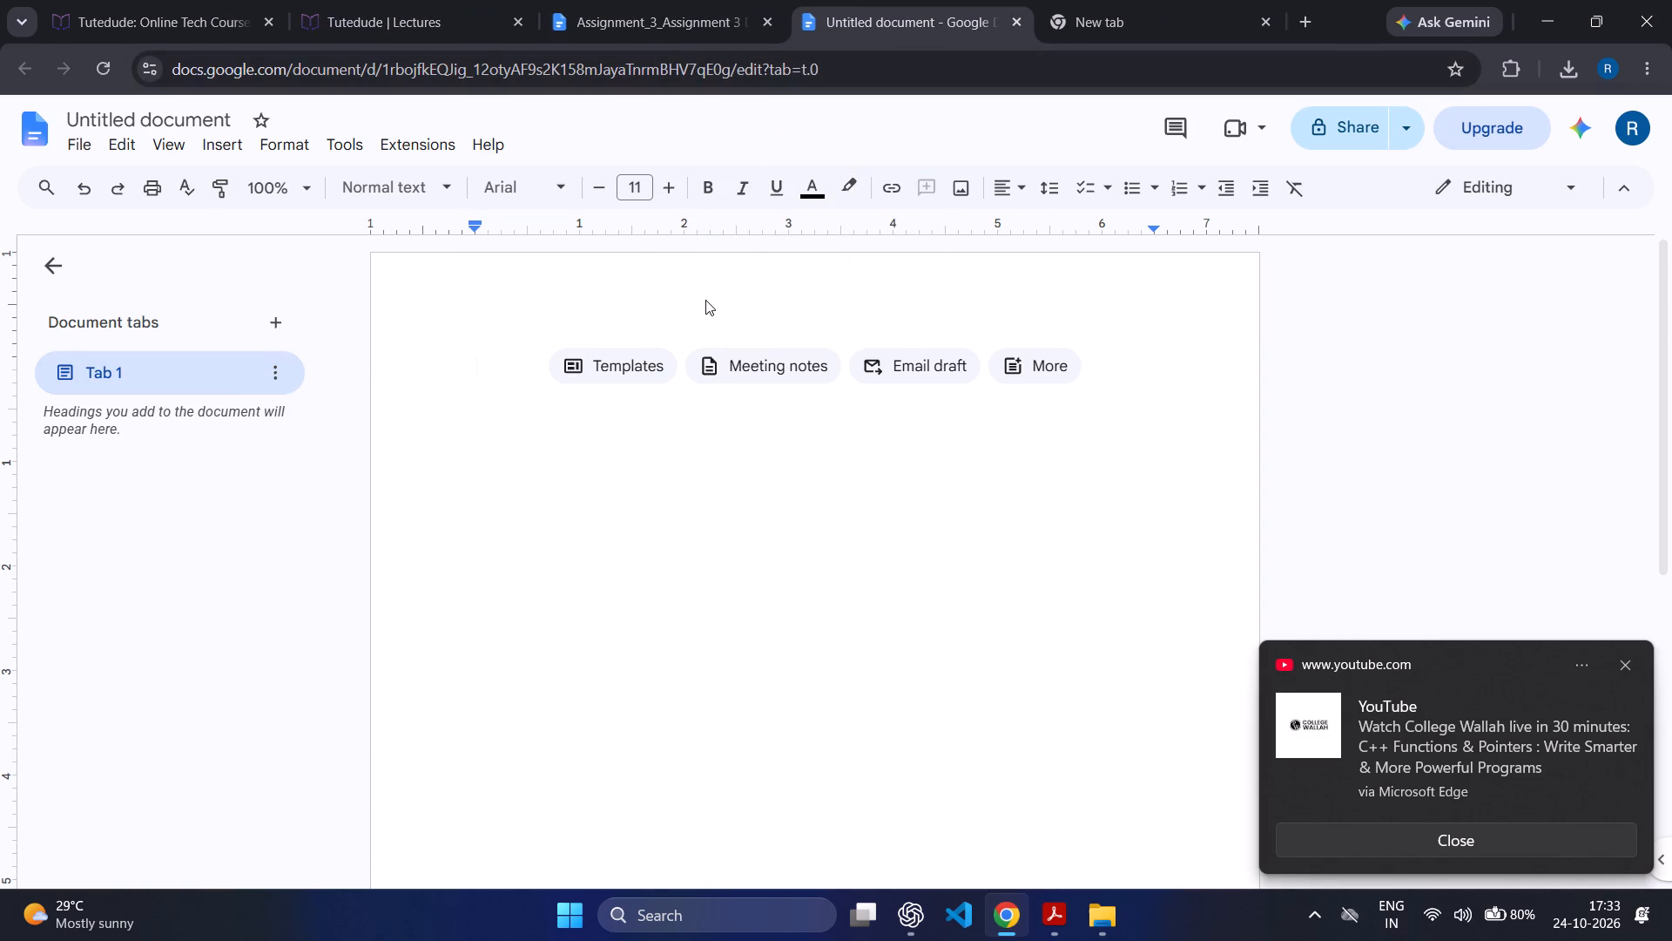
Paste the copied text into the Google search box on the new browser tab.
click(1170, 24)
click(589, 438)
right_click(589, 438)
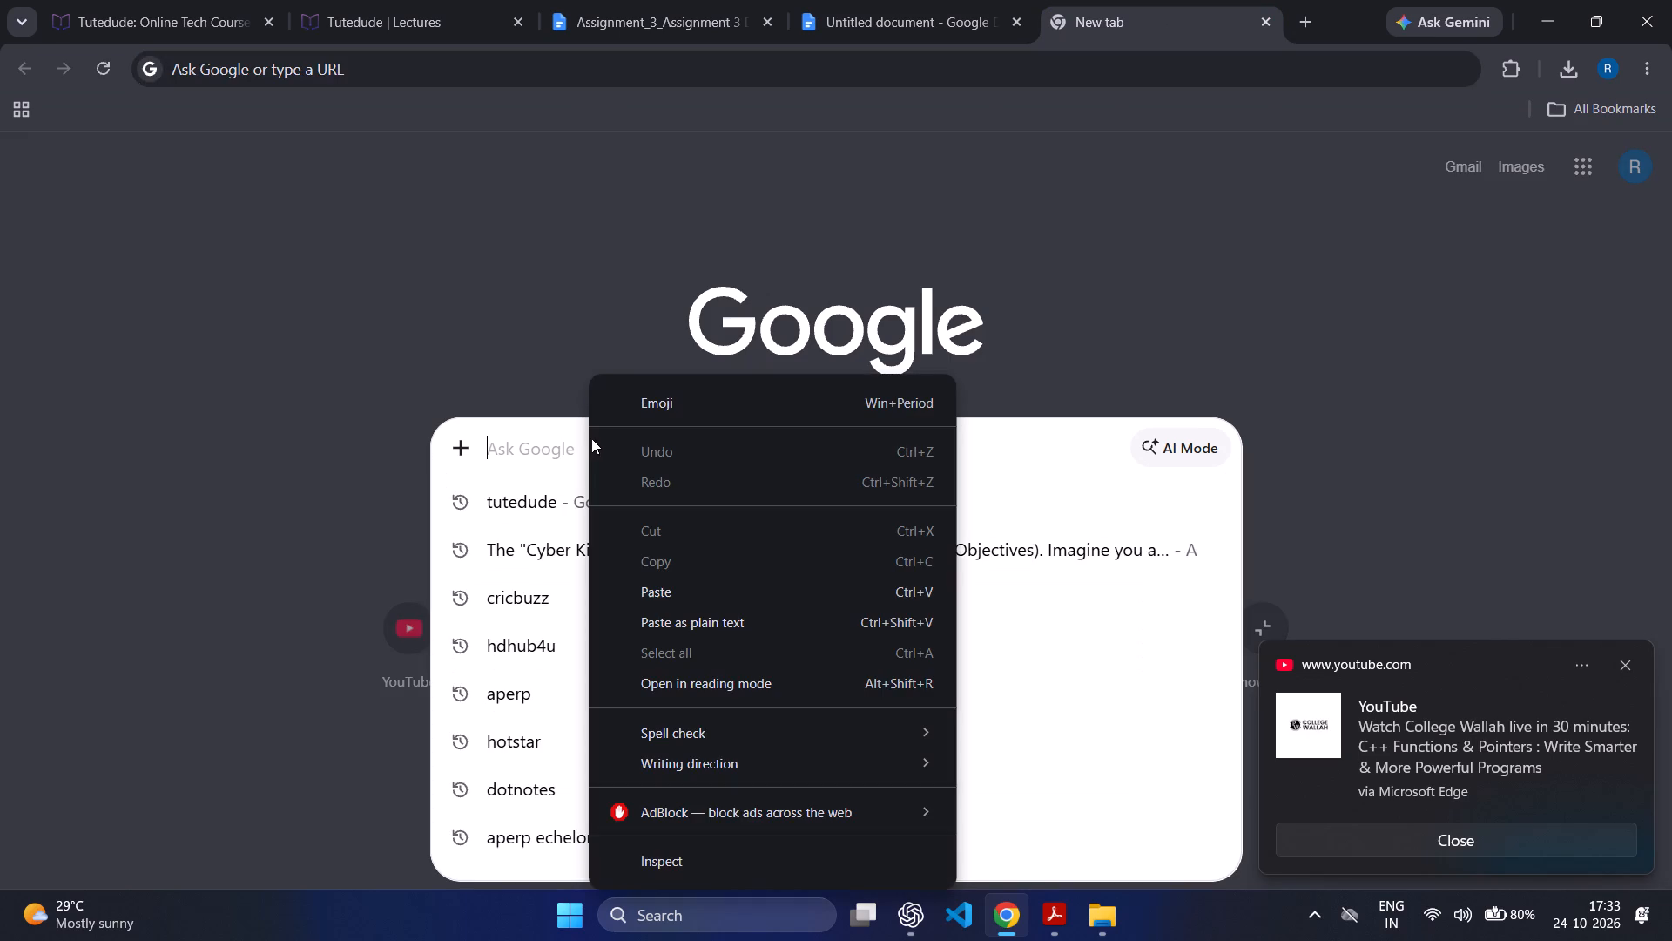
click(640, 591)
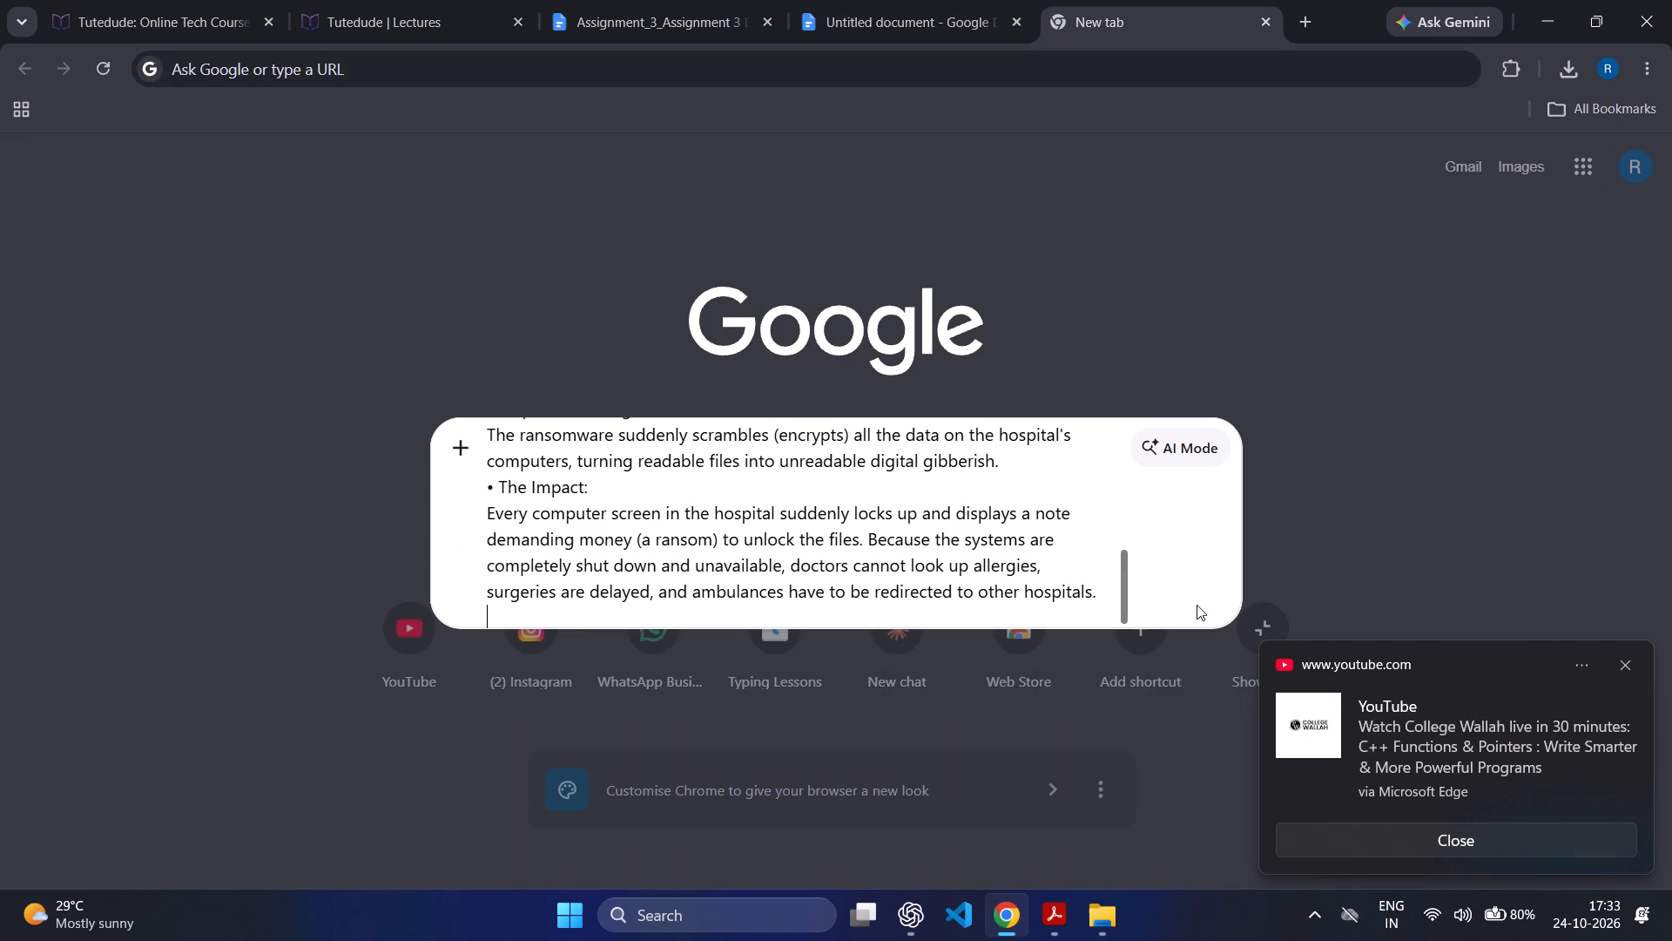
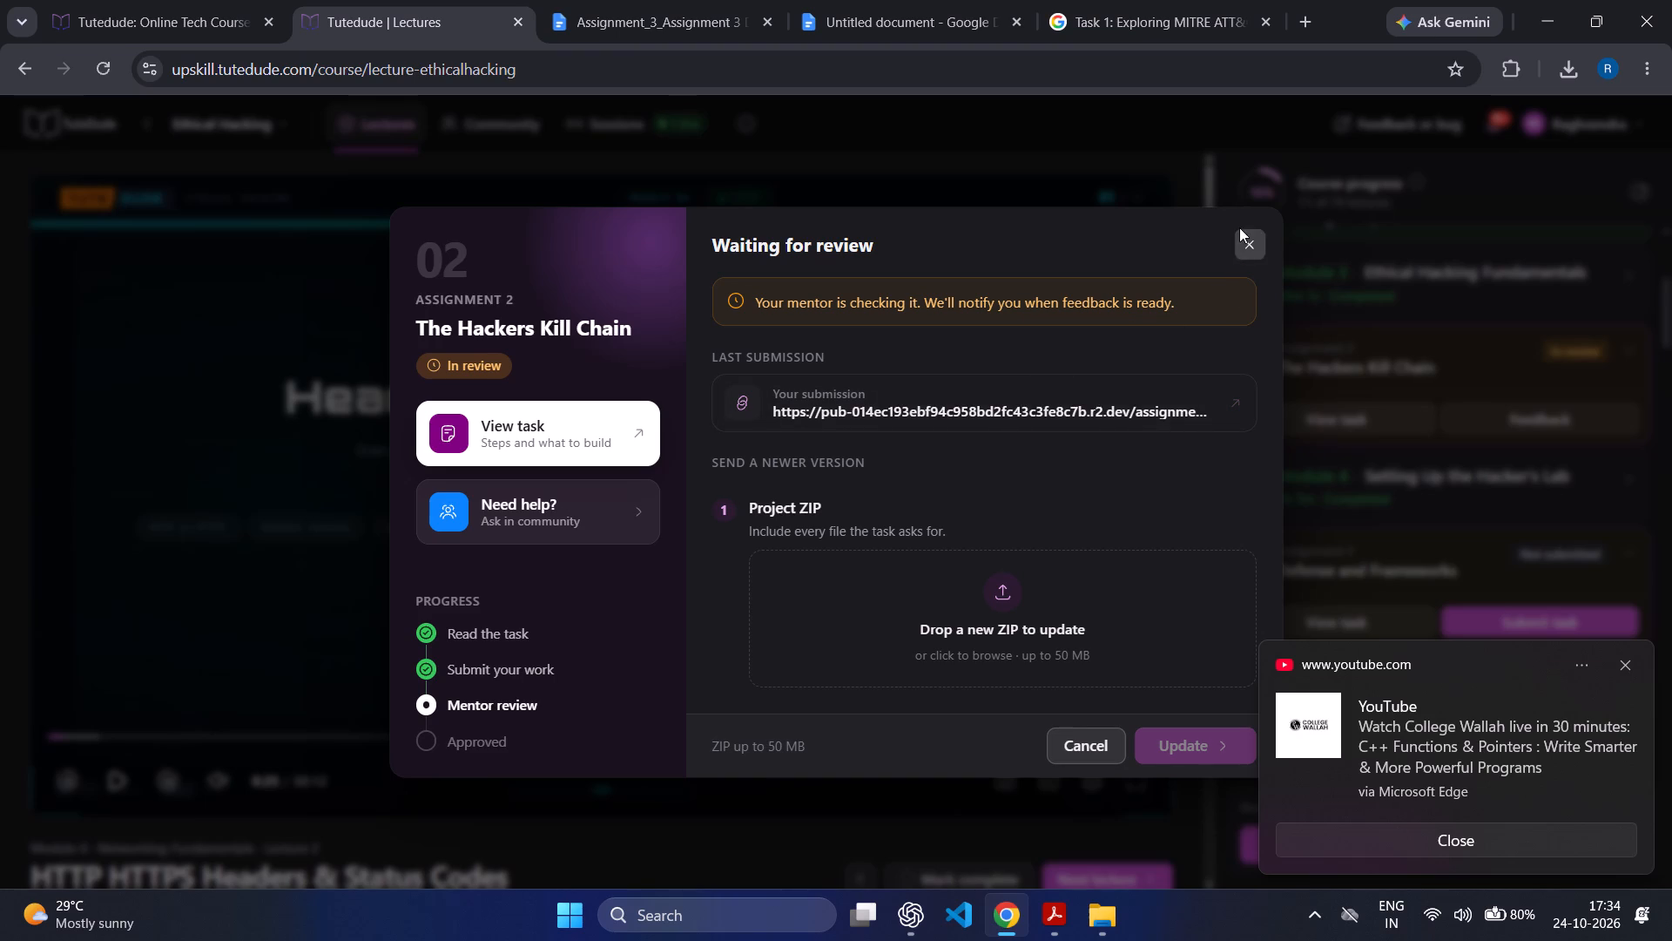
Close the Assignment 2 submission window and notification, and read the mentor's feedback on The Hackers Kill Chain.
click(1238, 238)
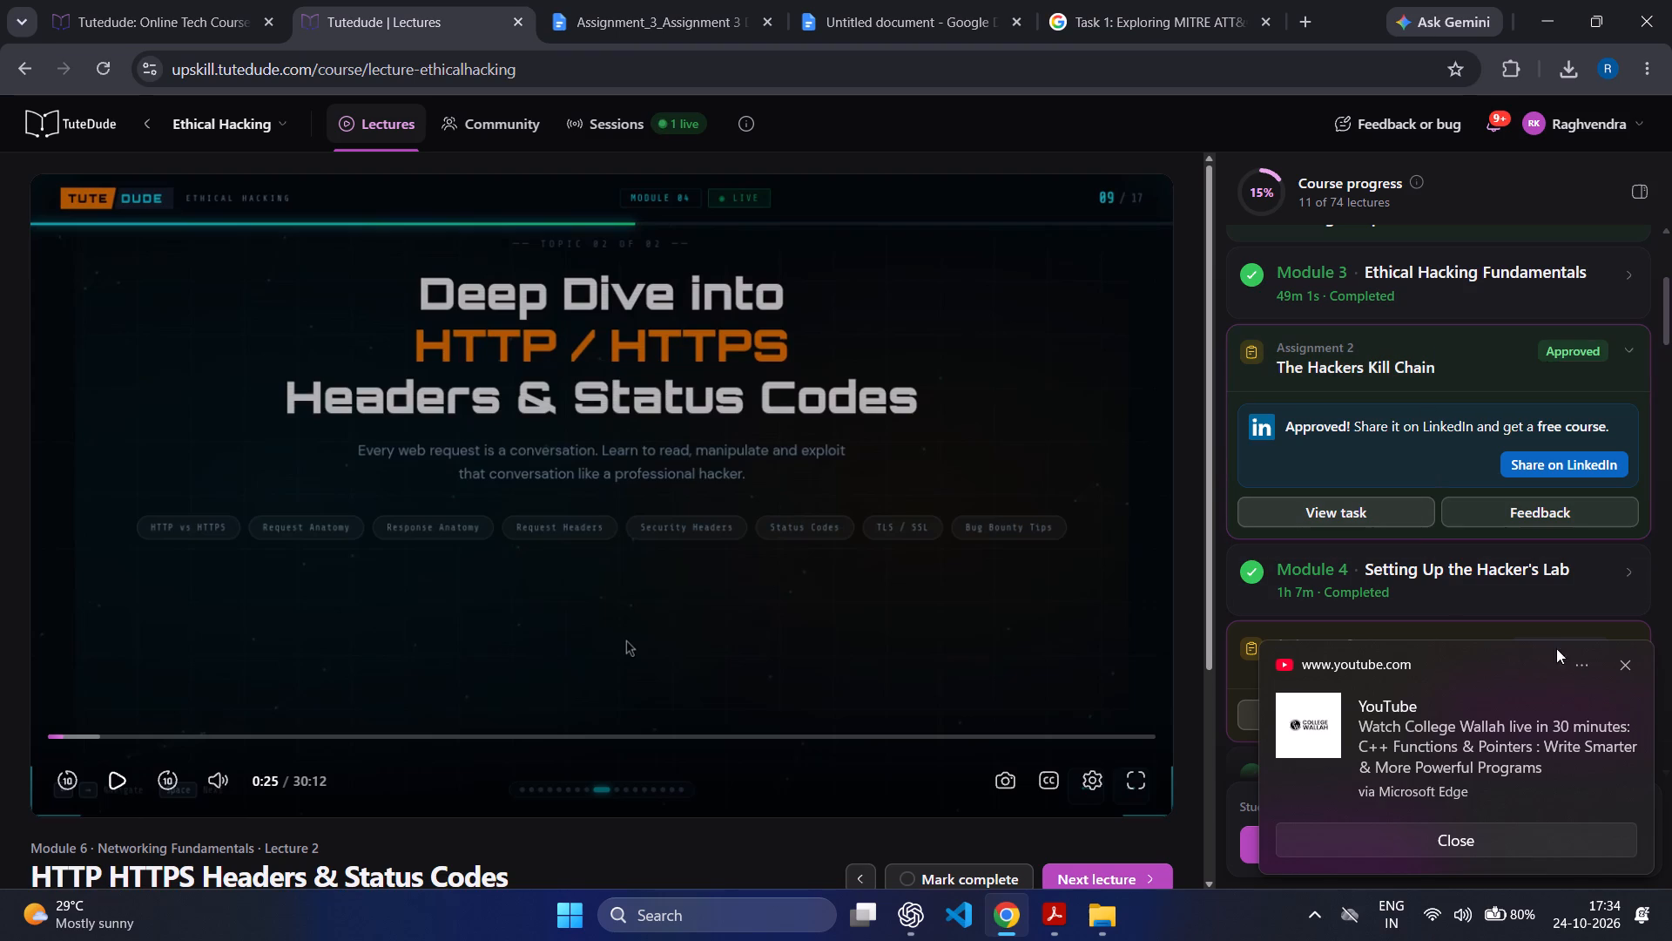
click(1620, 661)
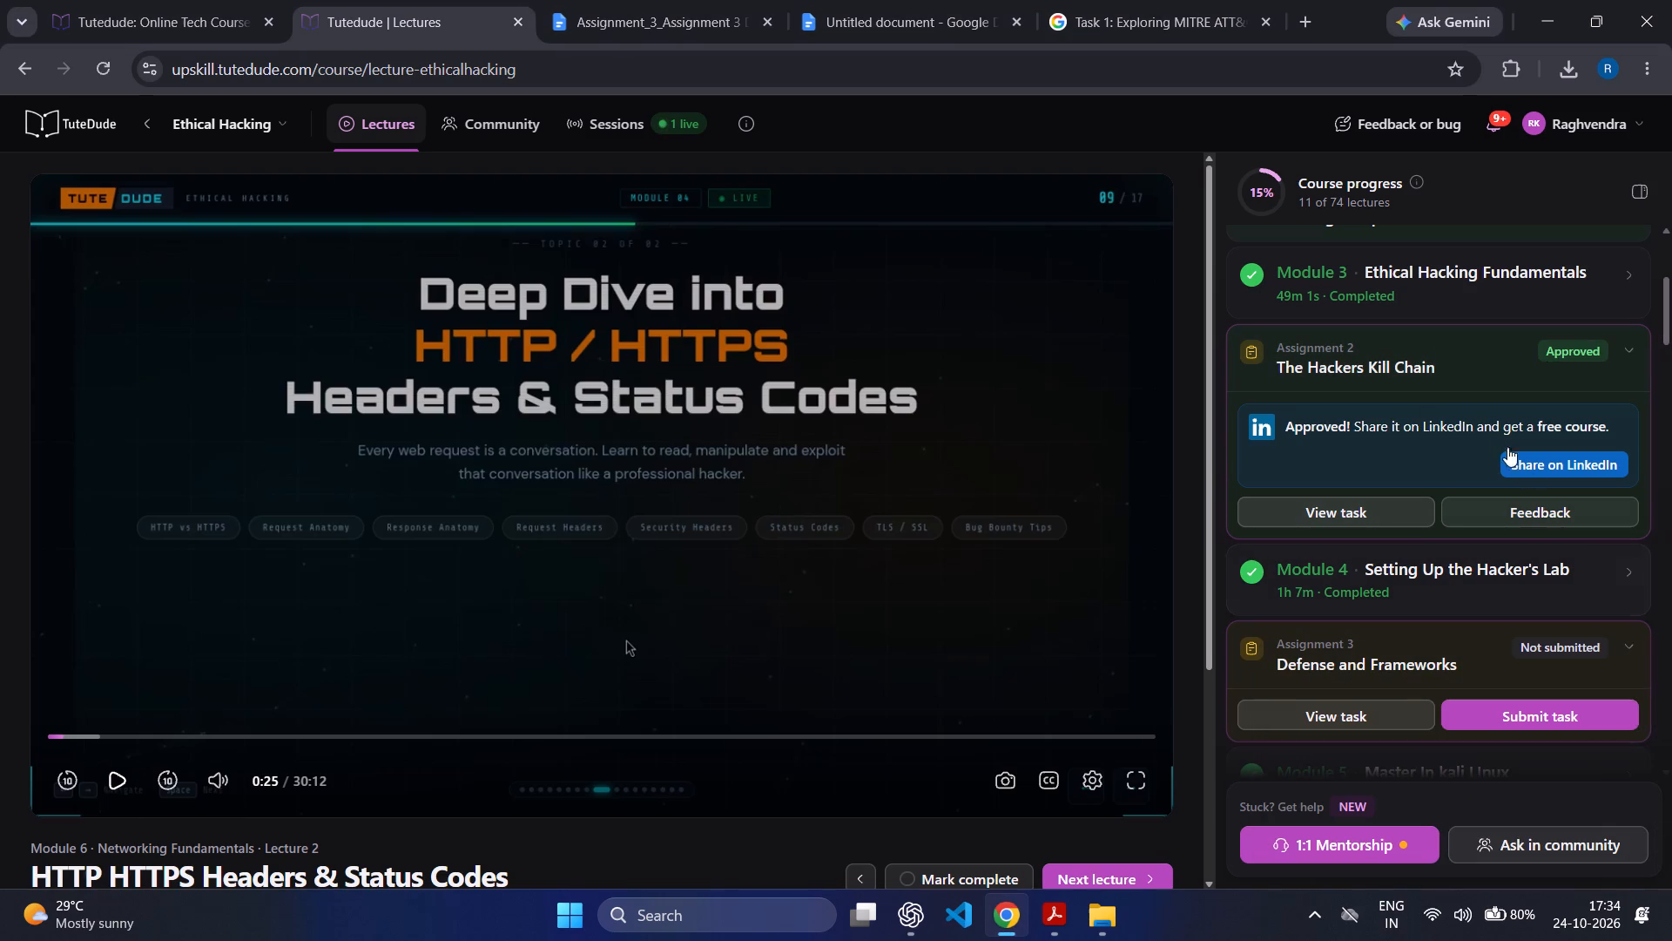
click(1482, 511)
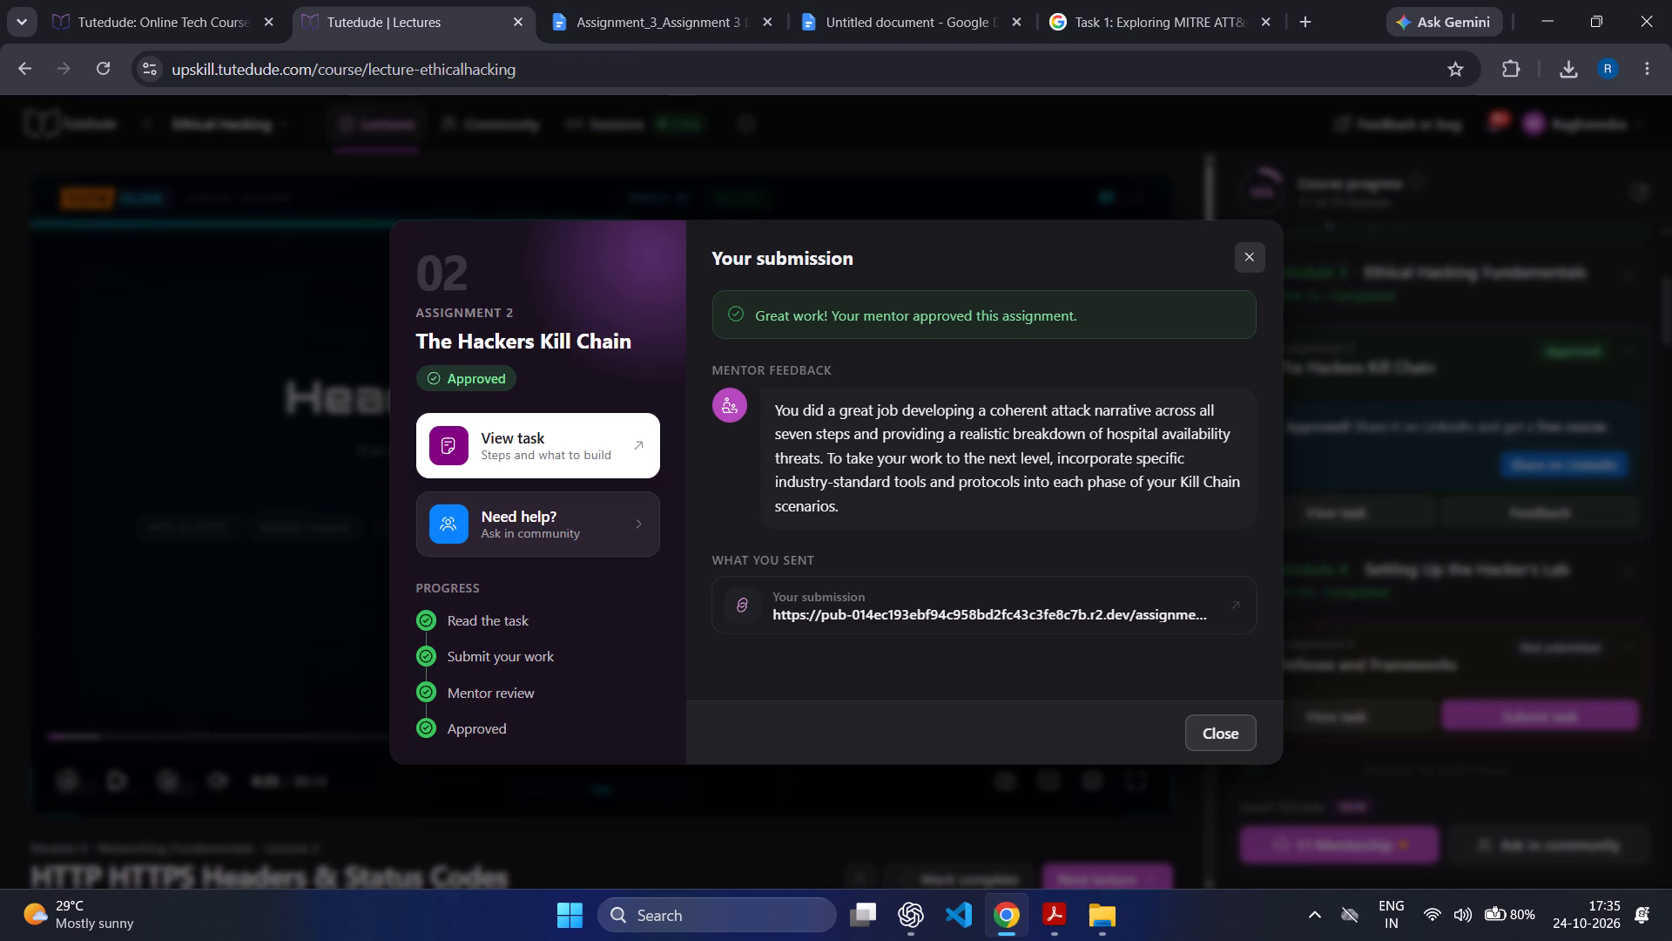
click(1245, 247)
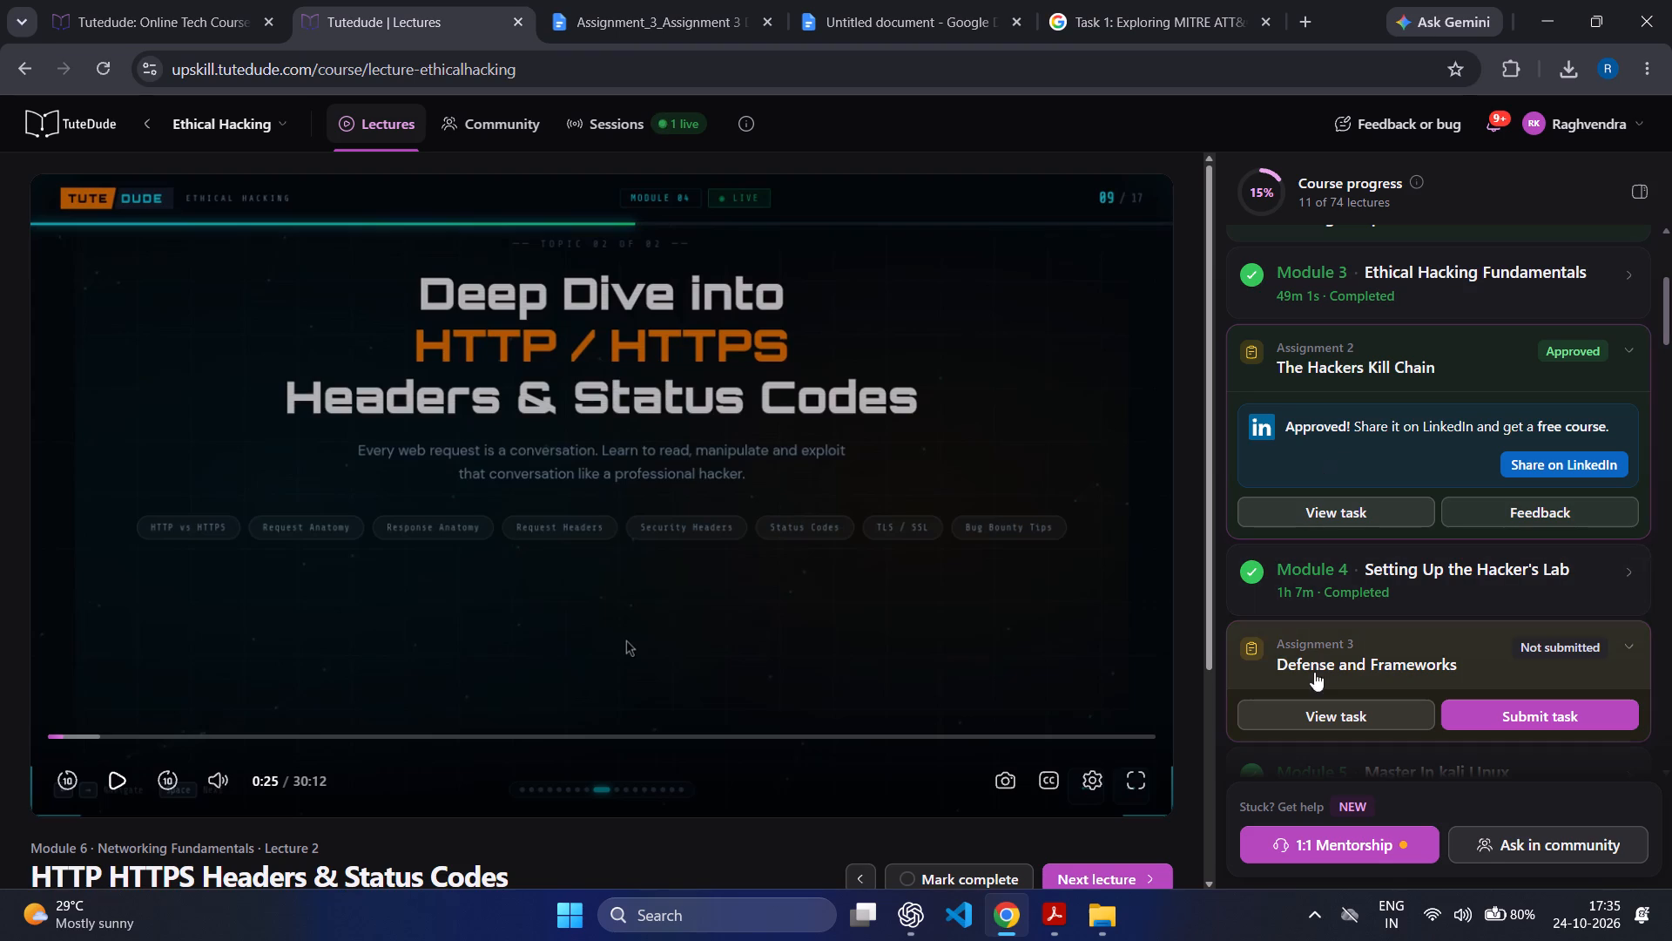
Look through the Ethical Hacking course list to review the upcoming modules and the status of the remaining assignments.
scroll(1339, 636, down, 3)
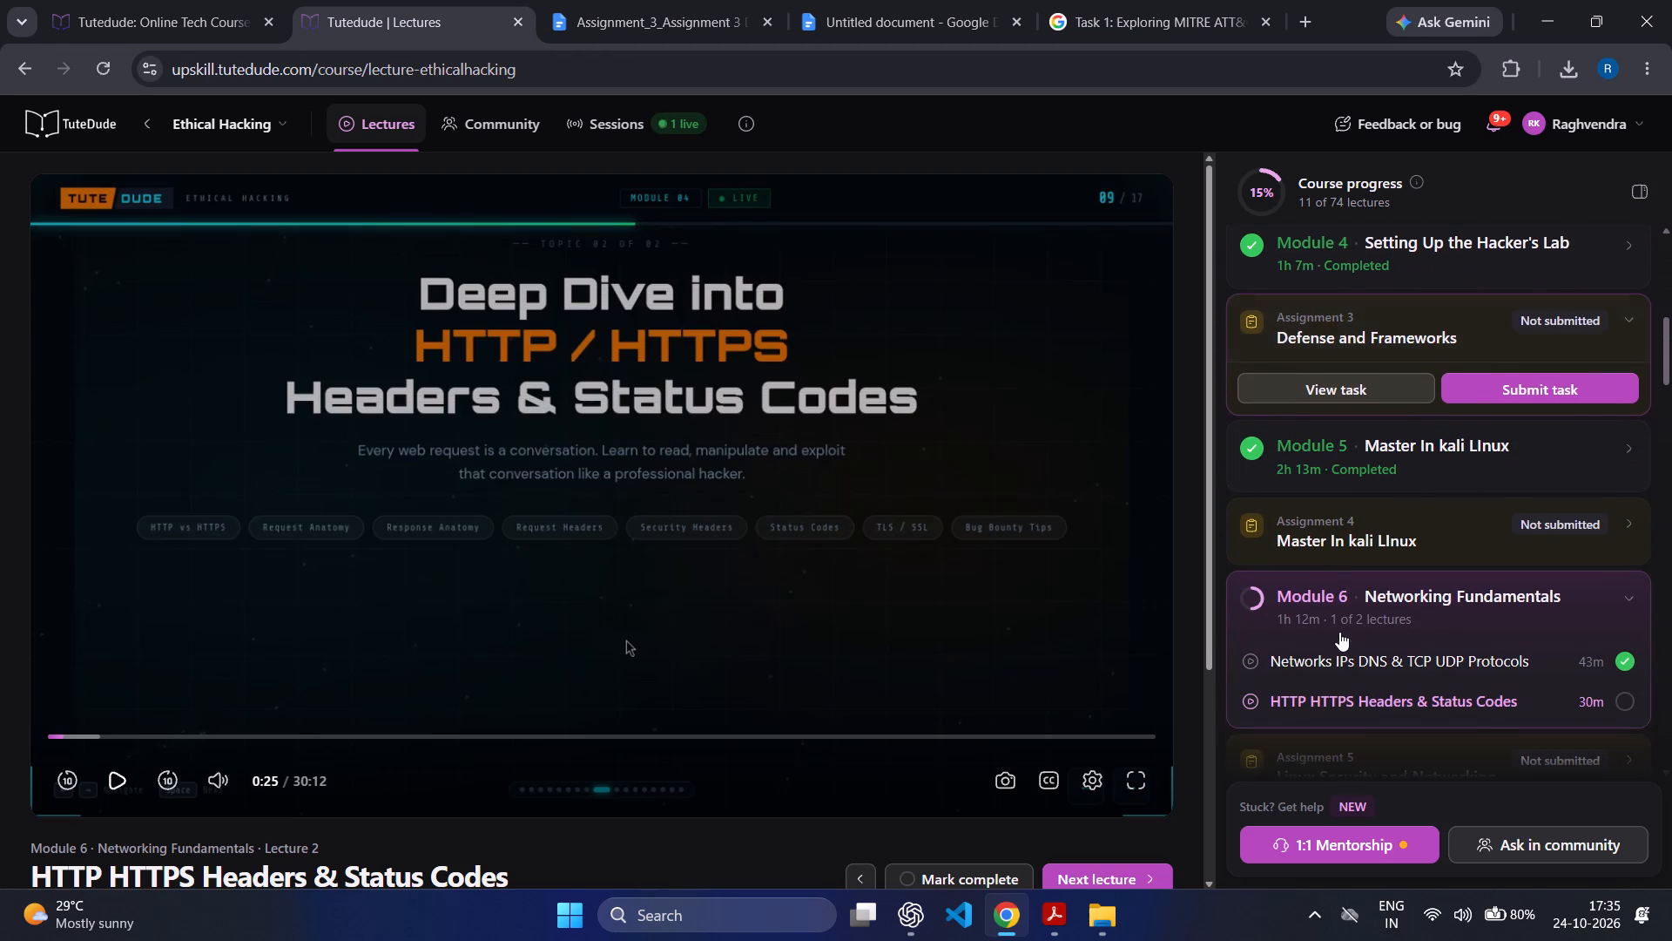
scroll(1345, 558, down, 2)
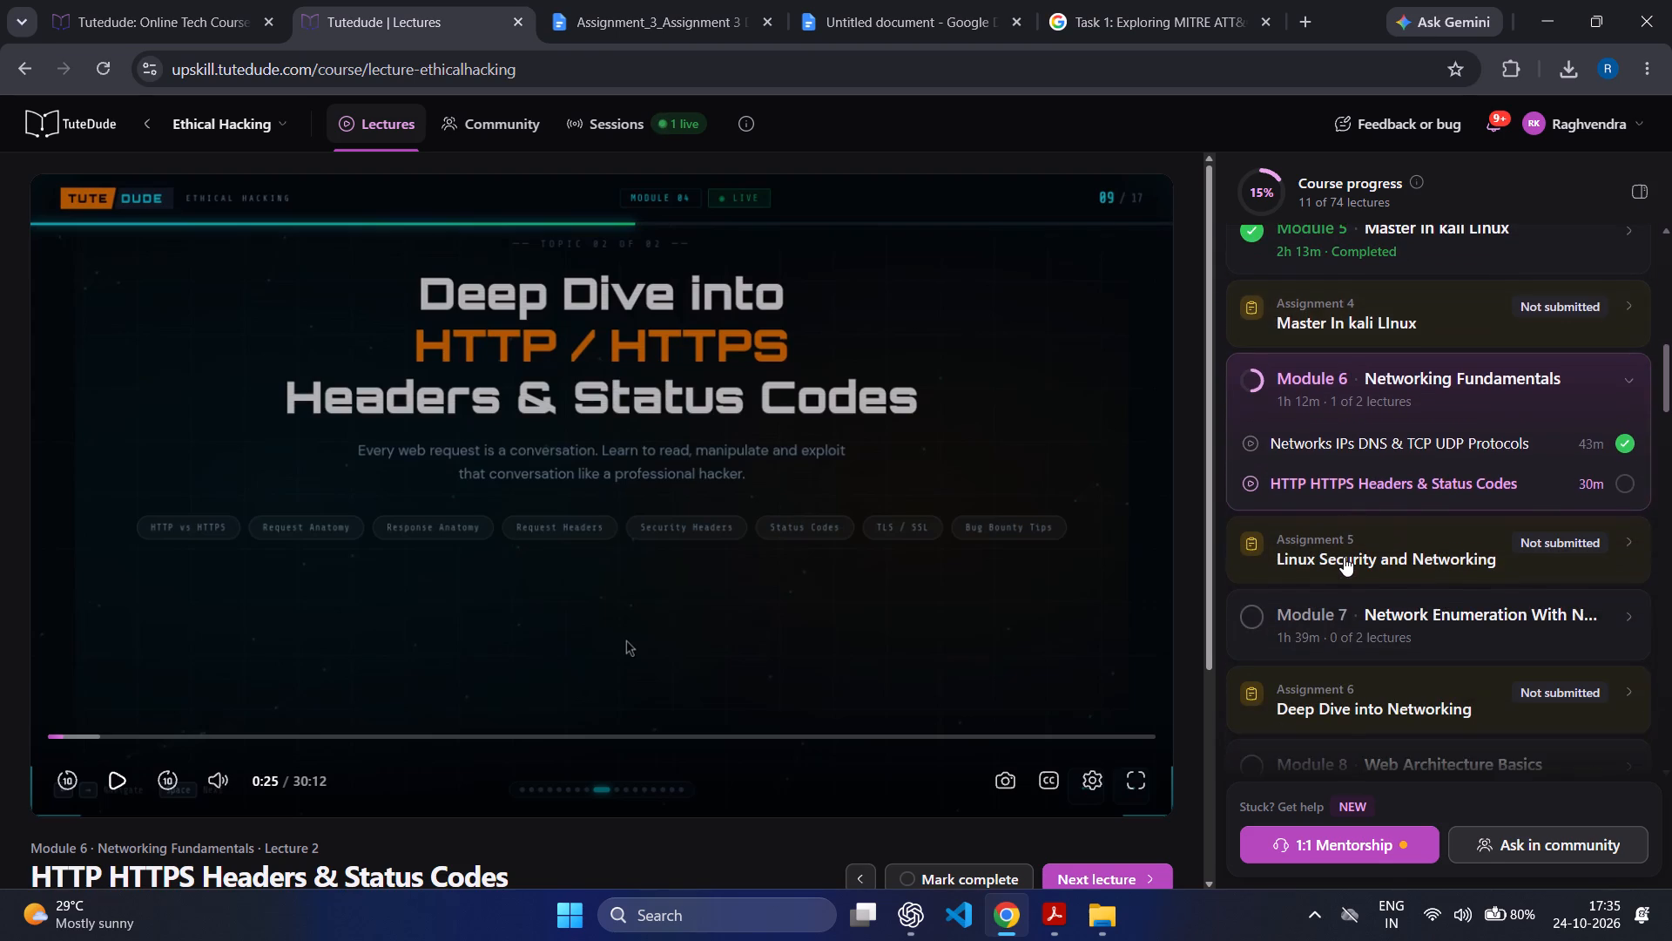
scroll(1344, 557, down, 2)
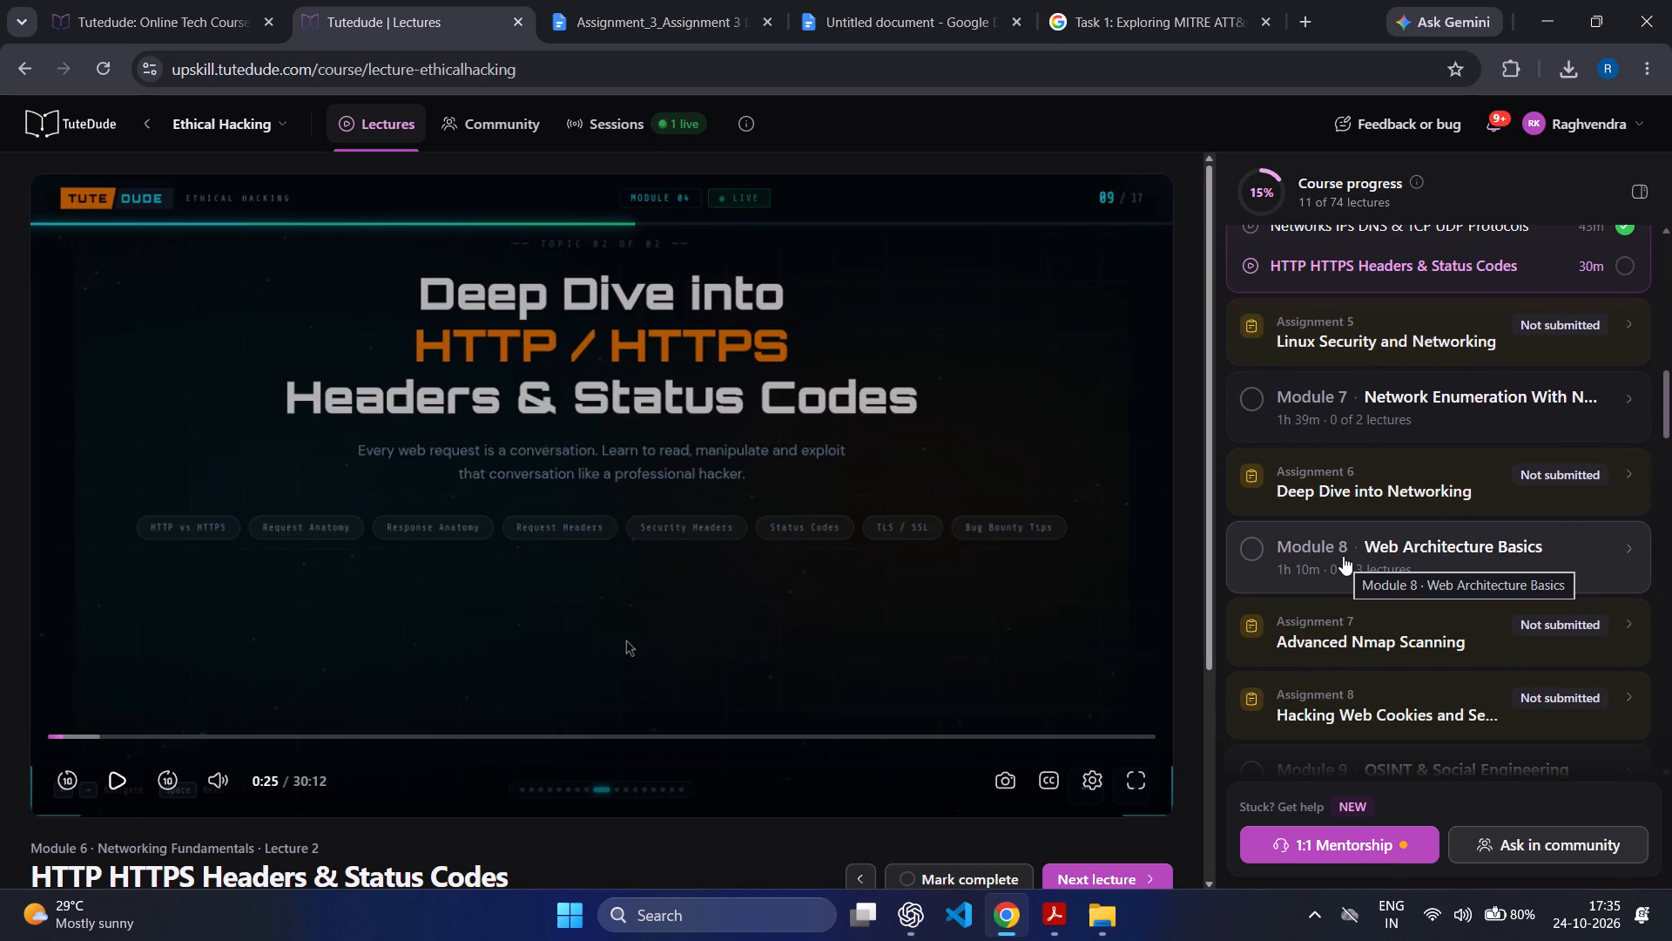
scroll(1343, 554, up, 1)
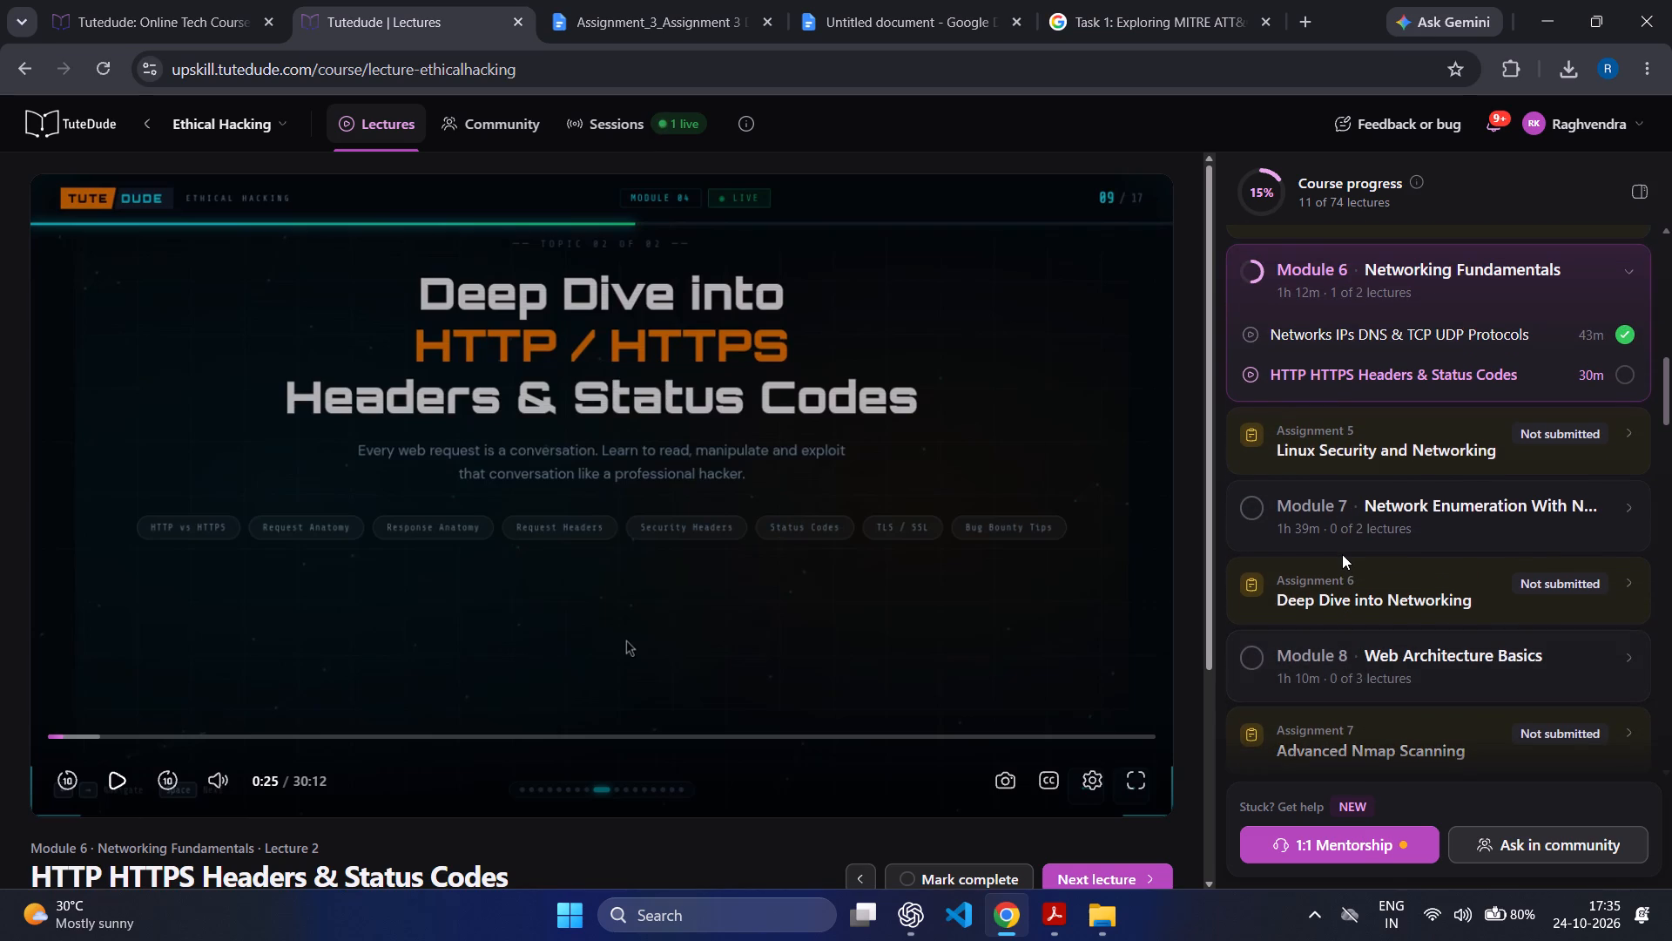
scroll(1341, 554, down, 1)
scroll(1340, 554, up, 2)
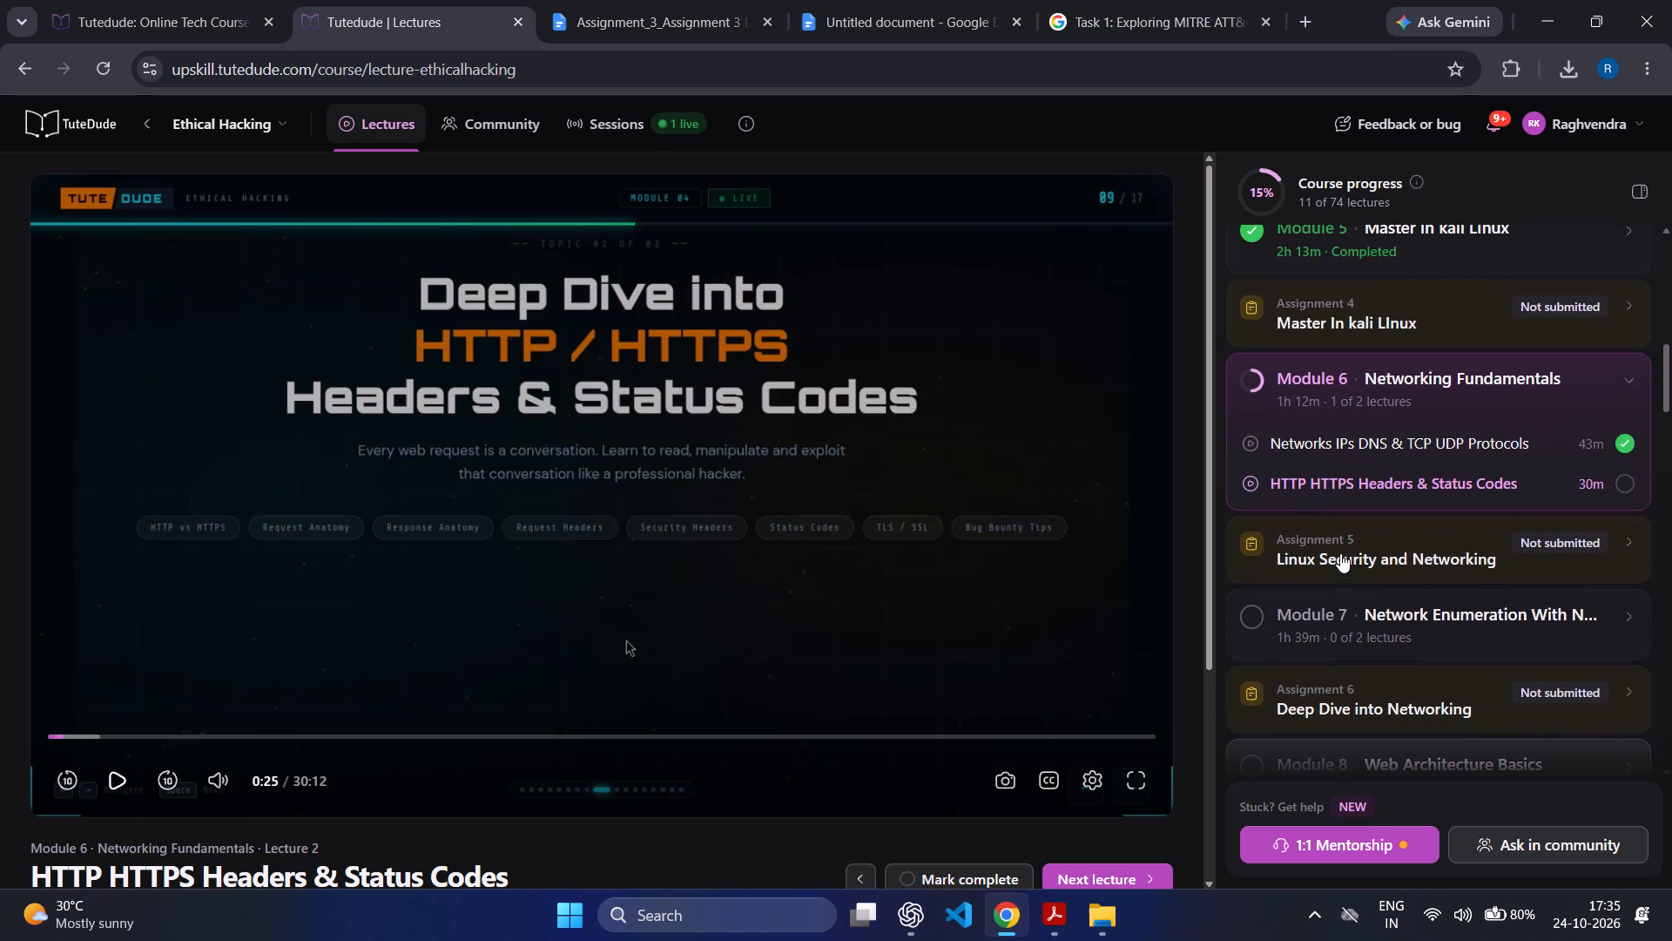
scroll(1340, 552, up, 2)
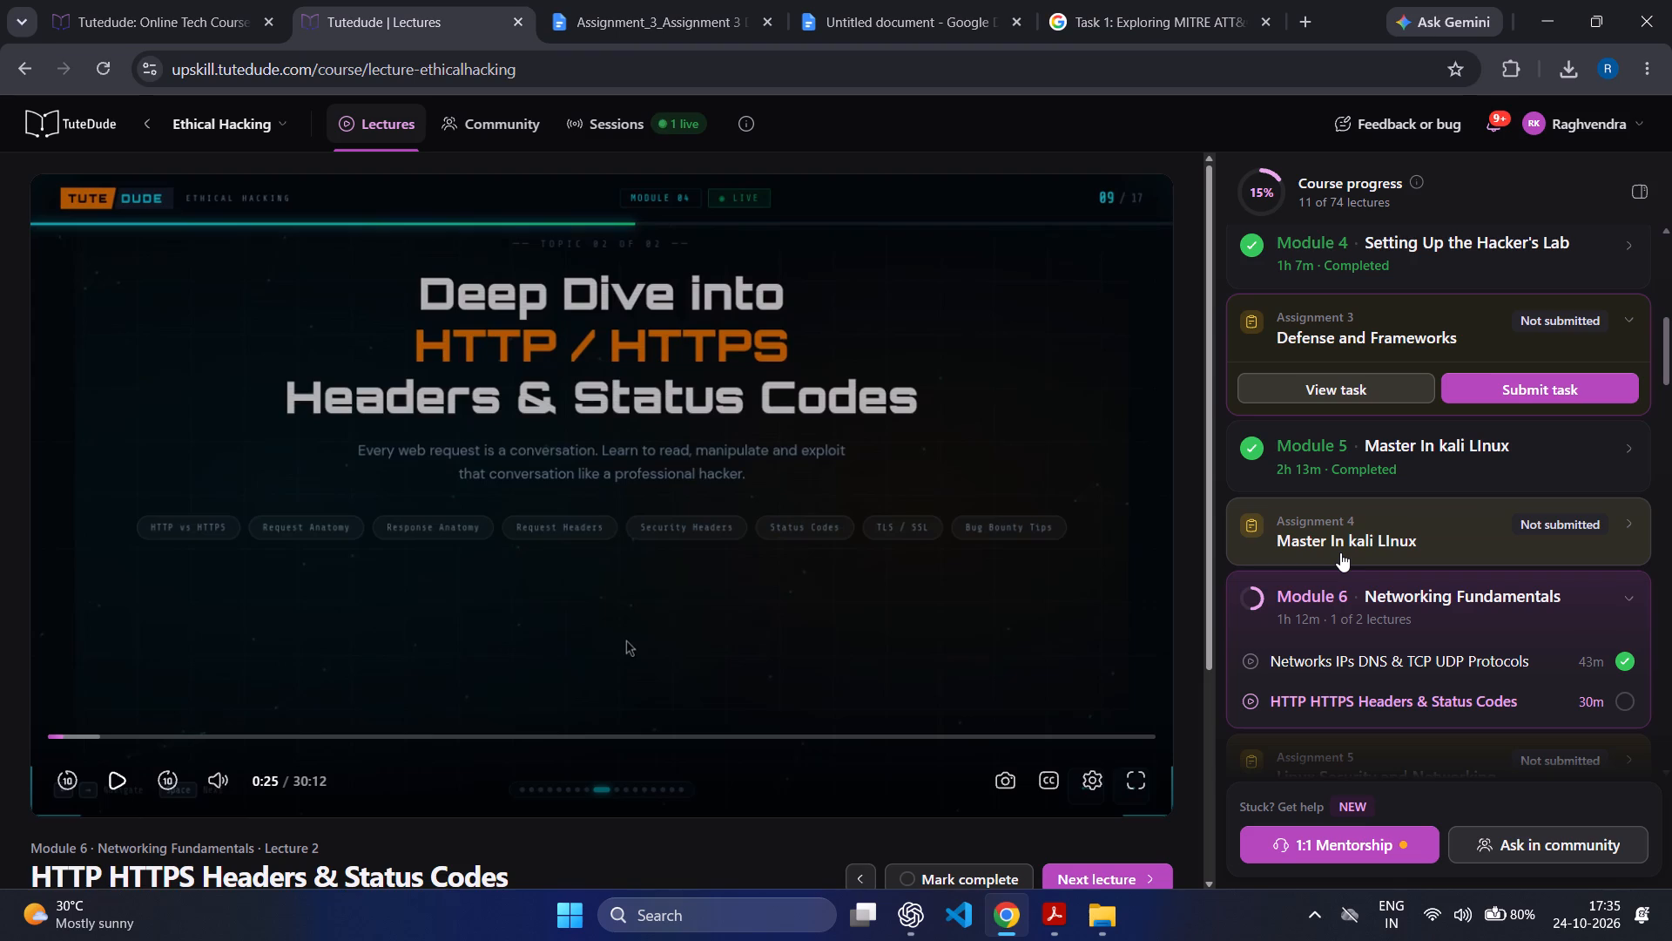
scroll(1340, 553, up, 1)
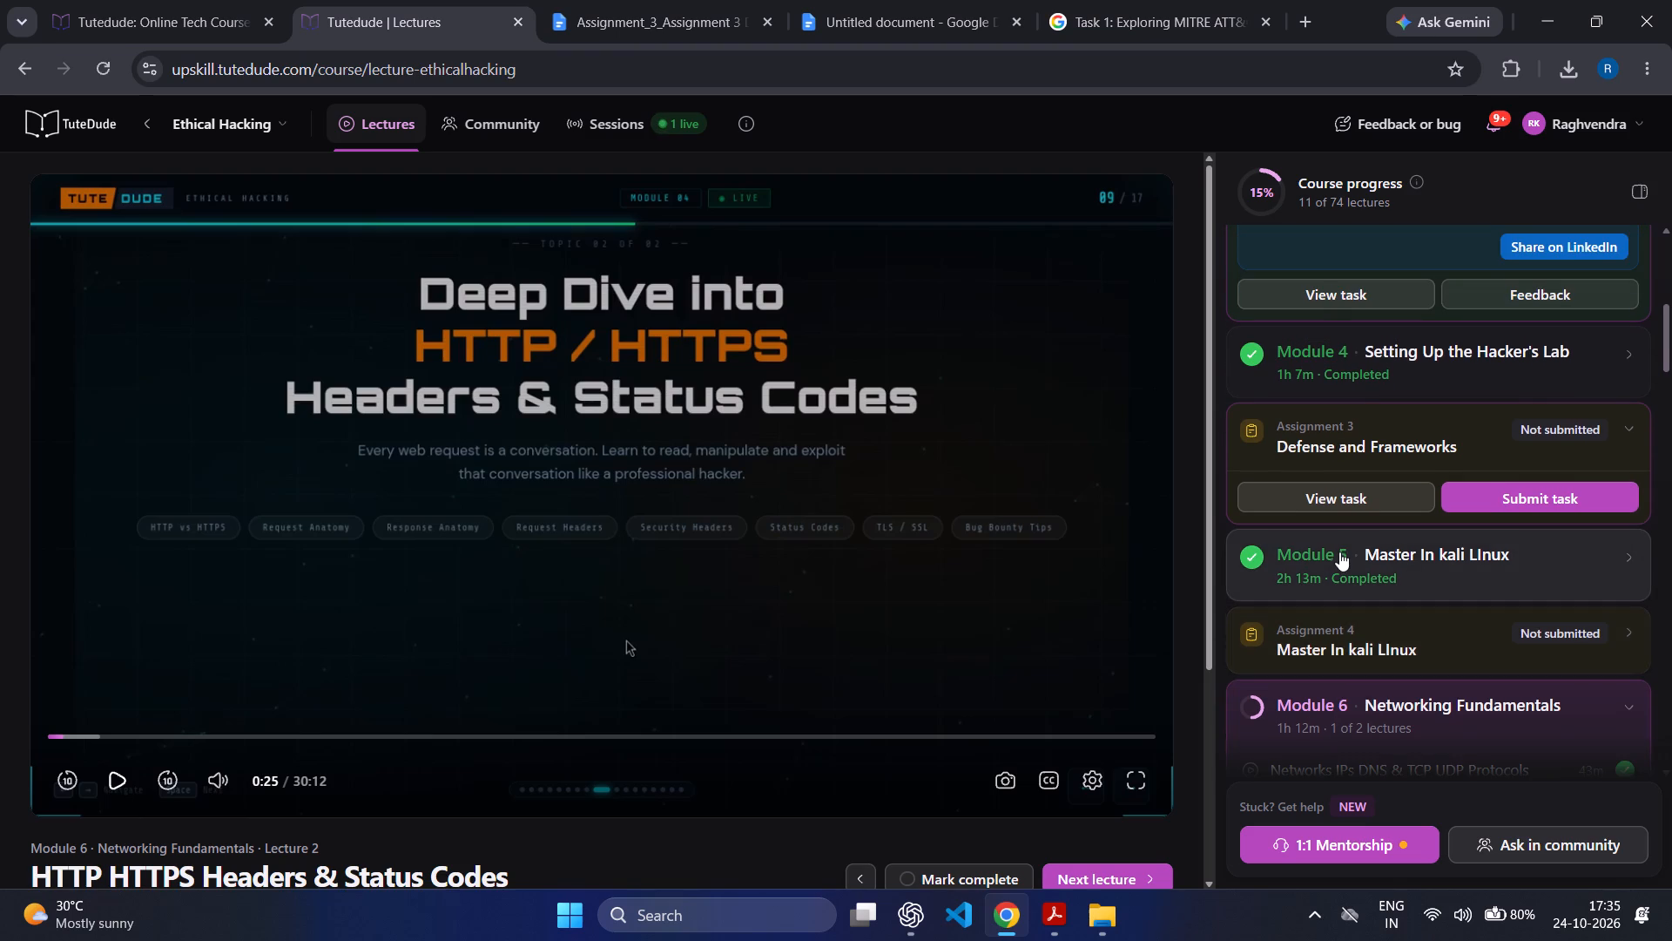
scroll(1339, 551, up, 1)
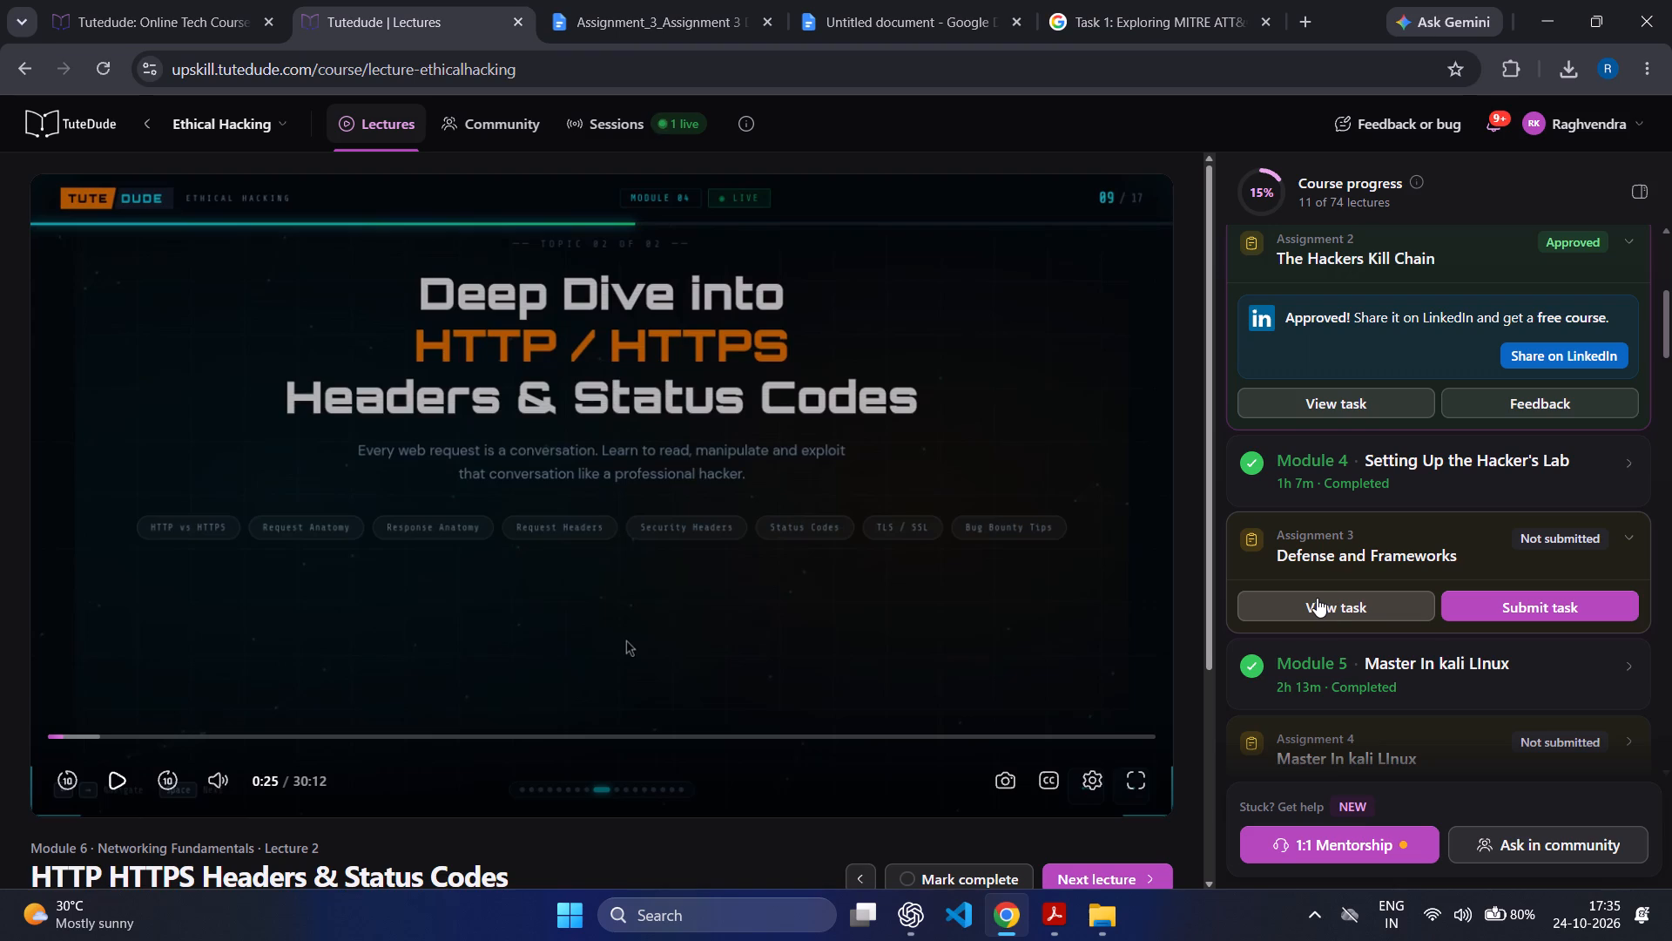
Copy the heading "Task 1: Exploring MITRE ATT&CK" from the Assignment 3 brief into the blank untitled document.
click(686, 12)
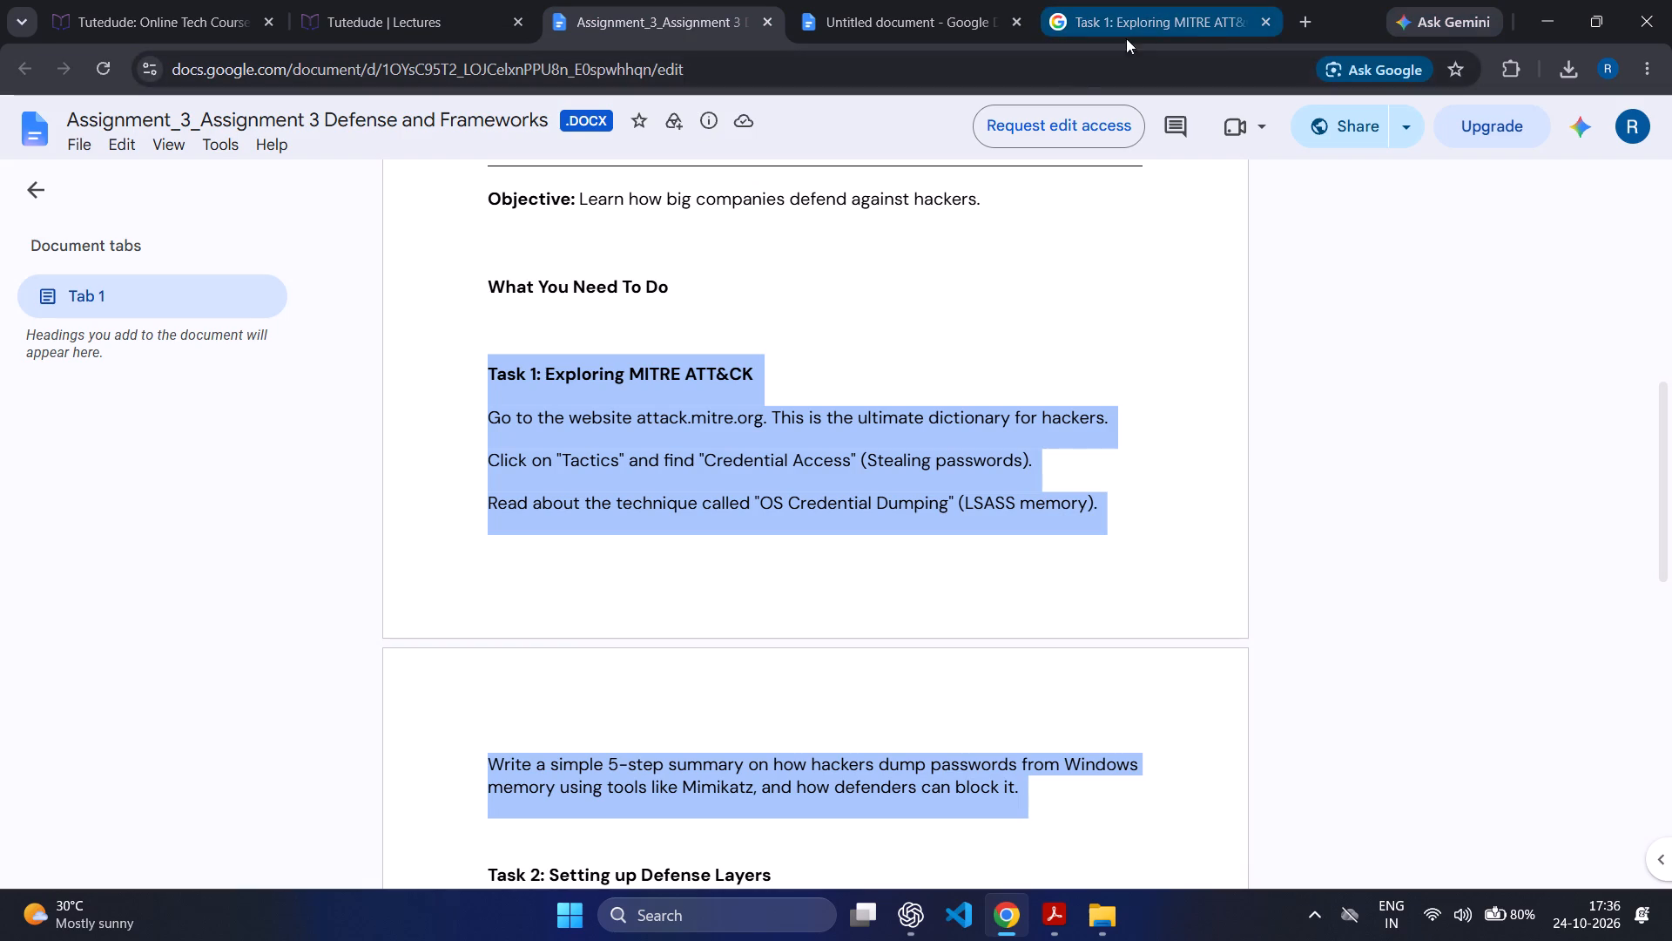
click(907, 346)
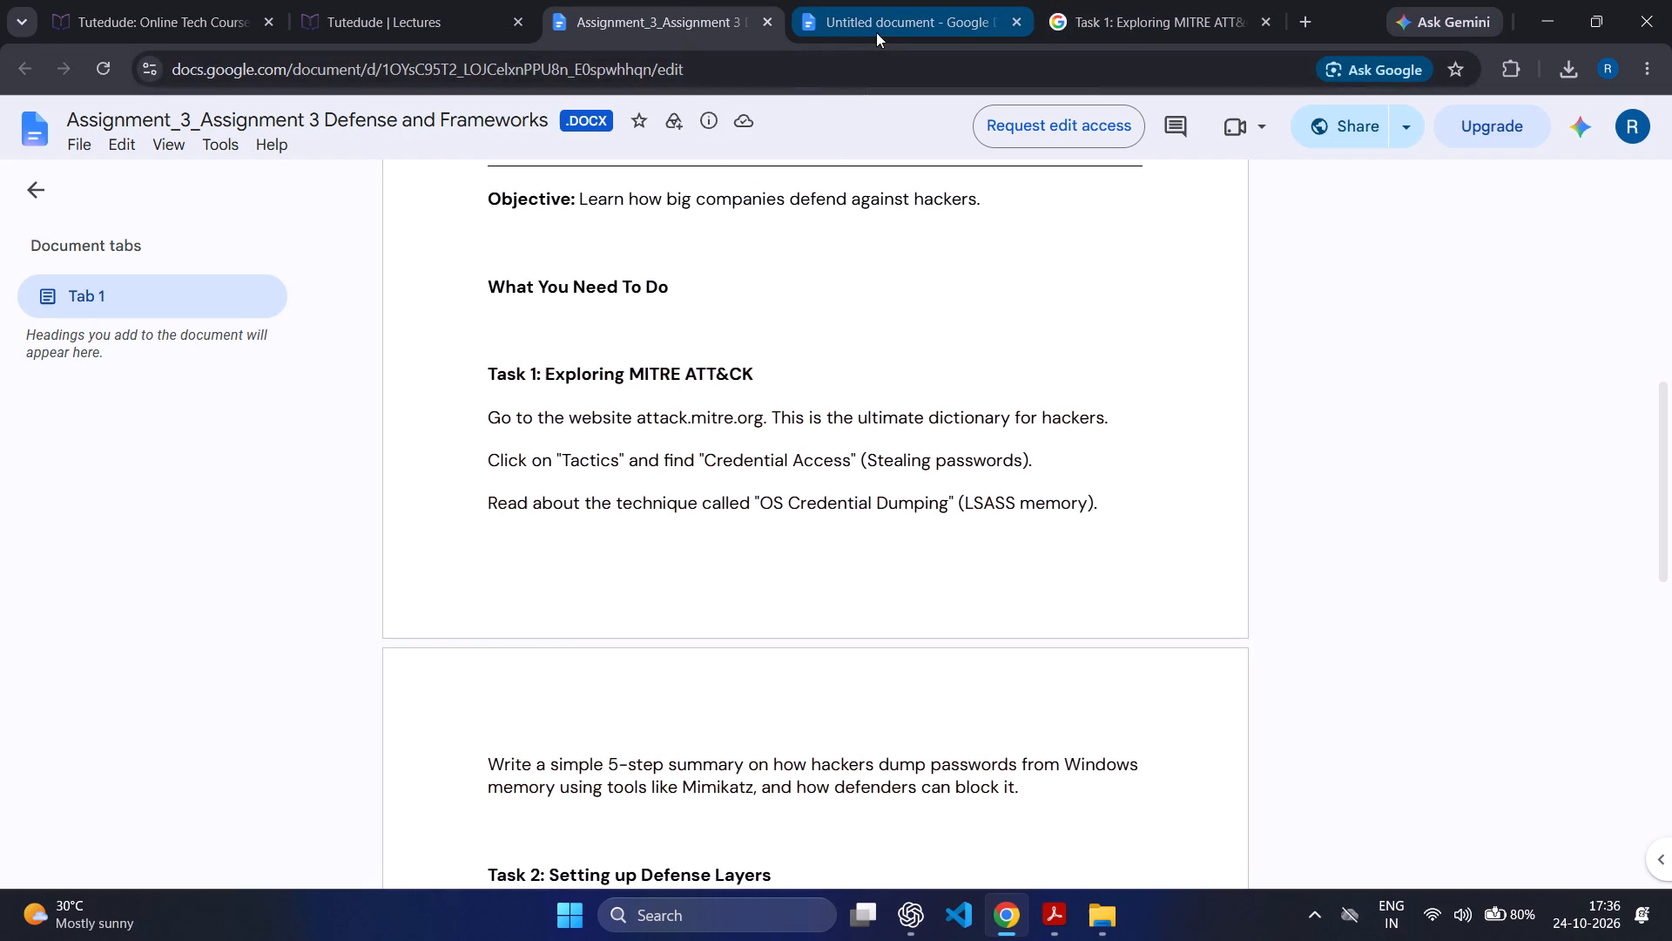
drag(479, 363, 558, 373)
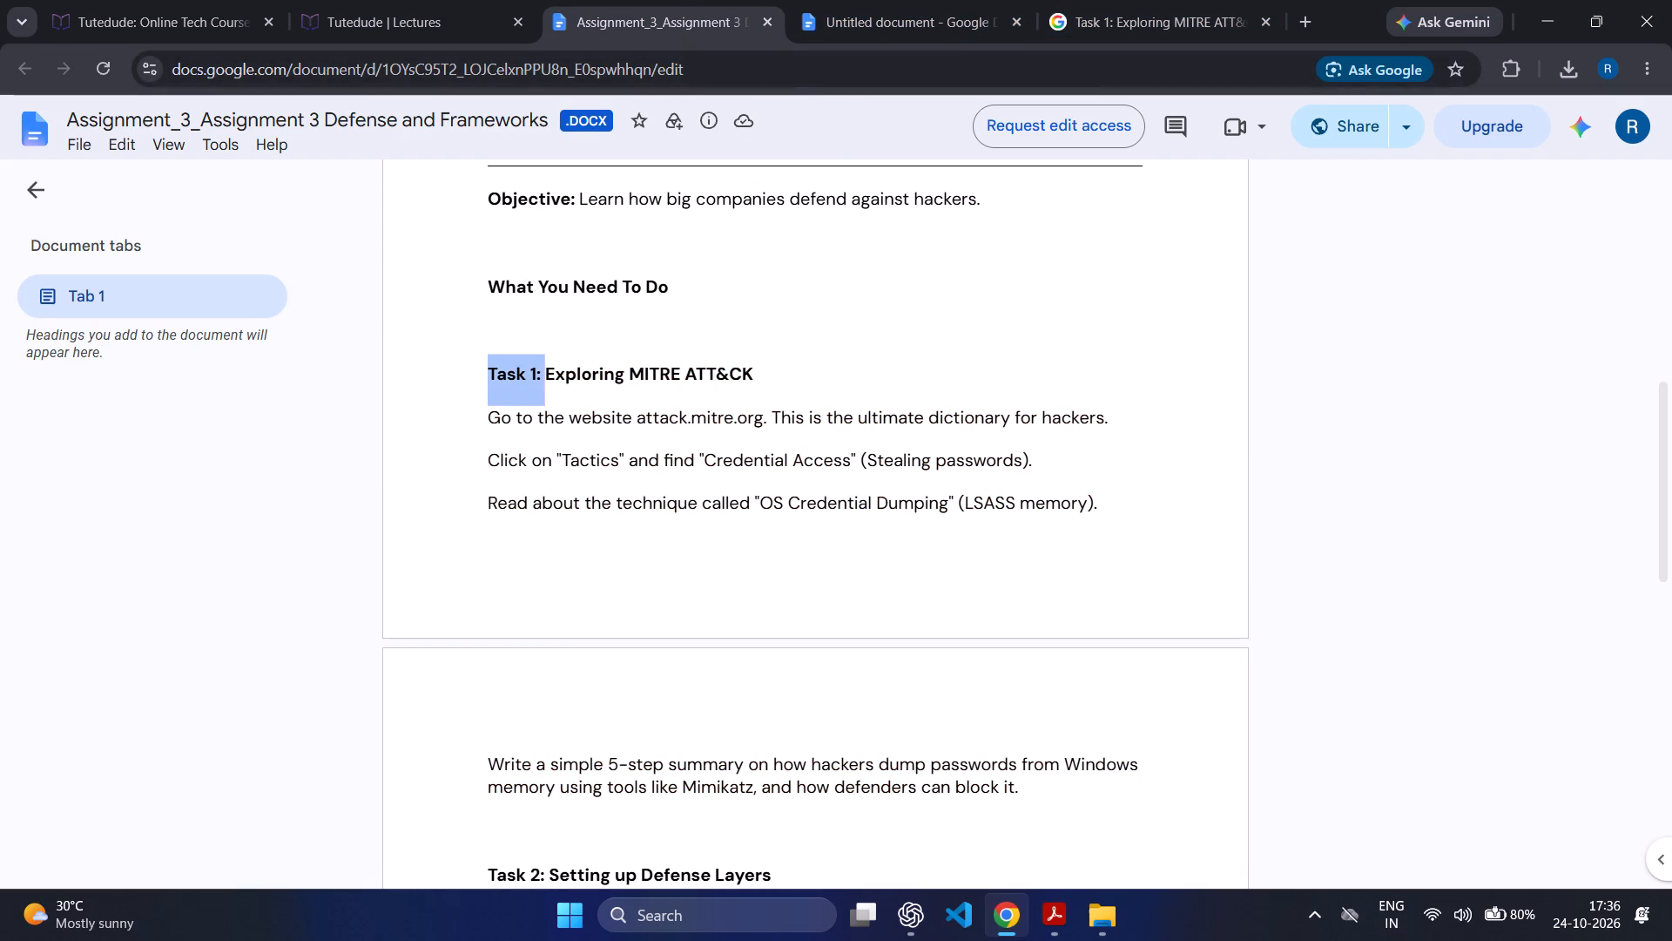
drag(558, 373, 786, 388)
right_click(789, 385)
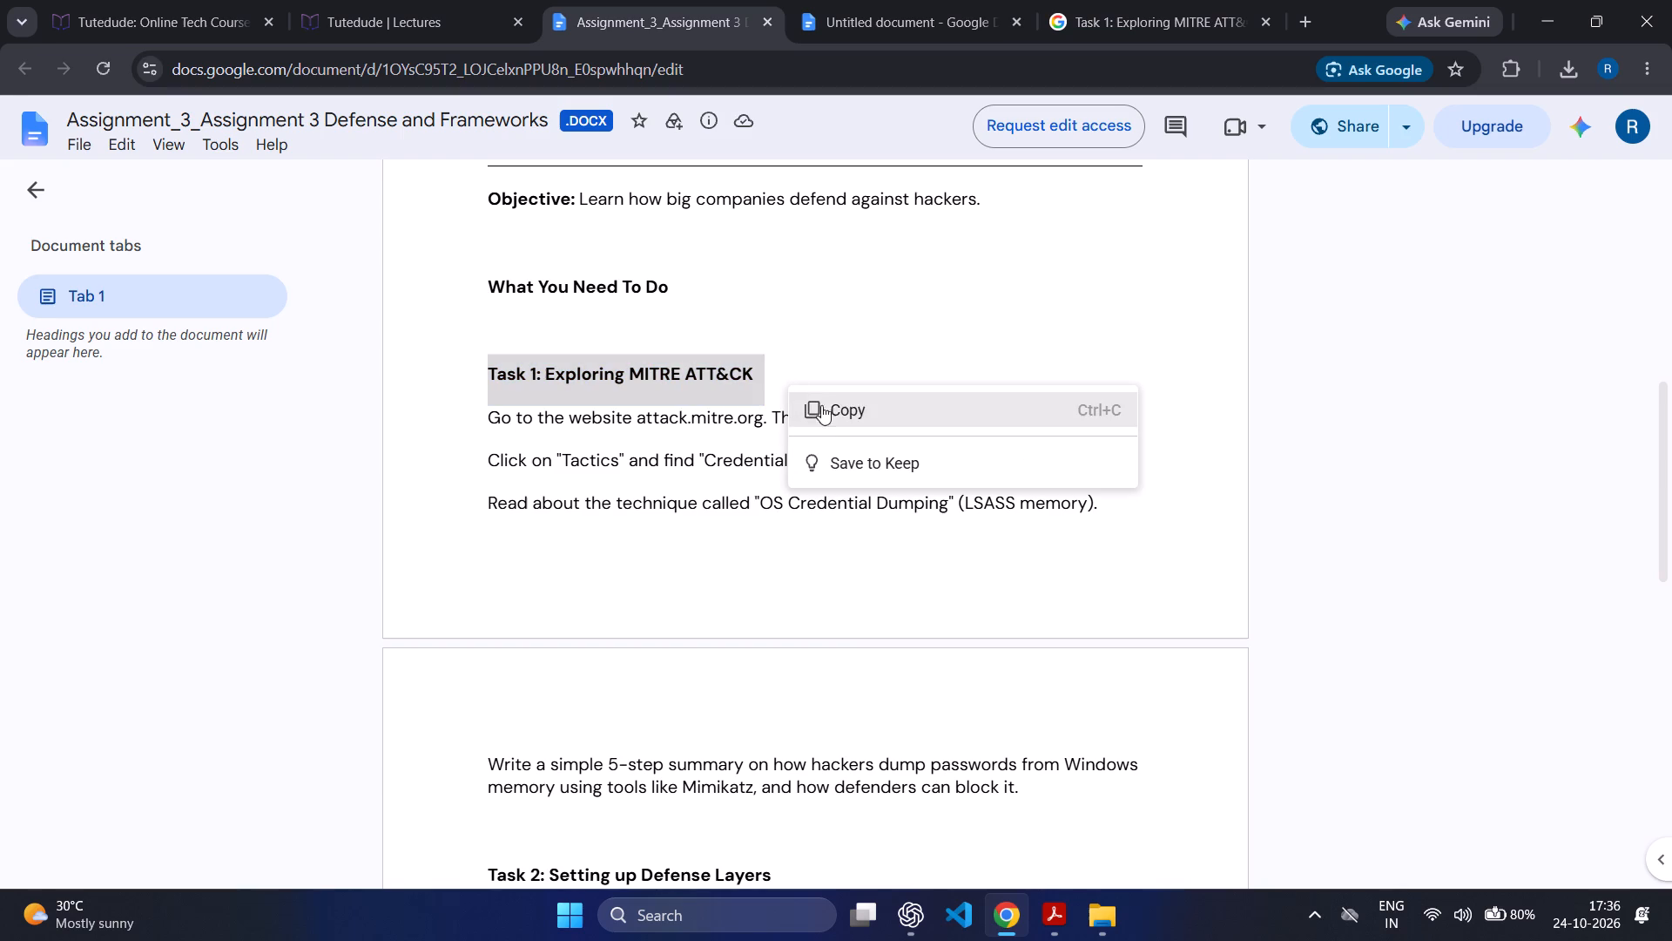
click(826, 416)
click(879, 23)
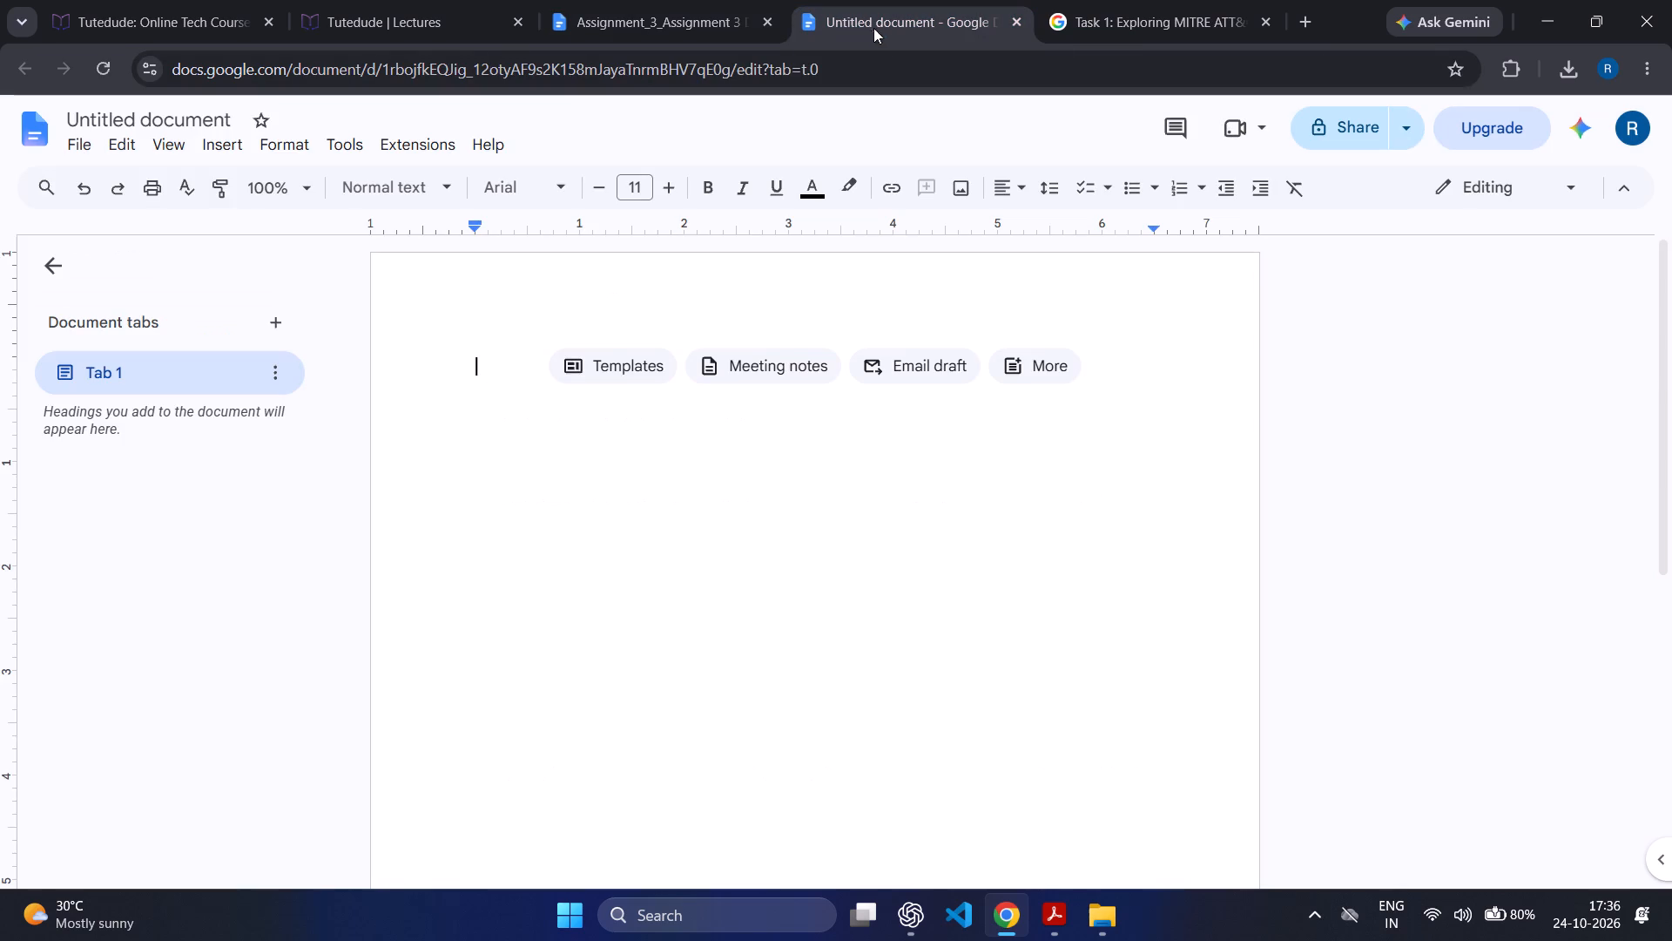
click(483, 363)
right_click(485, 363)
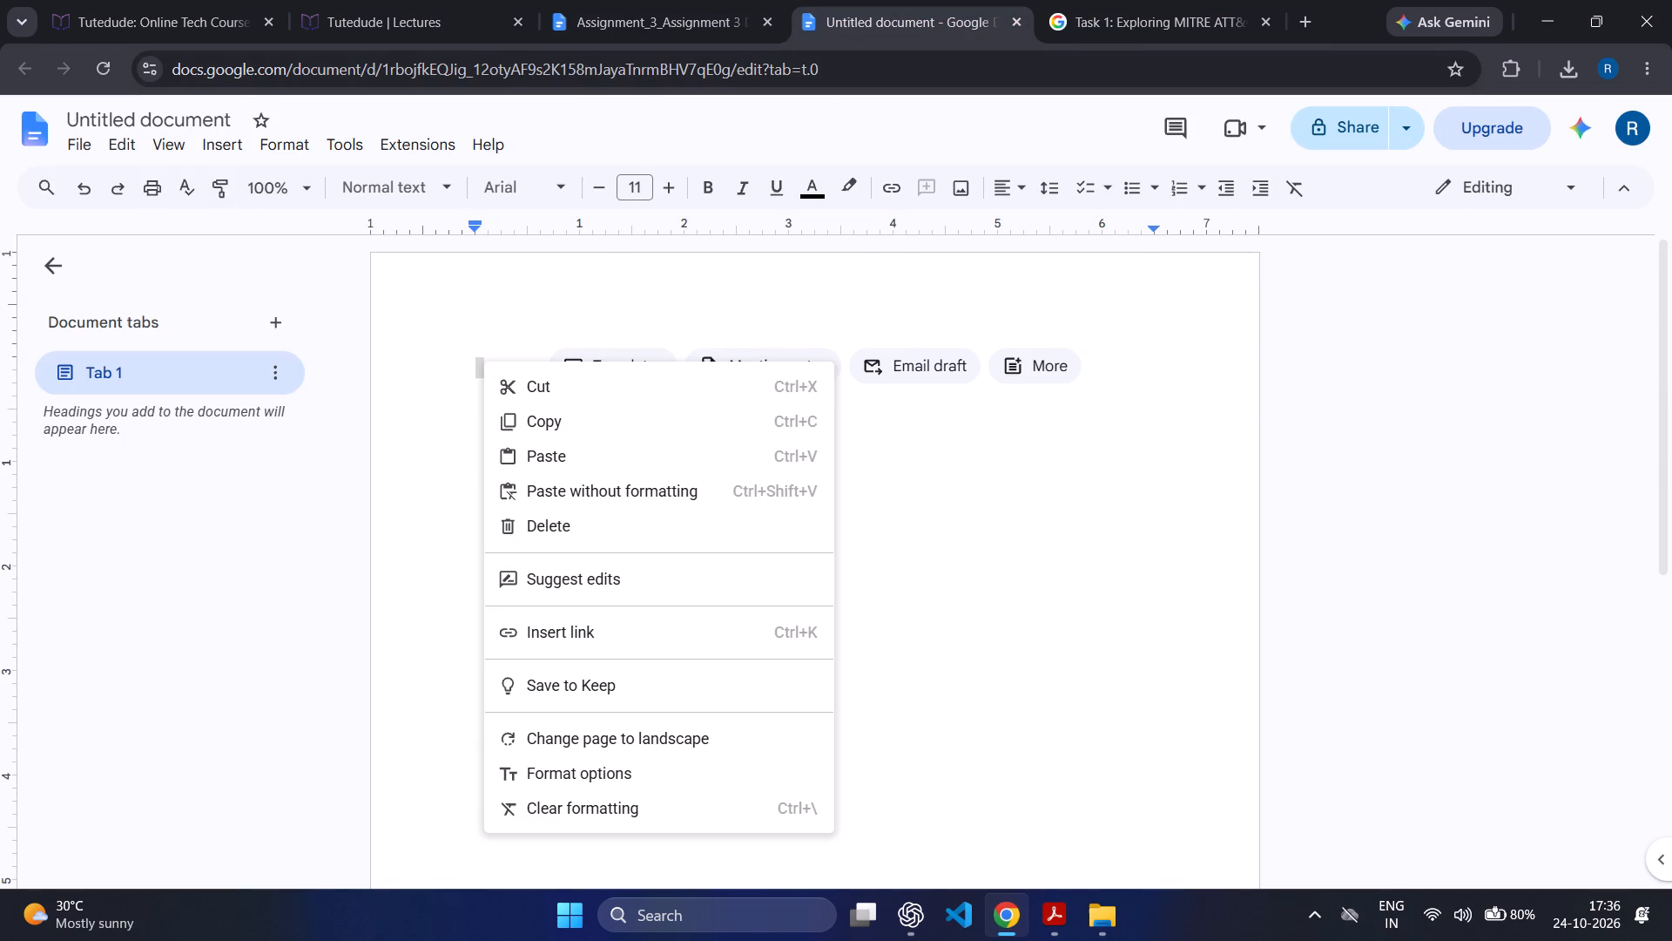
click(536, 448)
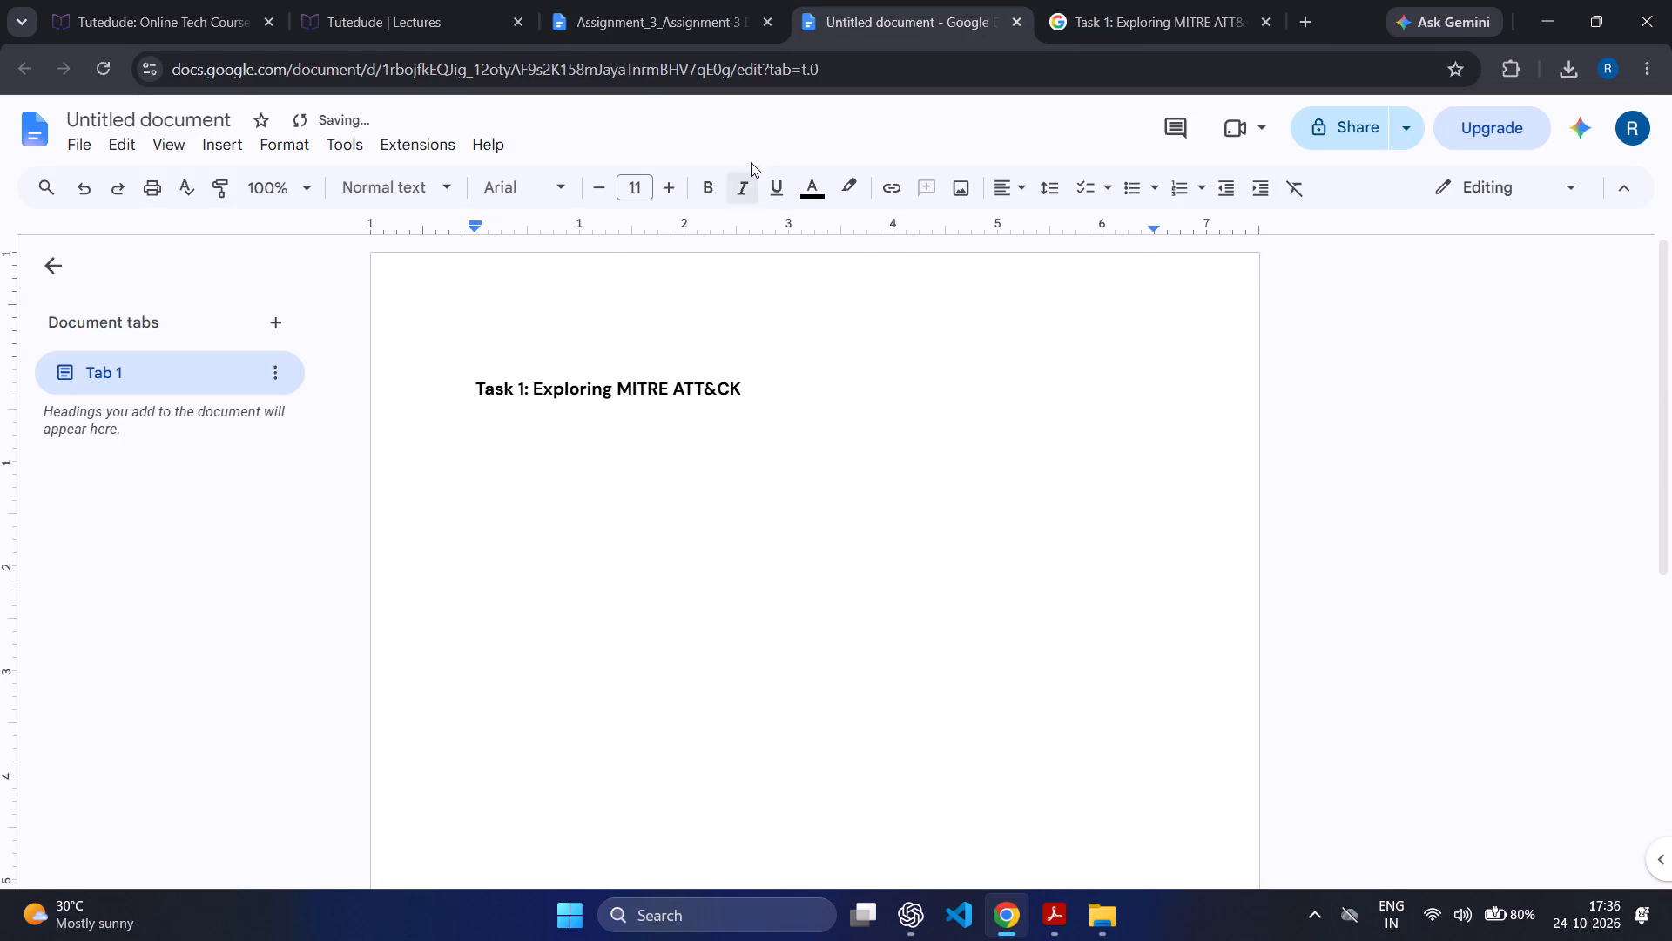
Return to the Assignment 3 Defense and Frameworks brief.
click(705, 11)
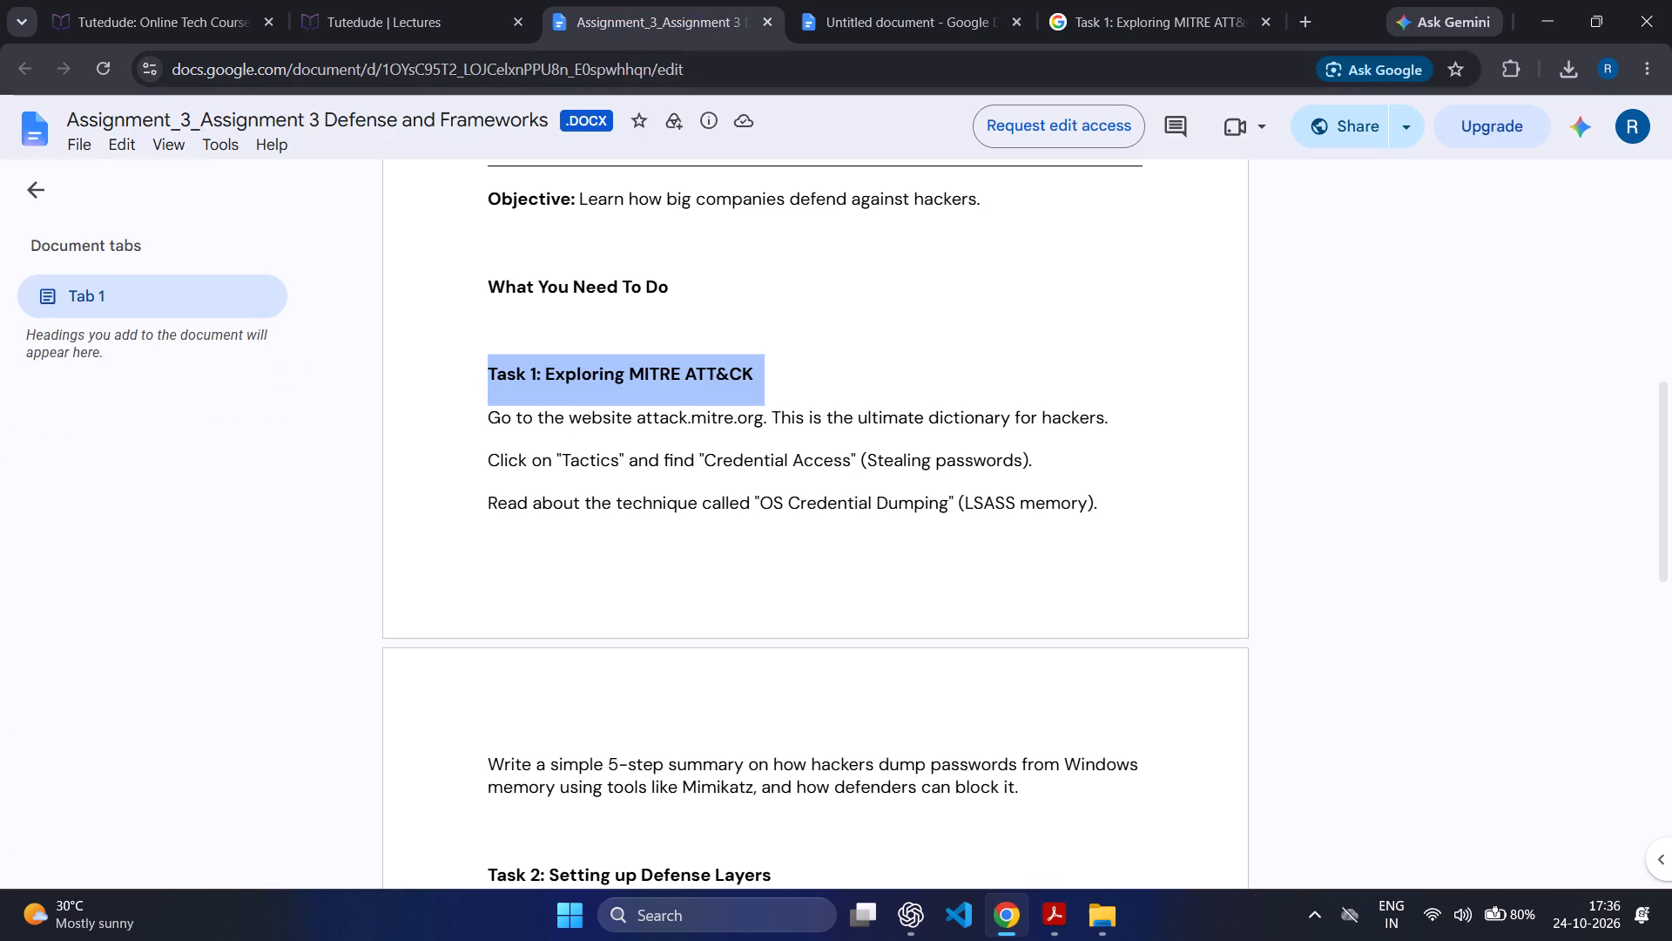
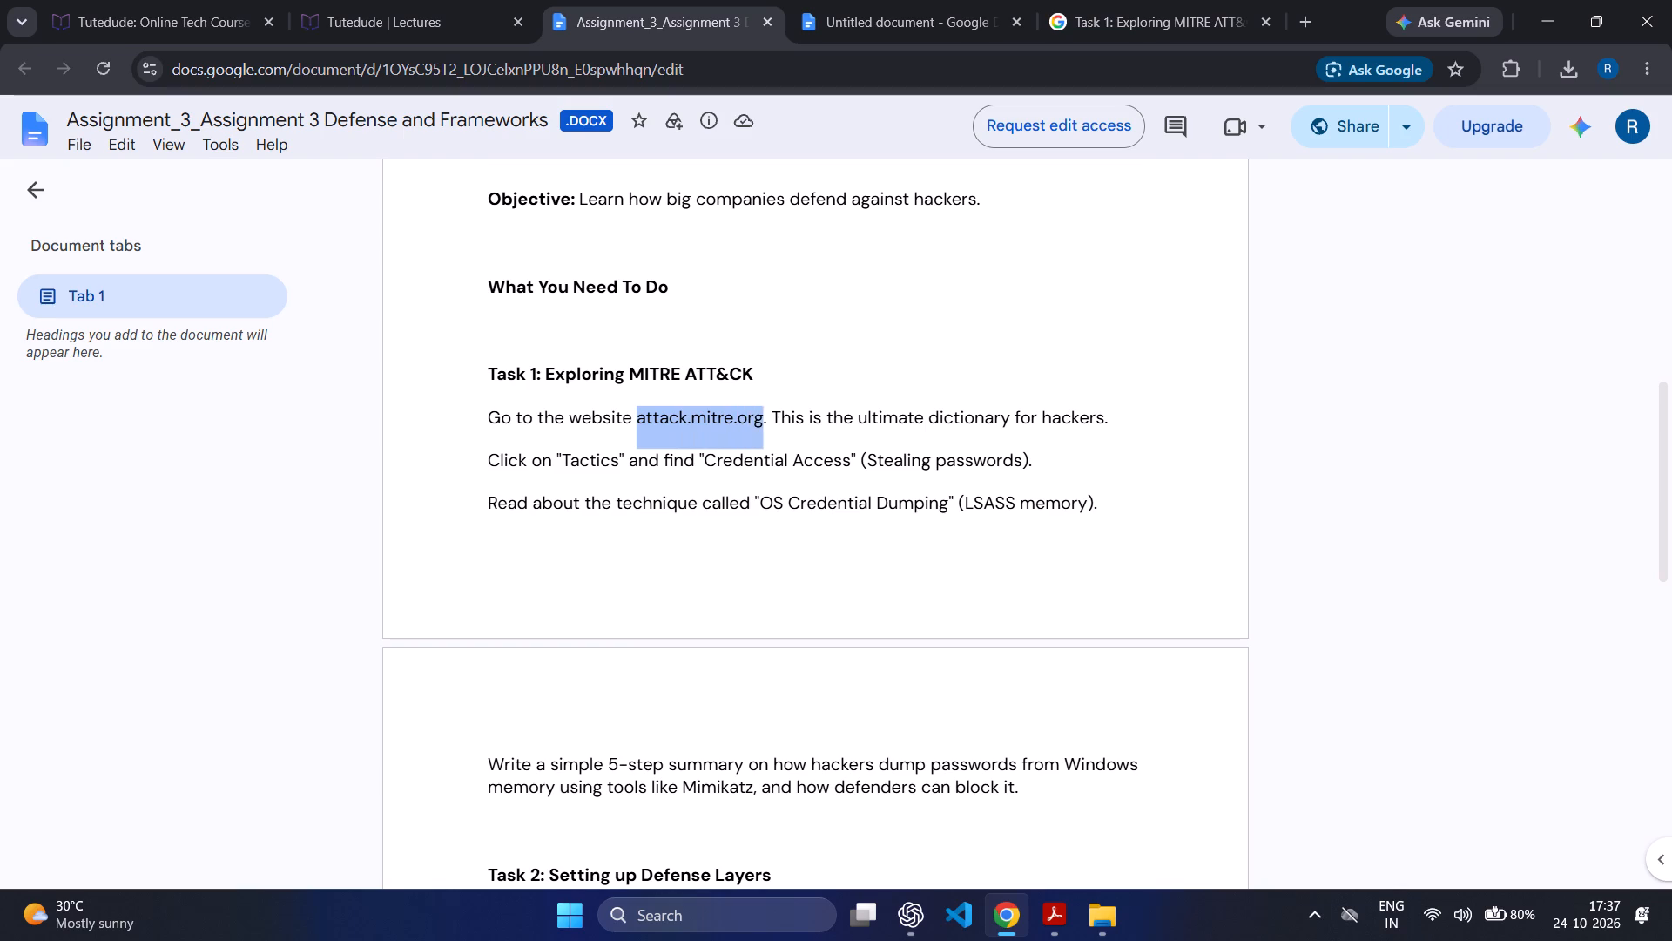
Copy the website address attack.mitre.org from the Task 1 instructions in the Assignment 3 brief.
right_click(764, 412)
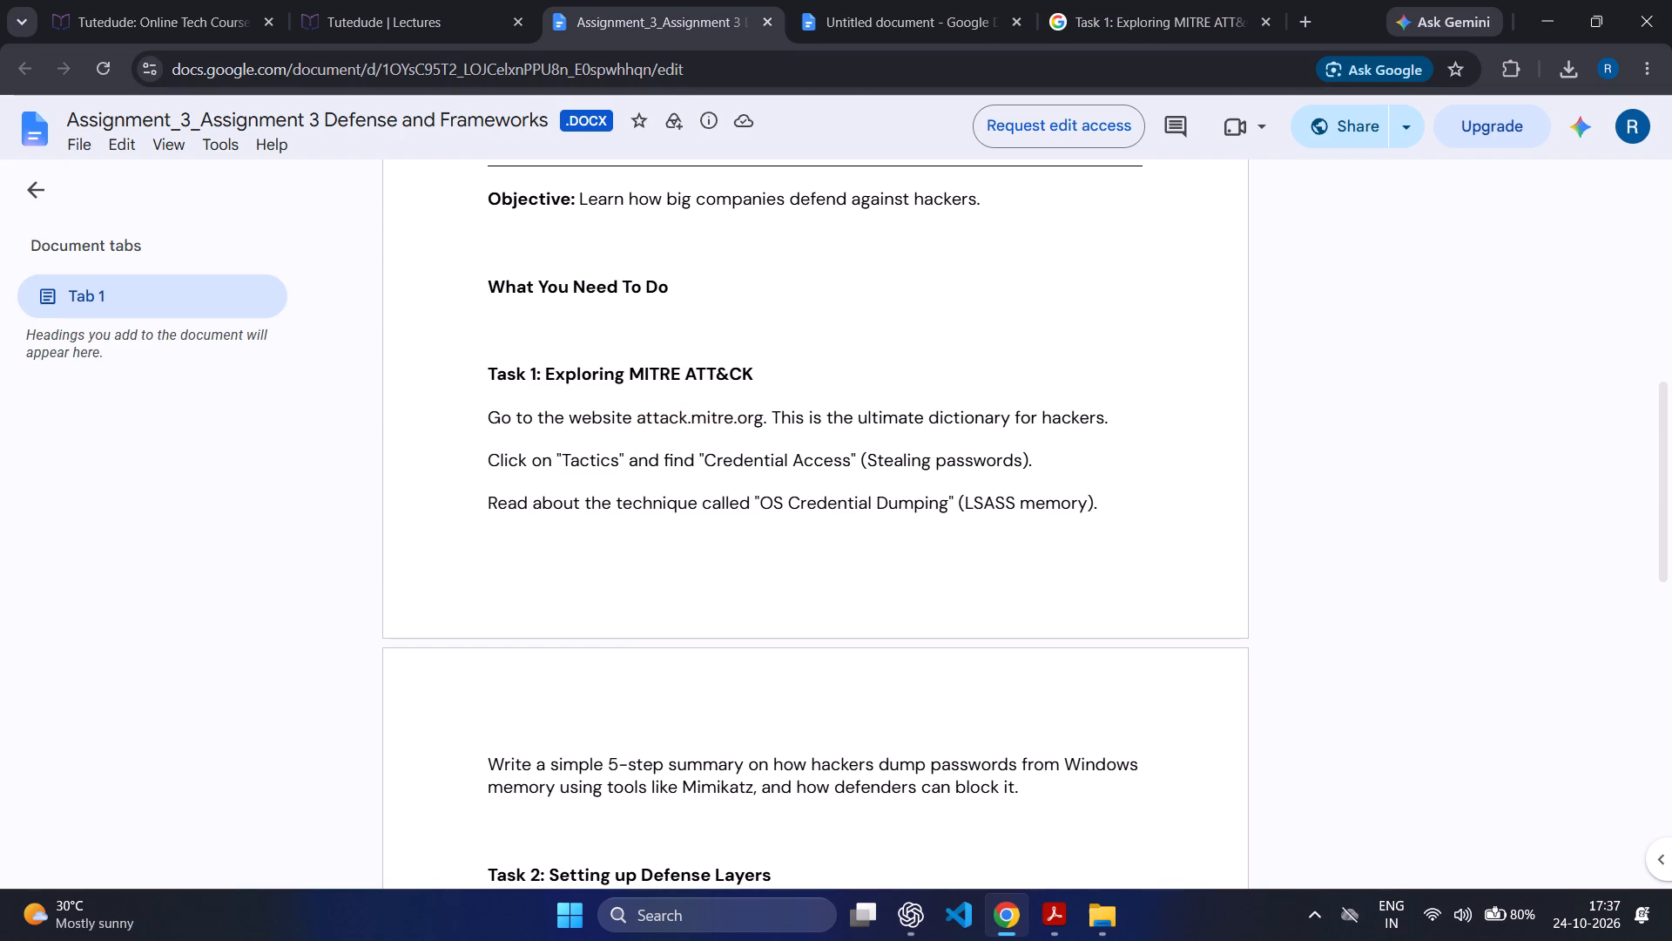
drag(632, 417, 764, 417)
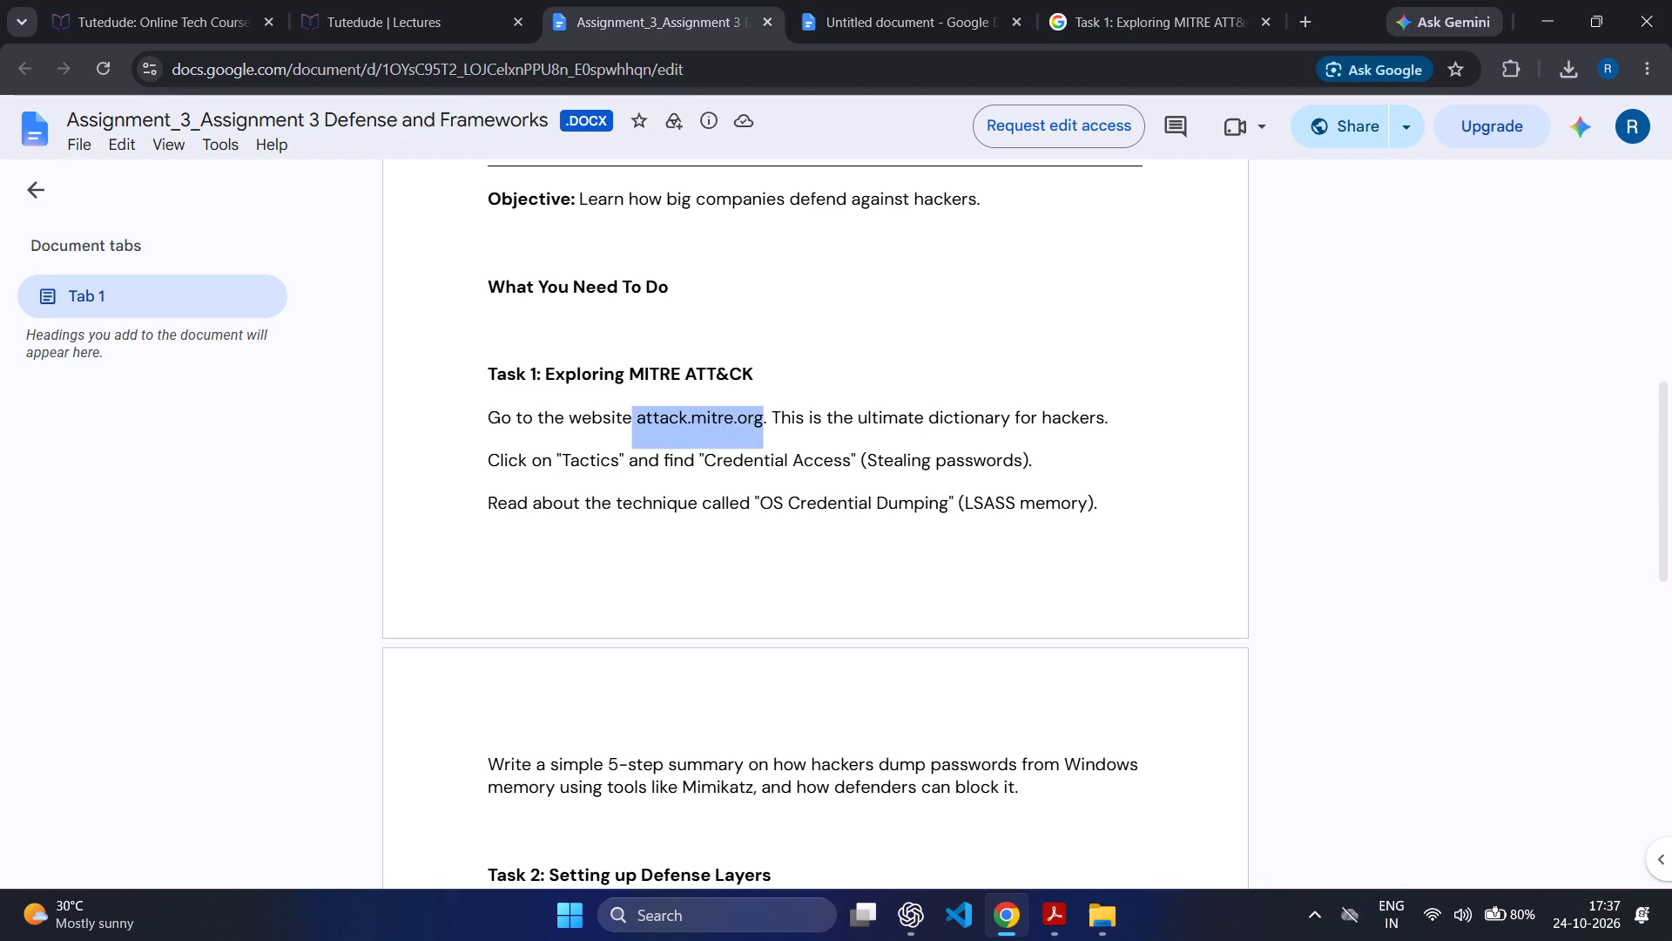
right_click(764, 417)
drag(765, 417, 687, 422)
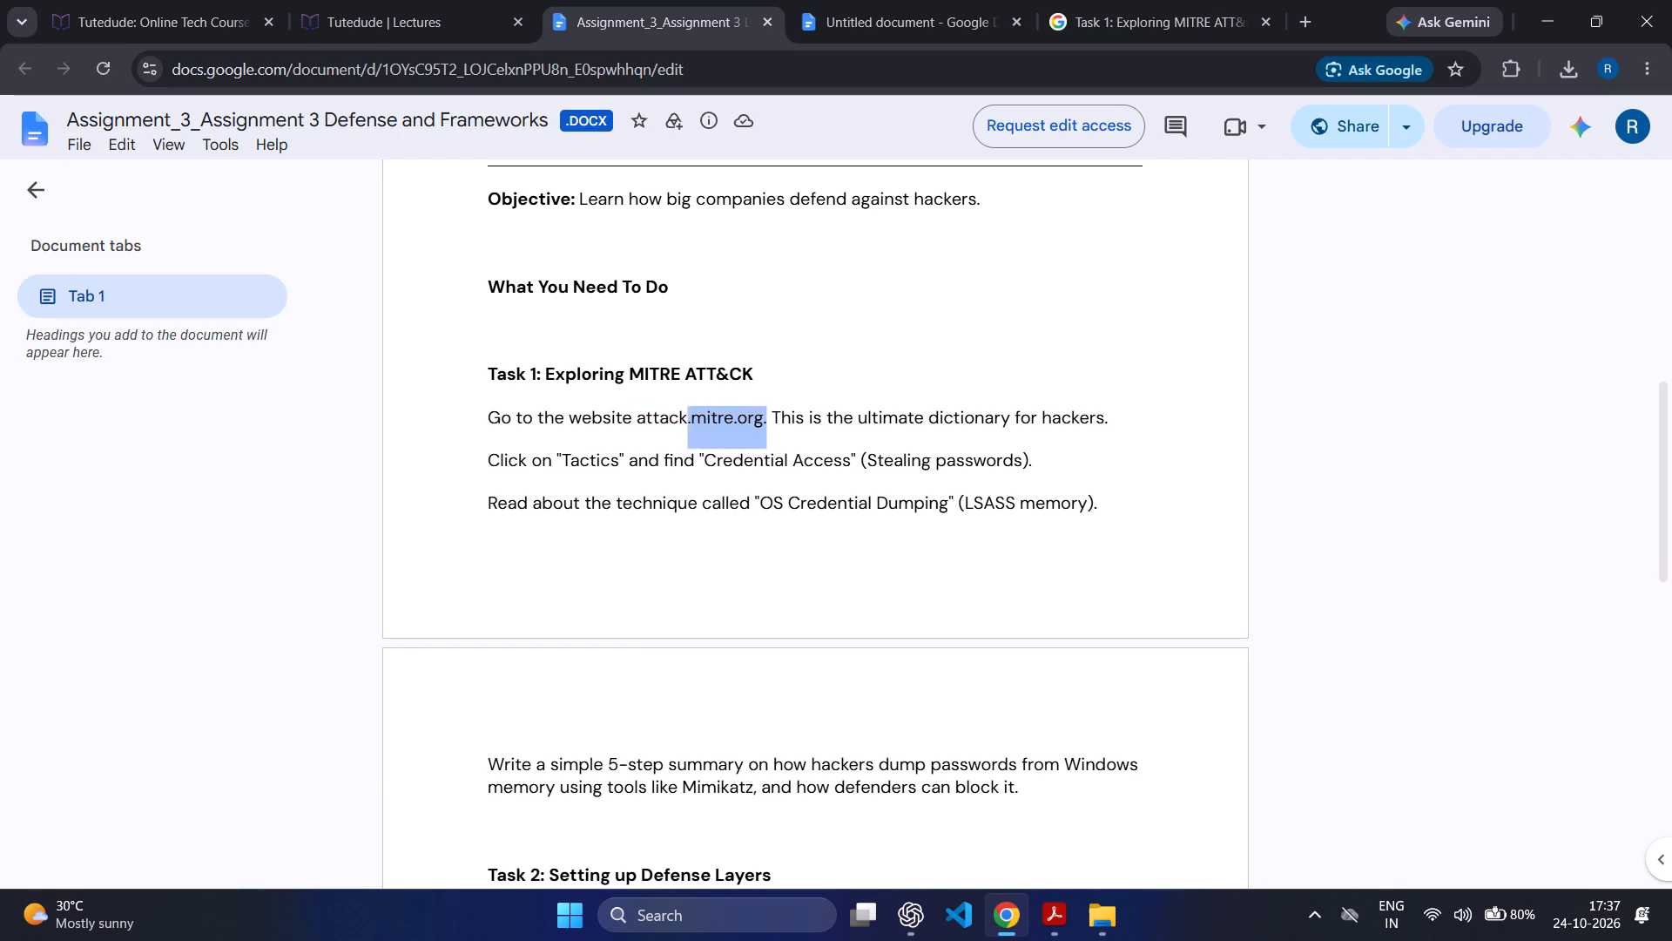
drag(687, 422, 636, 422)
right_click(636, 422)
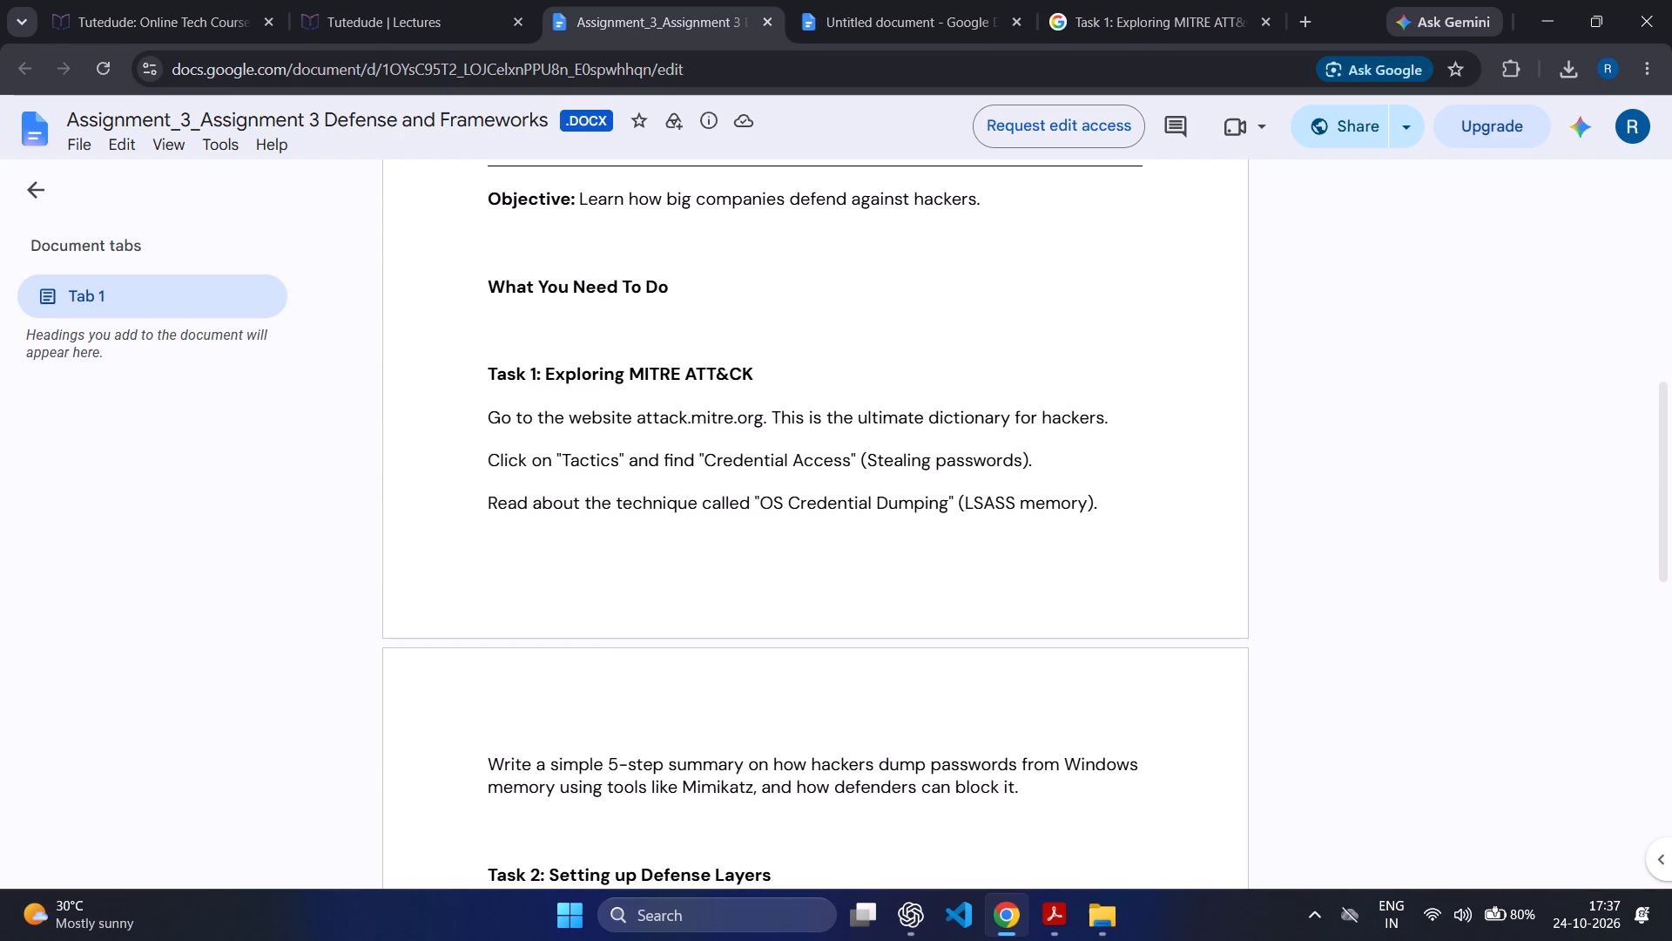
drag(633, 413, 765, 418)
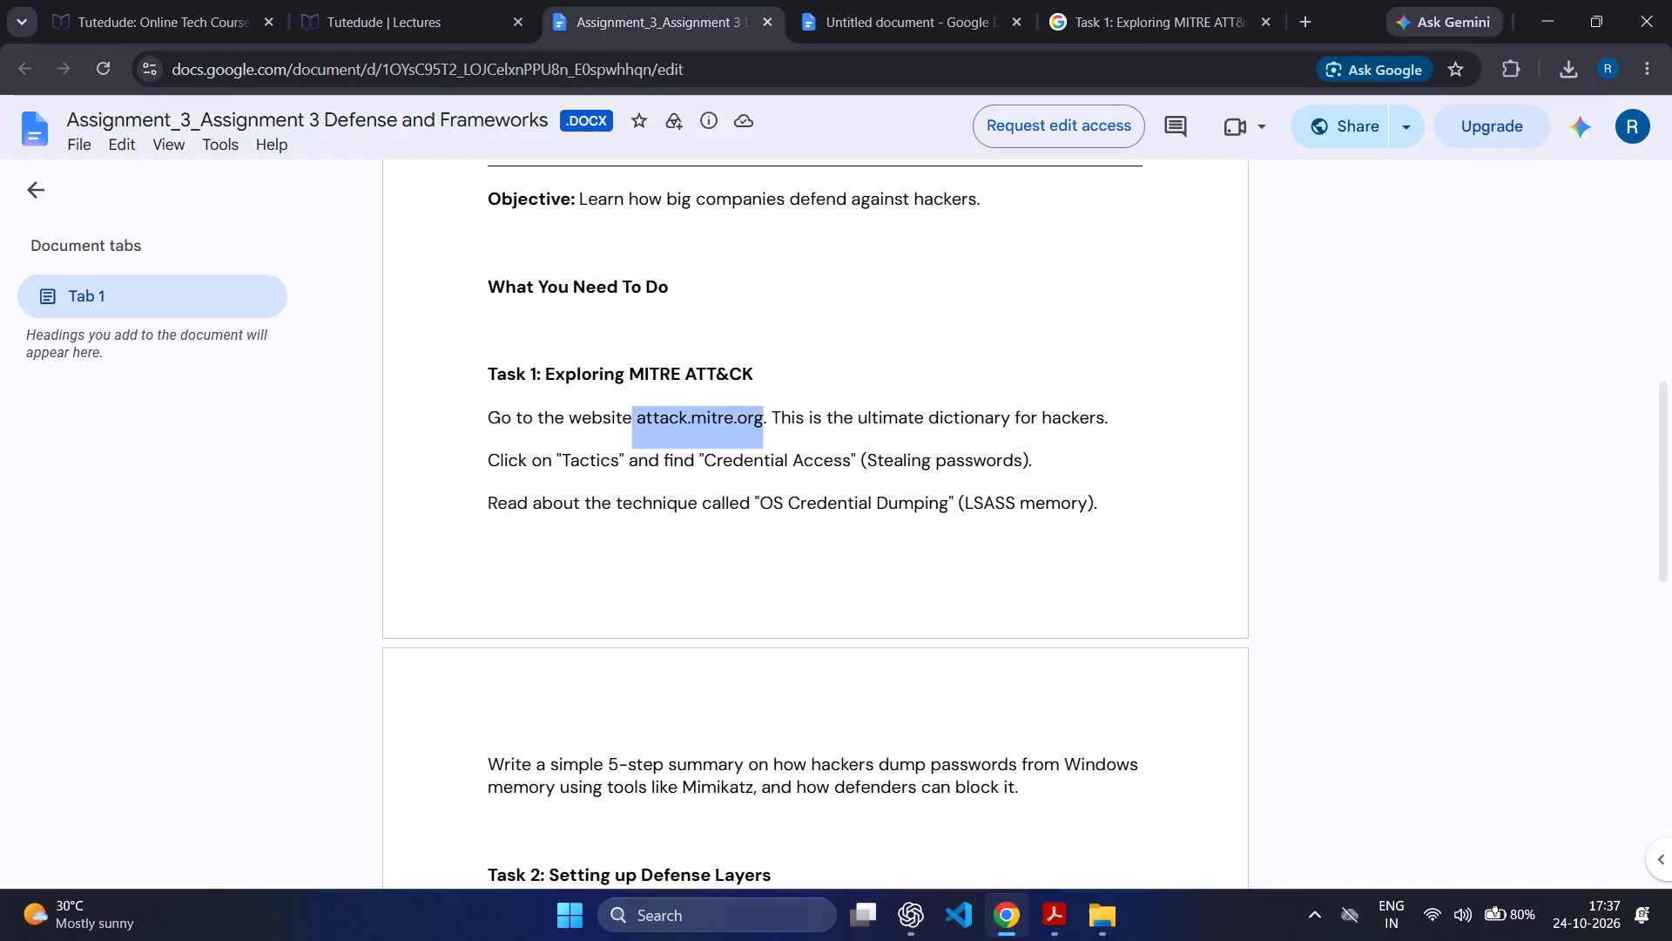
drag(765, 418, 769, 418)
right_click(769, 418)
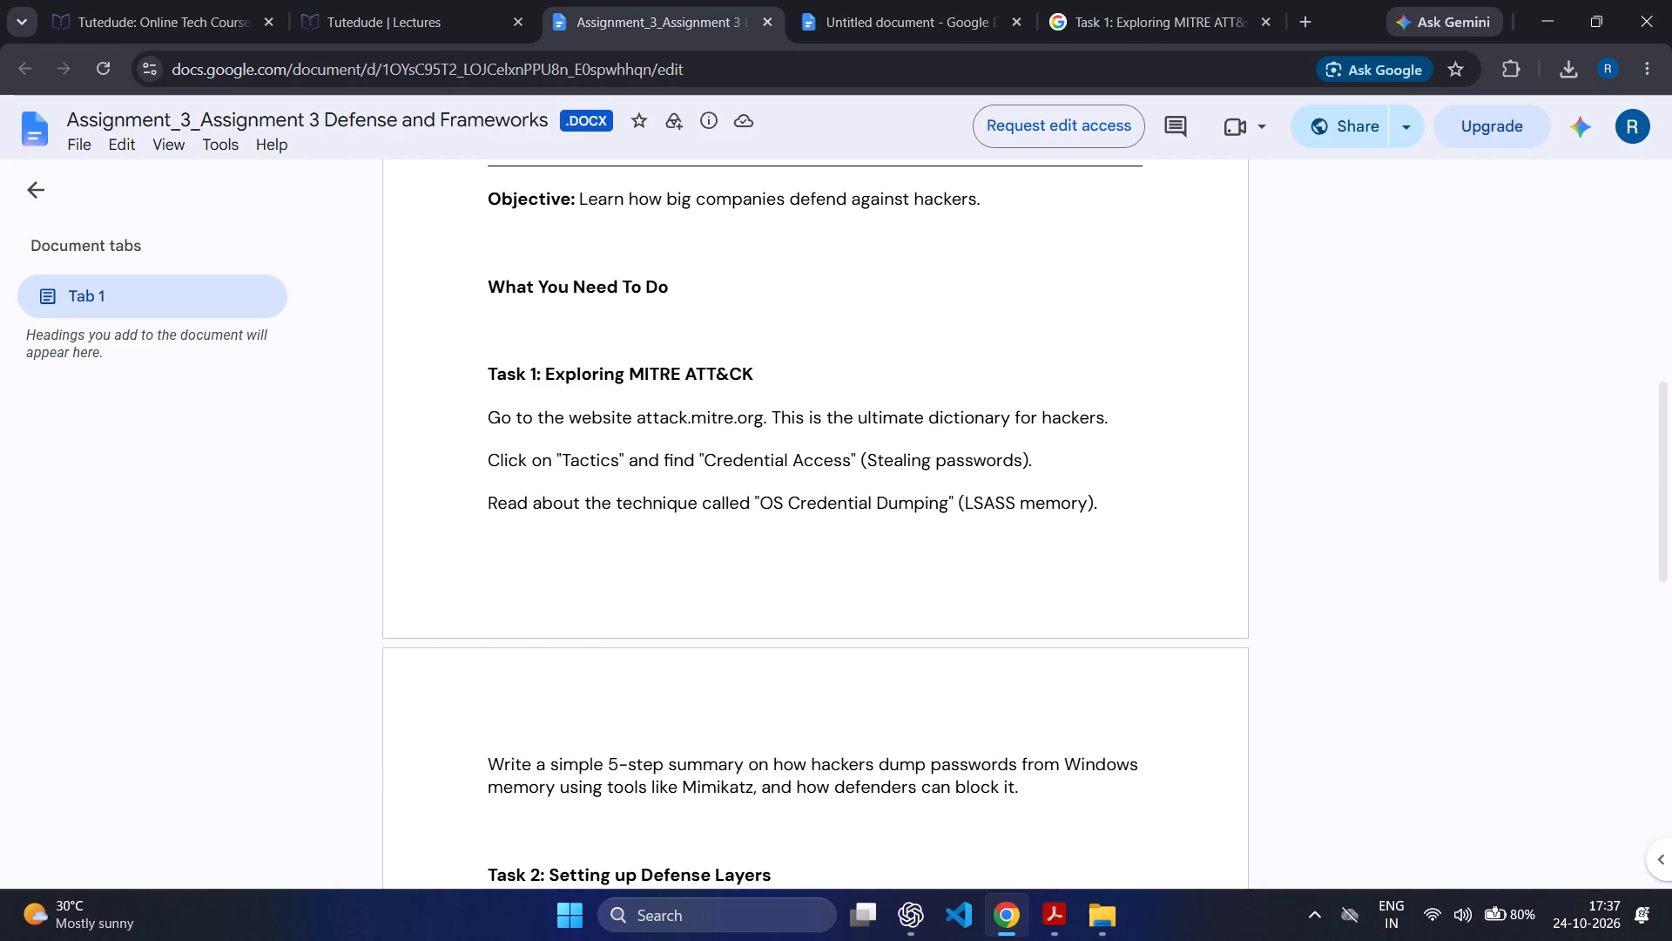
drag(632, 420, 765, 418)
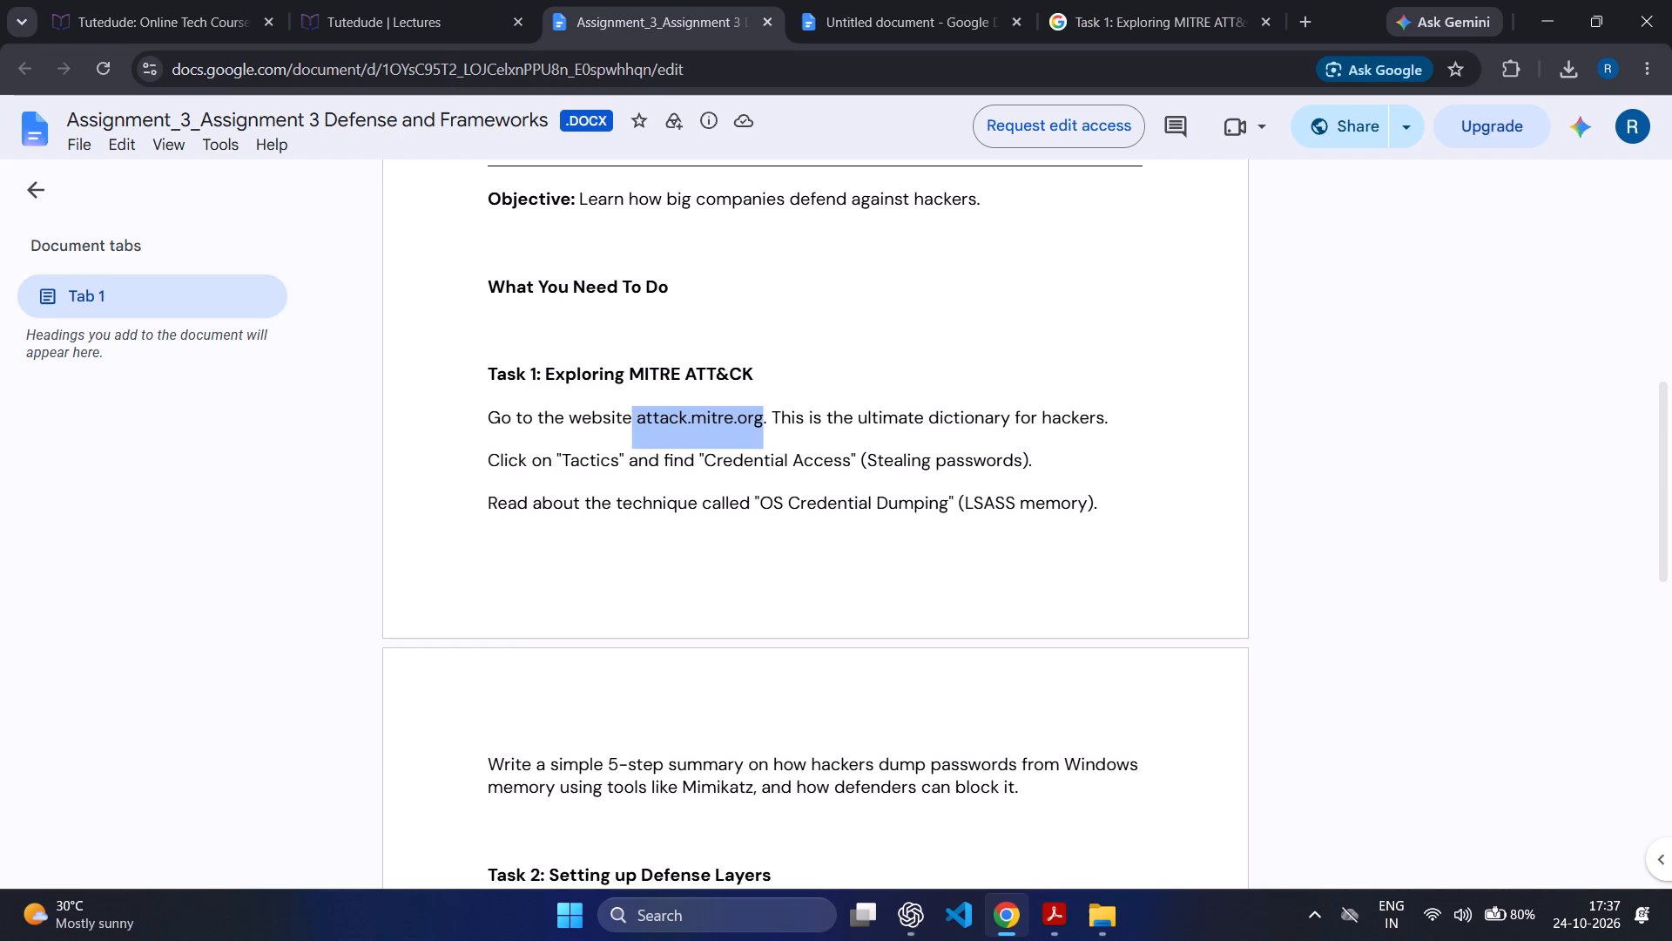
key(ctrl+c)
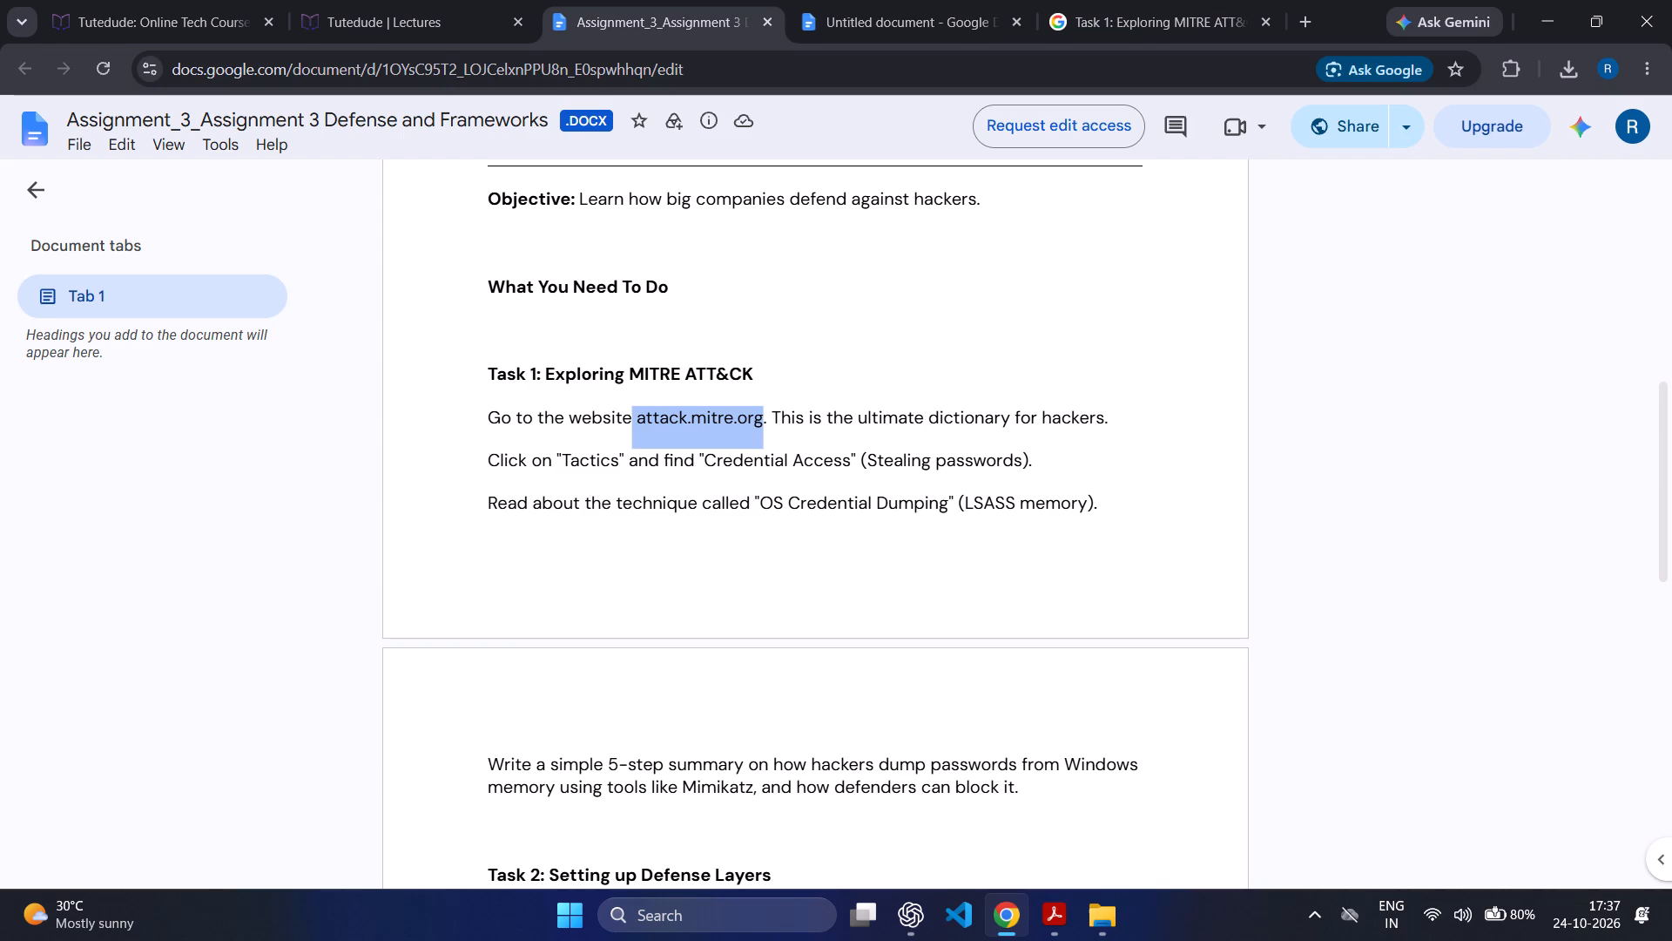
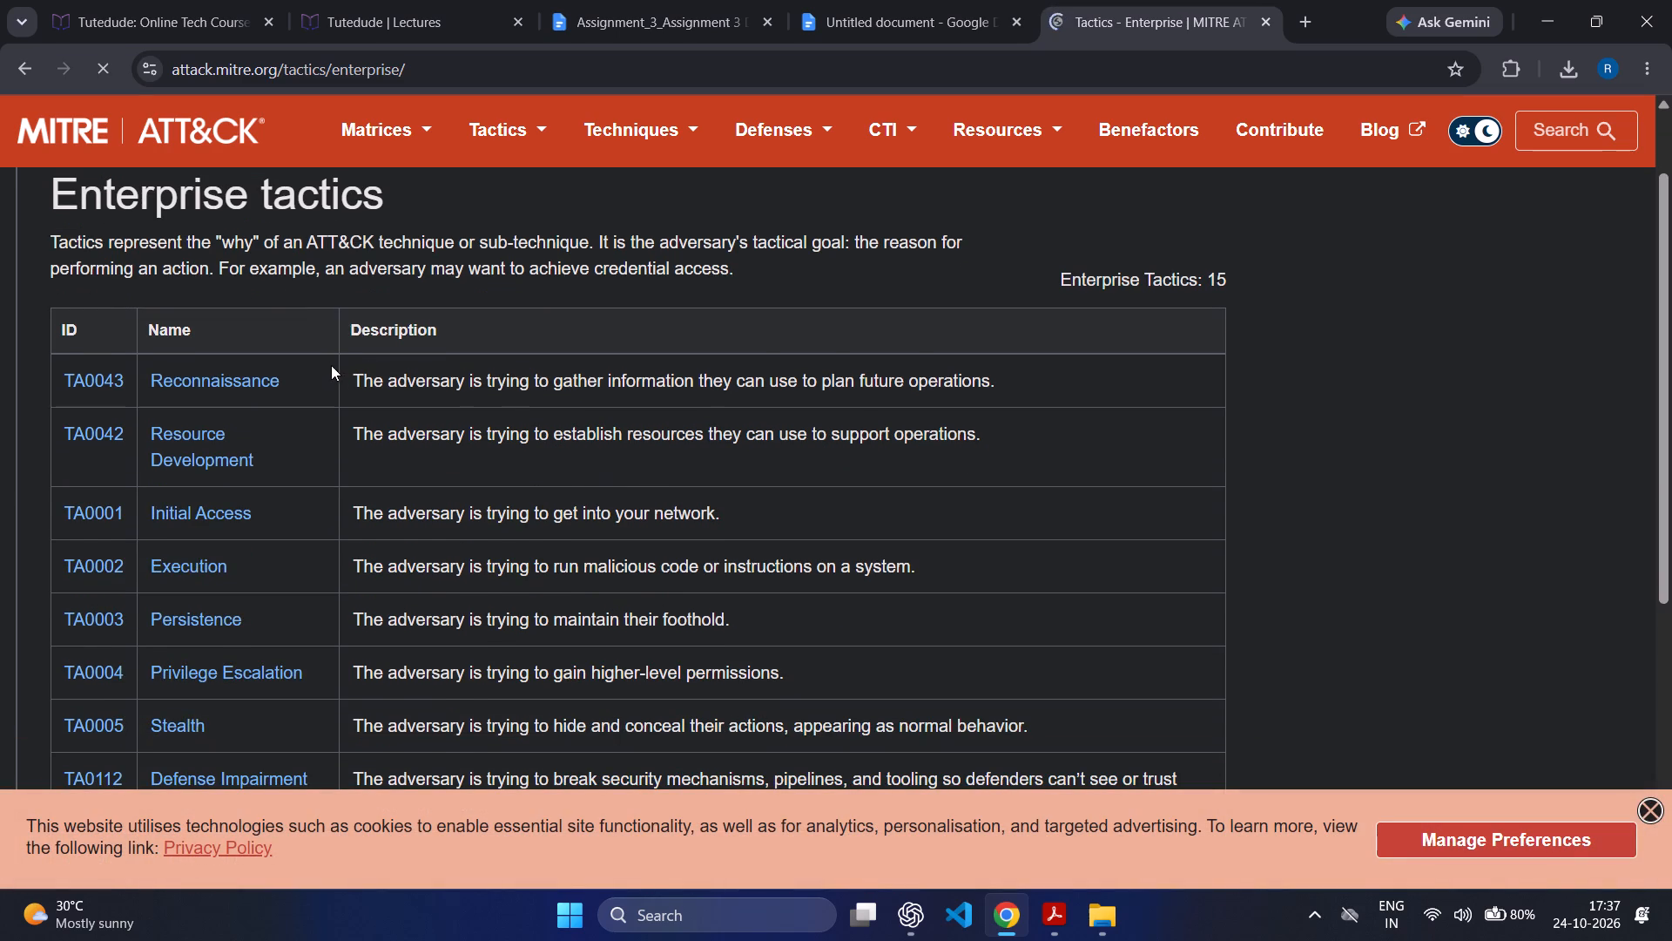
Review the Task 1 instructions in the Assignment 3 brief for the tactic and technique to find on MITRE ATT&CK.
scroll(327, 366, up, 3)
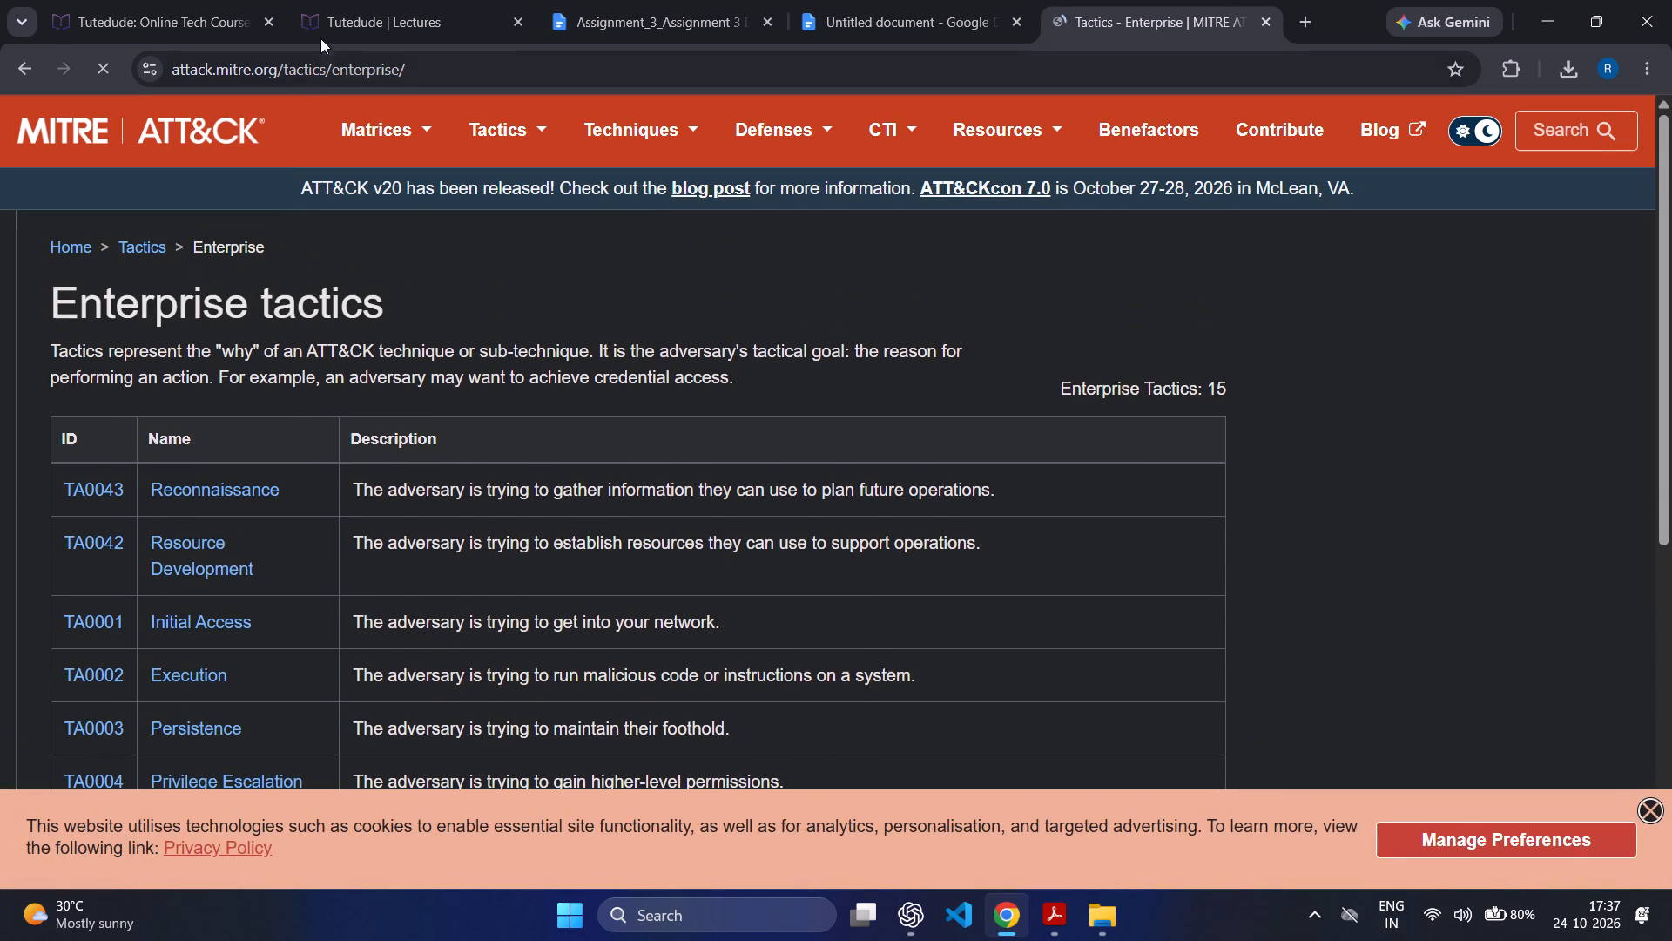
click(614, 21)
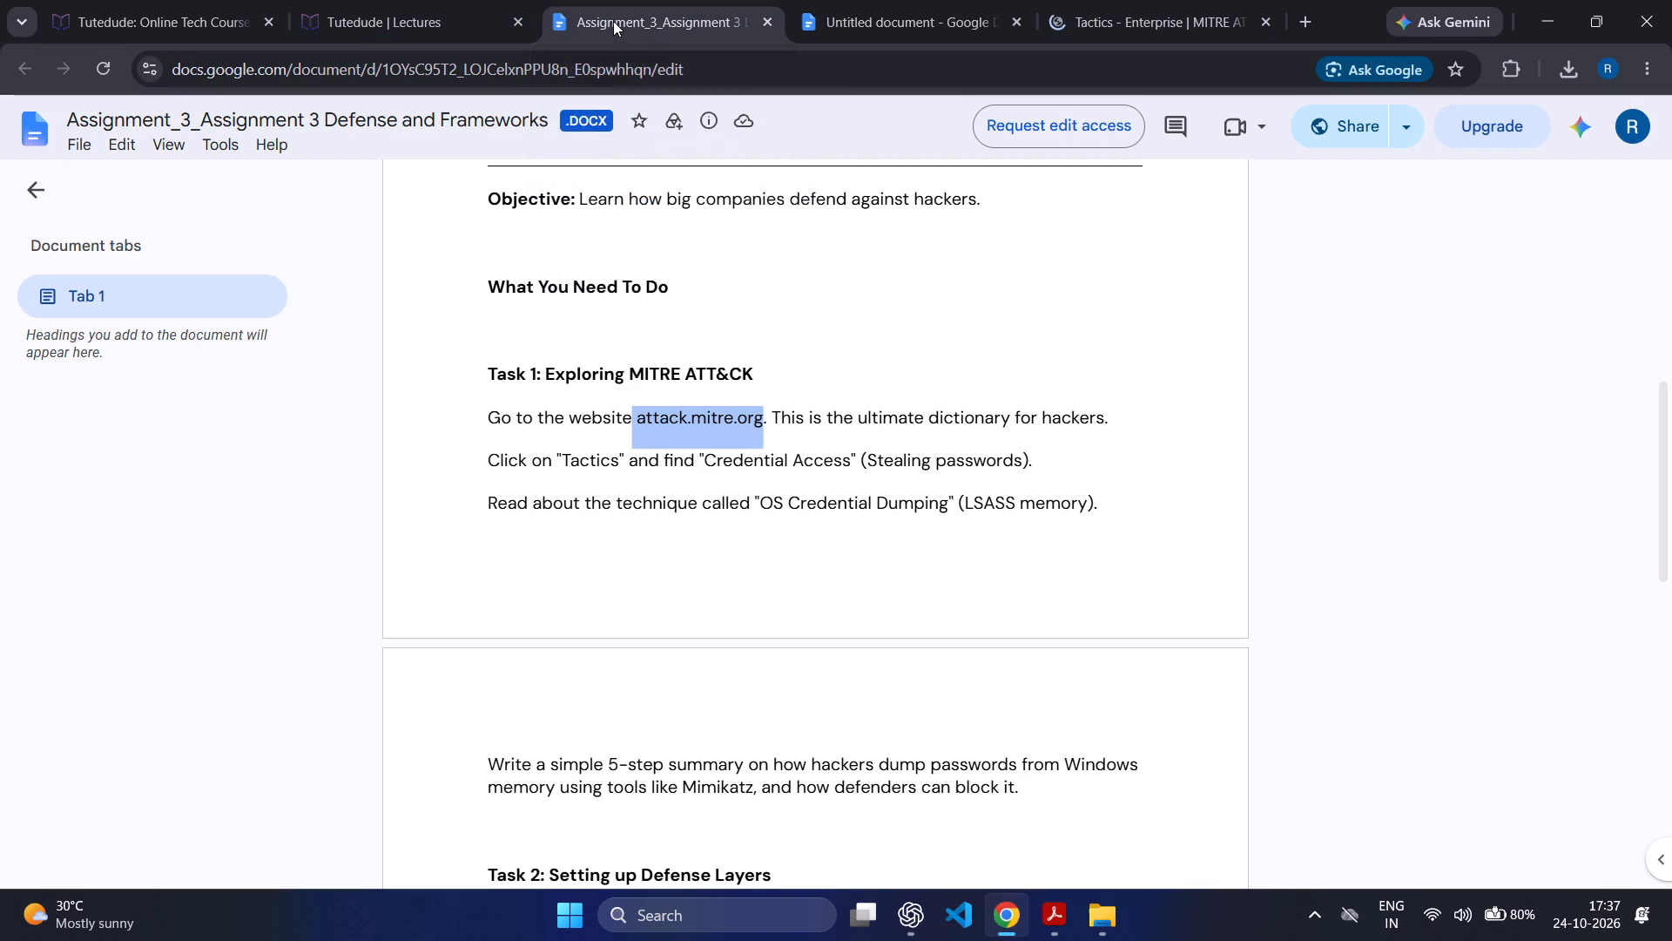
click(808, 328)
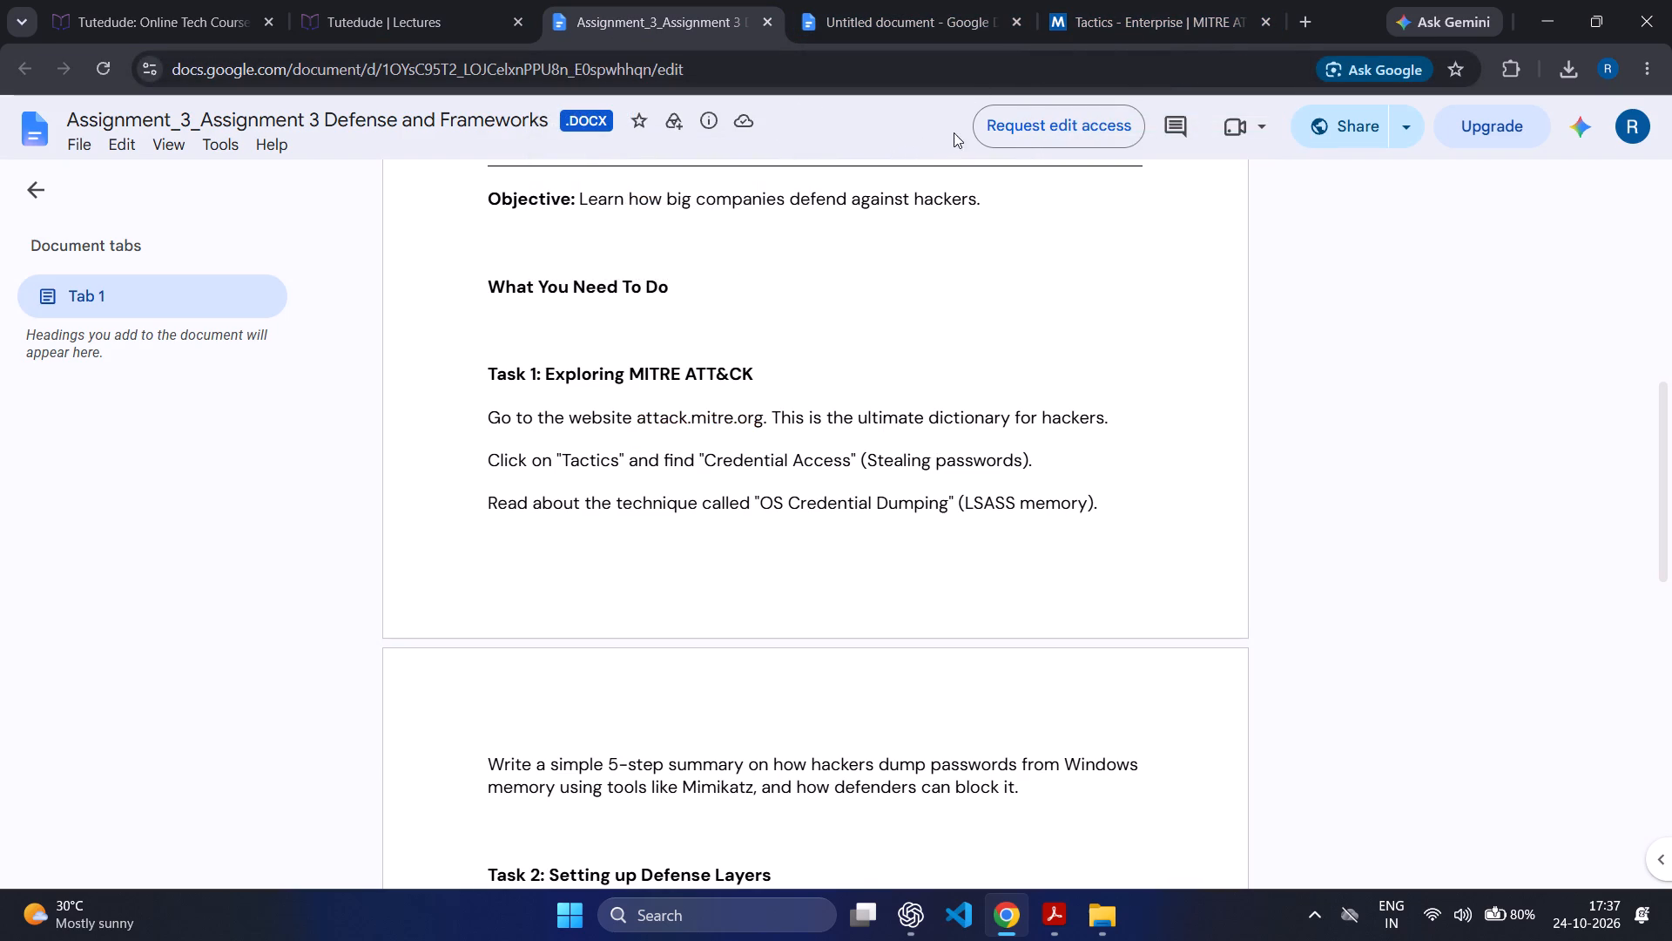
Look through MITRE ATT&CK's Credential Access techniques for OS Credential Dumping and its LSASS Memory sub-technique, rechecking the Assignment 3 brief.
click(1104, 26)
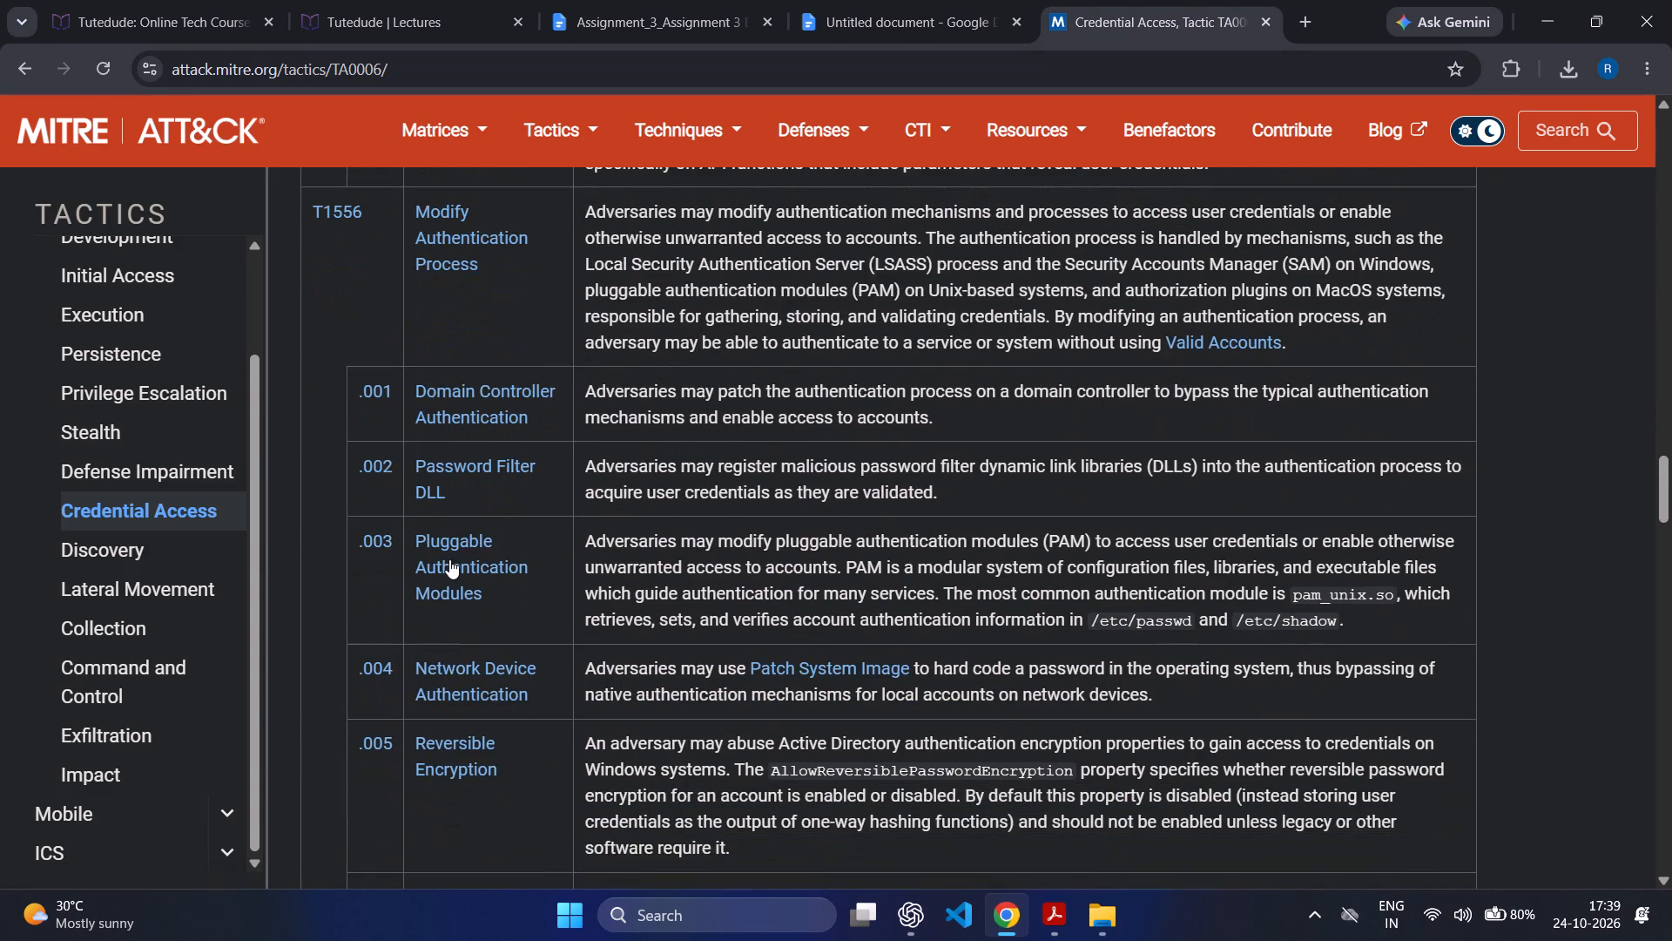
scroll(448, 559, down, 3)
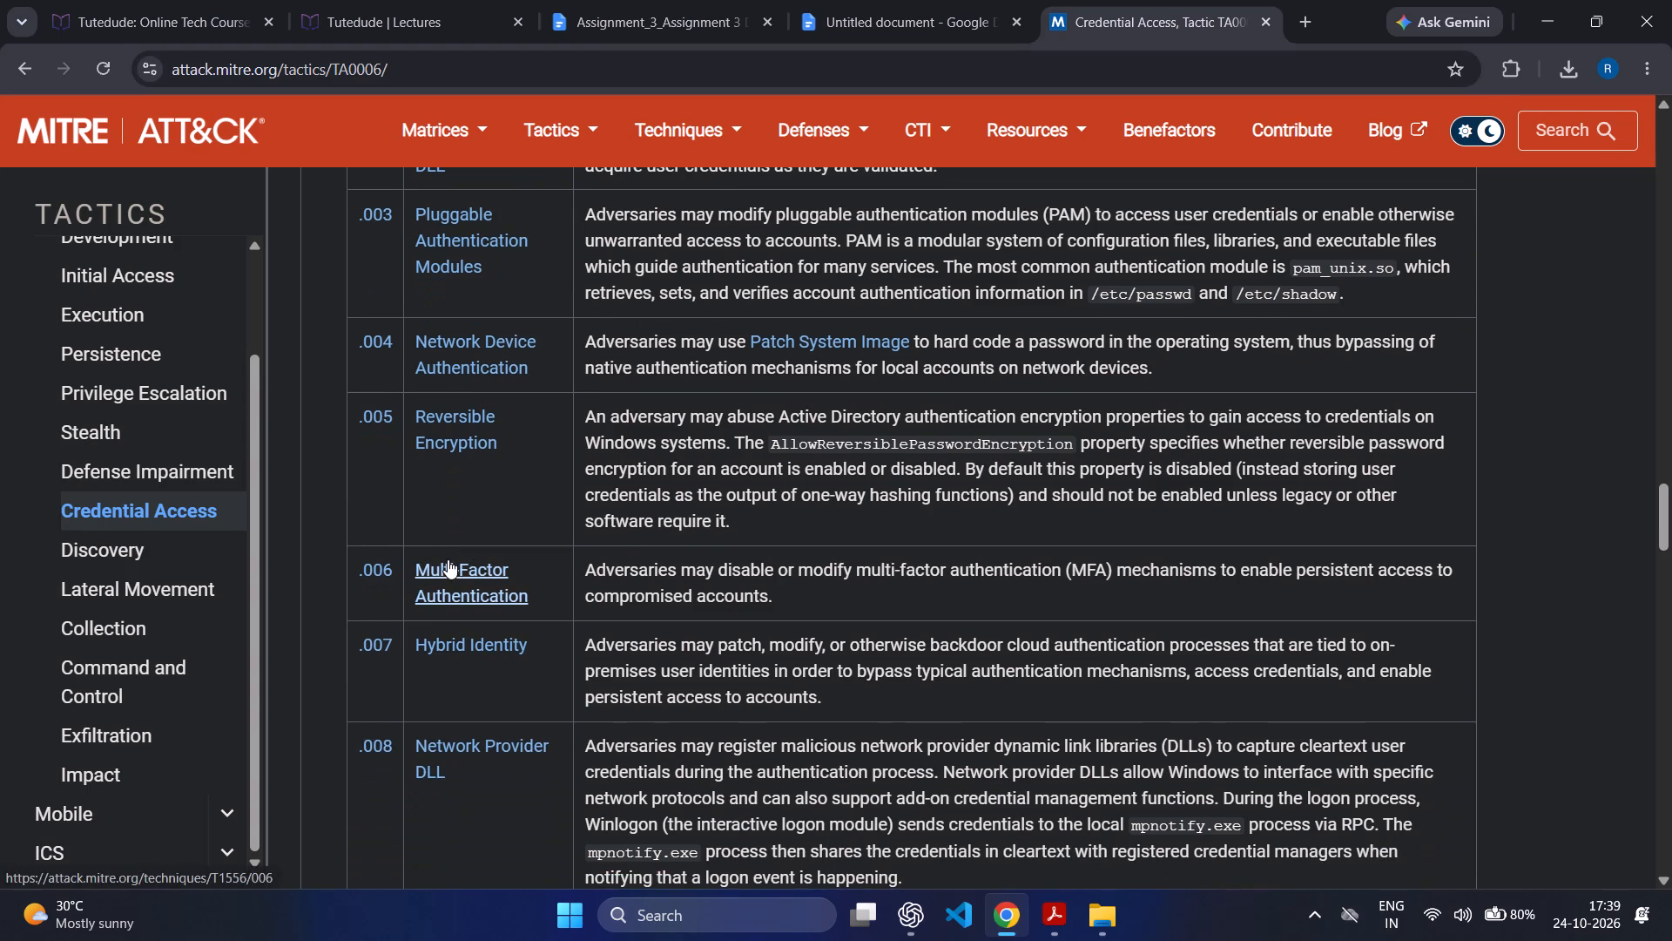
scroll(444, 559, down, 4)
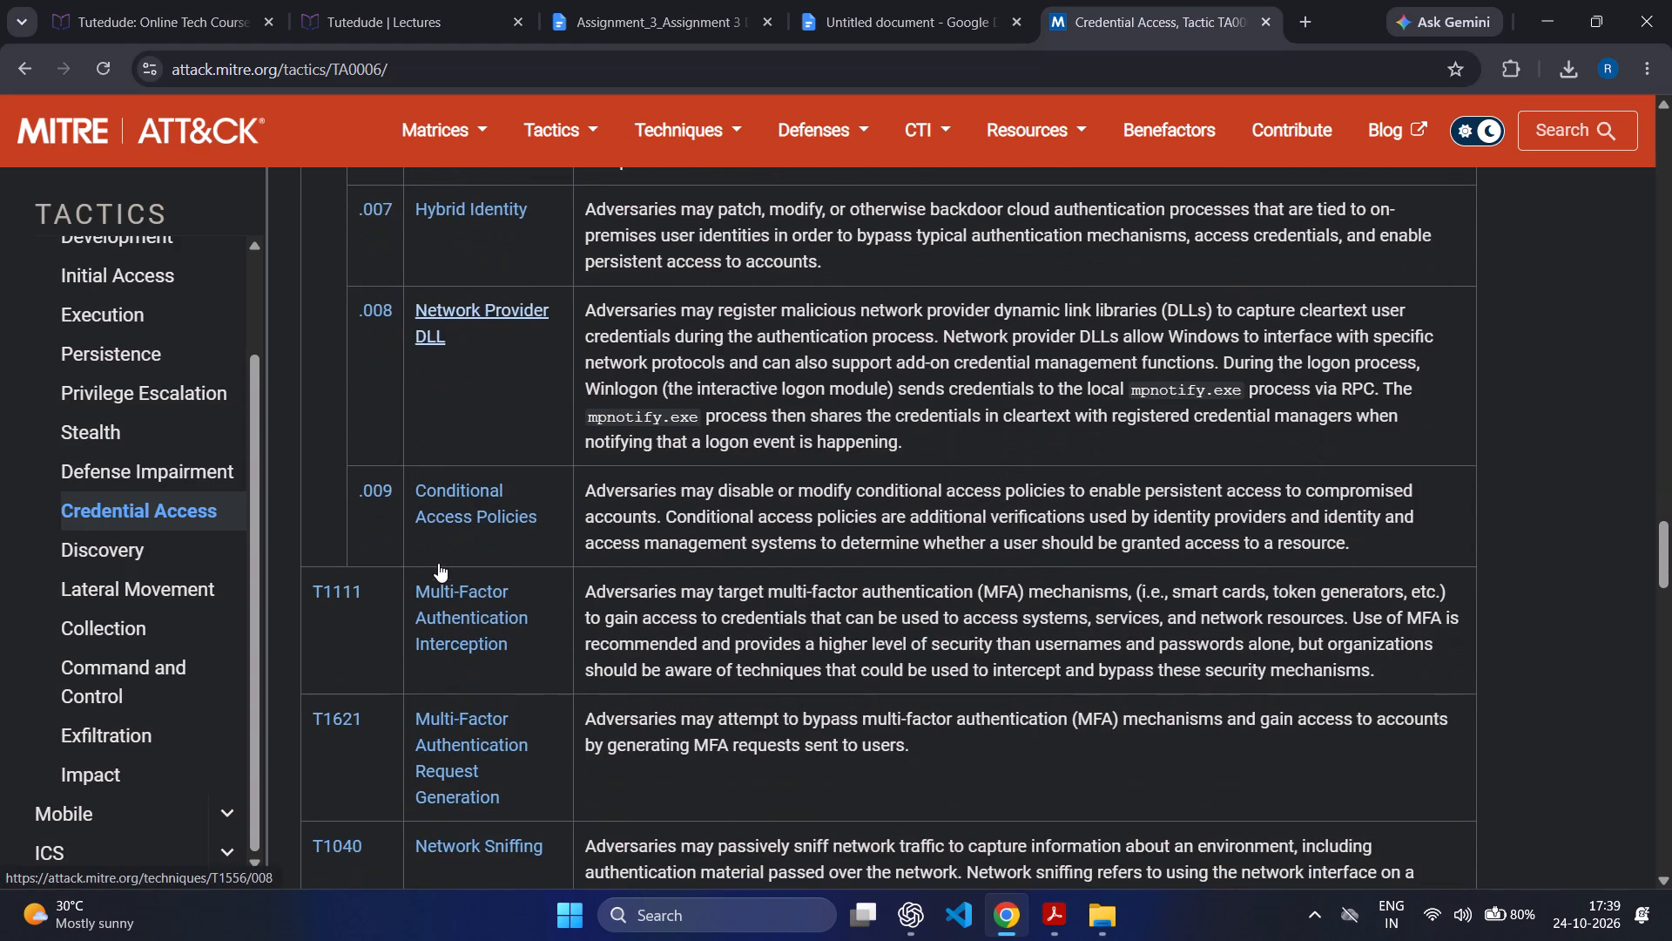
scroll(475, 645, down, 2)
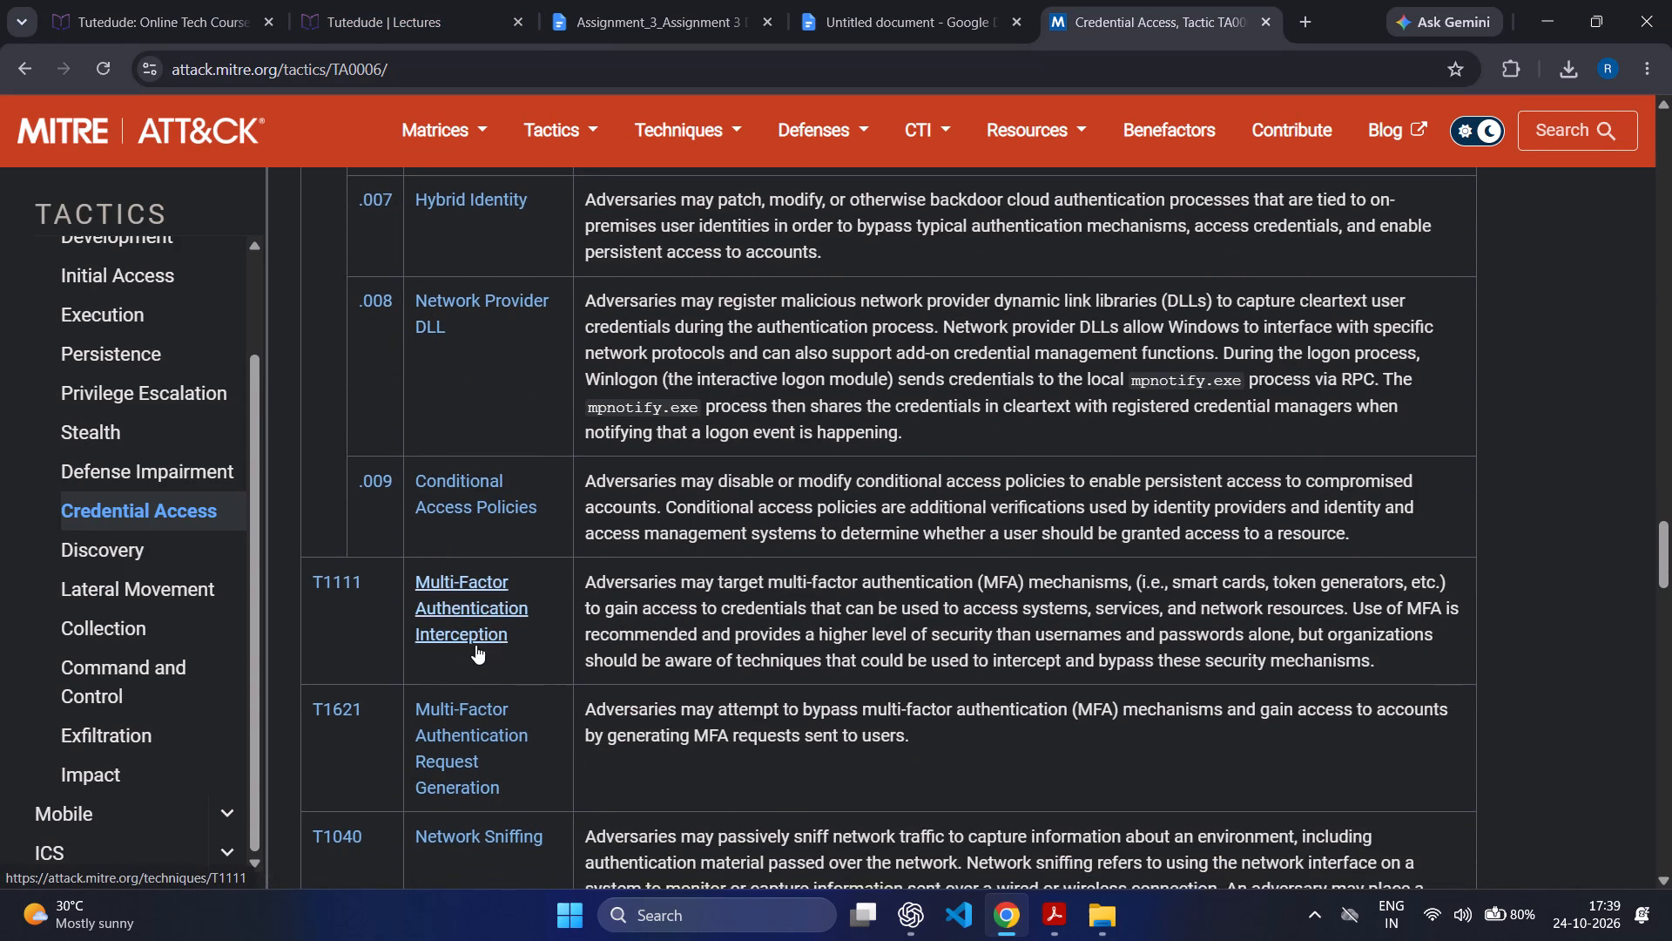
scroll(475, 645, down, 1)
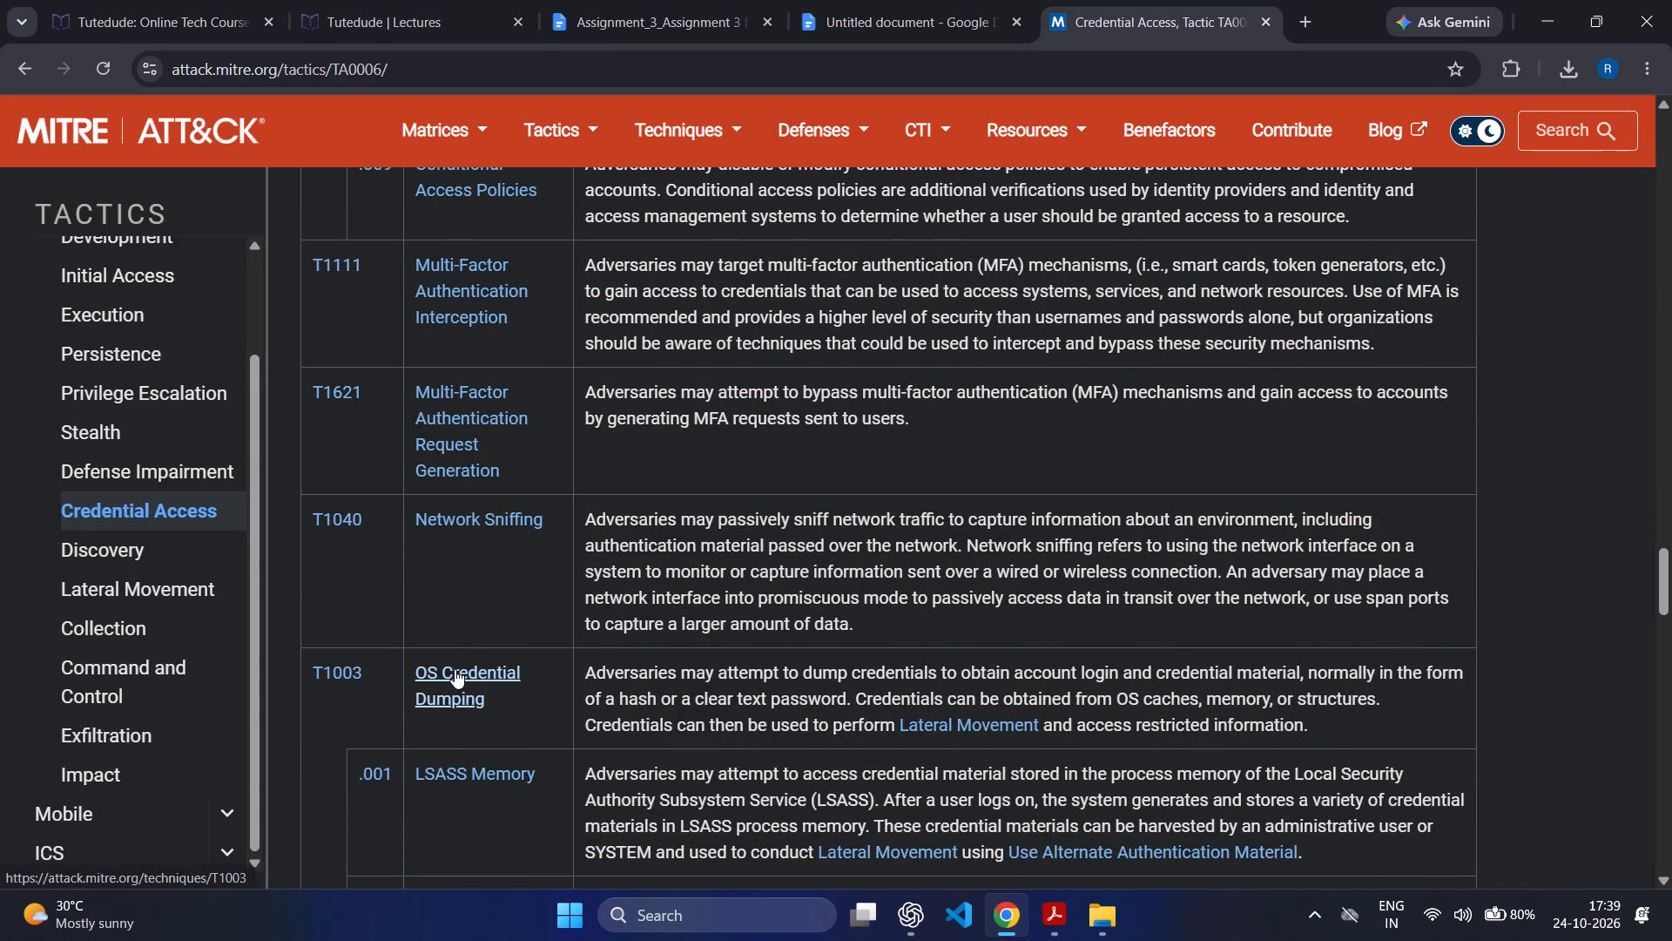
click(607, 21)
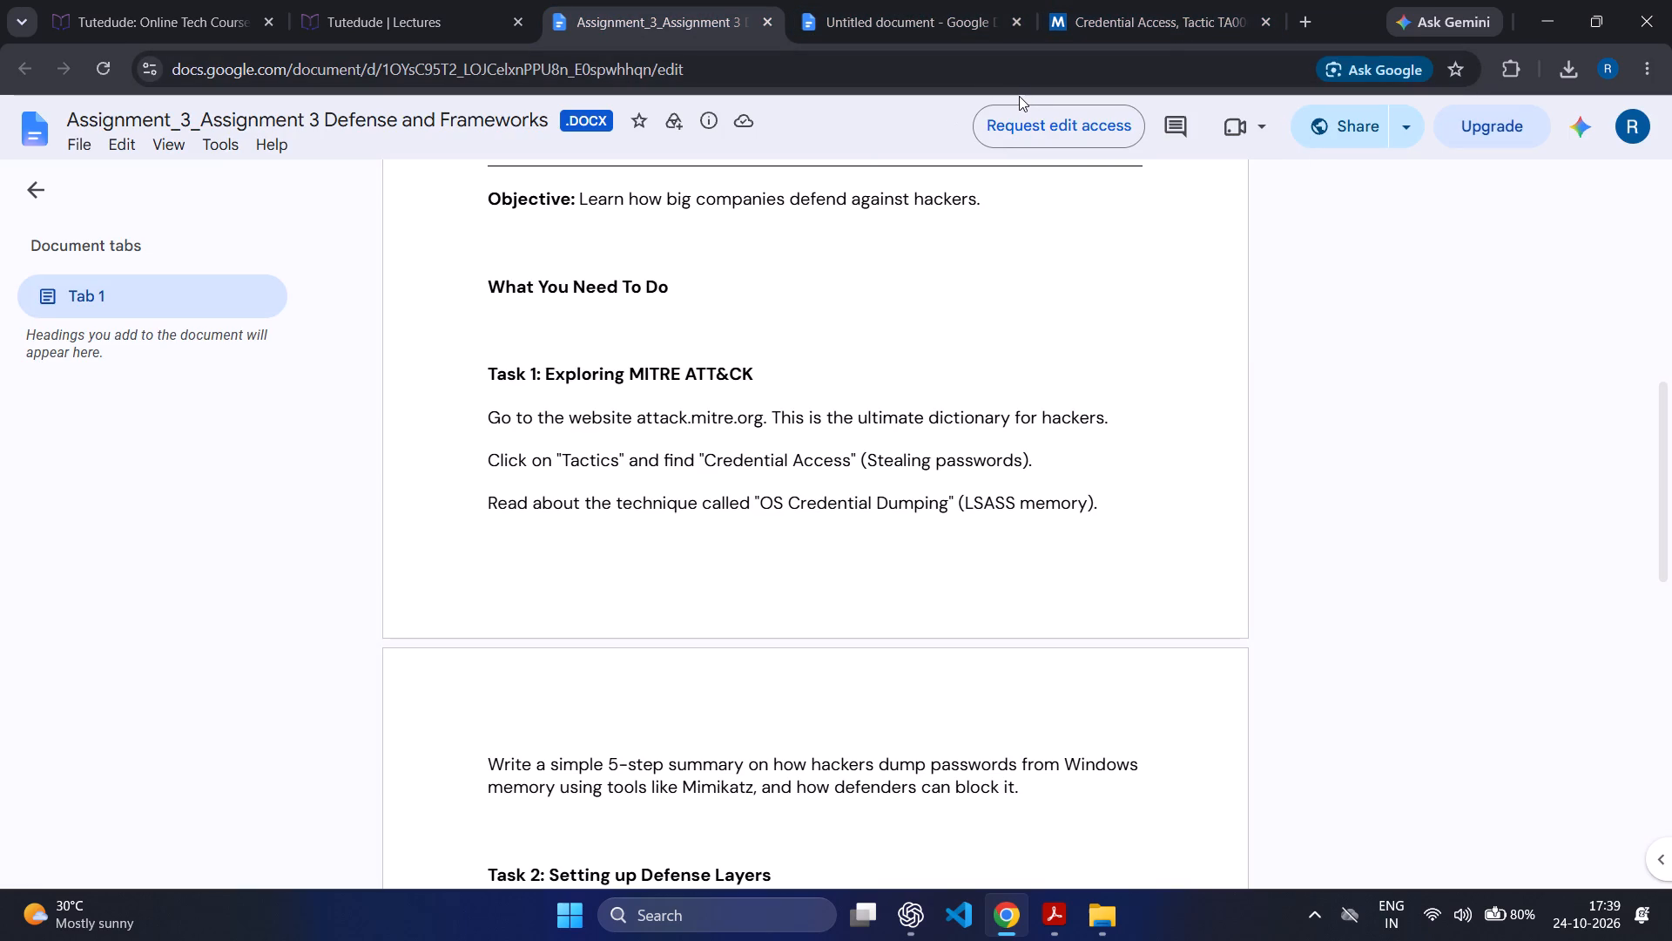
click(1128, 24)
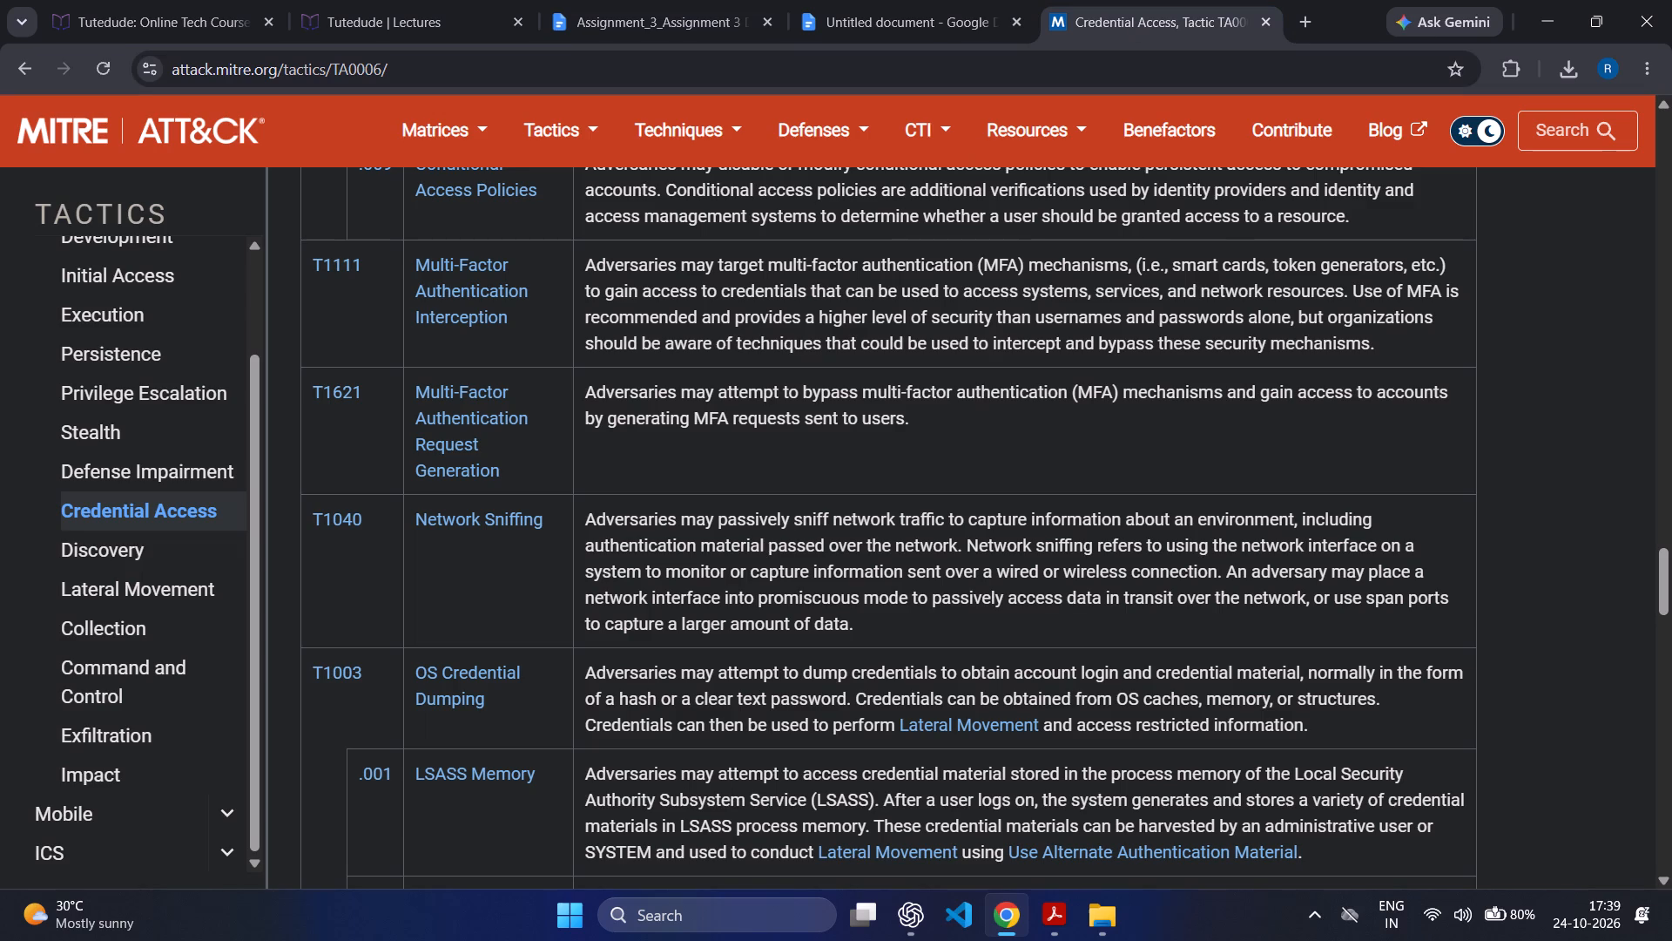
scroll(546, 460, down, 3)
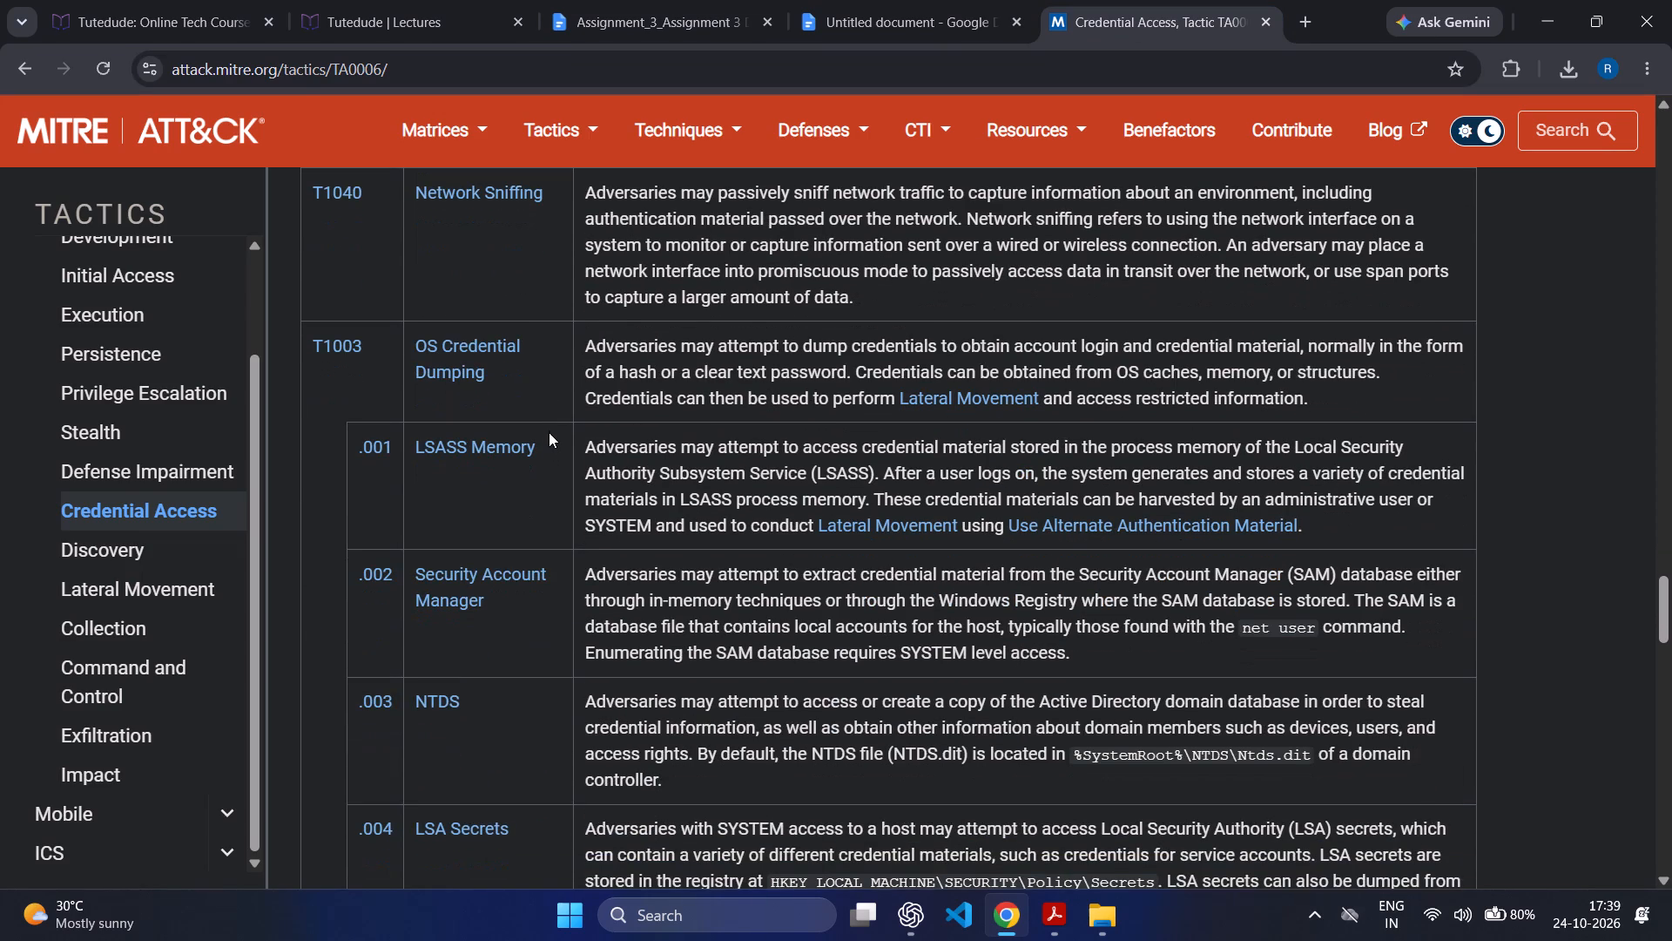
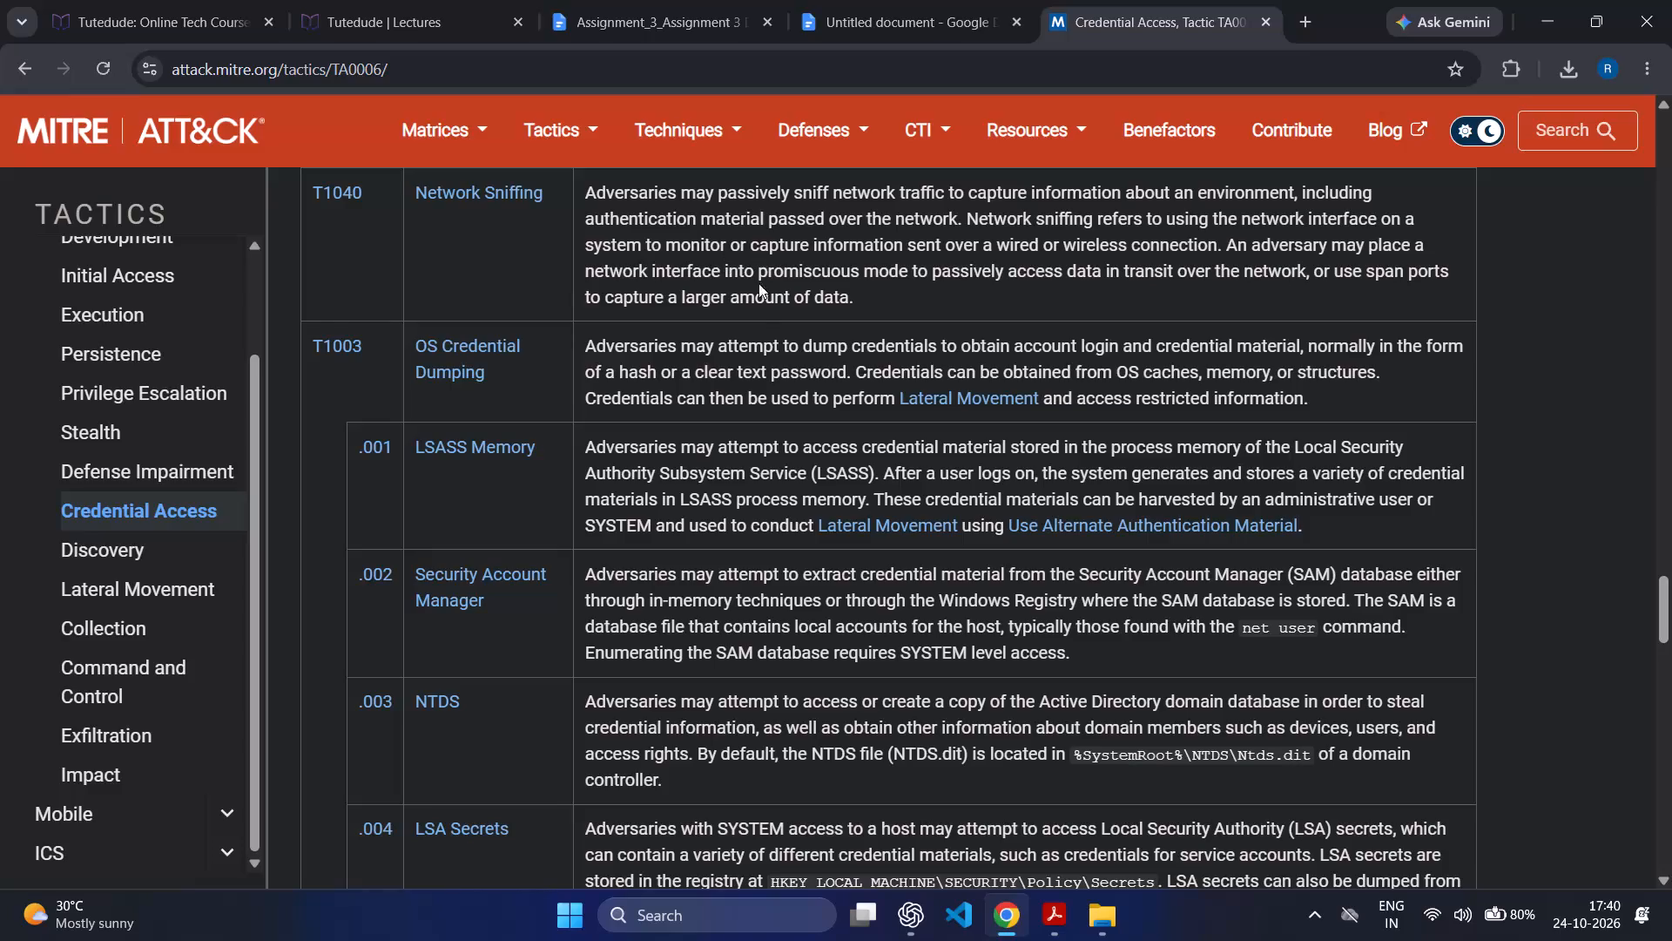
Examine MITRE ATT&CK's OS Credential Dumping entry and its sub-techniques, rechecking the Task 1 instructions in the Assignment 3 brief.
scroll(778, 365, down, 4)
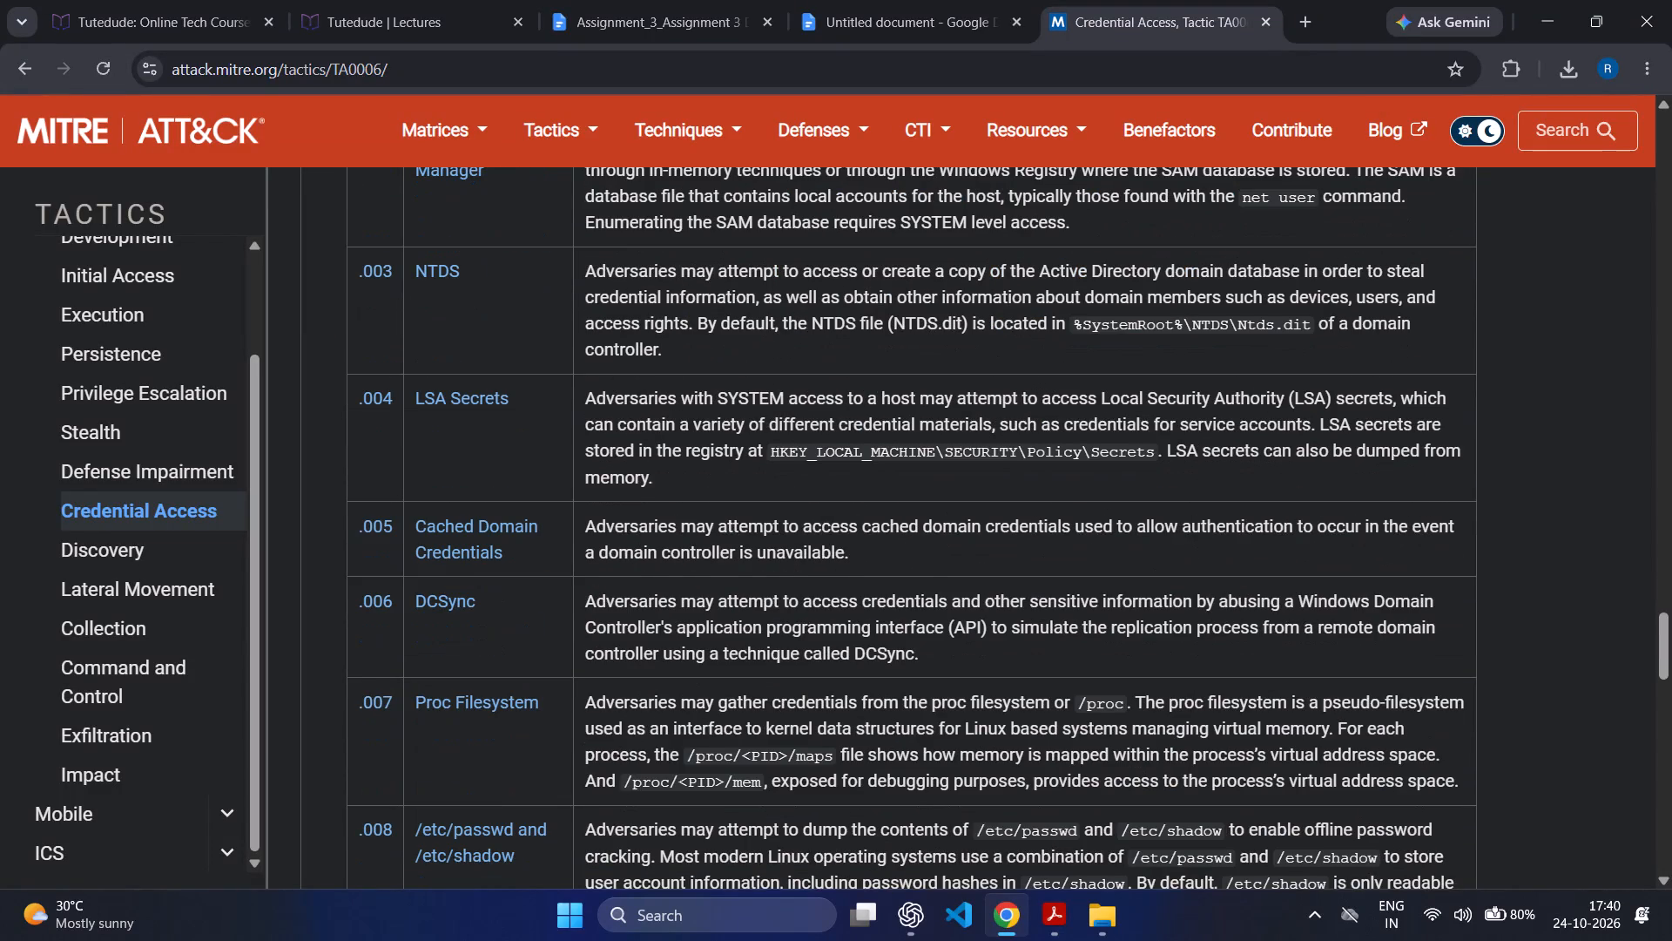
scroll(765, 389, down, 1)
scroll(765, 389, up, 5)
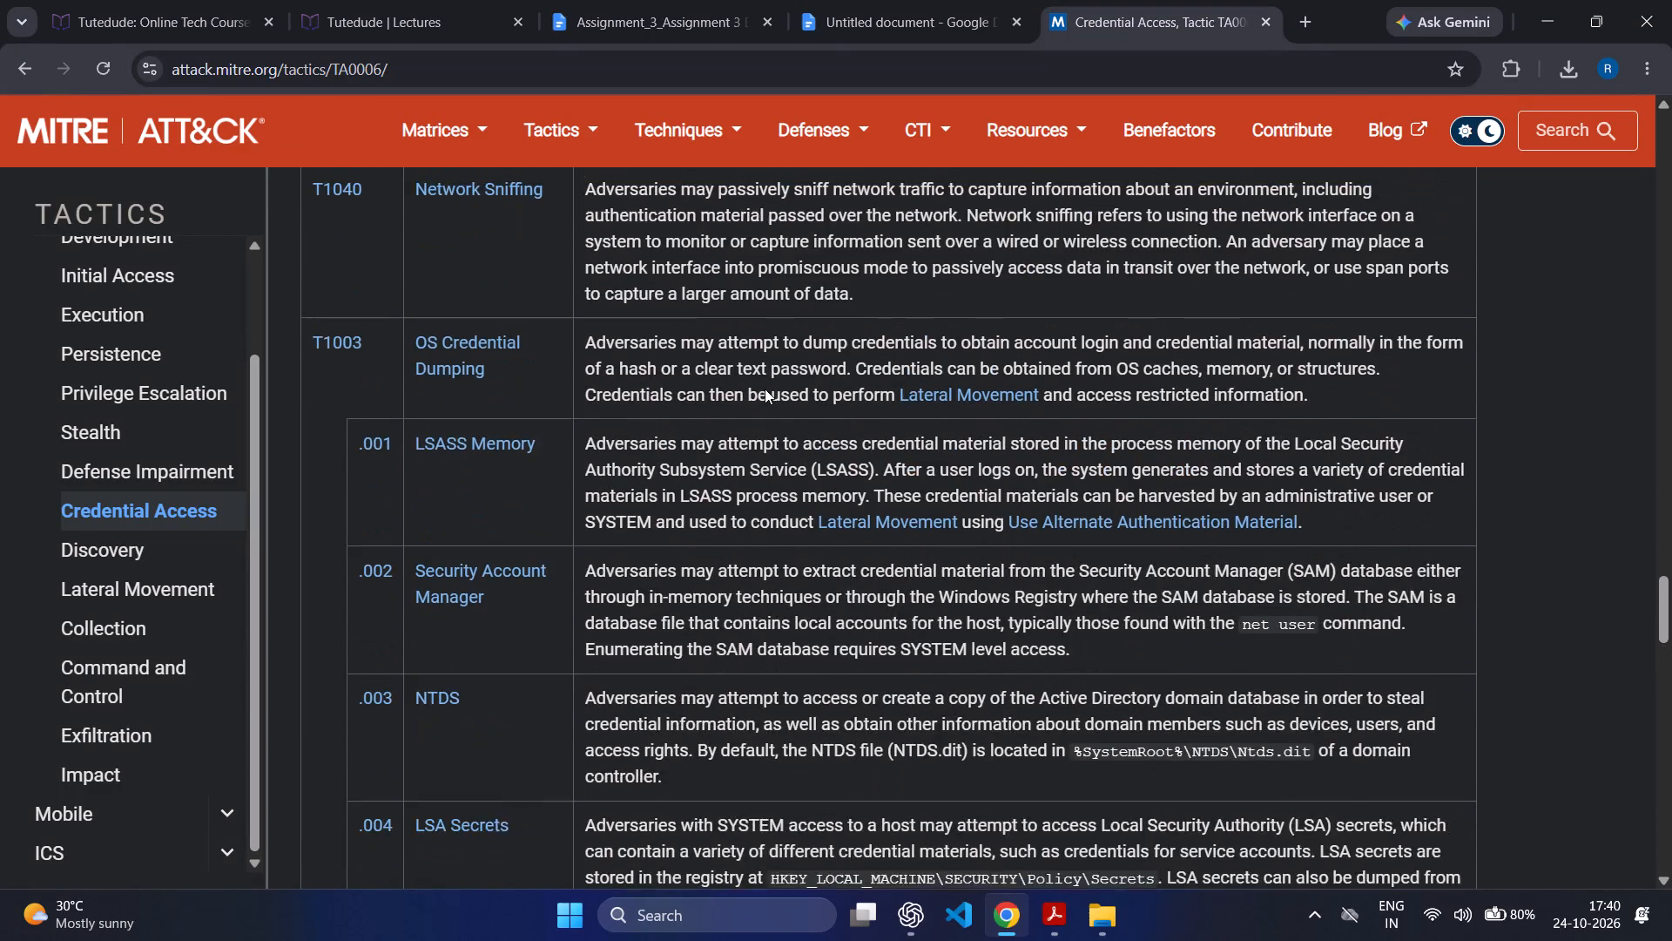
scroll(765, 389, up, 2)
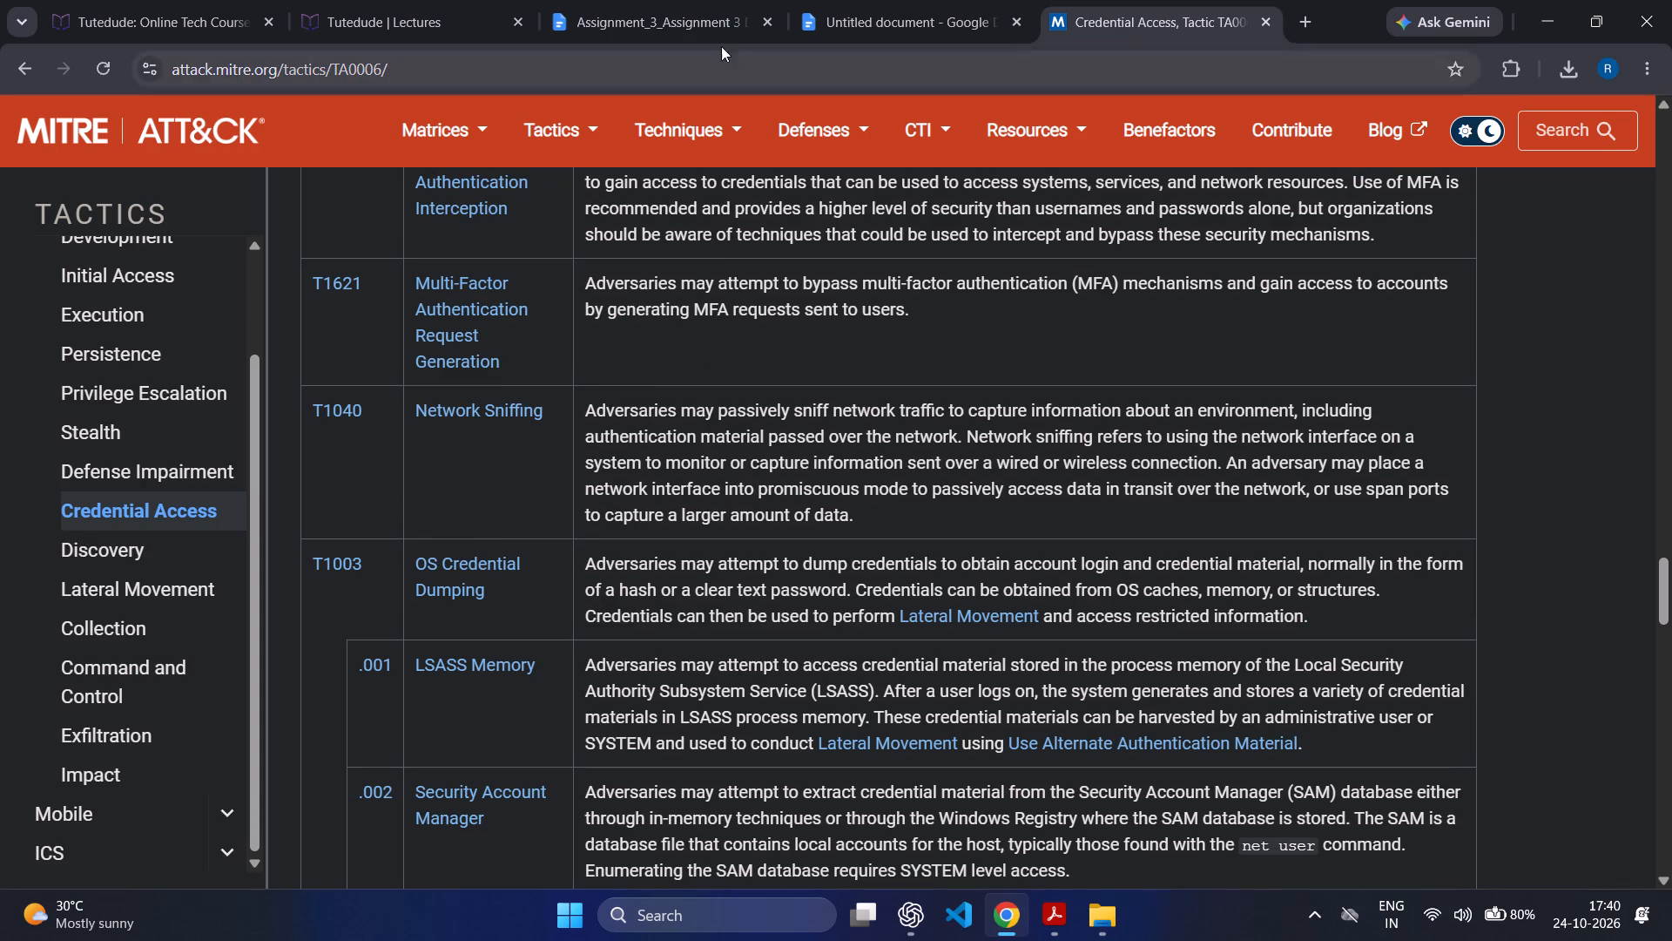
click(642, 8)
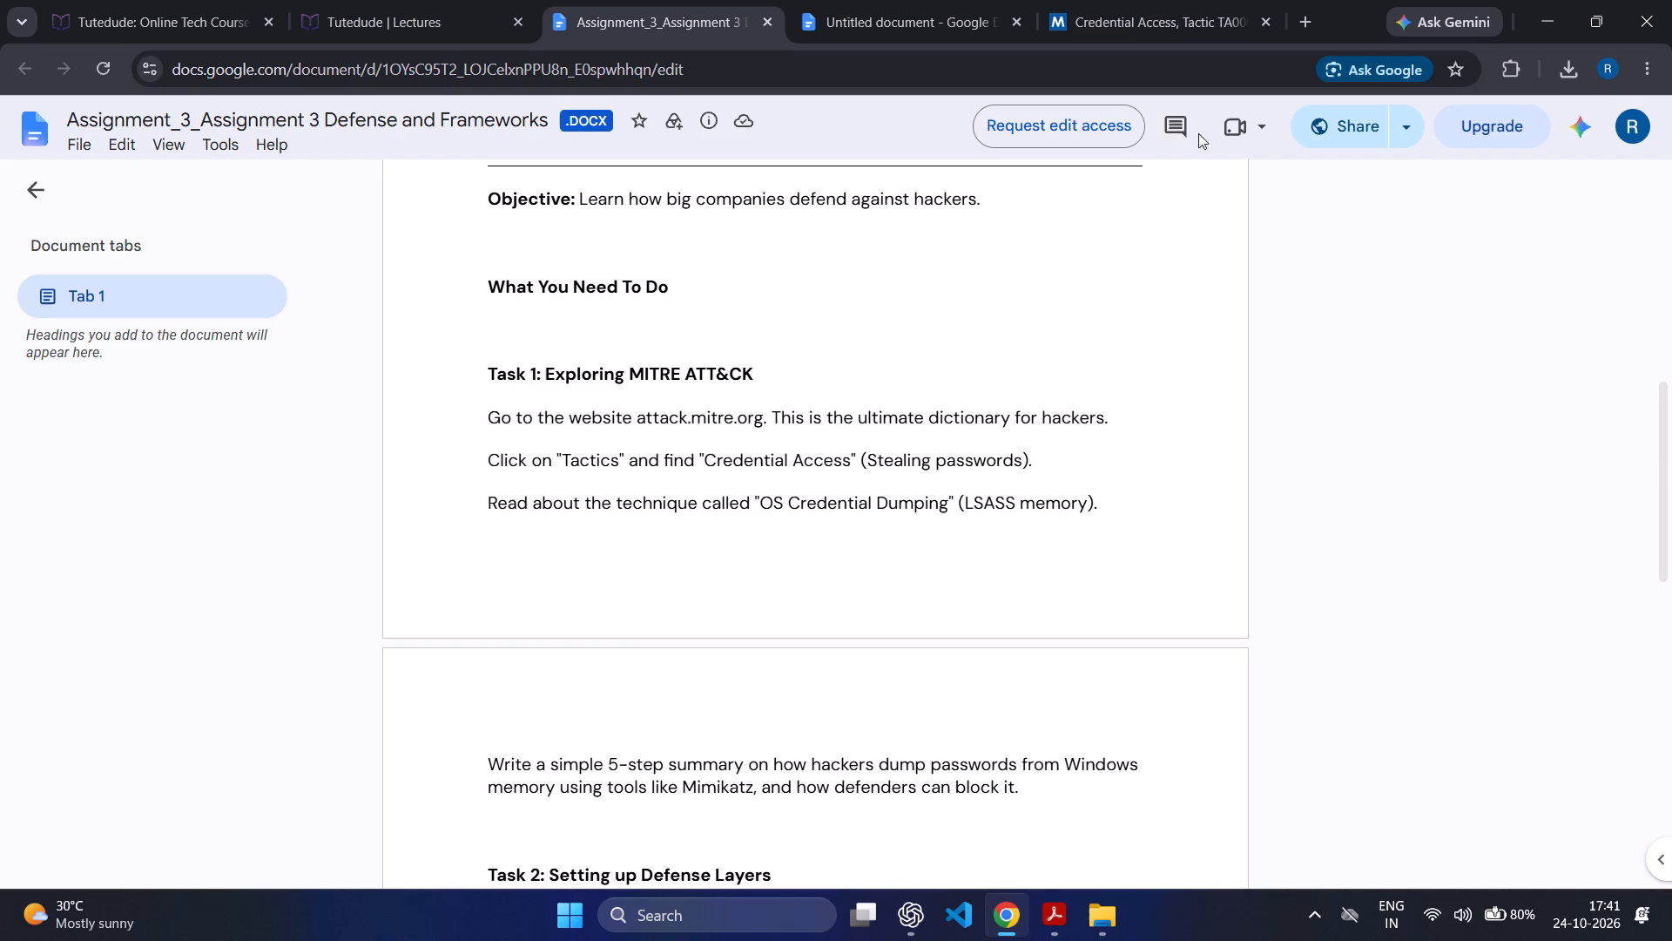
click(1156, 13)
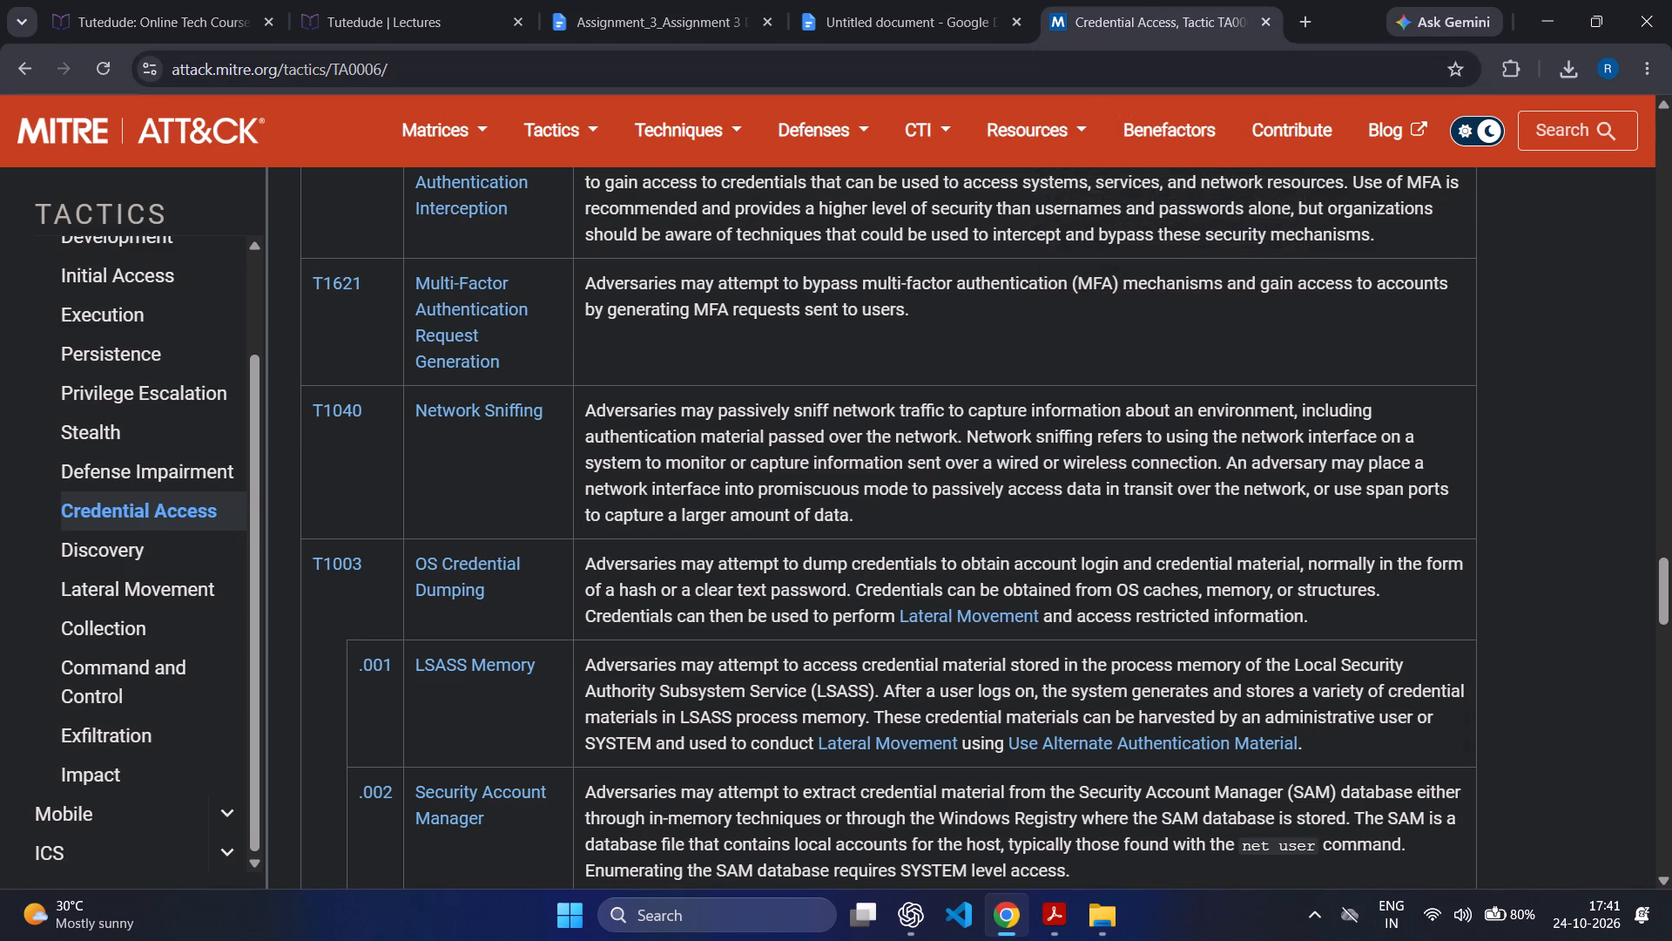
Copy the Task 1 instructions on OS Credential Dumping and the 5-step Mimikatz summary from the Assignment 3 brief into a new Google search.
click(1304, 19)
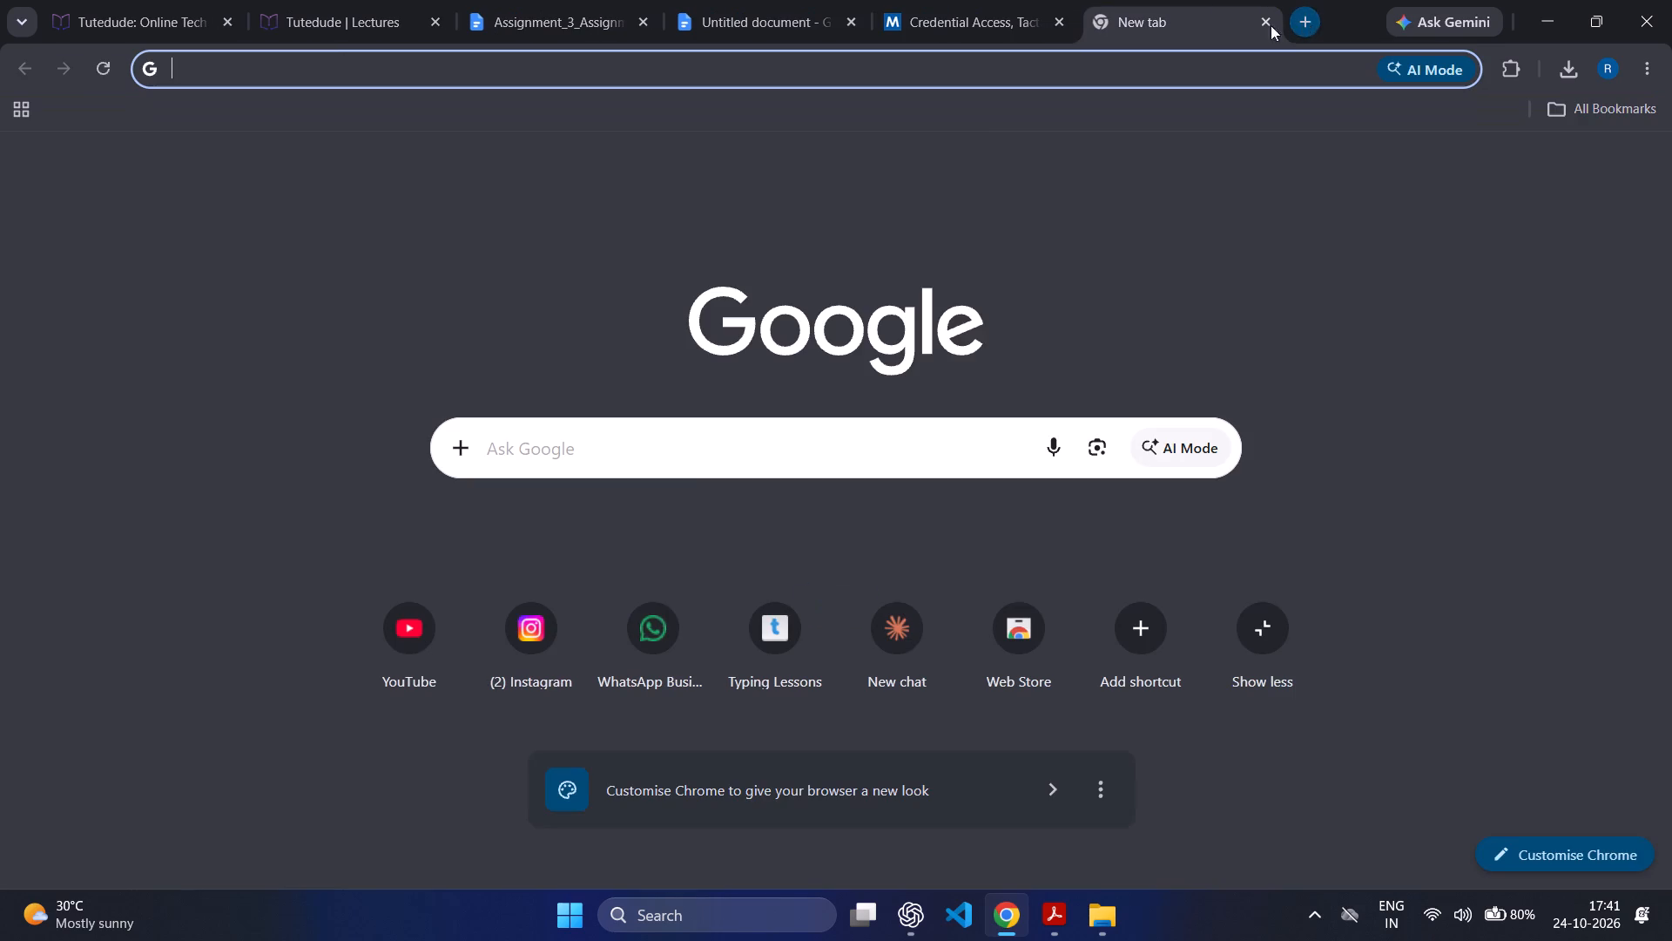
click(592, 18)
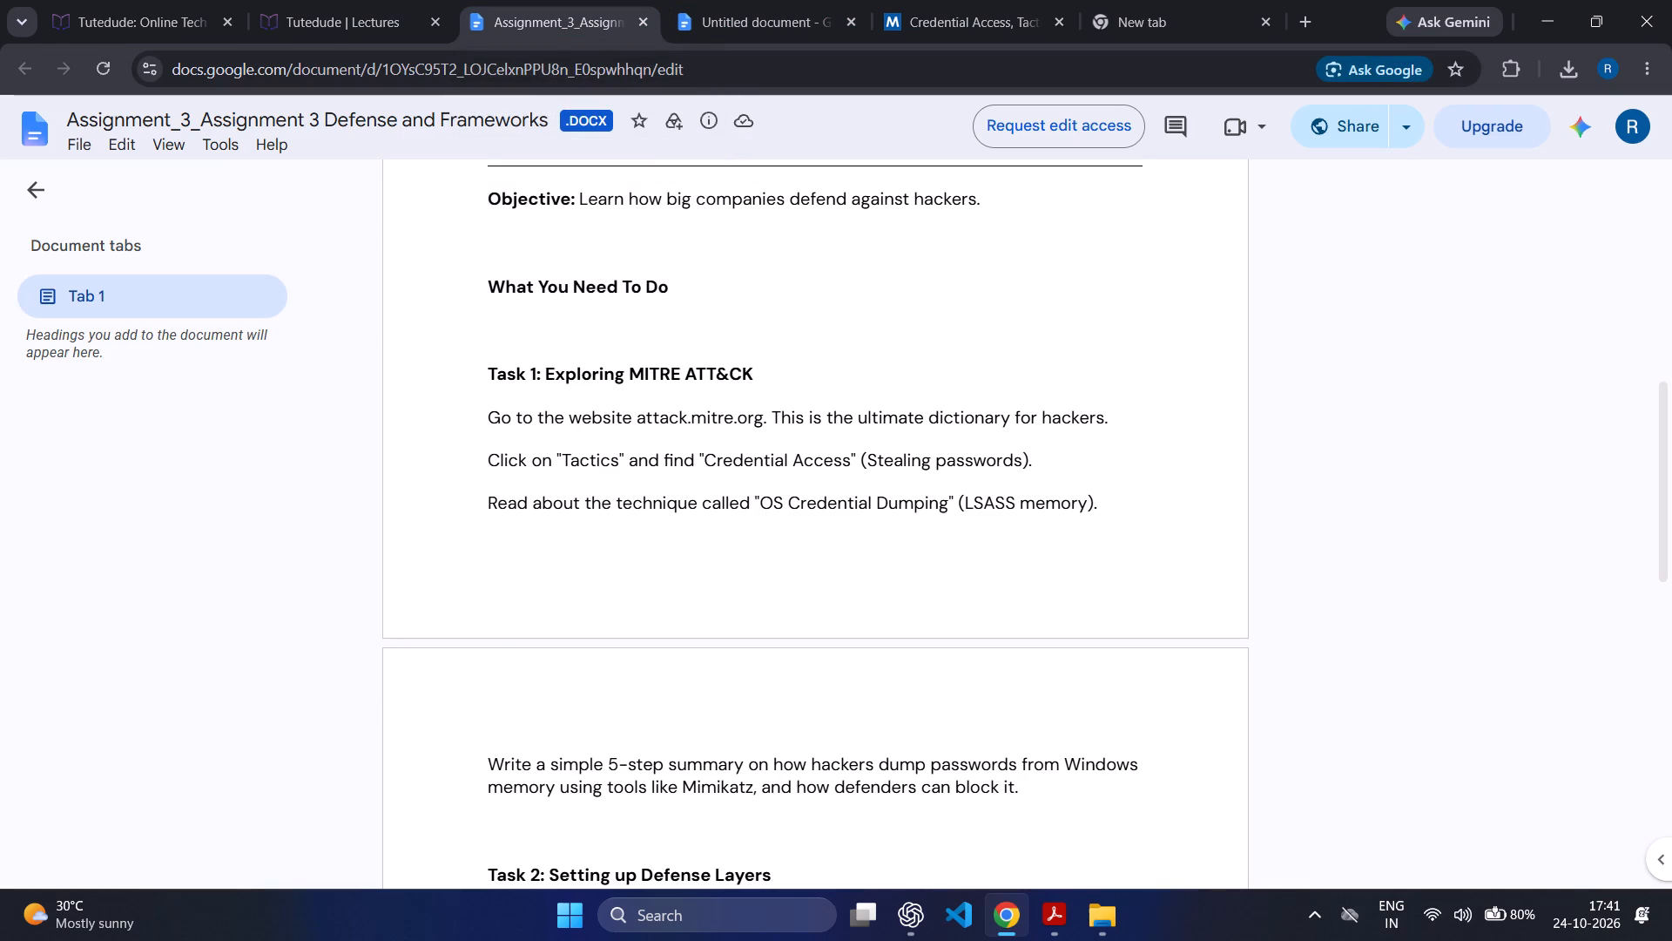
drag(486, 498, 1164, 825)
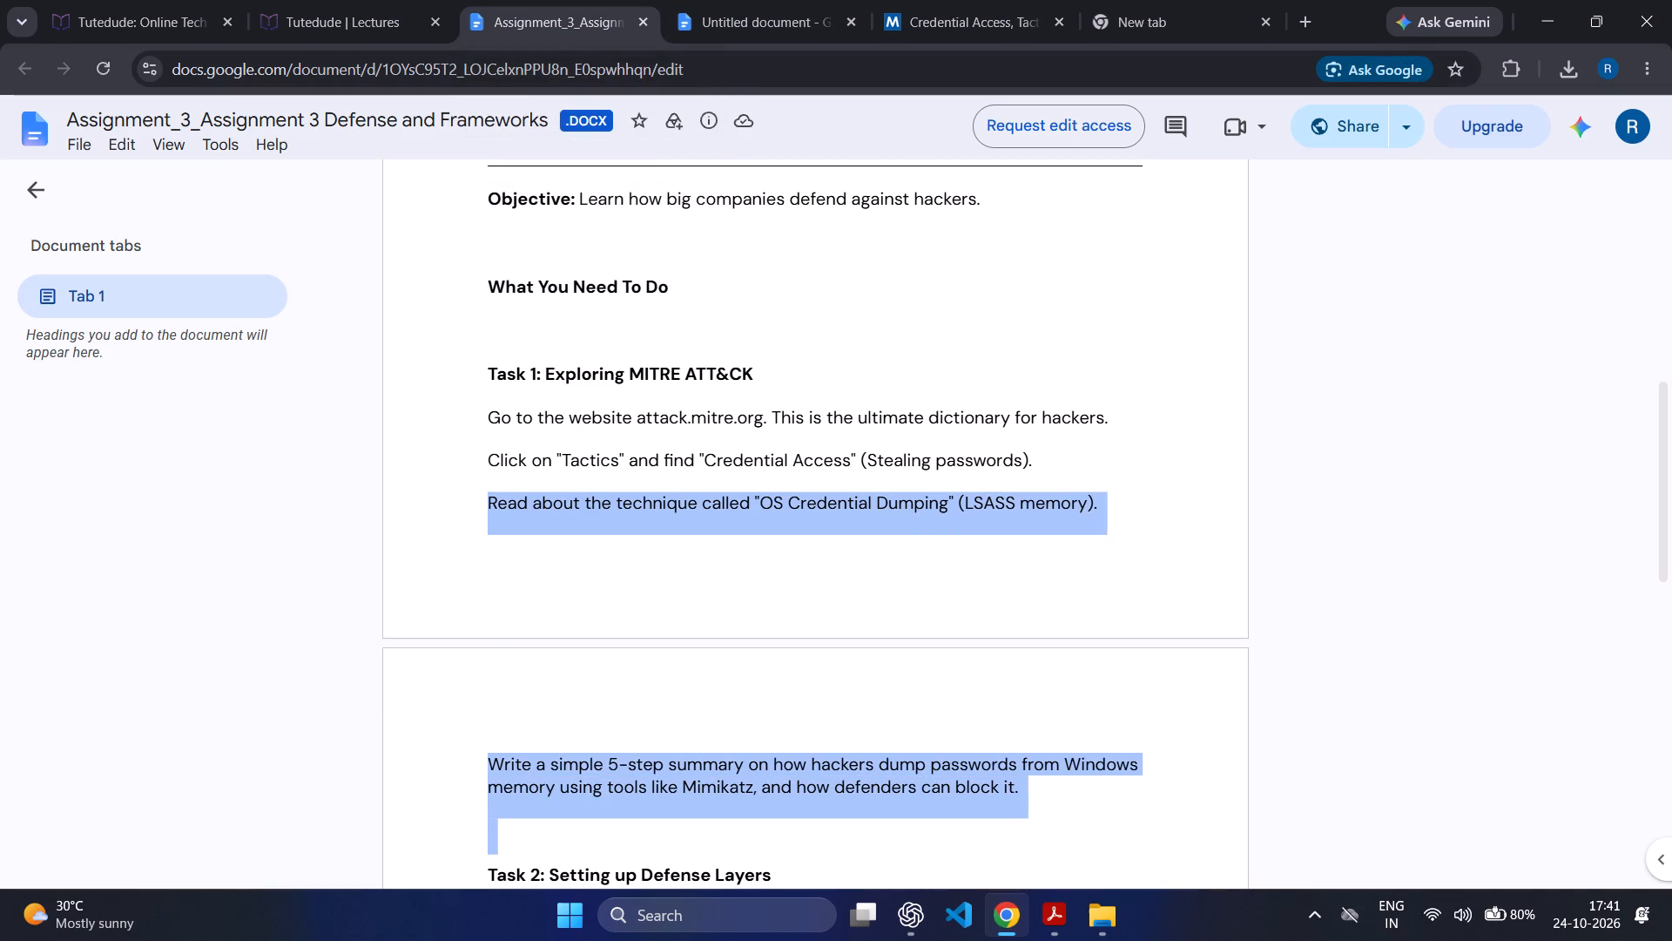
drag(1164, 825, 1164, 828)
right_click(1164, 828)
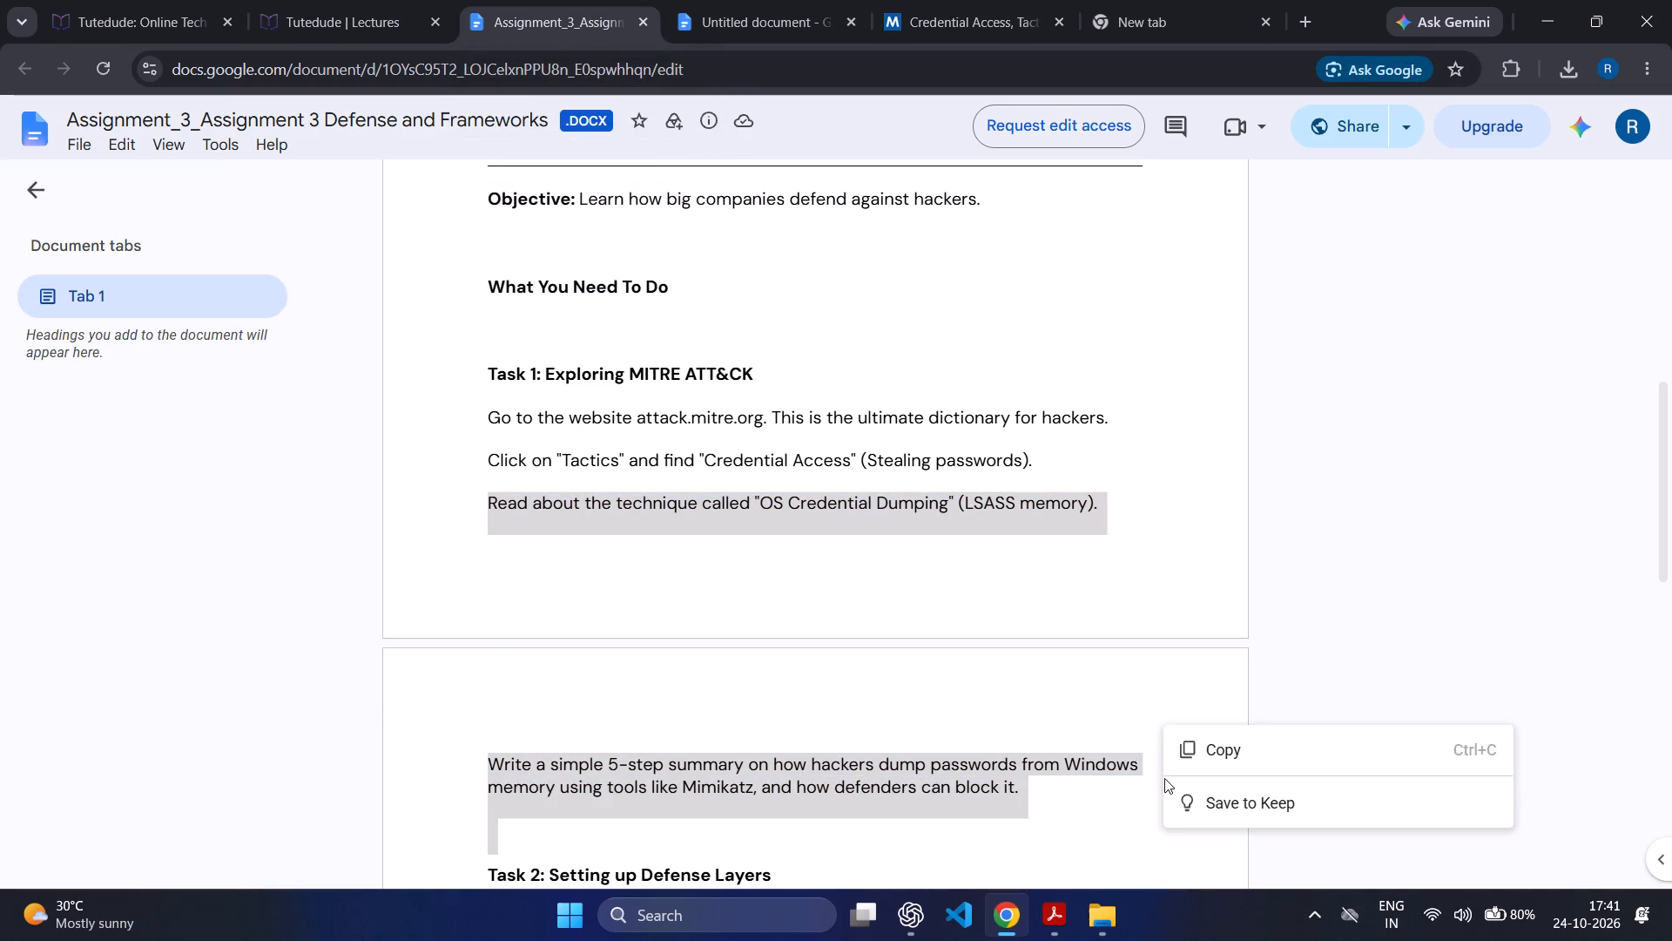
click(1205, 742)
click(1177, 16)
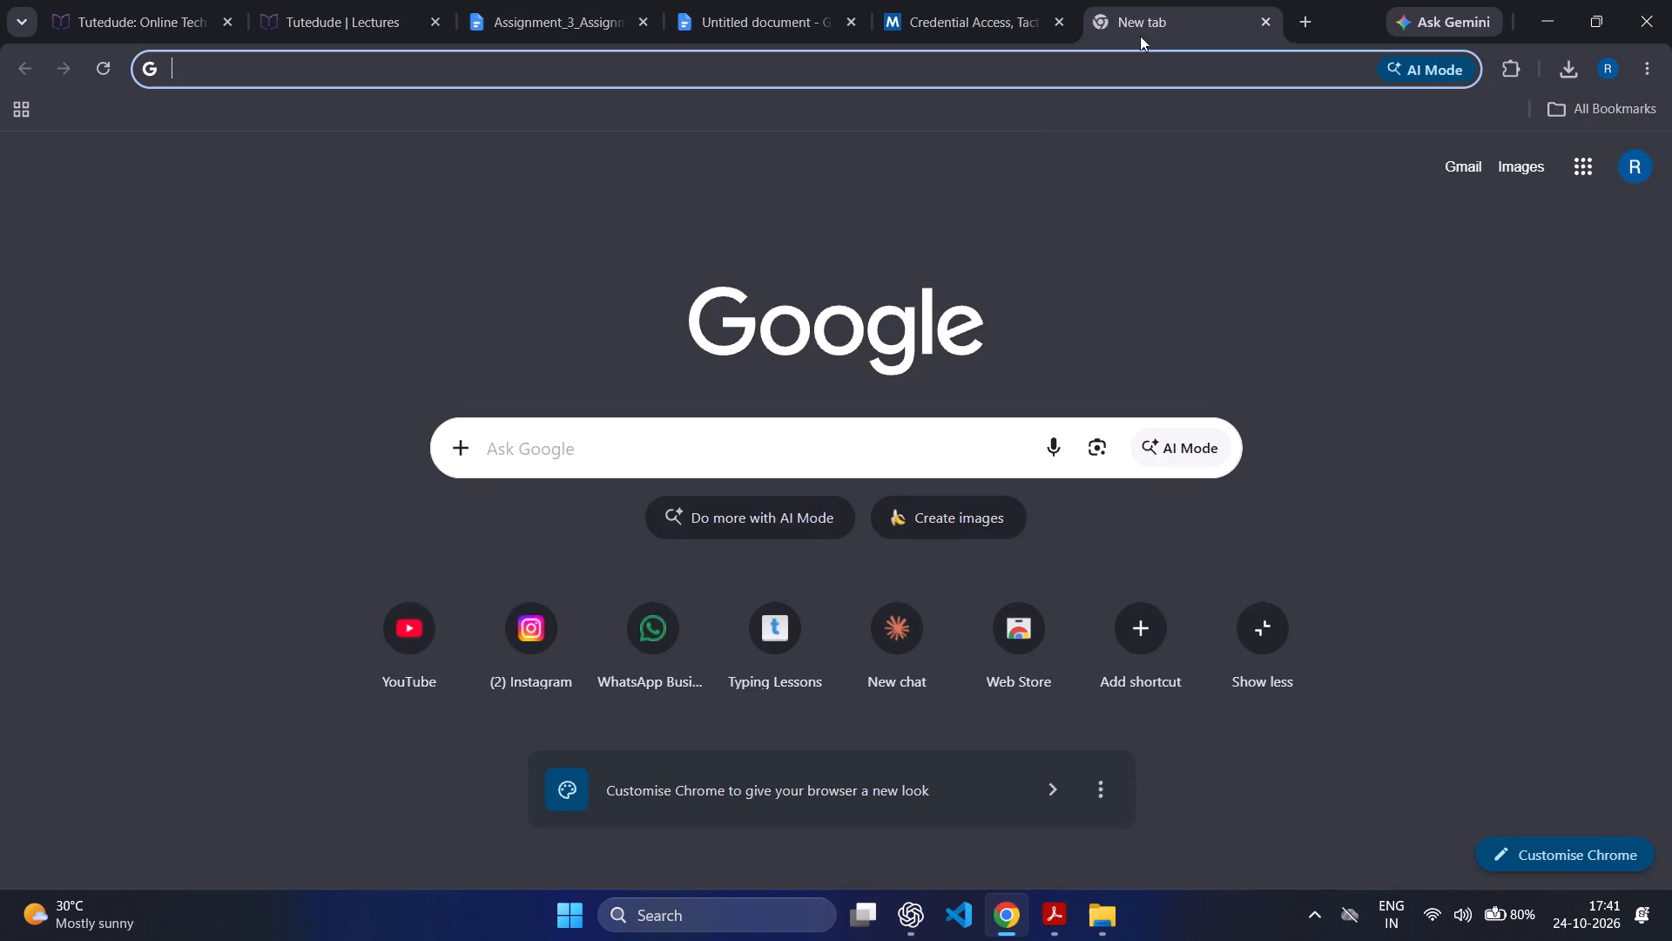
click(575, 447)
right_click(575, 447)
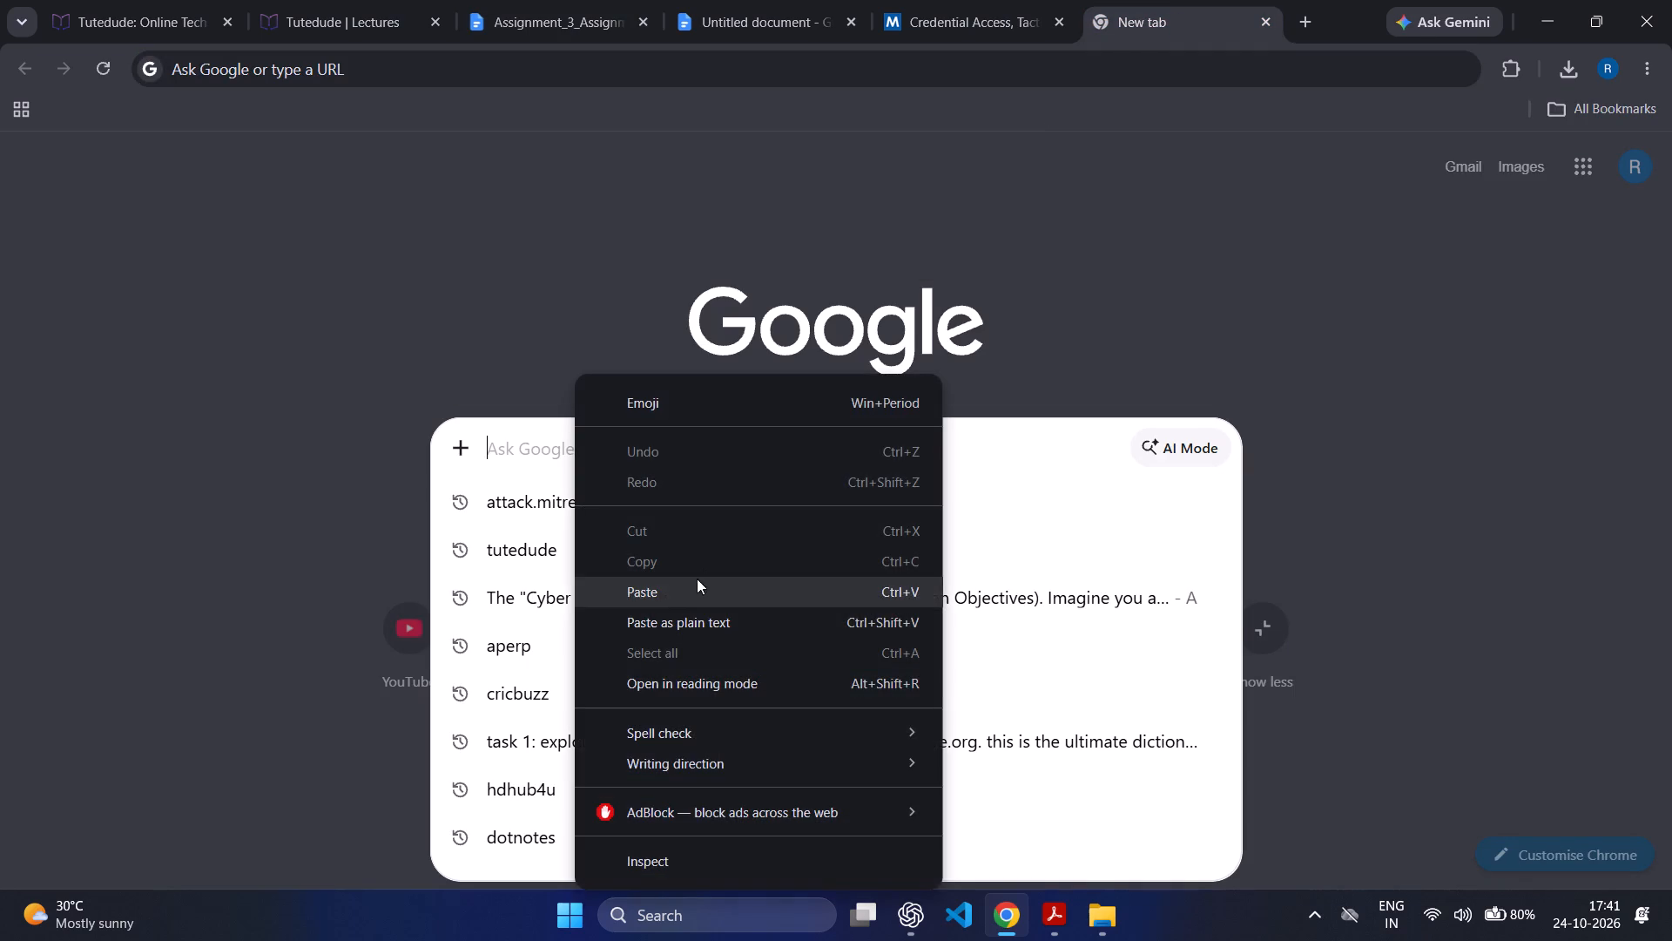
click(689, 598)
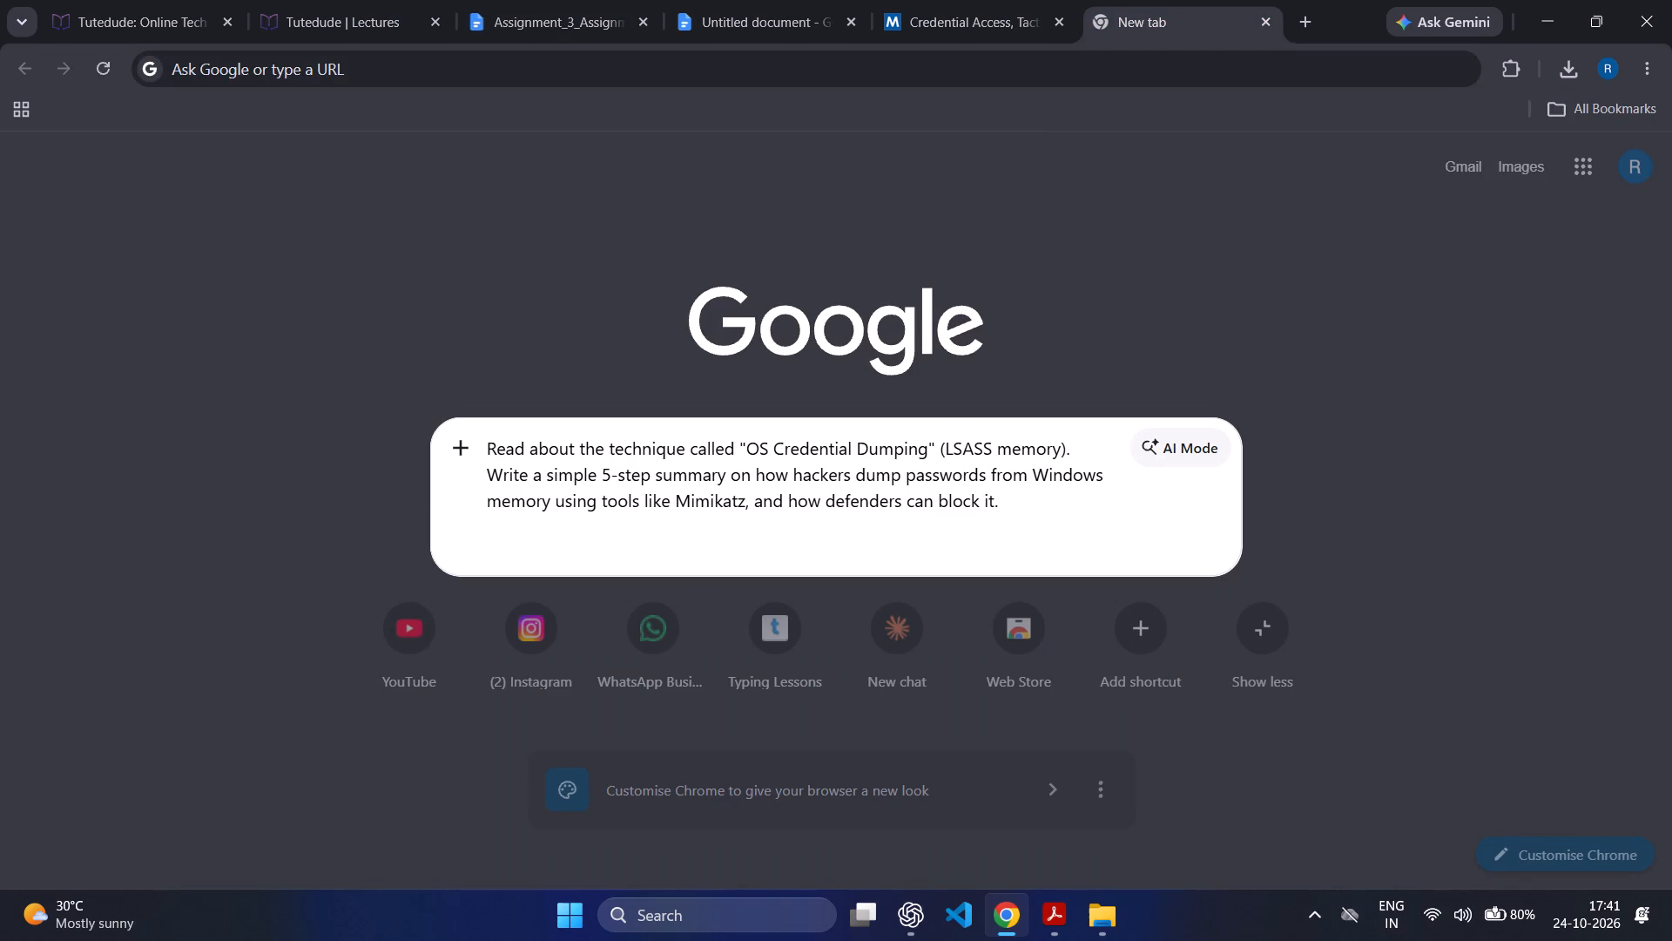
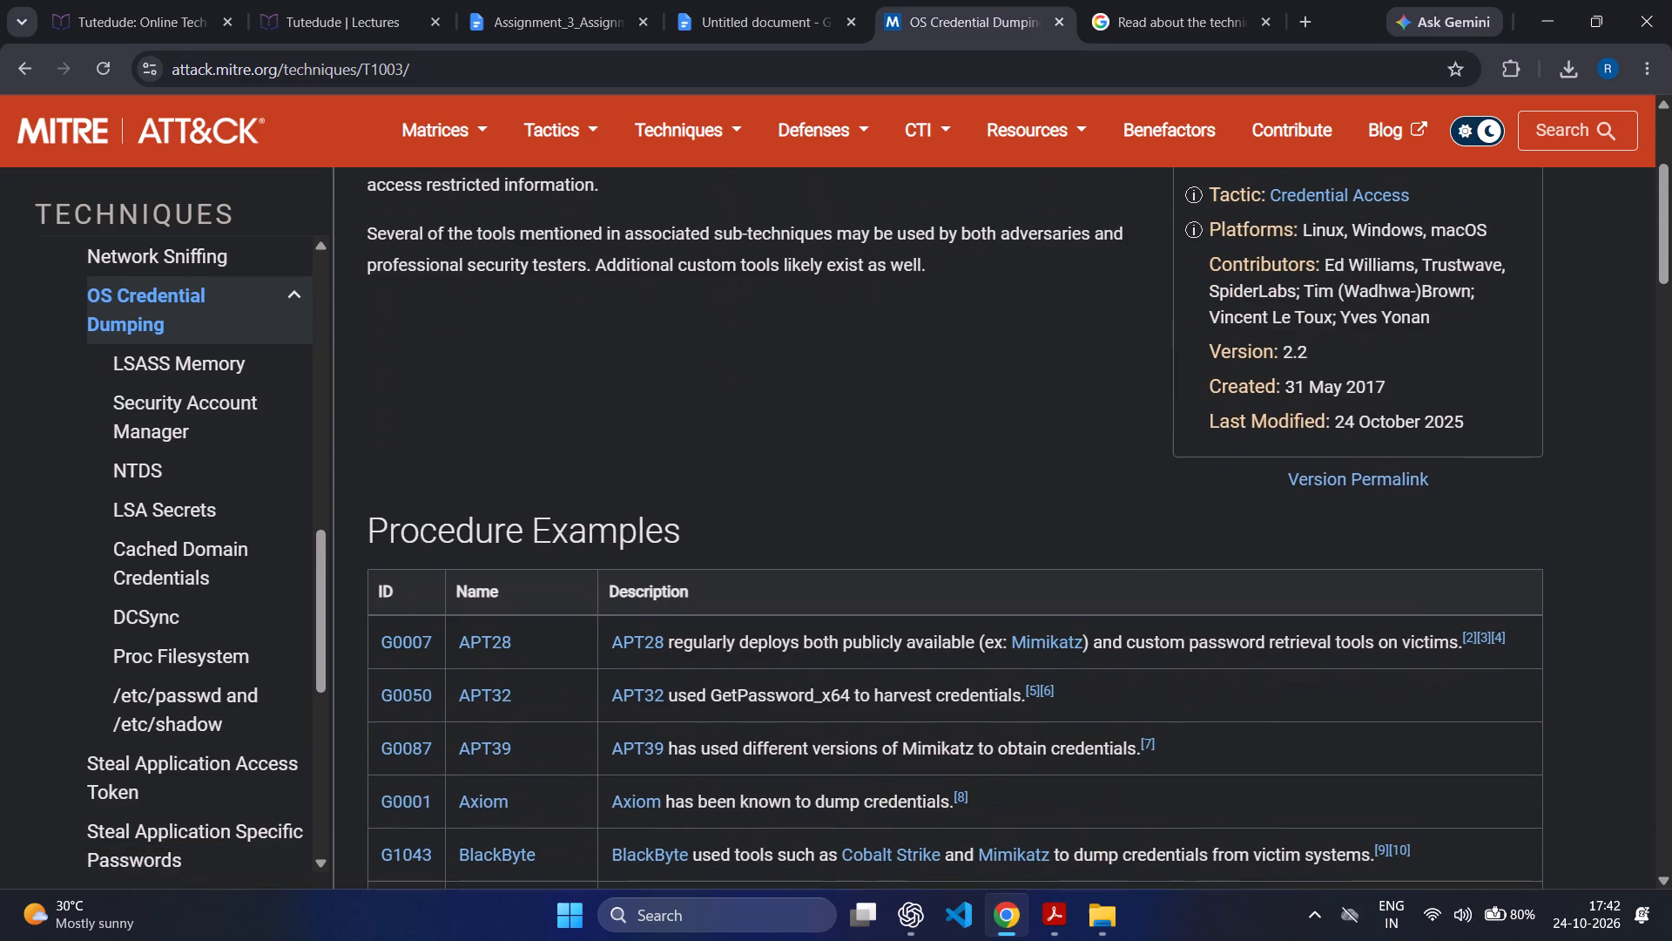
Examine the procedure examples listed on MITRE ATT&CK's OS Credential Dumping page.
scroll(756, 472, down, 2)
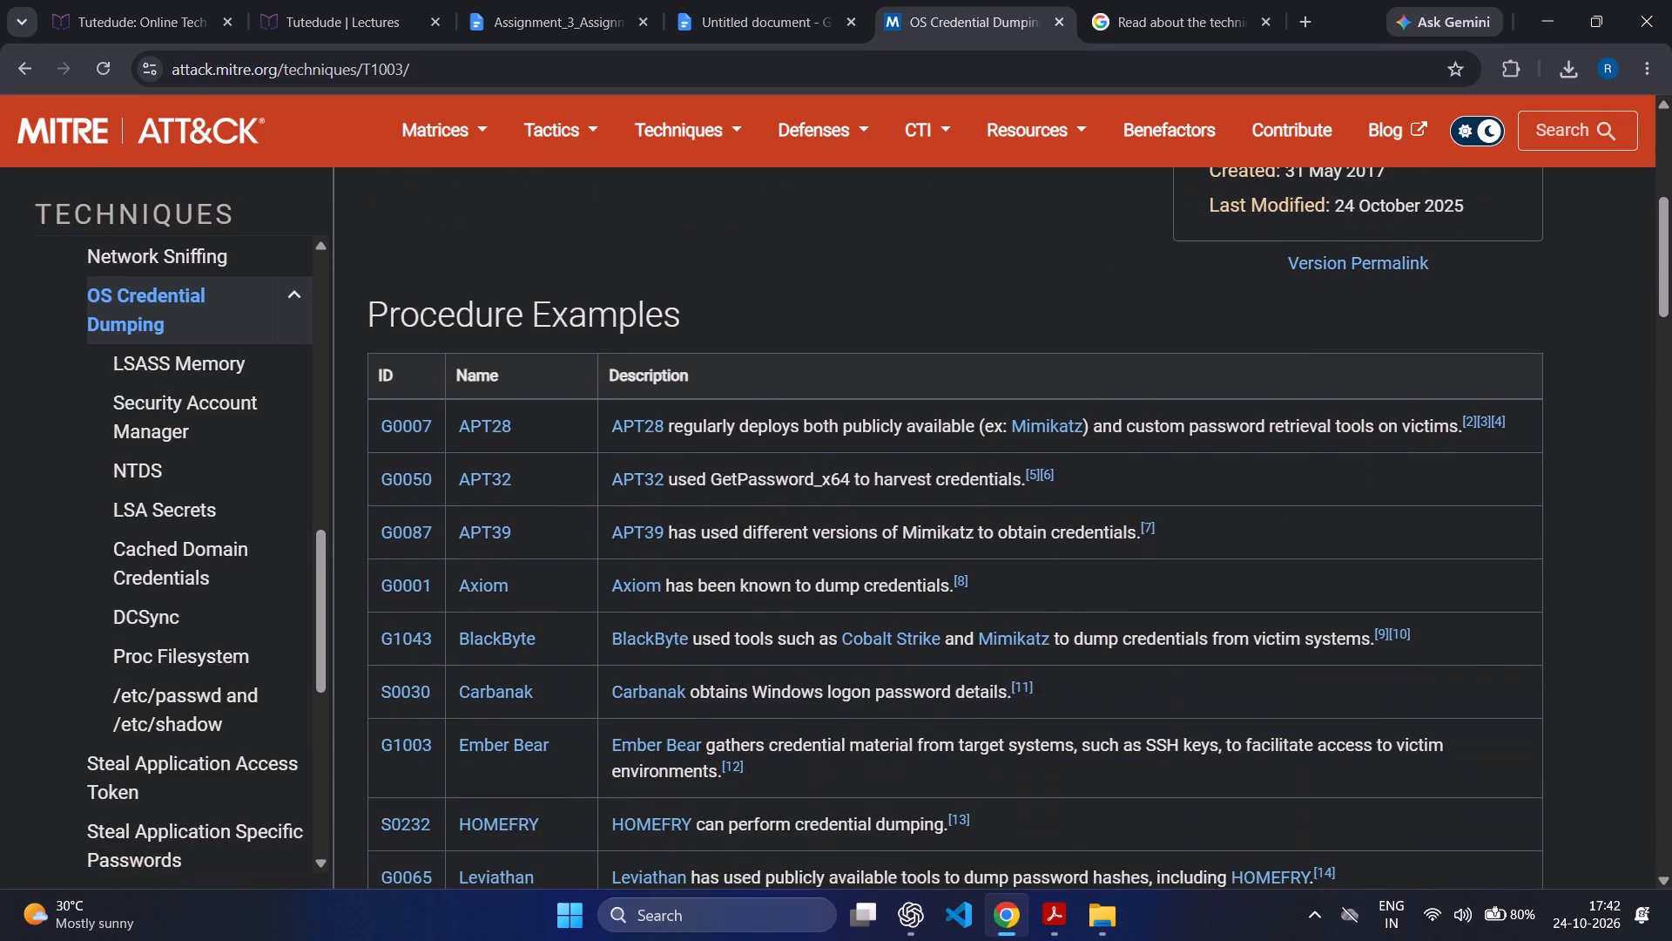
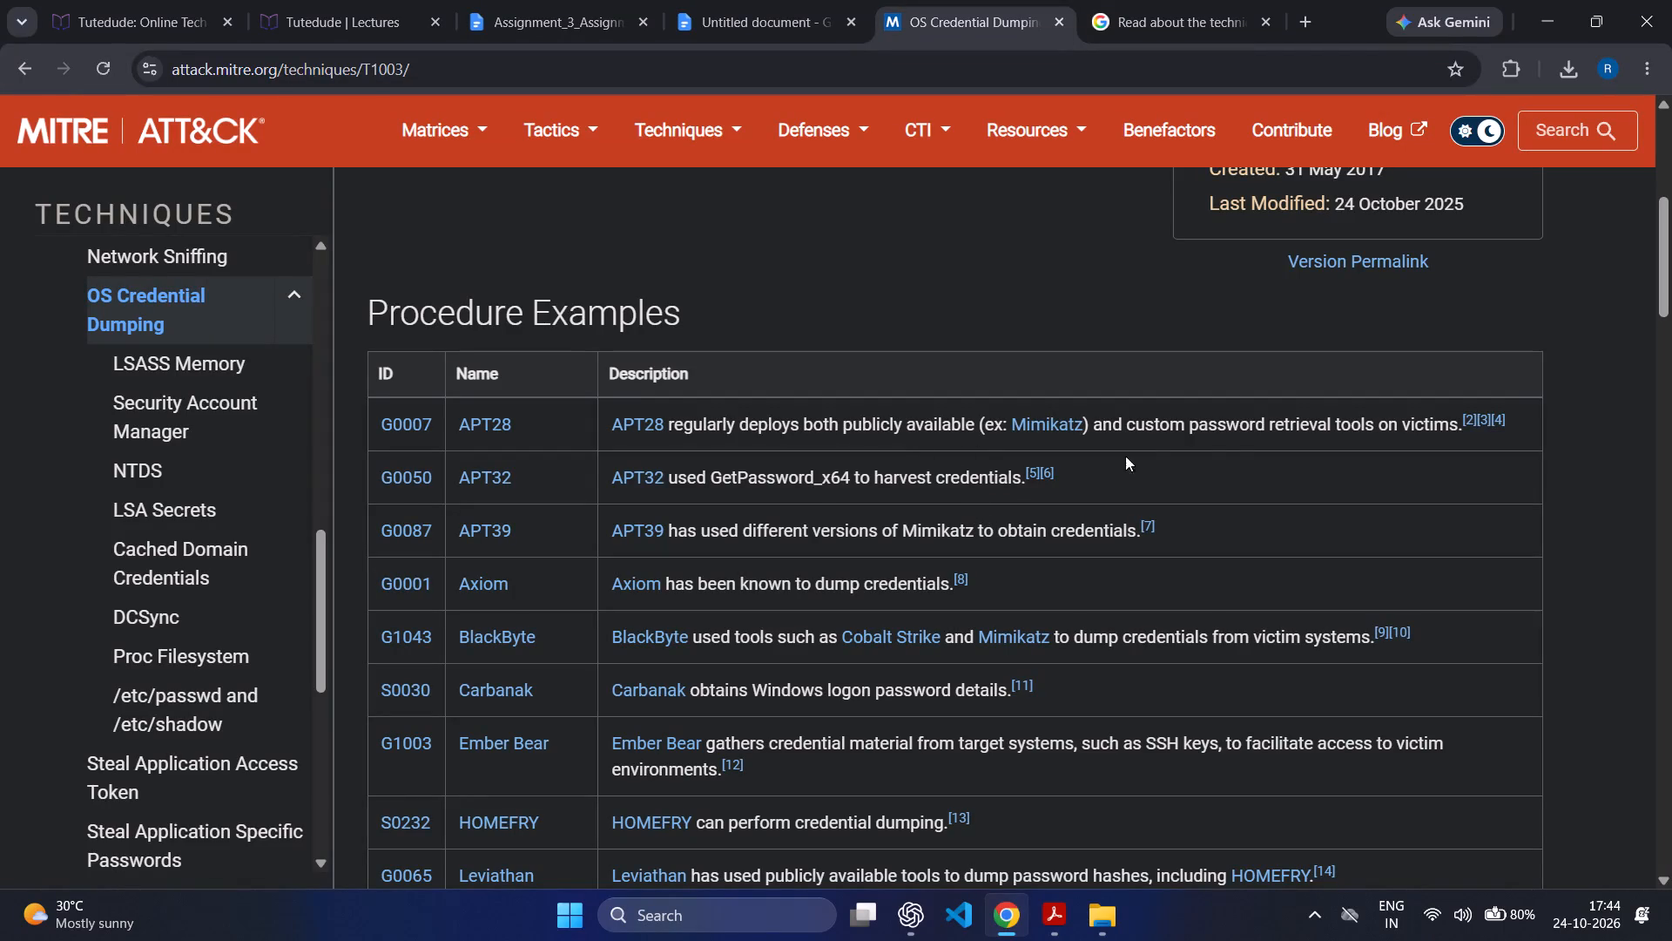
Open the APT28 group page from the procedure examples and examine its associated groups, campaigns and techniques used.
click(500, 423)
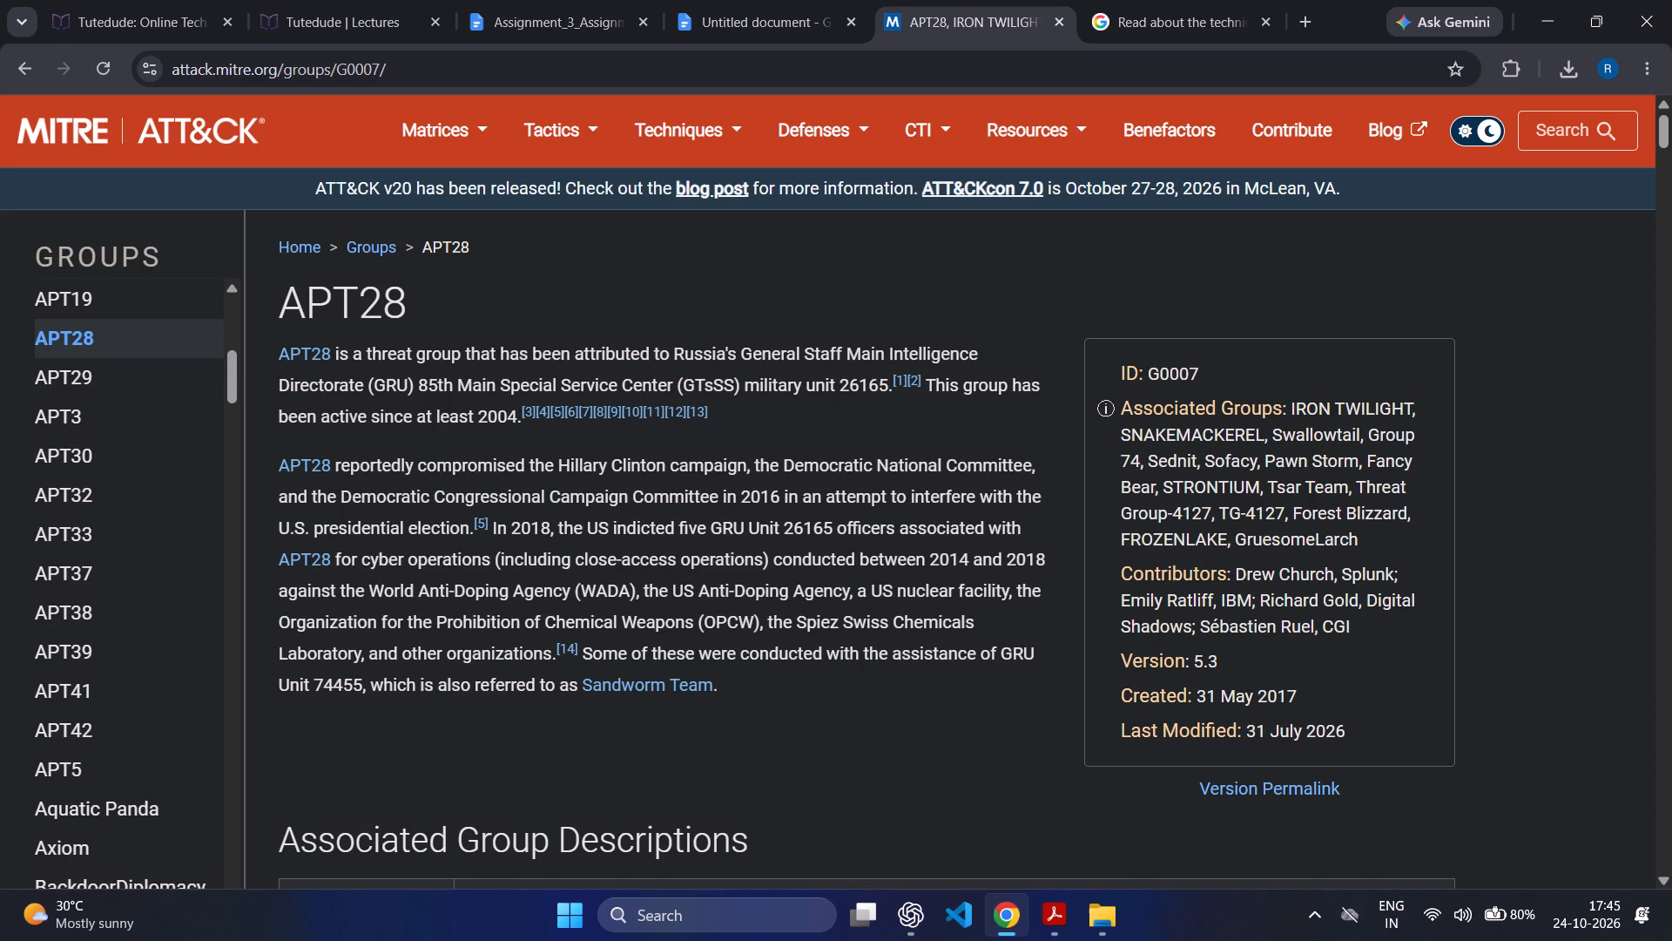
scroll(731, 580, down, 4)
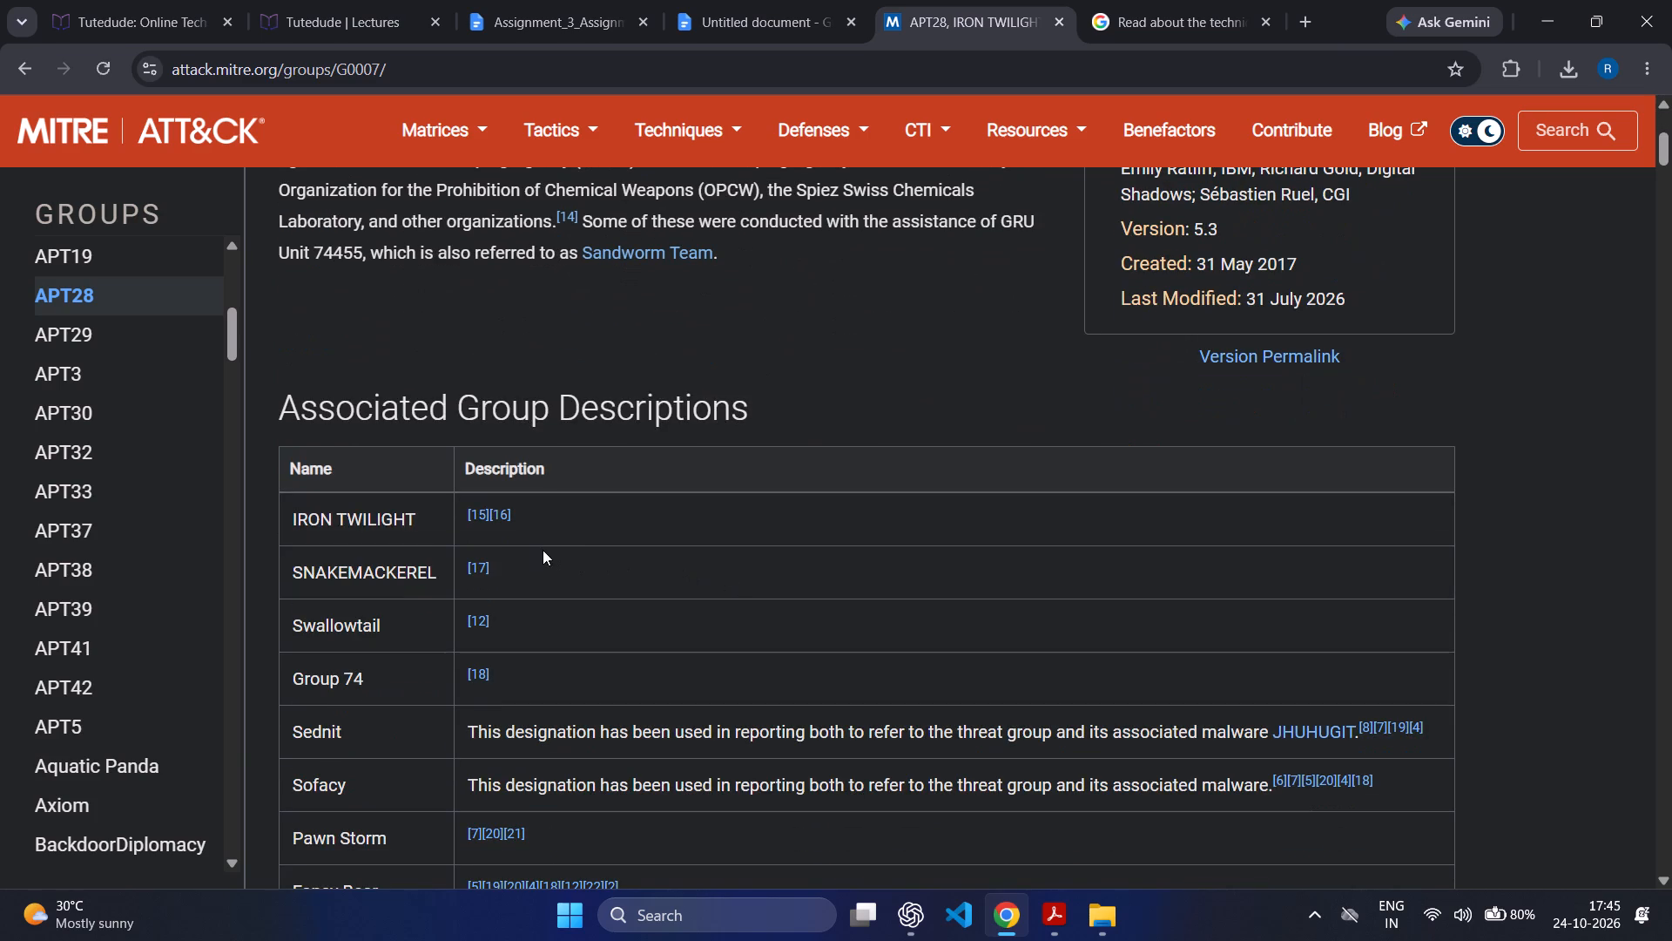
scroll(563, 545, down, 1)
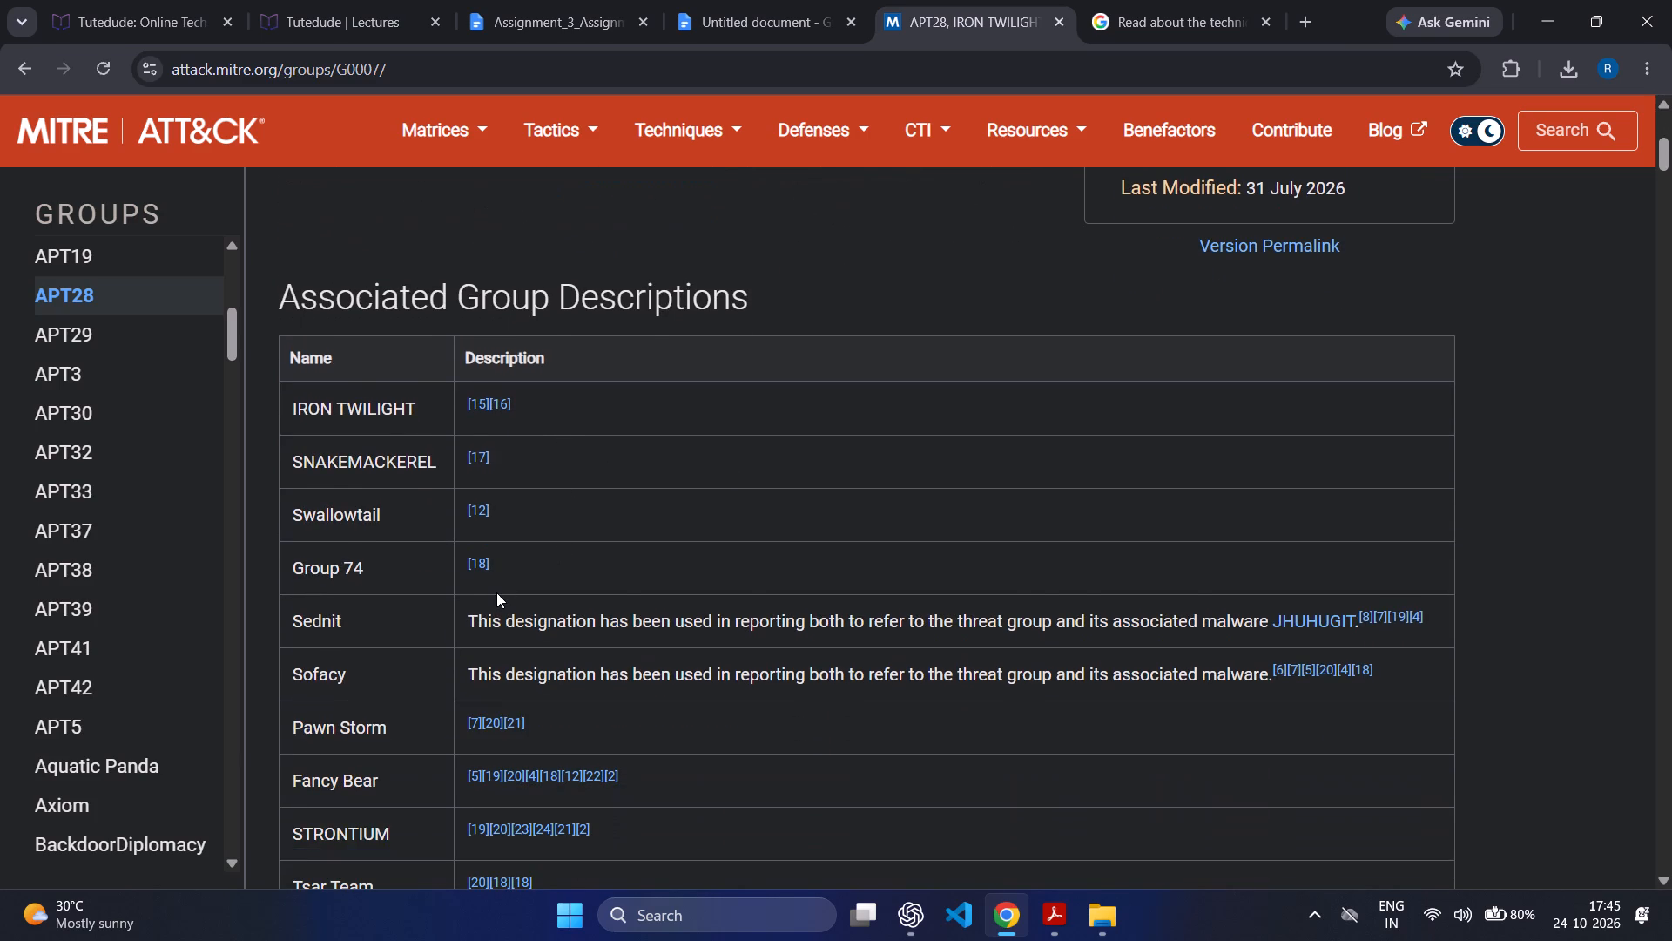
scroll(506, 591, down, 3)
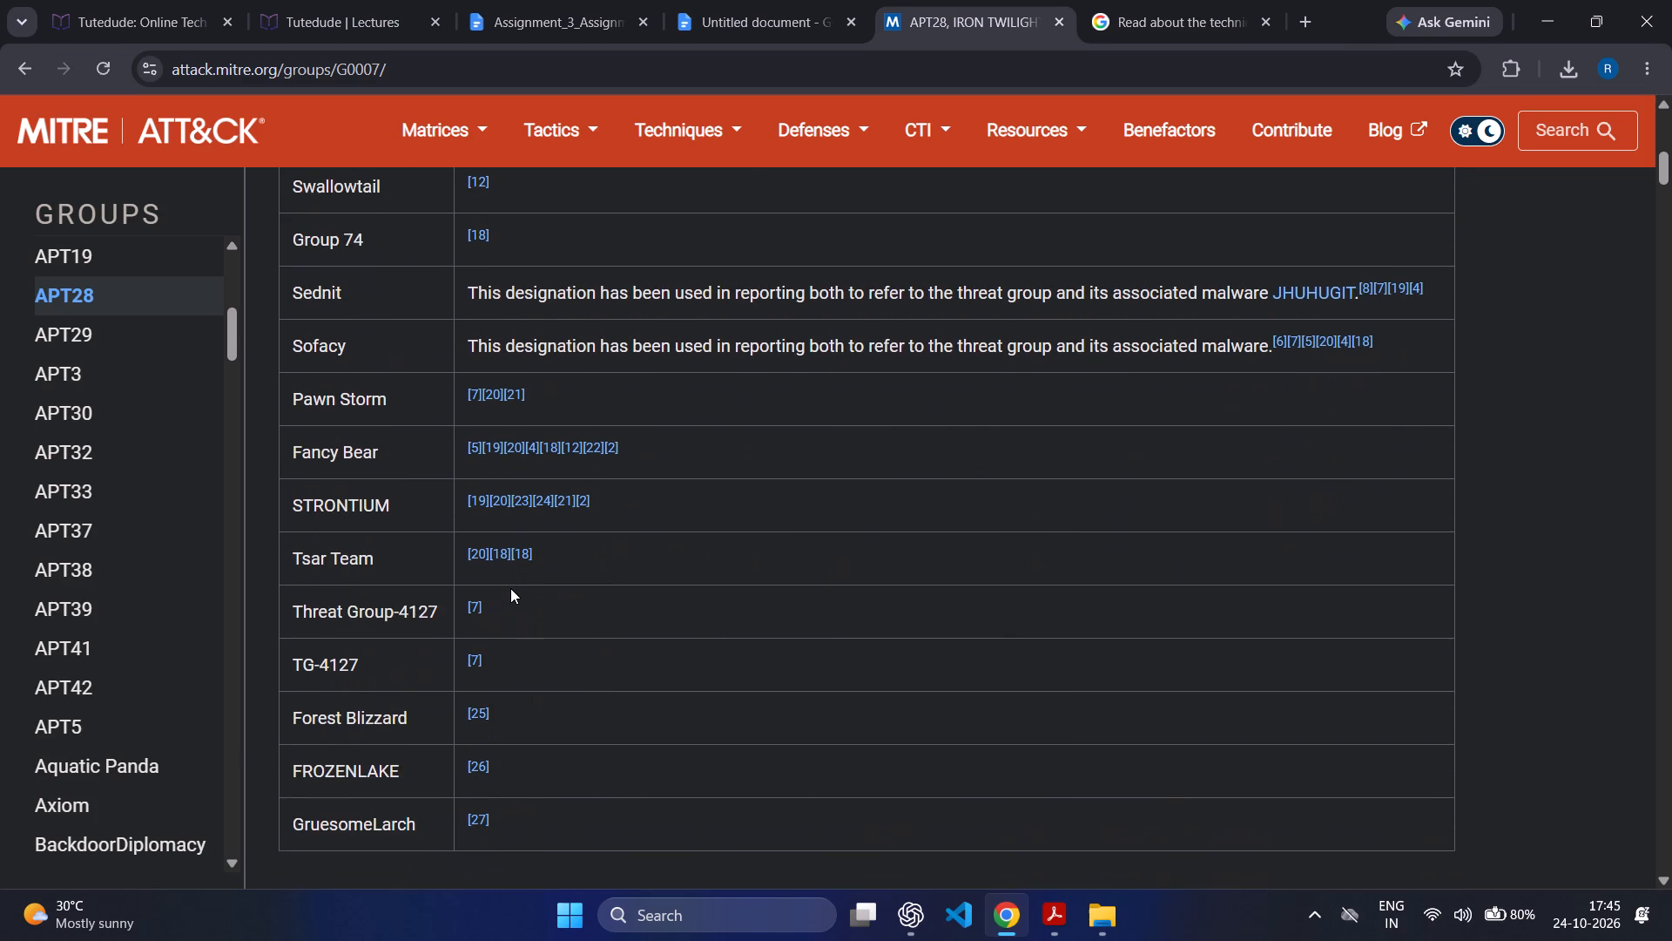
scroll(510, 588, down, 3)
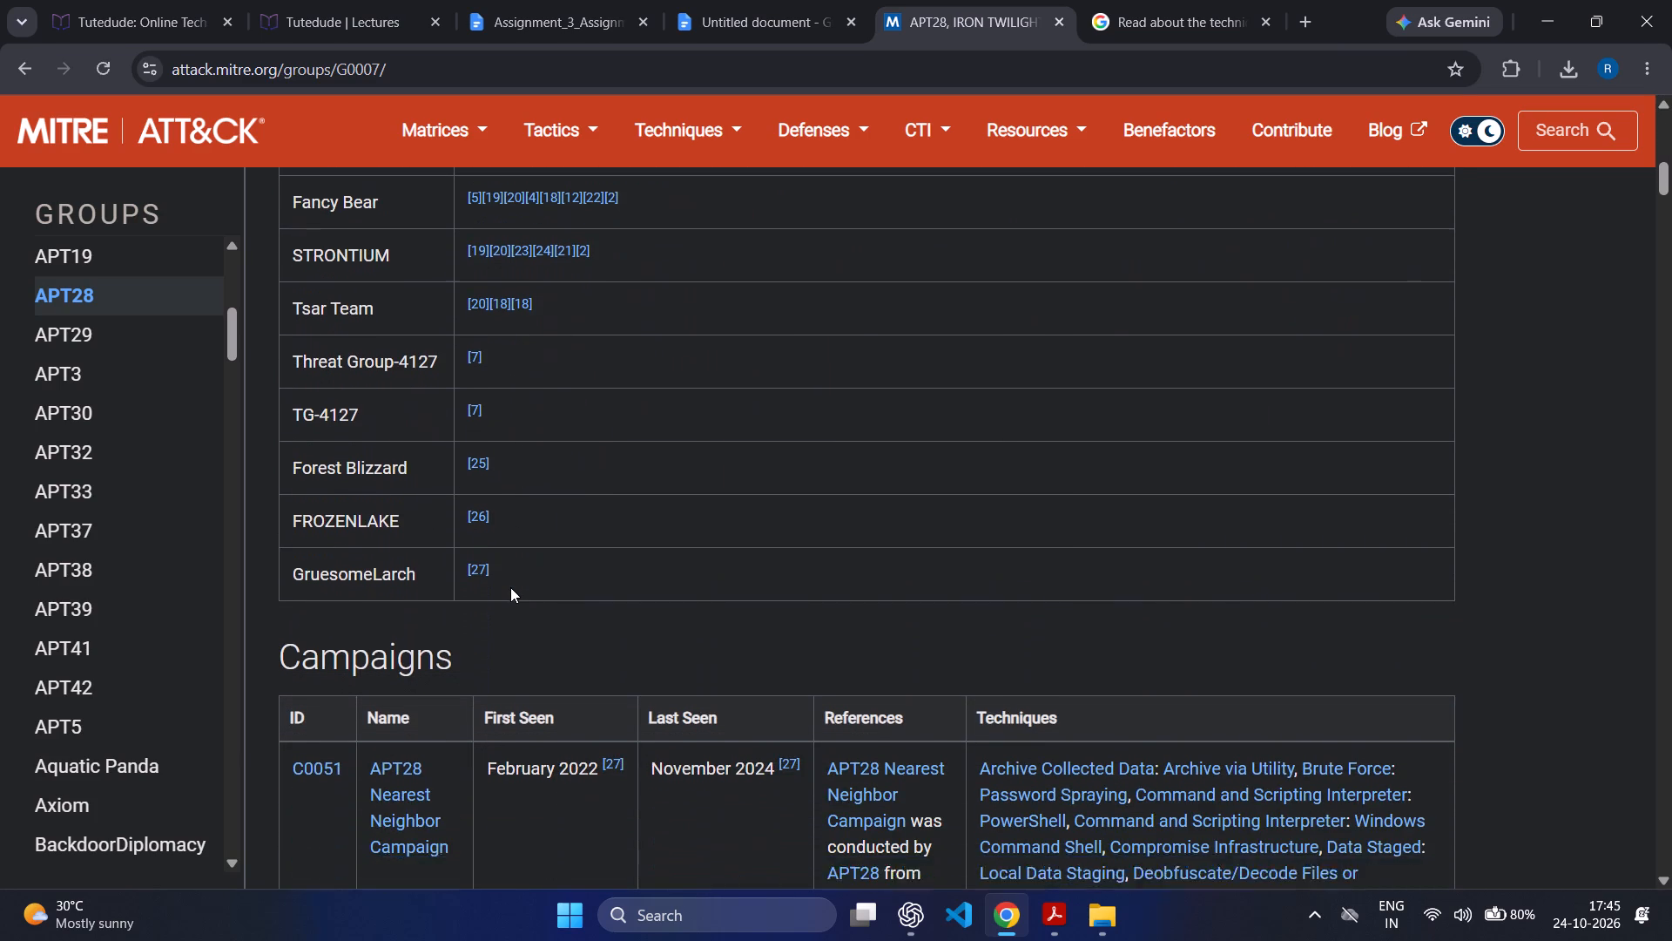
scroll(510, 587, down, 1)
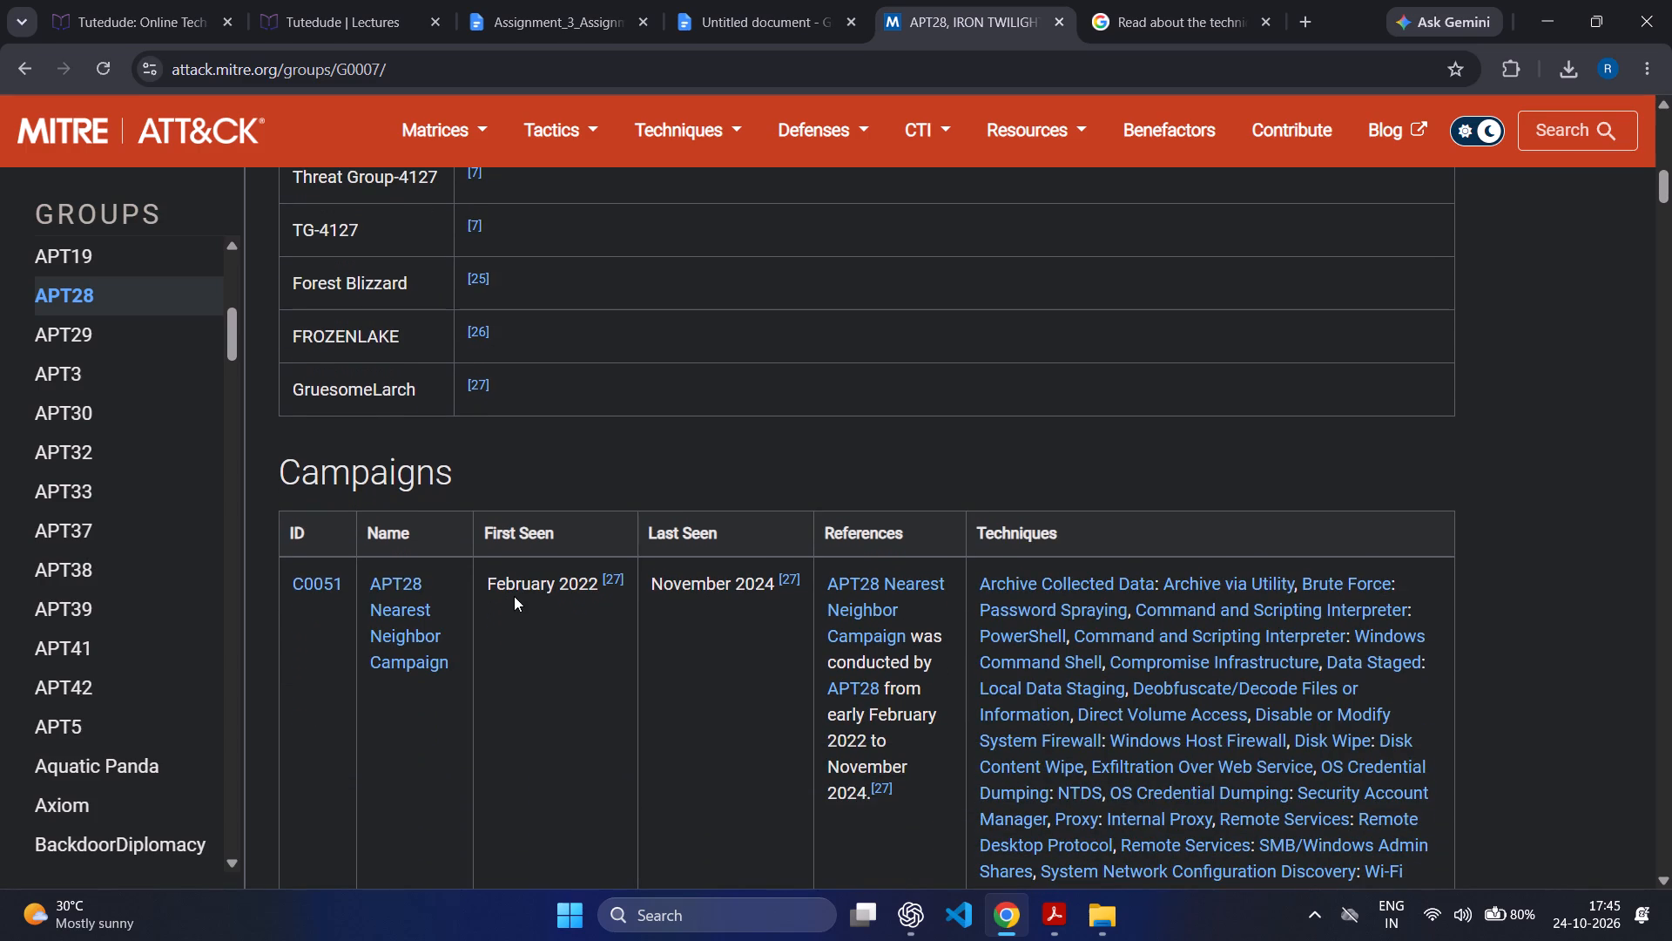
scroll(552, 593, down, 2)
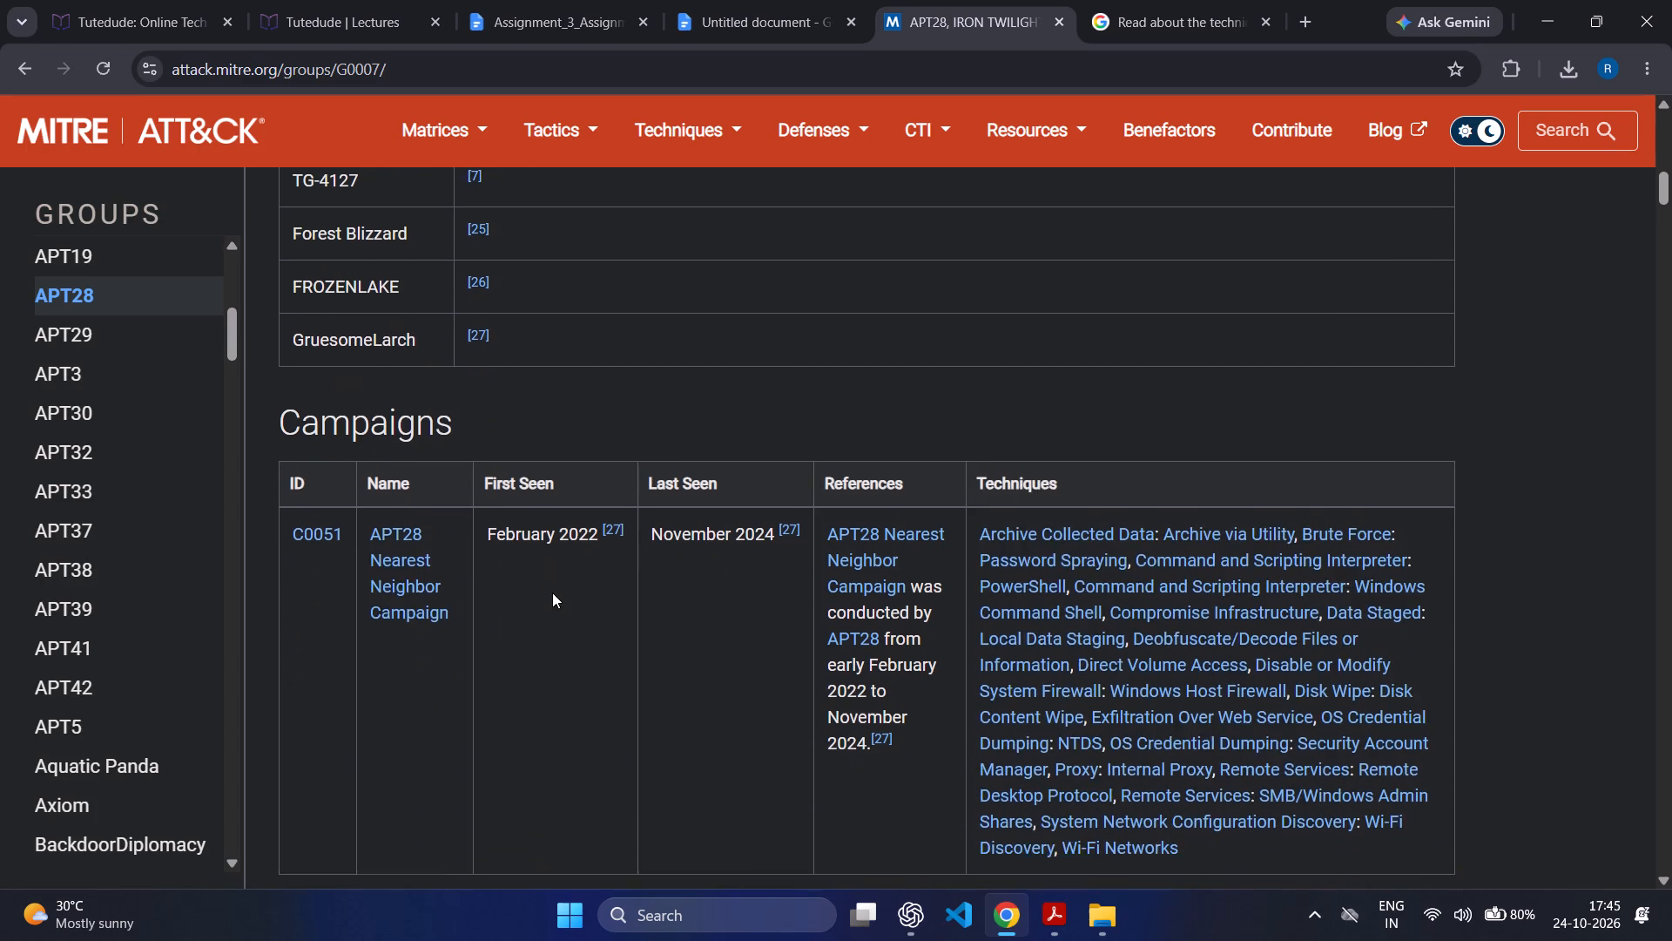
scroll(552, 592, down, 3)
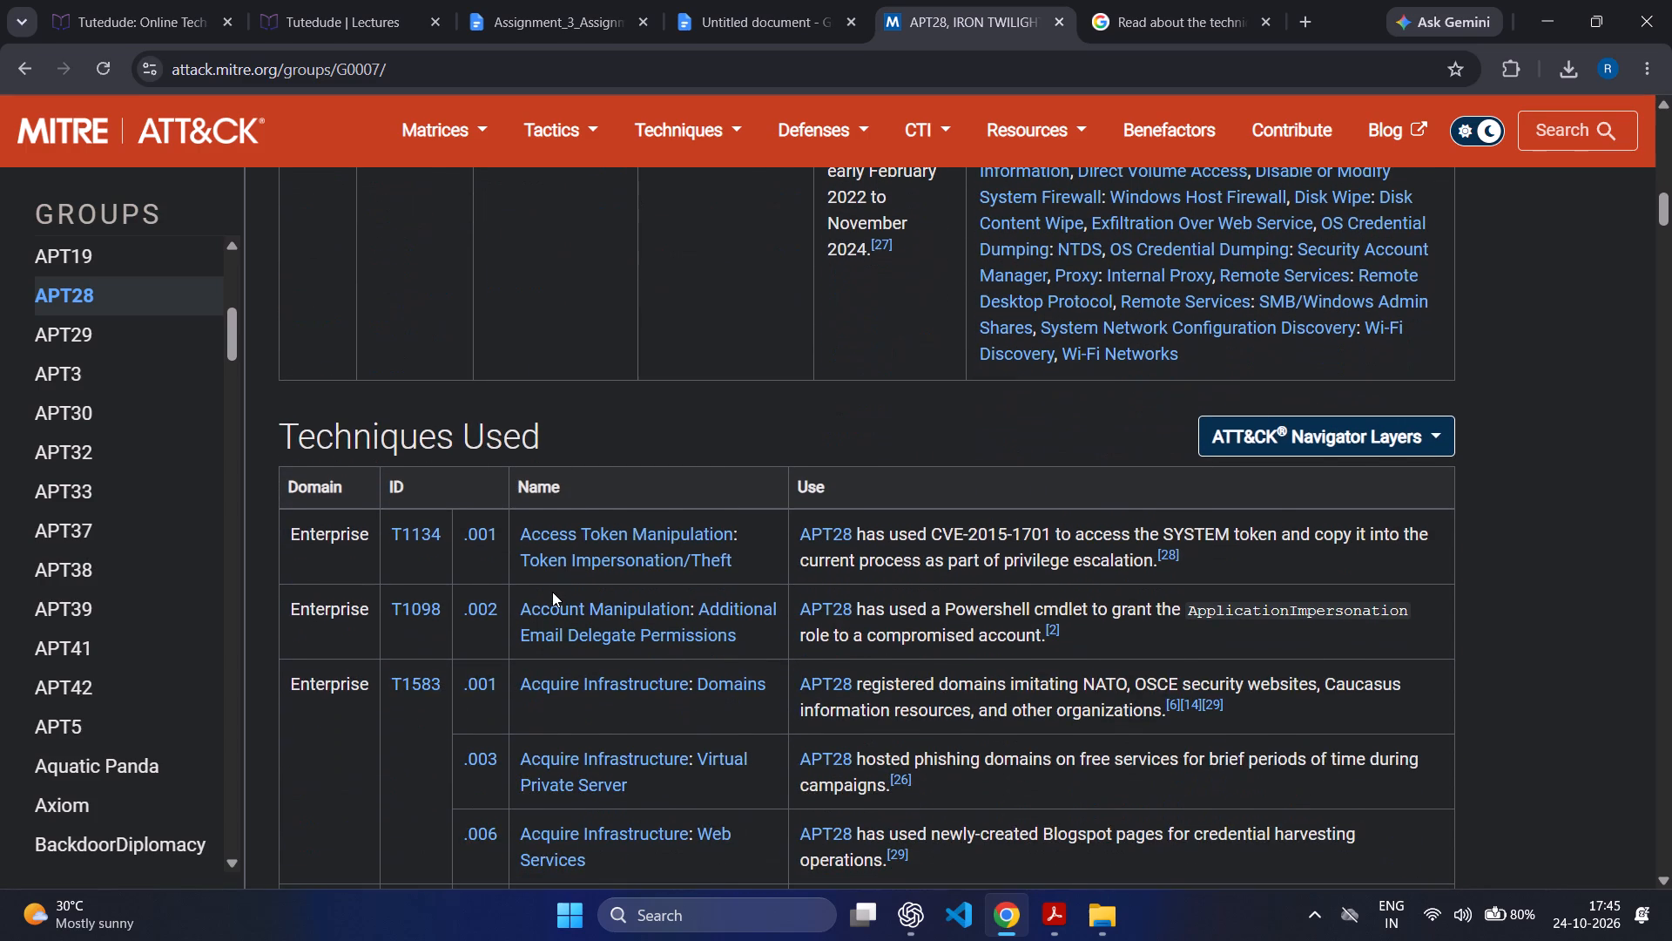
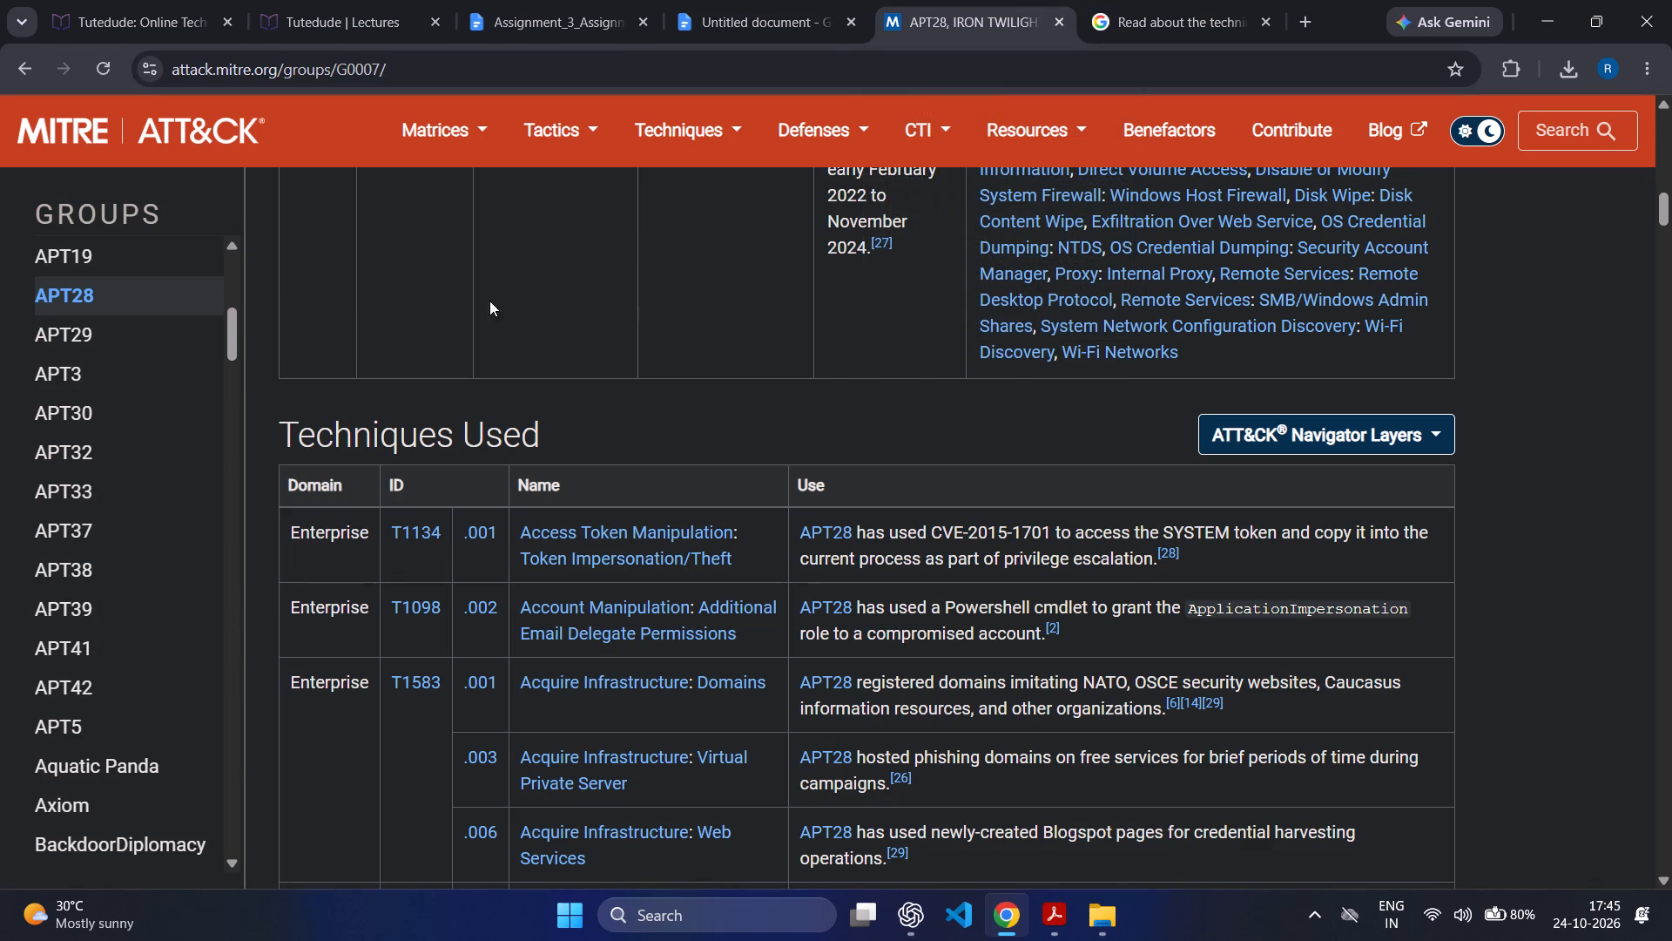
Examine the Techniques Used table on the APT28 group page, from Acquire Infrastructure through Brute Force and Command and Scripting Interpreter.
scroll(535, 269, down, 4)
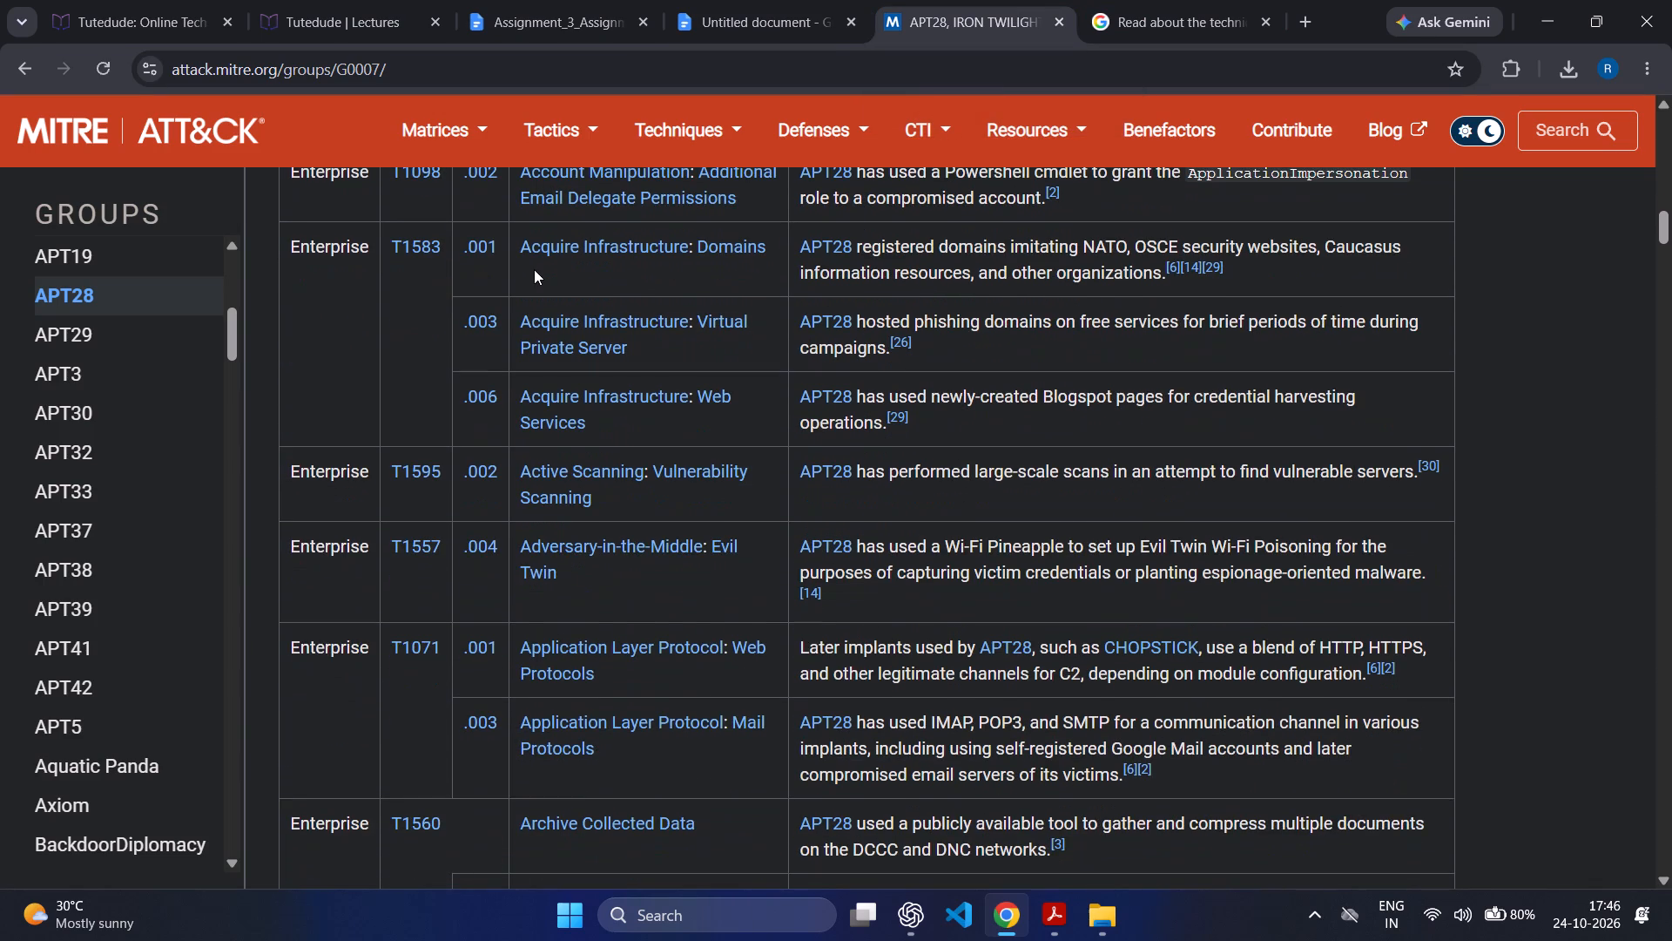
scroll(534, 269, down, 4)
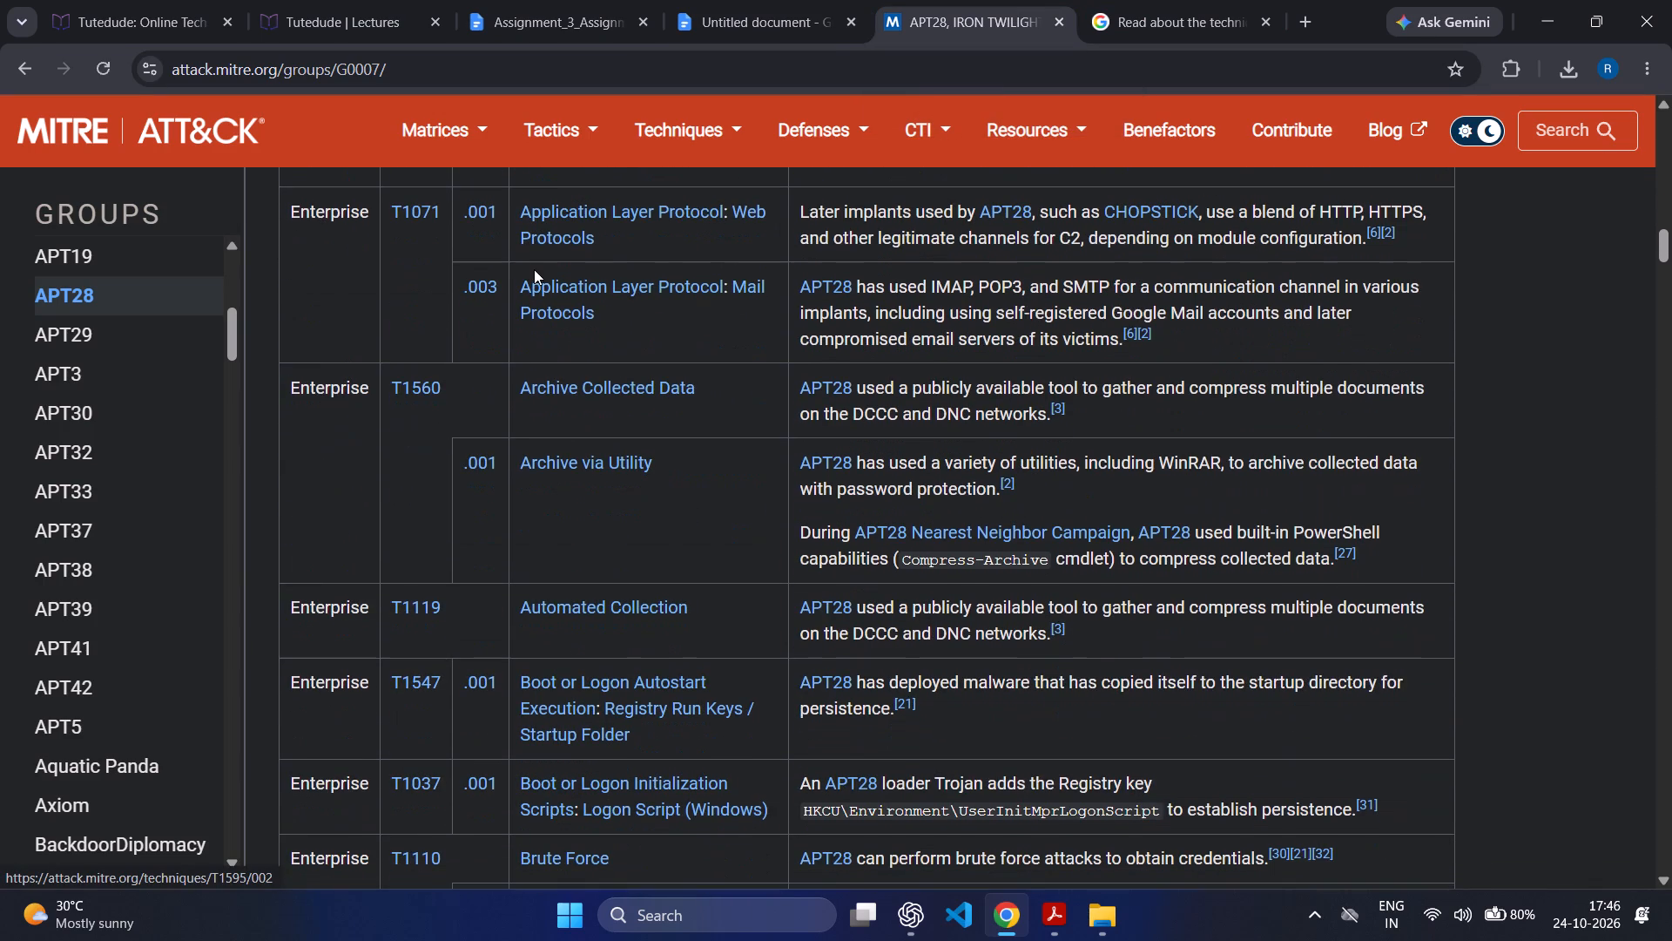
scroll(535, 268, down, 3)
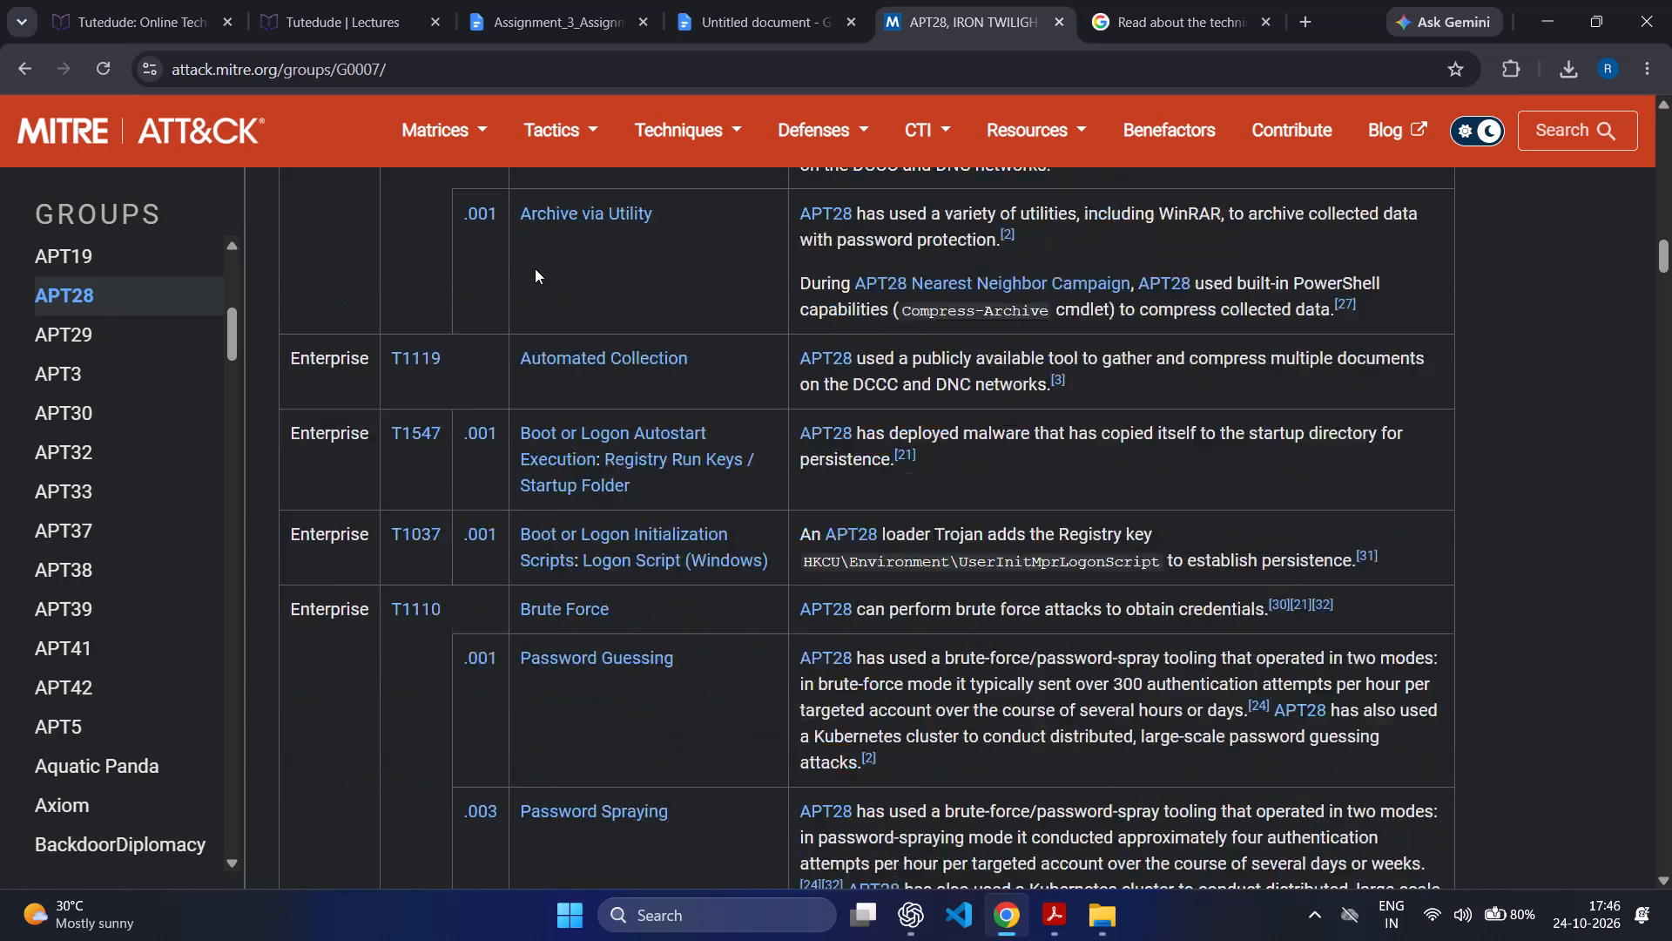
scroll(535, 268, down, 11)
scroll(535, 265, up, 8)
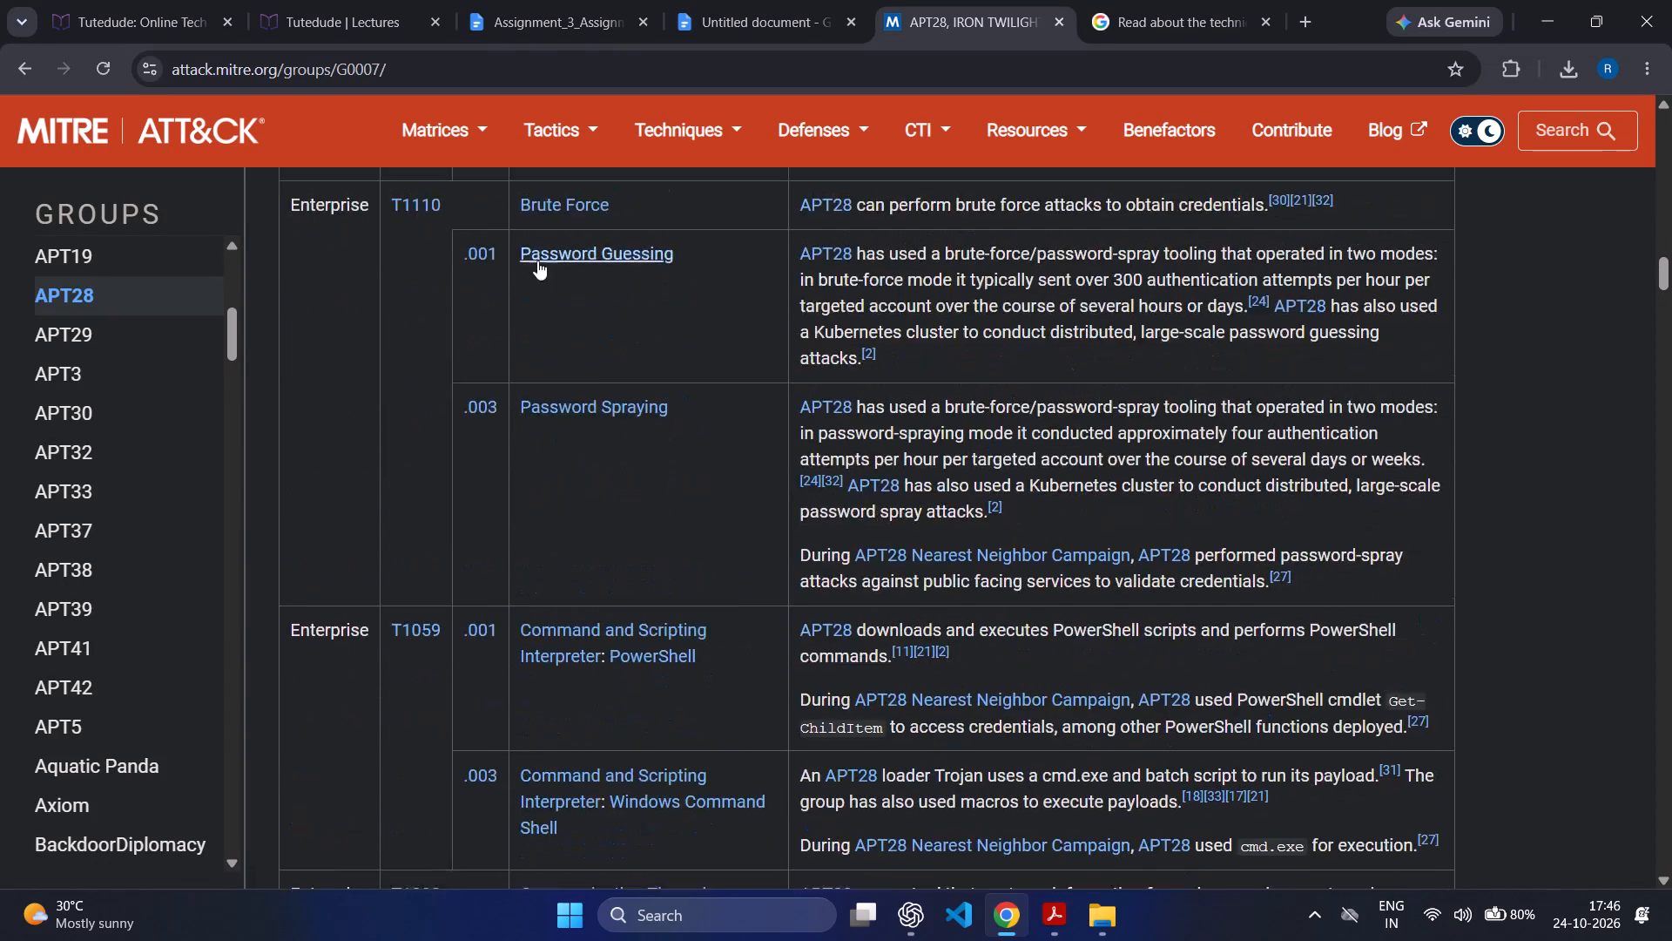
Review the APT28 group description, its associated group descriptions and its campaigns table.
scroll(540, 259, up, 15)
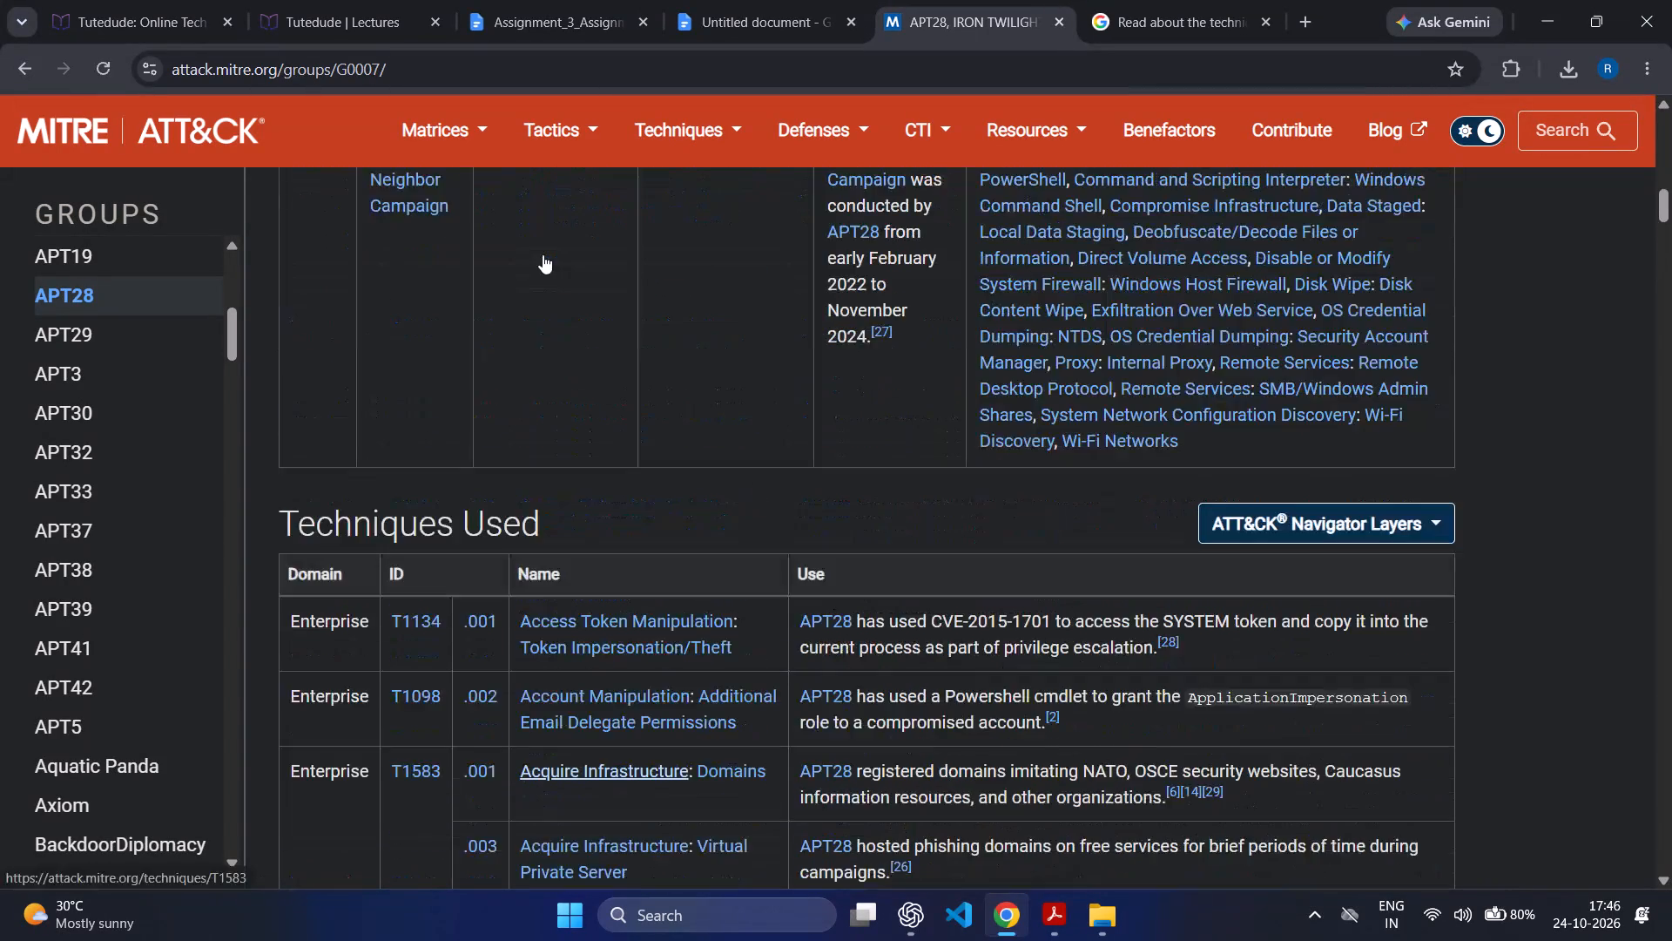
scroll(546, 248, up, 15)
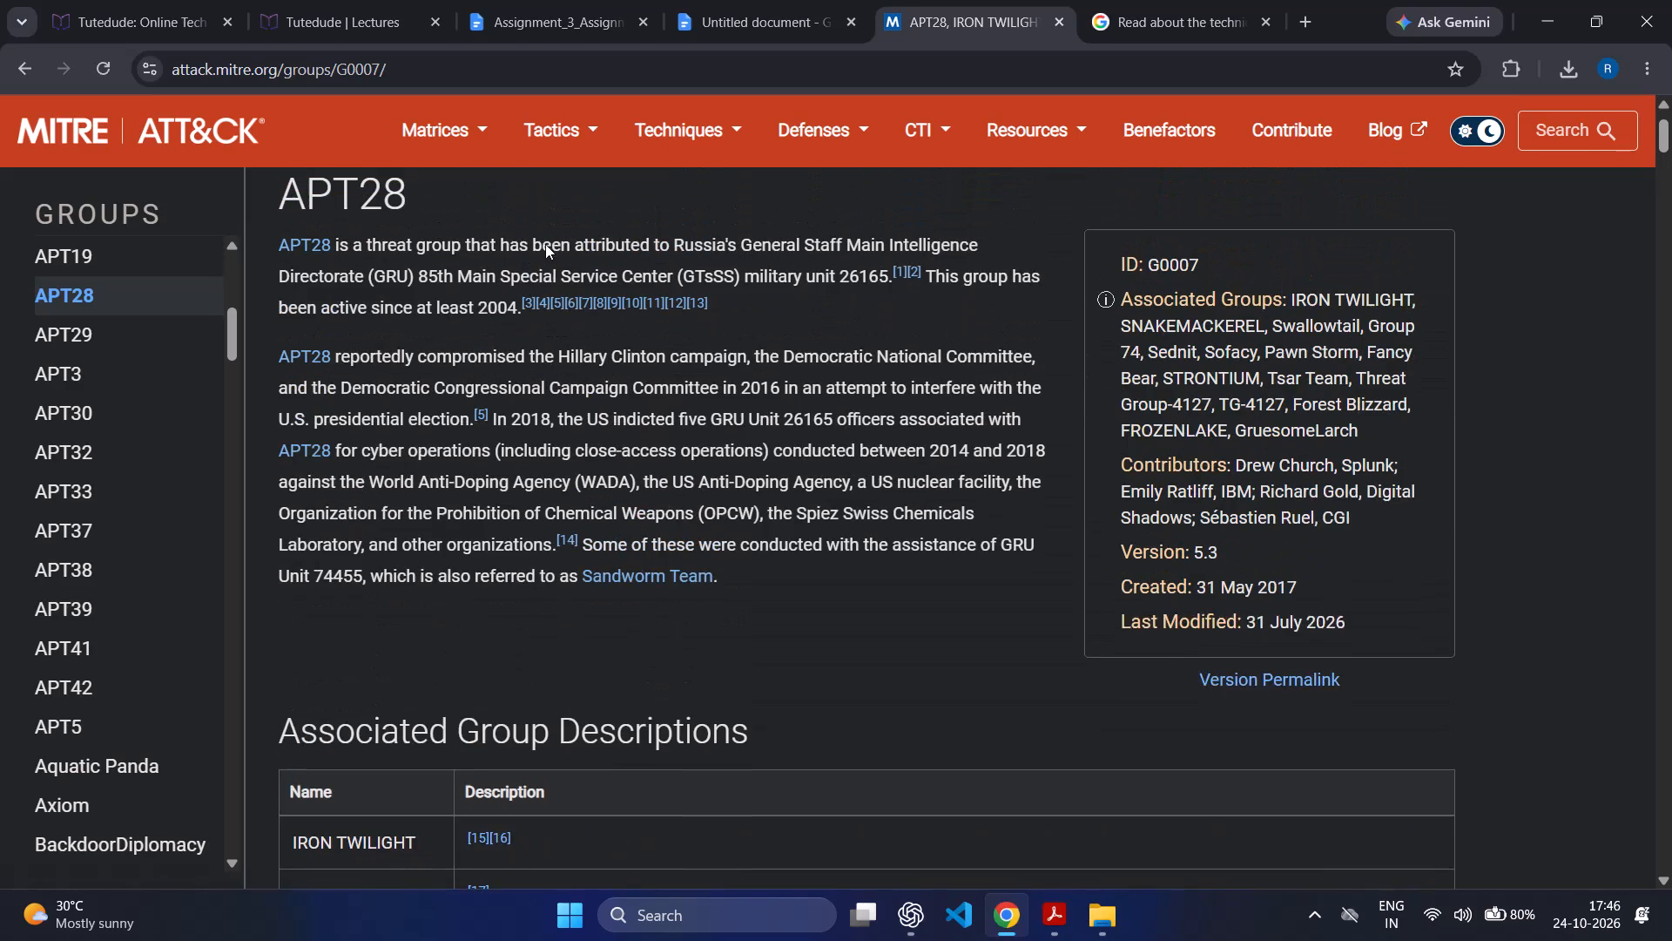
scroll(725, 279, down, 2)
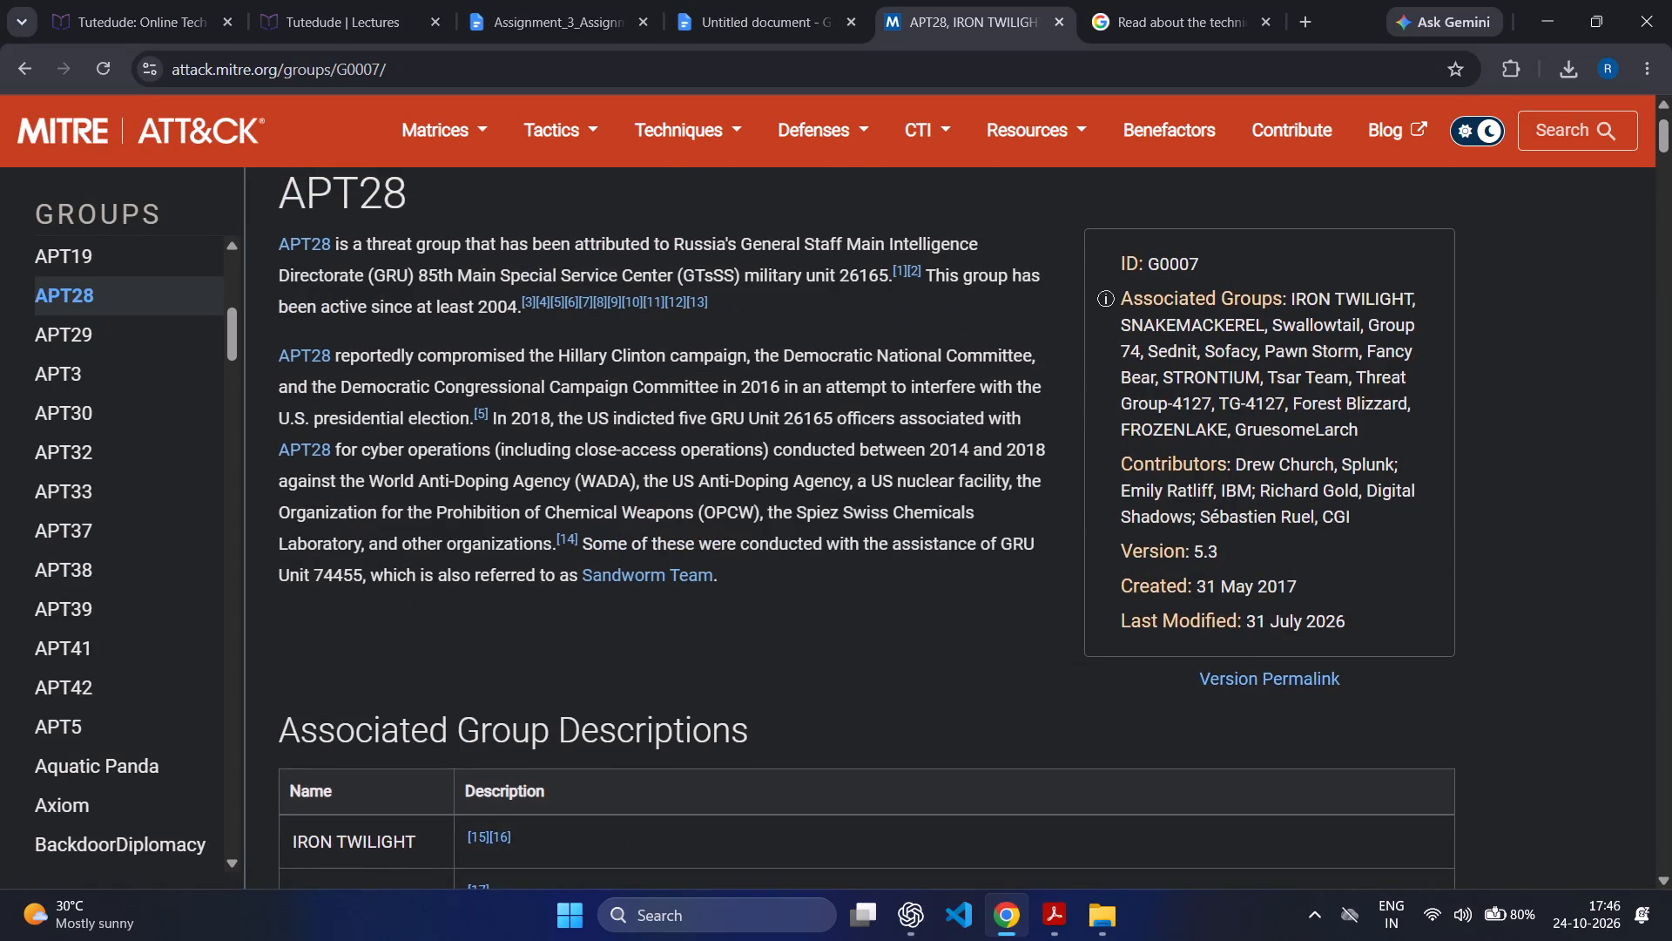
scroll(725, 279, down, 2)
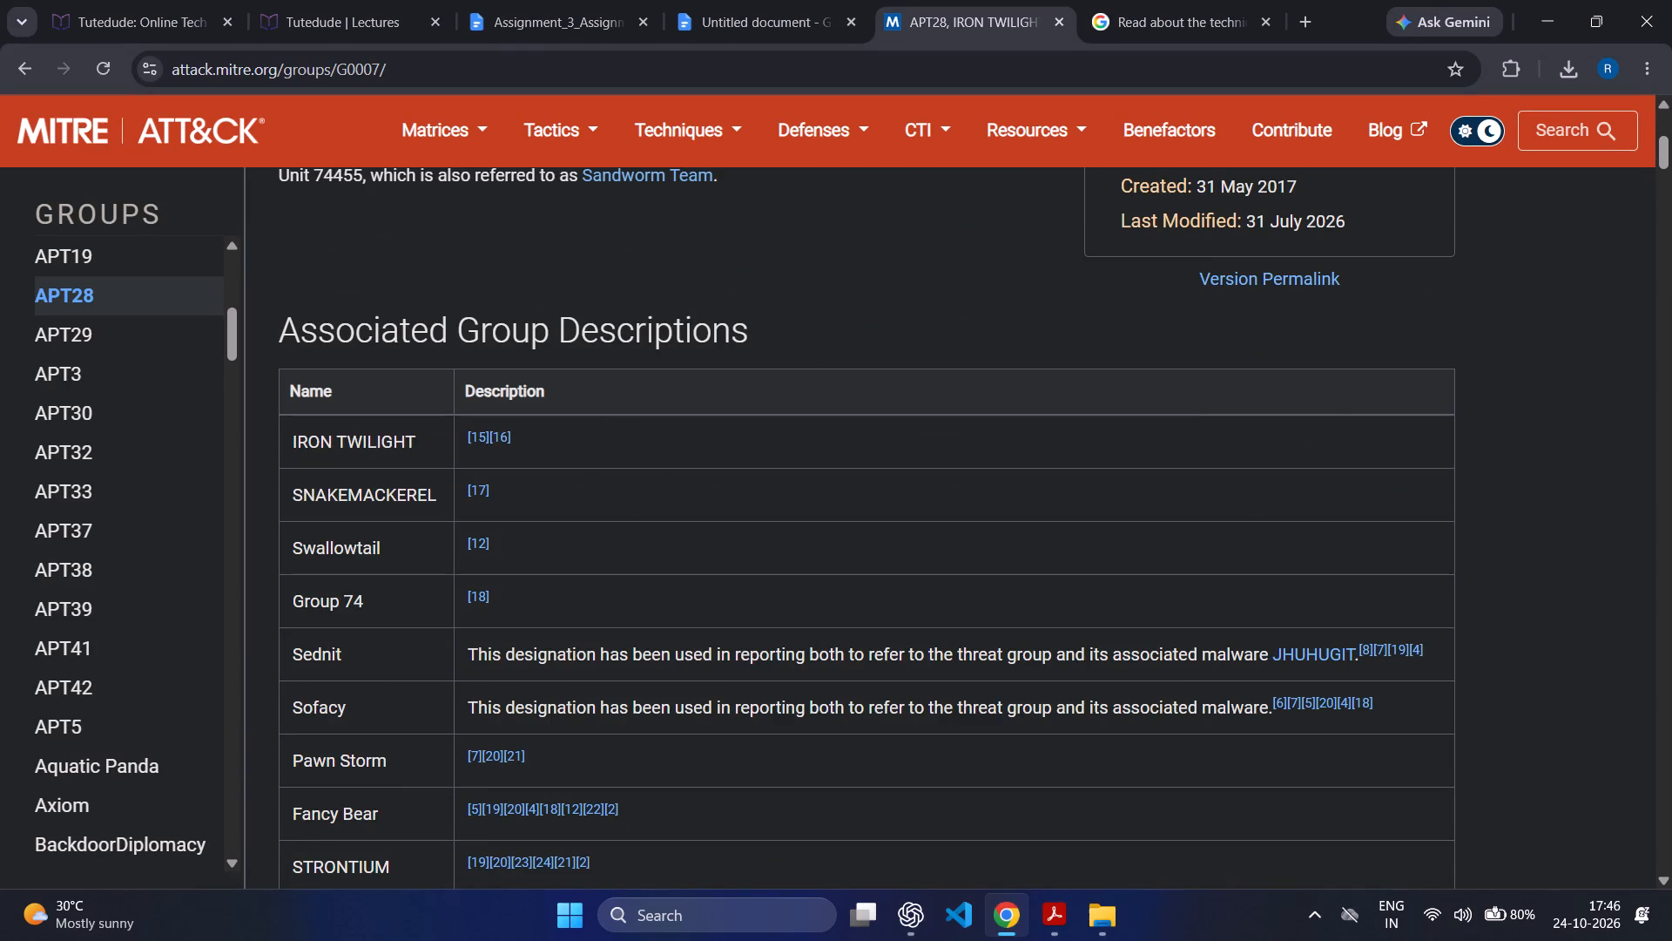
scroll(725, 274, down, 9)
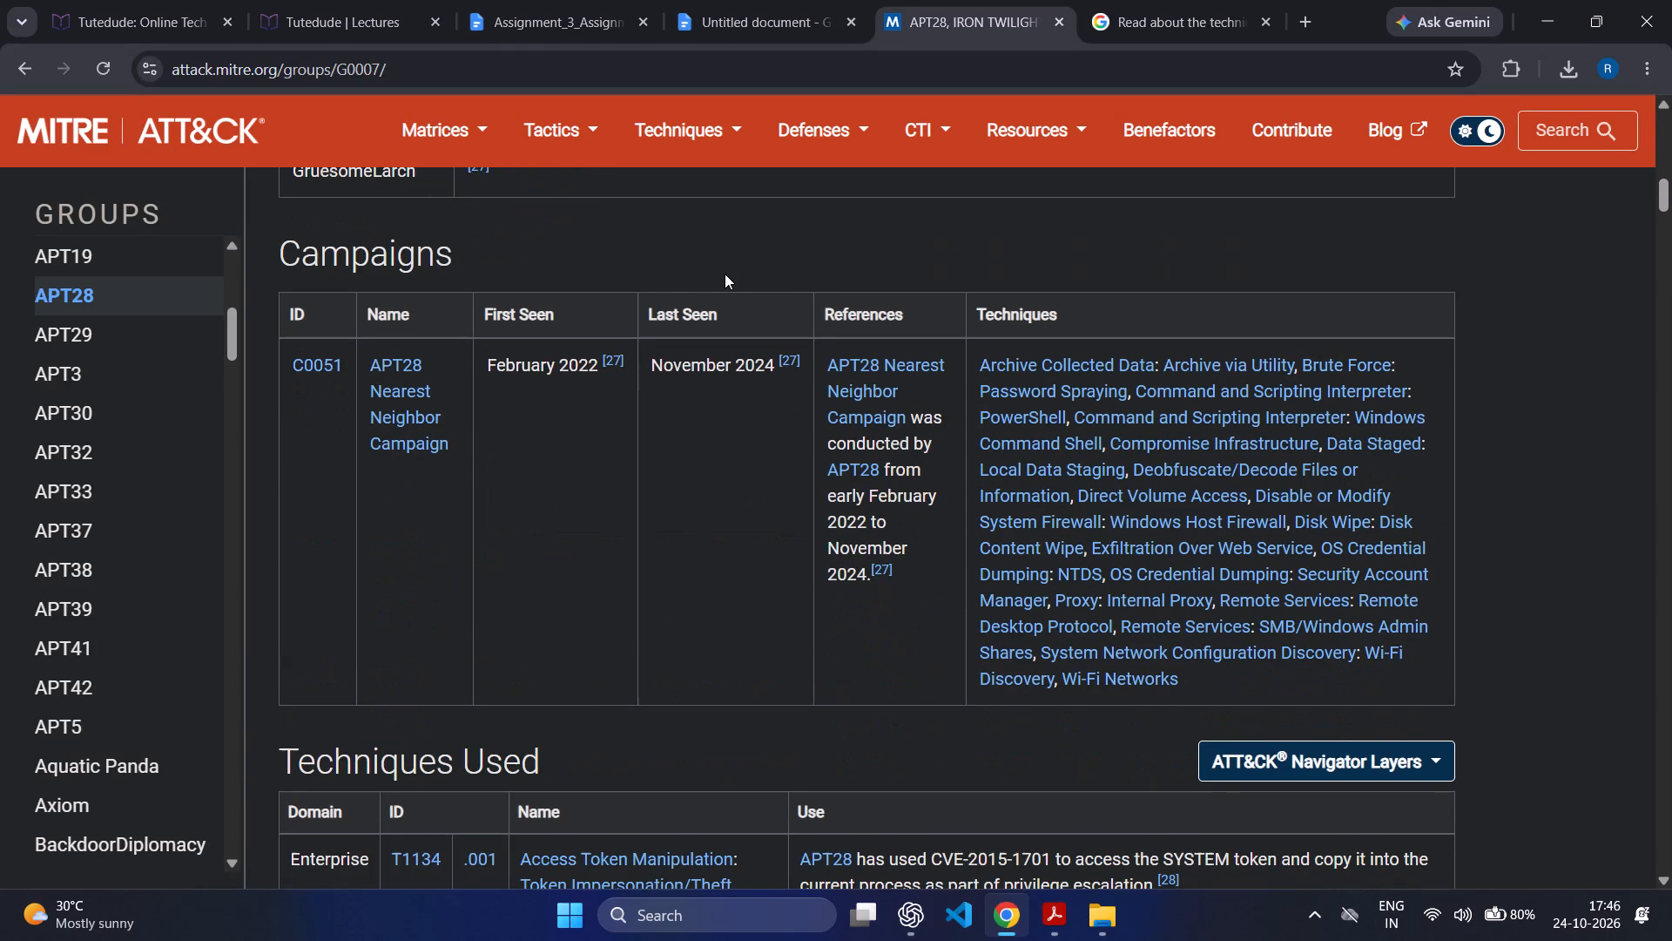
scroll(725, 272, up, 12)
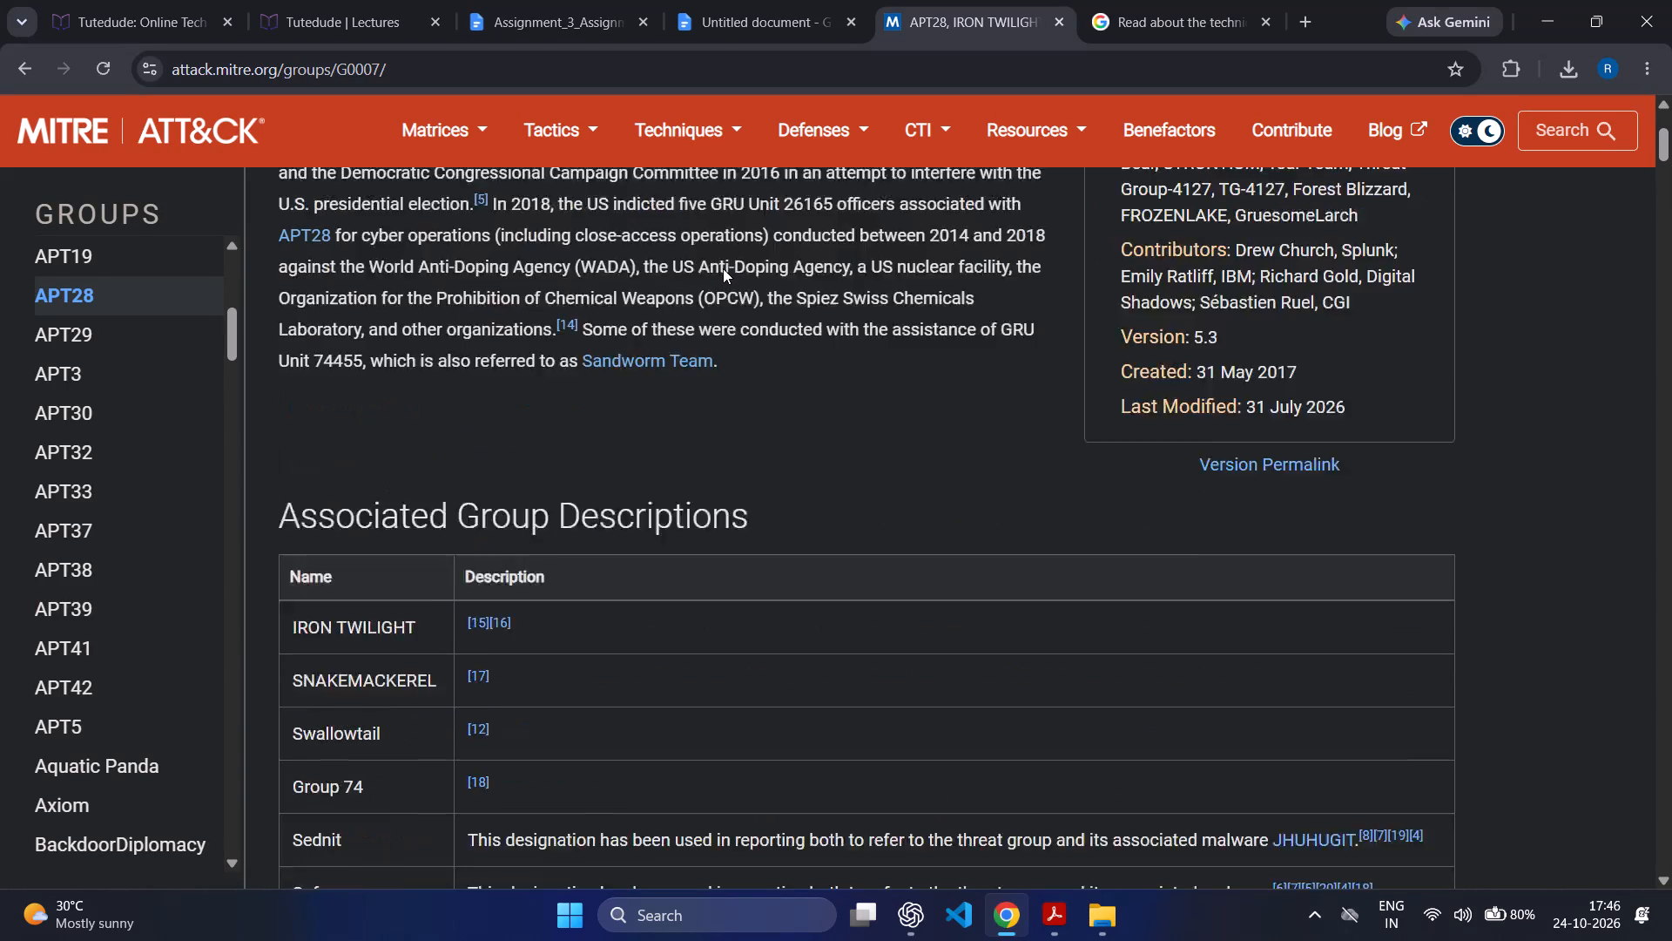
scroll(722, 267, up, 6)
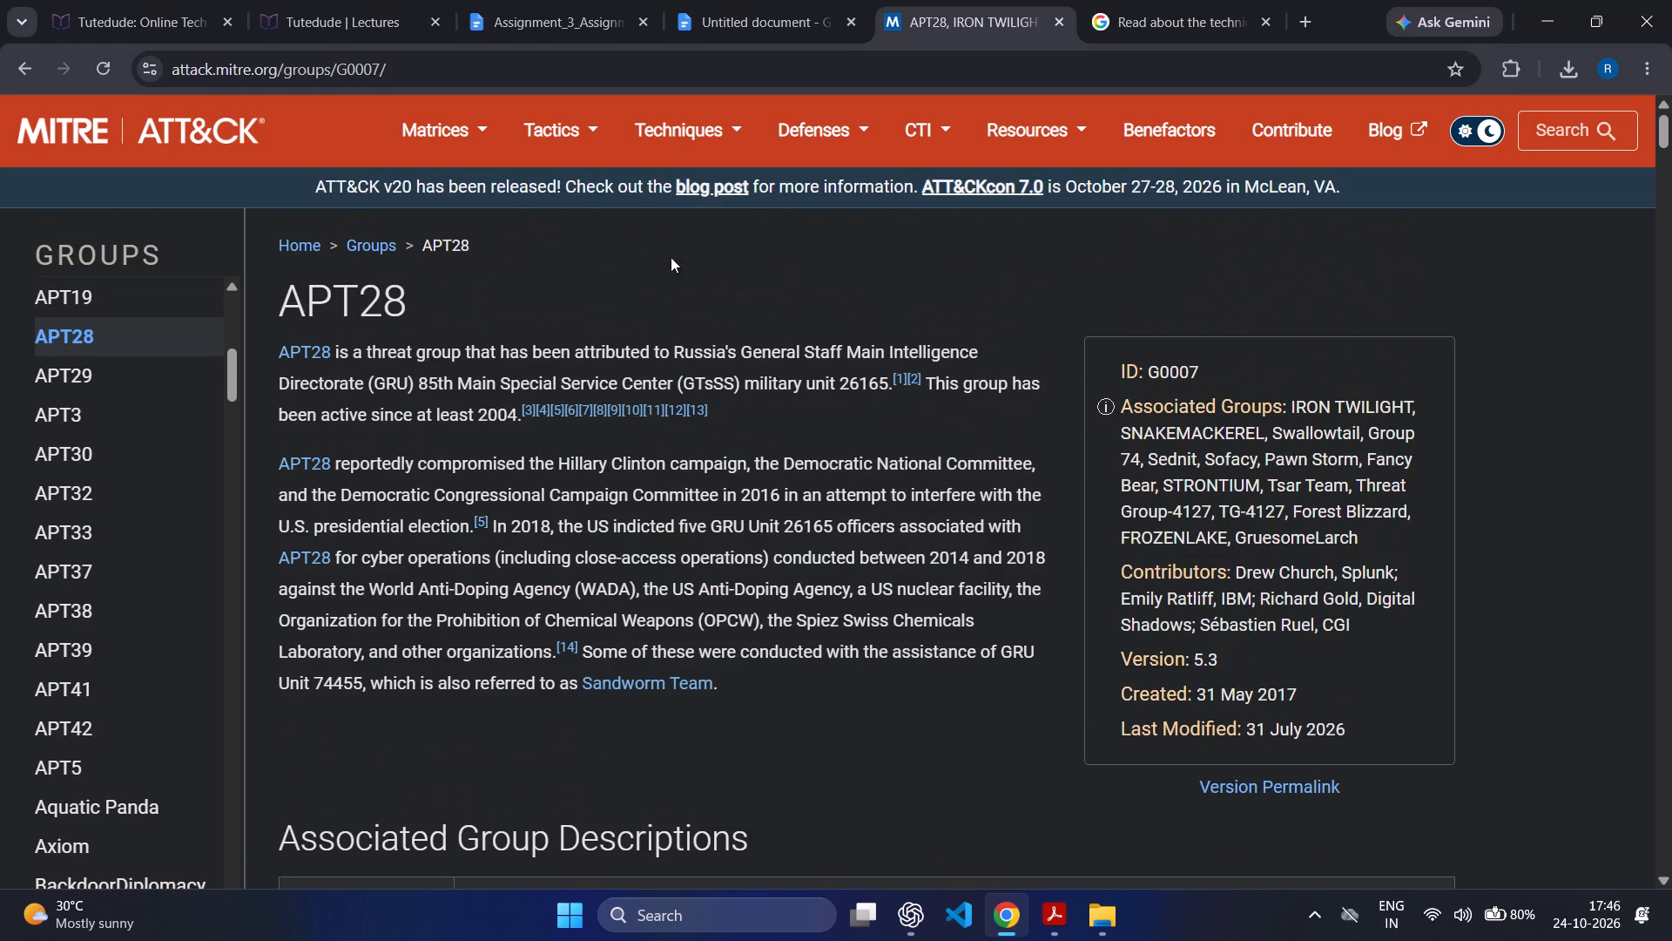
Return to the OS Credential Dumping procedure examples and open the APT39 group page to examine its associated groups and techniques used.
click(25, 71)
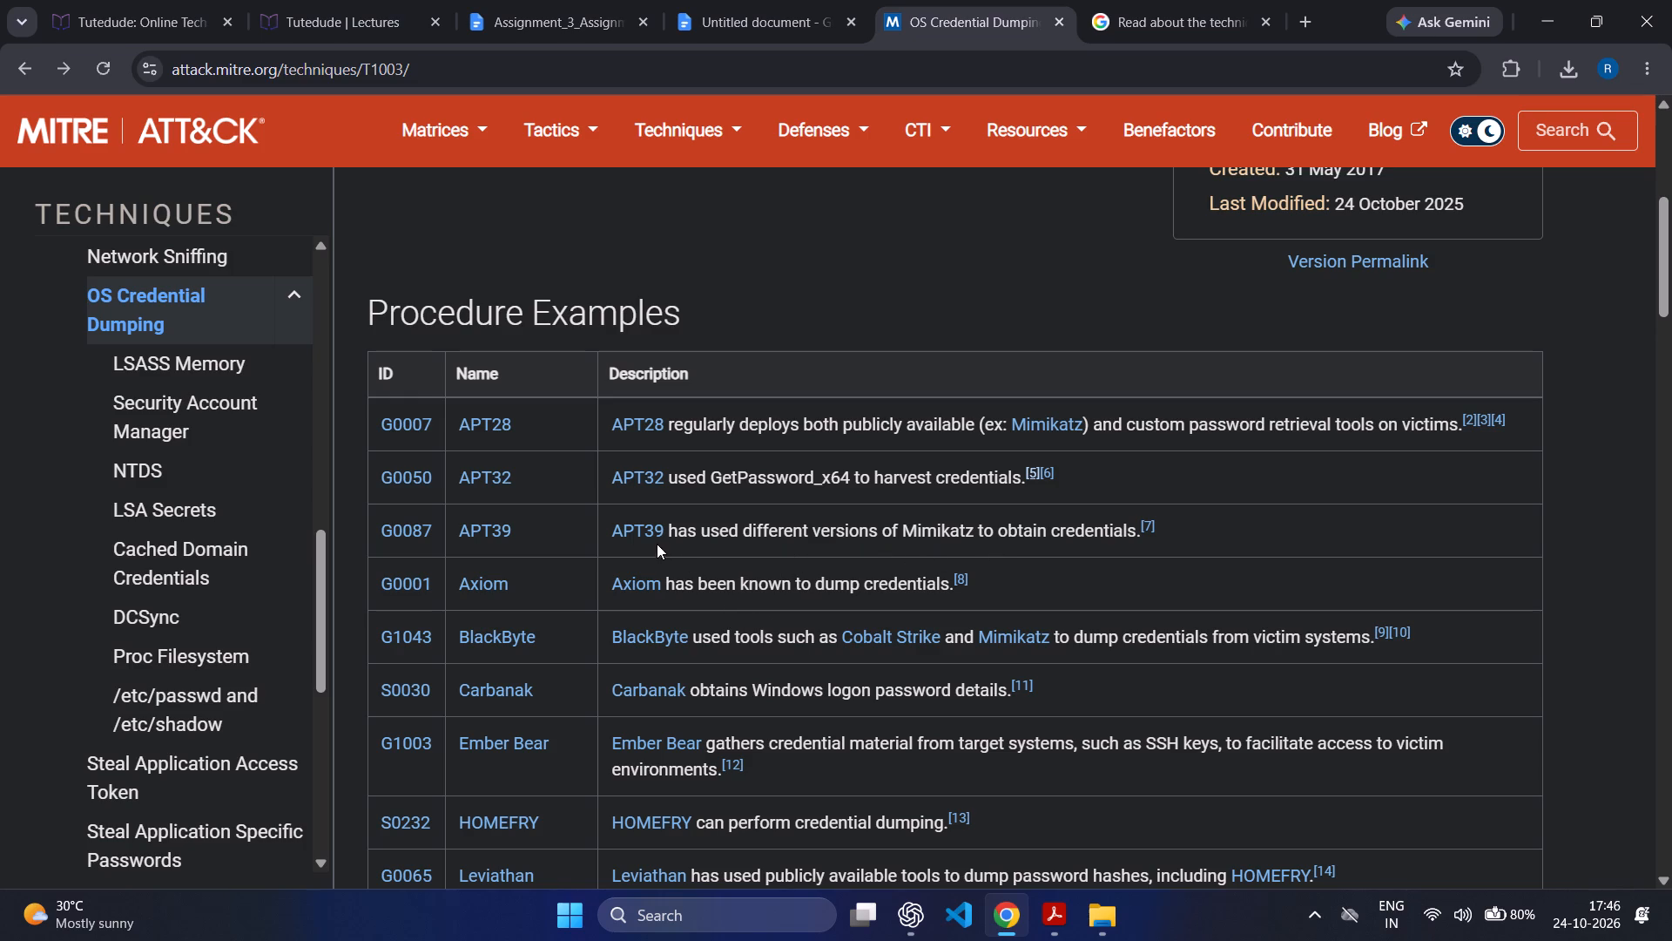
click(496, 531)
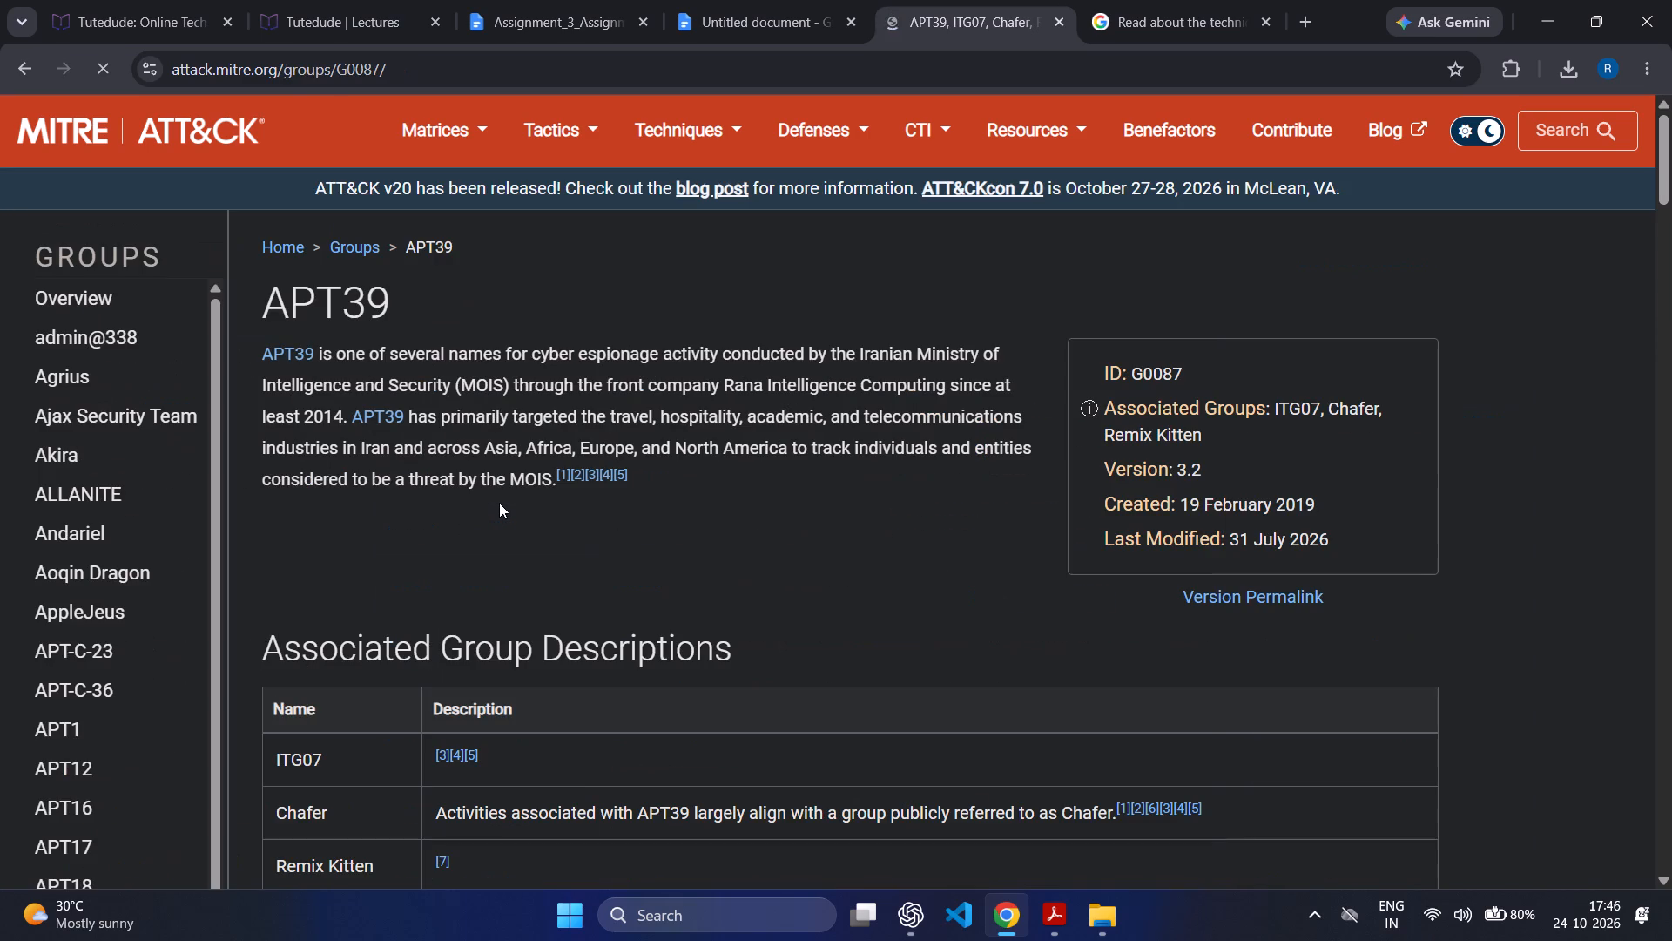
scroll(514, 467, down, 3)
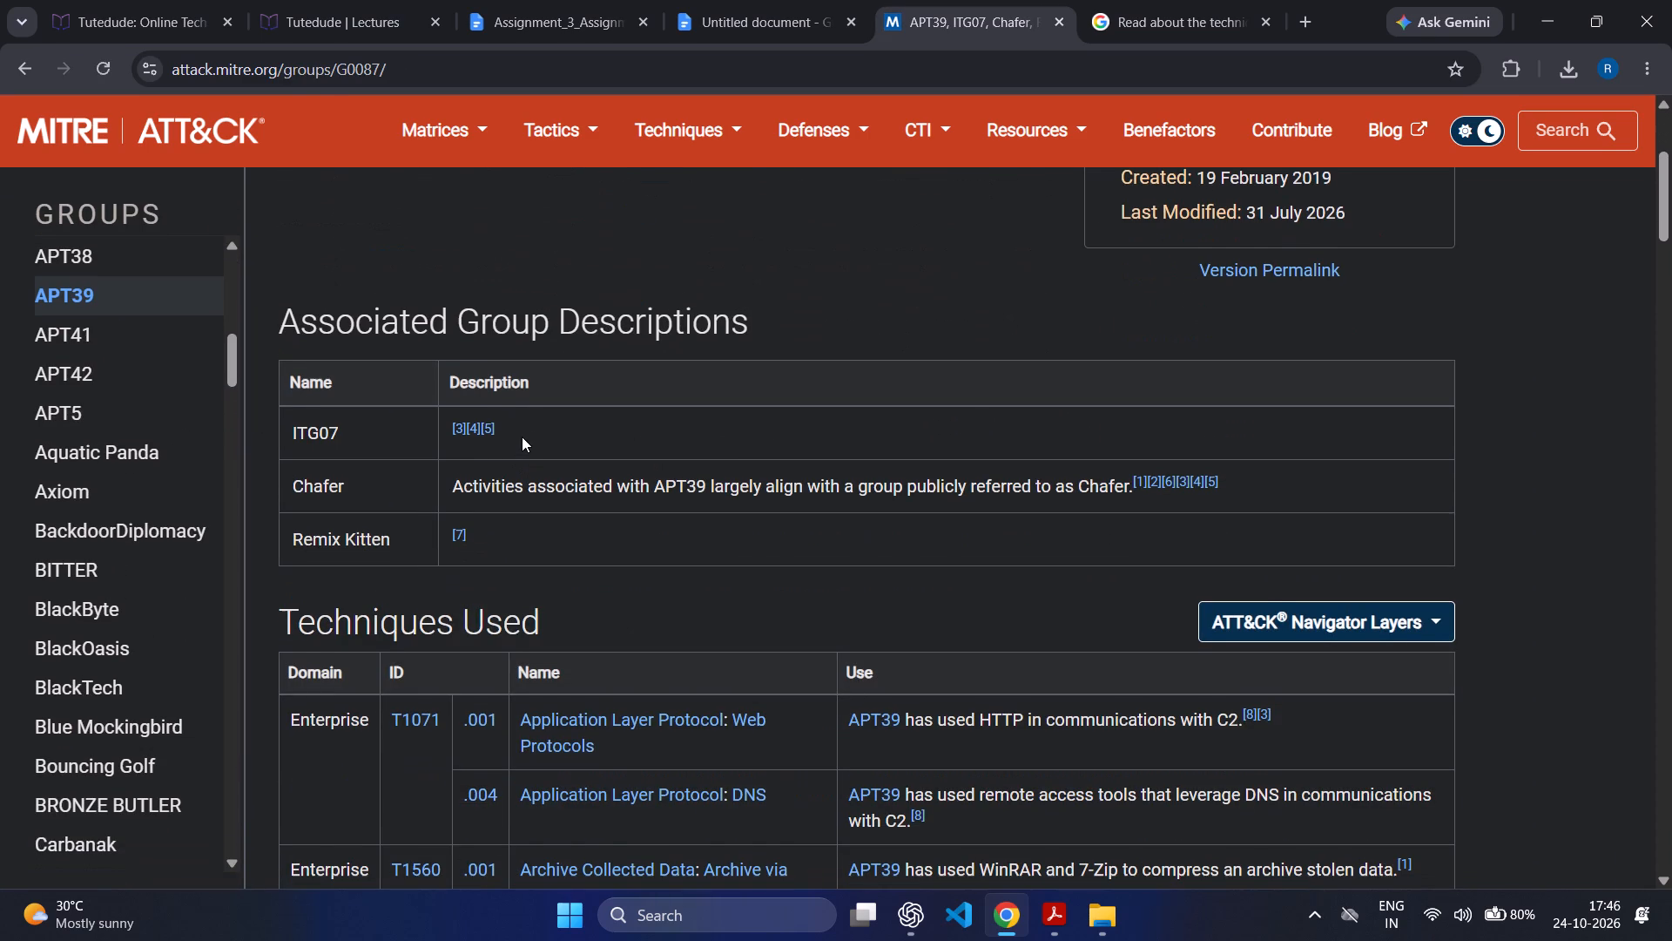
scroll(522, 437, down, 3)
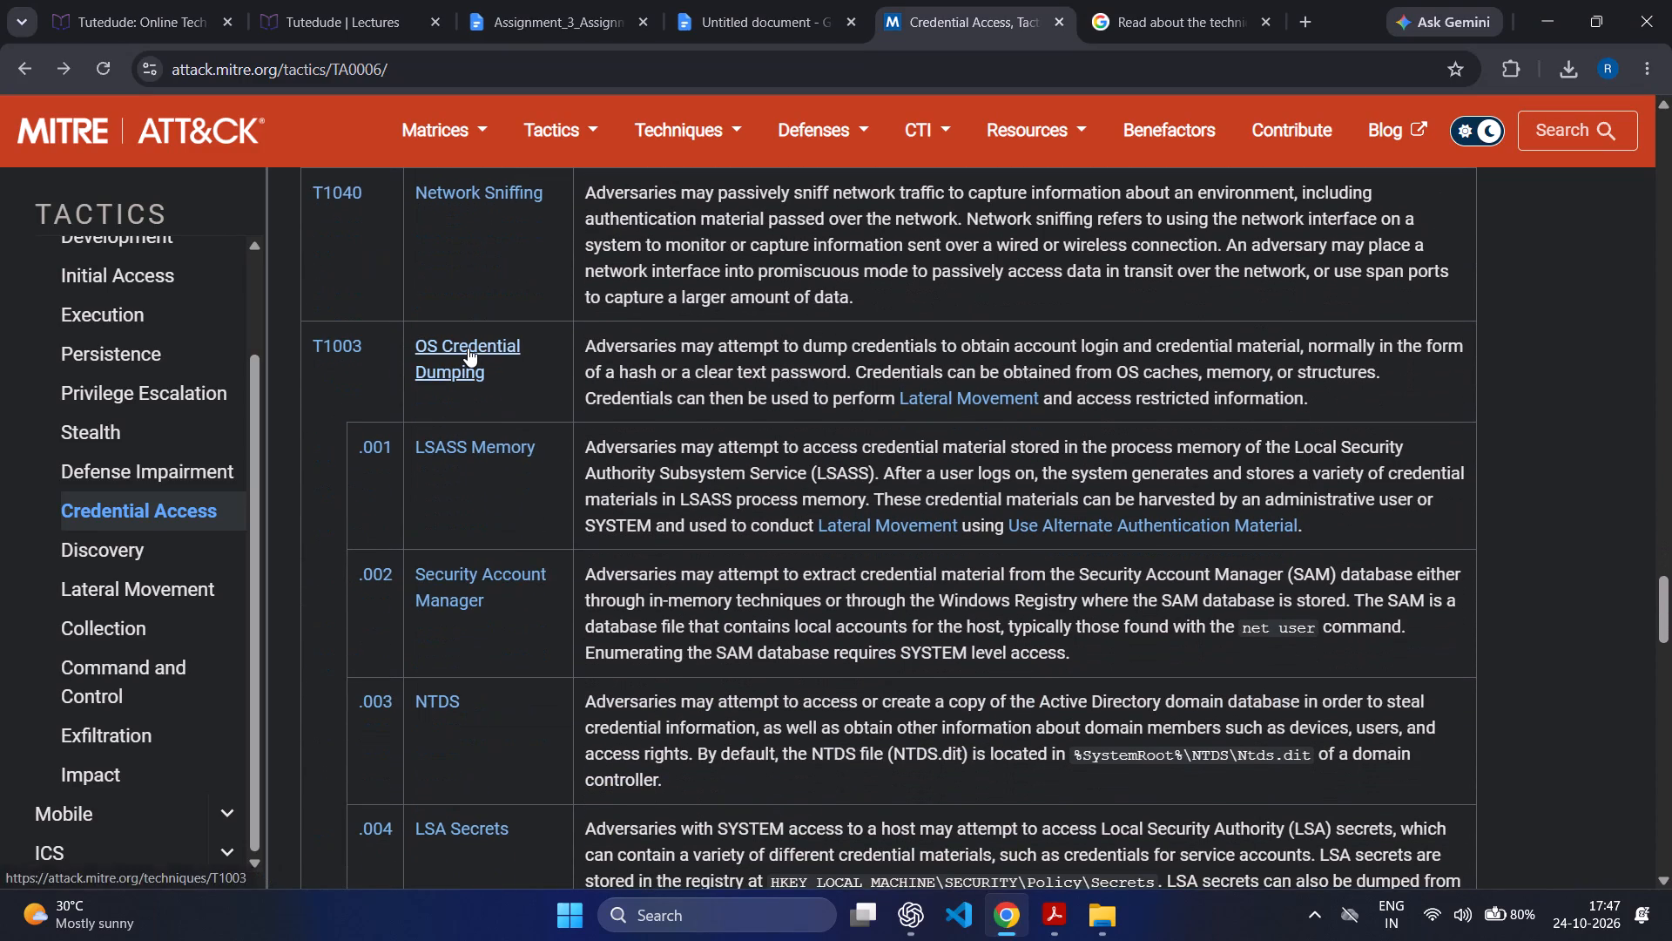
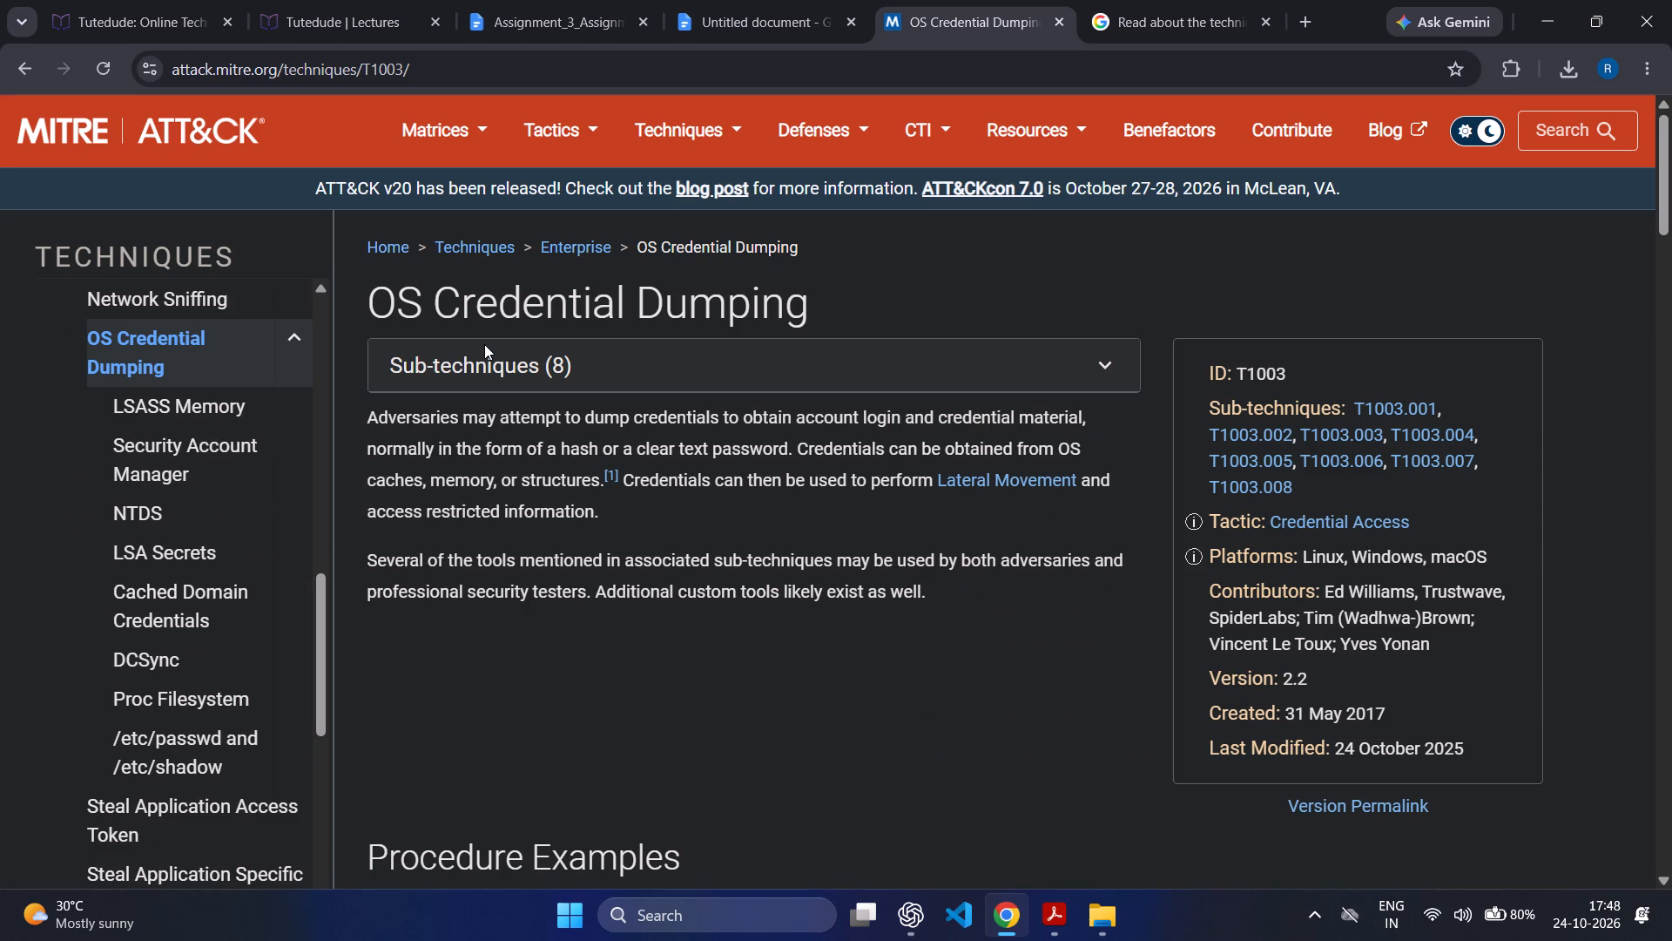
Open the APT28 group page from the OS Credential Dumping procedure examples and review its associated groups, campaigns and first techniques used.
scroll(476, 482, down, 3)
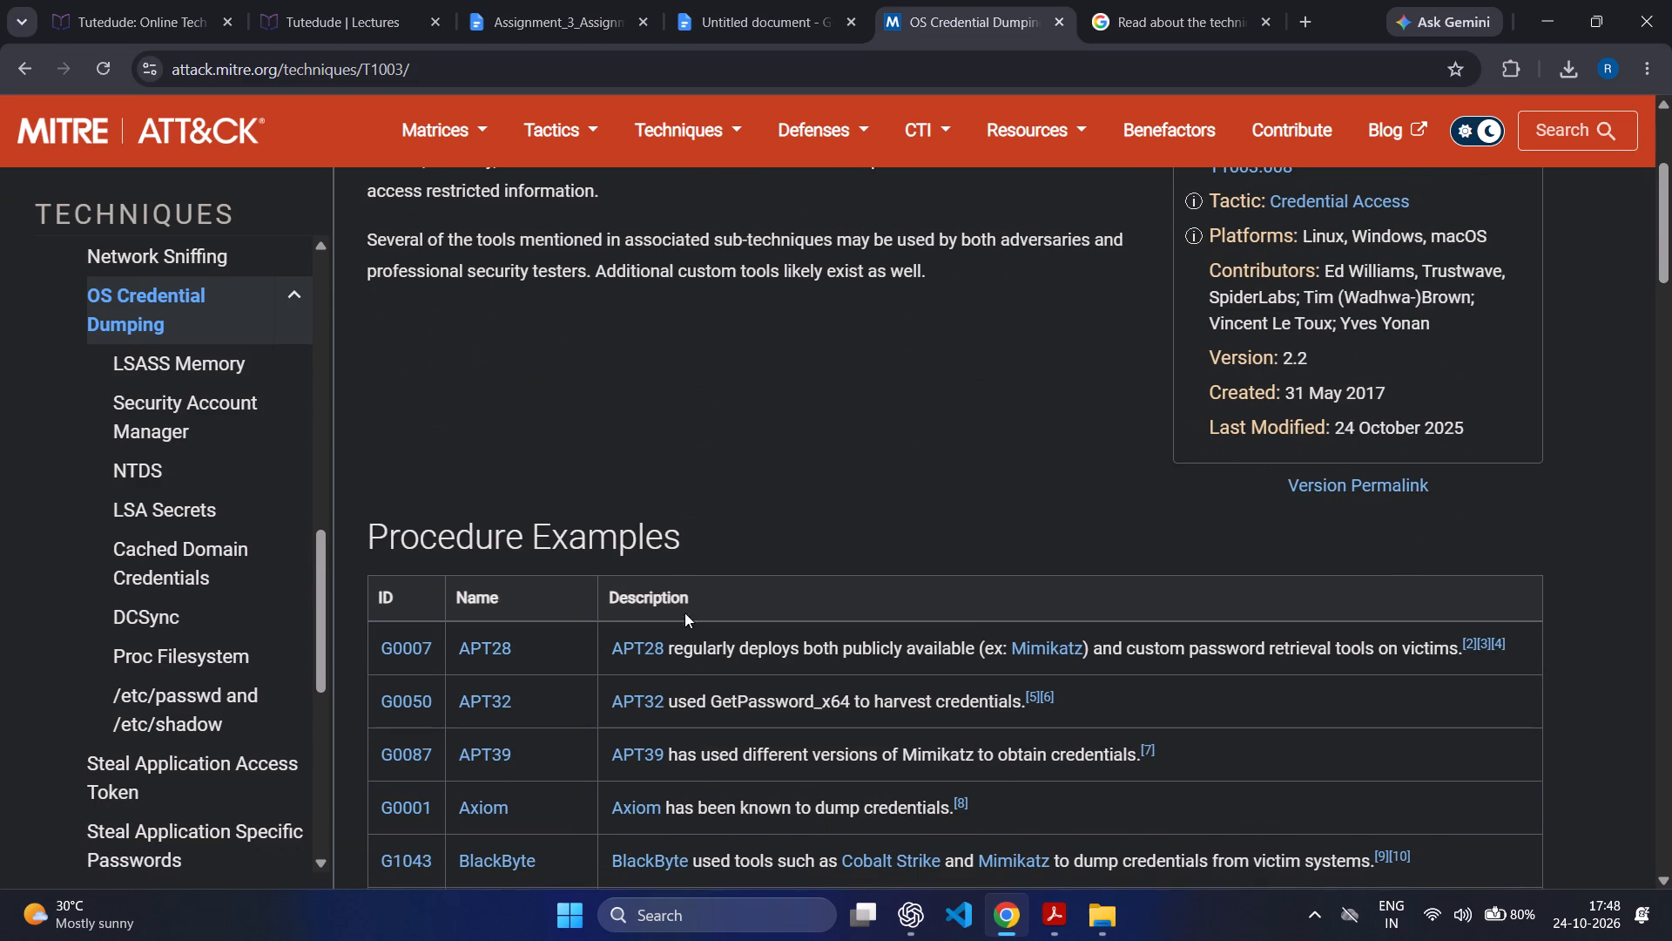
click(490, 639)
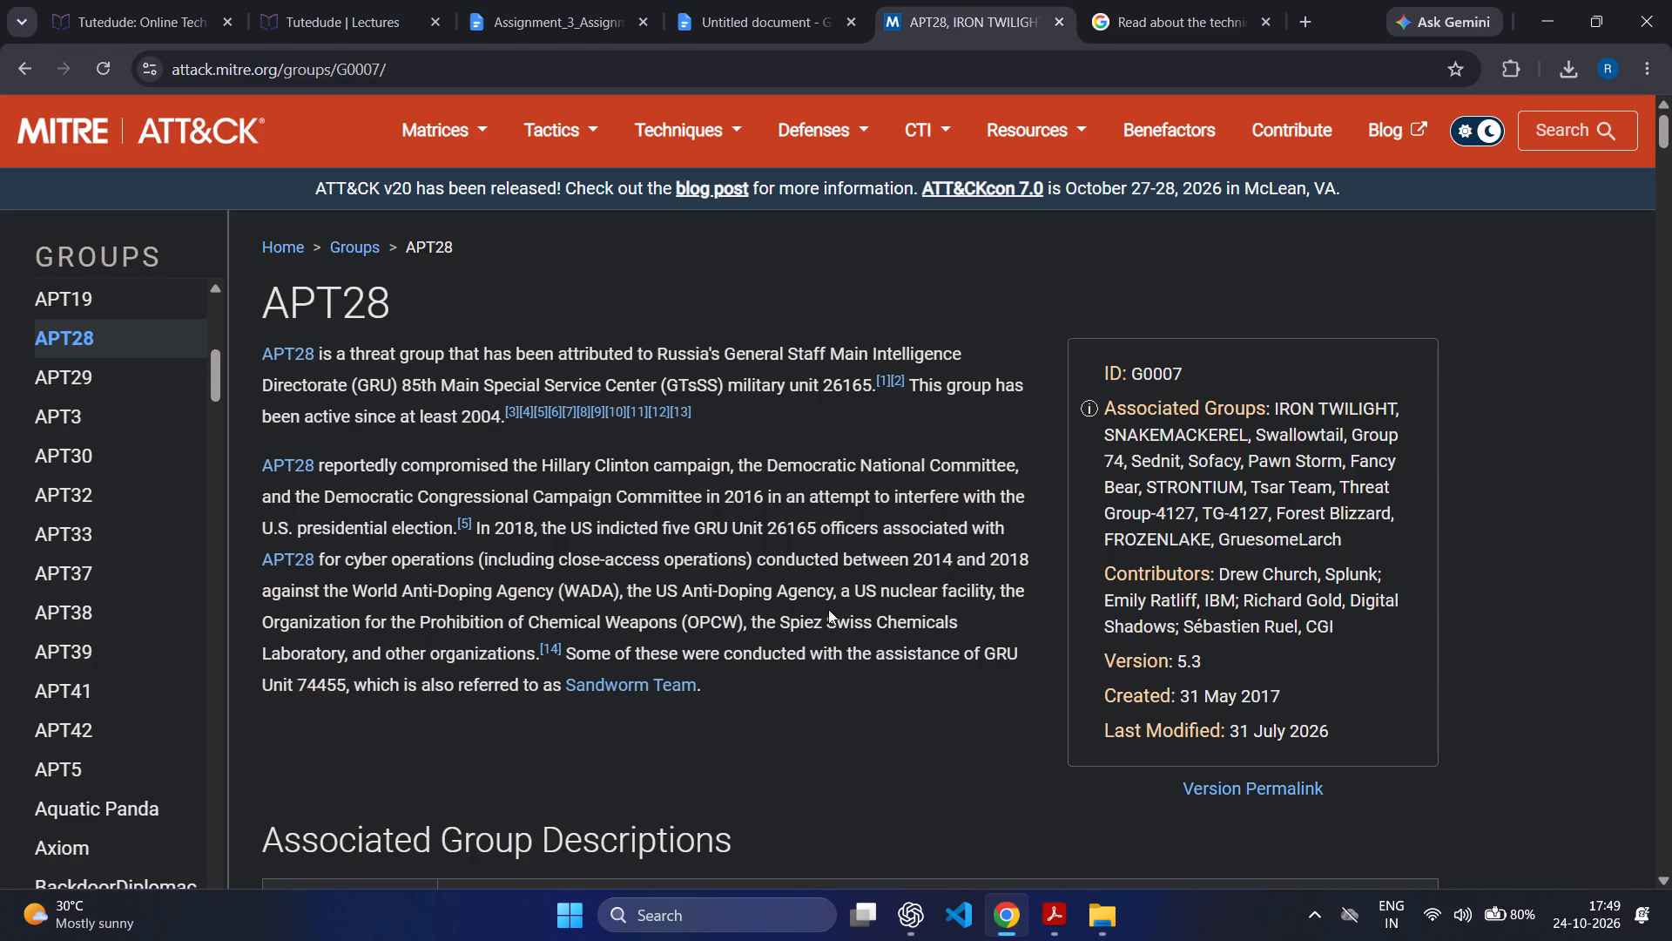
scroll(525, 628, down, 4)
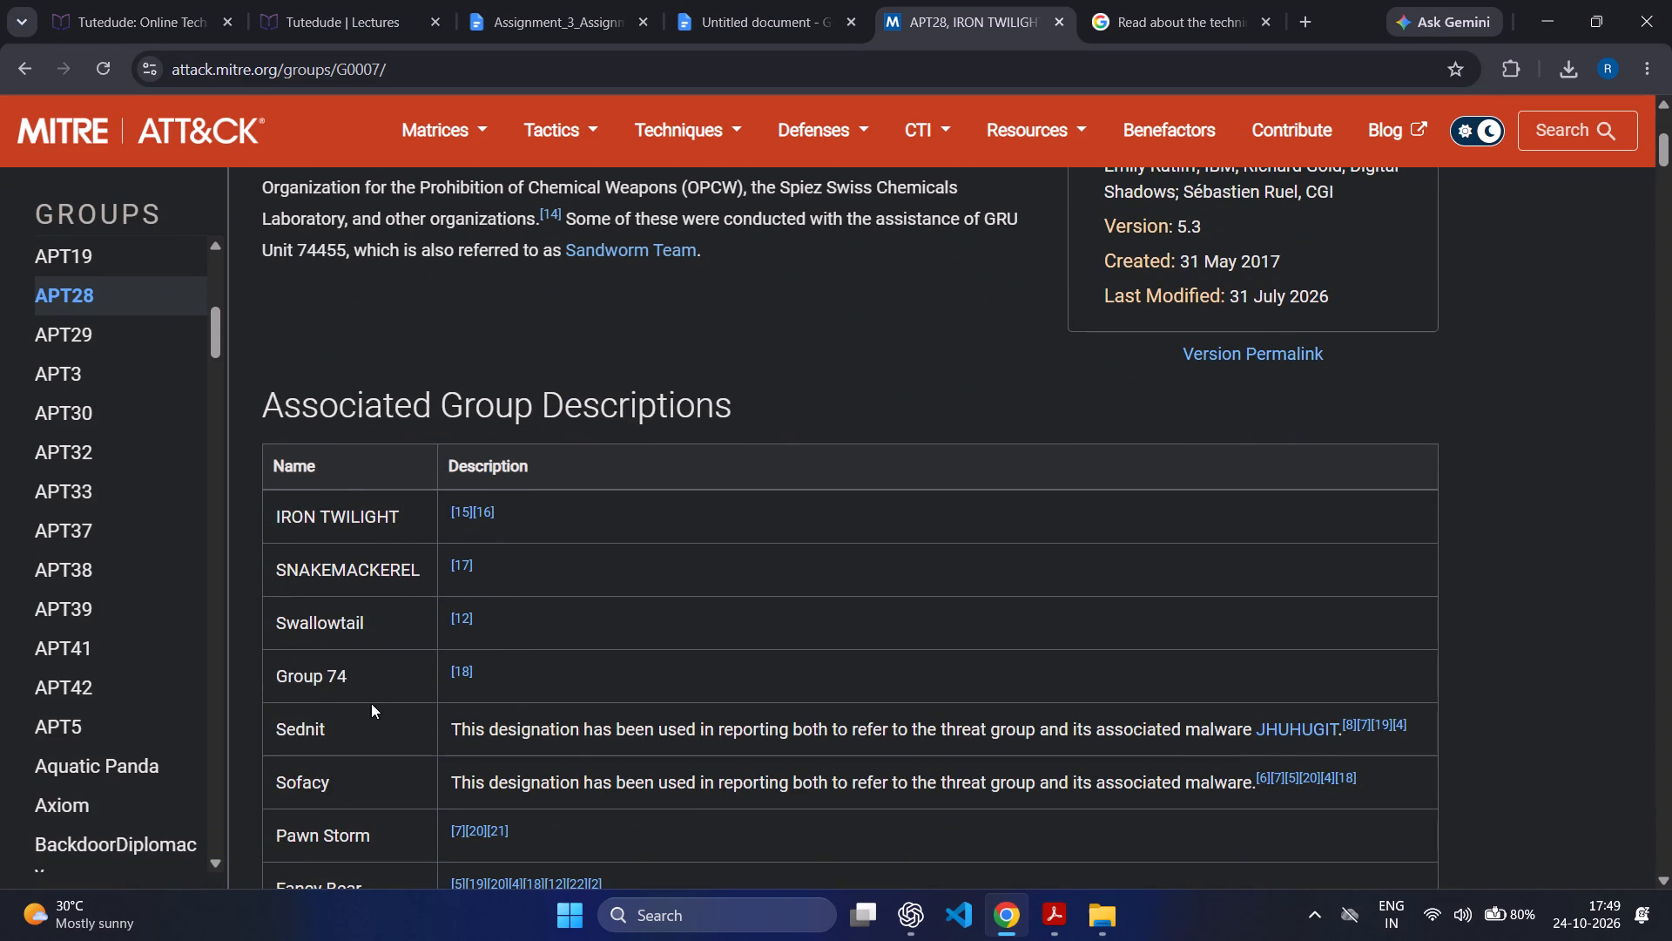
scroll(383, 734, down, 2)
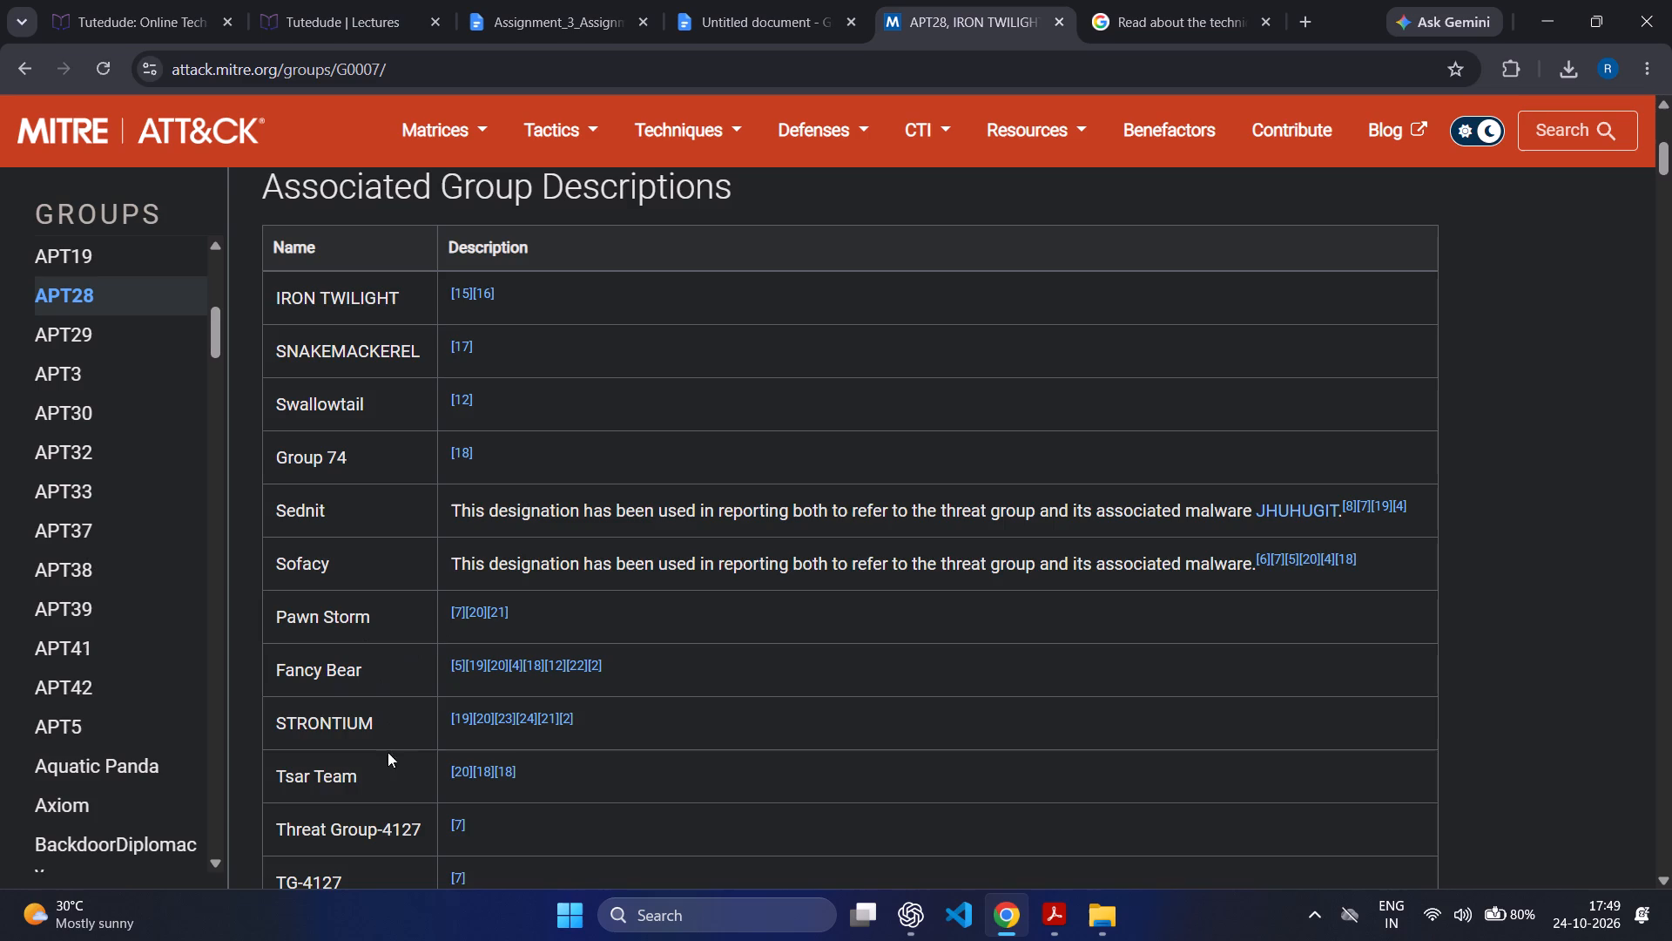
scroll(453, 724, down, 2)
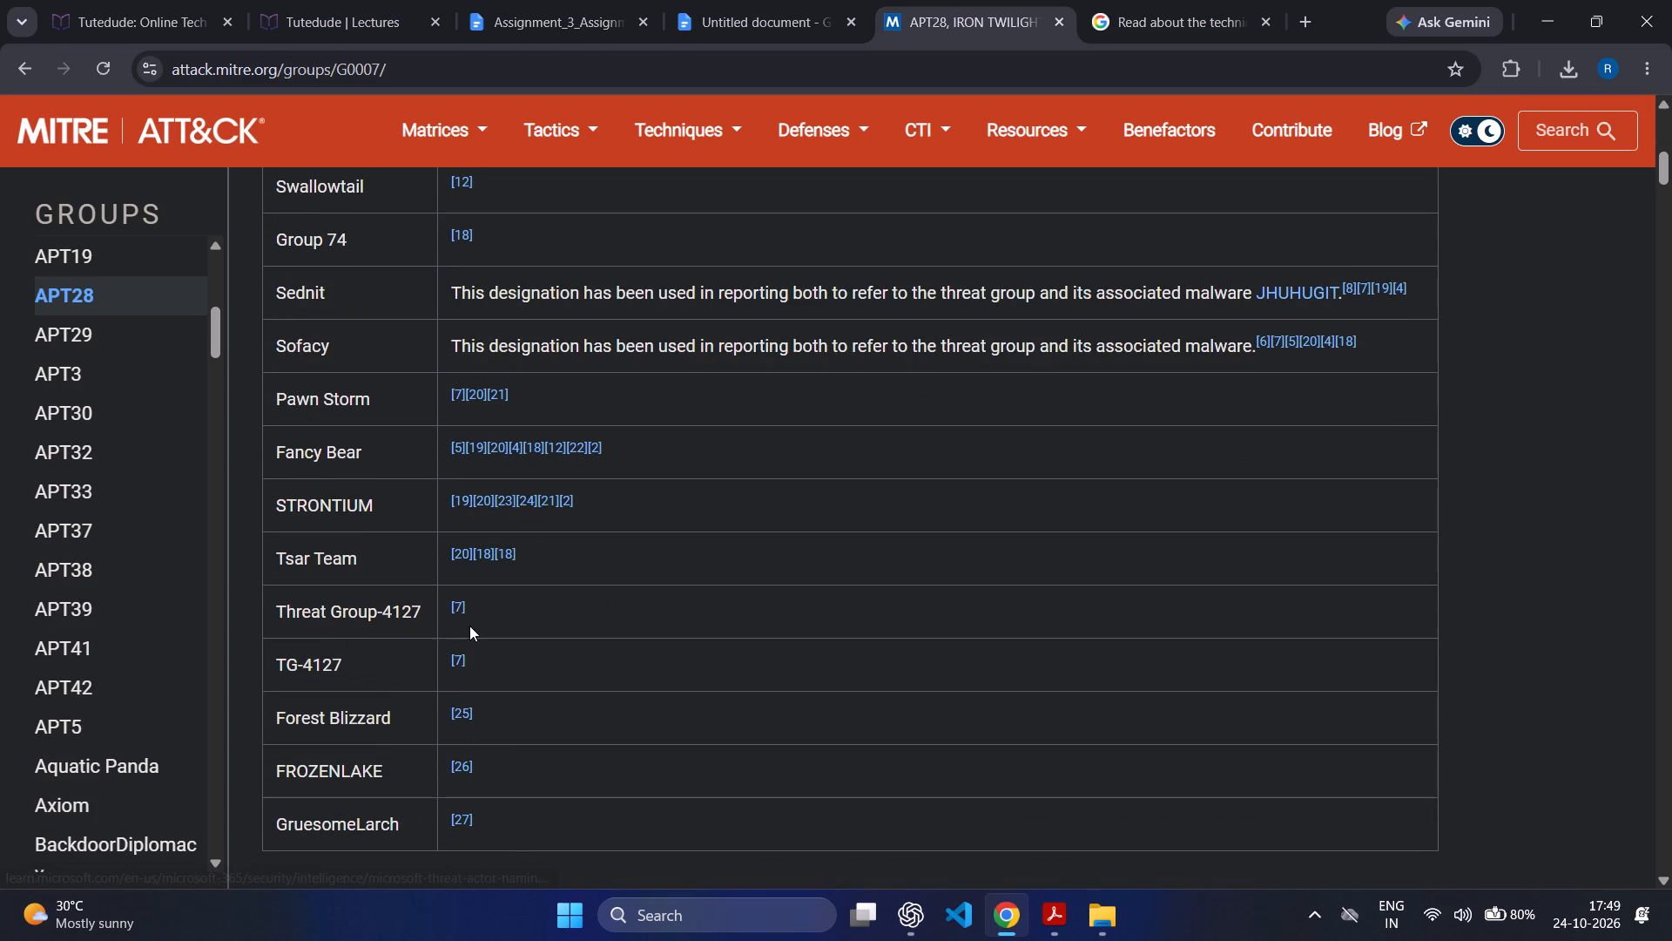
scroll(462, 698, down, 3)
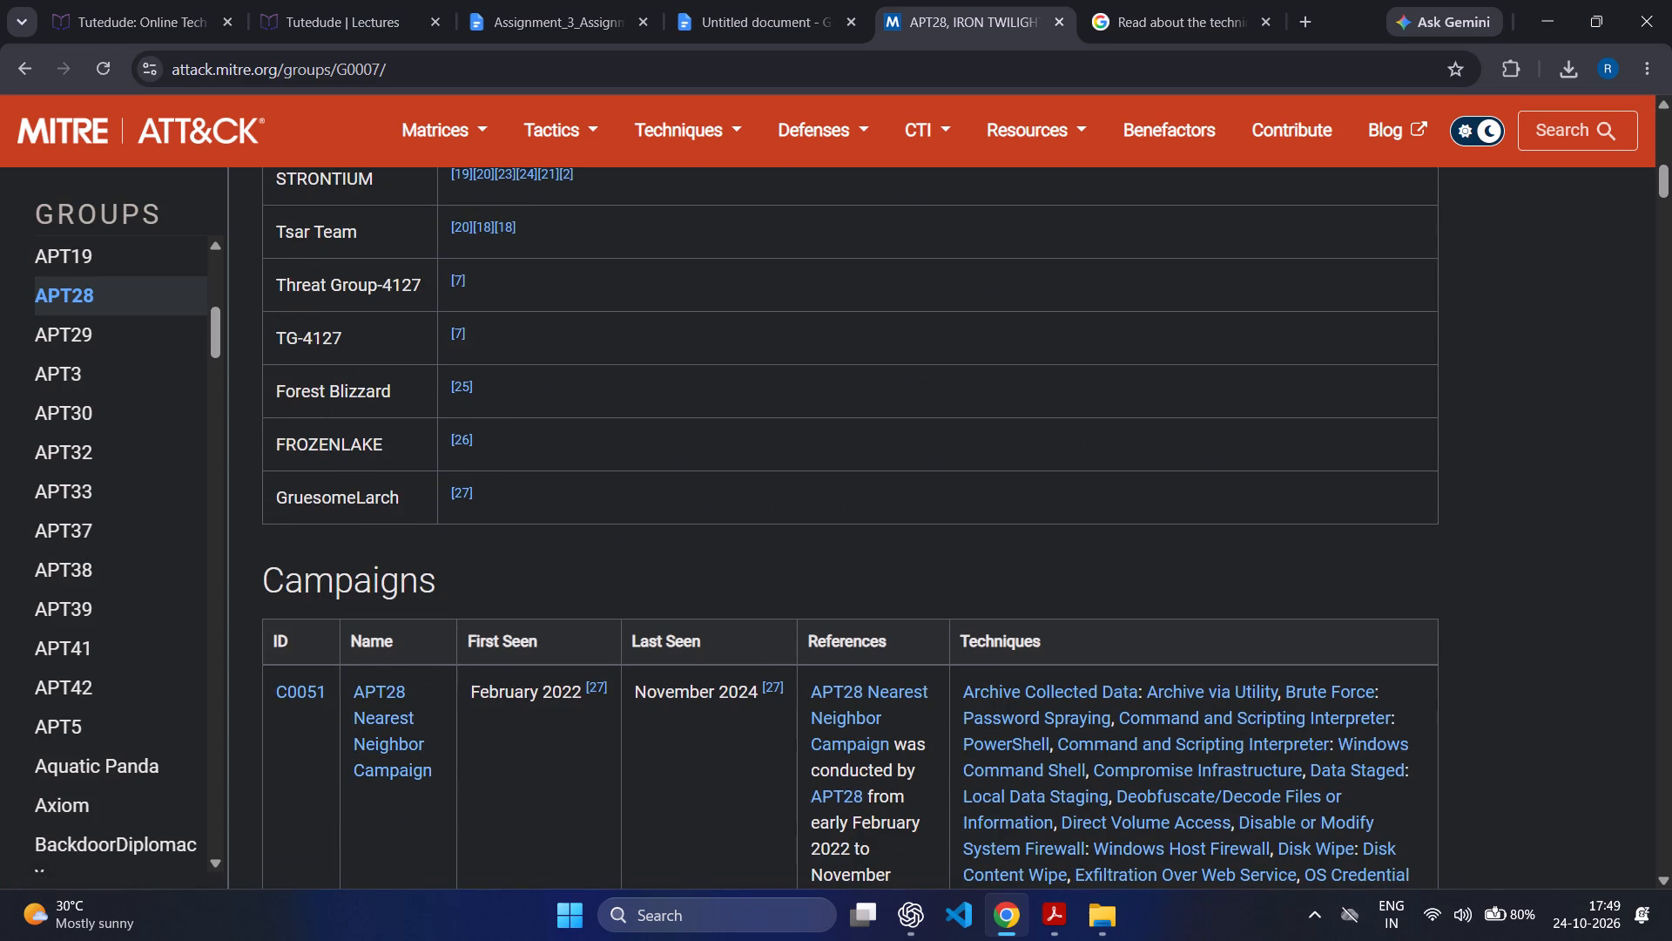
scroll(471, 680, down, 2)
scroll(557, 587, down, 5)
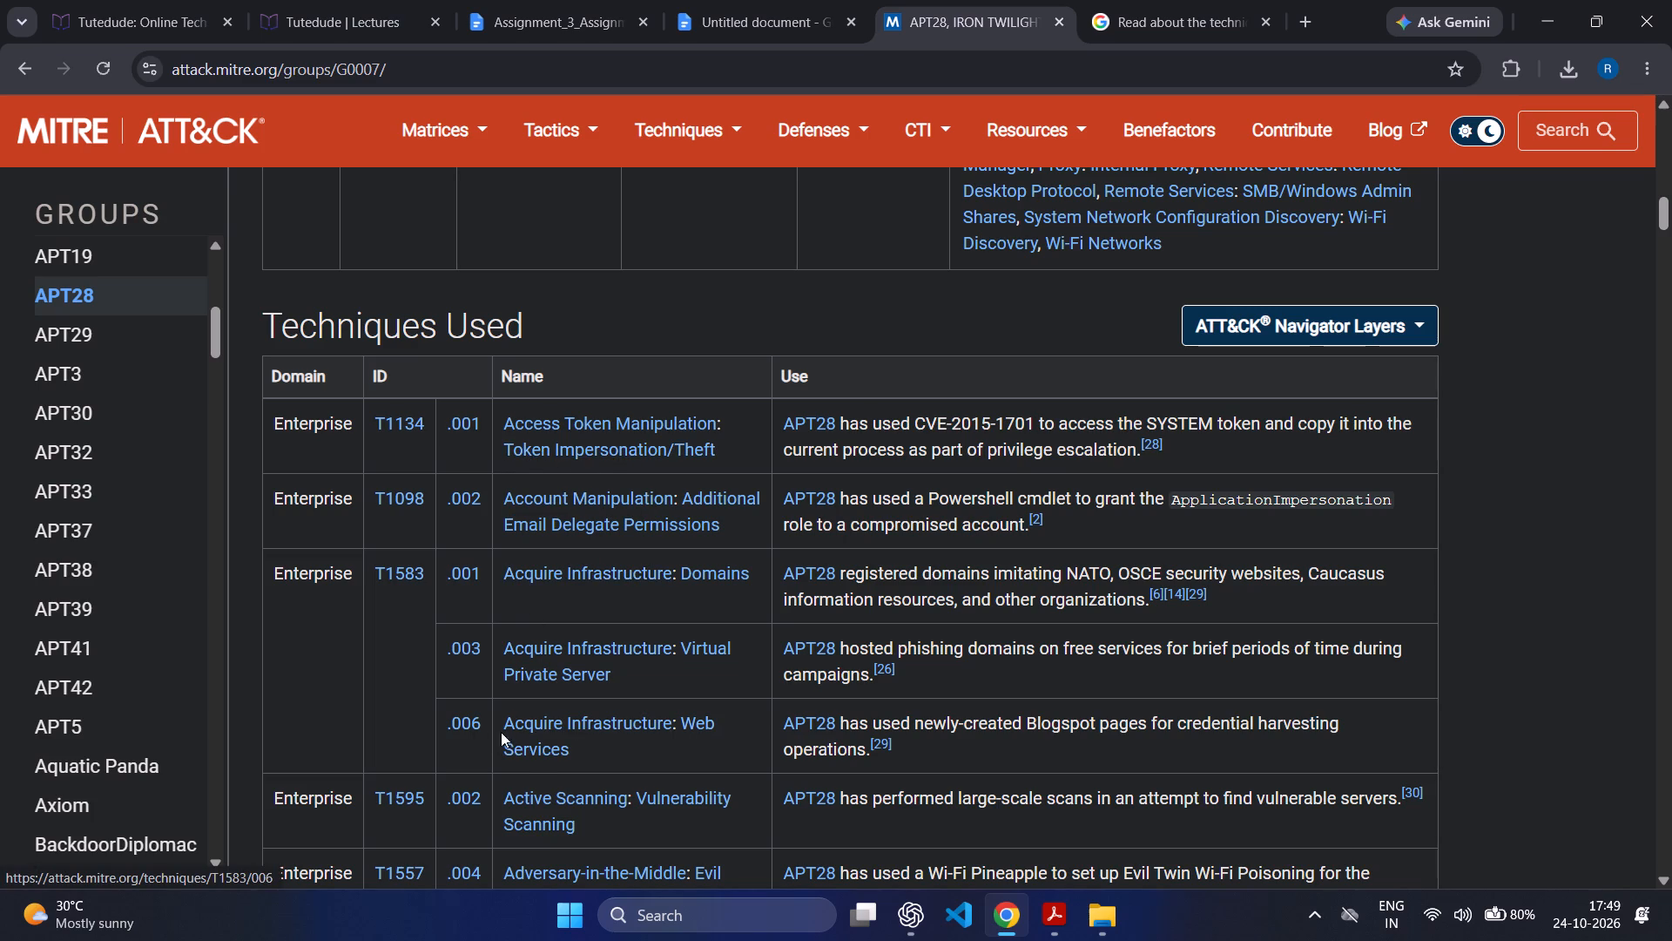
scroll(550, 633, down, 2)
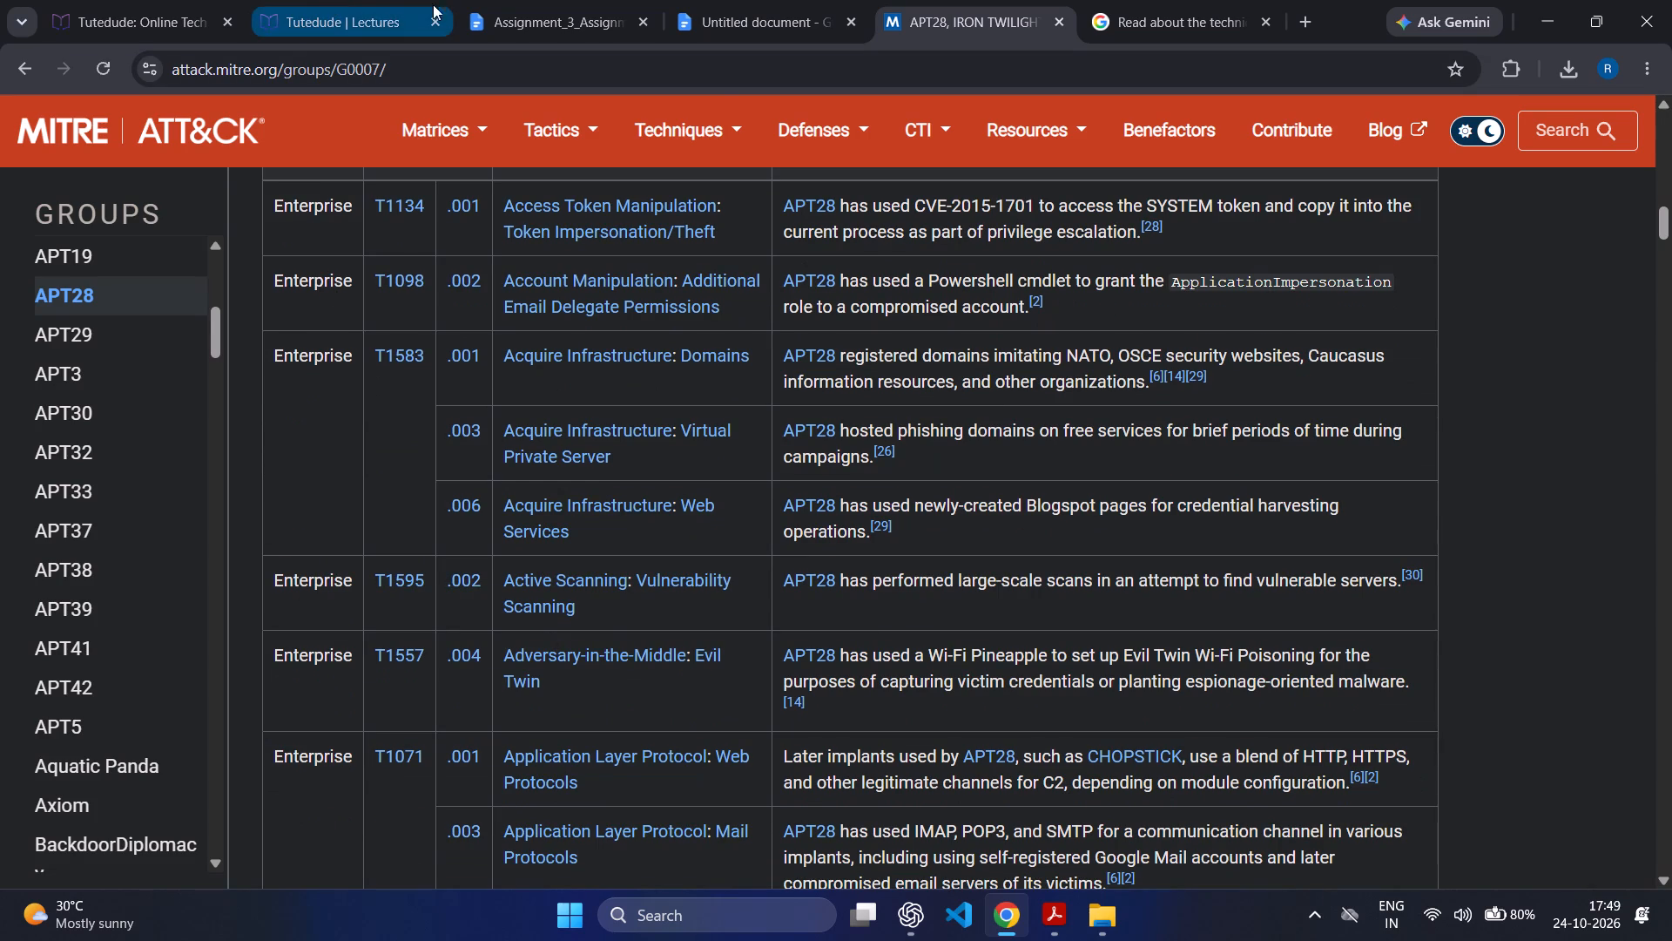
Reread the Task 1 instructions in the Assignment 3 document.
click(512, 10)
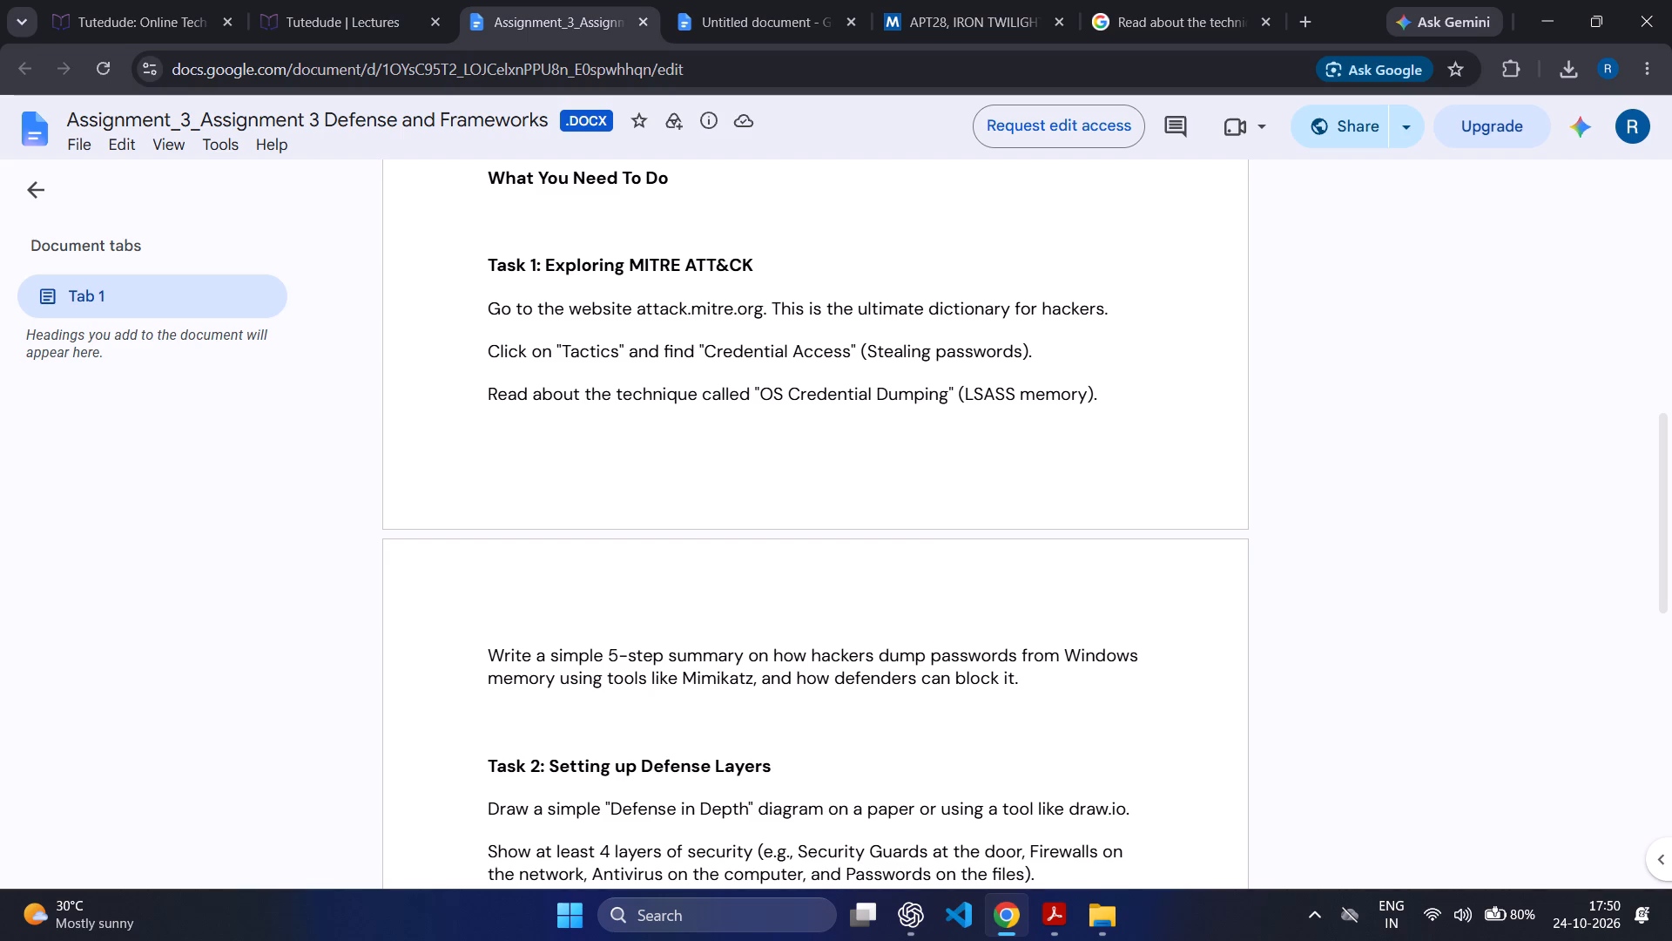
Return to the APT28 group page and skim the rest of its techniques and software tables through to the end of the references.
click(1031, 16)
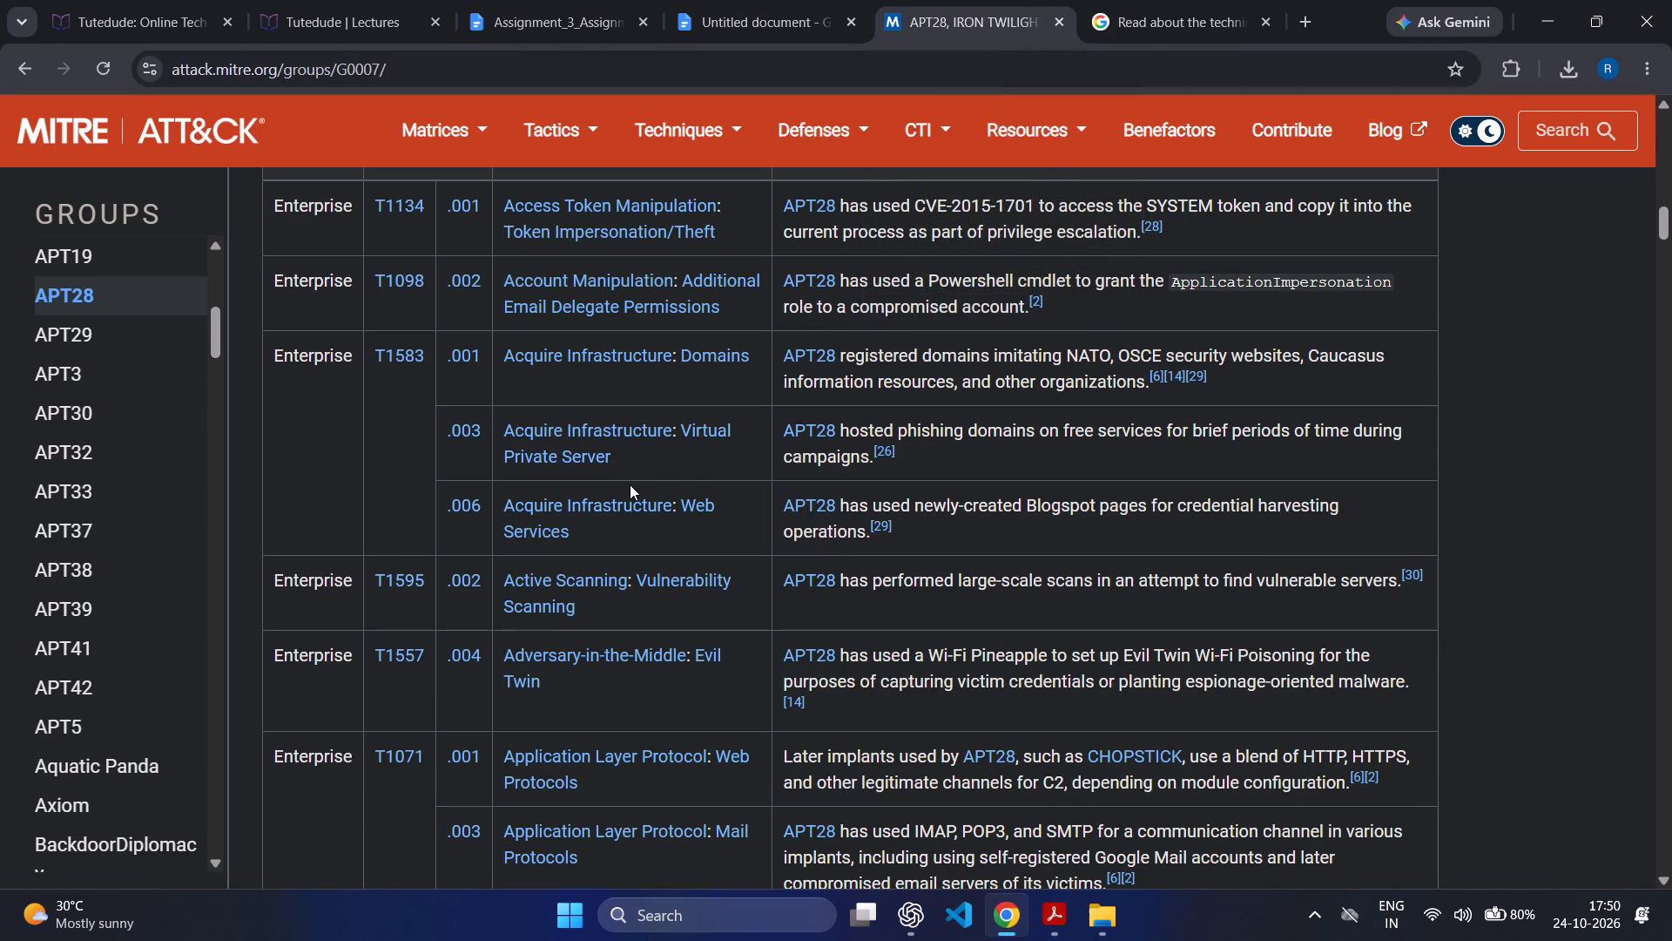
scroll(630, 484, down, 6)
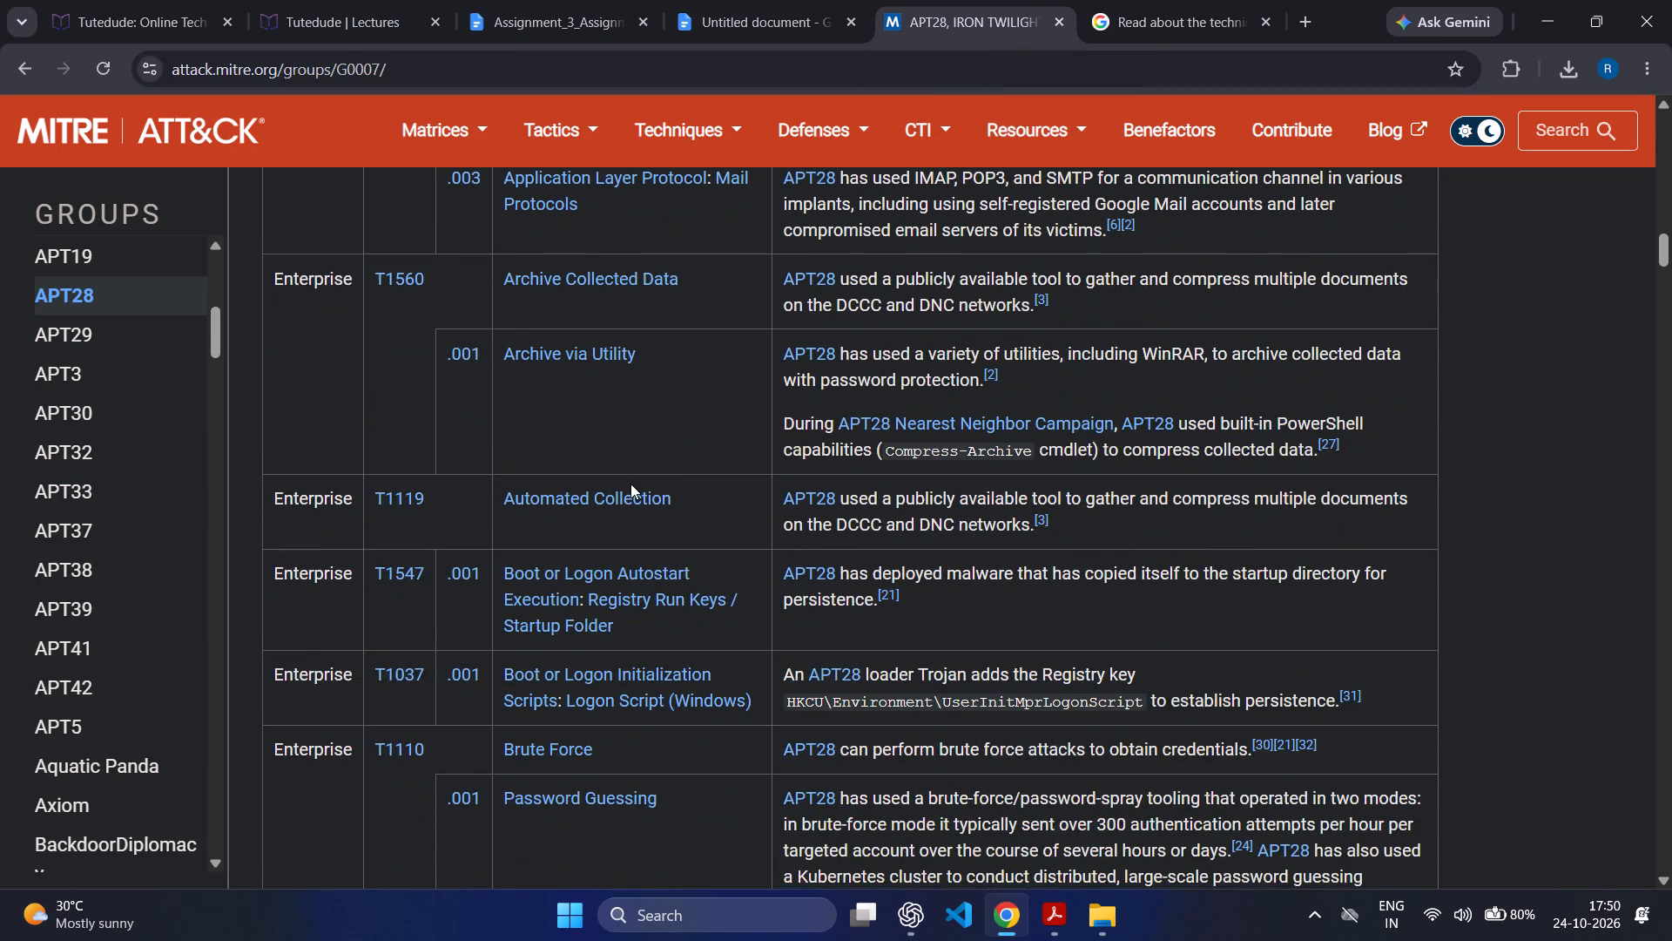
scroll(630, 484, down, 18)
scroll(630, 482, down, 3)
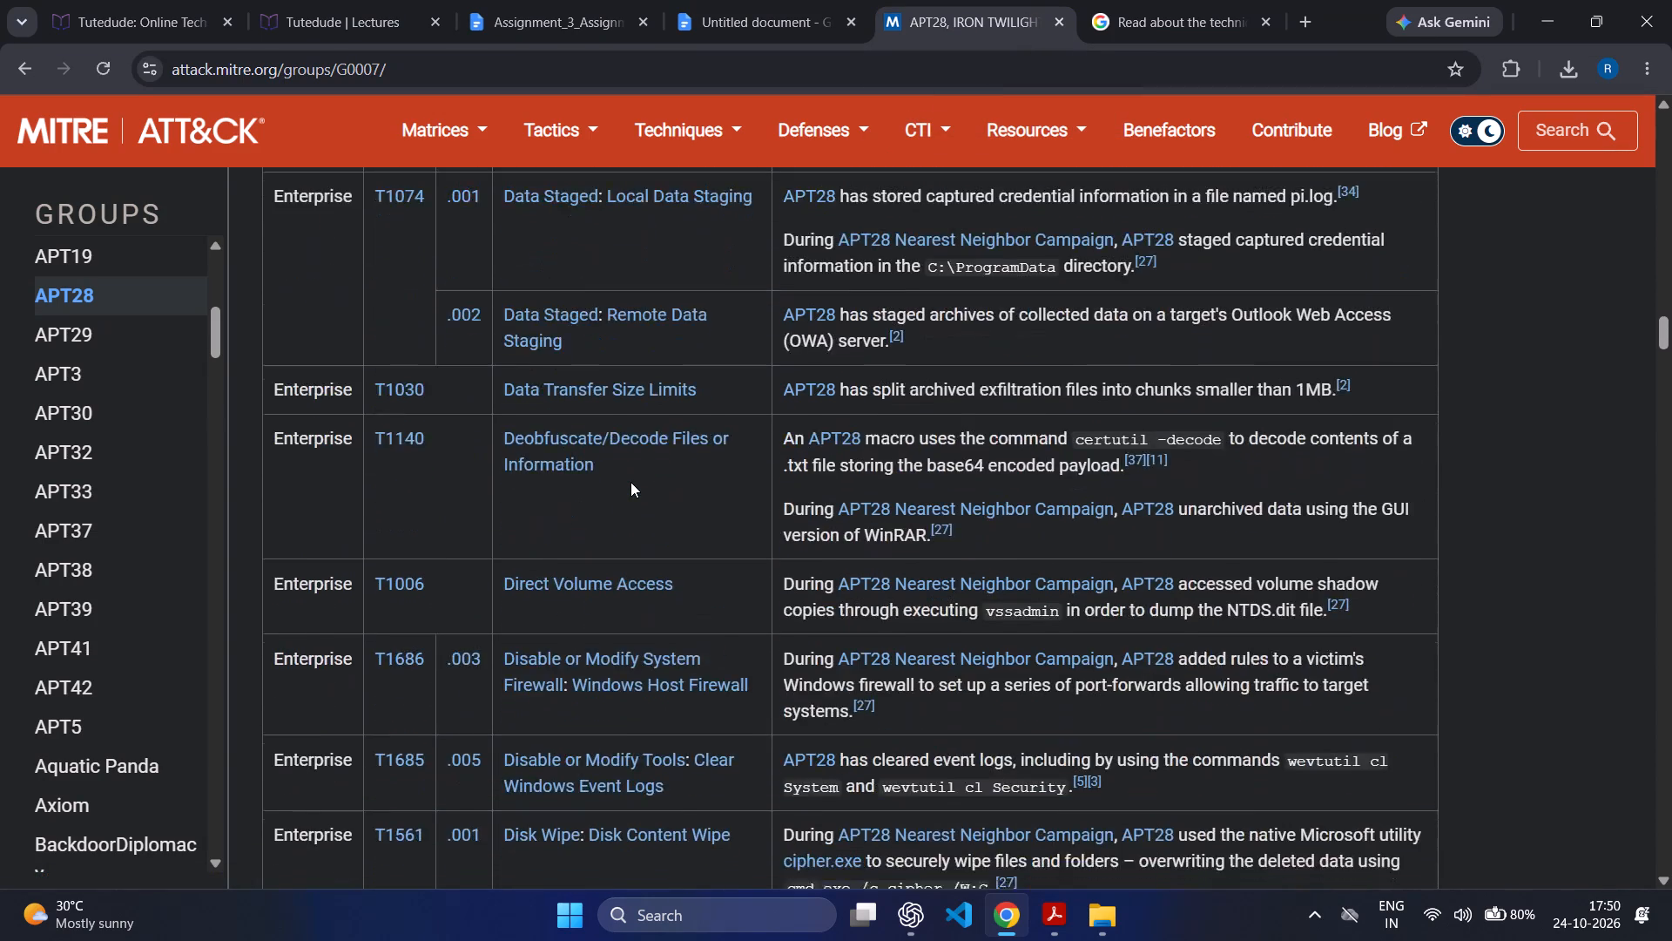
scroll(630, 482, down, 17)
scroll(635, 474, down, 14)
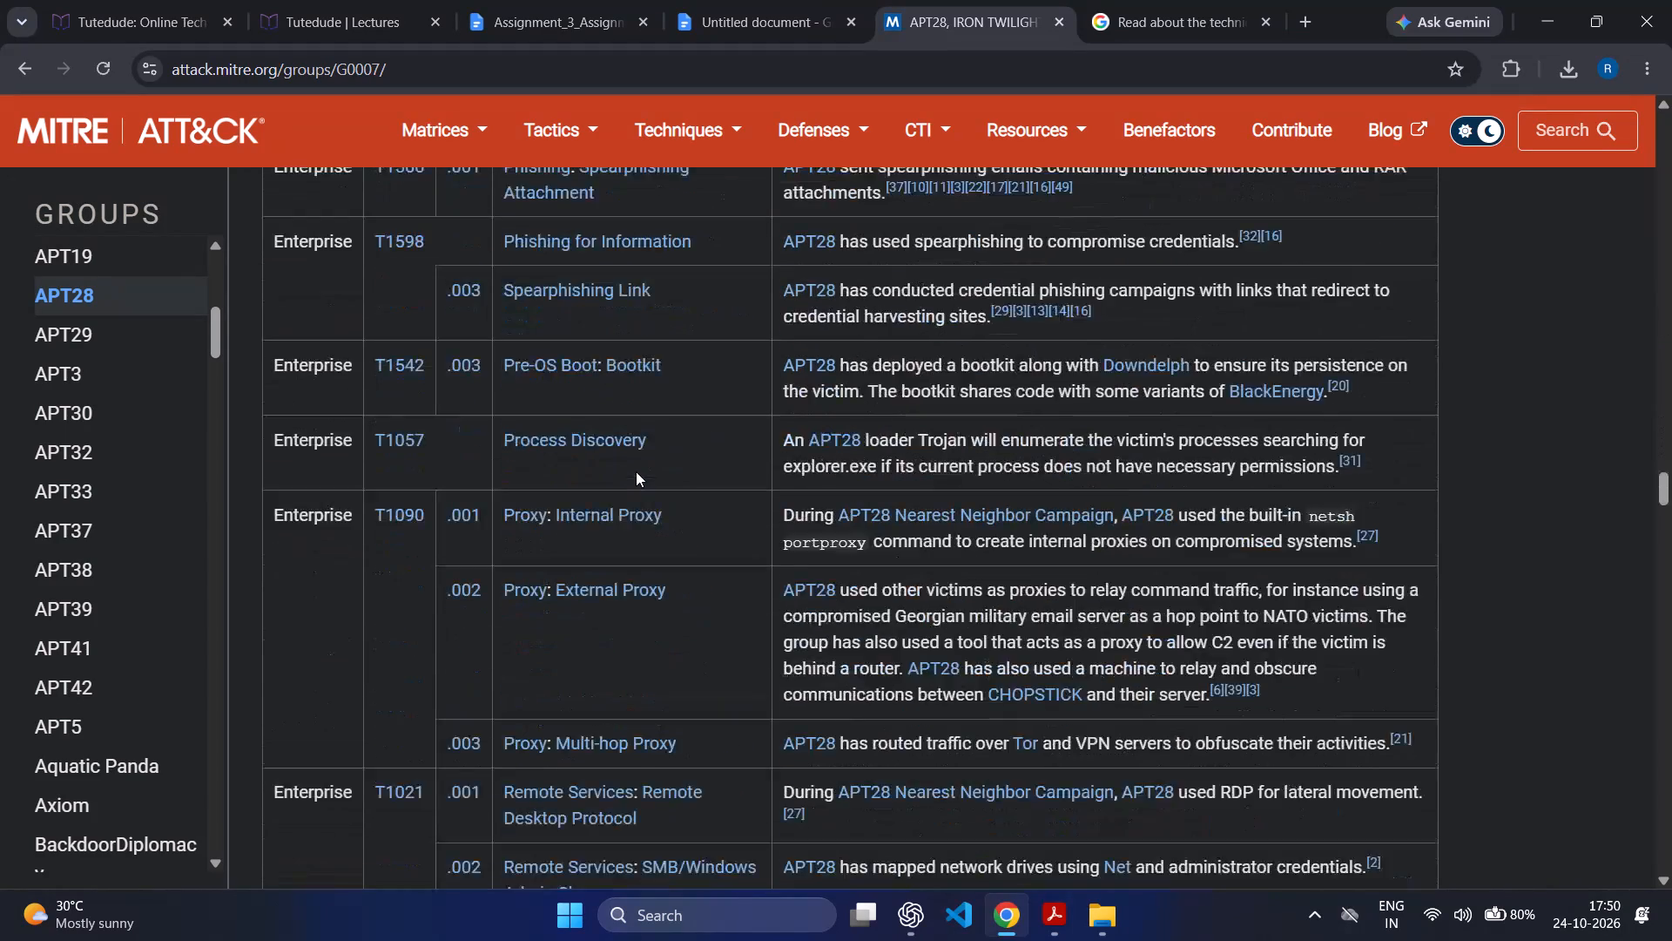
scroll(636, 471, down, 16)
scroll(637, 470, down, 16)
scroll(637, 464, down, 11)
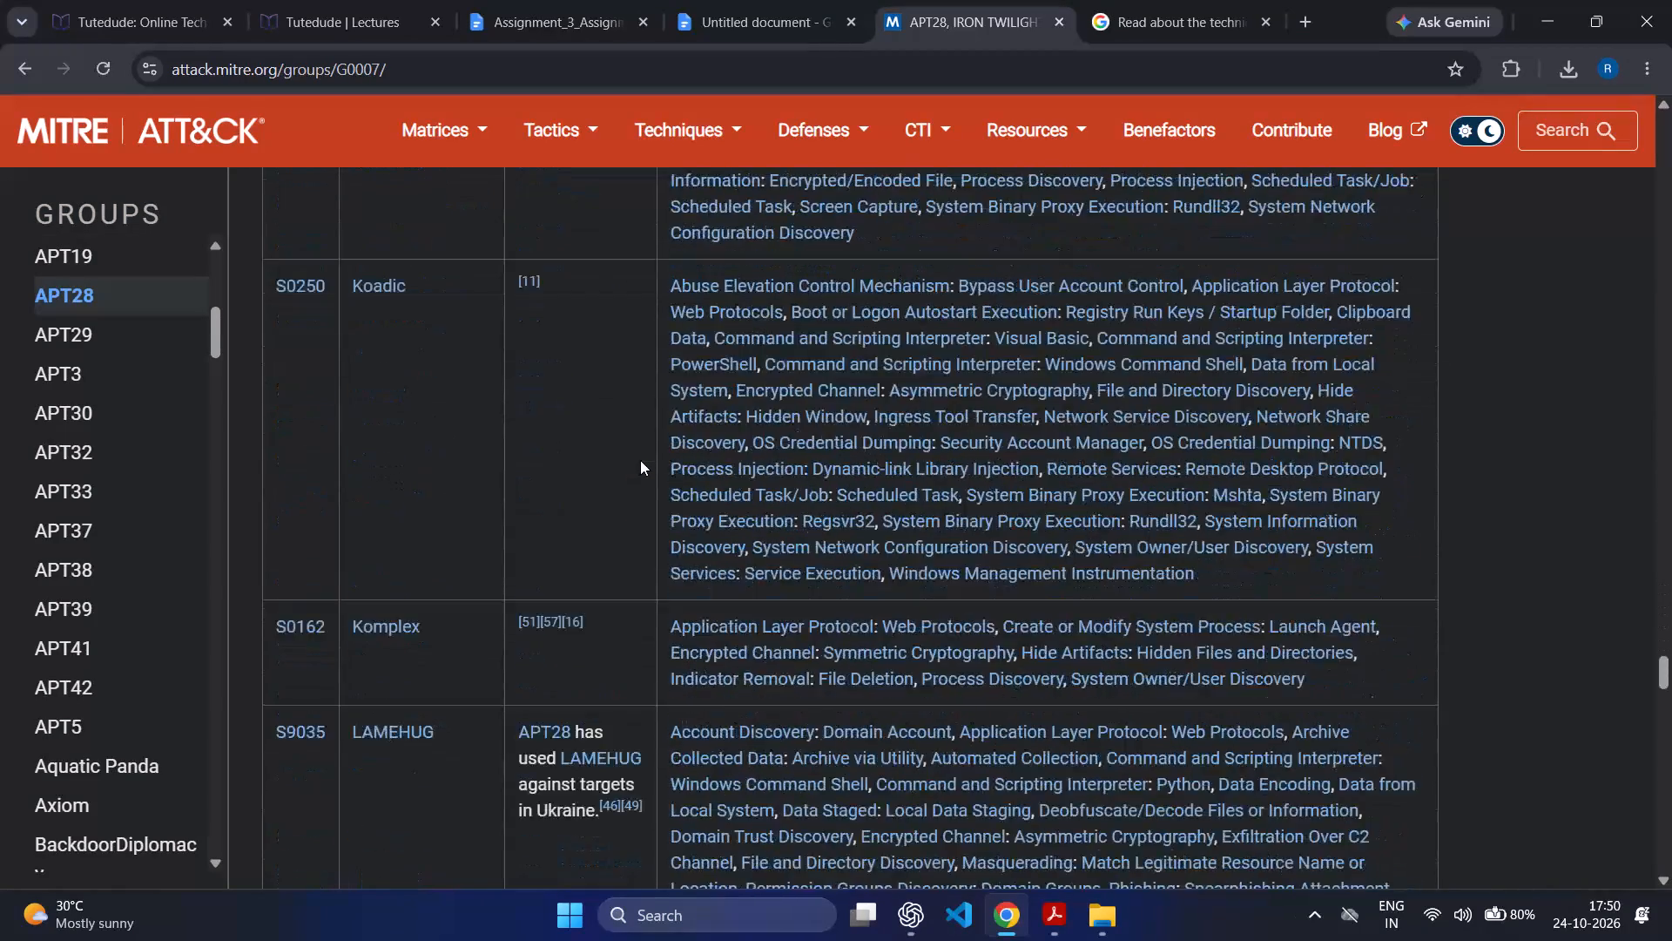
scroll(640, 460, down, 5)
scroll(640, 460, down, 20)
scroll(640, 460, down, 16)
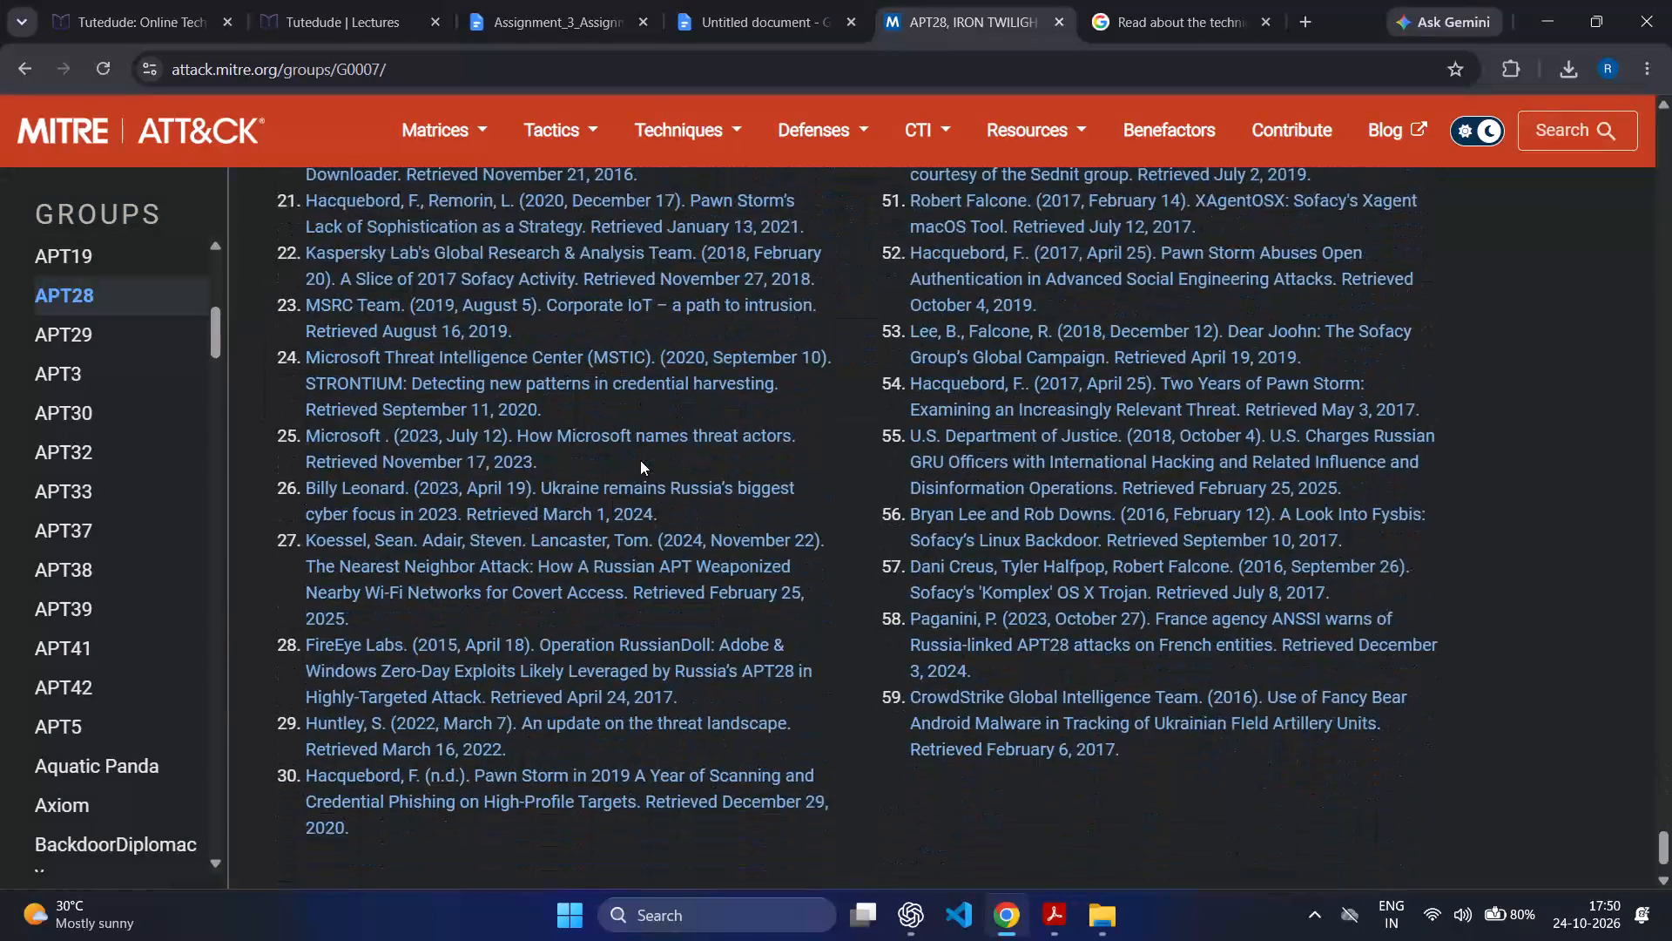
scroll(640, 460, down, 9)
Look back through APT28's references, software and techniques to examine the OS Credential Dumping entries, including LSASS Memory.
scroll(638, 460, up, 13)
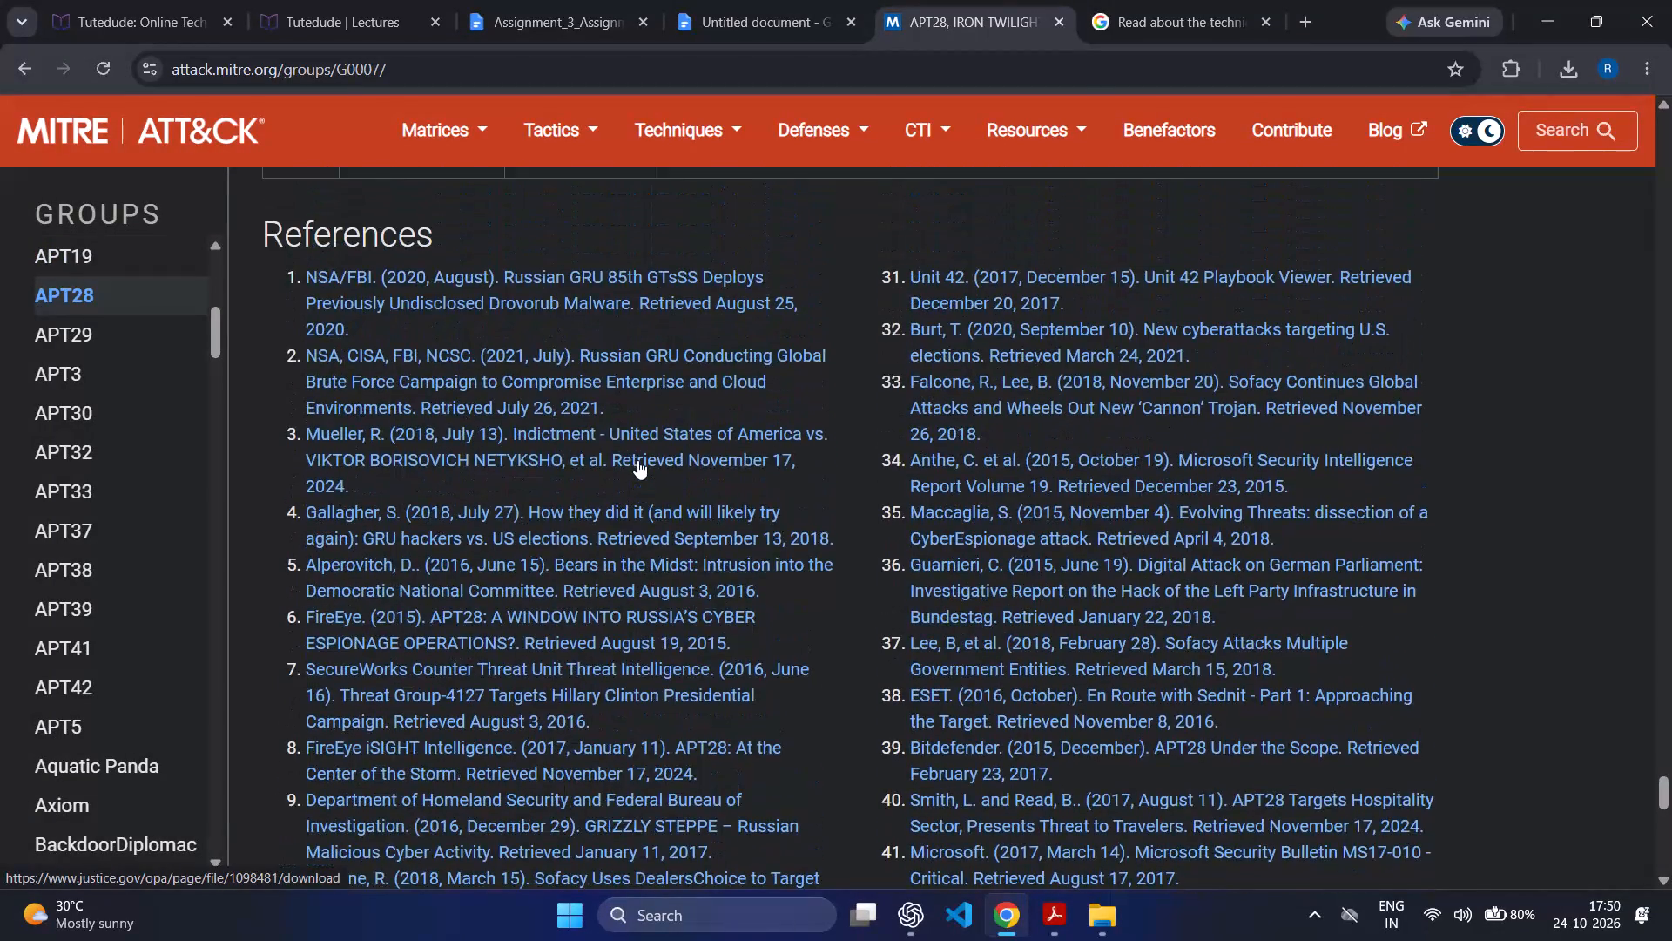
scroll(637, 460, up, 2)
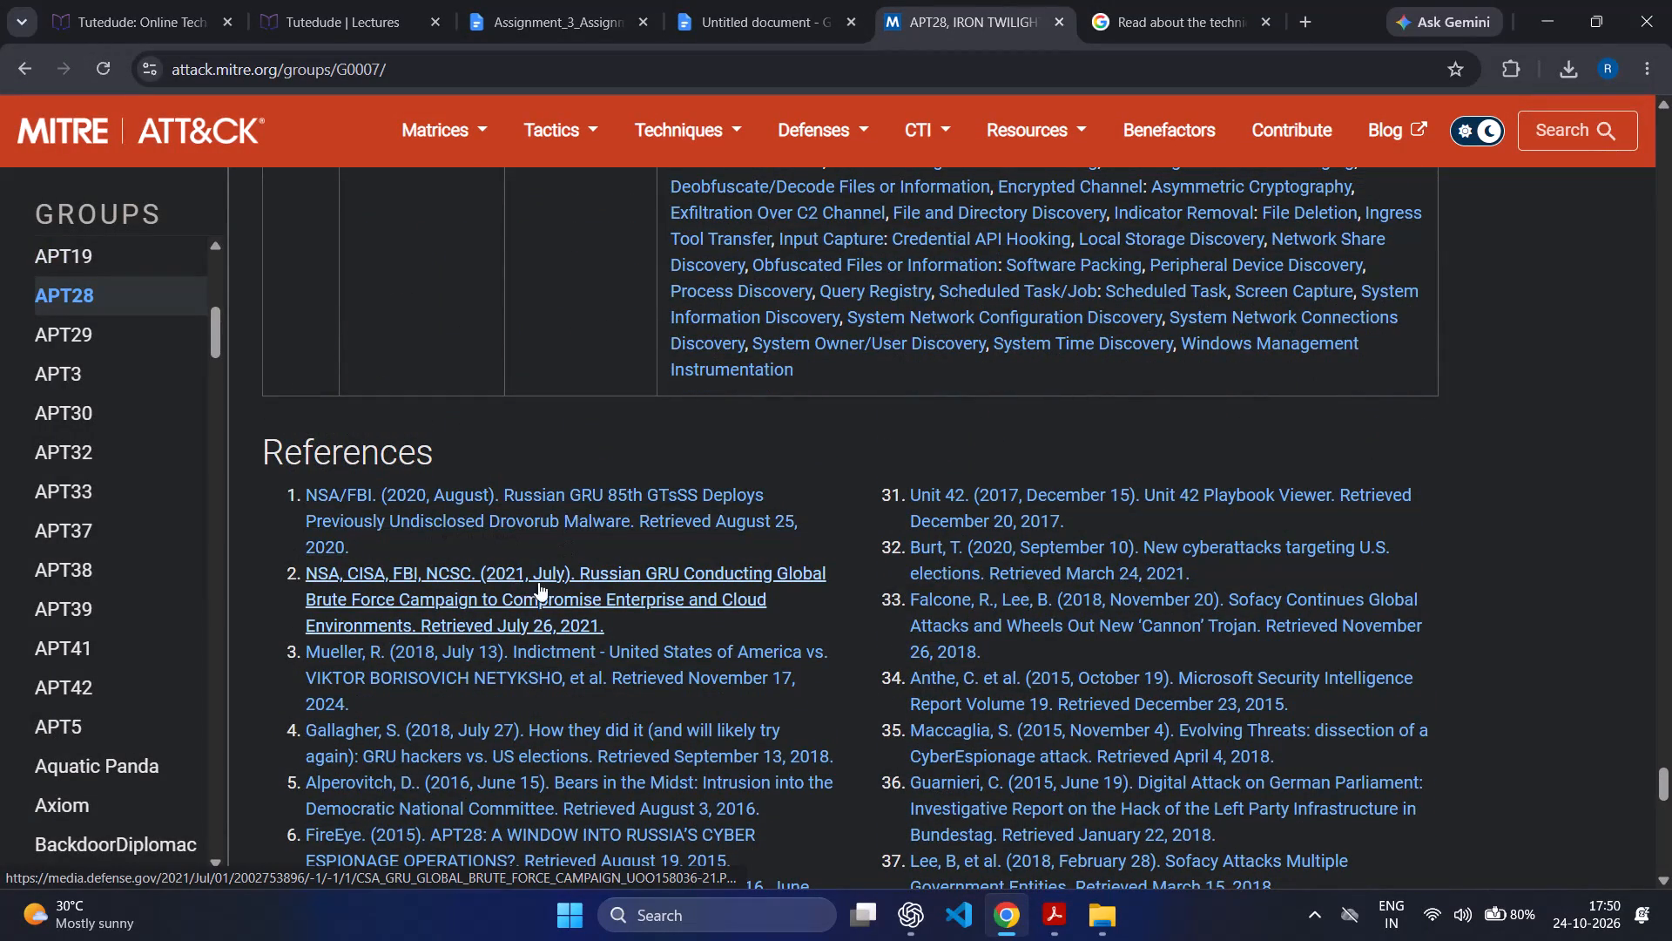
scroll(812, 563, up, 6)
scroll(626, 591, up, 3)
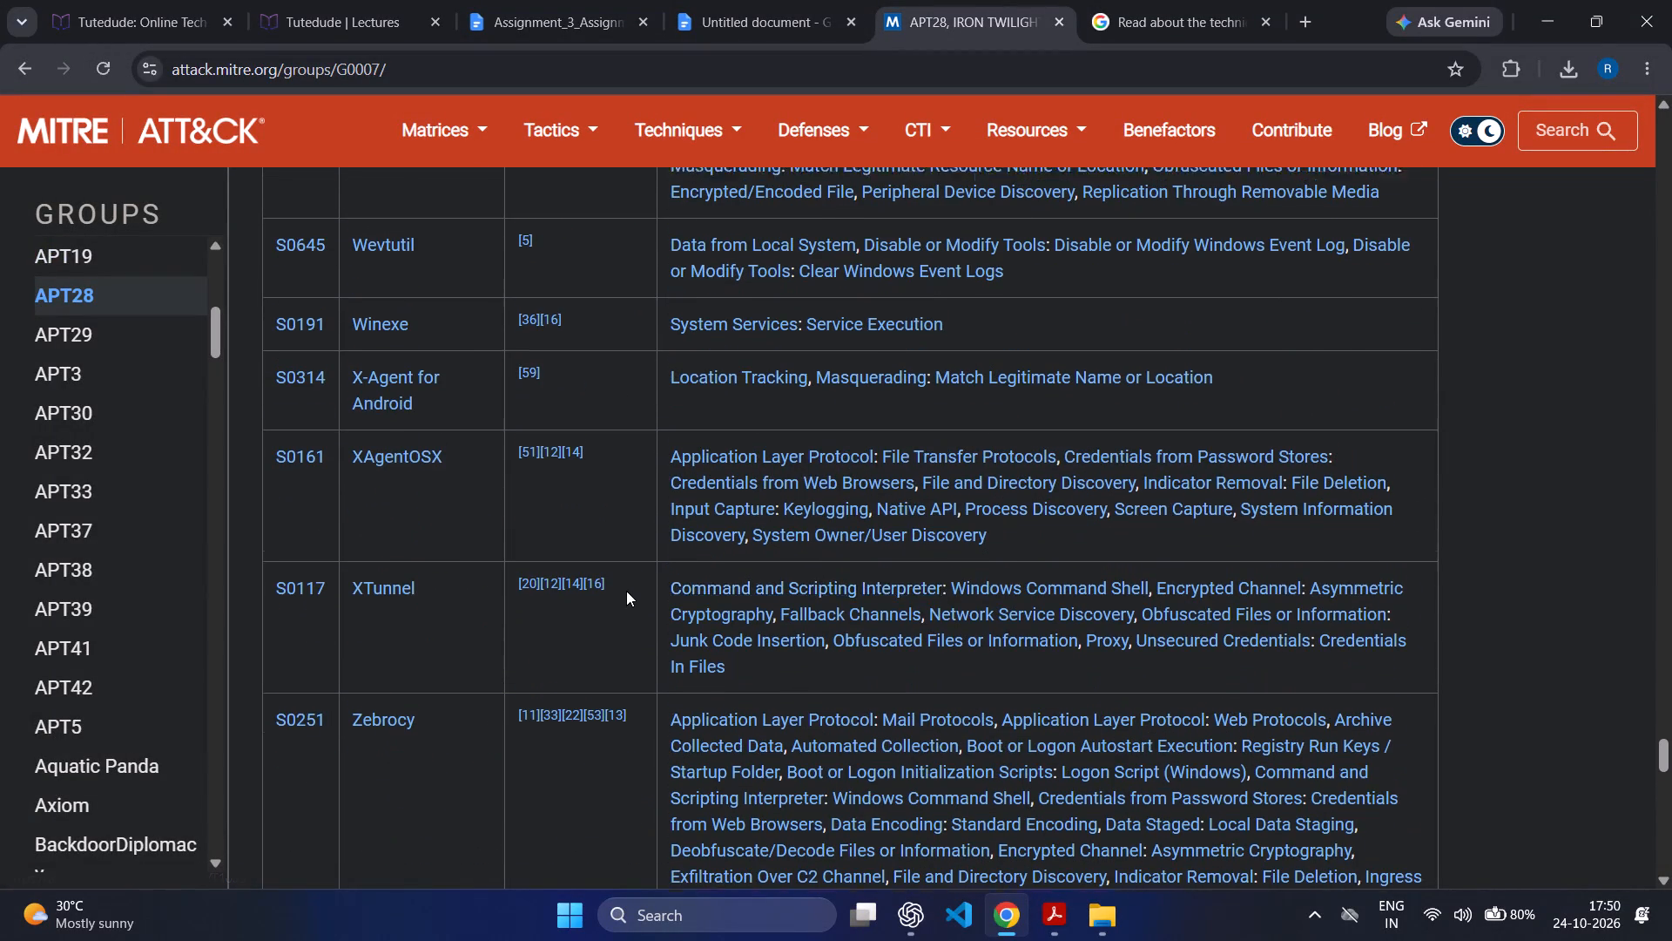
scroll(626, 591, up, 18)
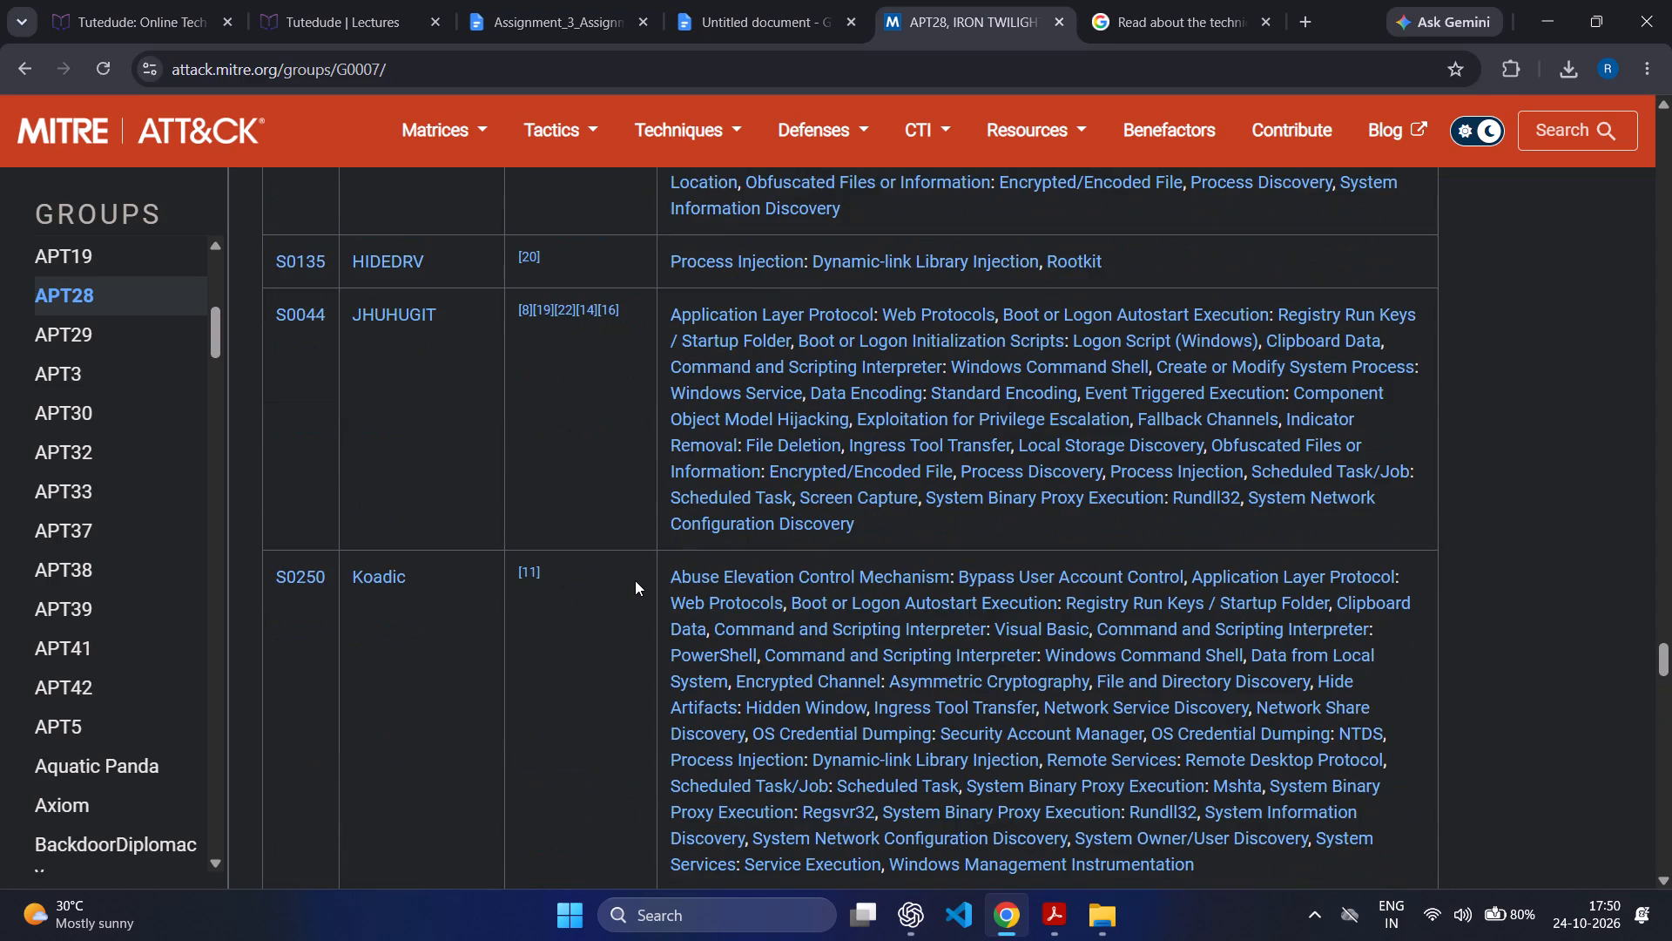
scroll(635, 579, up, 20)
scroll(636, 575, up, 7)
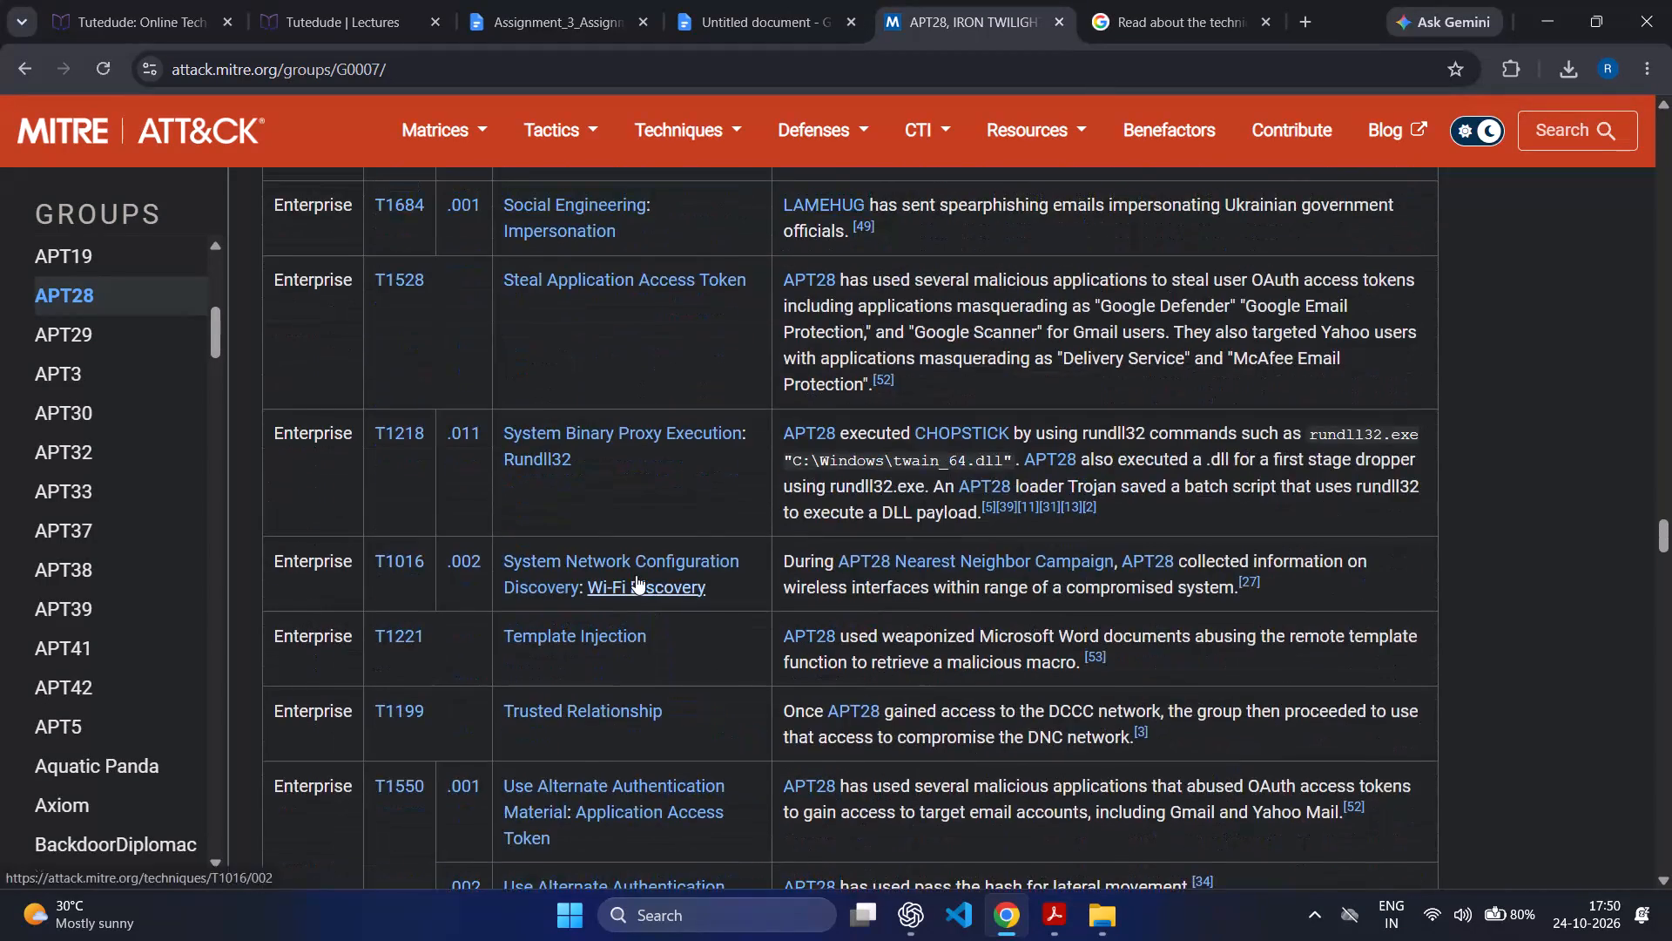
scroll(636, 575, up, 12)
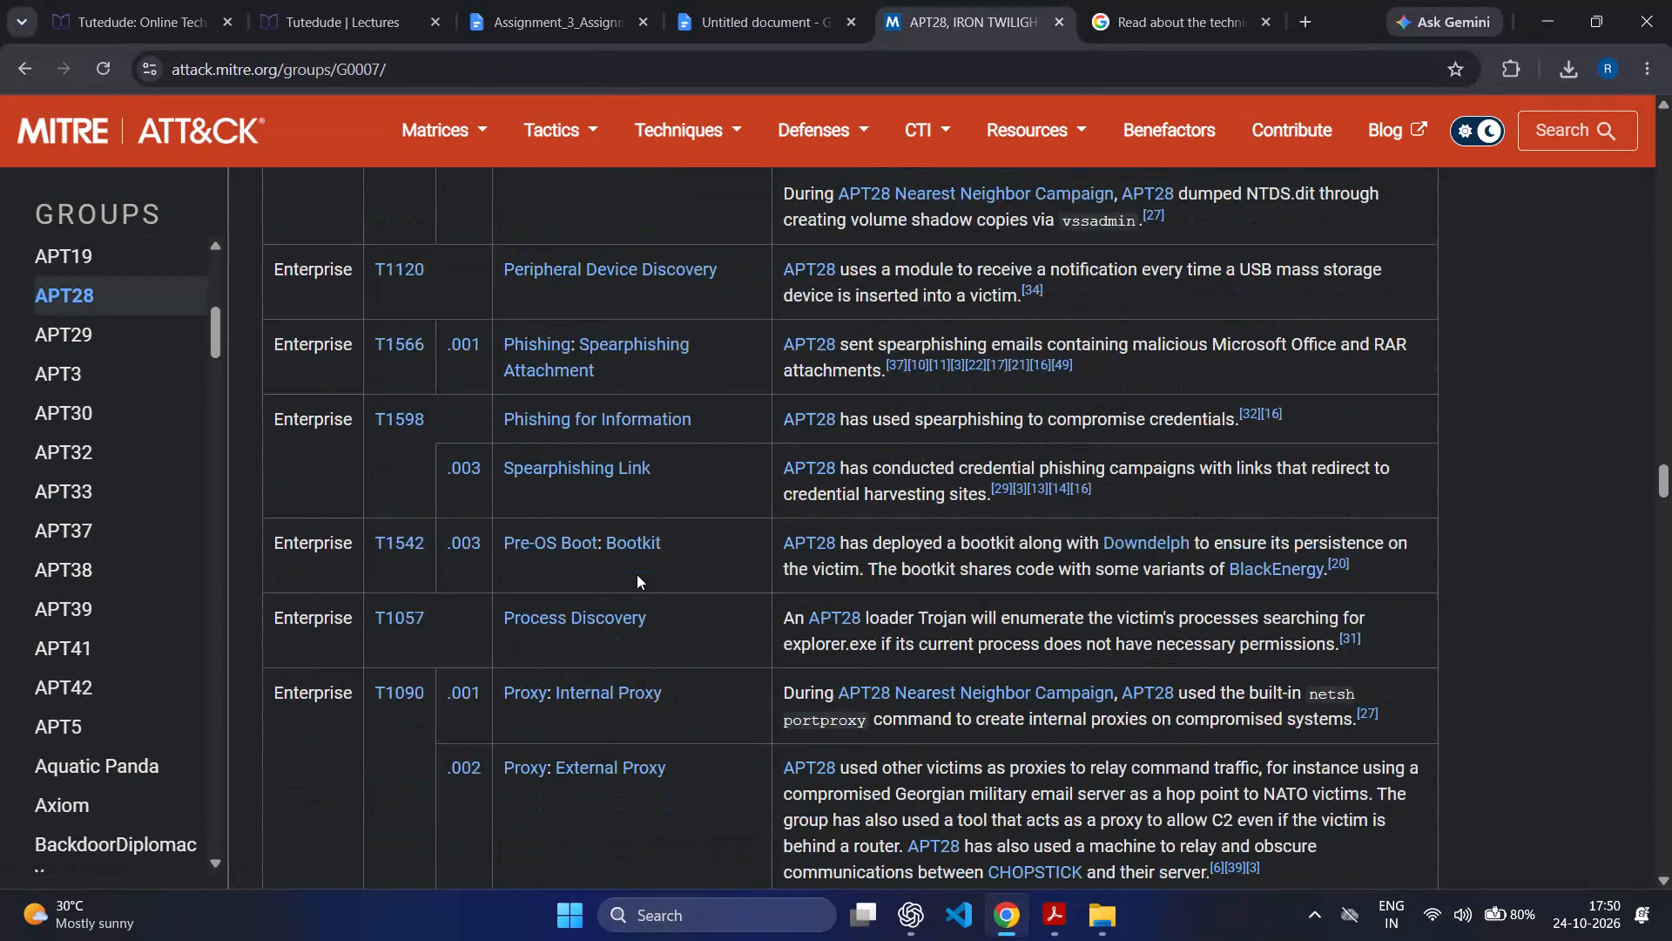
scroll(637, 574, up, 6)
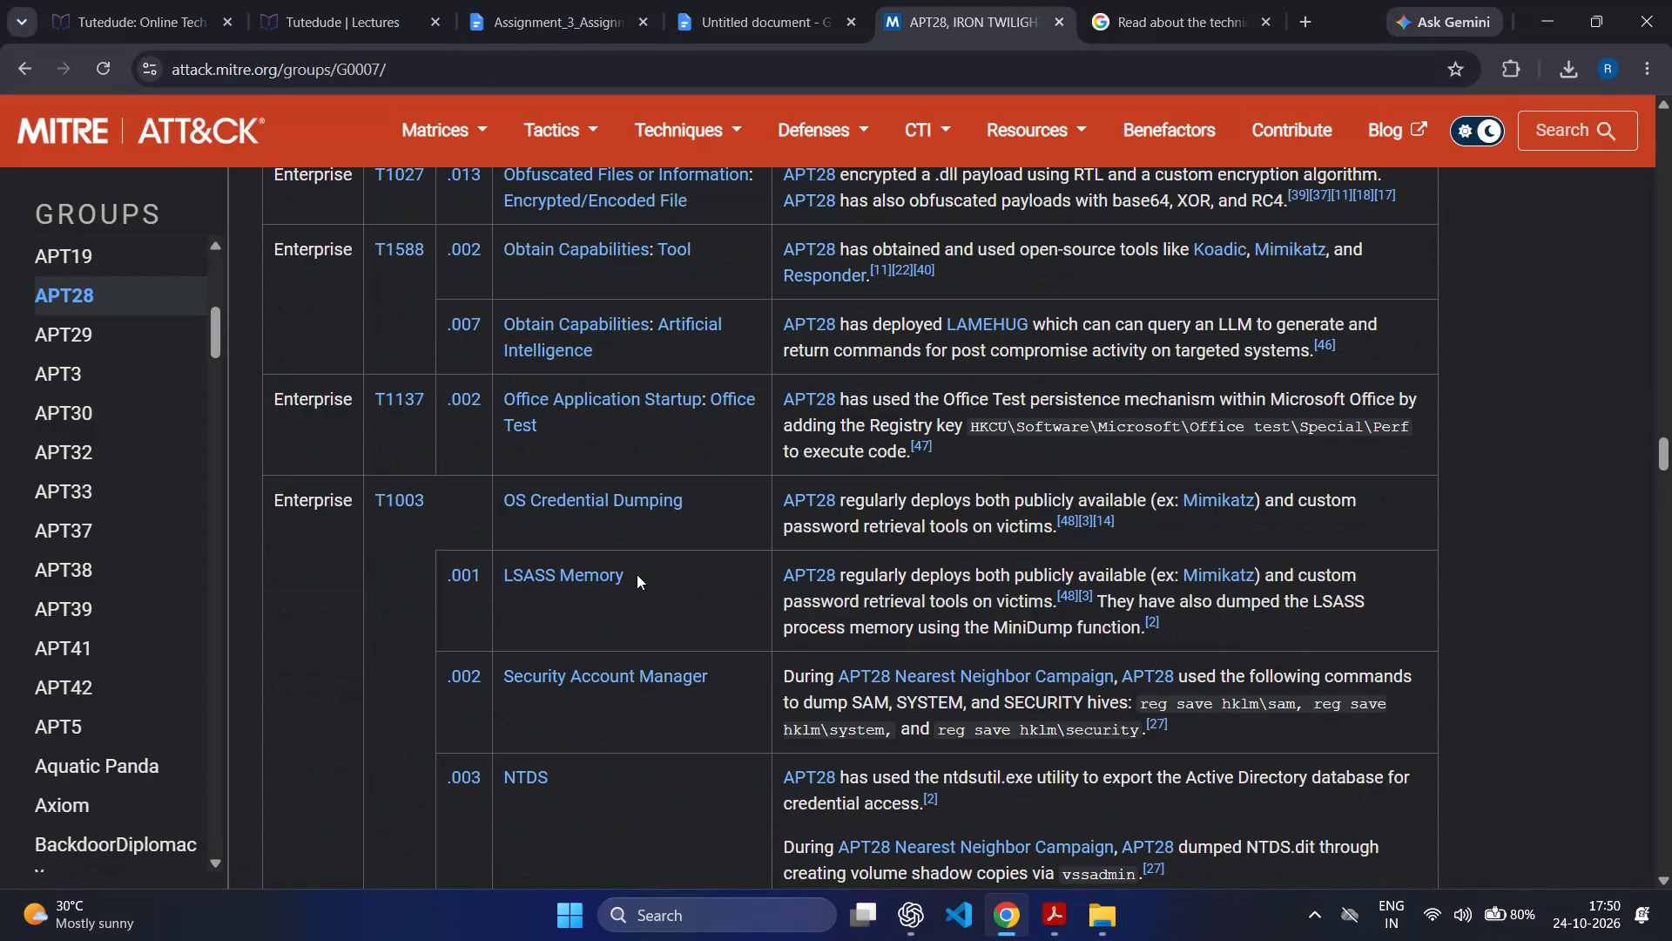
Skim the earlier APT28 techniques, from Obtain Capabilities back to Command and Scripting Interpreter and Brute Force.
scroll(637, 574, up, 5)
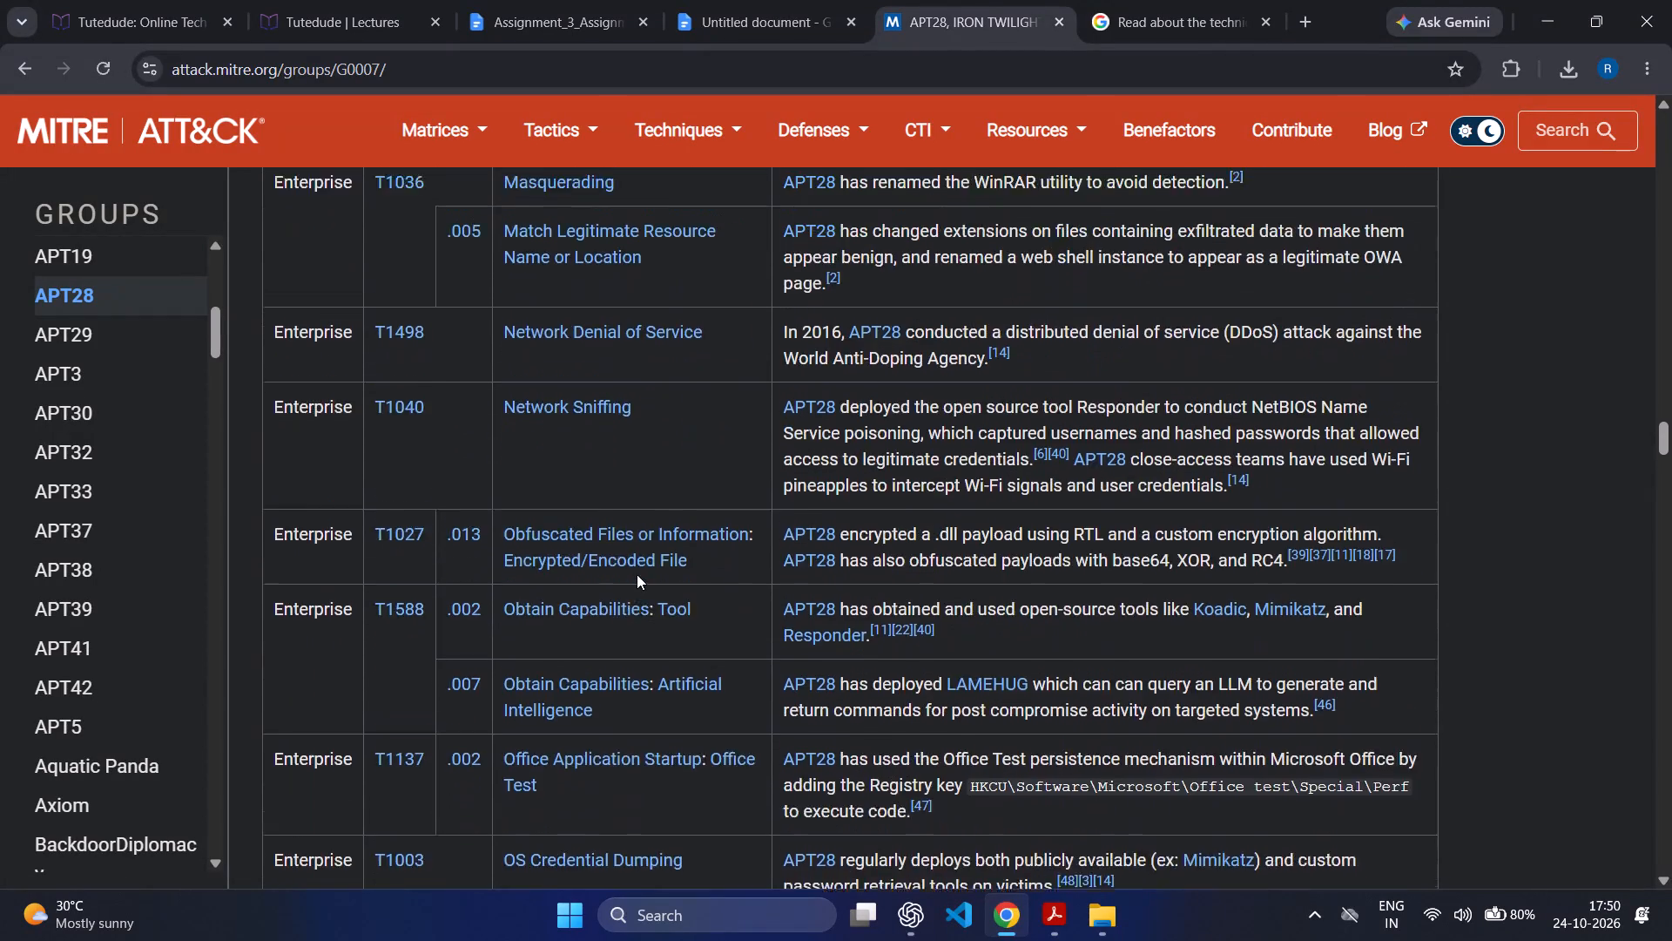
scroll(637, 574, up, 9)
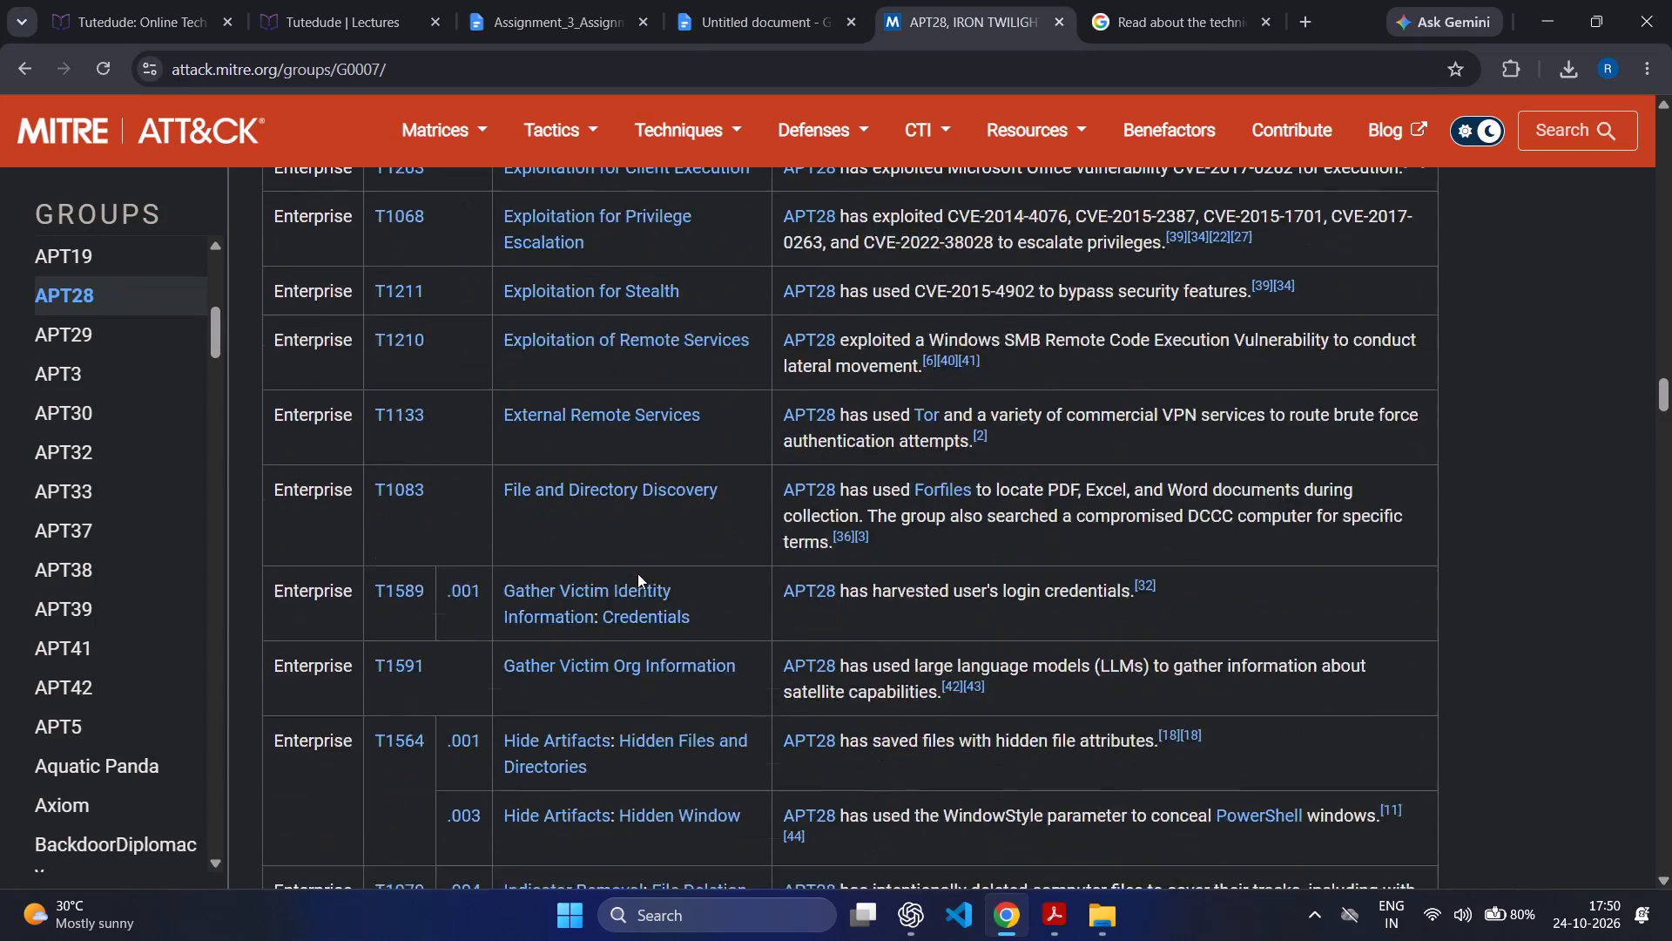
scroll(637, 573, up, 10)
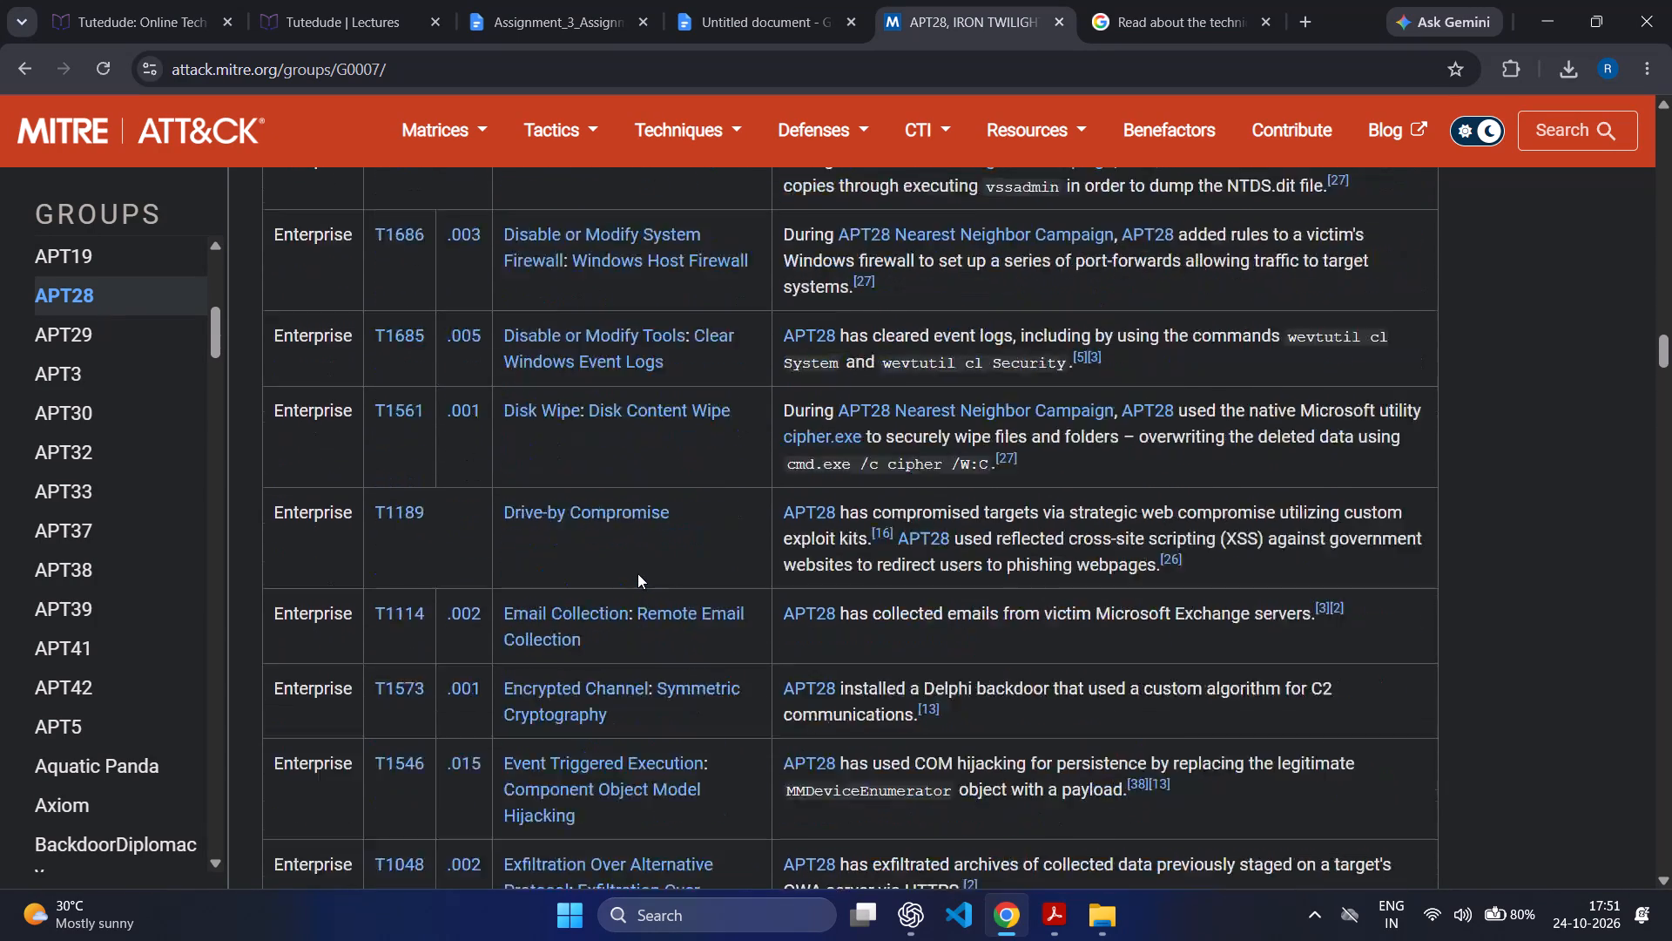
scroll(637, 573, up, 16)
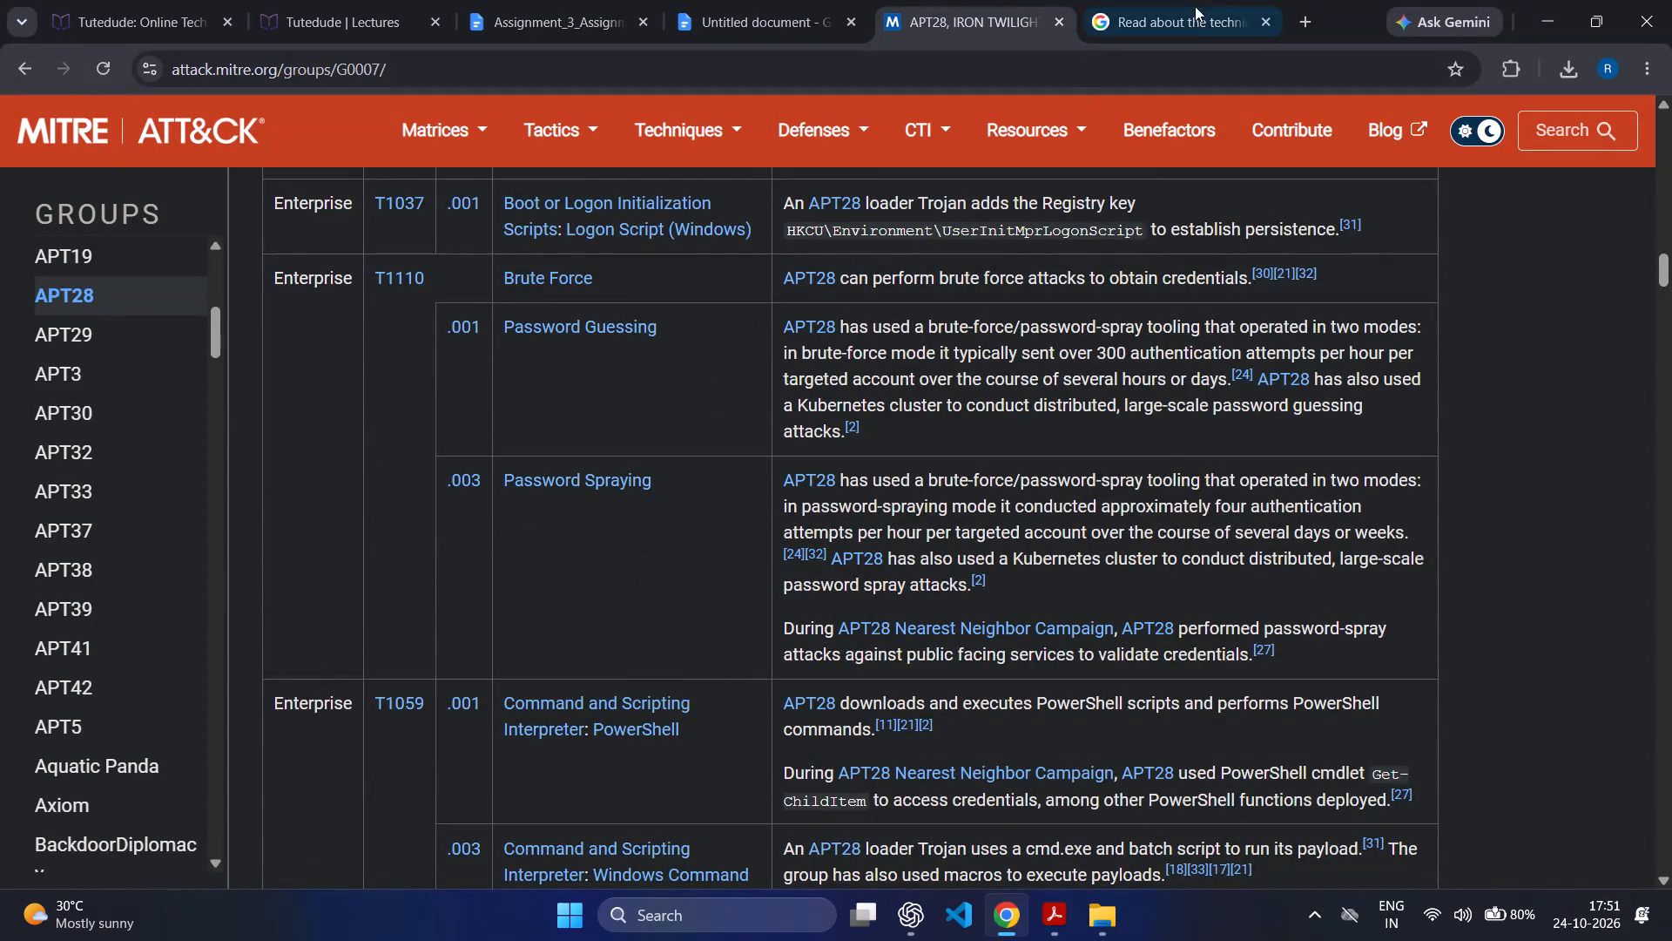
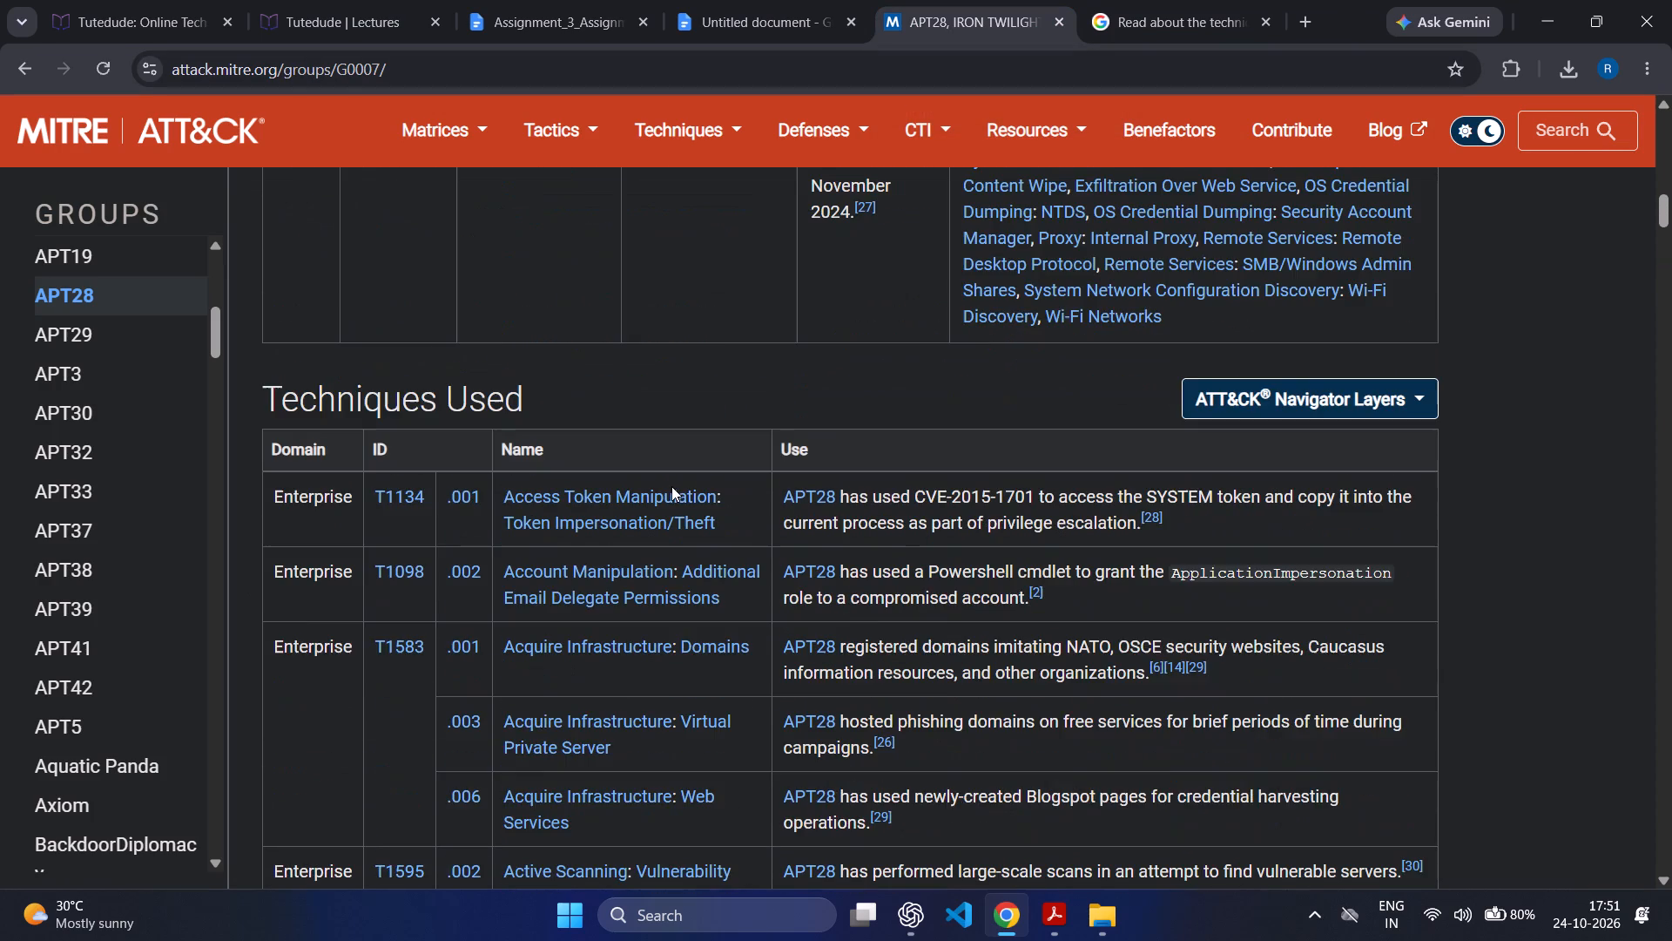
Leave the APT28 page for OS Credential Dumping and open the Mimikatz software page to read its techniques.
scroll(671, 486, up, 9)
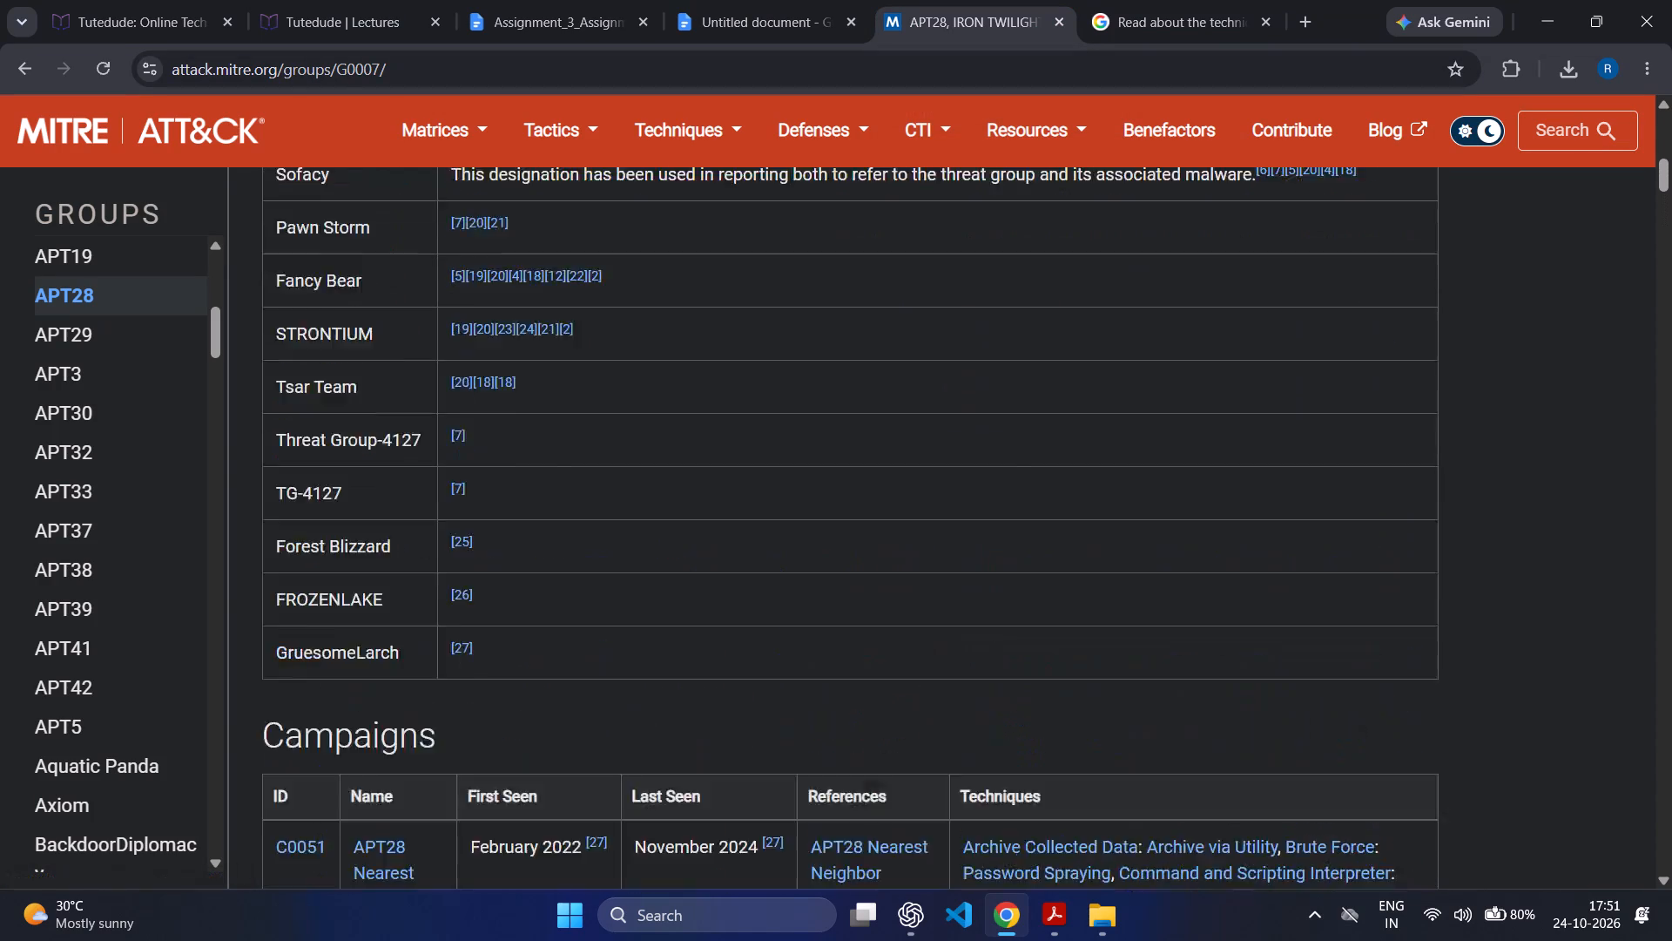
scroll(671, 486, up, 9)
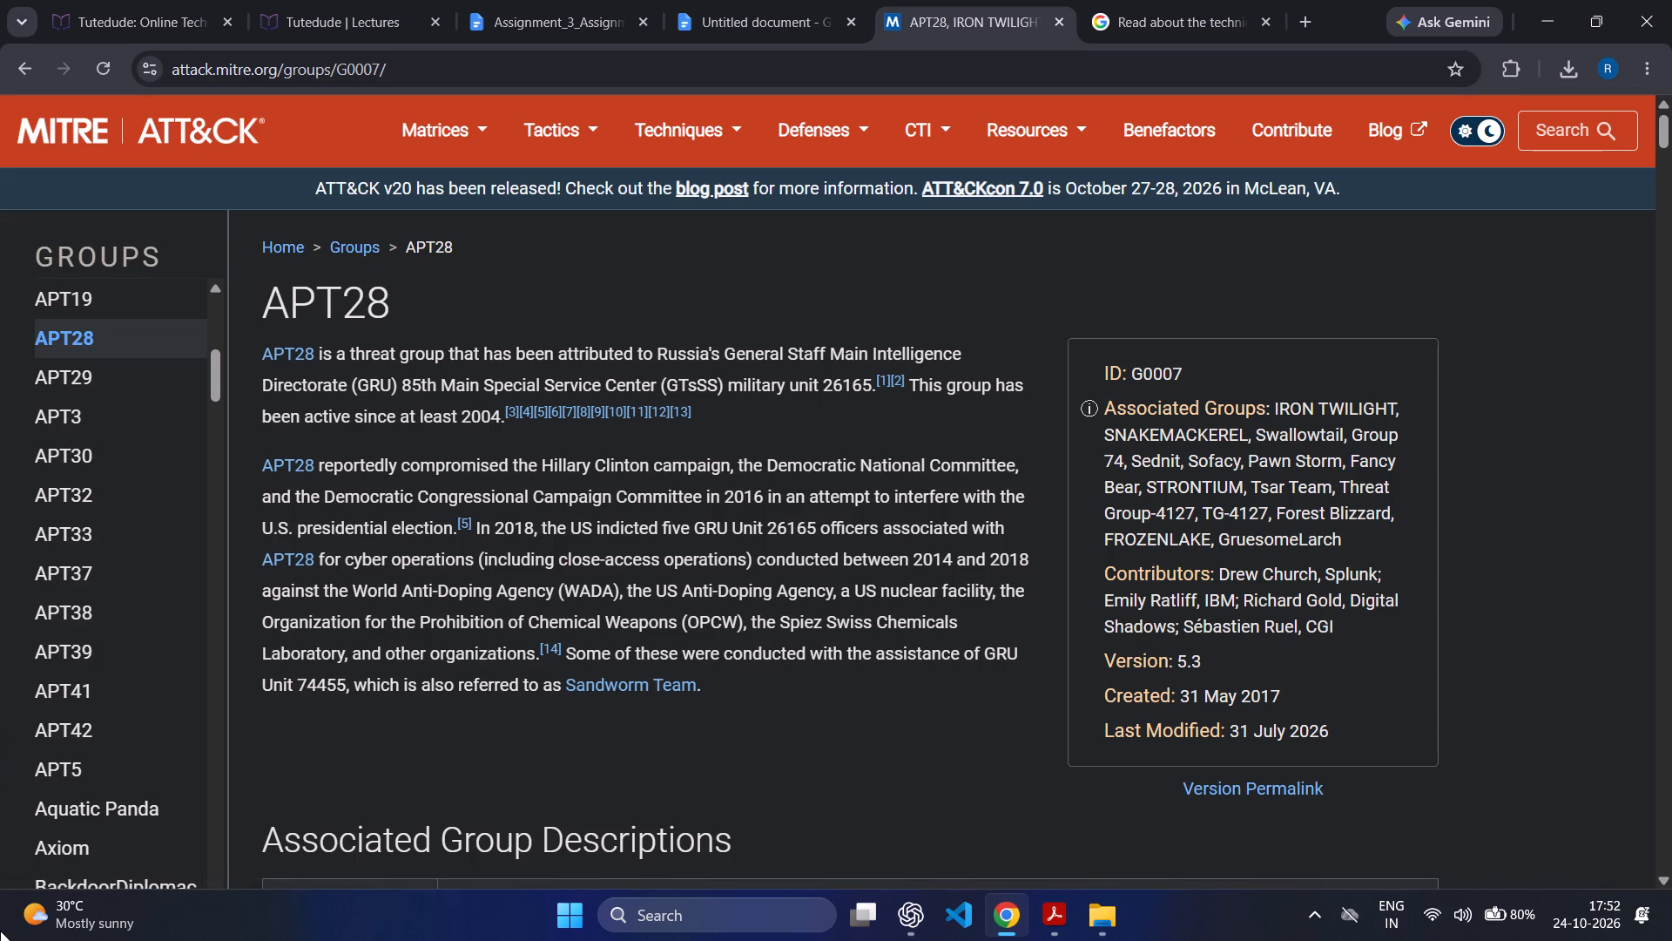
click(23, 70)
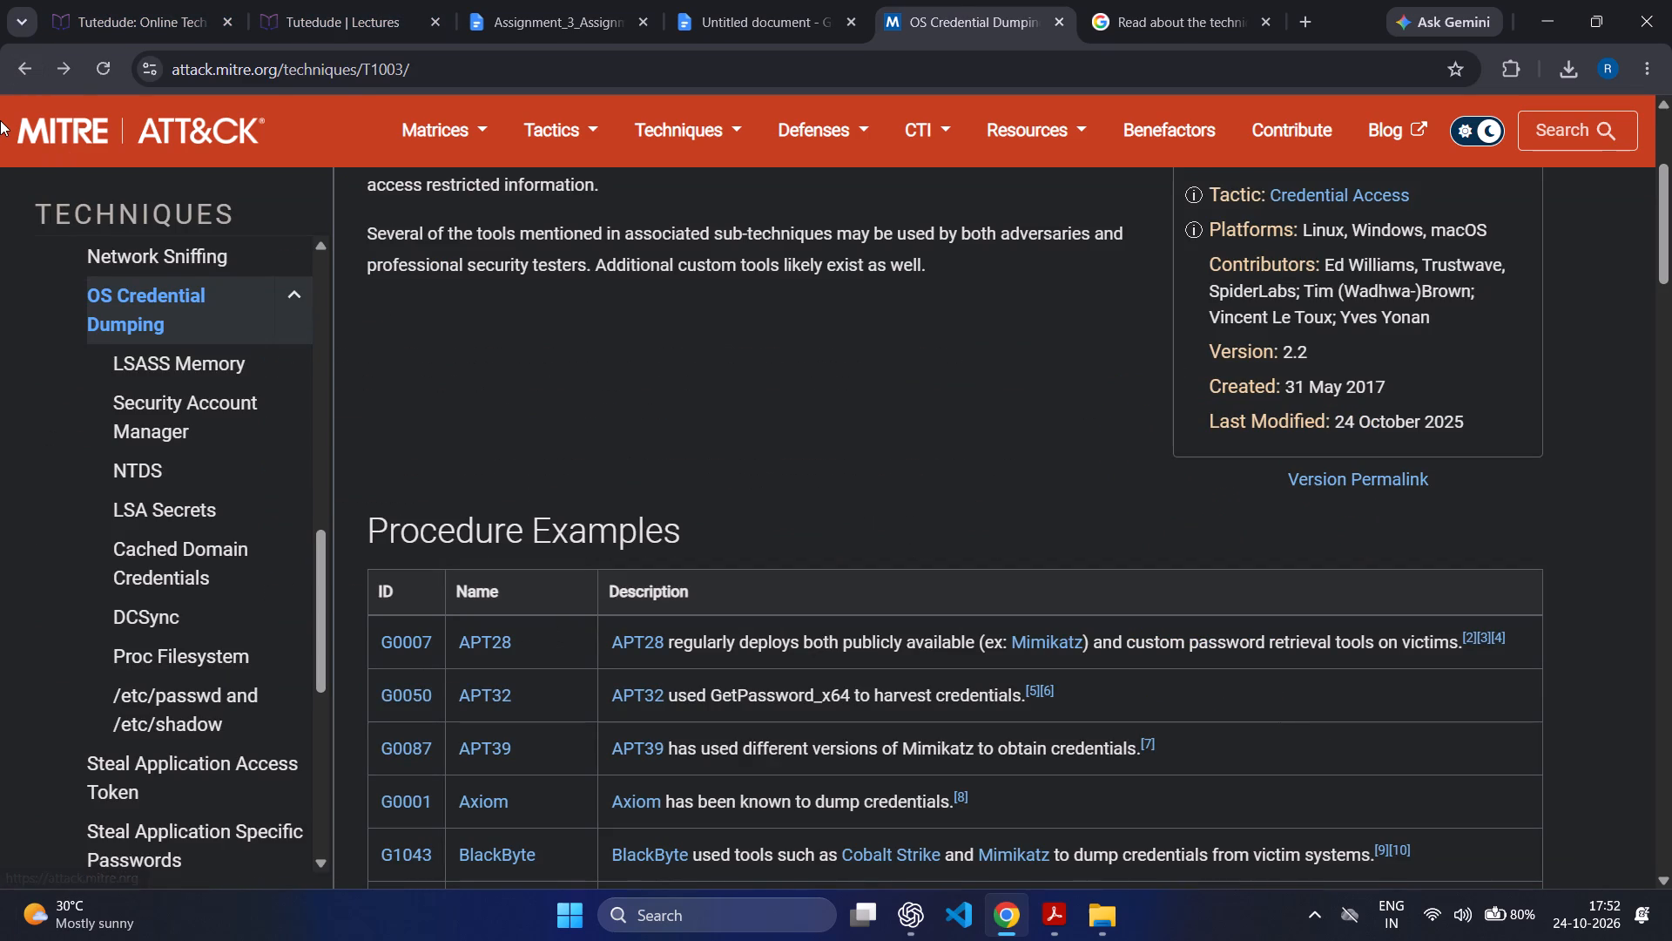
click(1028, 642)
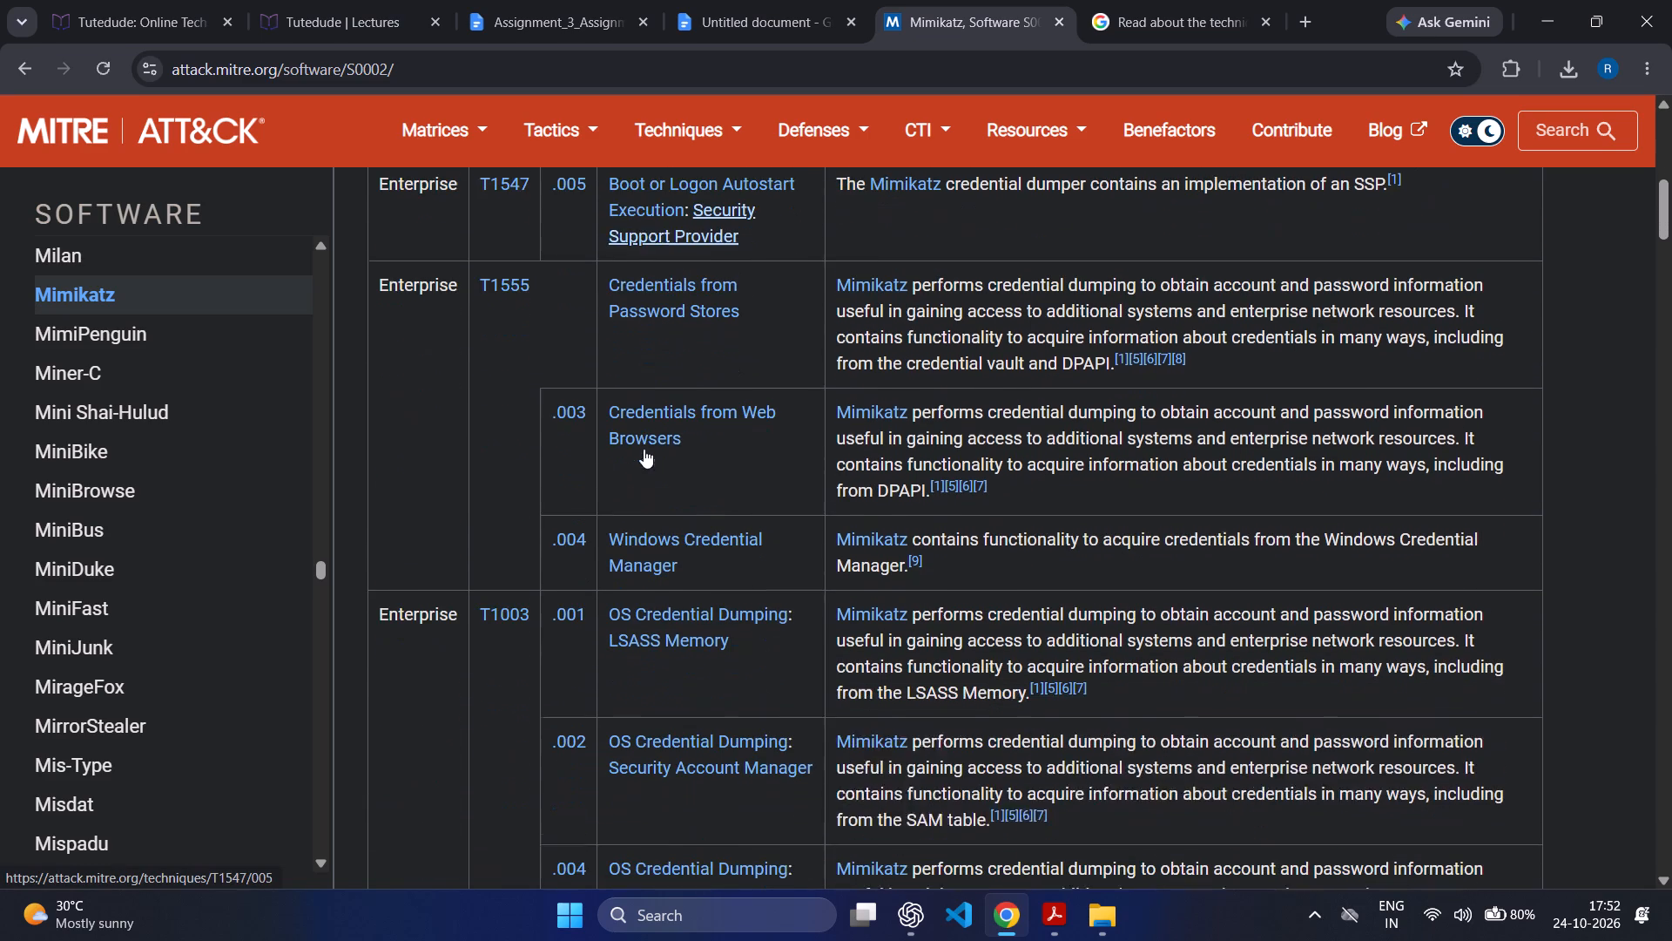
Recheck the Task 1 instructions in the Assignment 3 document and return to the Mimikatz page.
click(543, 24)
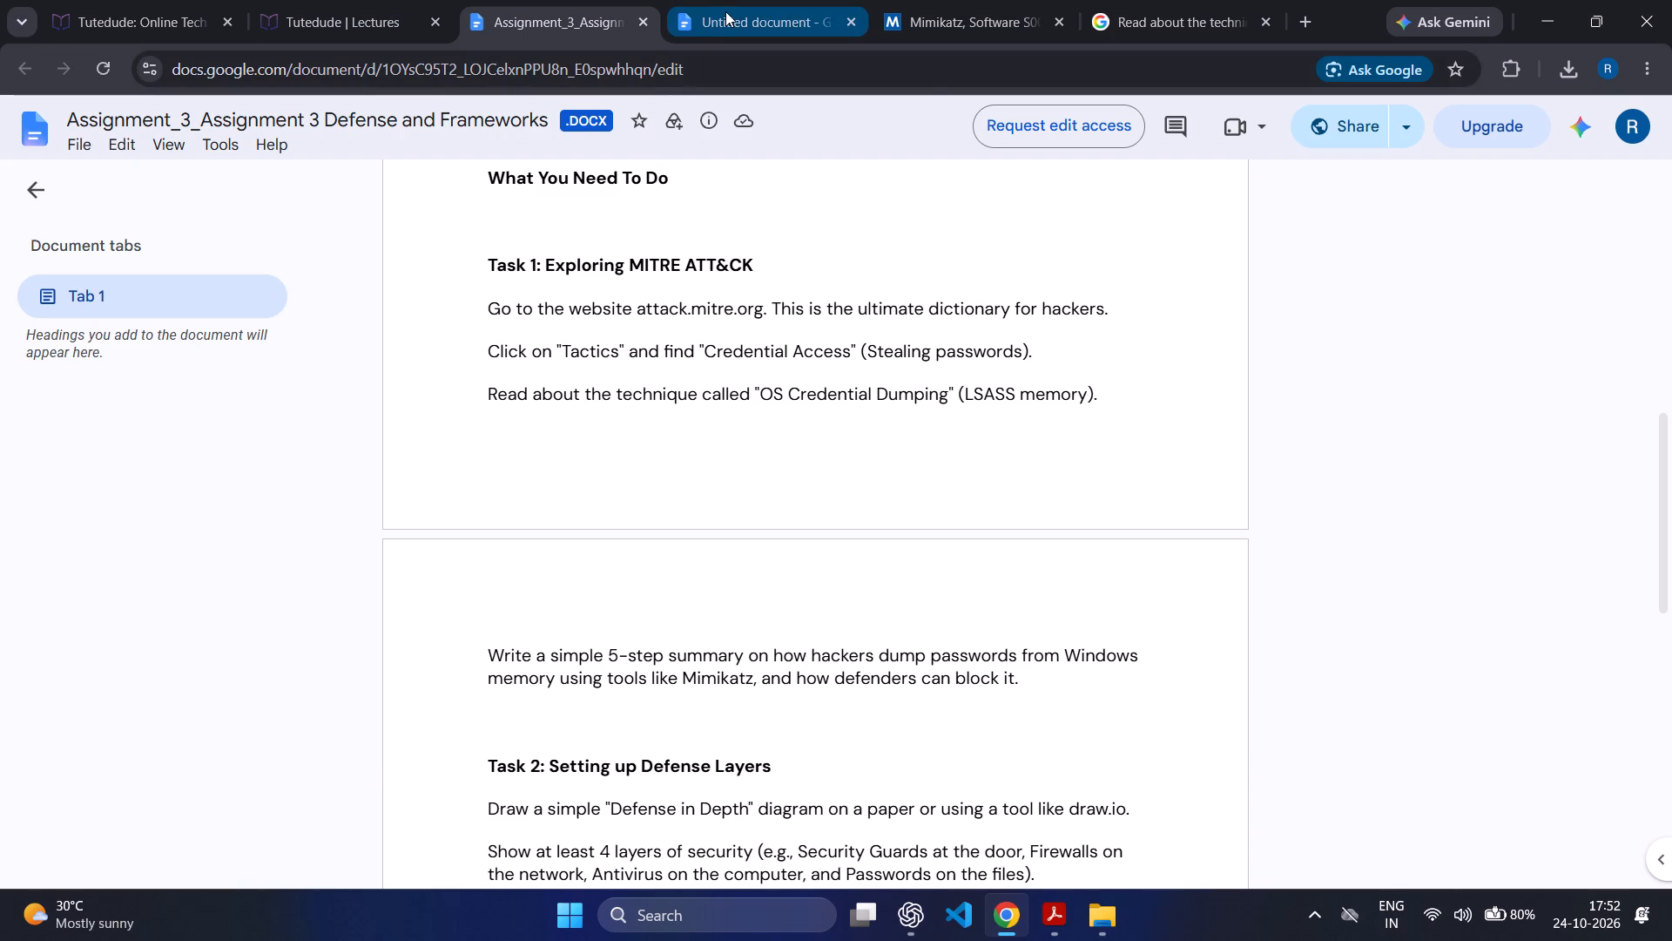
click(954, 11)
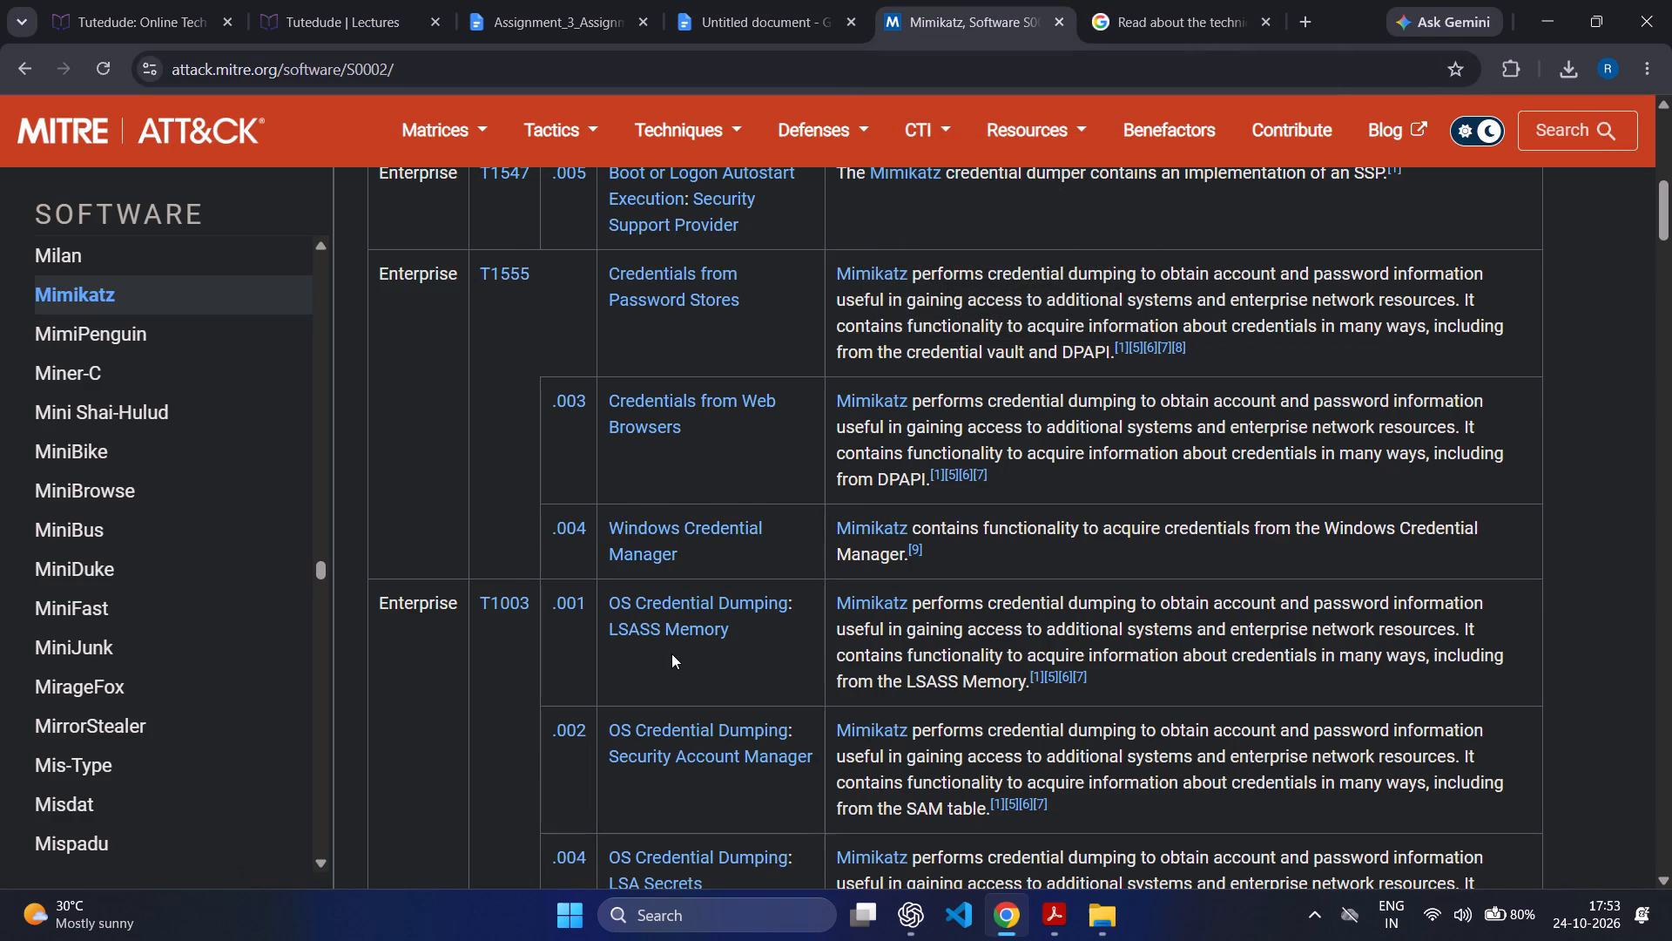
Copy Mimikatz's OS Credential Dumping: LSASS Memory description into the untitled document below the heading "Task 1: Exploring MITRE ATT&CK".
scroll(728, 635, down, 1)
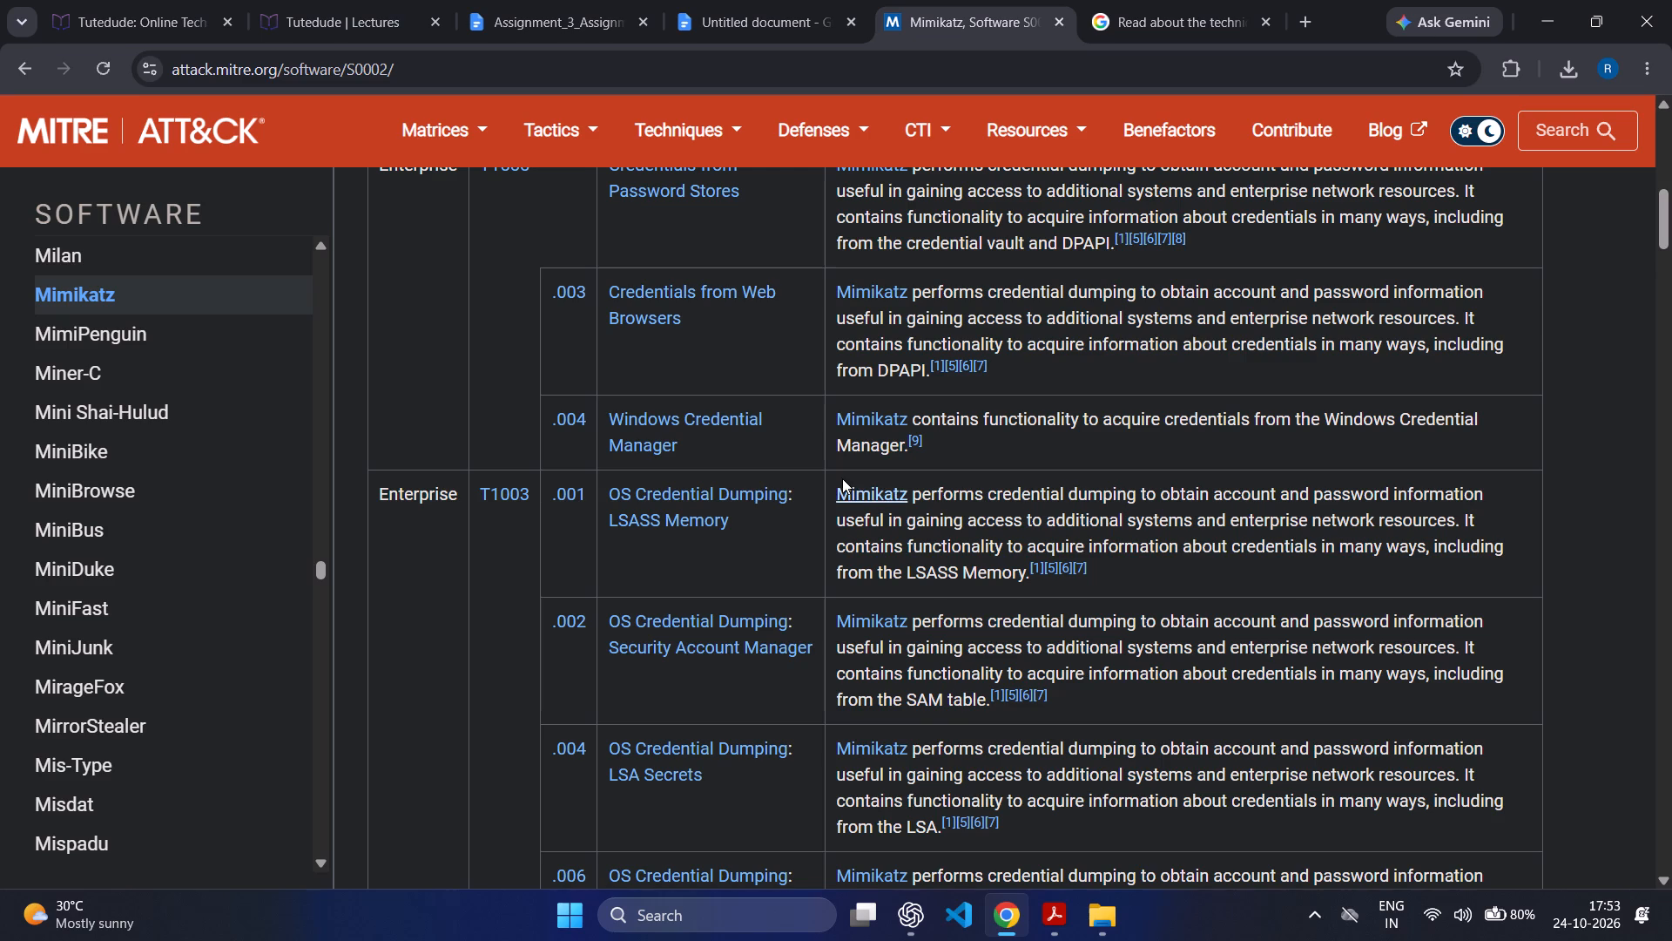
drag(833, 488, 947, 493)
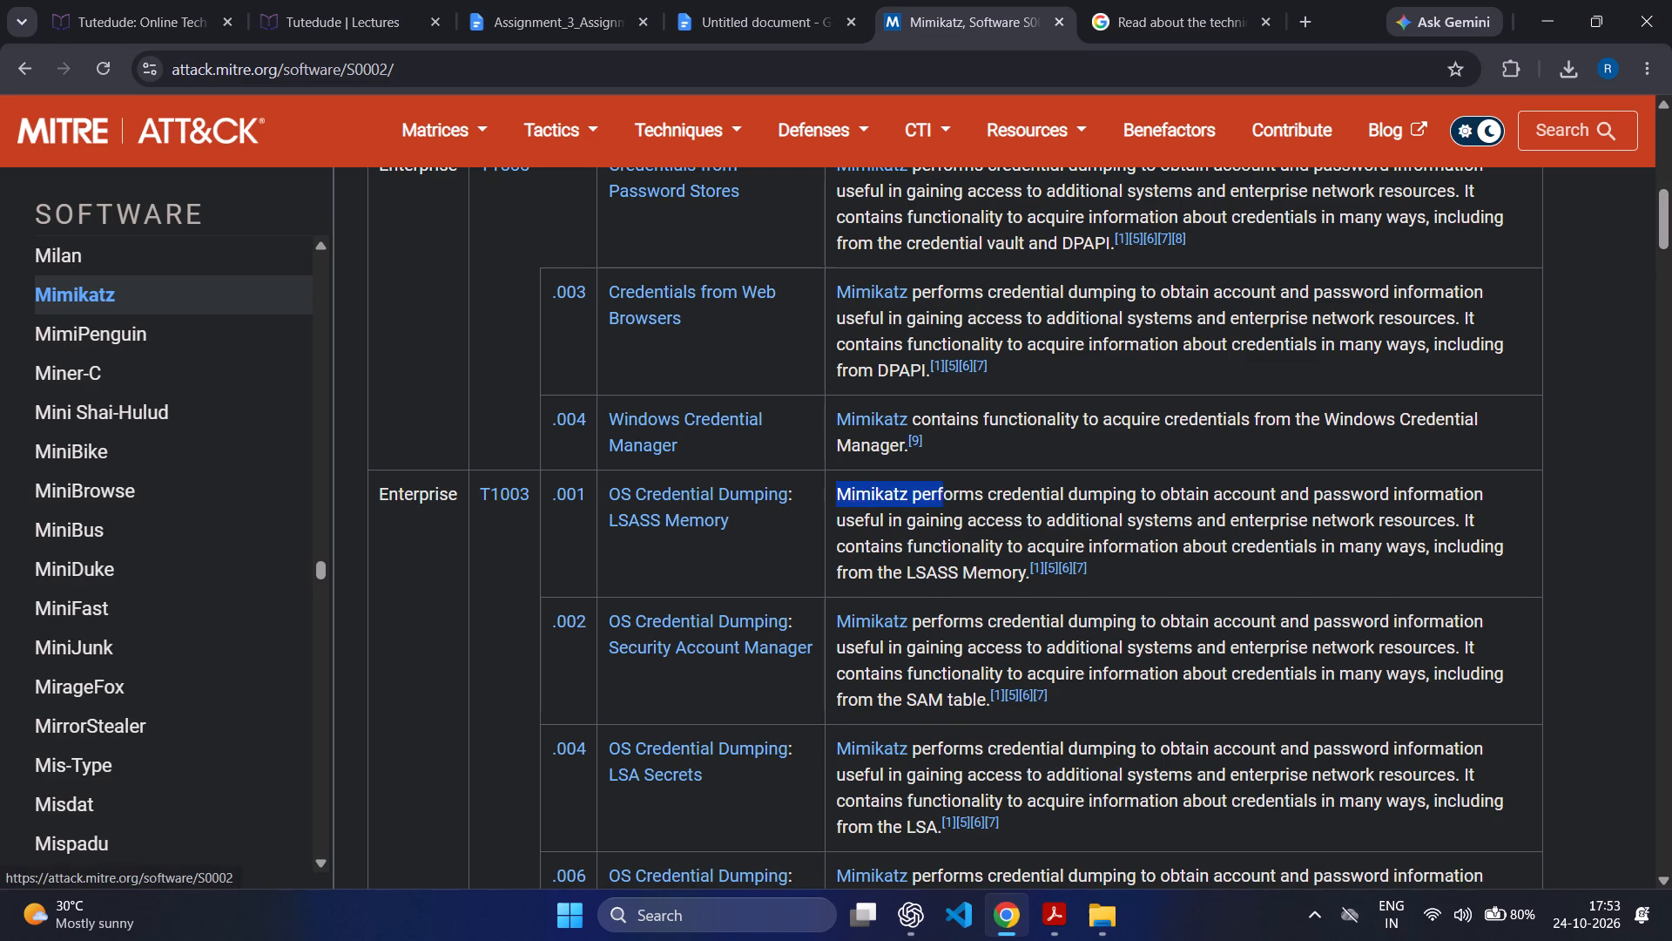
drag(947, 493, 1493, 519)
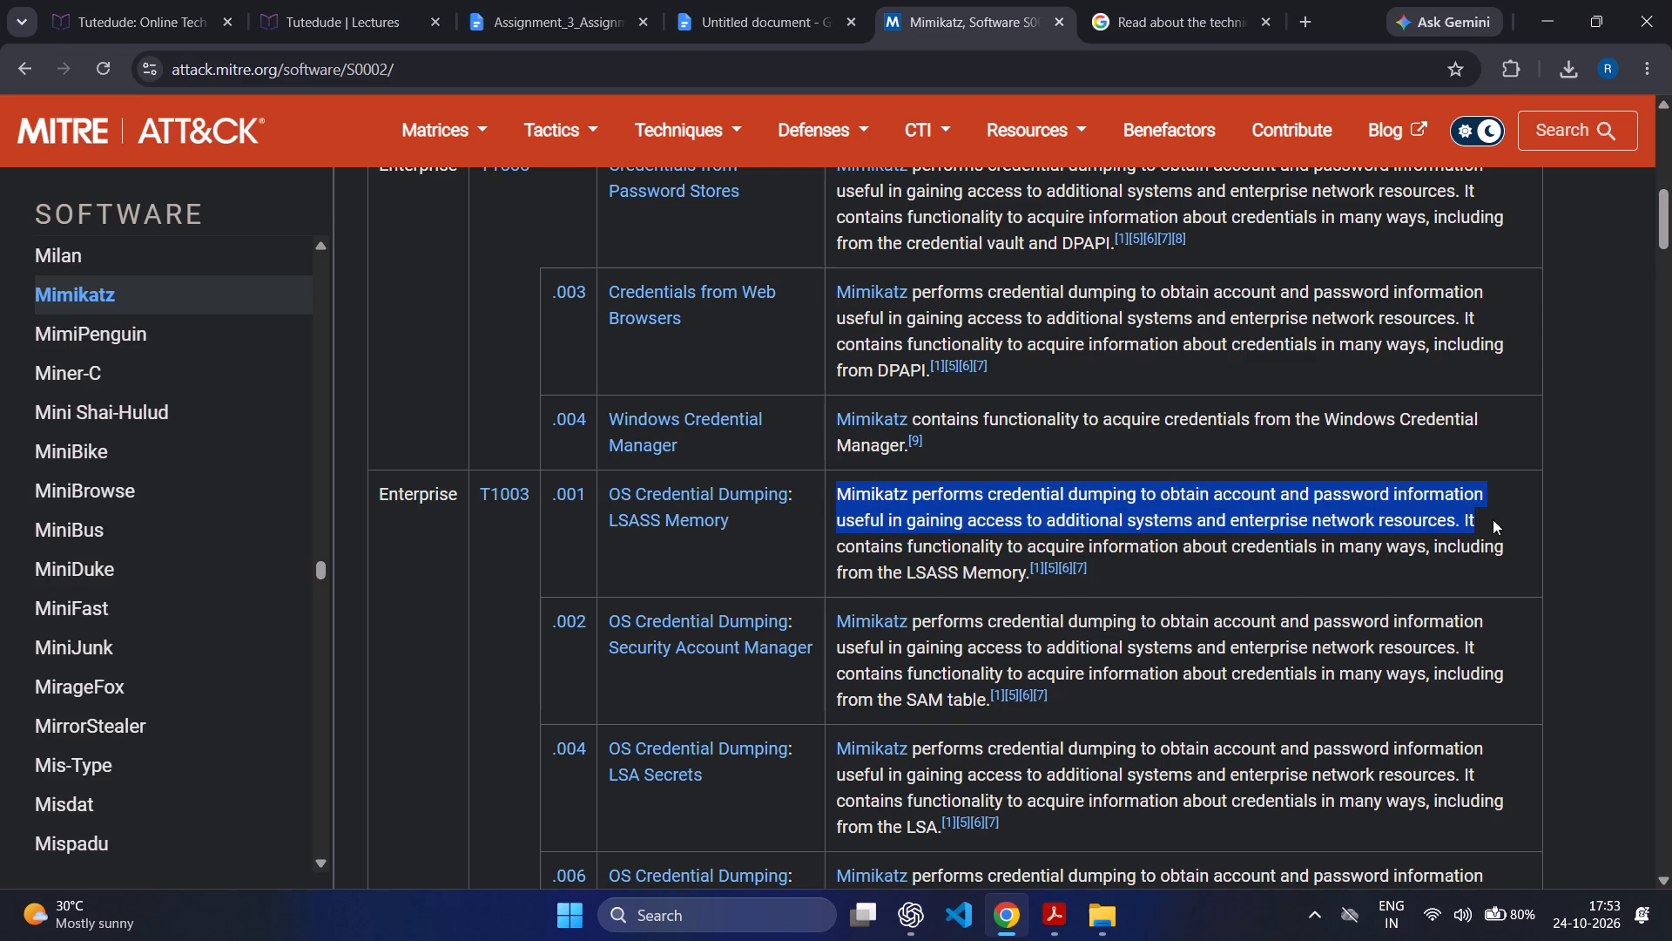
drag(1493, 519, 1493, 570)
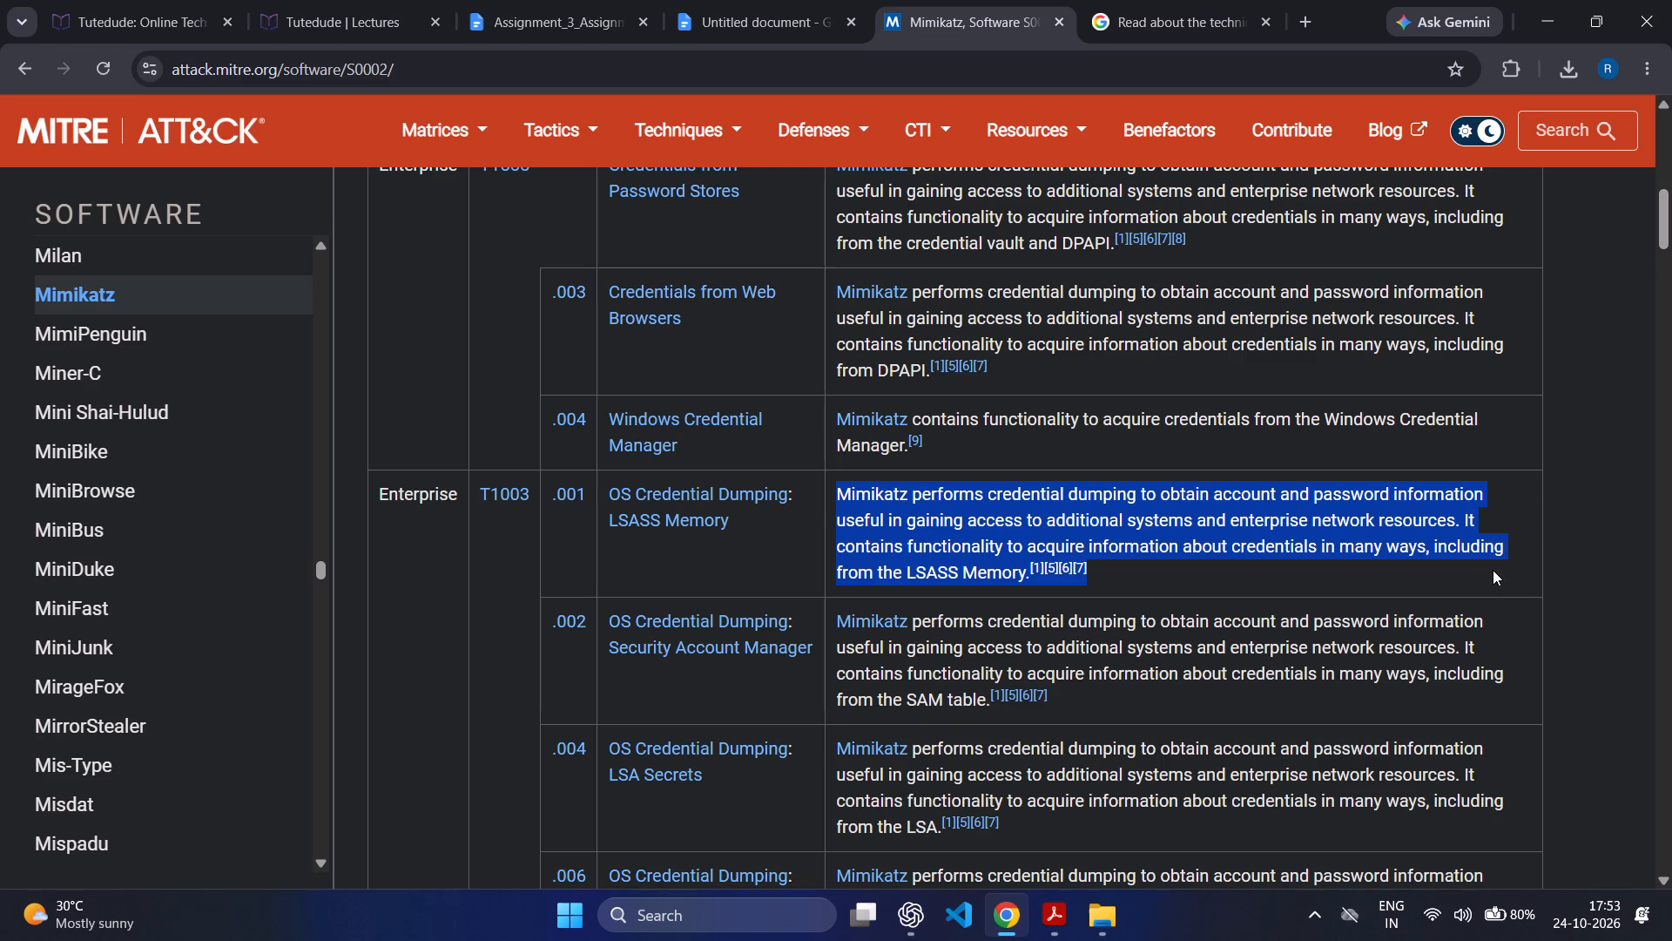
right_click(1493, 570)
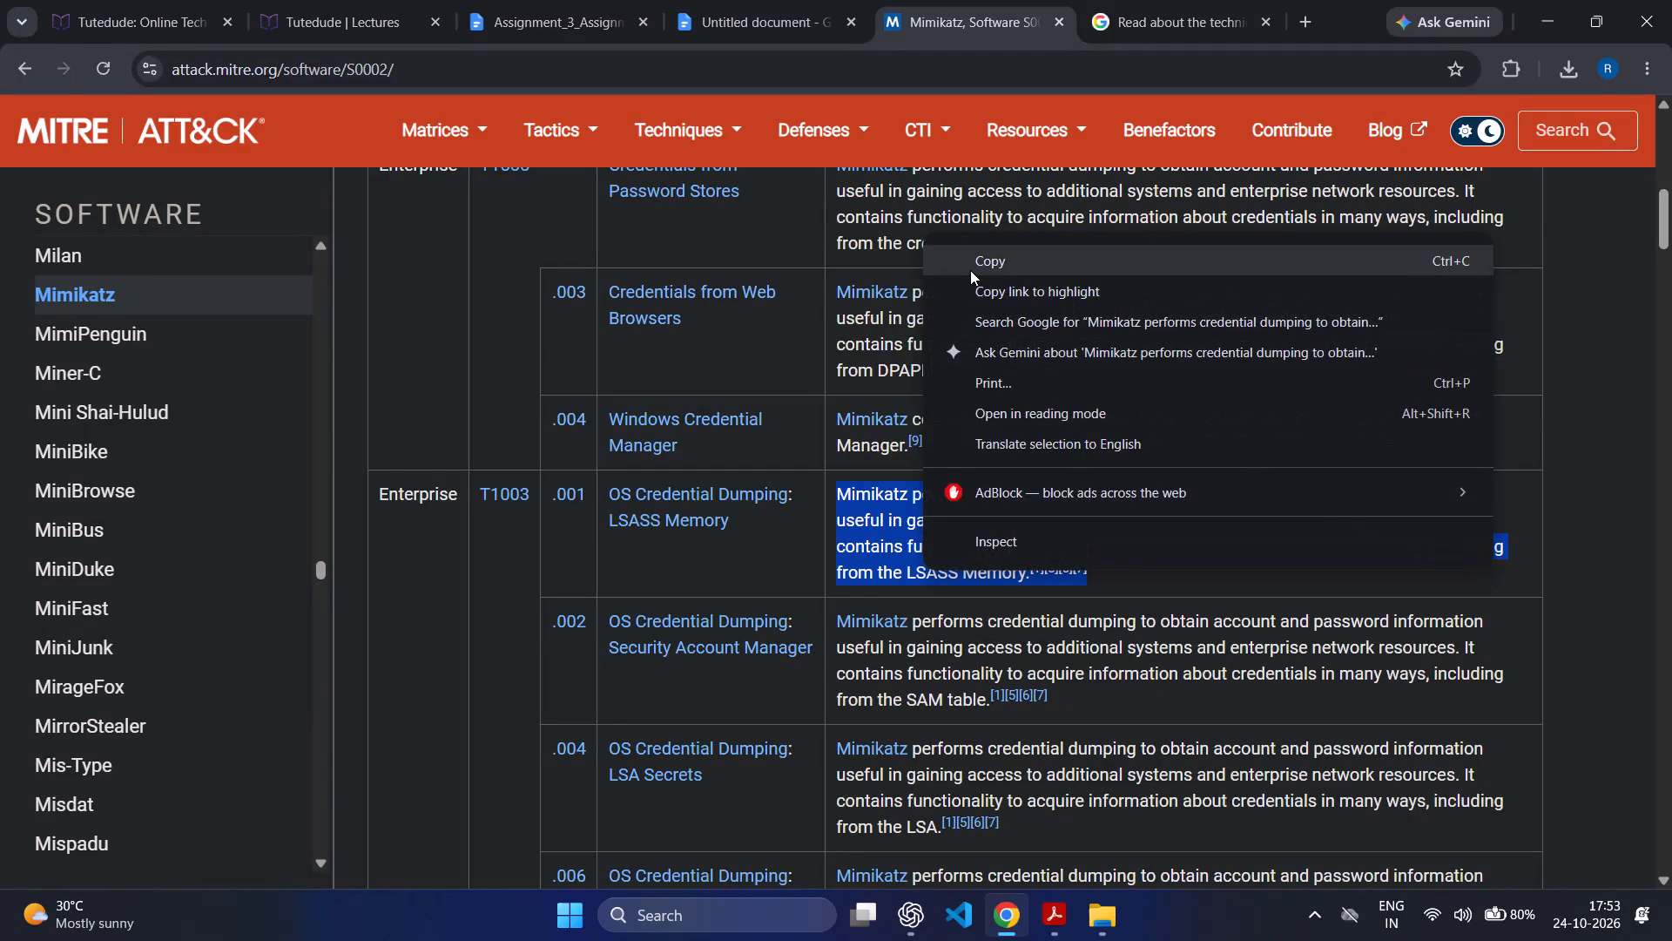
click(970, 269)
click(592, 23)
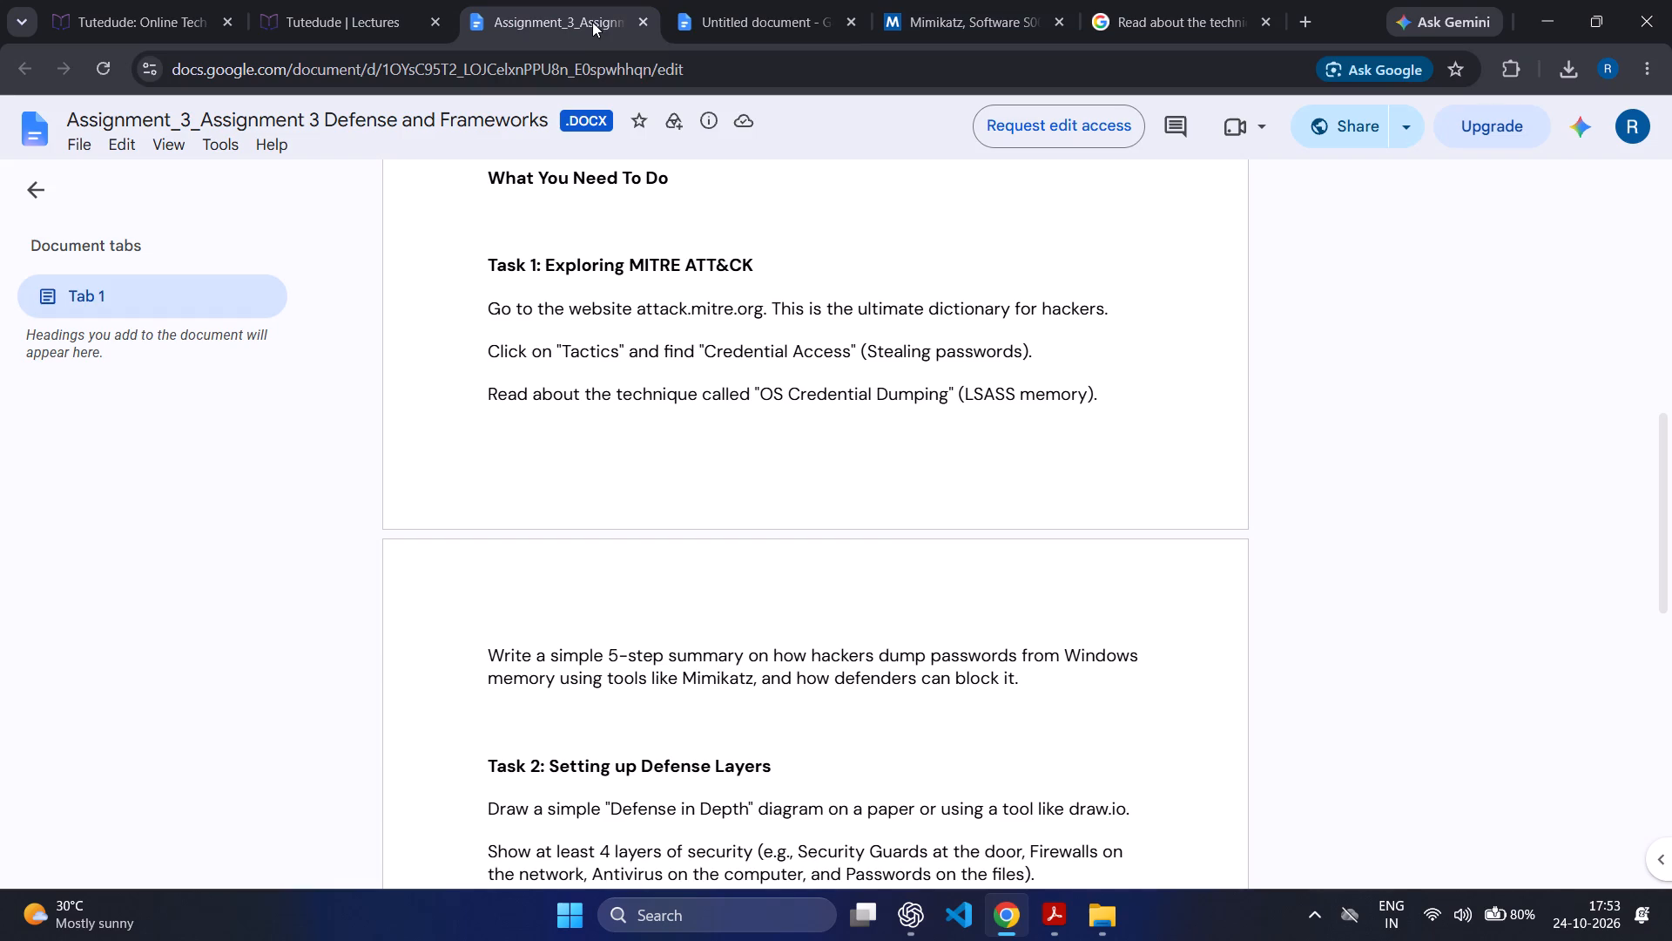
click(747, 21)
click(510, 430)
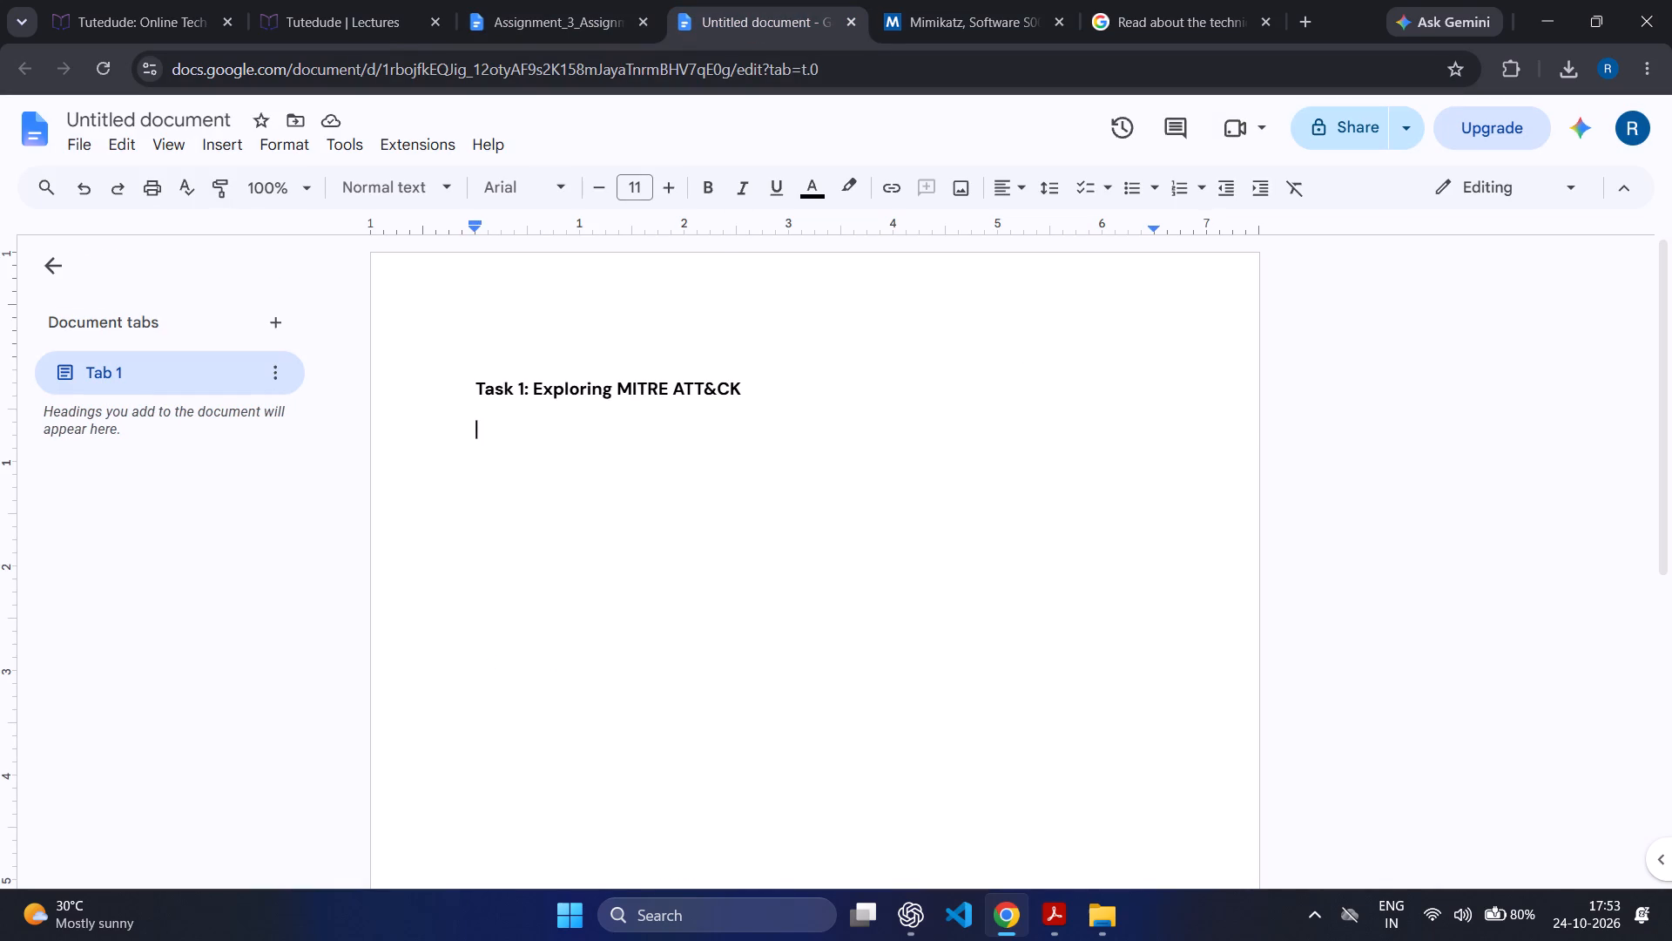
right_click(510, 430)
click(563, 519)
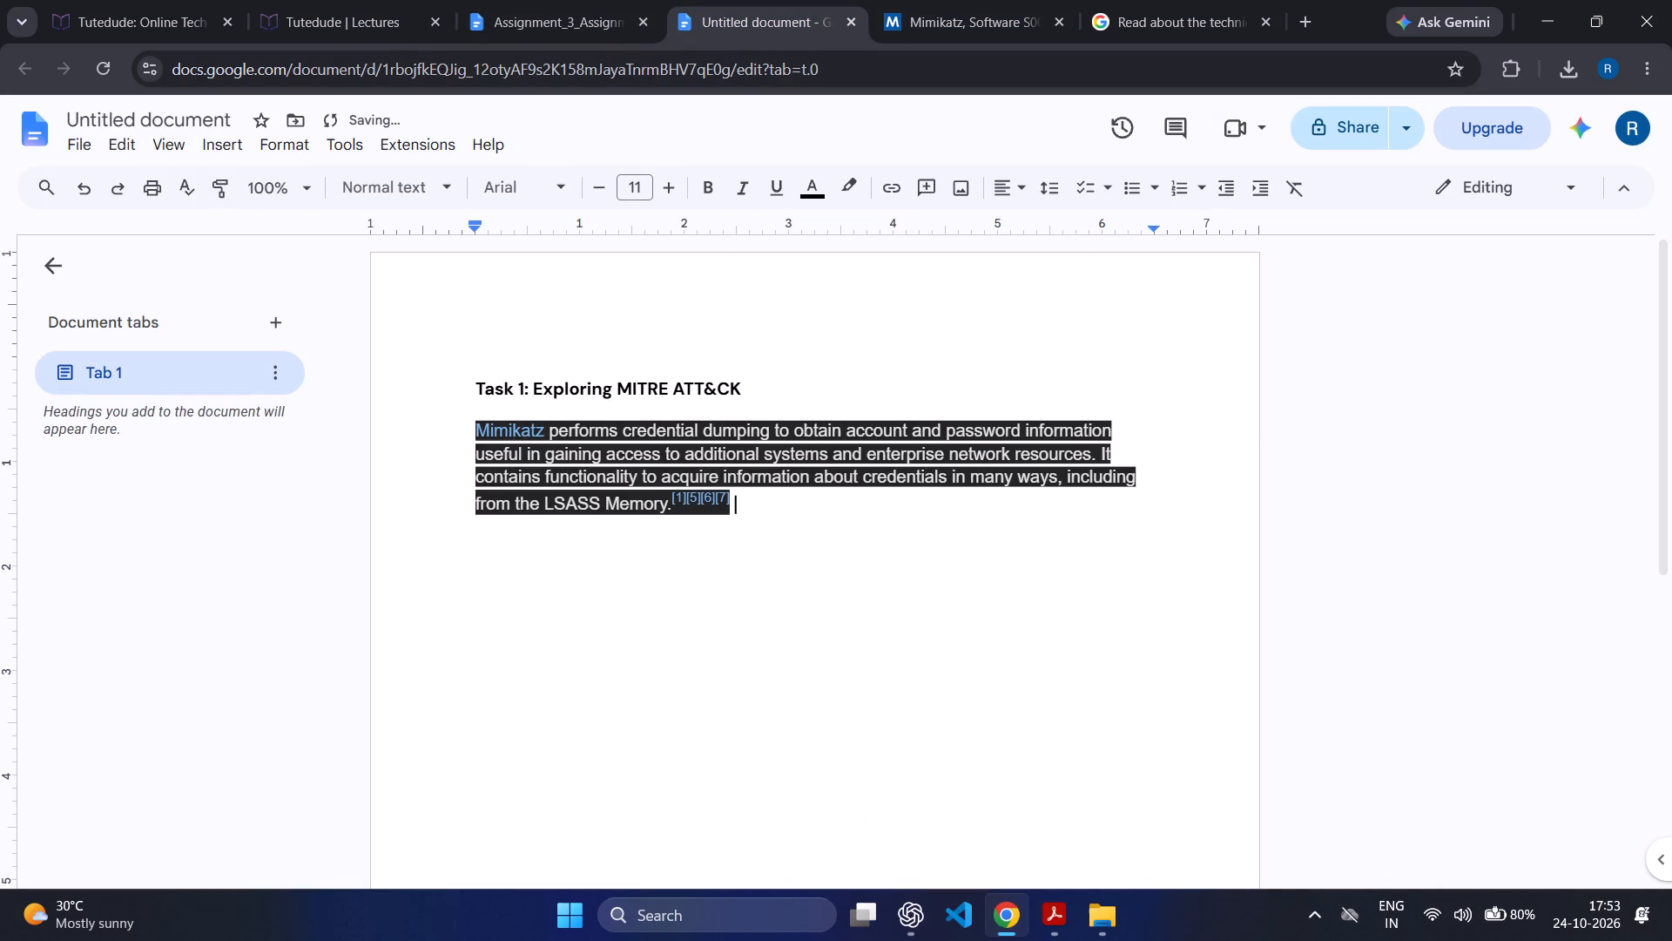
Examine the remaining OS Credential Dumping entries and later techniques on the Mimikatz page.
click(934, 8)
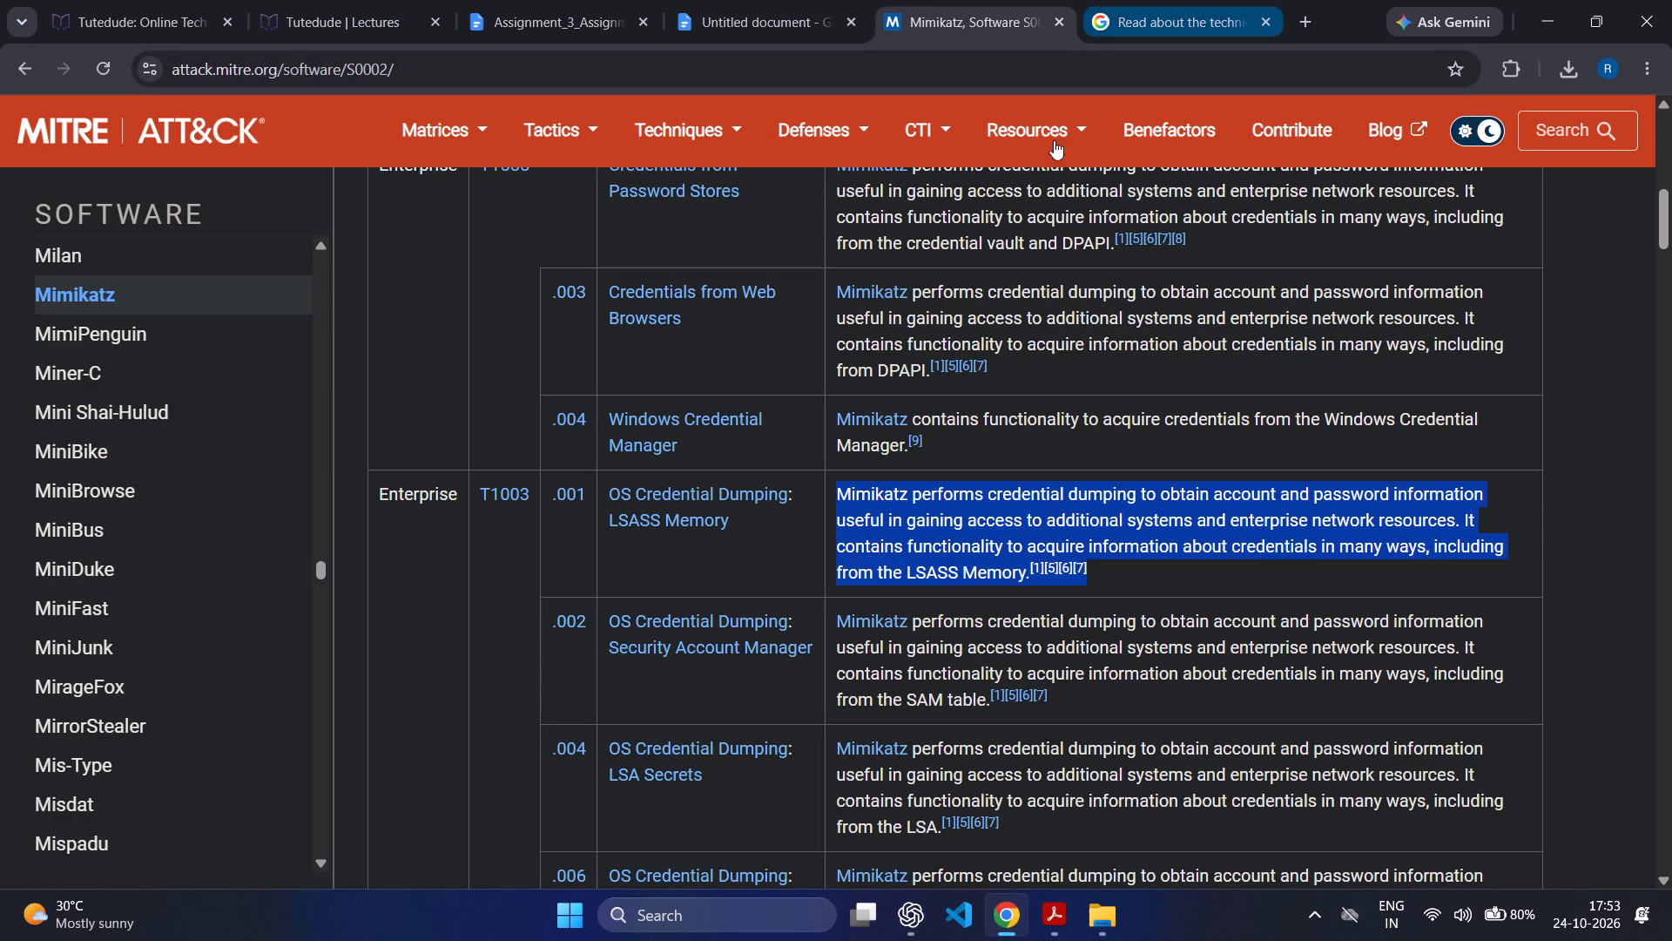
click(776, 689)
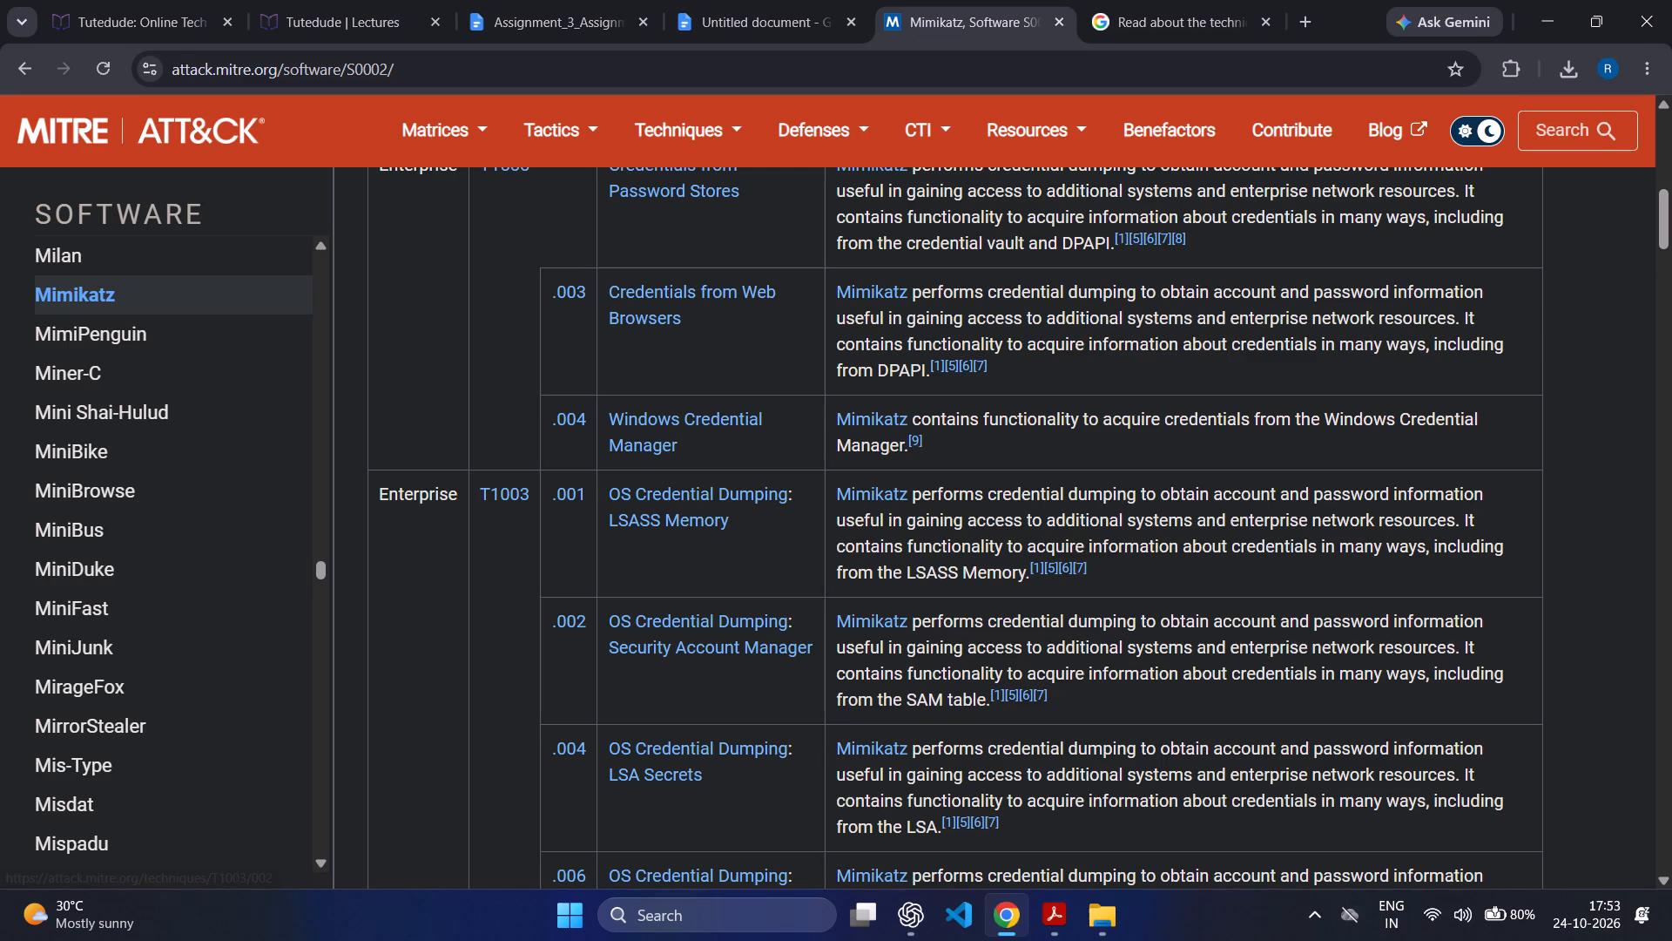
scroll(934, 666, down, 2)
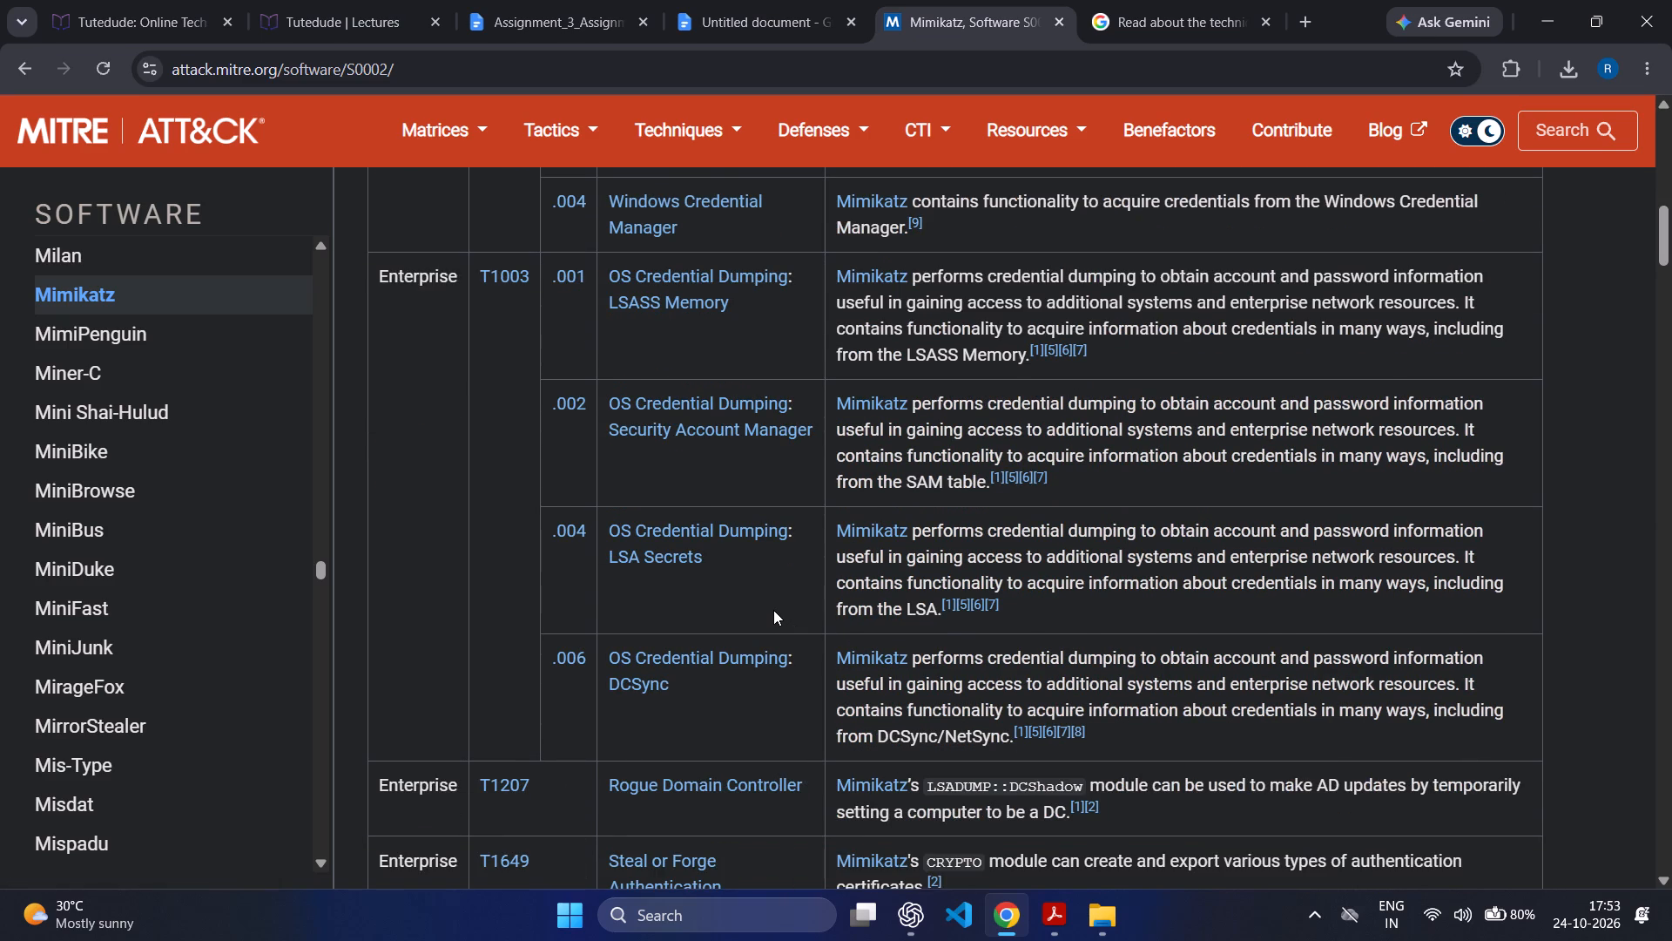
scroll(755, 619, down, 2)
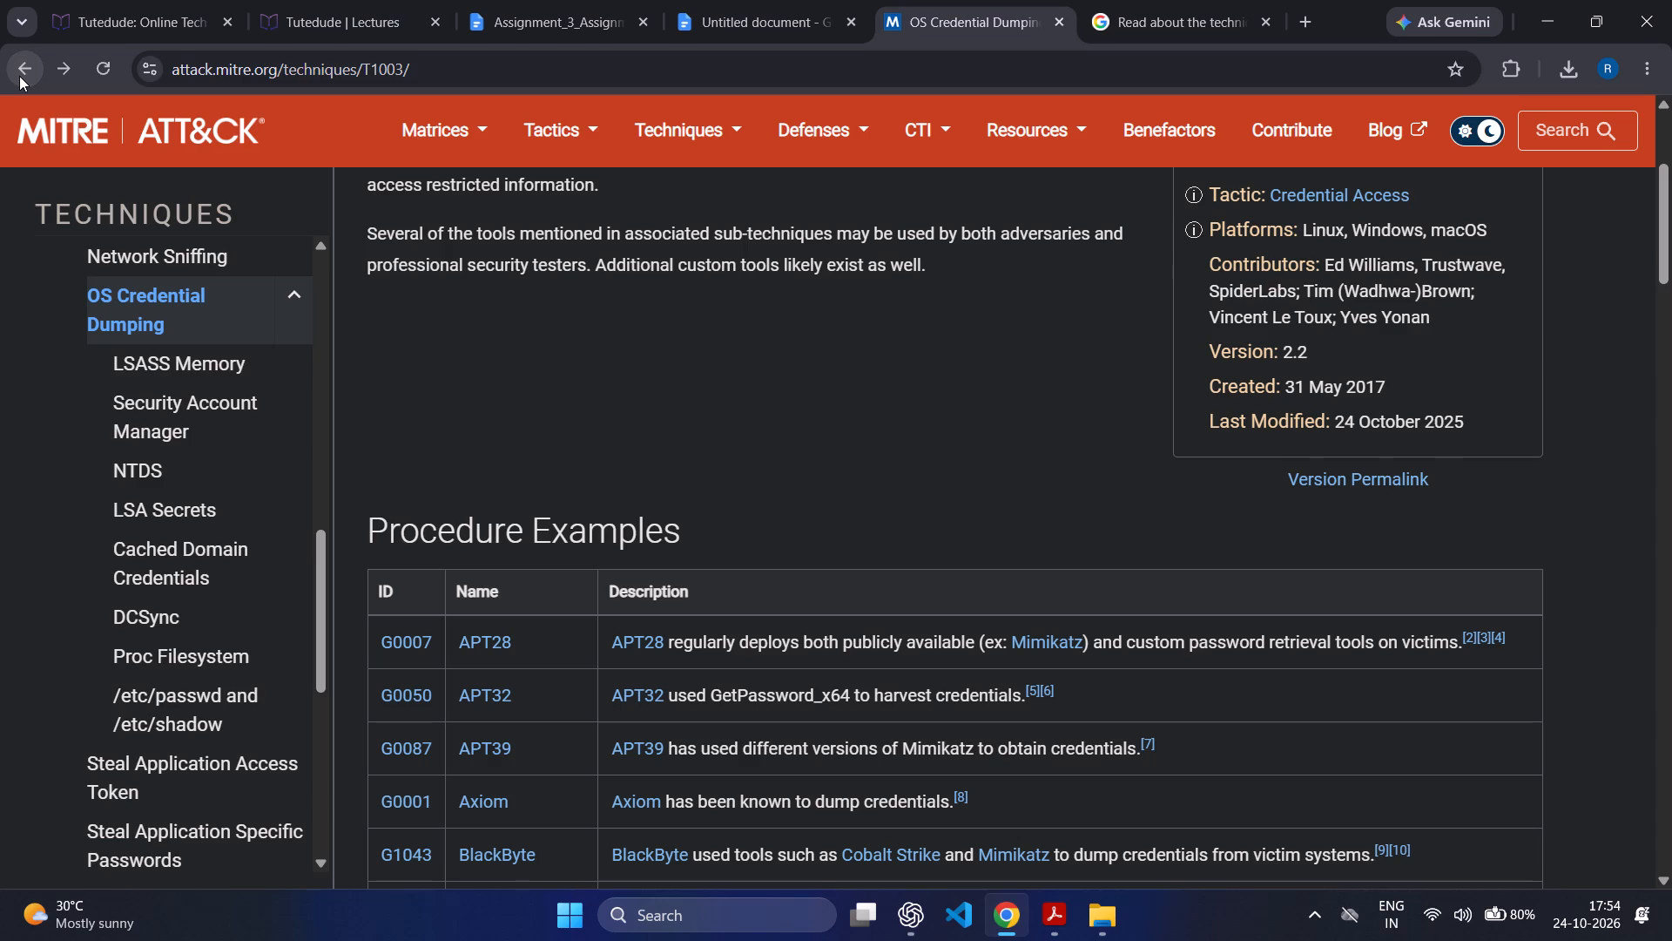
Copy Task 1's instruction on the 5-step password-dumping summary from the Assignment 3 document.
click(491, 17)
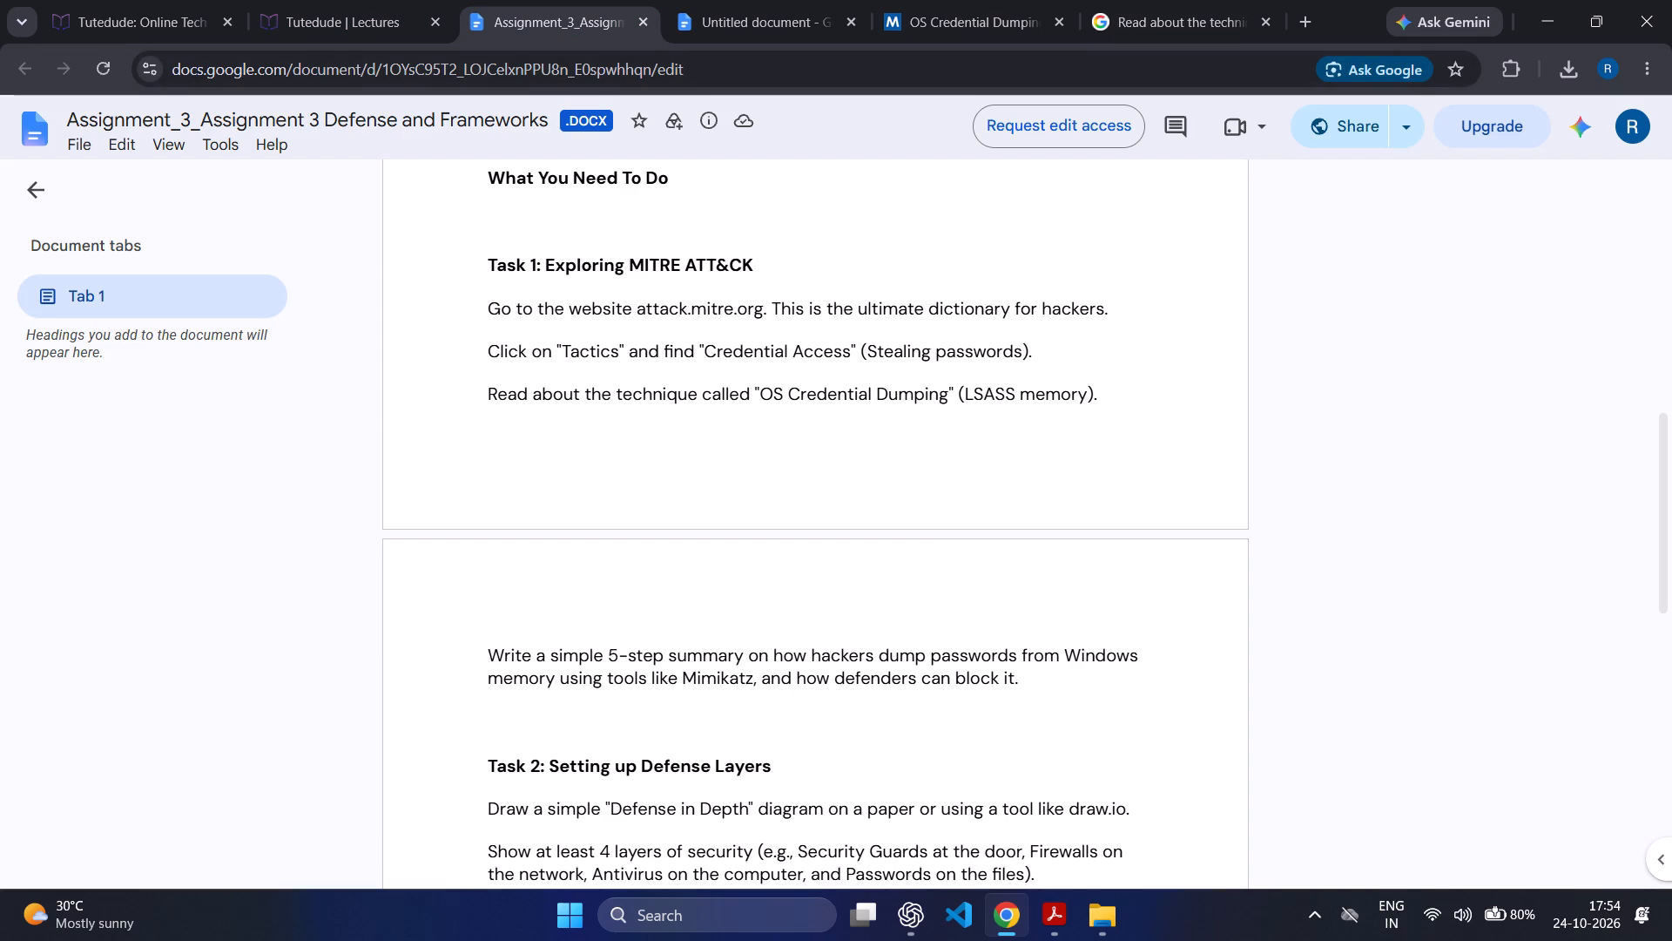
drag(479, 648, 1137, 714)
right_click(1136, 713)
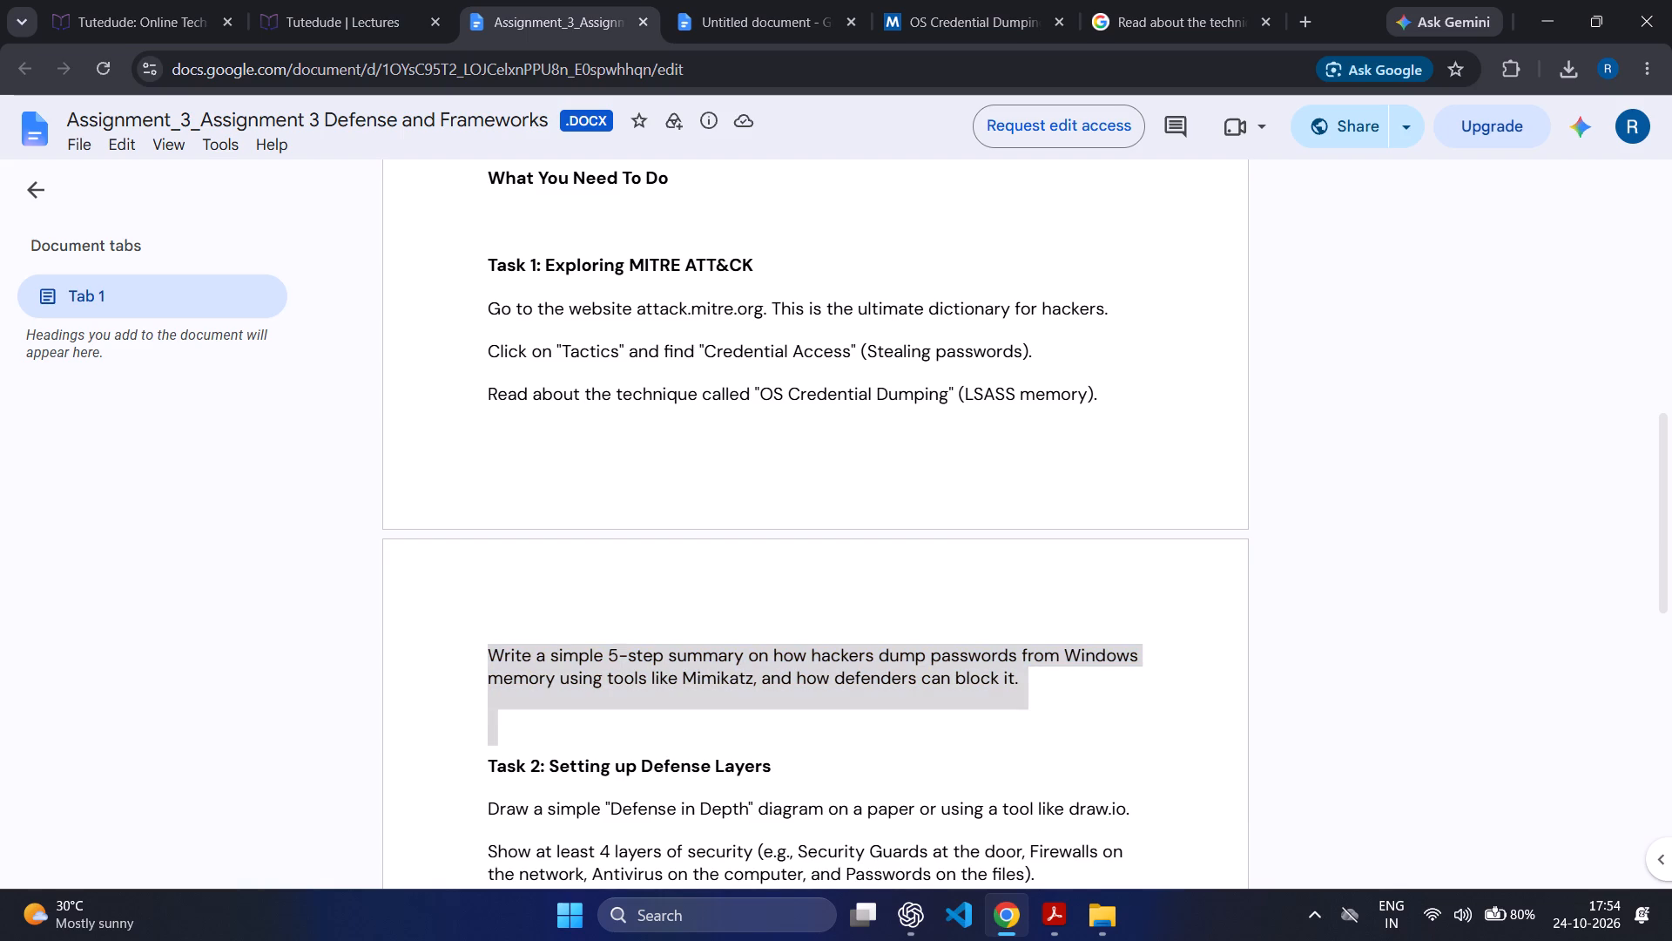
click(1182, 739)
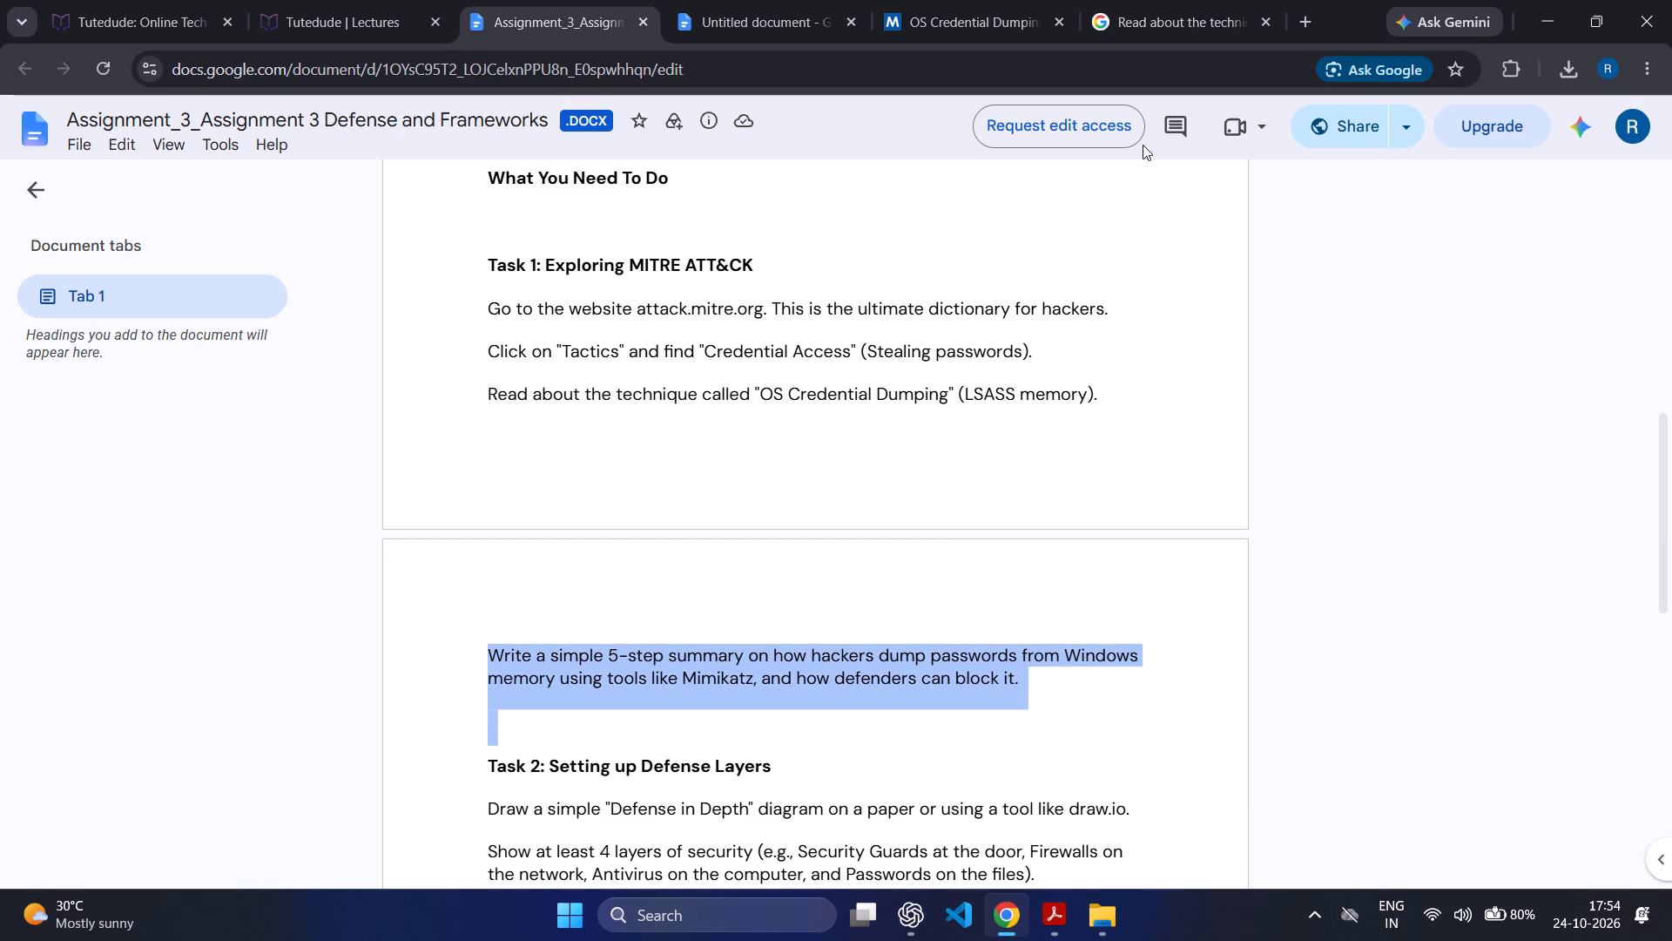
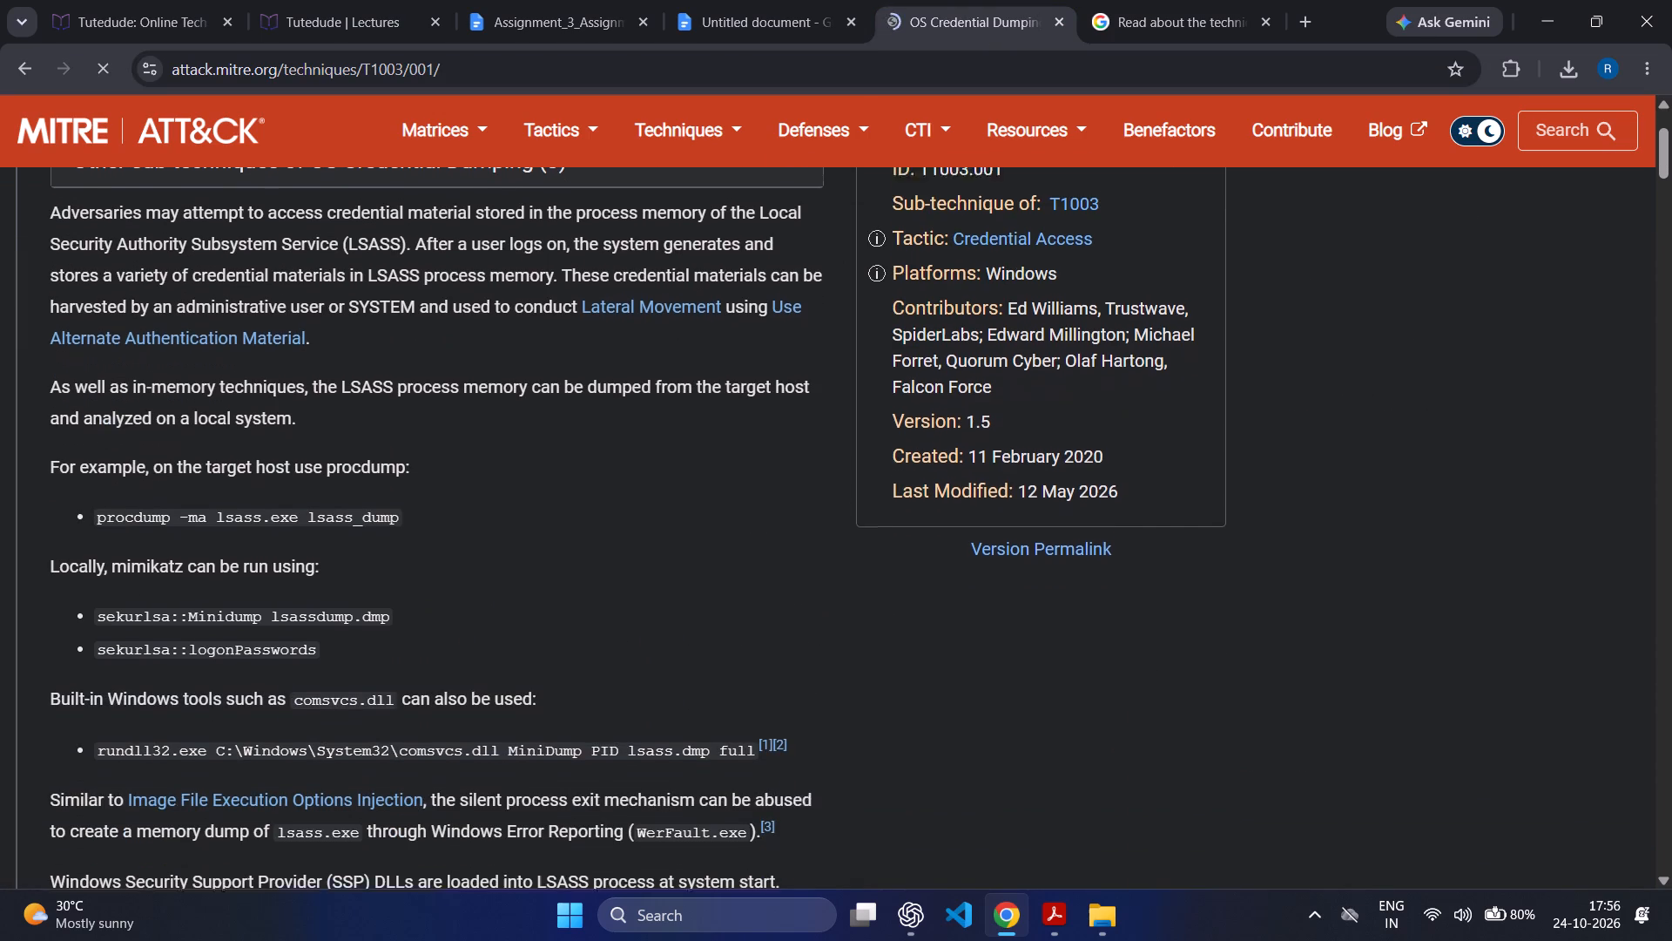
scroll(570, 418, up, 2)
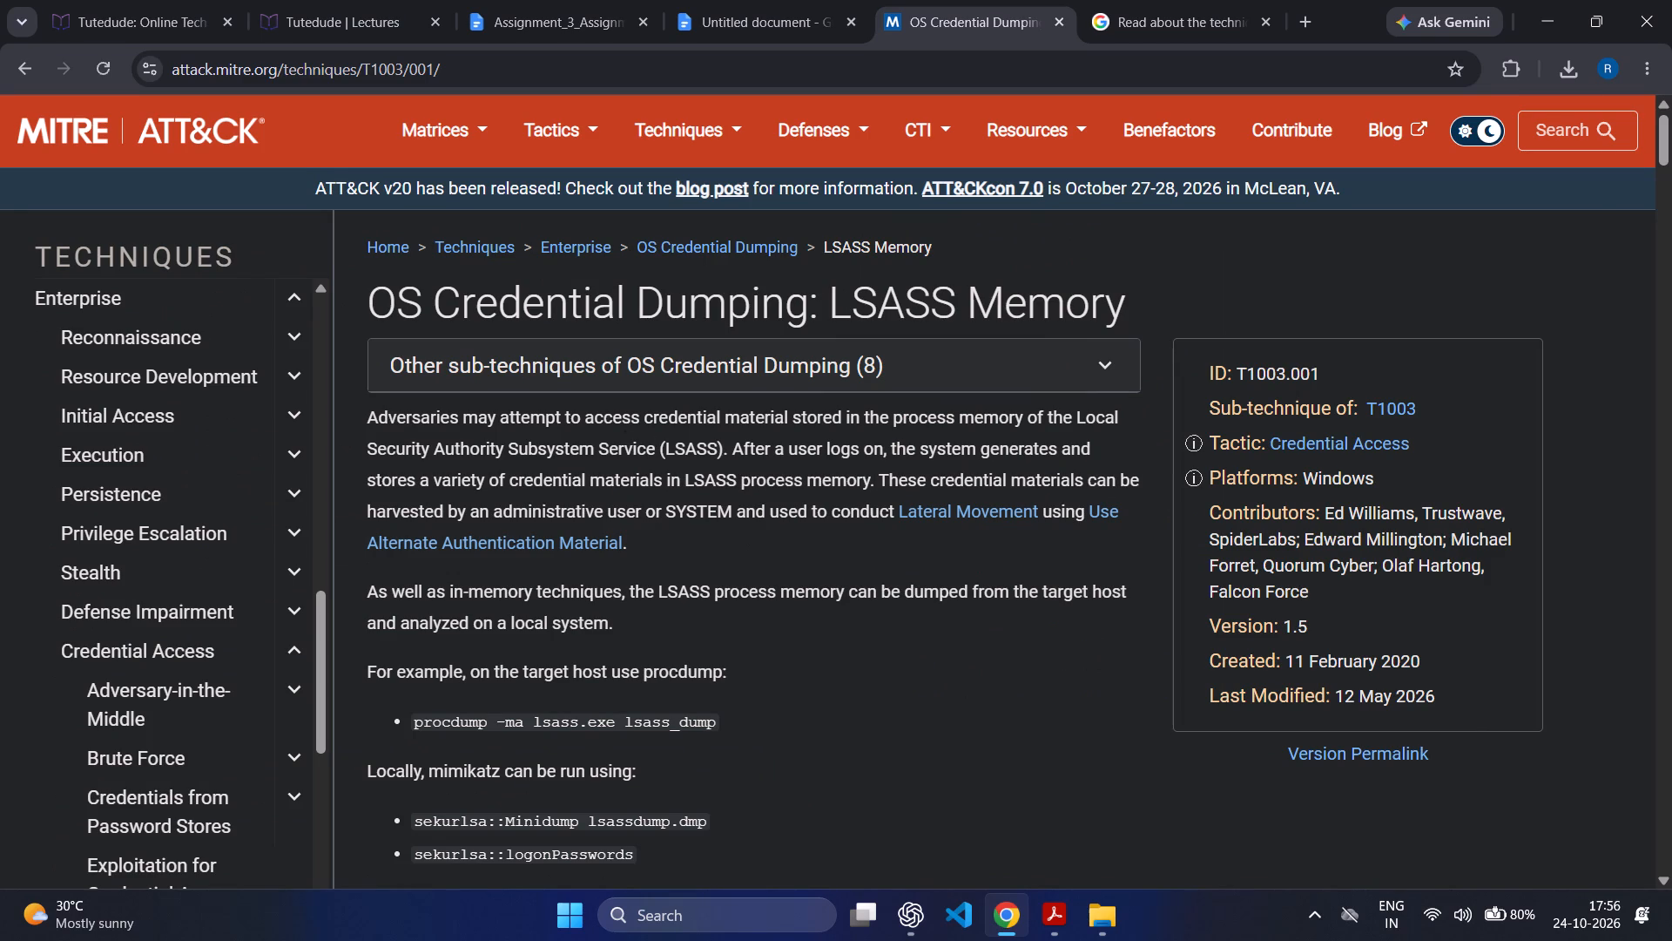
scroll(807, 480, down, 2)
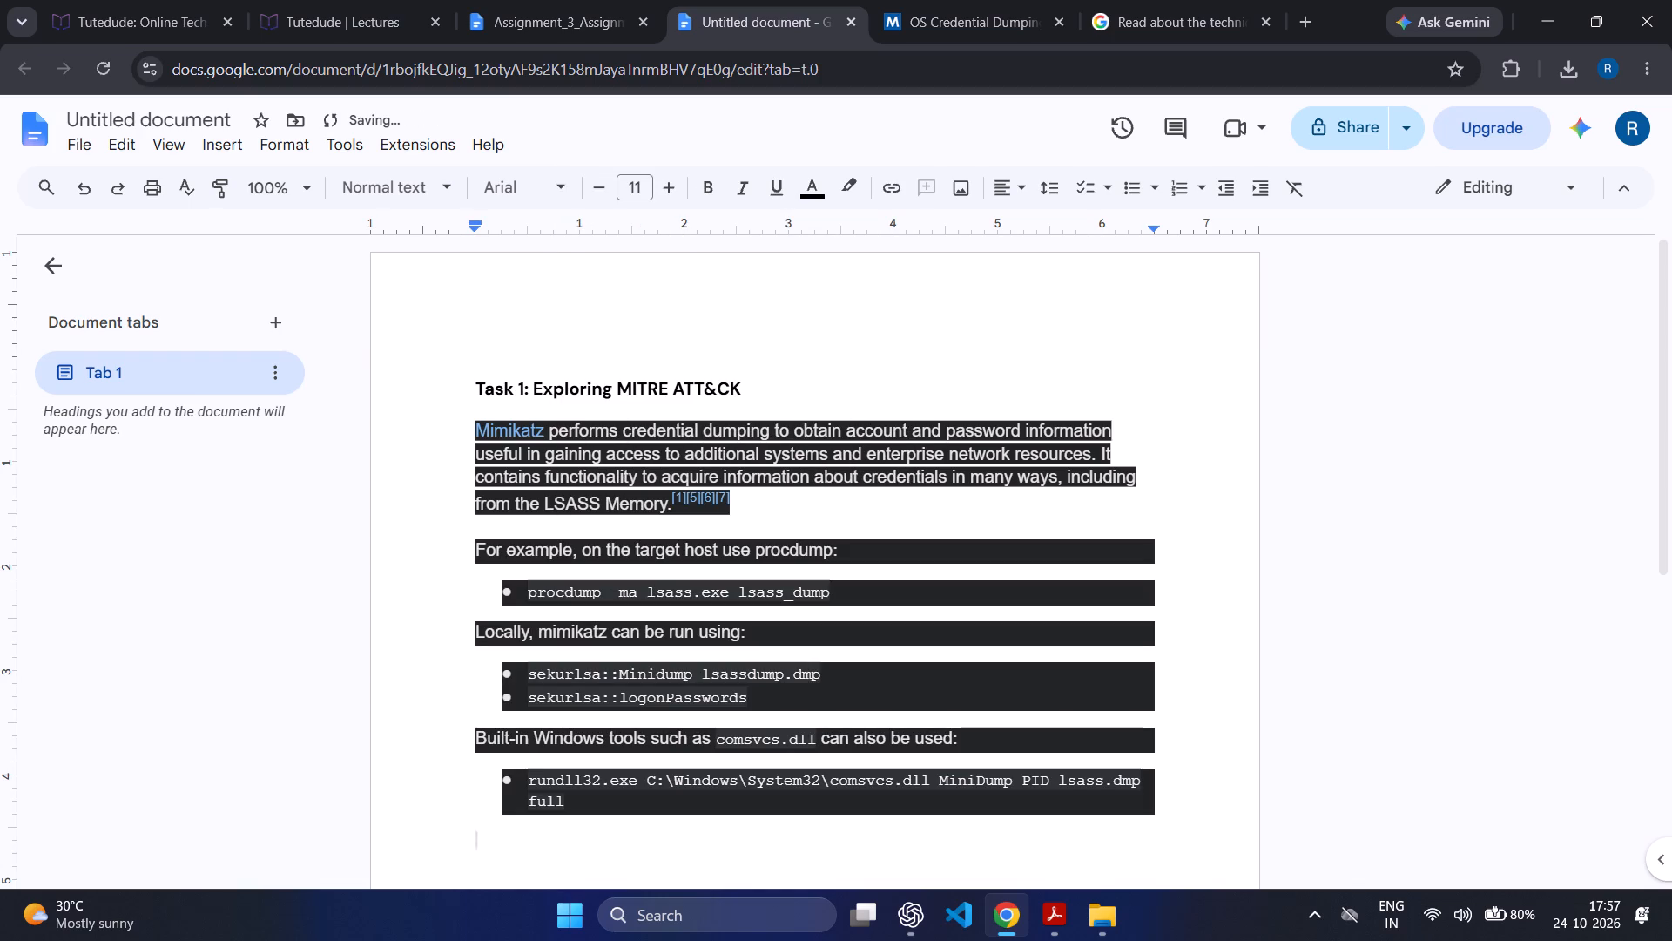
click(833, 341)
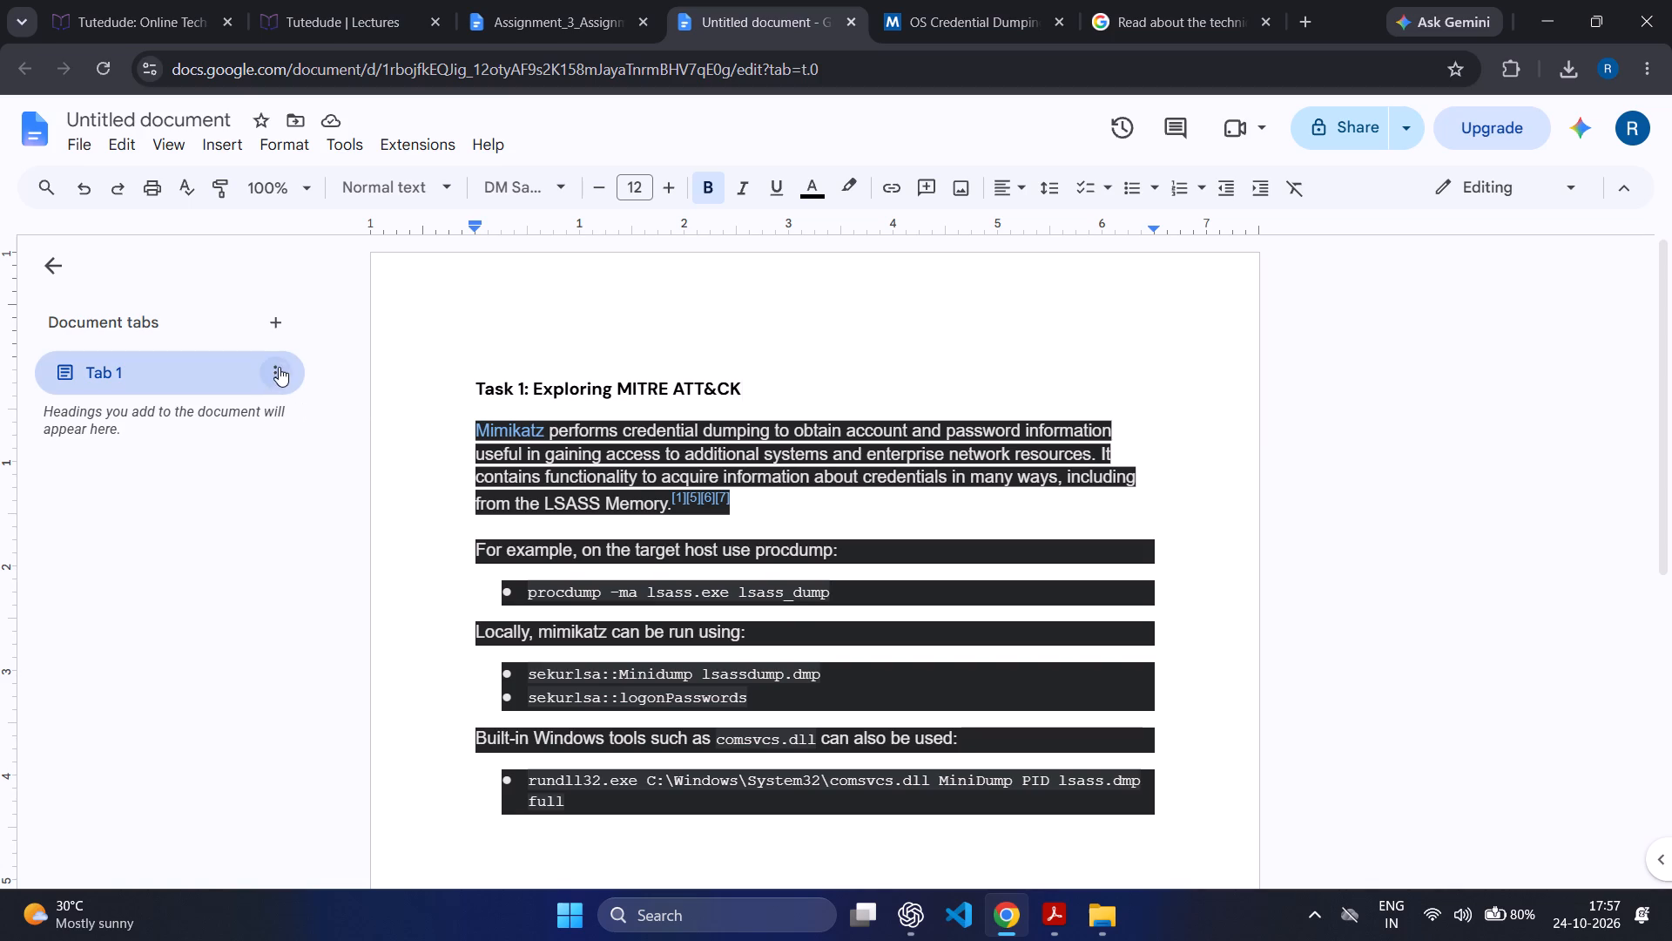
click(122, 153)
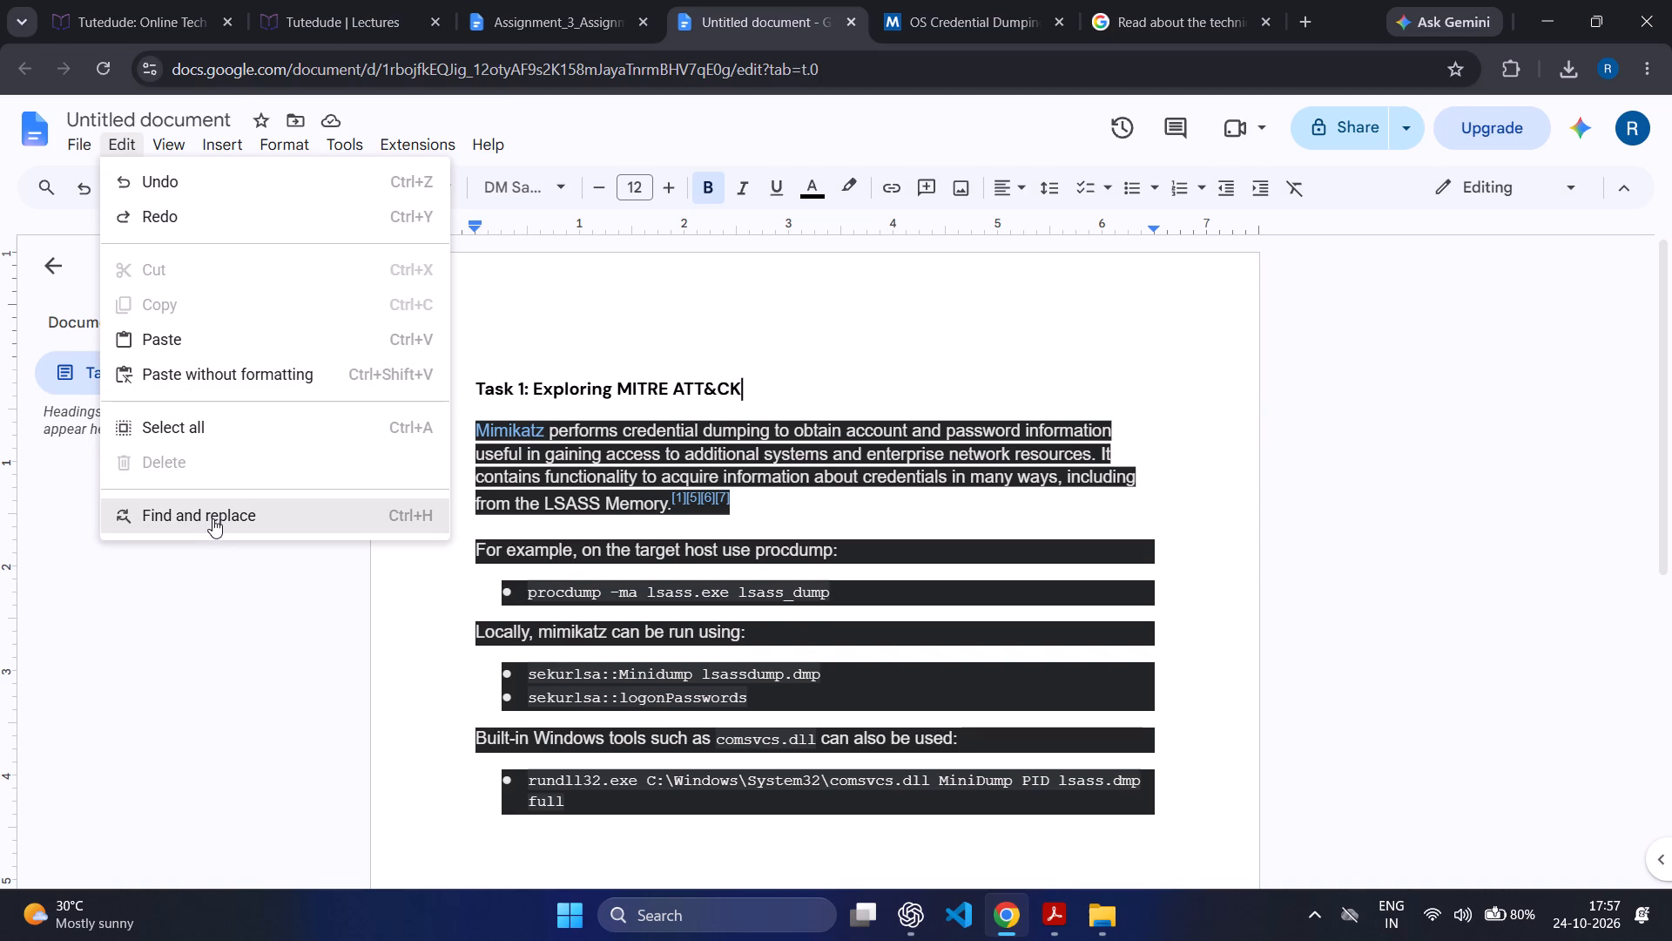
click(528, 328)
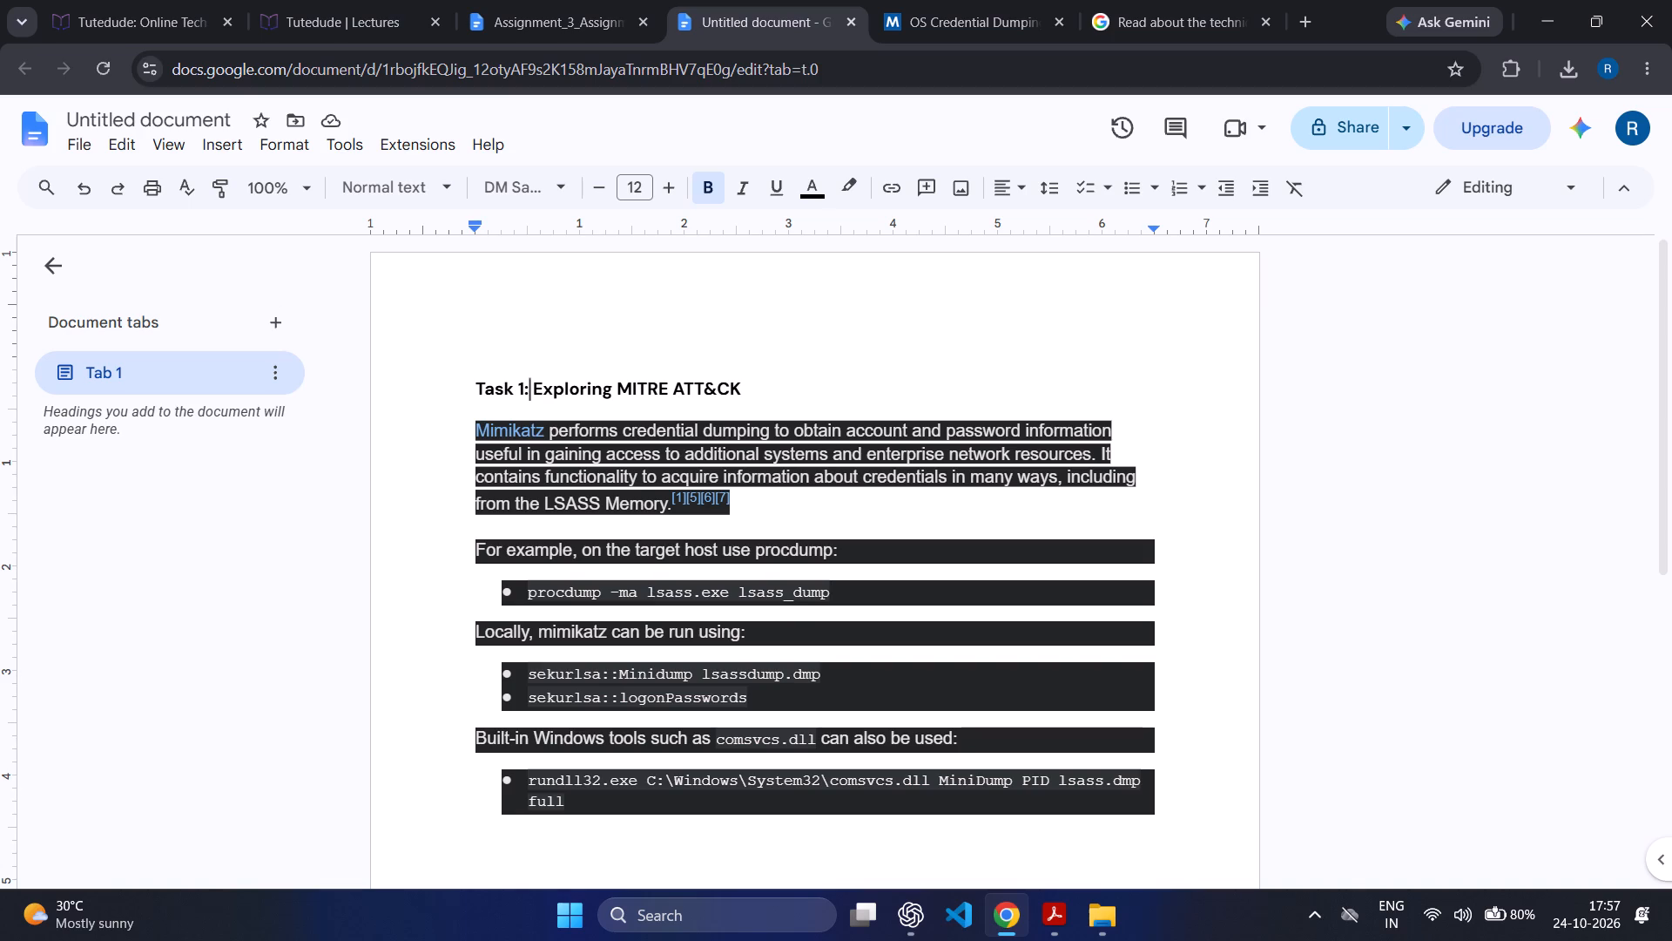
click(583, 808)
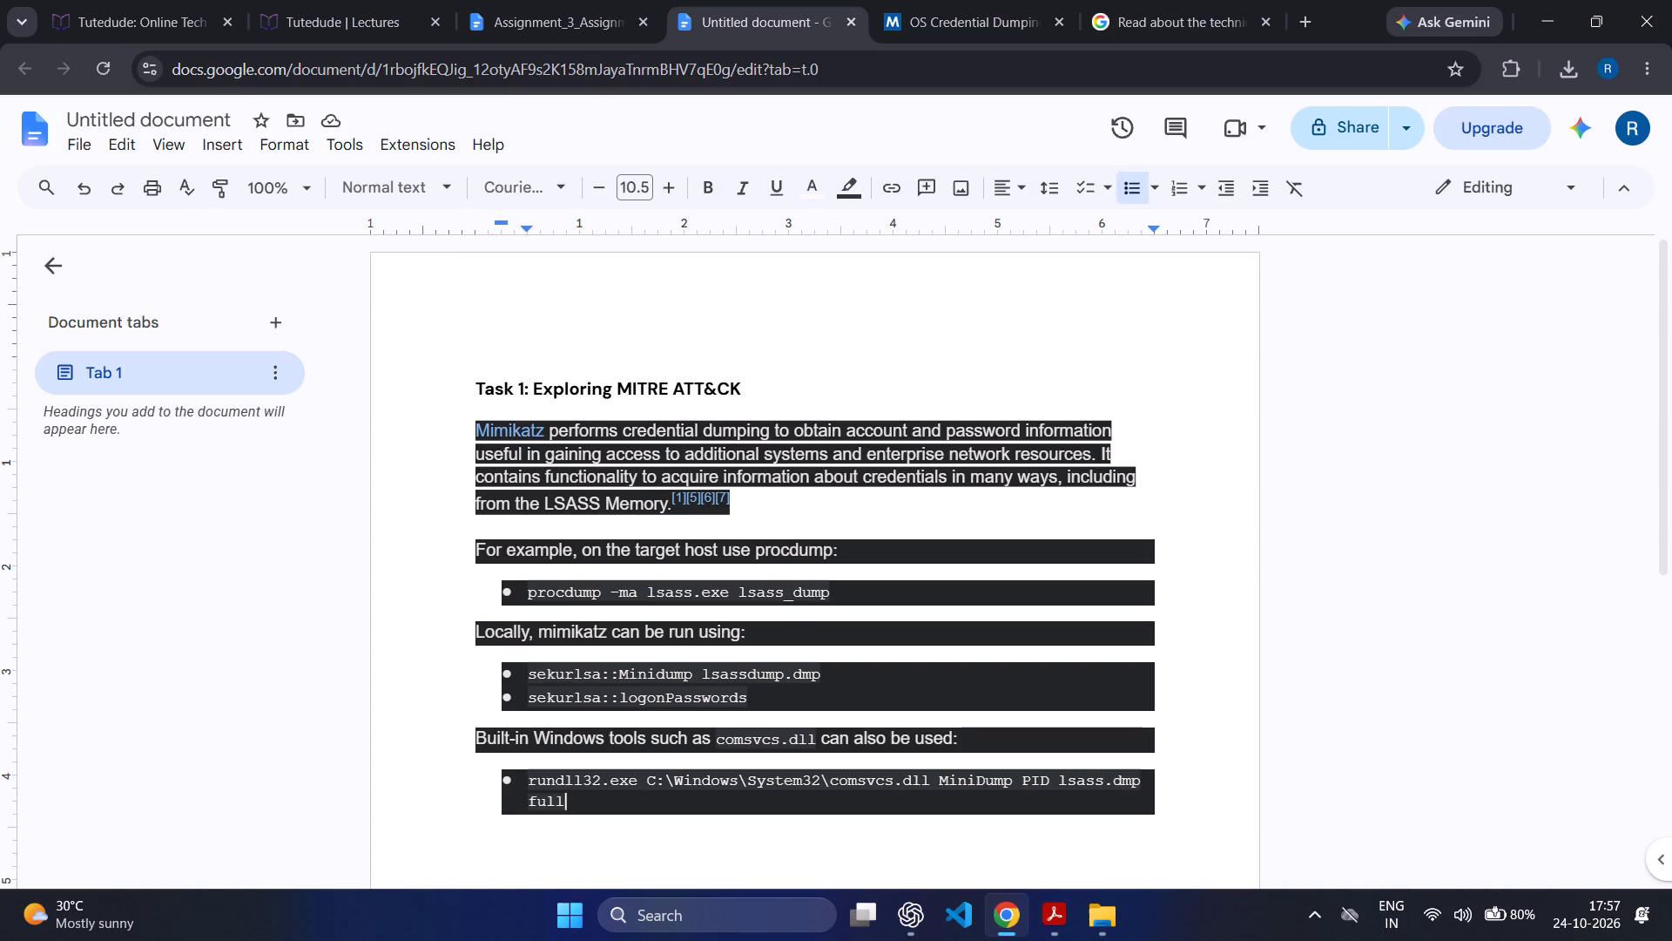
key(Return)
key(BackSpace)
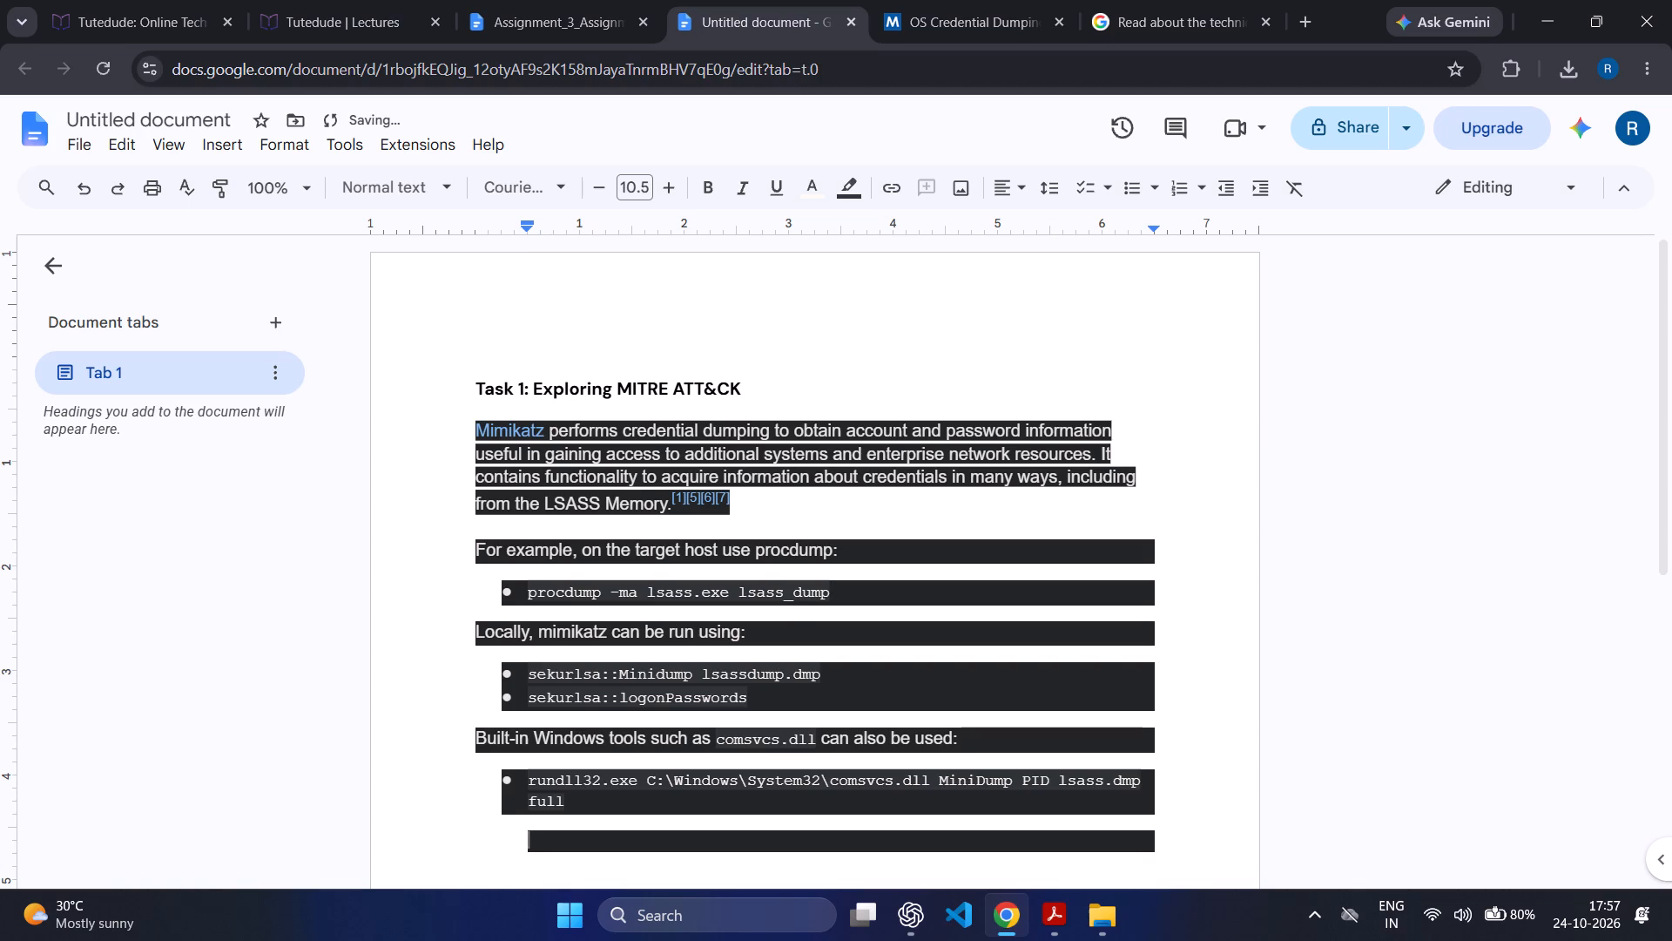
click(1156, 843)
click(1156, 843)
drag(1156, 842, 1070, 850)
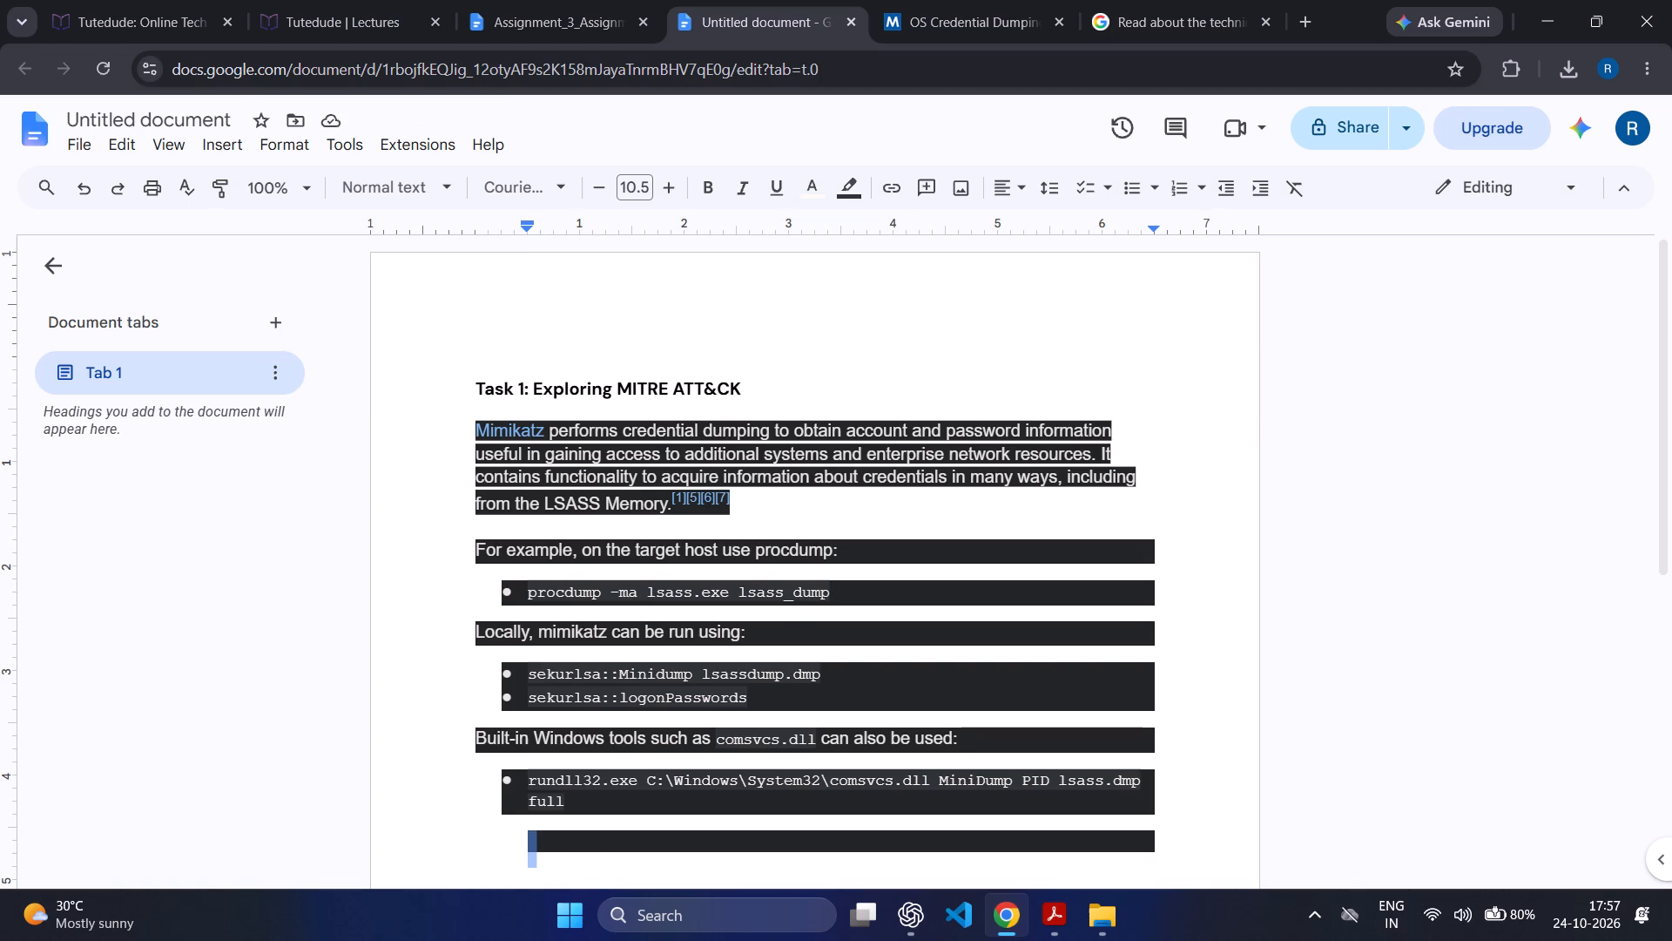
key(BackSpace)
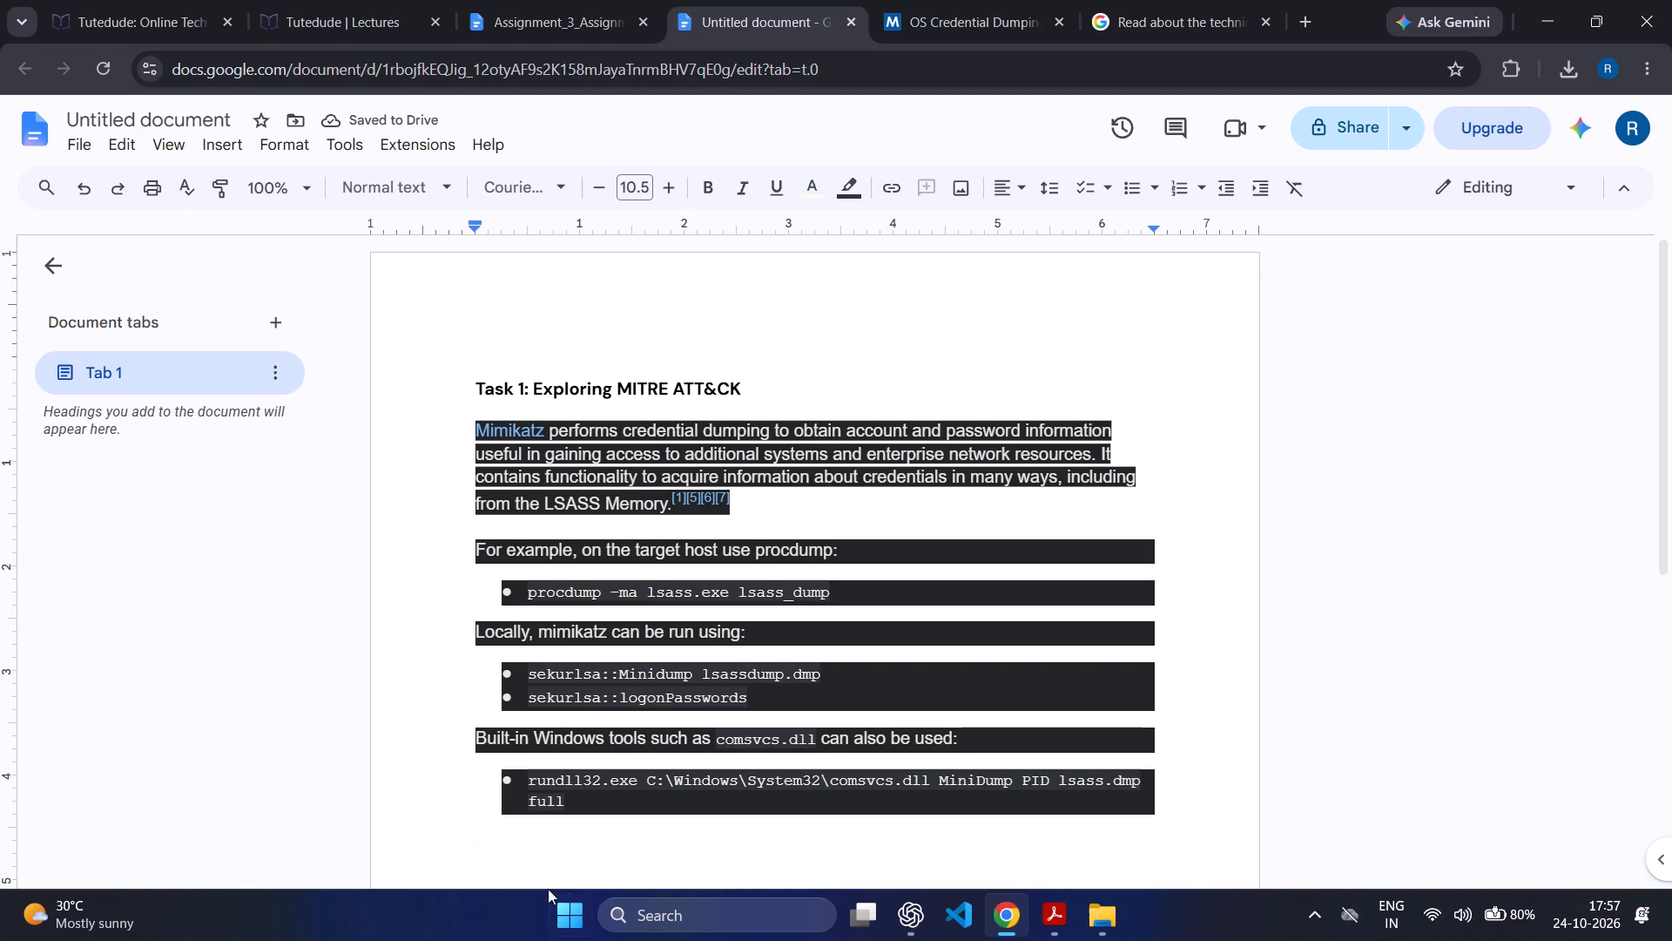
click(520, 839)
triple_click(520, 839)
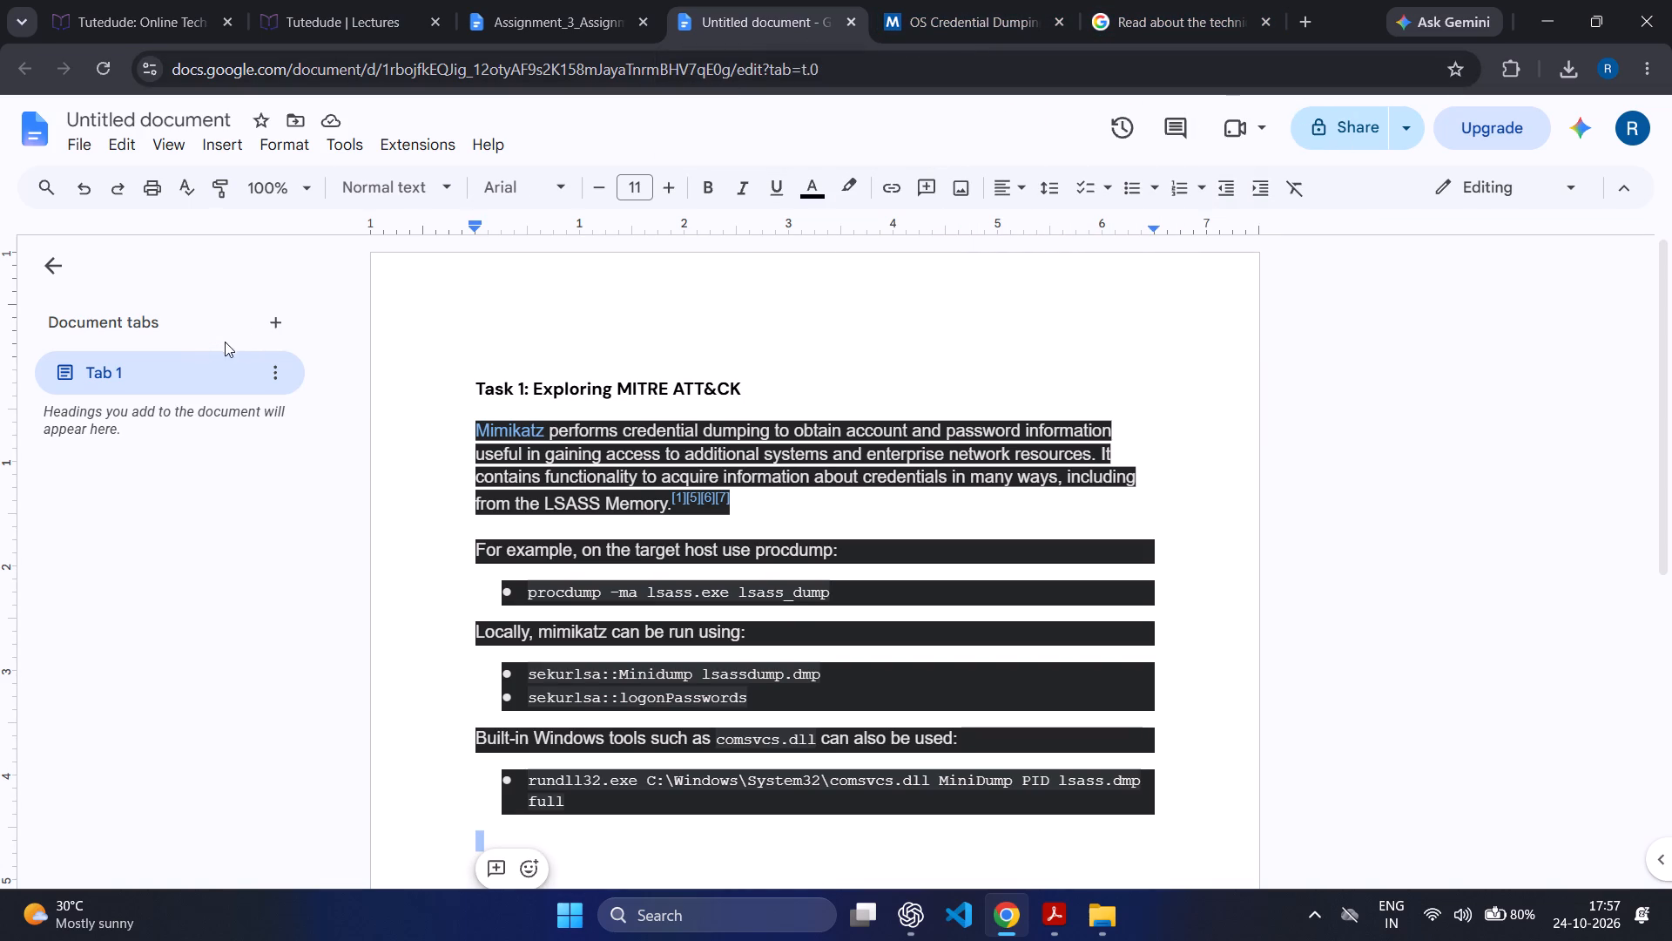
Rename the untitled document's only tab as "Assignment3_" followed by the student's full name.
click(273, 365)
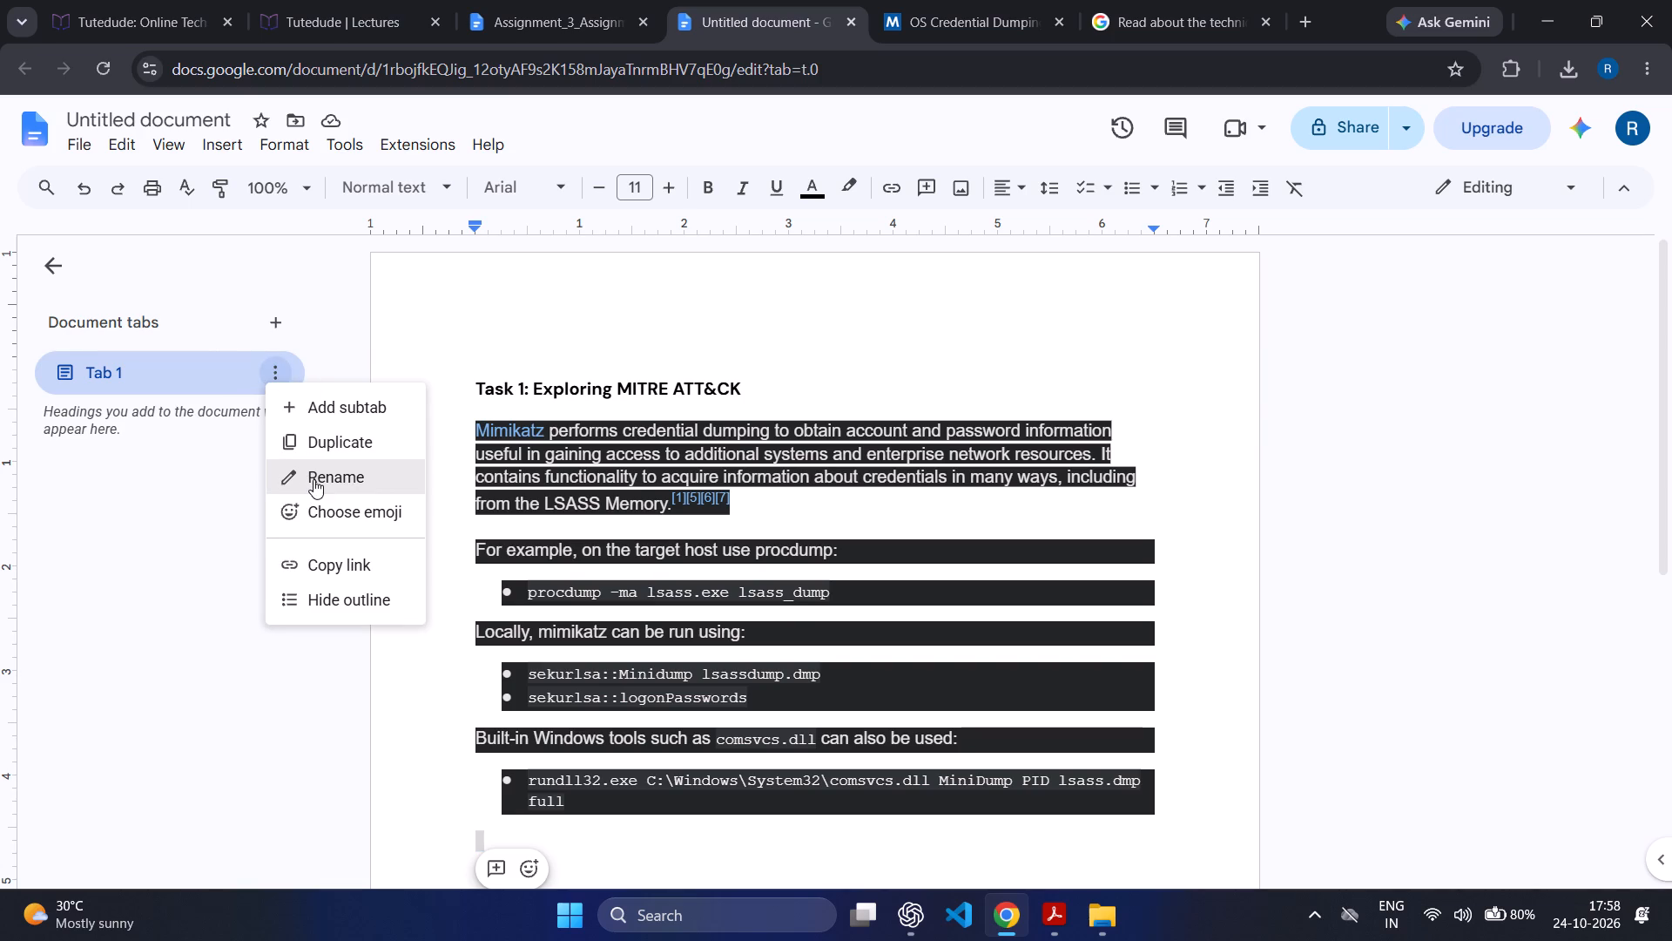
click(313, 479)
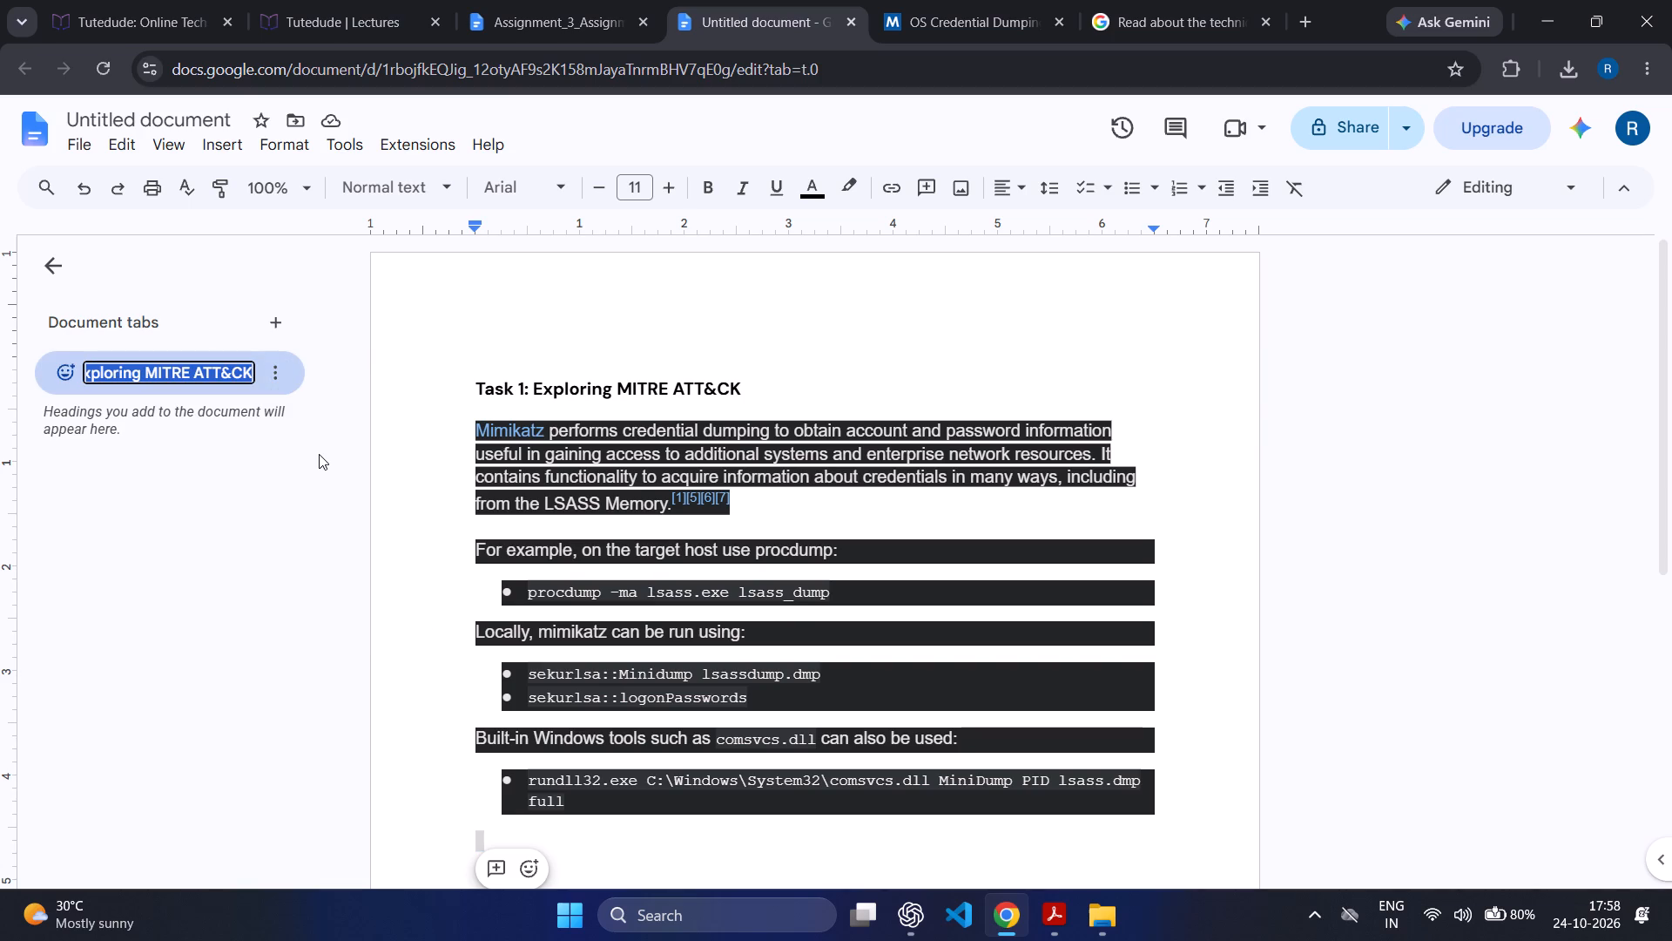
key(BackSpace)
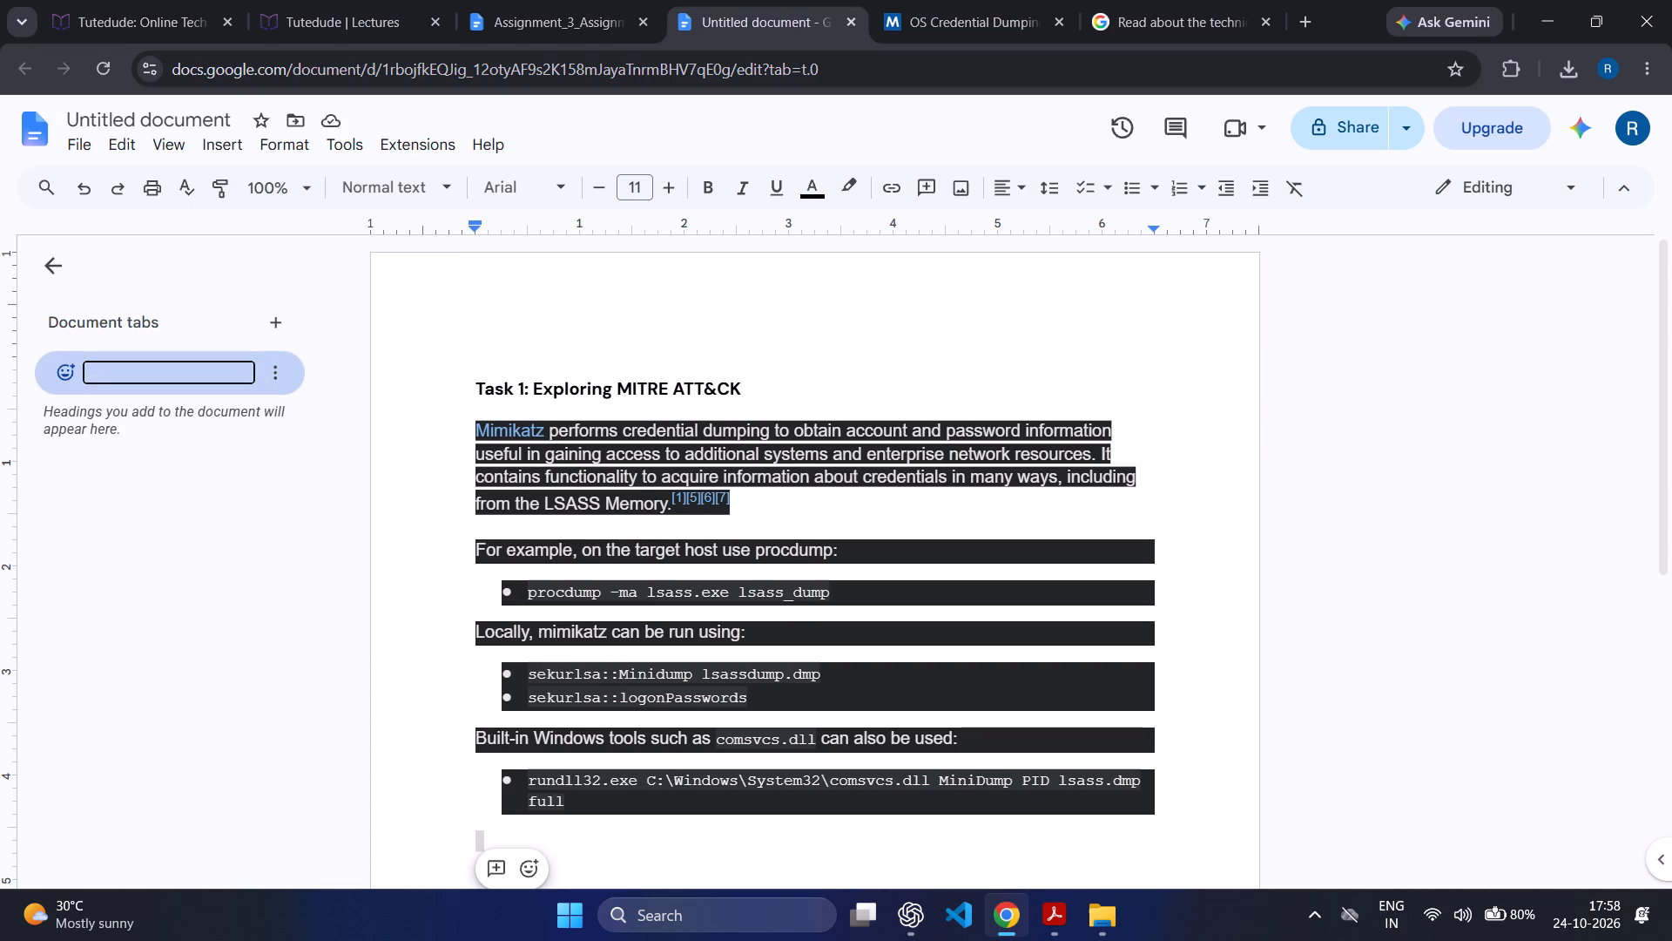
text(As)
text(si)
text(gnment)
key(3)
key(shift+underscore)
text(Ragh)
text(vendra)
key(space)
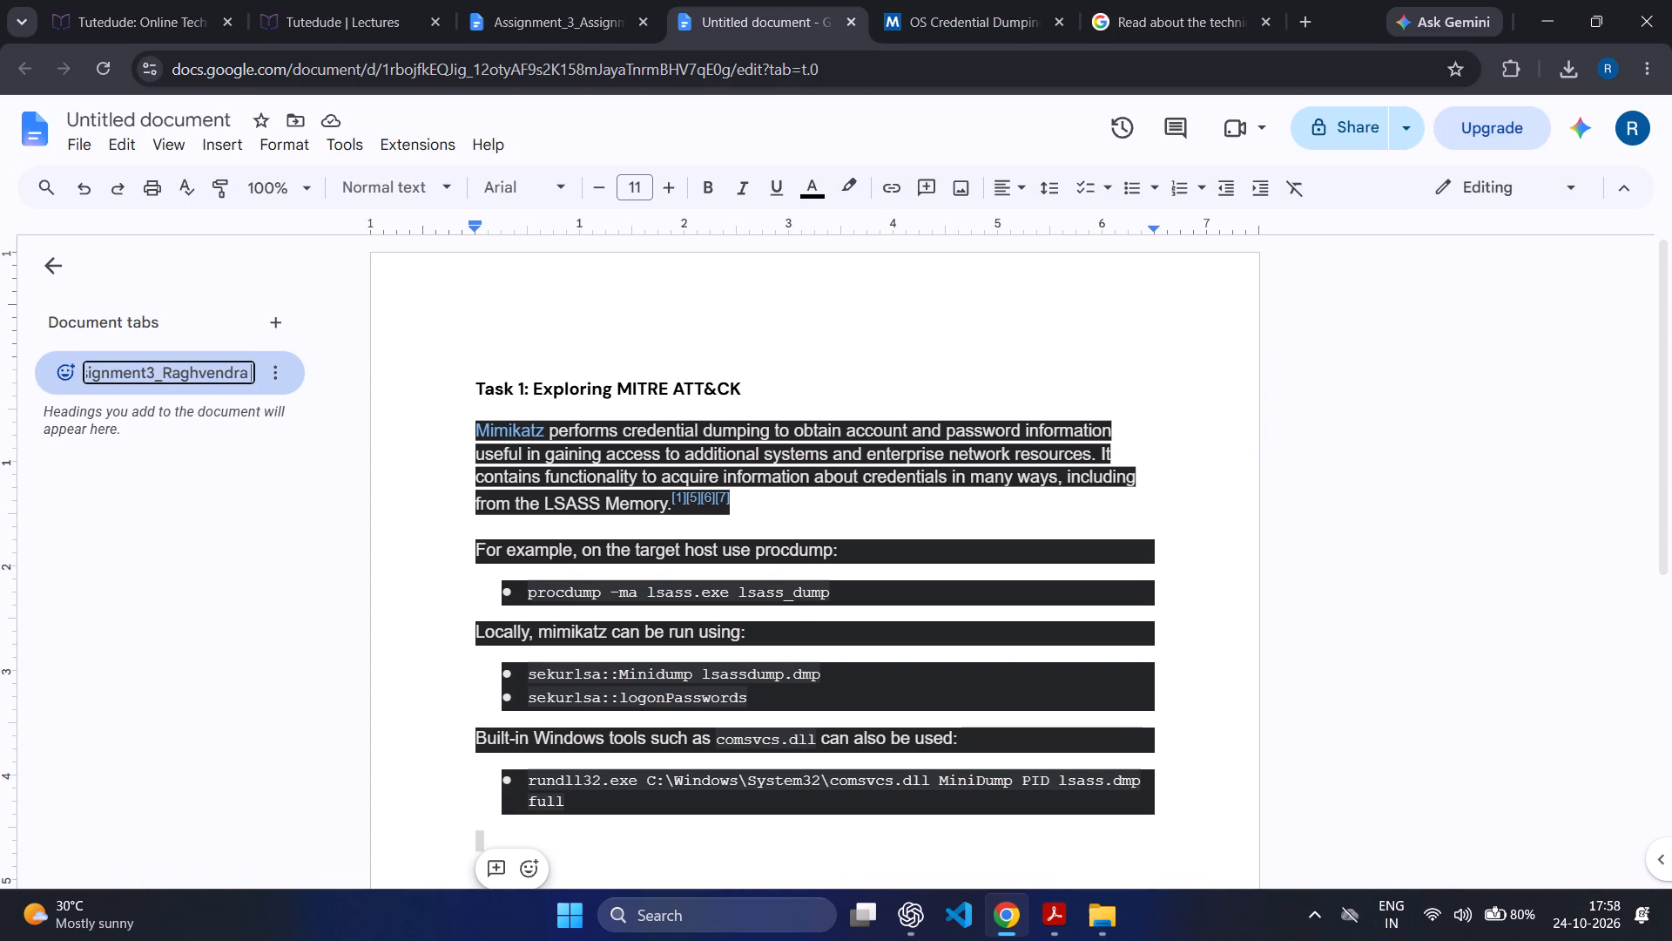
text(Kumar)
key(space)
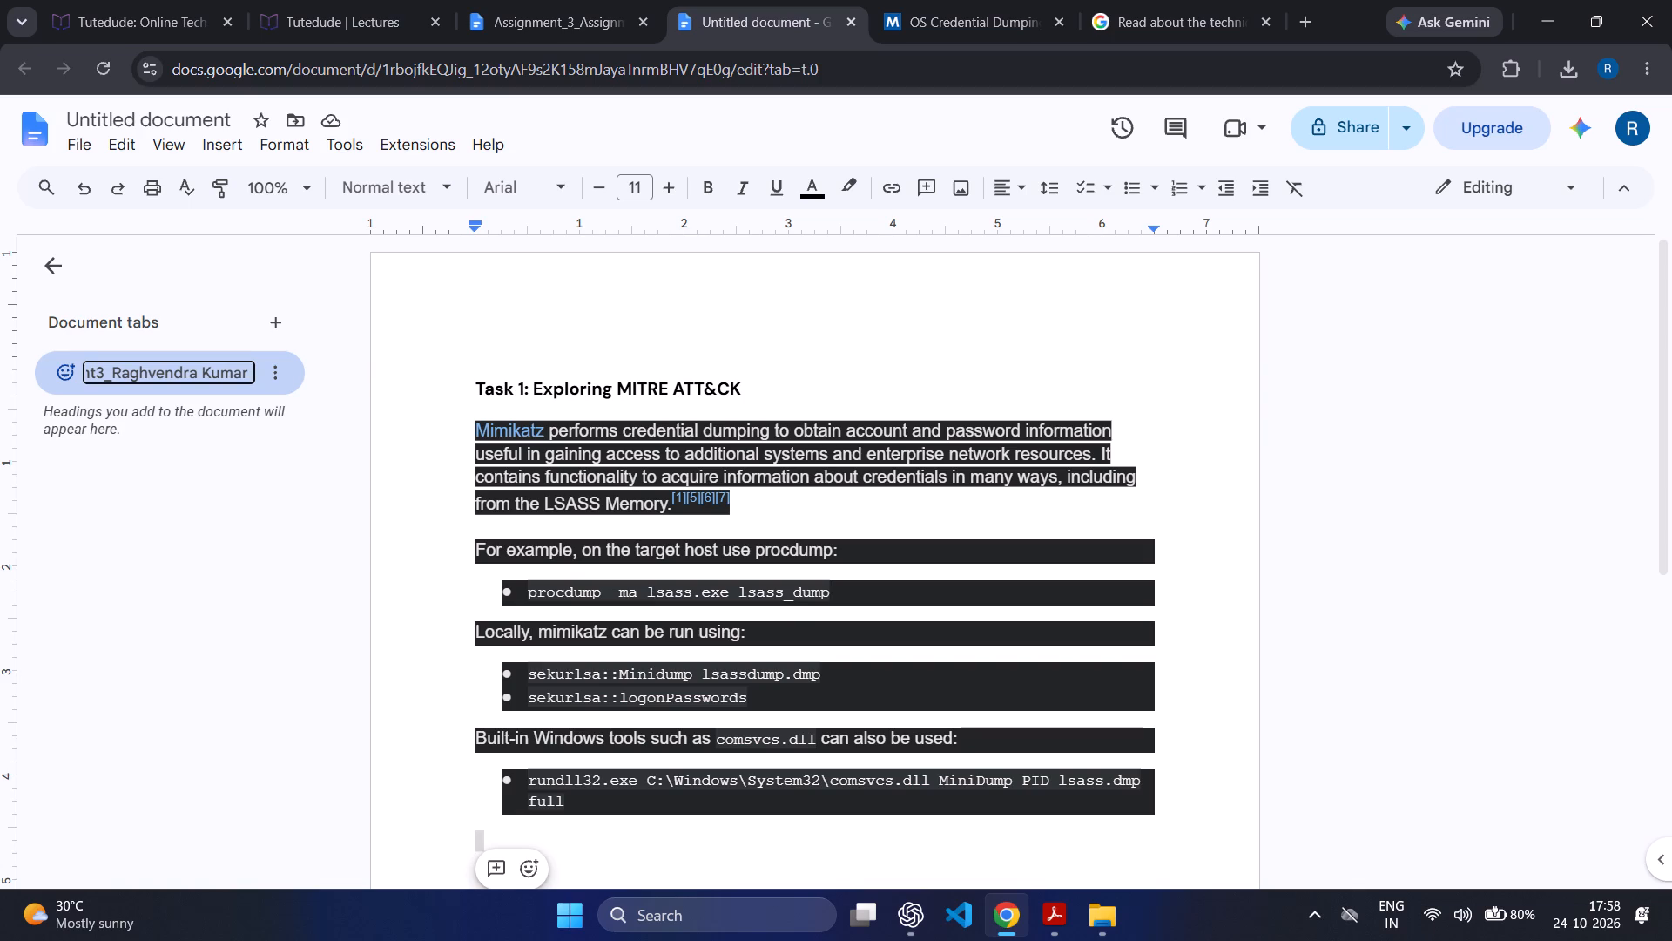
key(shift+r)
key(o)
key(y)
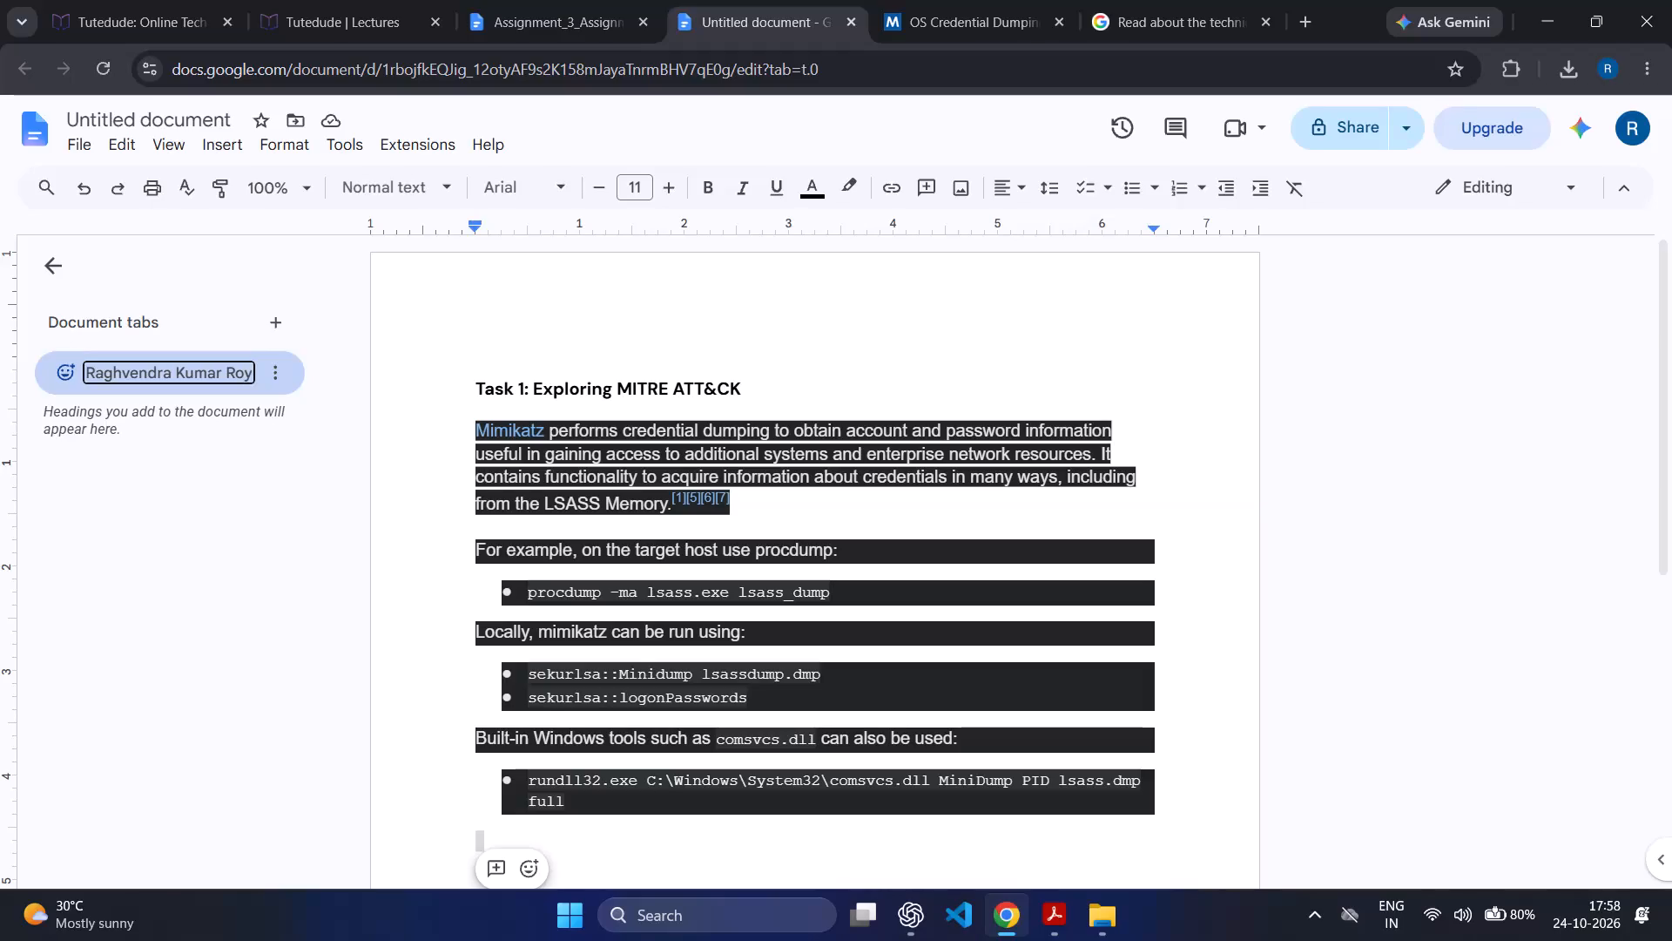
Finish renaming the untitled document's tab as "Assignment3_" followed by the student's full name.
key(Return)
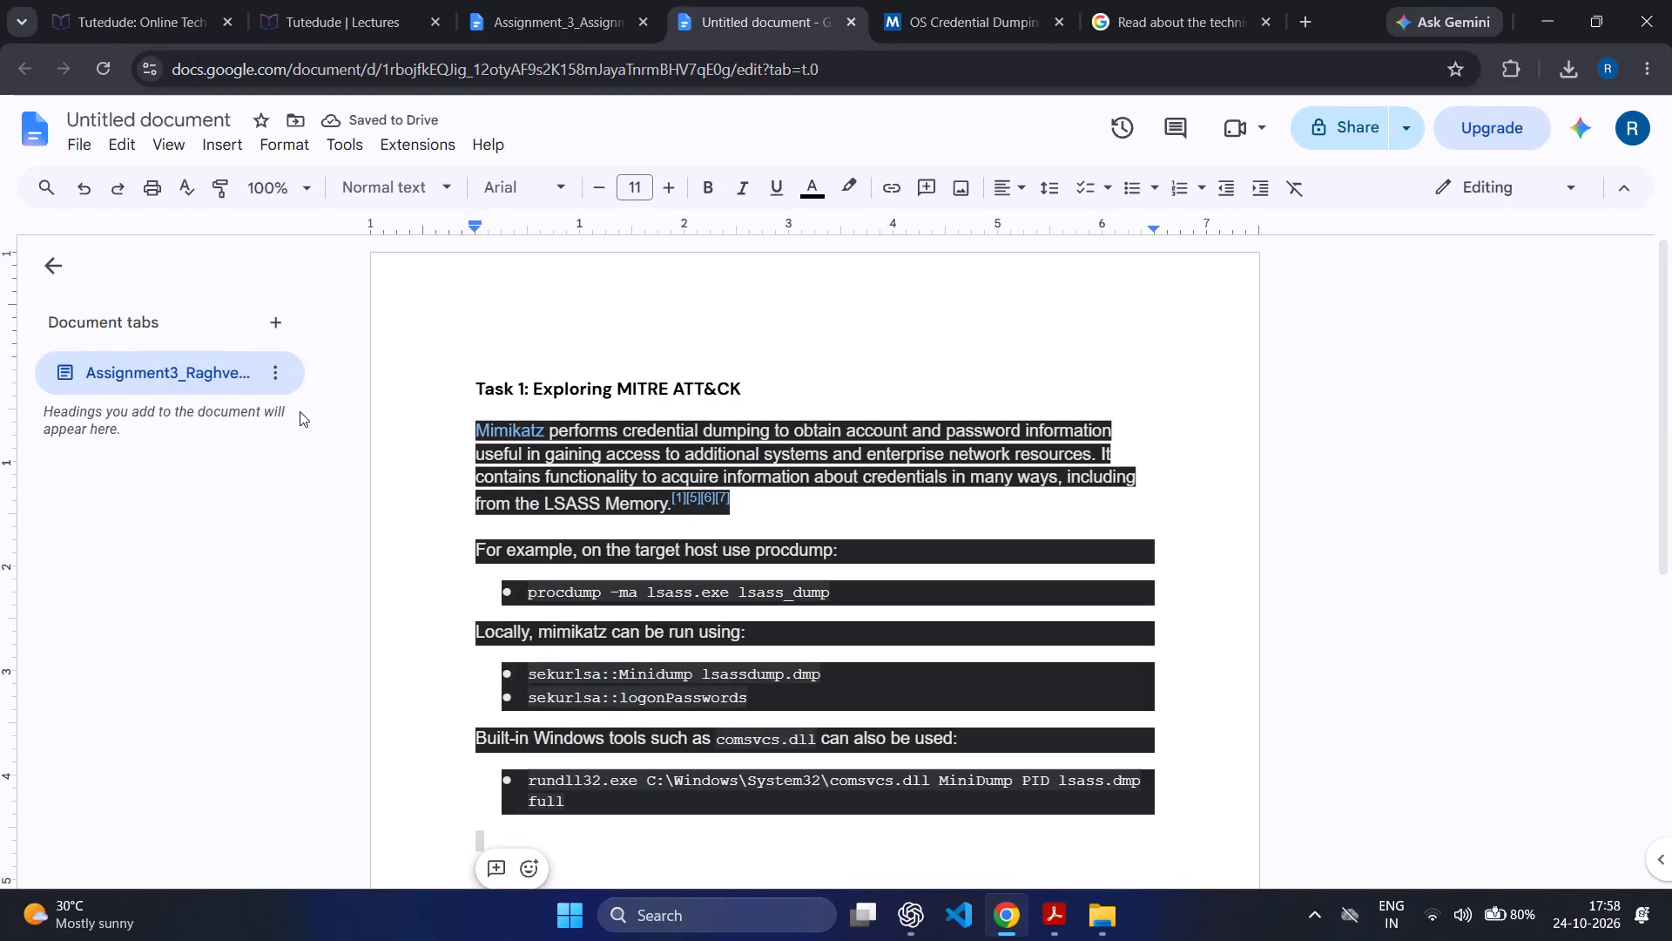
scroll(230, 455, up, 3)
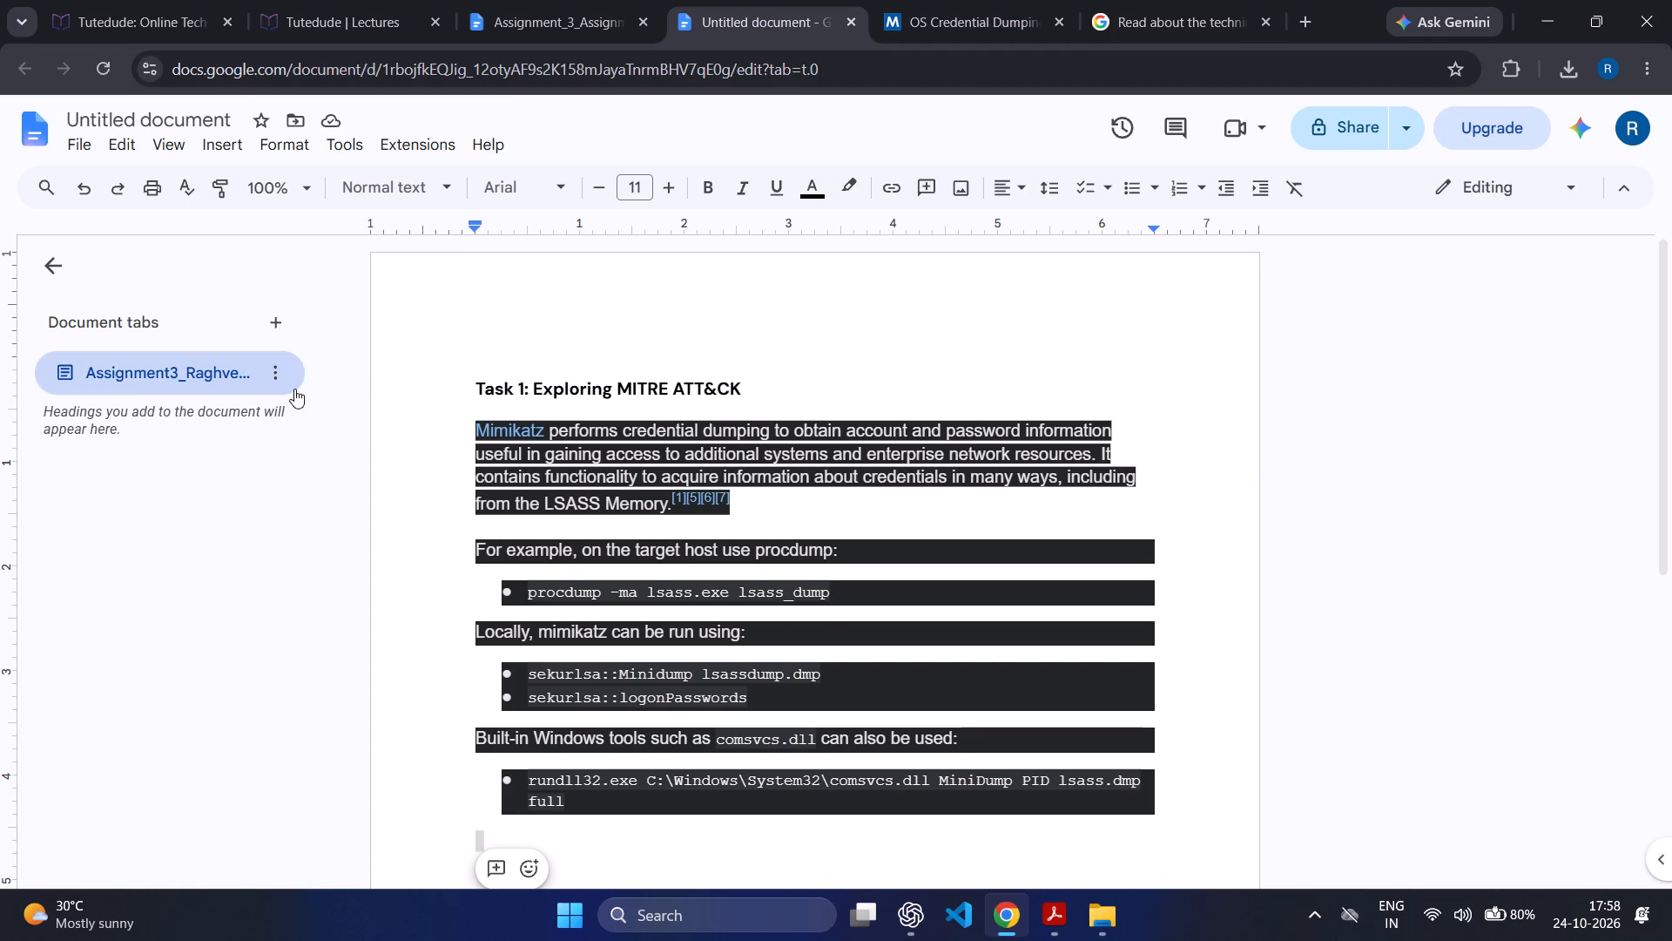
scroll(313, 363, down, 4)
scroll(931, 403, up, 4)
Return to the MITRE ATT&CK LSASS Memory technique page and clear the text selection there.
click(935, 30)
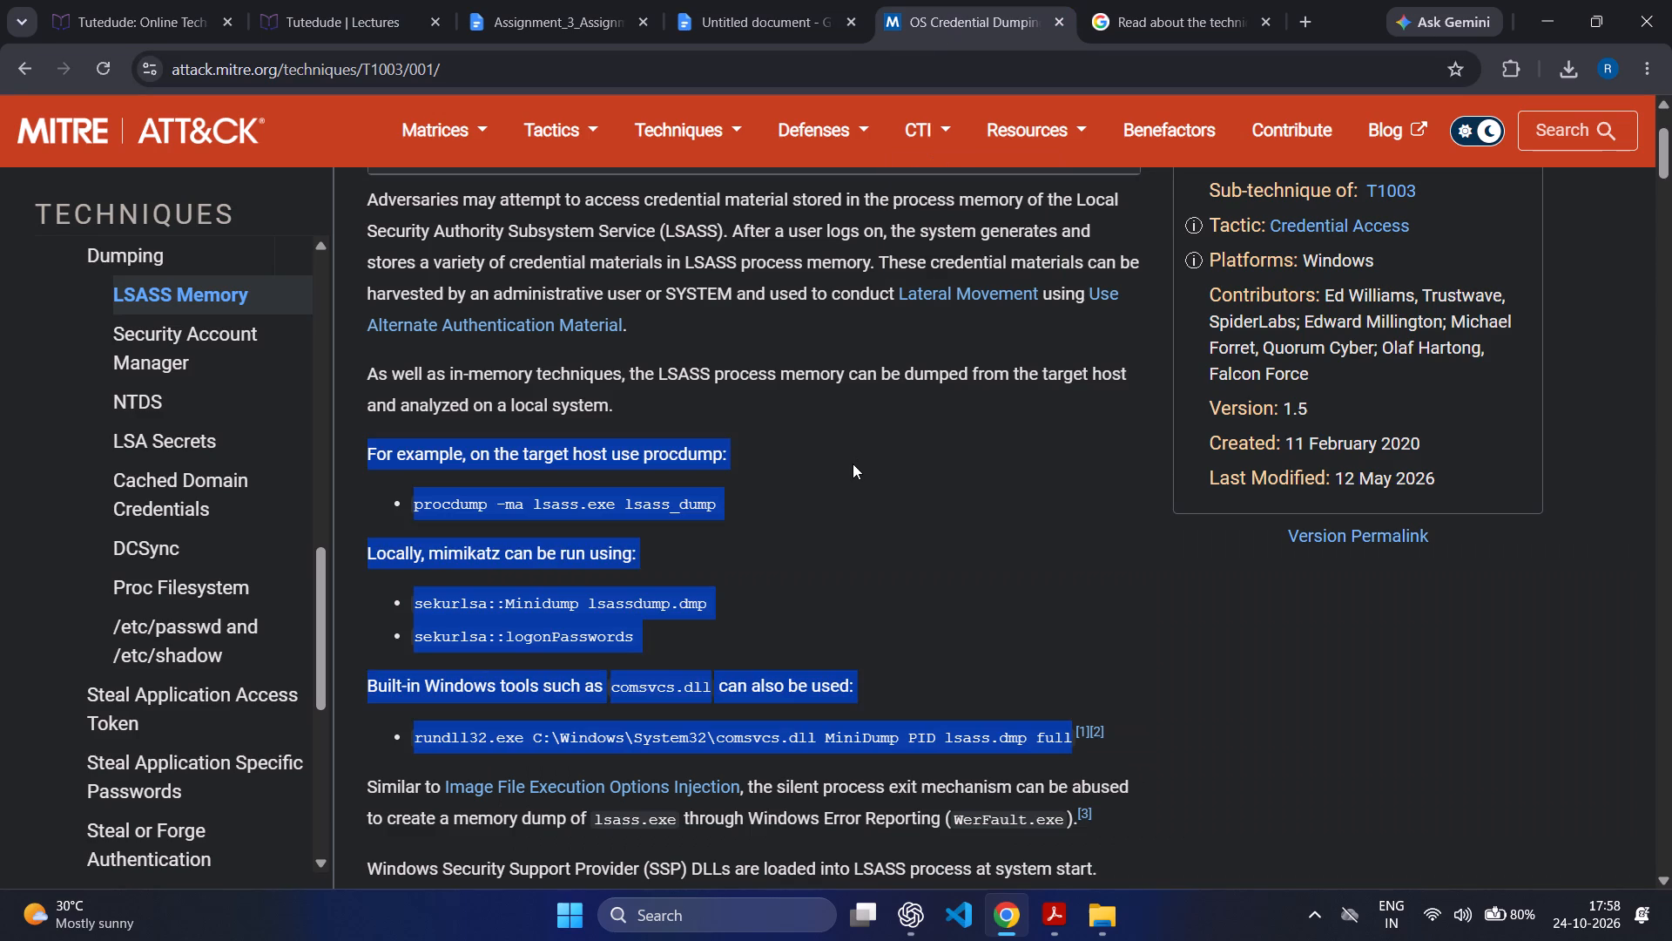
click(853, 460)
click(1061, 575)
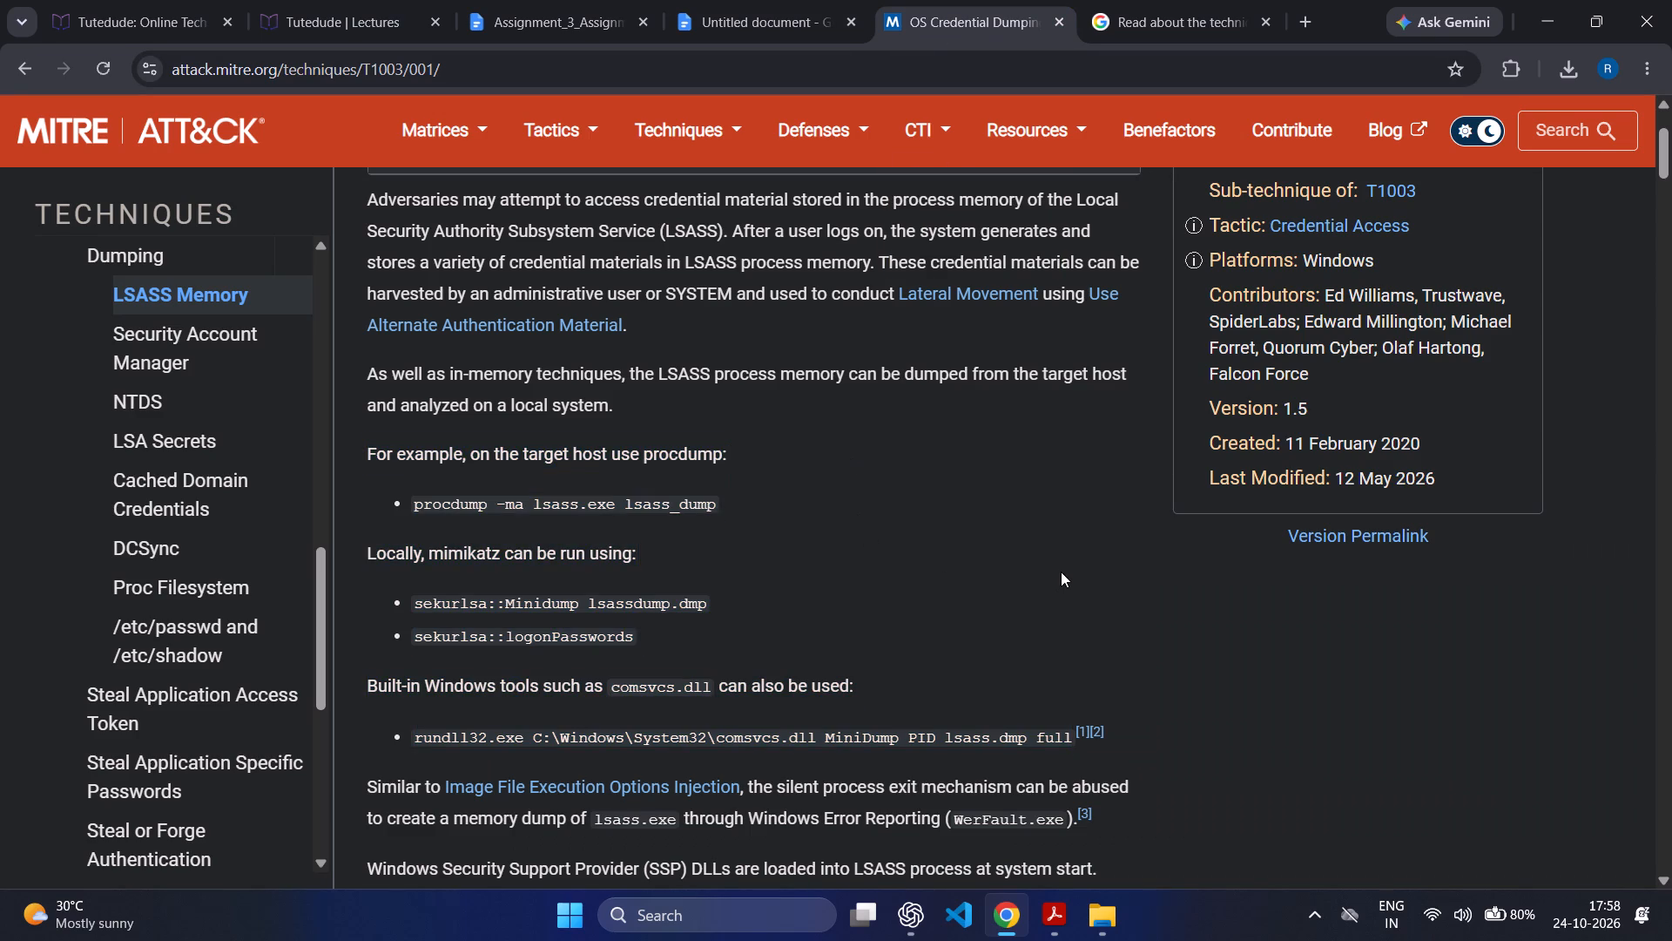
Turn off Nearby sharing in the Windows quick settings and return to the LSASS Memory page.
click(1434, 906)
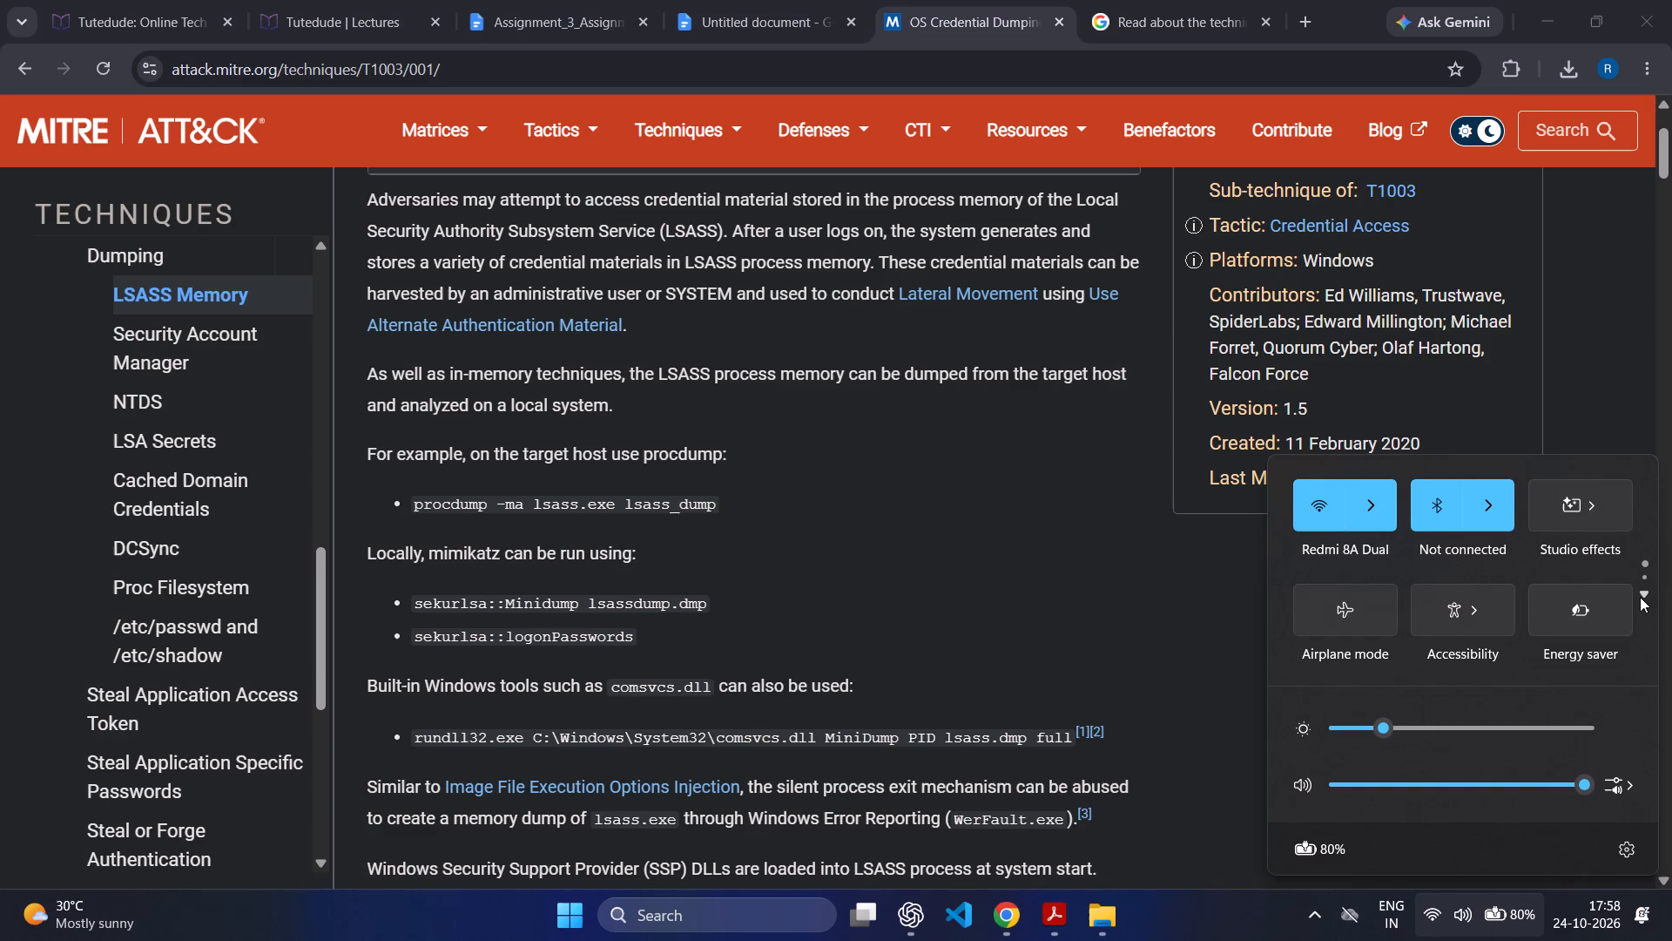
click(1642, 594)
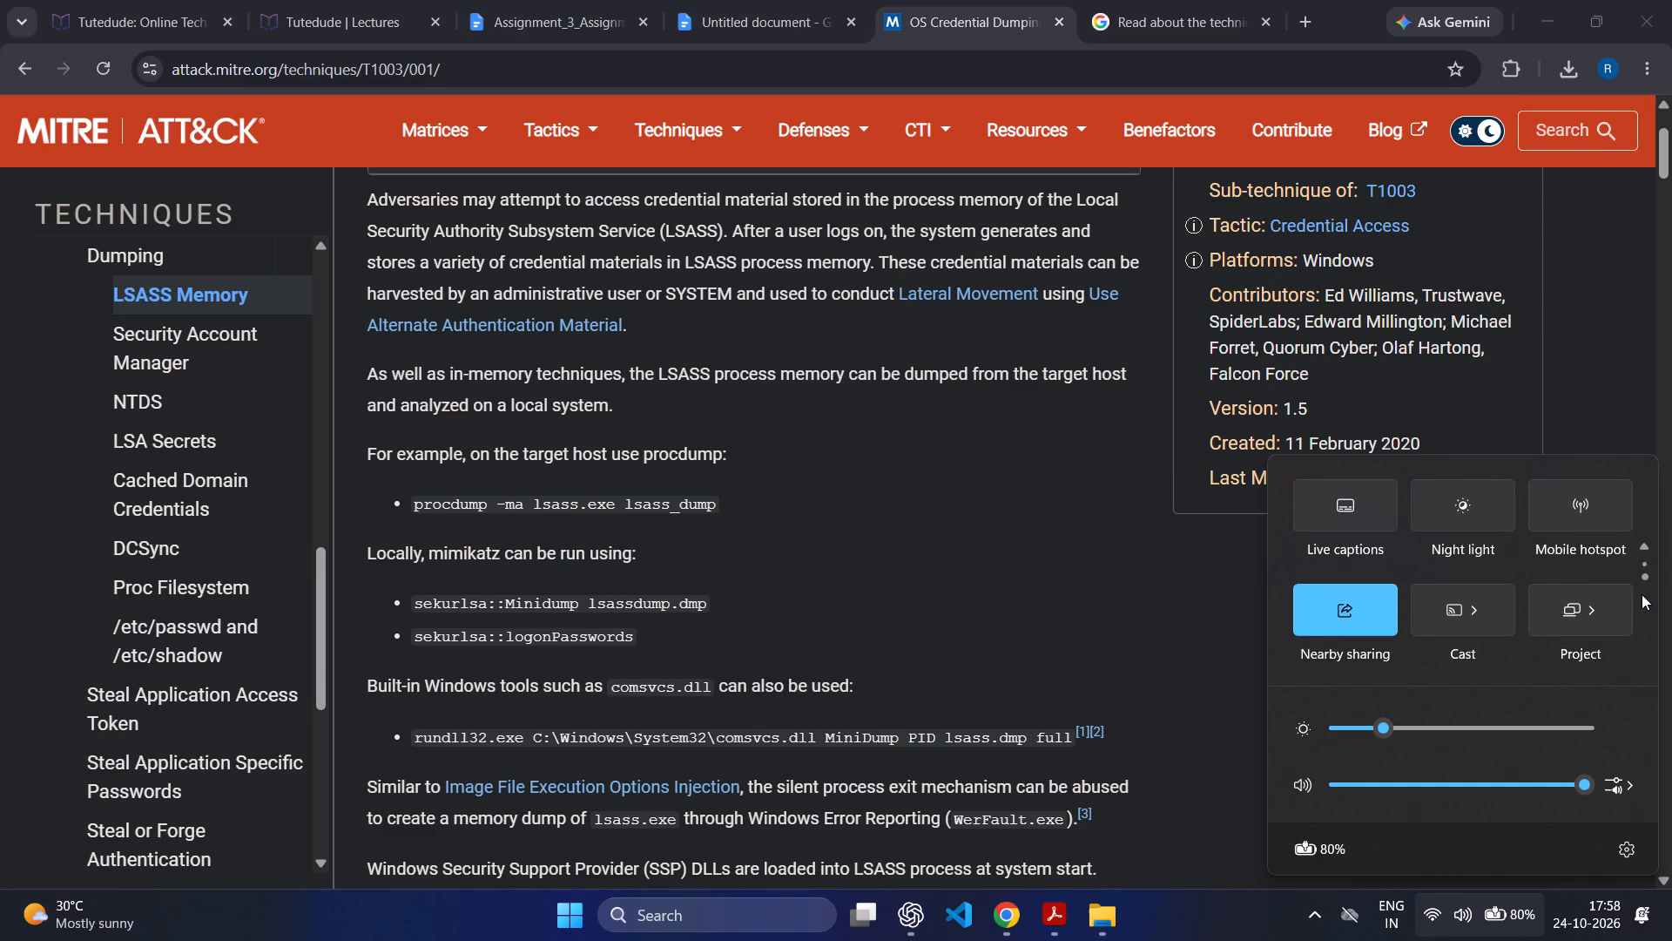
click(1382, 629)
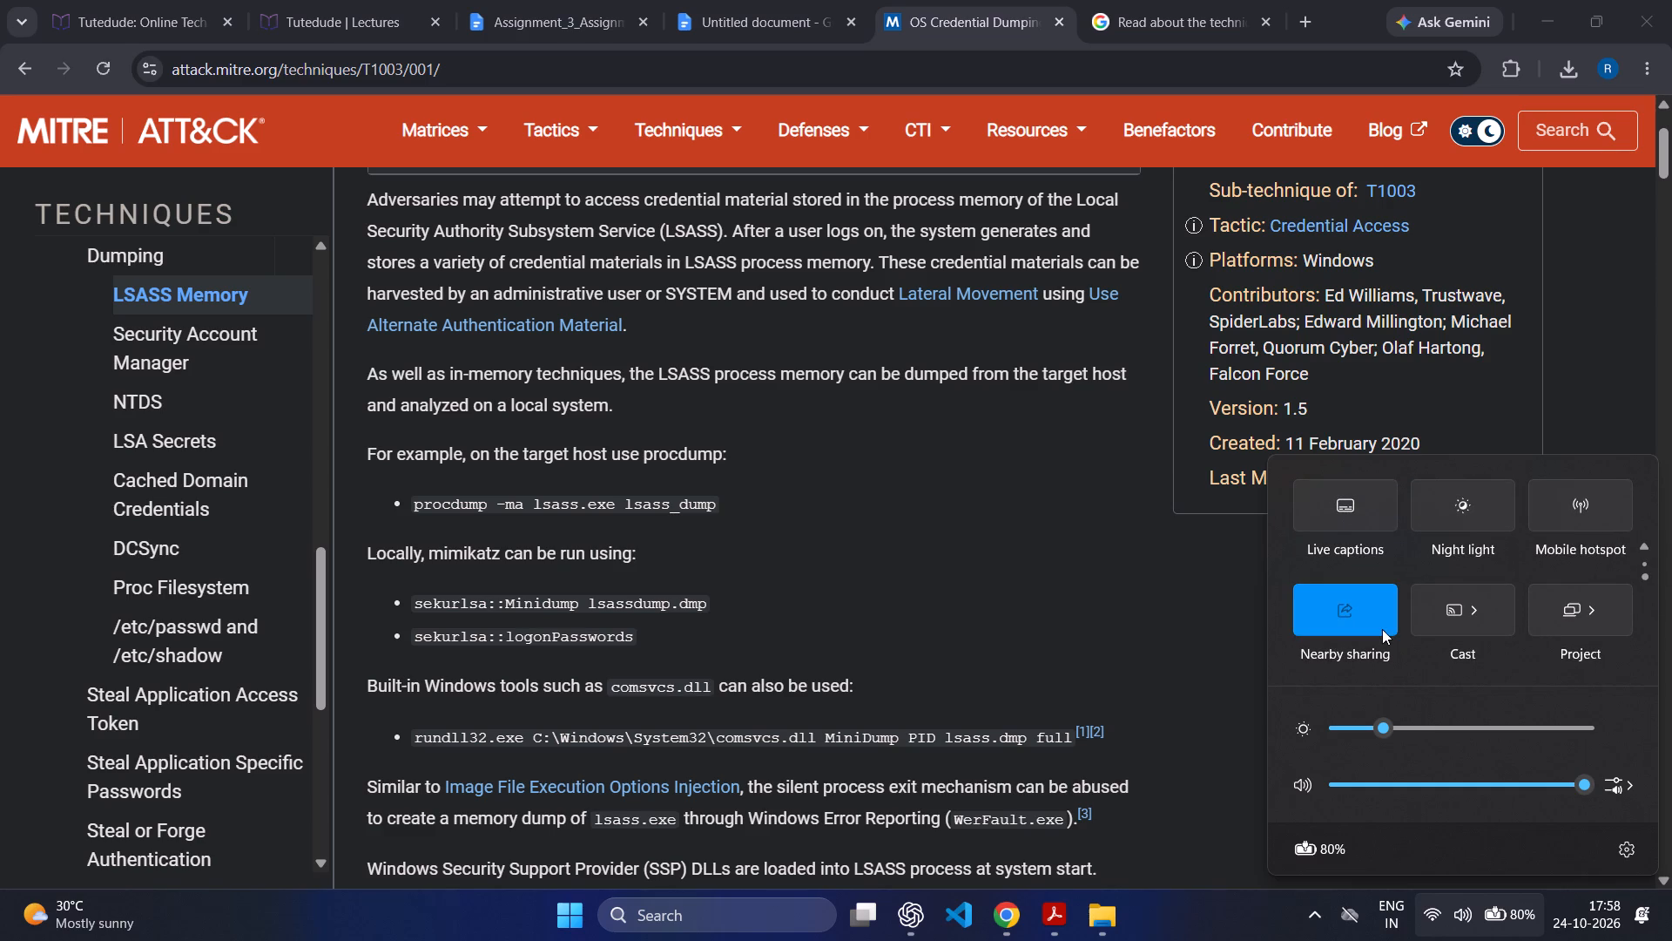
click(1382, 629)
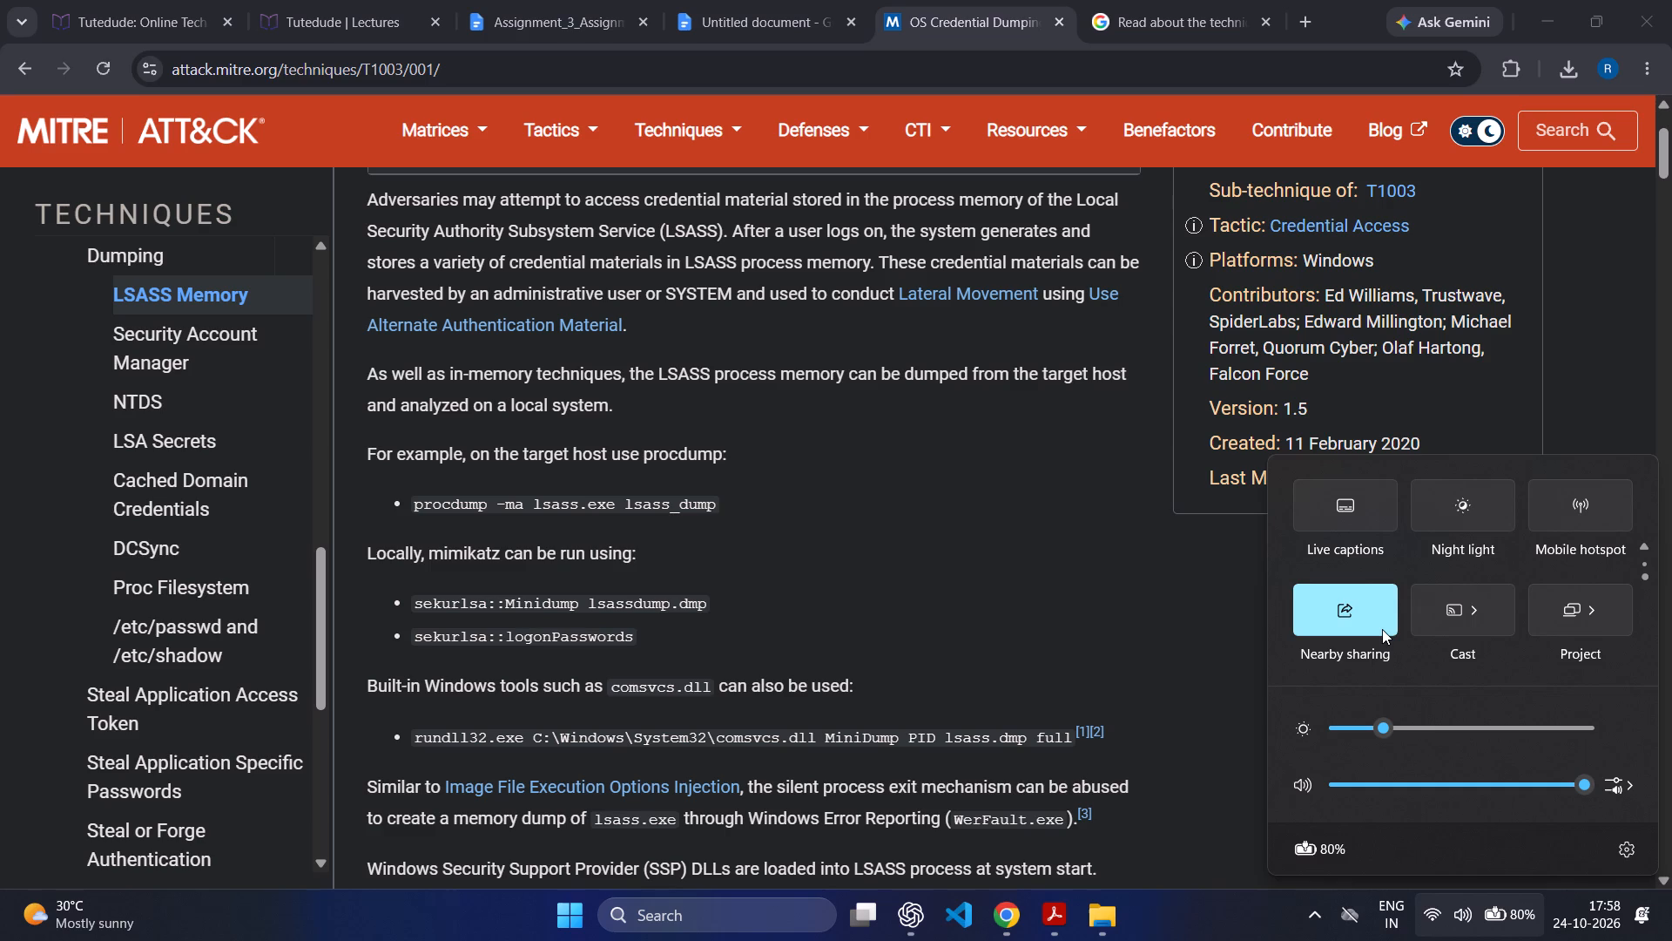
click(1382, 629)
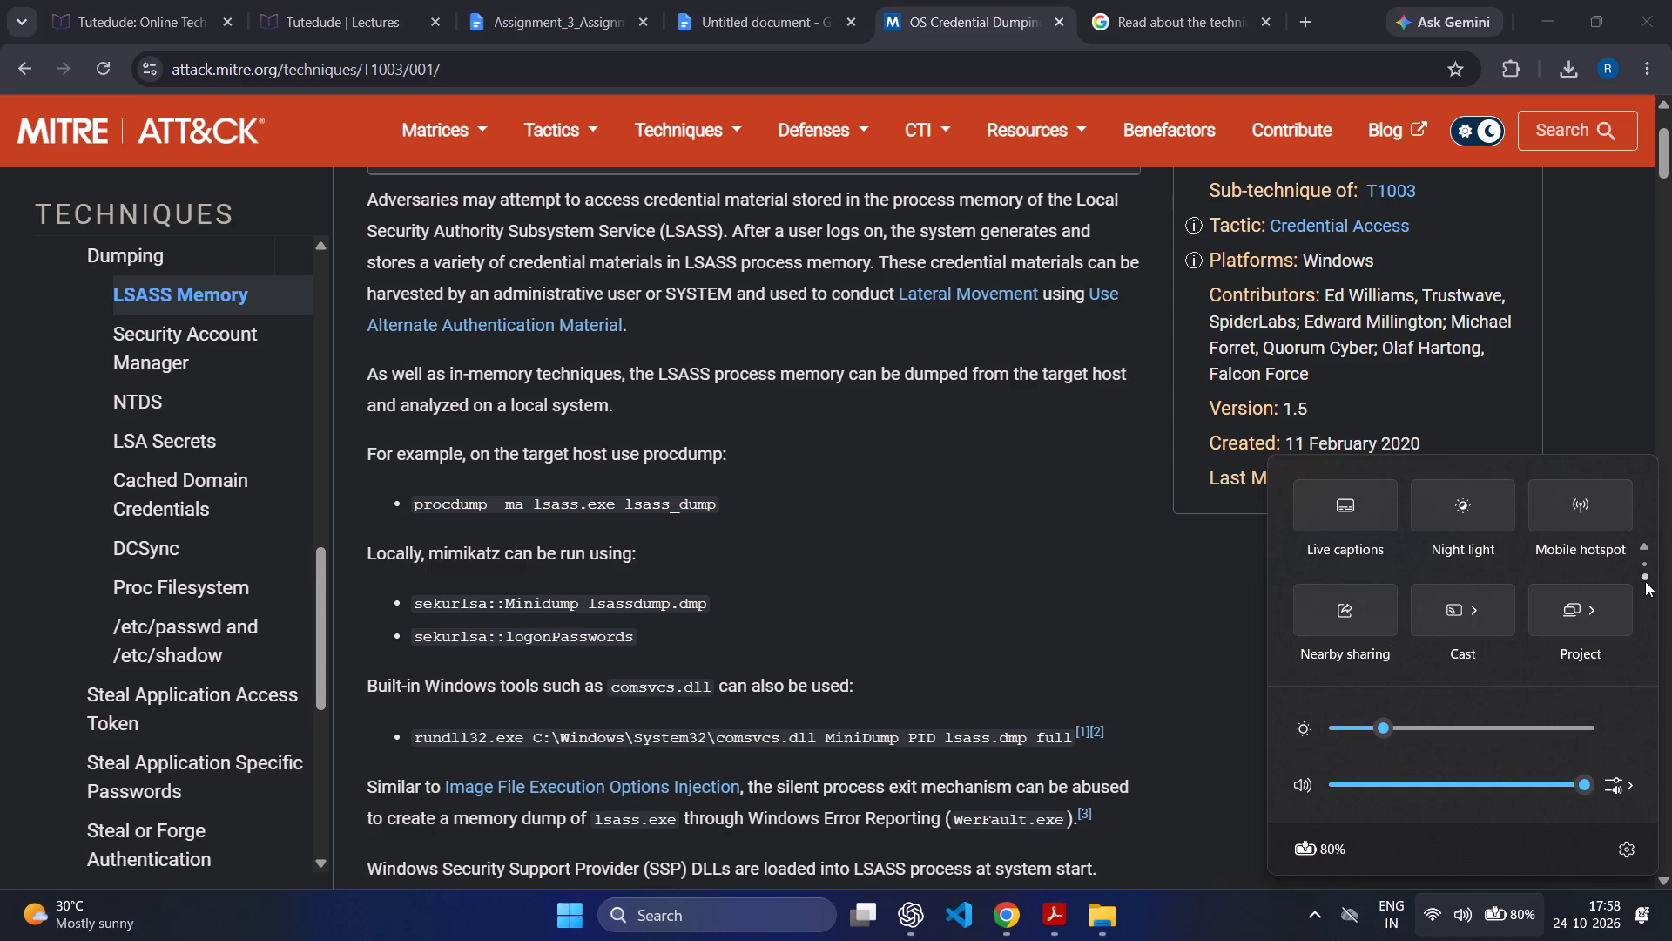
click(1175, 613)
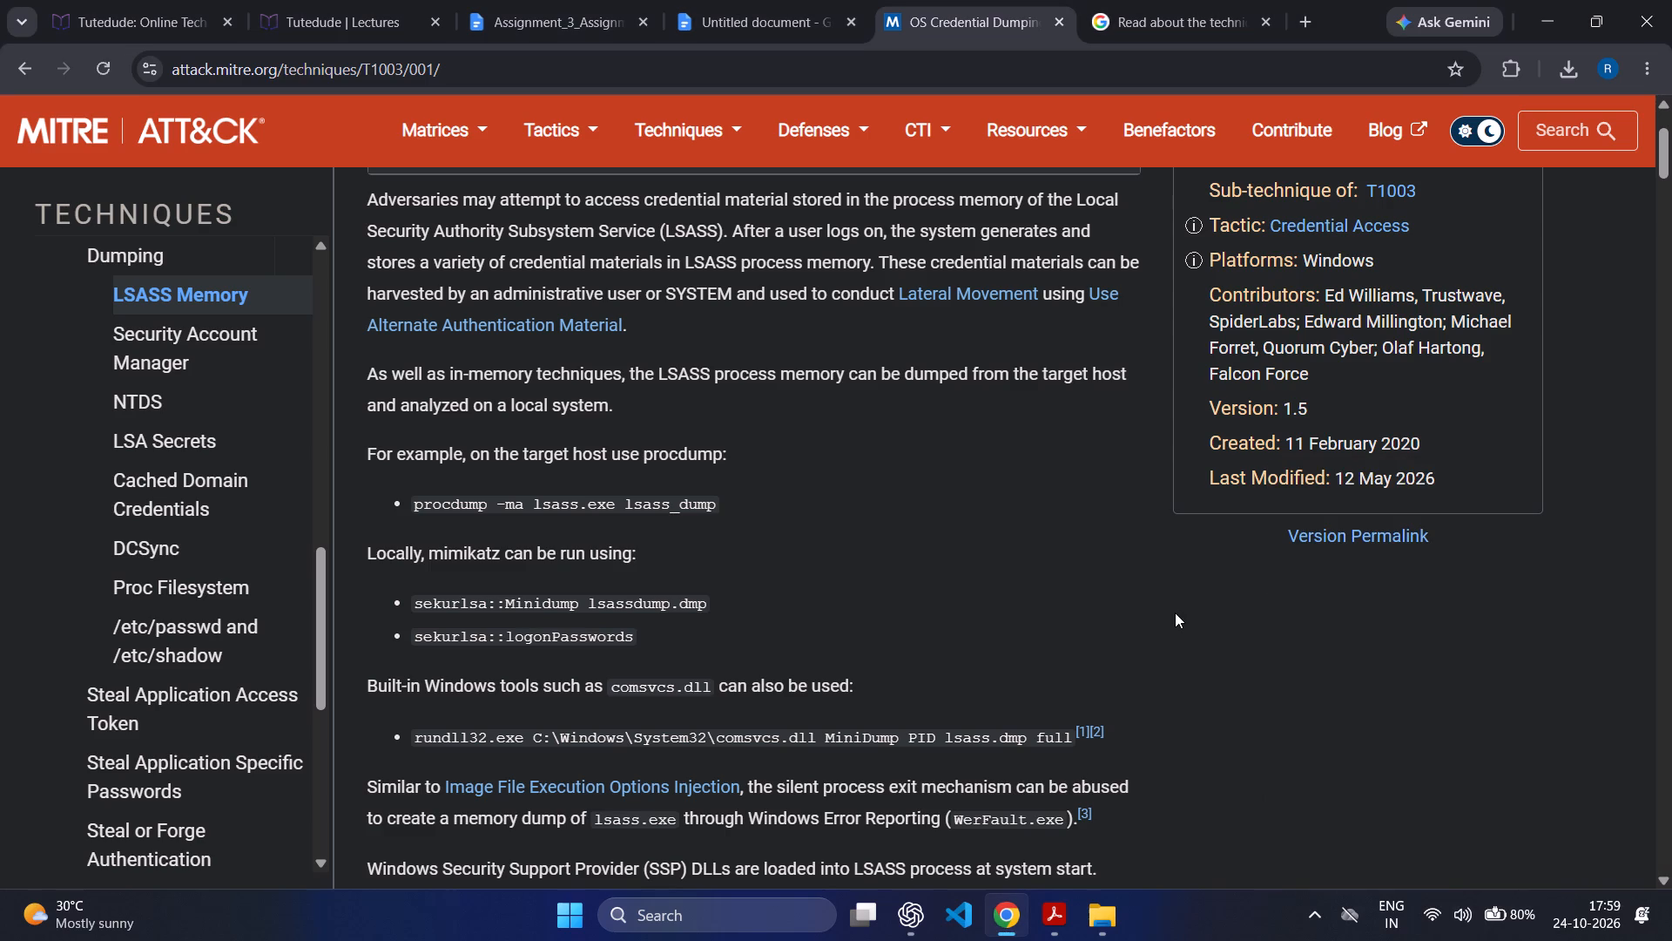
Examine the LSASS Memory page's description beyond the procdump, Mimikatz and comsvcs.dll command examples.
scroll(1017, 608, down, 4)
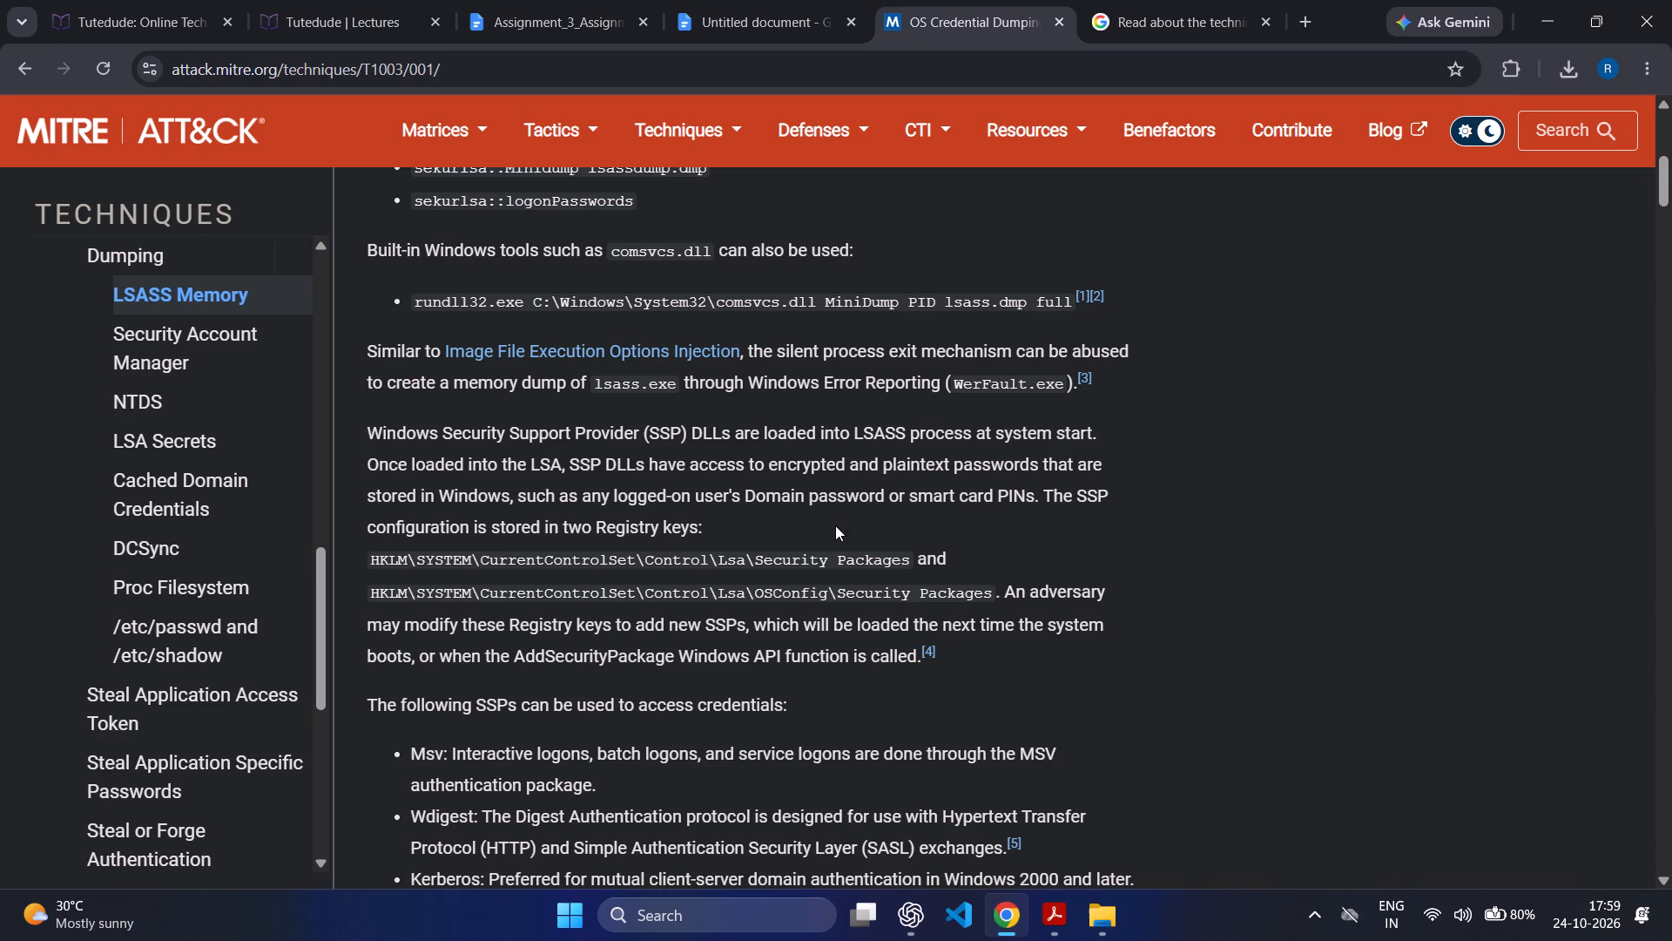
Examine the LSASS Memory page's Security Support Provider details and its Procedure Examples table for material on password dumping.
scroll(768, 648, down, 2)
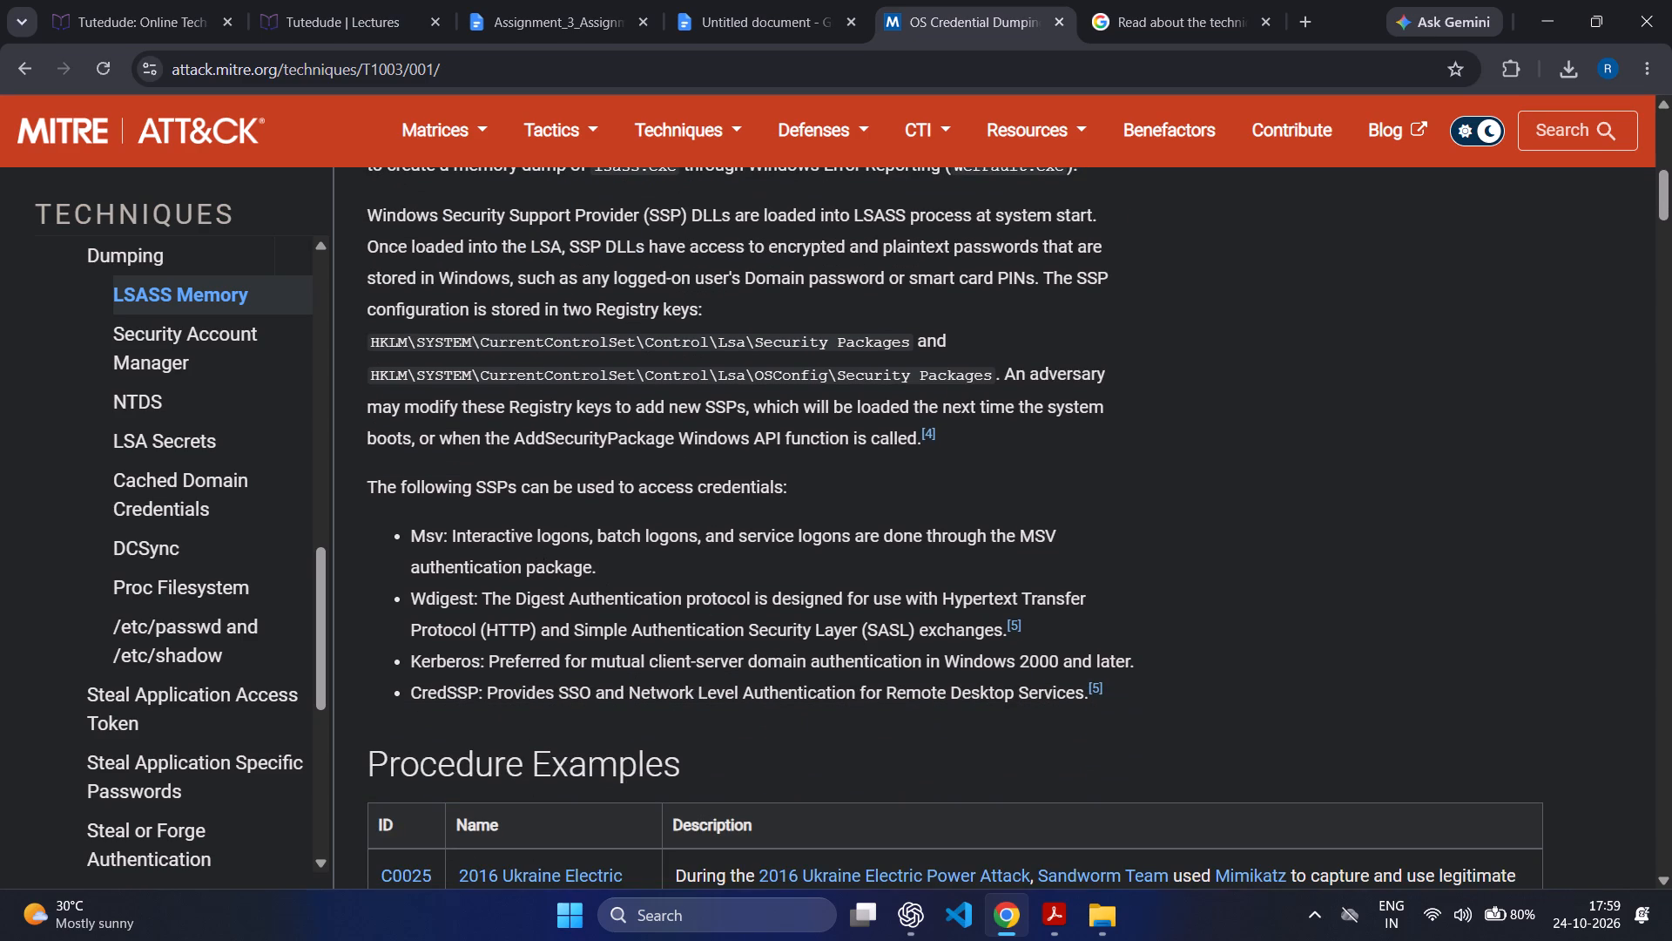
scroll(616, 534, down, 2)
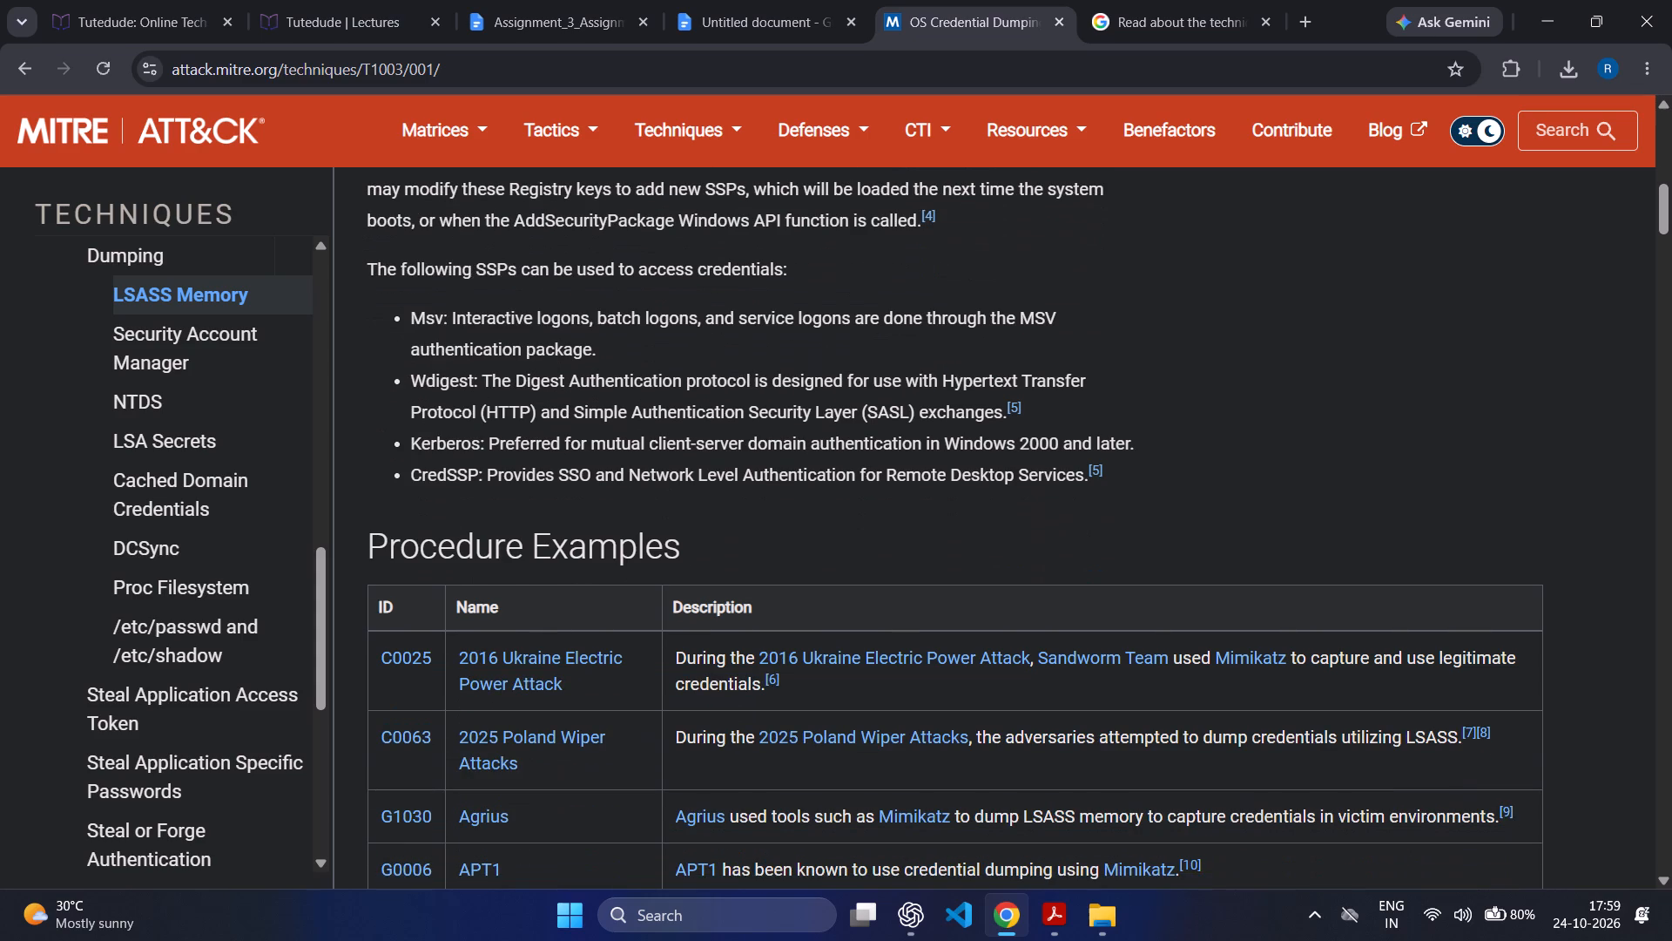
scroll(616, 535, down, 2)
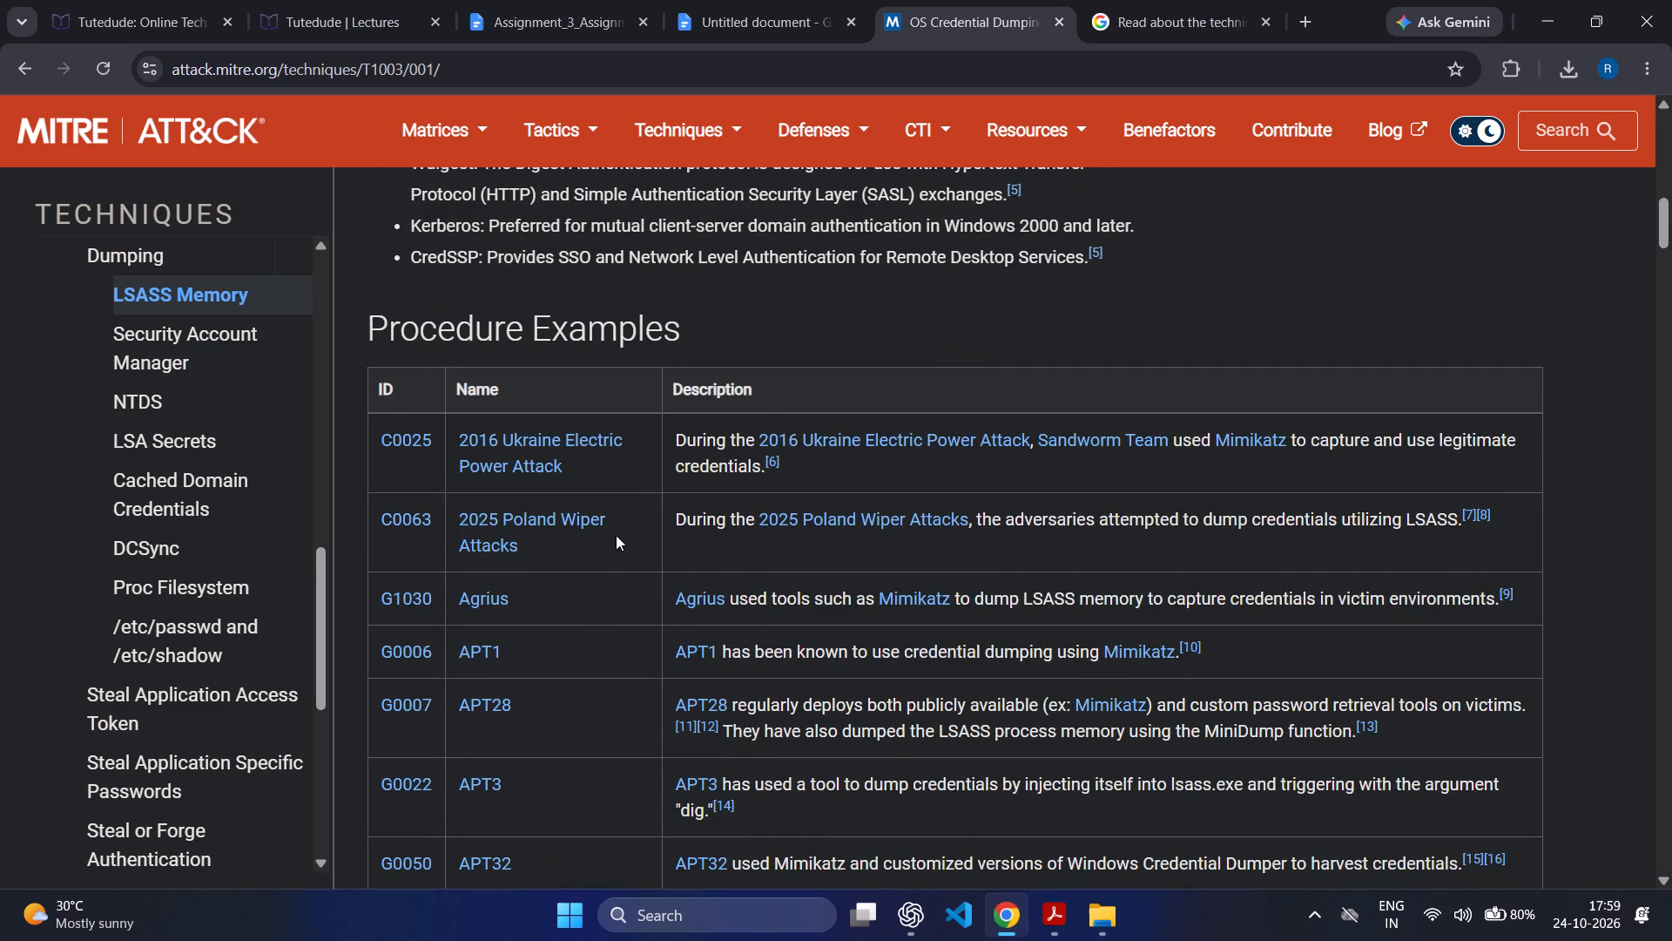
scroll(616, 535, down, 4)
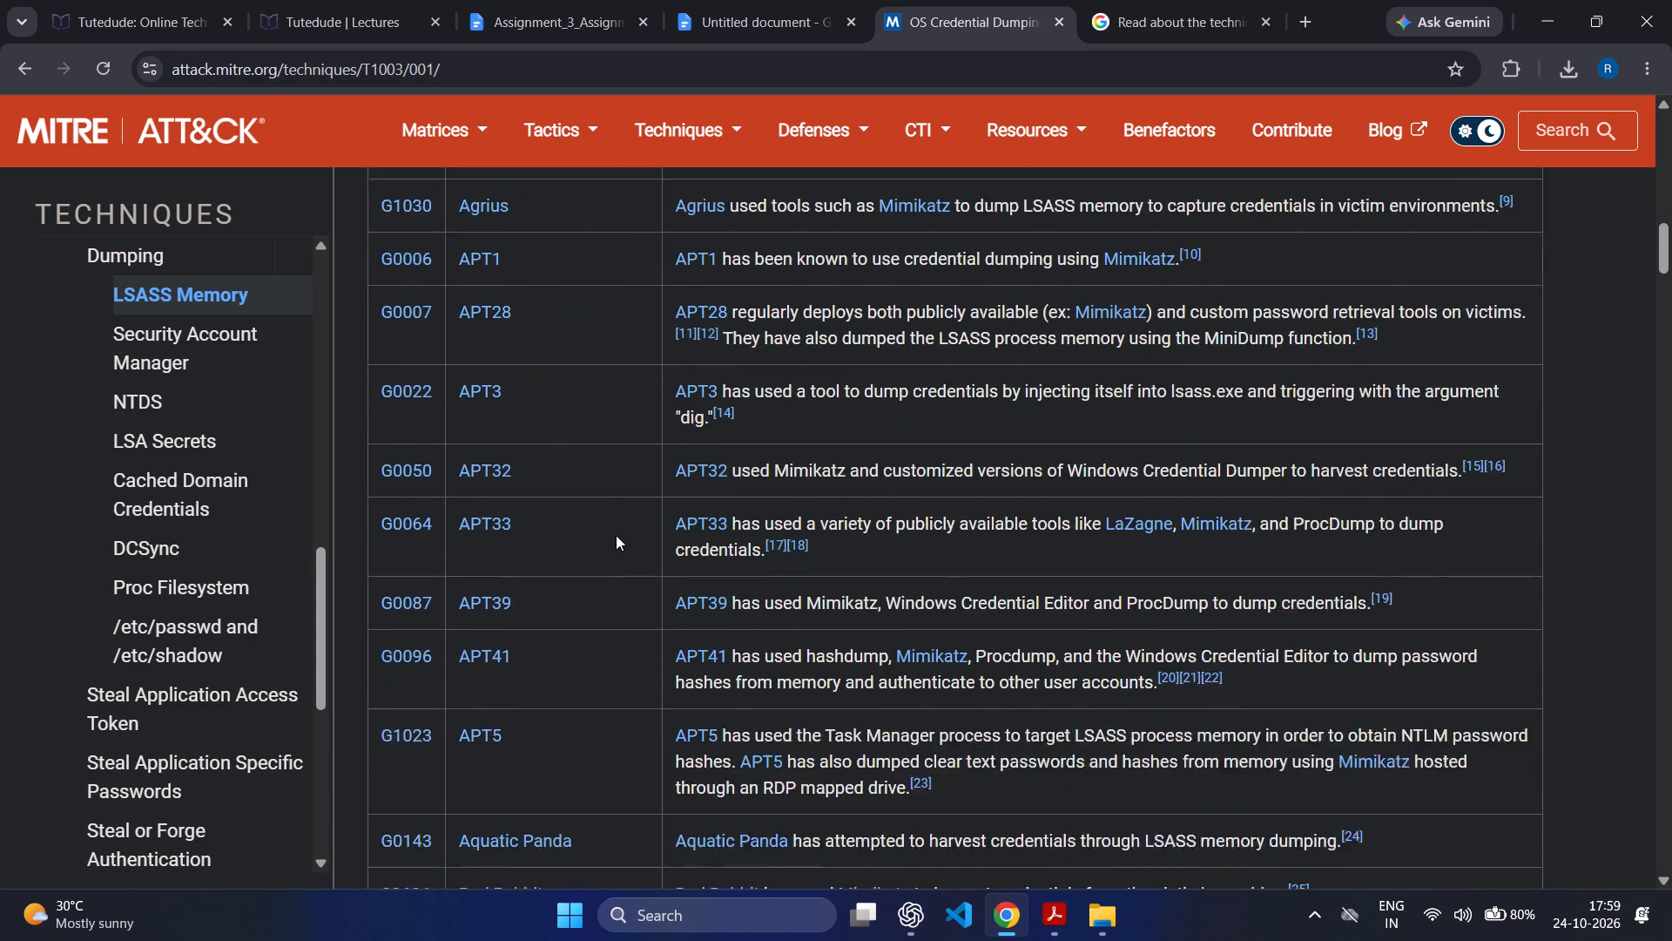
scroll(616, 535, down, 9)
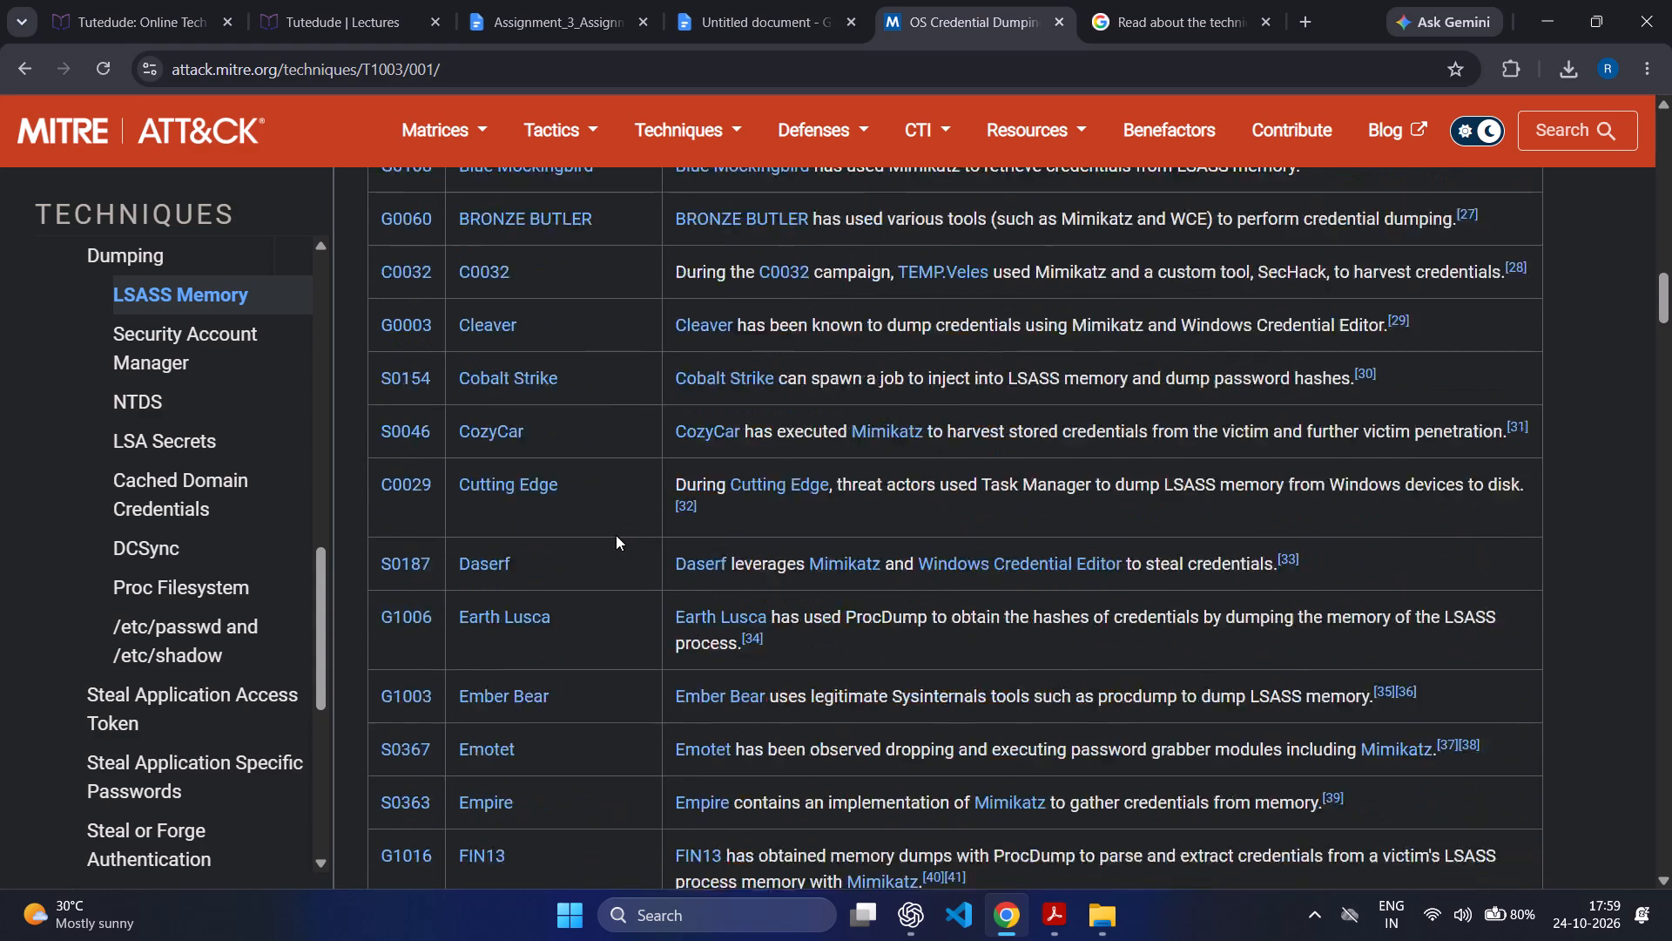
scroll(616, 535, down, 14)
scroll(616, 535, up, 6)
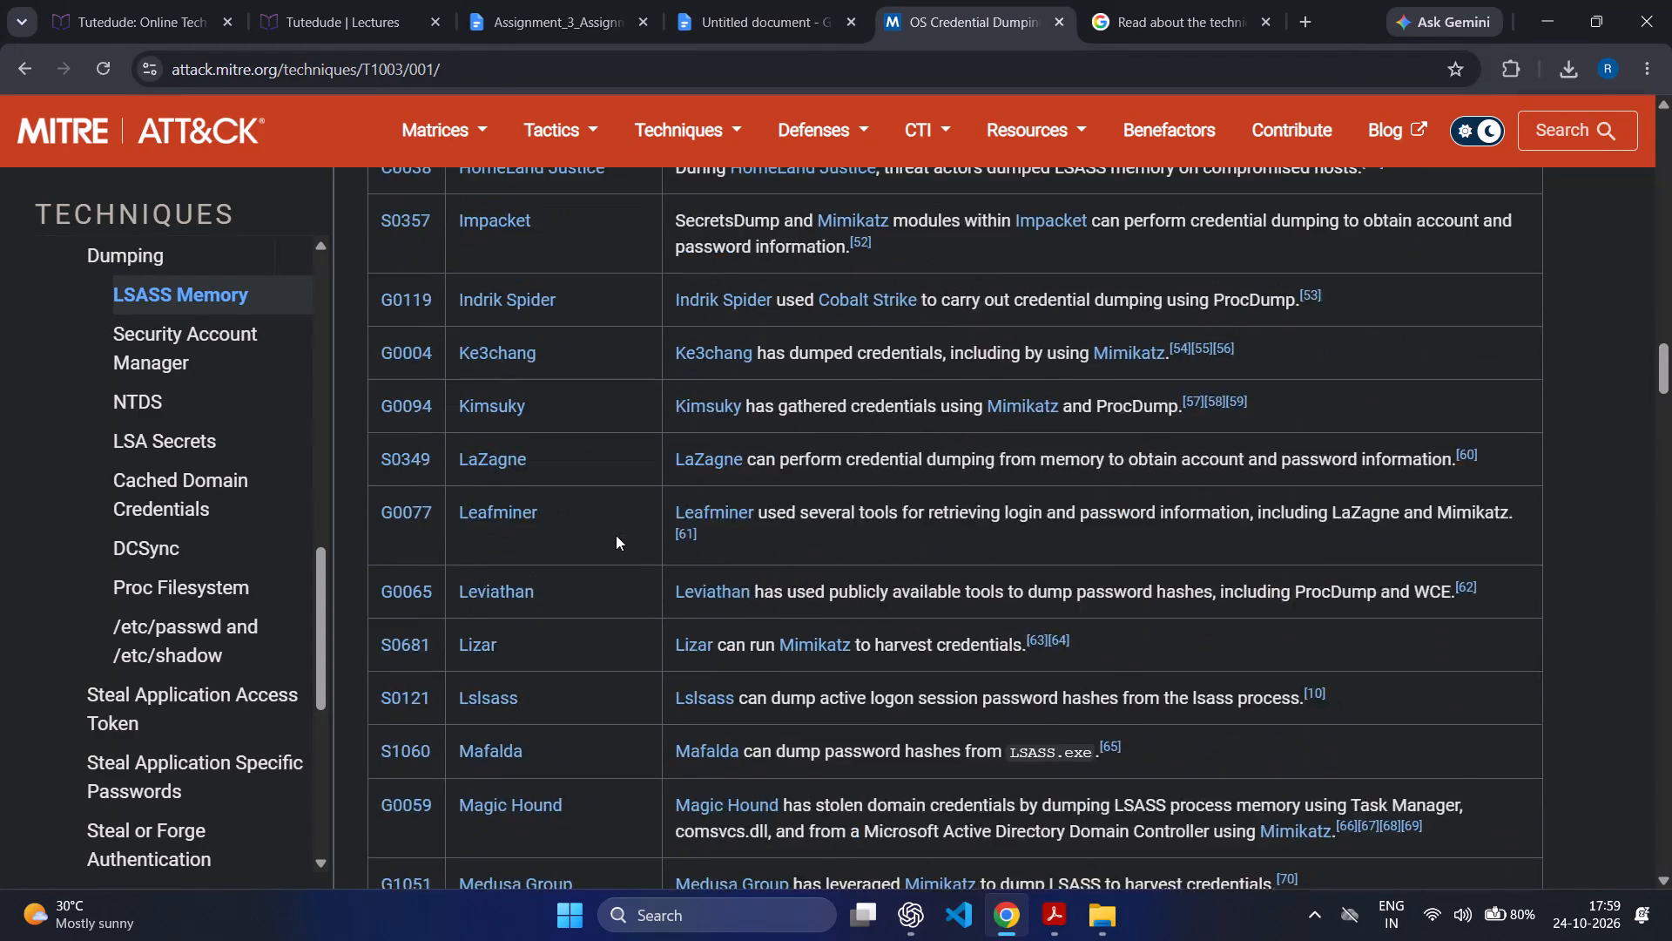
scroll(616, 535, up, 19)
scroll(612, 535, up, 6)
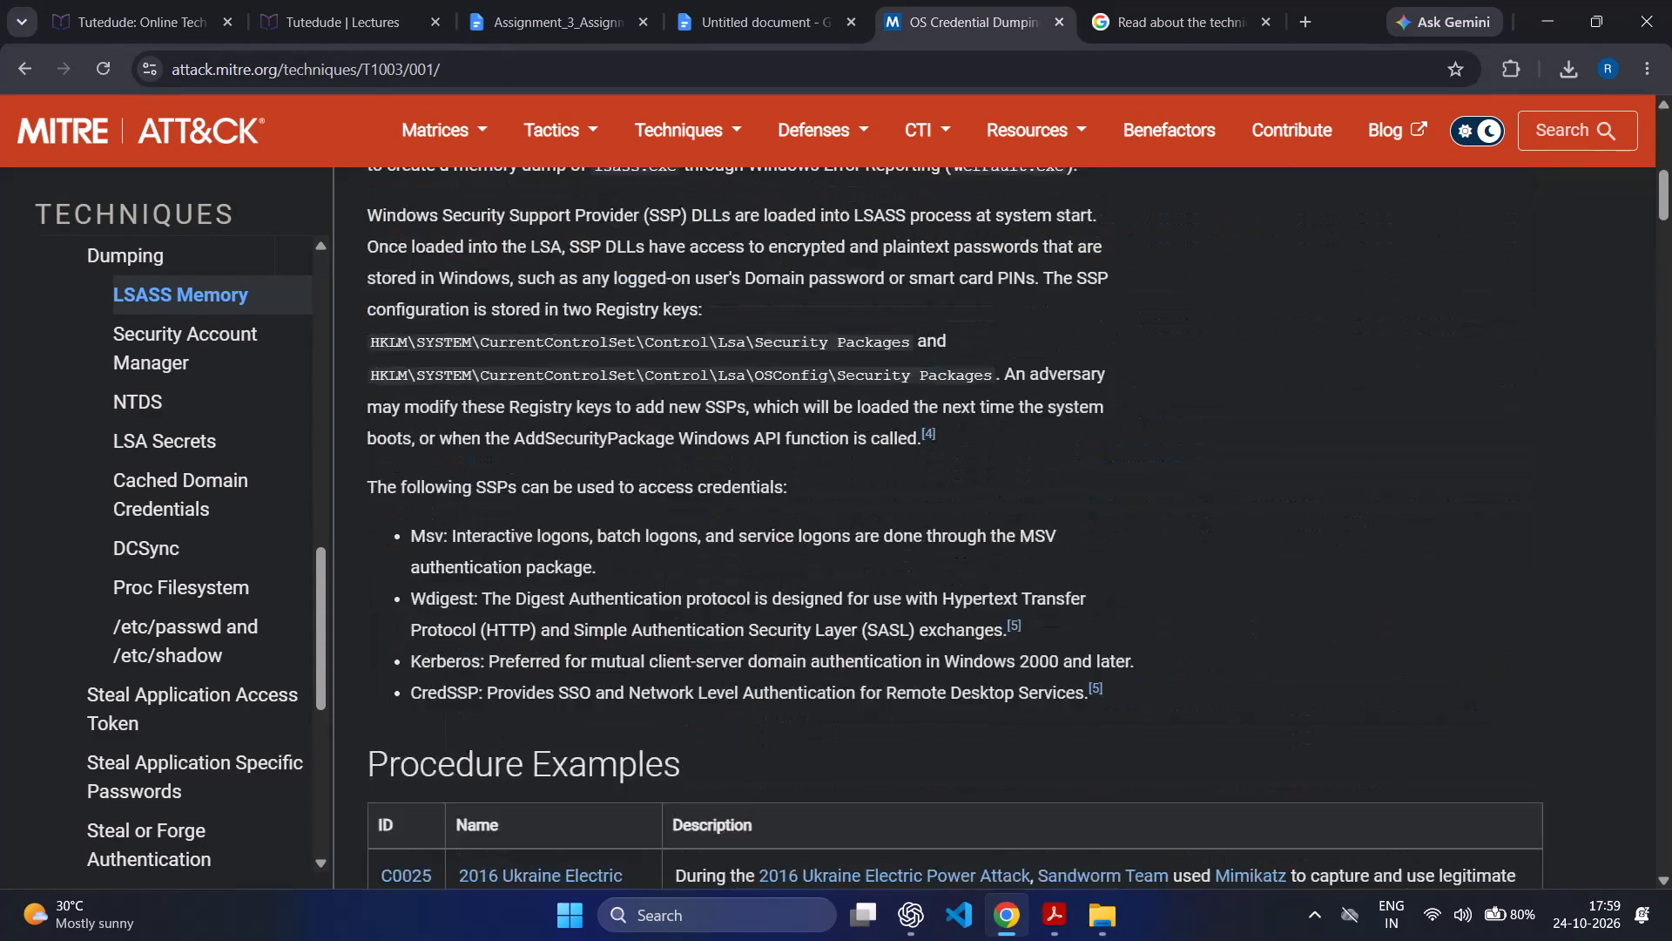
scroll(610, 535, up, 4)
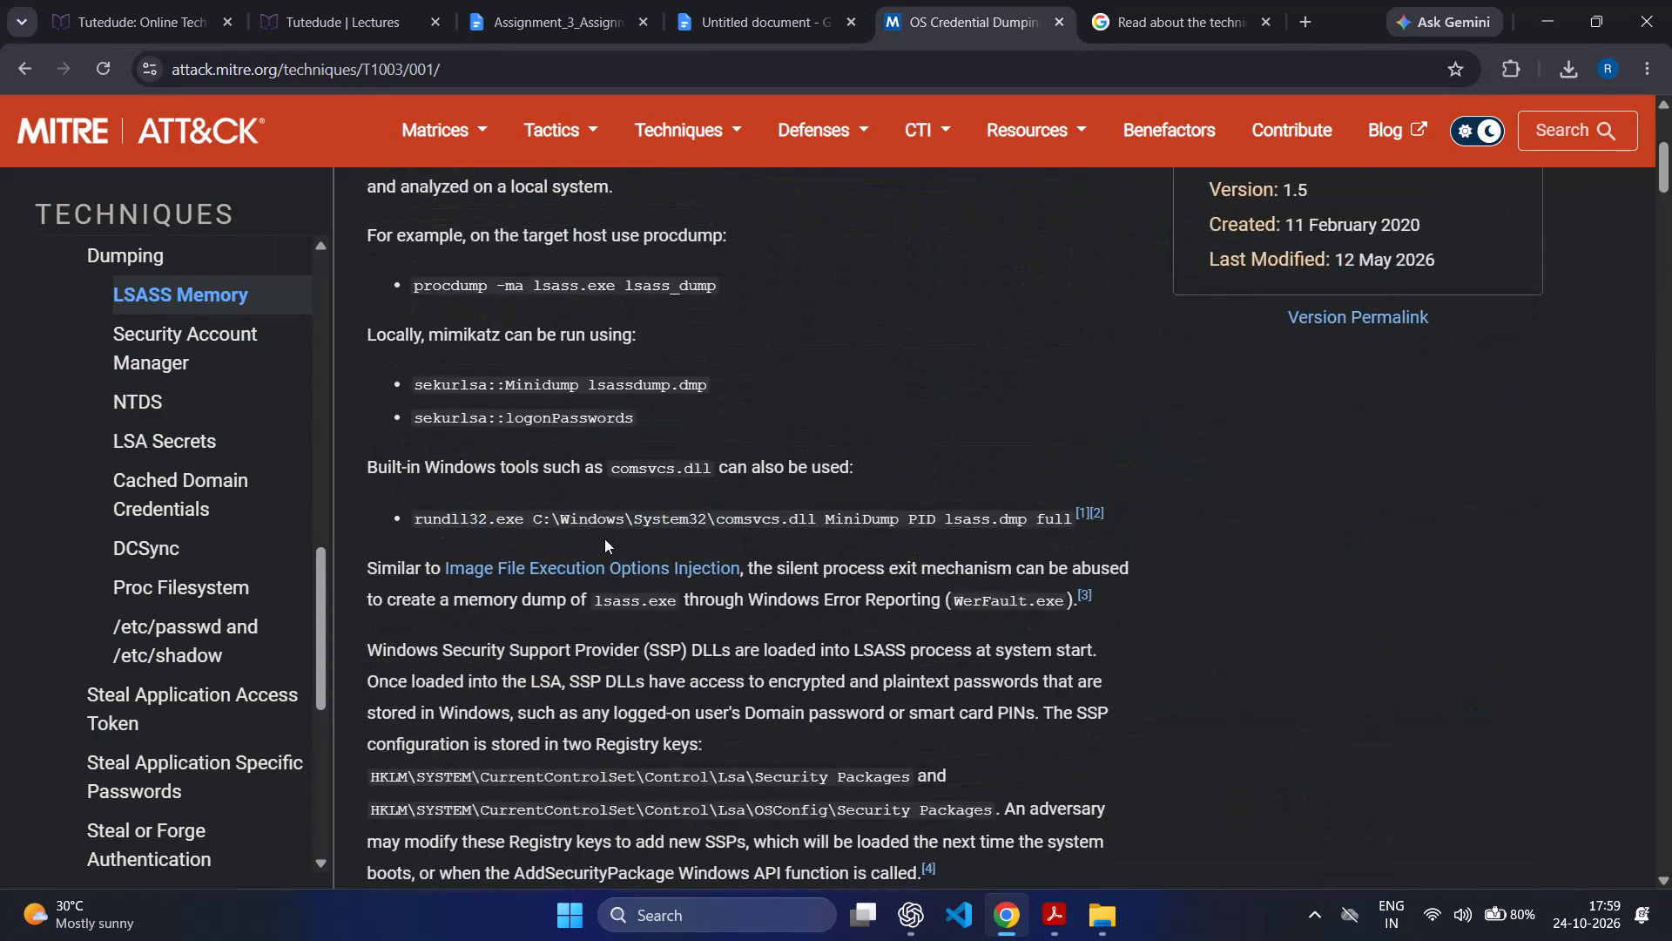
Copy the LSASS Memory page's text from the Windows Security Support Provider paragraph through the CredSSP list item.
scroll(603, 541, down, 1)
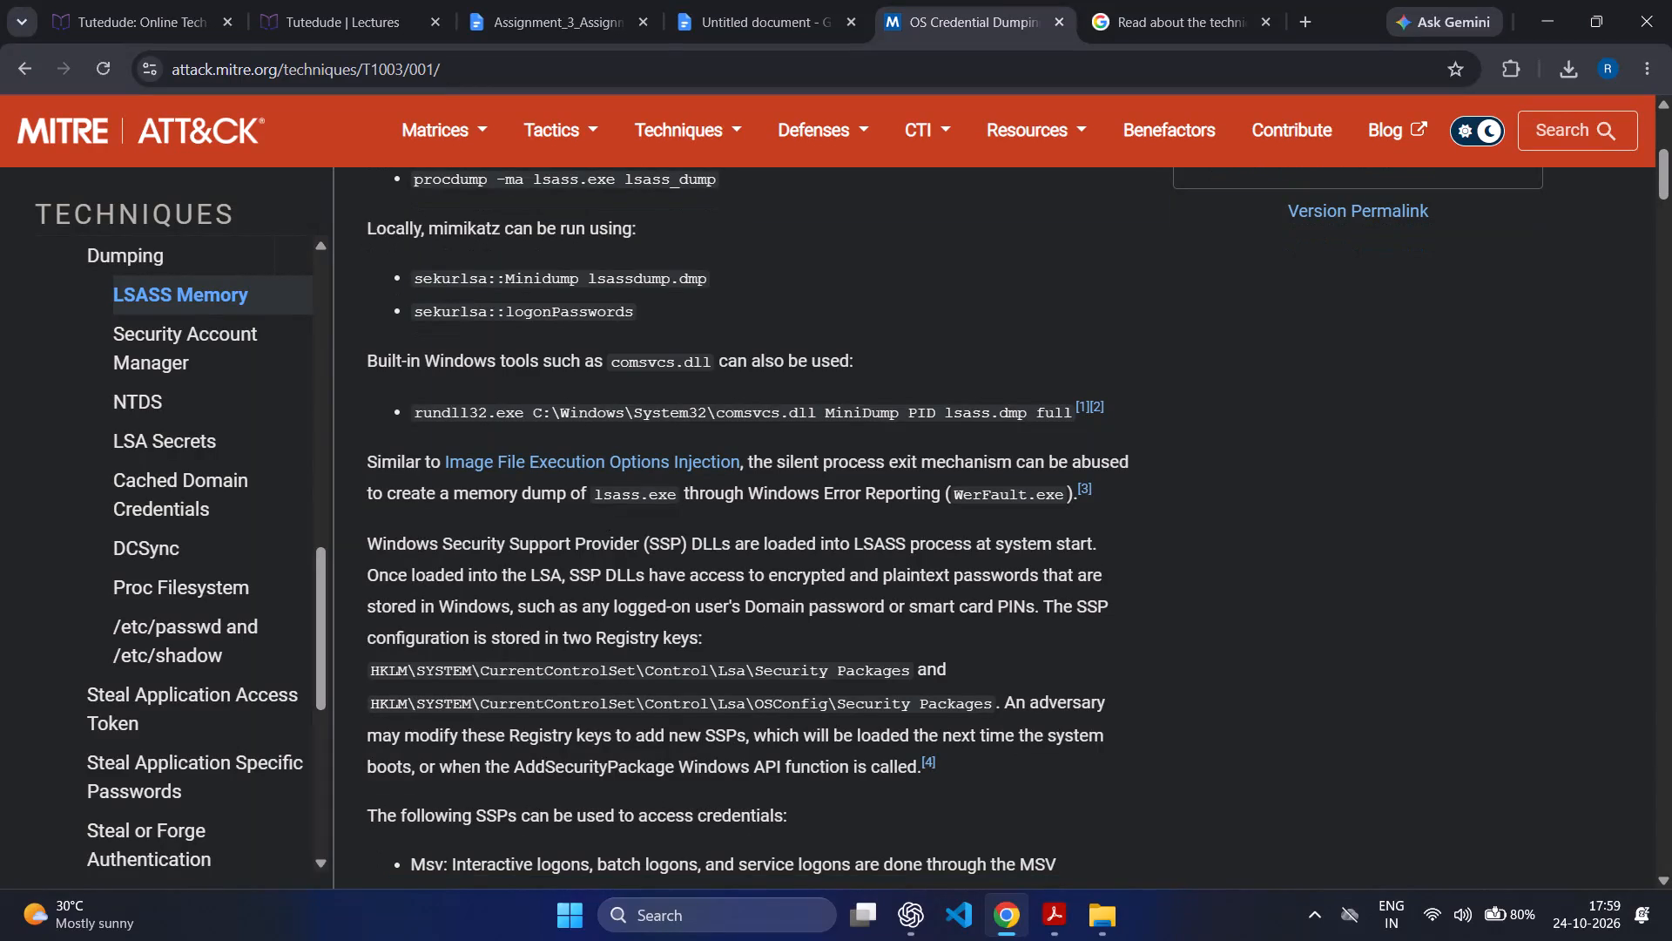
drag(357, 528, 516, 557)
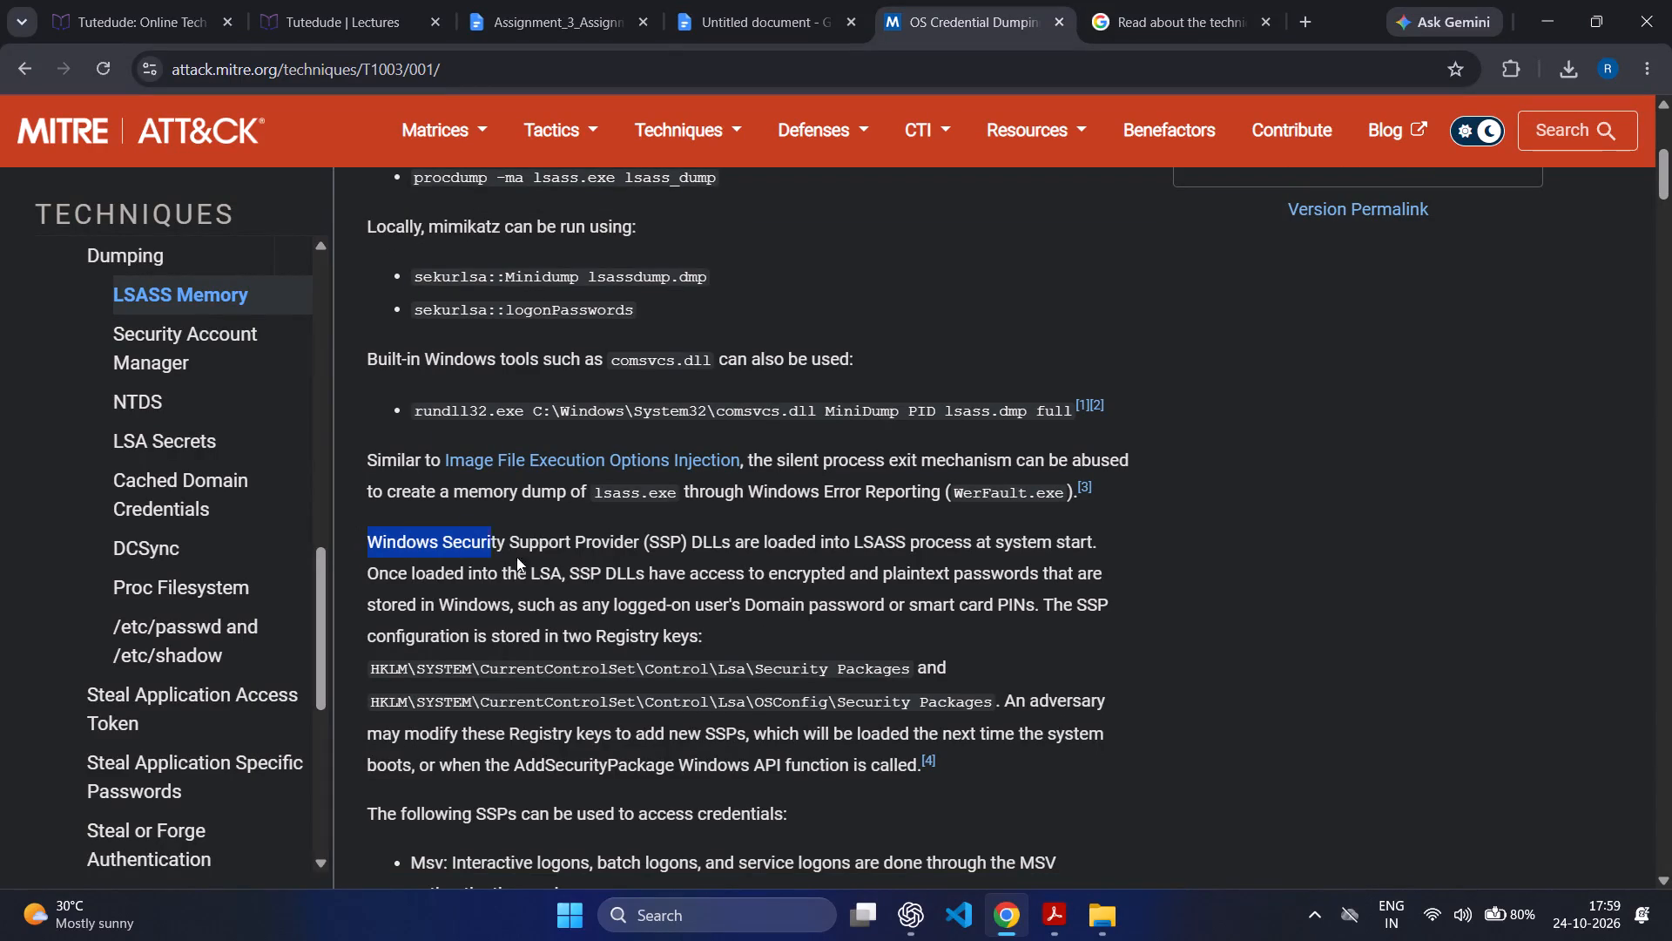
drag(516, 557, 1096, 778)
scroll(1109, 716, down, 2)
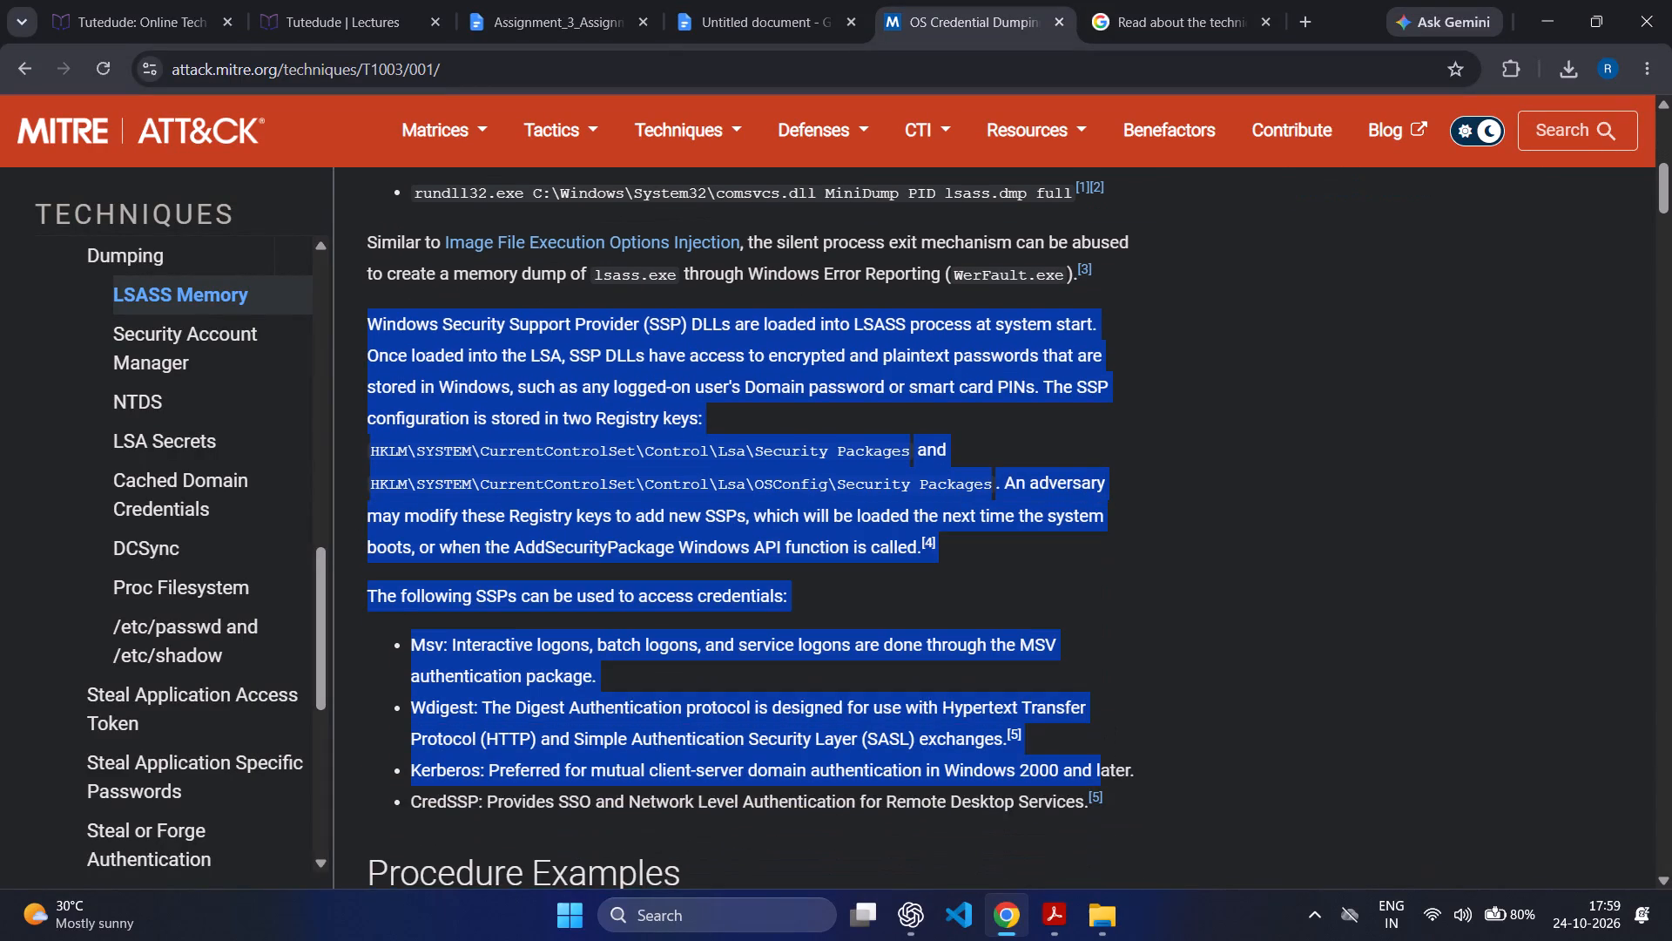
drag(1096, 778, 1096, 796)
right_click(1096, 797)
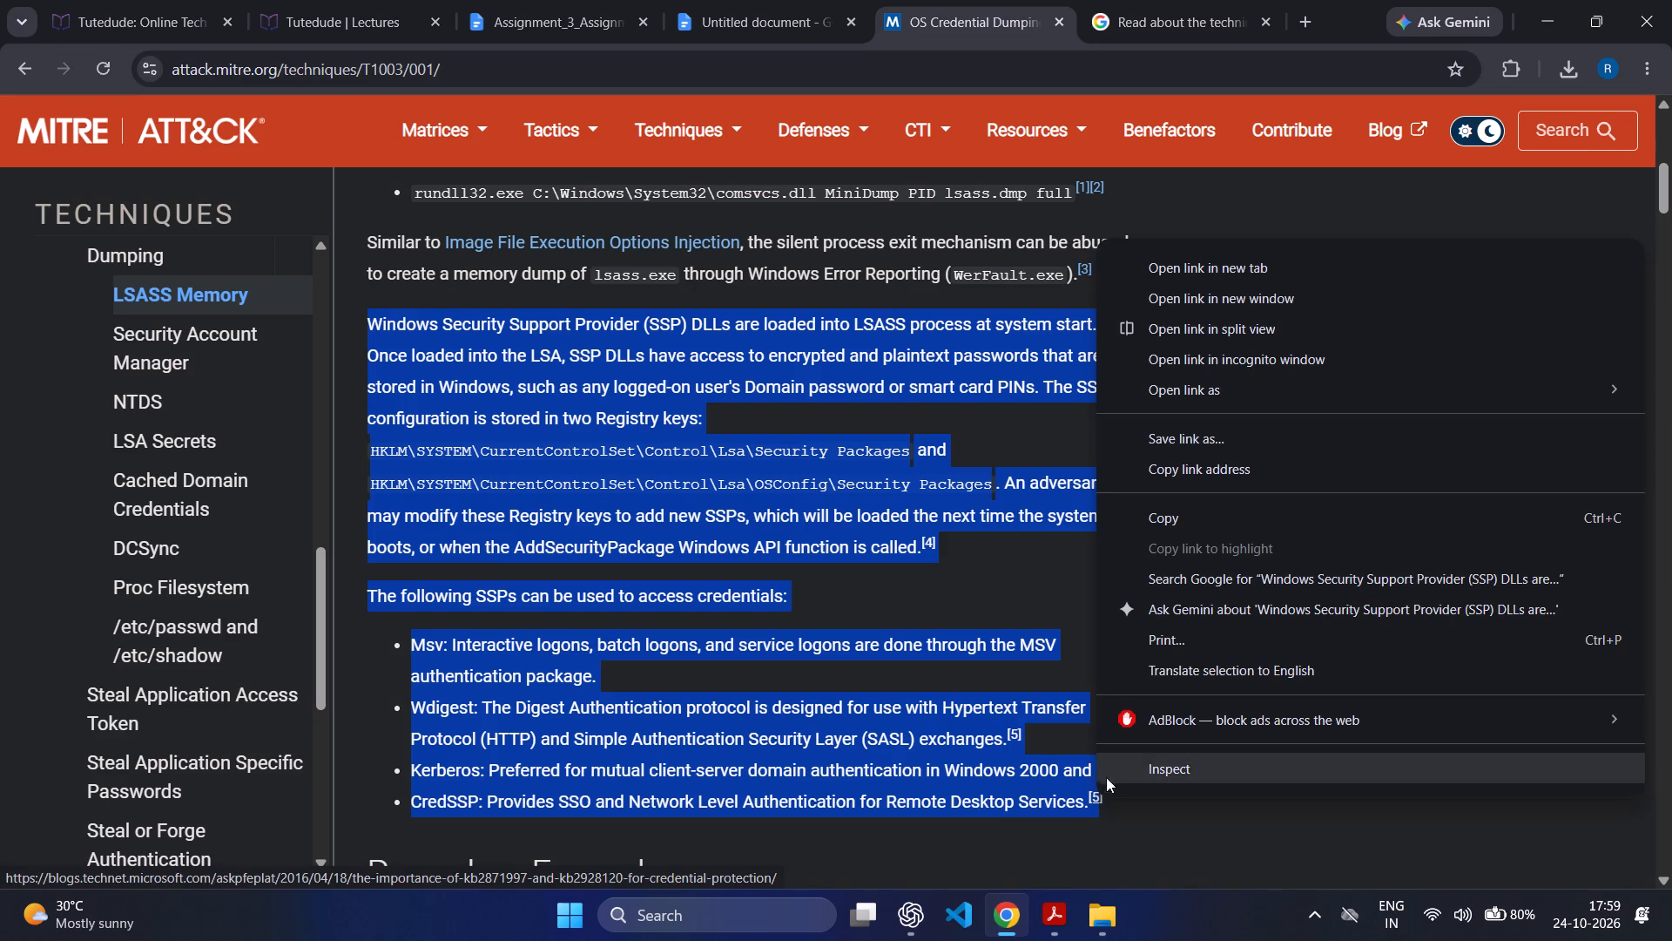
click(1173, 509)
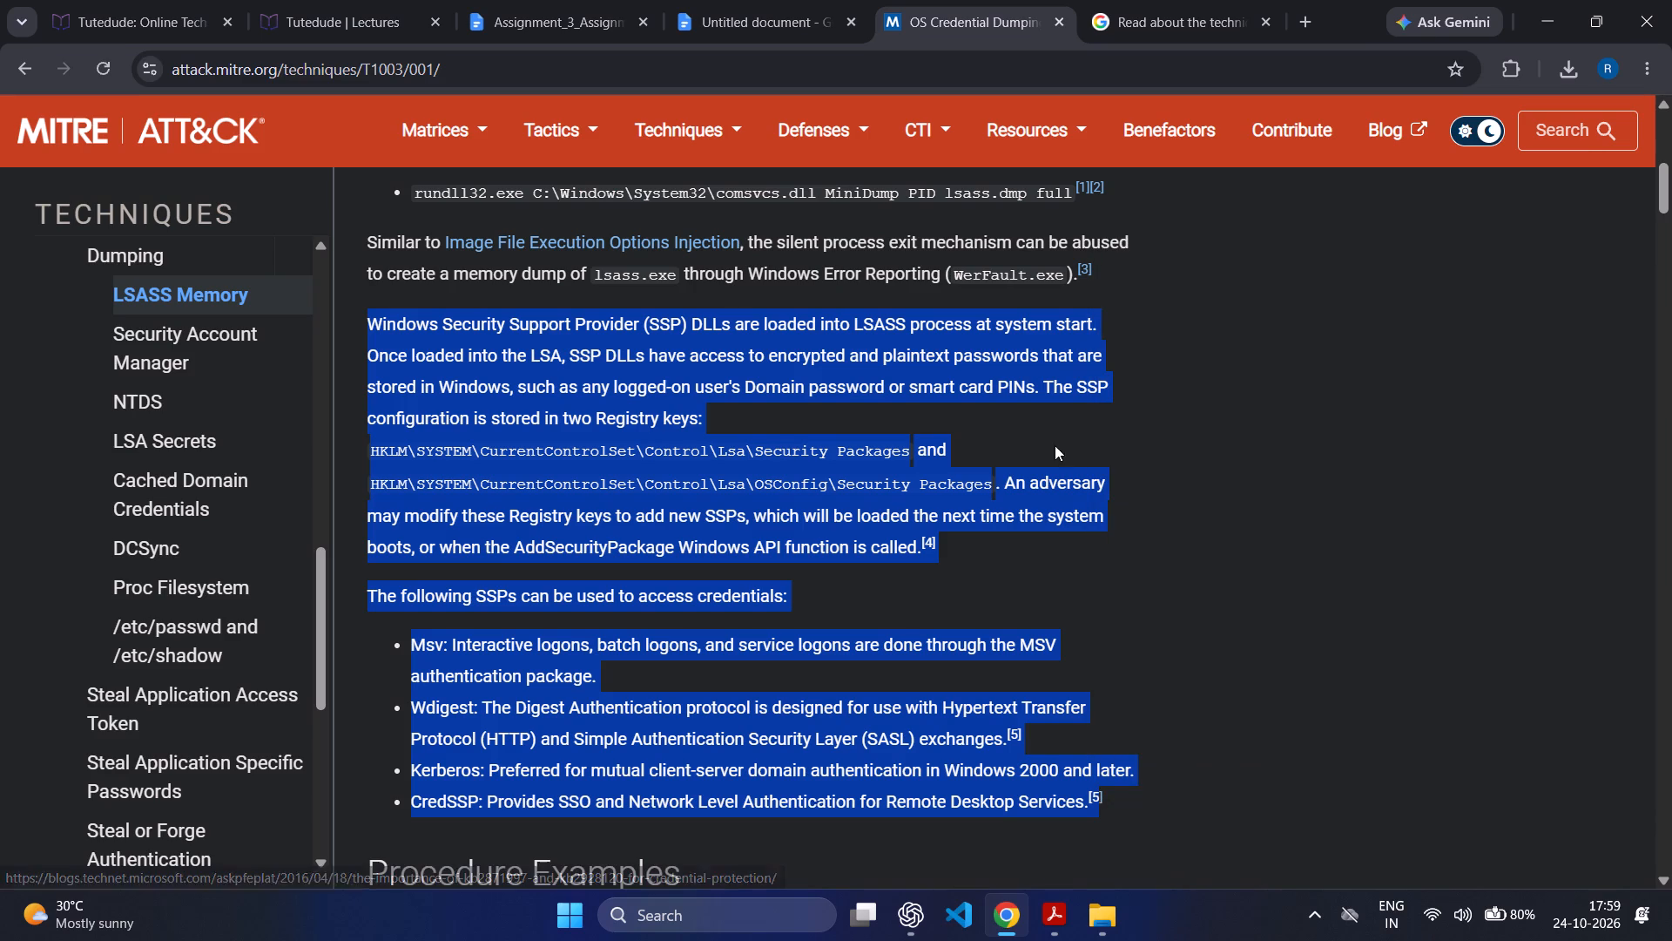
Paste the copied Windows Security Support Provider text and SSP list below the comsvcs.dll command example in the untitled document.
click(583, 24)
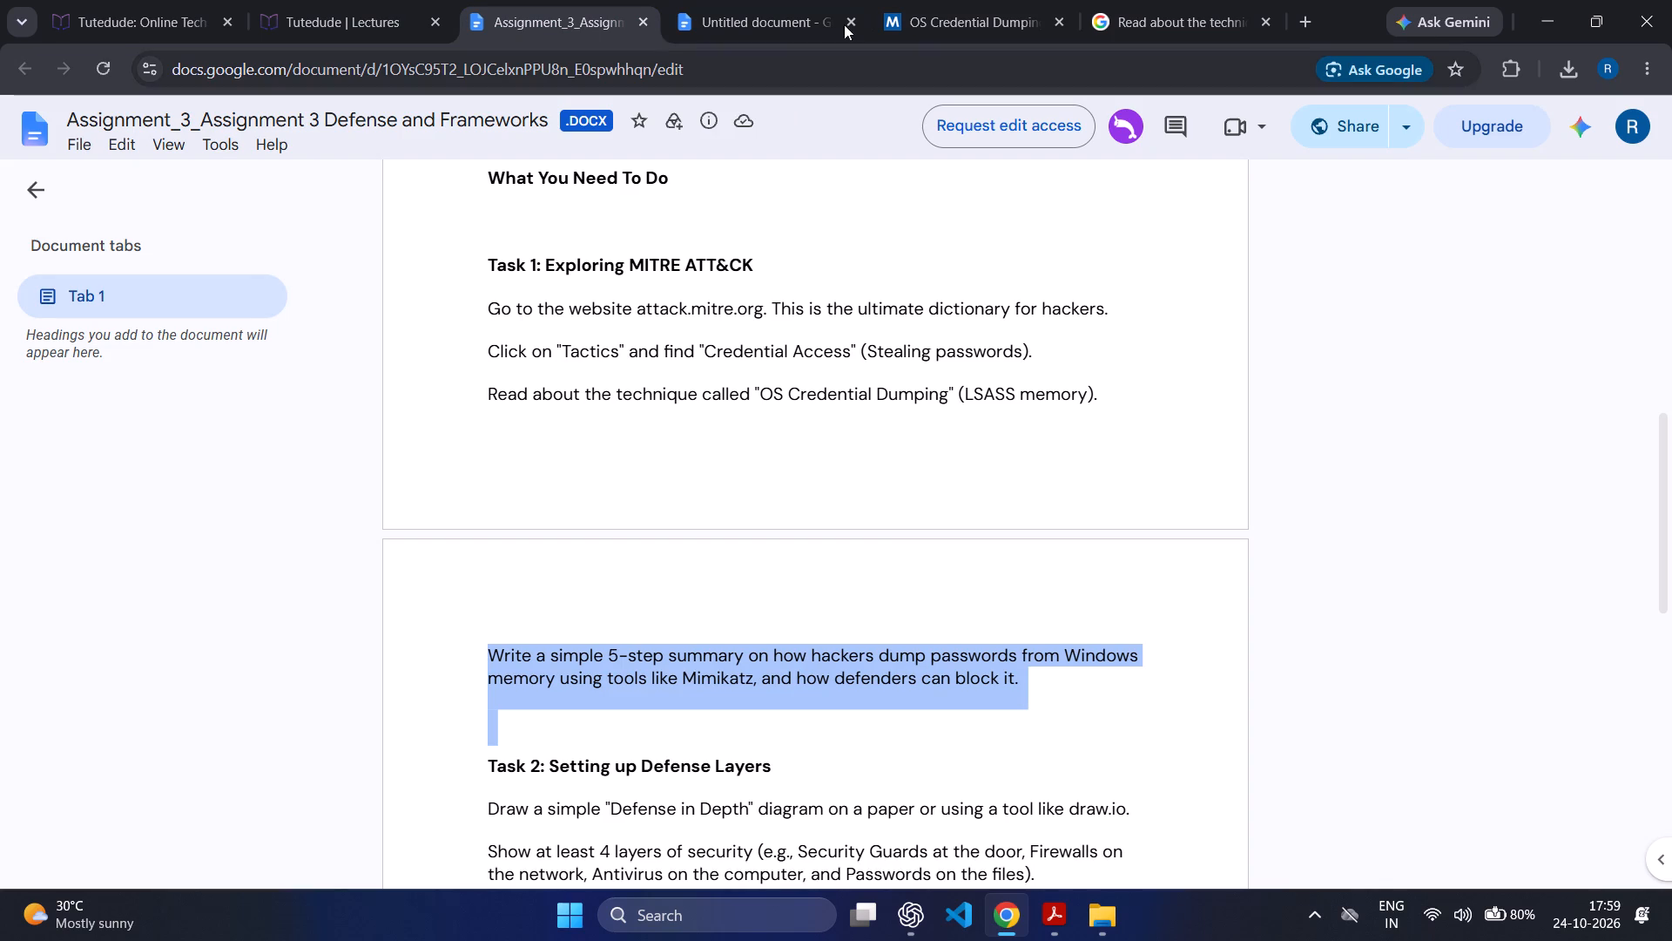
click(765, 28)
scroll(682, 650, down, 3)
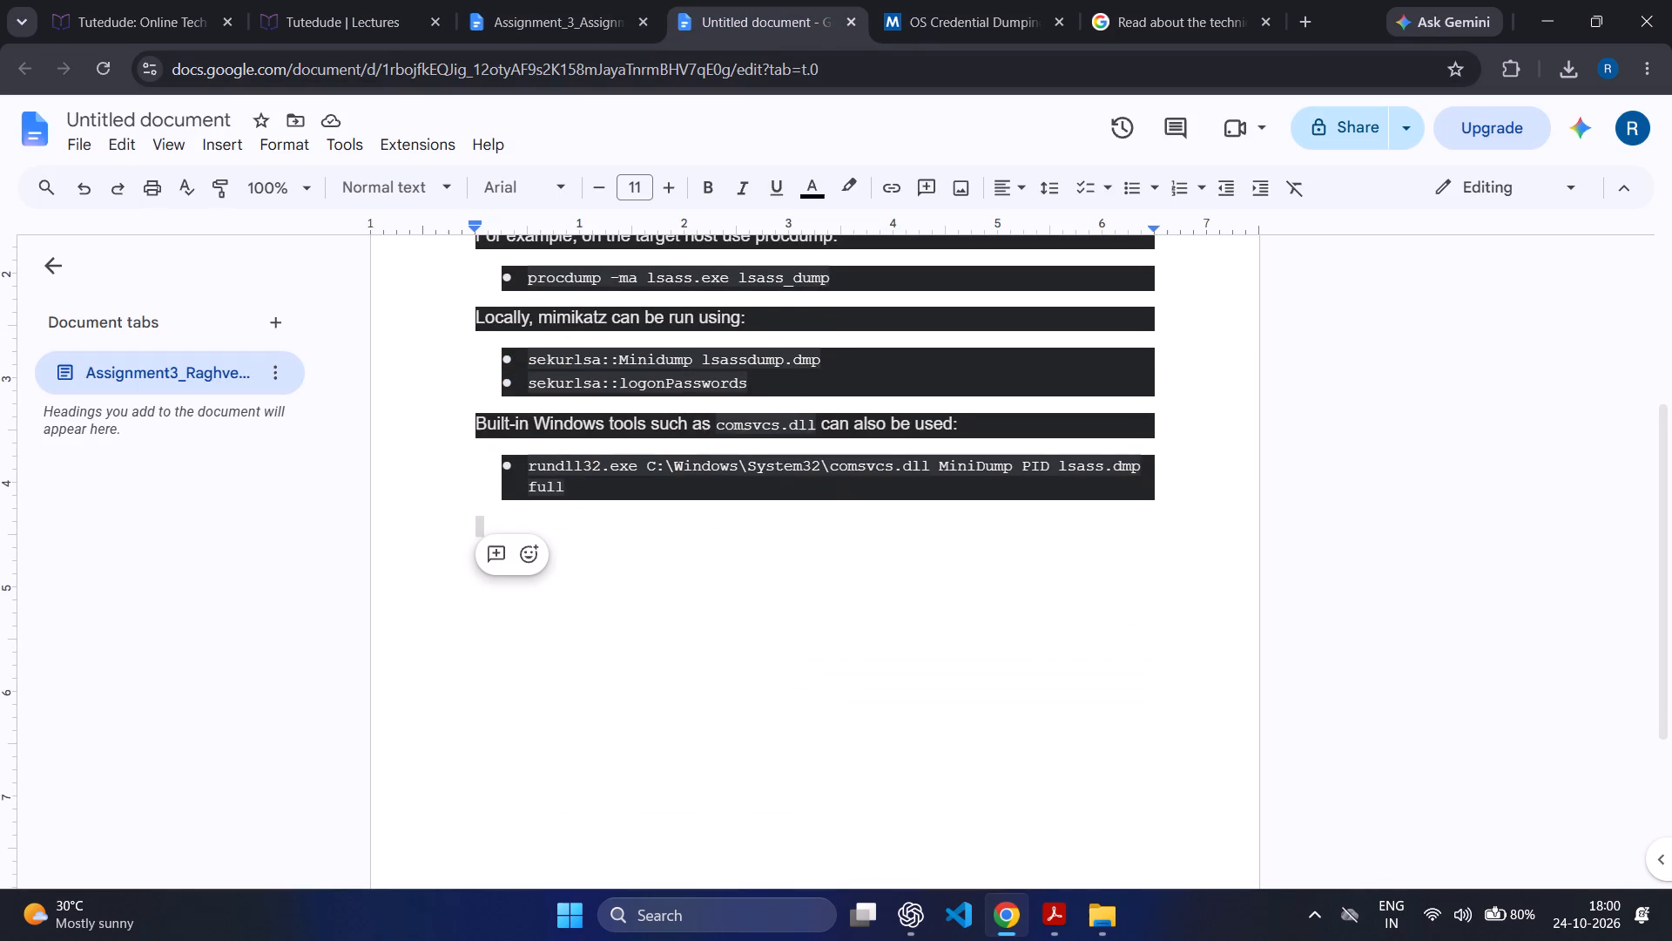
click(554, 553)
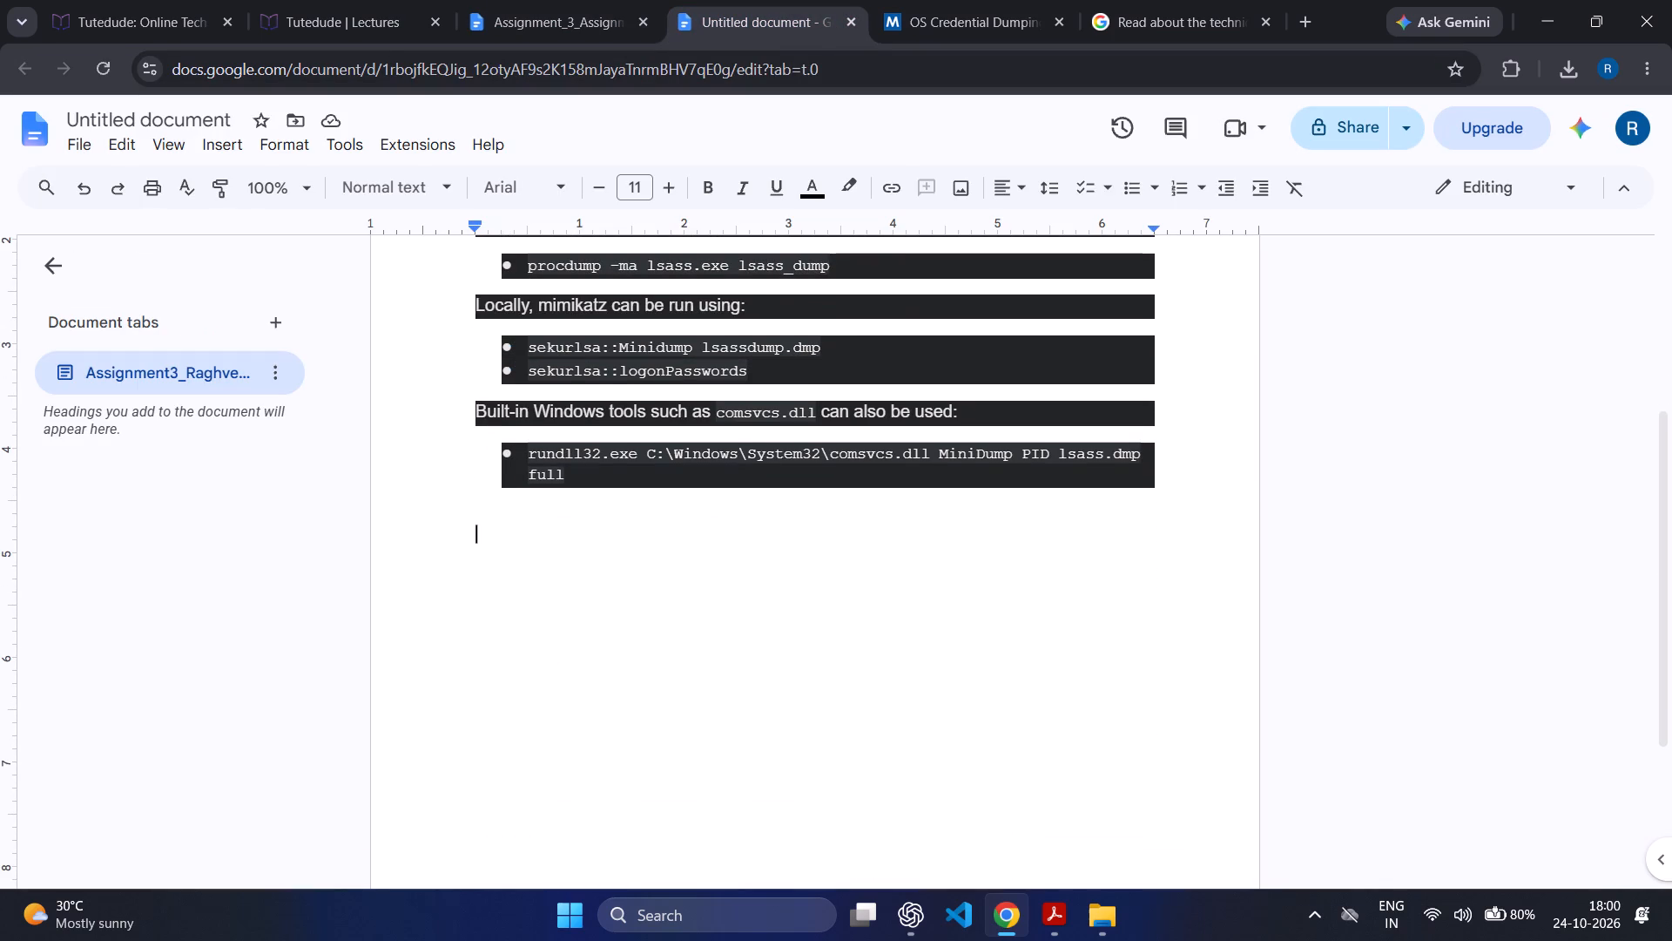
right_click(553, 552)
click(654, 267)
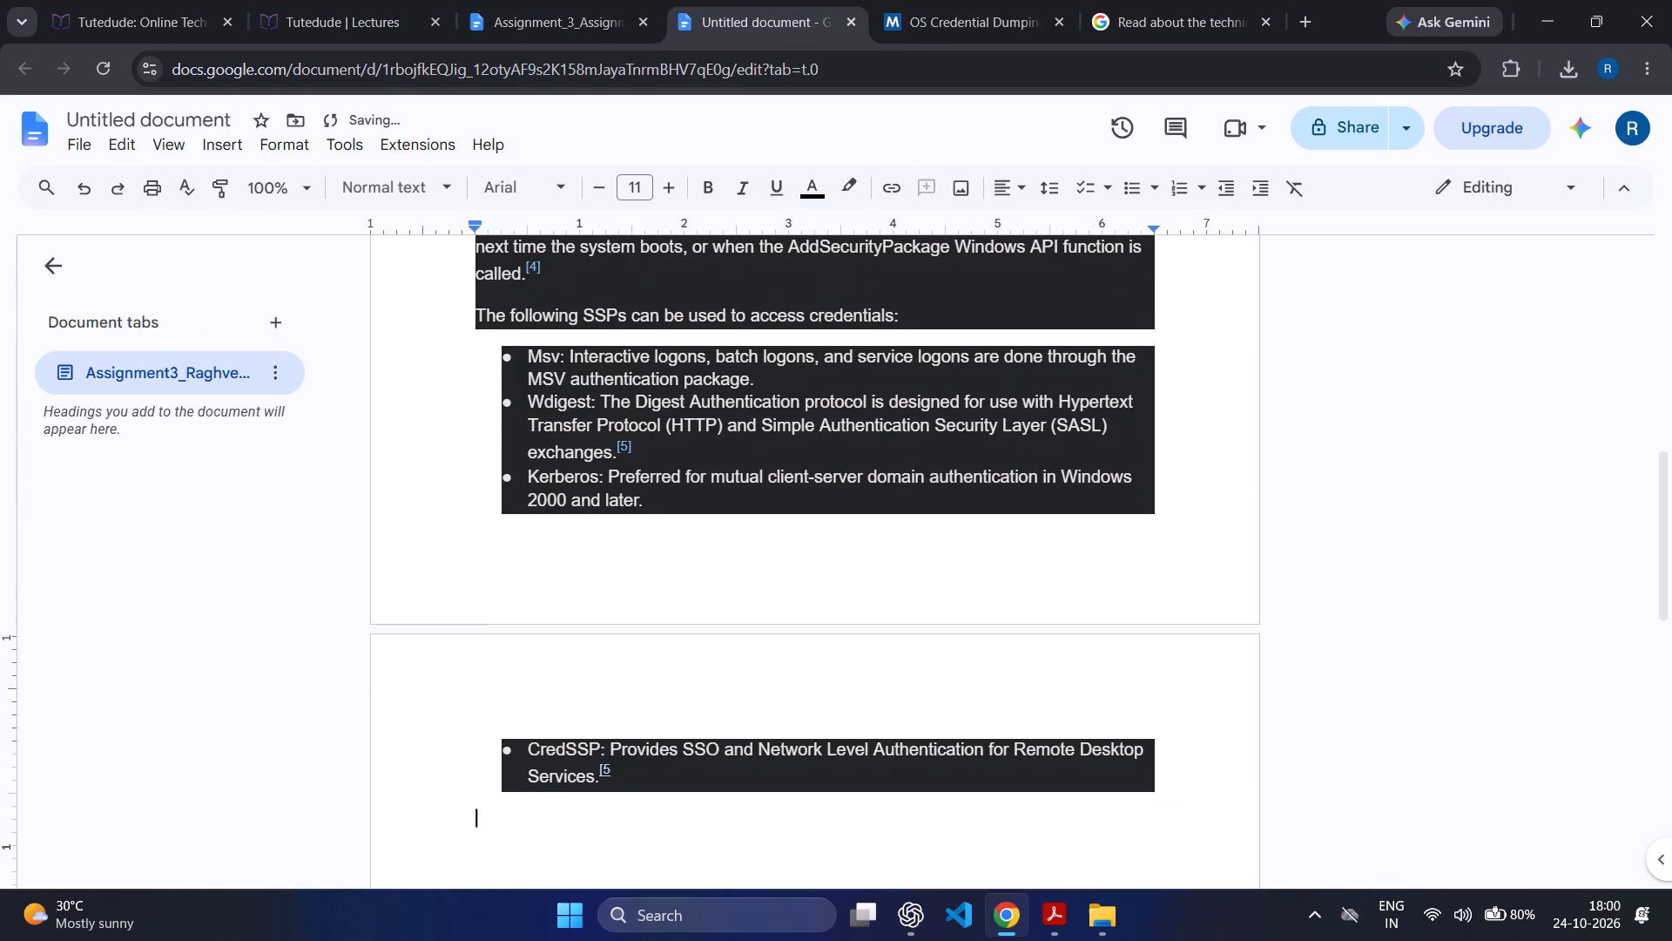
Examine the compiled Task 1 material in the untitled document, from the Mimikatz description through the CredSSP list item.
scroll(723, 580, up, 5)
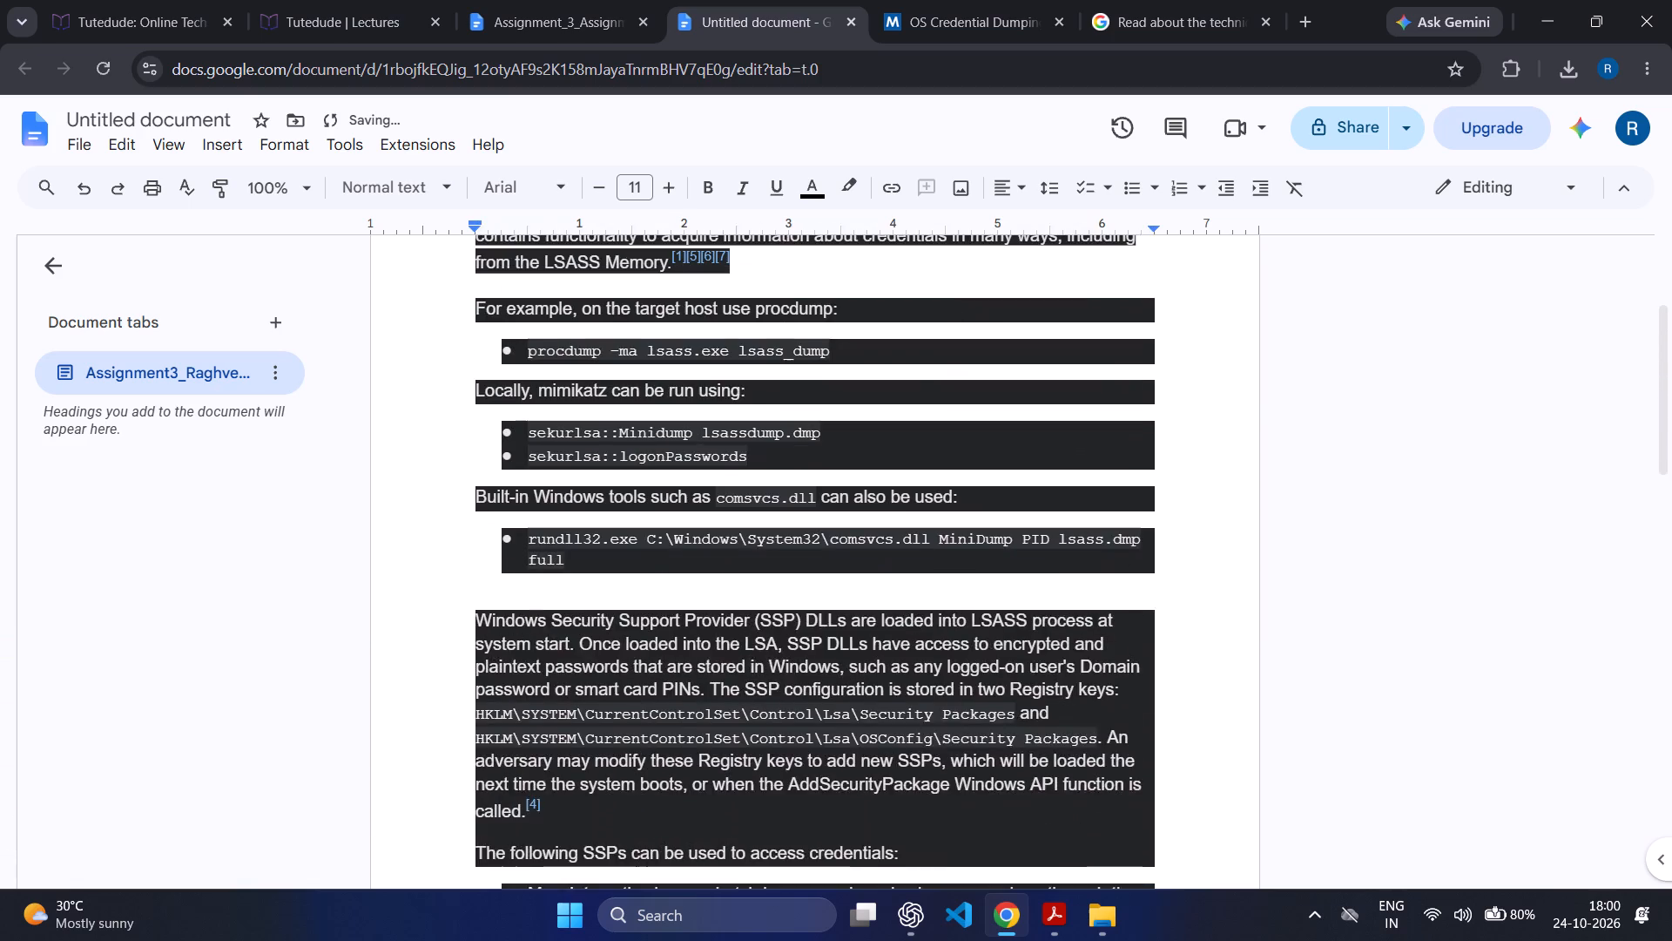
scroll(723, 579, up, 4)
scroll(723, 579, down, 8)
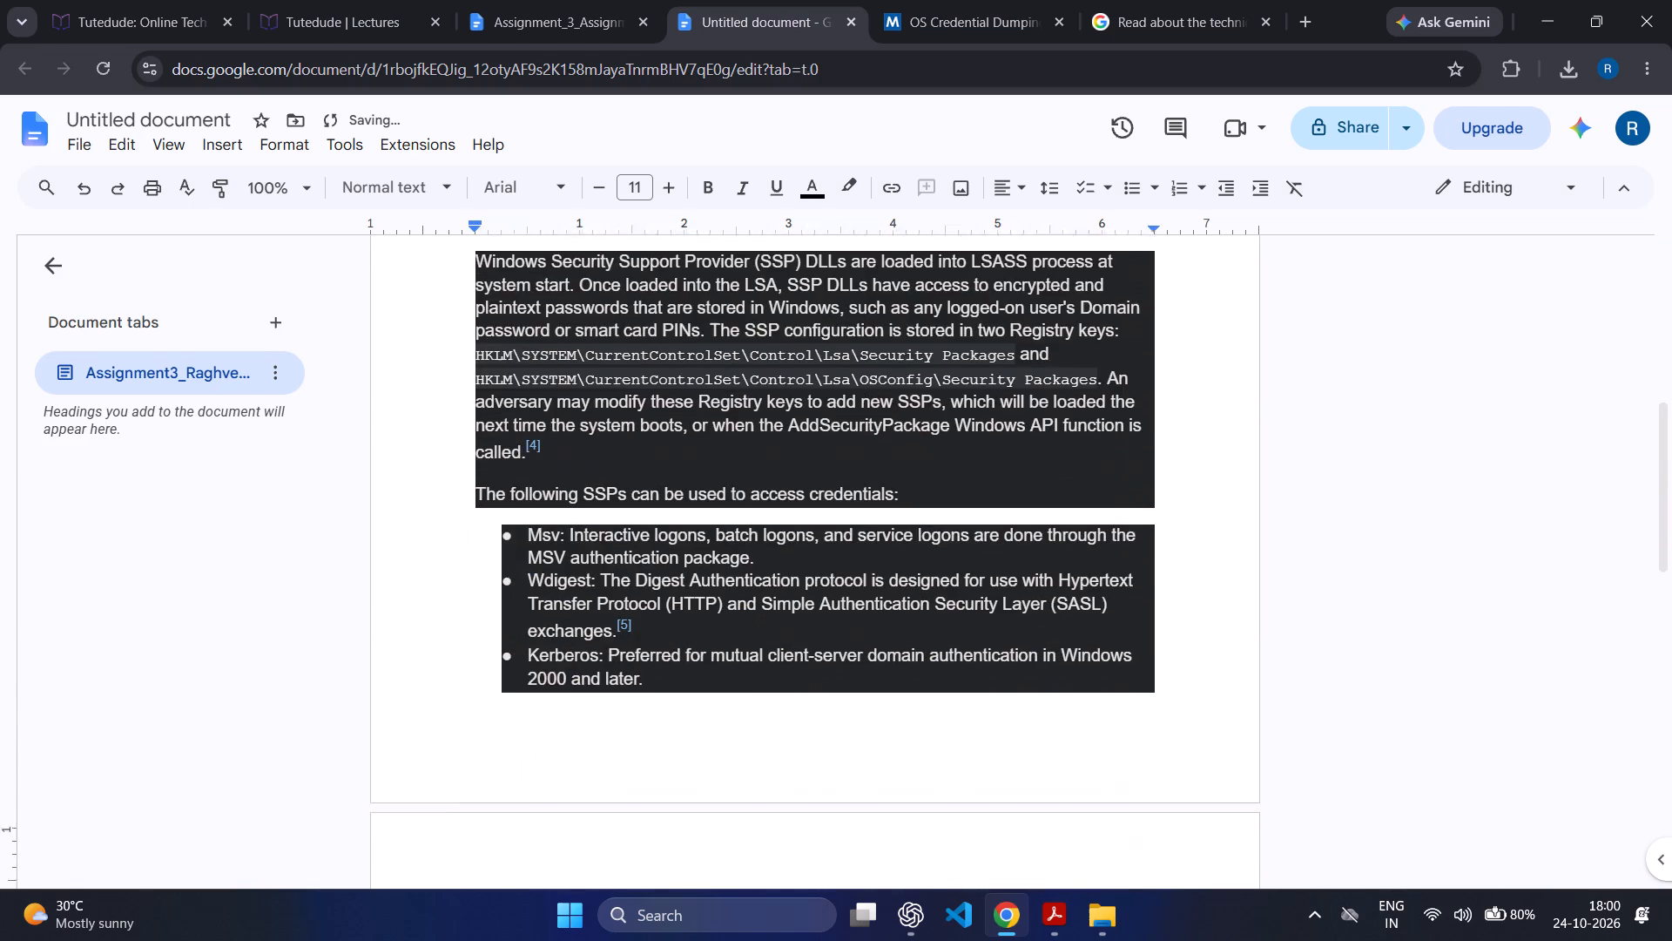
scroll(723, 578, down, 2)
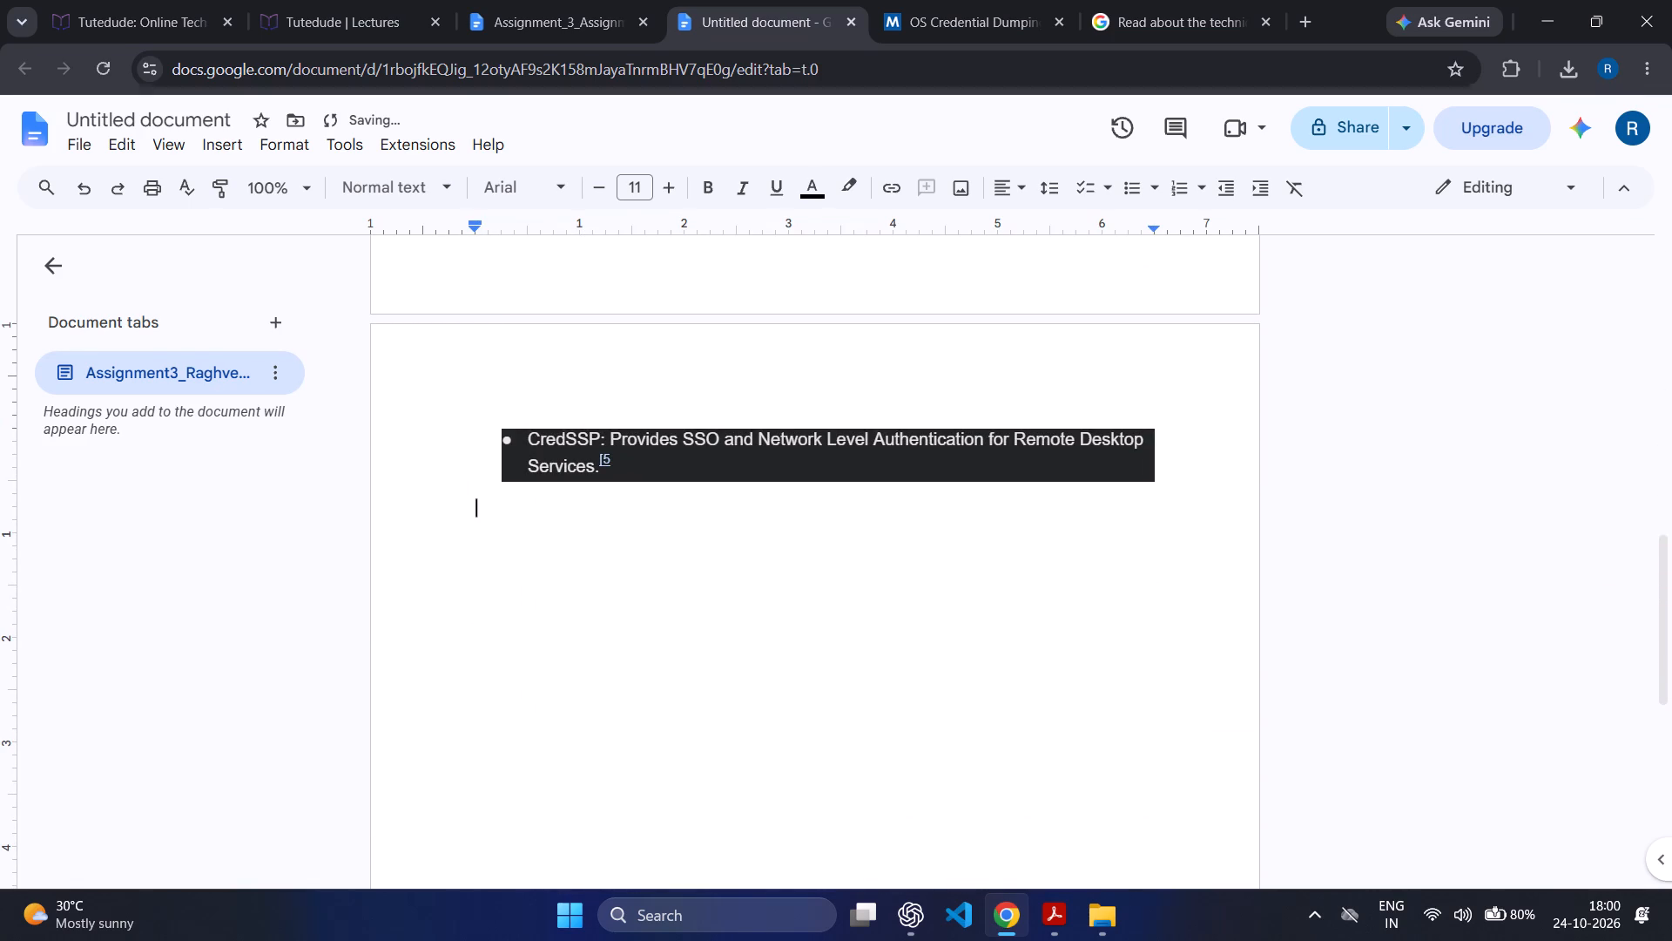
scroll(726, 578, up, 5)
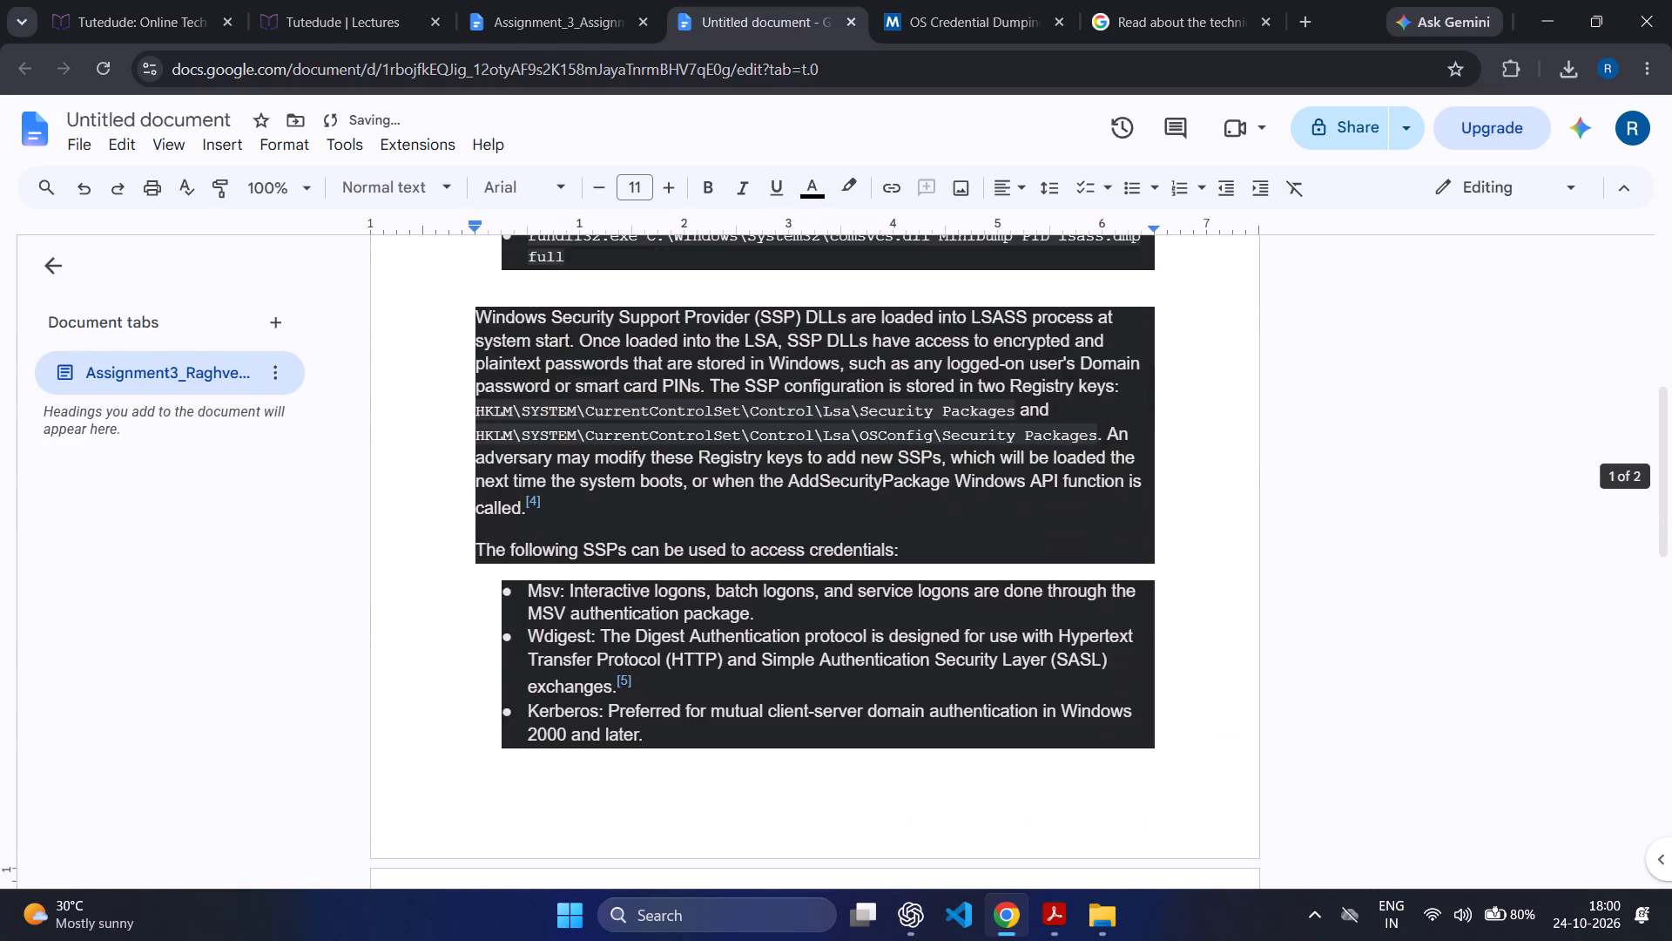
scroll(727, 570, up, 12)
scroll(727, 564, down, 5)
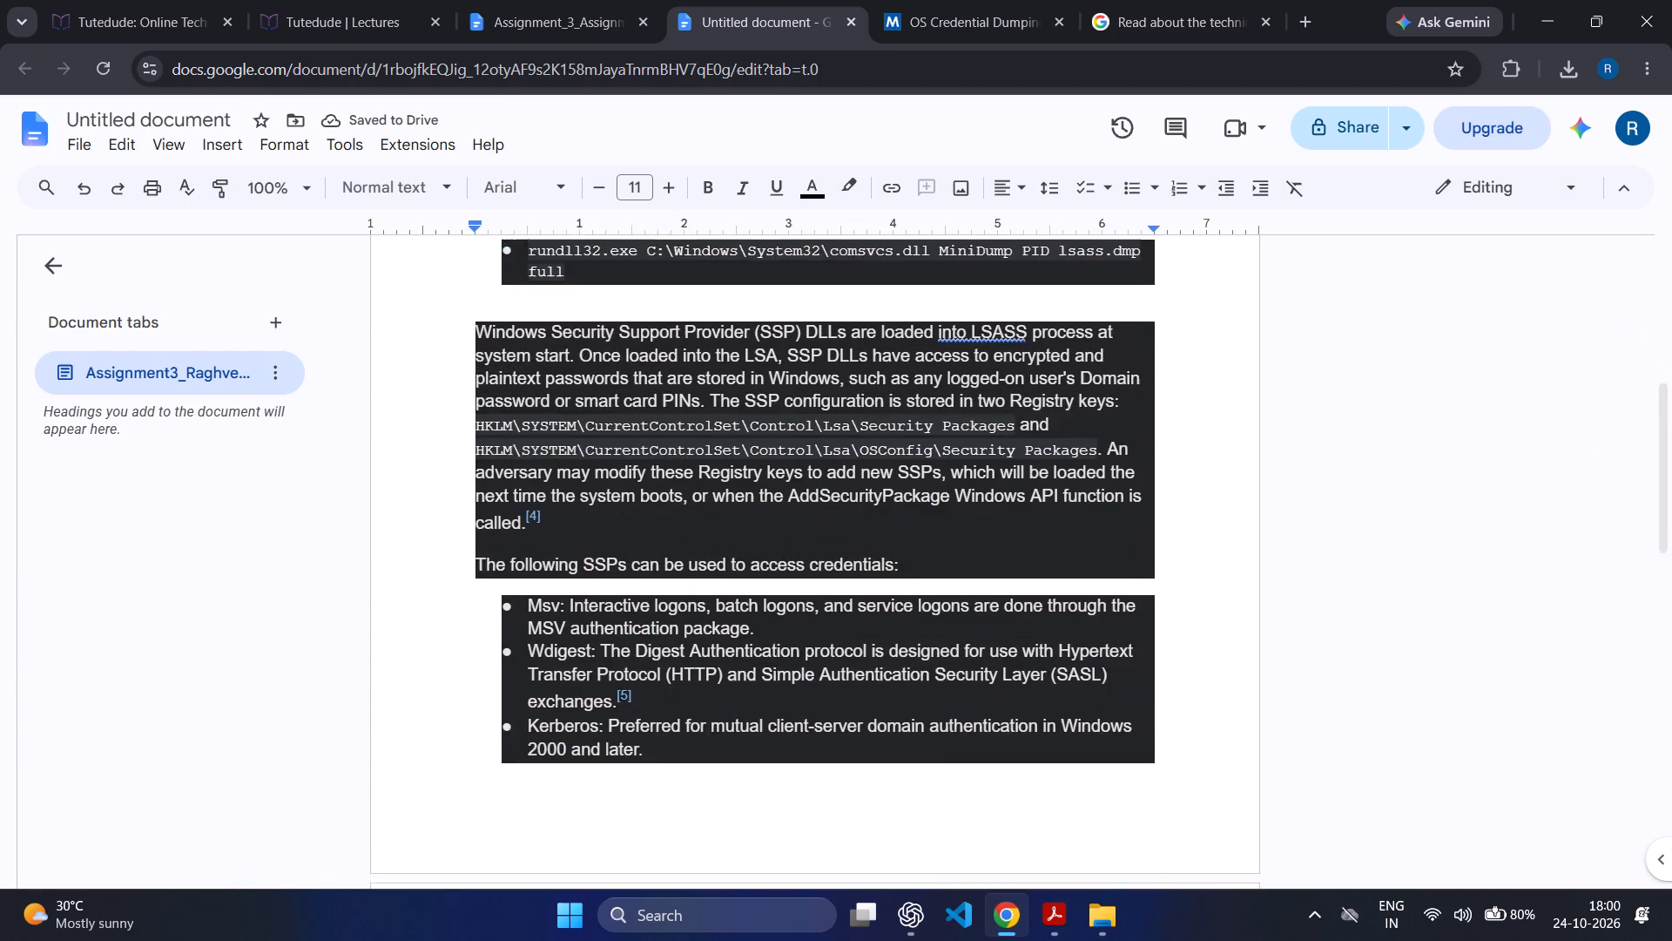
scroll(728, 560, down, 9)
scroll(728, 554, up, 6)
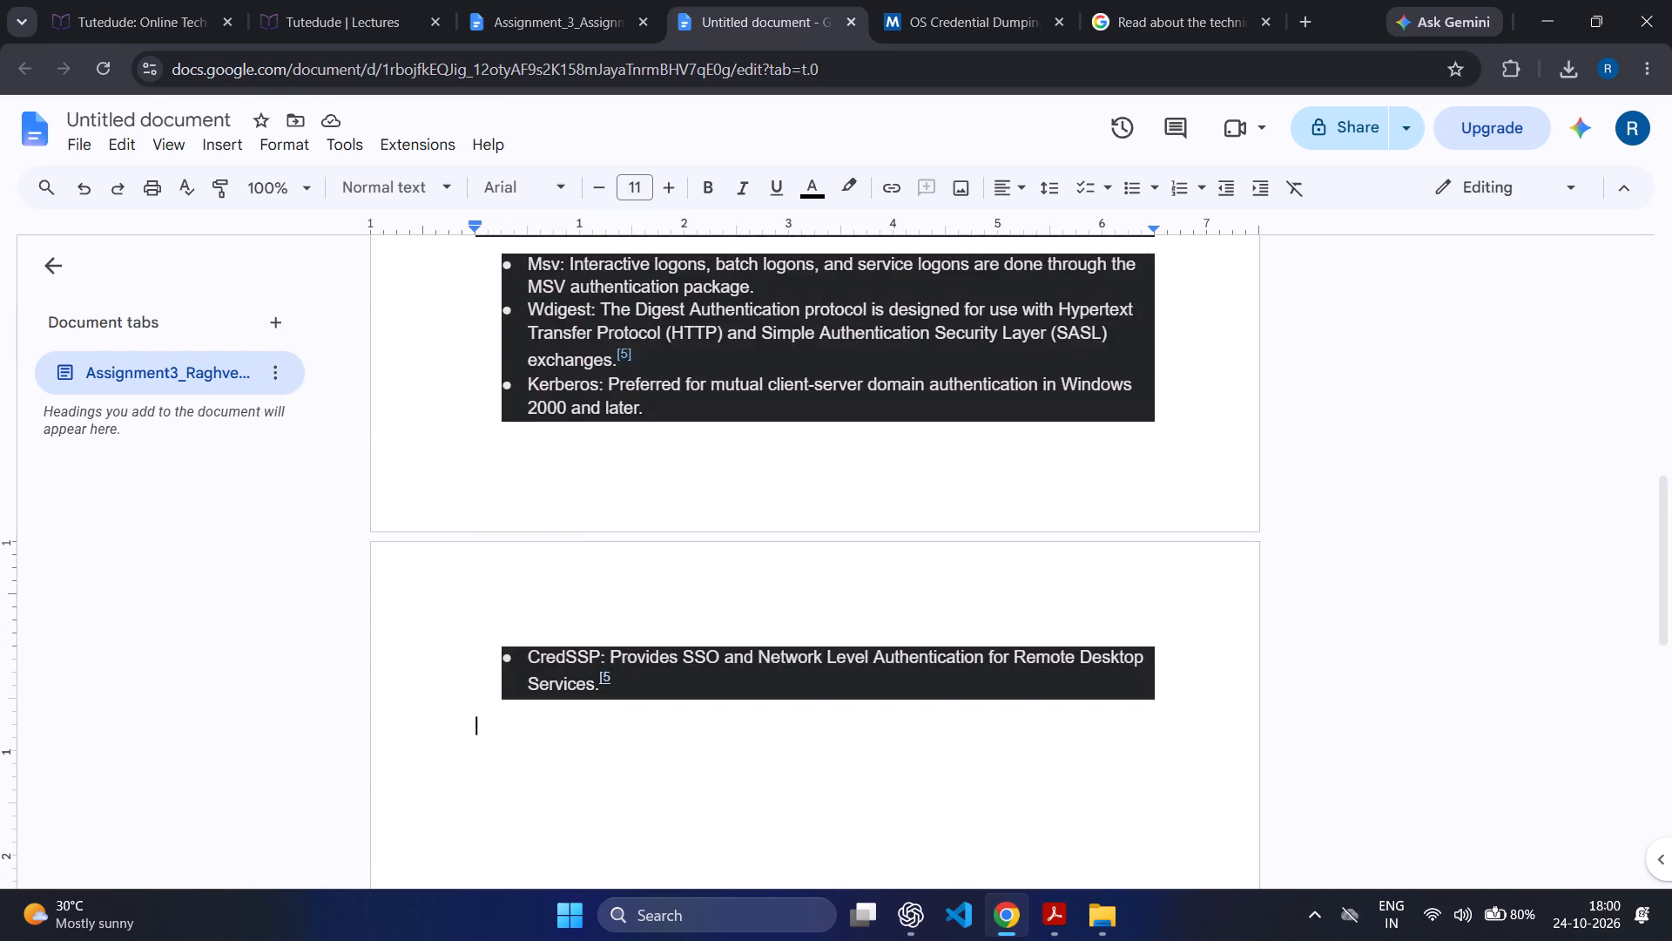
scroll(731, 551, up, 11)
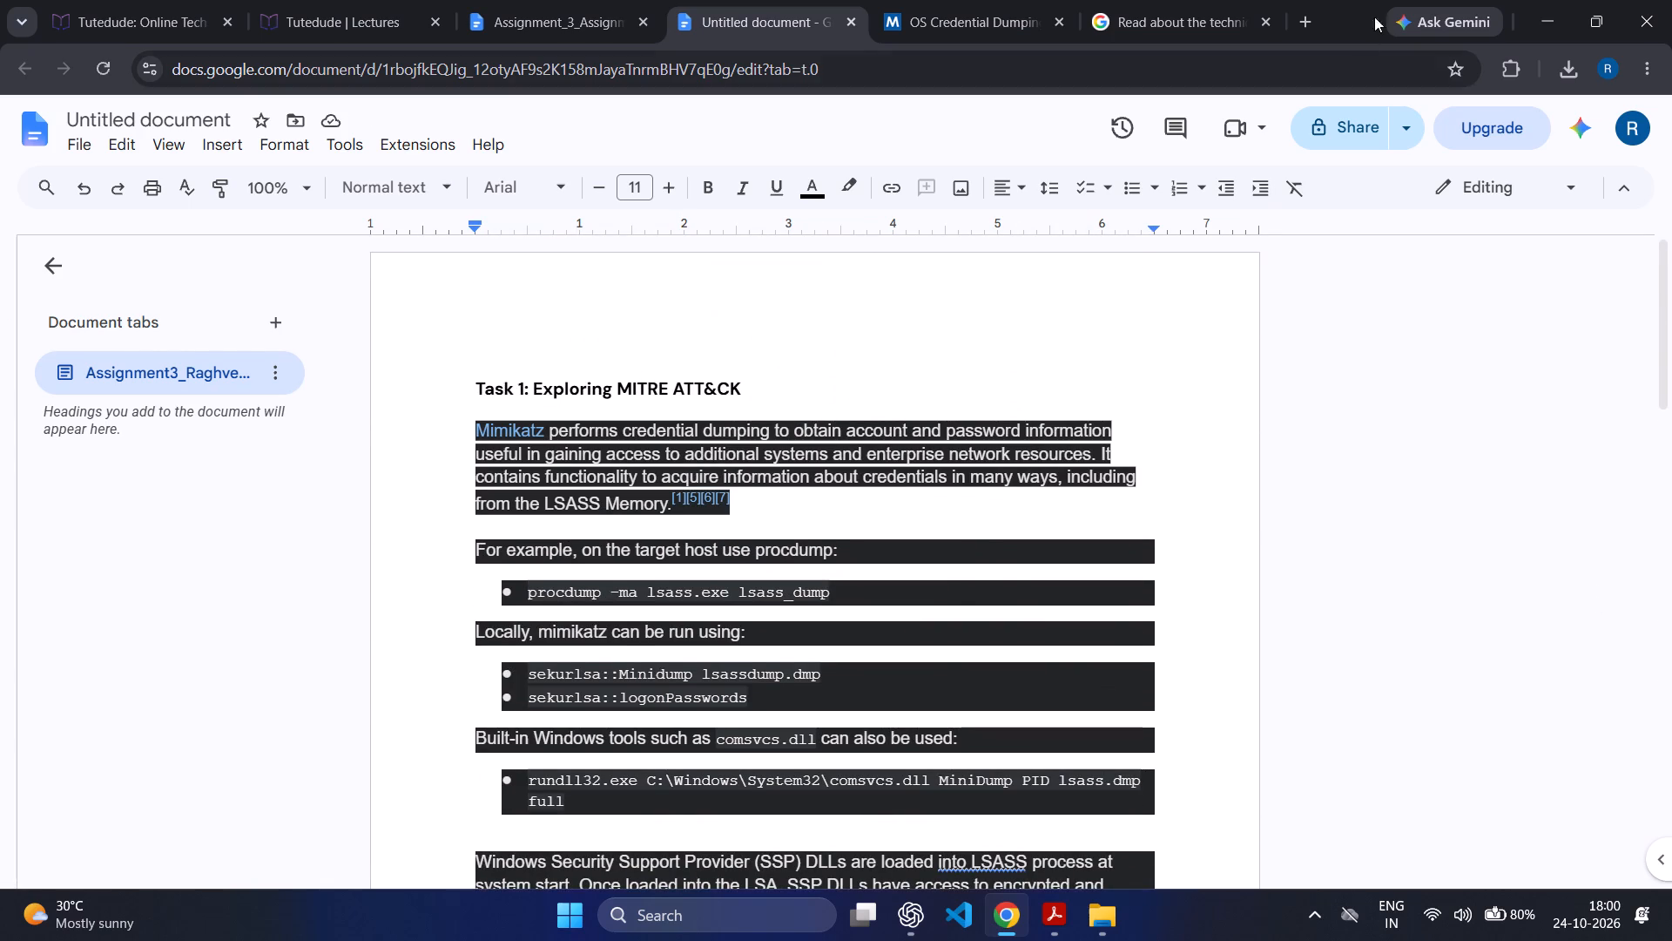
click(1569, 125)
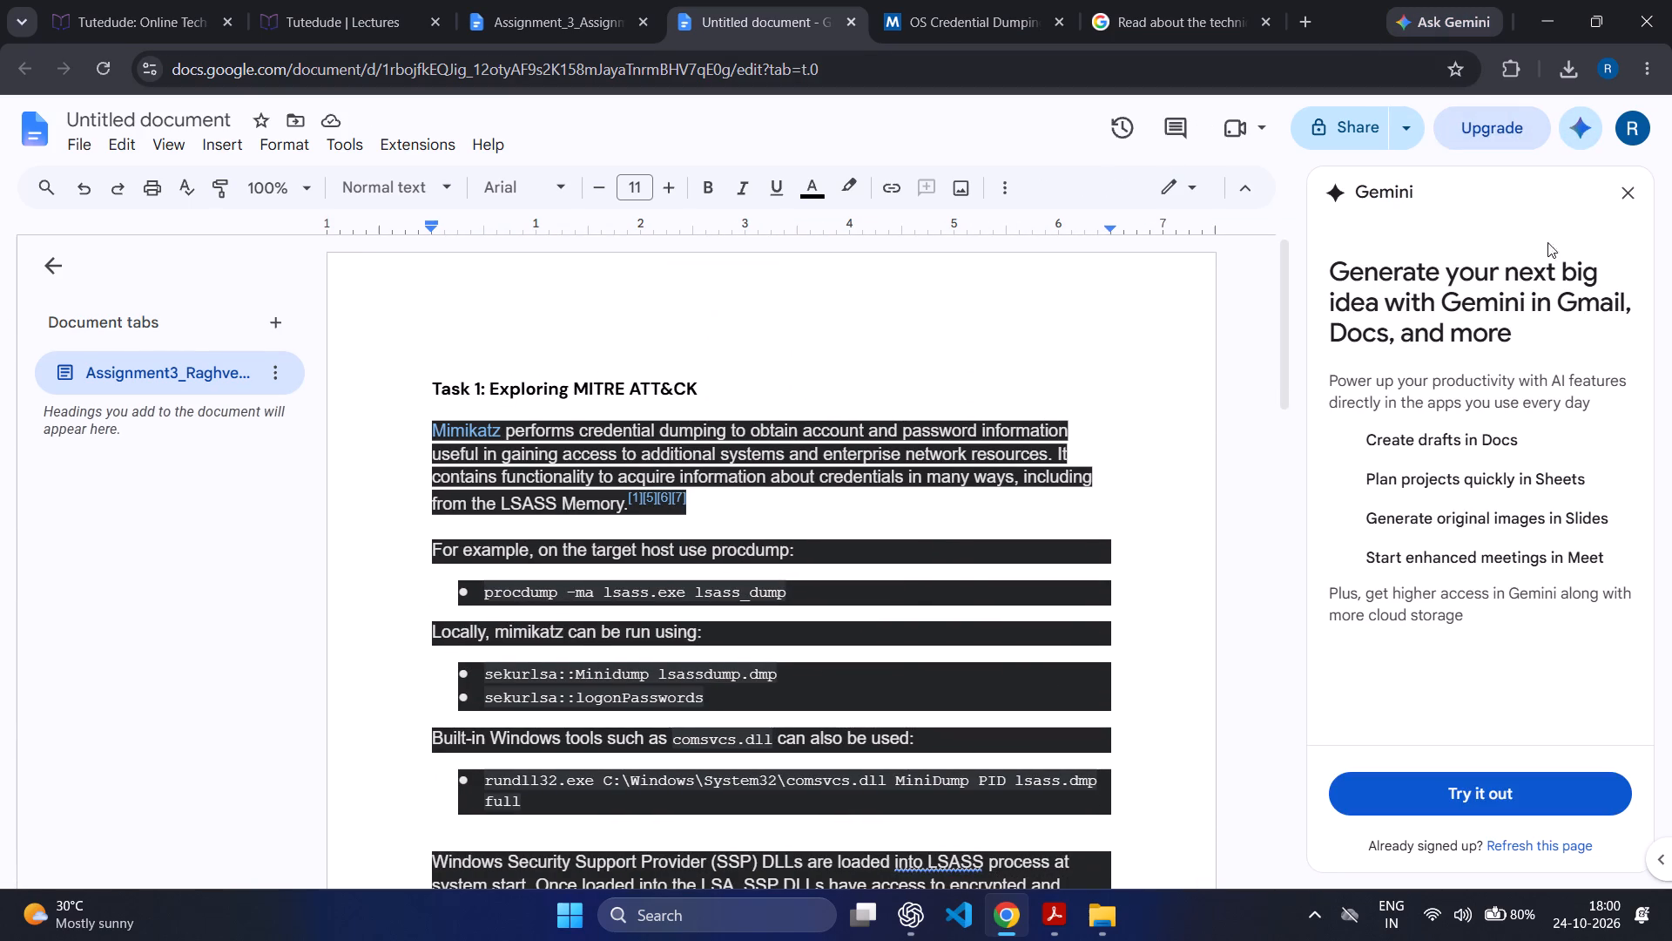
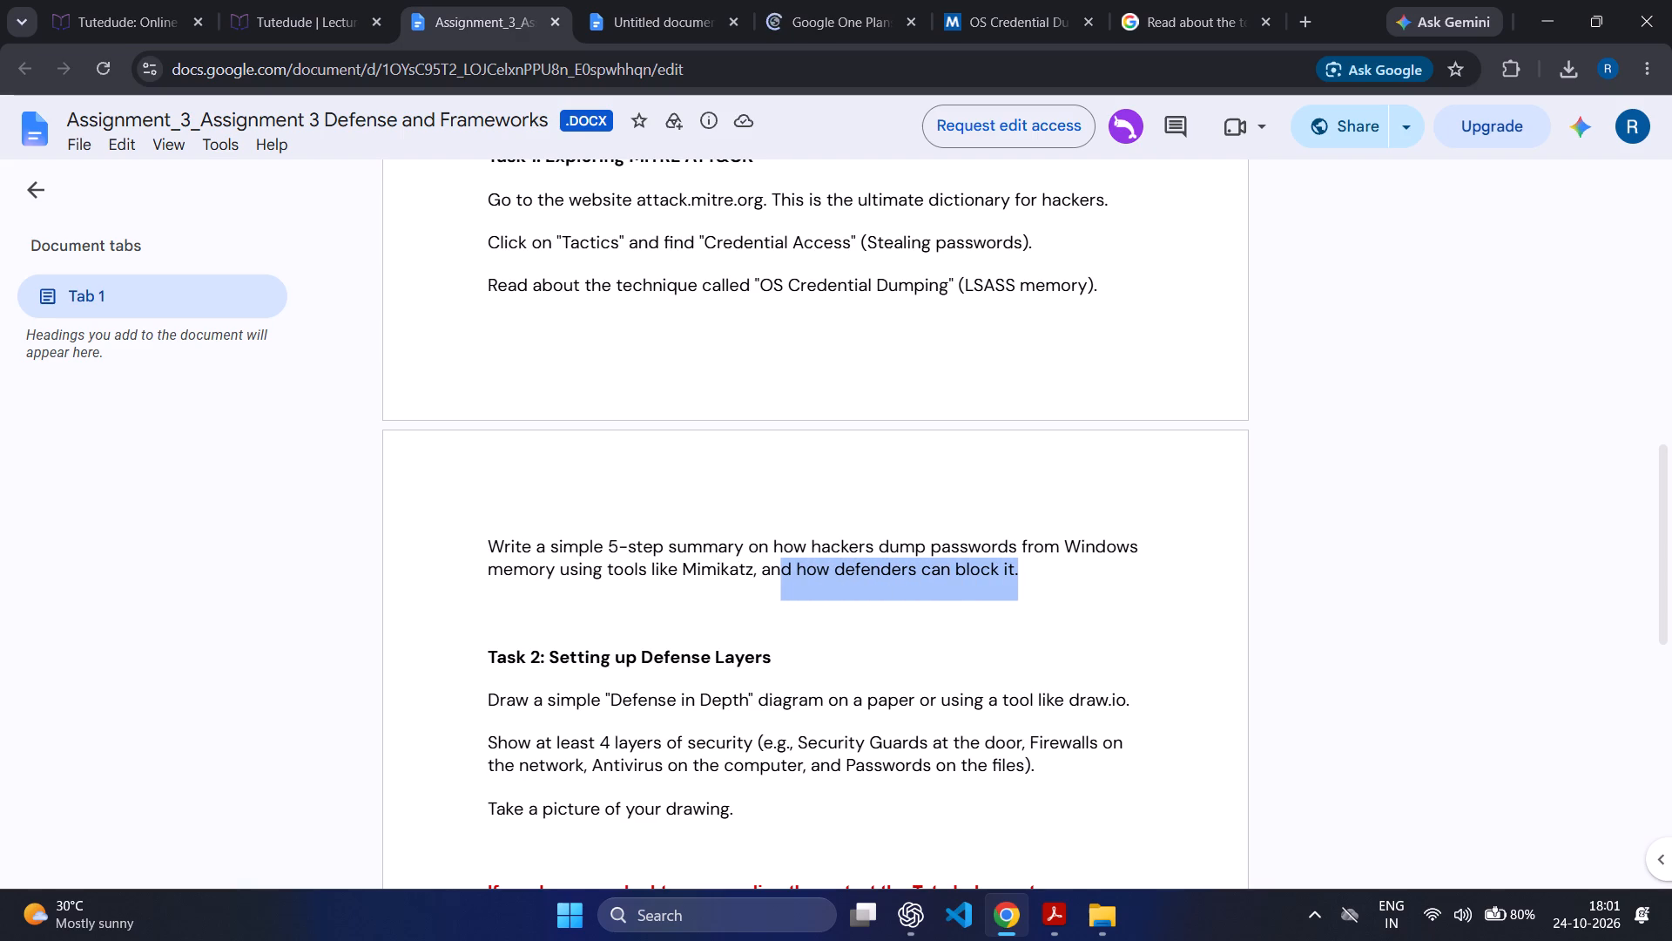
Copy "how defenders can block it." from the Assignment 3 brief and paste it two lines below the CredSSP item in the untitled document.
drag(785, 599, 790, 597)
key(ctrl+c)
click(638, 10)
scroll(792, 443, down, 5)
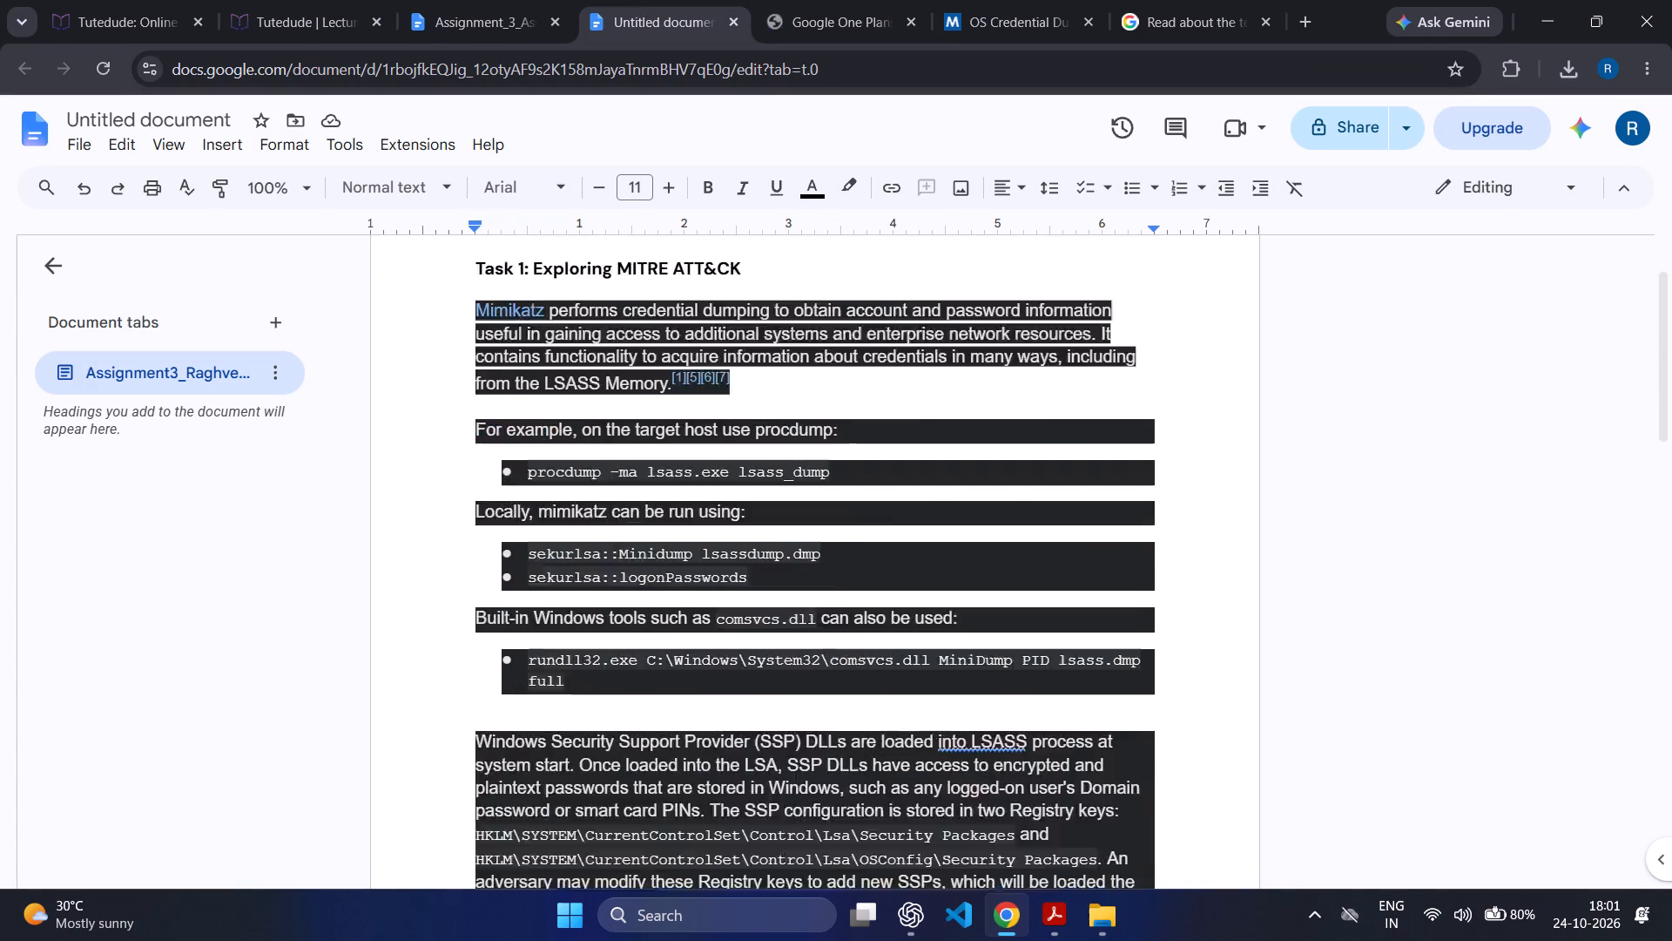
scroll(792, 437, down, 5)
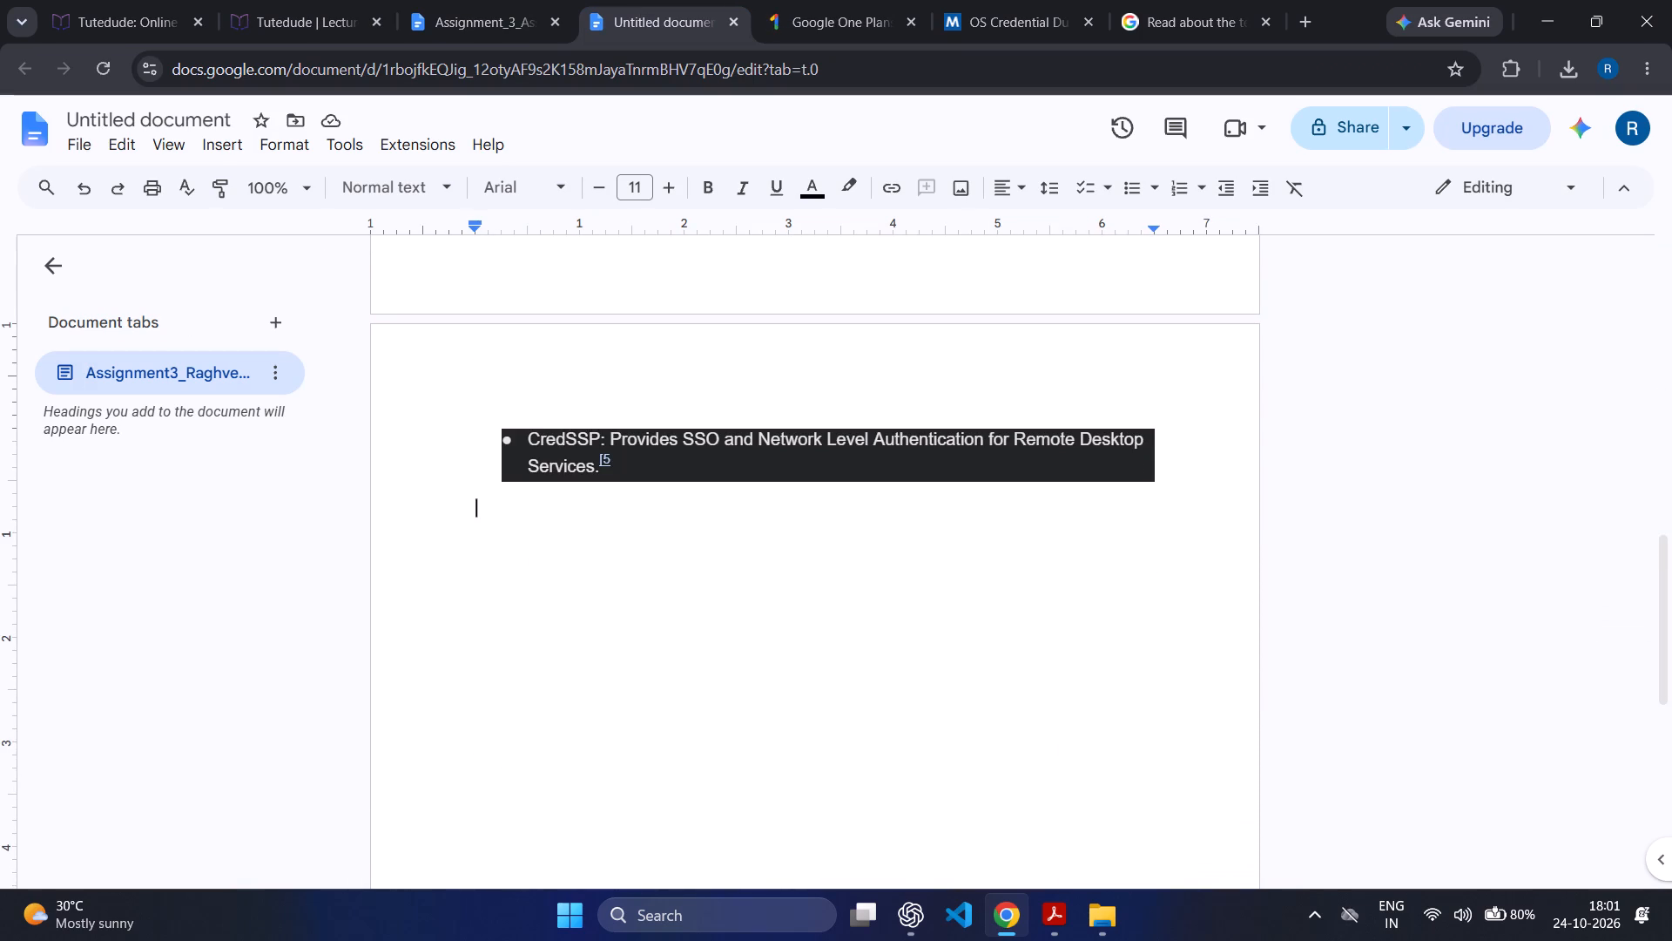
click(513, 548)
key(Return)
key(Return)
key(ctrl+v)
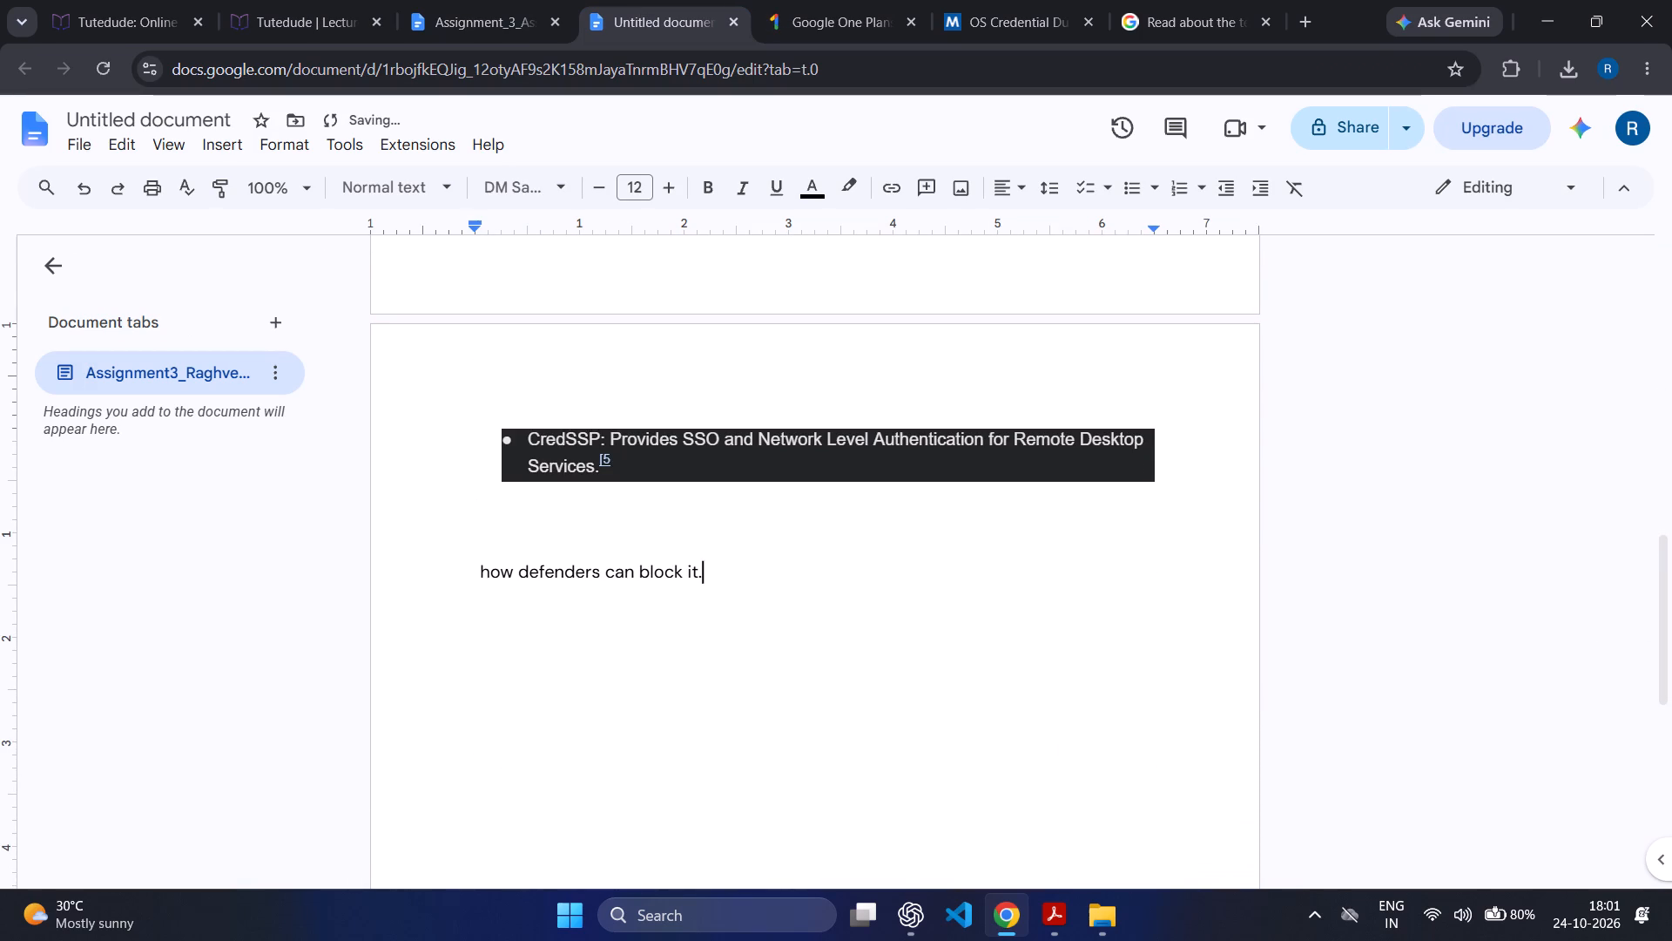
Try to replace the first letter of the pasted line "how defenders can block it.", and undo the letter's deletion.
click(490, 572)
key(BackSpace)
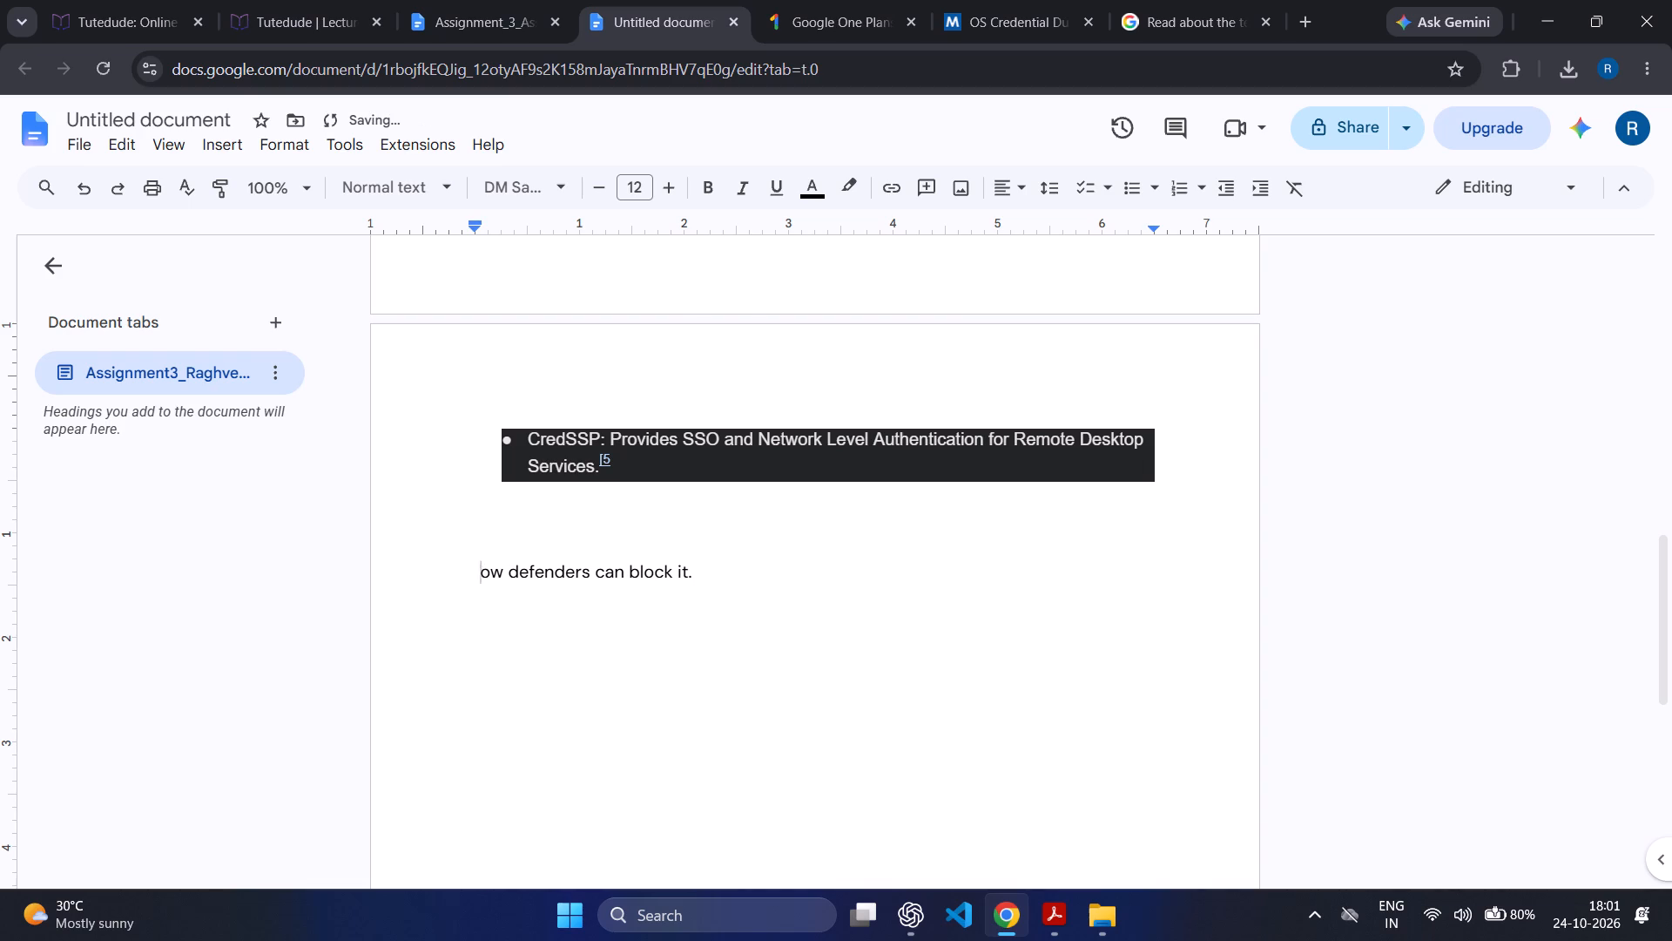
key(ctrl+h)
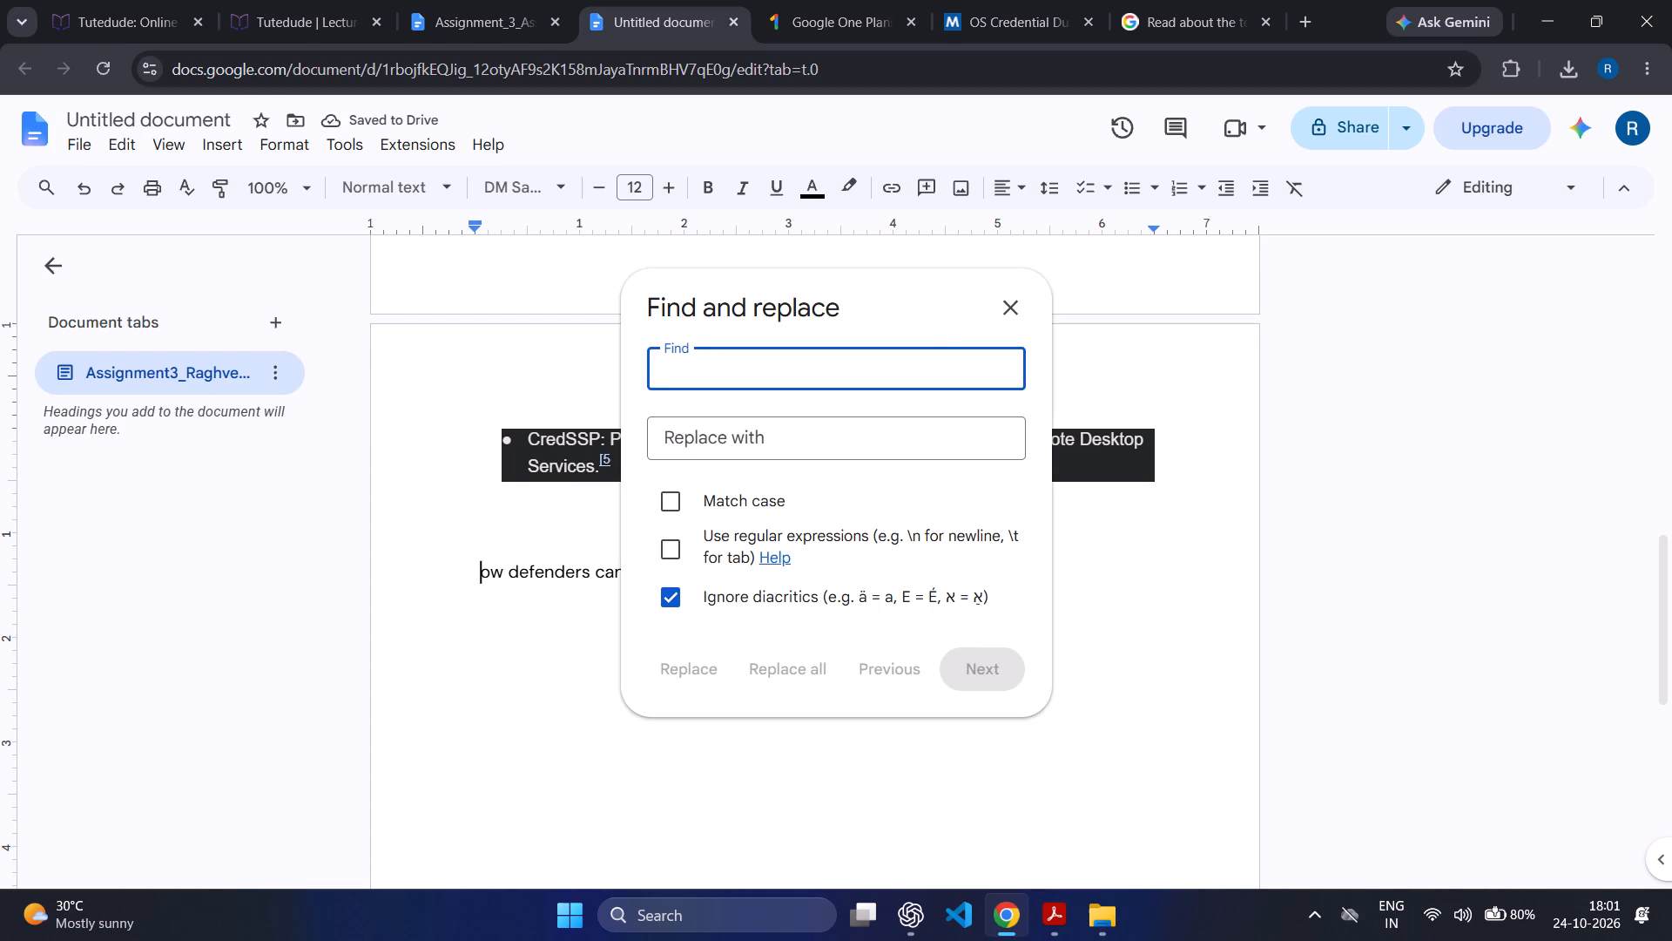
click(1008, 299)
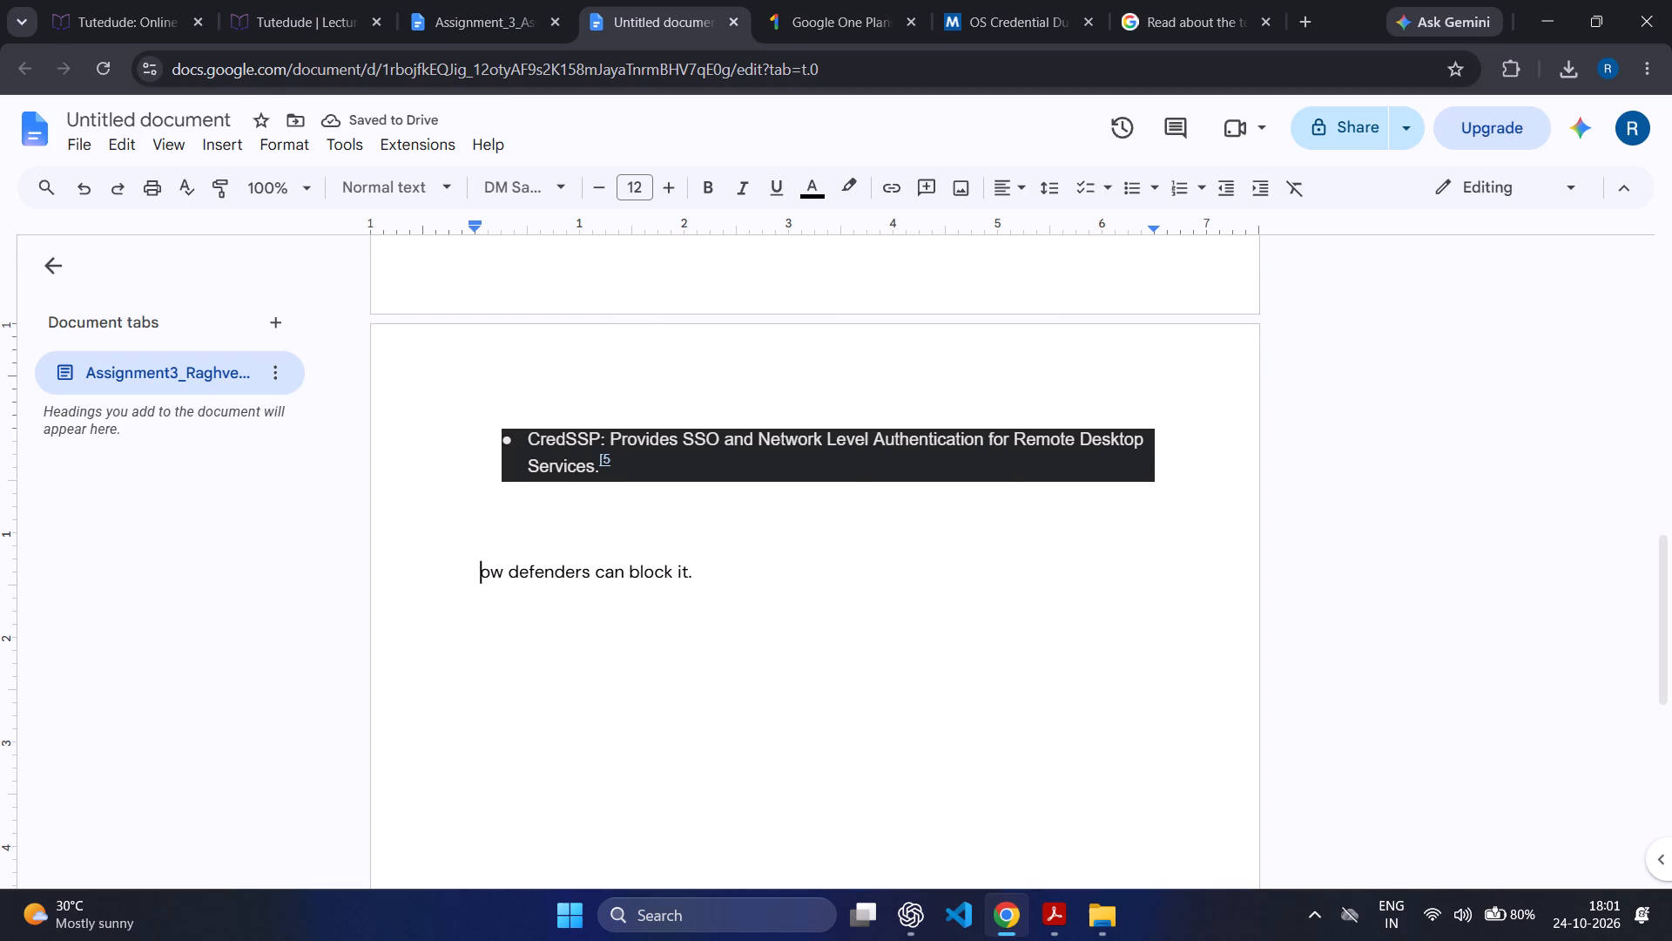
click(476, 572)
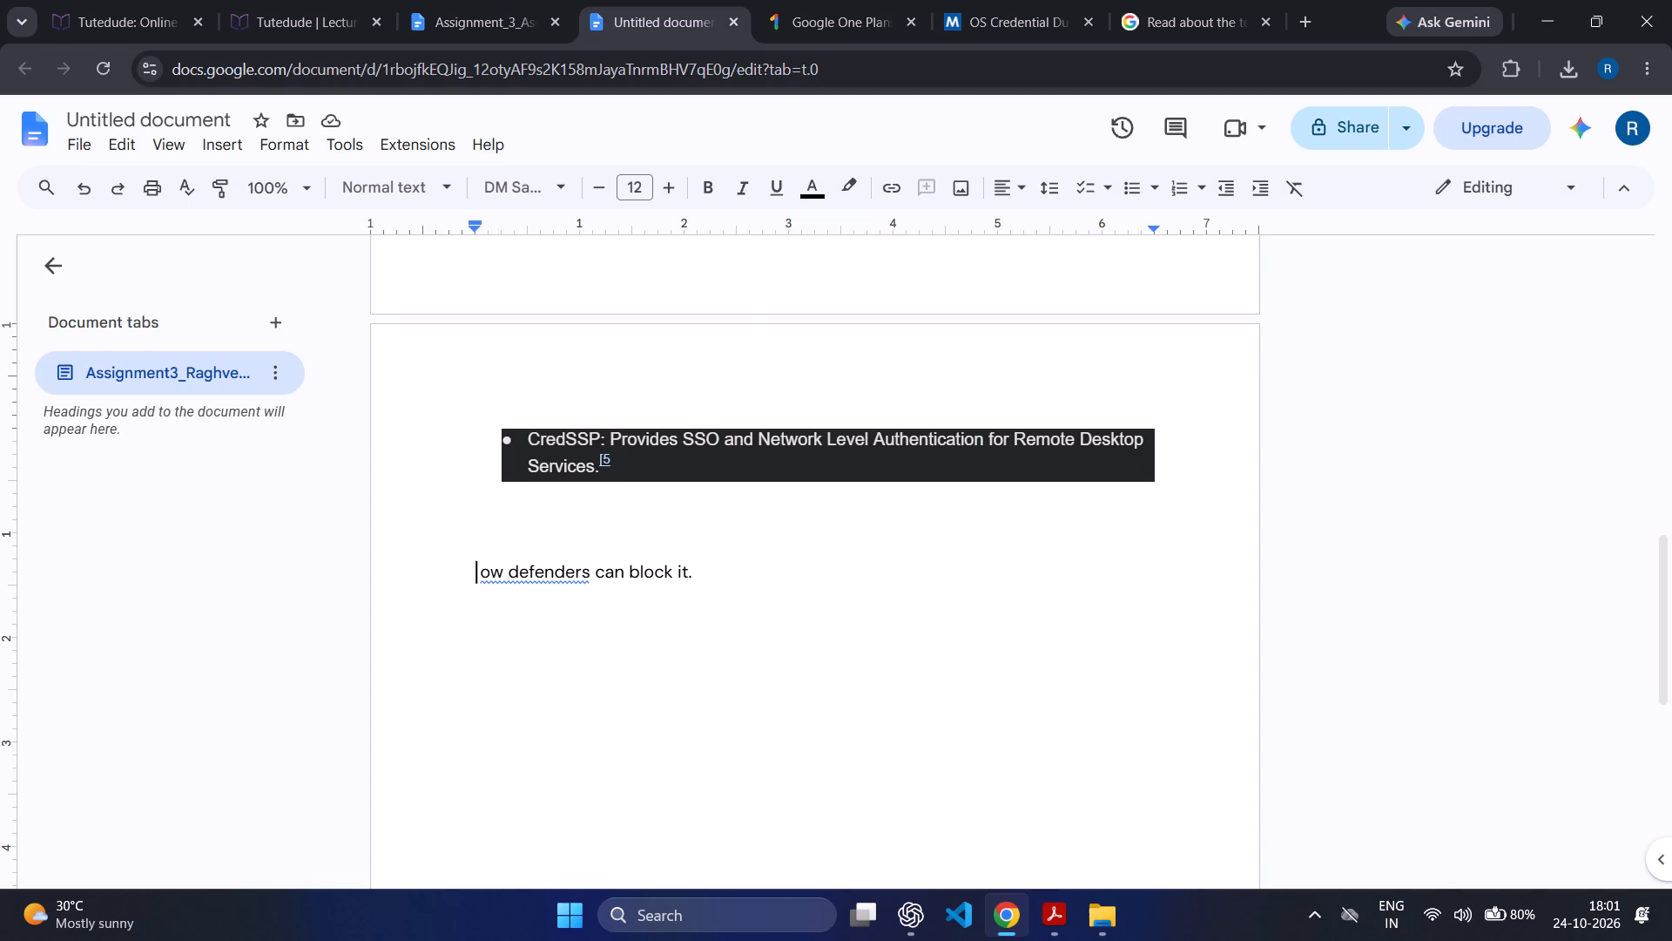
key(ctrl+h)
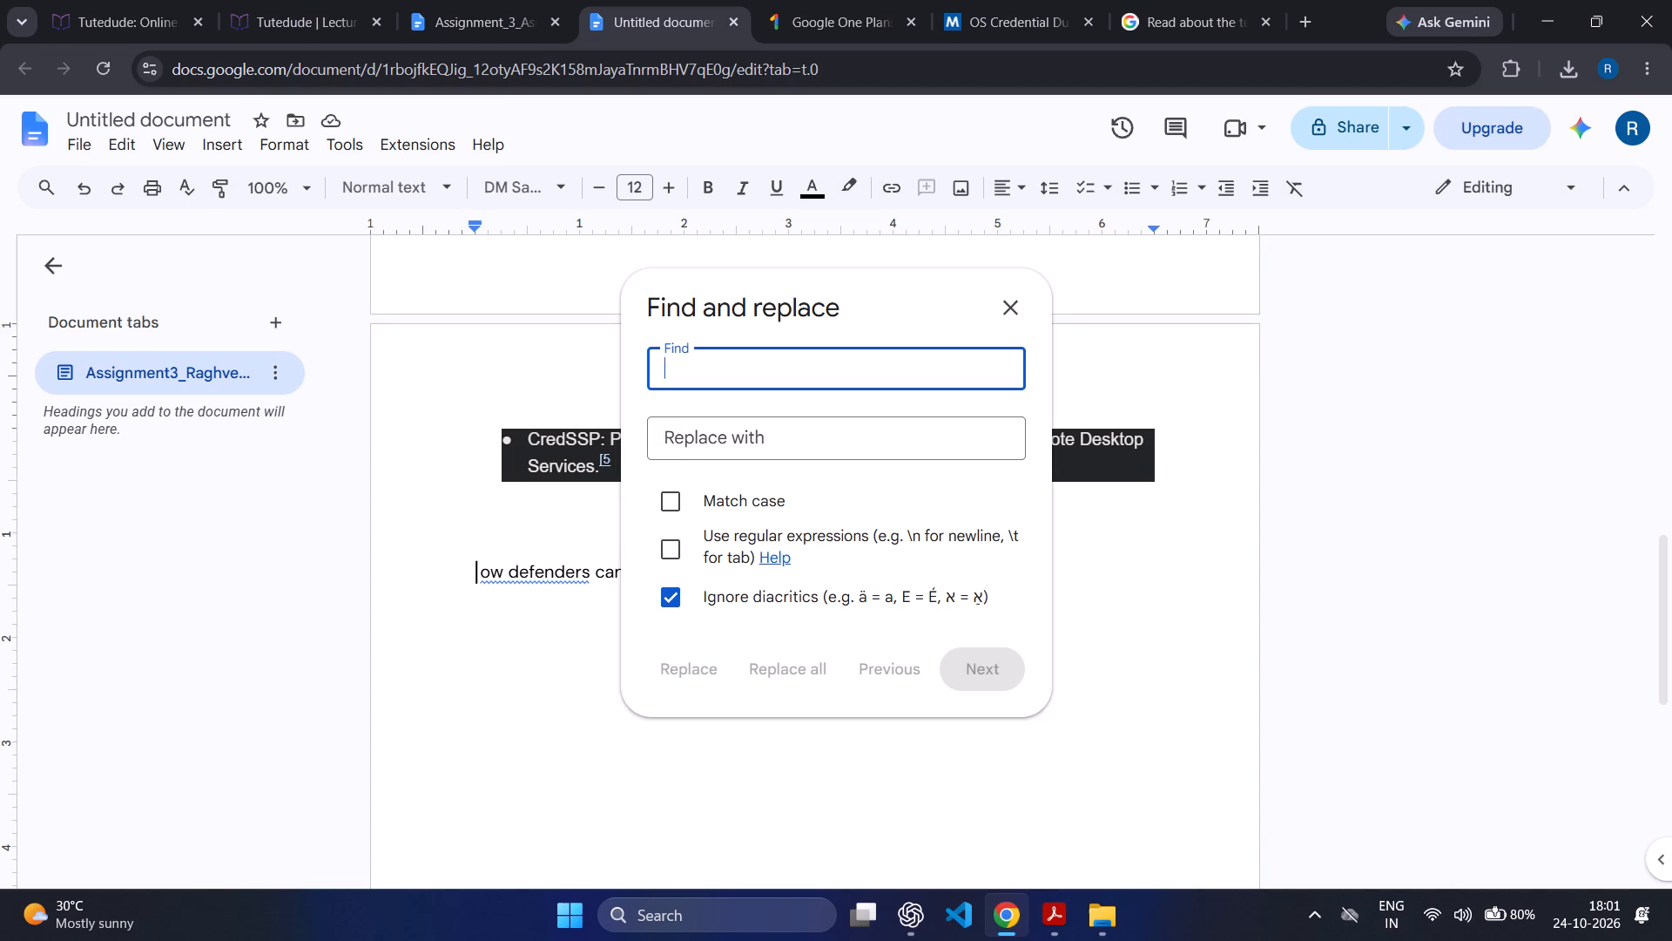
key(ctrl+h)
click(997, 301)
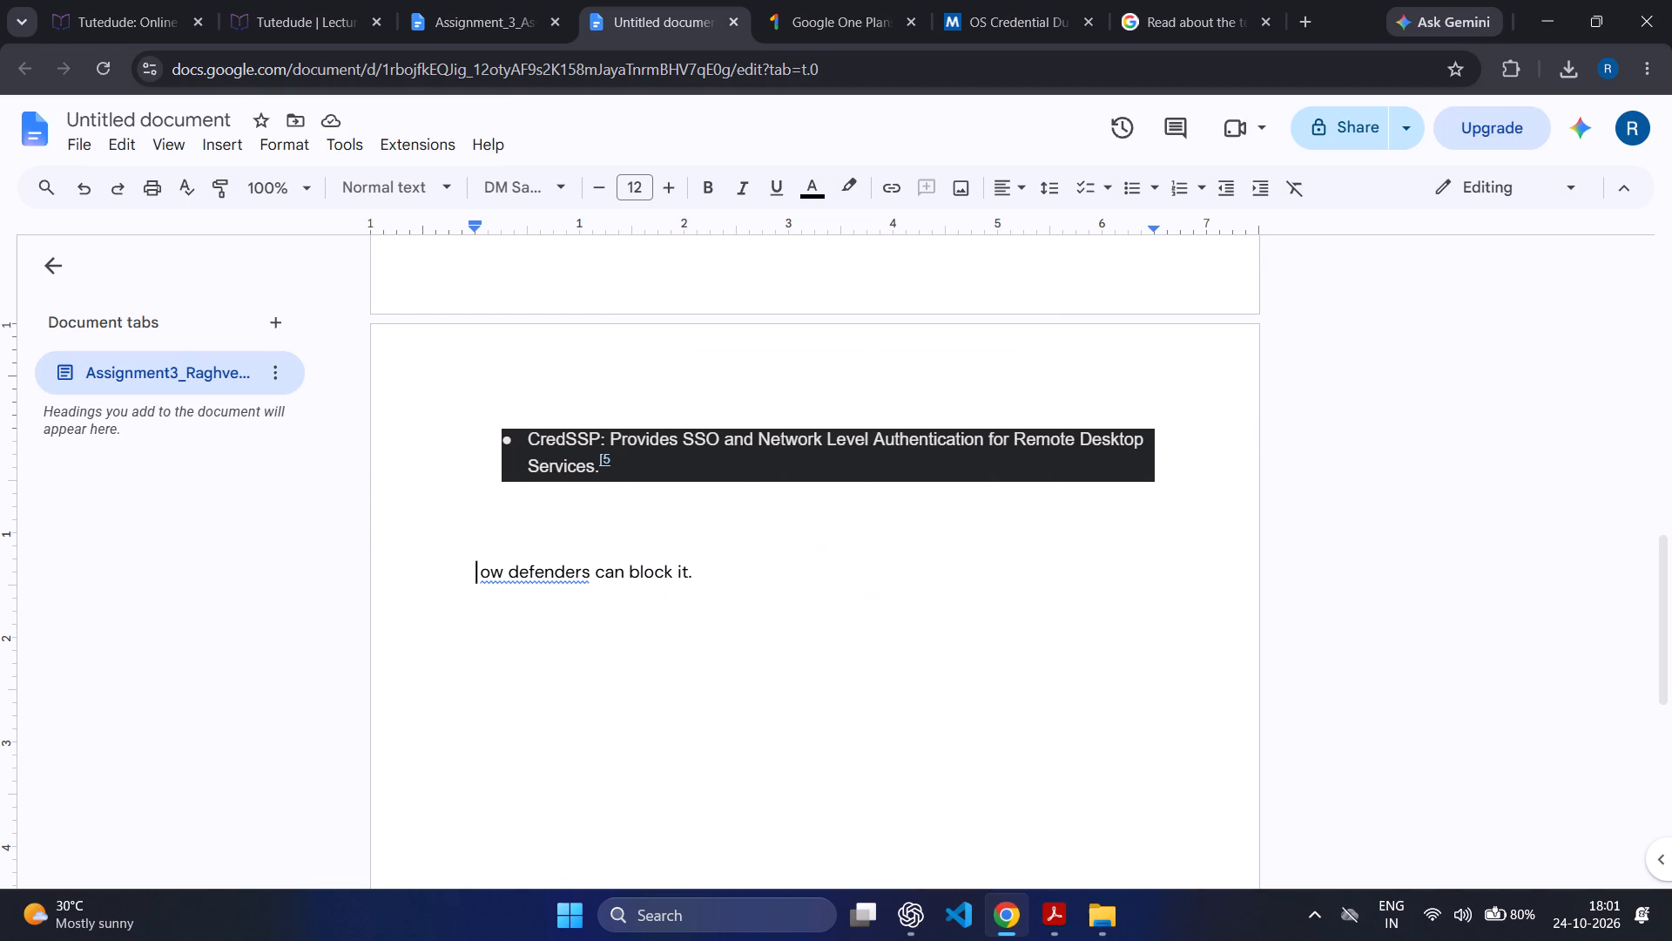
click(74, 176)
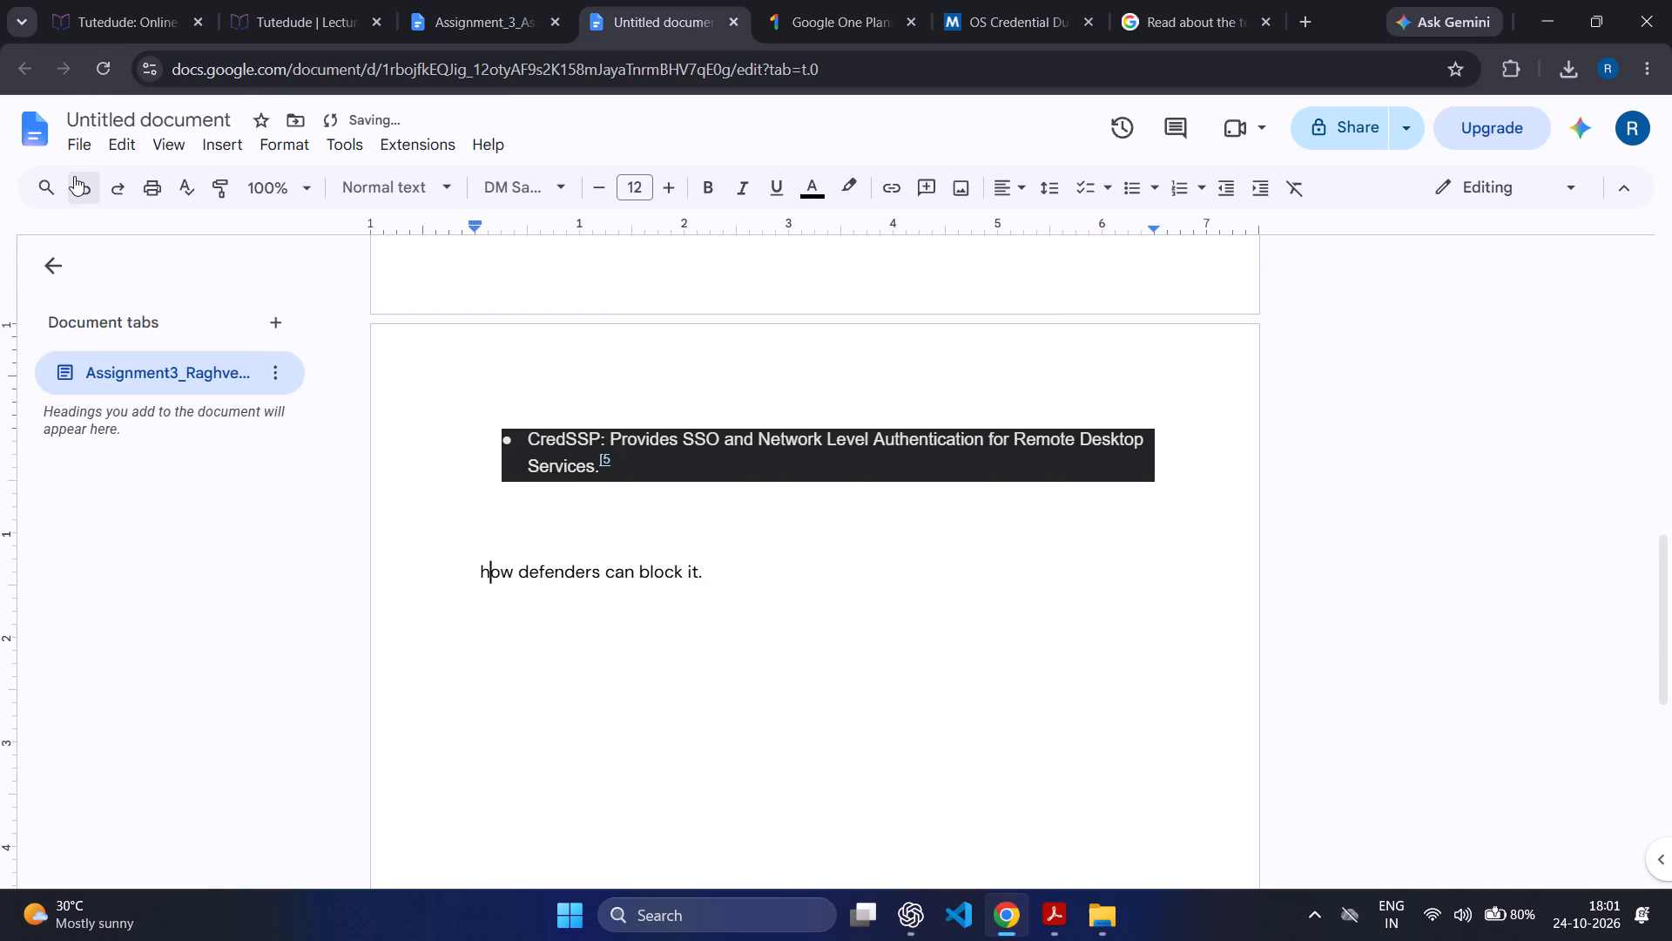
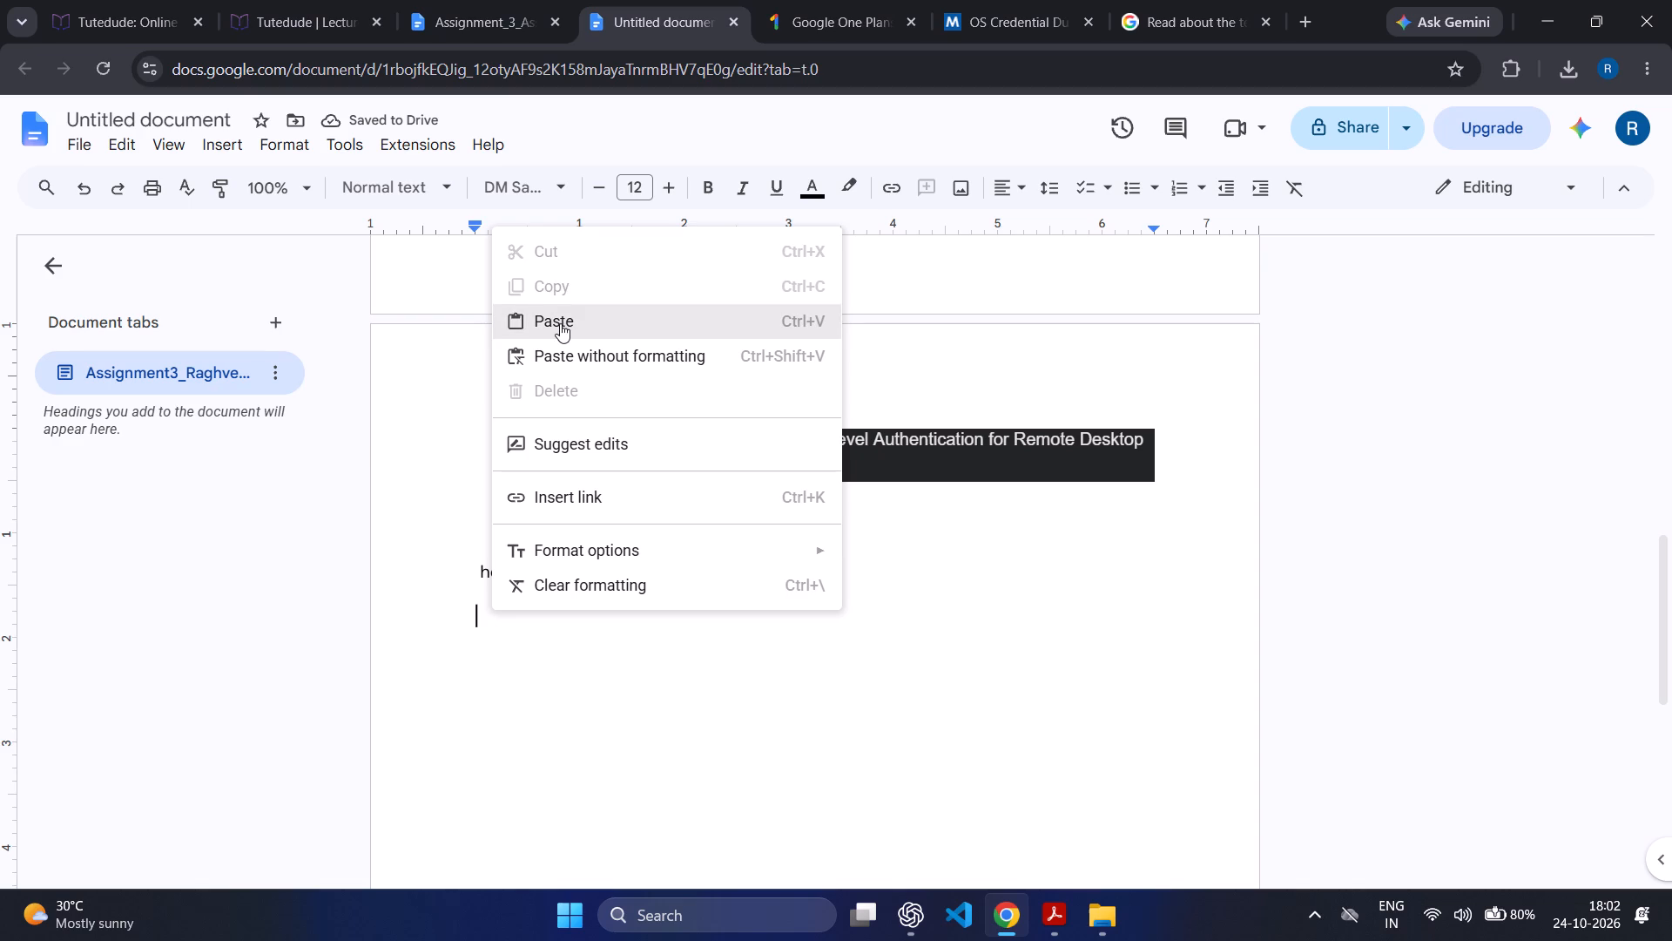
Paste the copied "Defender Block – Isolate and Monitor" bullet below the line "how defenders can block it.".
click(560, 328)
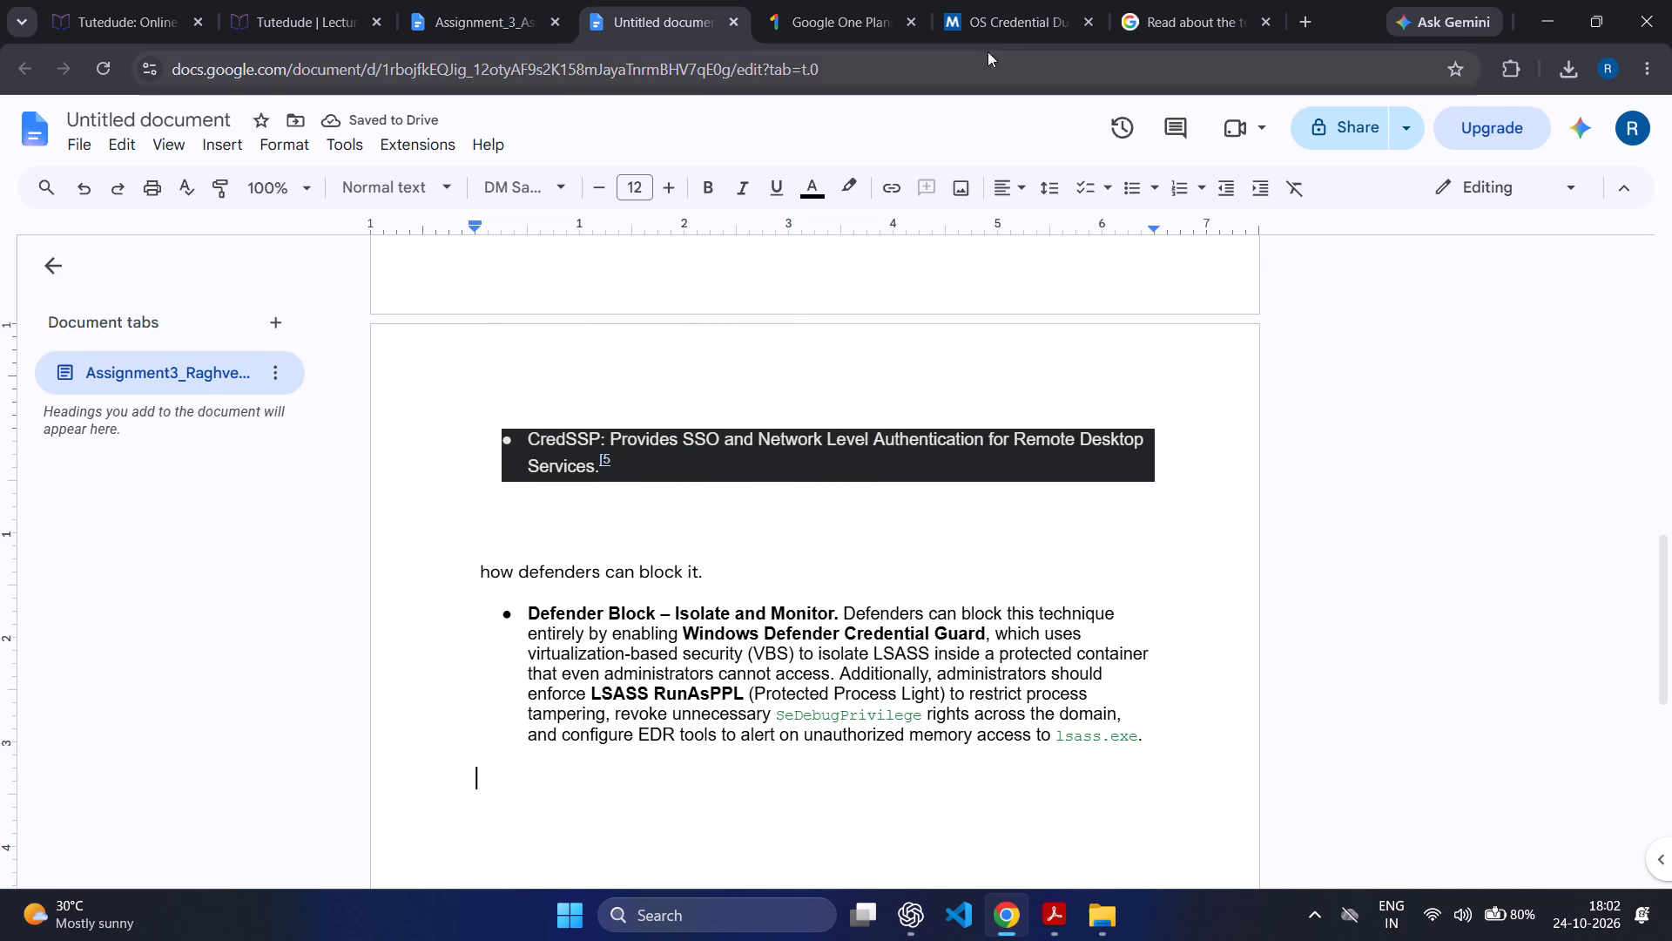
Check the Google One plans page, close its tab and return to the untitled document.
click(1000, 25)
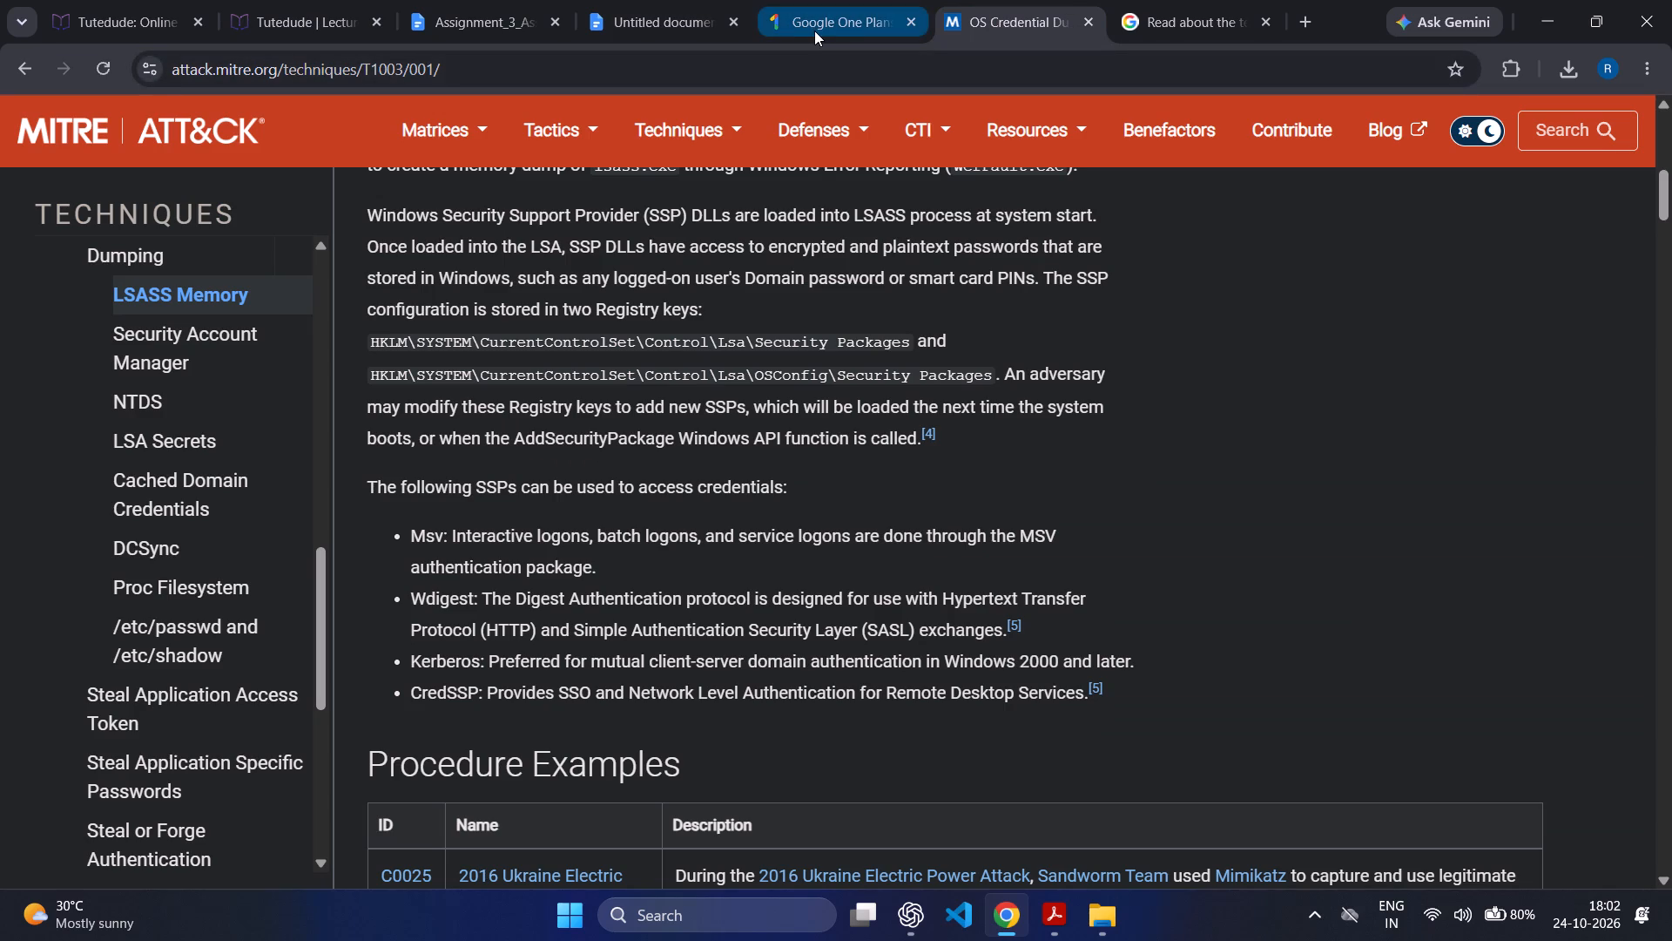
click(815, 30)
scroll(806, 506, down, 5)
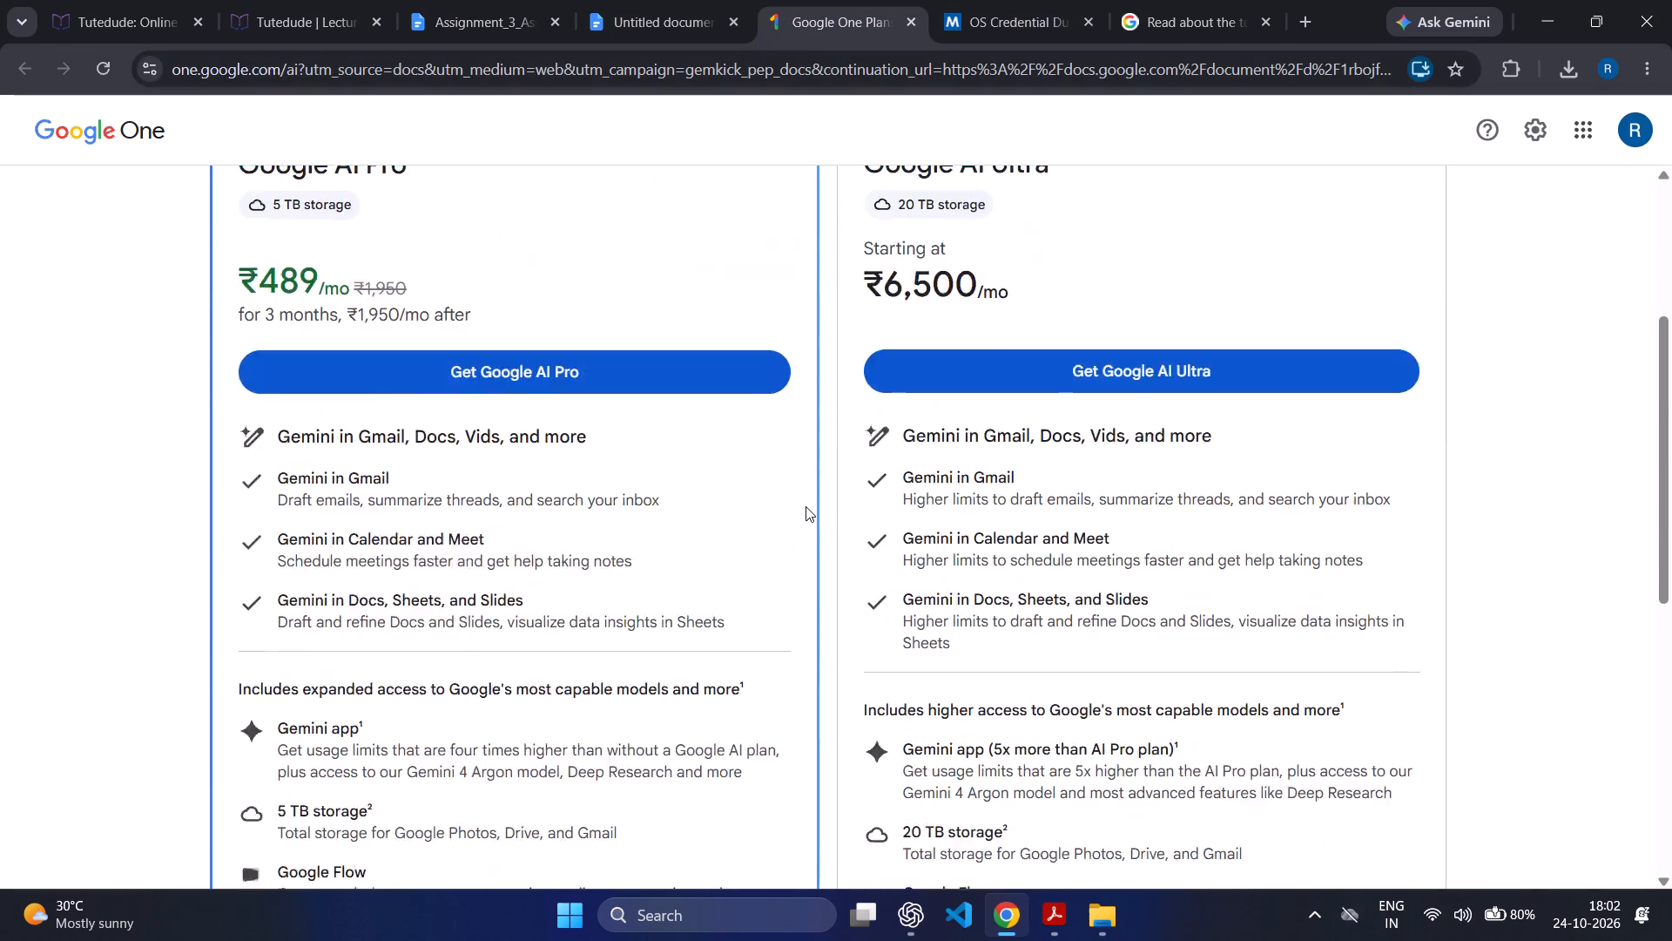
scroll(806, 496, down, 7)
scroll(806, 489, up, 15)
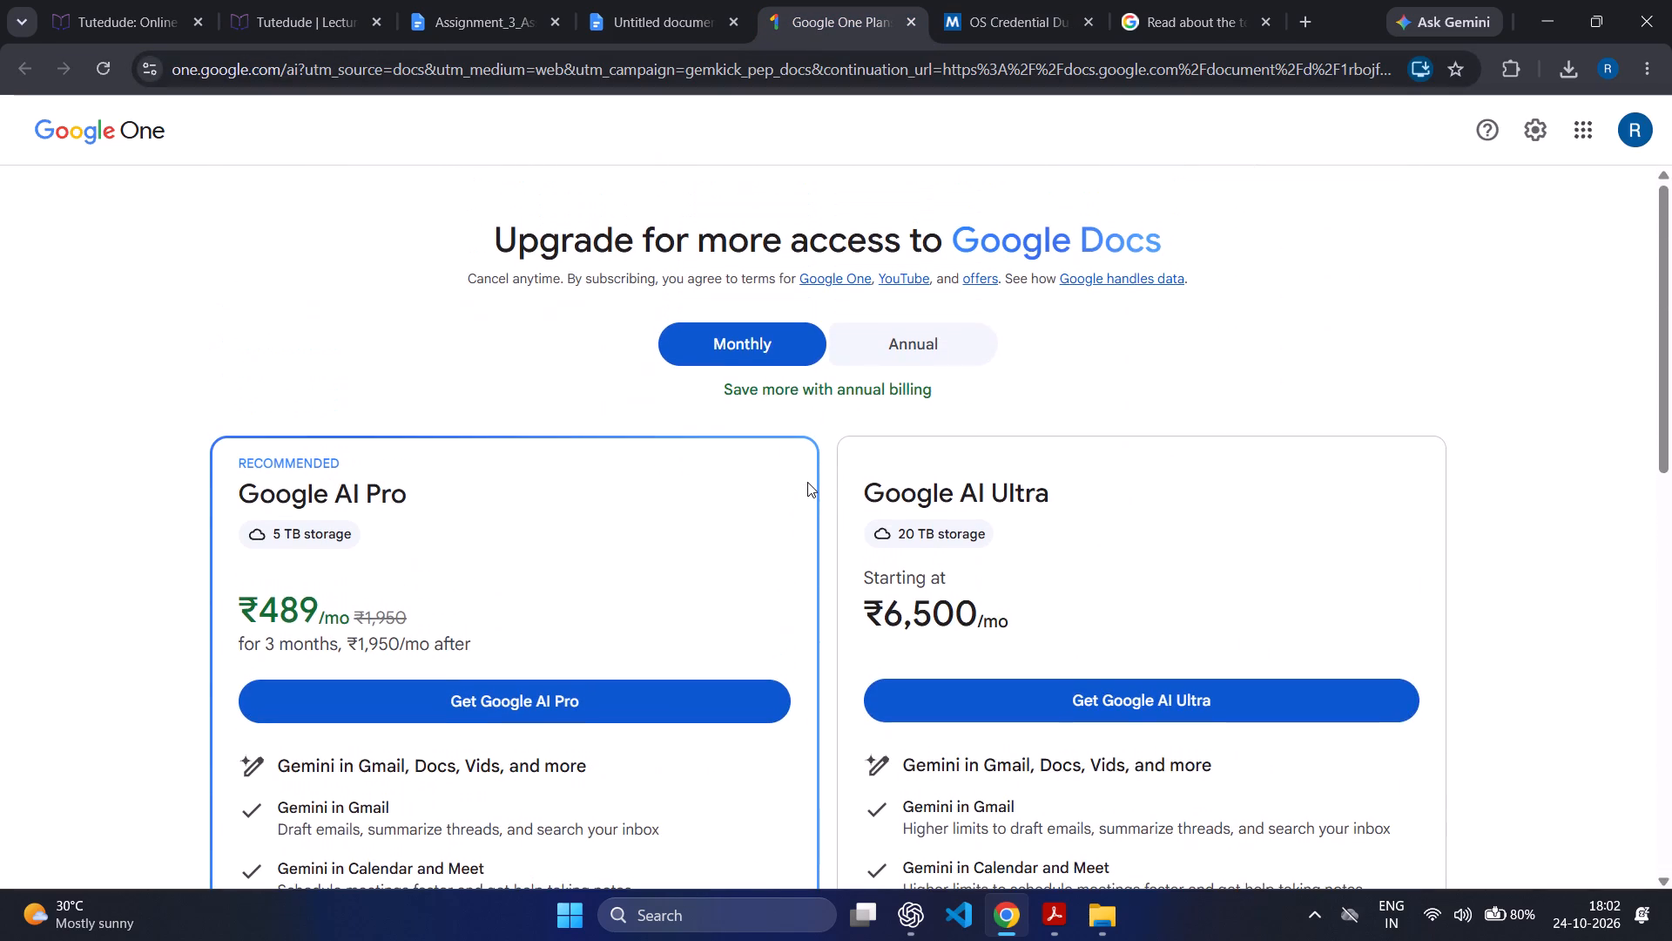
scroll(796, 474, up, 6)
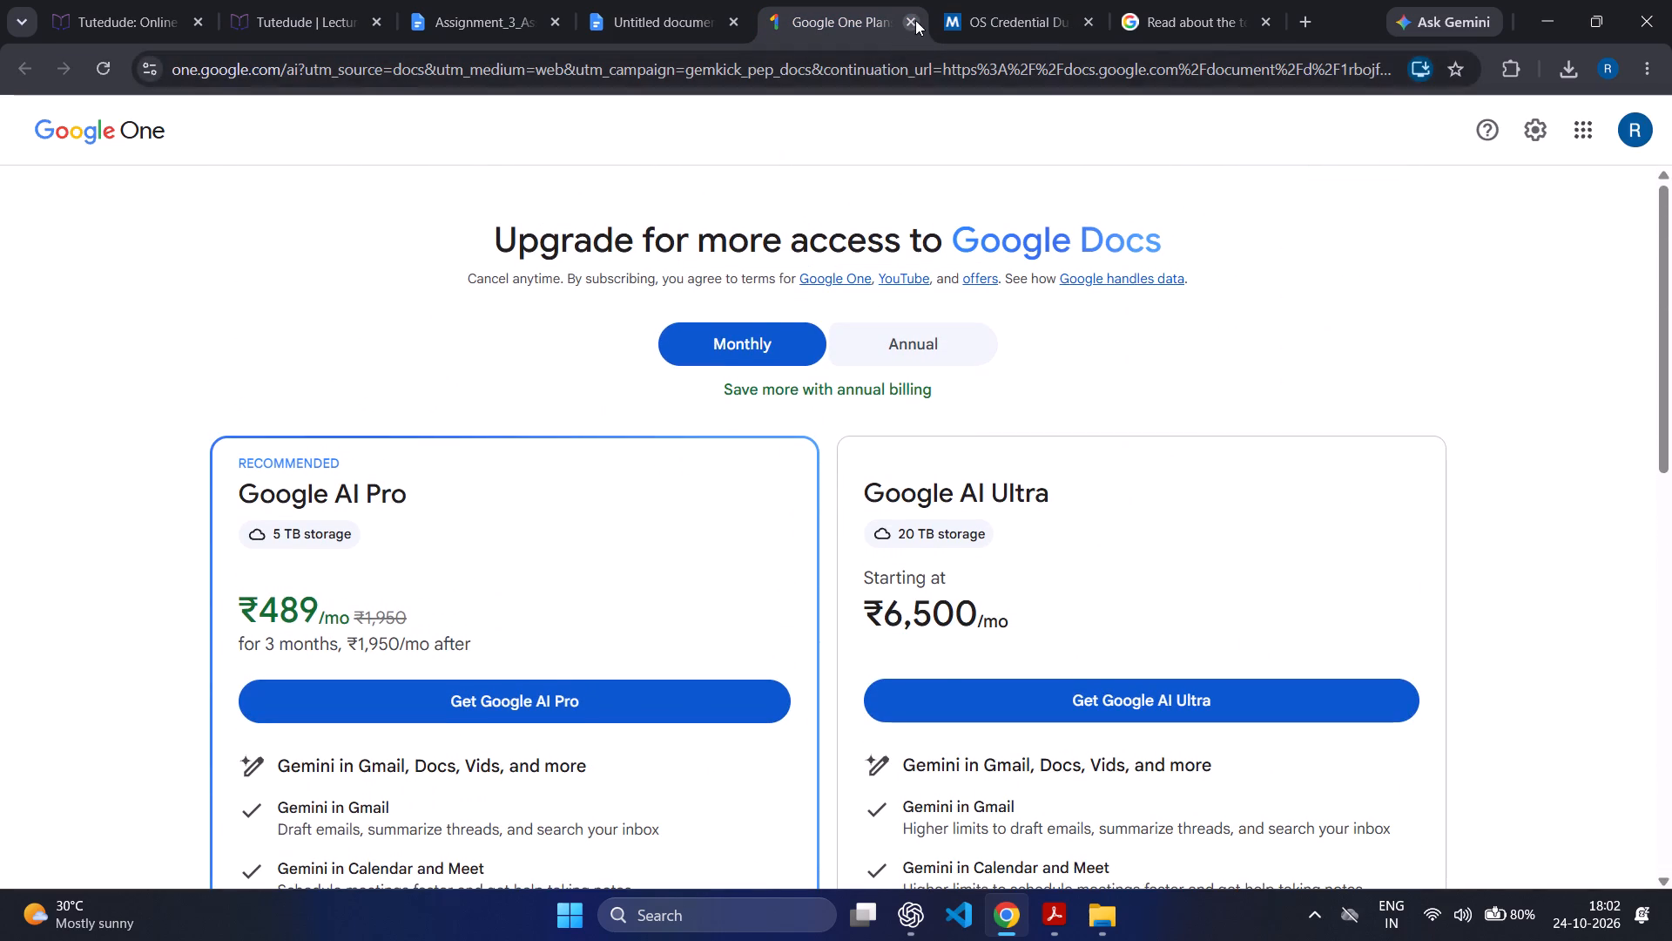
click(915, 20)
click(681, 26)
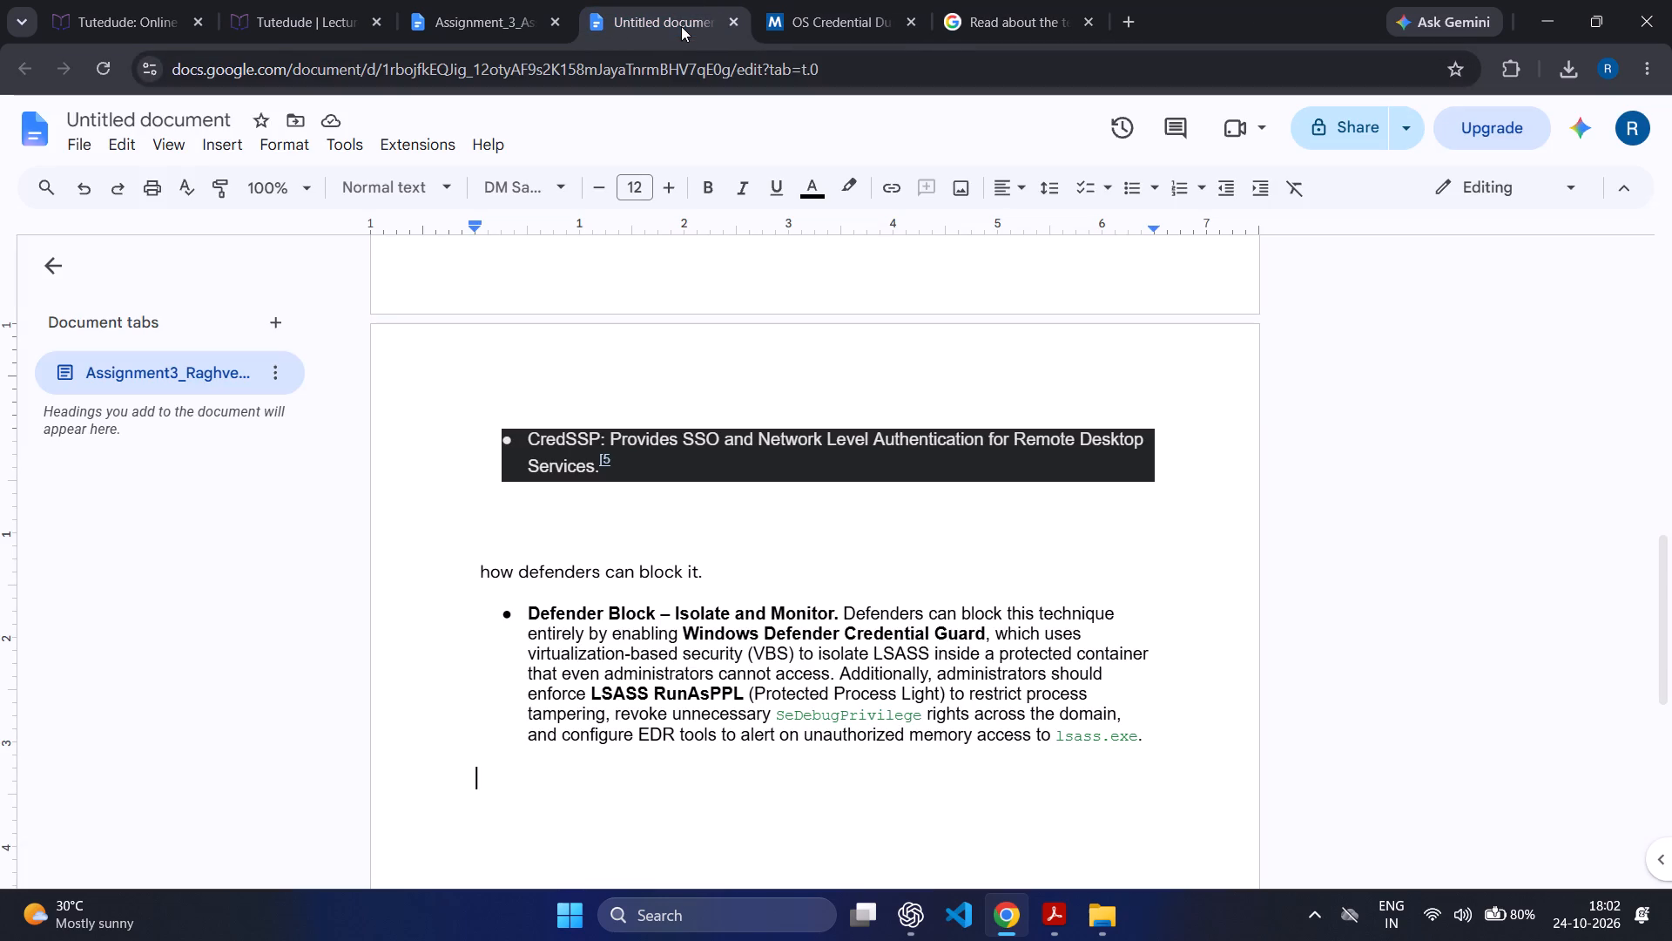
scroll(739, 481, up, 12)
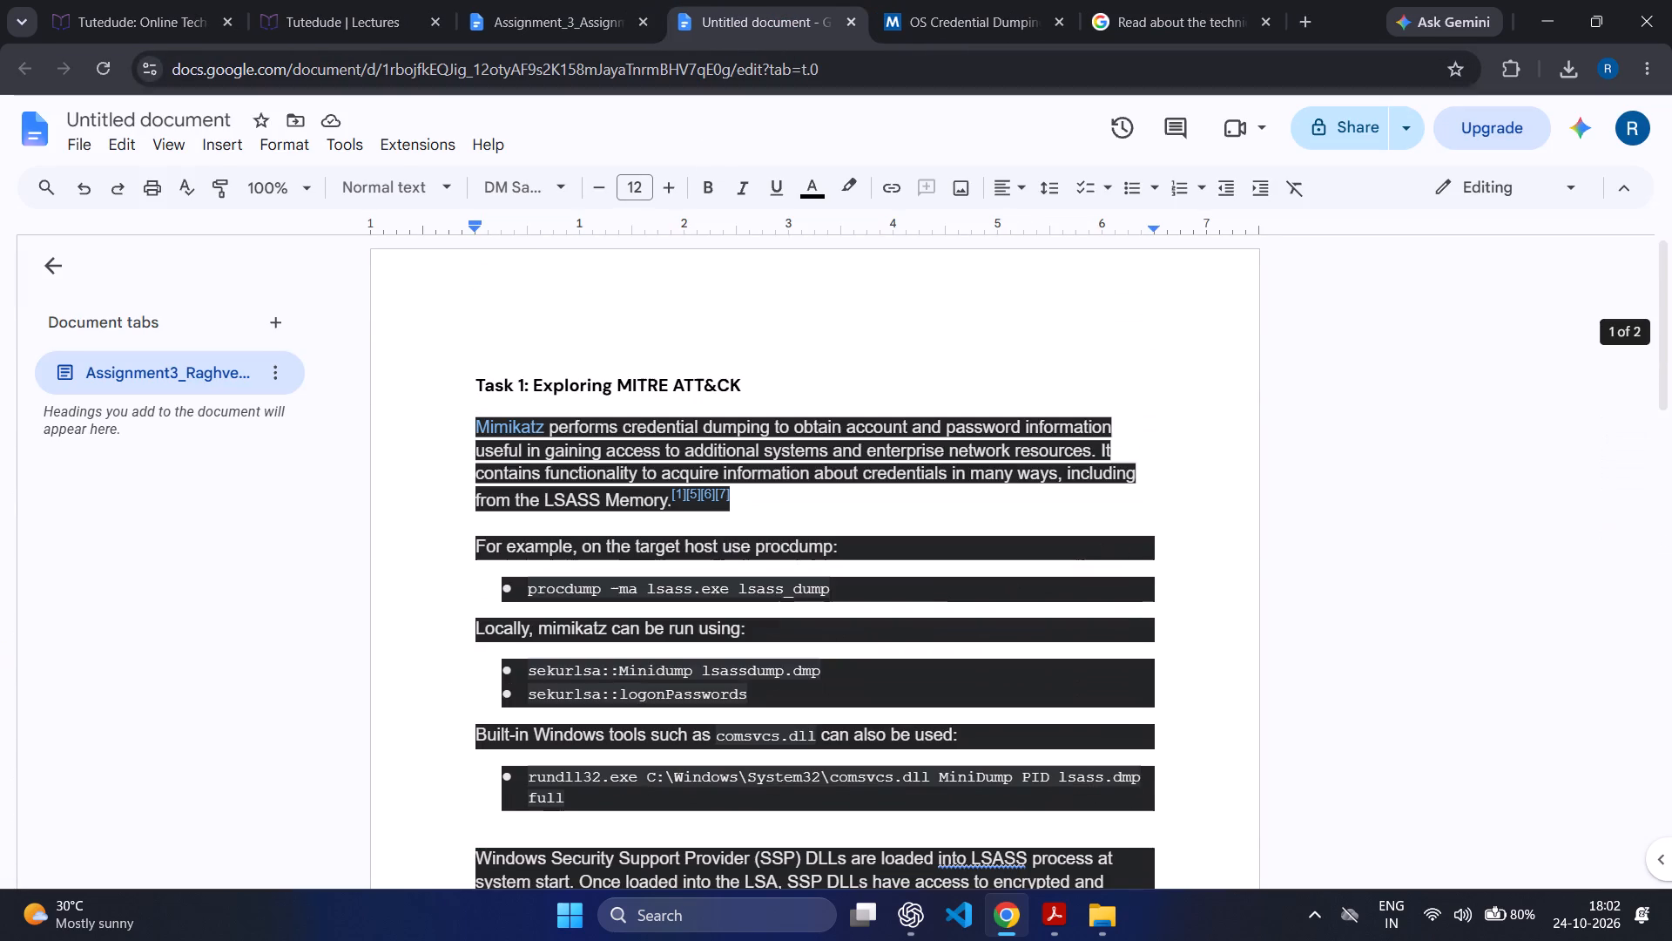
scroll(739, 467, down, 5)
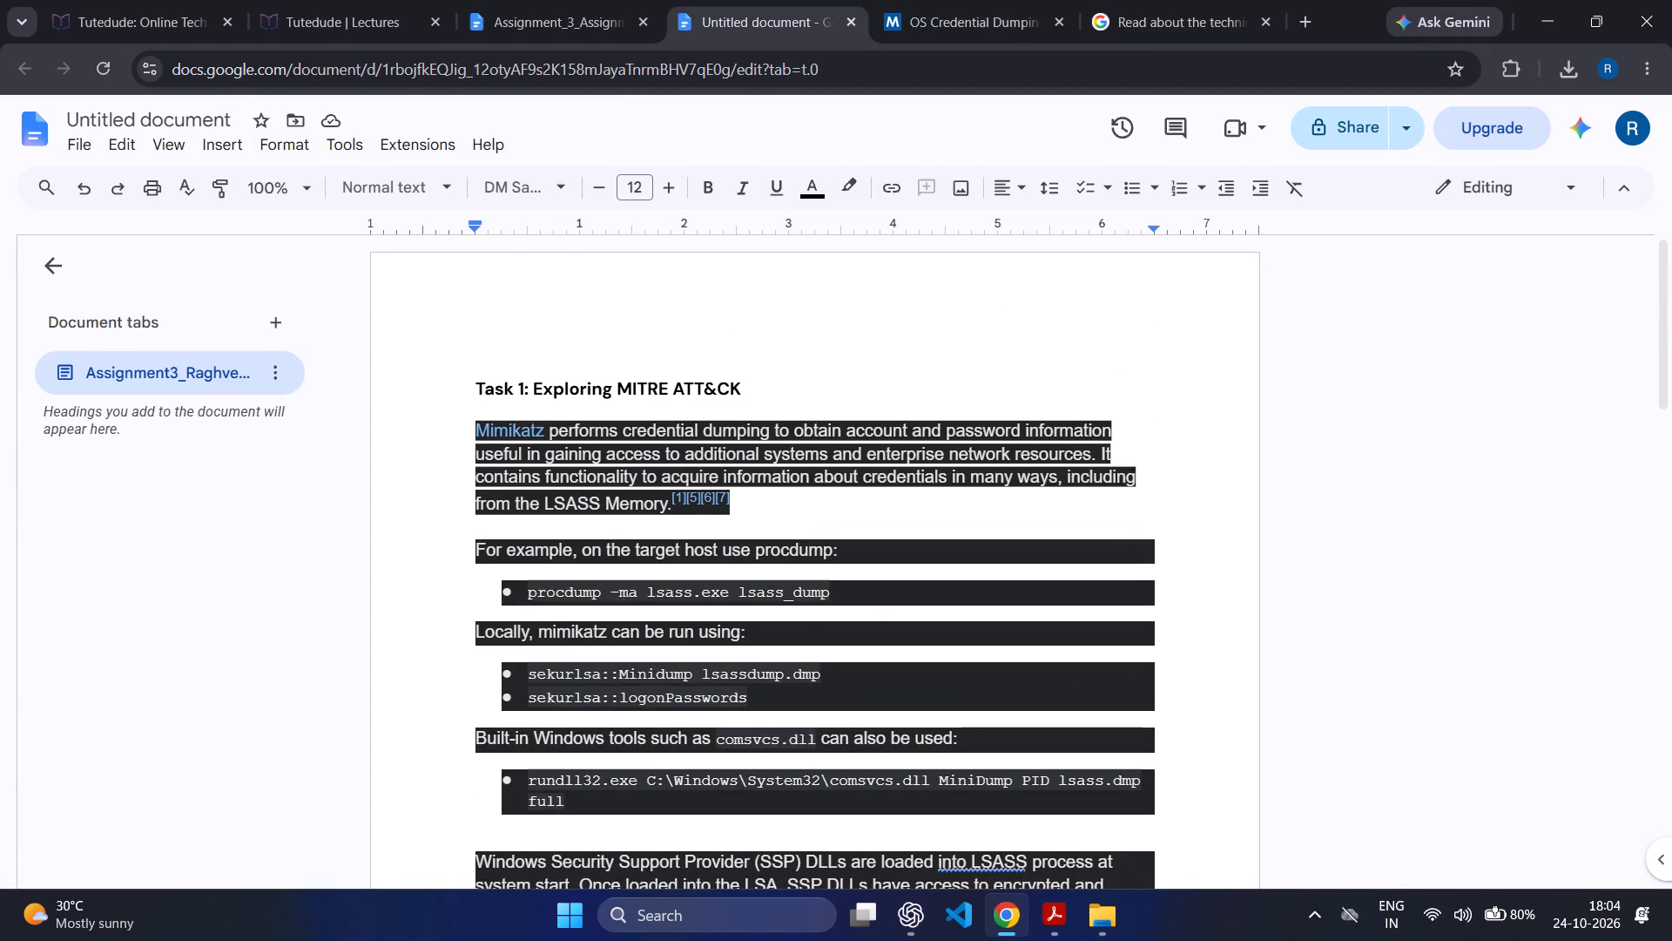
drag(442, 426, 1111, 748)
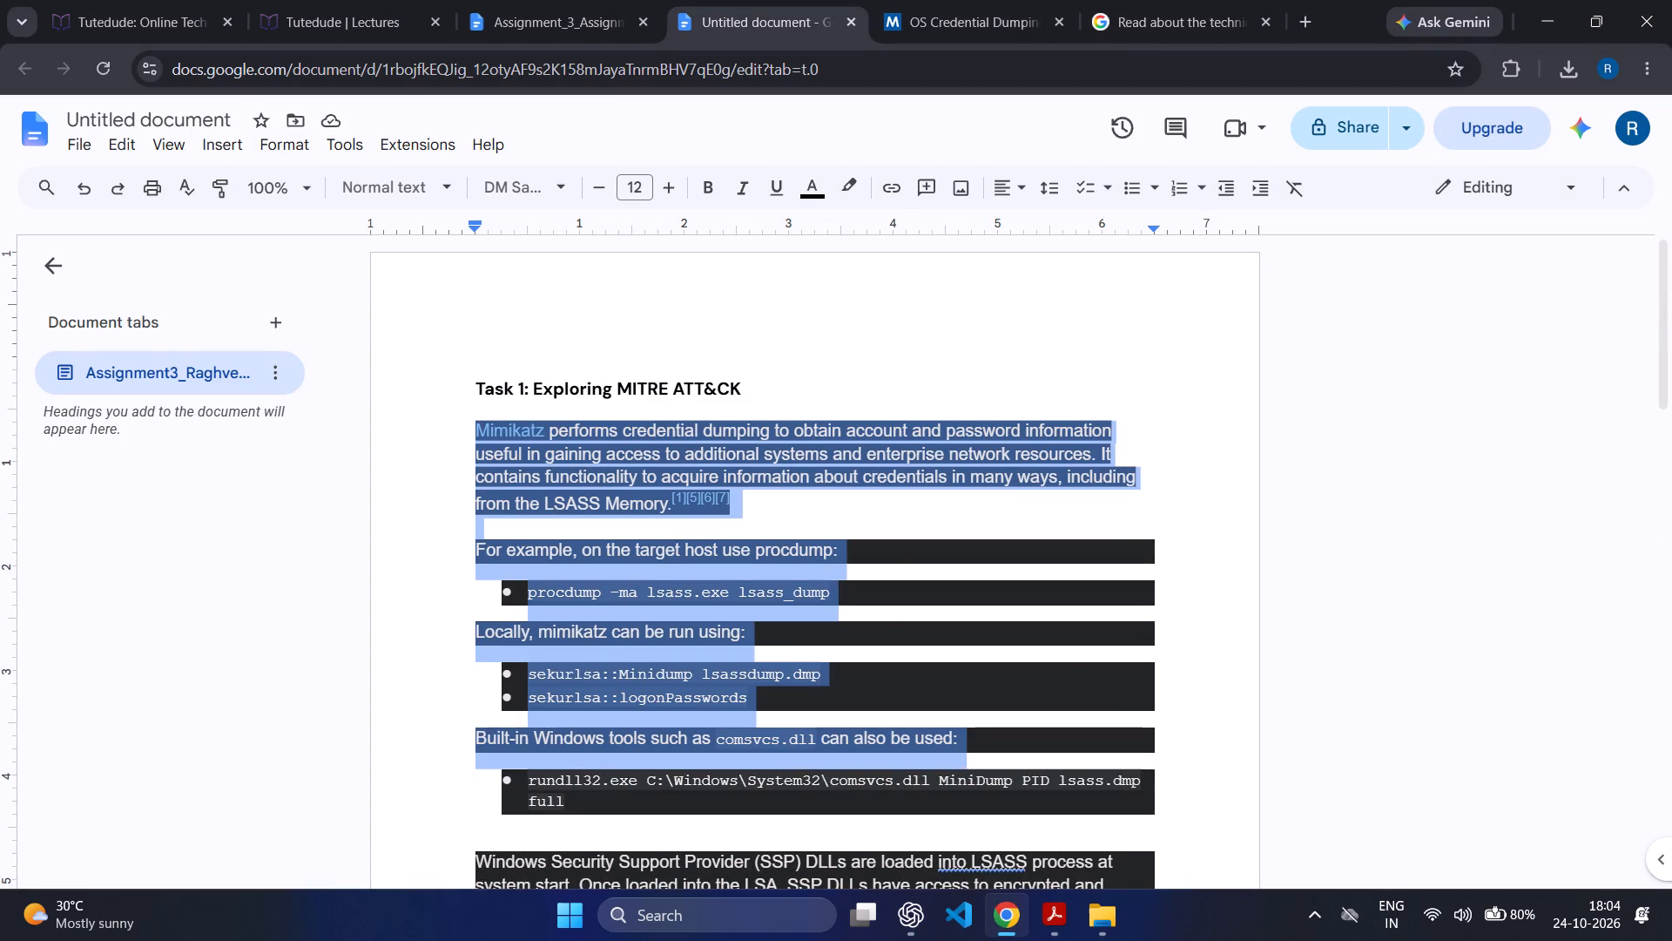
drag(1111, 748, 1156, 810)
scroll(1154, 782, down, 4)
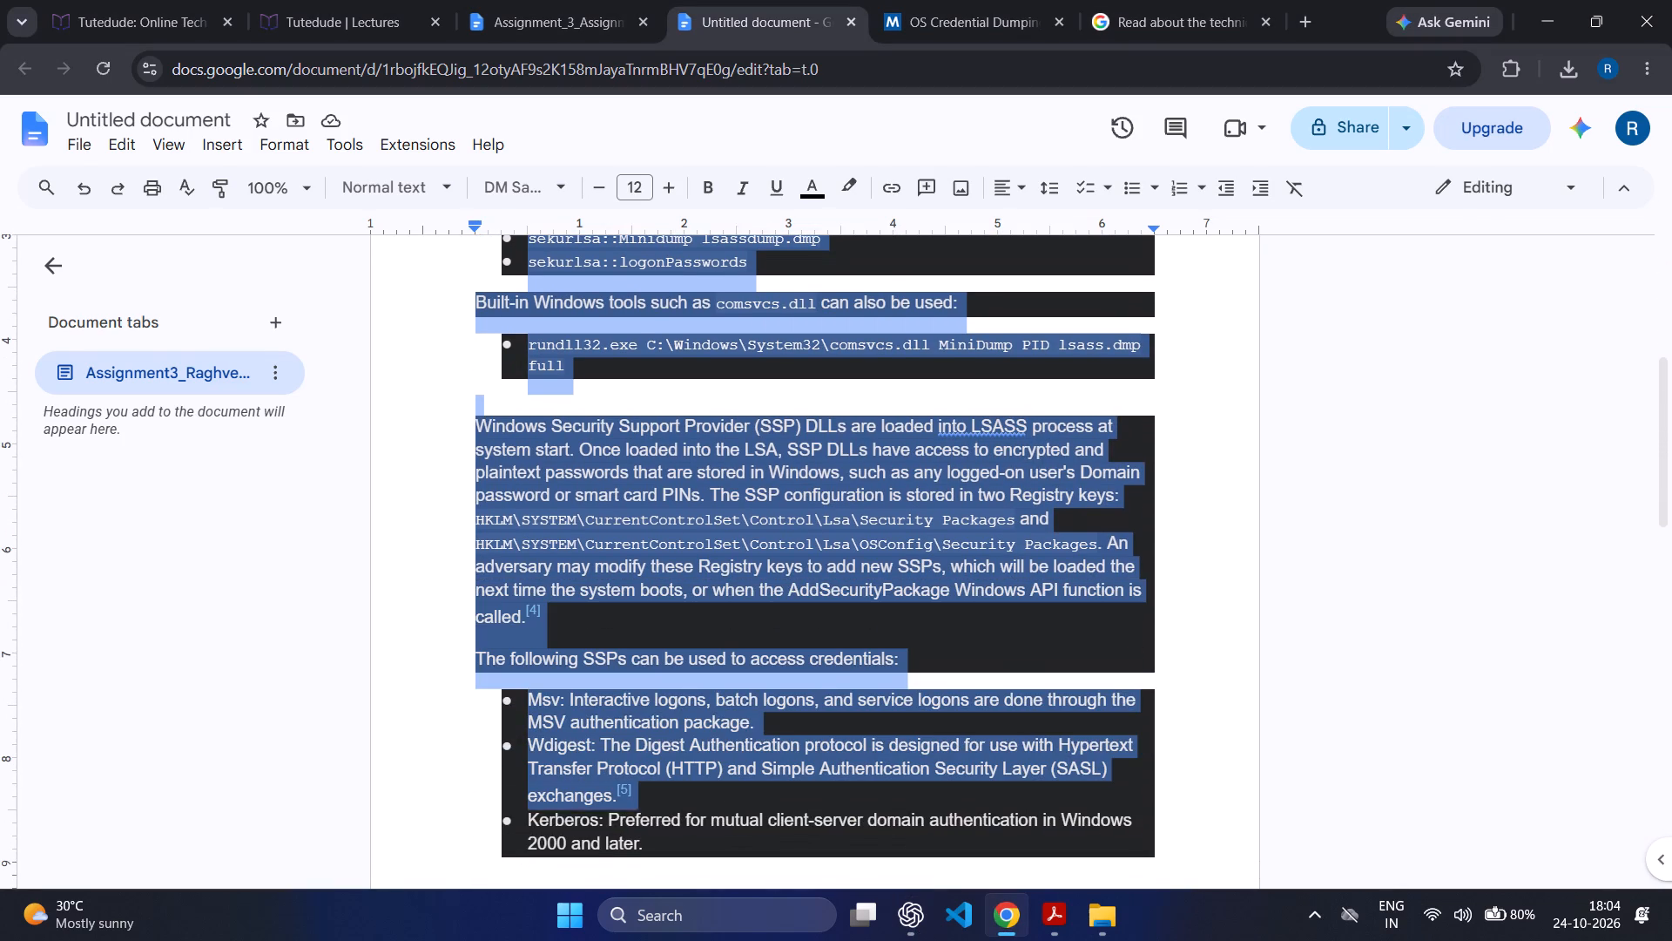
drag(1156, 810, 1156, 832)
scroll(1157, 825, down, 1)
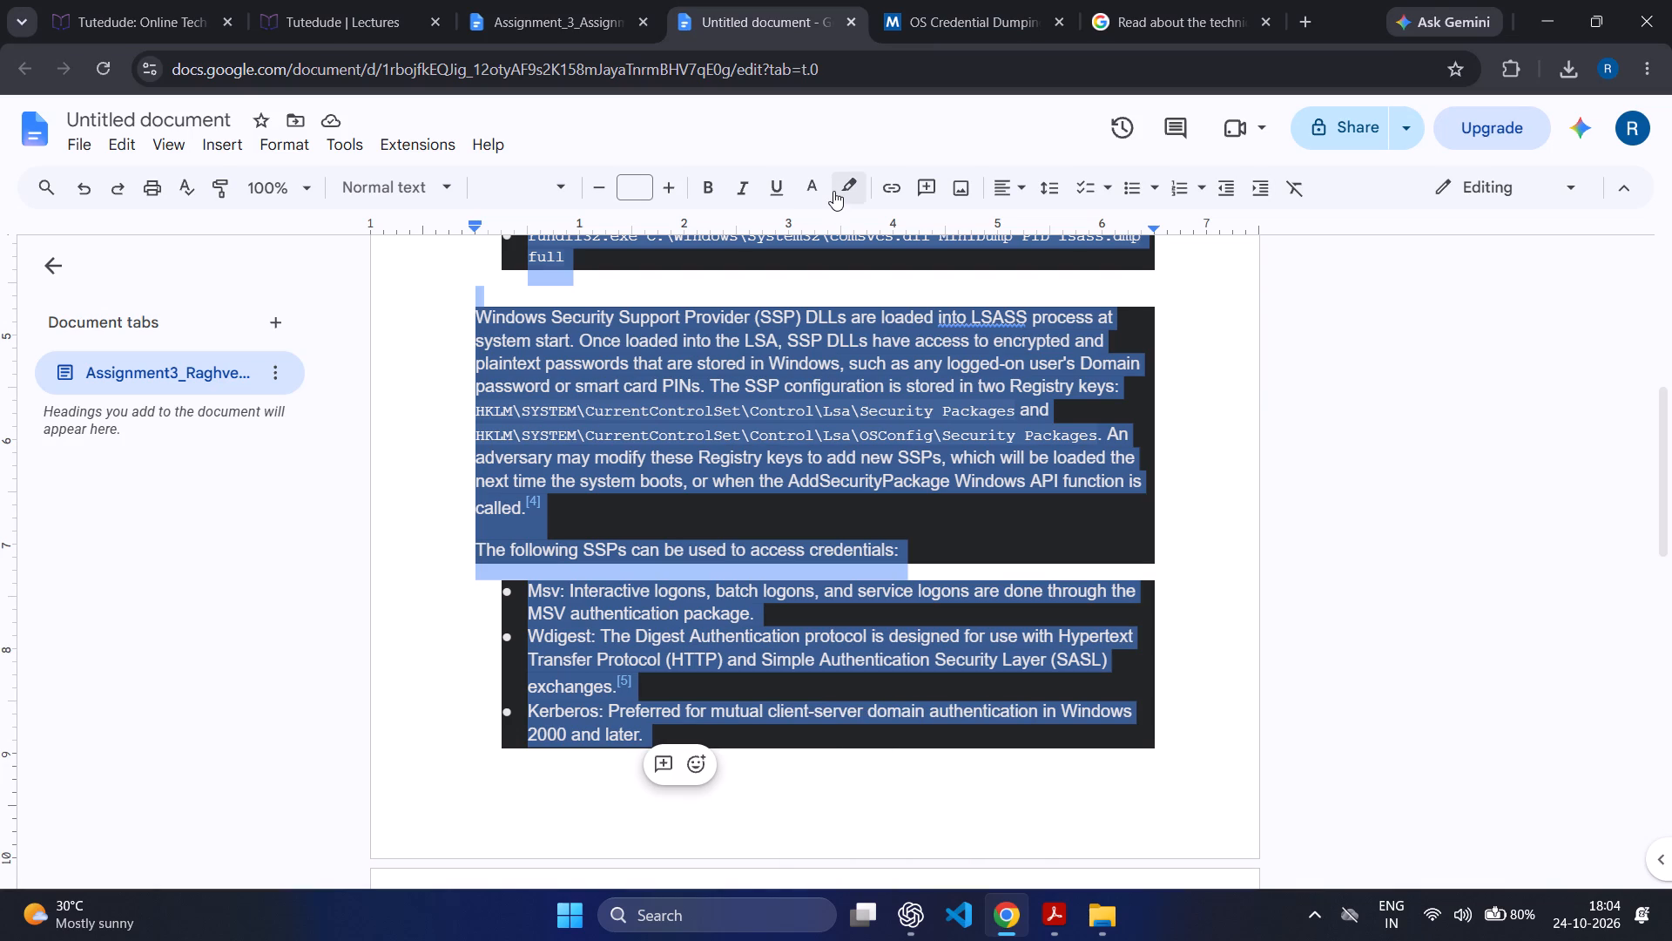
click(838, 188)
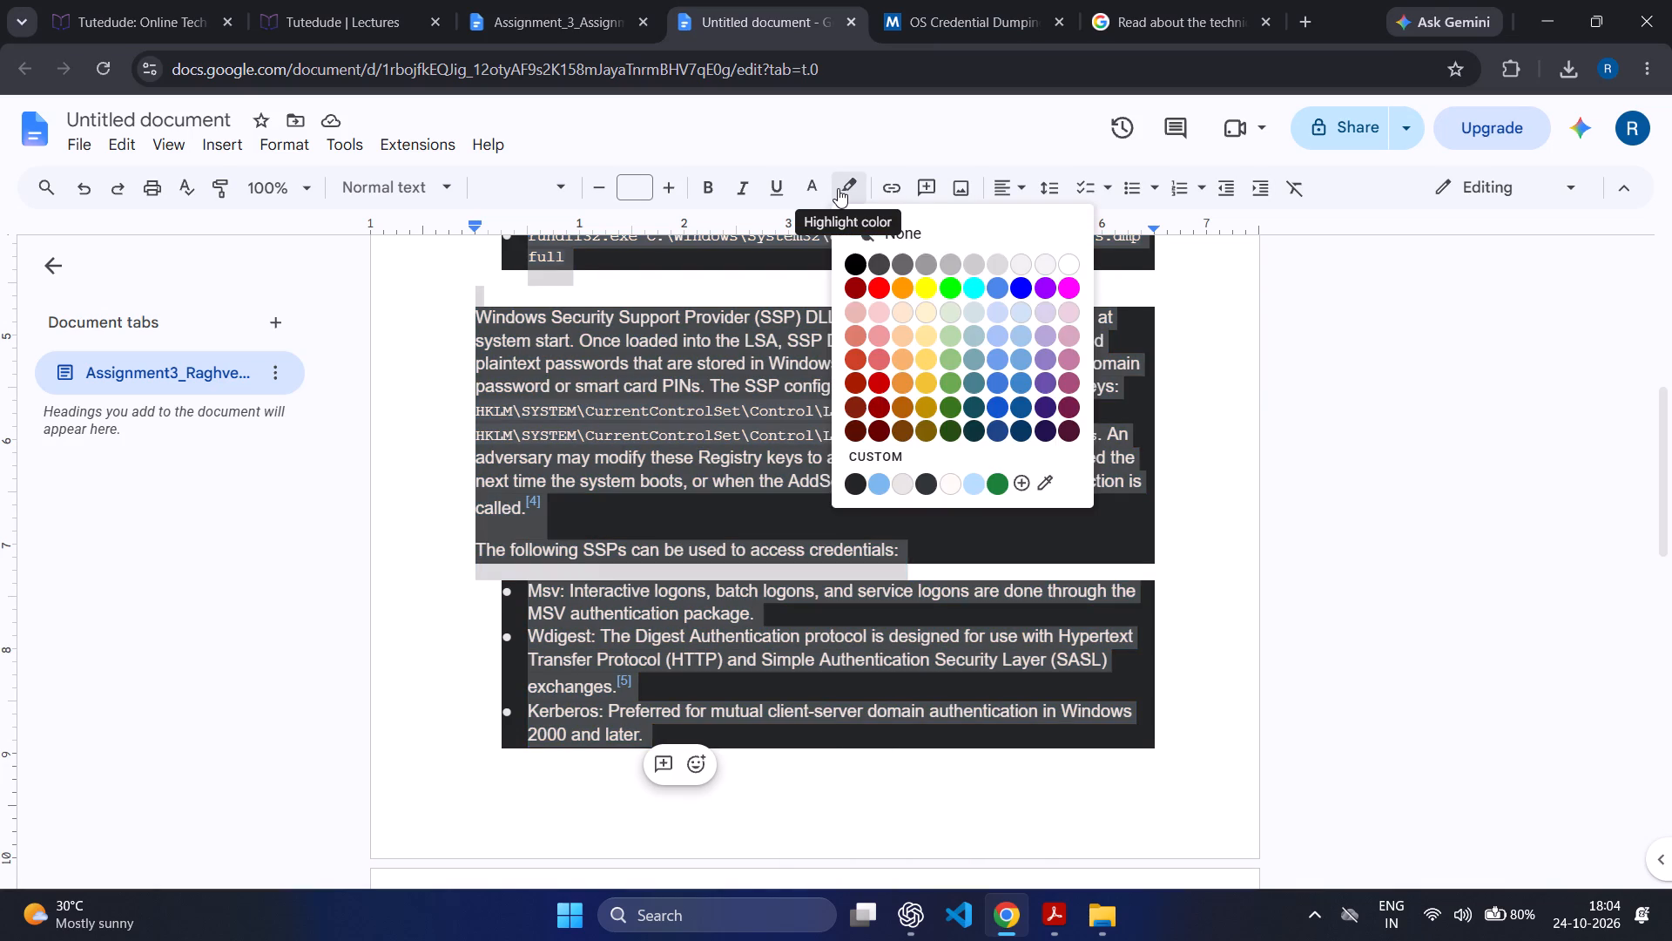
click(974, 231)
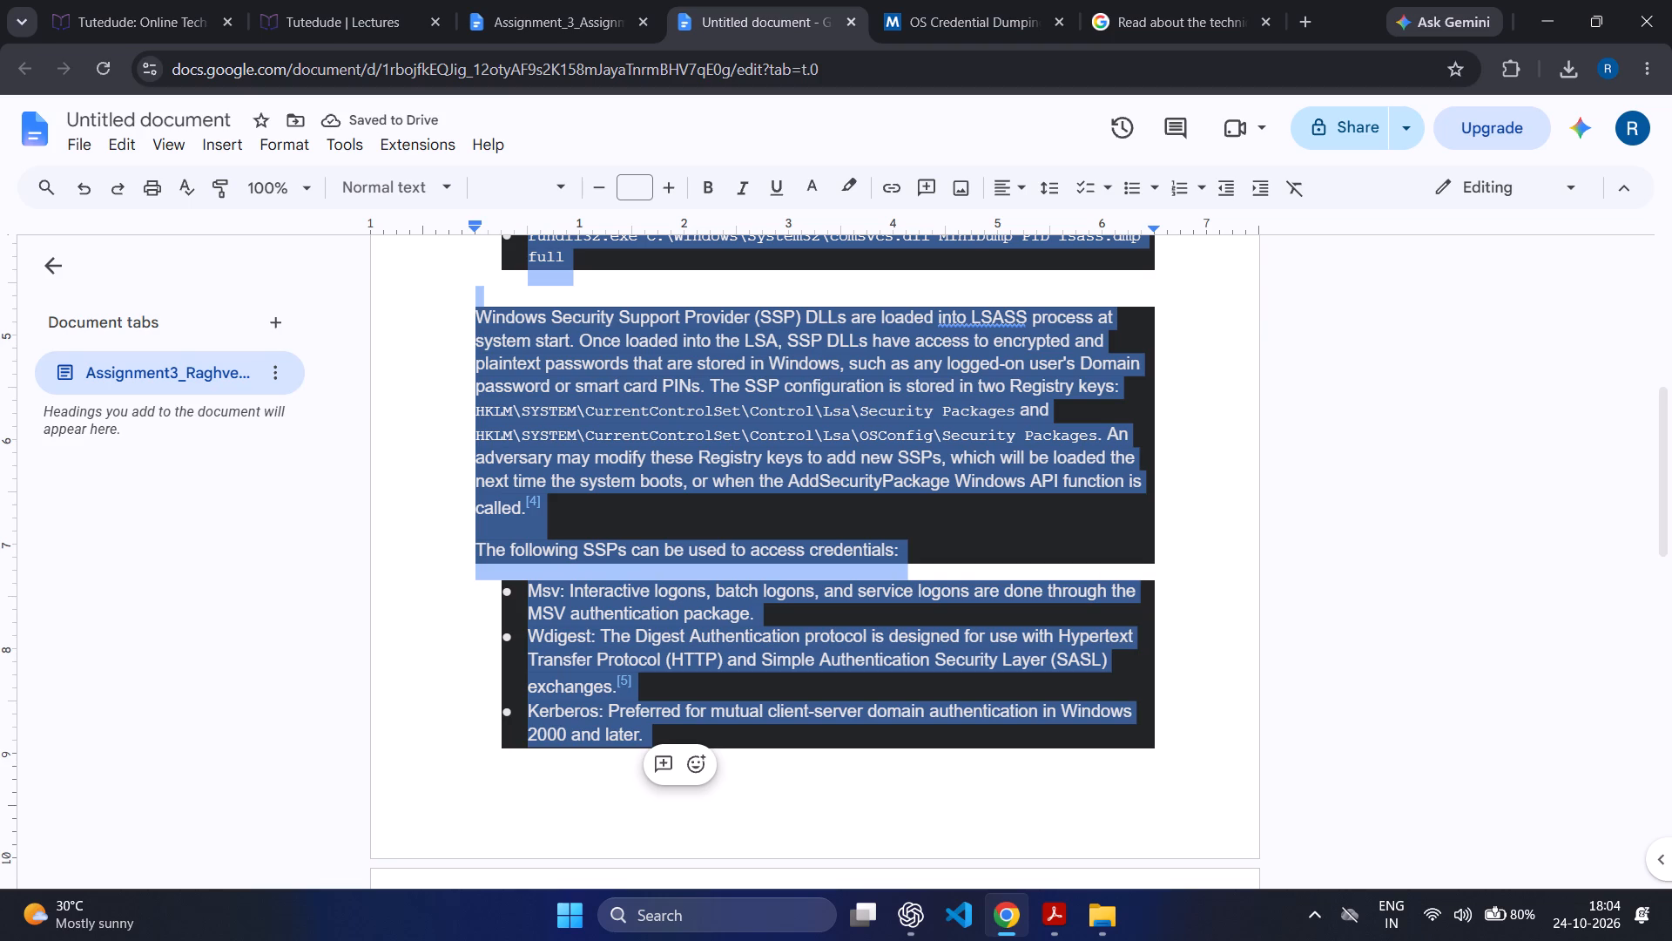
Replace the selected text, from the Mimikatz paragraph through the Kerberos item, with a line break.
key(Return)
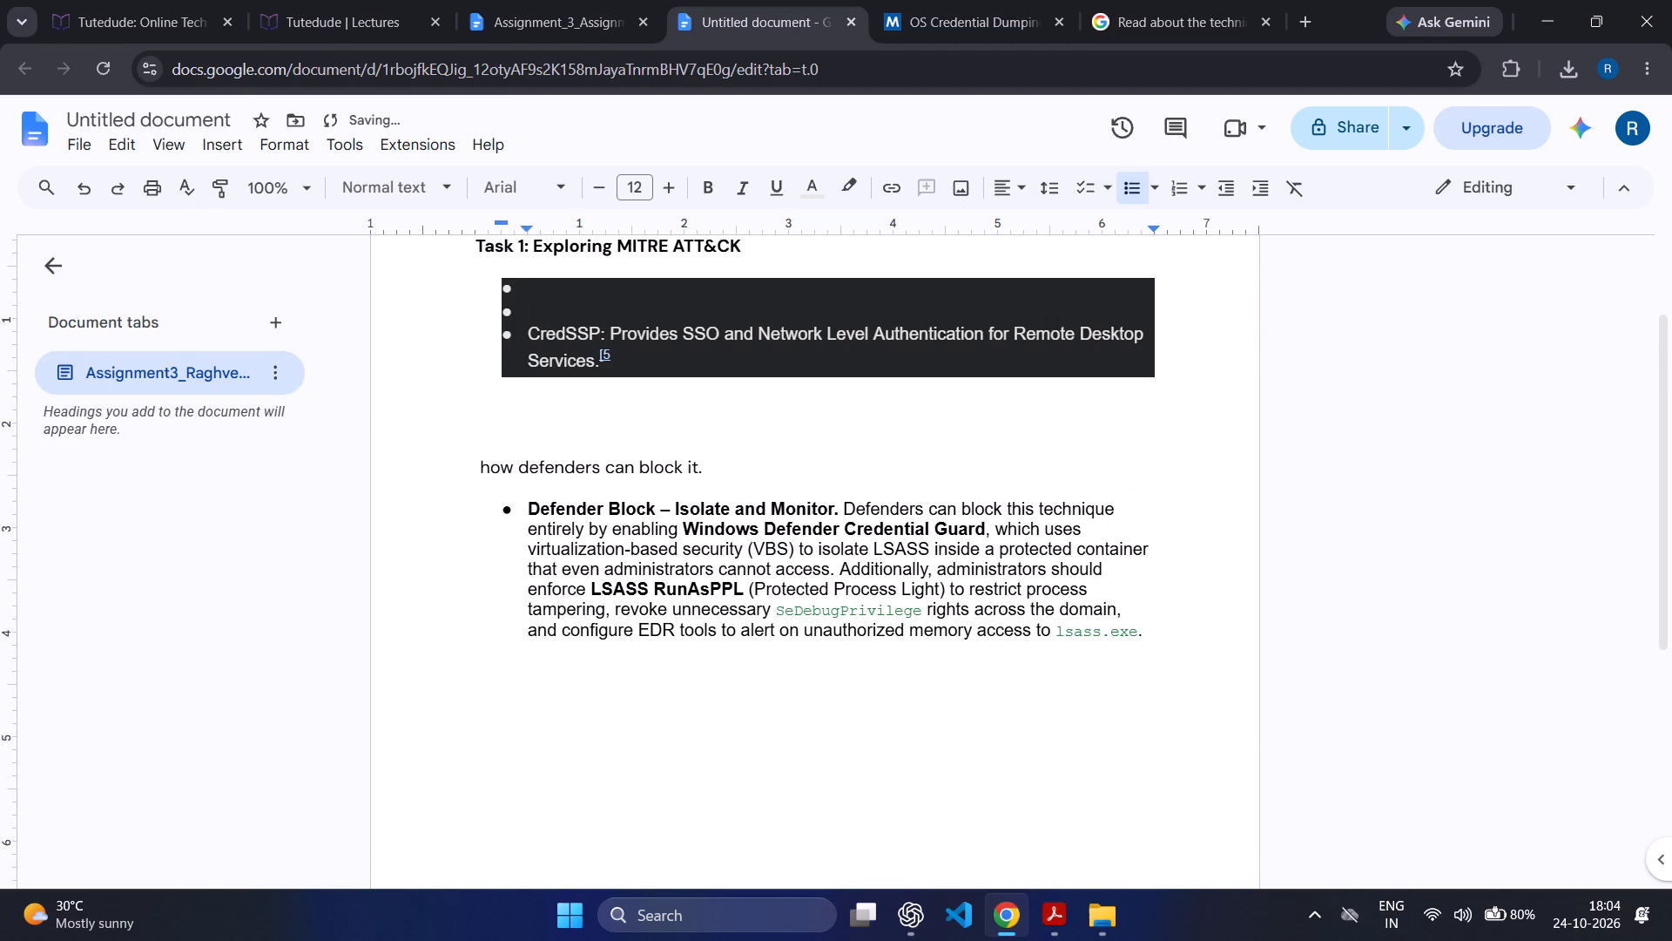
scroll(758, 495, up, 6)
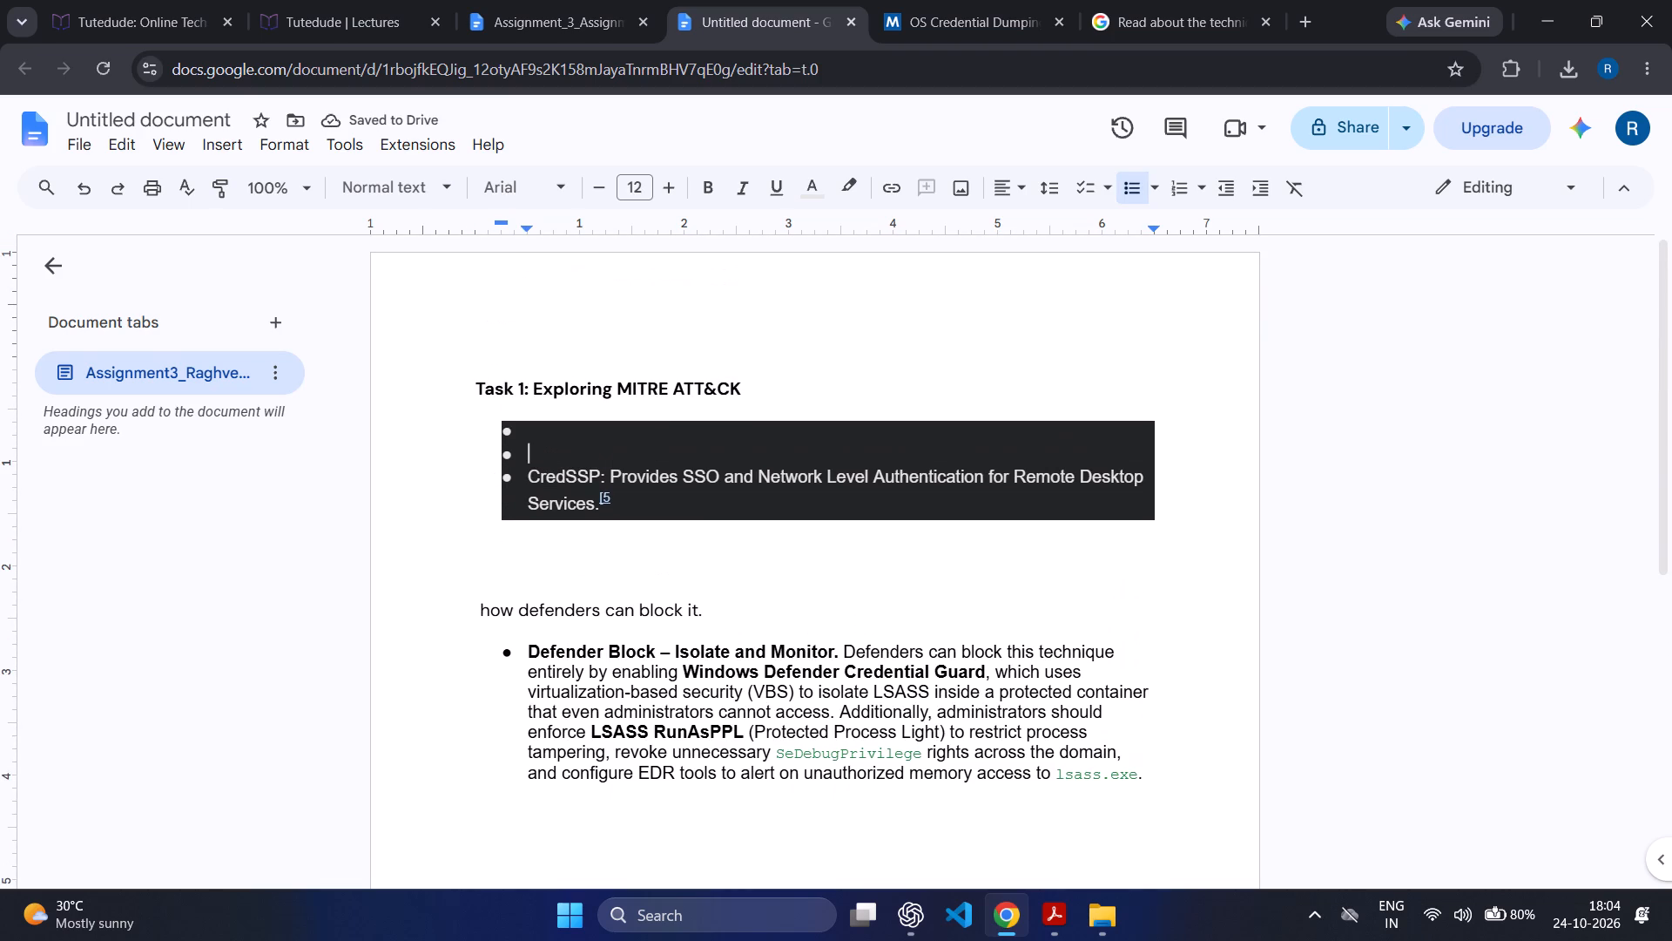
Undo the replacement of the text from the Mimikatz paragraph through the Kerberos item.
scroll(758, 495, down, 6)
scroll(758, 495, up, 7)
click(89, 193)
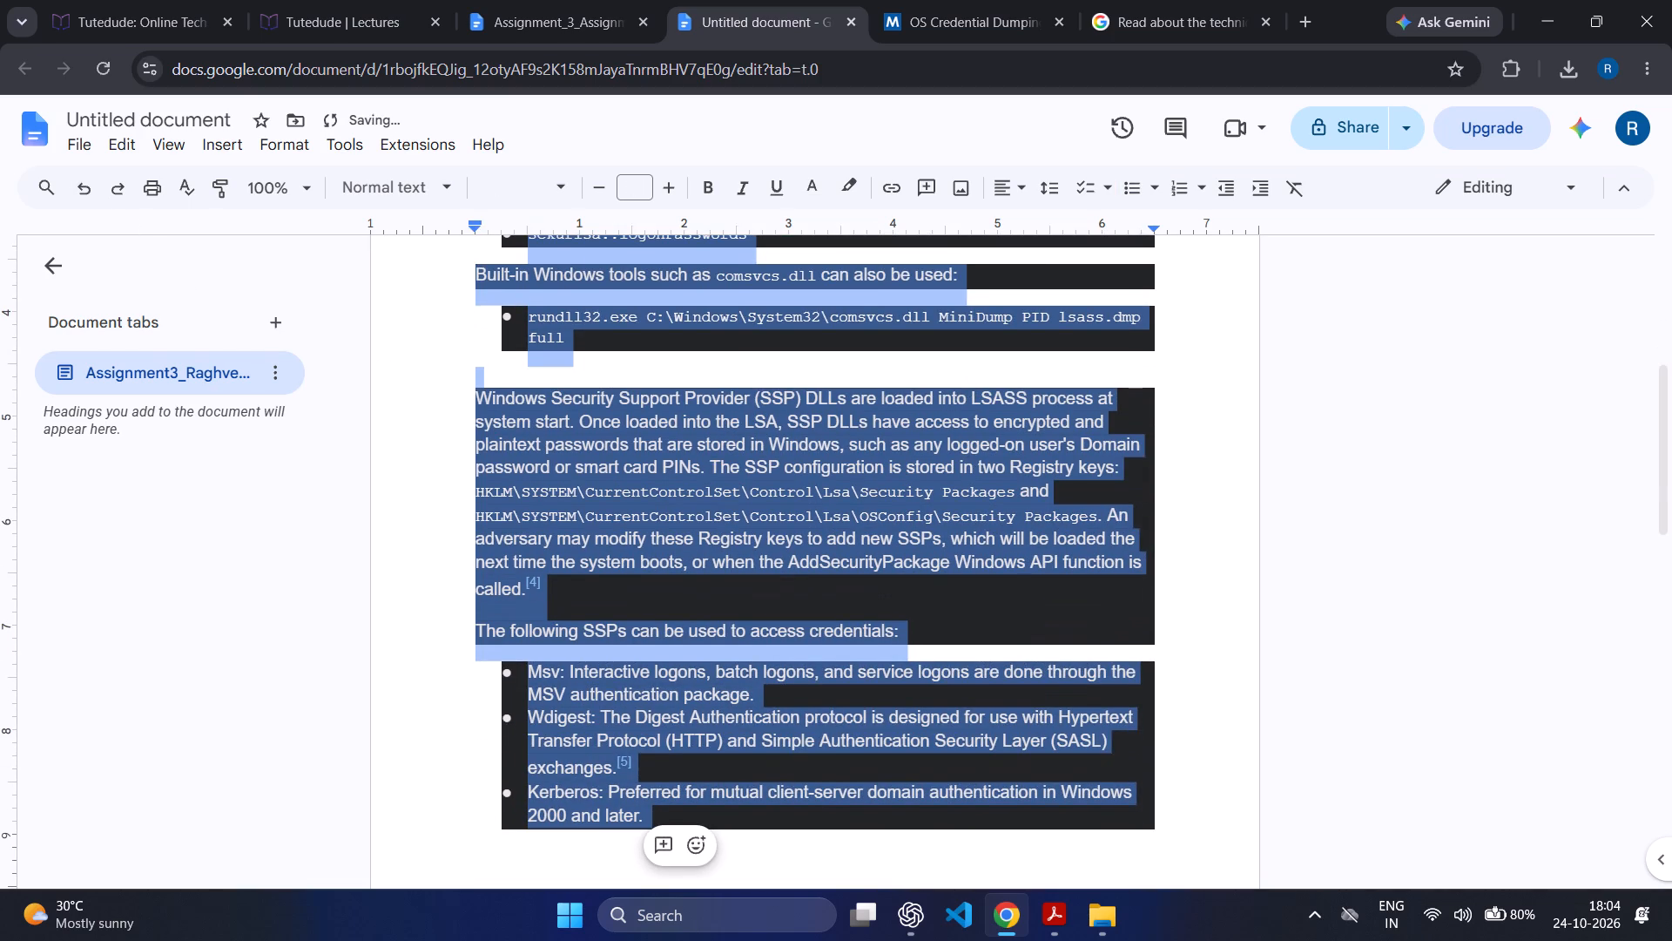
click(410, 409)
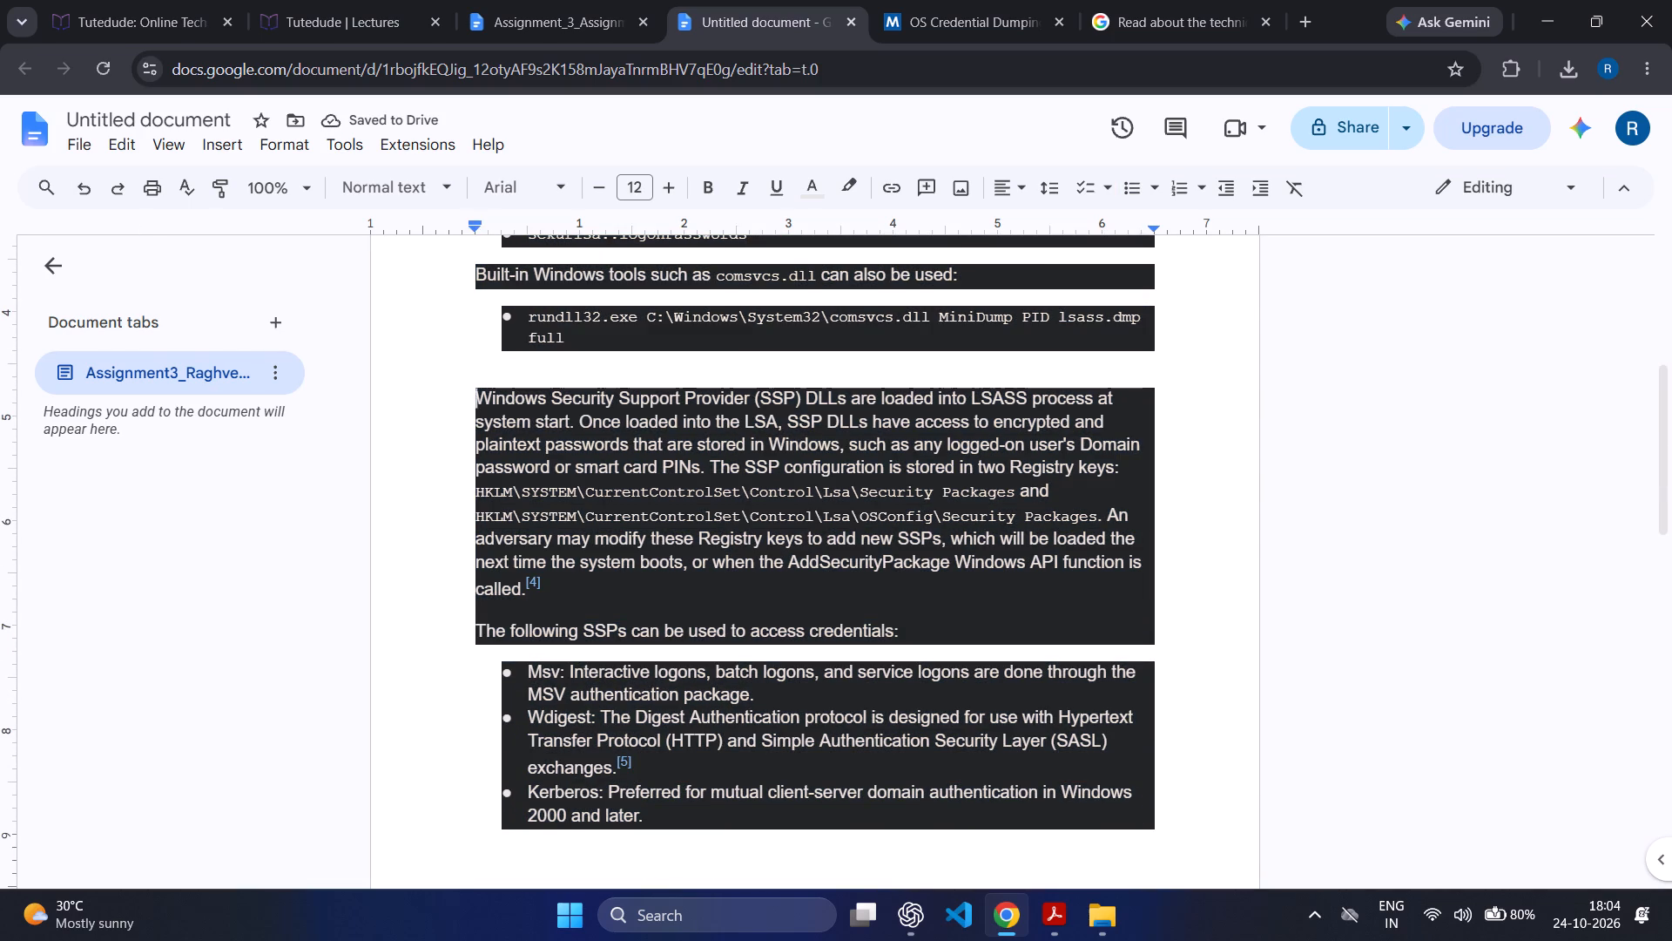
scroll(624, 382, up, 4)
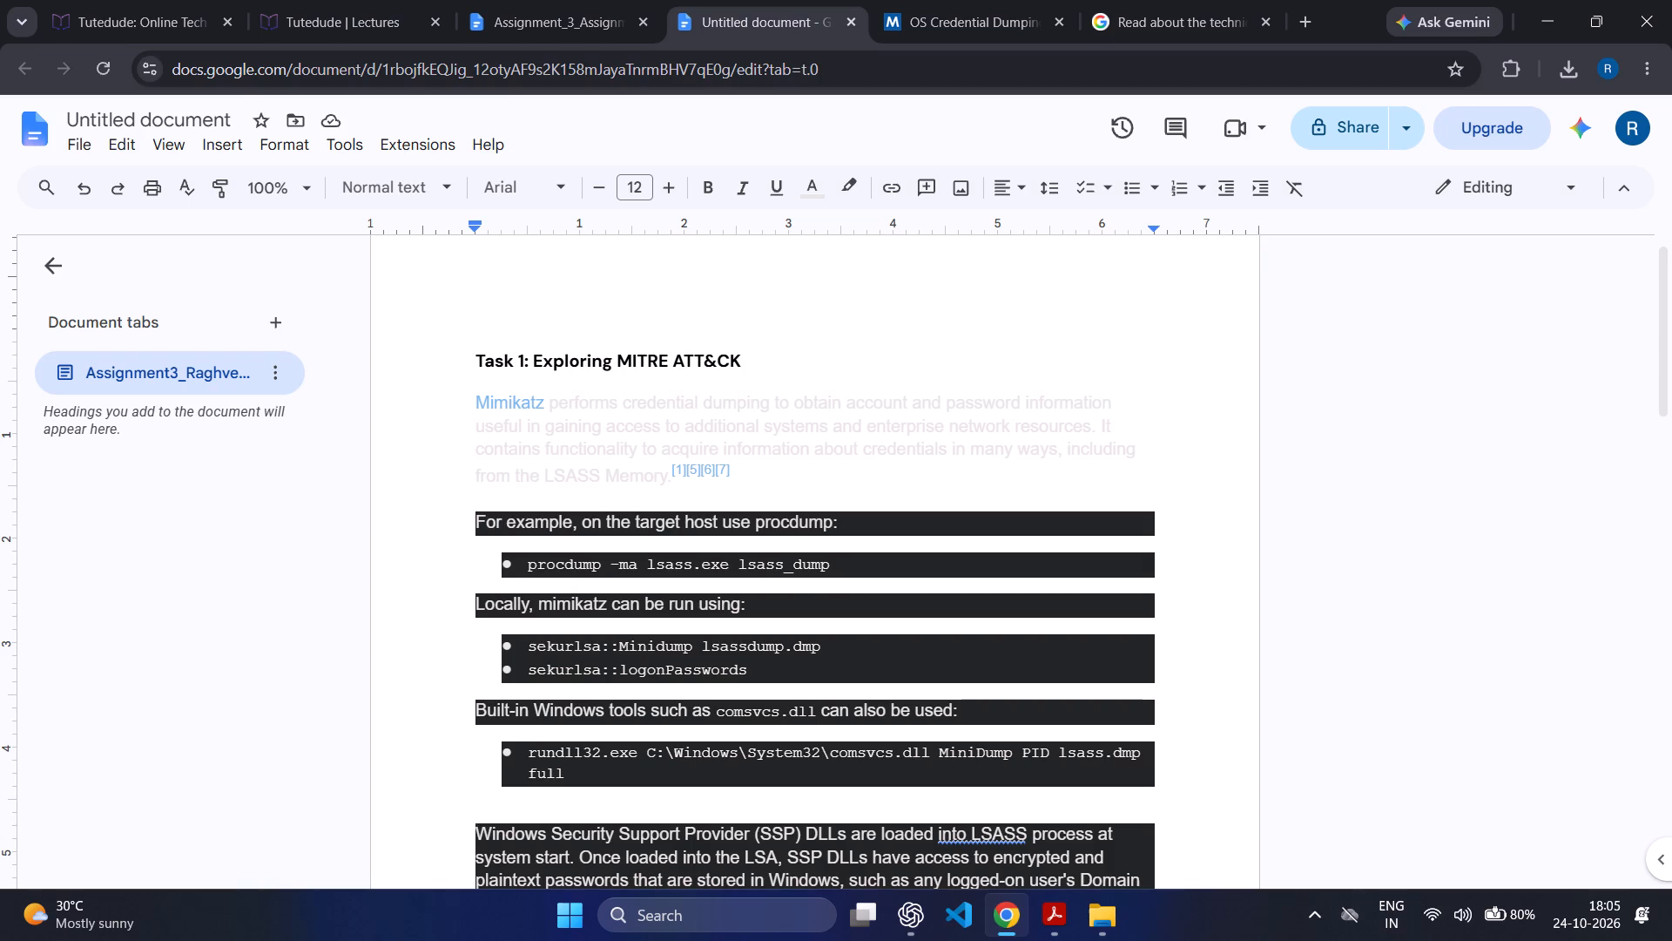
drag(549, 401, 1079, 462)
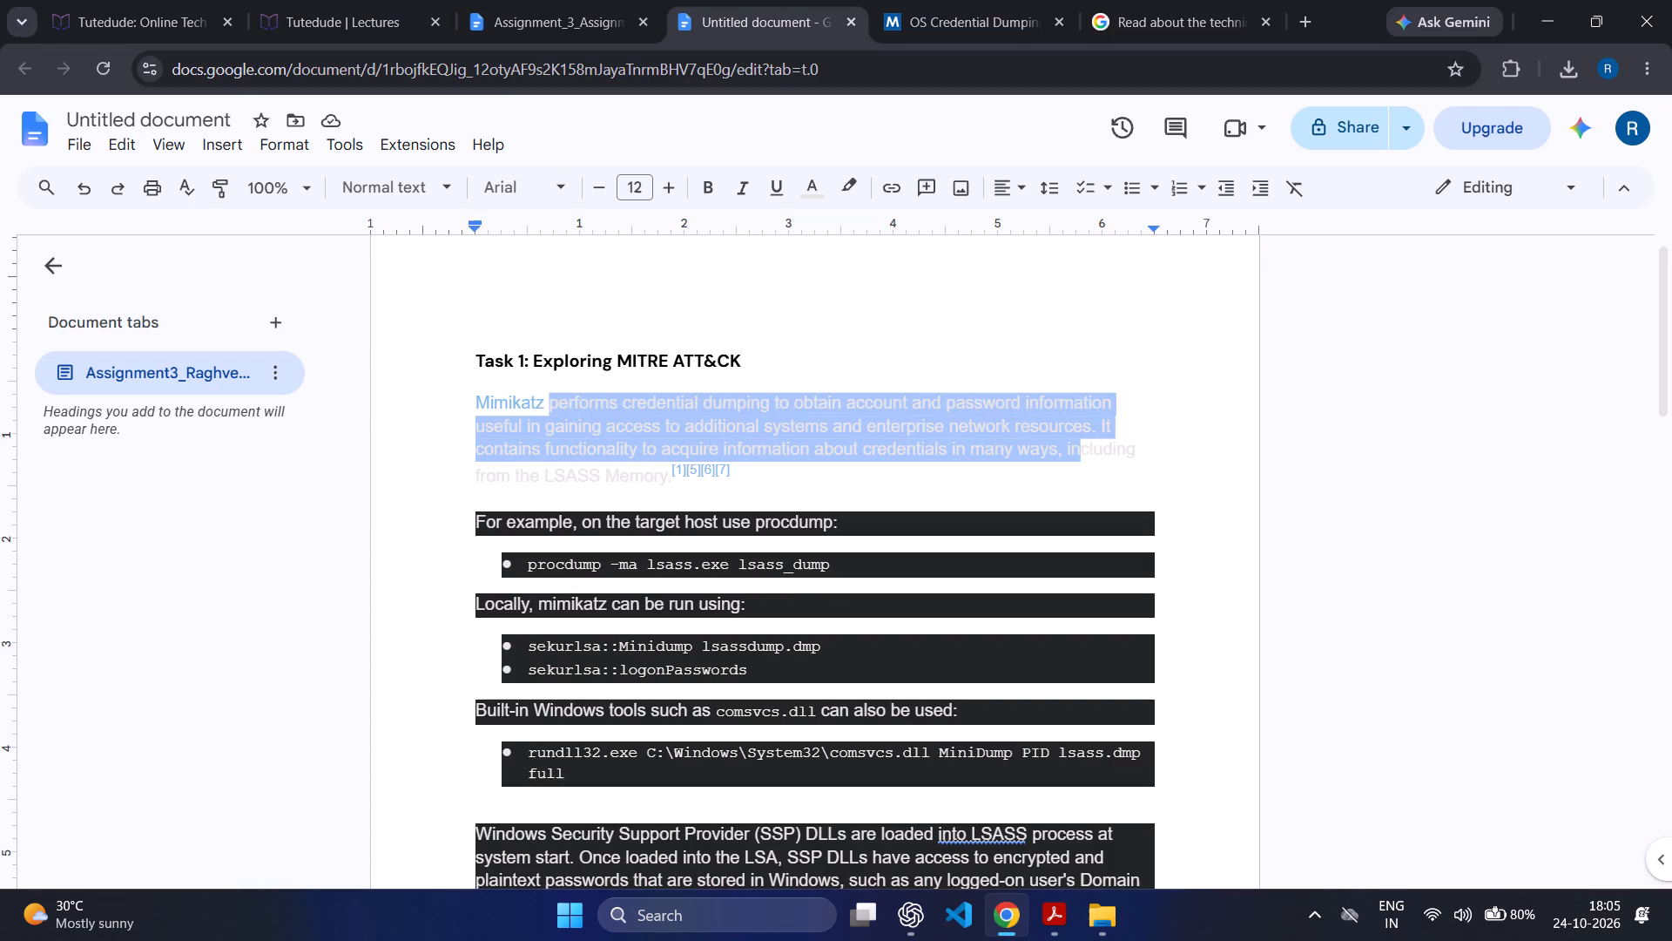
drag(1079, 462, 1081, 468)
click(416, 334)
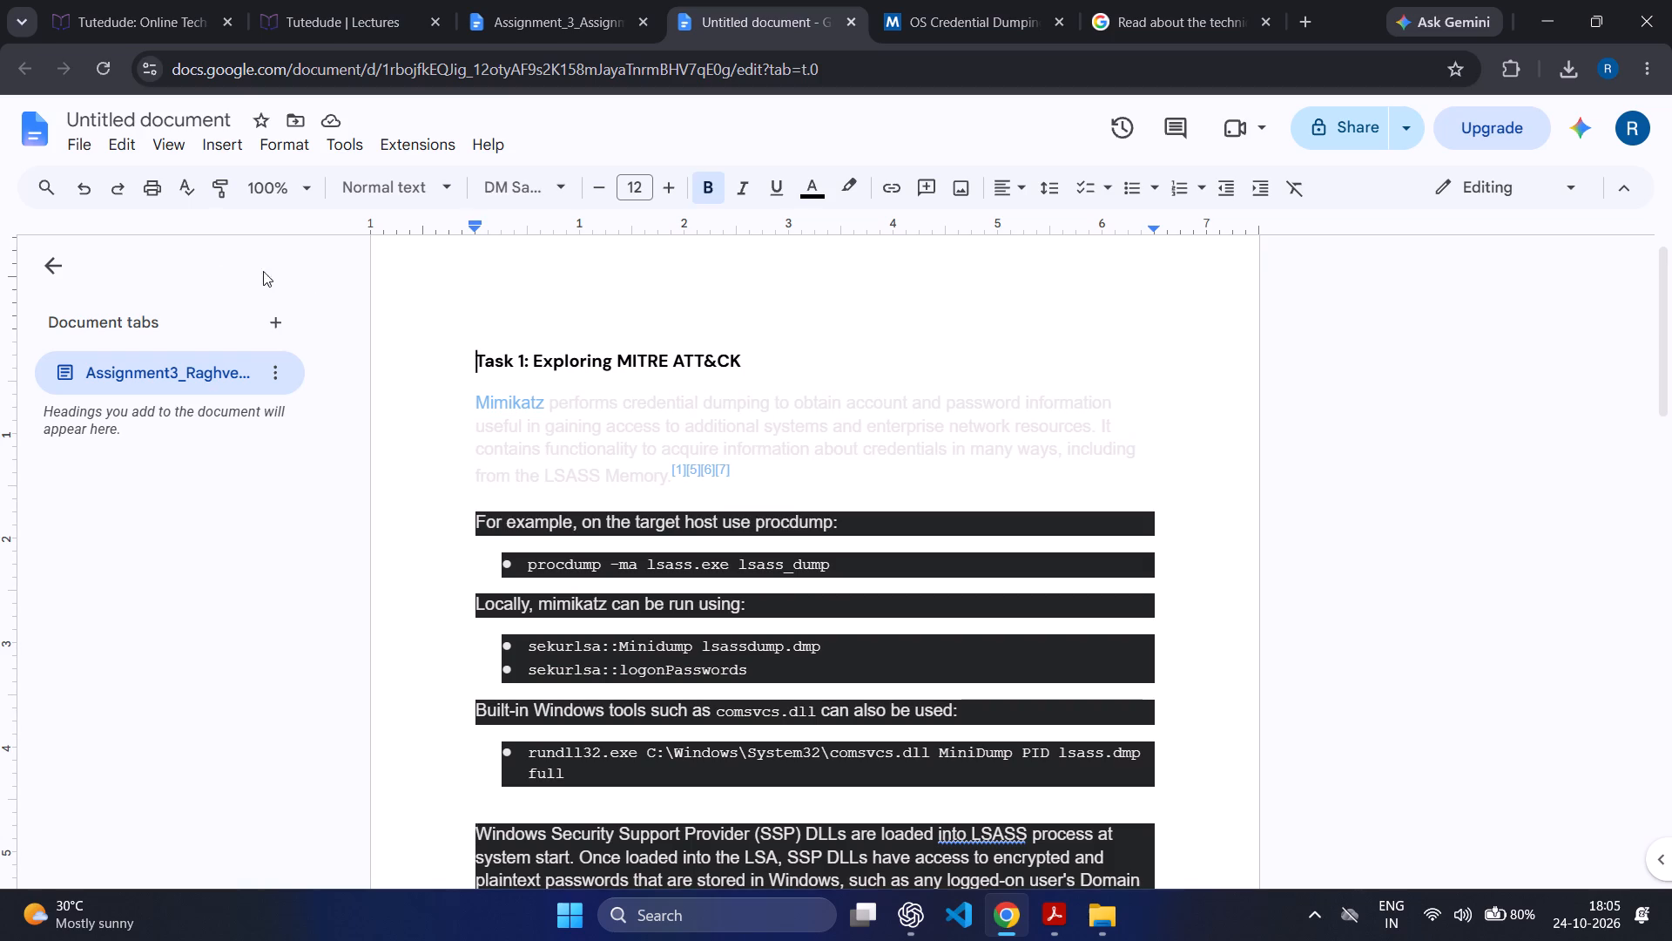
Undo the highlight removal on the Task 1 text and the earlier insertion of the Defender Block paragraph.
click(79, 194)
scroll(417, 397, up, 2)
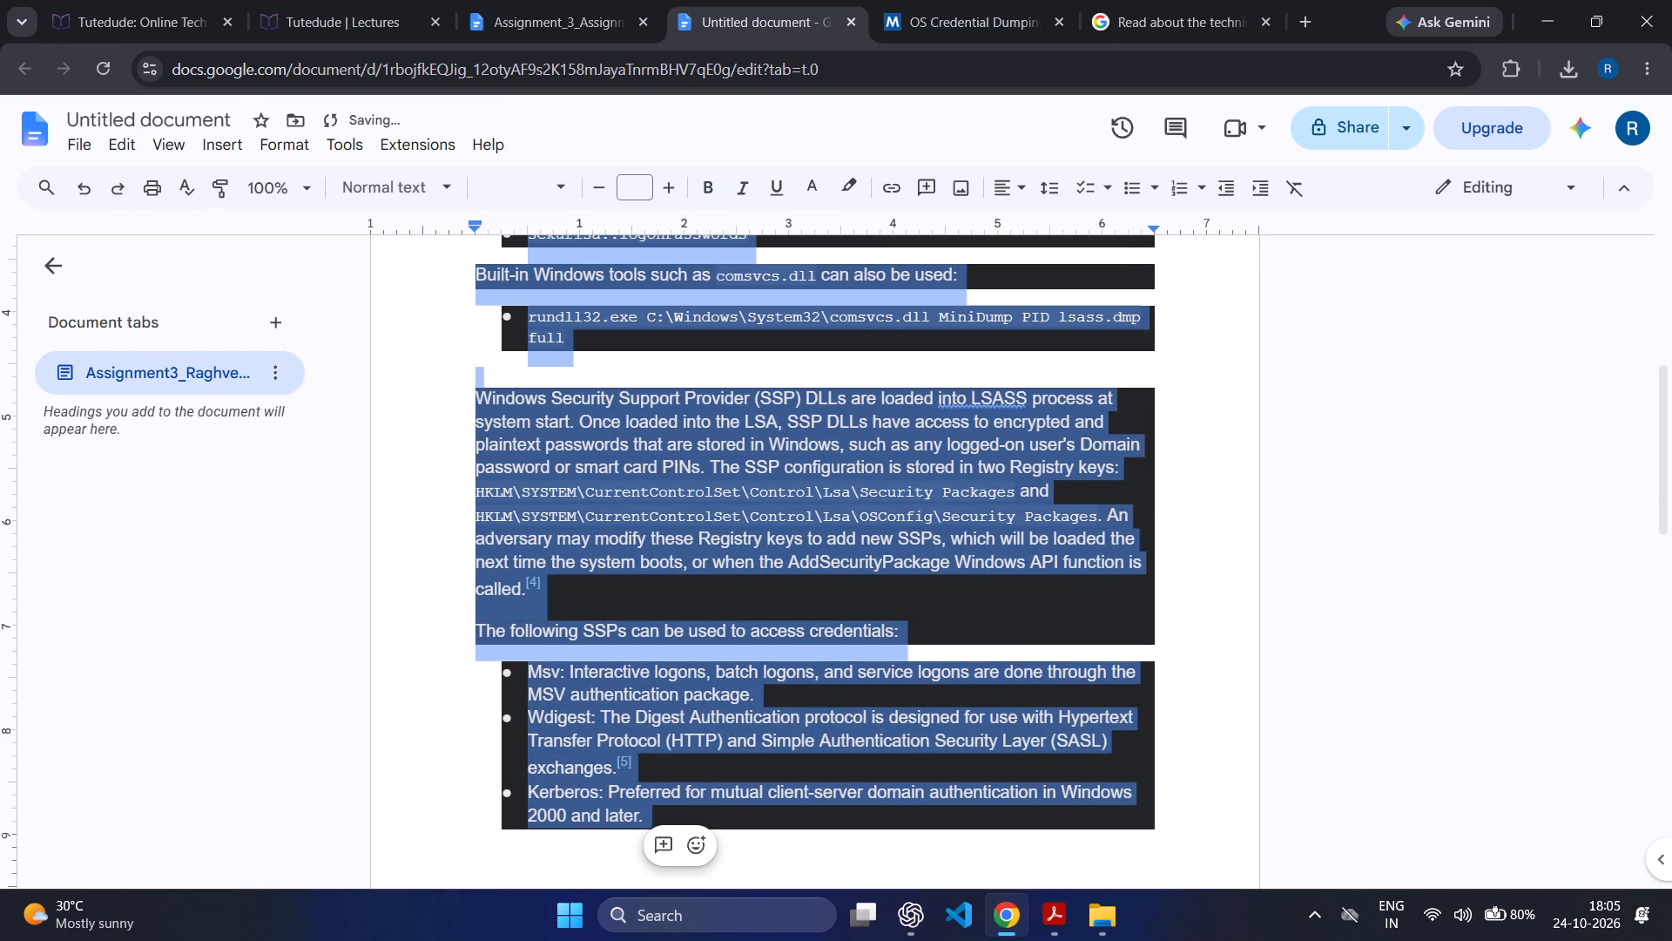
scroll(417, 397, up, 3)
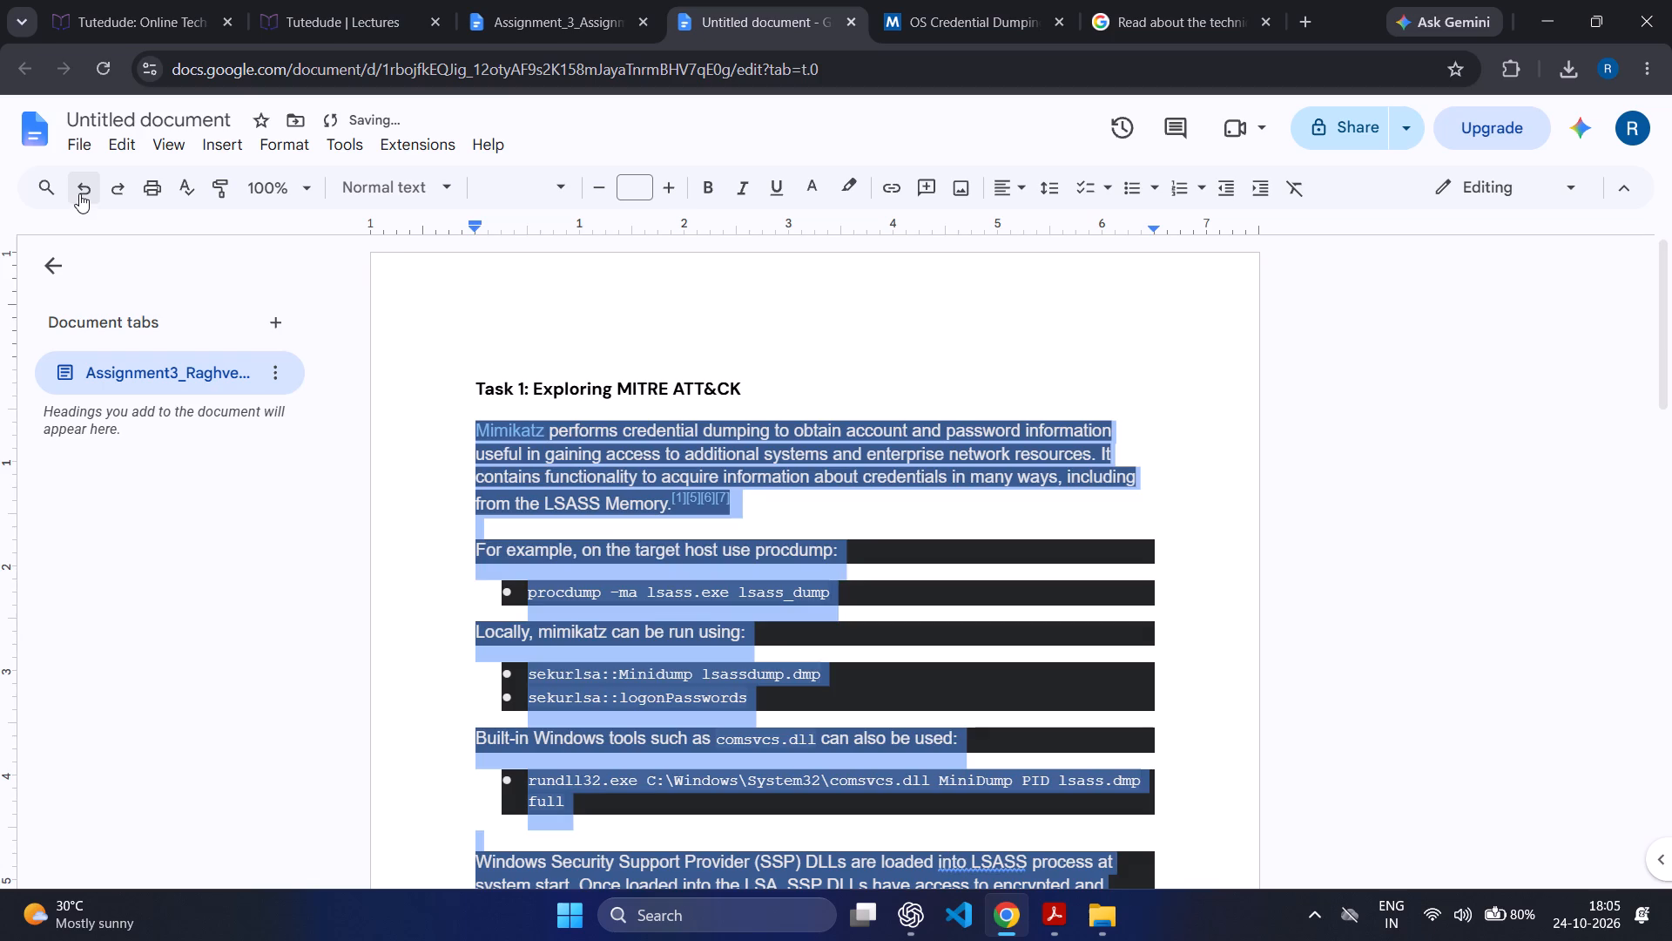
click(79, 193)
scroll(393, 460, up, 8)
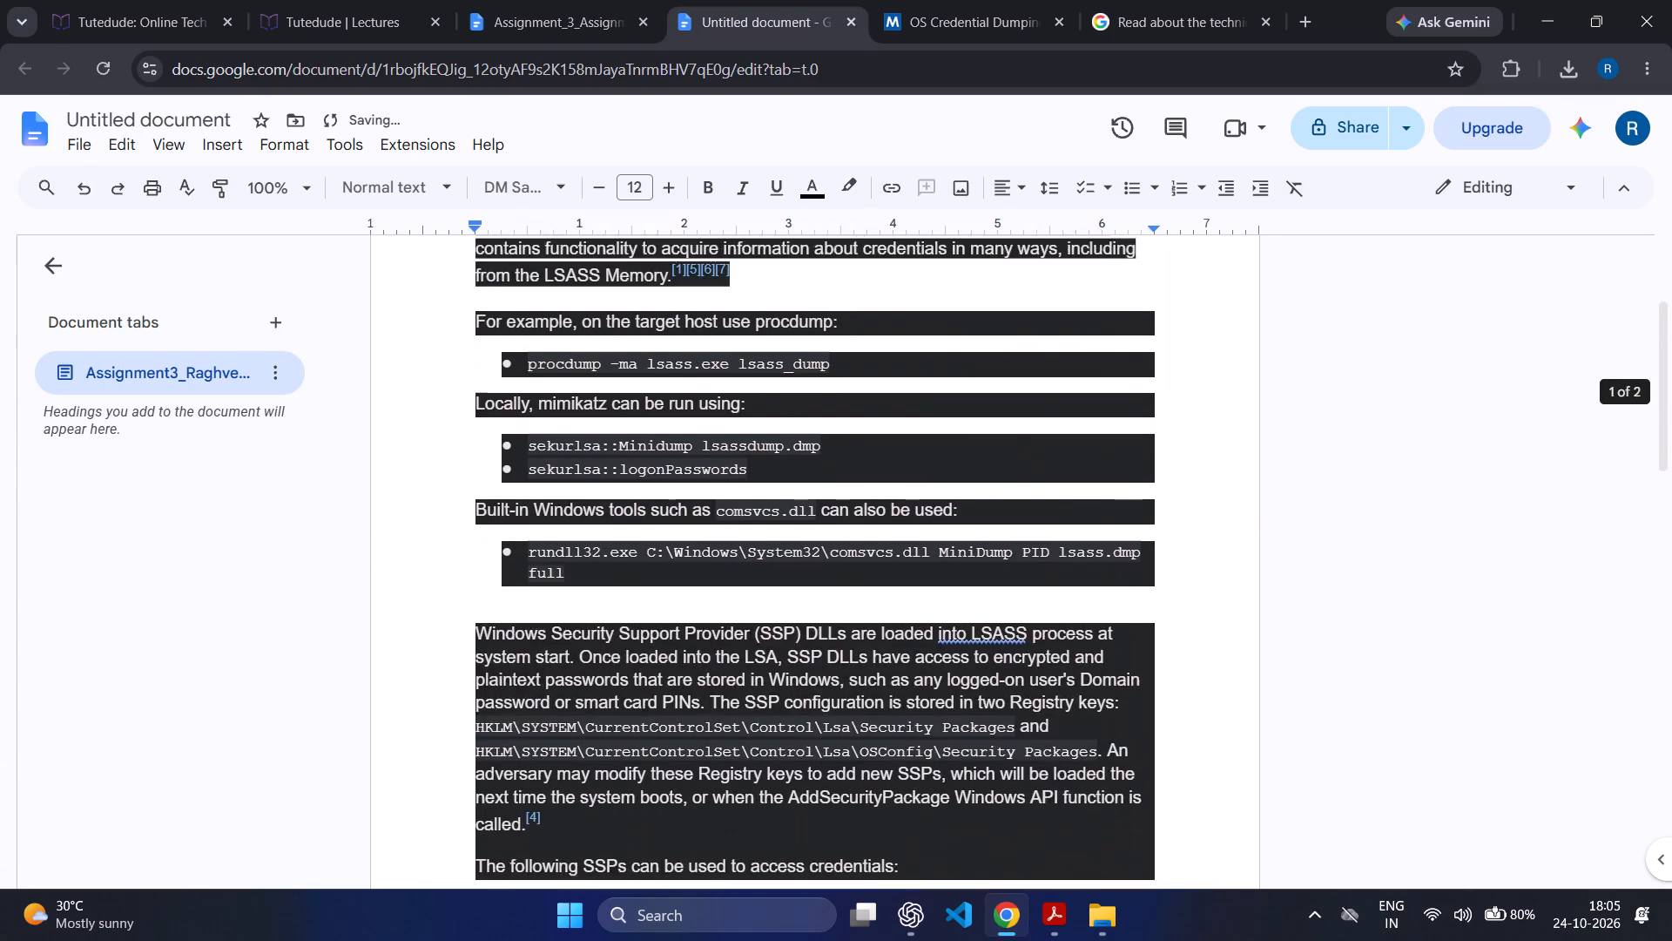
scroll(422, 494, up, 2)
click(420, 449)
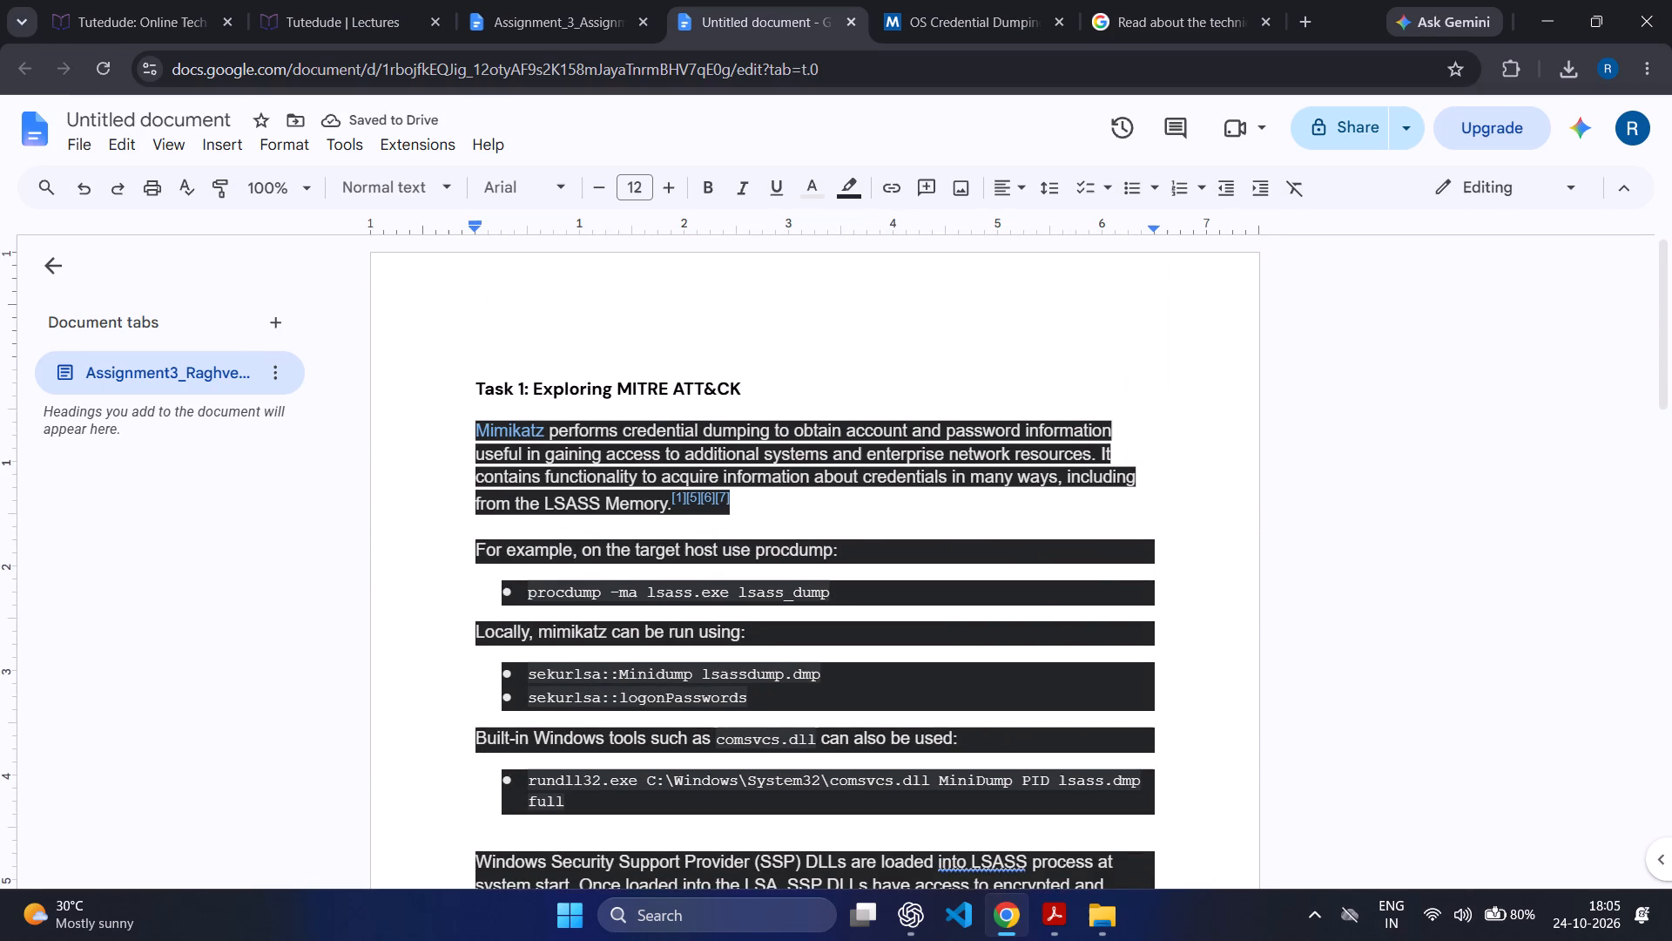
Select the text from the Mimikatz paragraph through the CredSSP item and open the keyboard shortcuts reference.
drag(468, 422, 1149, 741)
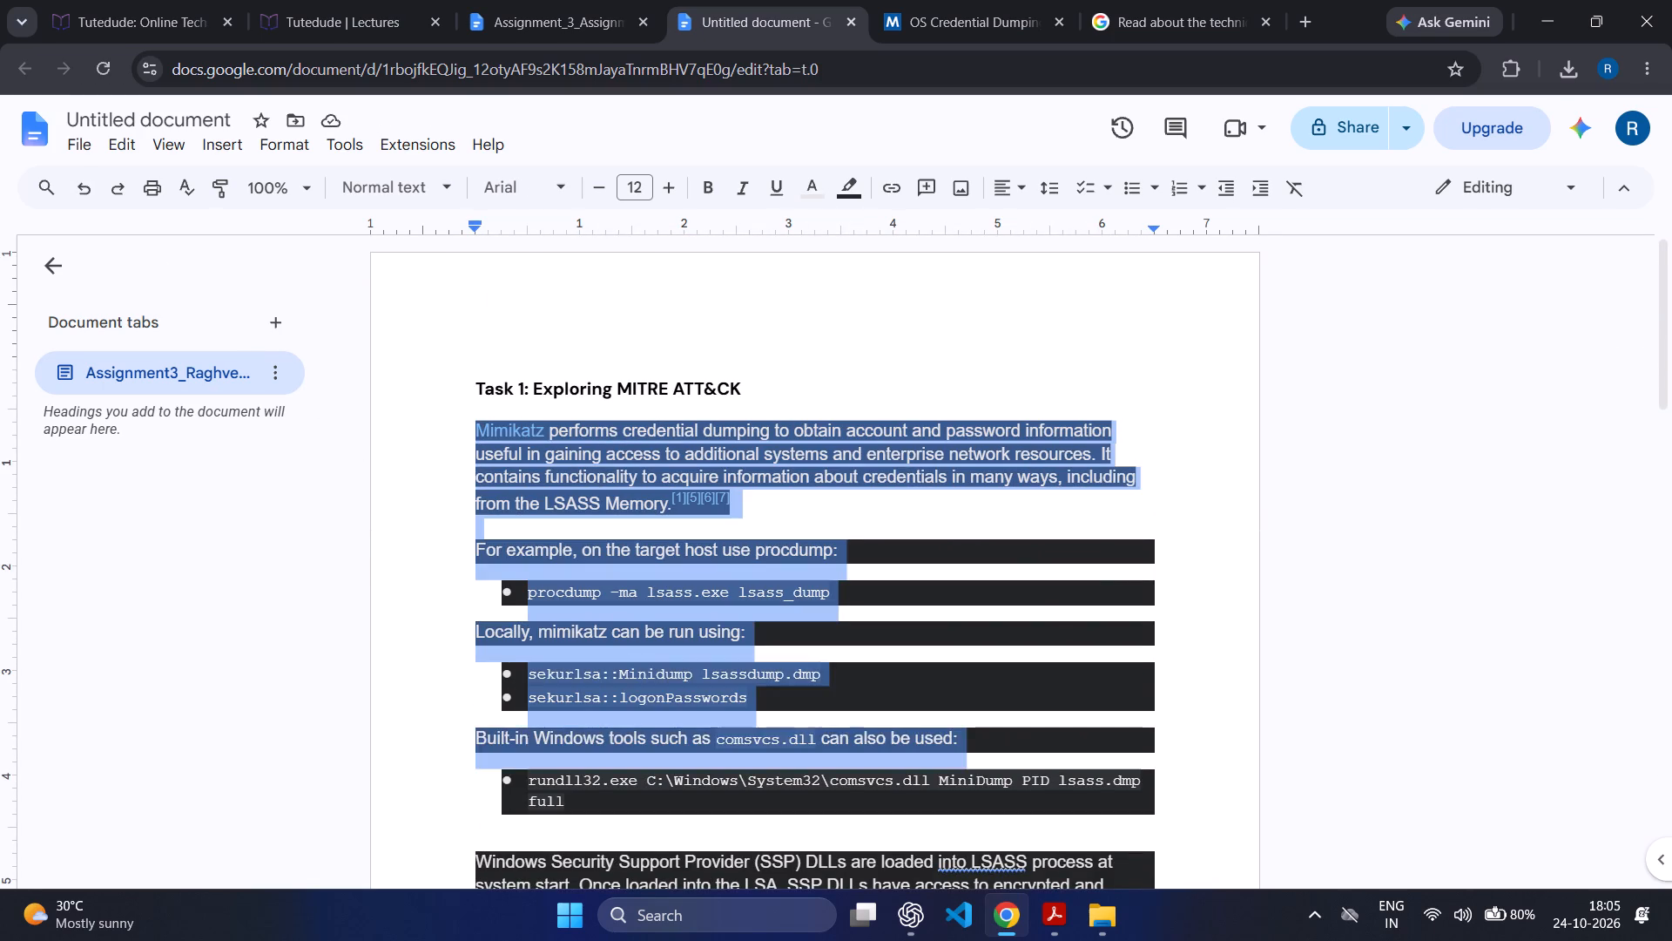
drag(1149, 741, 1149, 799)
scroll(1150, 755, down, 6)
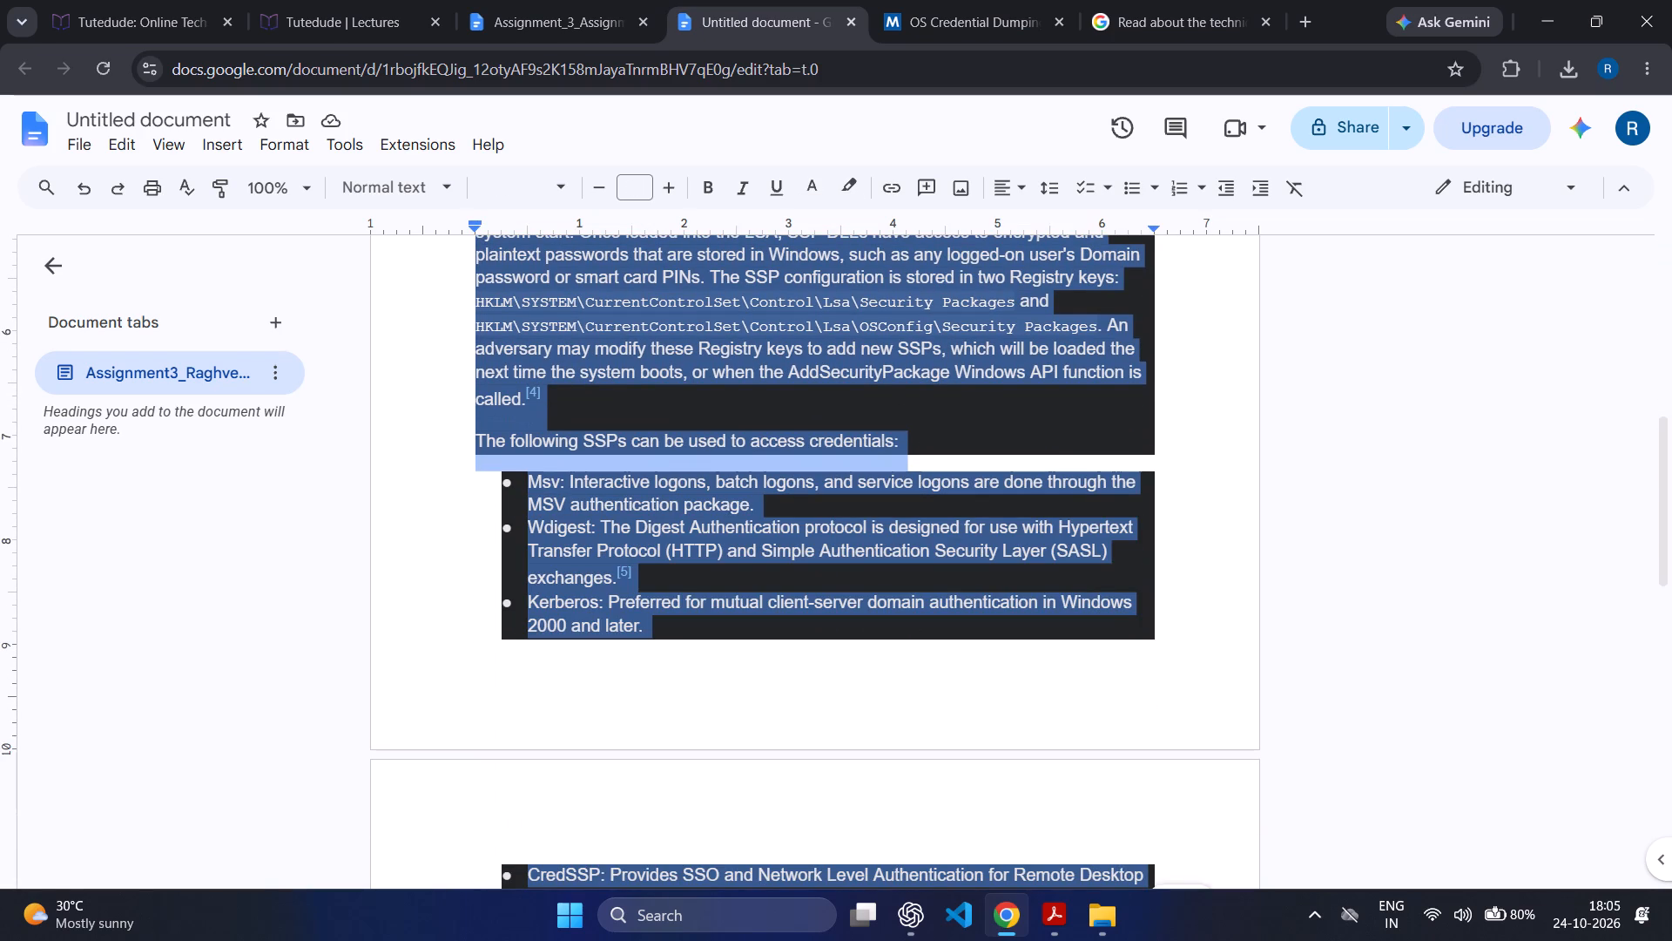
key(ctrl+slash)
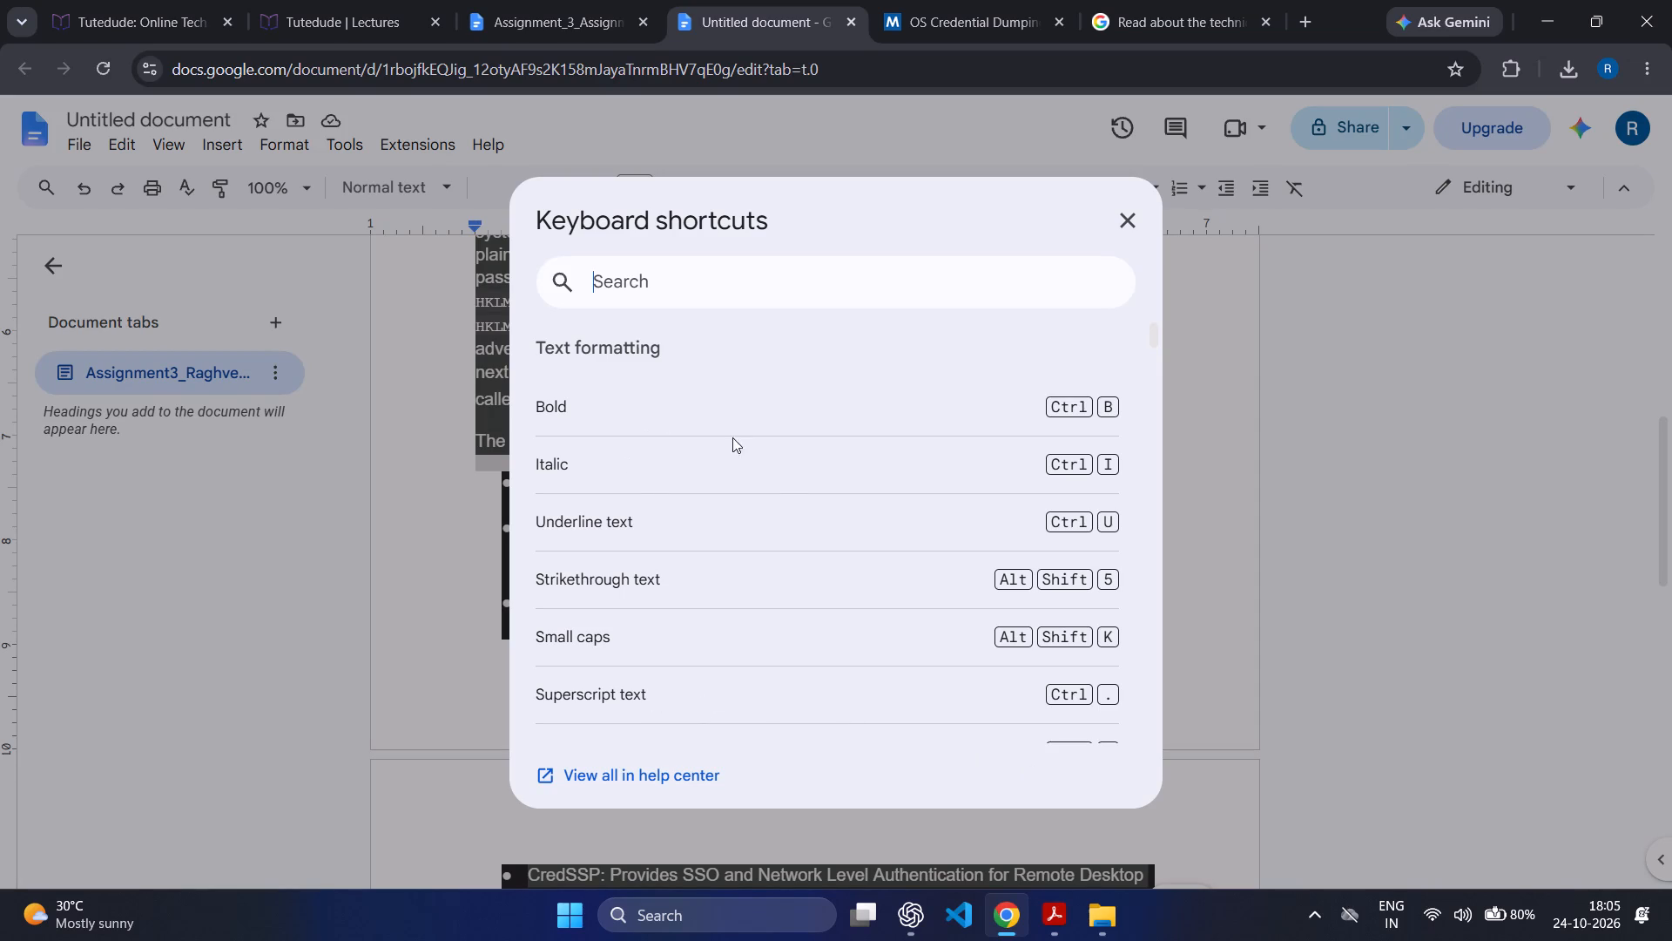
scroll(790, 581, down, 2)
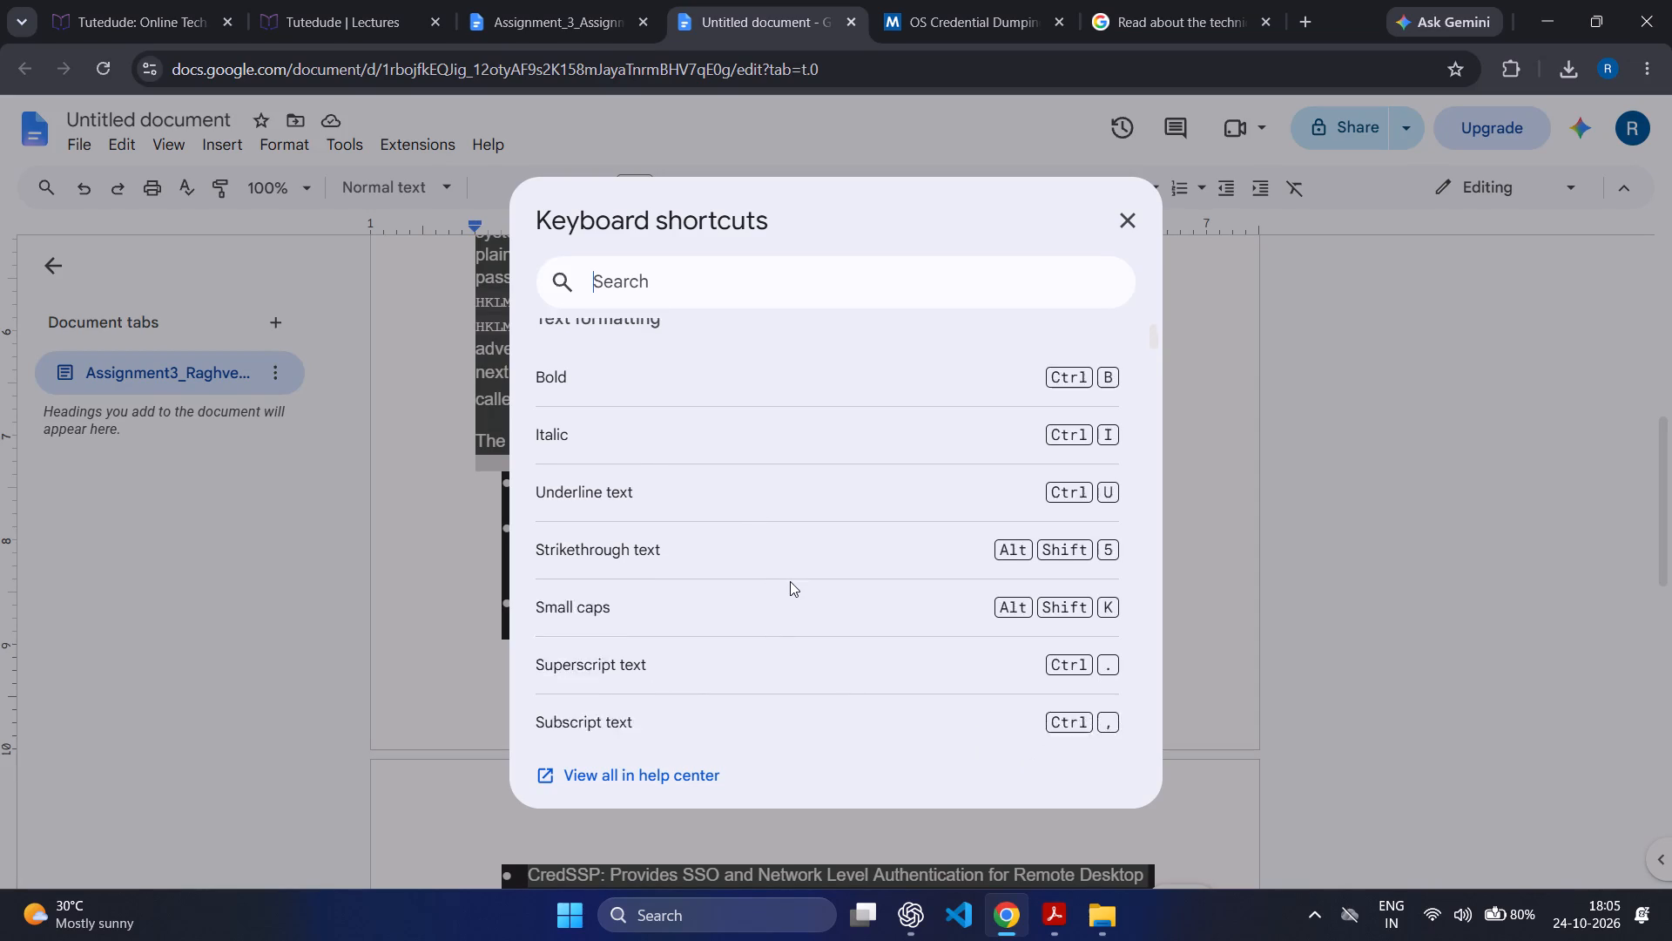
scroll(790, 581, down, 2)
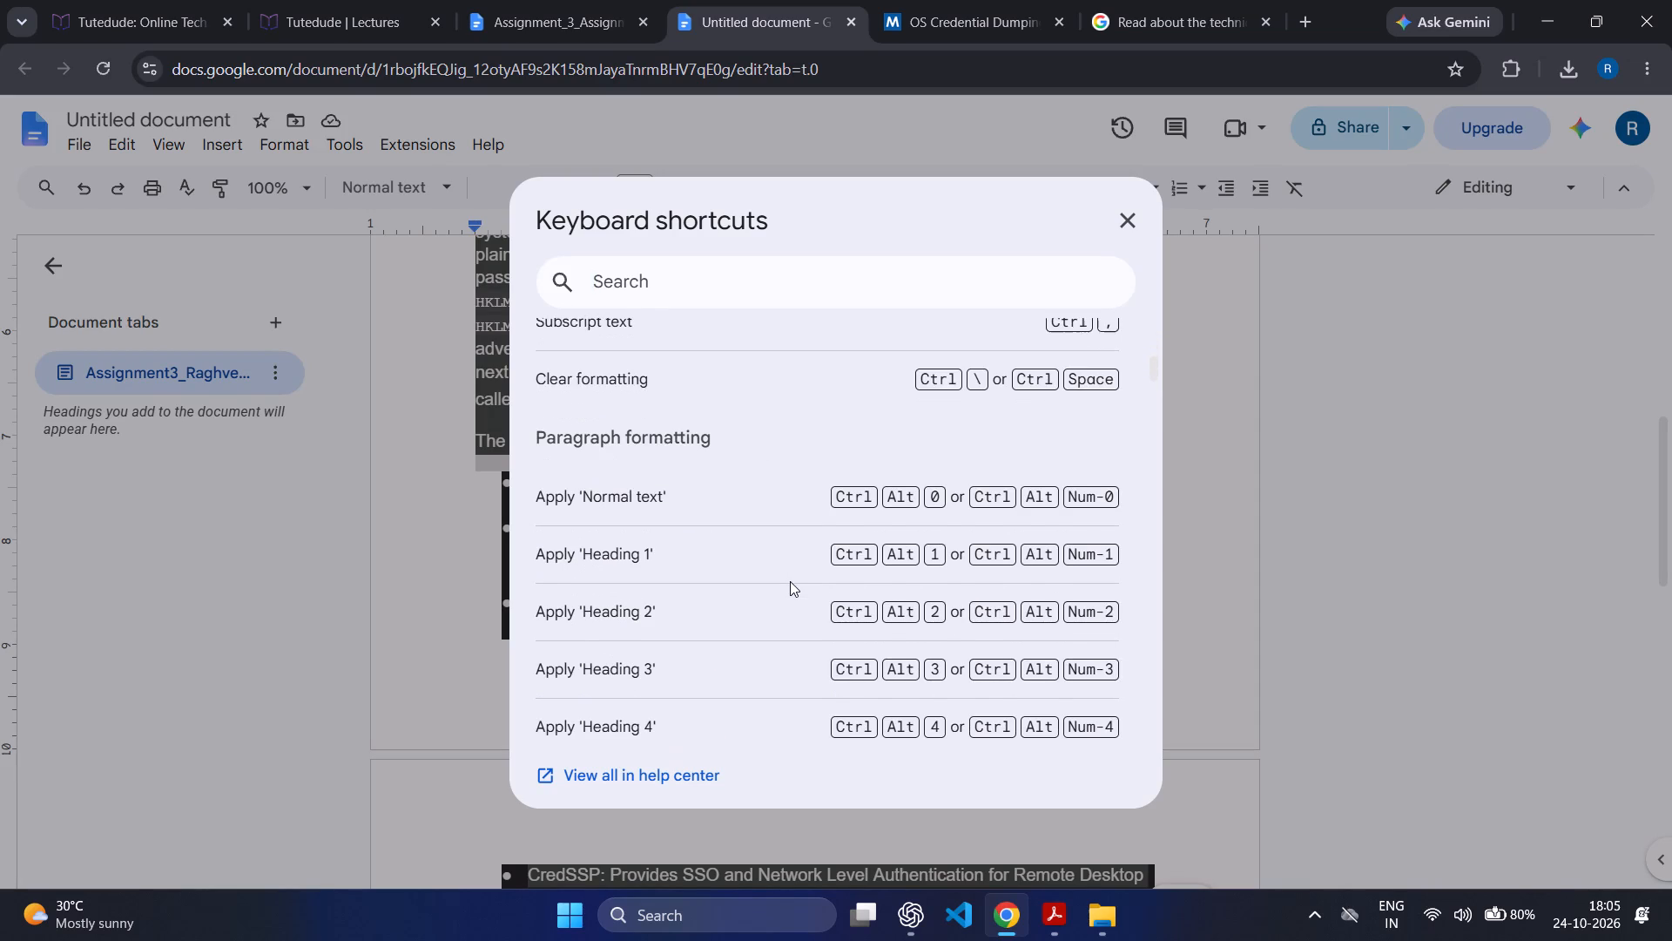
scroll(790, 581, up, 5)
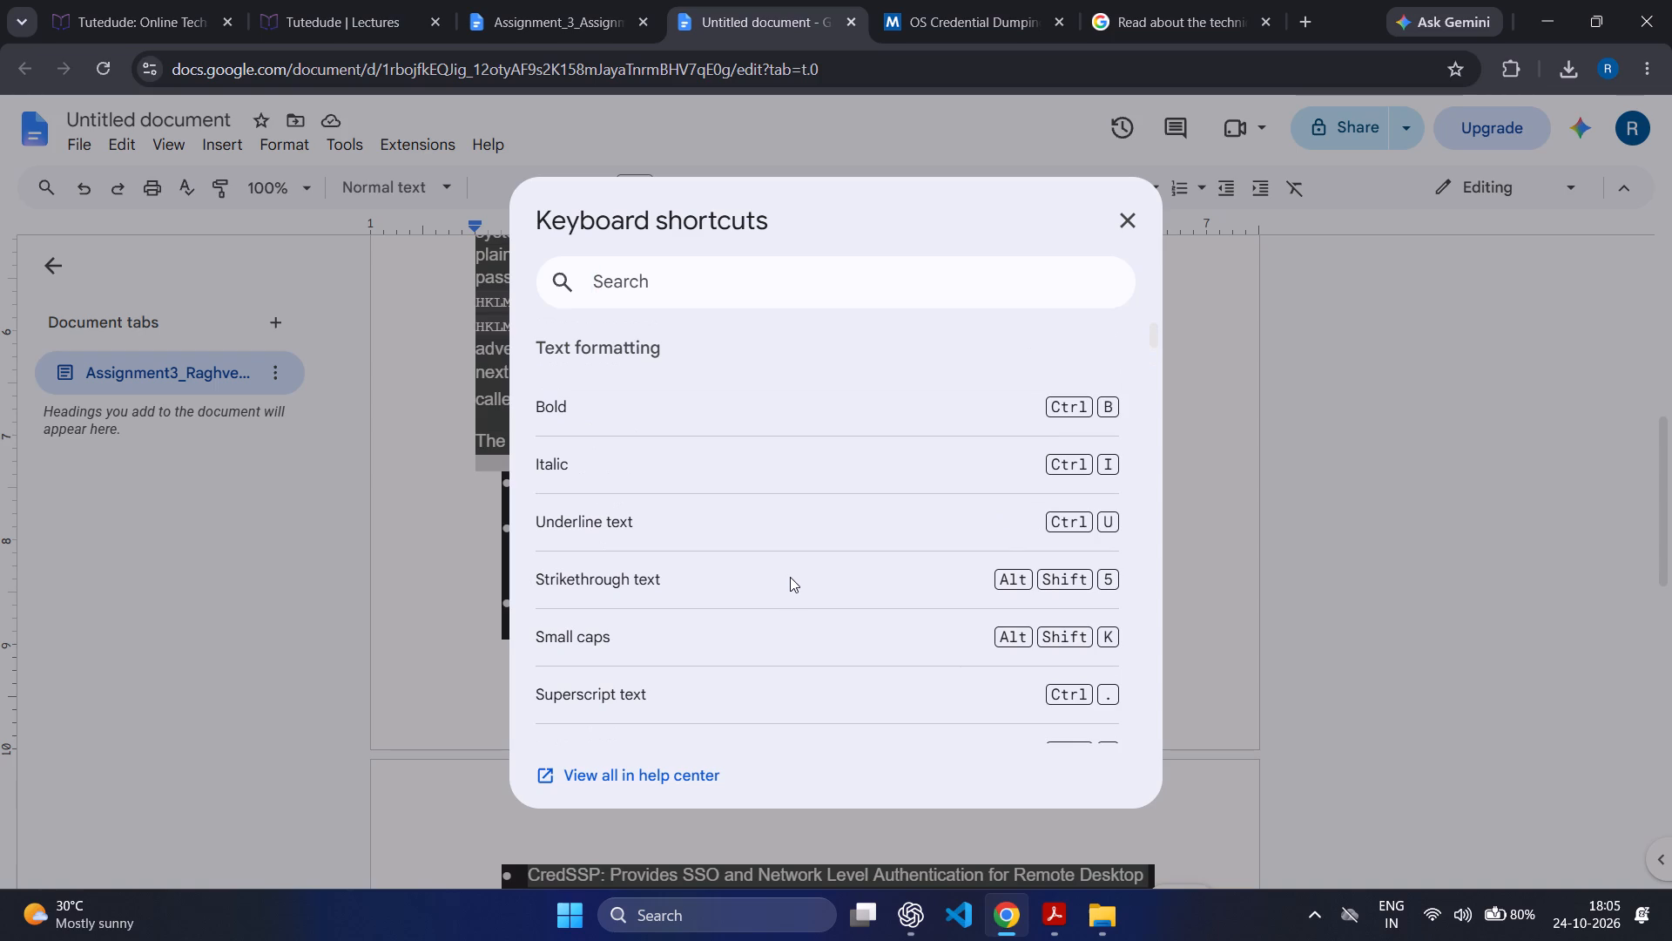
scroll(790, 577, down, 2)
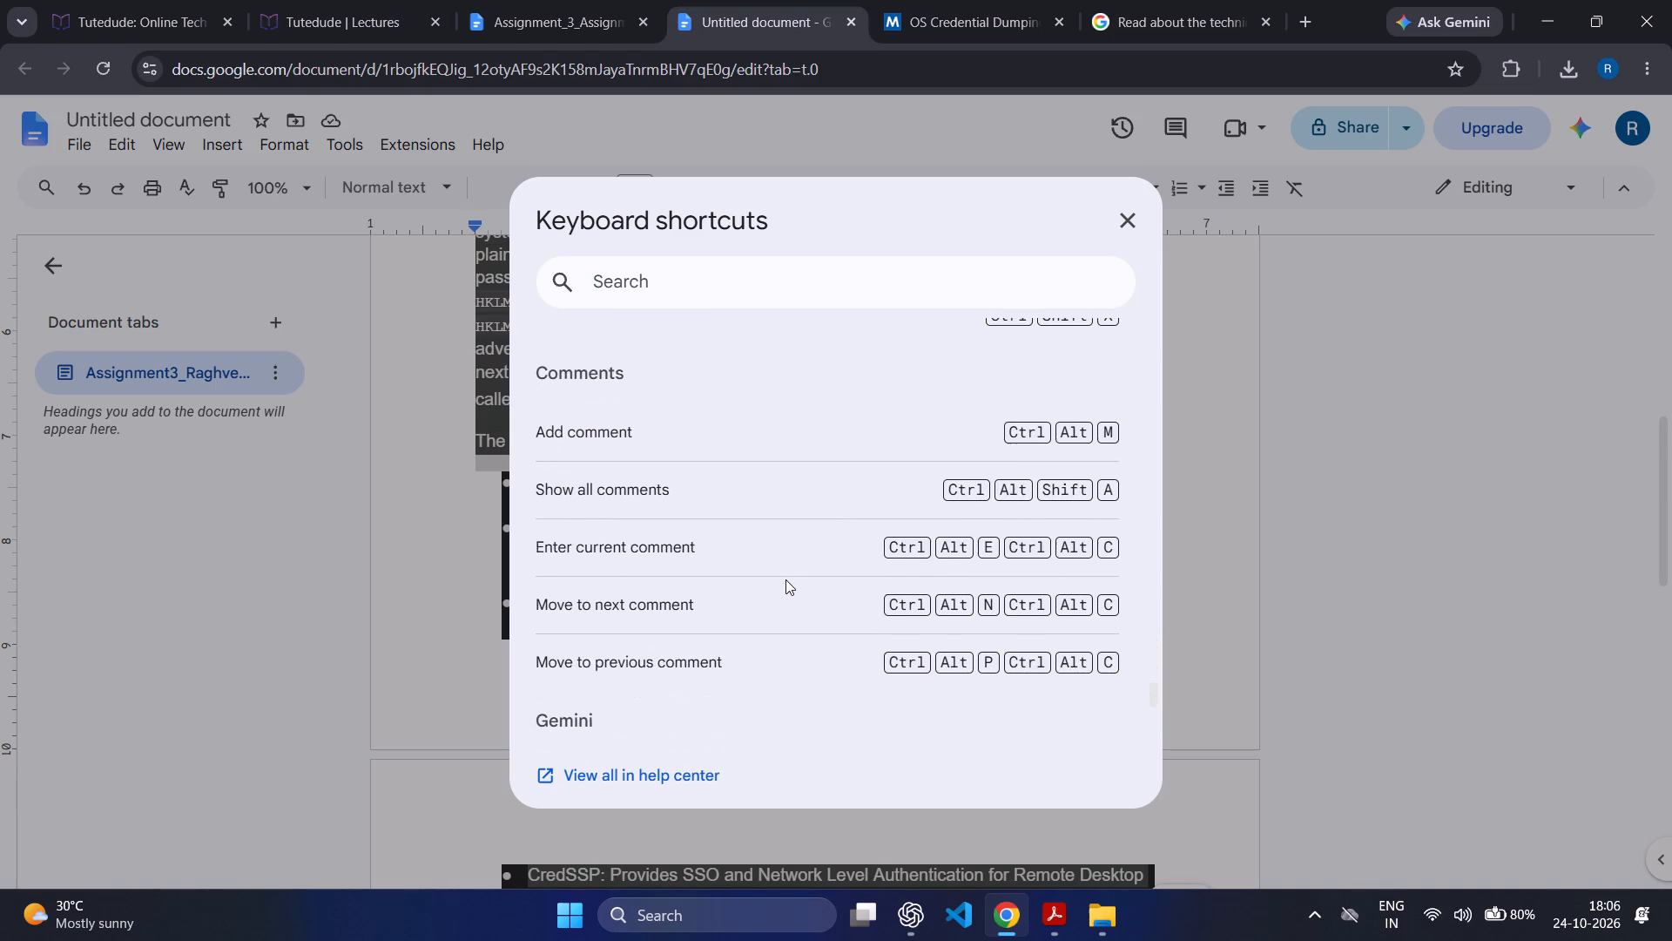
scroll(785, 579, down, 8)
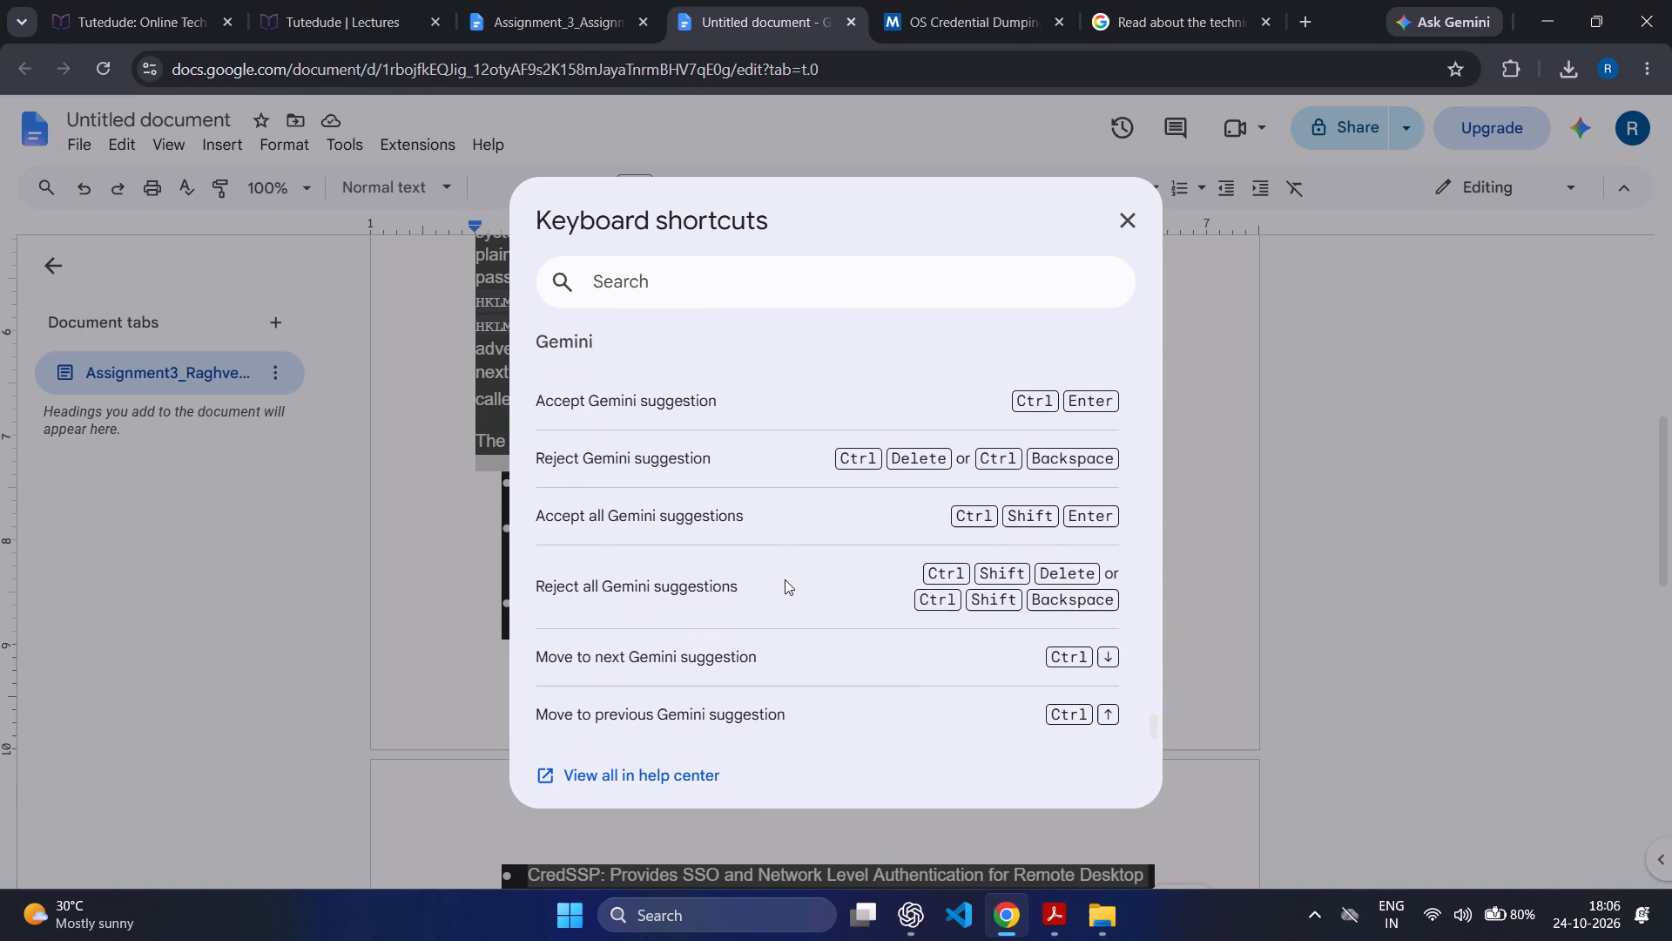
scroll(785, 579, down, 3)
click(1120, 207)
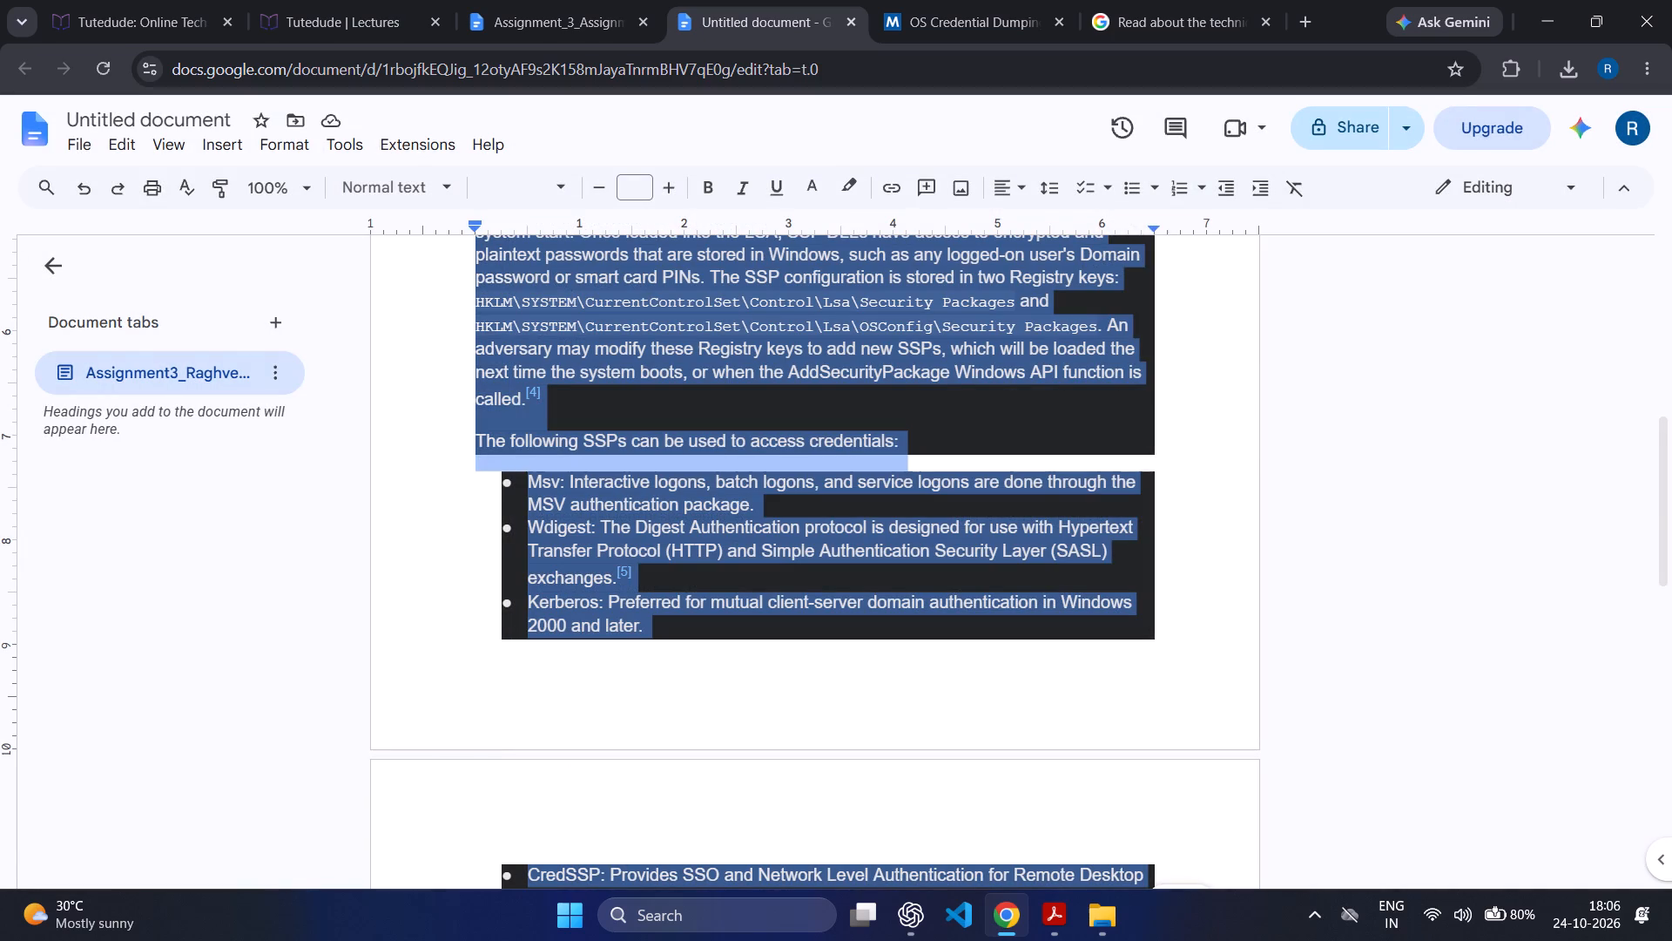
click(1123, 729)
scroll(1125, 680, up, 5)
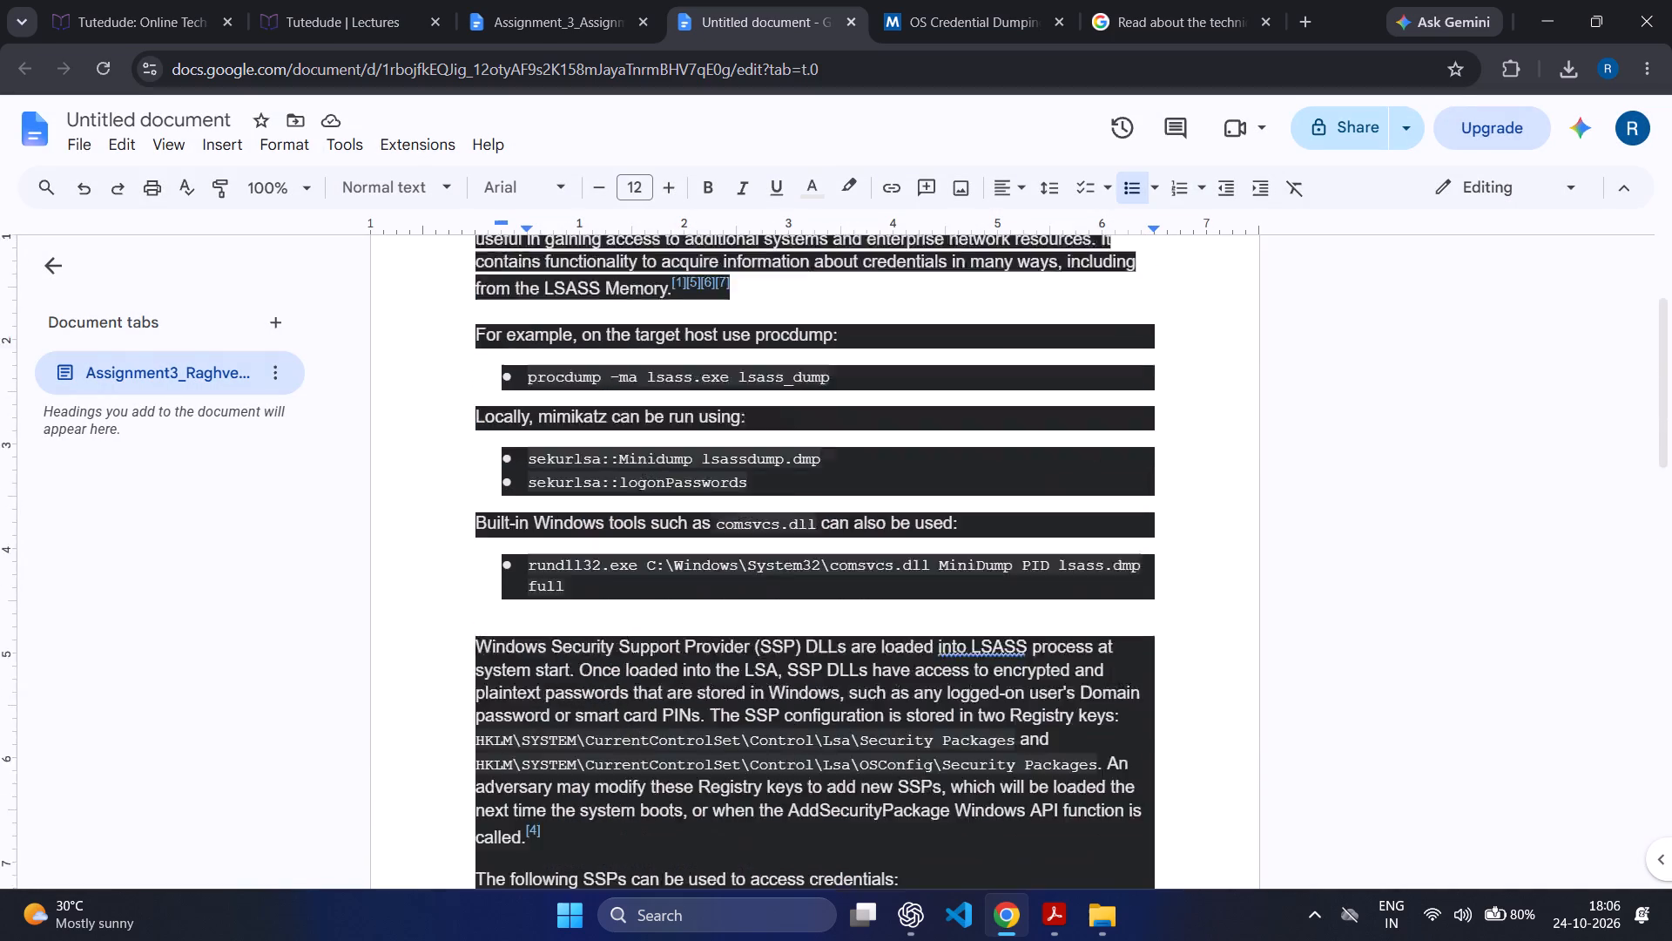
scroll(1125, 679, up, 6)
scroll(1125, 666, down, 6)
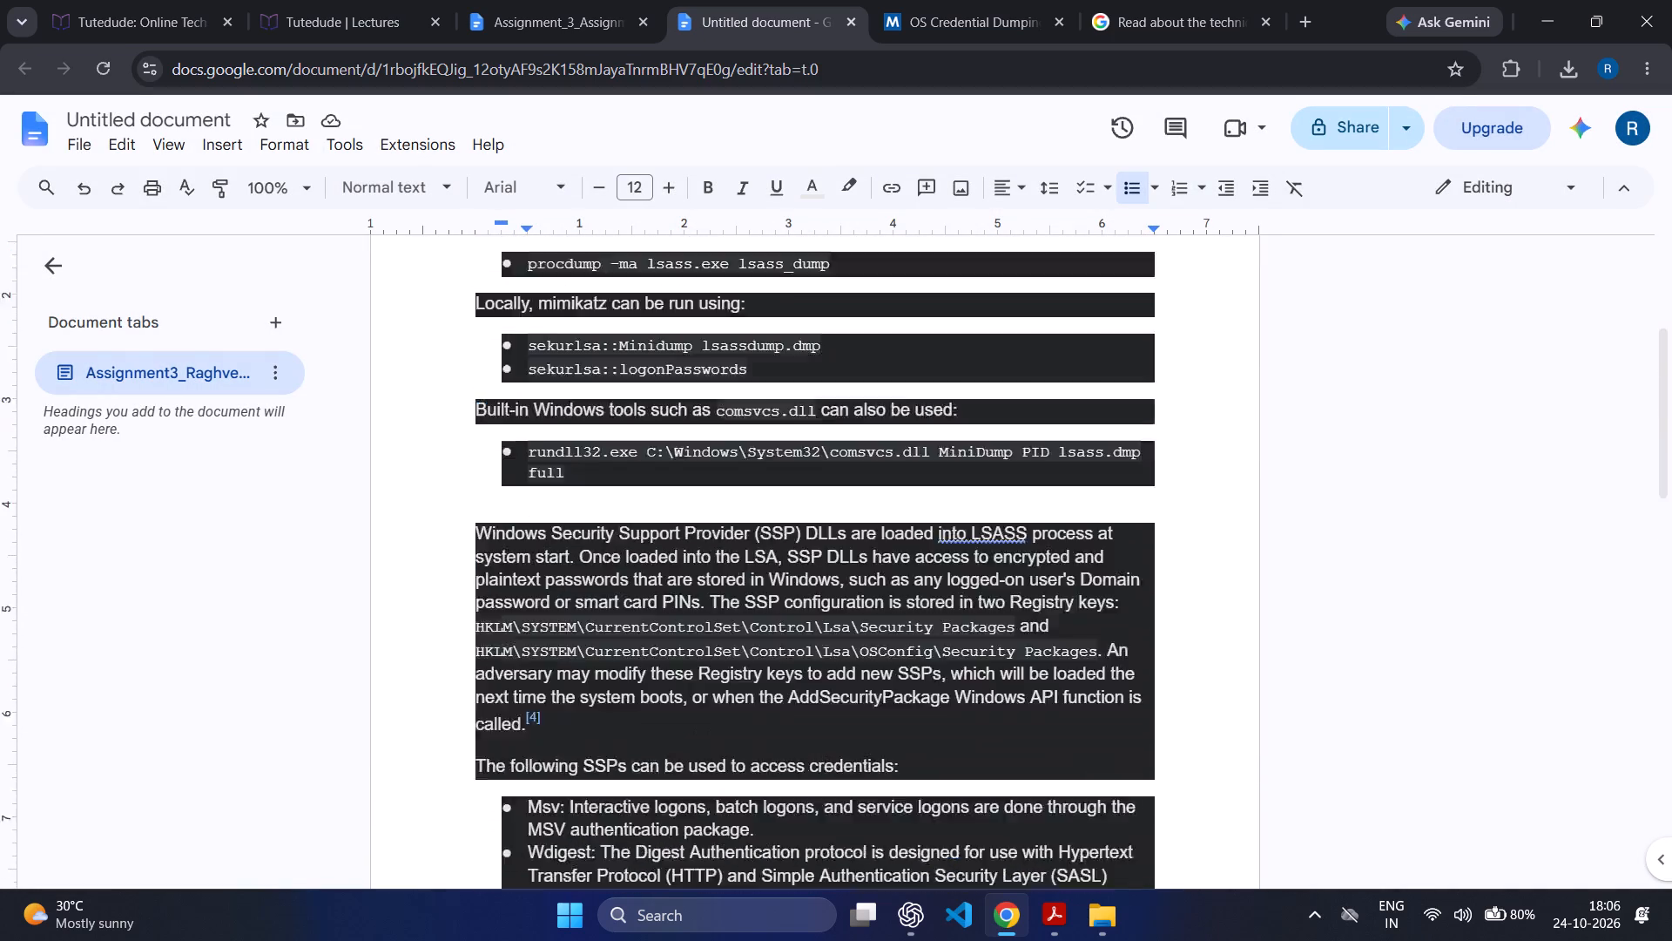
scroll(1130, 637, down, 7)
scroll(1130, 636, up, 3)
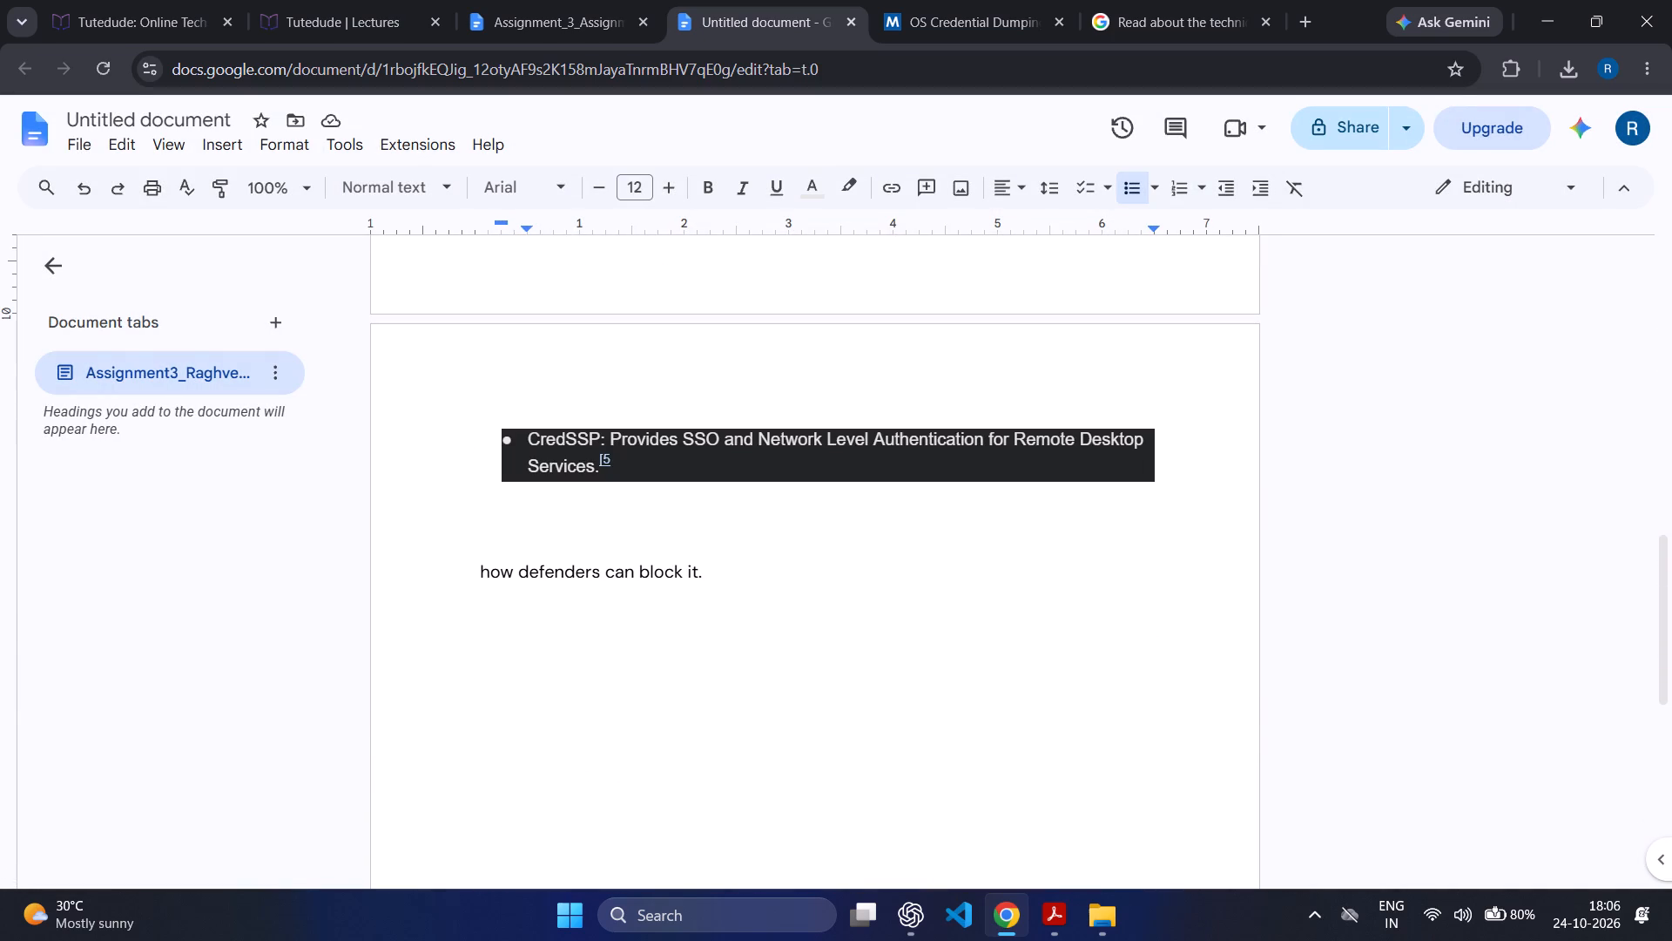
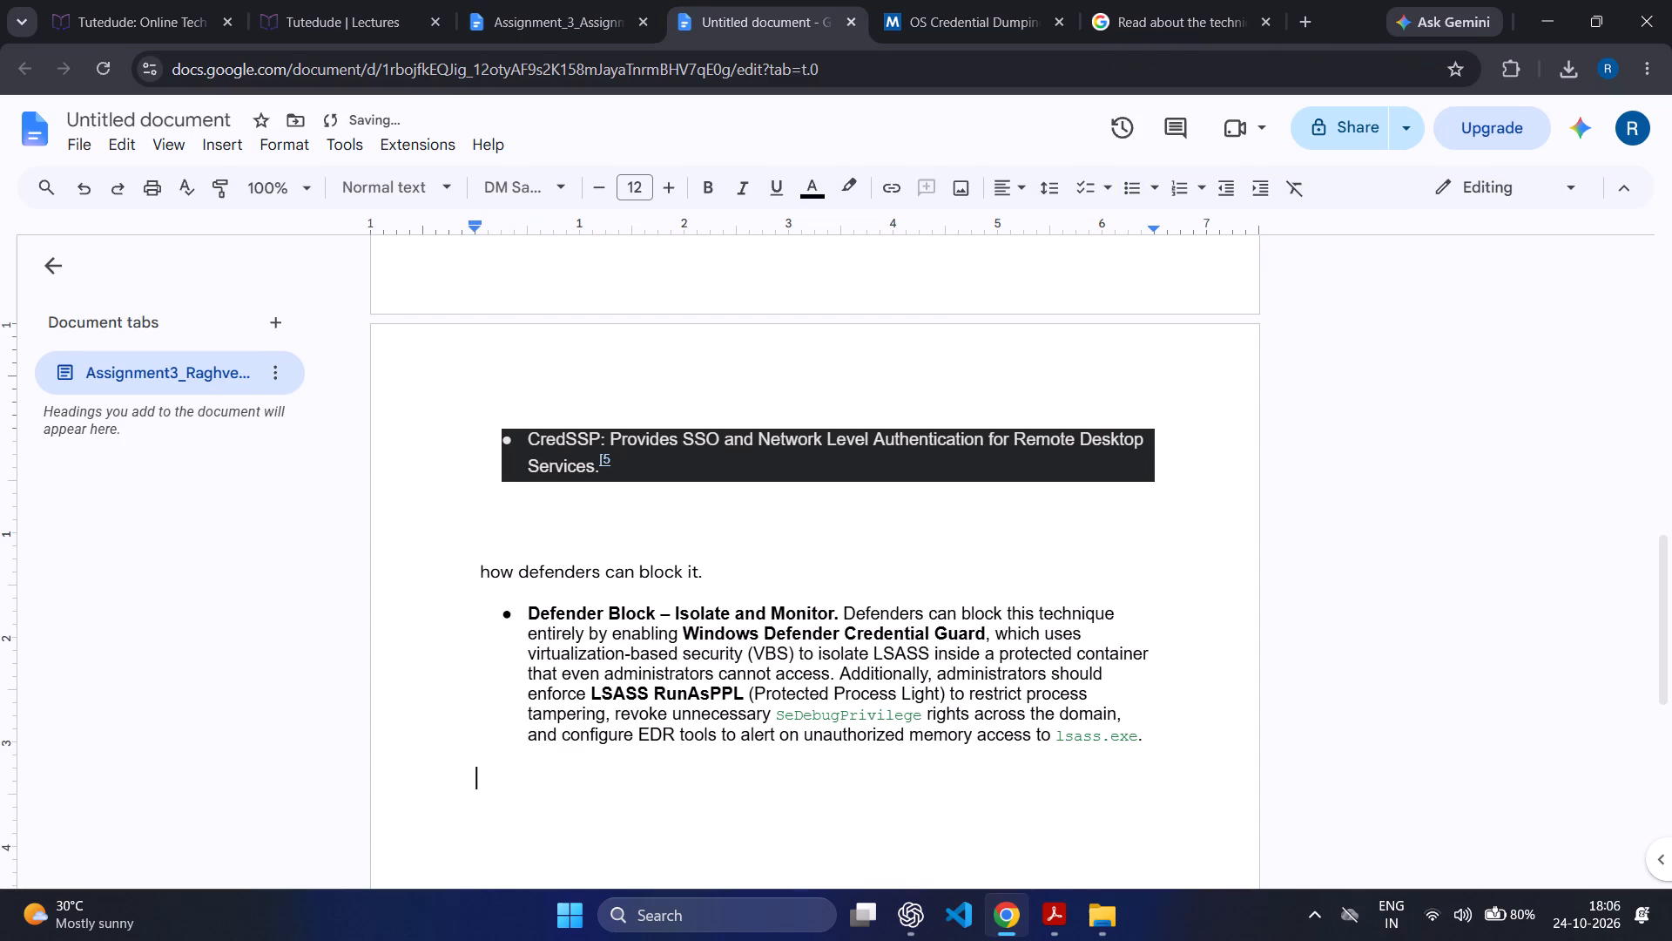
Copy the heading "Task 2: Setting up Defense Layers" from the Assignment 3 brief and return to the untitled answer document.
click(569, 15)
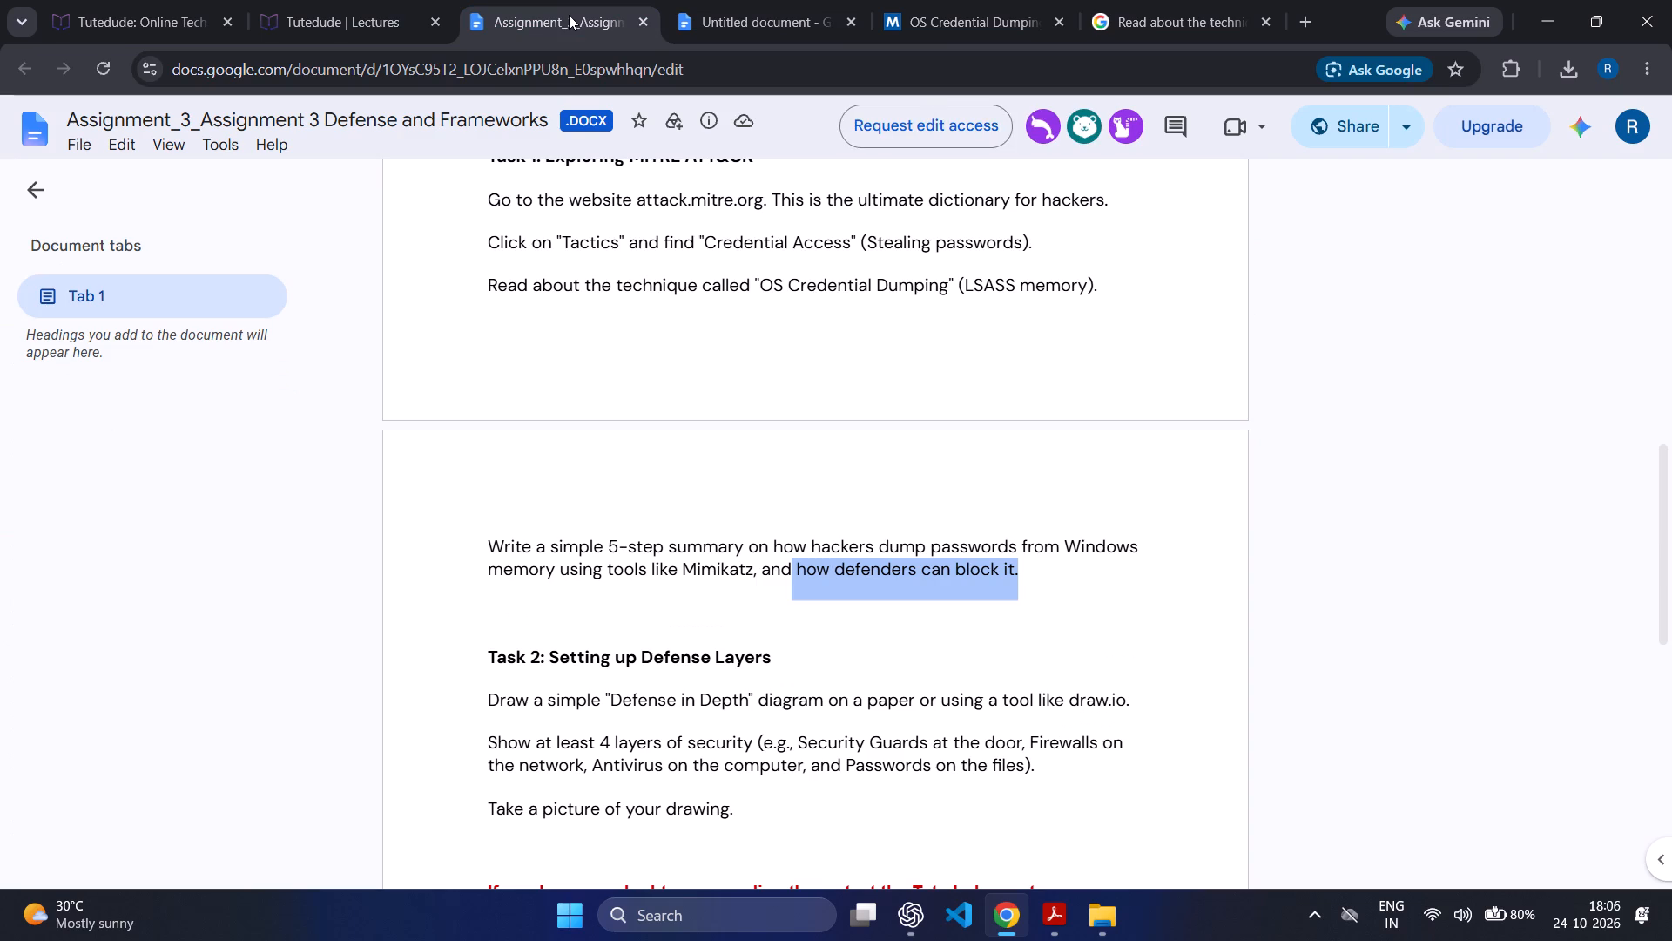
drag(485, 656, 598, 656)
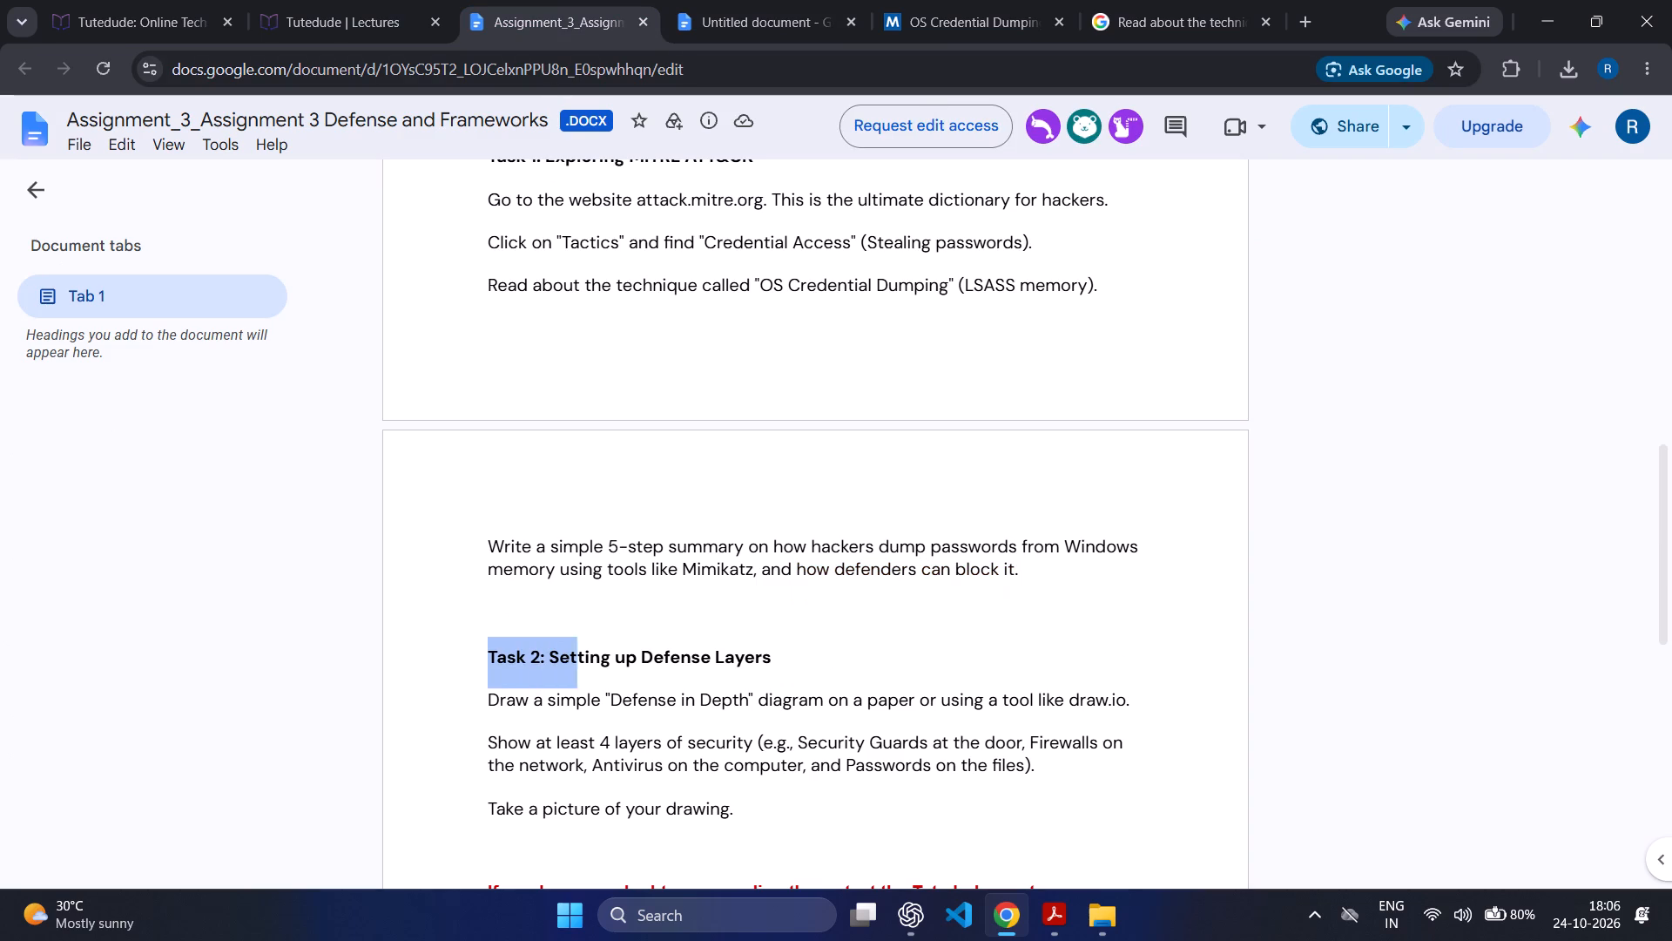
drag(598, 656, 792, 661)
right_click(792, 661)
click(813, 685)
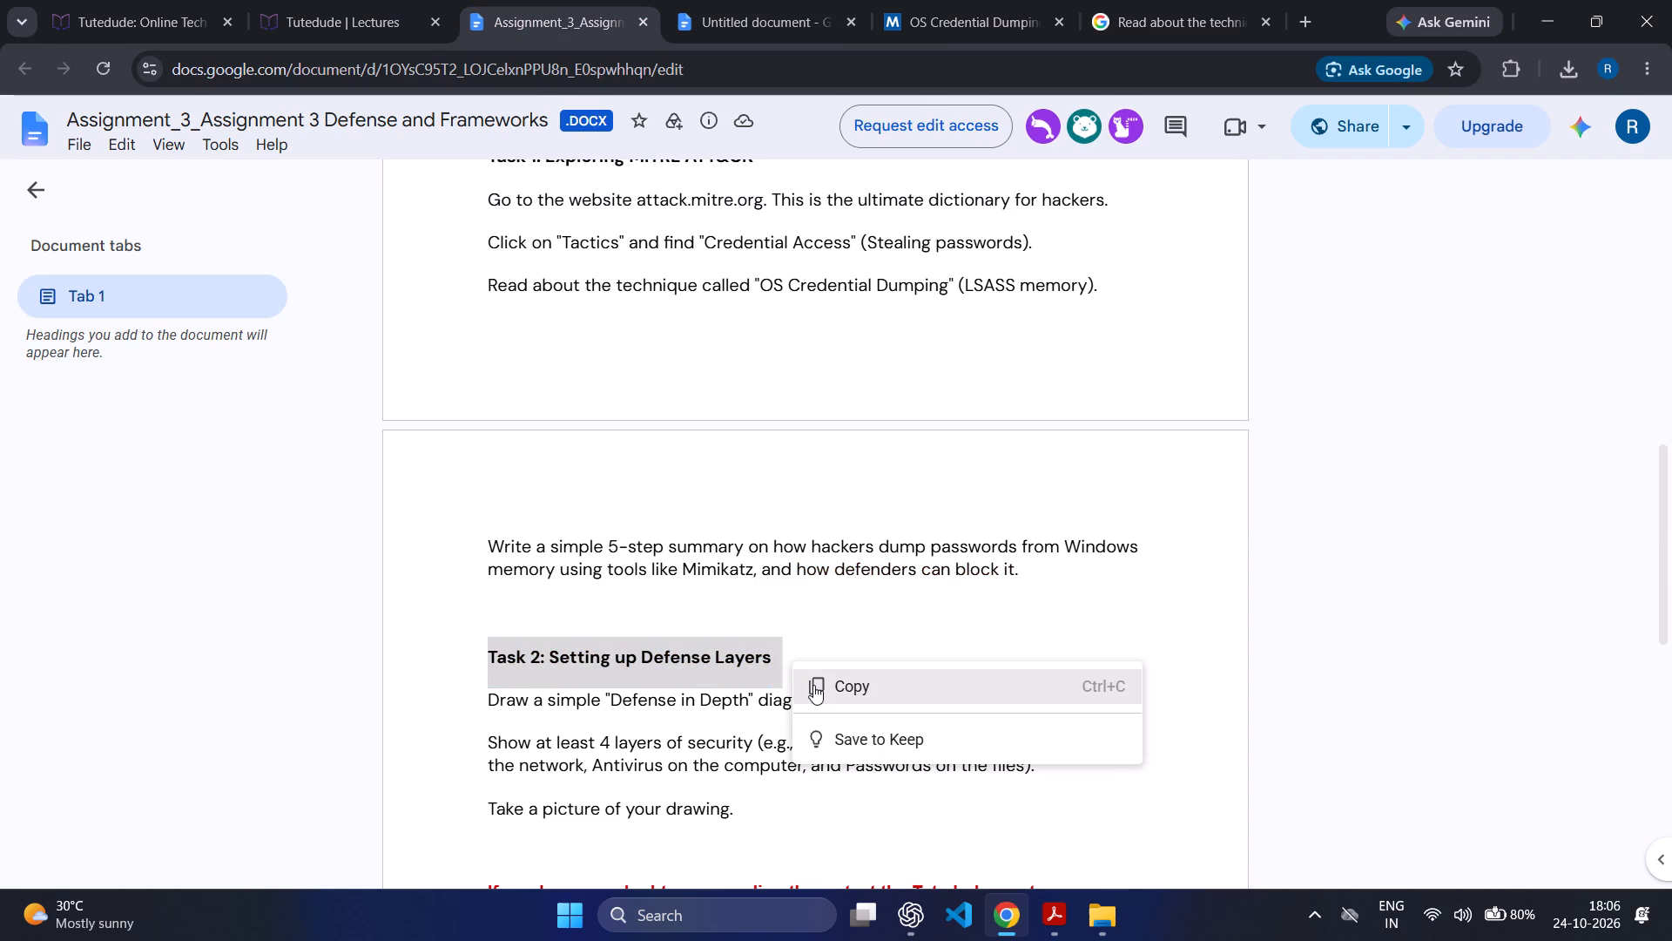
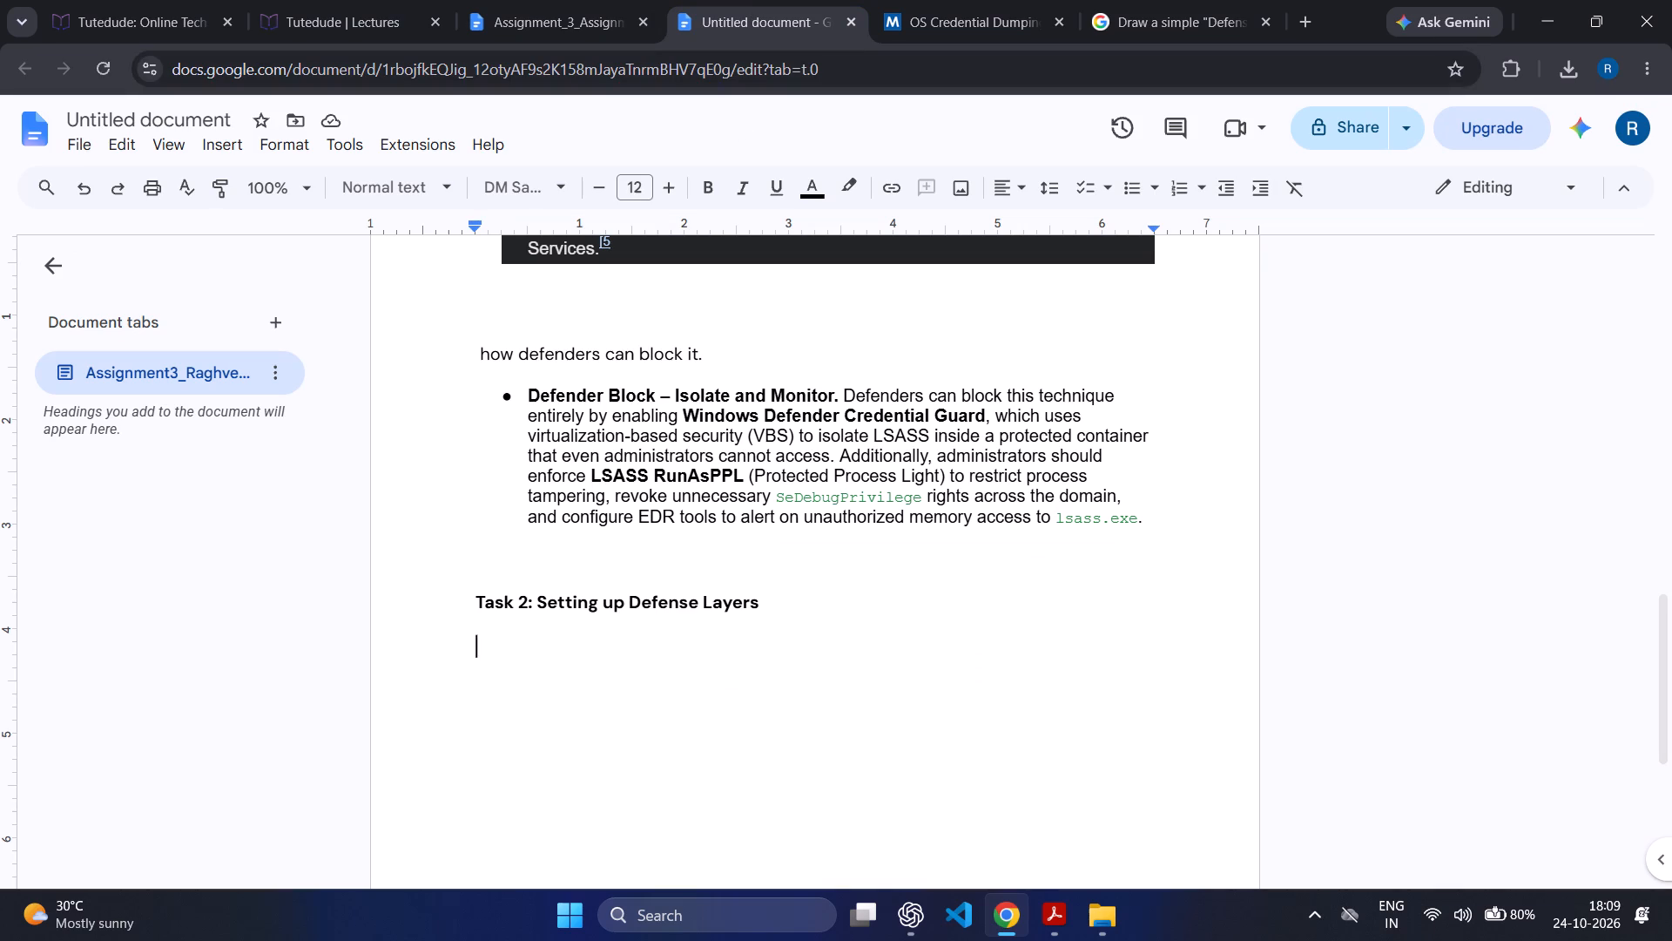
Paste the copied Defense in Depth multi-layered security diagram below the "Task 2: Setting up Defense Layers" heading.
click(509, 673)
right_click(509, 667)
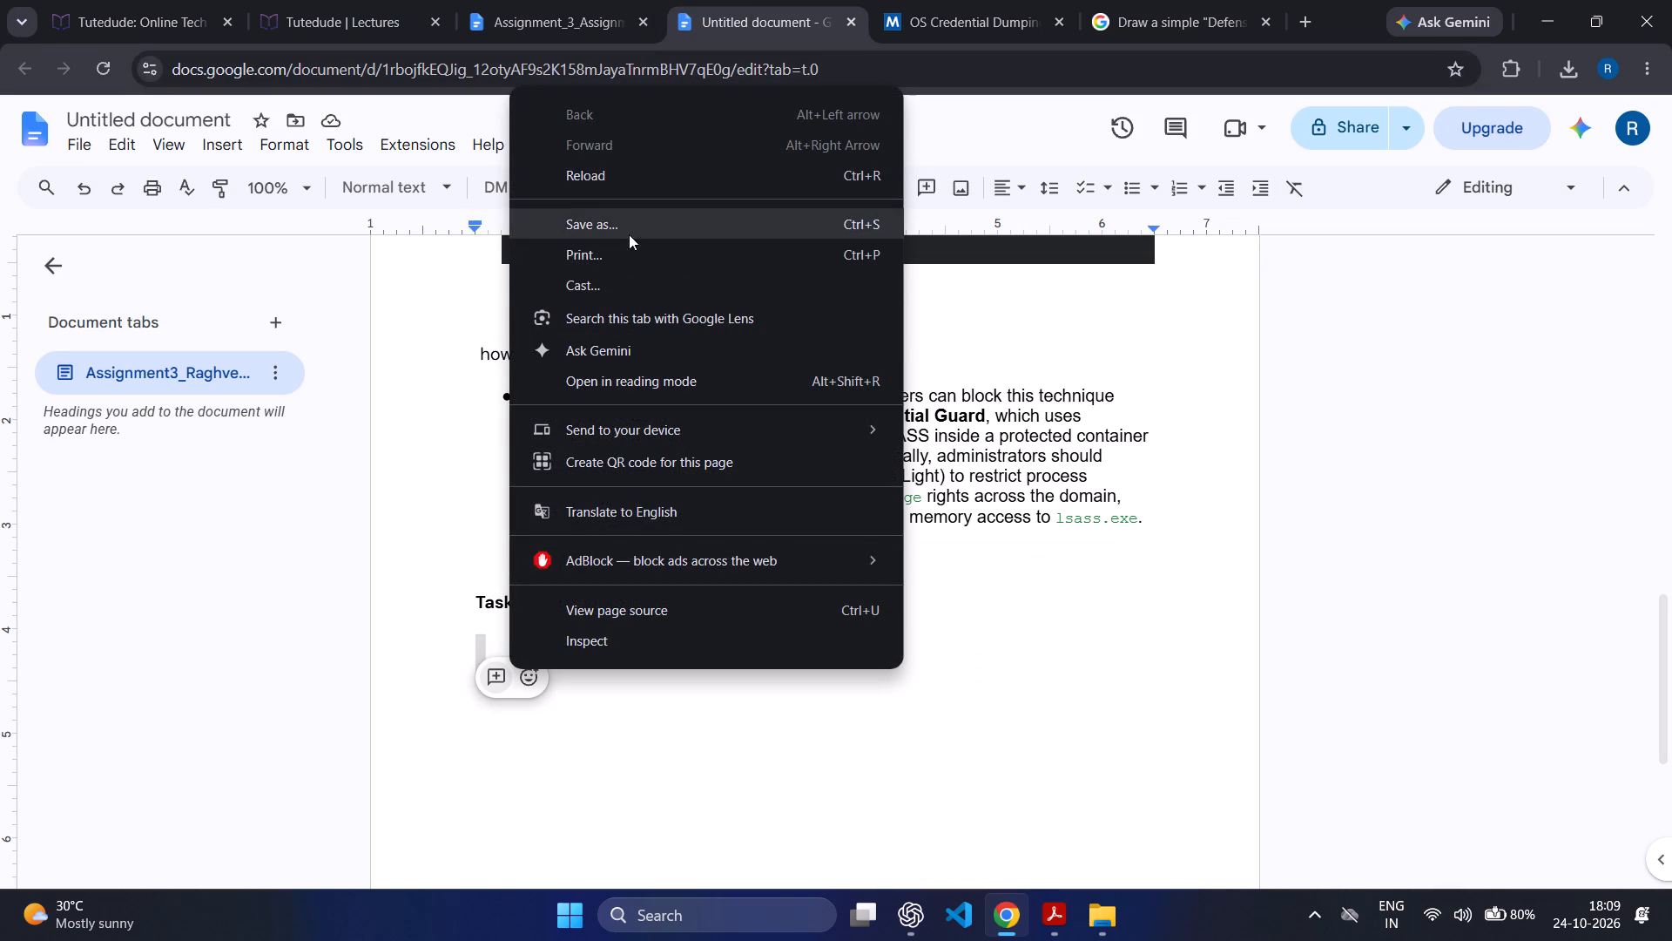
drag(675, 855, 662, 832)
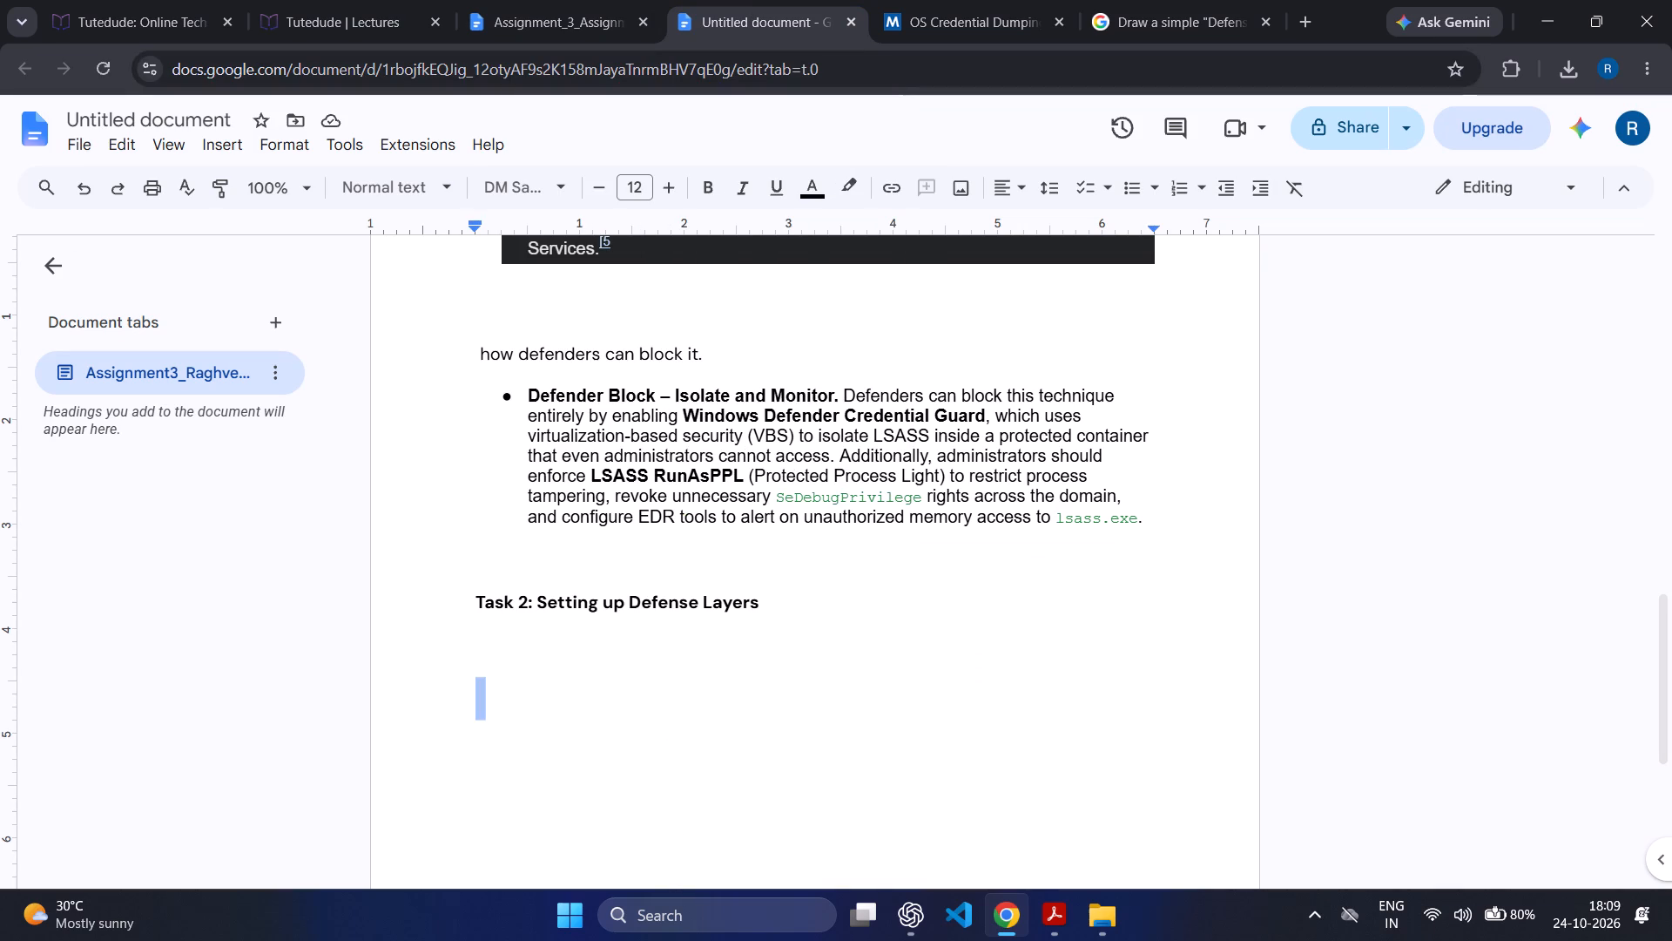
click(522, 694)
right_click(522, 694)
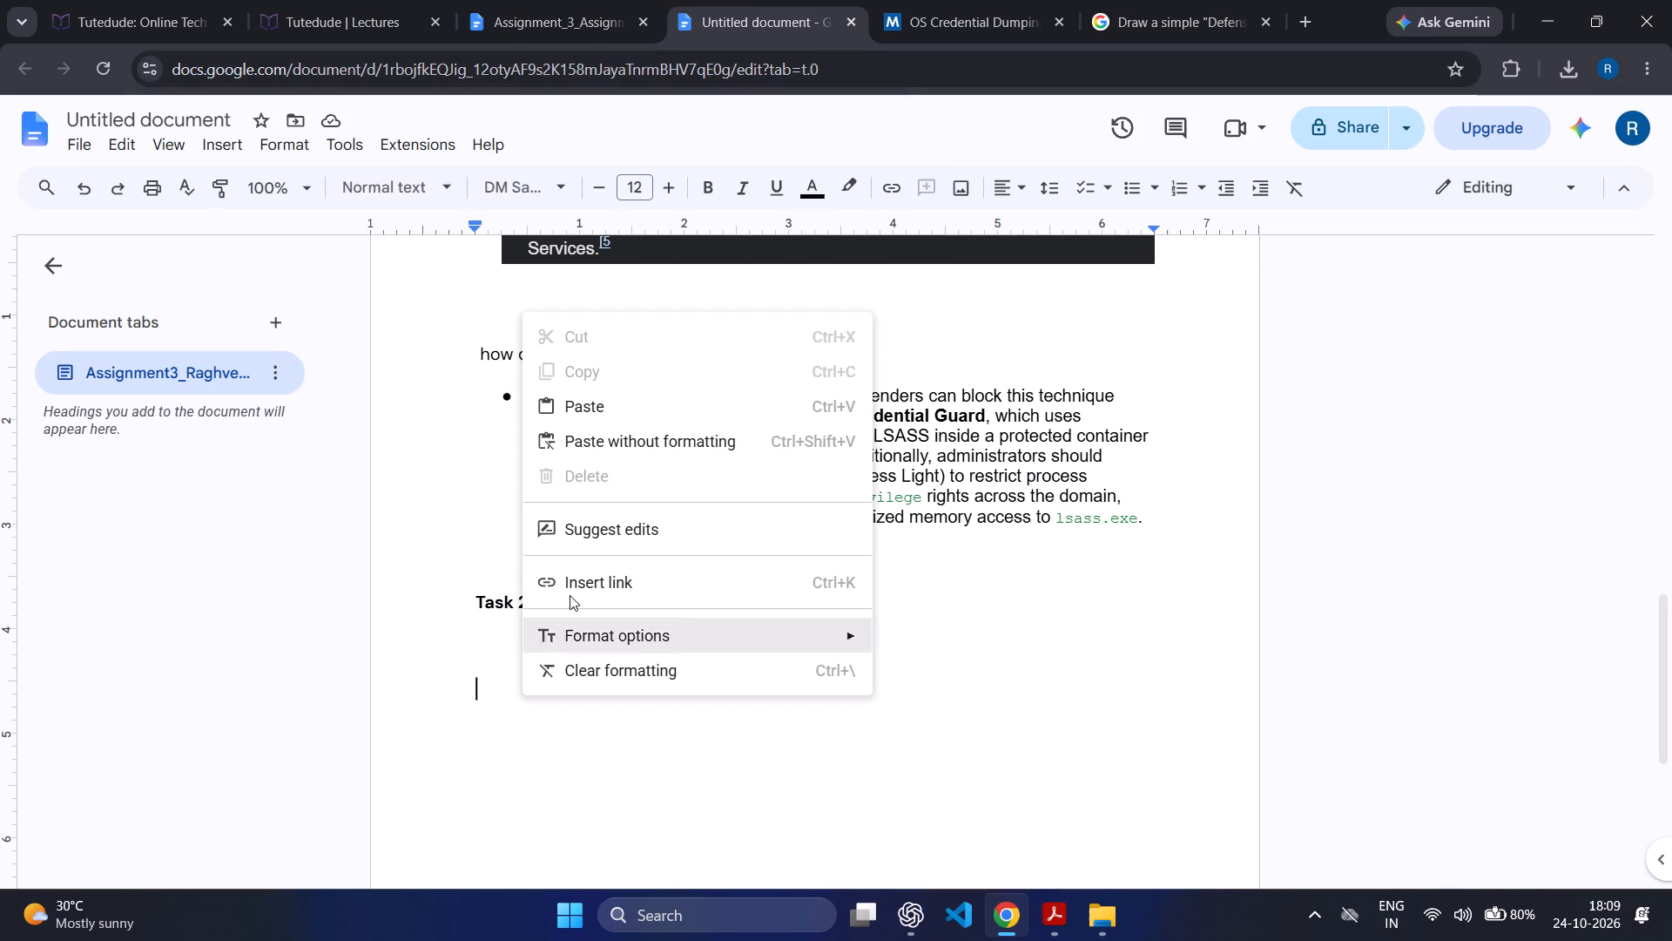
click(593, 408)
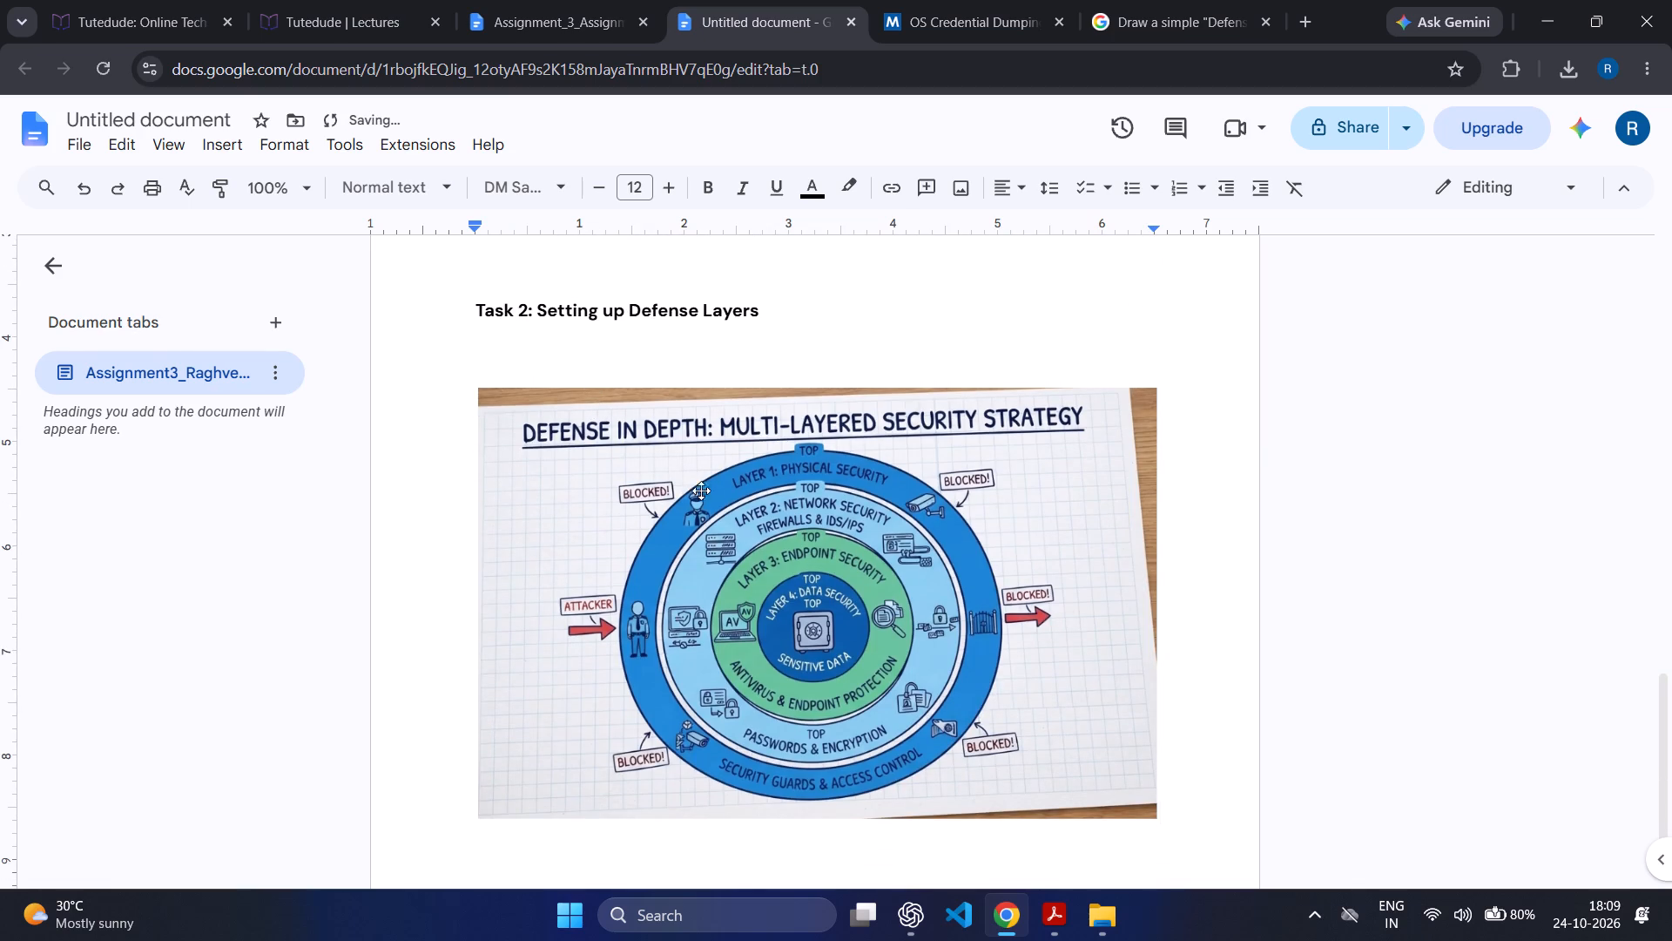
scroll(766, 514, up, 5)
scroll(766, 514, down, 5)
scroll(765, 515, up, 5)
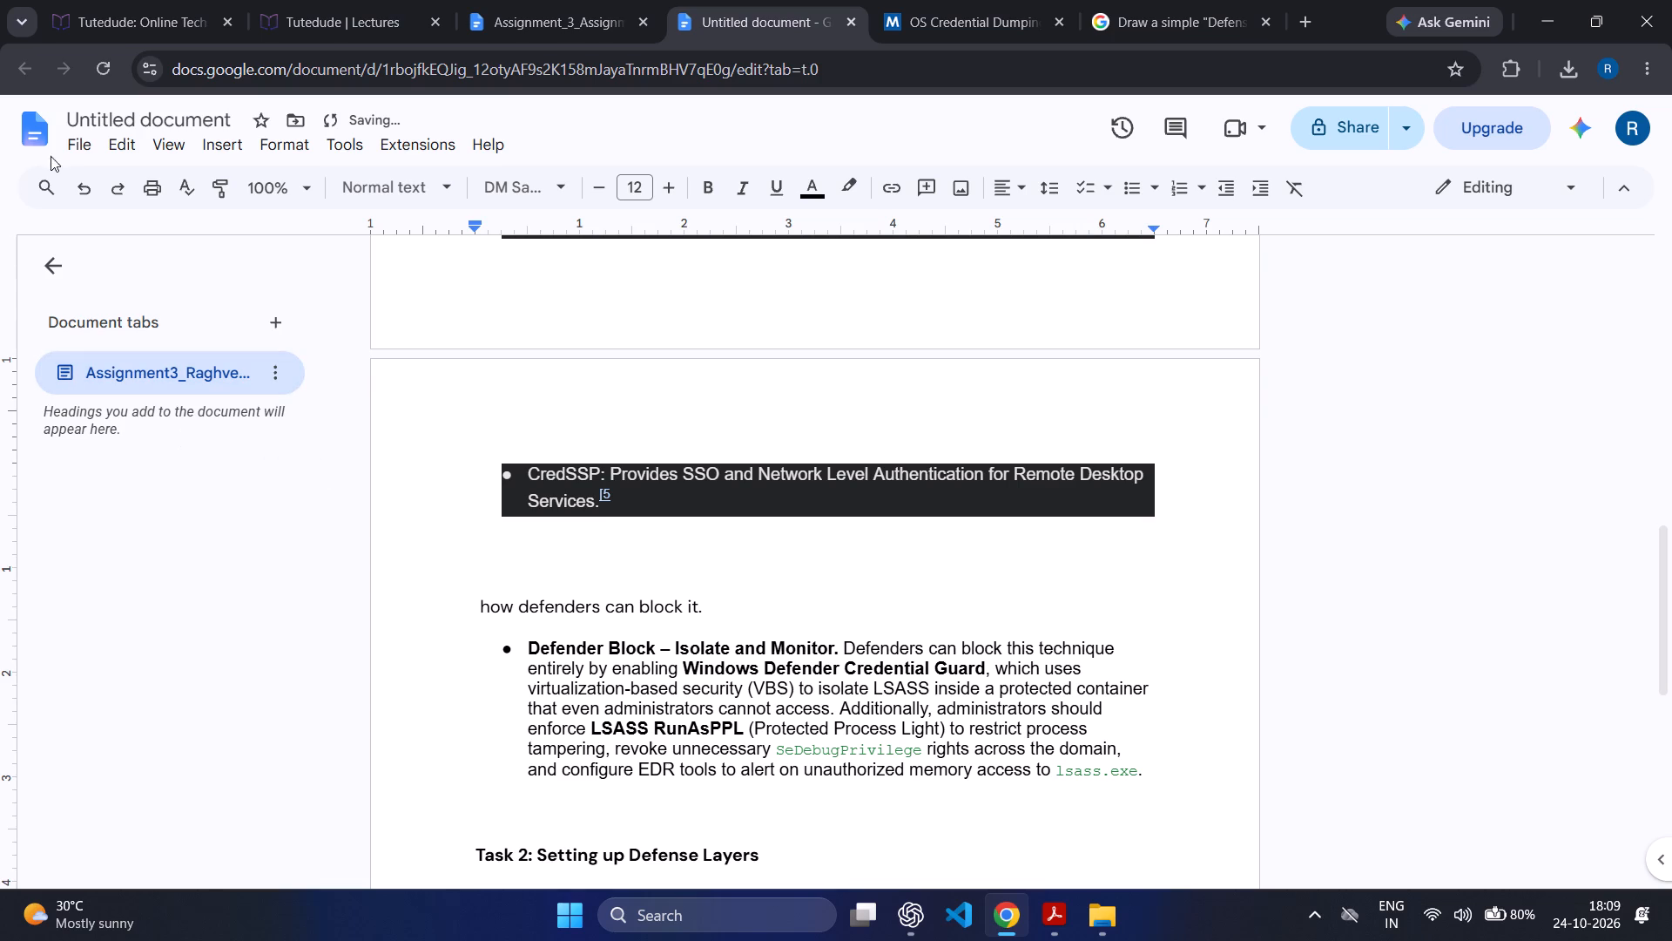
click(71, 146)
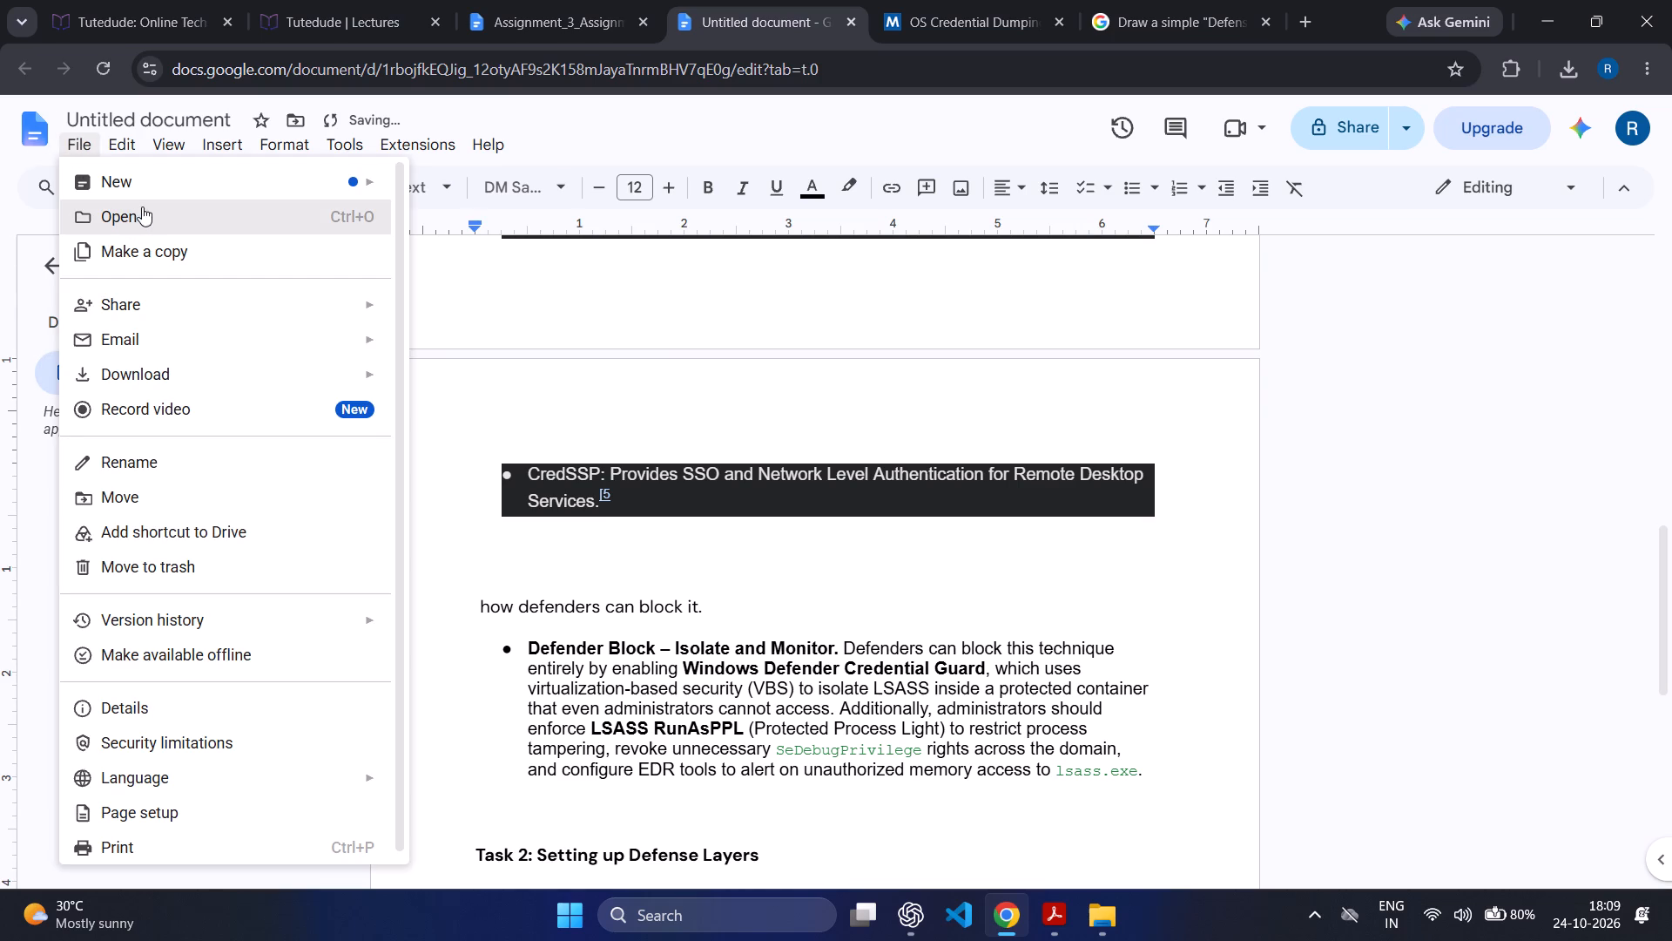
click(141, 366)
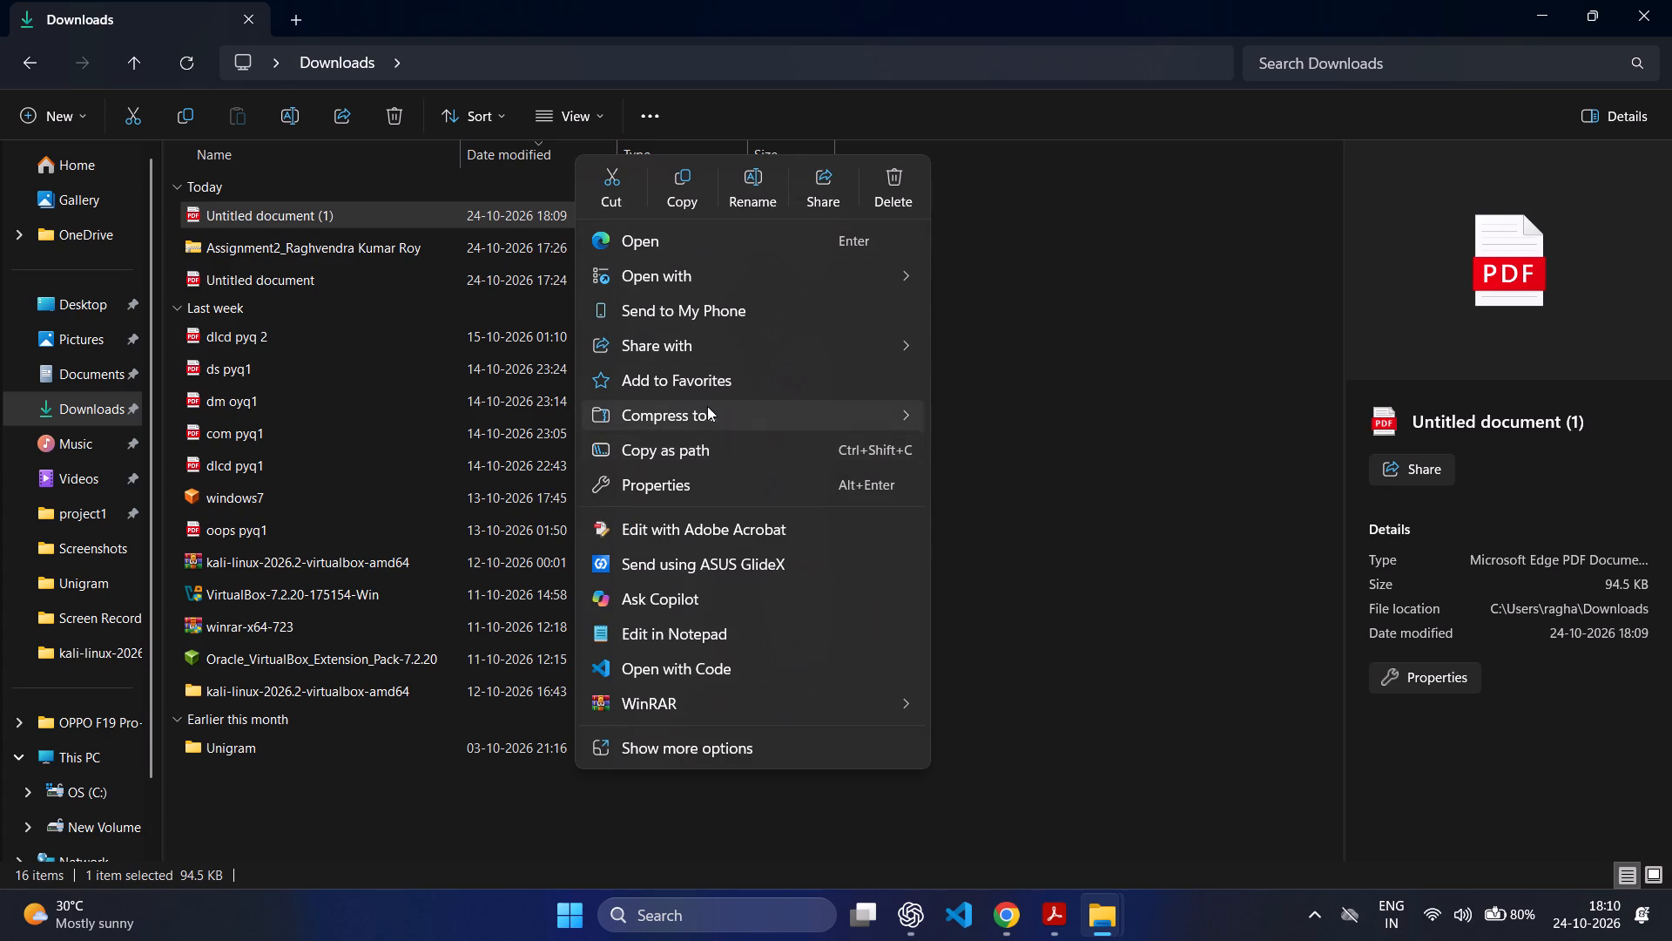
click(1142, 267)
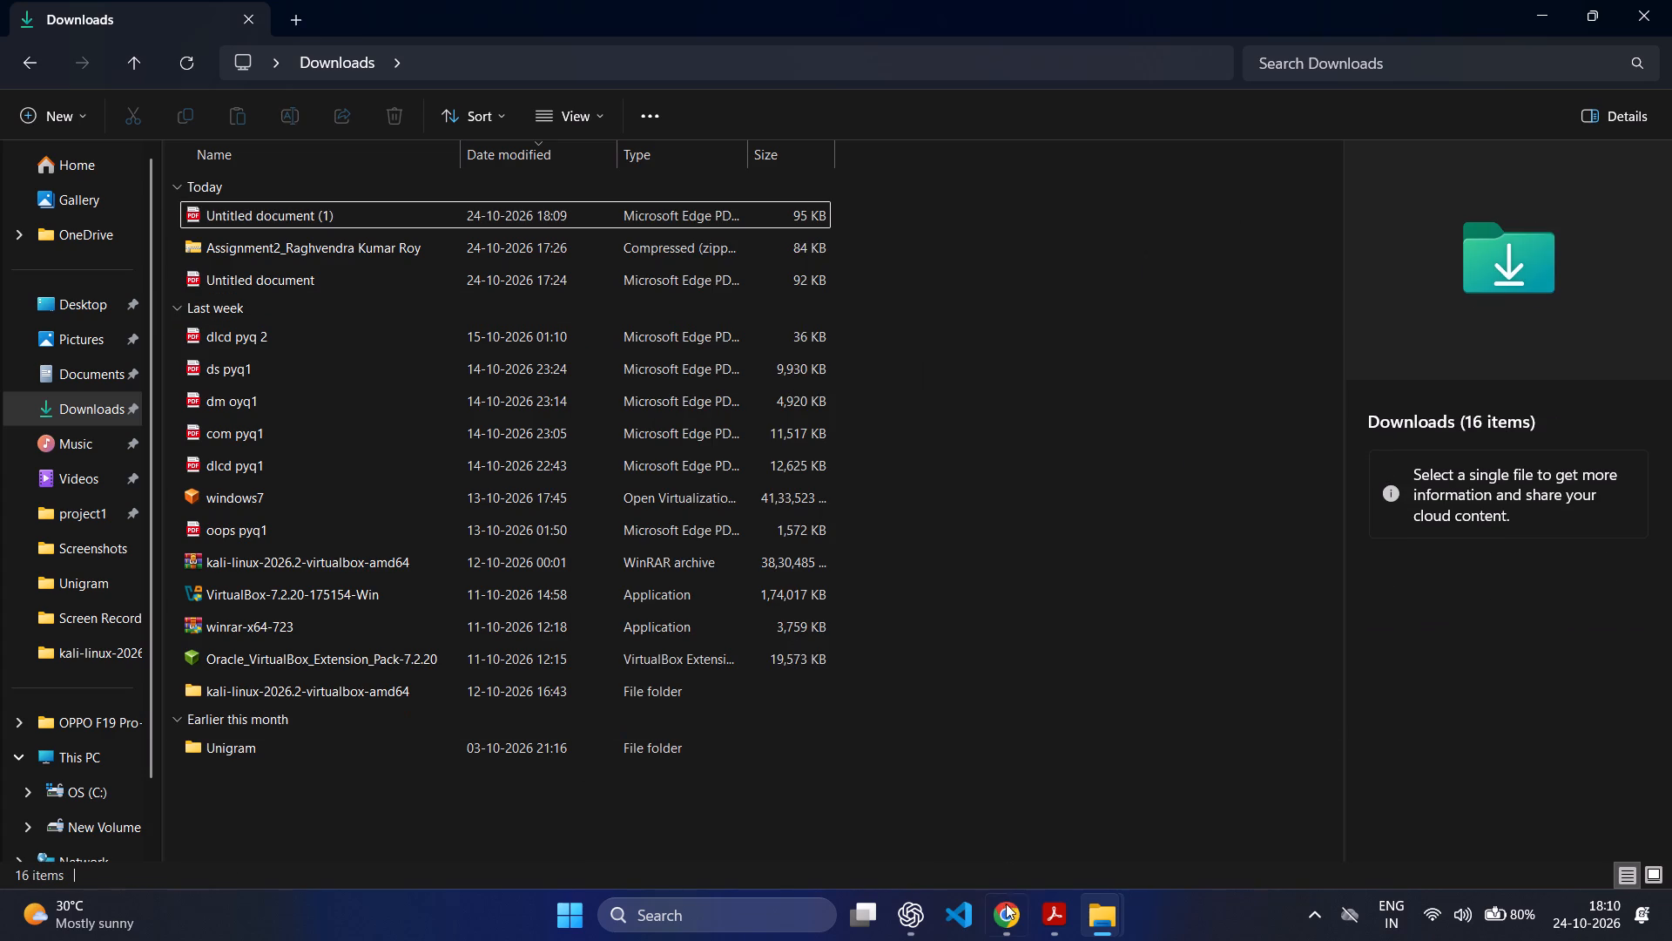
Switch to Chrome and review the answer document from Task 1 through the Task 2 diagram.
click(1003, 836)
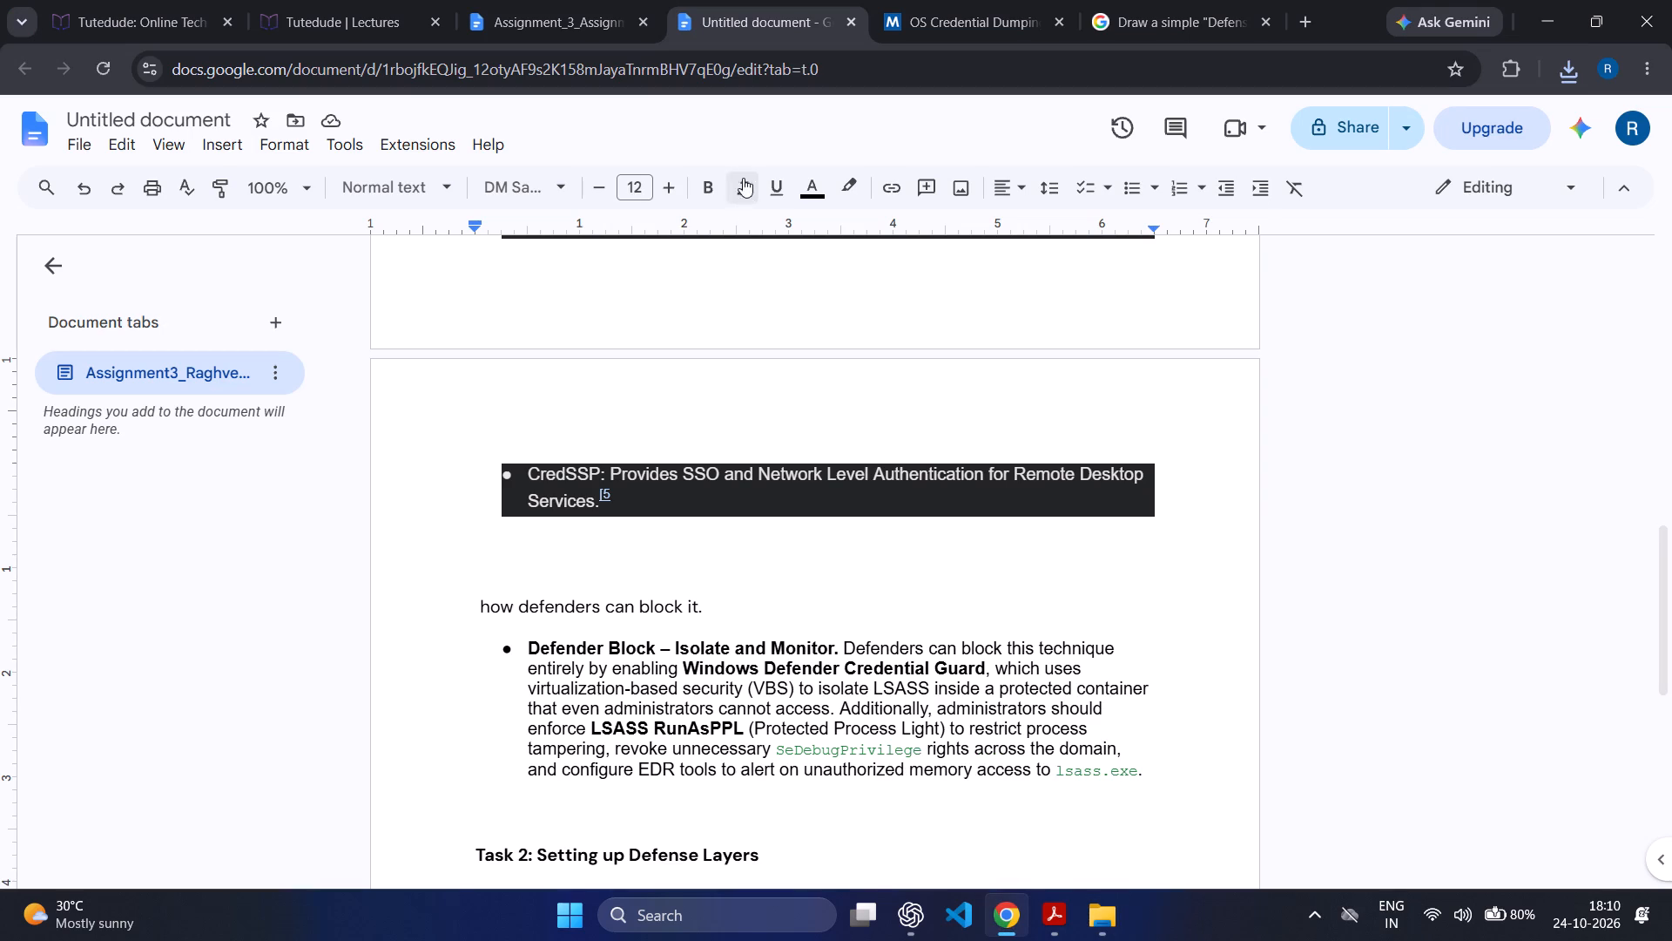
scroll(763, 565, down, 11)
scroll(759, 567, up, 4)
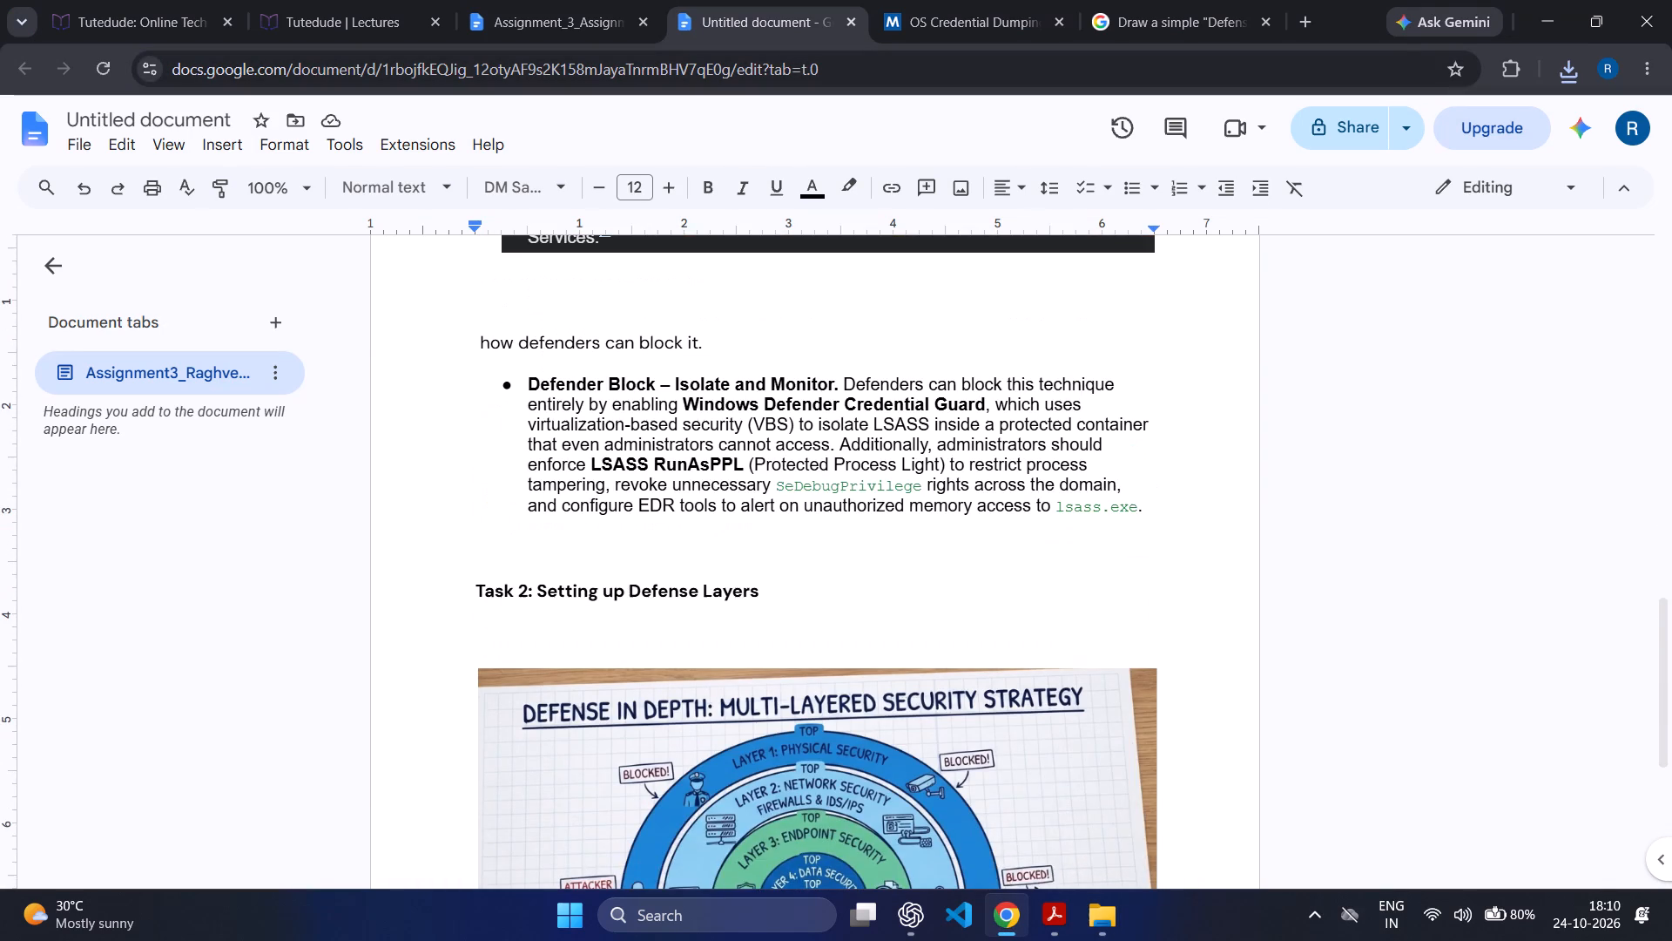
scroll(759, 567, down, 5)
scroll(759, 565, up, 5)
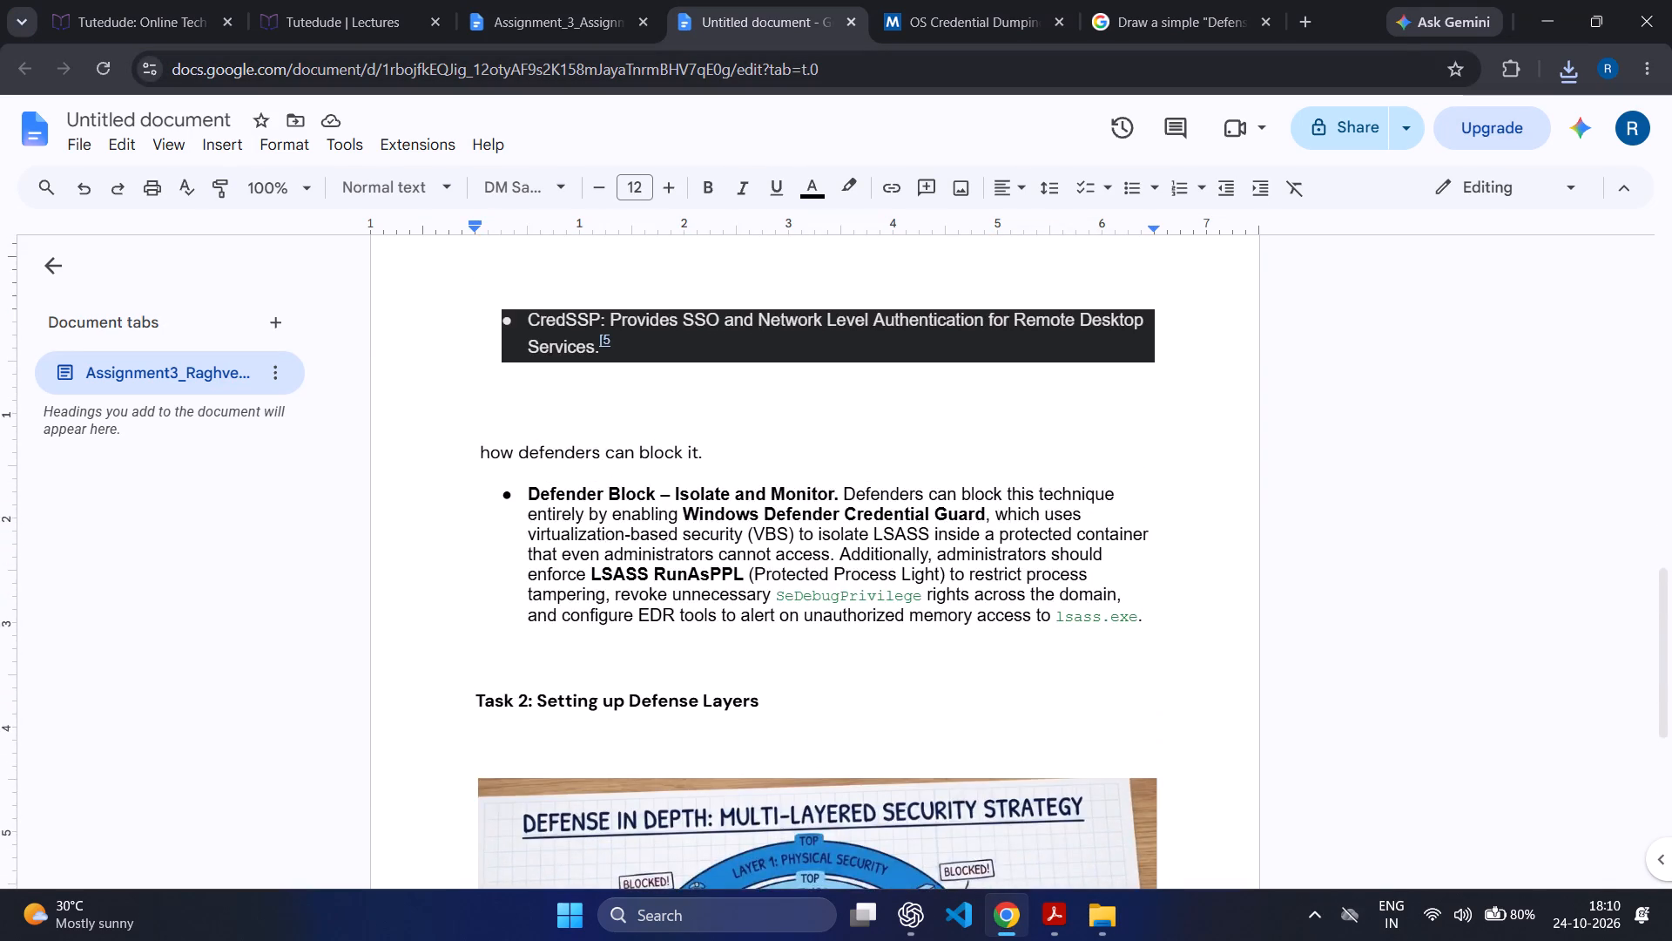
scroll(759, 552, up, 15)
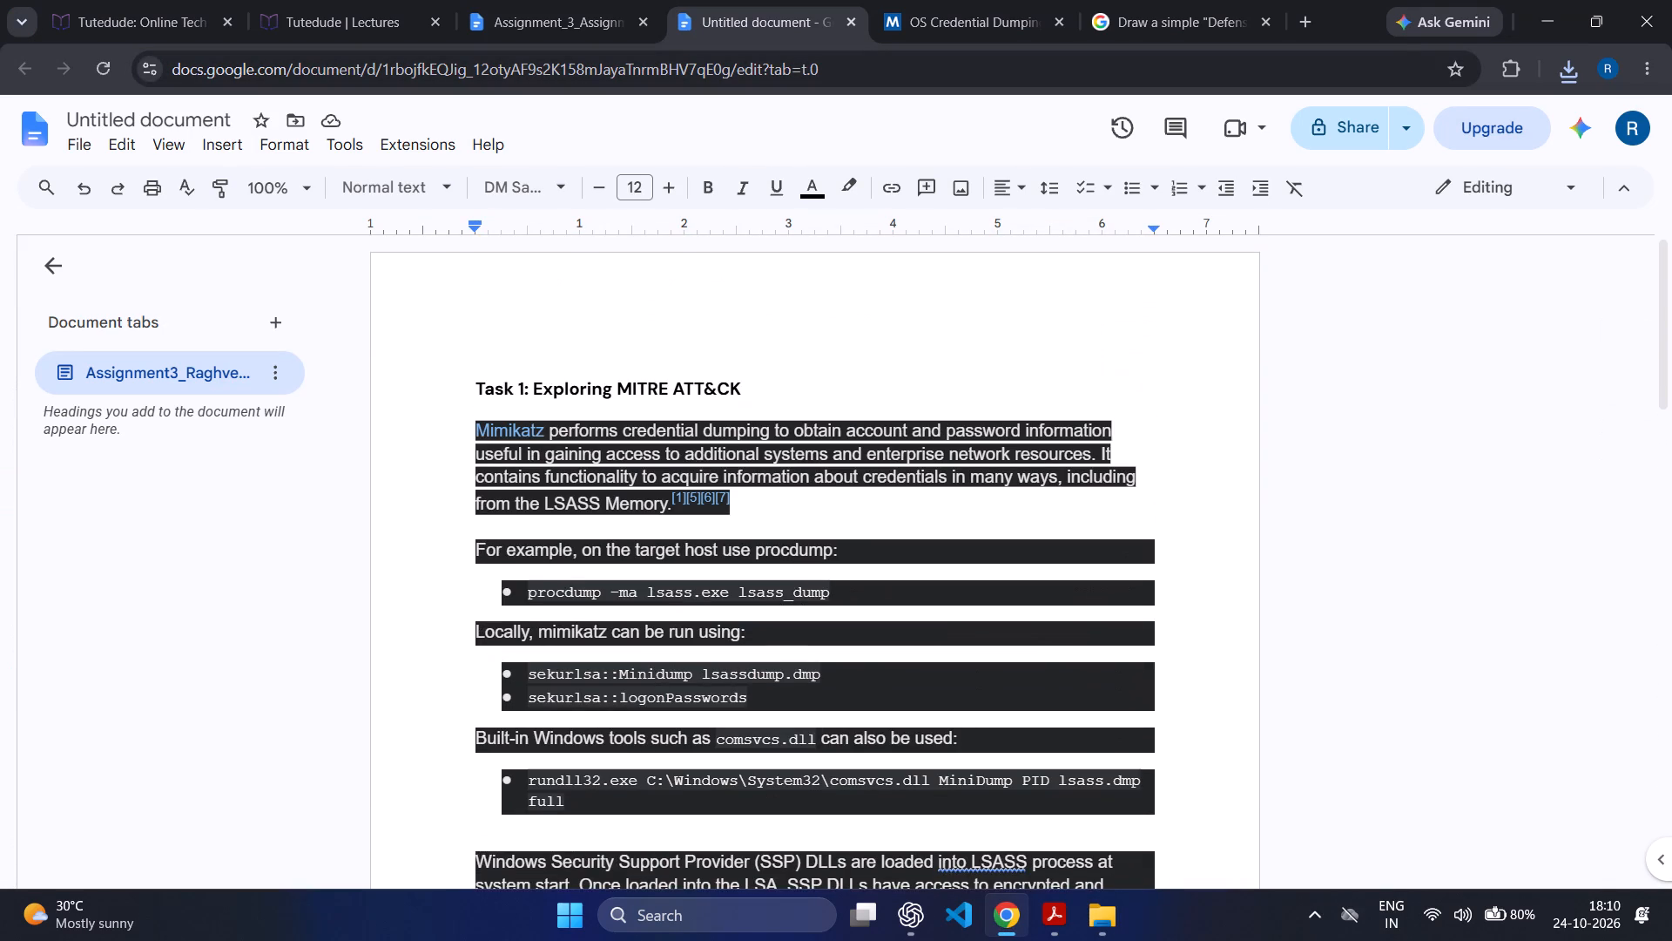
scroll(779, 514, down, 18)
scroll(779, 513, down, 4)
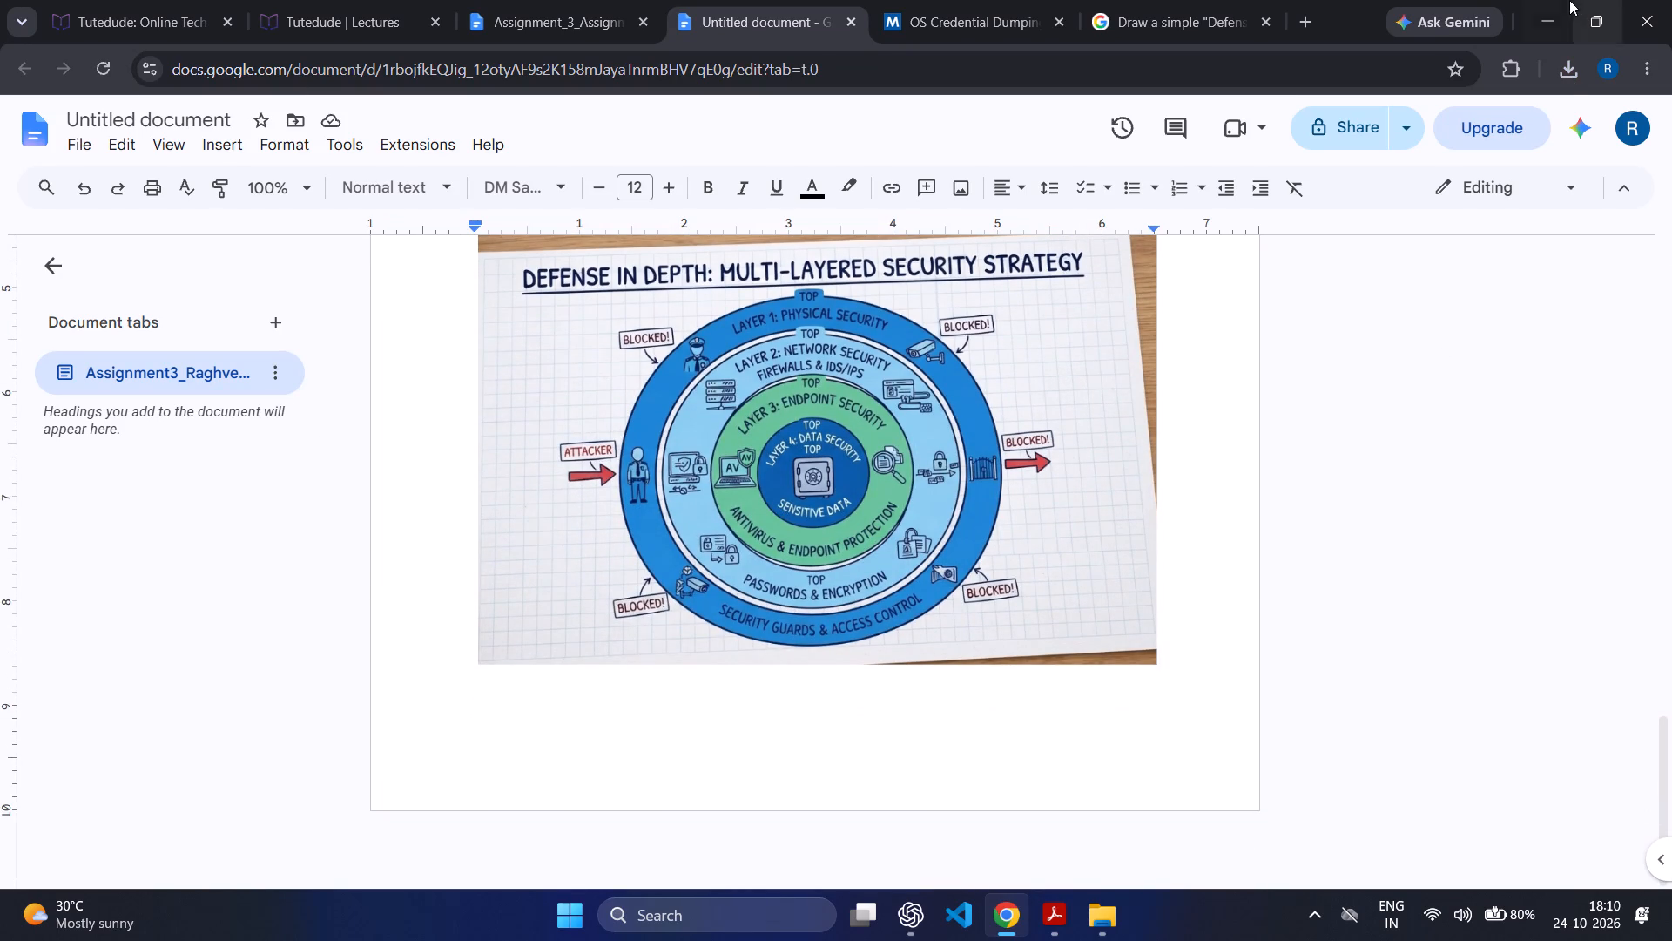
Open "Untitled document (1).pdf" from the browser's recent download history.
click(1568, 72)
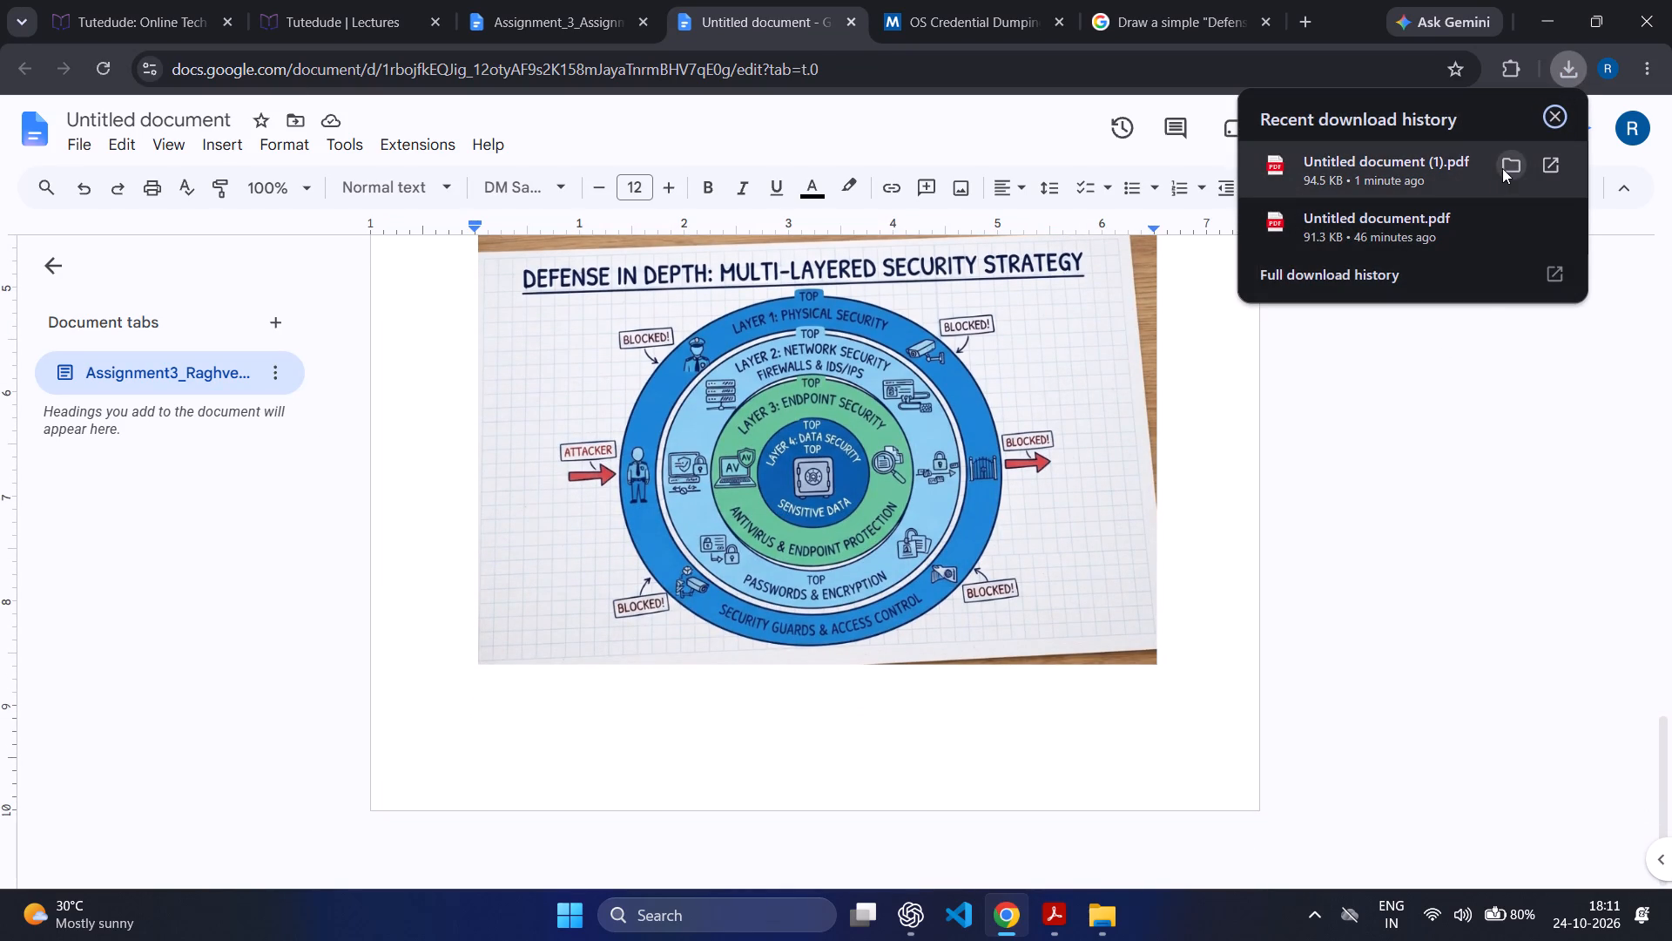
right_click(1475, 167)
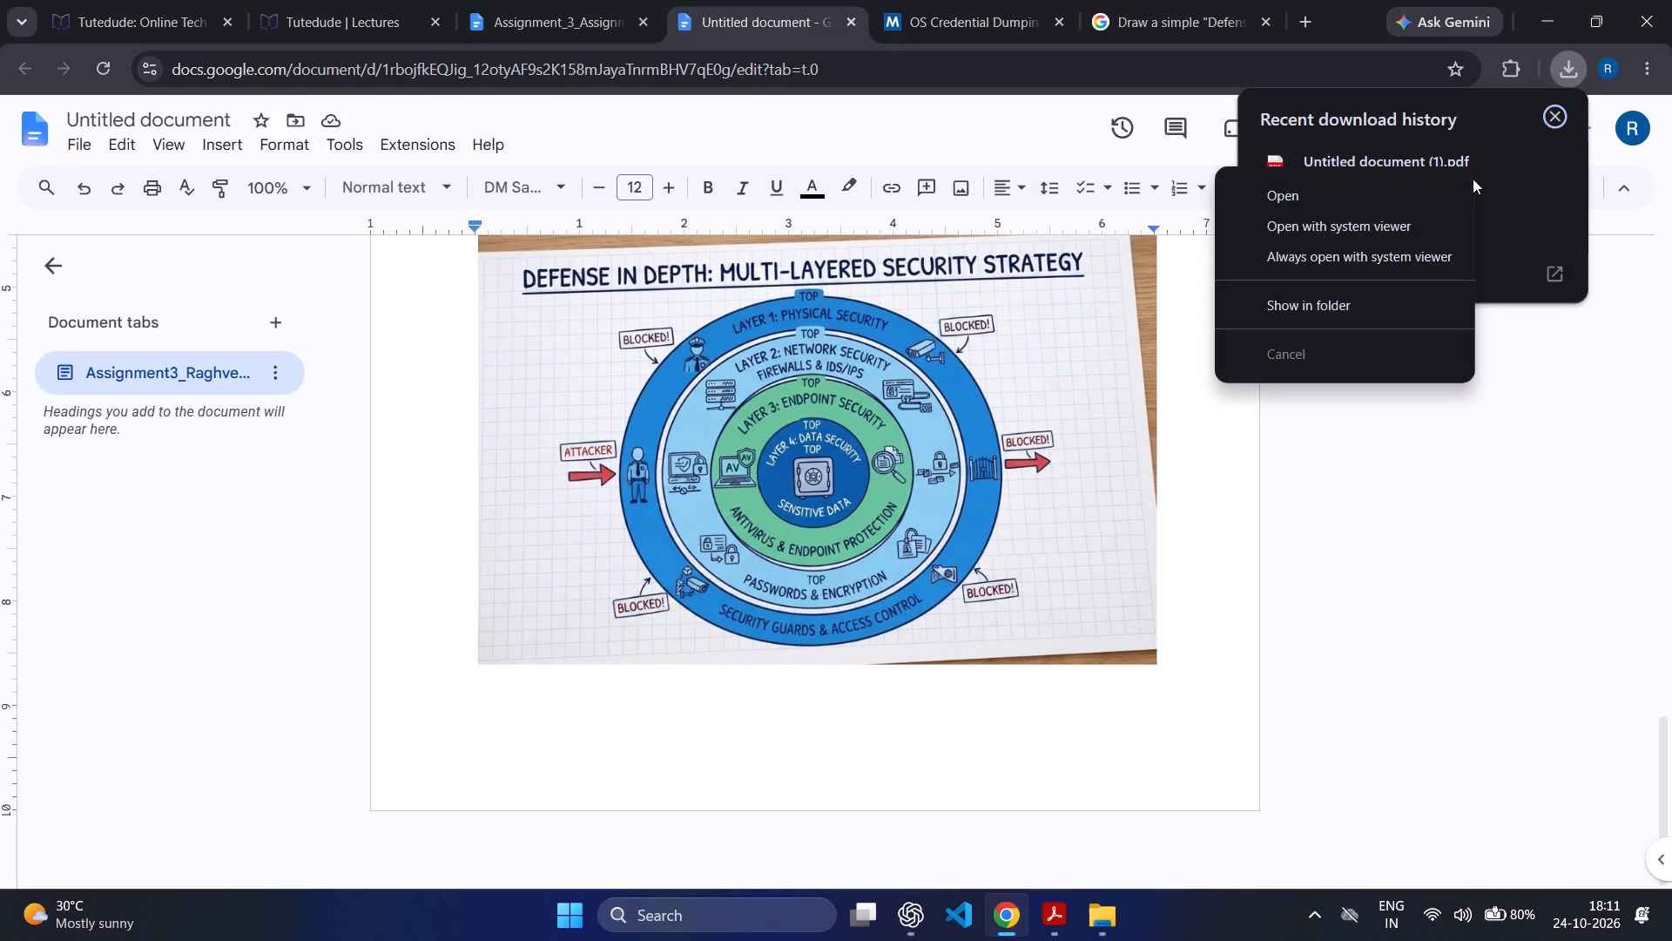
click(1420, 201)
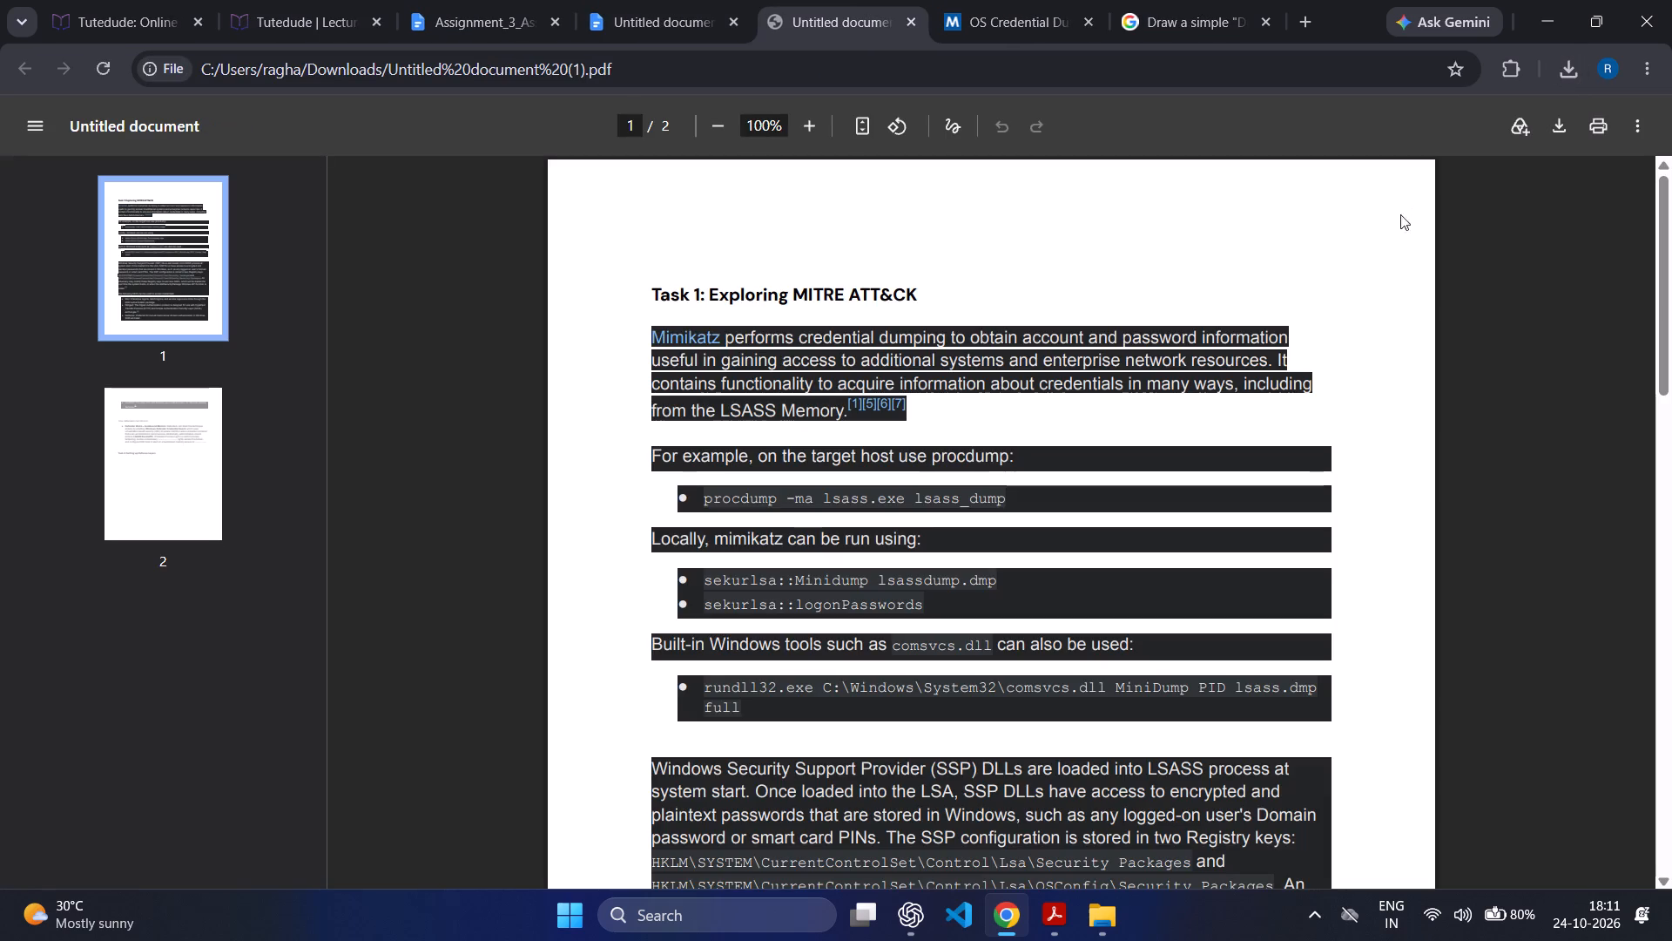
Look through both pages of the exported PDF from Task 1 to the Task 2 heading.
scroll(1189, 335, down, 19)
scroll(1190, 328, up, 8)
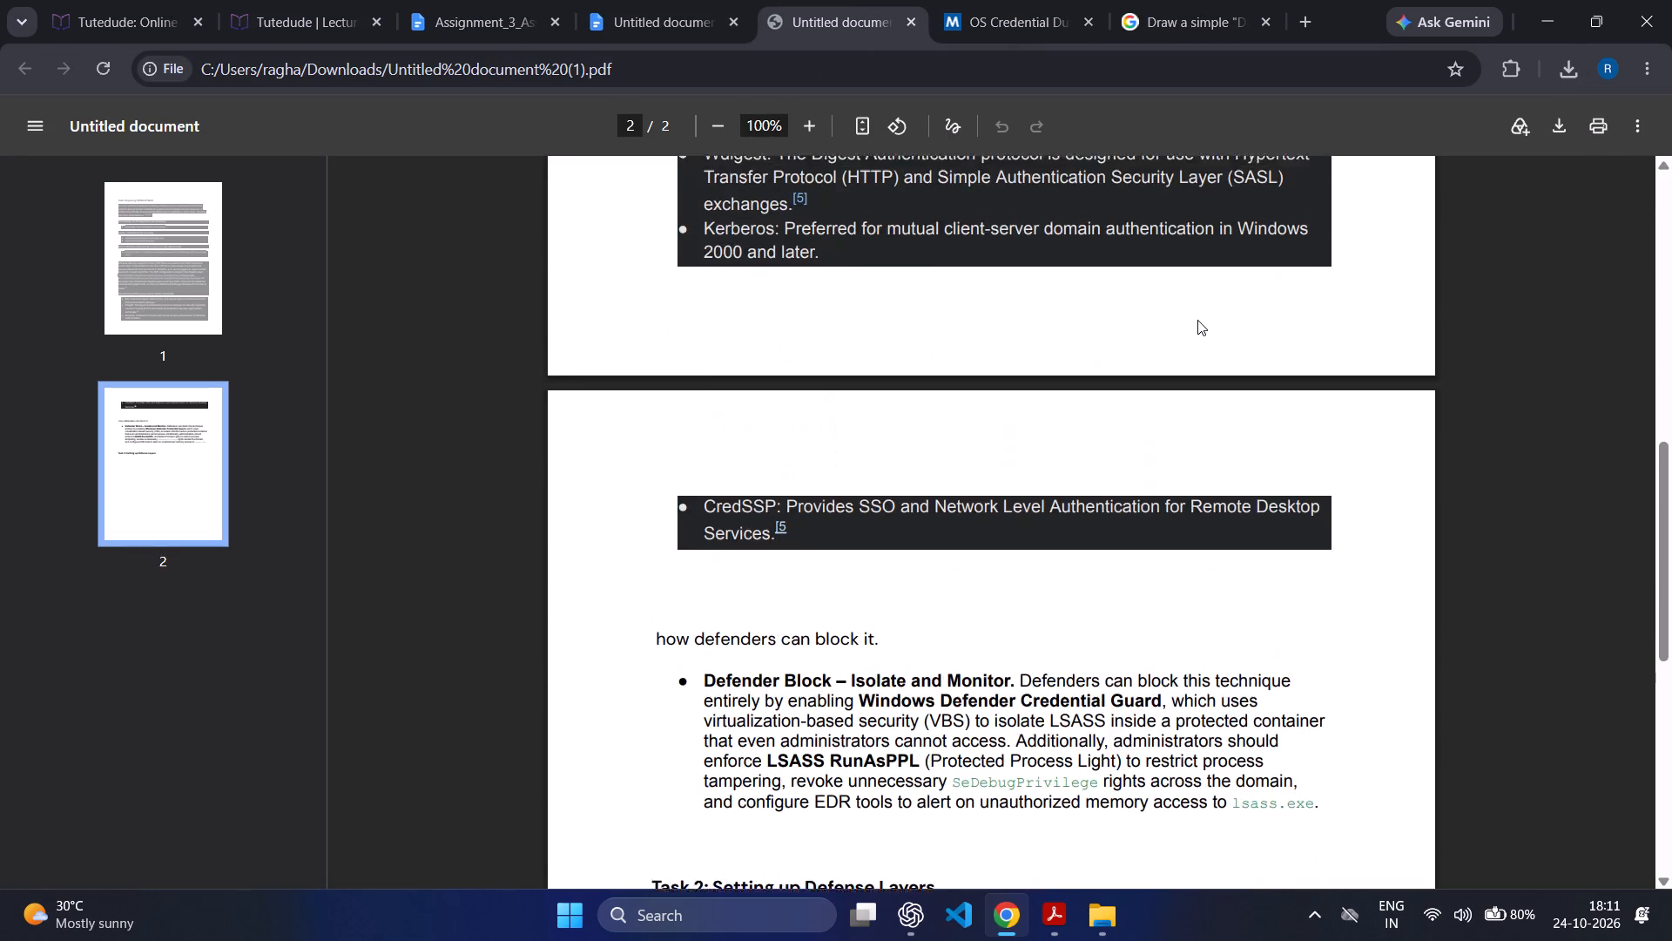
scroll(1197, 320, up, 13)
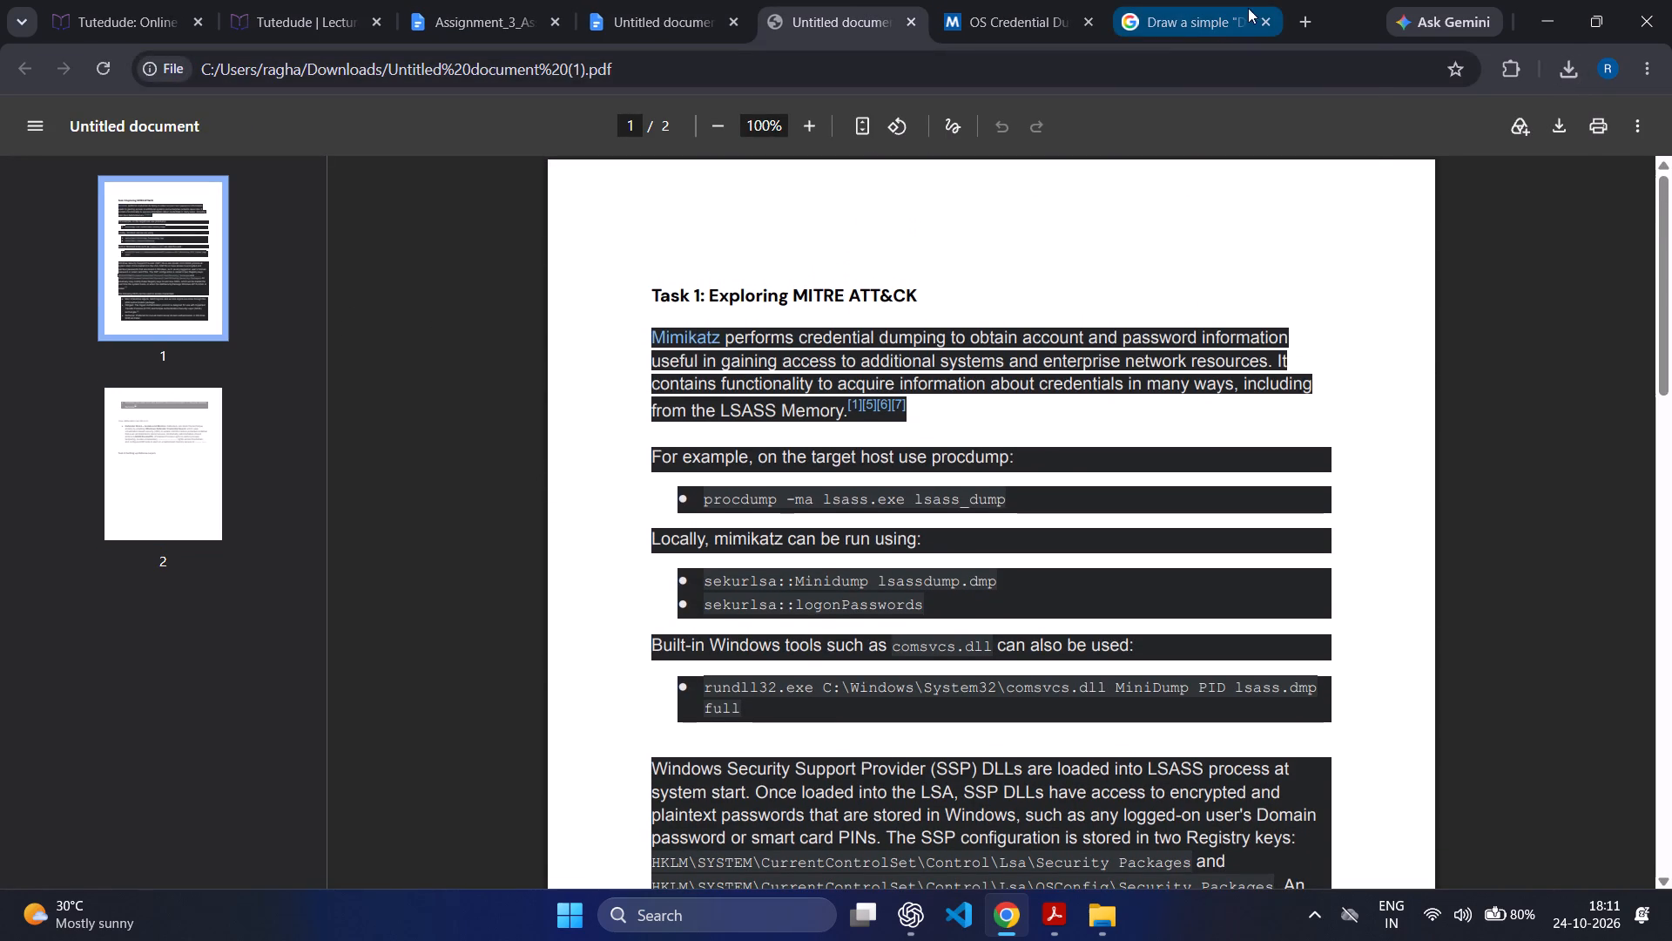
Close the Google search page for the "Draw a simple" diagram prompt.
click(1268, 13)
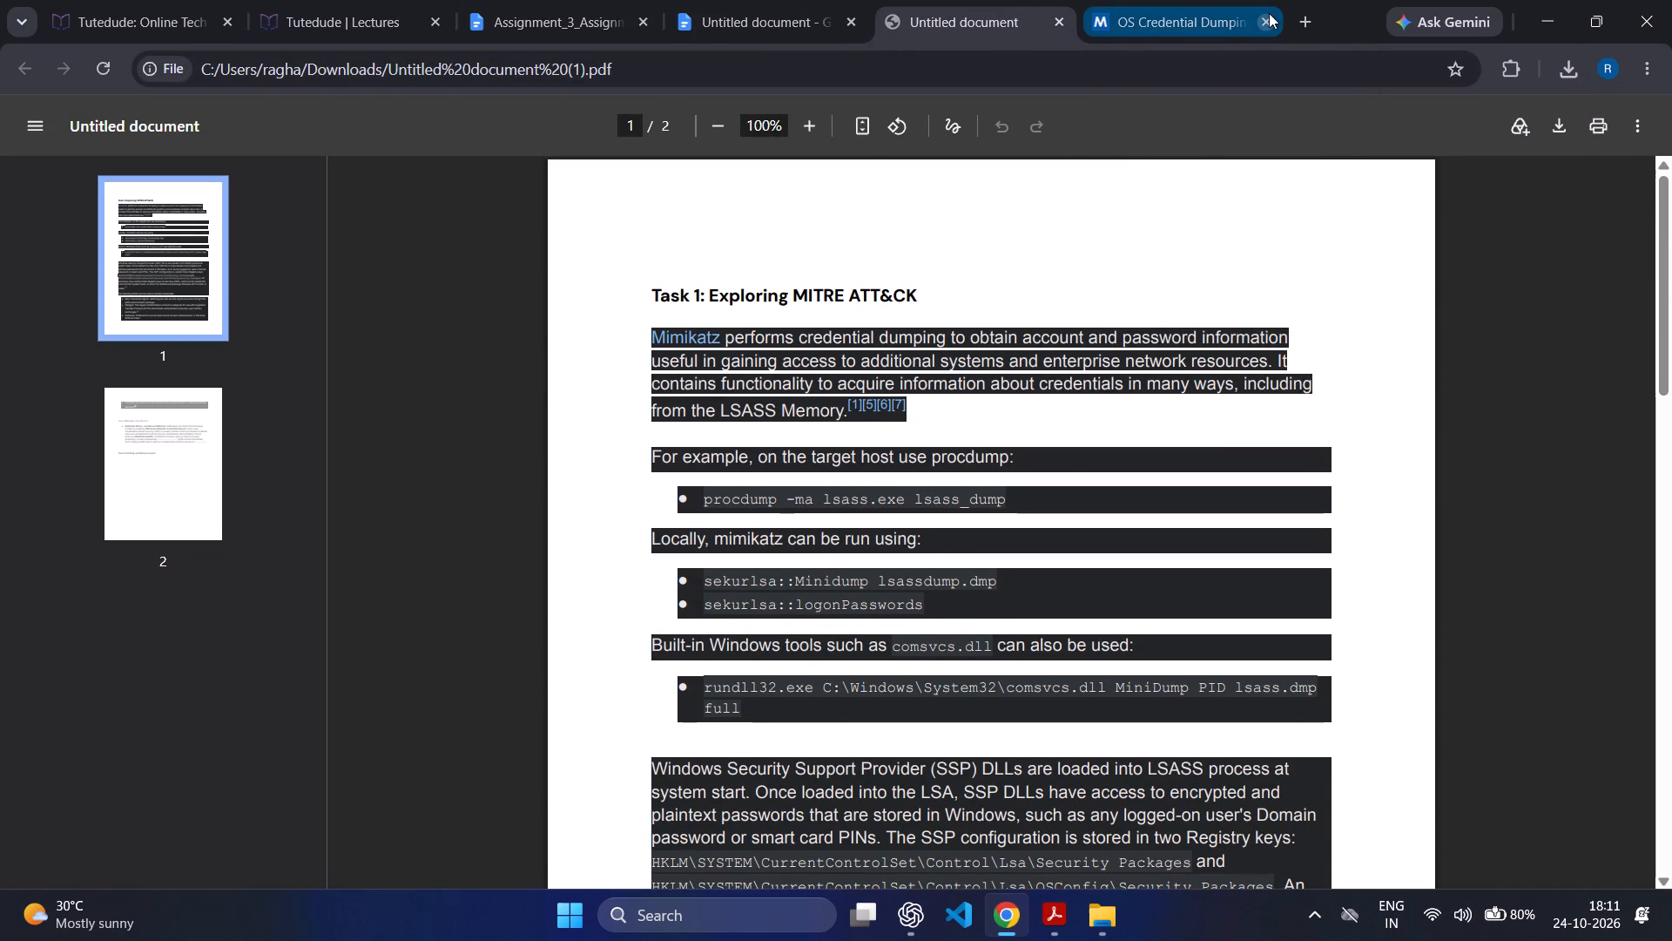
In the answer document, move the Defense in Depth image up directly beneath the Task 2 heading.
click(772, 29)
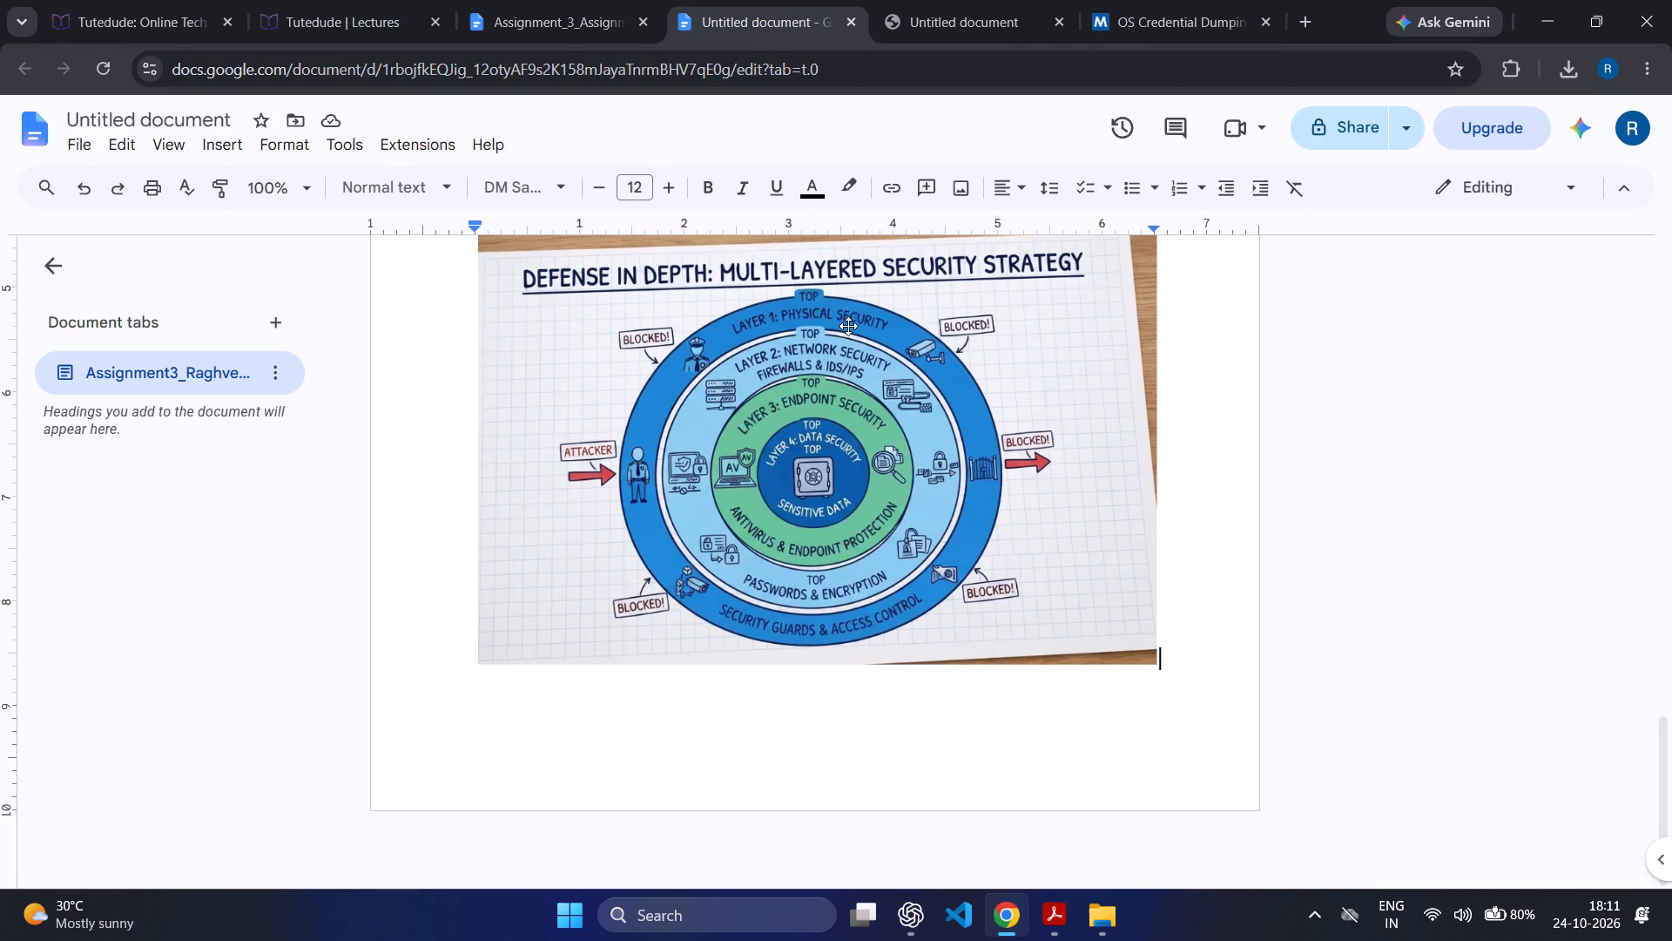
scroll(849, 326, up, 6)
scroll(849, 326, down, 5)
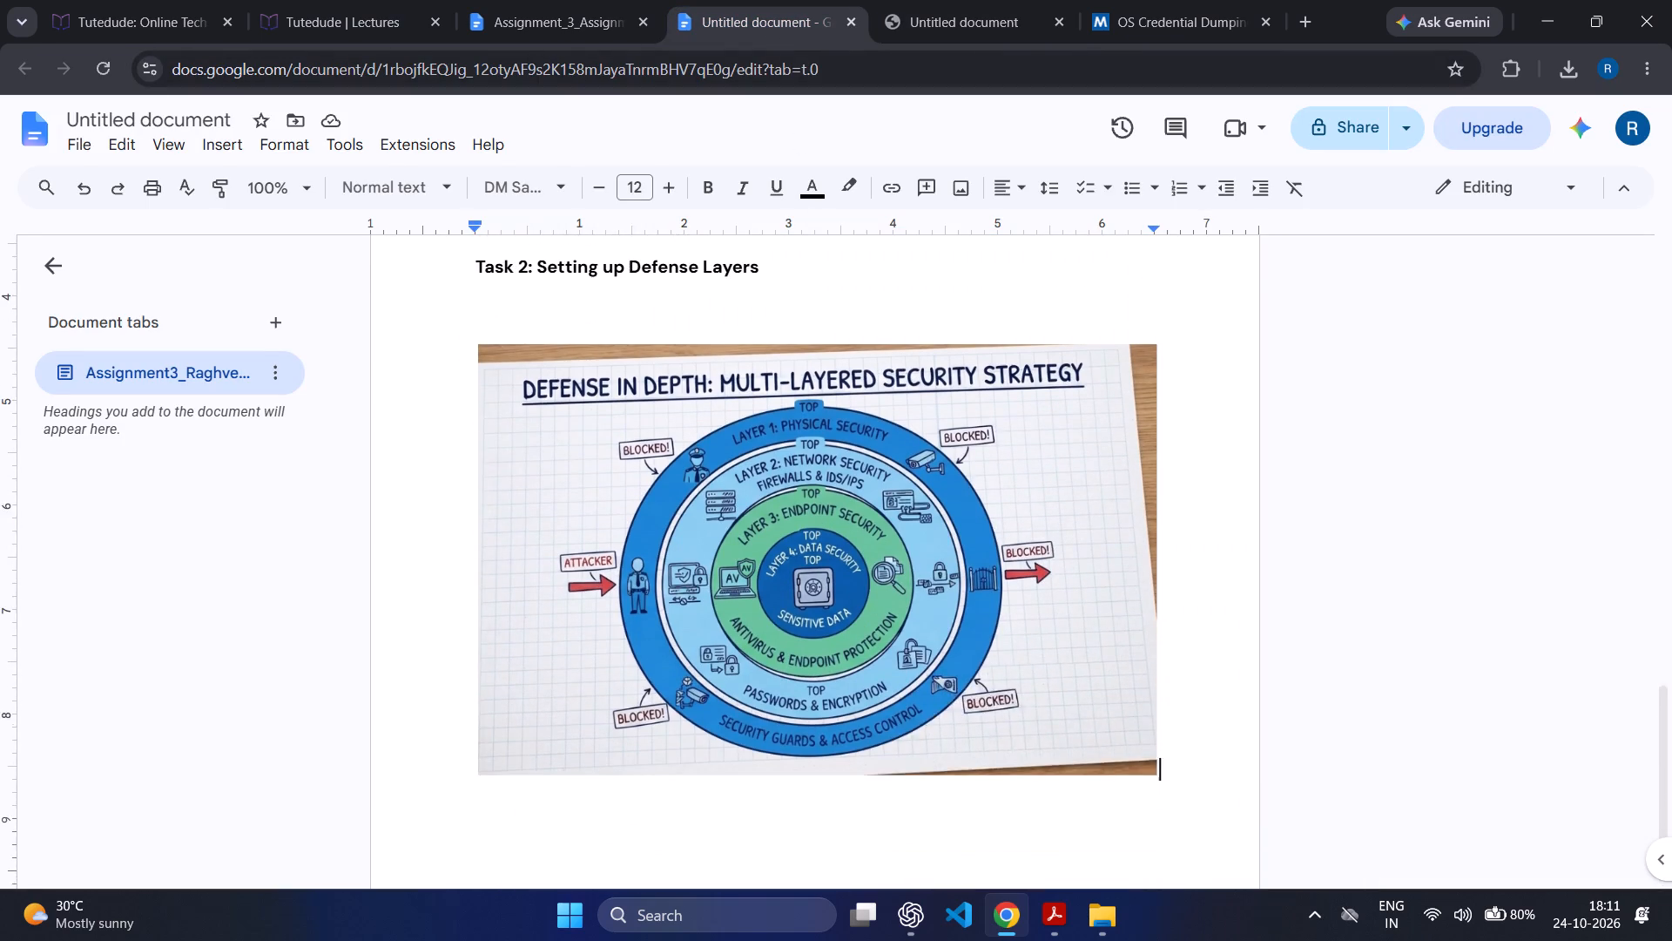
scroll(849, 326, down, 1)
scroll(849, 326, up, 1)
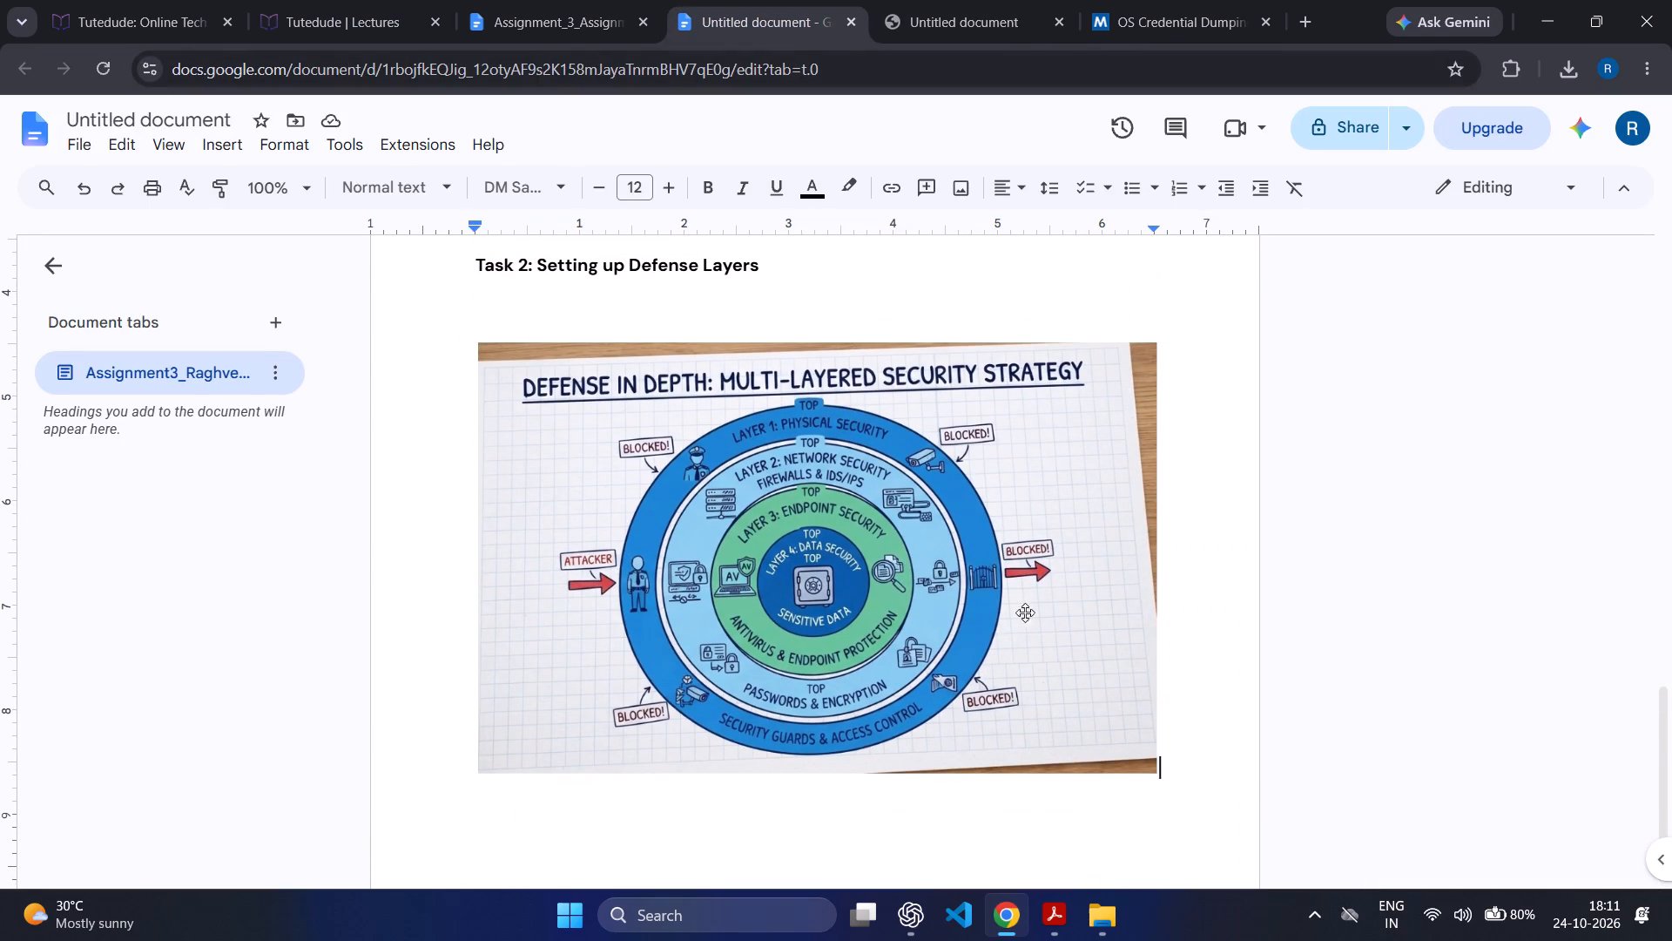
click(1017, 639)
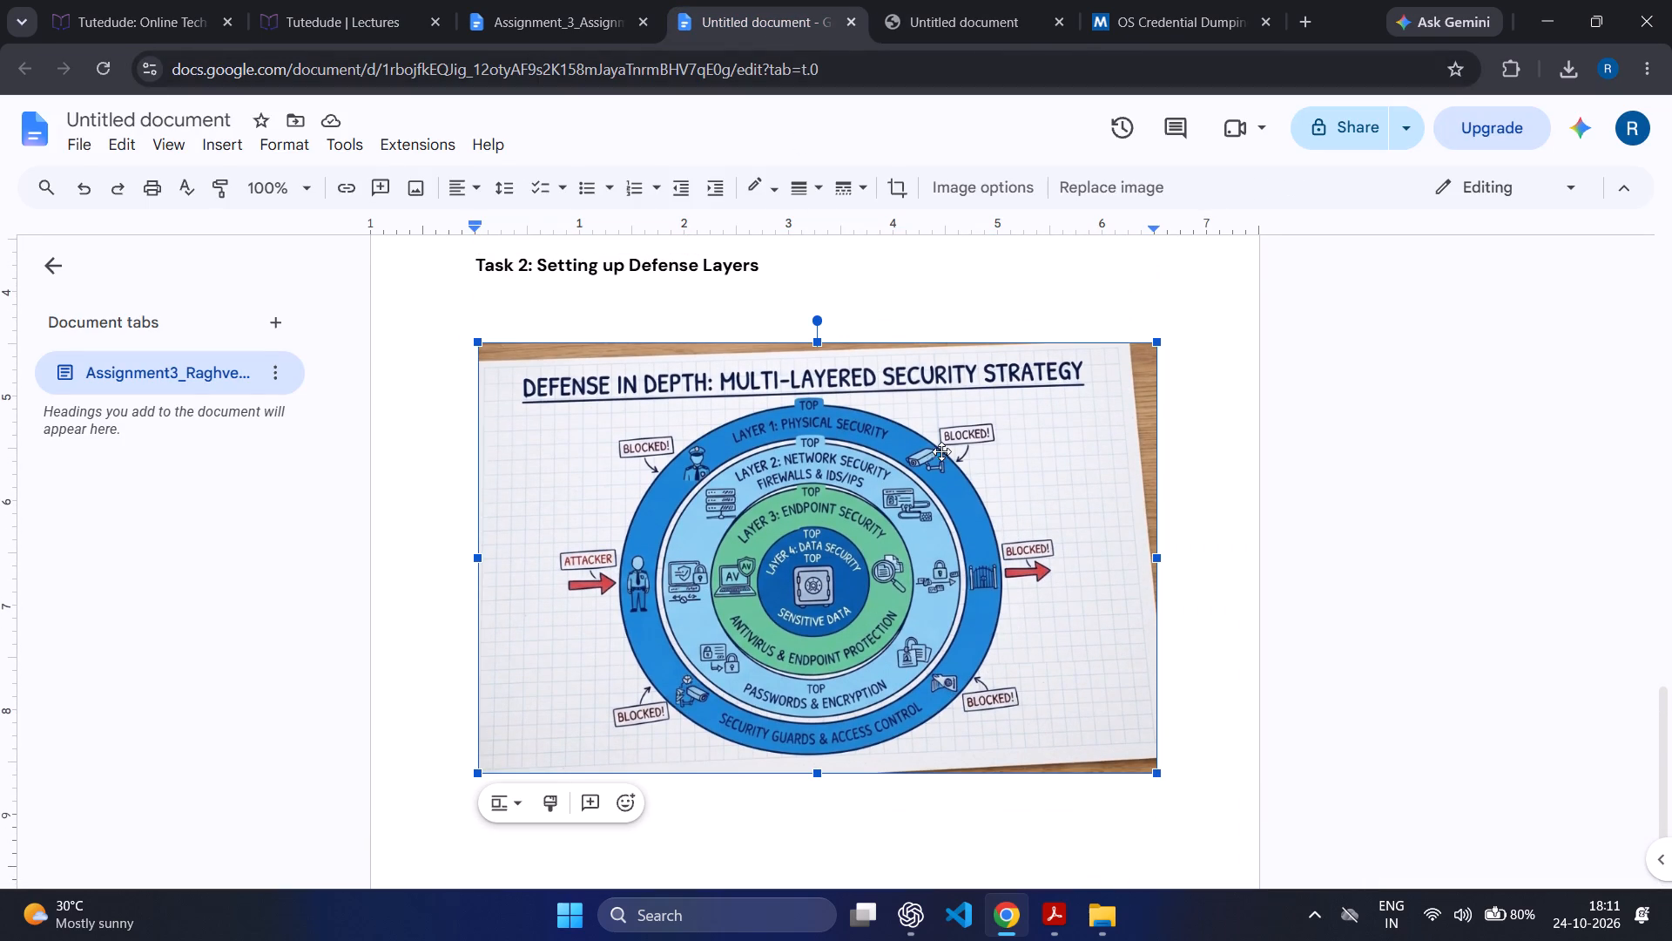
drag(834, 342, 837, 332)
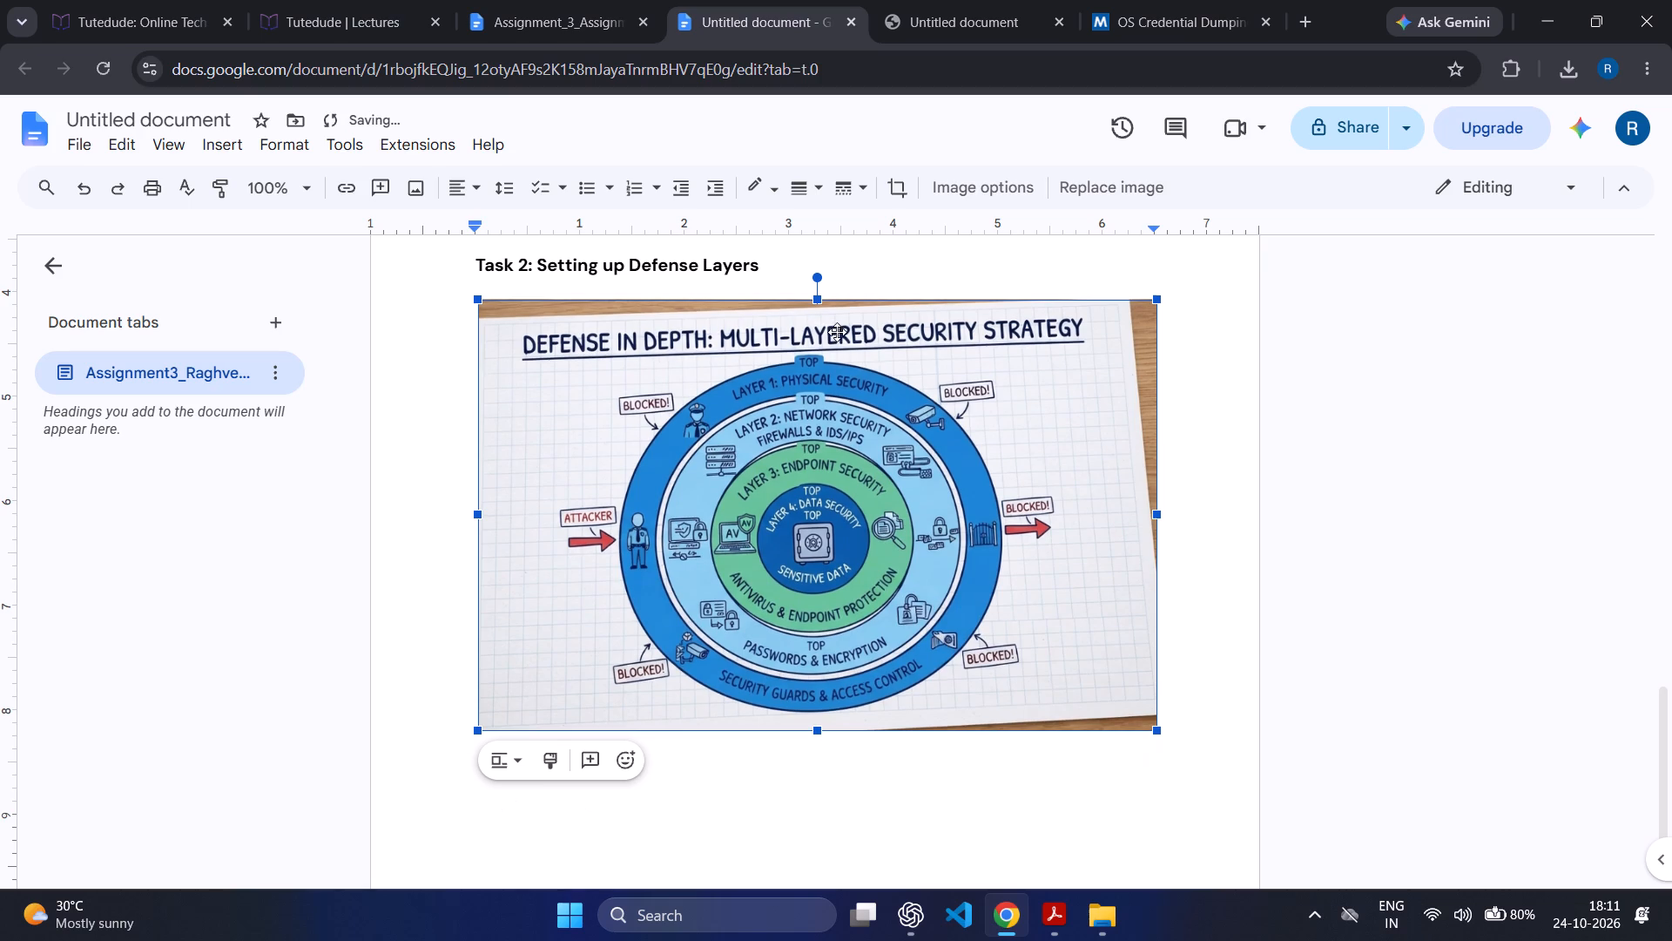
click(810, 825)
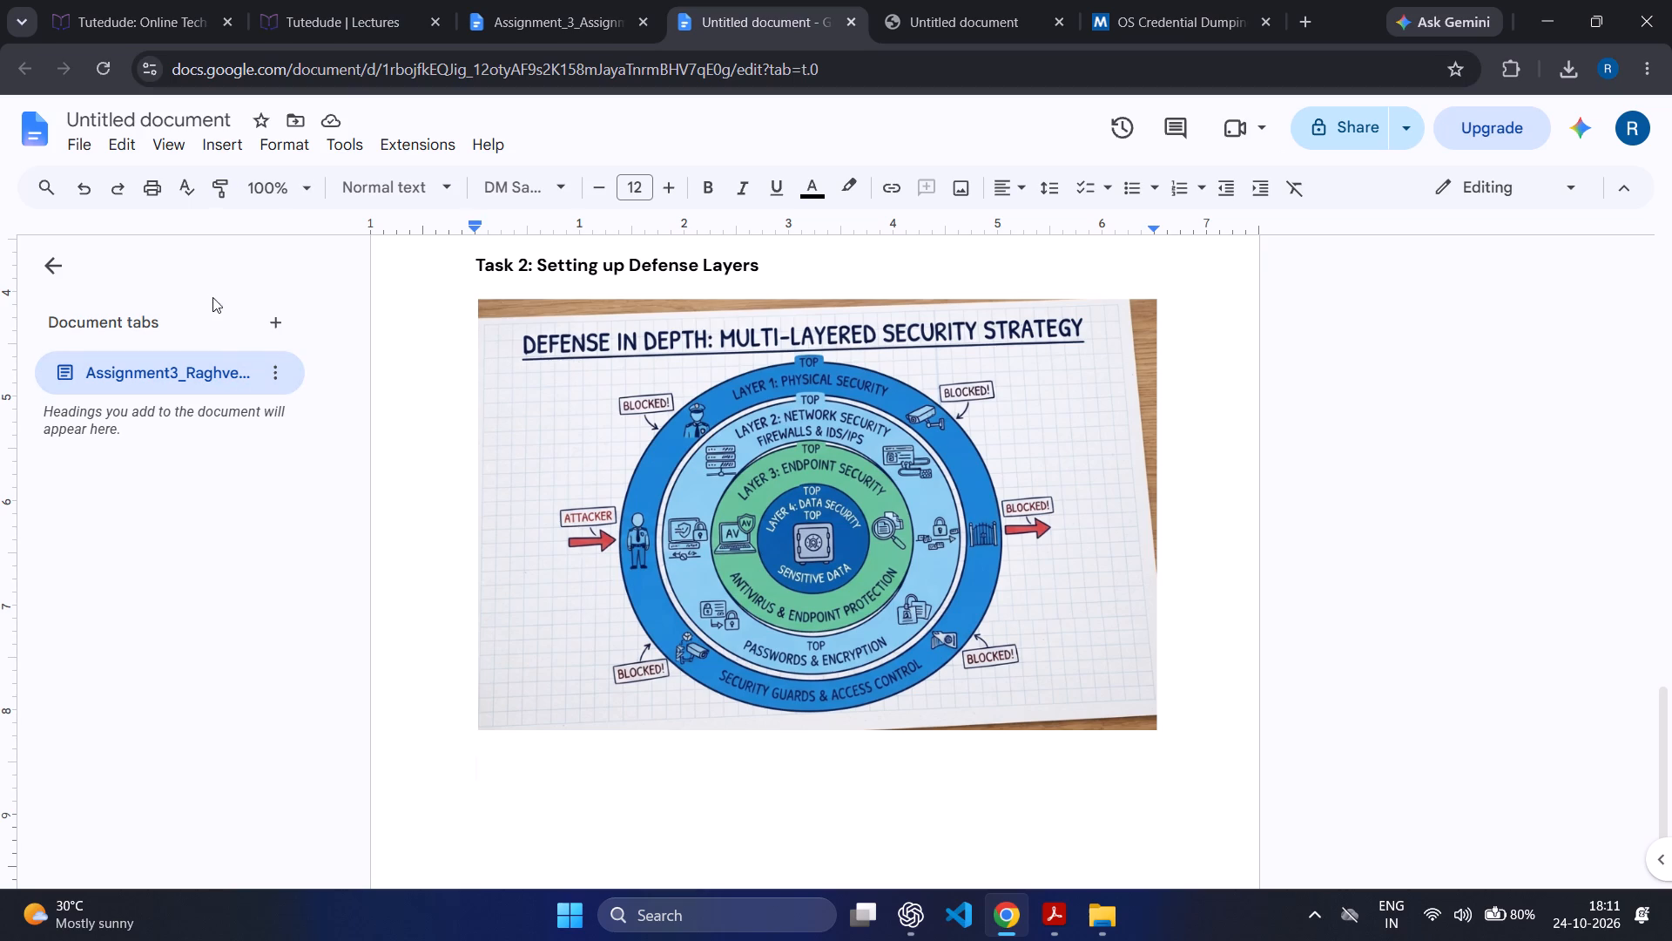
Check the Task 2 drawing instructions in the Assignment 3 brief.
click(559, 7)
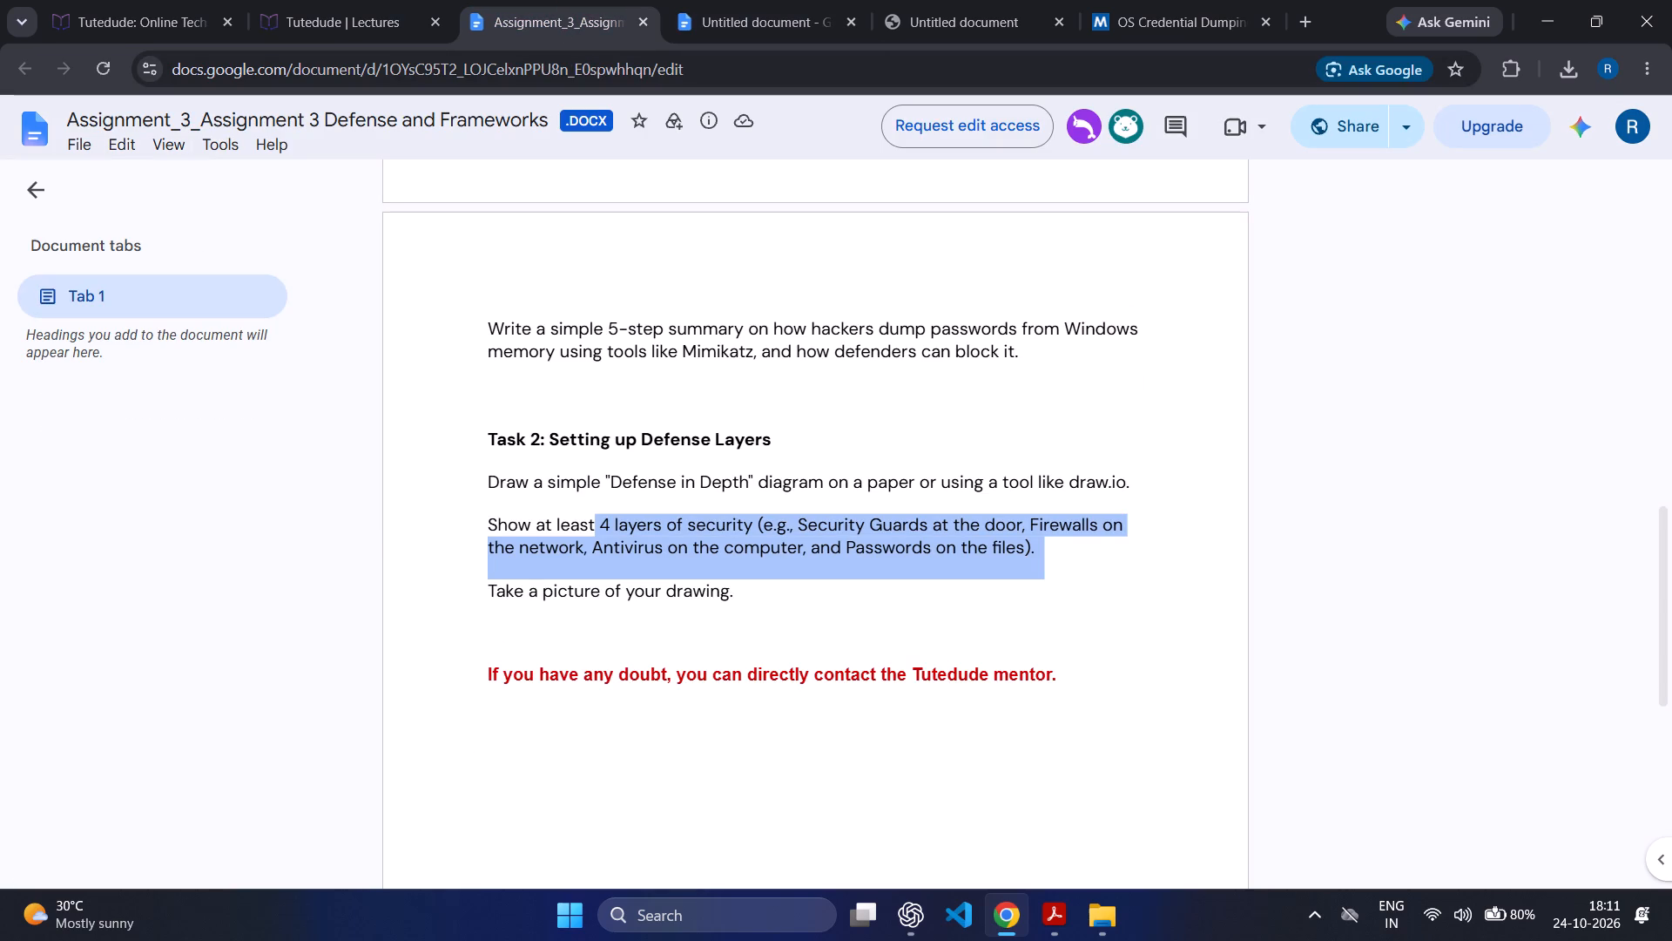
click(909, 619)
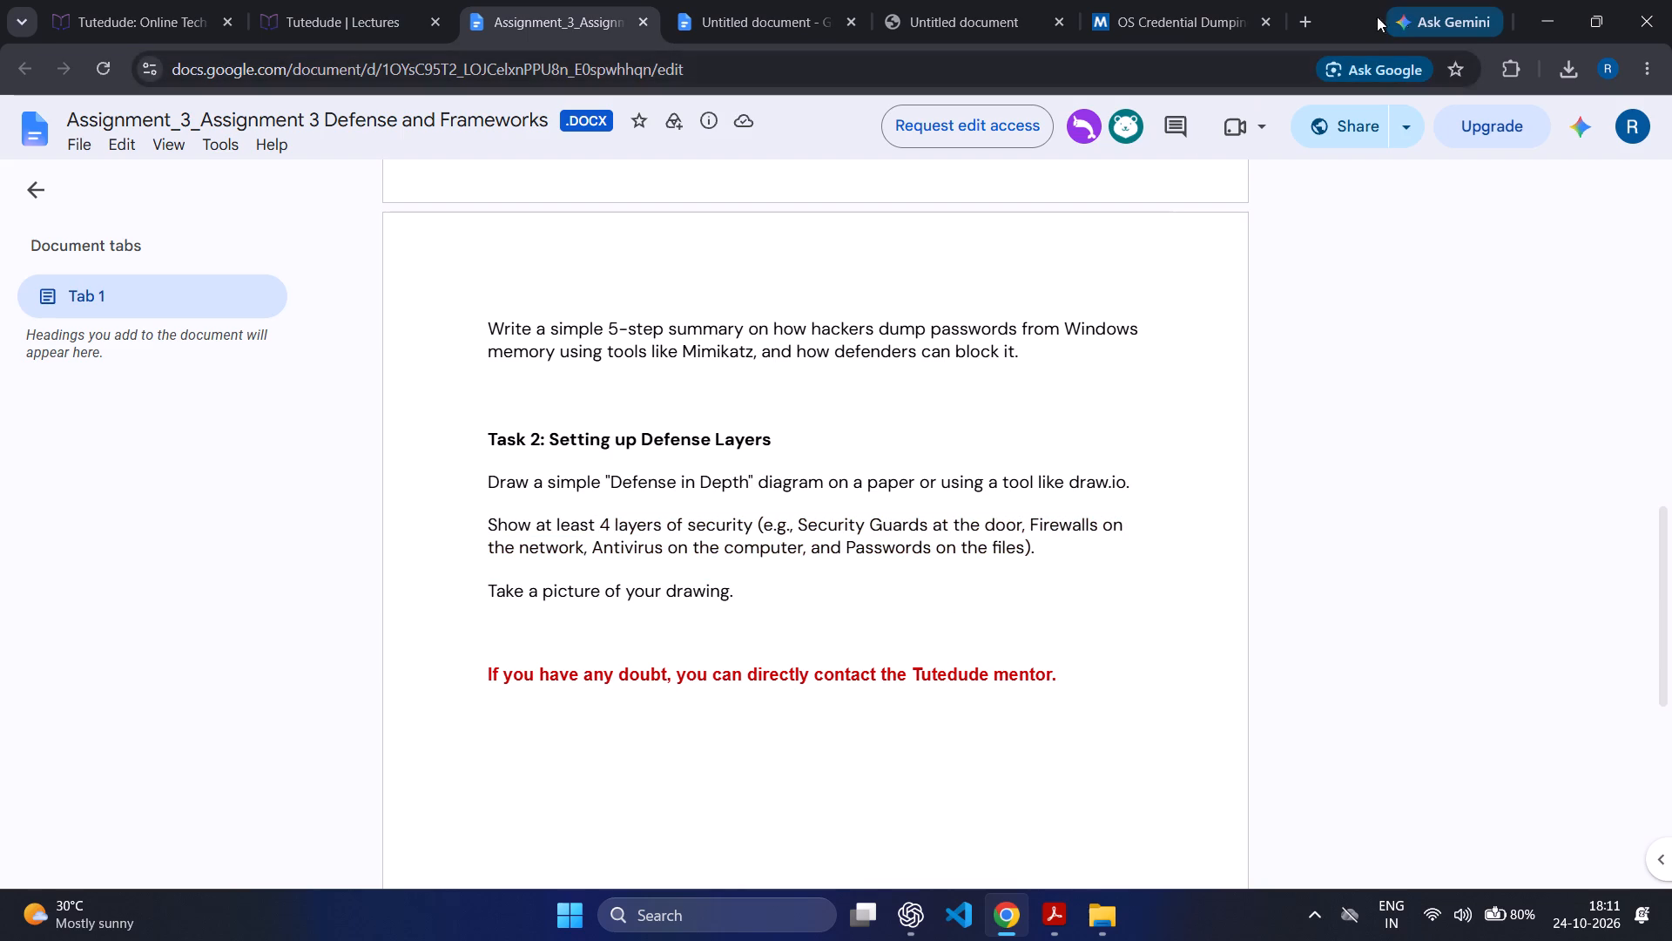
Open draw.io in a new browser tab.
click(1300, 10)
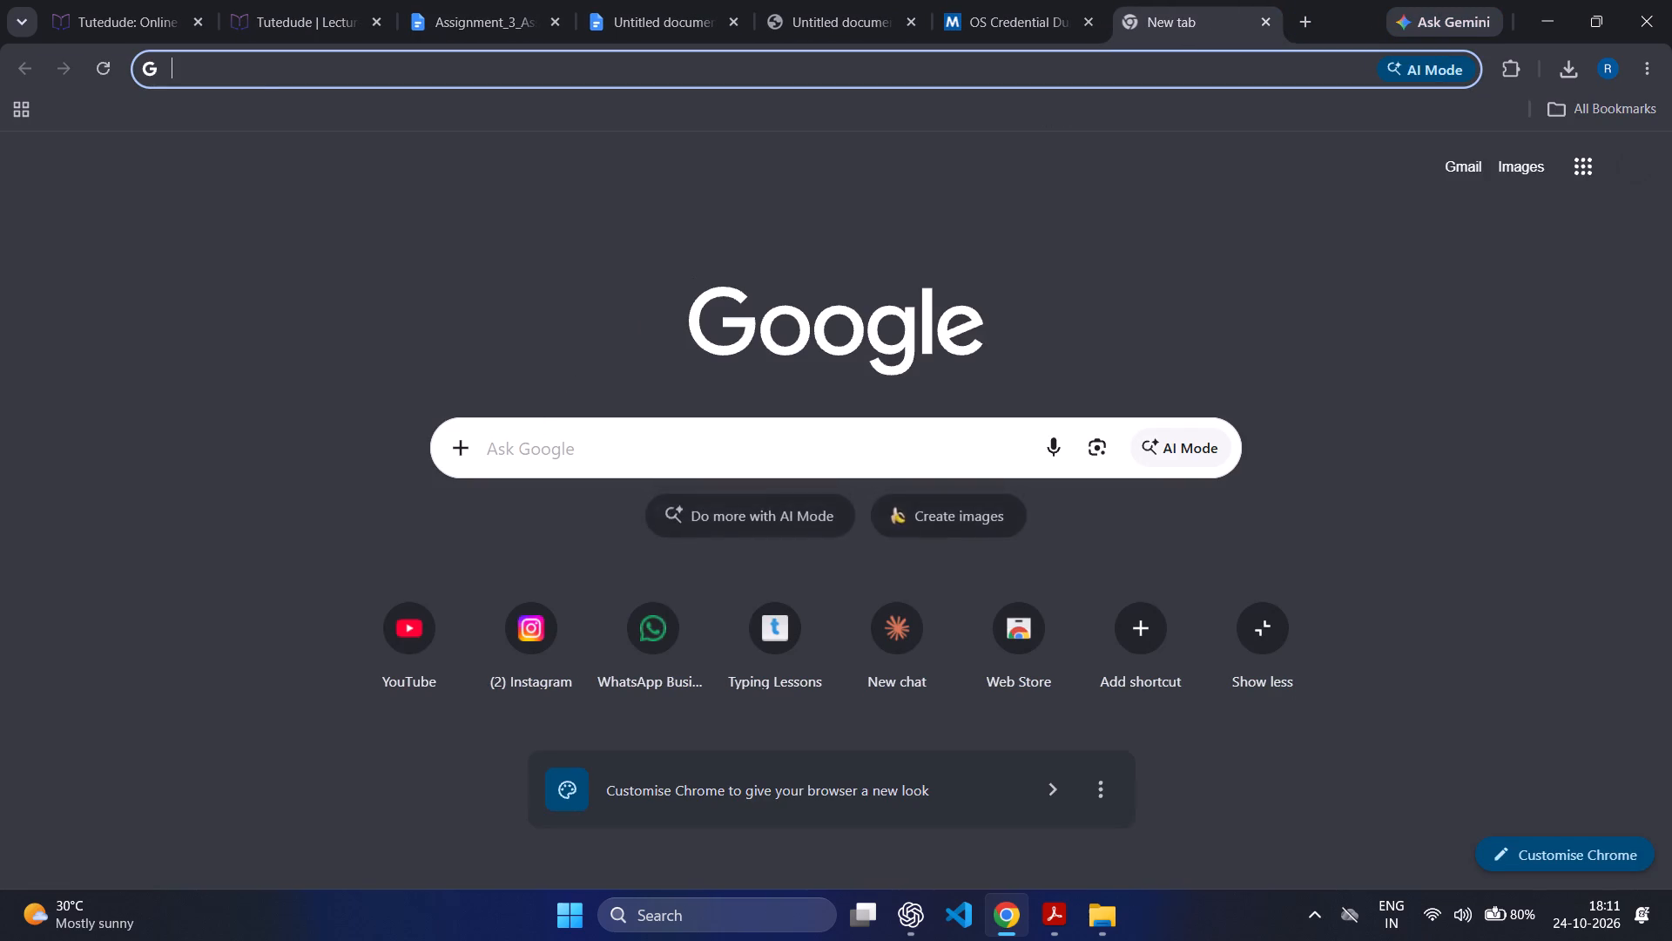
click(532, 449)
text(draw)
key(period)
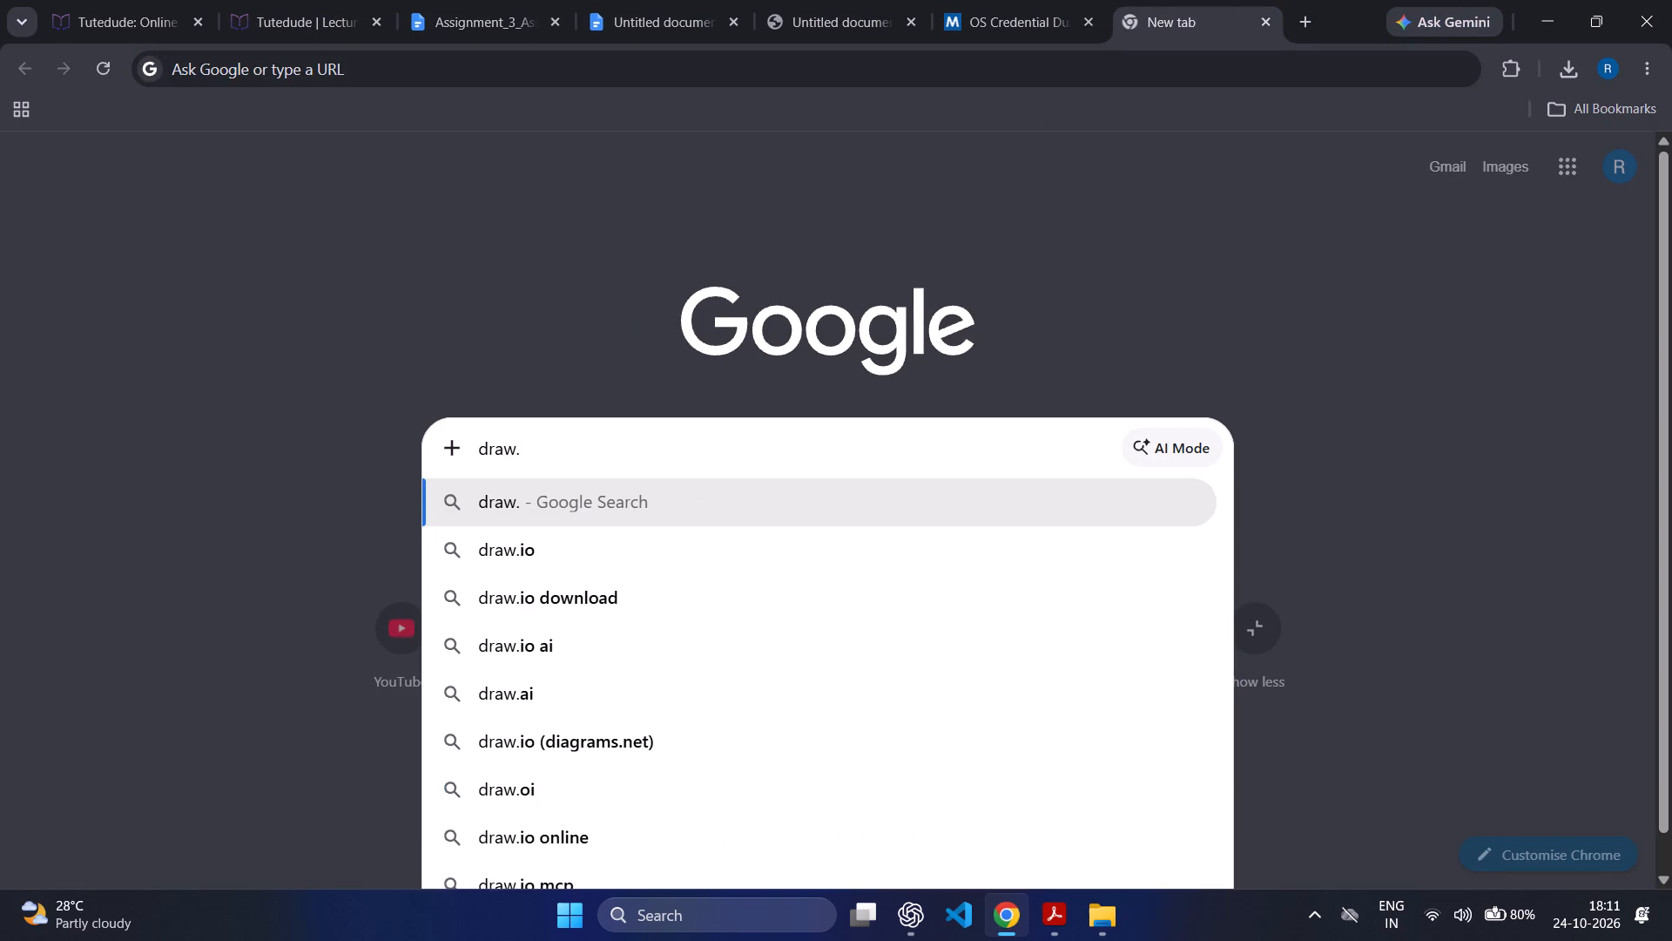
text(io)
key(Return)
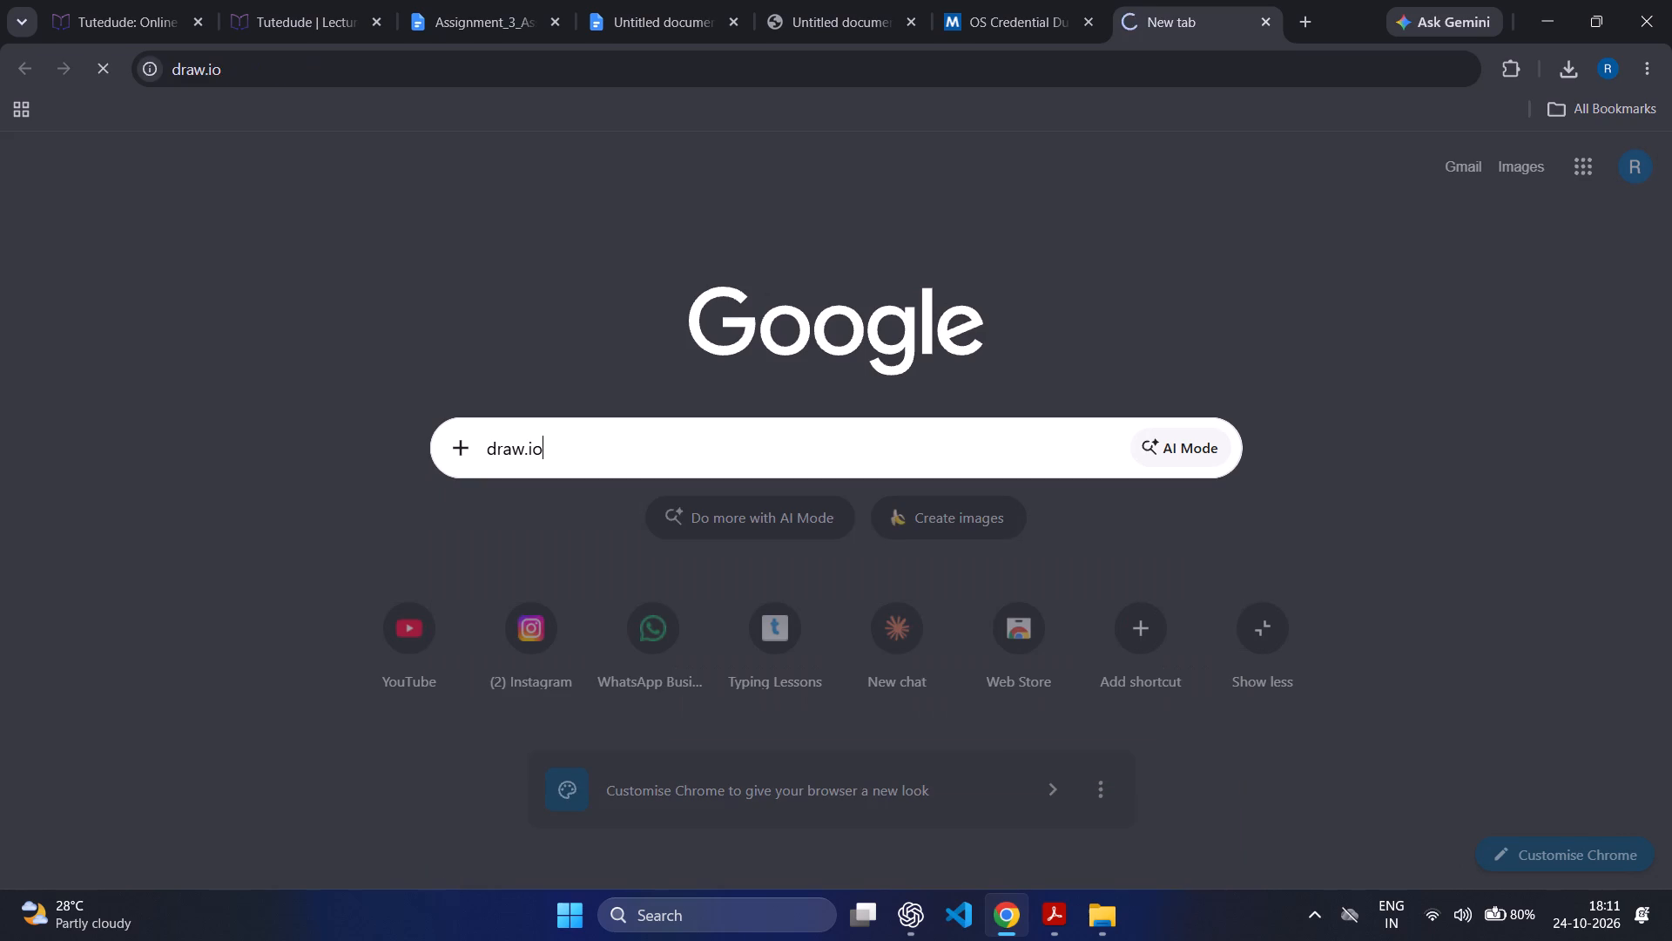
key(Return)
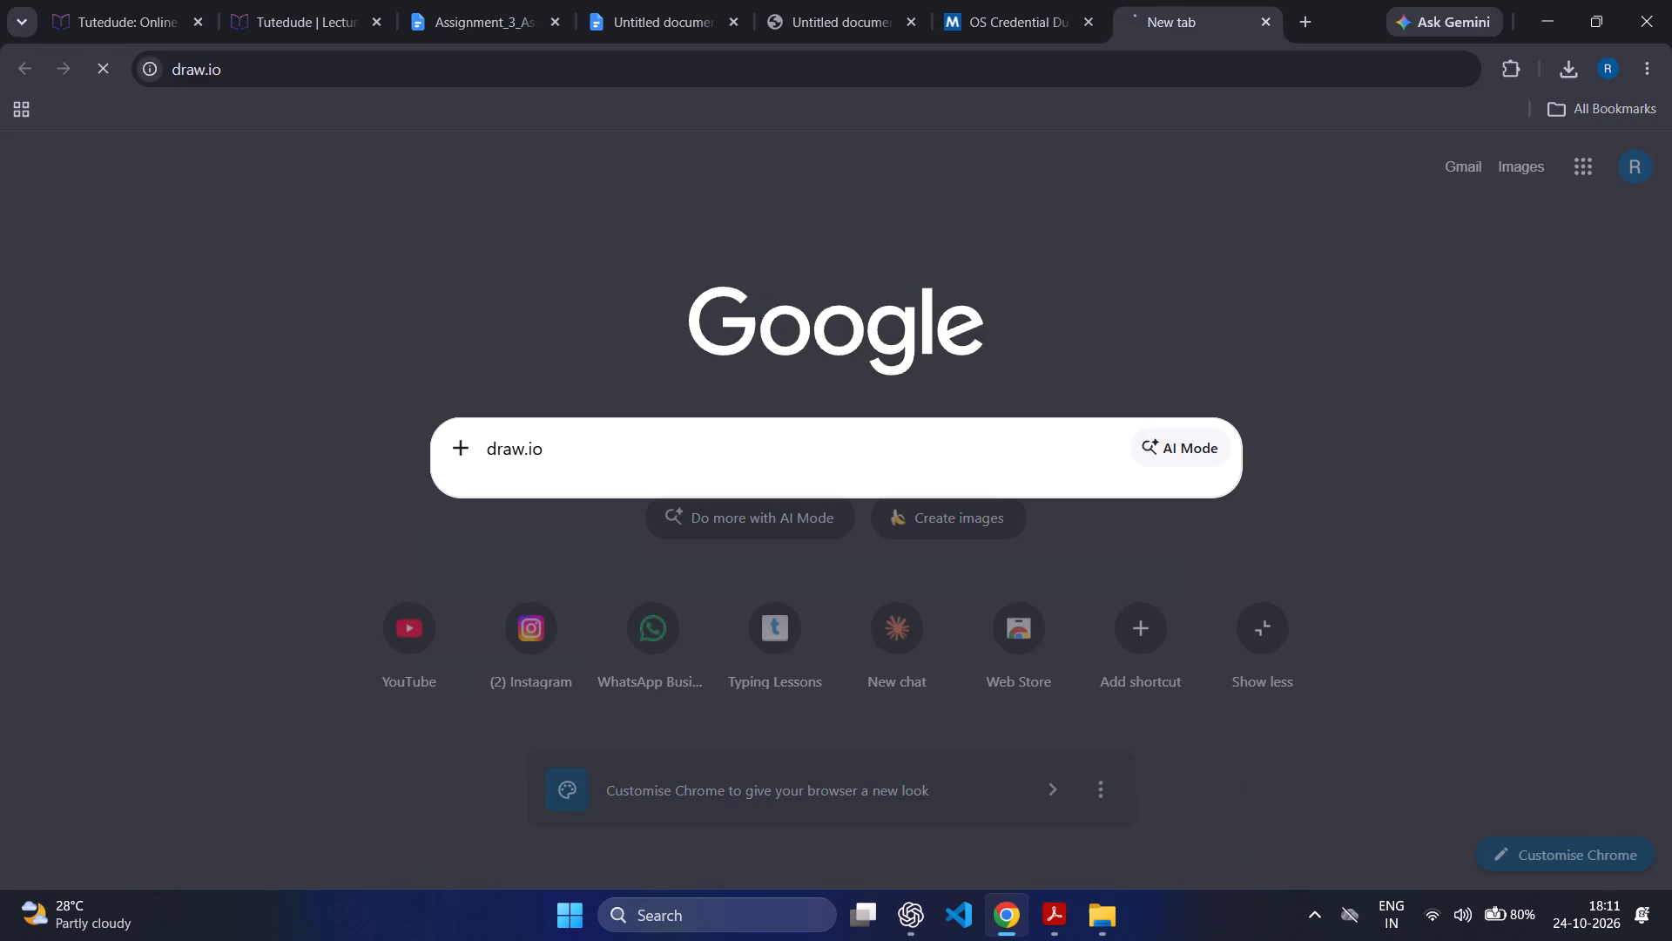
key(Return)
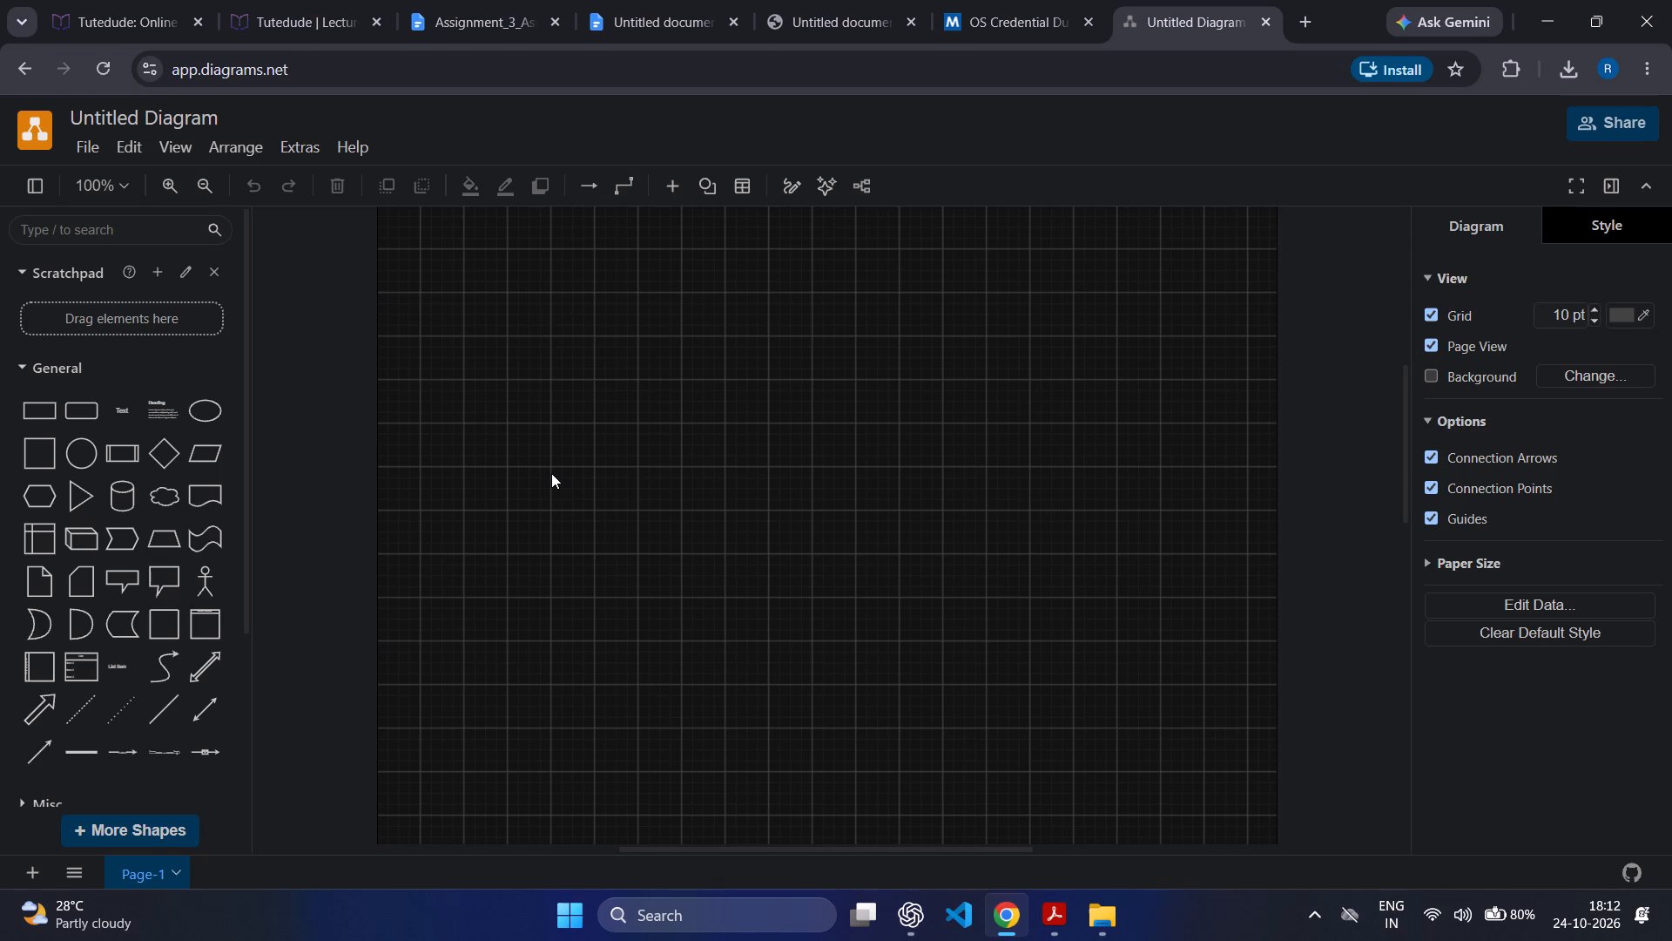
Paste the copied Defense in Depth image onto the blank diagram at actual size, allowing clipboard access.
right_click(490, 288)
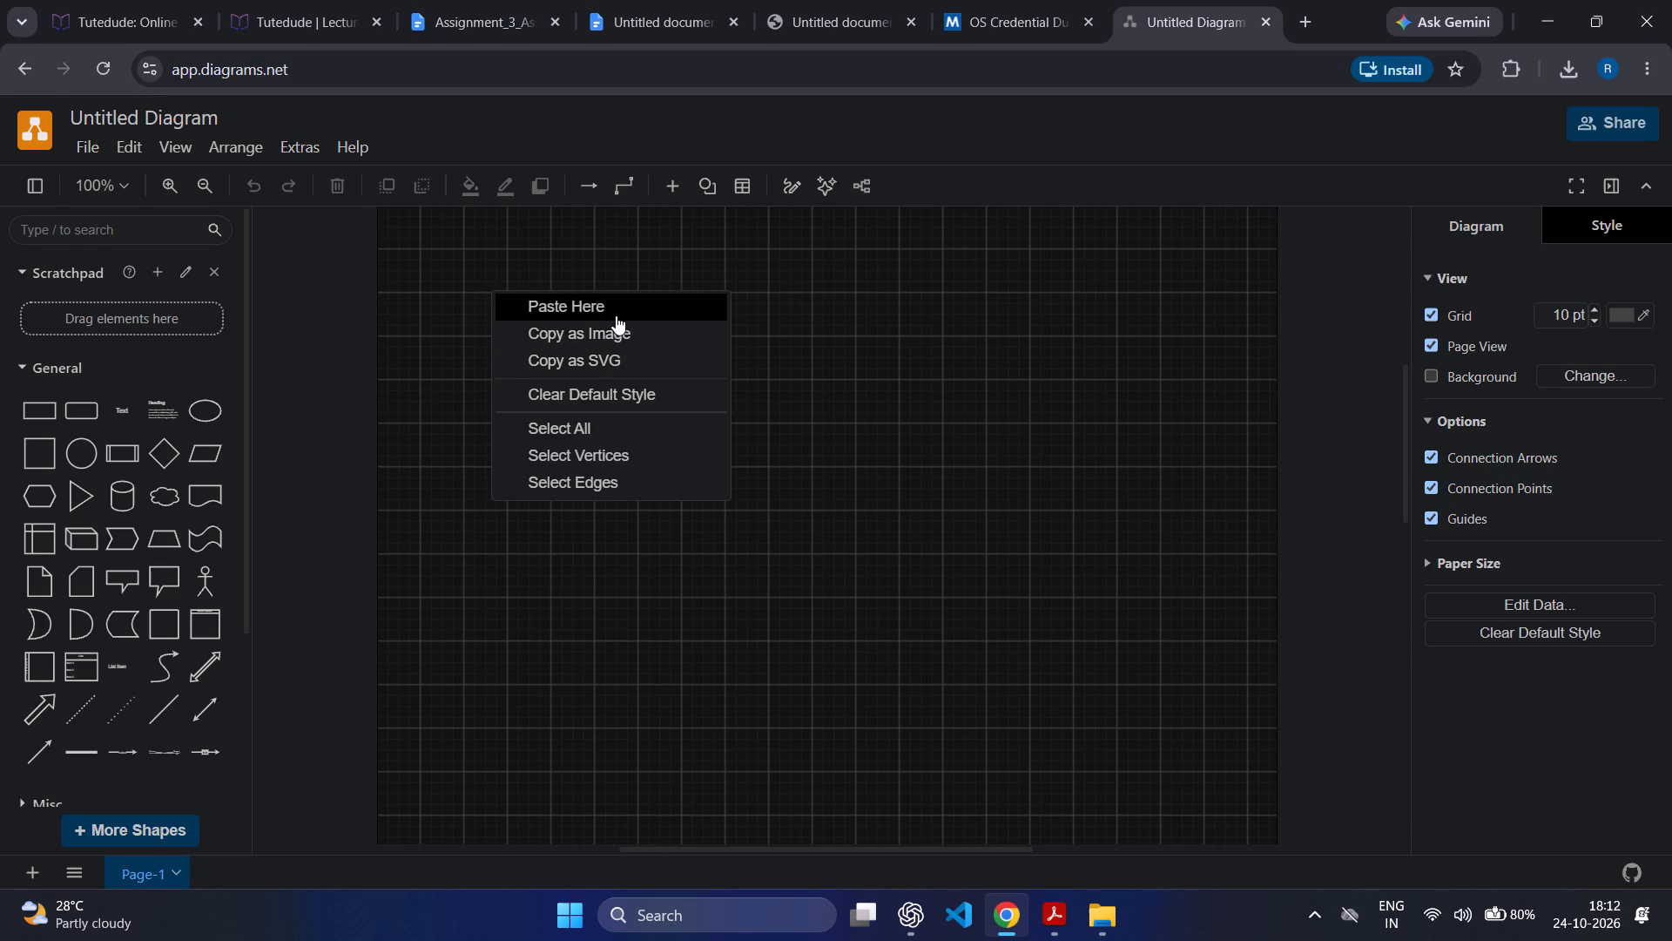
click(617, 310)
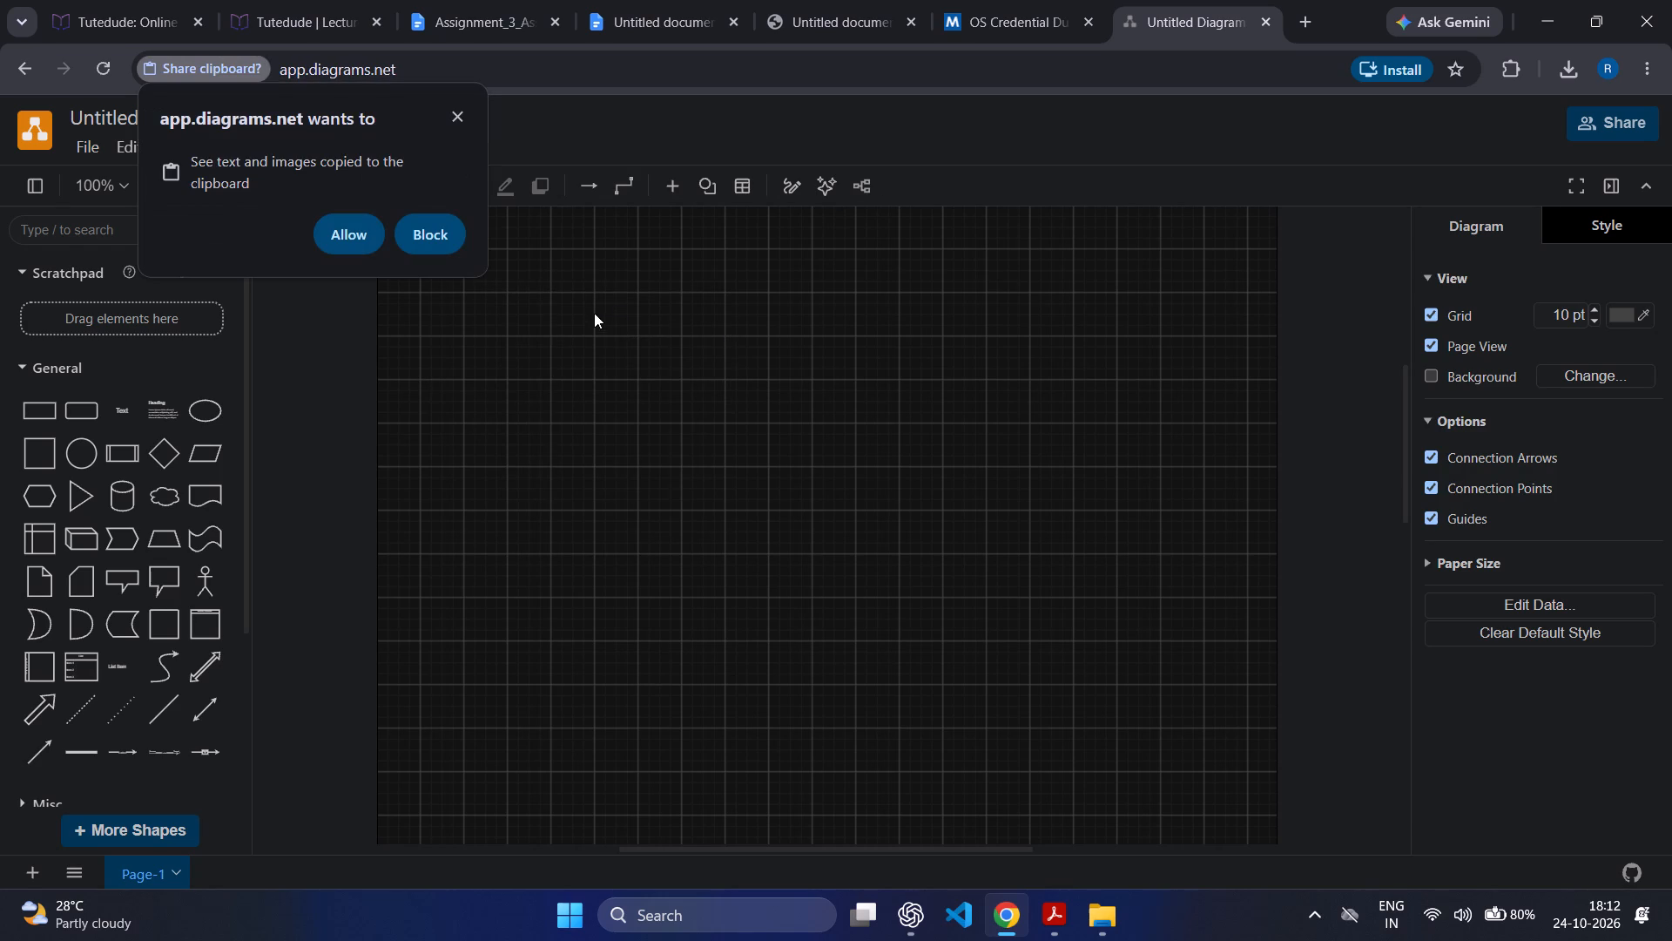
click(354, 240)
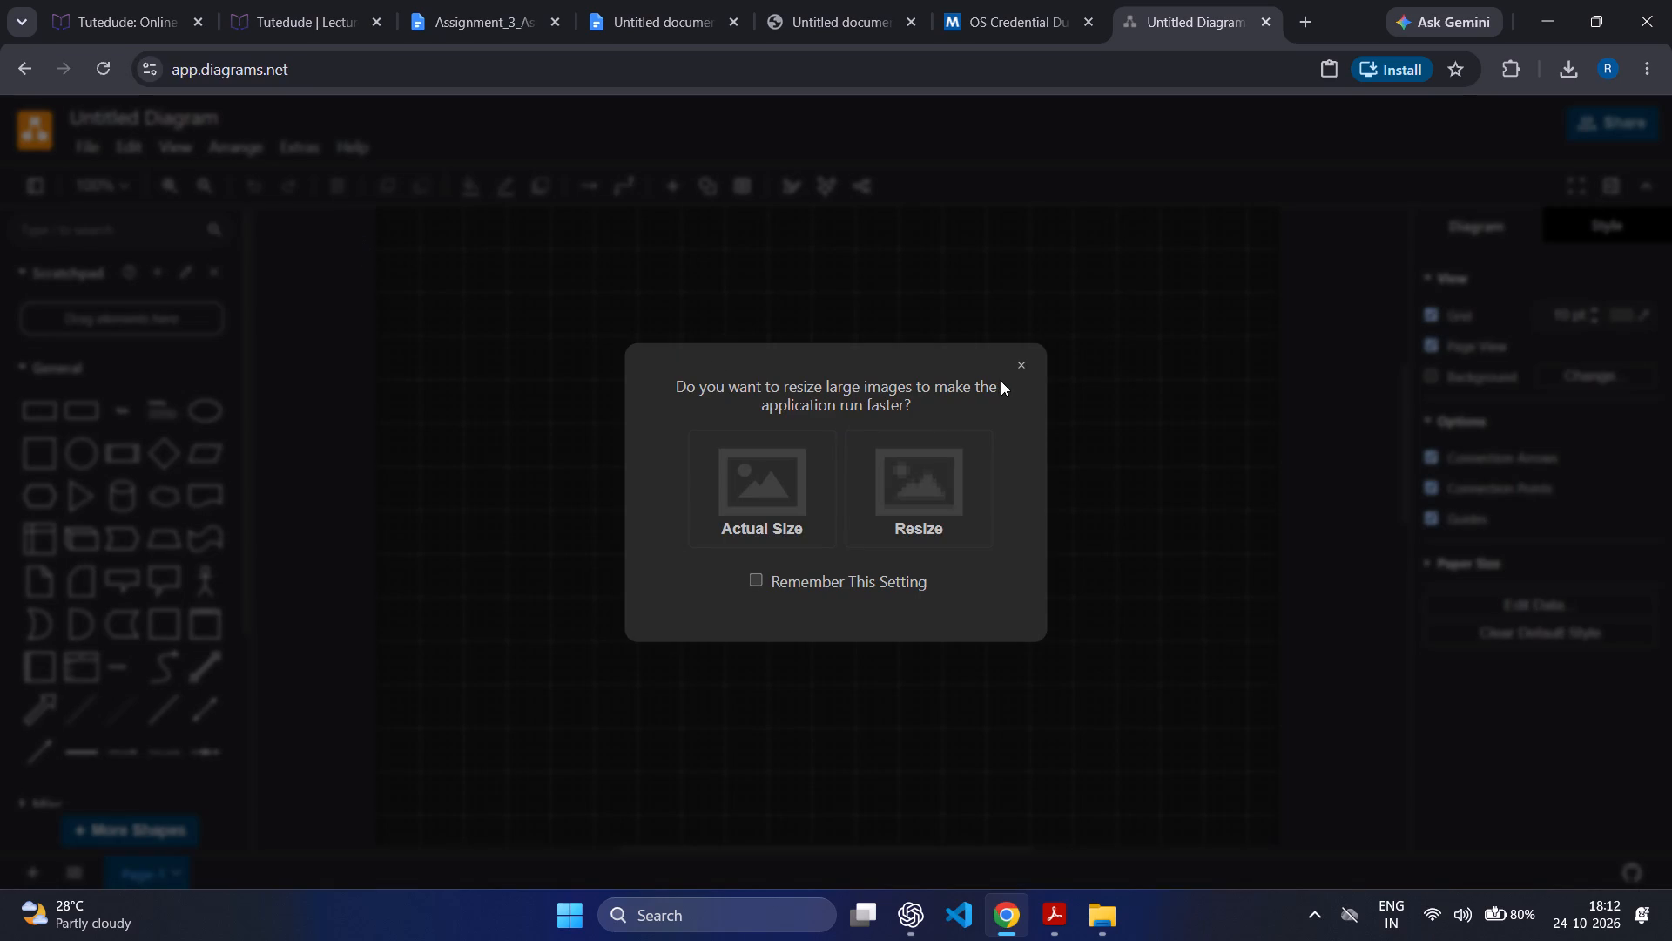
click(799, 493)
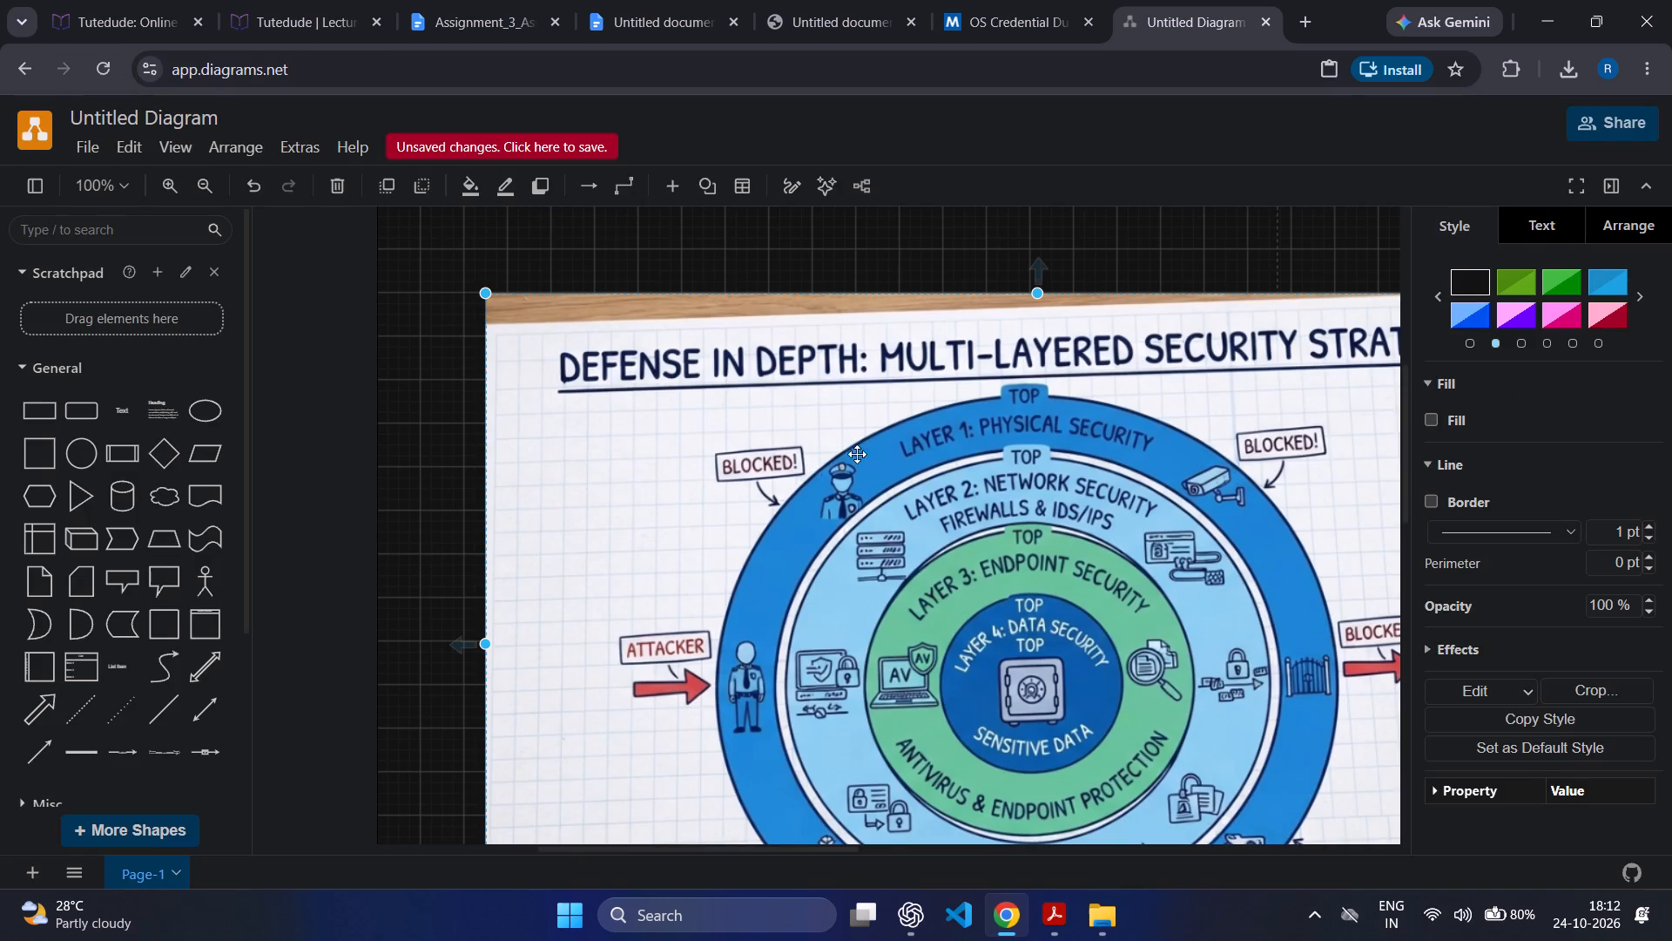
Enlarge the pasted Defense in Depth image proportionally to about 1130 x 718 and deselect it.
scroll(923, 429, down, 4)
scroll(923, 429, up, 1)
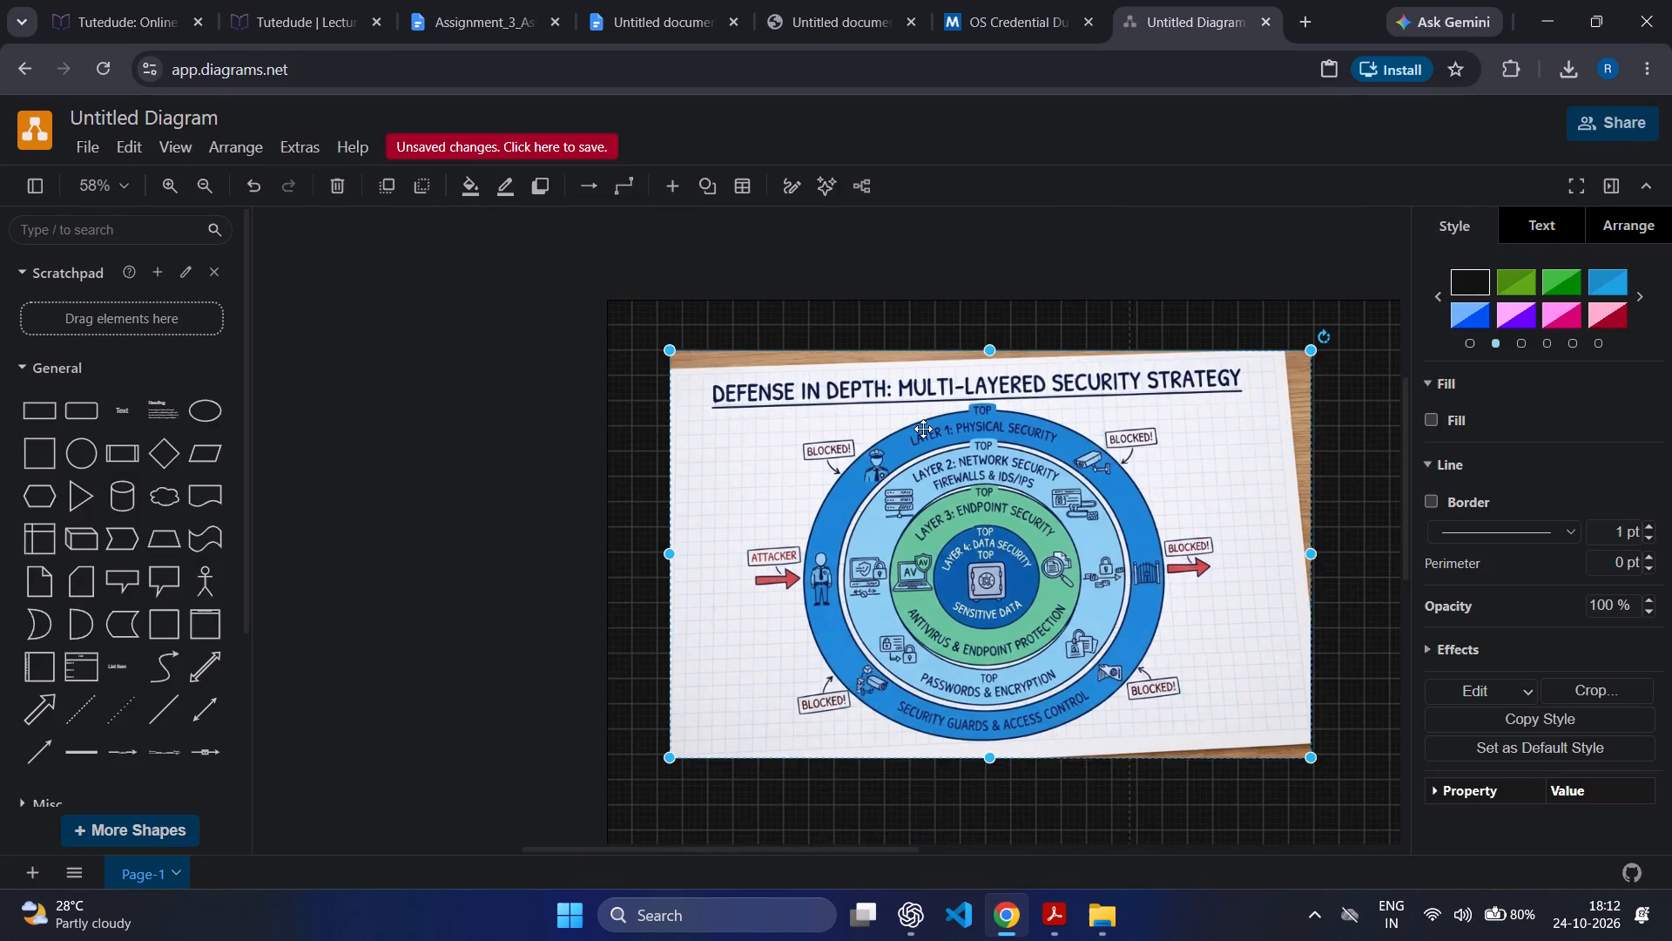
scroll(923, 429, up, 1)
scroll(920, 429, down, 1)
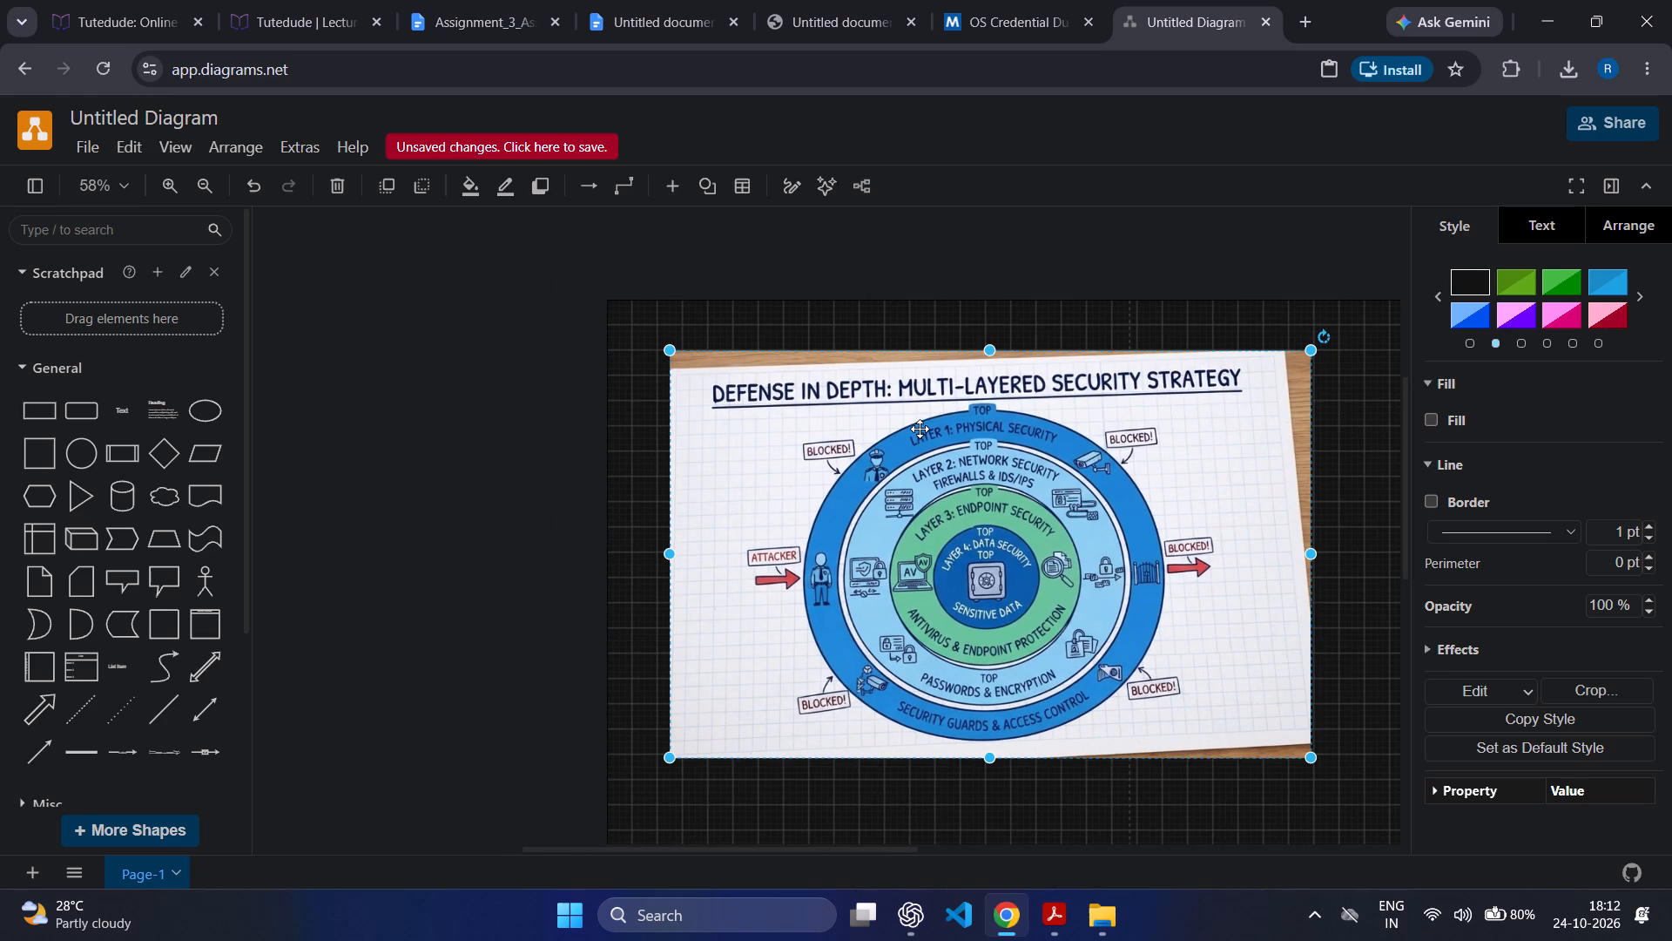
drag(675, 557, 665, 556)
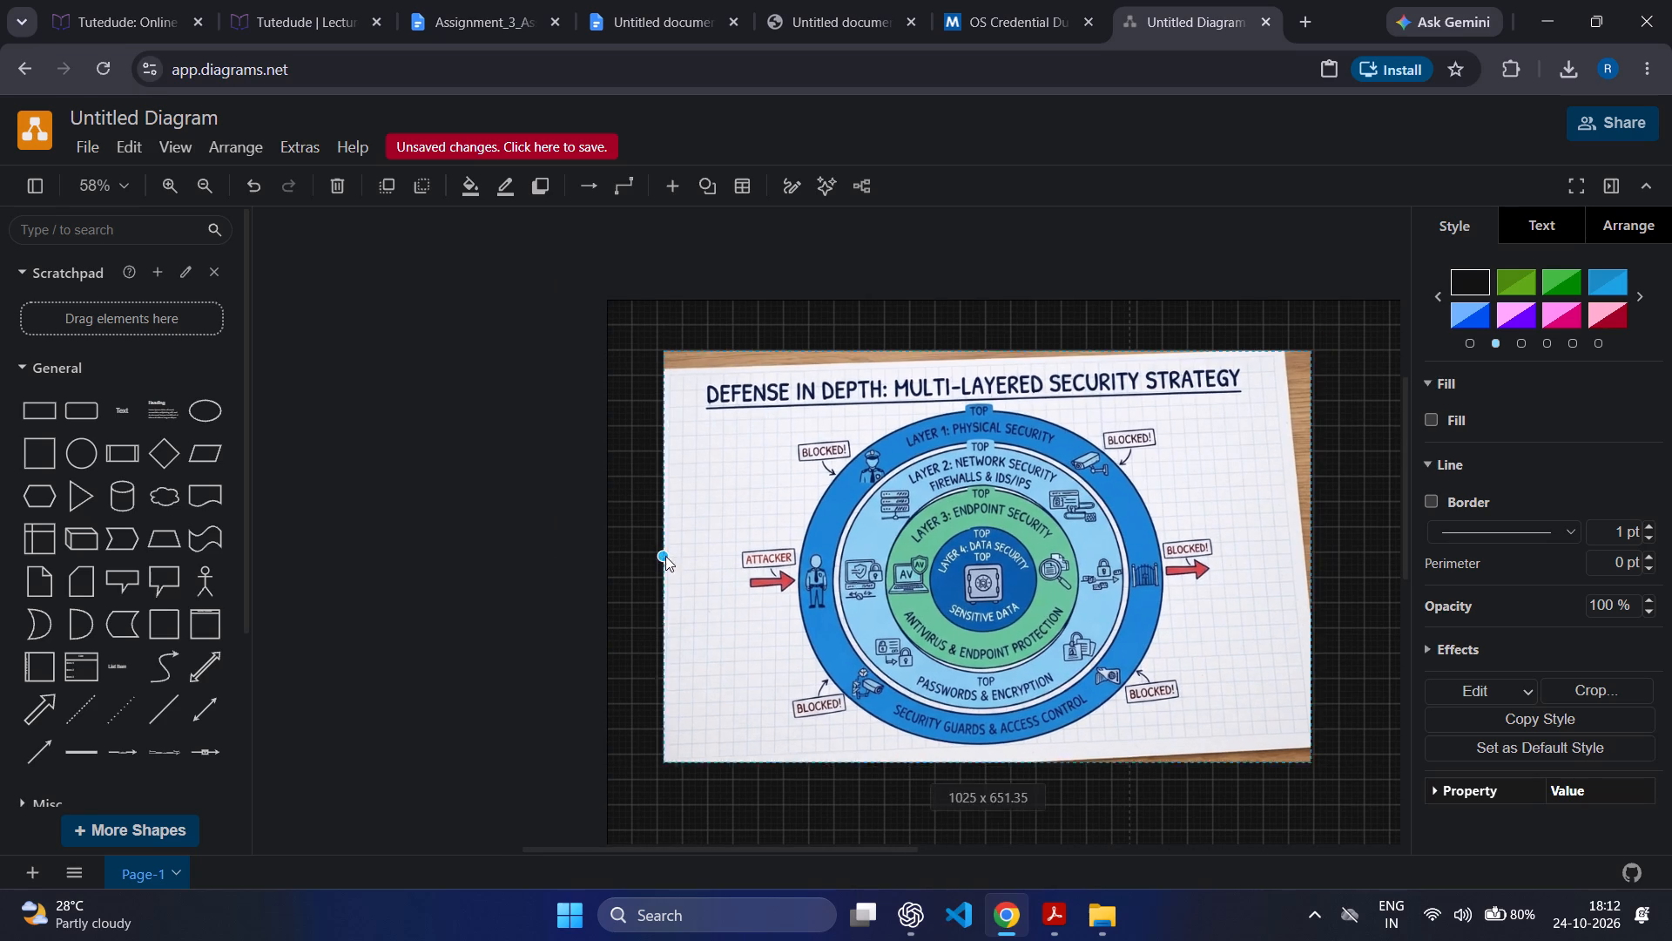
drag(665, 556, 638, 559)
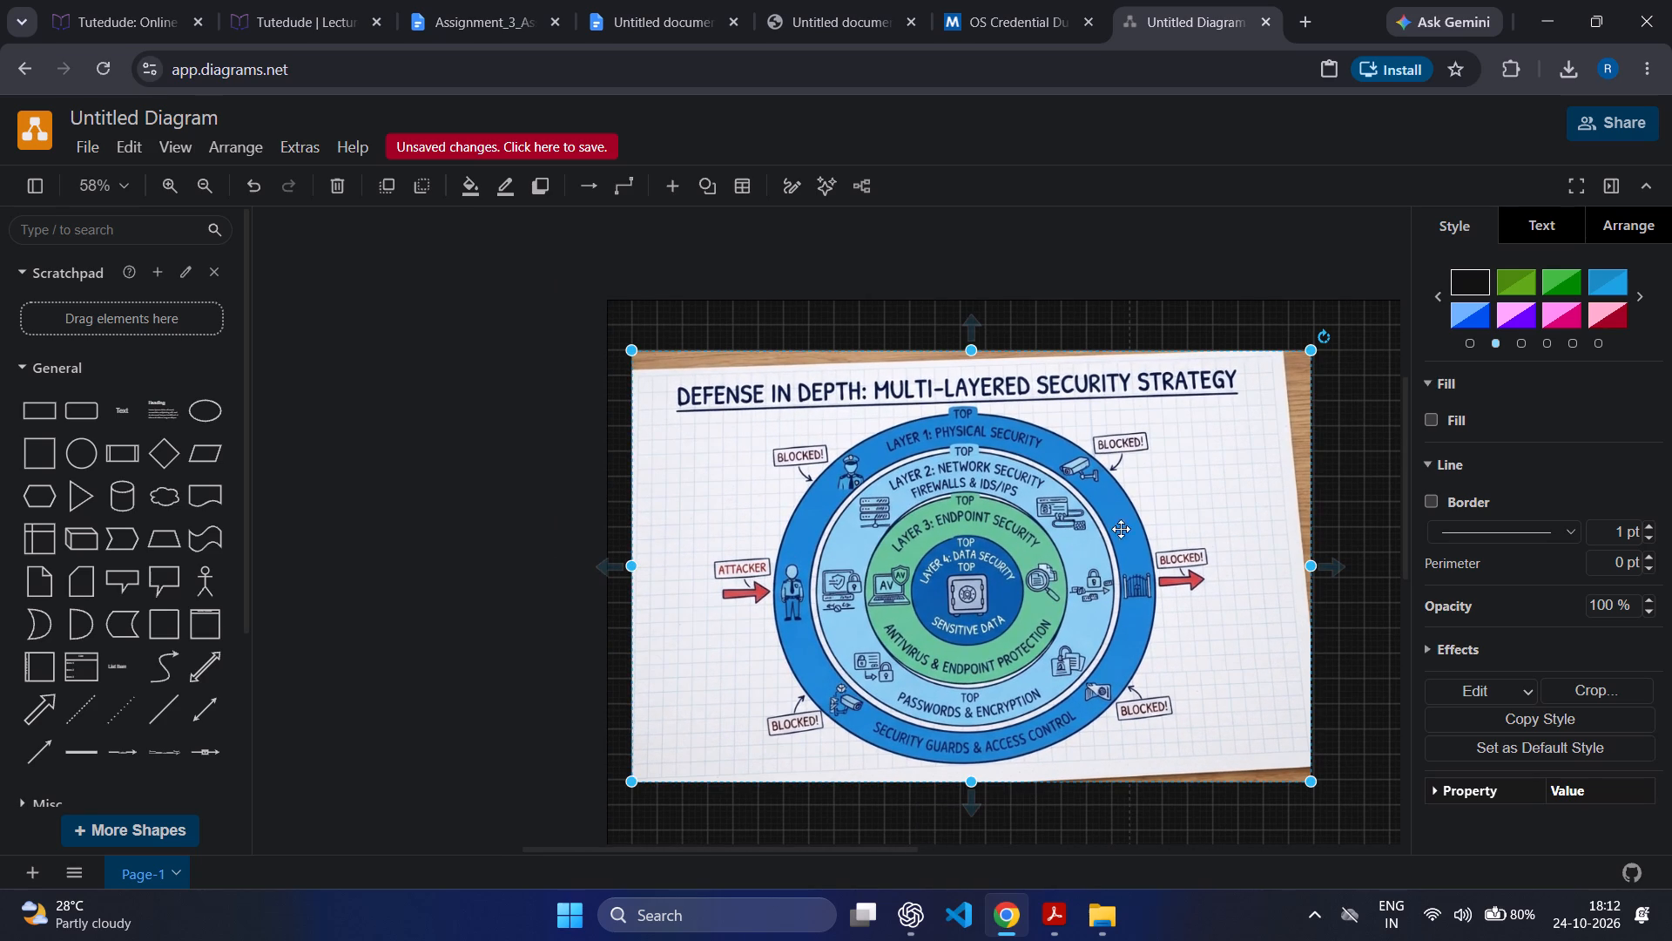
drag(1305, 563, 1340, 613)
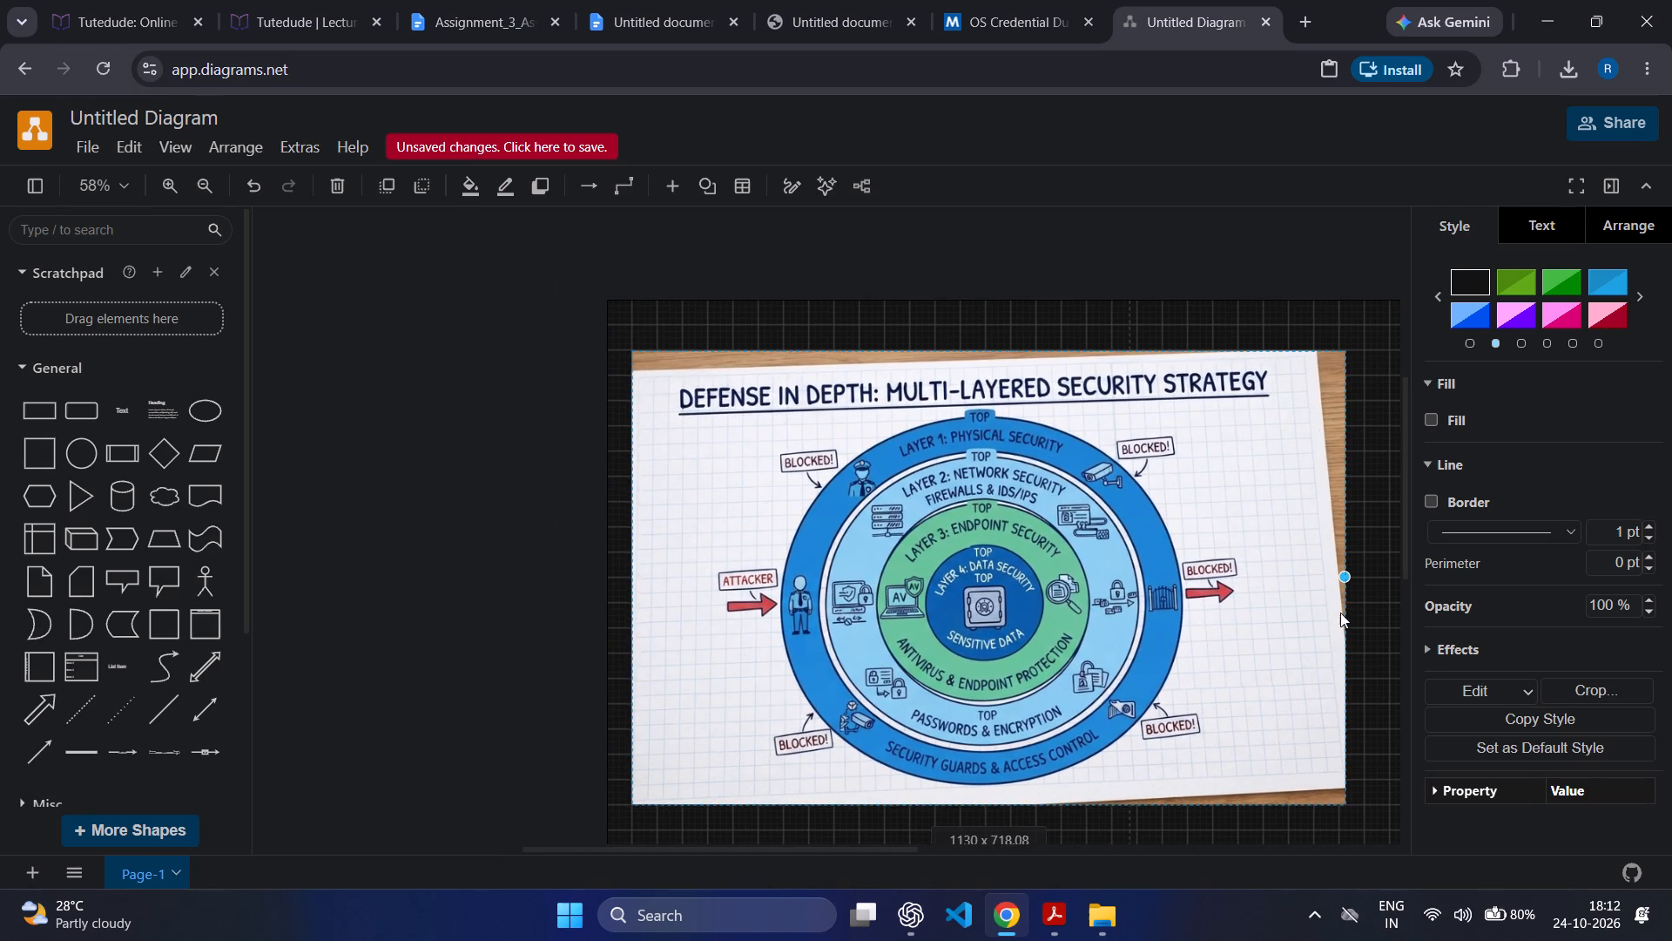
drag(1340, 613, 1341, 614)
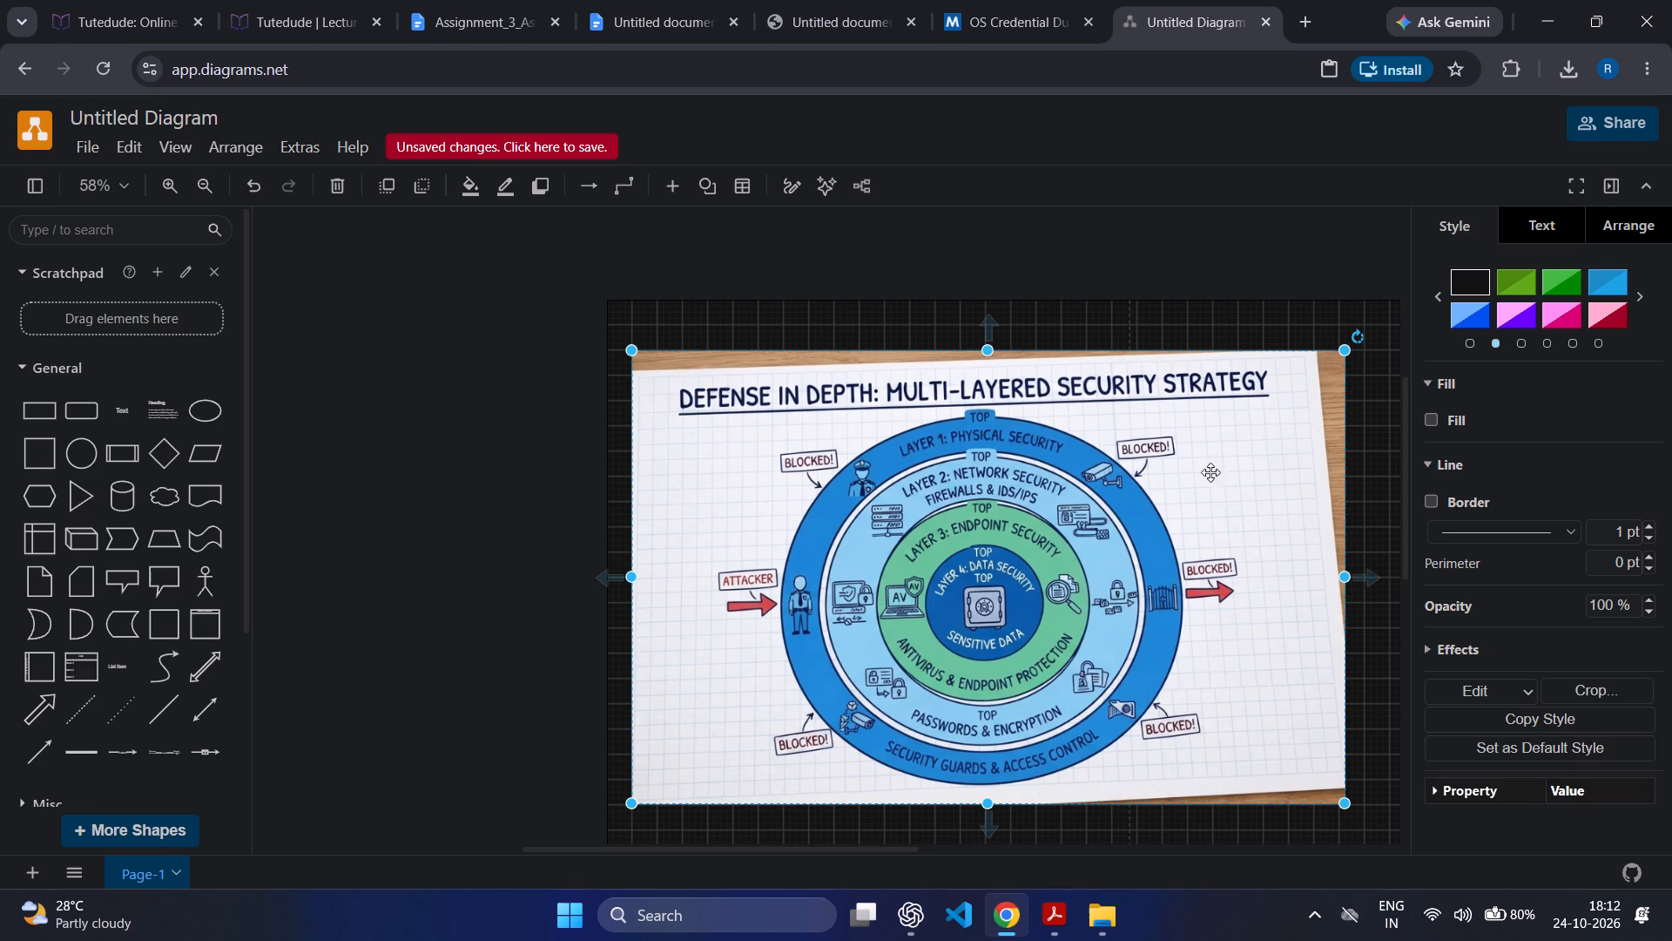
click(1007, 294)
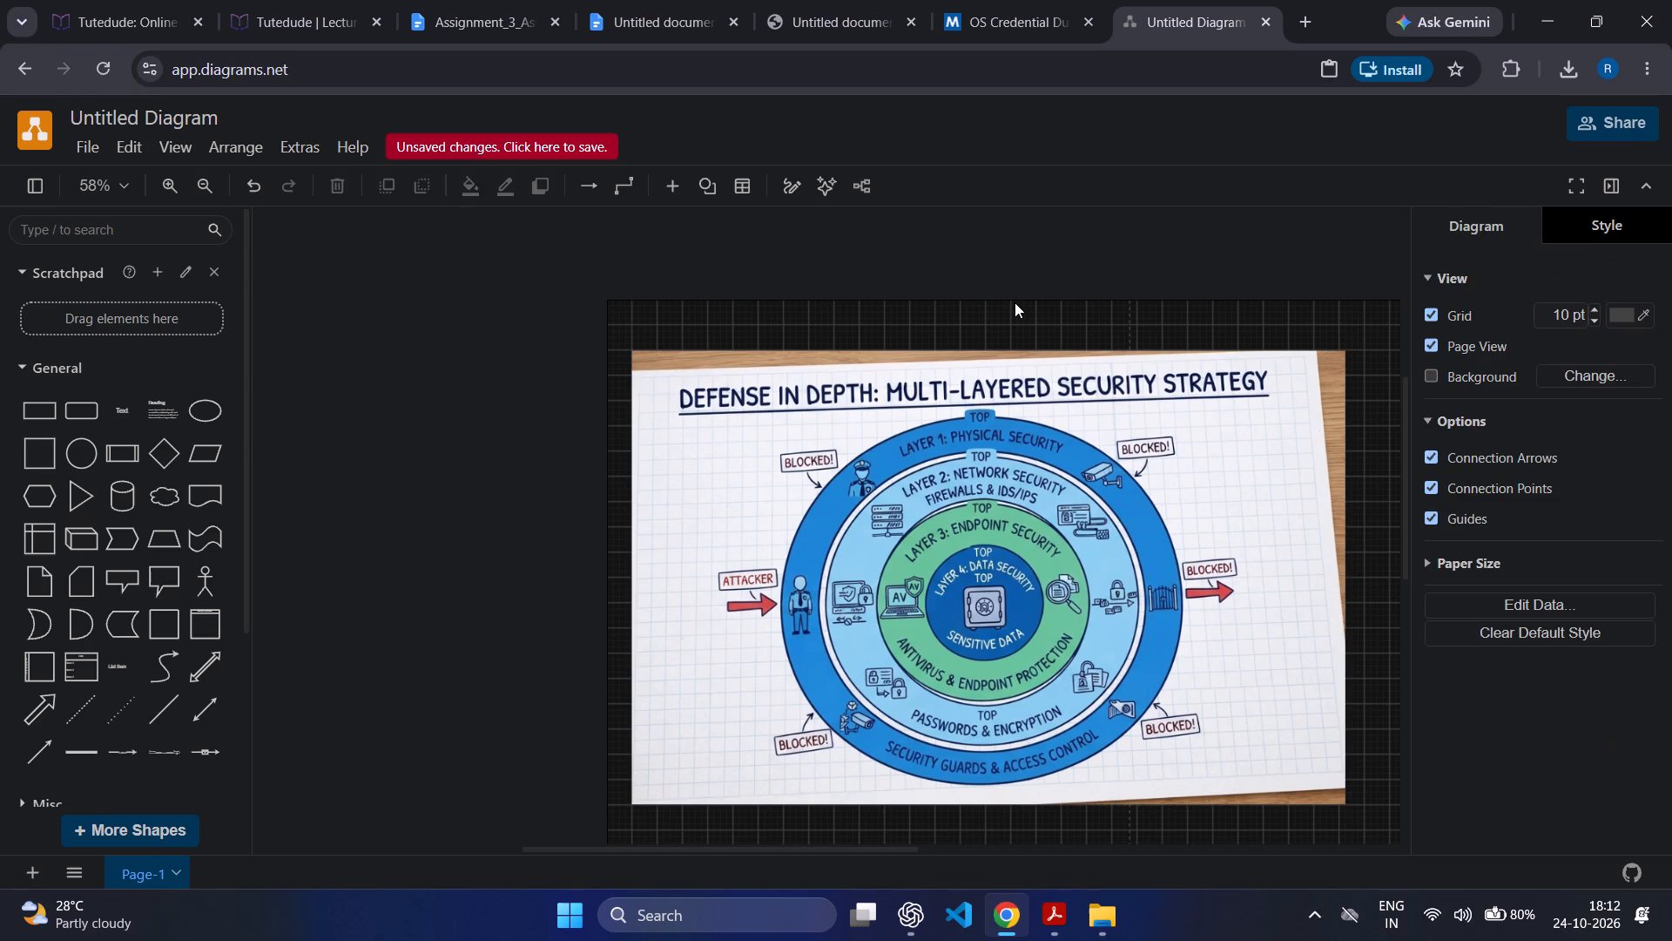
Capture a rectangular screenshot of the draw.io canvas around the whole Defense in Depth image.
key(Print)
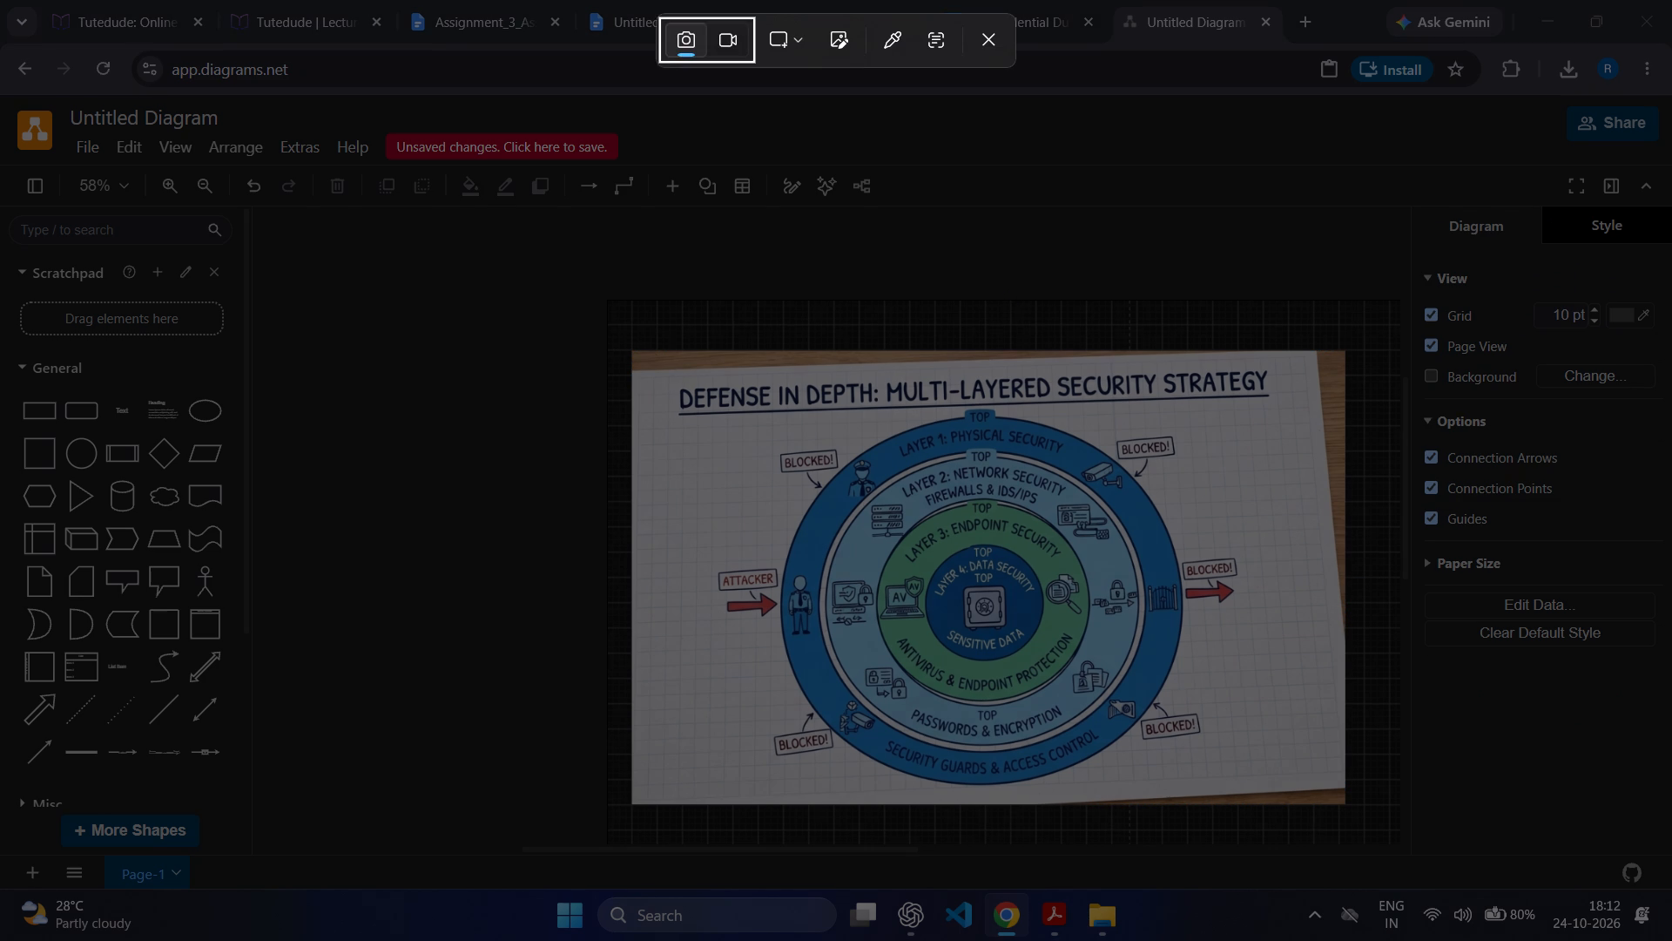
drag(552, 288, 579, 290)
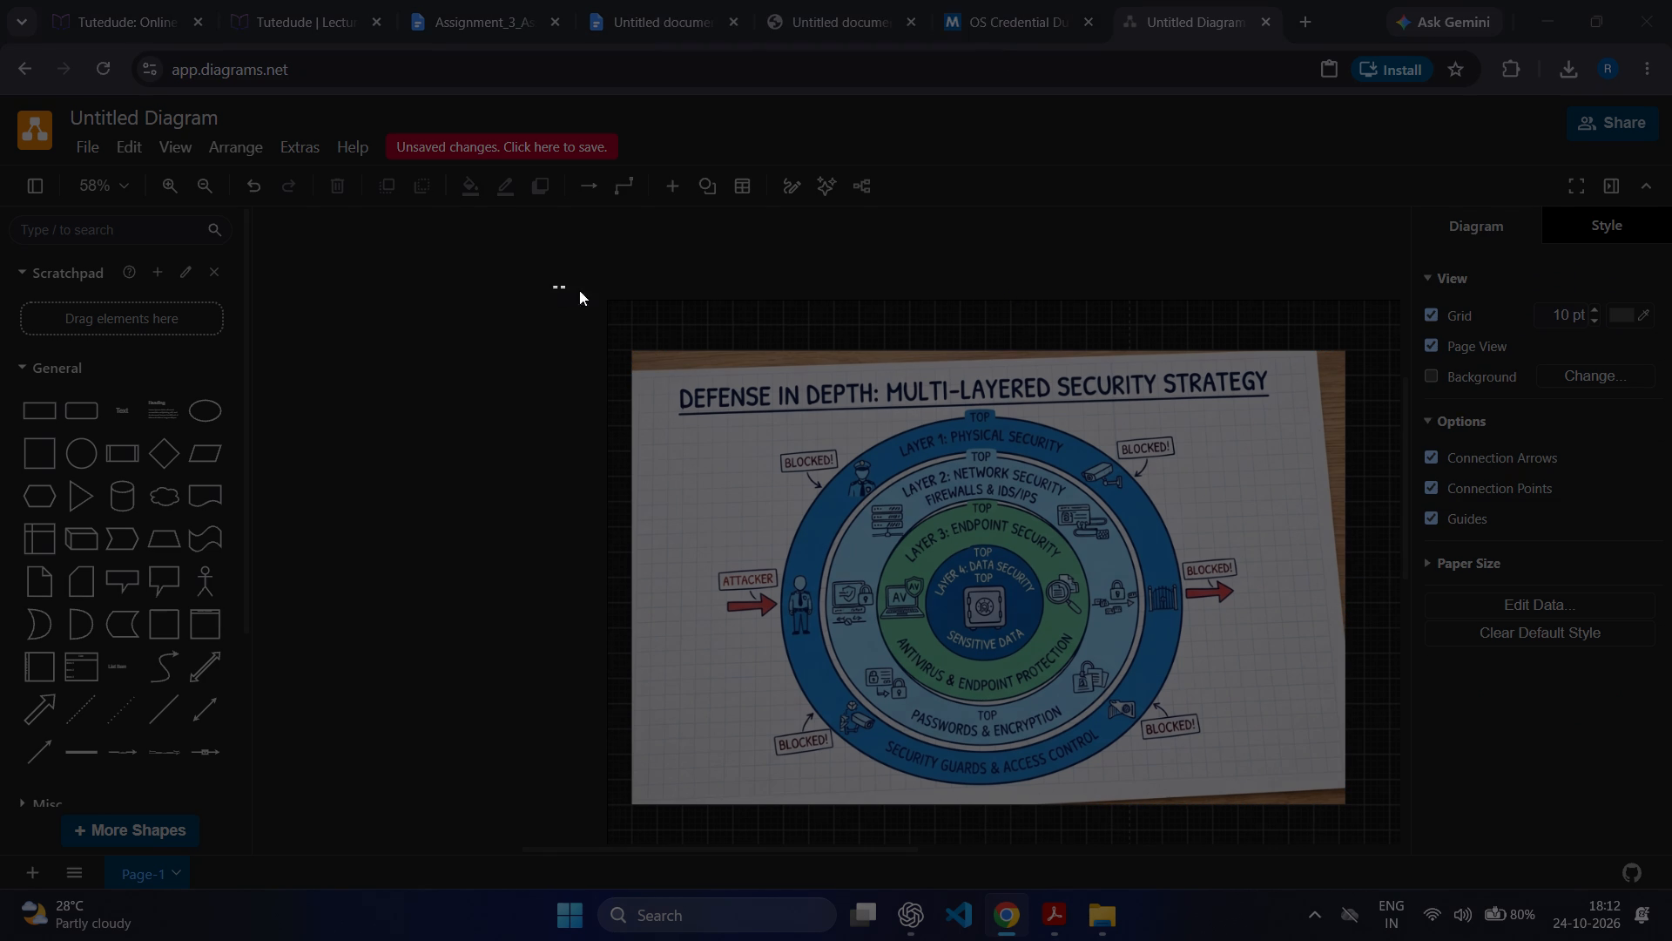
drag(579, 290, 1358, 727)
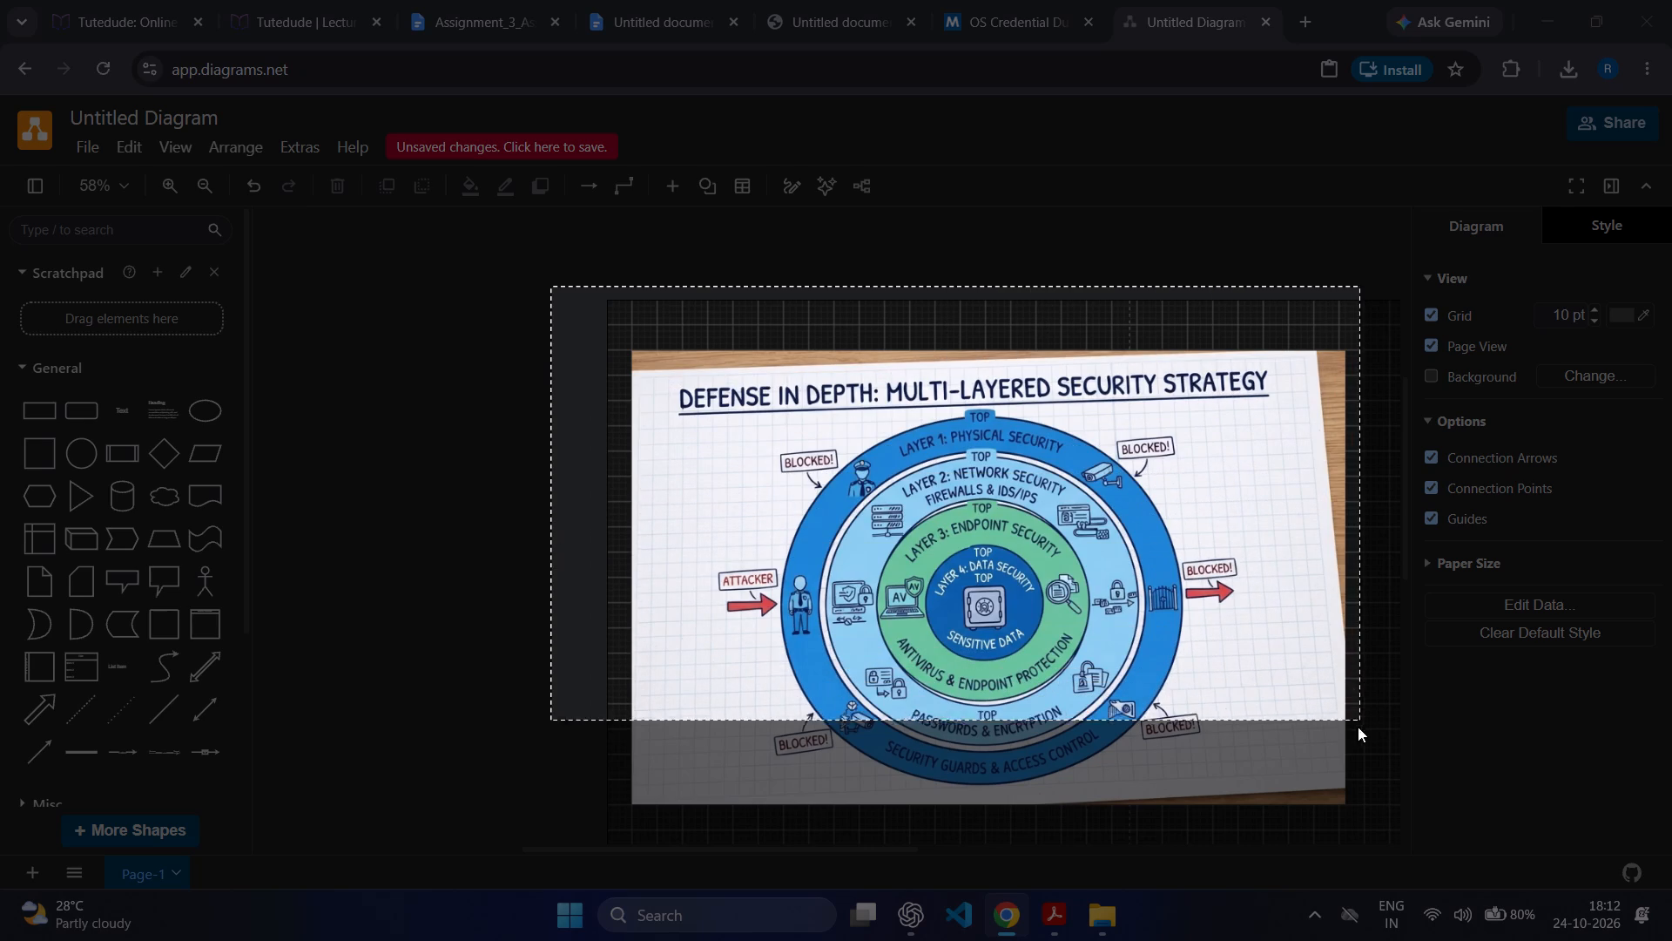
drag(1358, 727, 1367, 836)
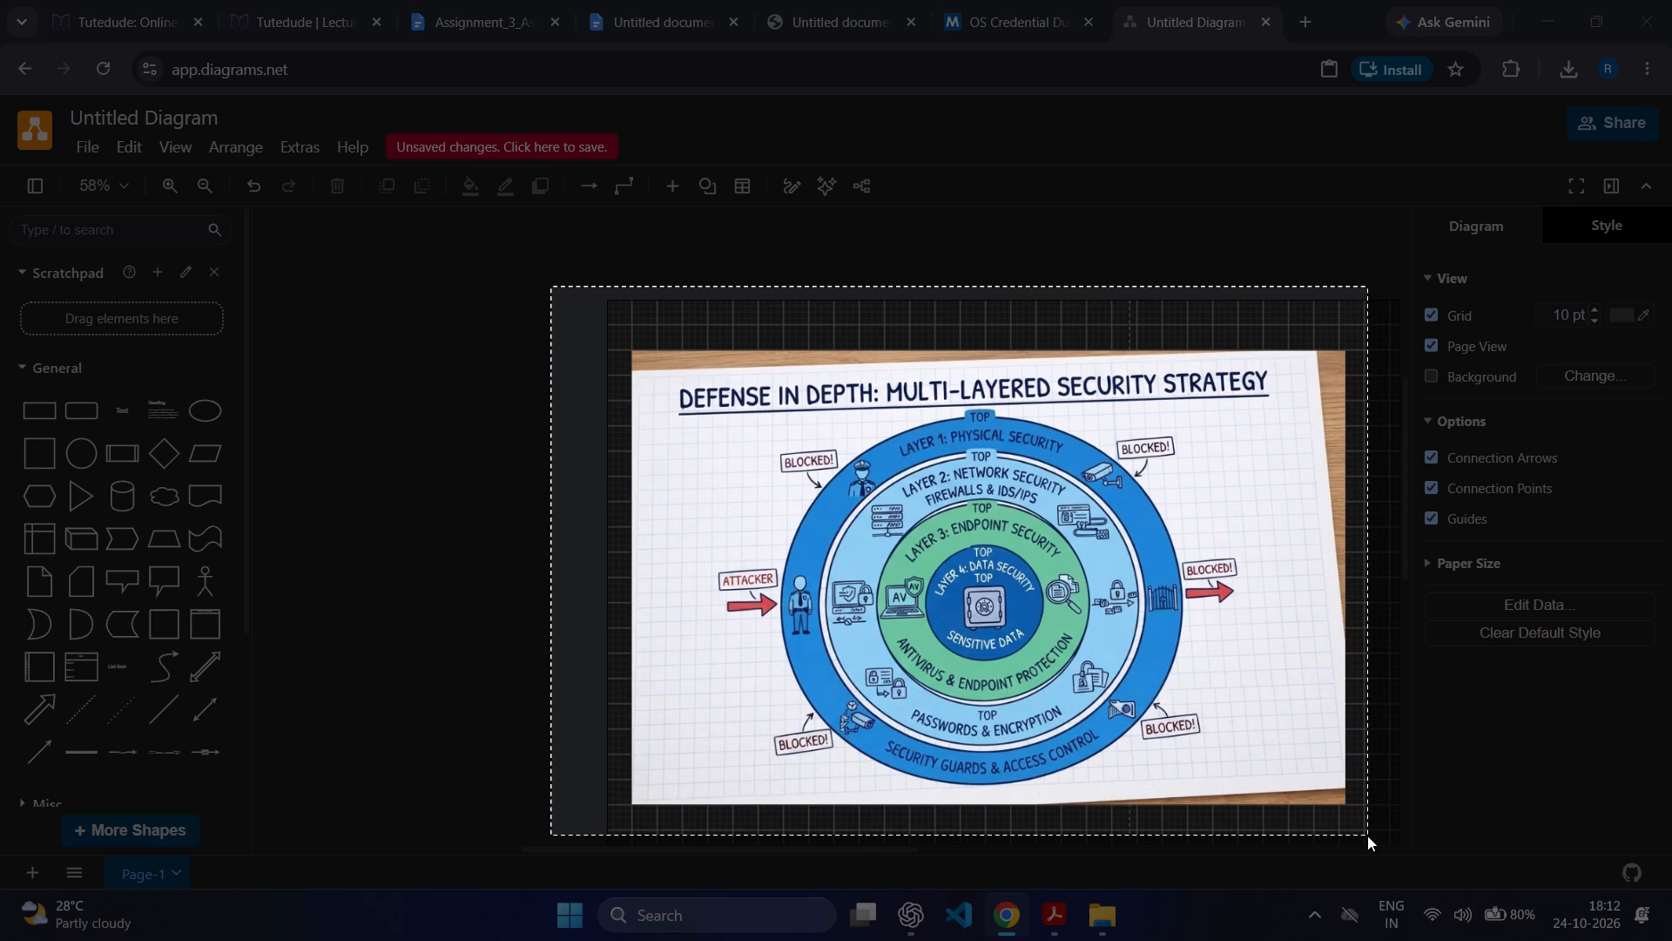
drag(1367, 836, 1366, 834)
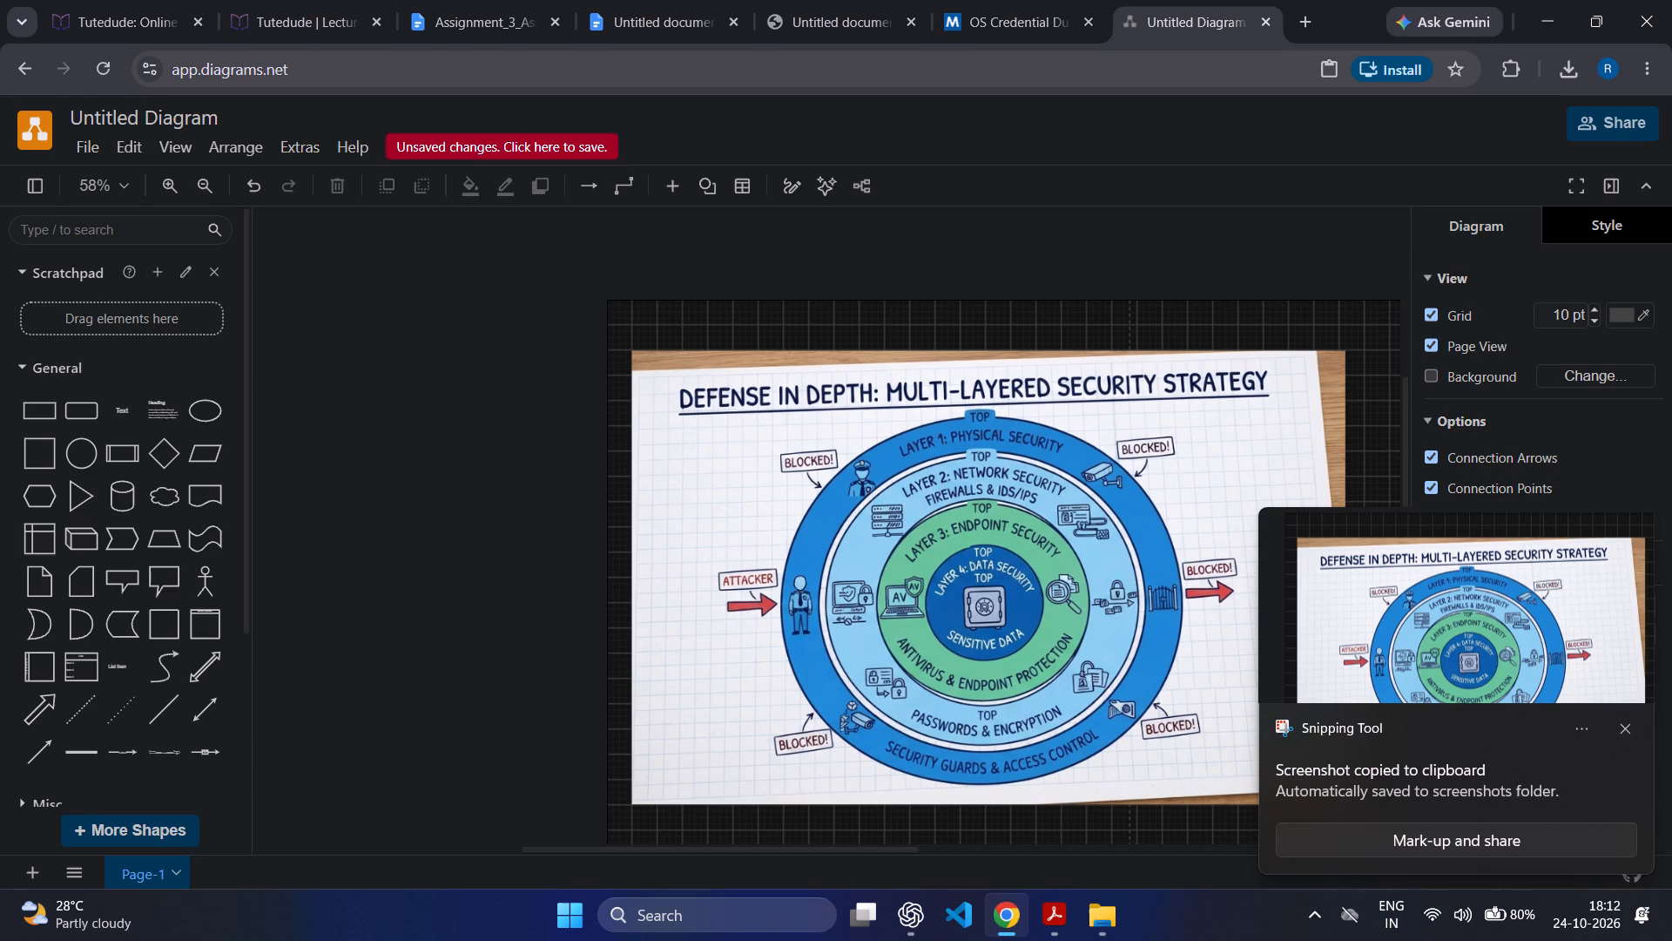
Return to the answer document and undo both the move and the insertion of the Task 2 image.
click(678, 20)
click(669, 399)
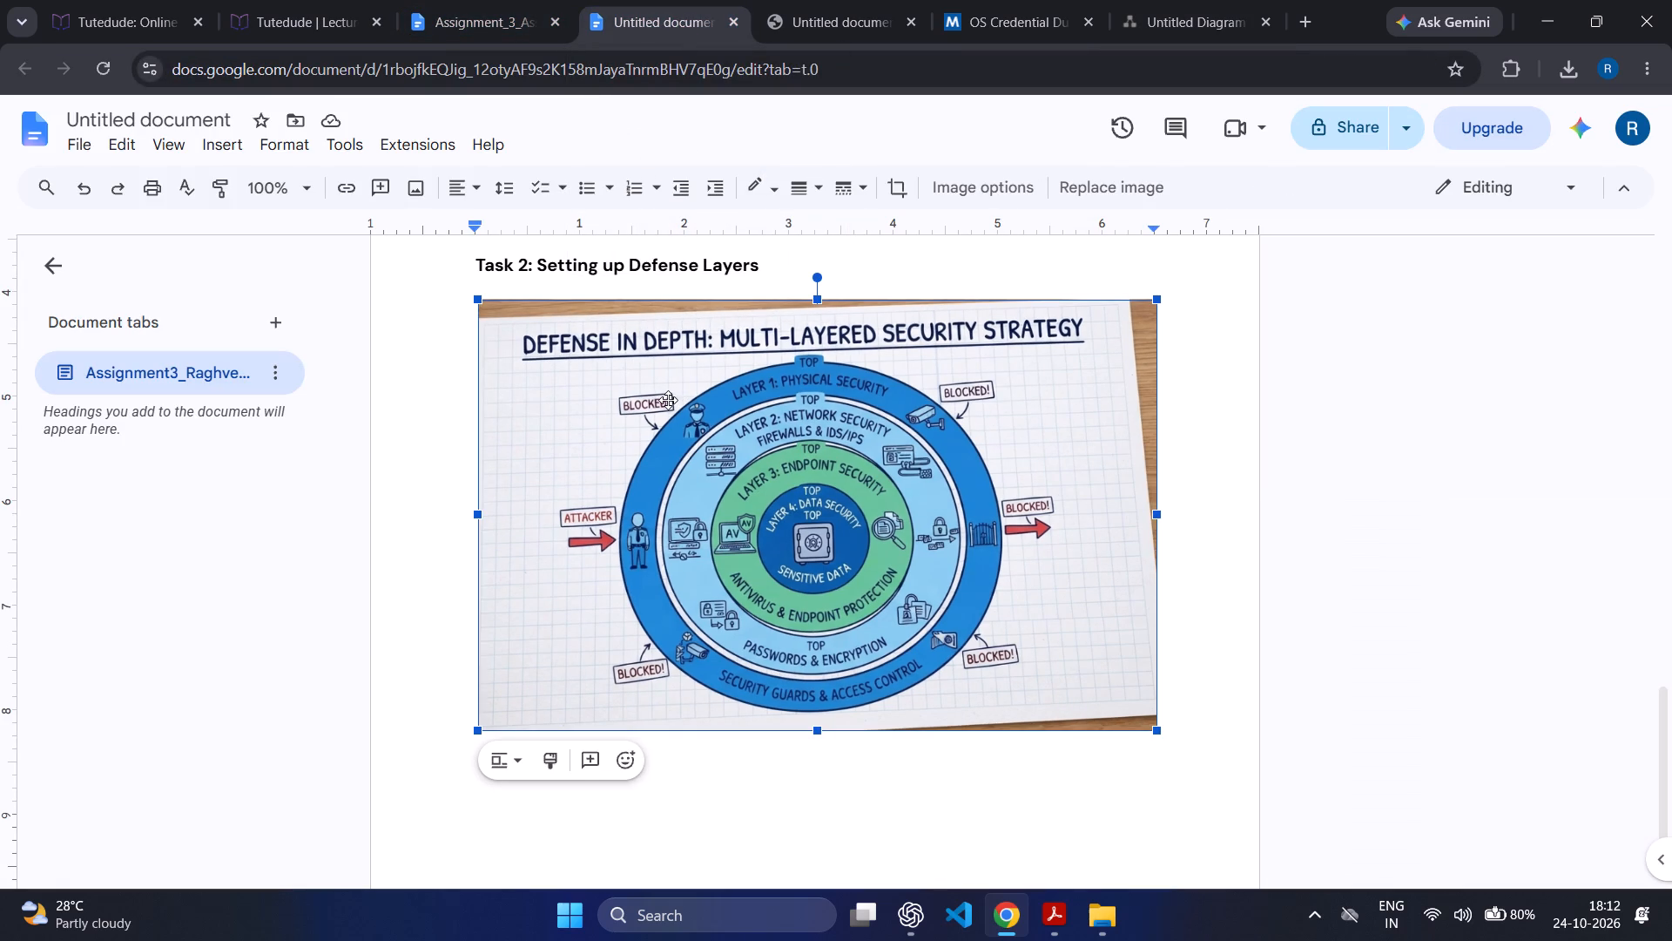
click(84, 181)
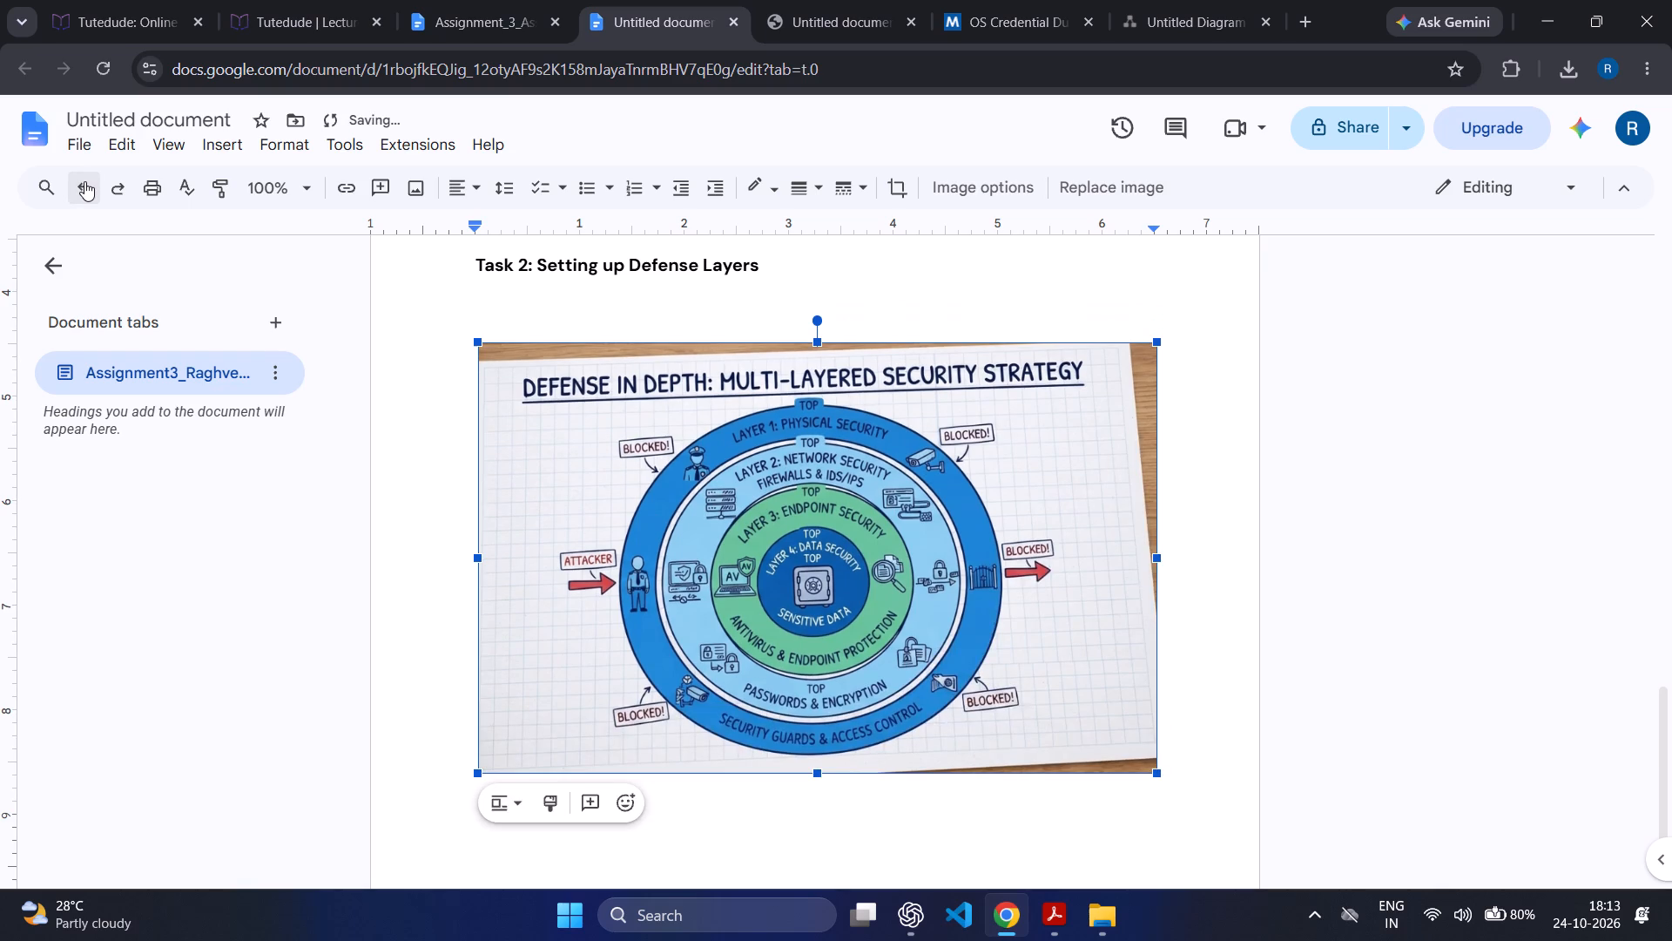
click(84, 181)
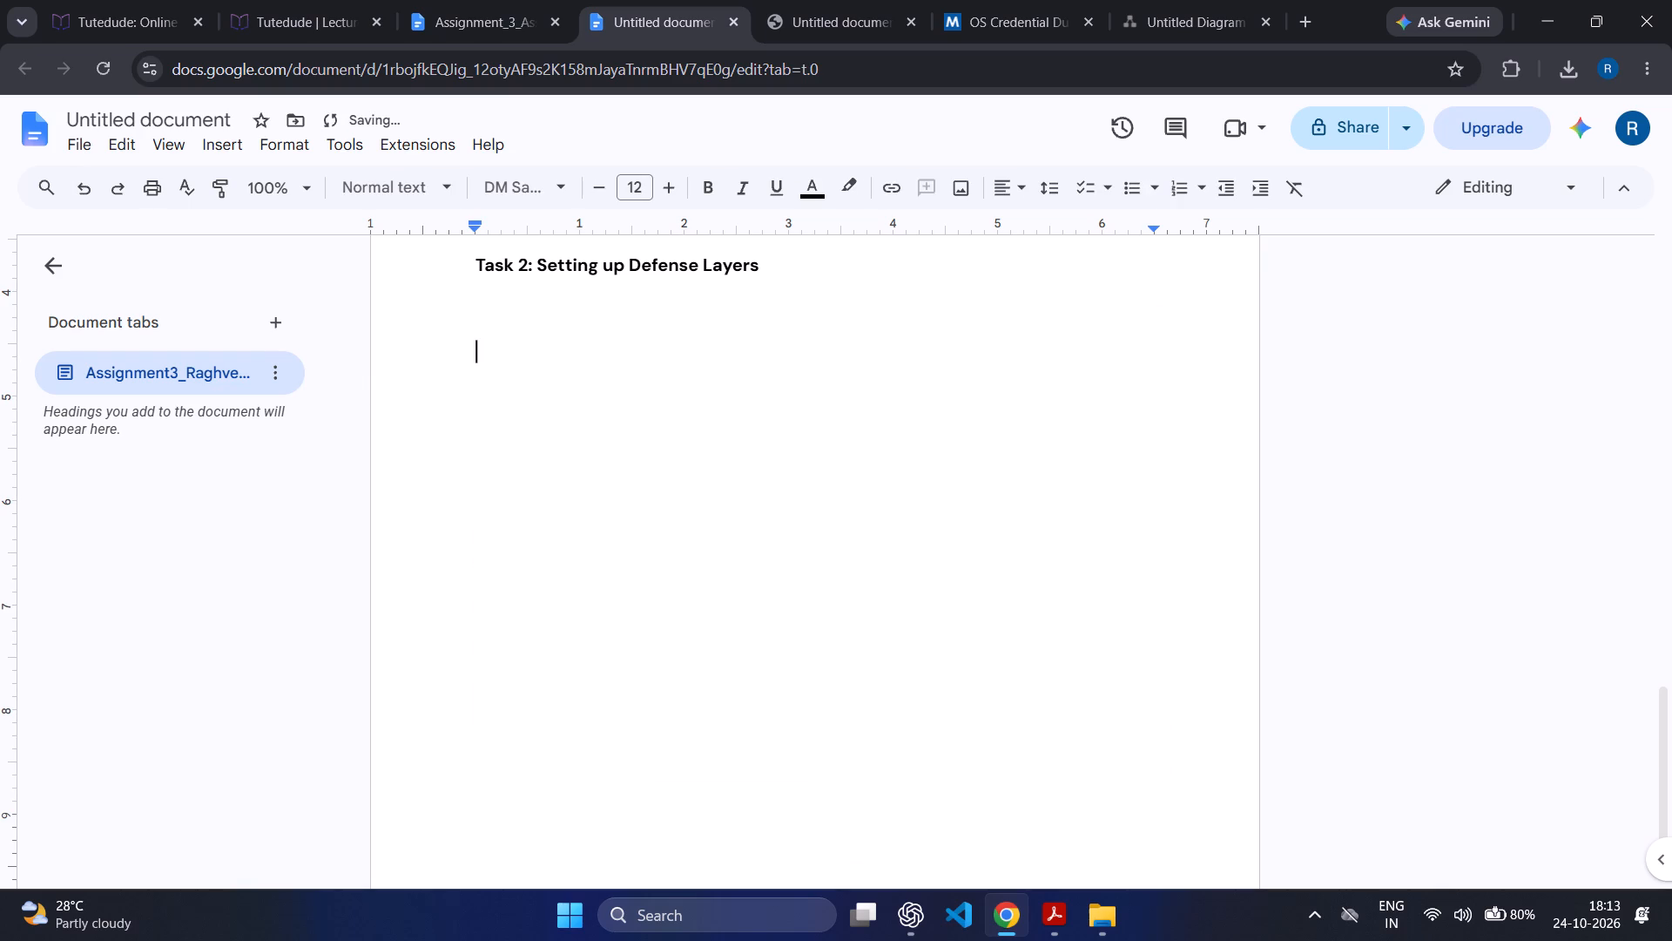
Paste the captured draw.io screenshot of the Defense in Depth diagram below the Task 2: Setting up Defense Layers heading.
click(497, 349)
right_click(491, 352)
click(549, 456)
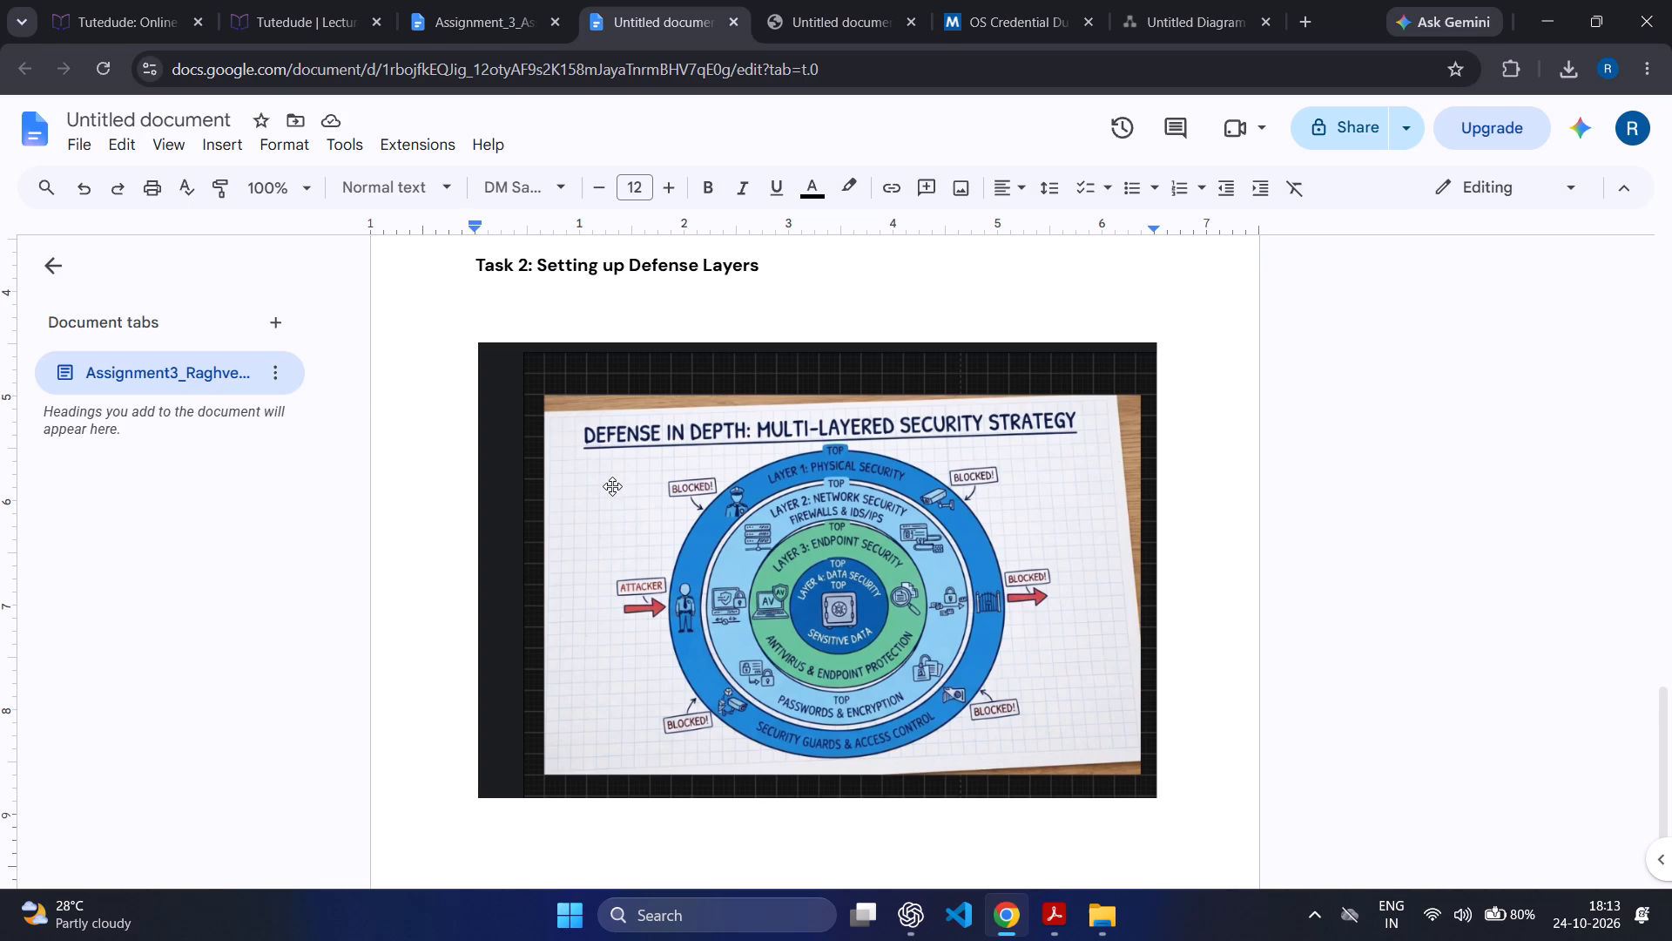
scroll(648, 450, up, 5)
scroll(648, 450, down, 5)
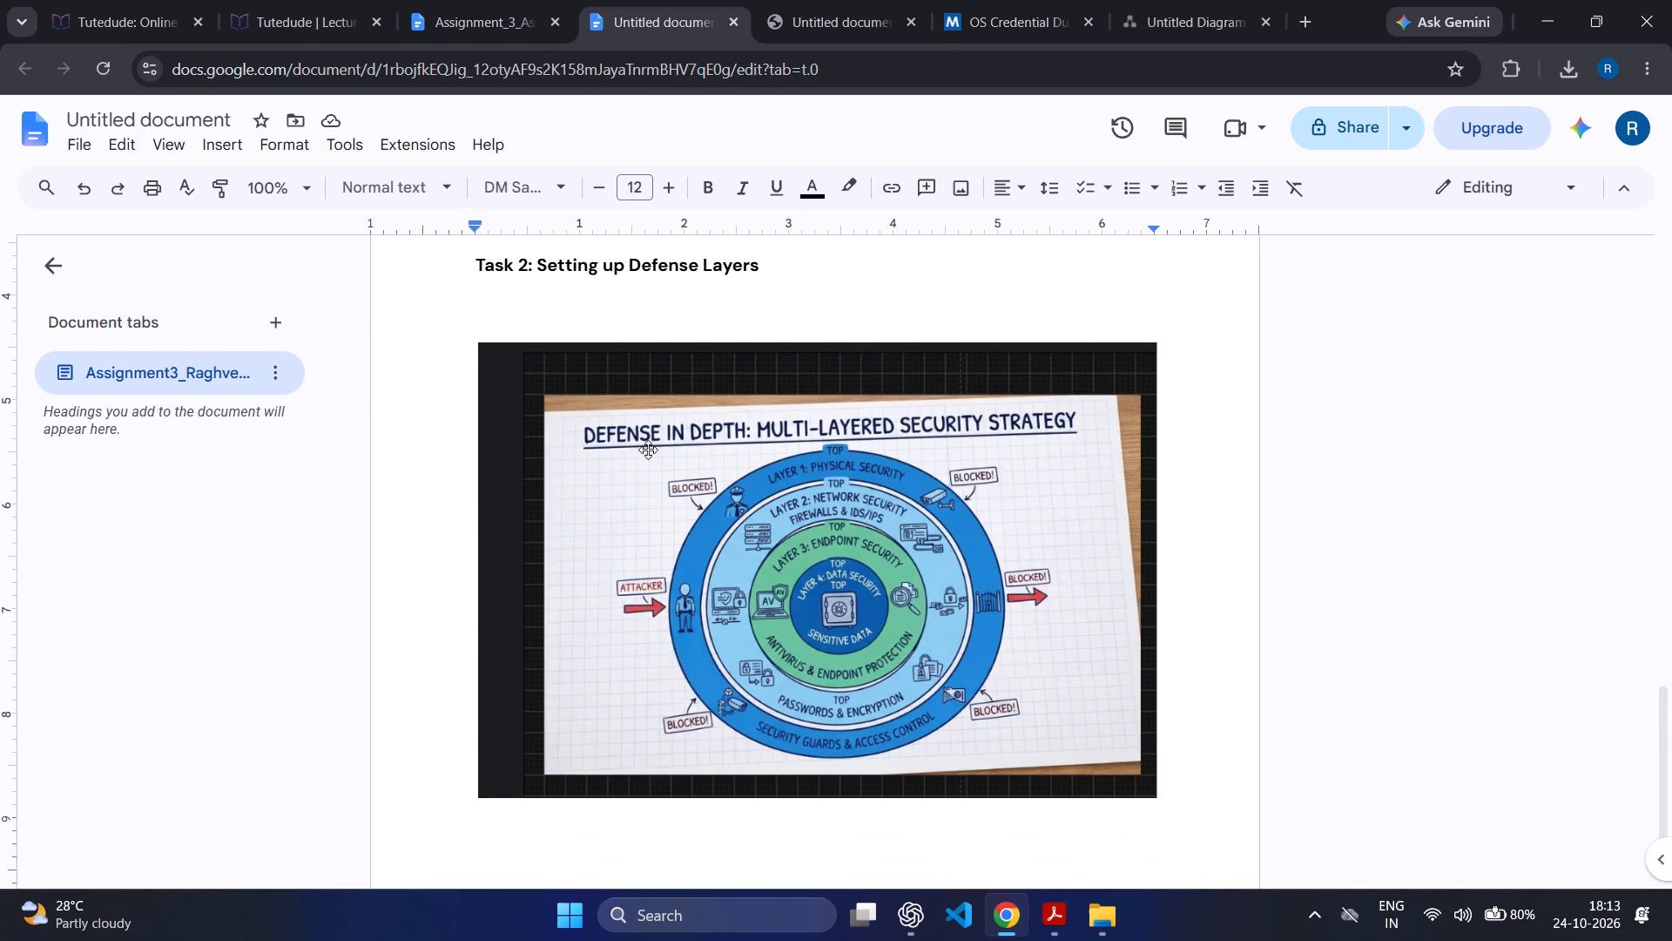
Download the Assignment 3 answer document as a PDF.
click(85, 145)
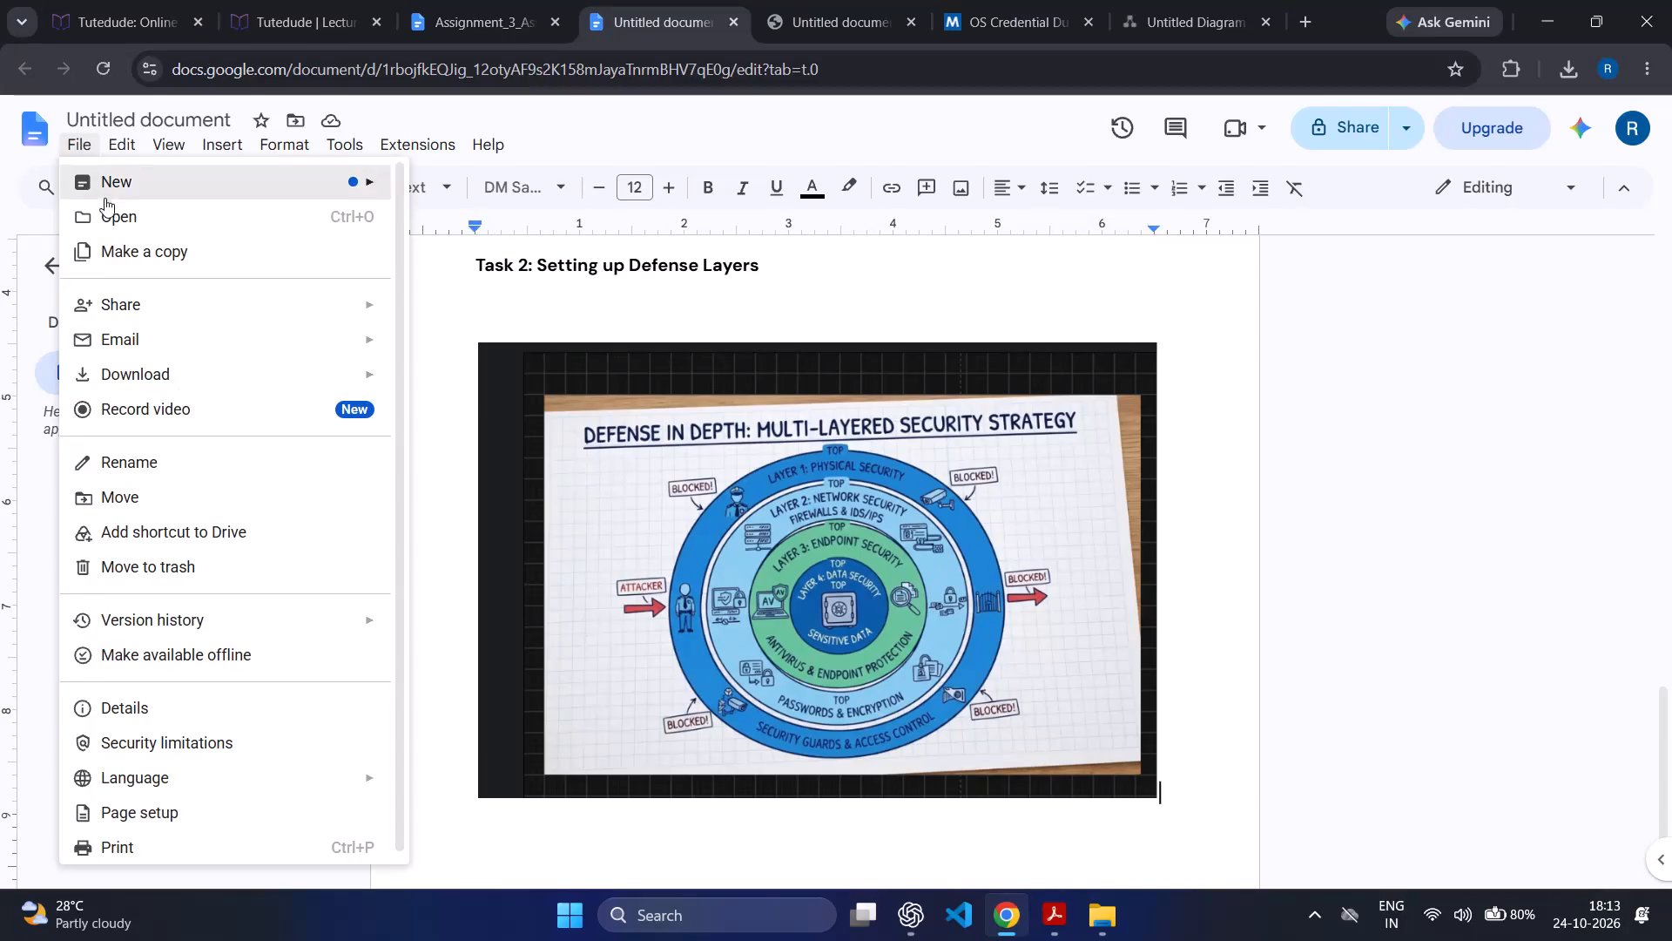
click(135, 362)
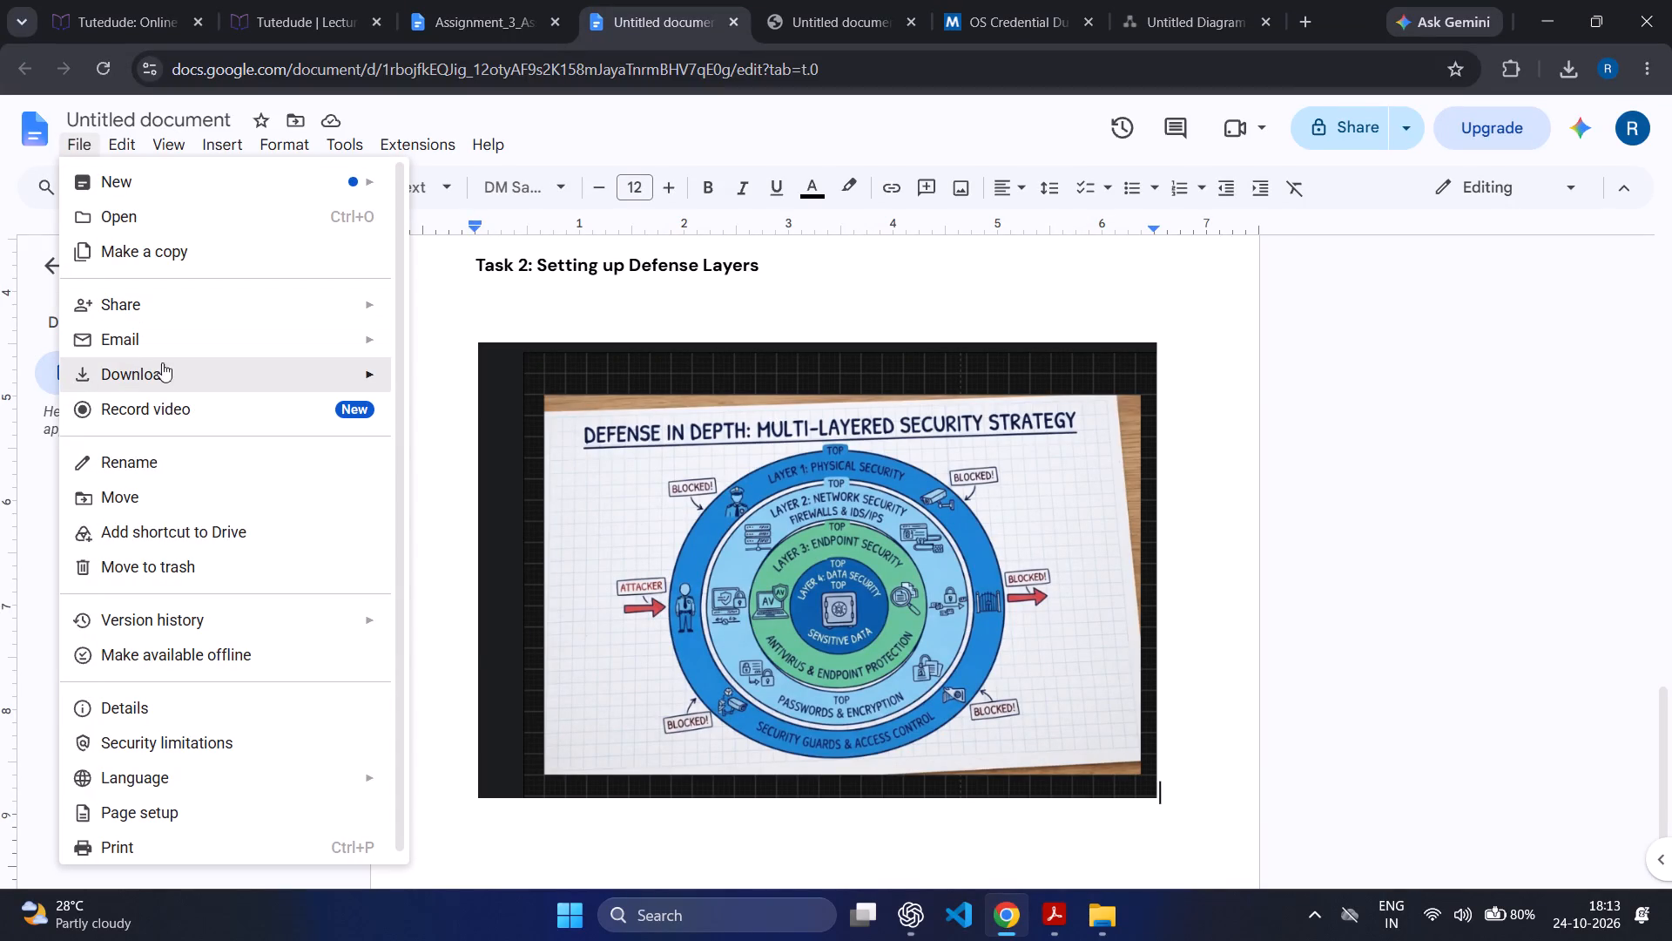
click(482, 415)
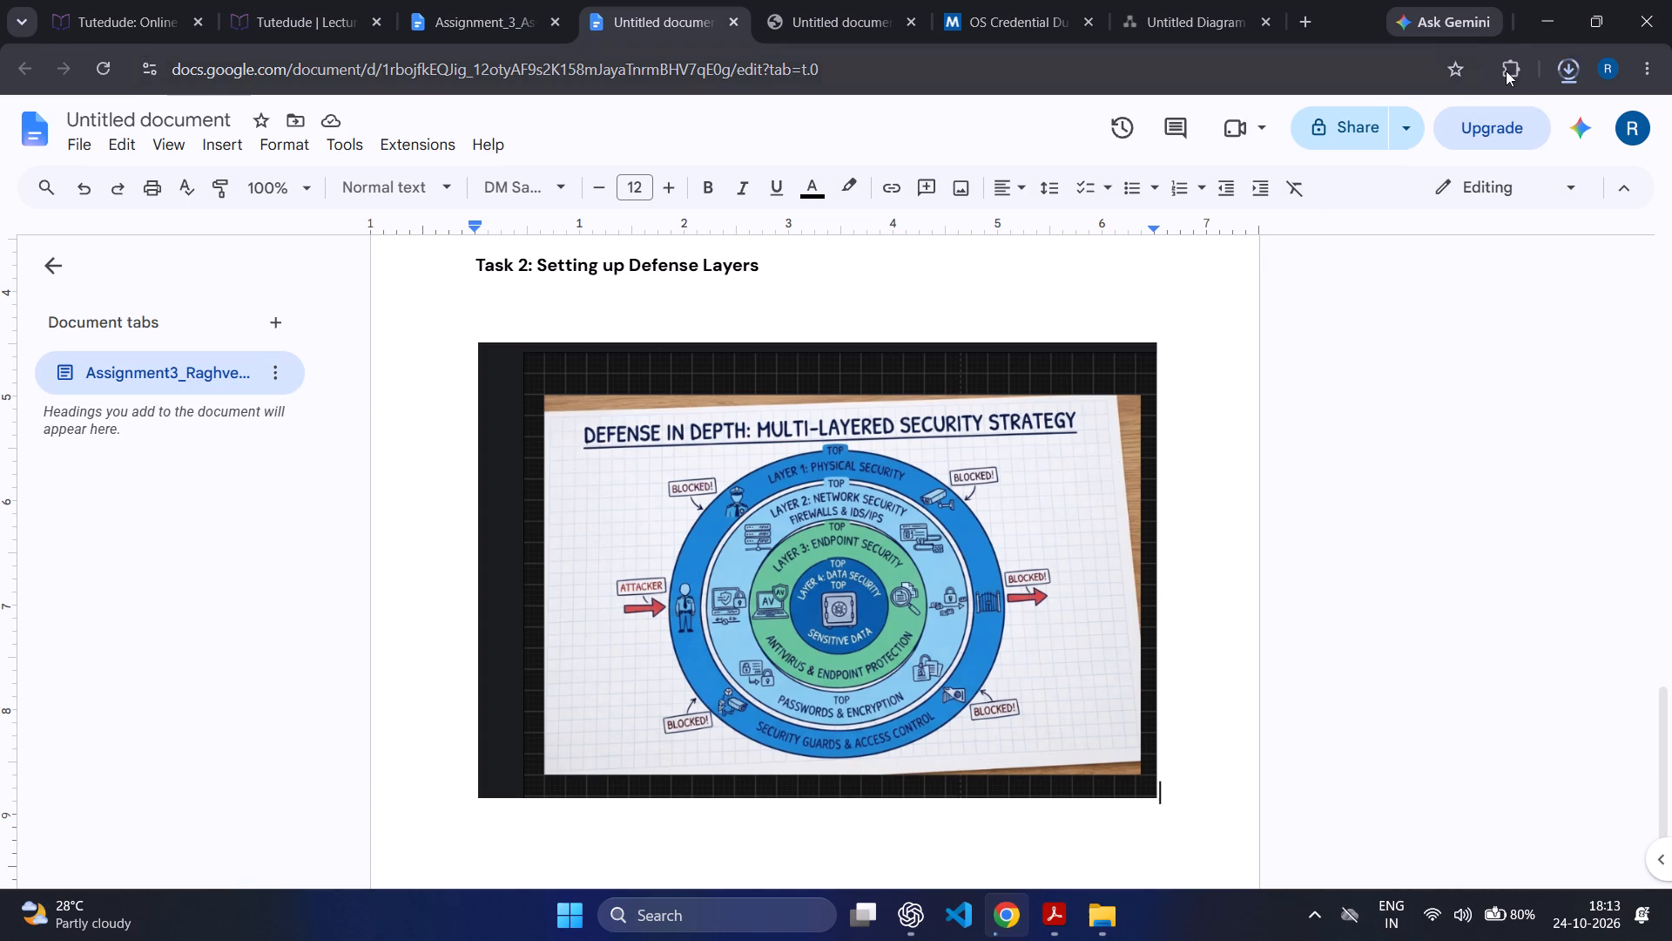
Open the newly downloaded PDF in Adobe Acrobat, check its pages through the Task 2 diagram, and return to the browser.
click(1570, 67)
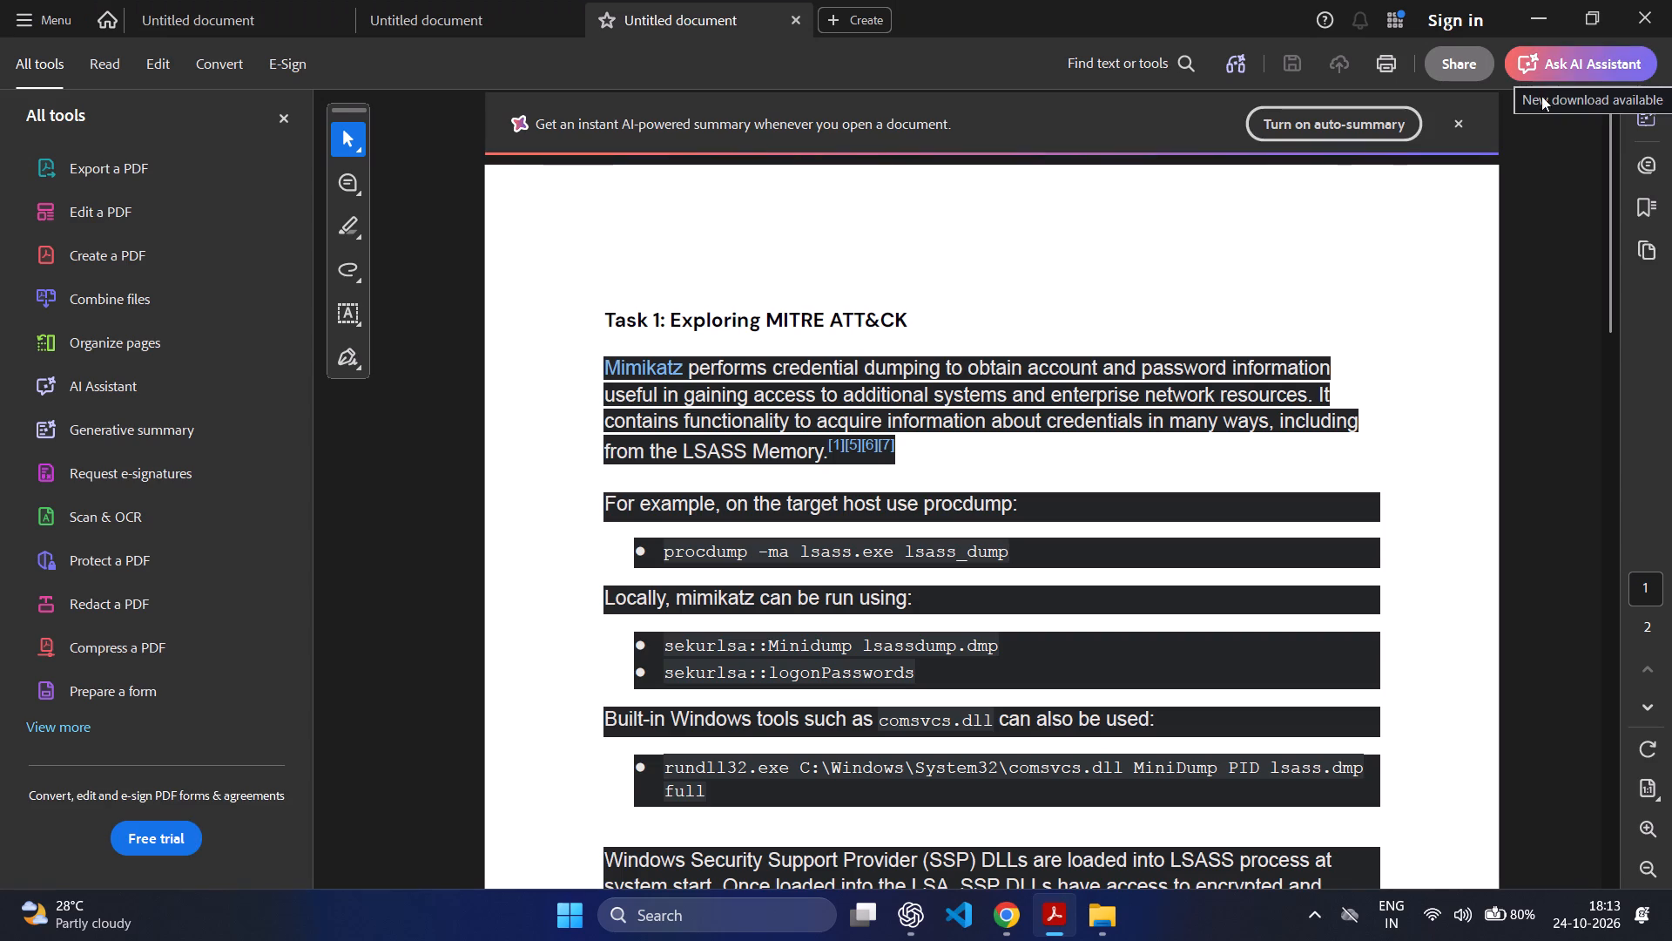
scroll(1365, 342, down, 6)
scroll(1363, 344, down, 20)
scroll(1363, 344, down, 6)
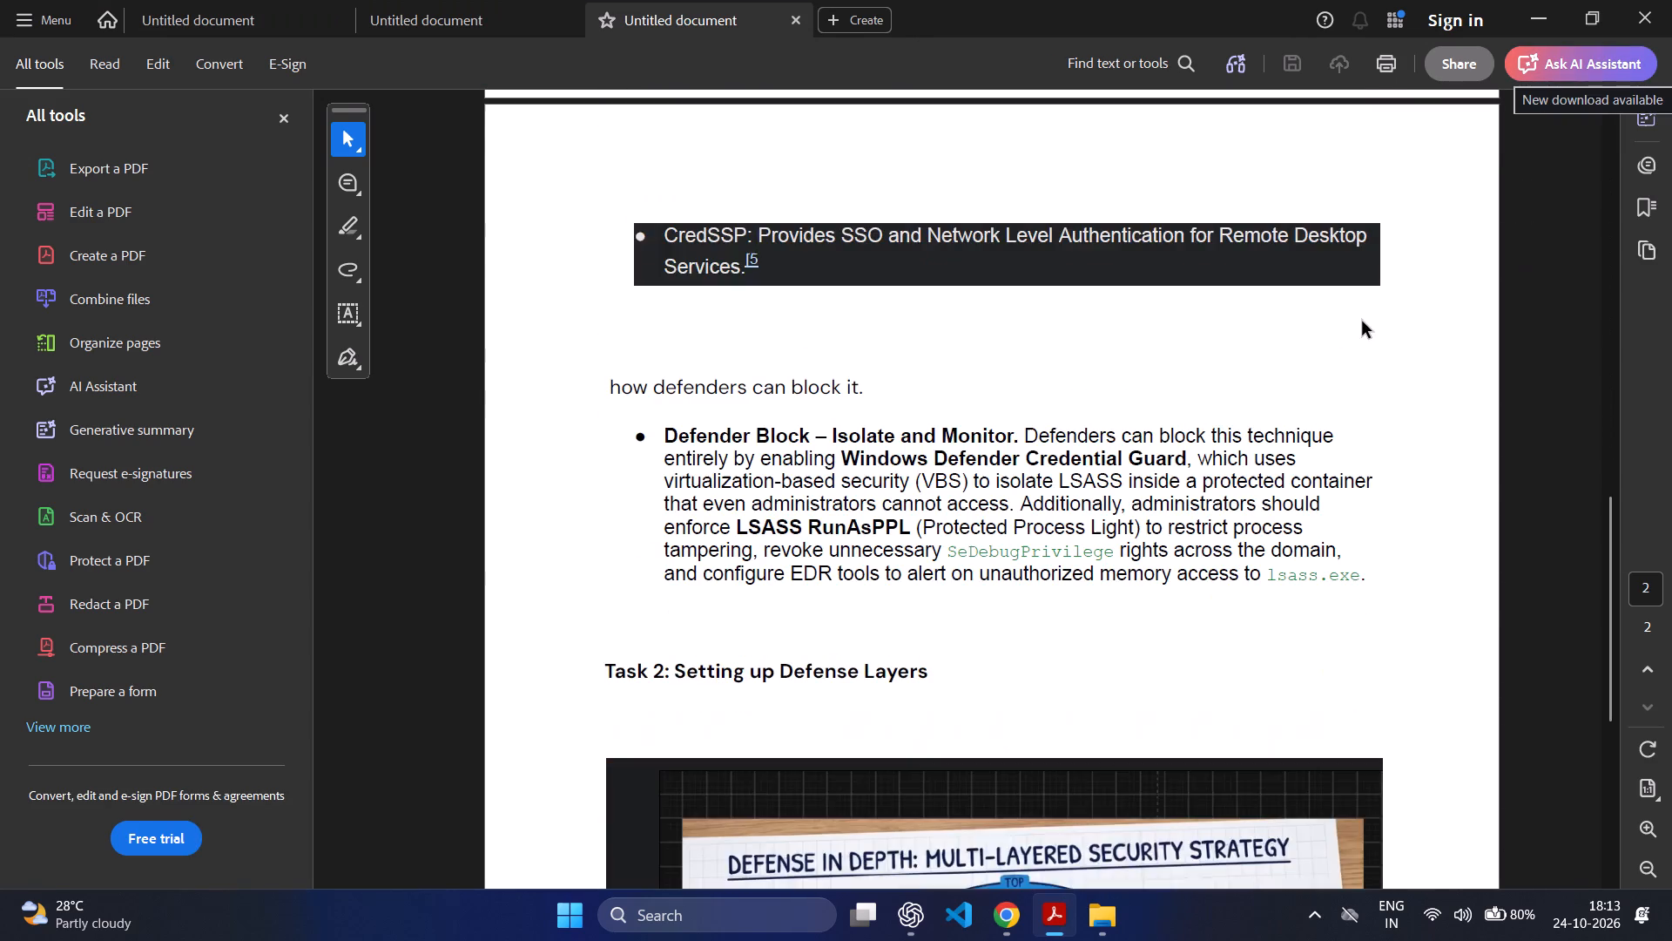
scroll(1362, 322, down, 15)
scroll(1359, 315, down, 6)
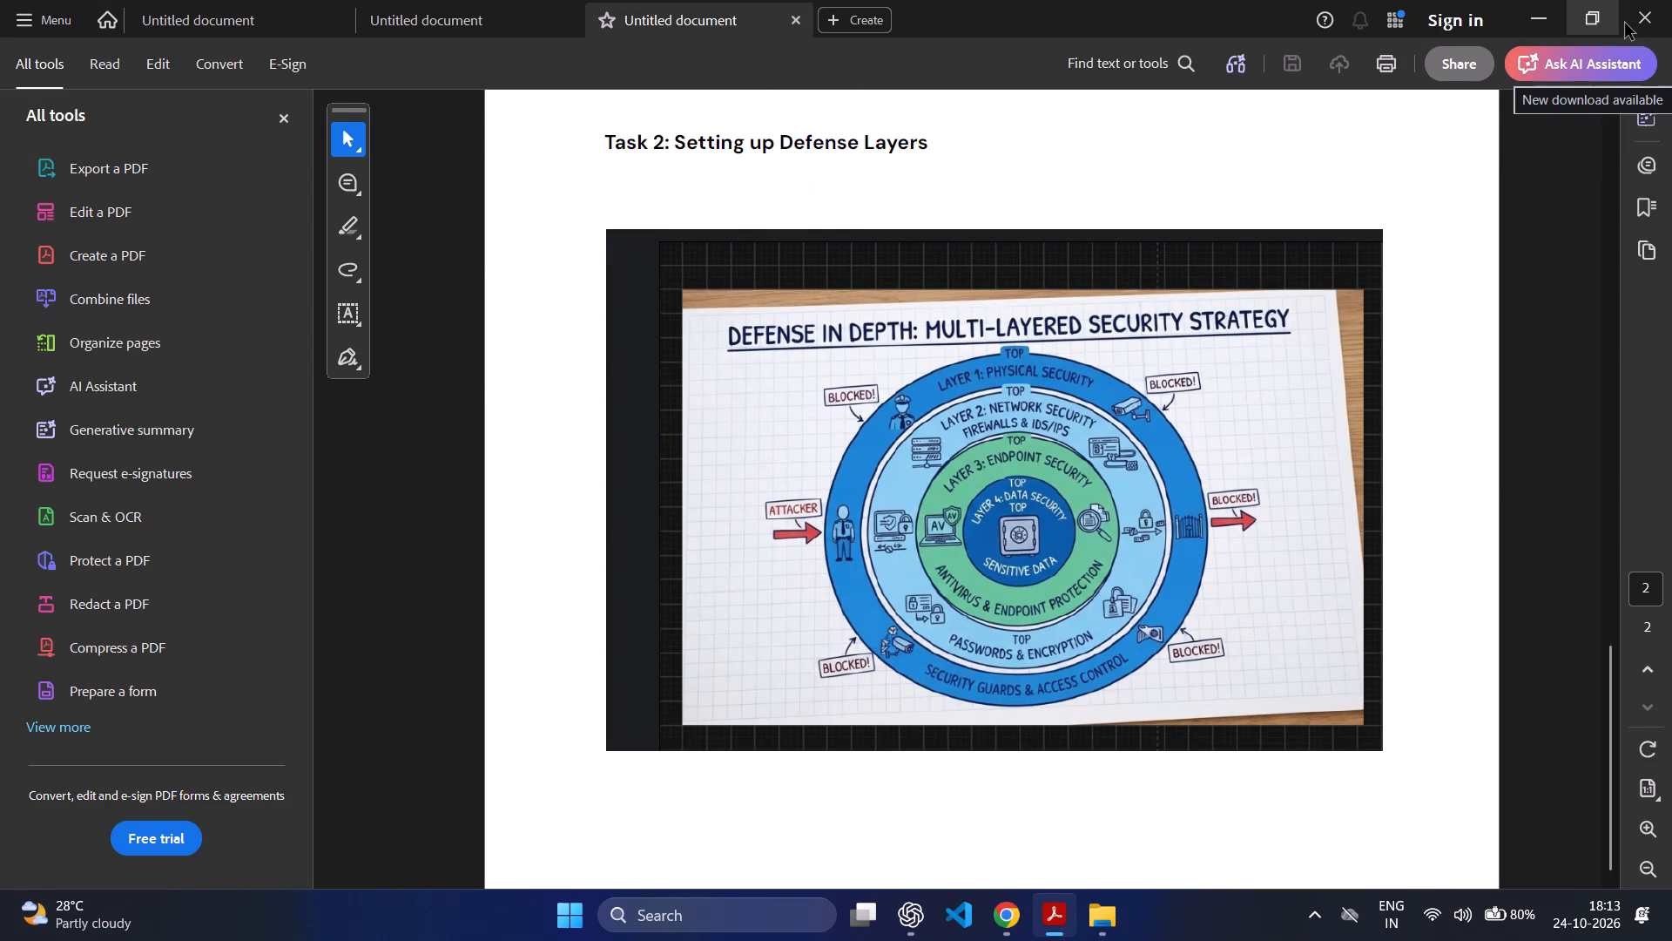
click(1627, 22)
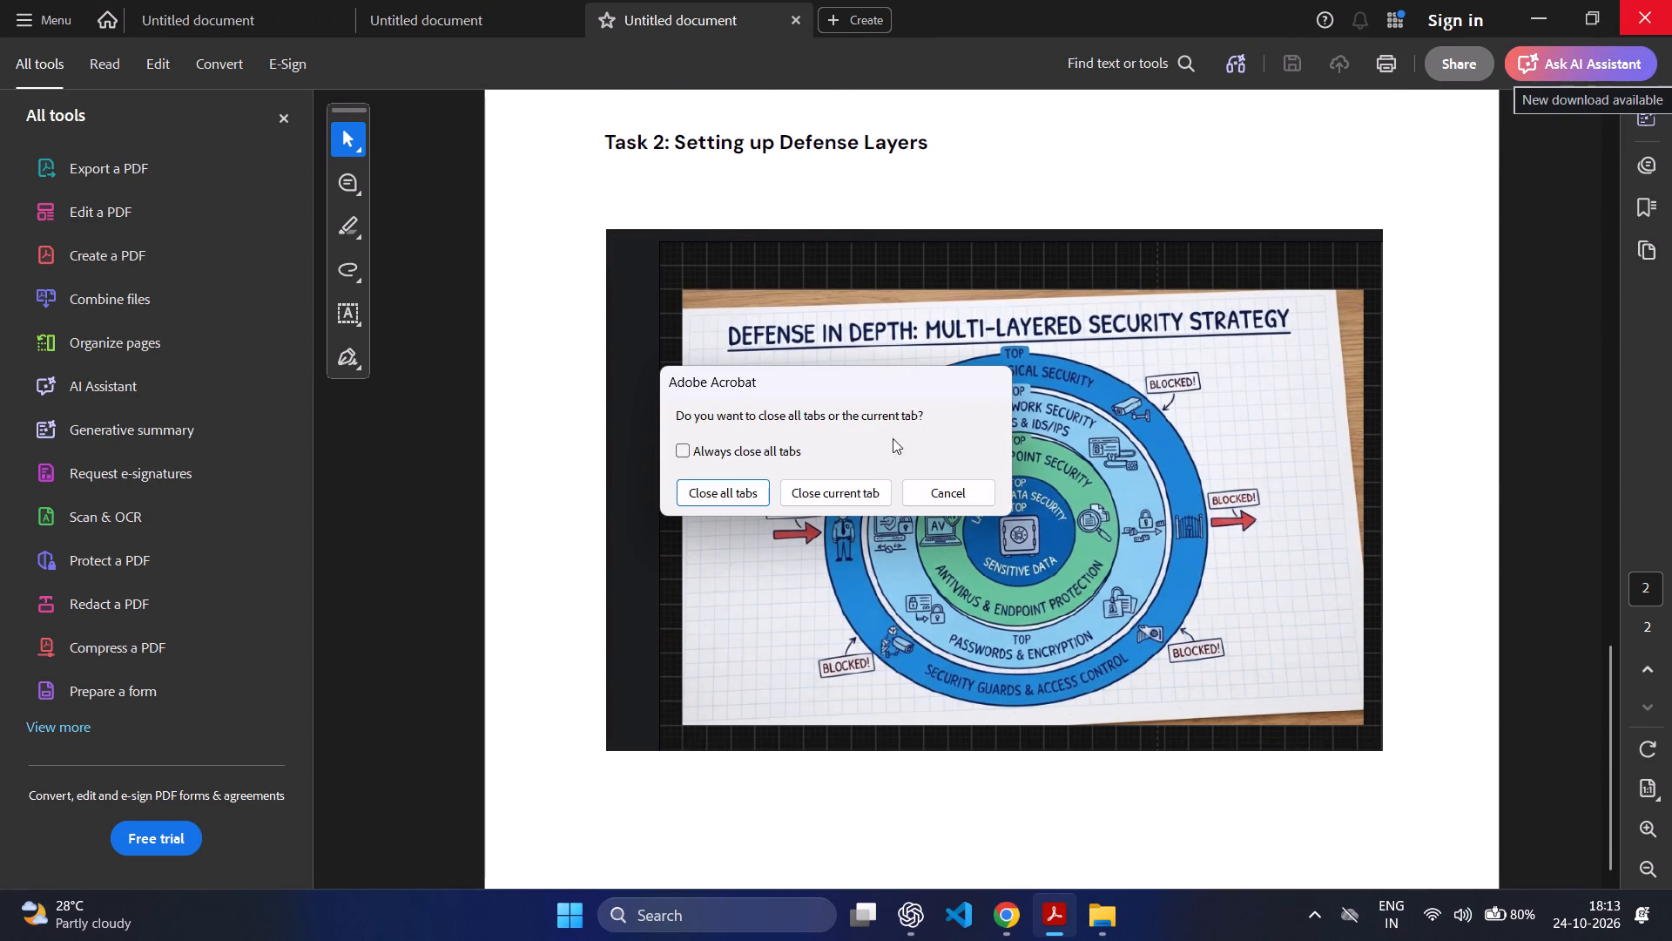
click(981, 494)
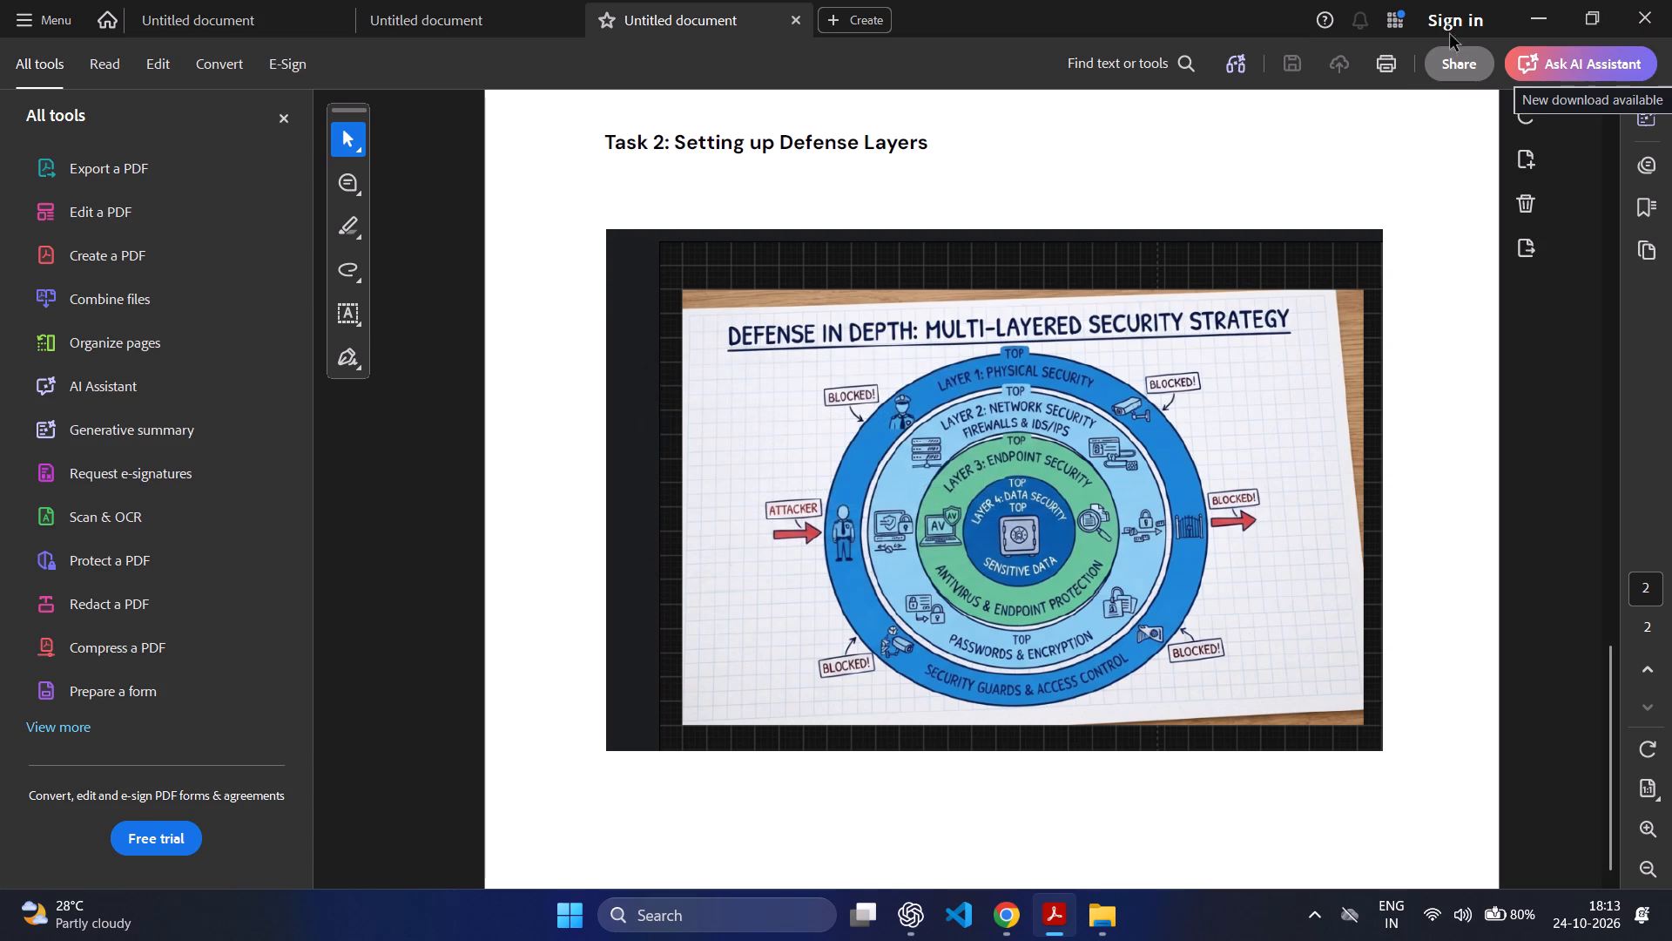
click(1521, 5)
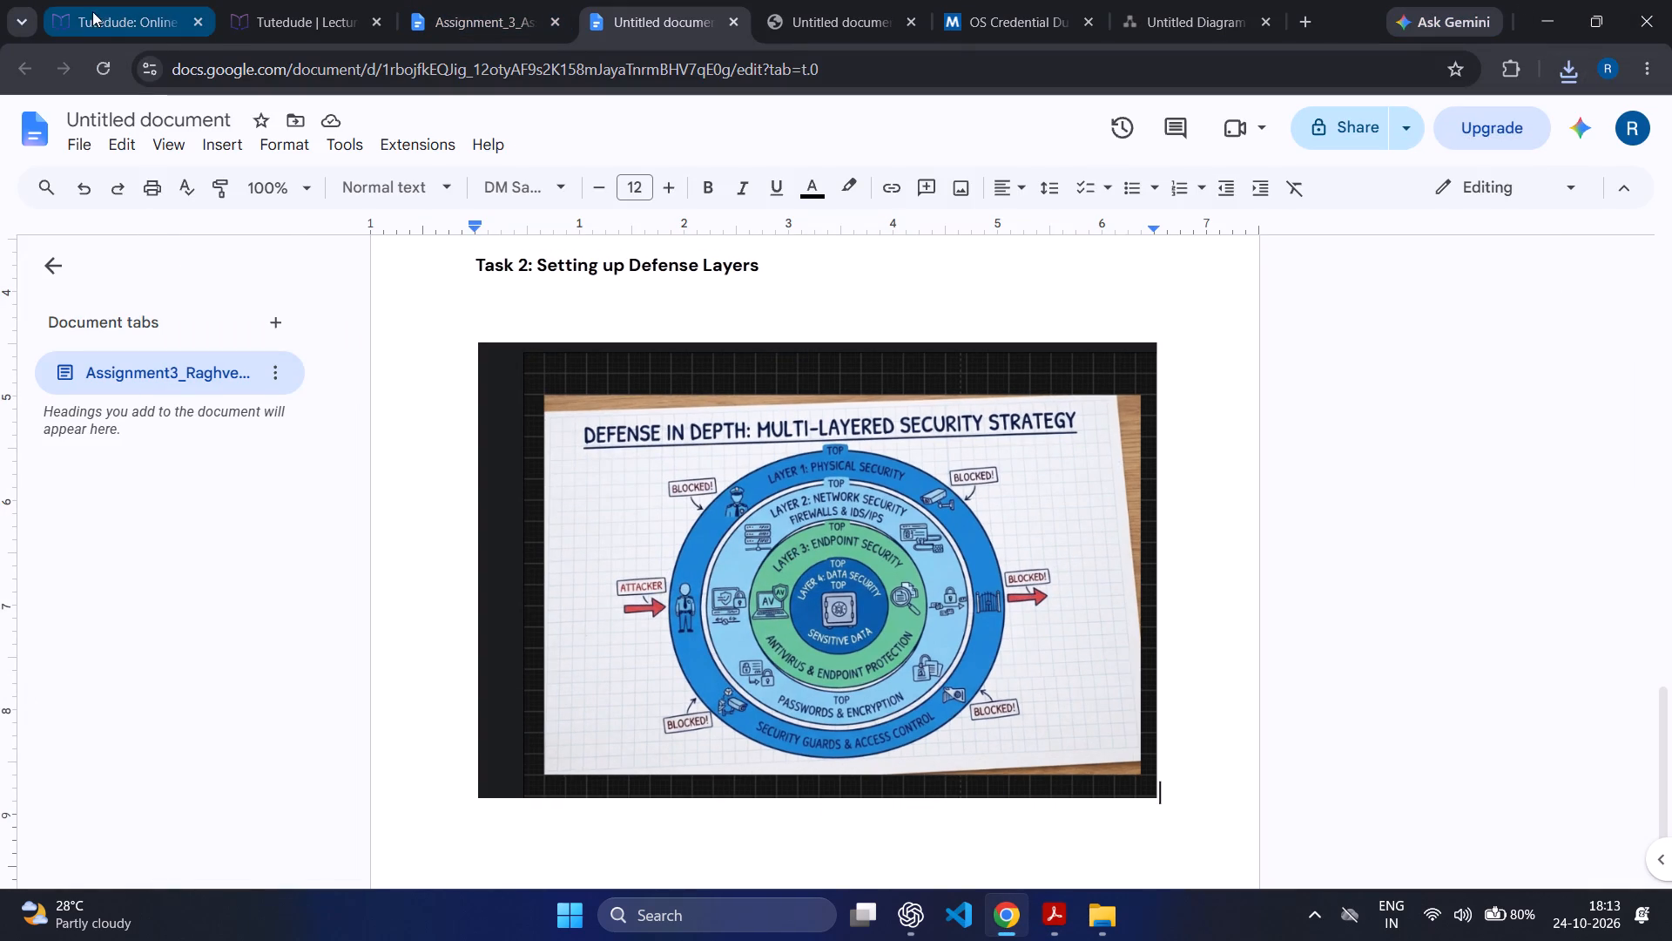
Open Untitled document (2) from the Downloads folder, check its pages, and close it.
click(1547, 12)
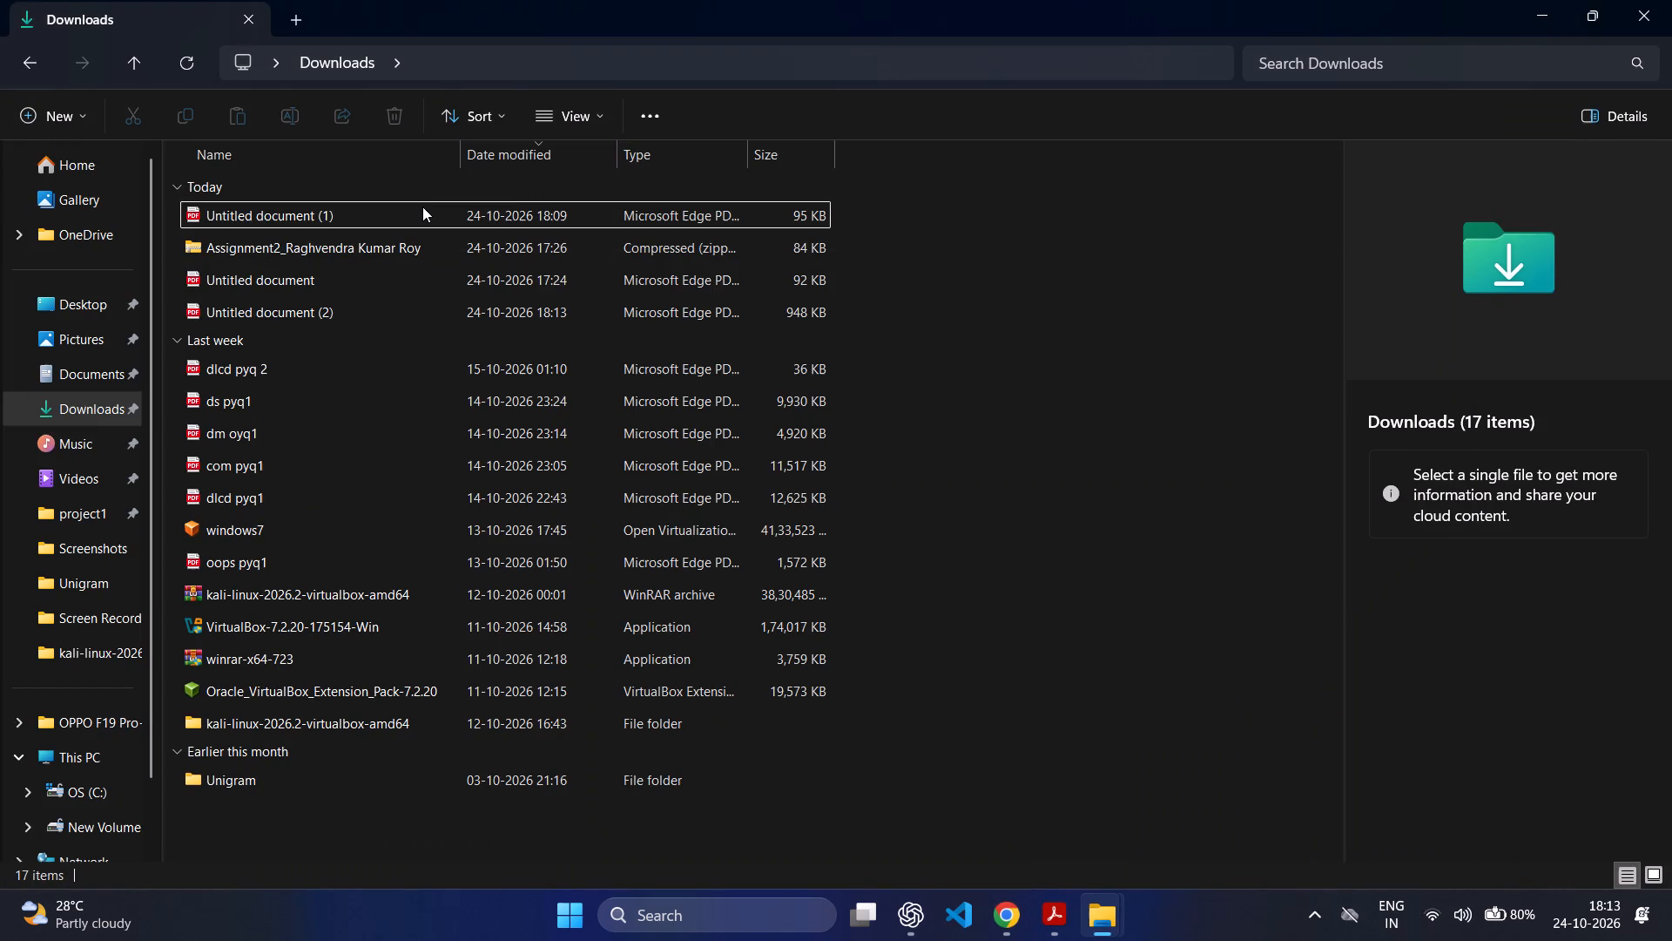
double_click(339, 310)
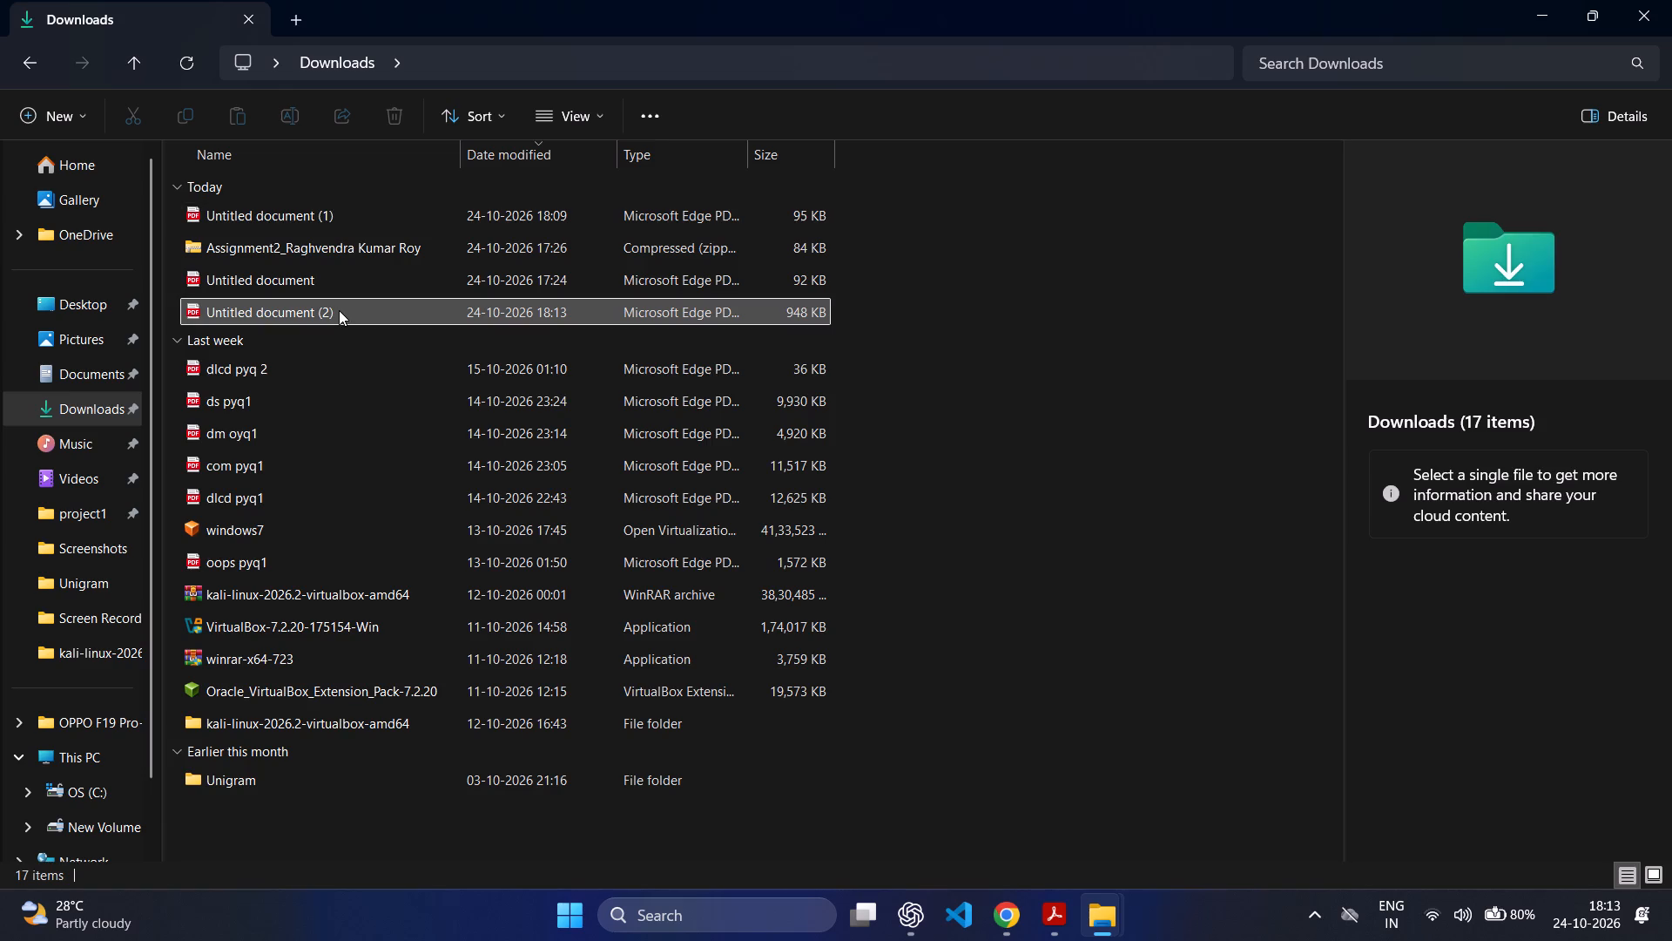
scroll(640, 308, down, 6)
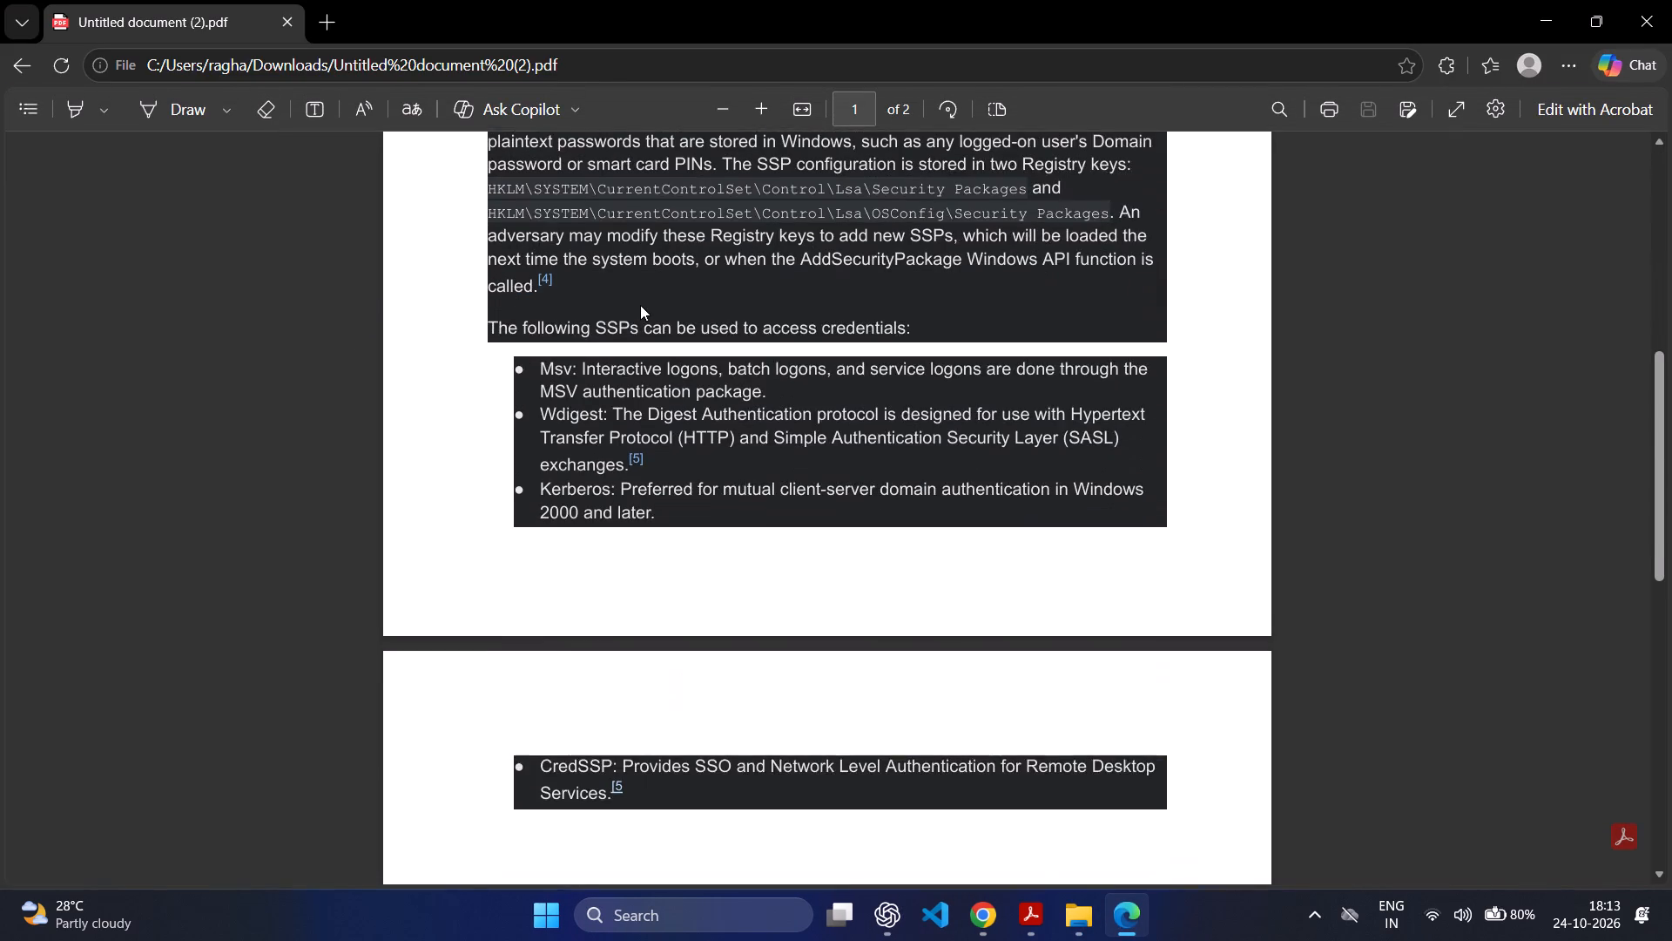
scroll(640, 305, down, 18)
scroll(641, 290, up, 15)
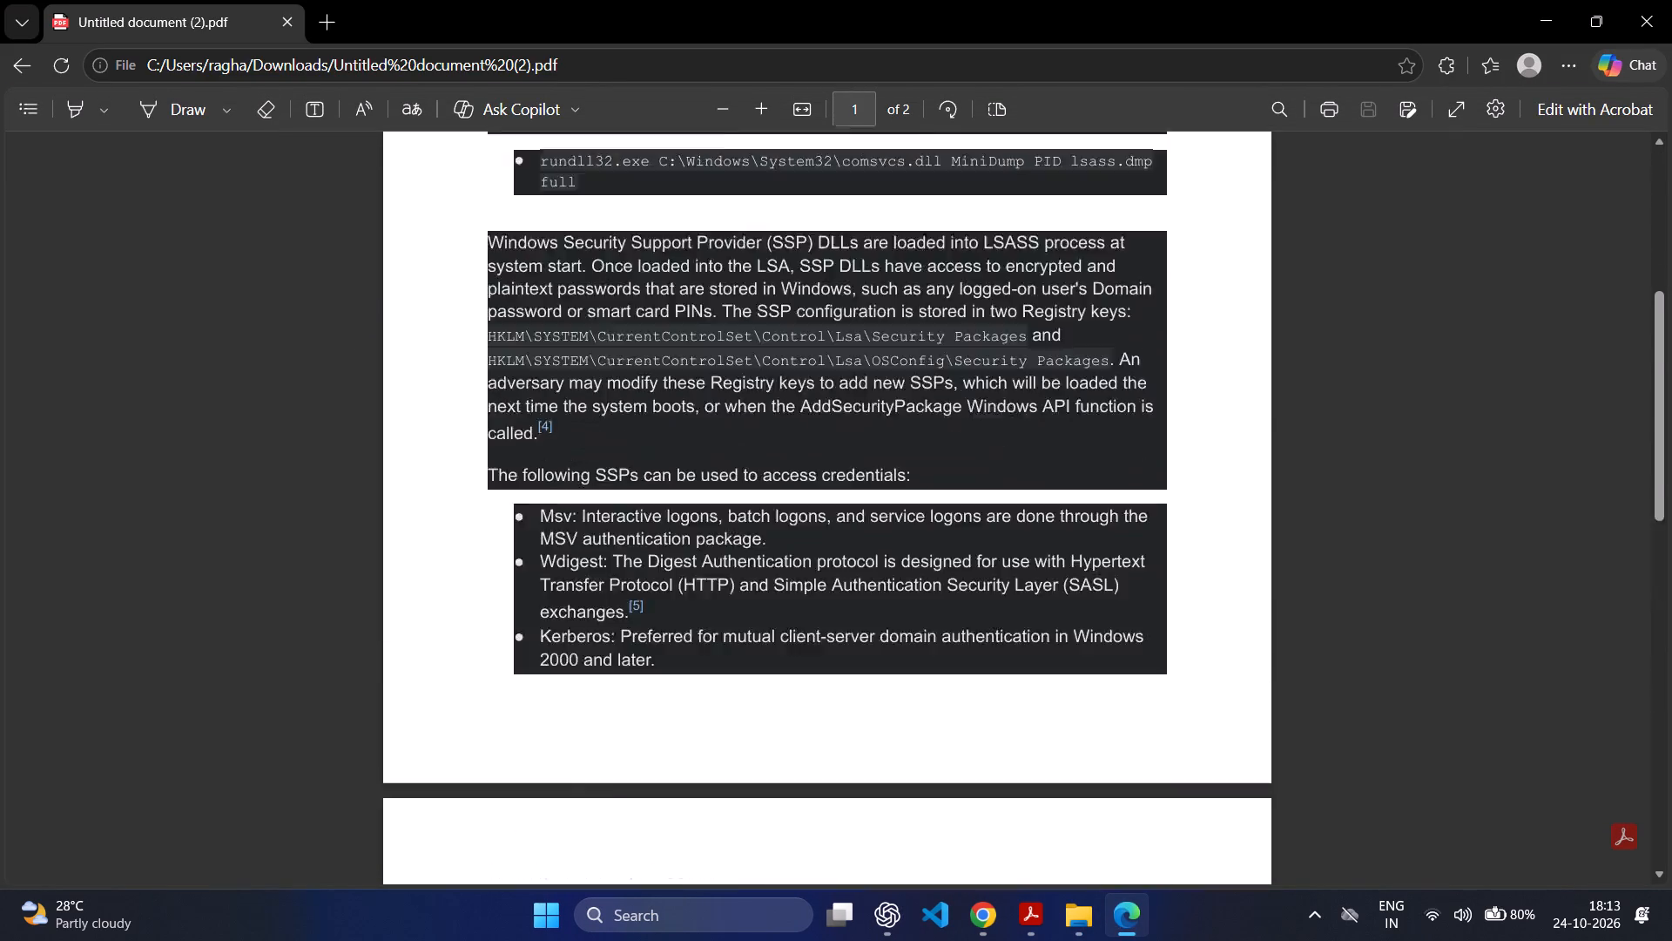
scroll(644, 277, up, 7)
click(1628, 7)
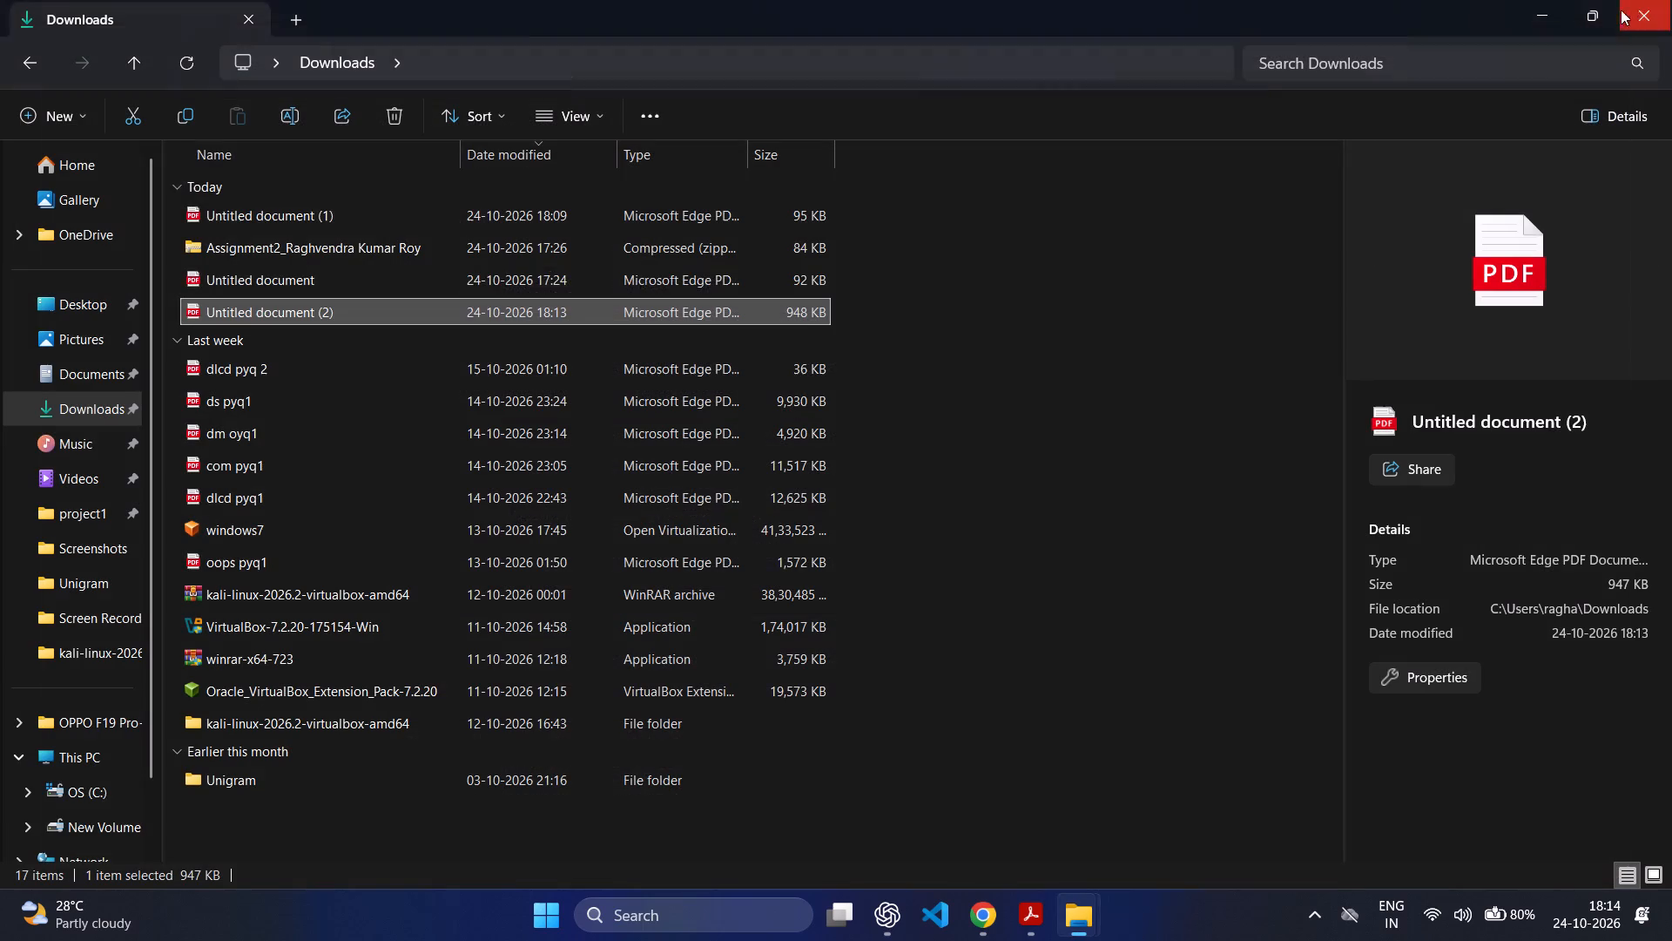
Compress the PDF Untitled document (2) in Downloads to a ZIP file.
click(805, 312)
right_click(803, 312)
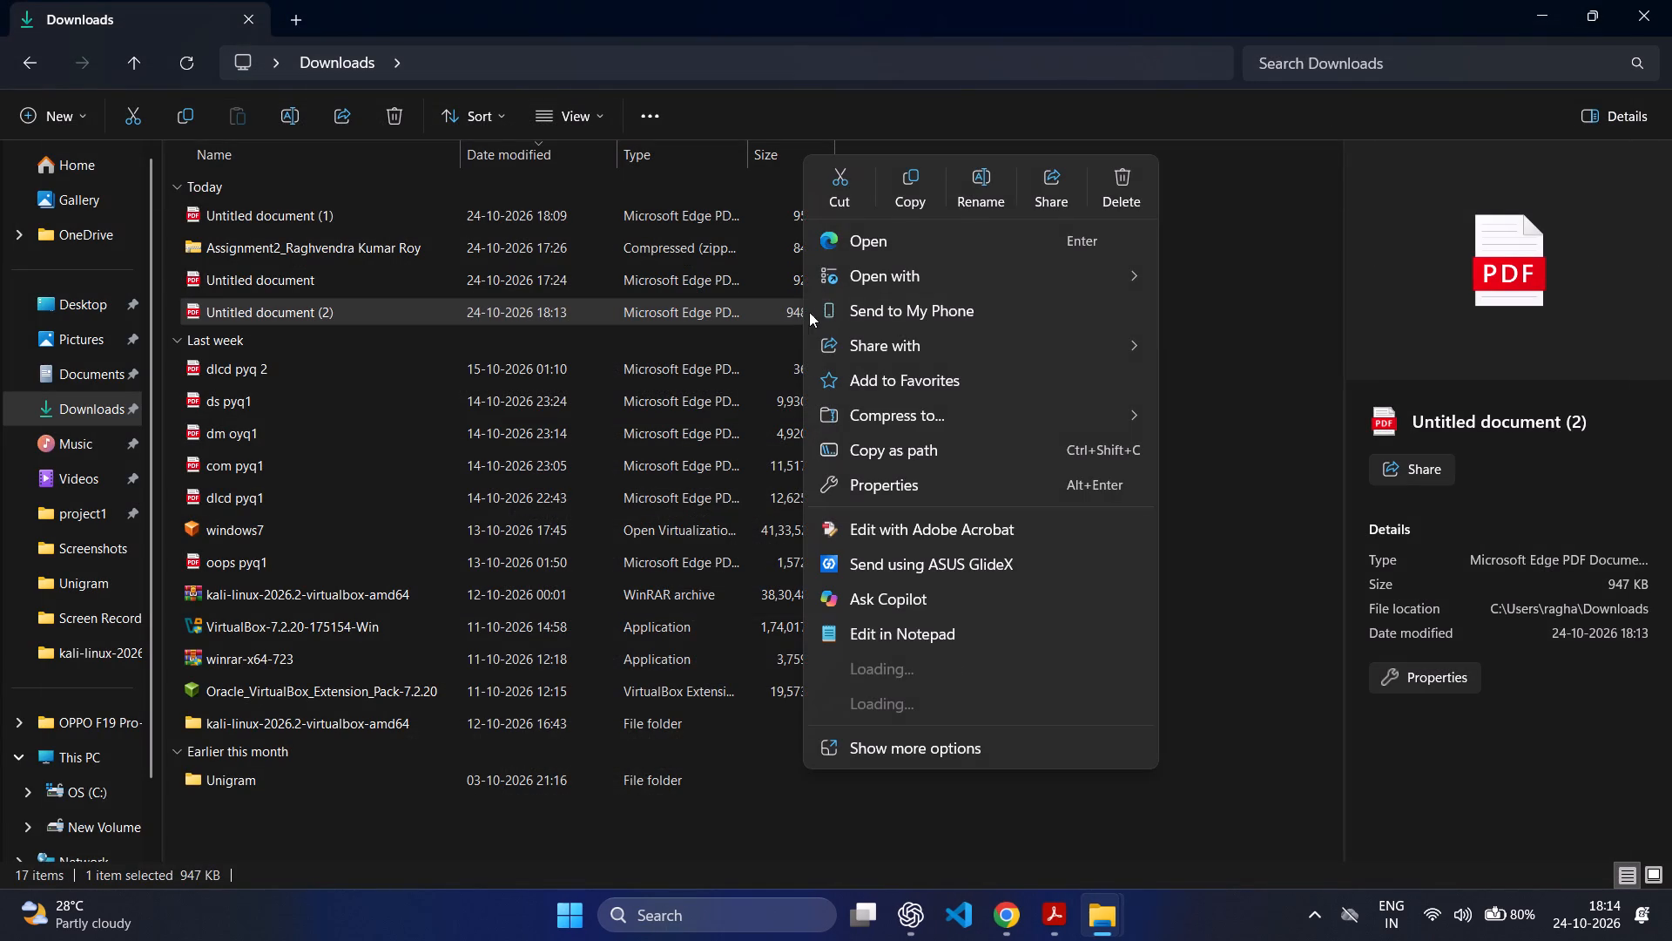
click(904, 410)
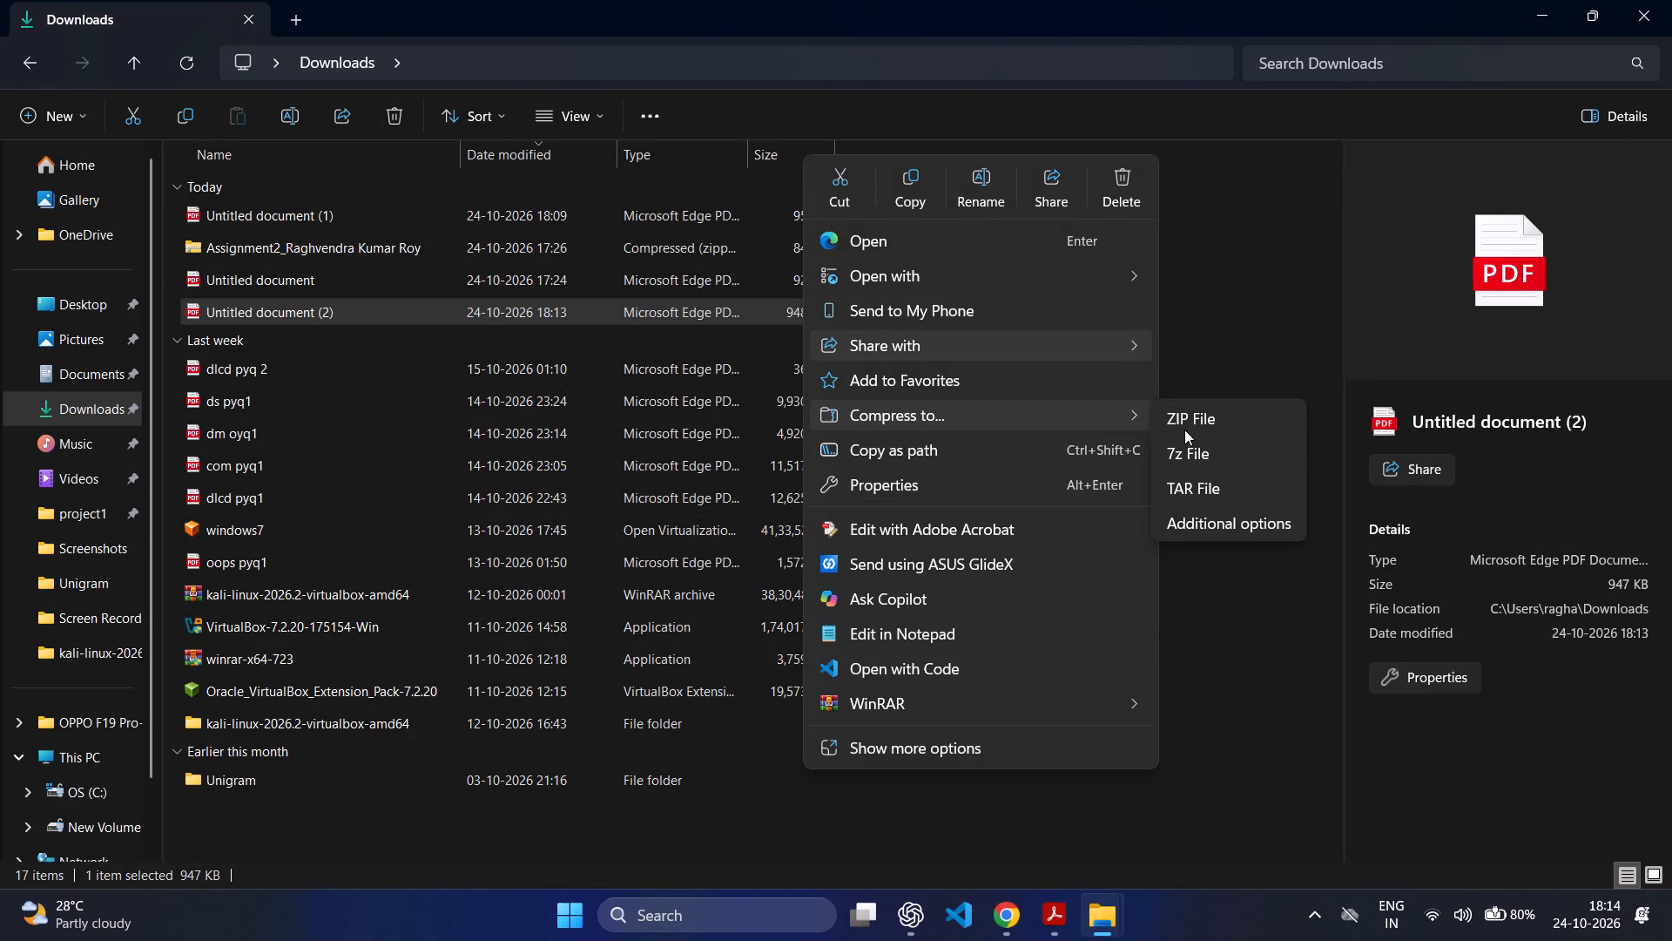
click(1193, 425)
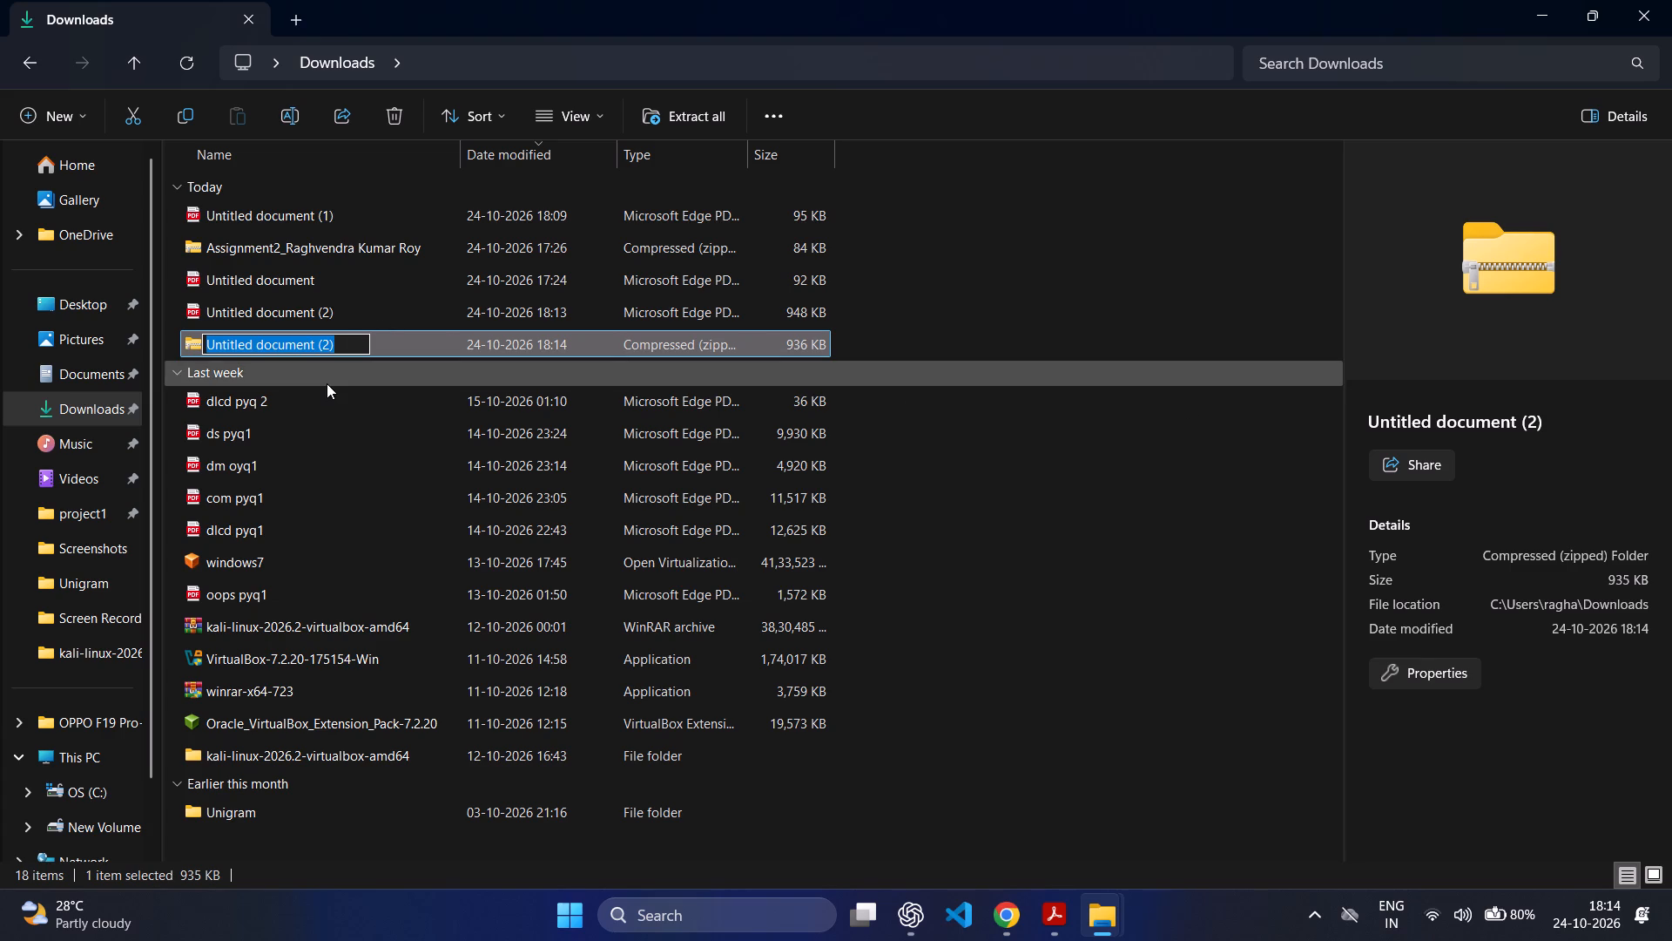
Name the new ZIP Assignment3_ followed by the student's full name, in the same pattern as the Assignment 2 ZIP.
key(BackSpace)
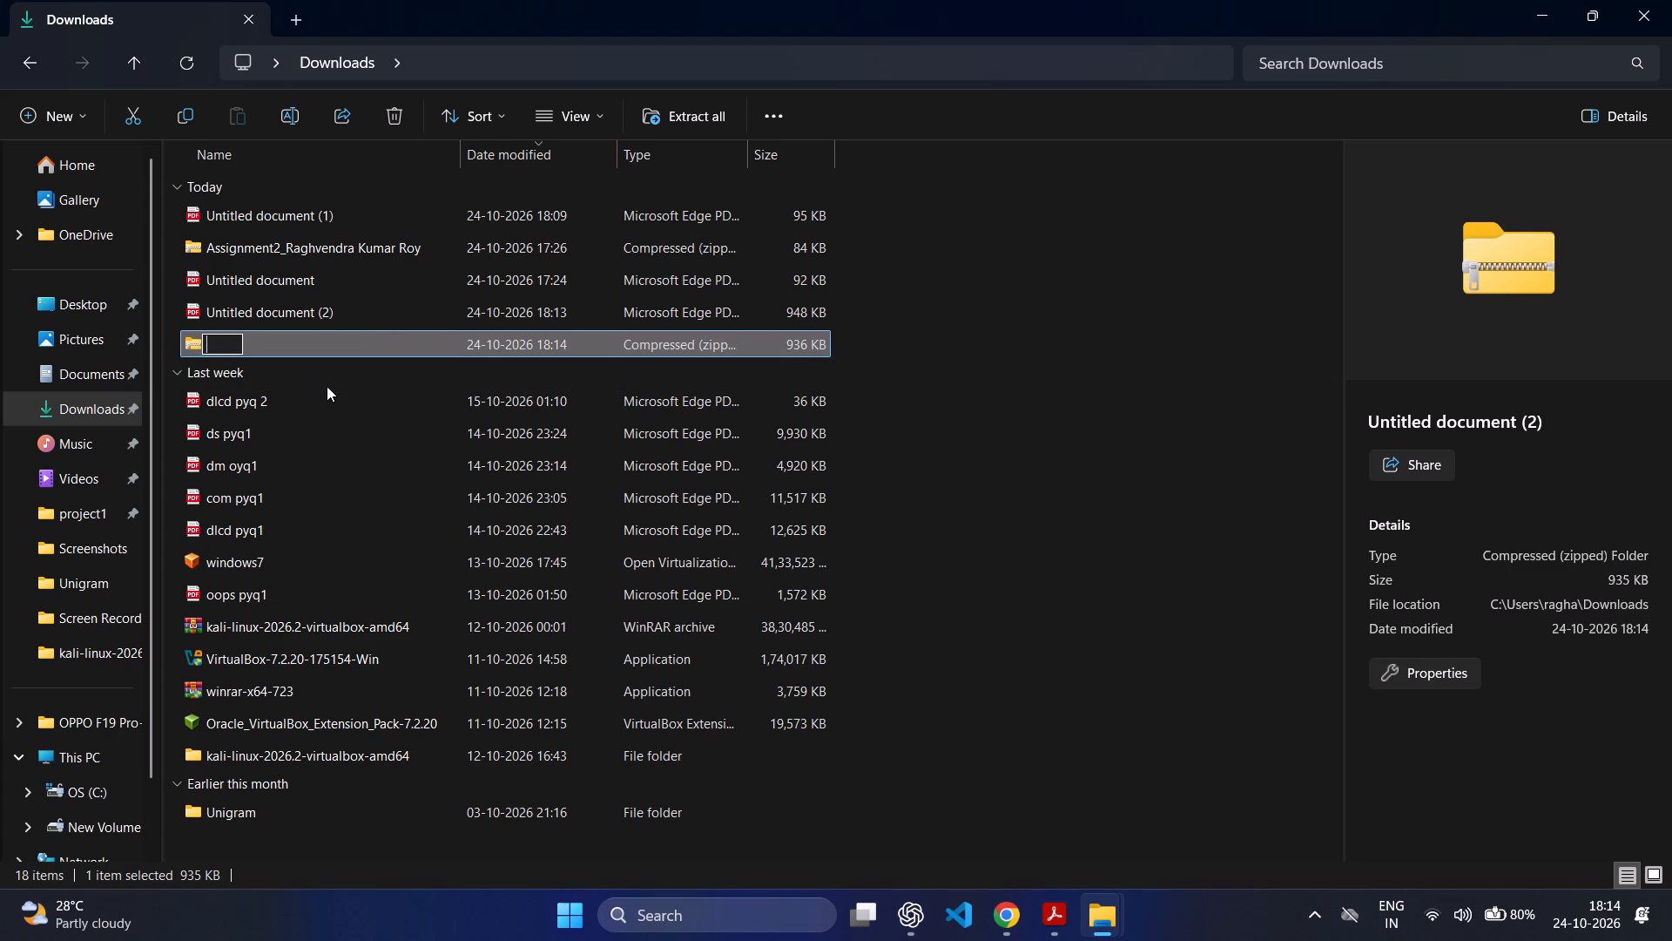
key(shift+a)
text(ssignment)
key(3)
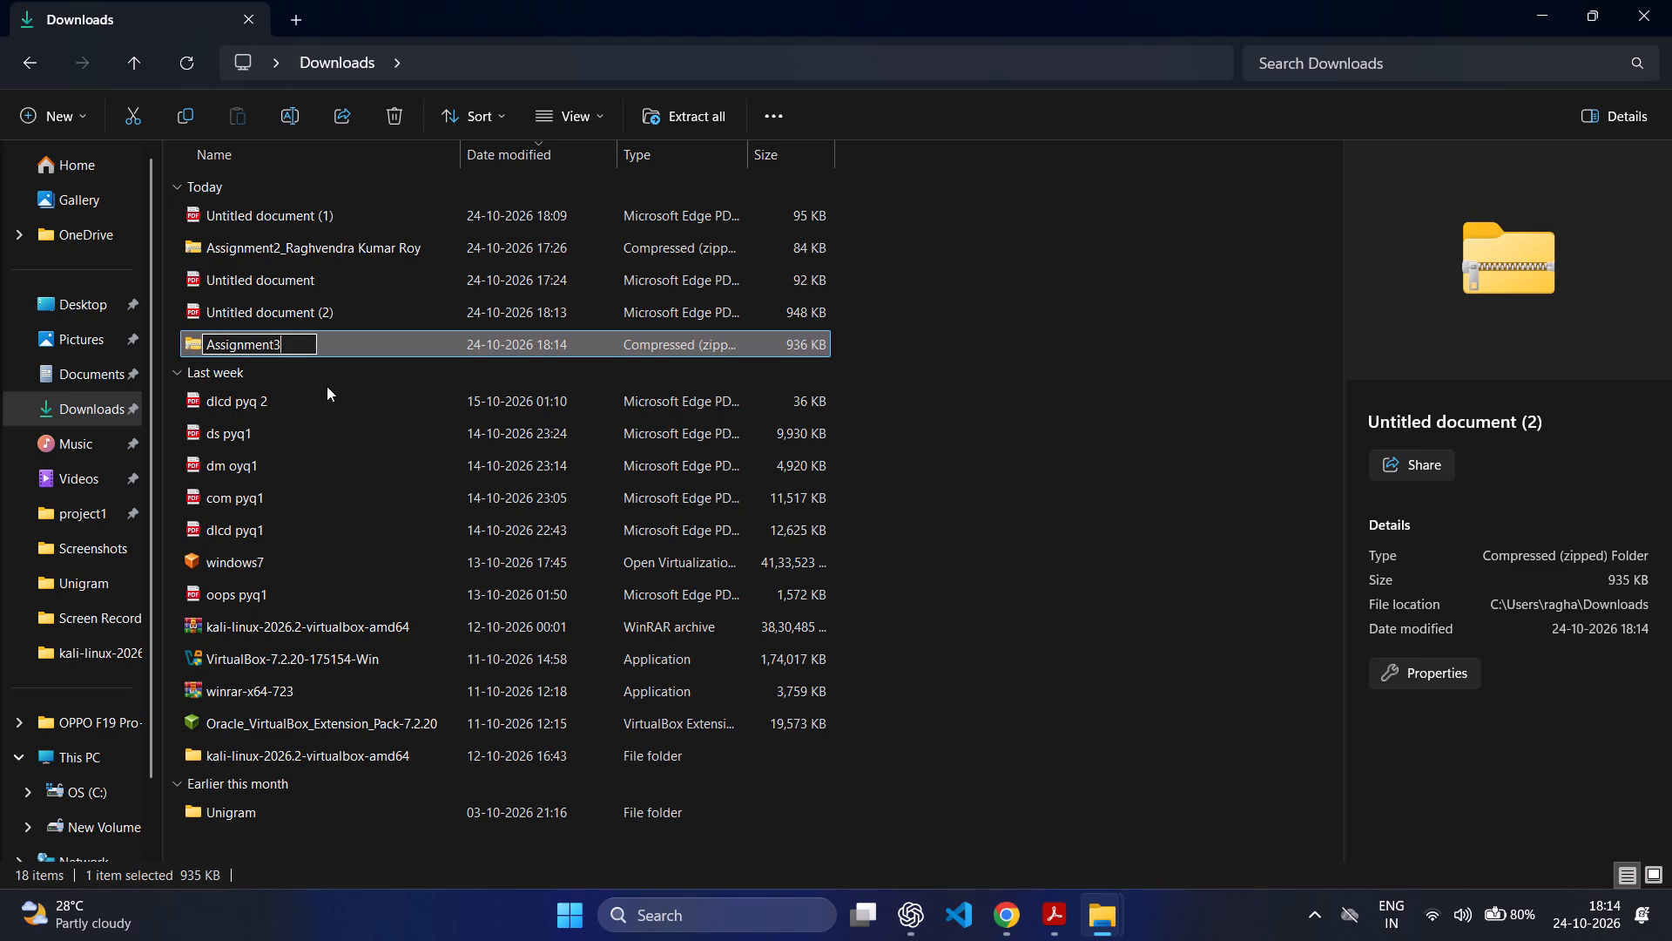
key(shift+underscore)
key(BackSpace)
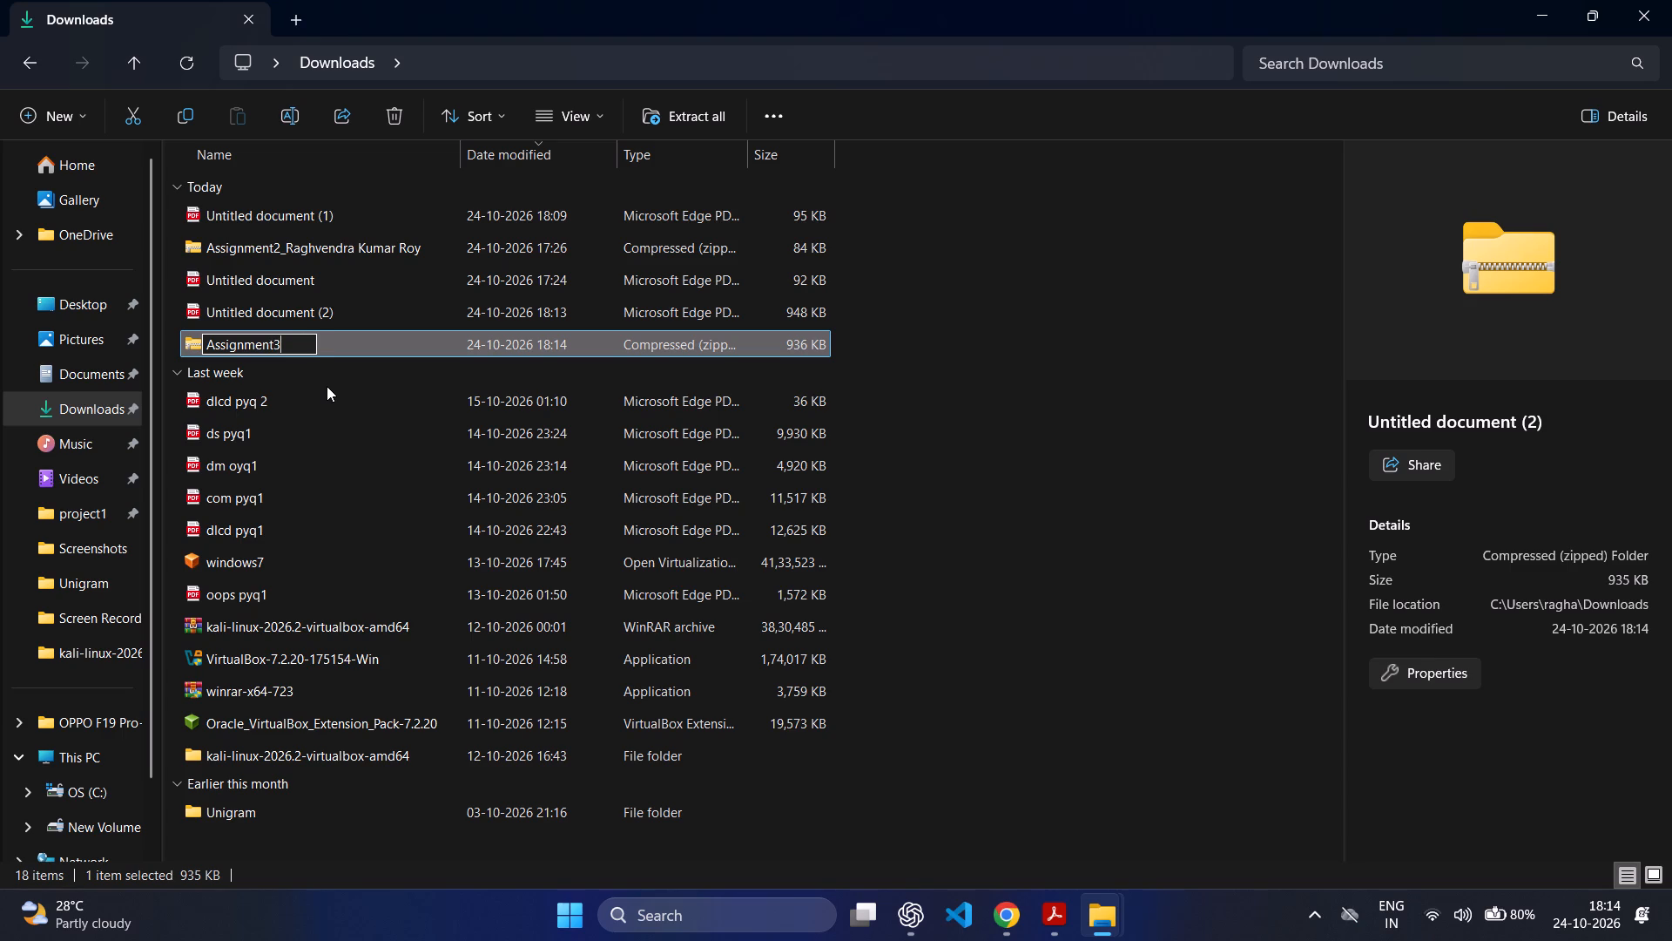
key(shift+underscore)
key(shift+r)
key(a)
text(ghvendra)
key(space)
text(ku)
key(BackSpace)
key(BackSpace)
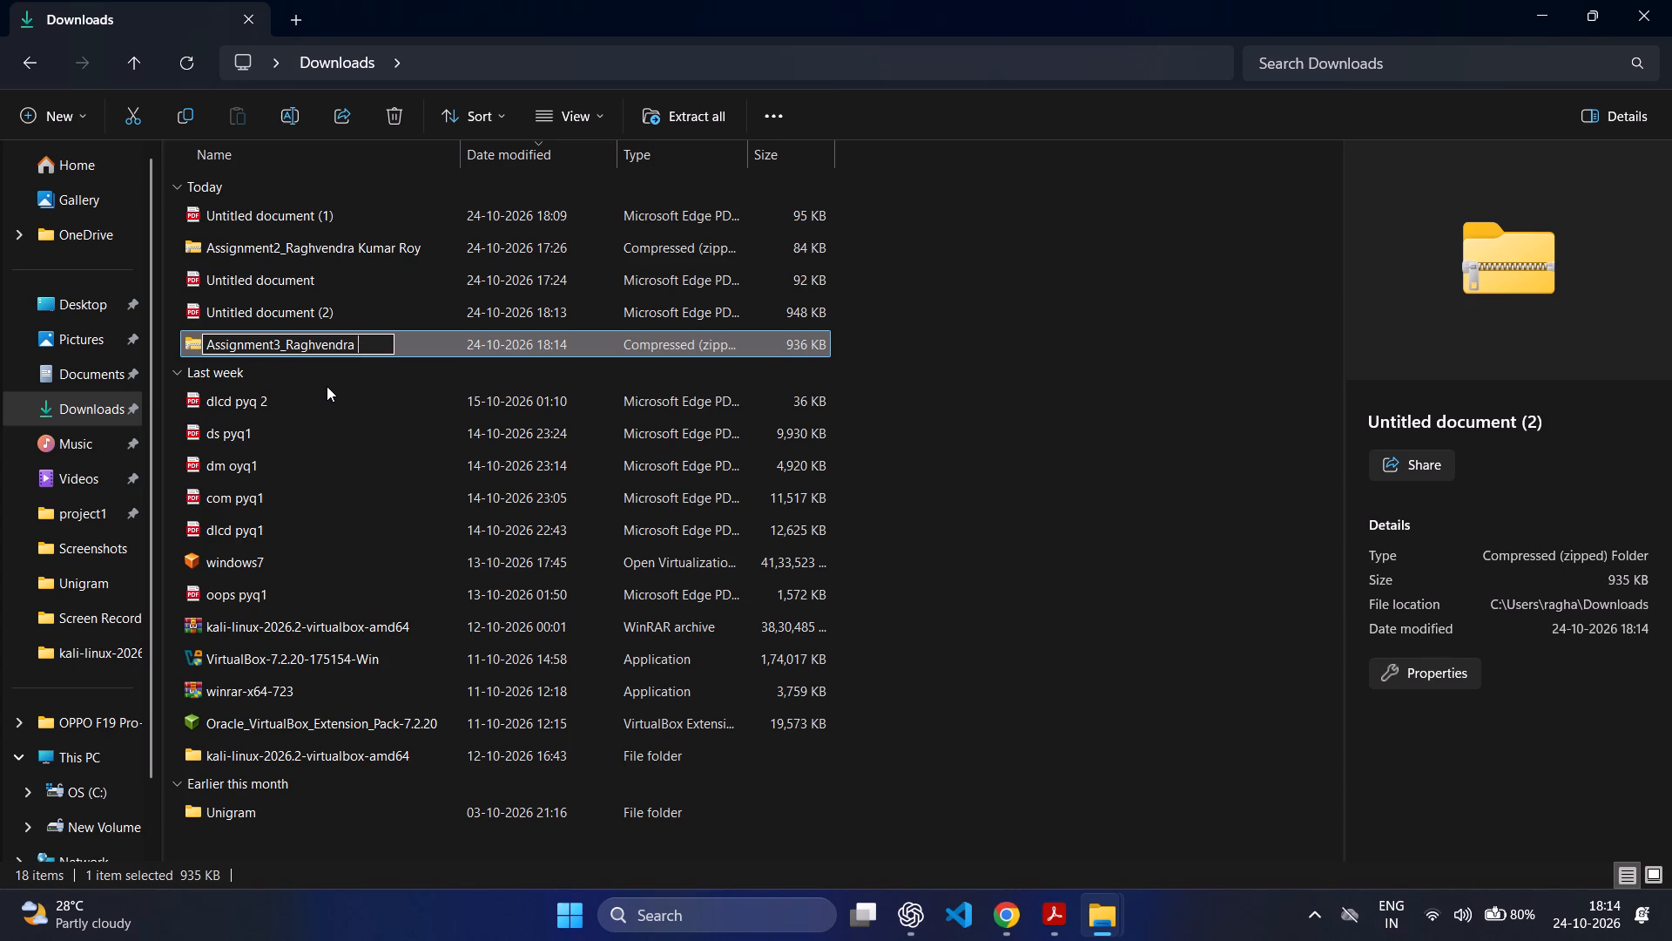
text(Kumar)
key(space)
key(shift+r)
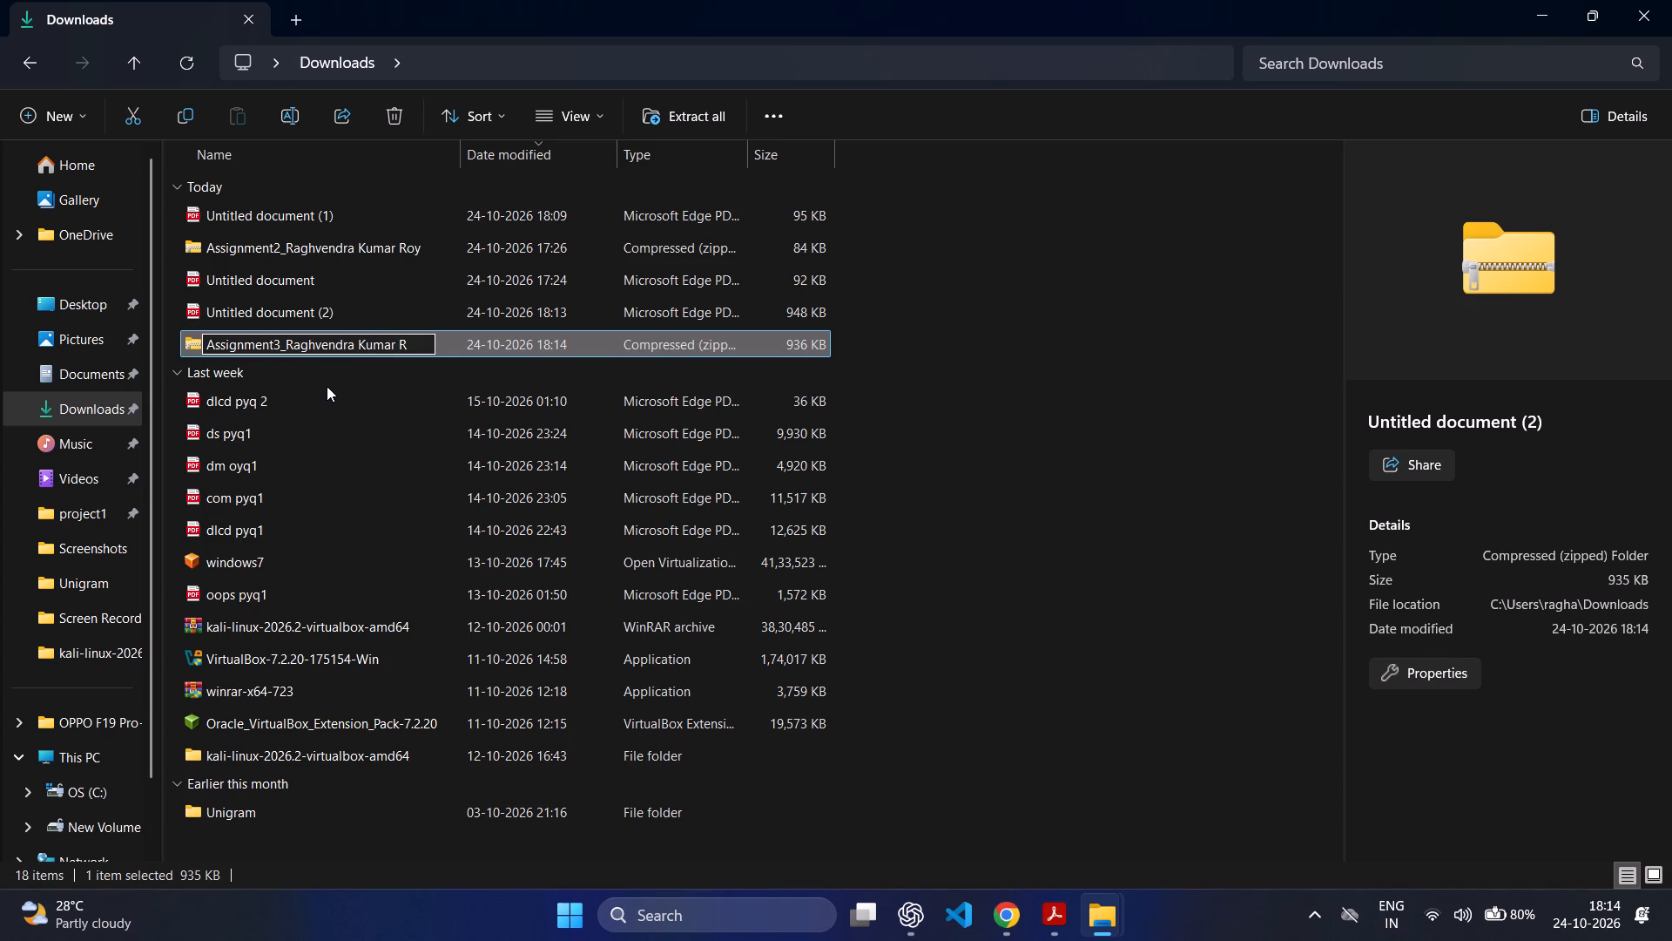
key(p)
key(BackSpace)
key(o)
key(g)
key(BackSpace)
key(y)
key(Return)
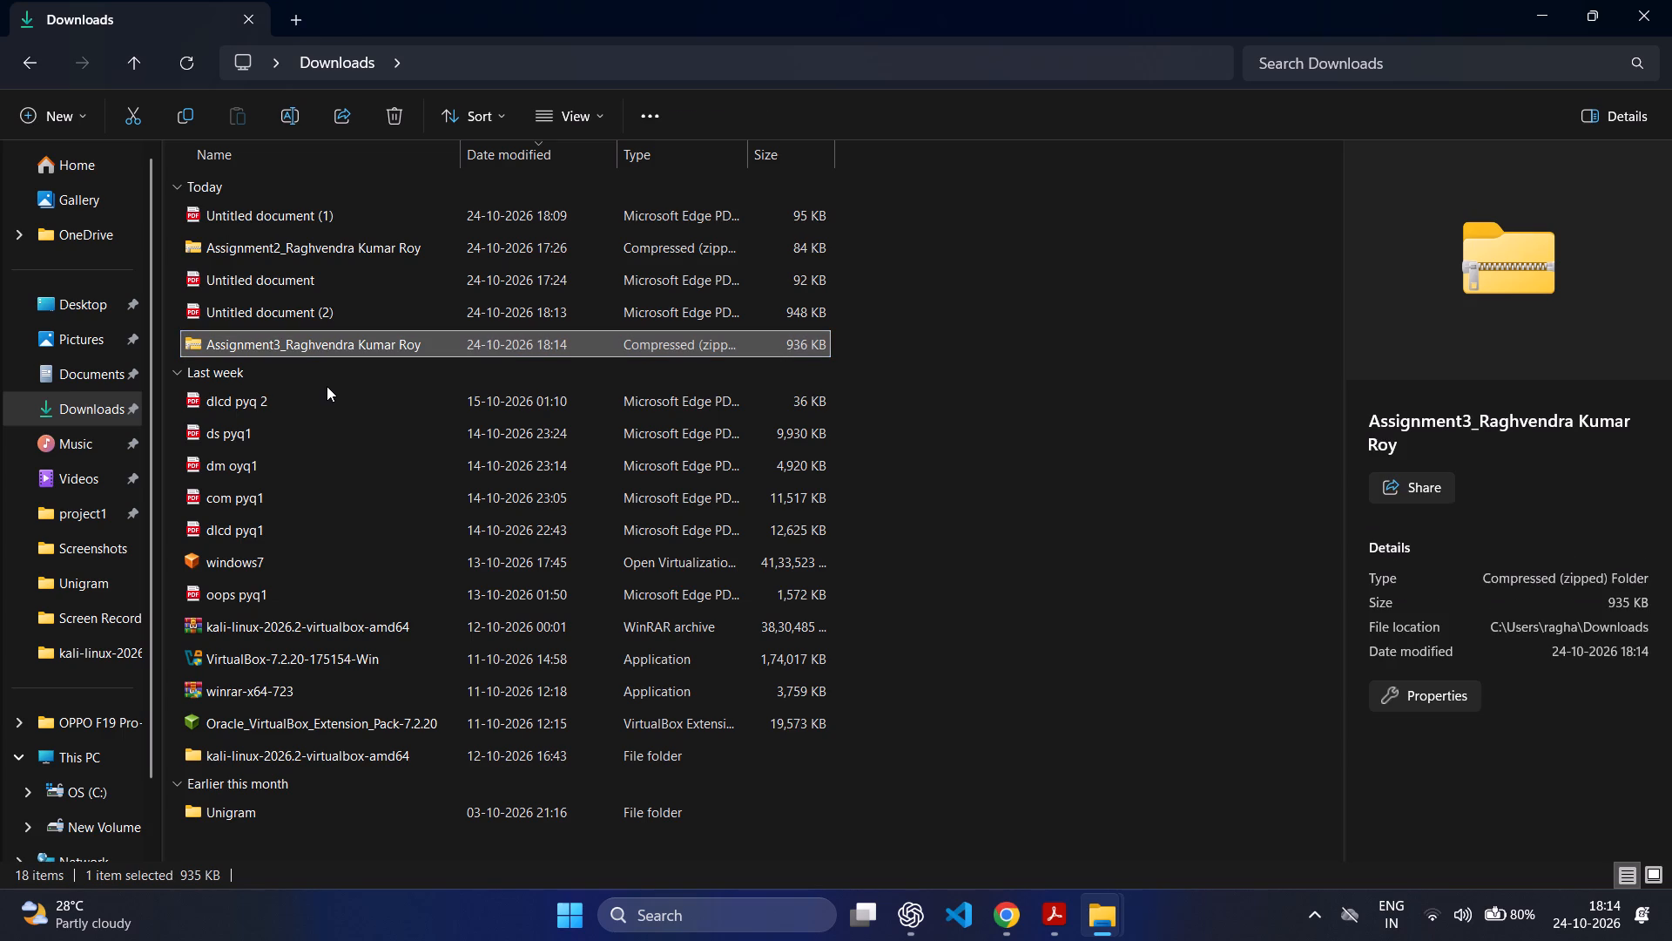
scroll(579, 744, up, 1)
Return to the Tutedude lectures page in the browser and submit the Assignment3 ZIP from Downloads for Assignment 3, Defense and Frameworks.
click(1547, 12)
click(1011, 863)
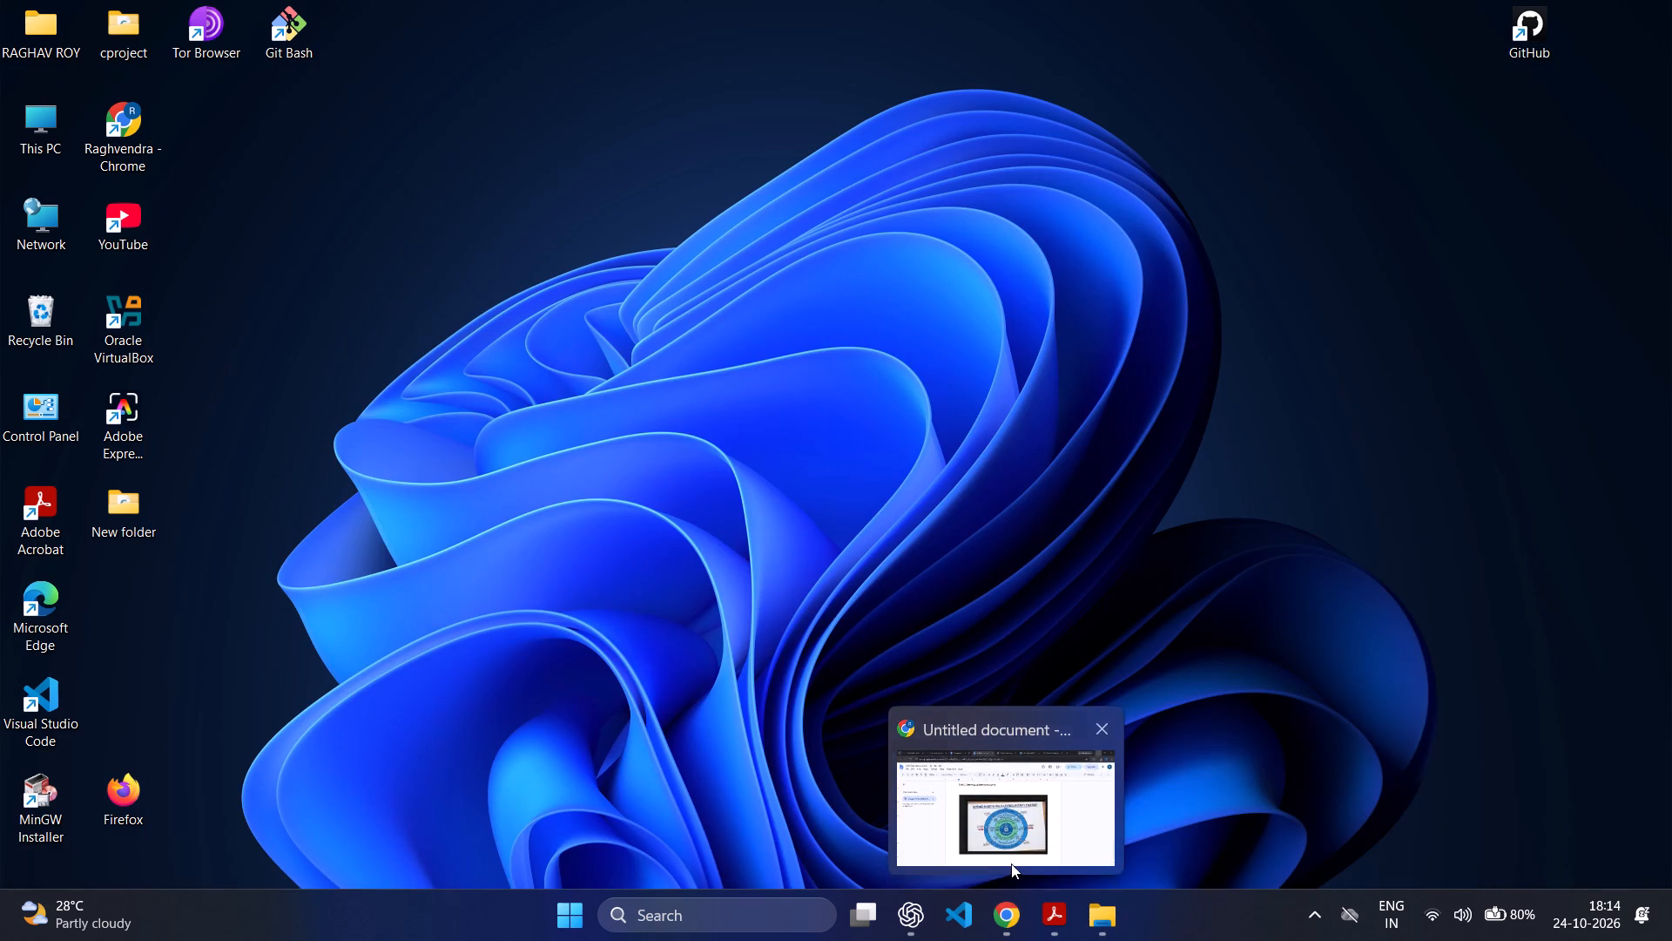
click(301, 11)
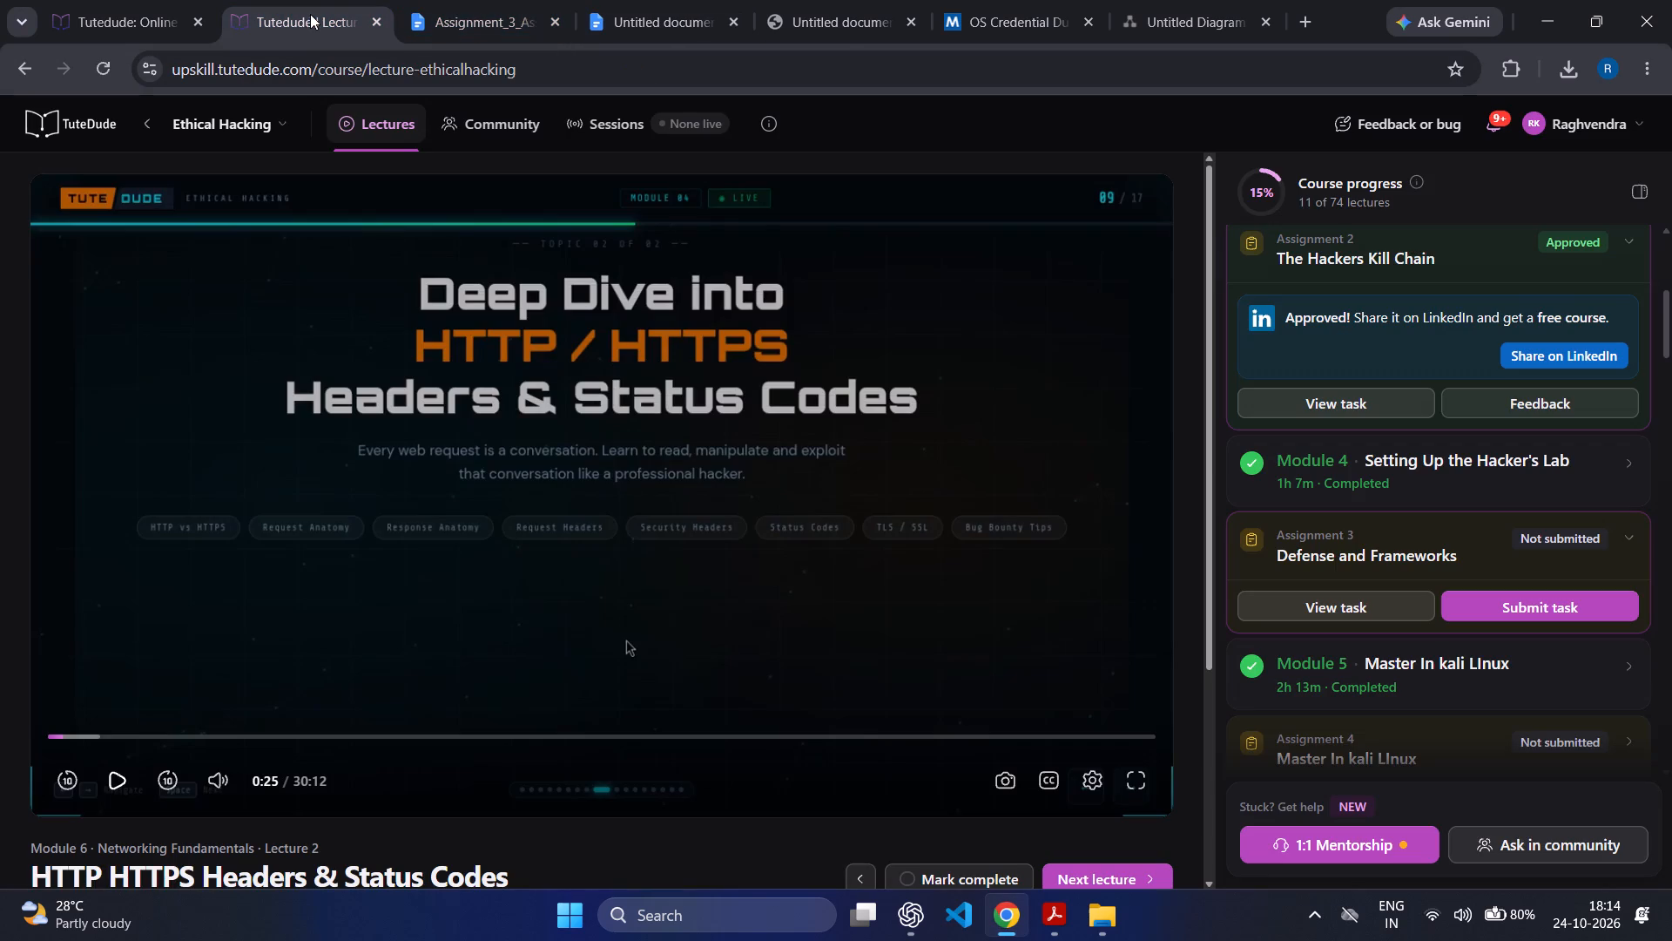
scroll(1388, 380, up, 1)
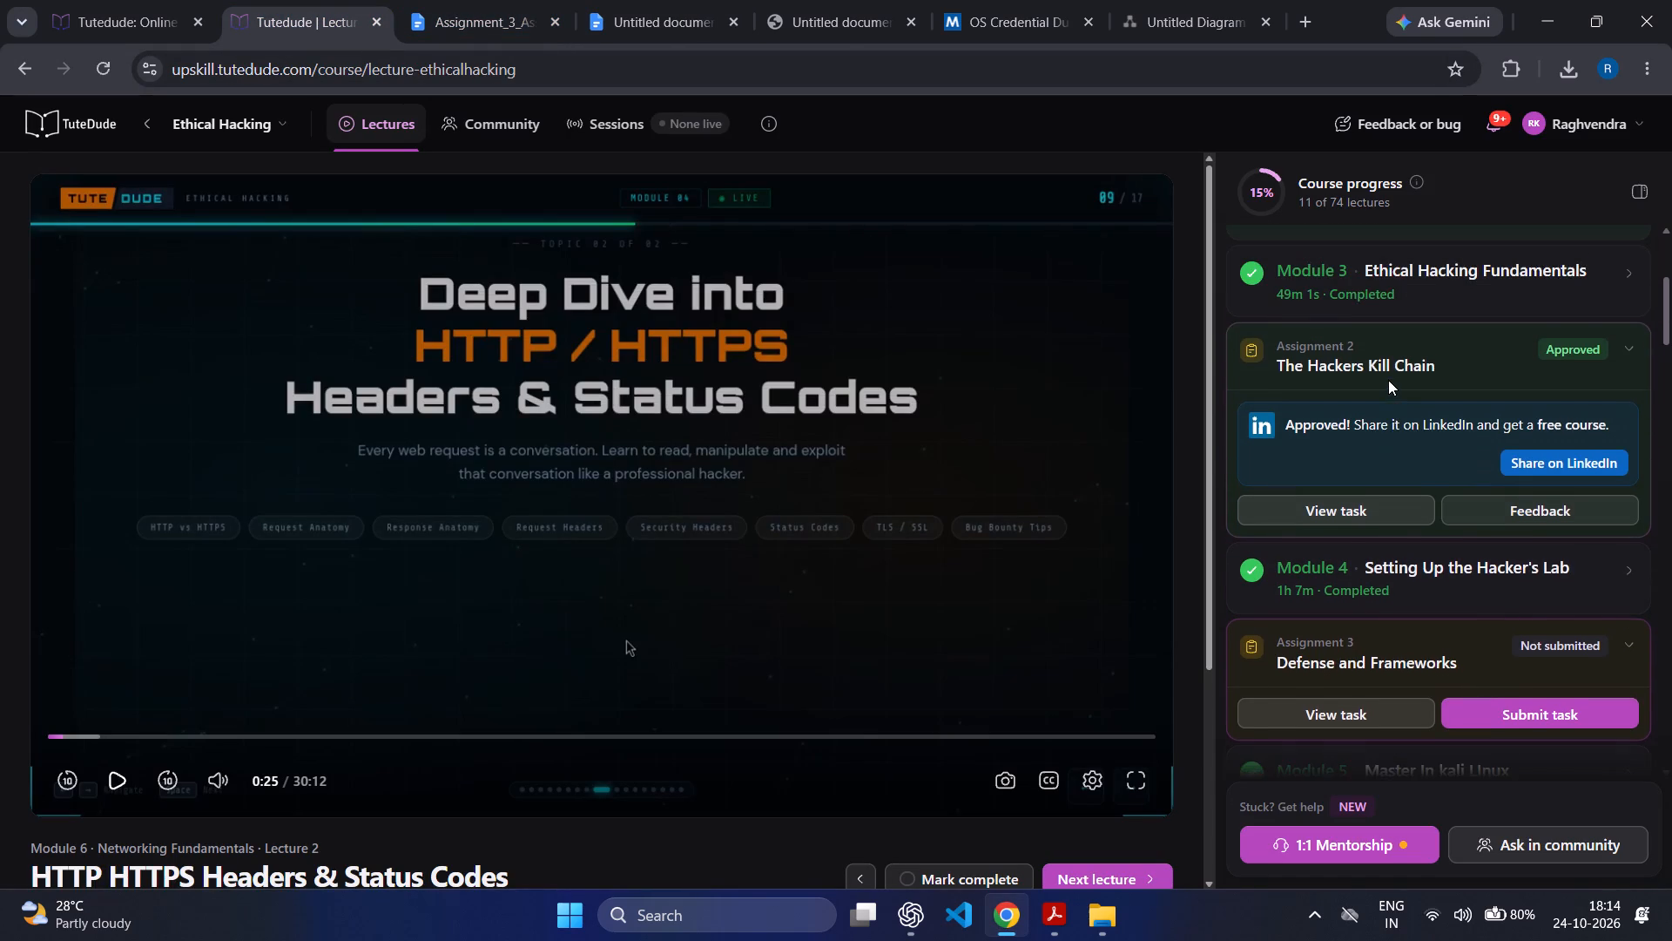
scroll(1388, 380, down, 3)
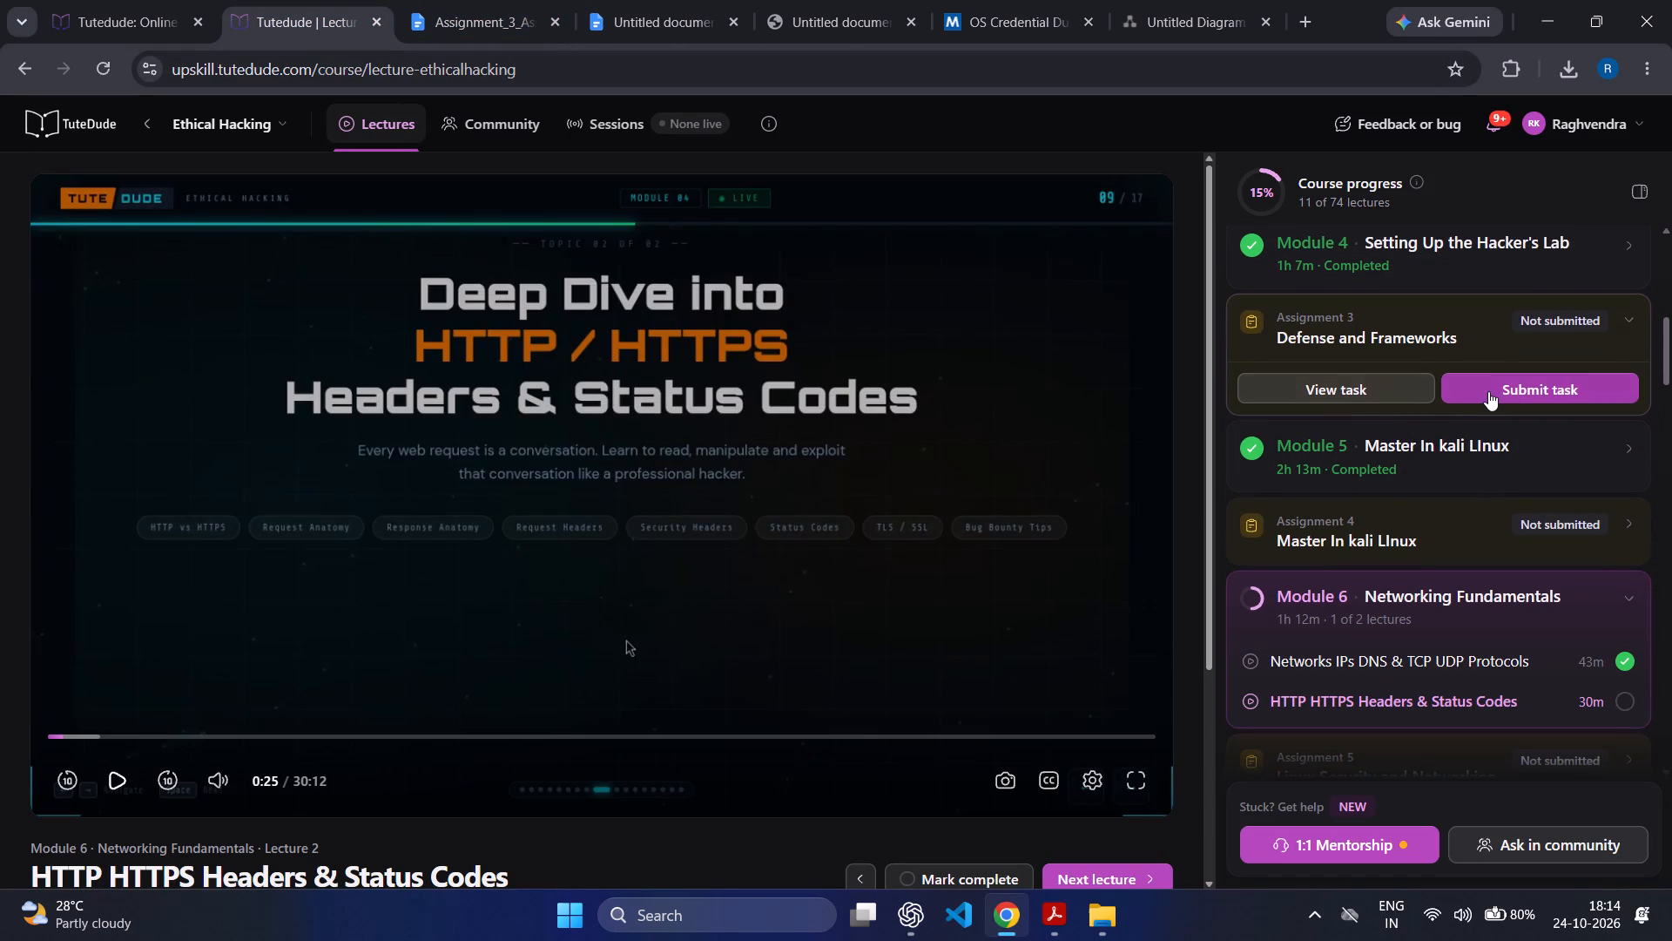
click(1488, 391)
click(988, 446)
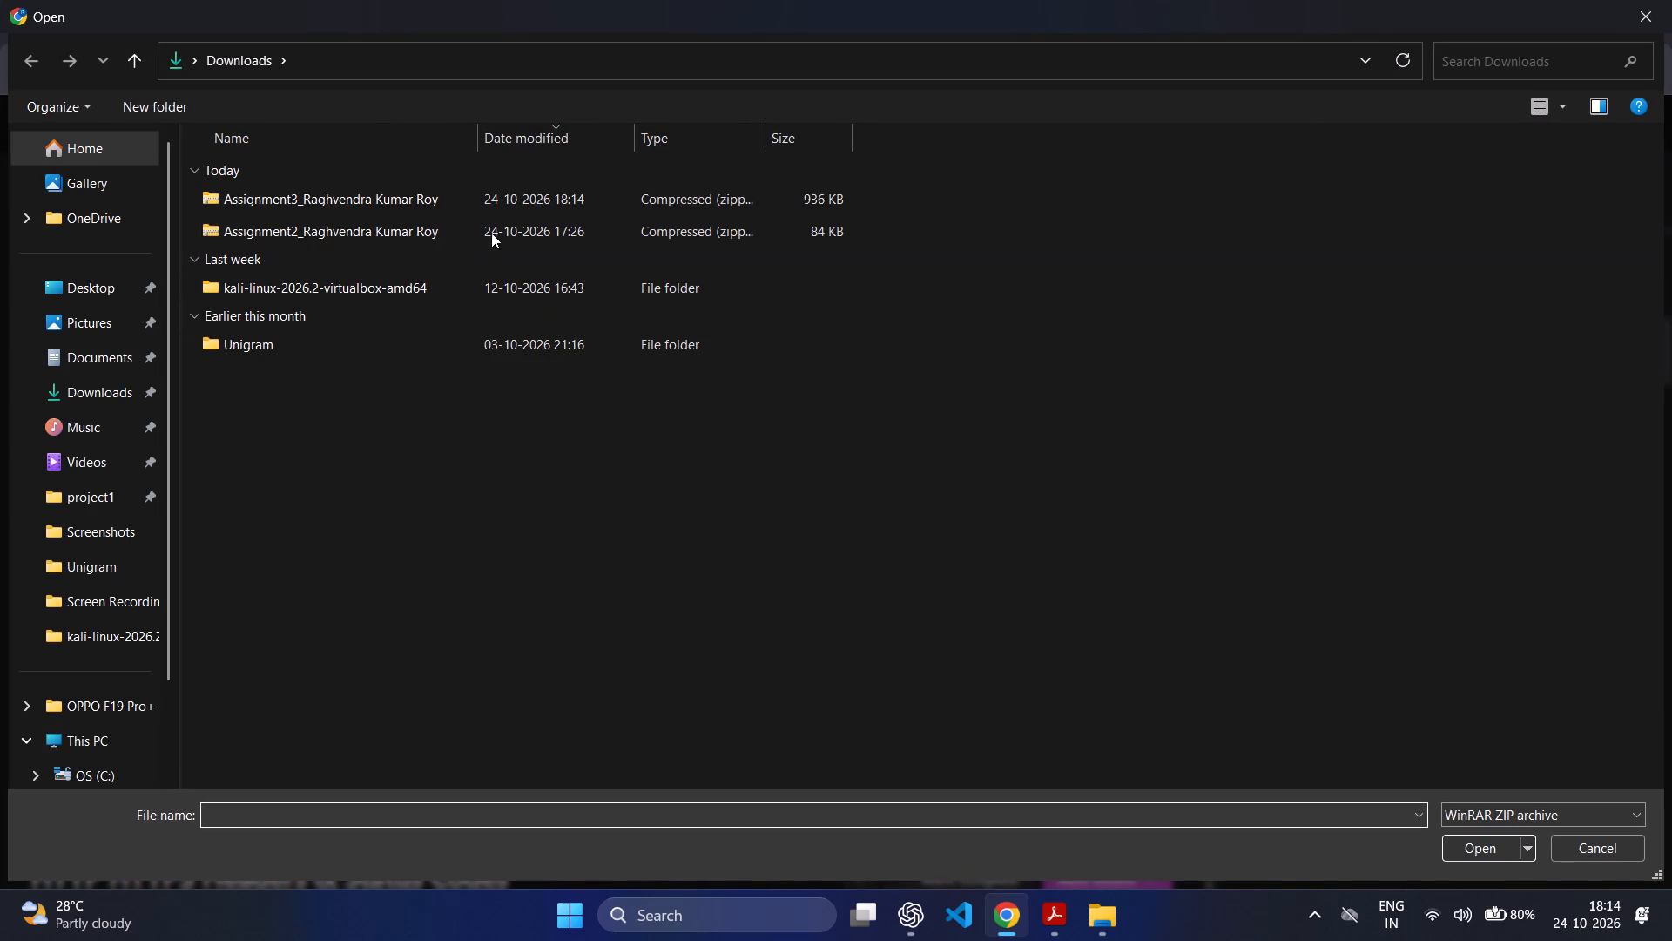
click(505, 195)
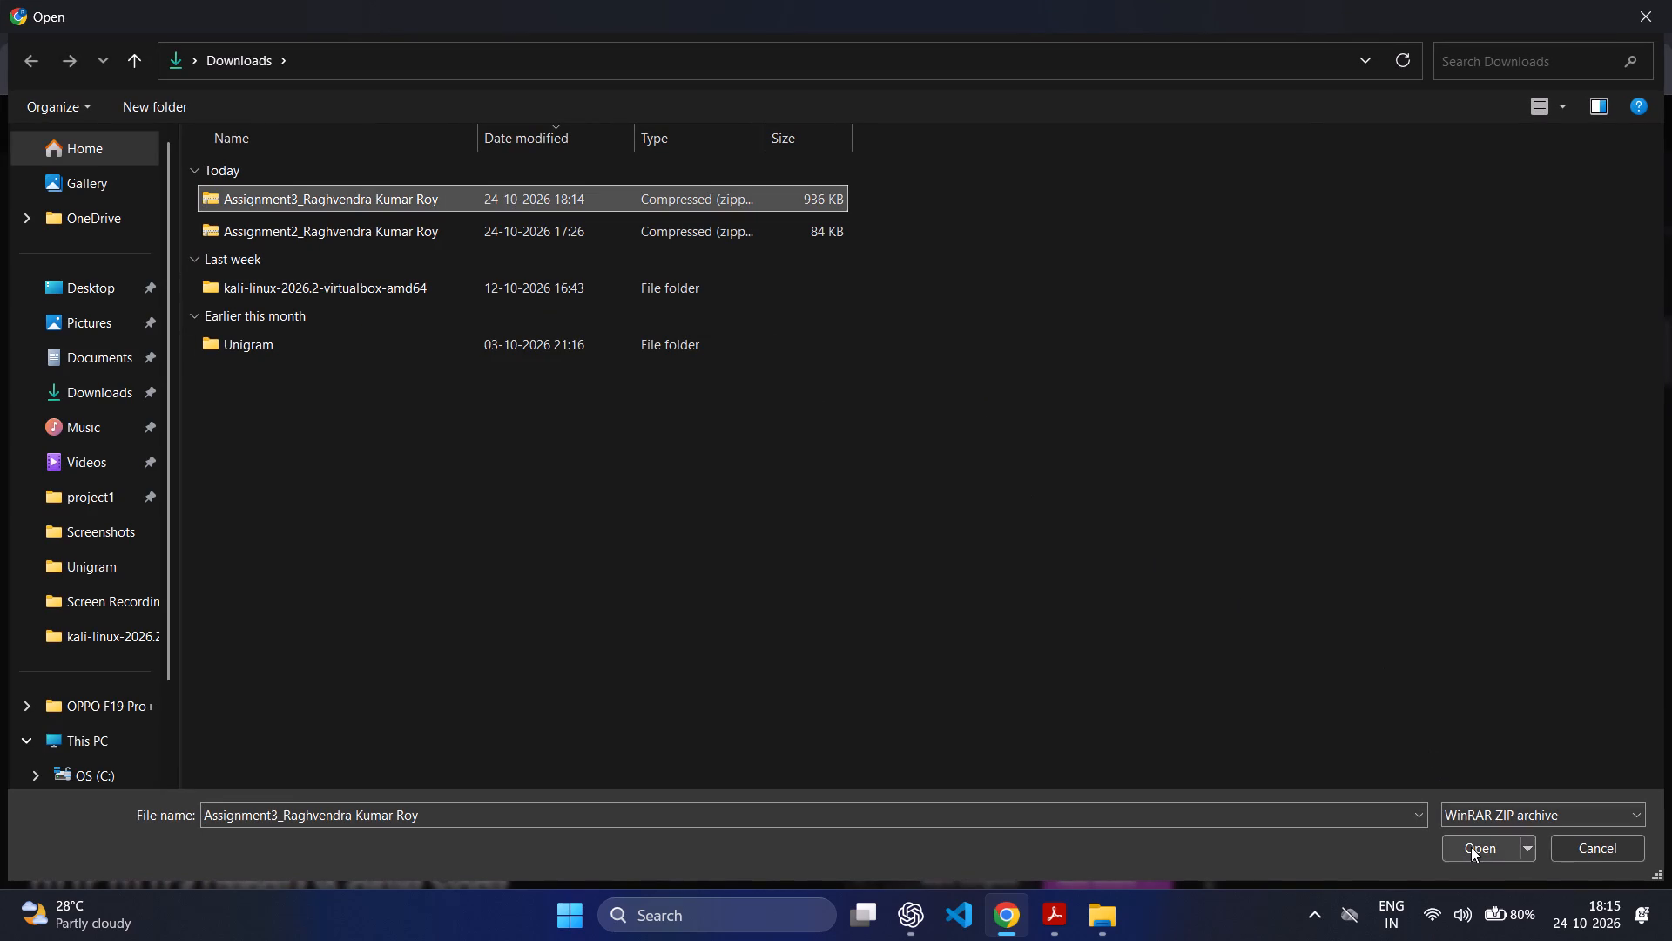
click(1471, 847)
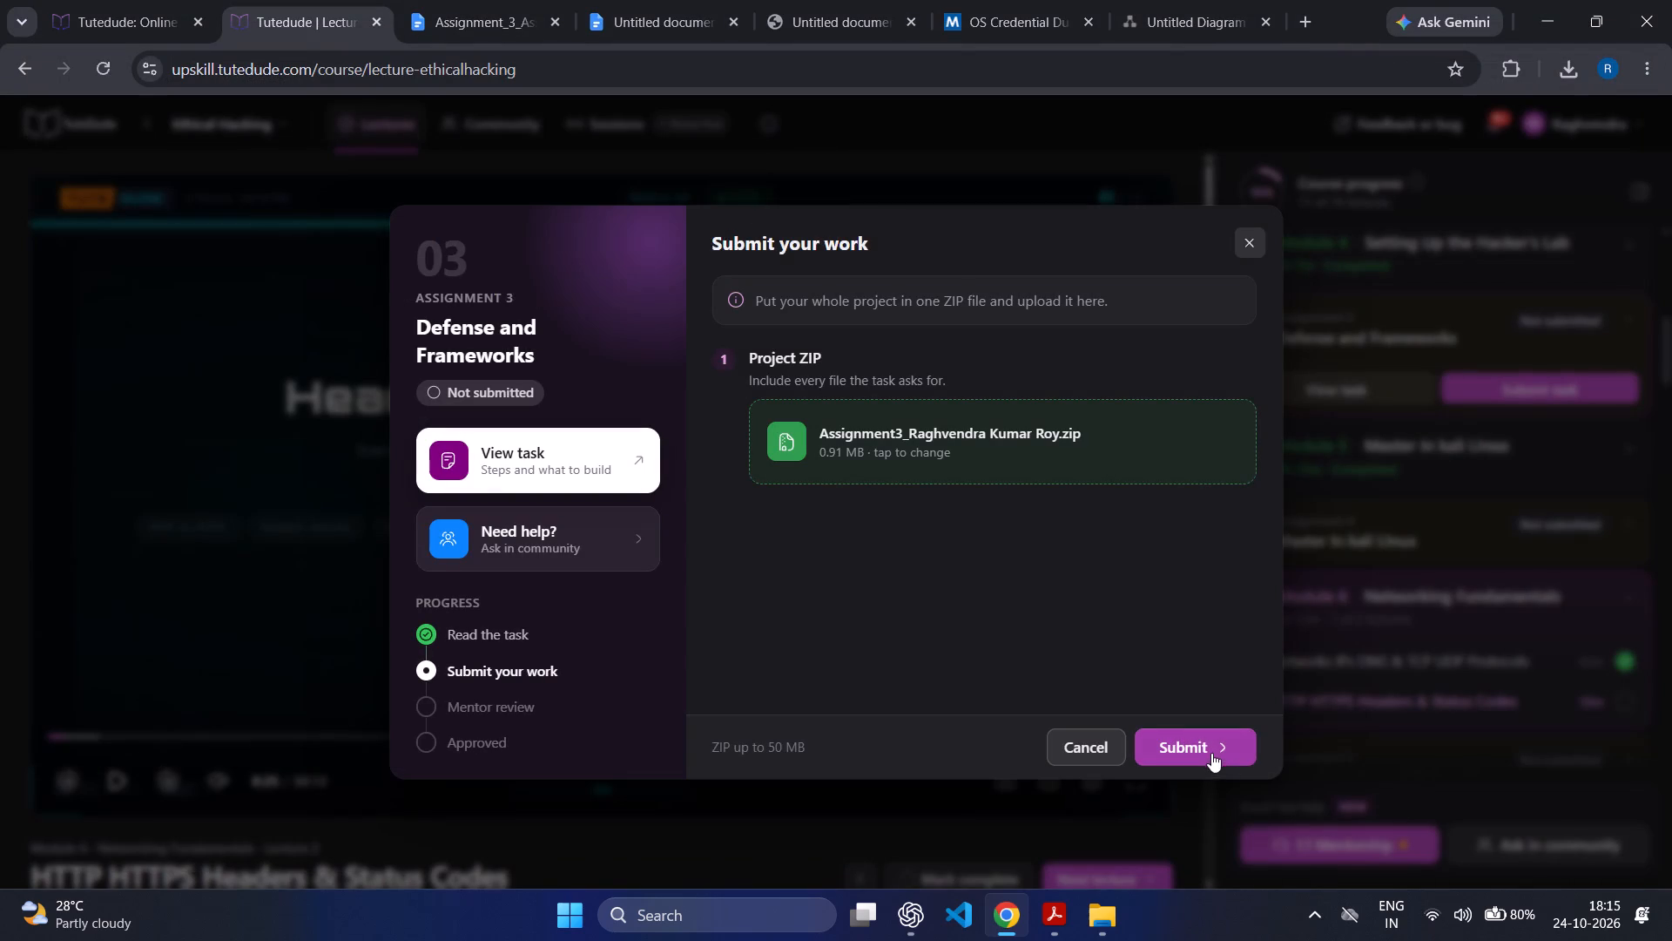
click(1209, 748)
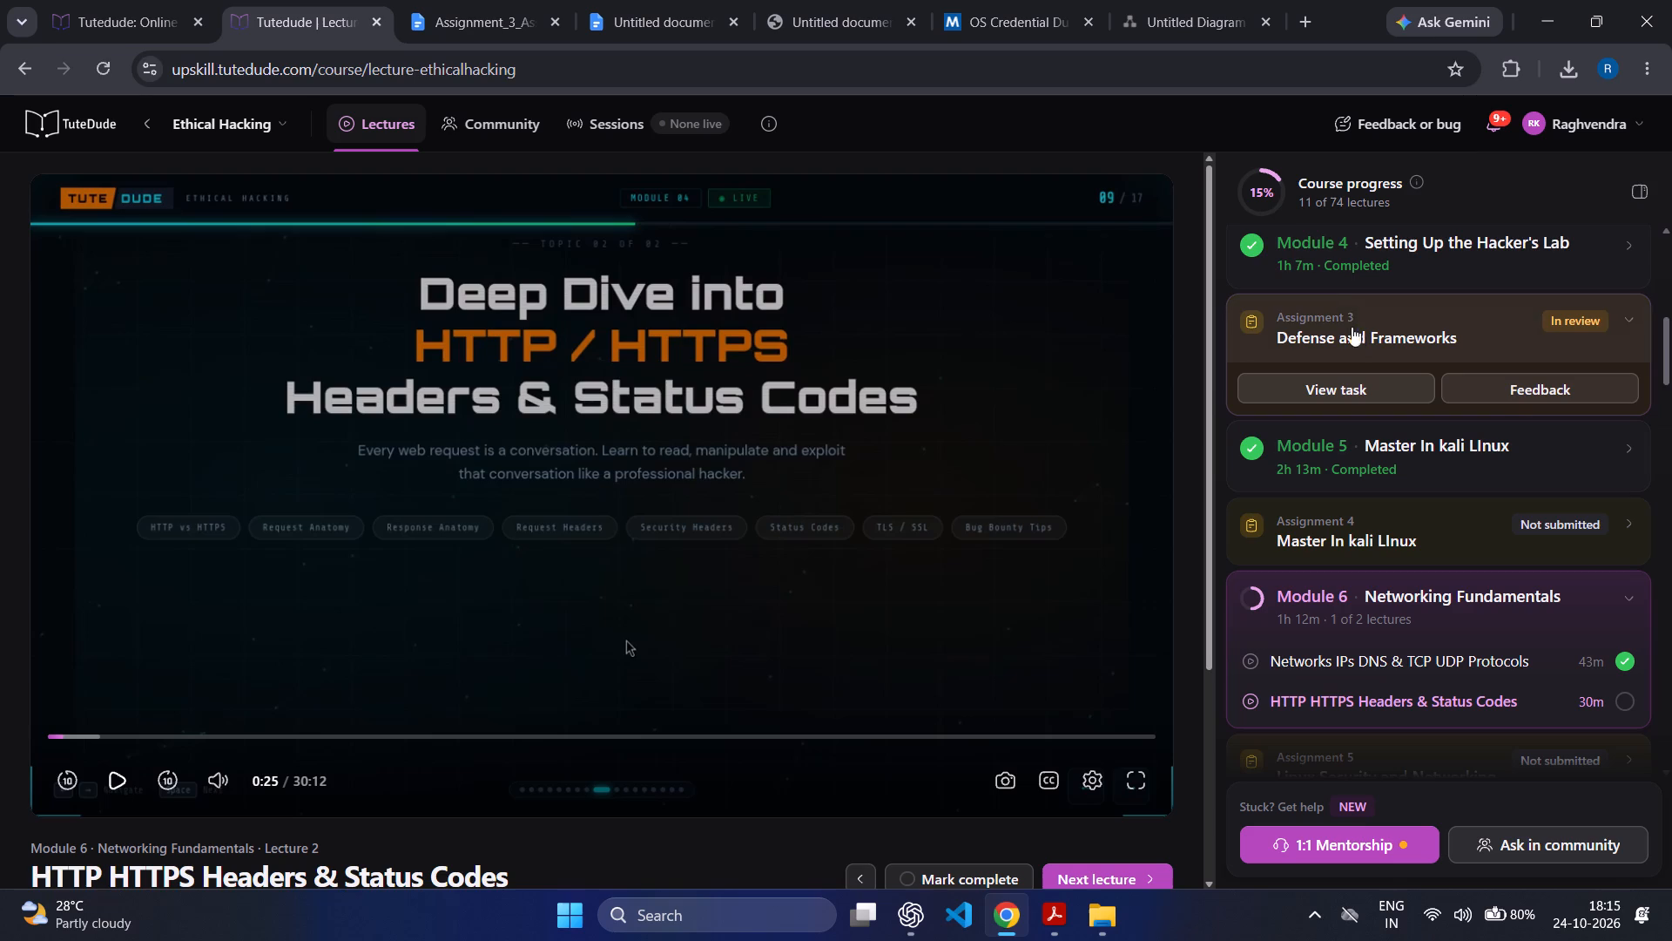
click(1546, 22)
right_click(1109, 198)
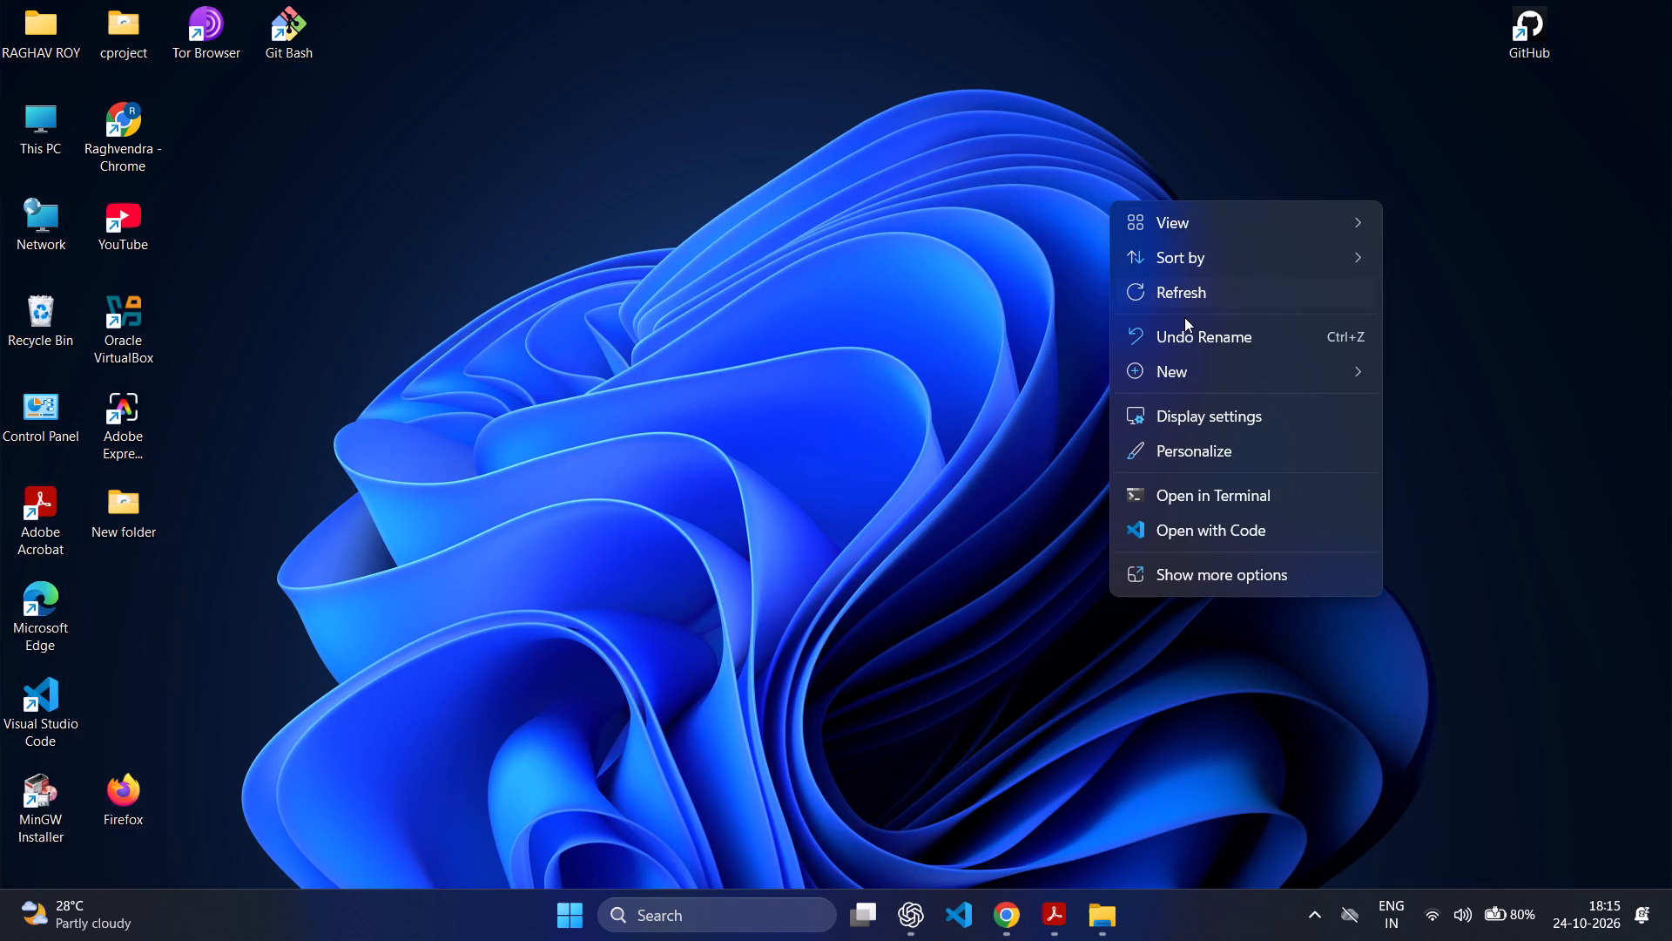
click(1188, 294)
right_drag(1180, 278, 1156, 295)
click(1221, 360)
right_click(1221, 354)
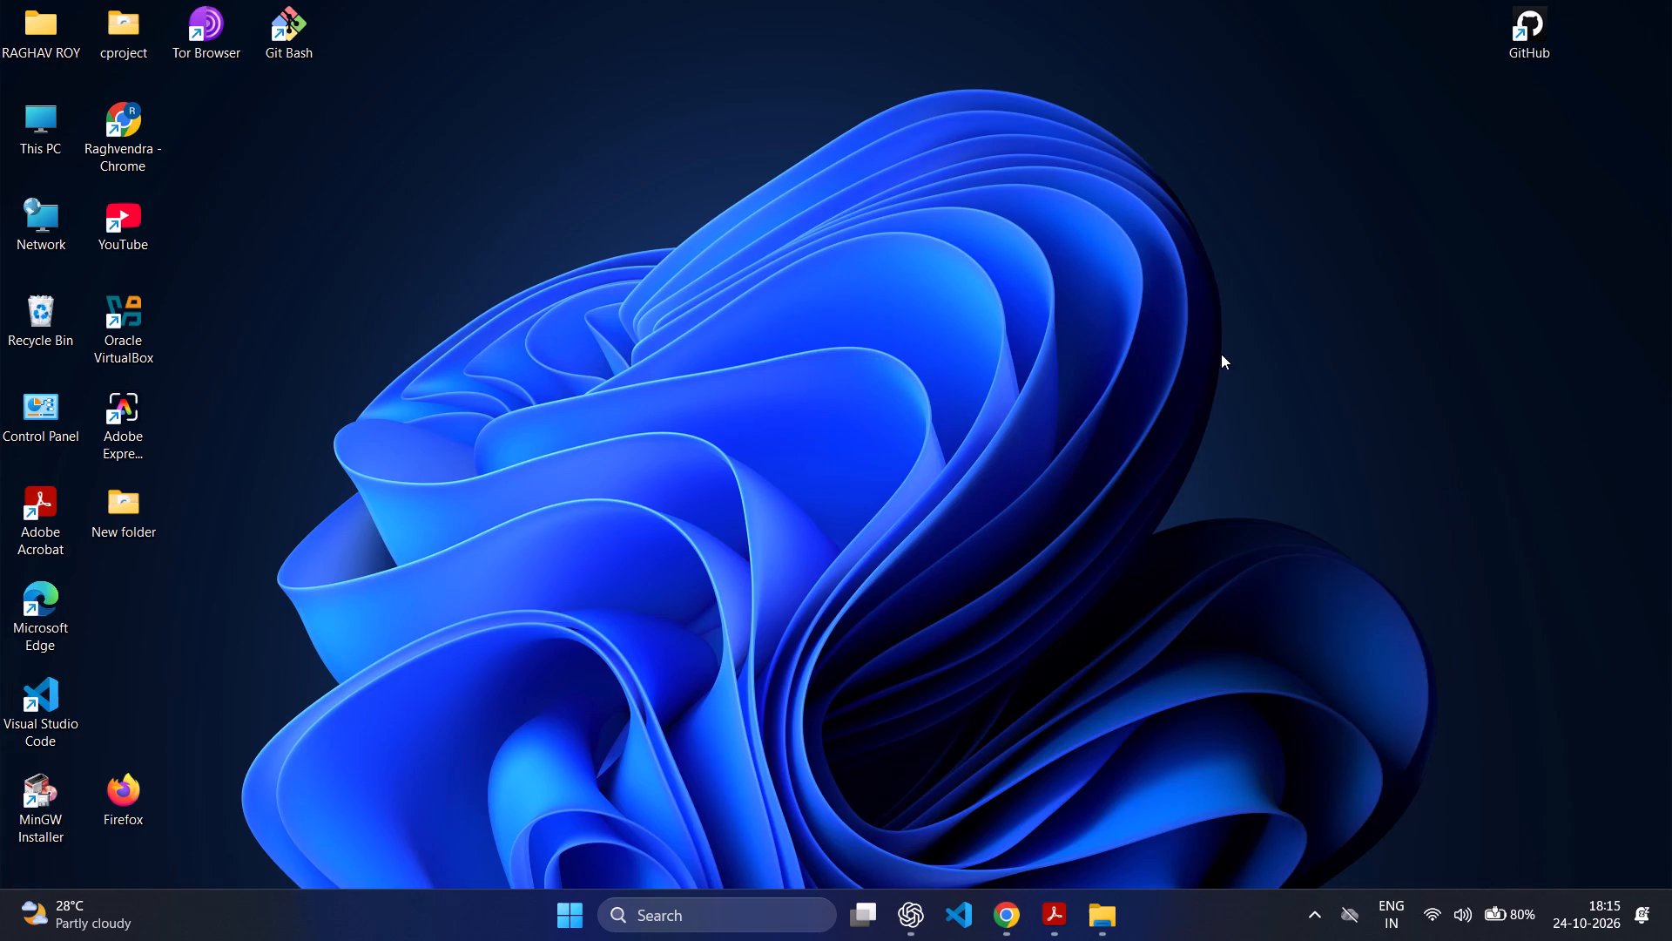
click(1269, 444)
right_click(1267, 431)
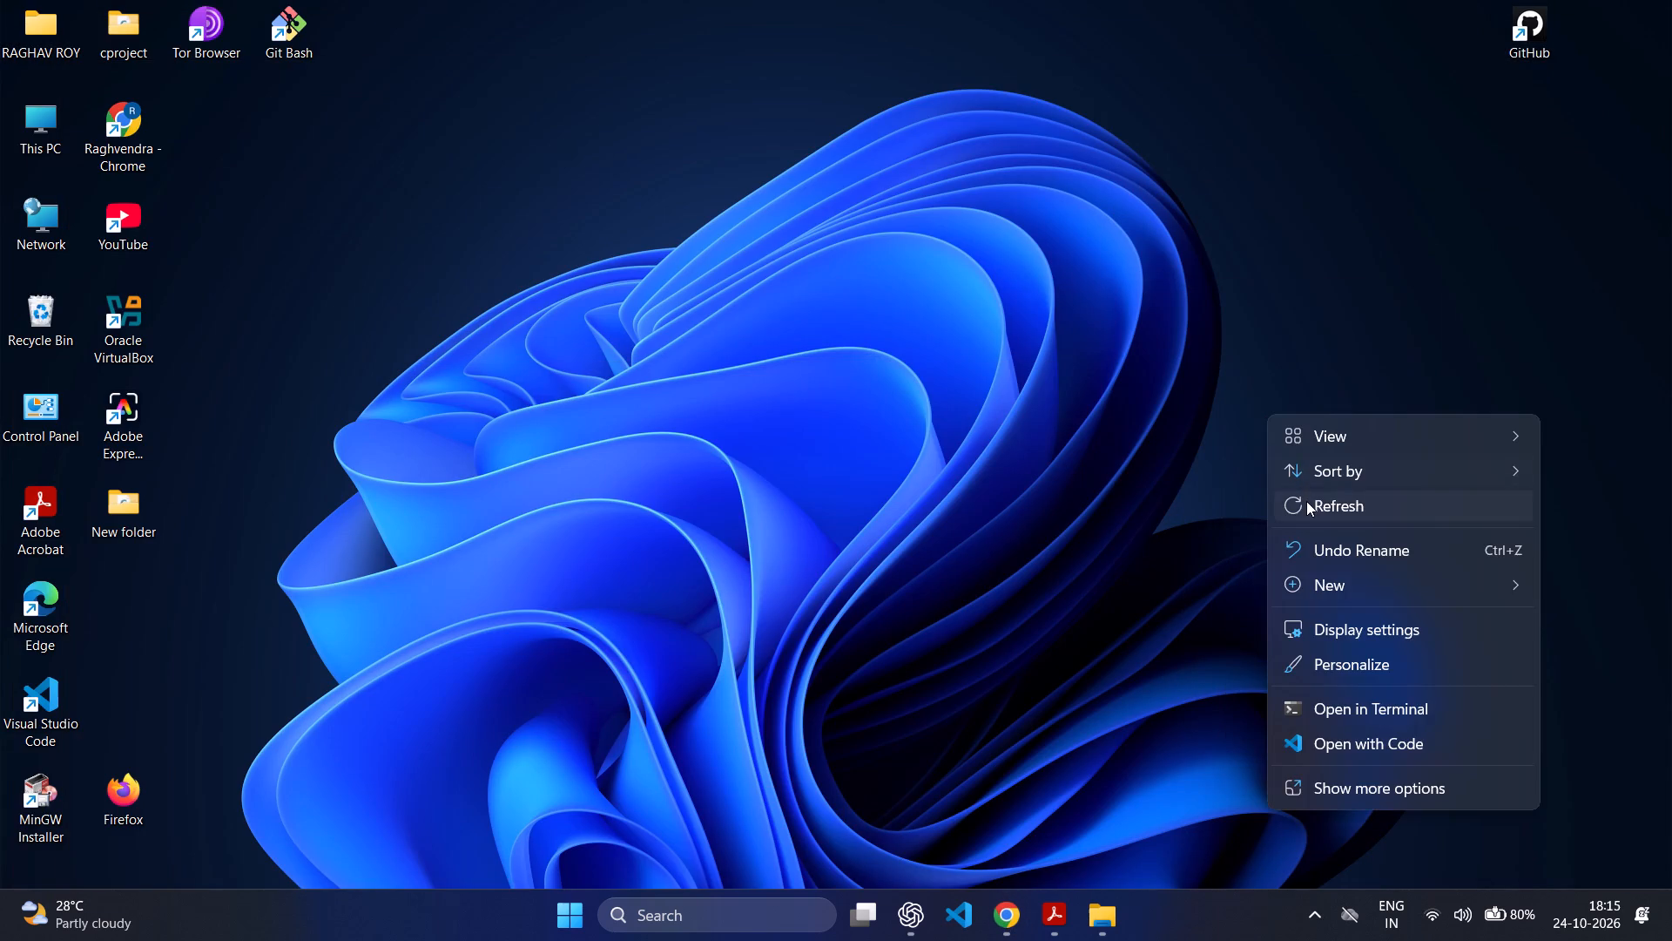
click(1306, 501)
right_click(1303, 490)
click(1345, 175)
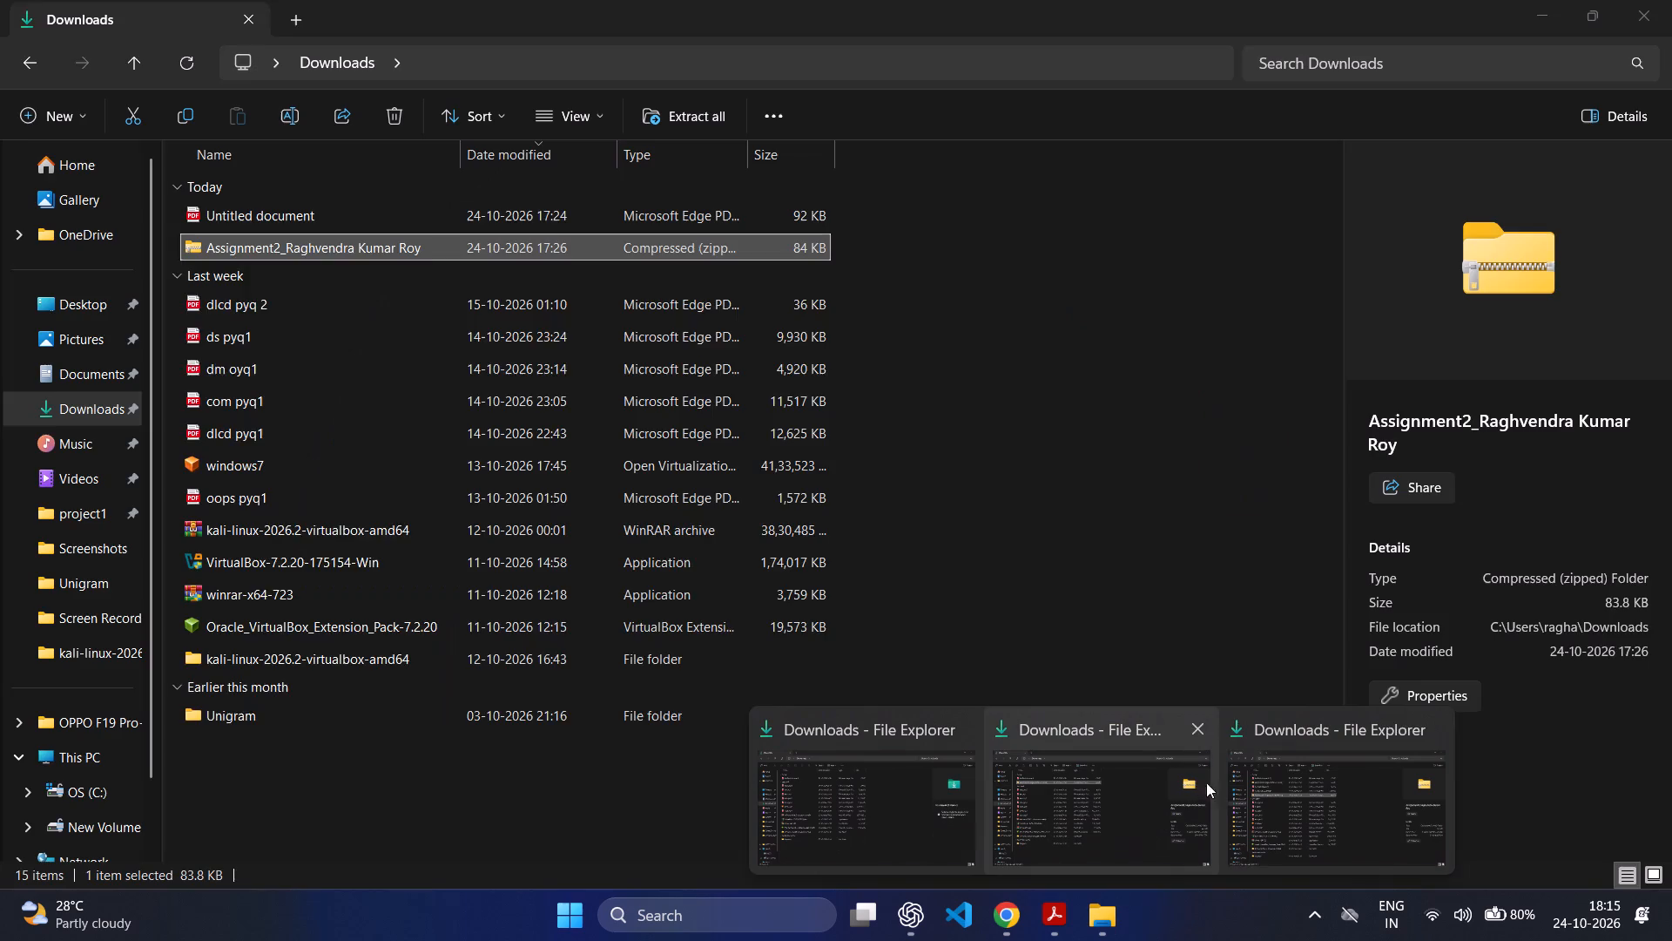
Close all three open Downloads windows of File Explorer.
click(1420, 738)
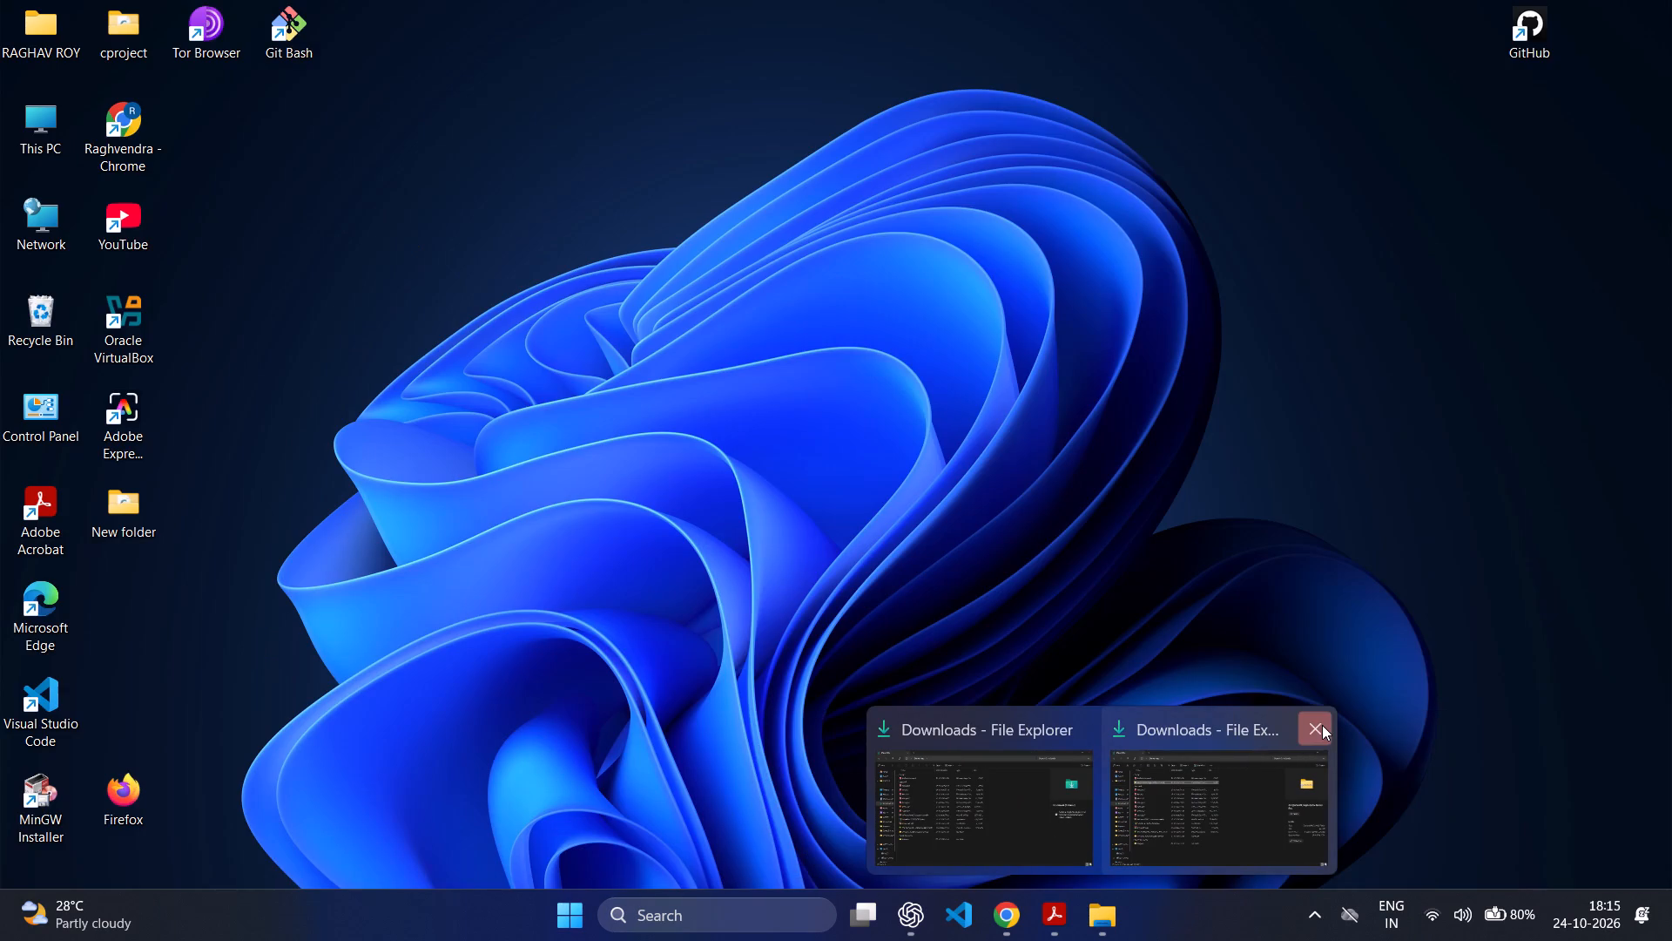
click(1322, 725)
click(1201, 731)
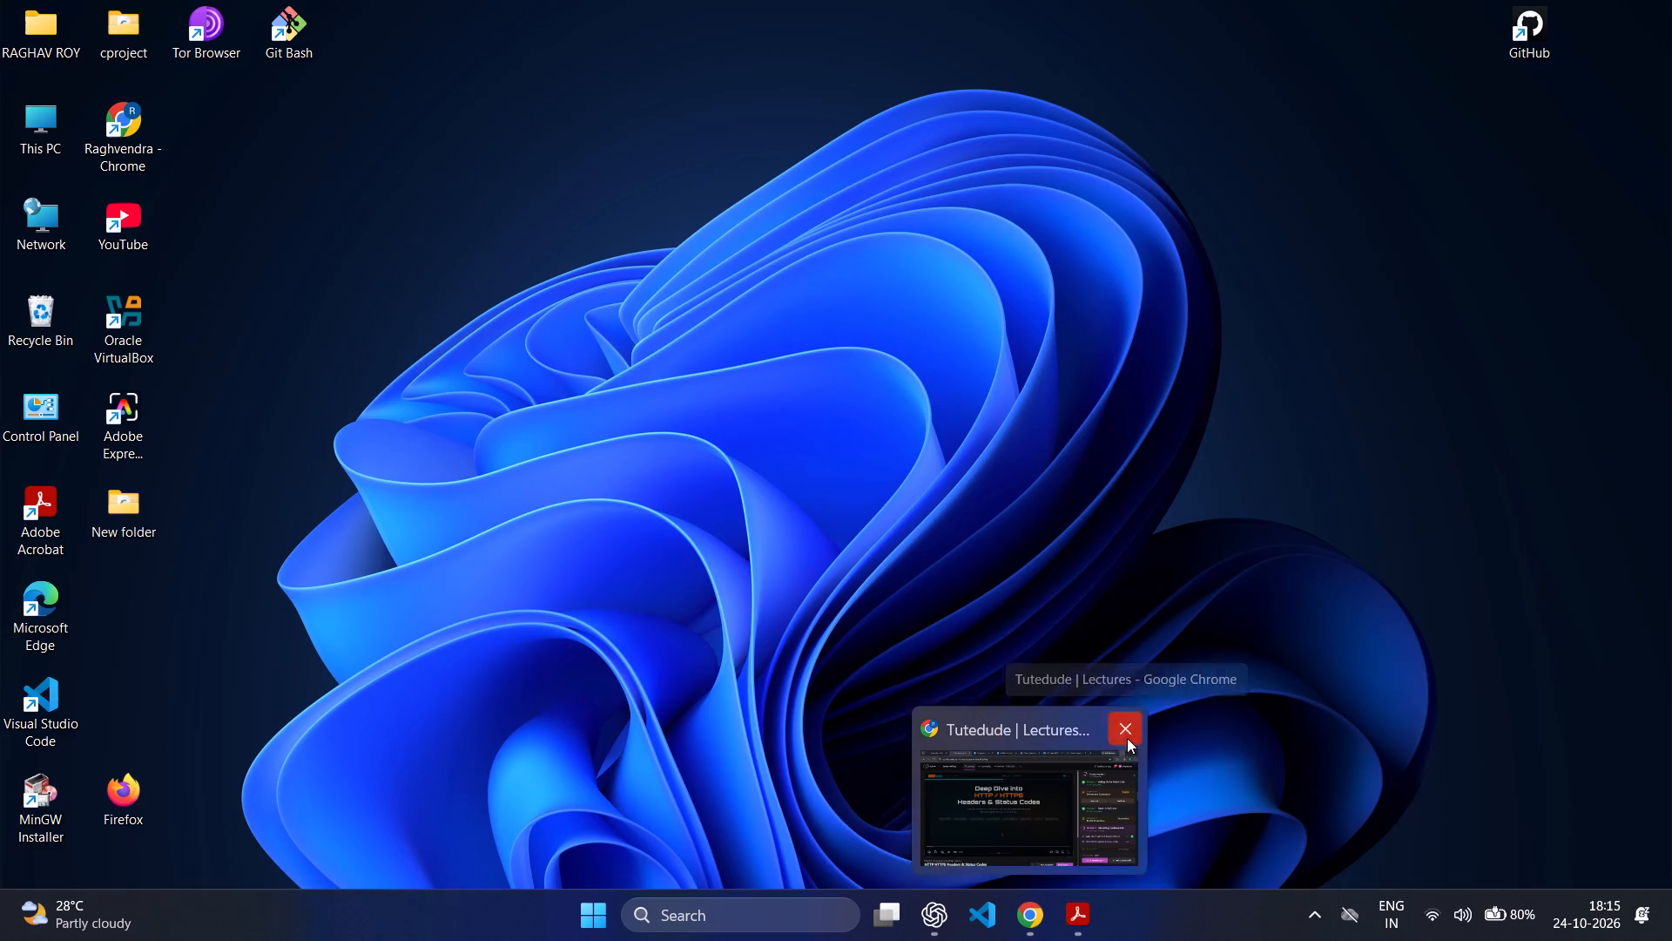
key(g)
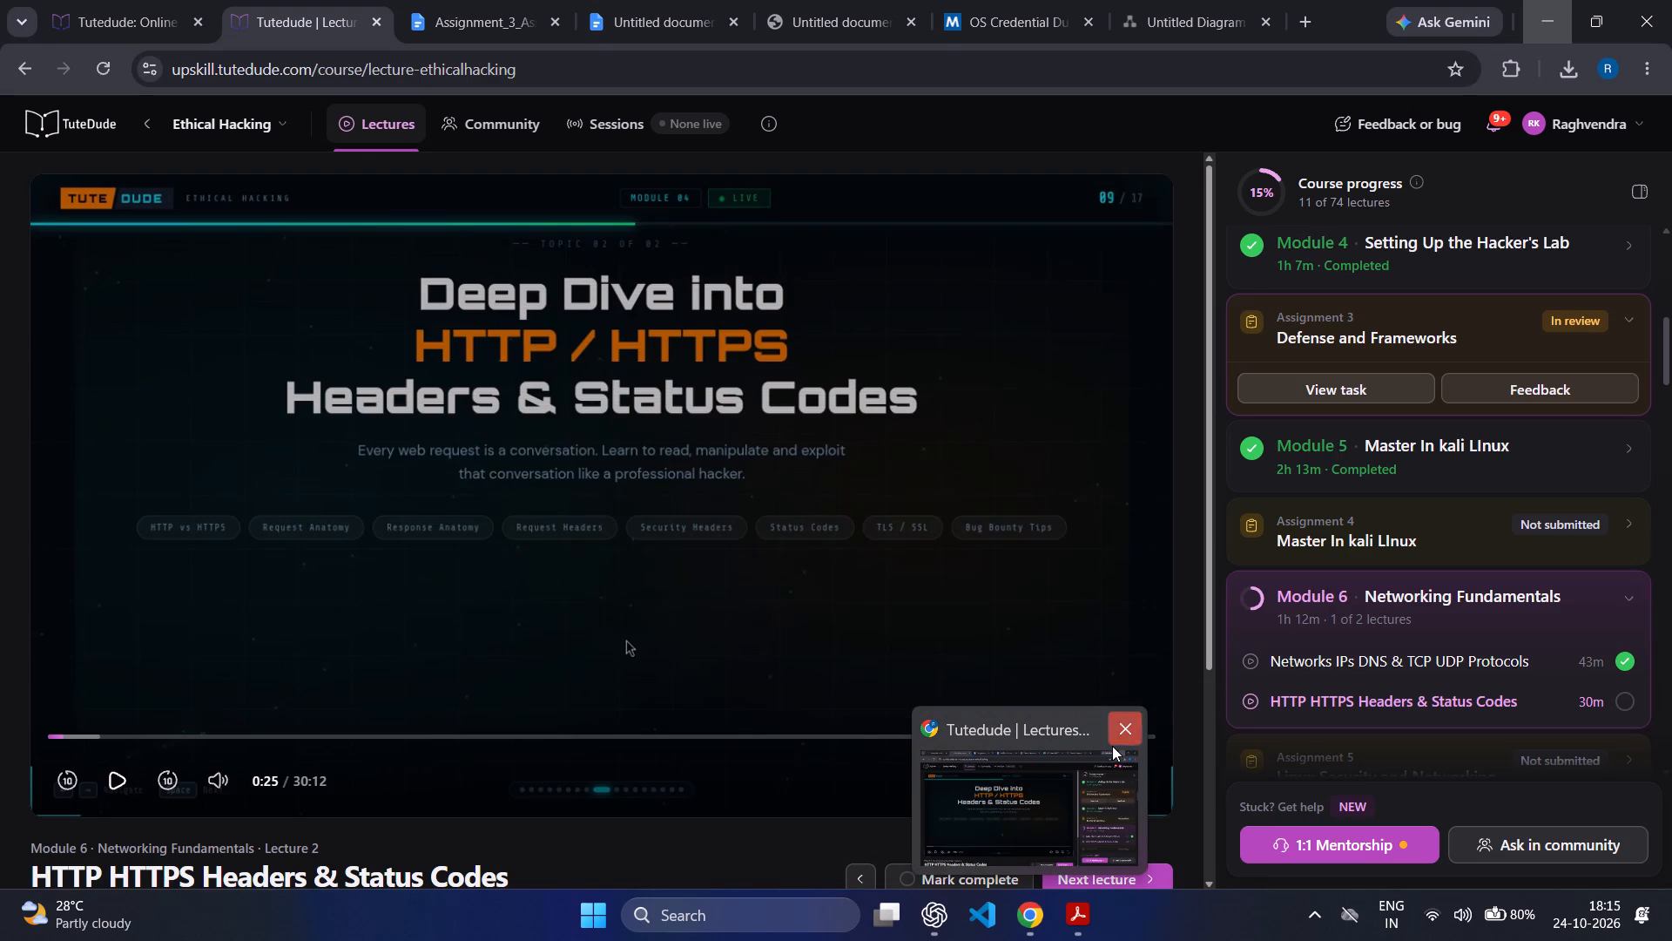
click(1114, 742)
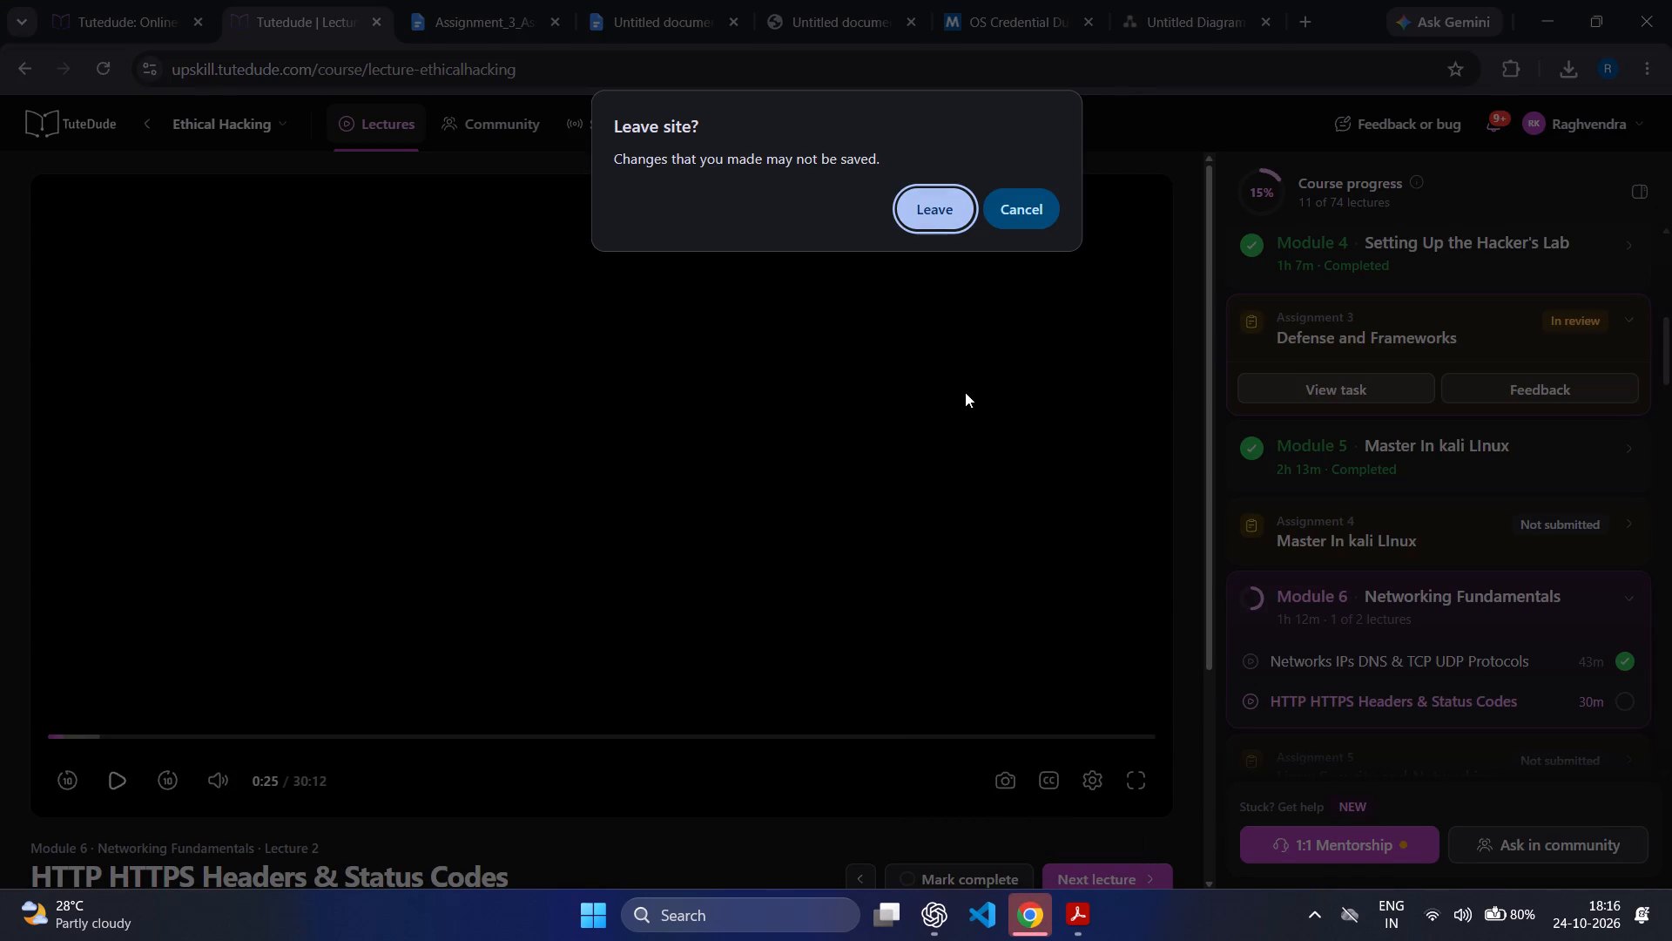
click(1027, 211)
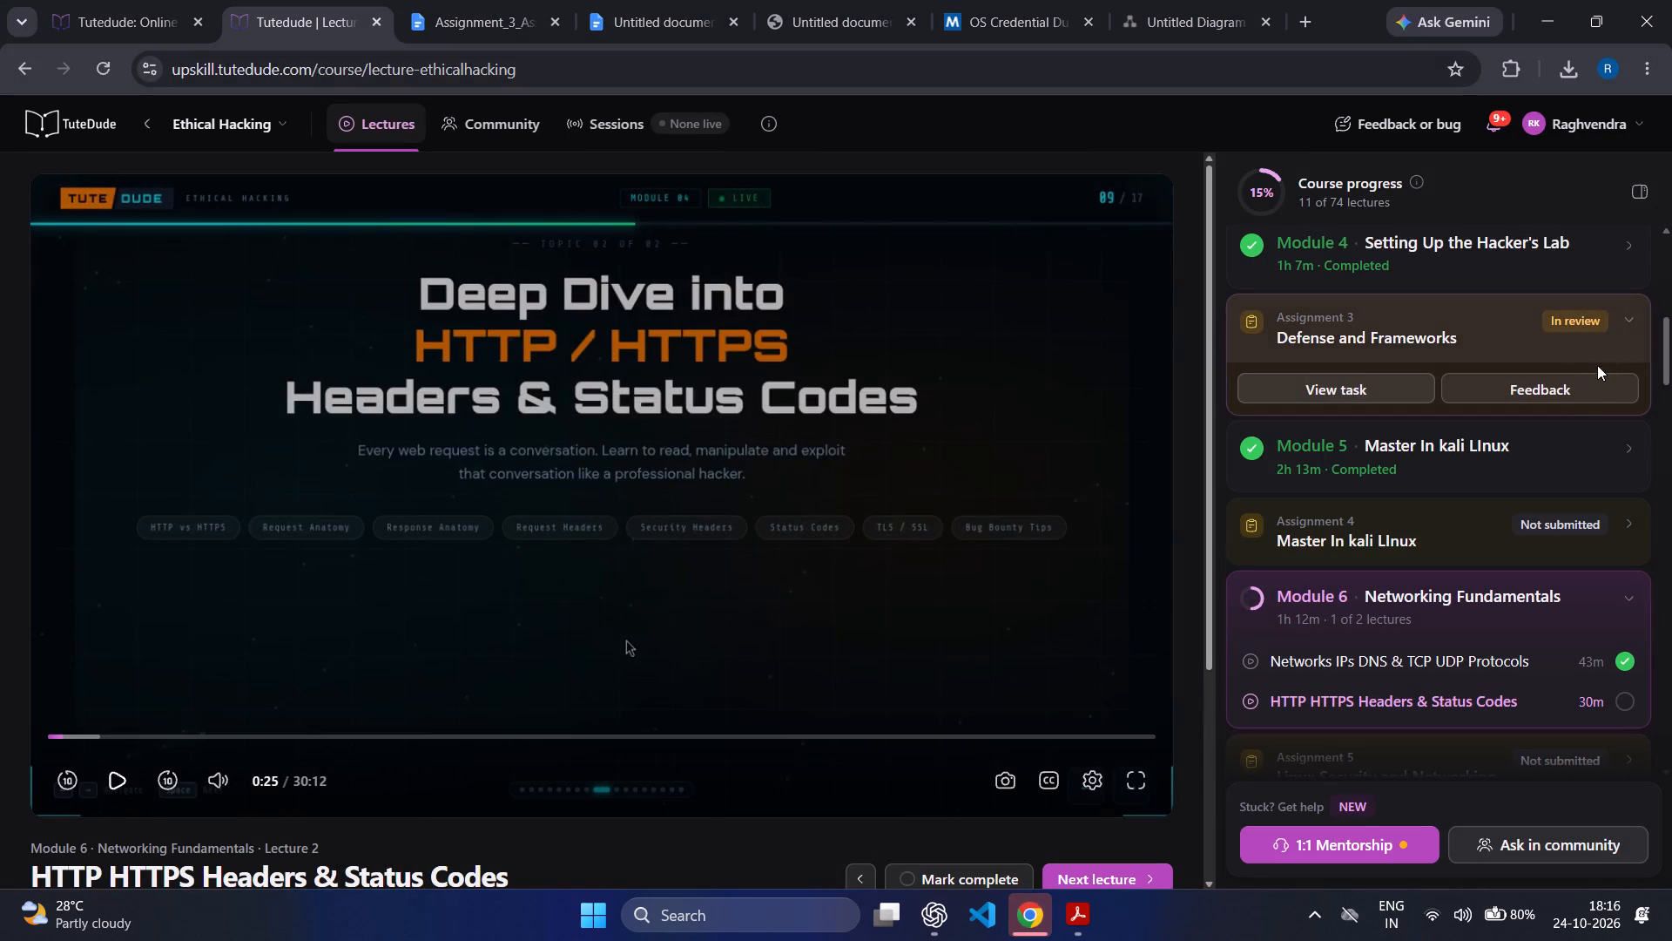
Check the feedback and review status of the Assignment 3 submission, and close its dialog.
click(1575, 392)
scroll(669, 536, down, 6)
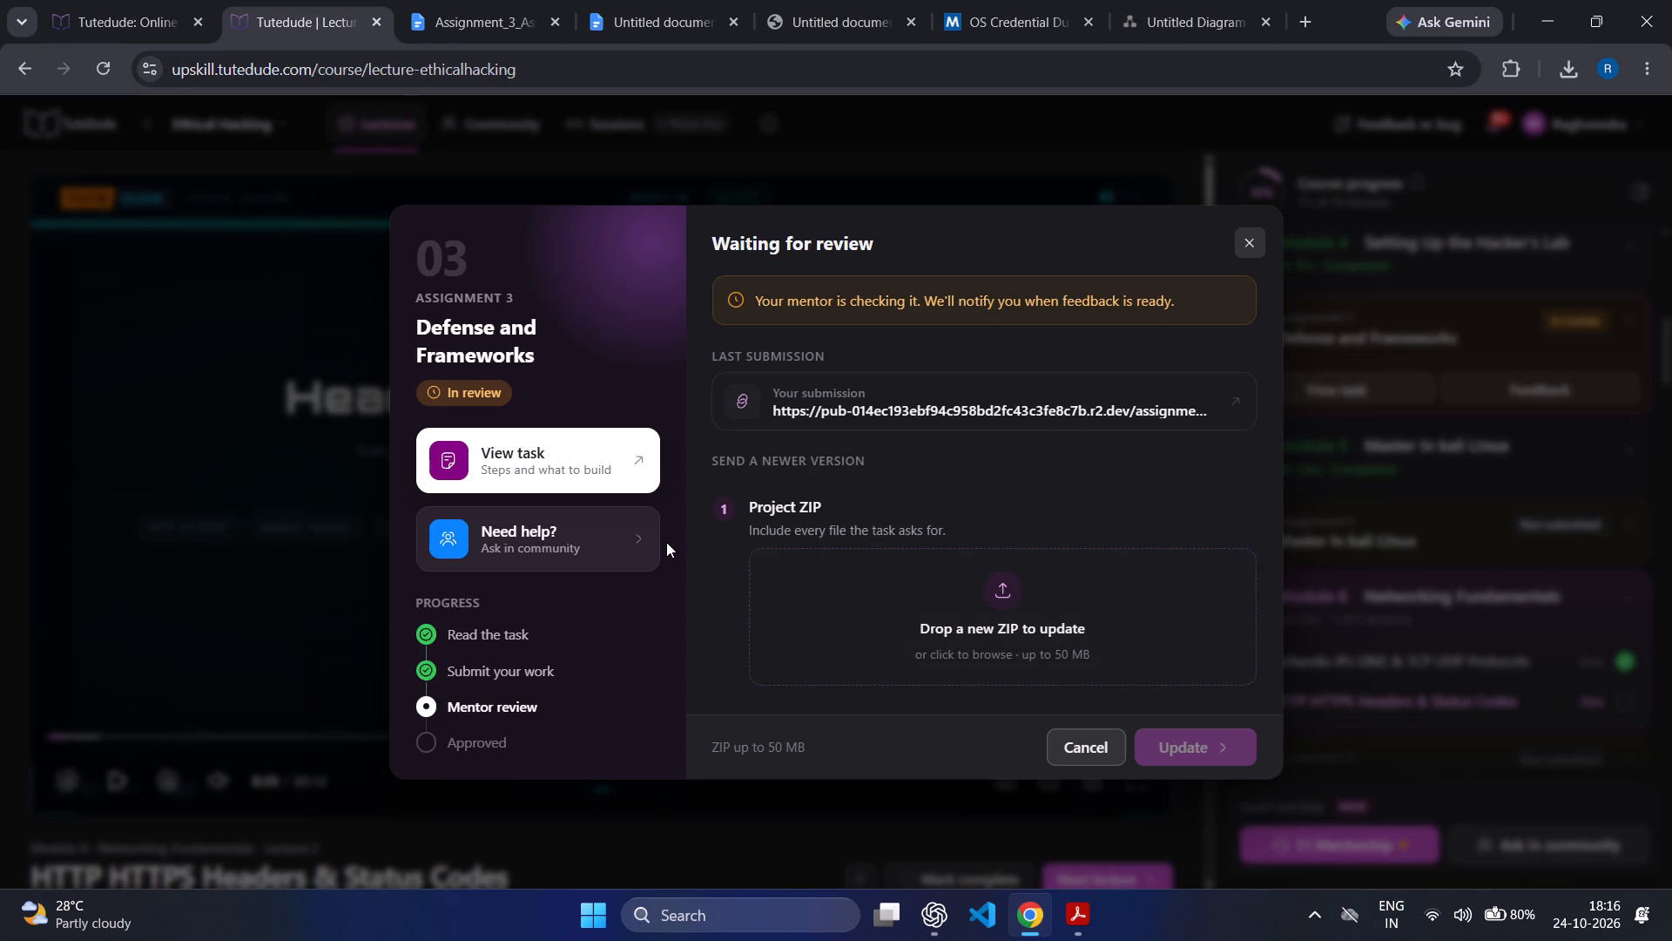
click(1241, 244)
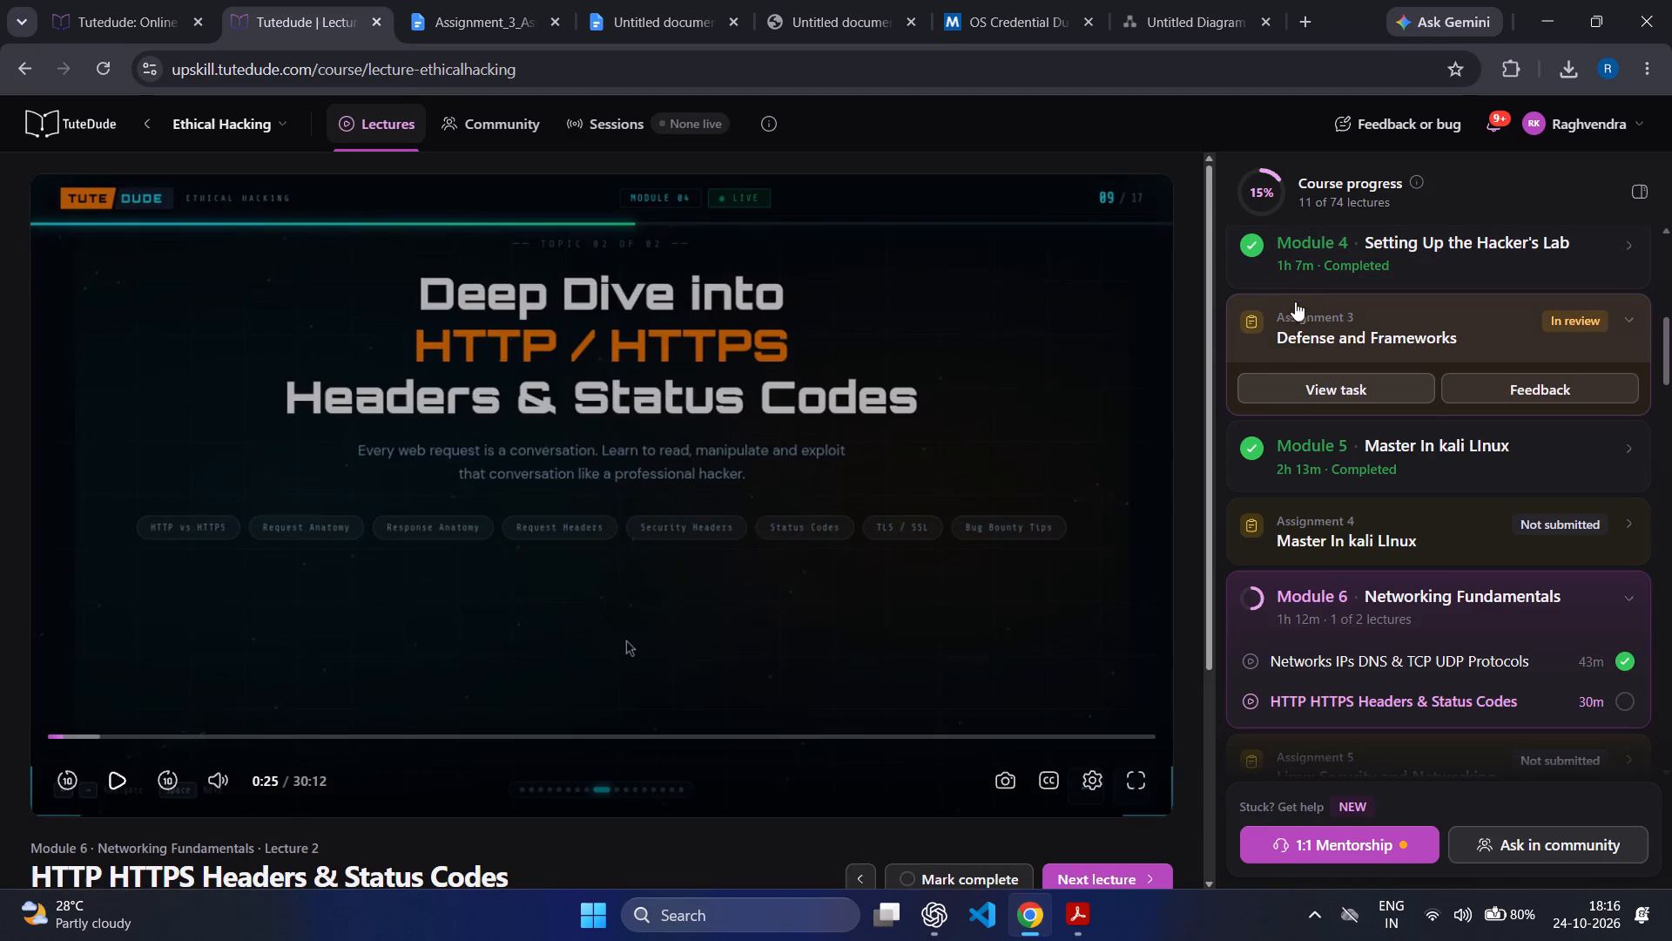
Close every browser tab, from the diagram through the Tutedude home page, leaving the diagram and lecture pages without saving.
click(1263, 17)
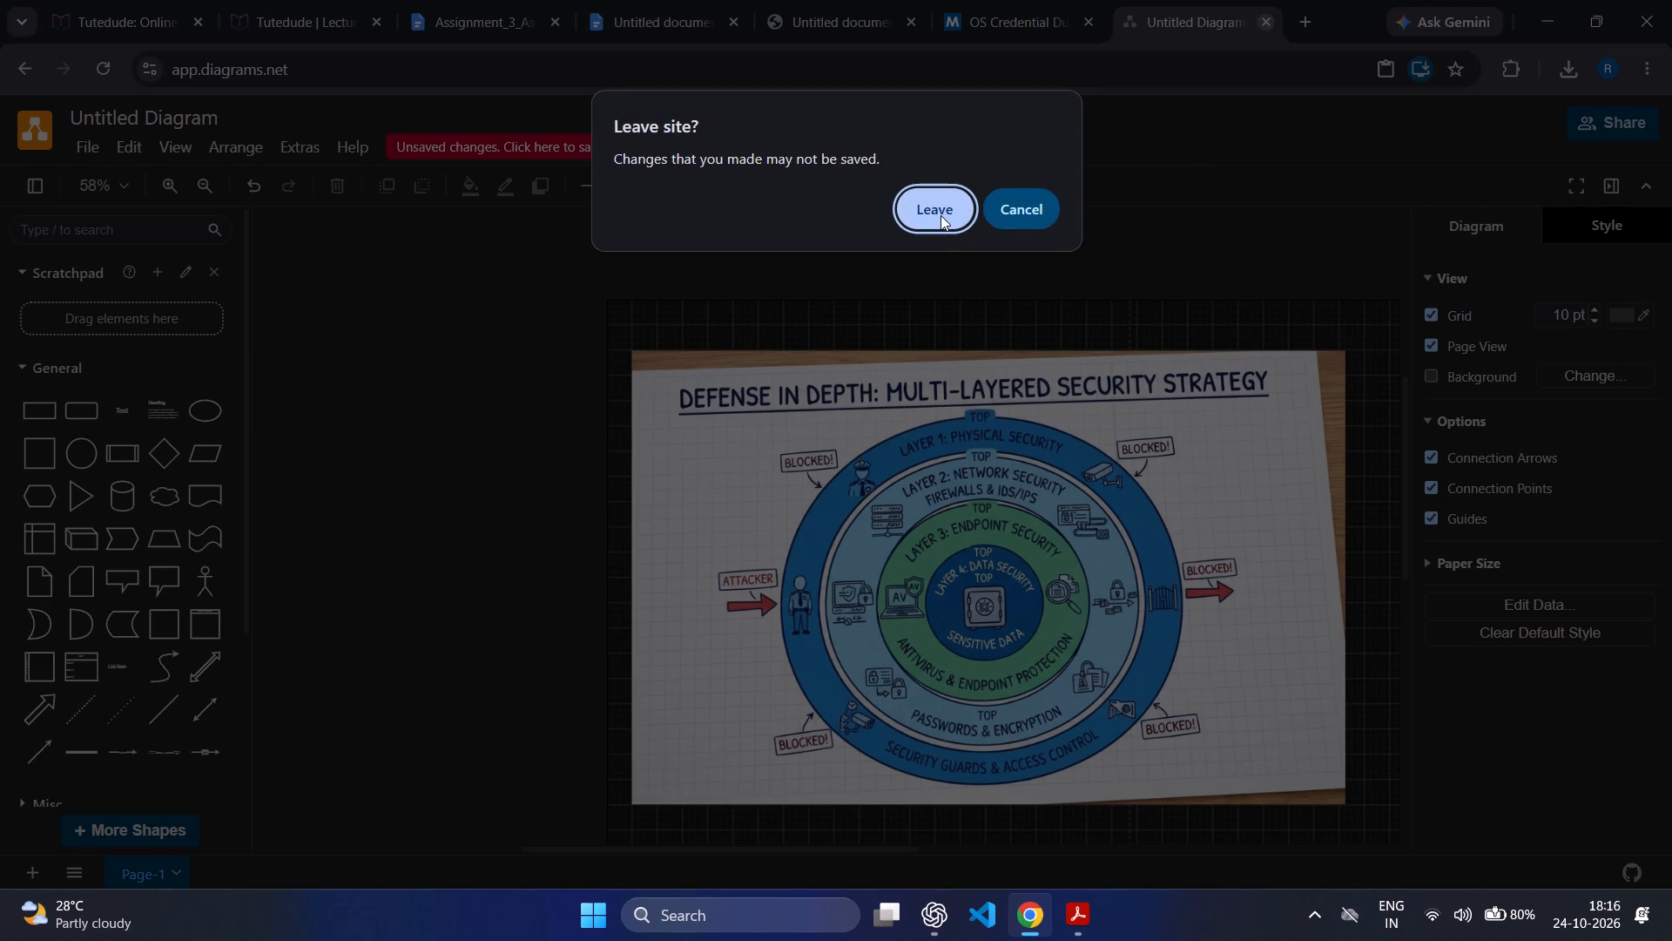
click(940, 213)
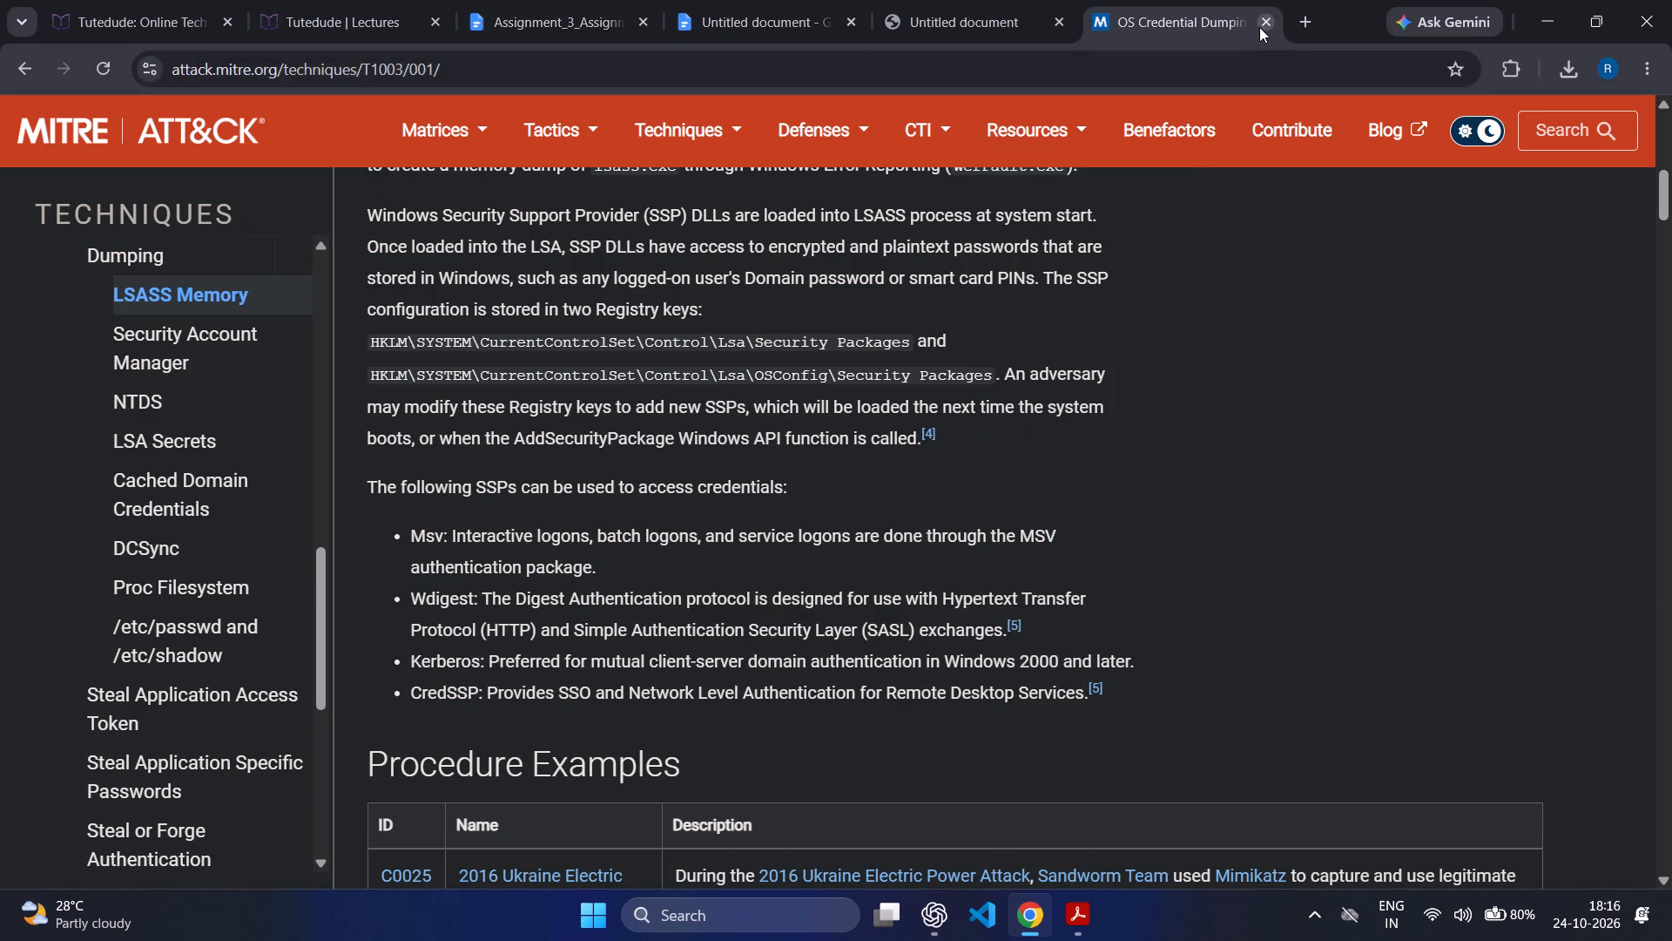
click(1259, 27)
click(1261, 21)
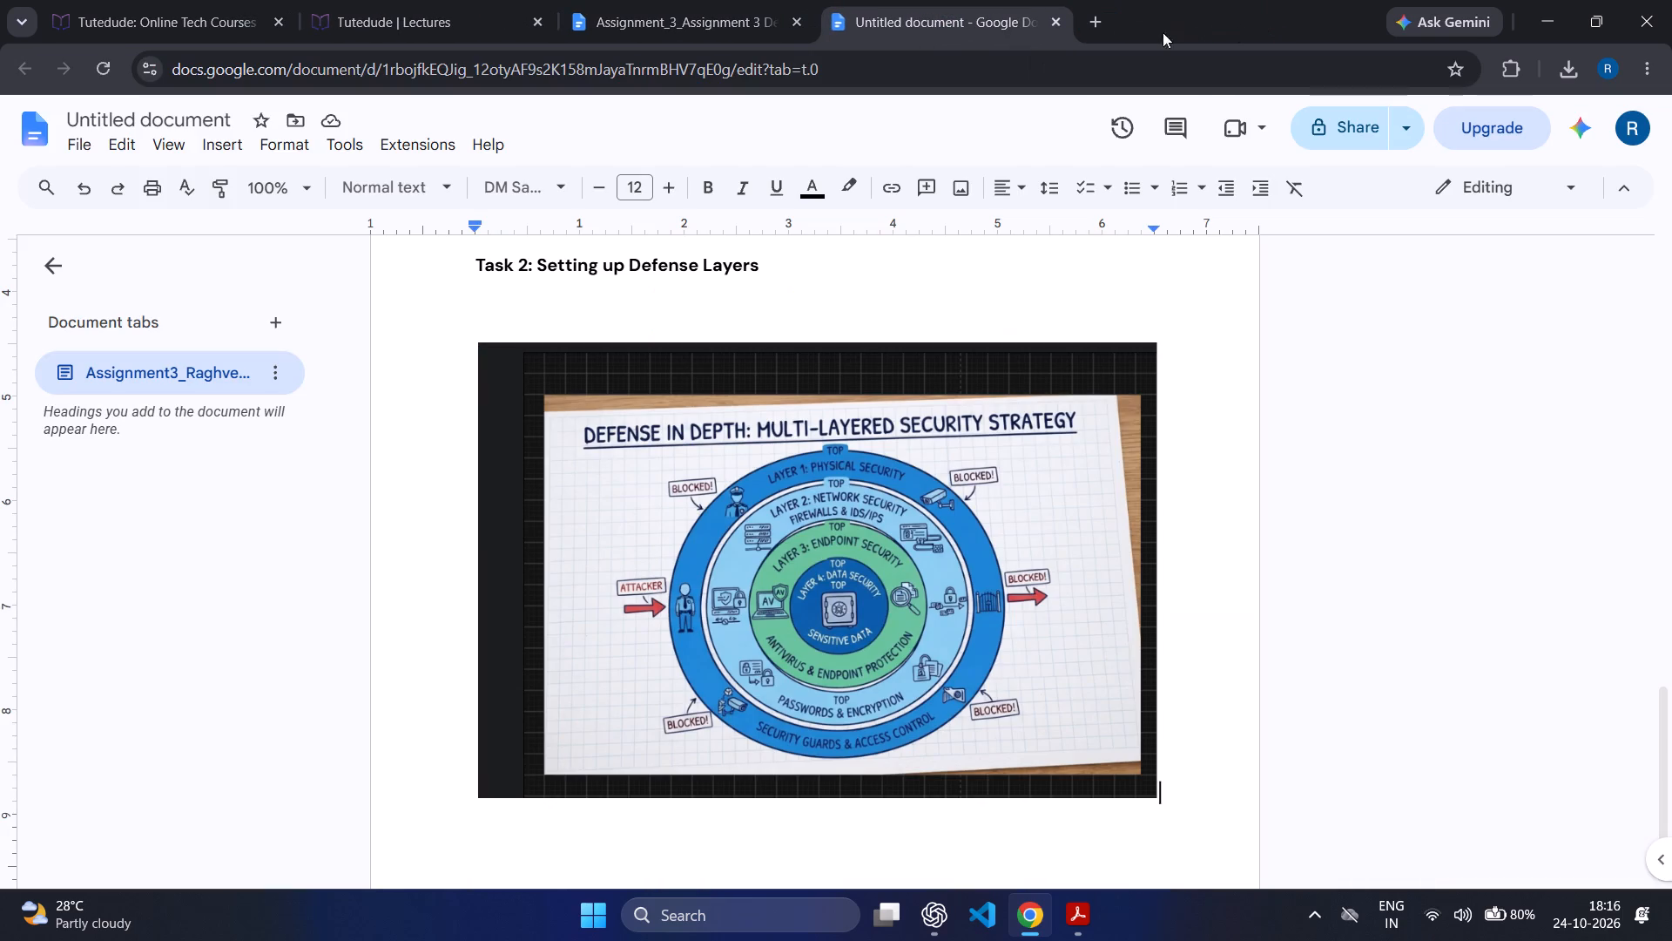
click(1060, 24)
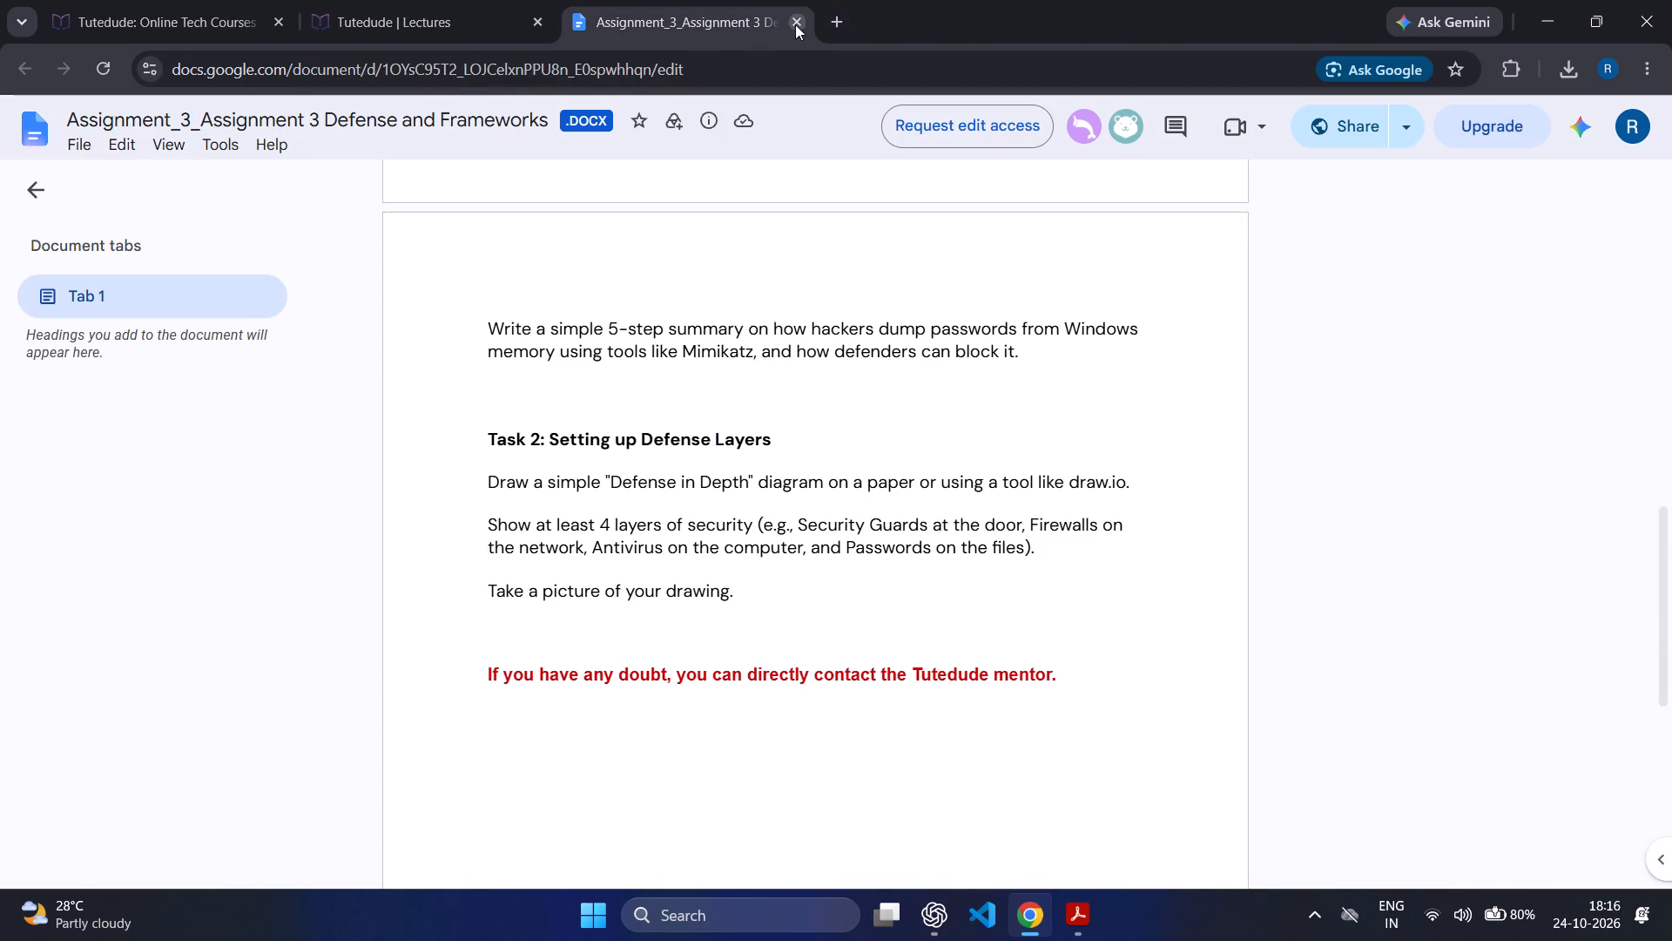
click(795, 24)
click(539, 27)
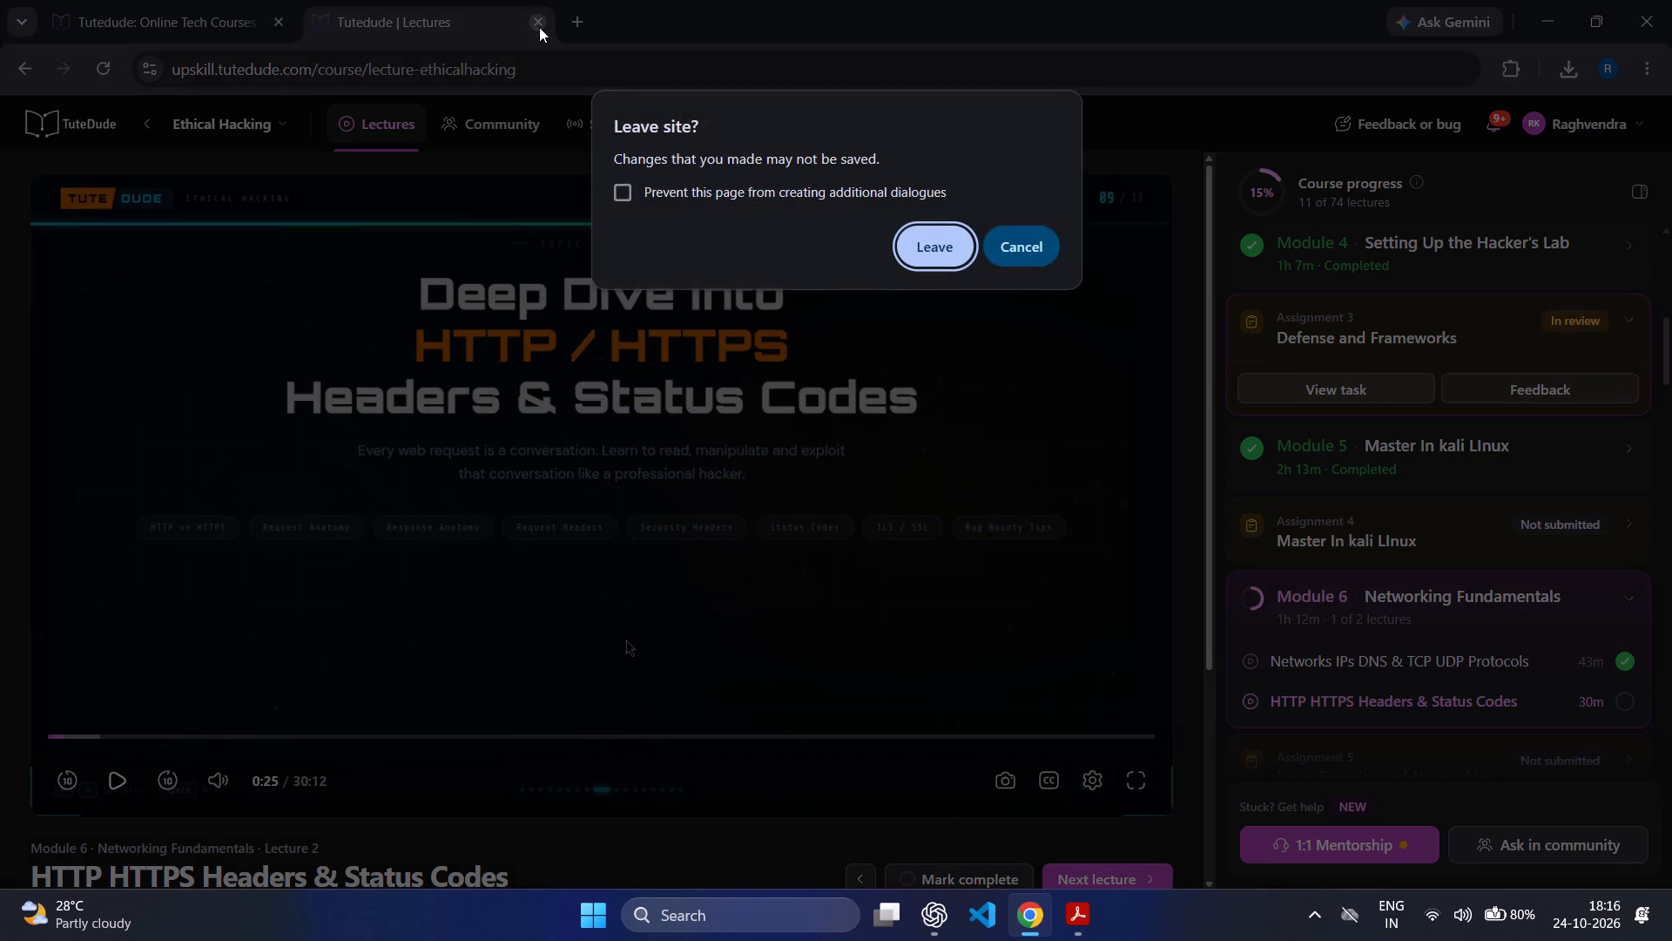
click(936, 240)
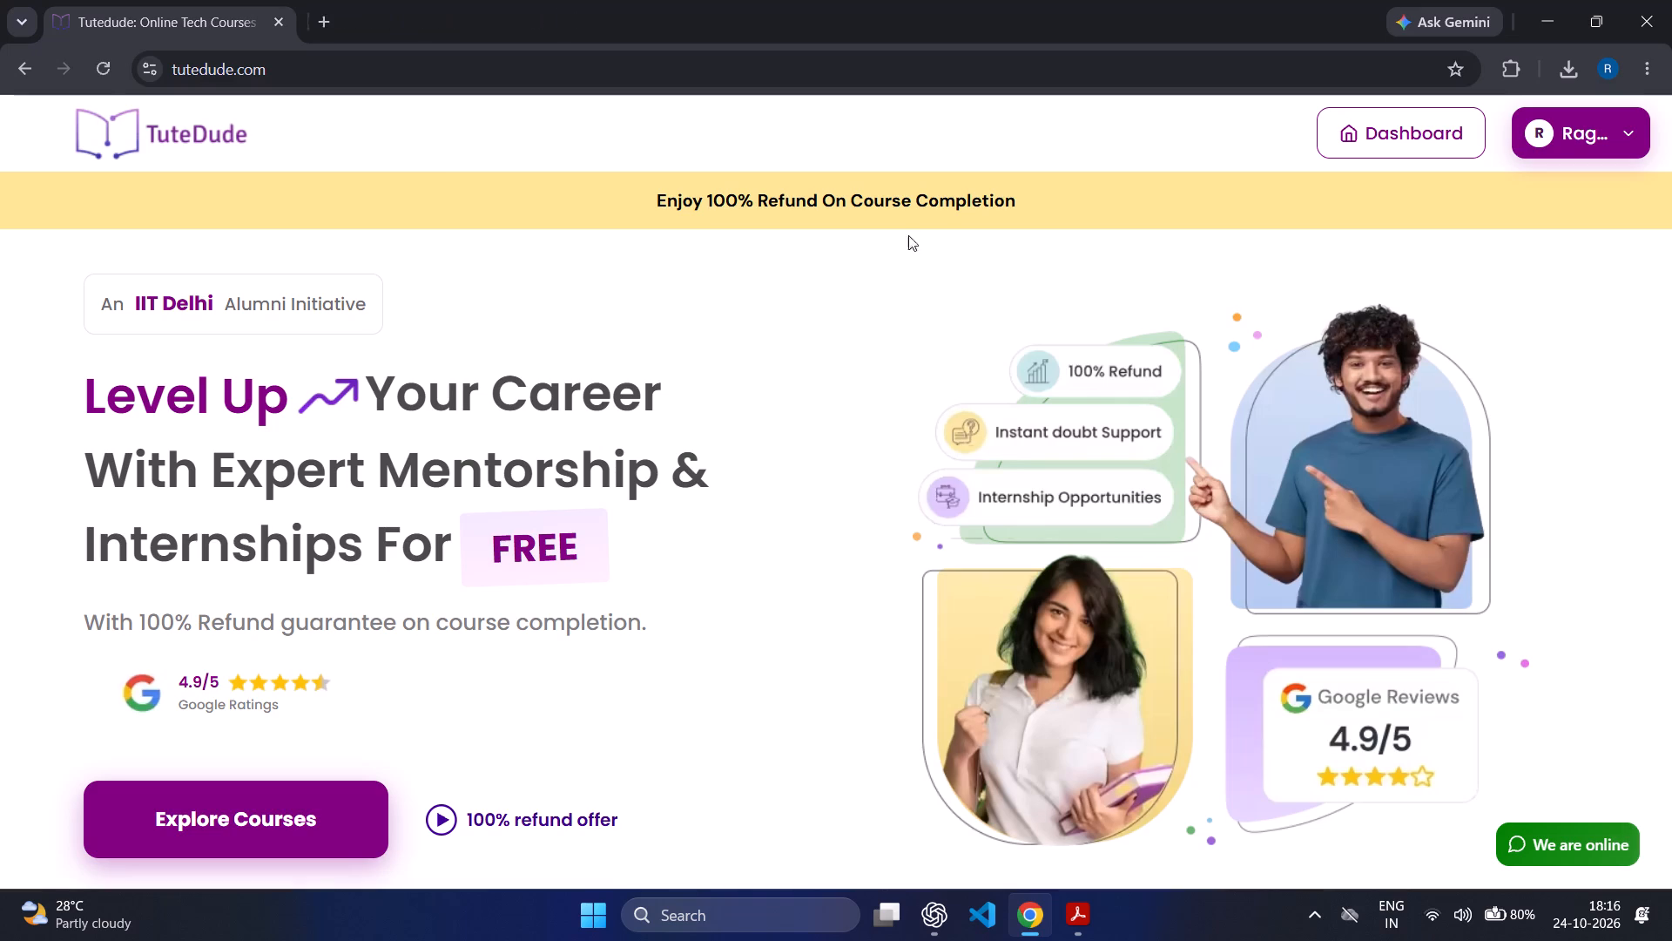
click(280, 18)
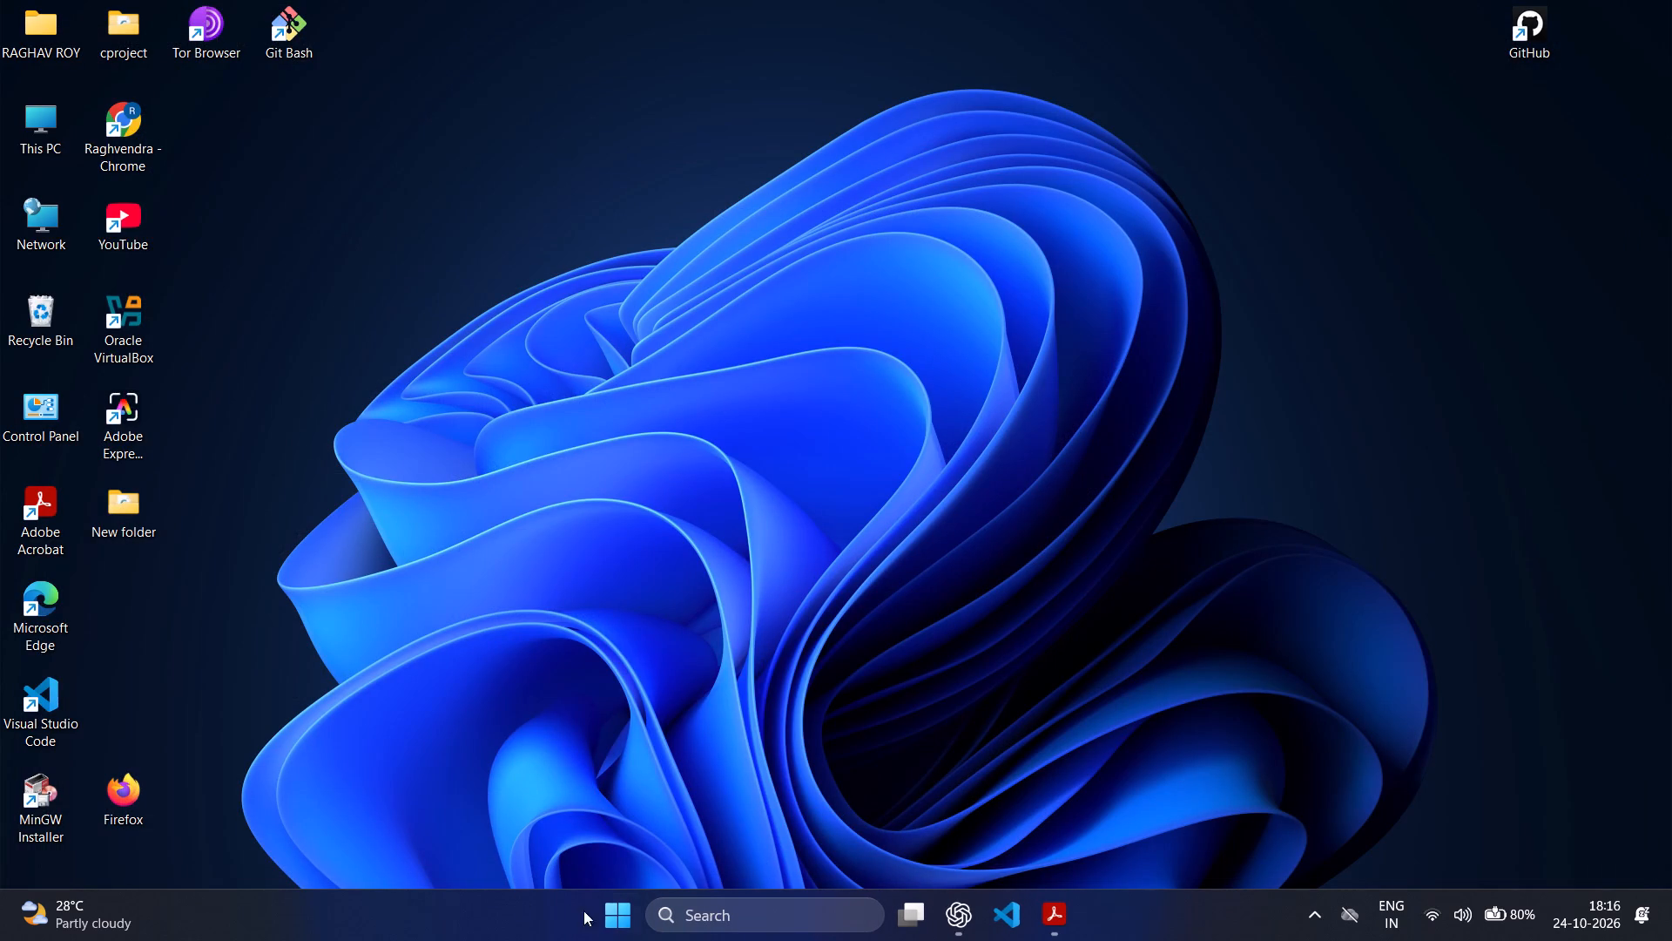
Bring up the computer's power options.
click(597, 911)
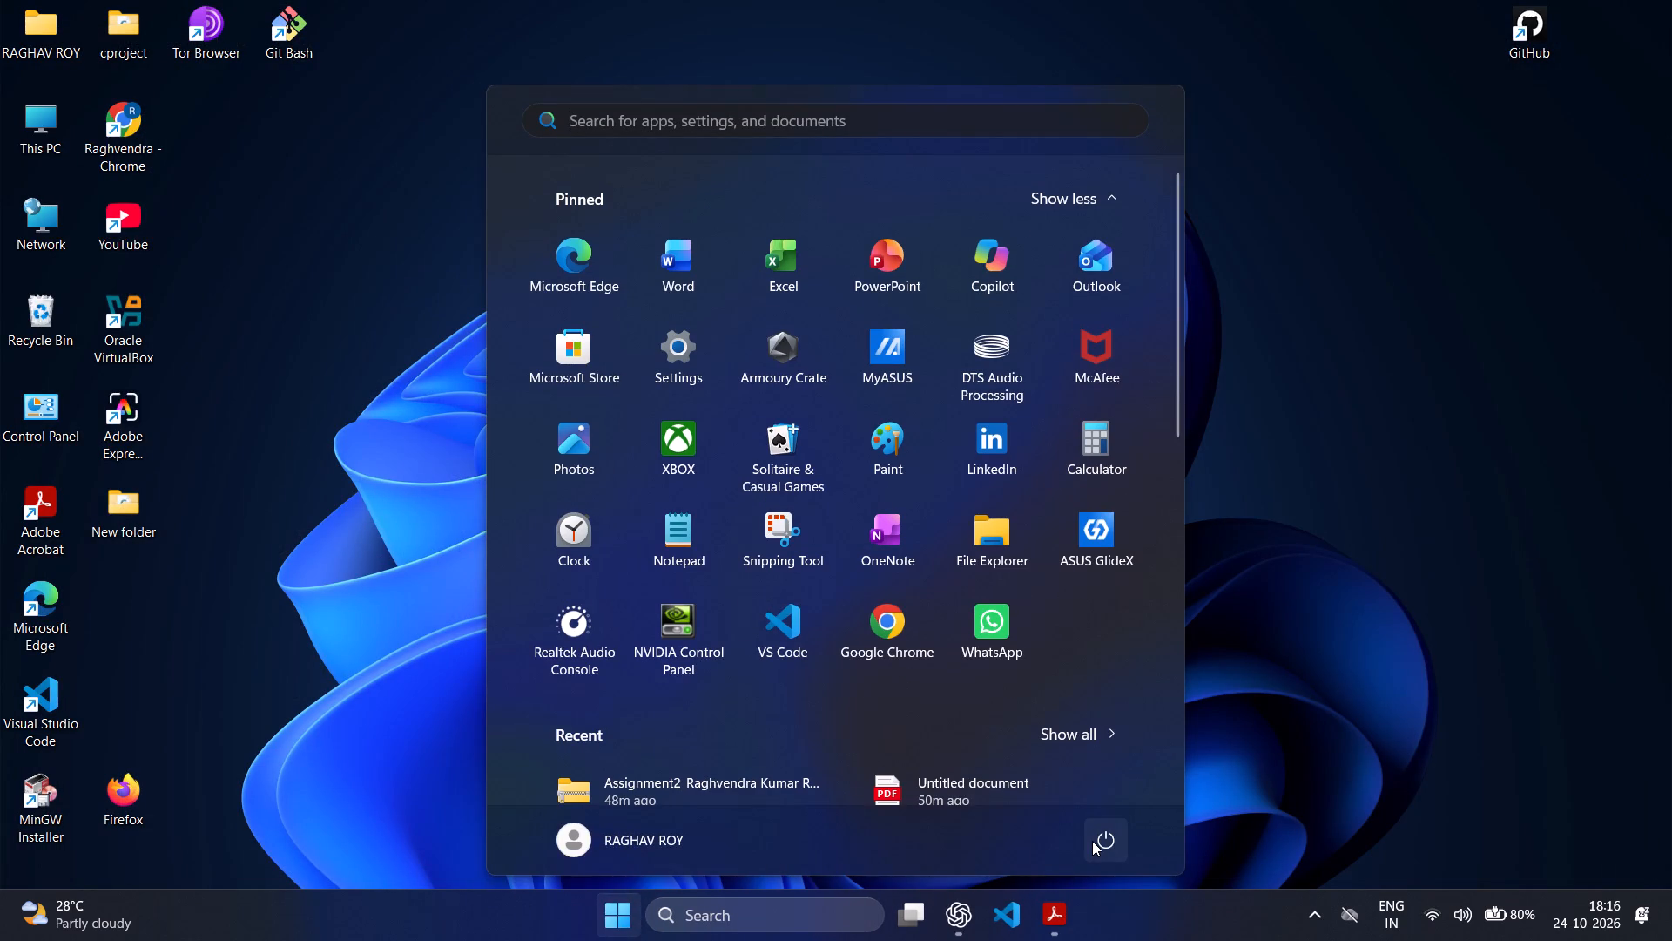
click(1097, 837)
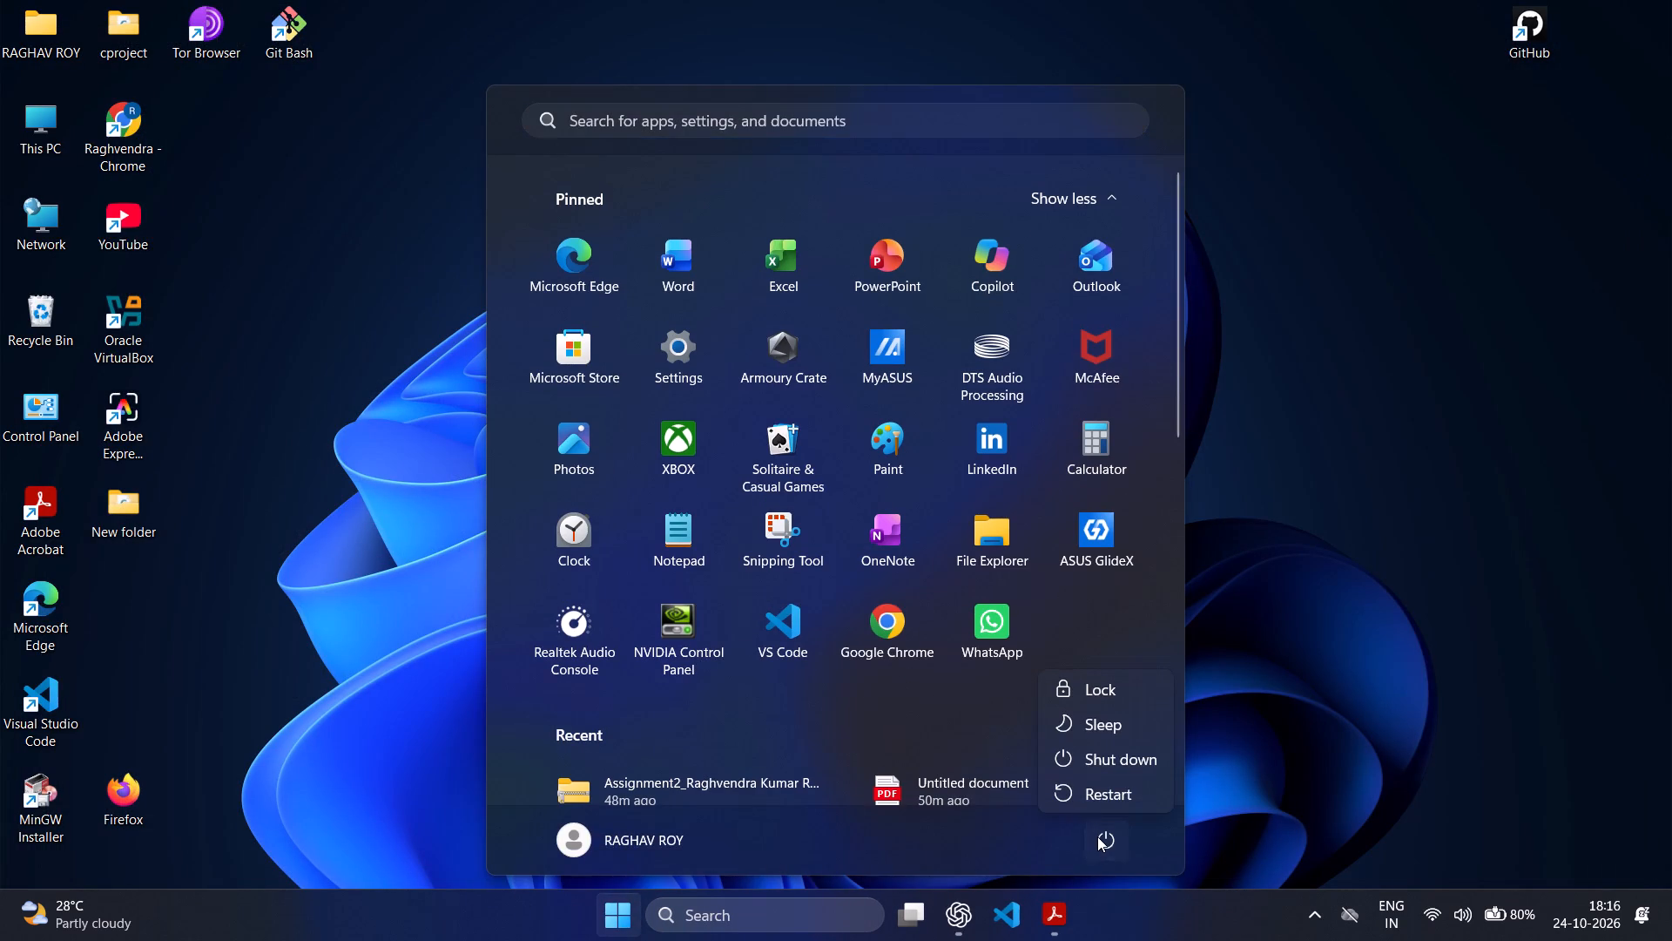